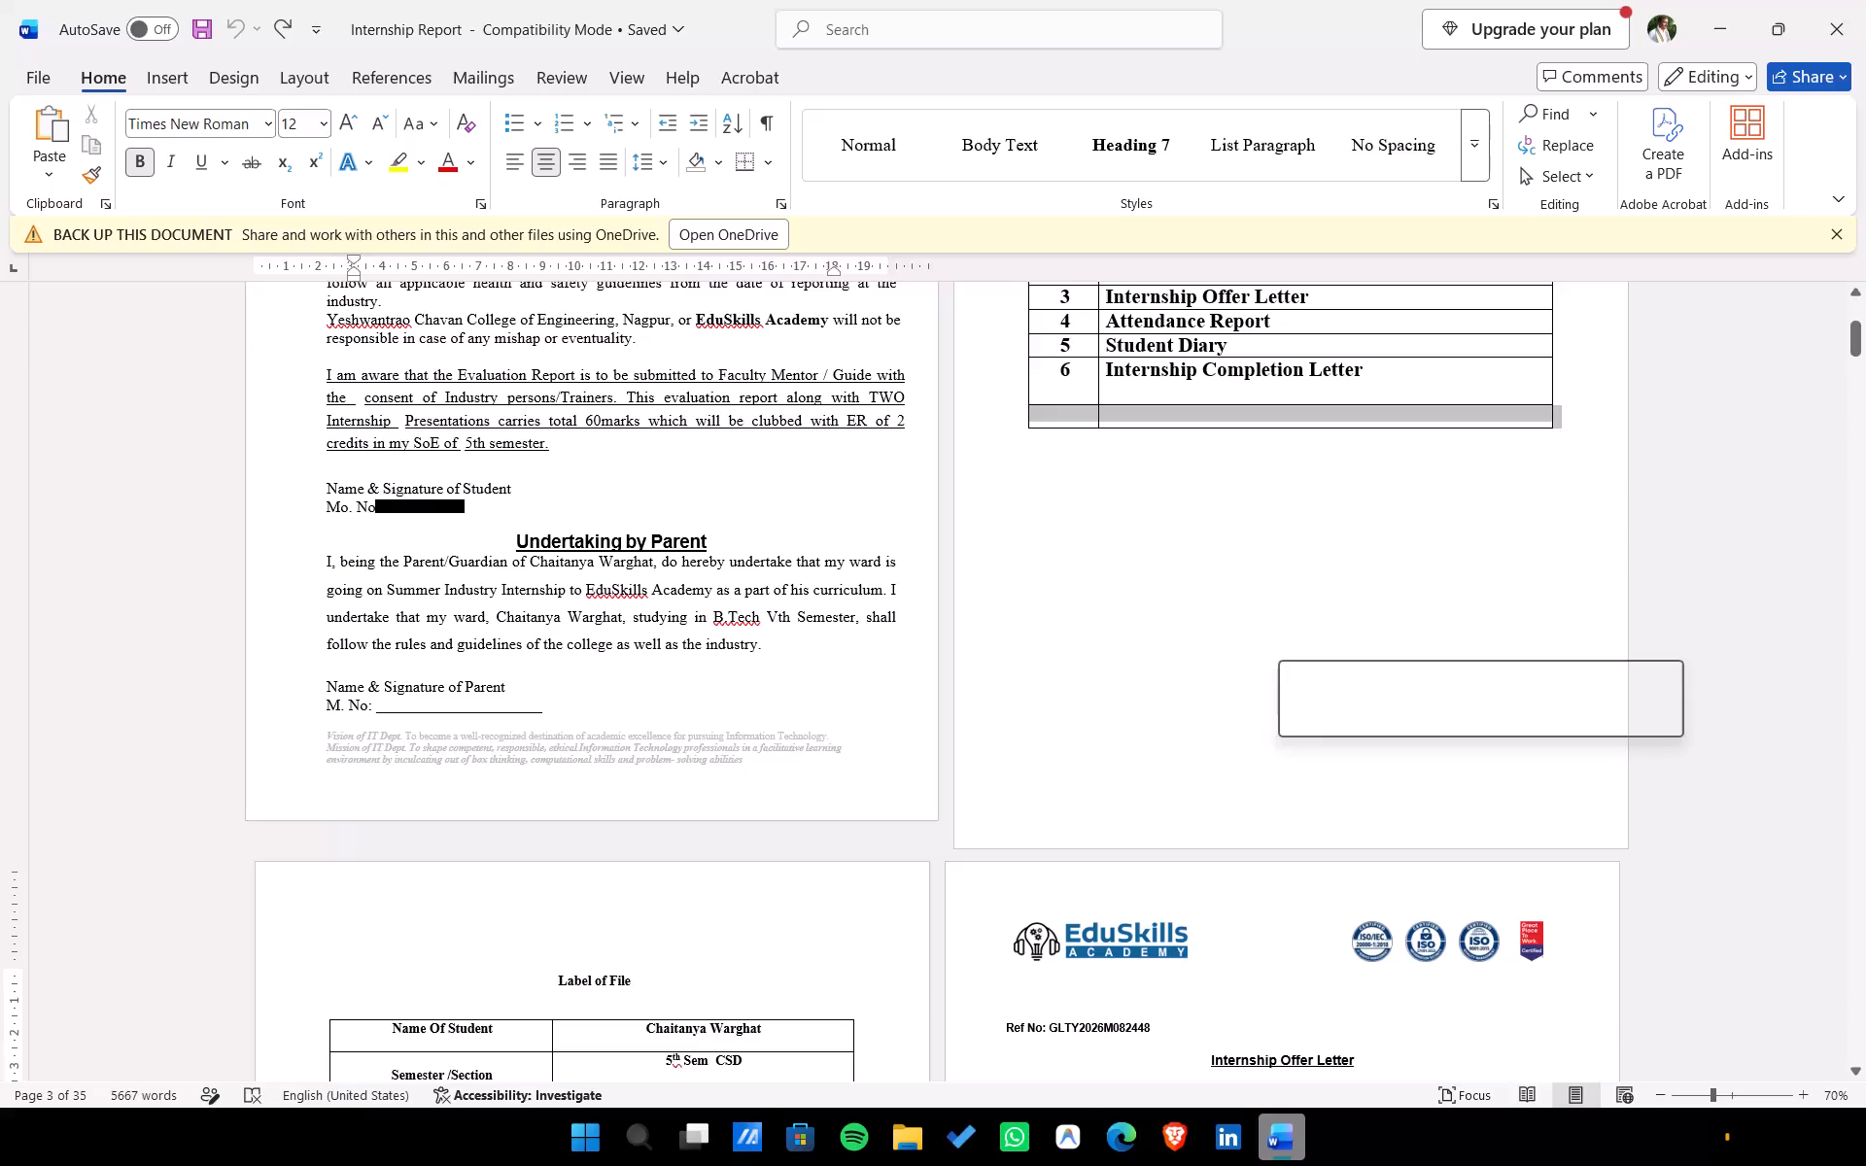
Delete the empty row ending the List Of Documents table and insert two blank lines above the "Label of File" heading.
{"action": "key", "text": "BackSpace"}
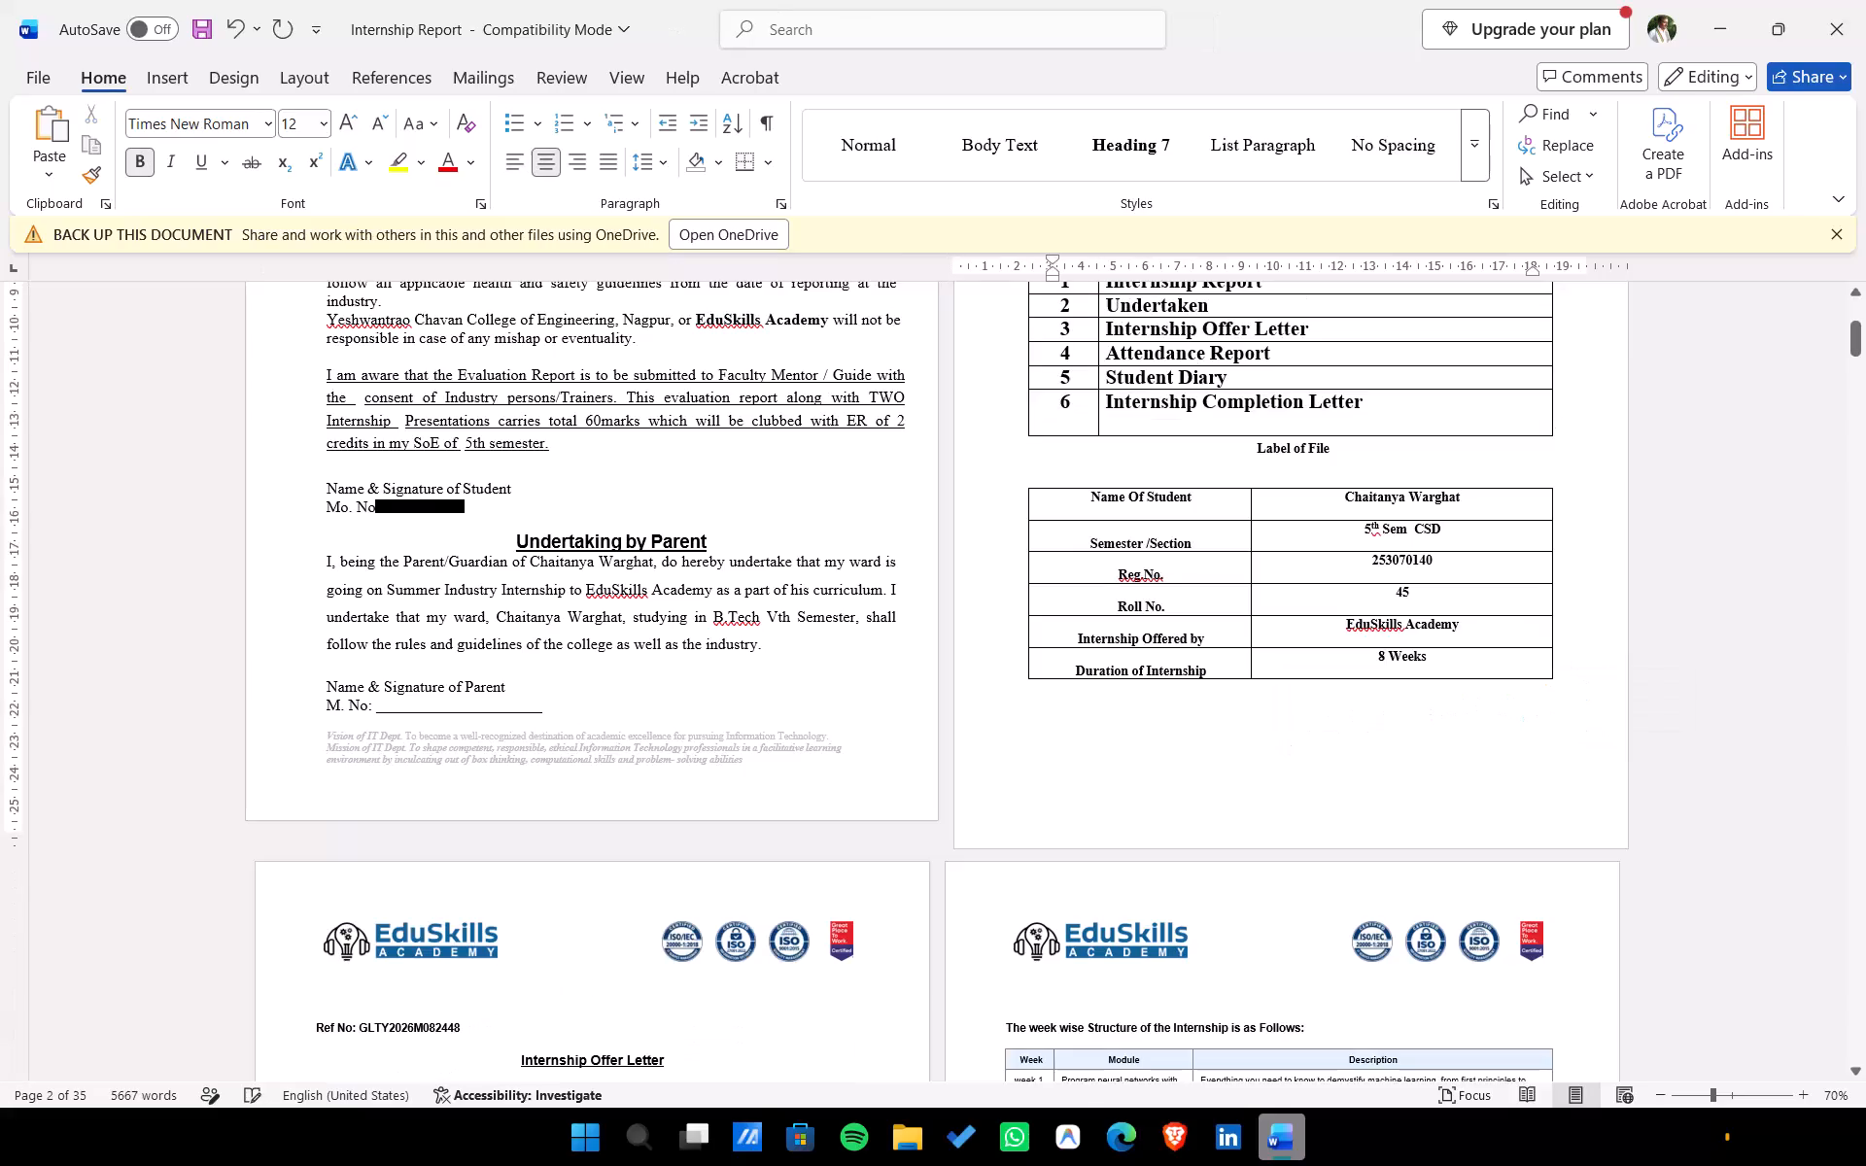
{"action": "scroll", "coordinate": [1358, 766], "scroll_direction": "up", "scroll_amount": 1}
{"action": "key", "text": "Return"}
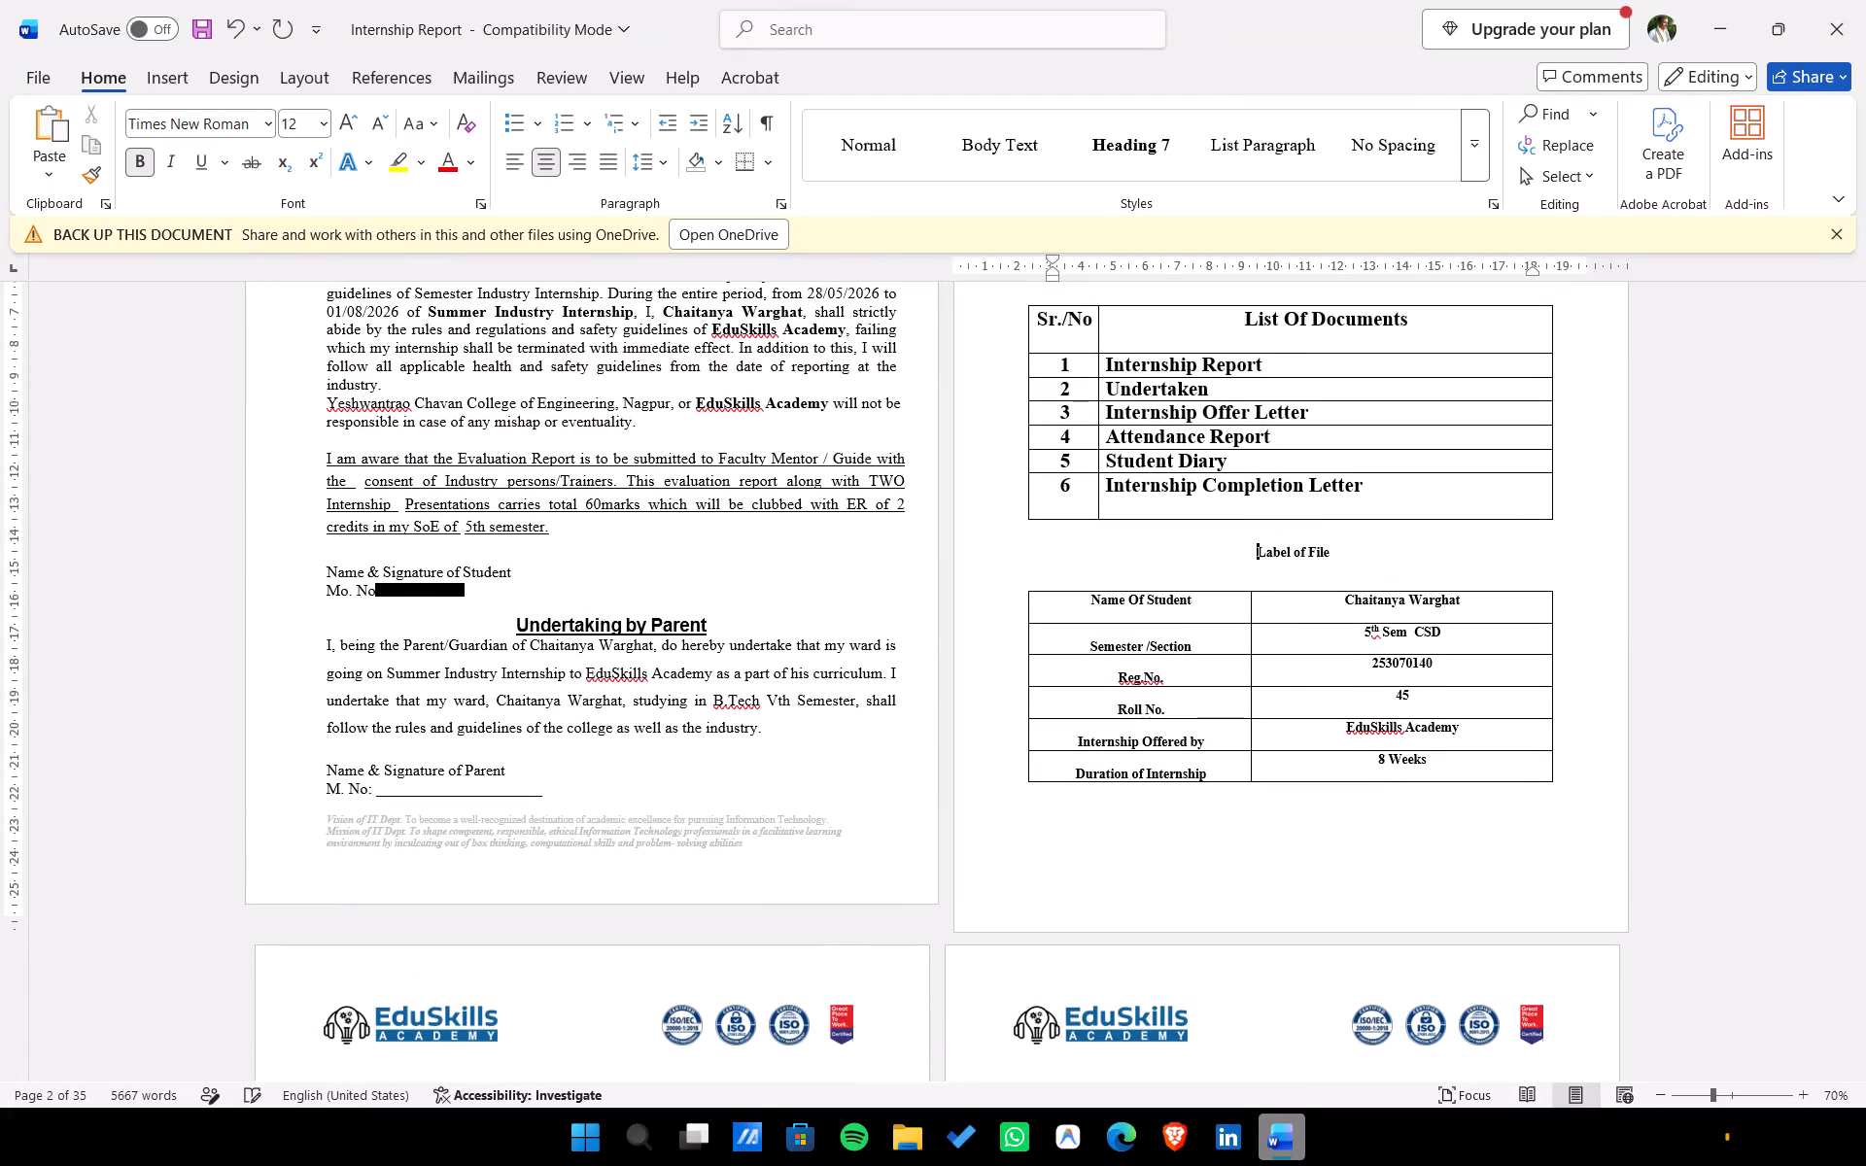
{"action": "key", "text": "Return"}
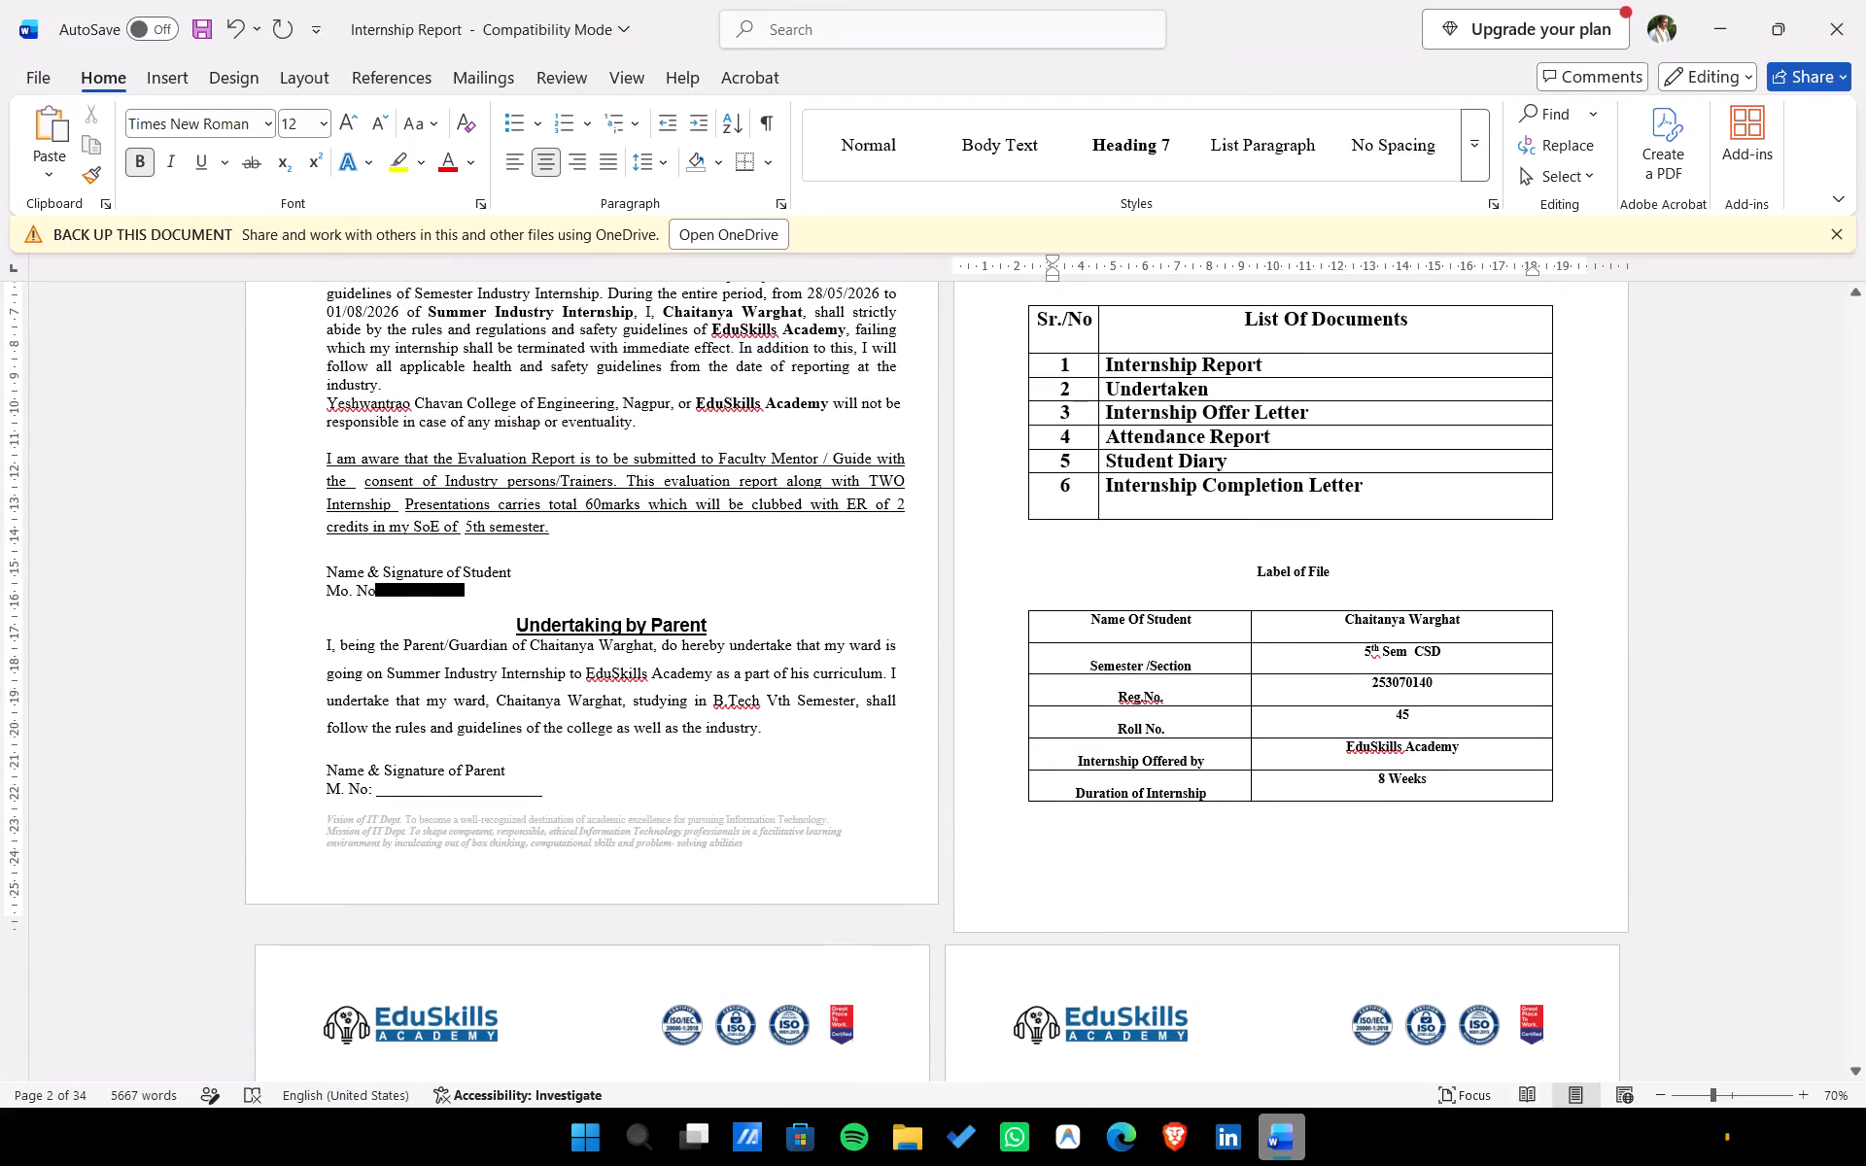
Review the layout of the undertaking page, the index page with its file label table, and the following offer letter pages.
{"action": "scroll", "coordinate": [1450, 859], "scroll_direction": "up", "scroll_amount": 1}
{"action": "scroll", "coordinate": [1518, 841], "scroll_direction": "down", "scroll_amount": 1}
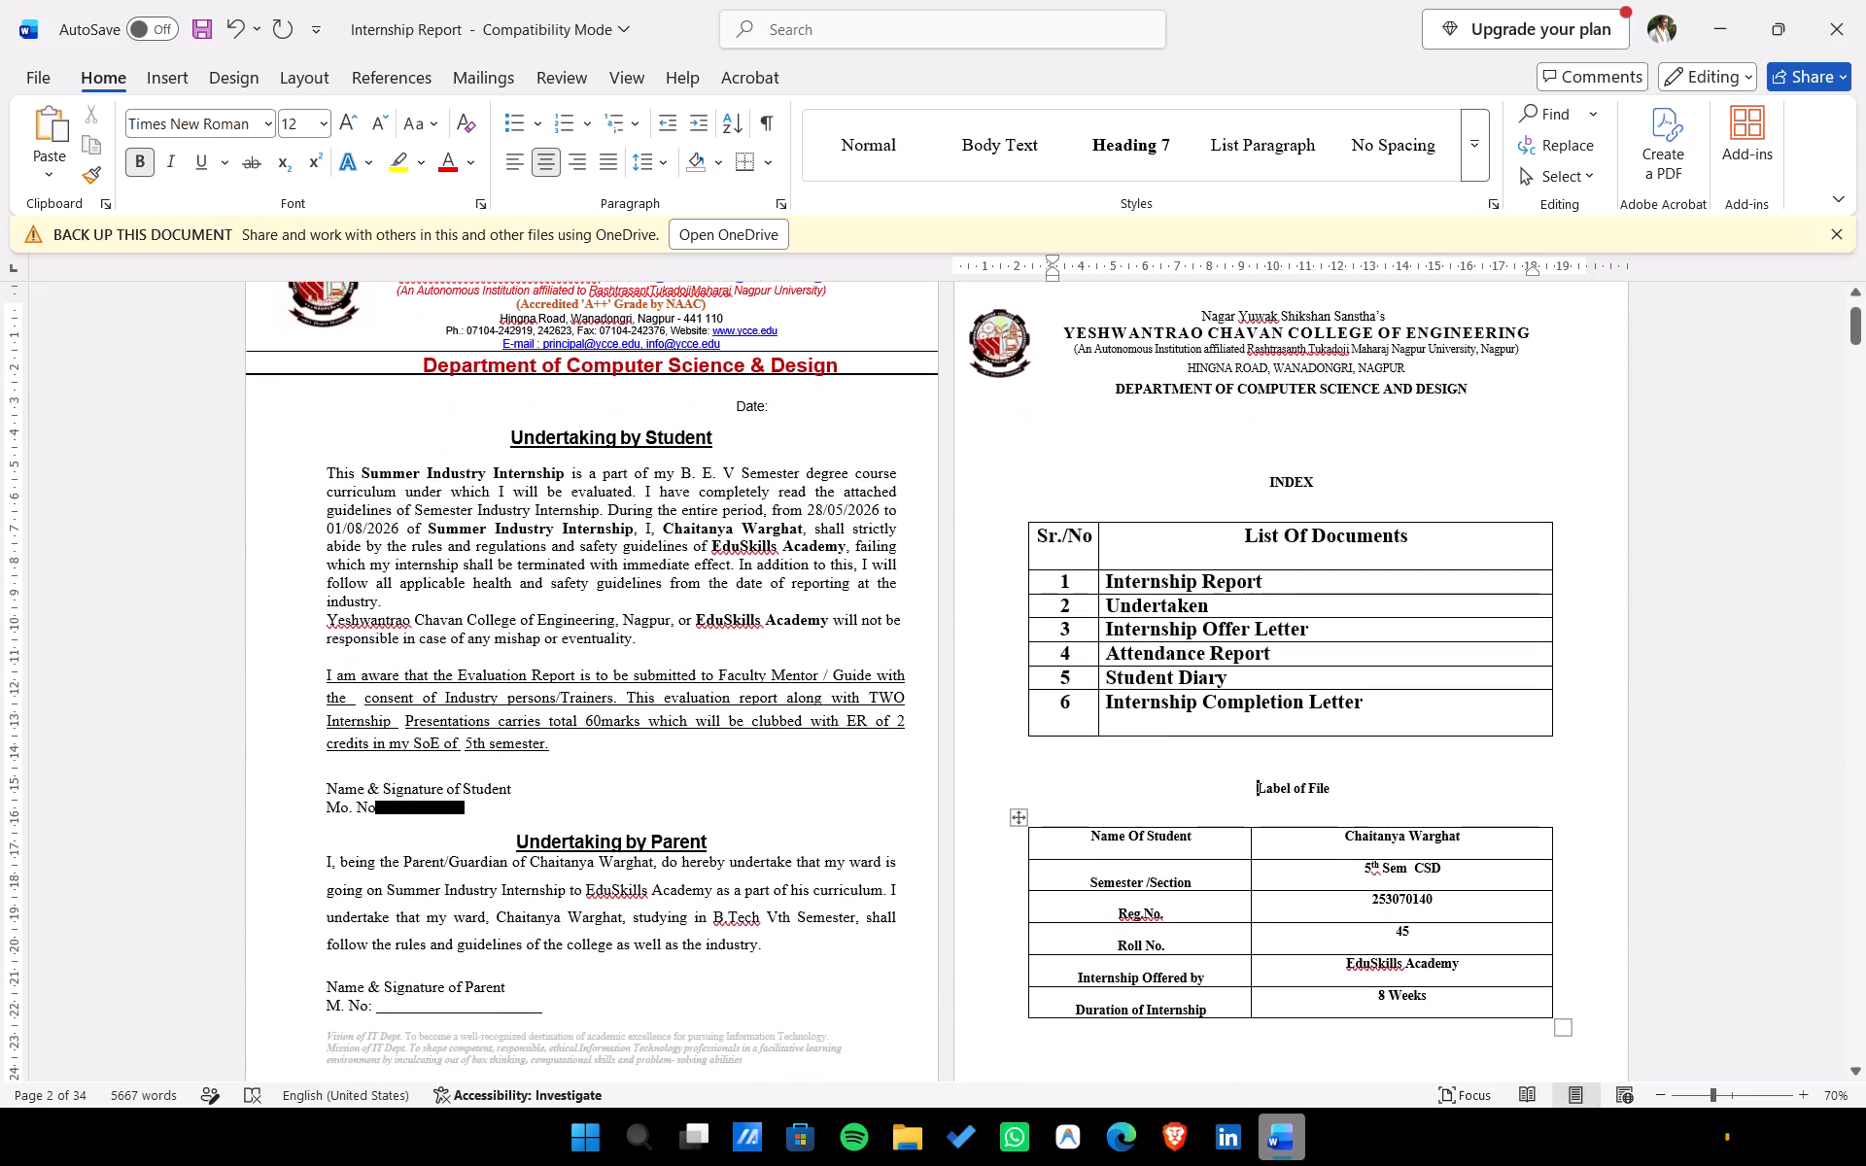
{"action": "scroll", "coordinate": [1528, 827], "scroll_direction": "down", "scroll_amount": 1}
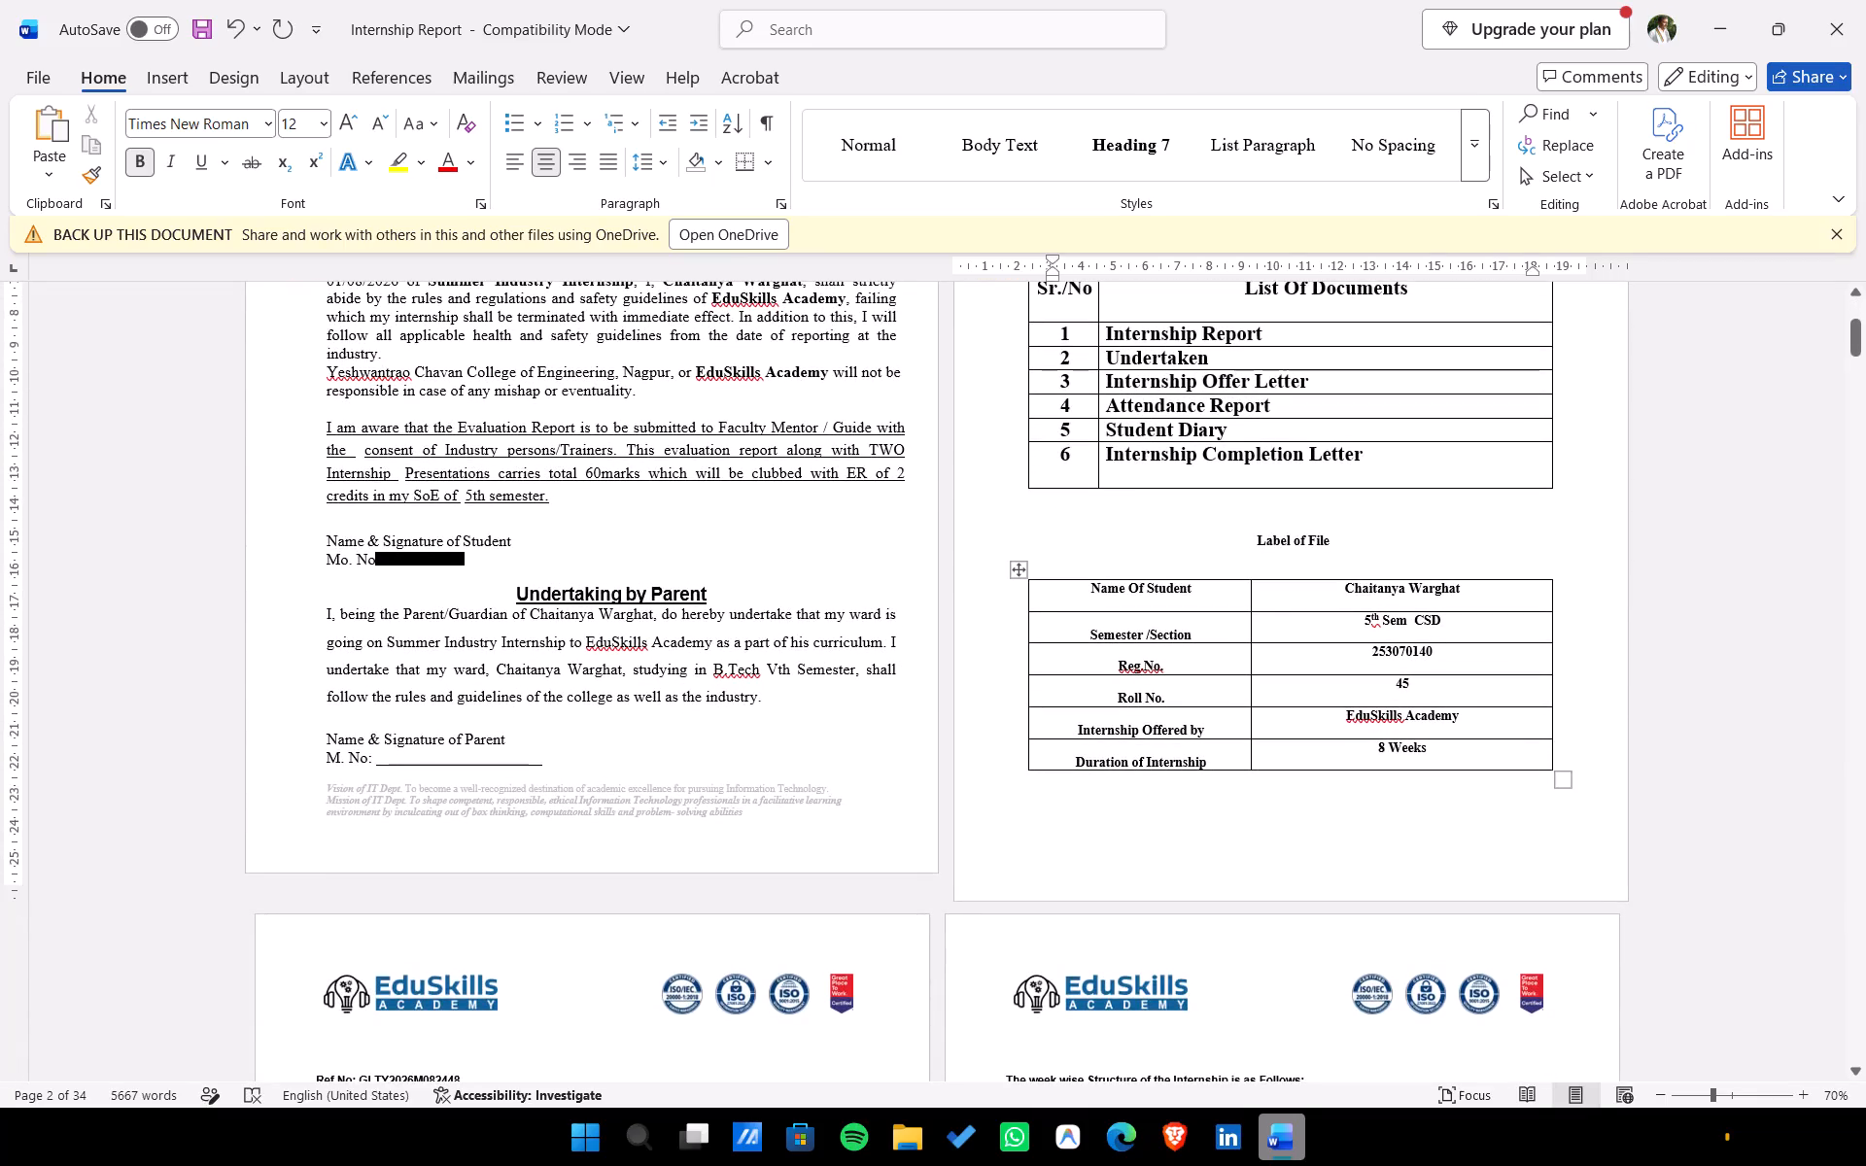
{"action": "scroll", "coordinate": [1528, 827], "scroll_direction": "up", "scroll_amount": 2}
{"action": "scroll", "coordinate": [1528, 827], "scroll_direction": "down", "scroll_amount": 1}
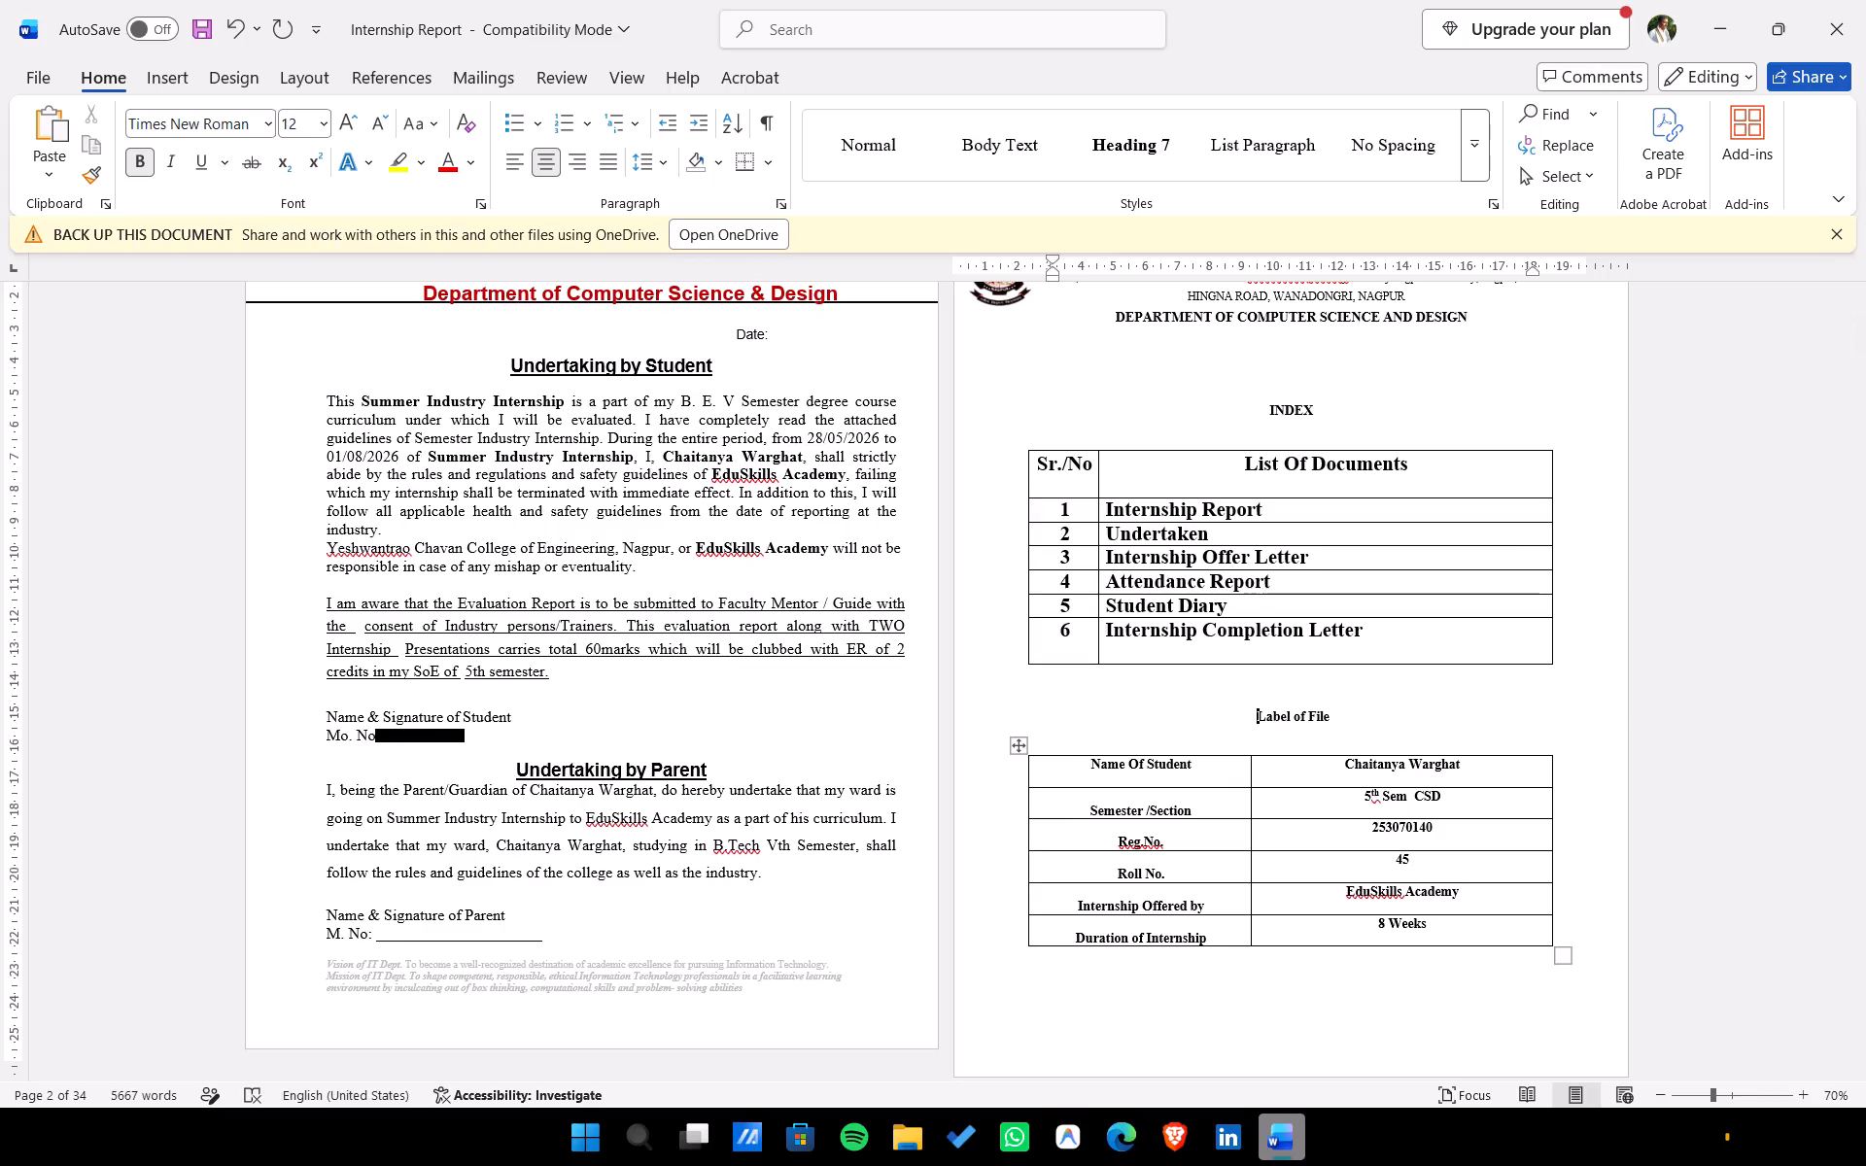
{"action": "scroll", "coordinate": [1528, 827], "scroll_direction": "down", "scroll_amount": 1}
{"action": "scroll", "coordinate": [1324, 780], "scroll_direction": "down", "scroll_amount": 1}
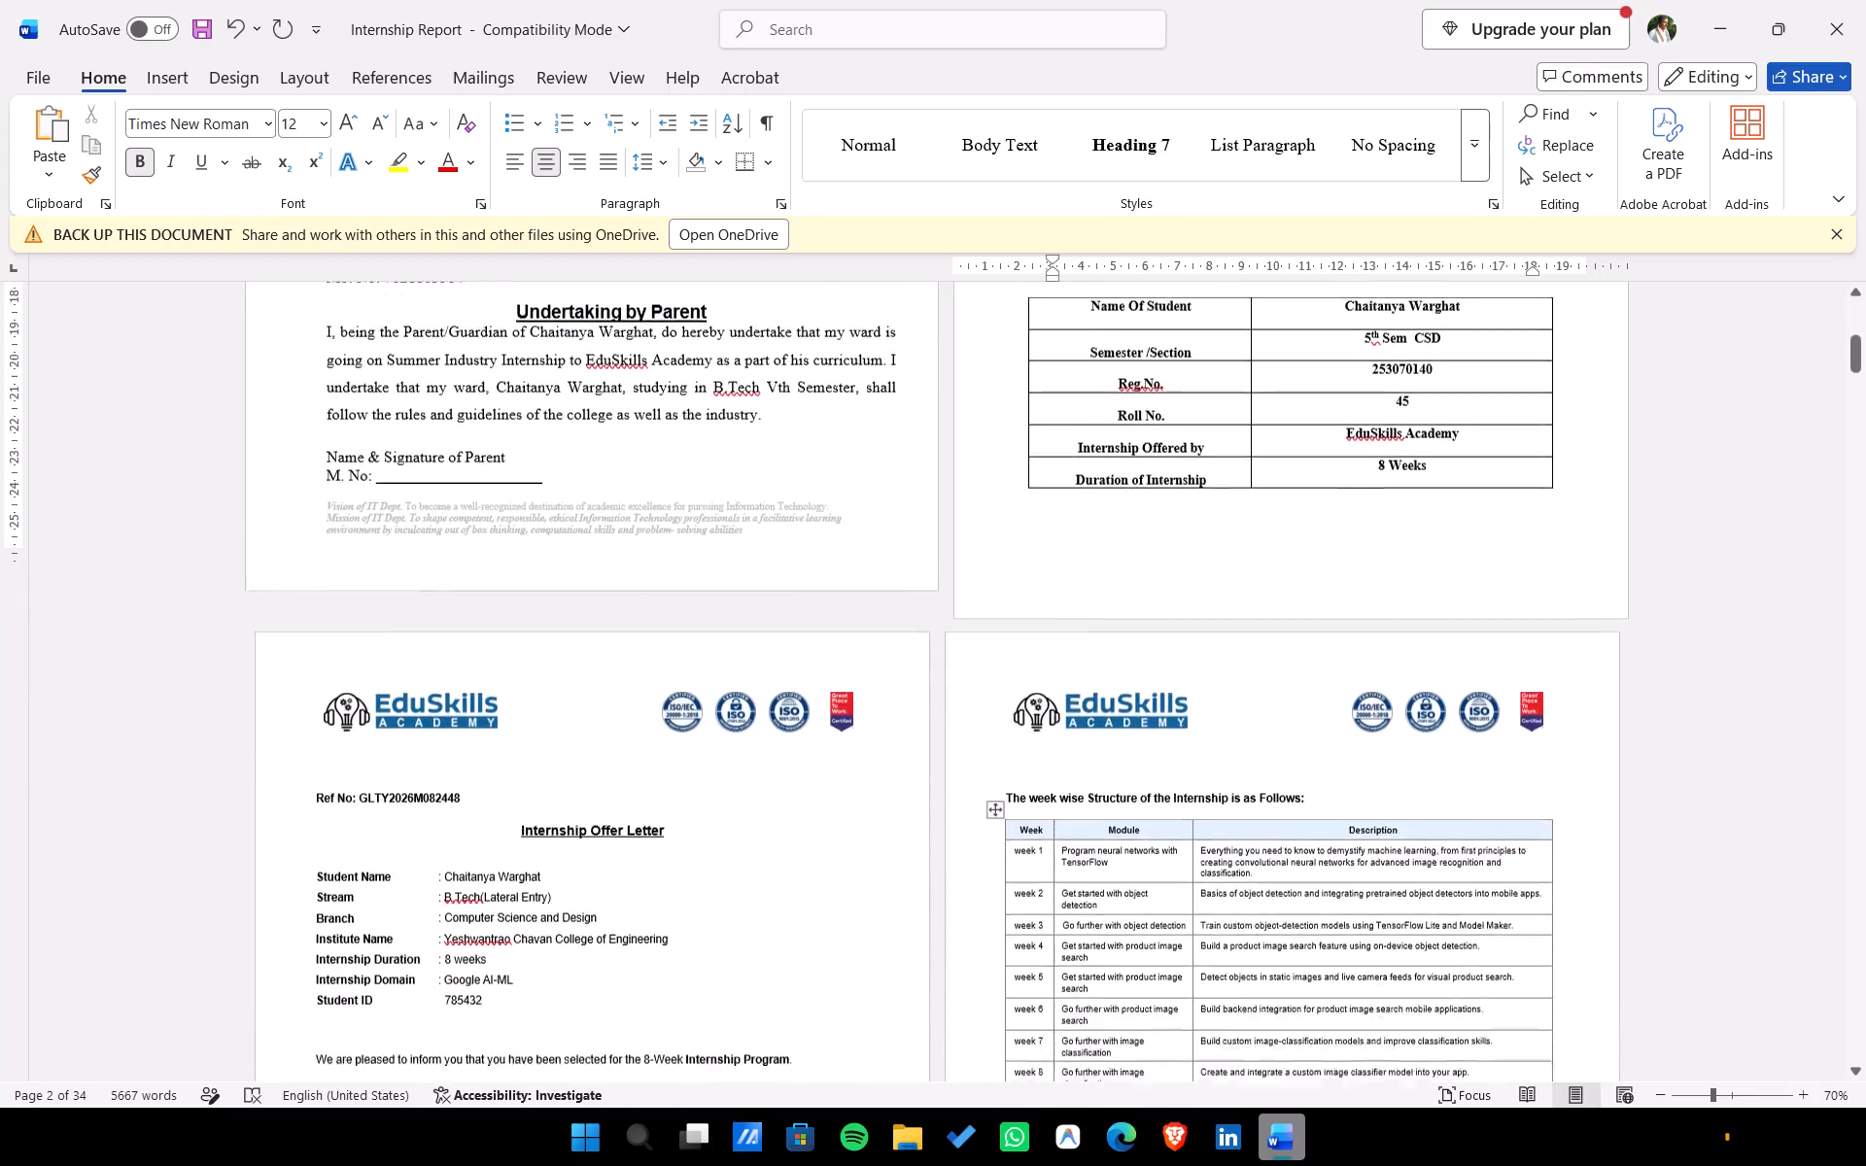
{"action": "scroll", "coordinate": [1324, 780], "scroll_direction": "down", "scroll_amount": 1}
{"action": "scroll", "coordinate": [1243, 755], "scroll_direction": "down", "scroll_amount": 1}
{"action": "scroll", "coordinate": [1243, 755], "scroll_direction": "up", "scroll_amount": 2}
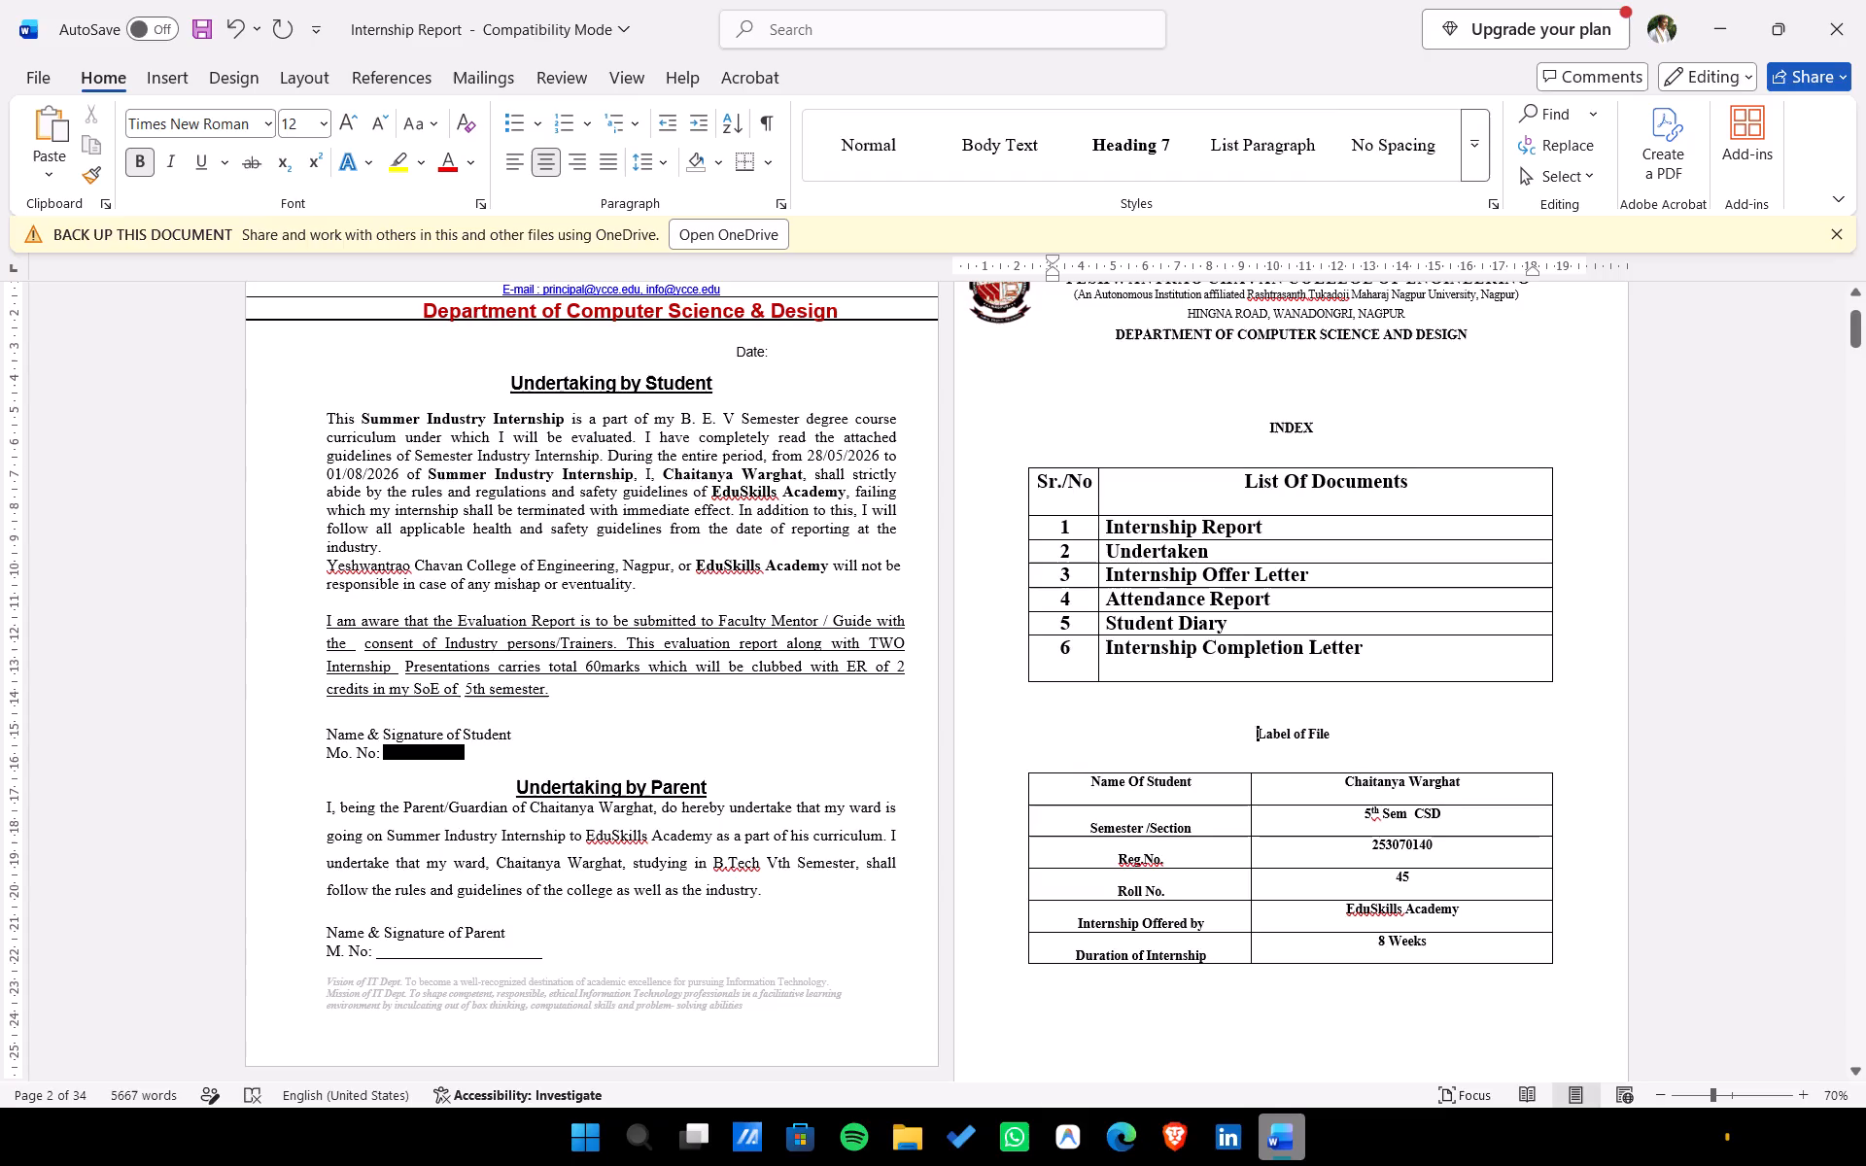
{"action": "scroll", "coordinate": [1128, 320], "scroll_direction": "up", "scroll_amount": 1}
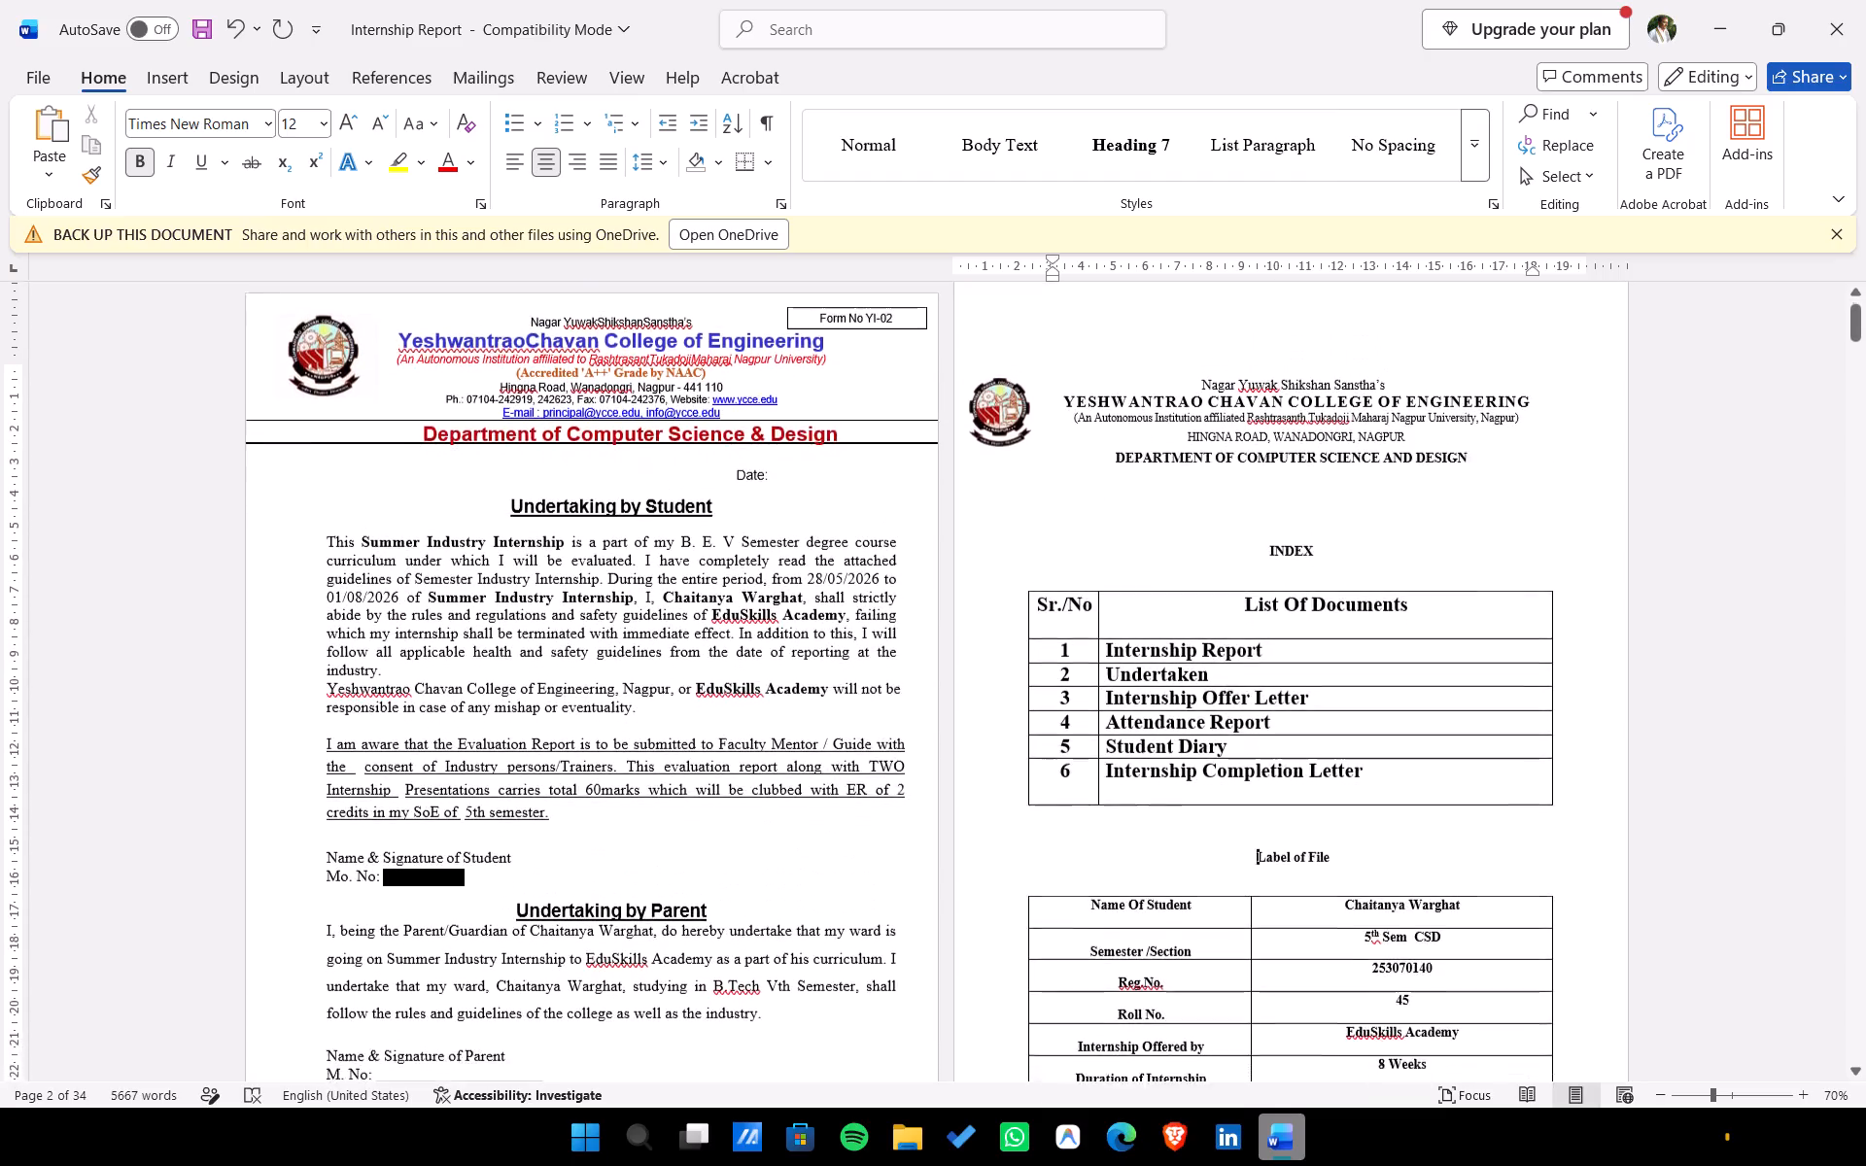
{"action": "scroll", "coordinate": [1128, 320], "scroll_direction": "up", "scroll_amount": 1}
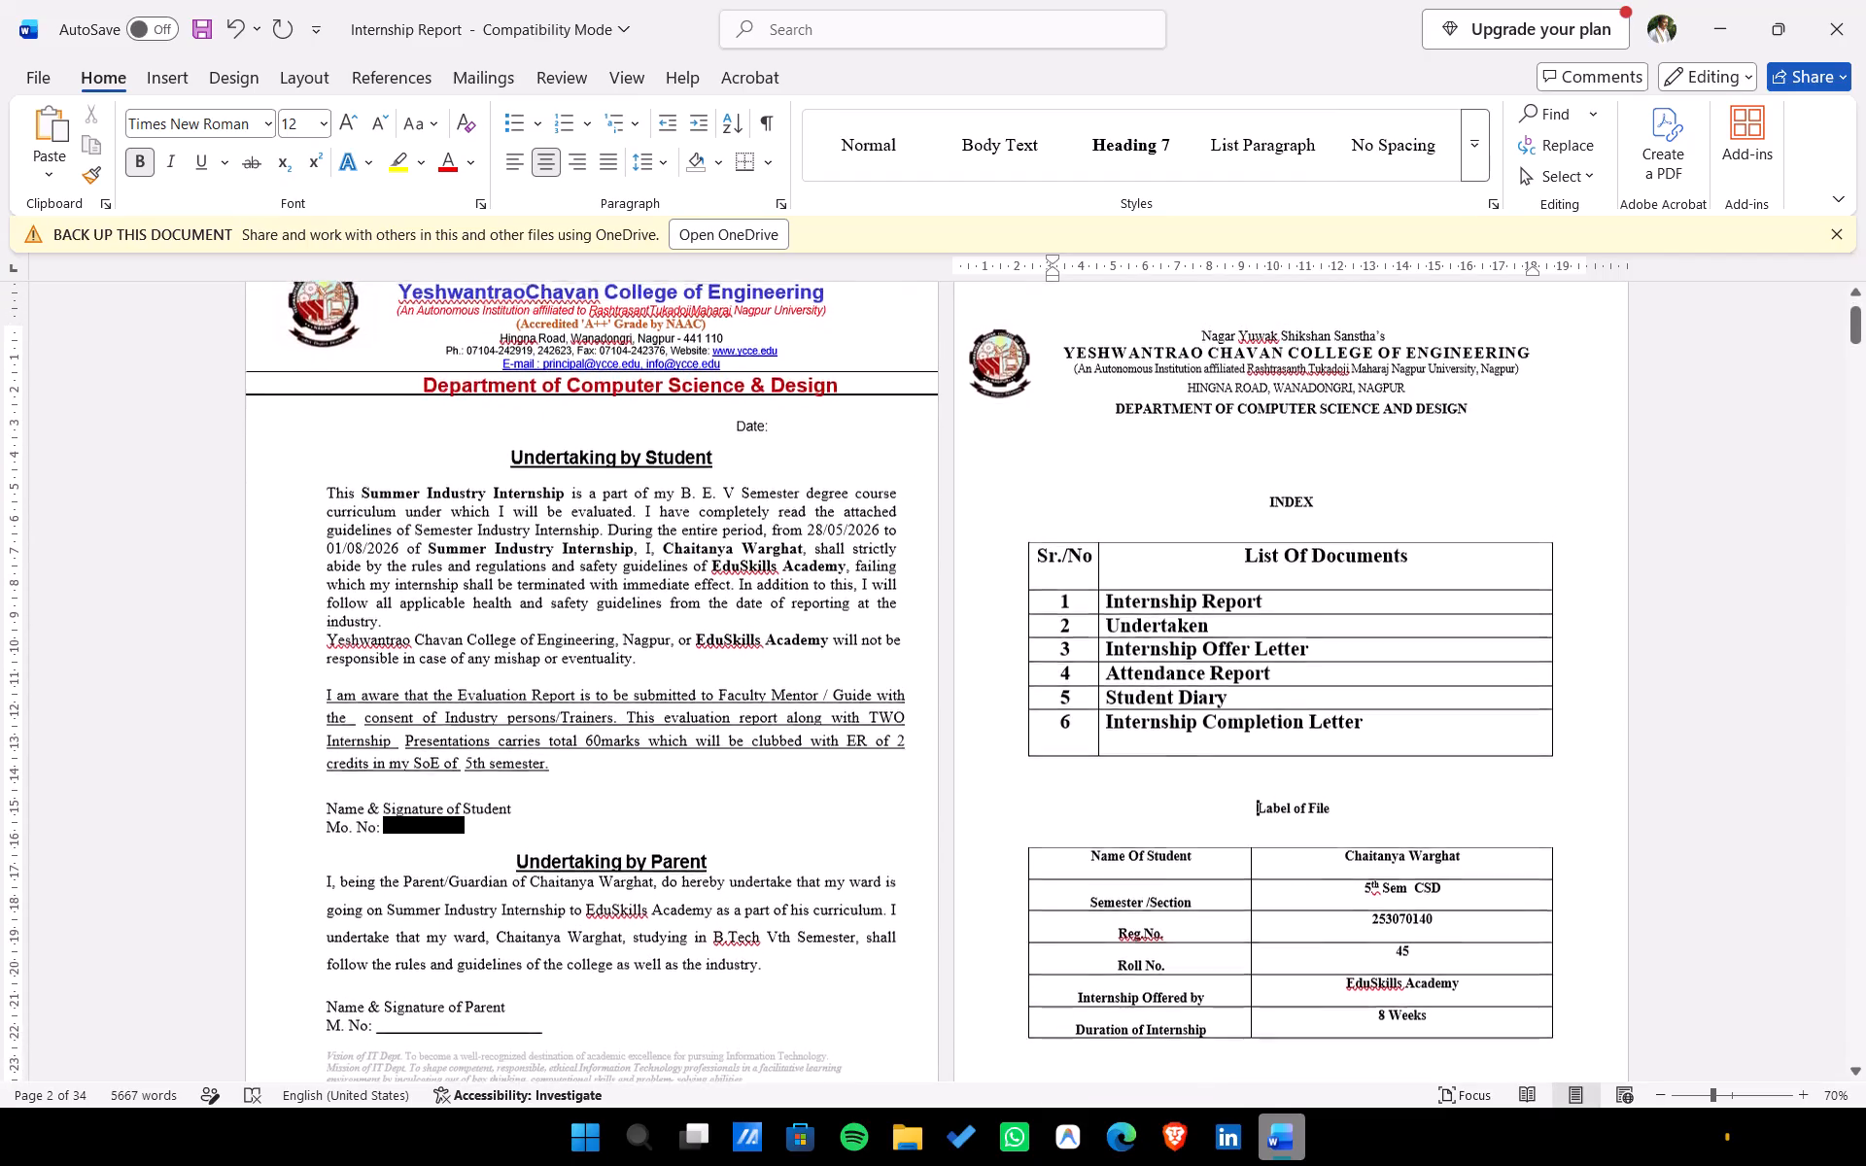
{"action": "scroll", "coordinate": [1128, 320], "scroll_direction": "up", "scroll_amount": 1}
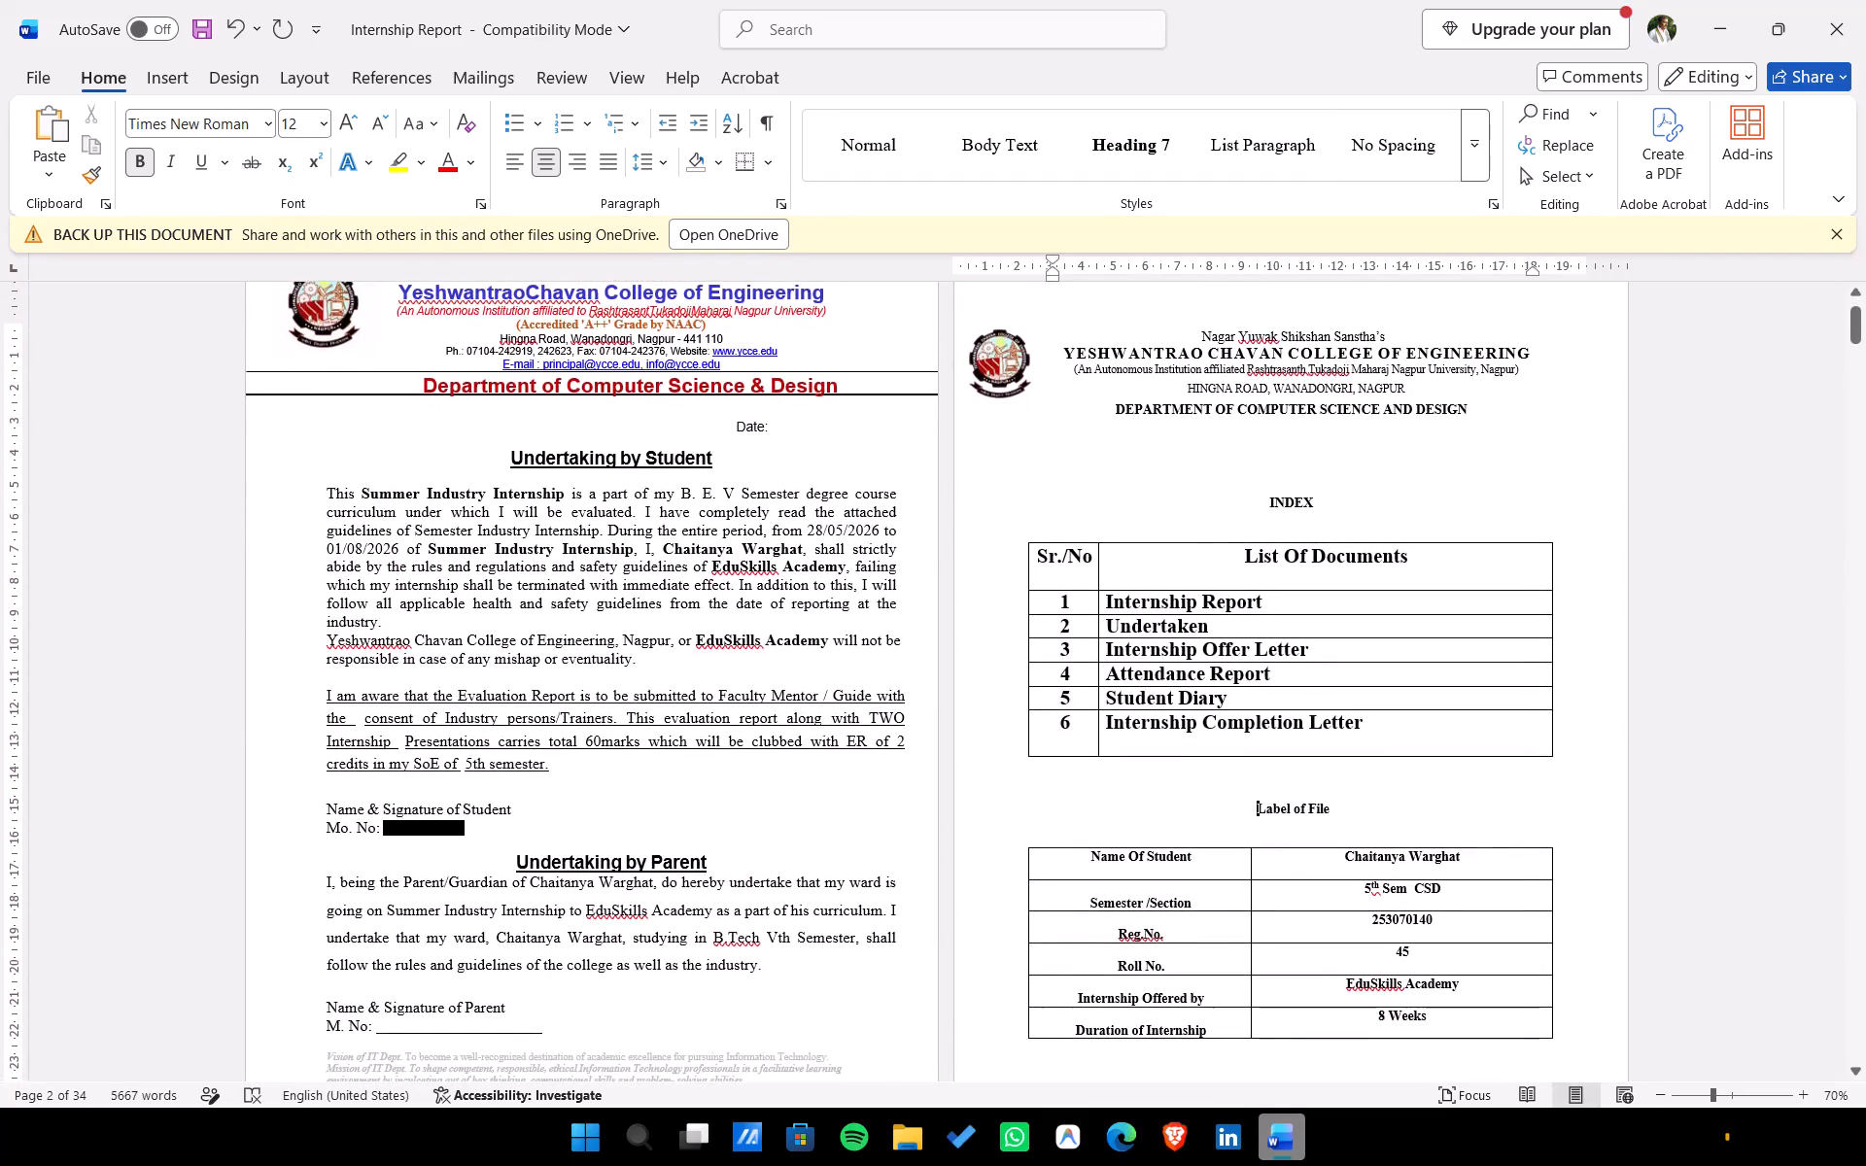
{"action": "scroll", "coordinate": [1128, 320], "scroll_direction": "up", "scroll_amount": 2}
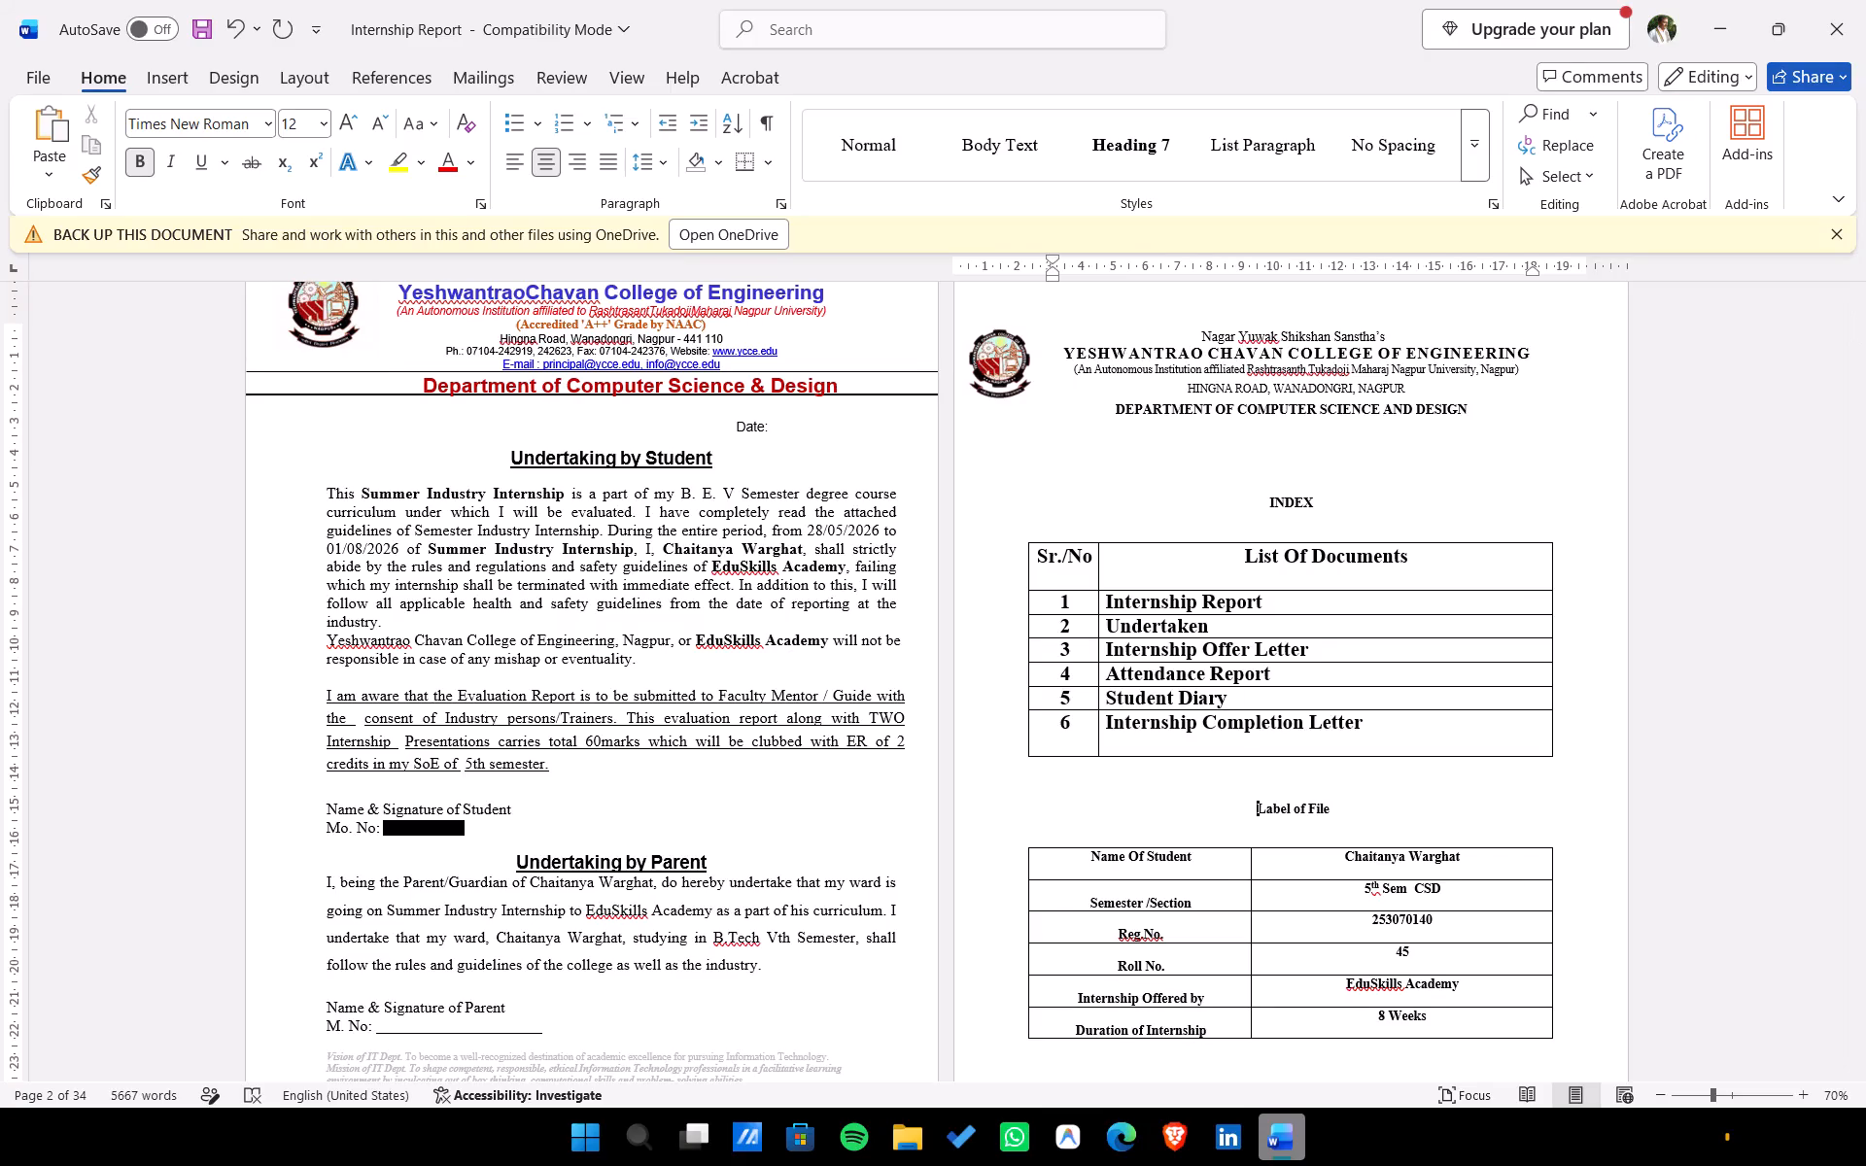
Change the Date of Completion of Internship/Training on the attendance sheet to 31/07/2026.
{"action": "scroll", "coordinate": [1240, 592], "scroll_direction": "down", "scroll_amount": 1}
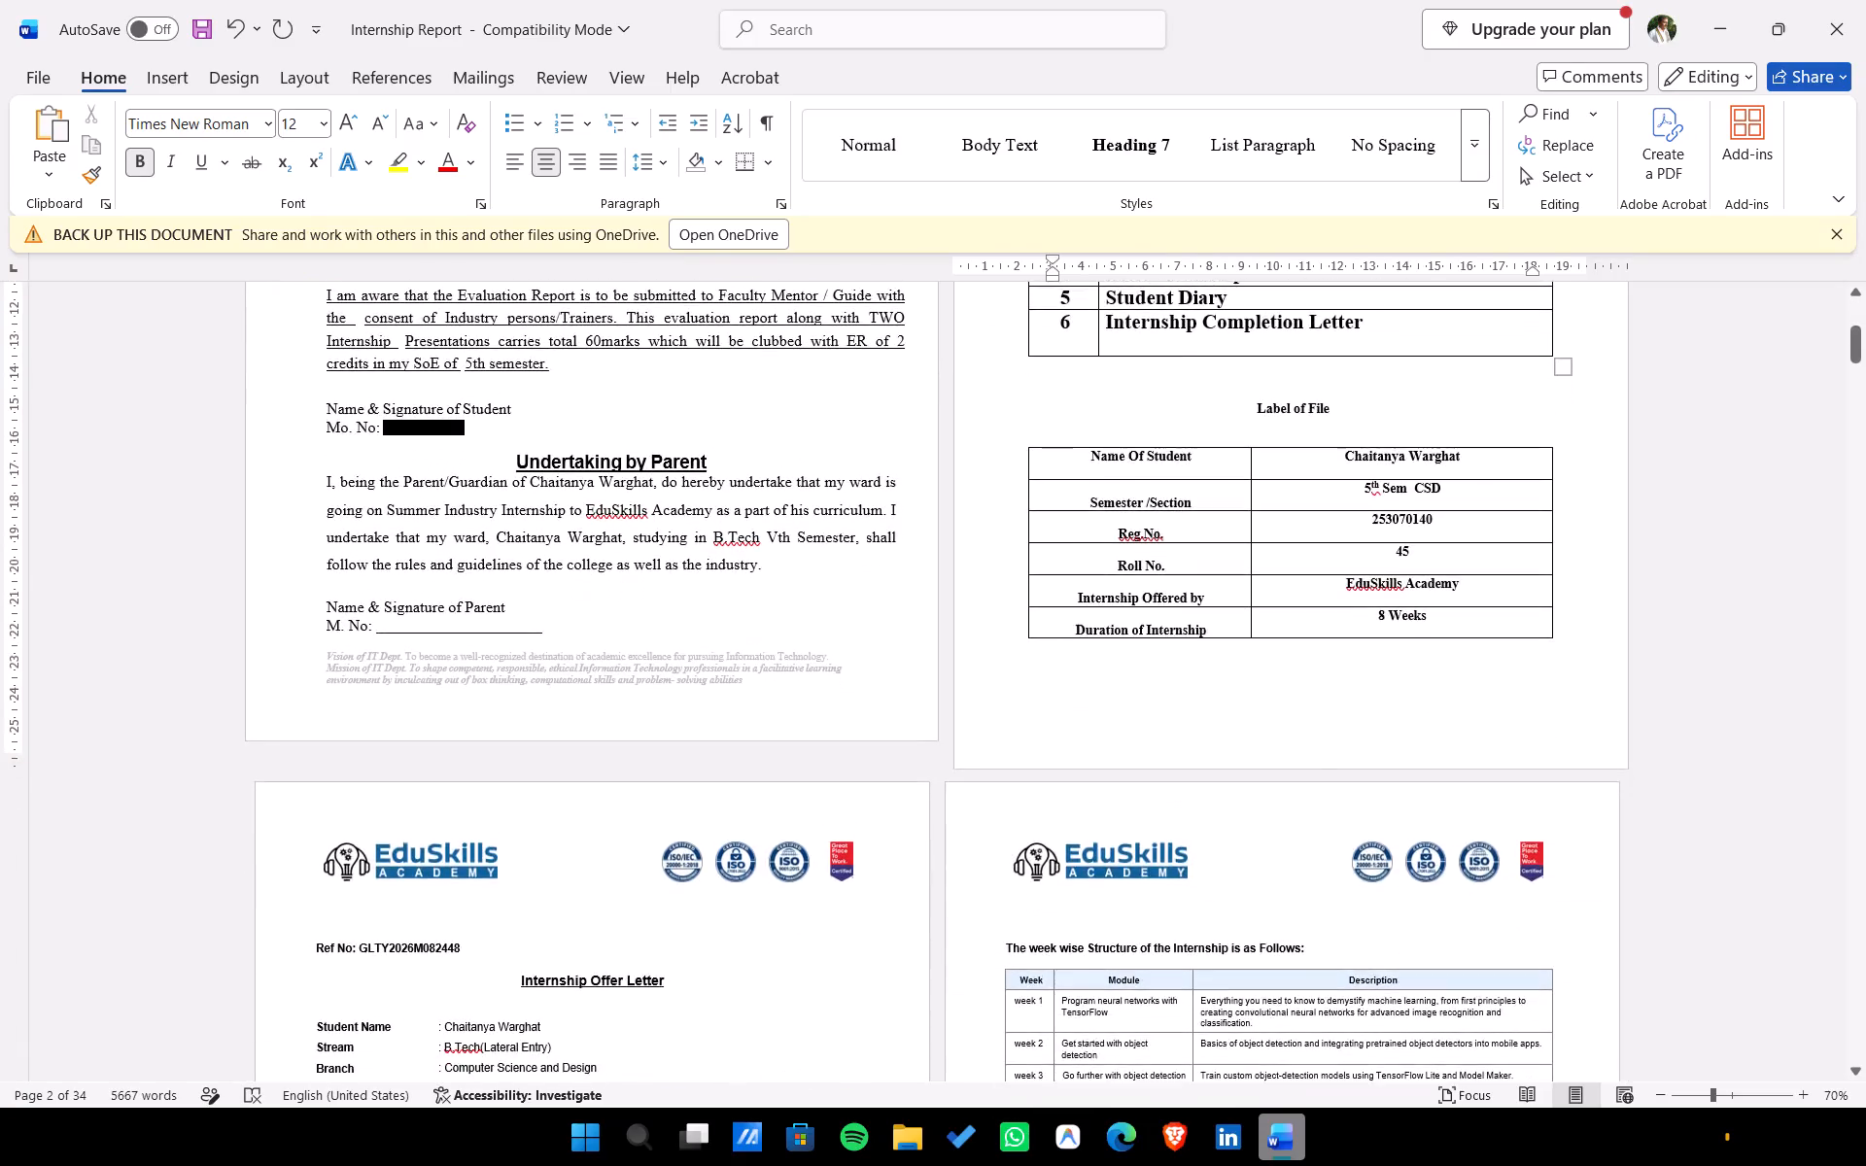
{"action": "scroll", "coordinate": [910, 652], "scroll_direction": "down", "scroll_amount": 2}
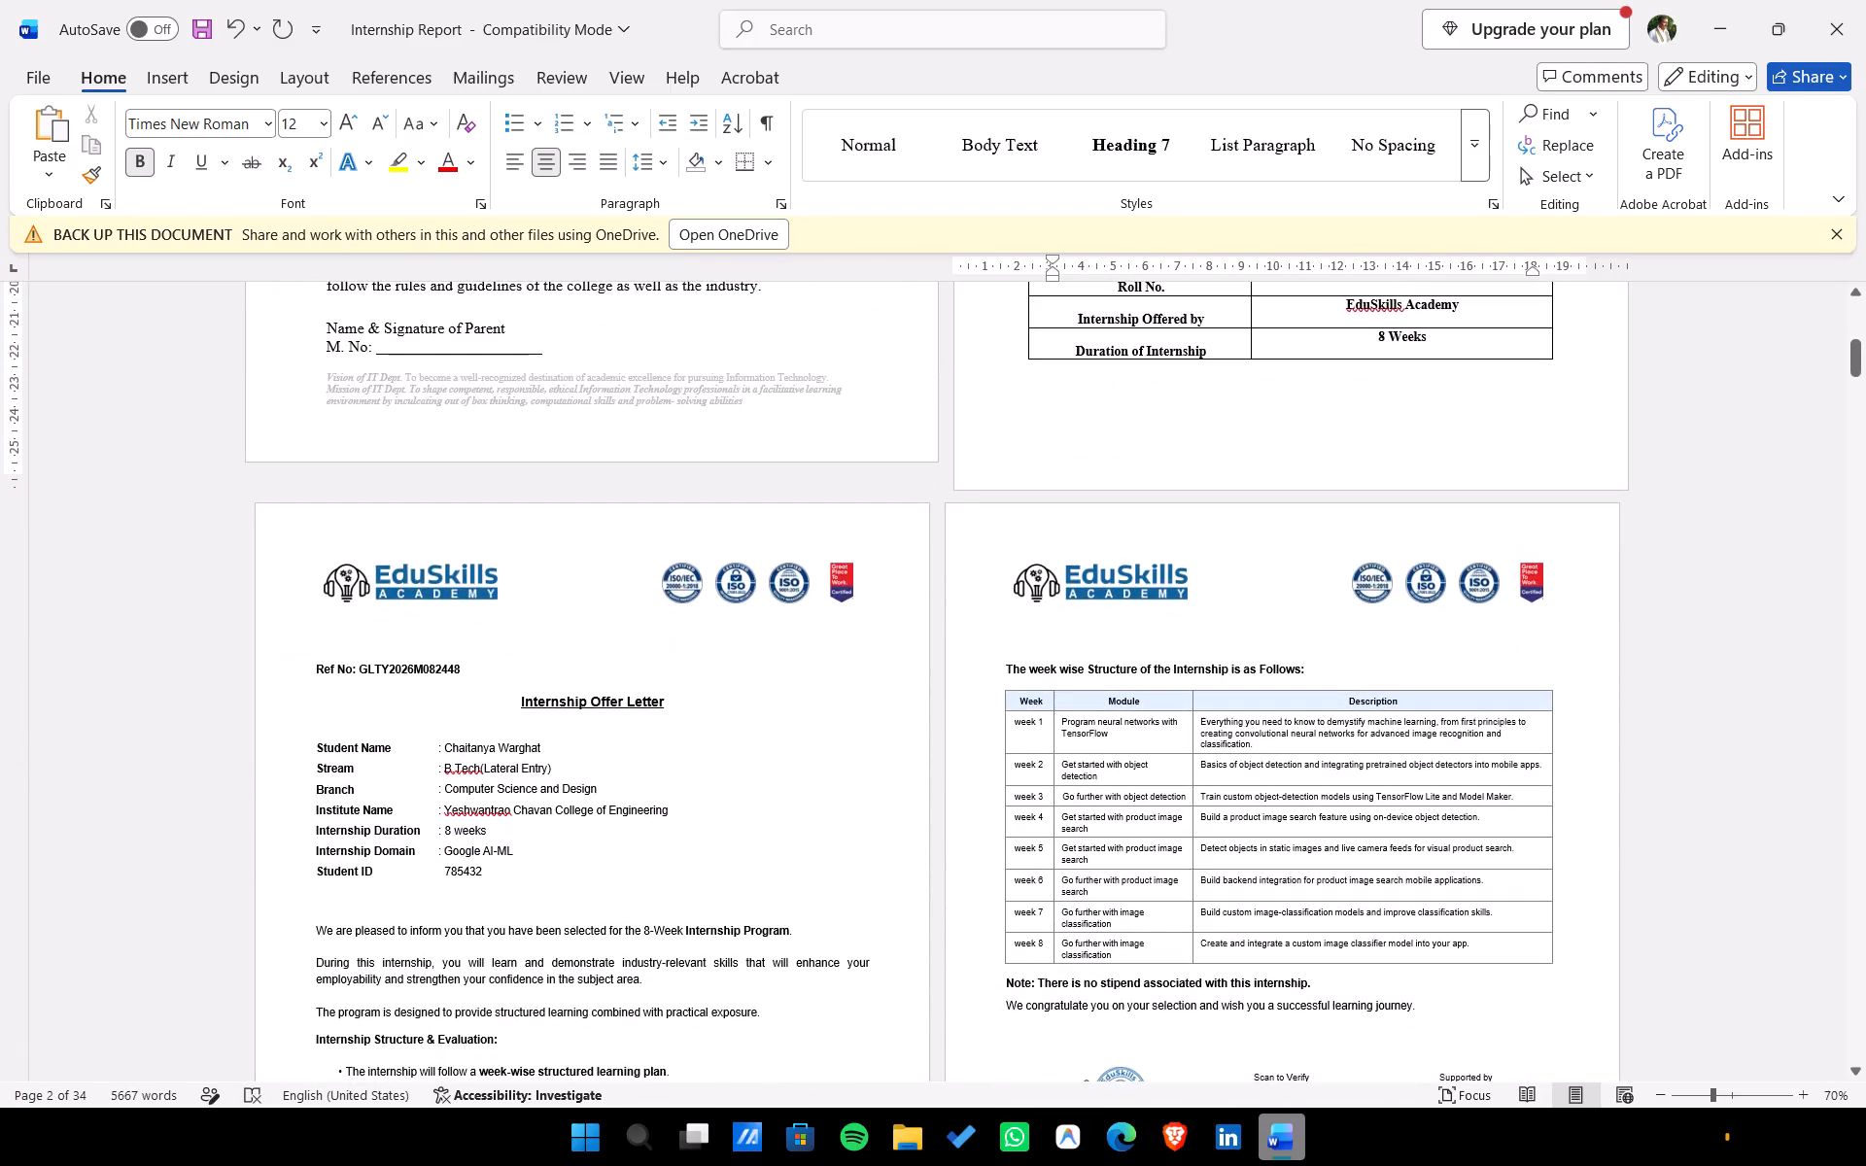
{"action": "scroll", "coordinate": [910, 652], "scroll_direction": "down", "scroll_amount": 2}
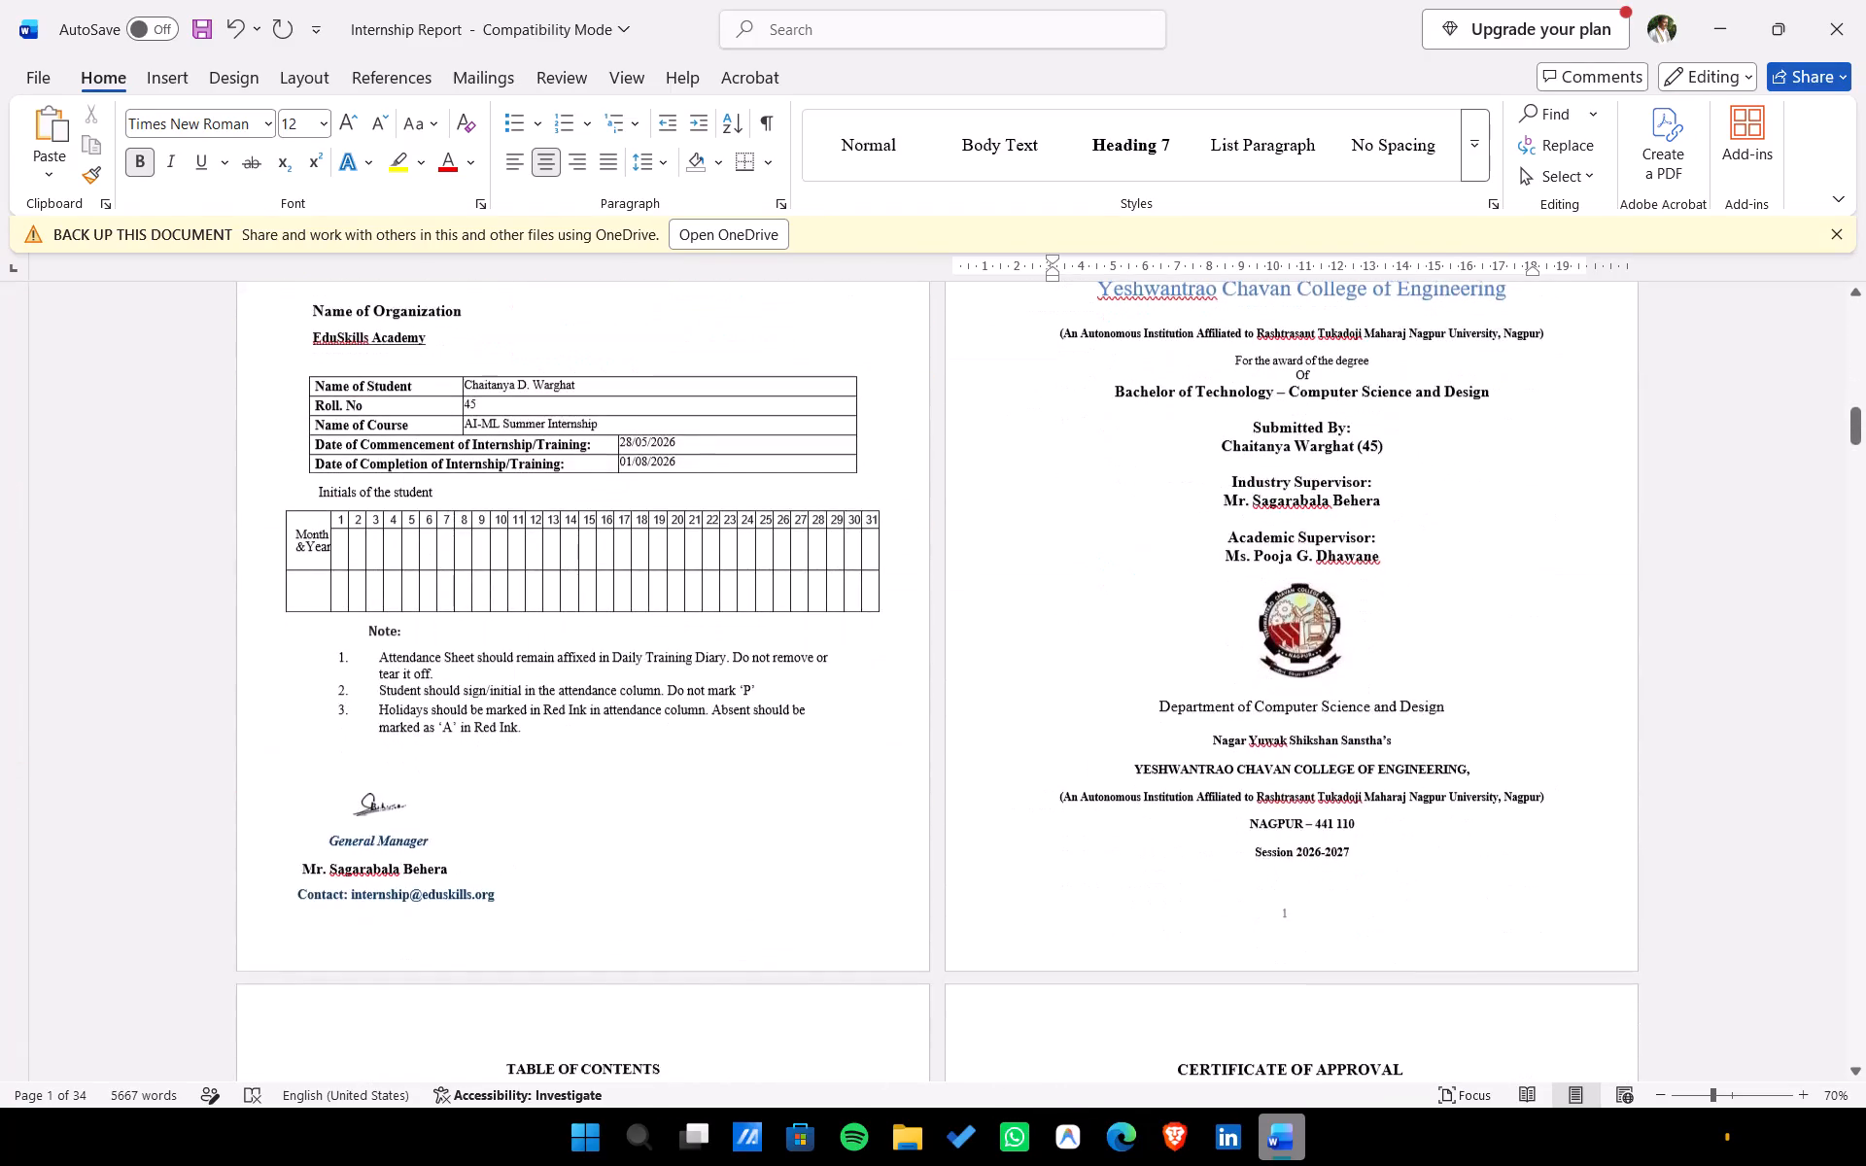
{"action": "scroll", "coordinate": [715, 650], "scroll_direction": "up", "scroll_amount": 1}
{"action": "left_click", "coordinate": [630, 584]}
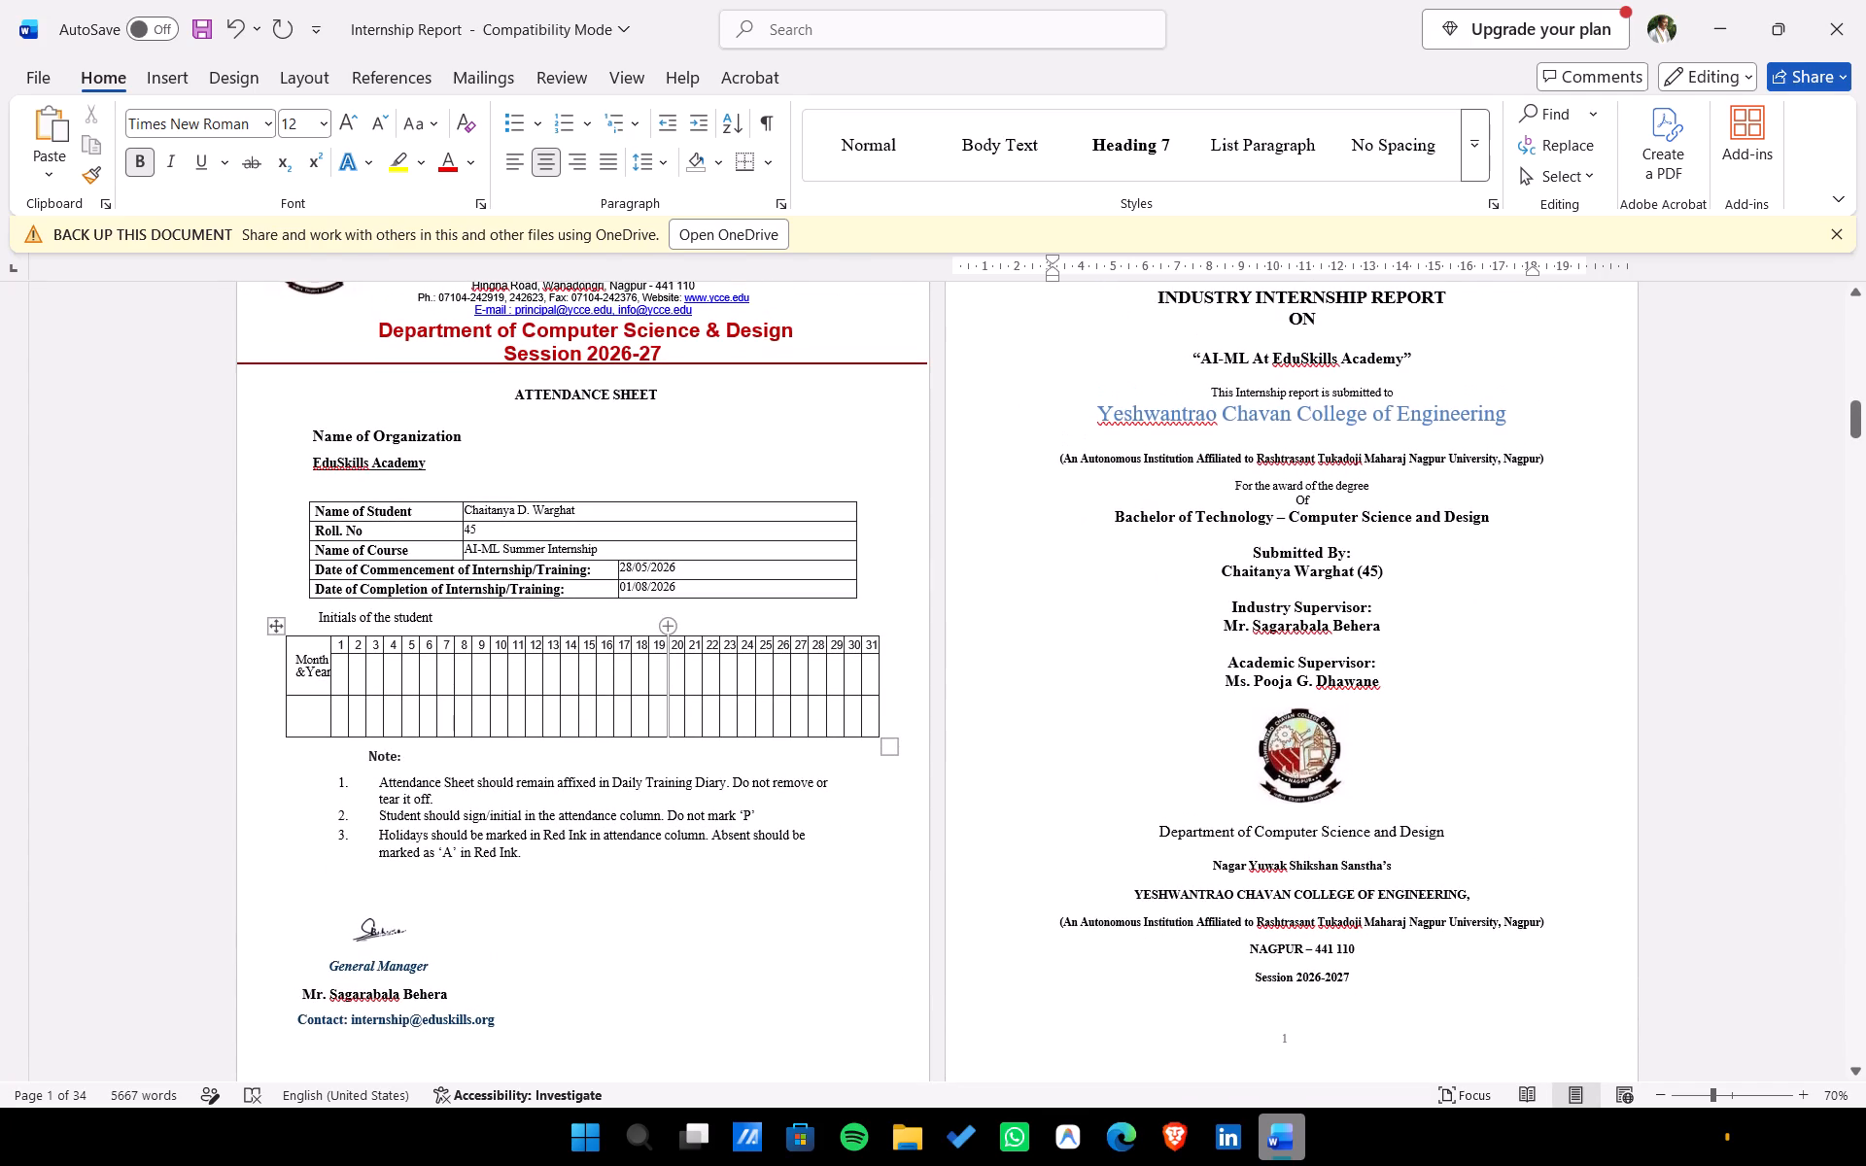
{"action": "key", "text": "Left"}
{"action": "key", "text": "BackSpace"}
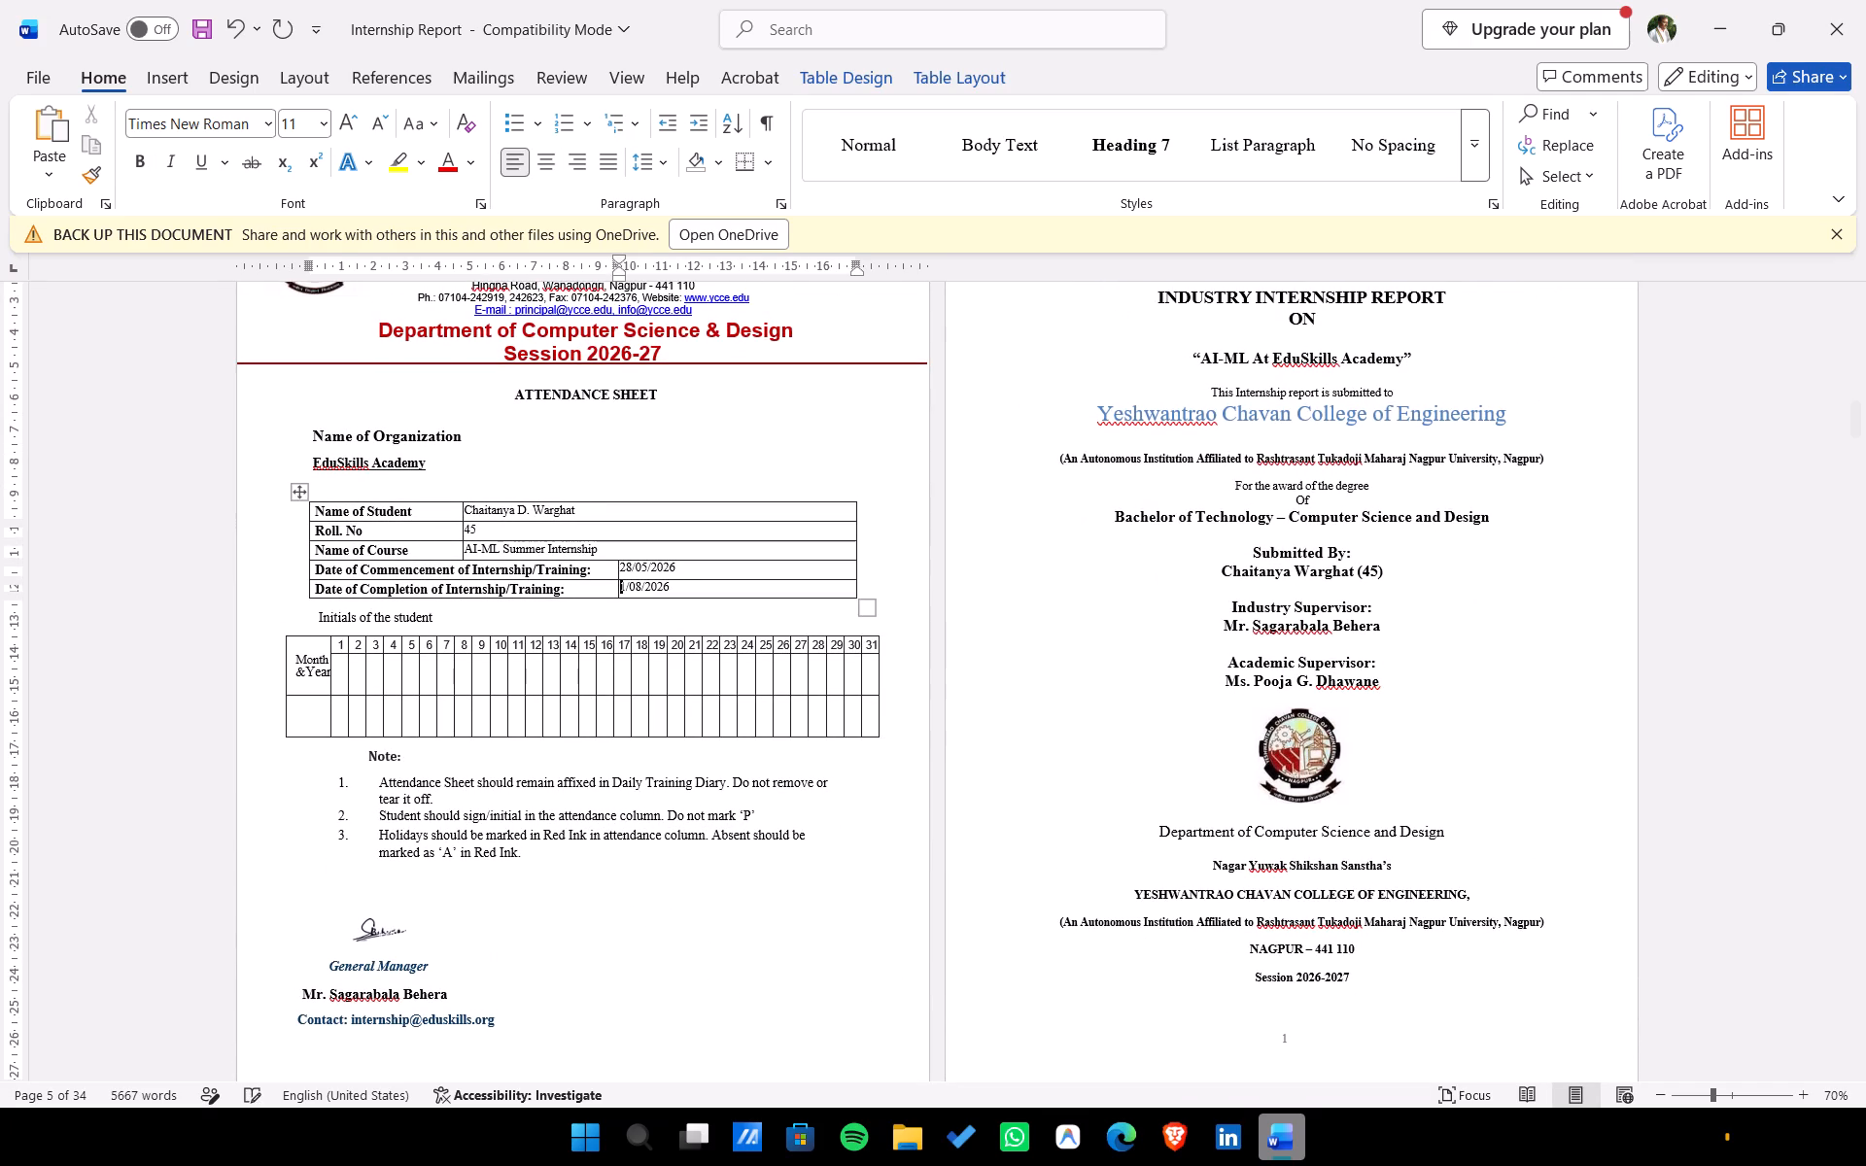
{"action": "key", "text": "3"}
{"action": "key", "text": "Right"}
{"action": "key", "text": "Right"}
{"action": "key", "text": "Right"}
{"action": "key", "text": "Right"}
{"action": "key", "text": "BackSpace"}
{"action": "key", "text": "7"}
Copy the signature image above "General Manager" on the attendance sheet.
{"action": "scroll", "coordinate": [638, 820], "scroll_direction": "down", "scroll_amount": 1}
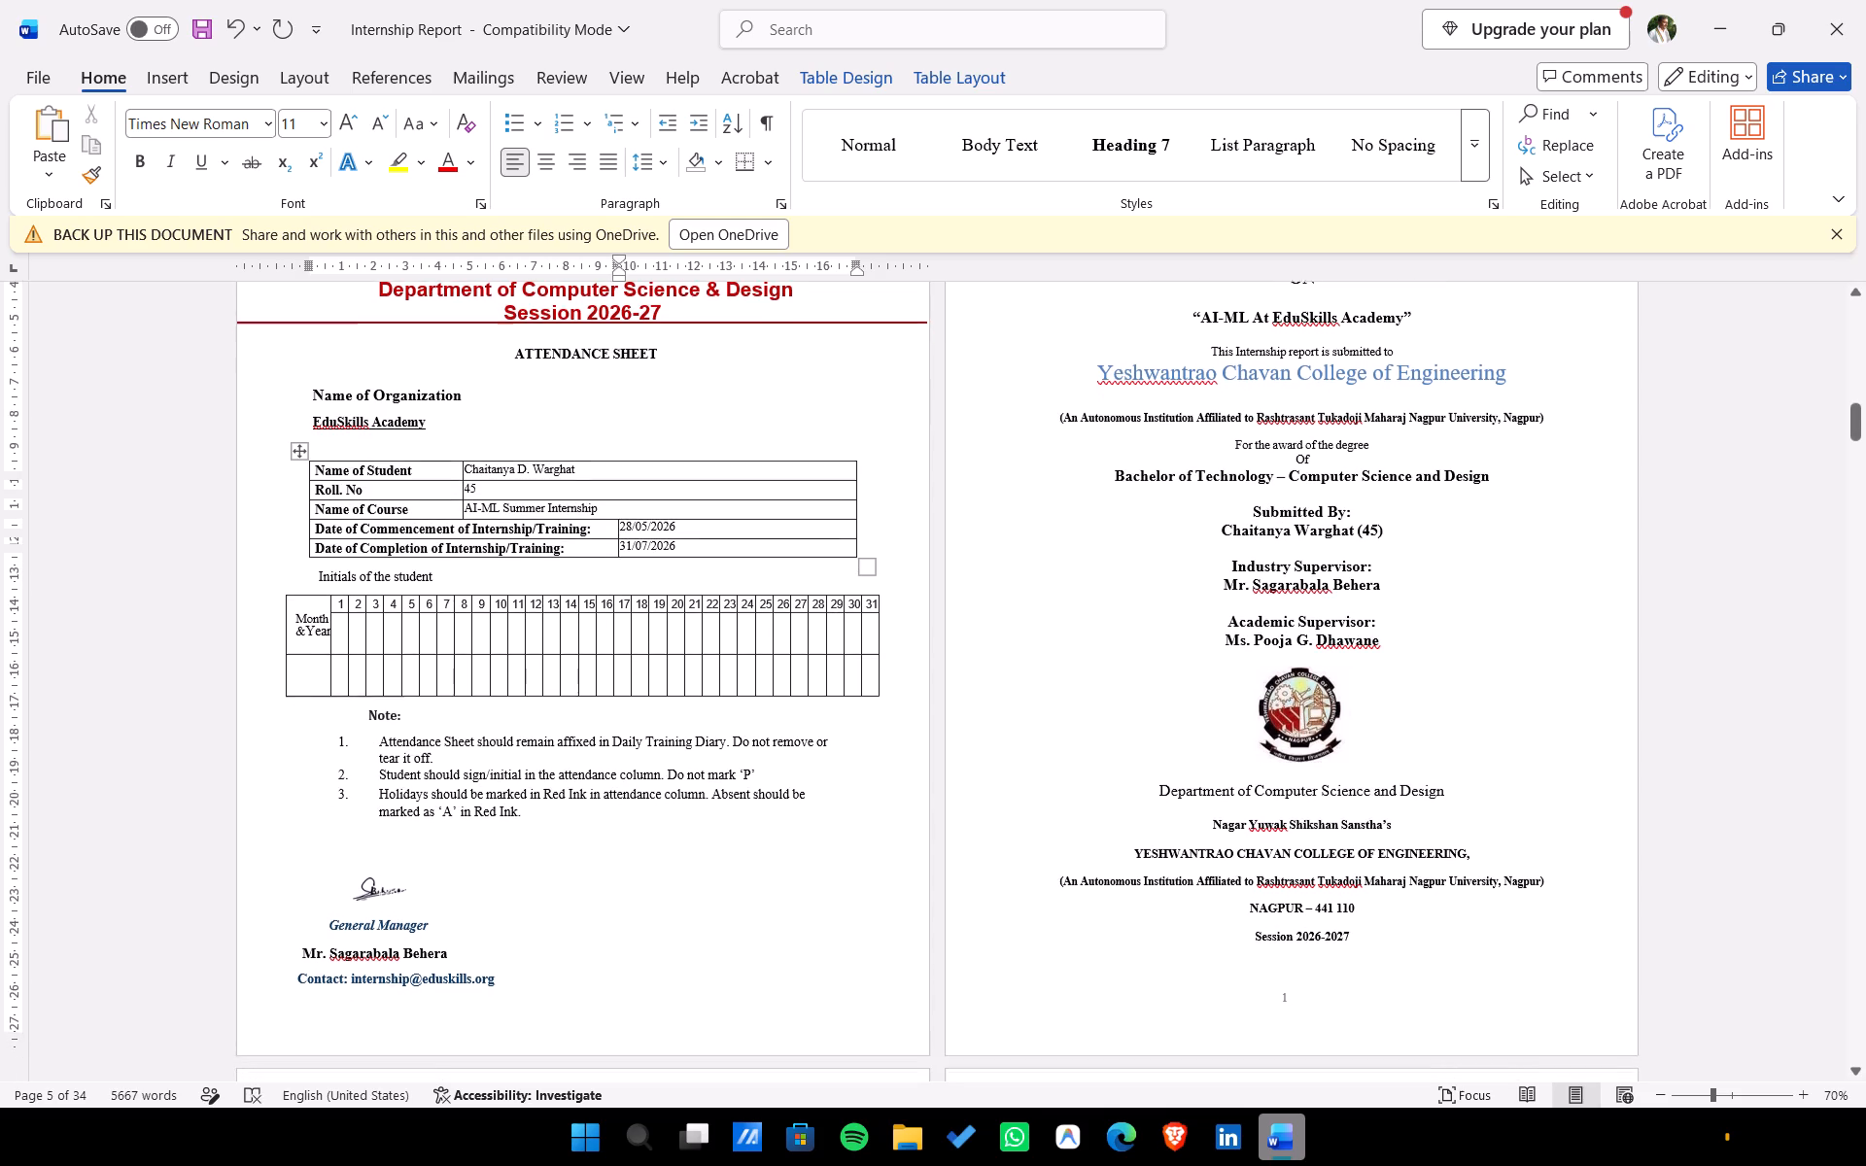
{"action": "scroll", "coordinate": [638, 820], "scroll_direction": "down", "scroll_amount": 1}
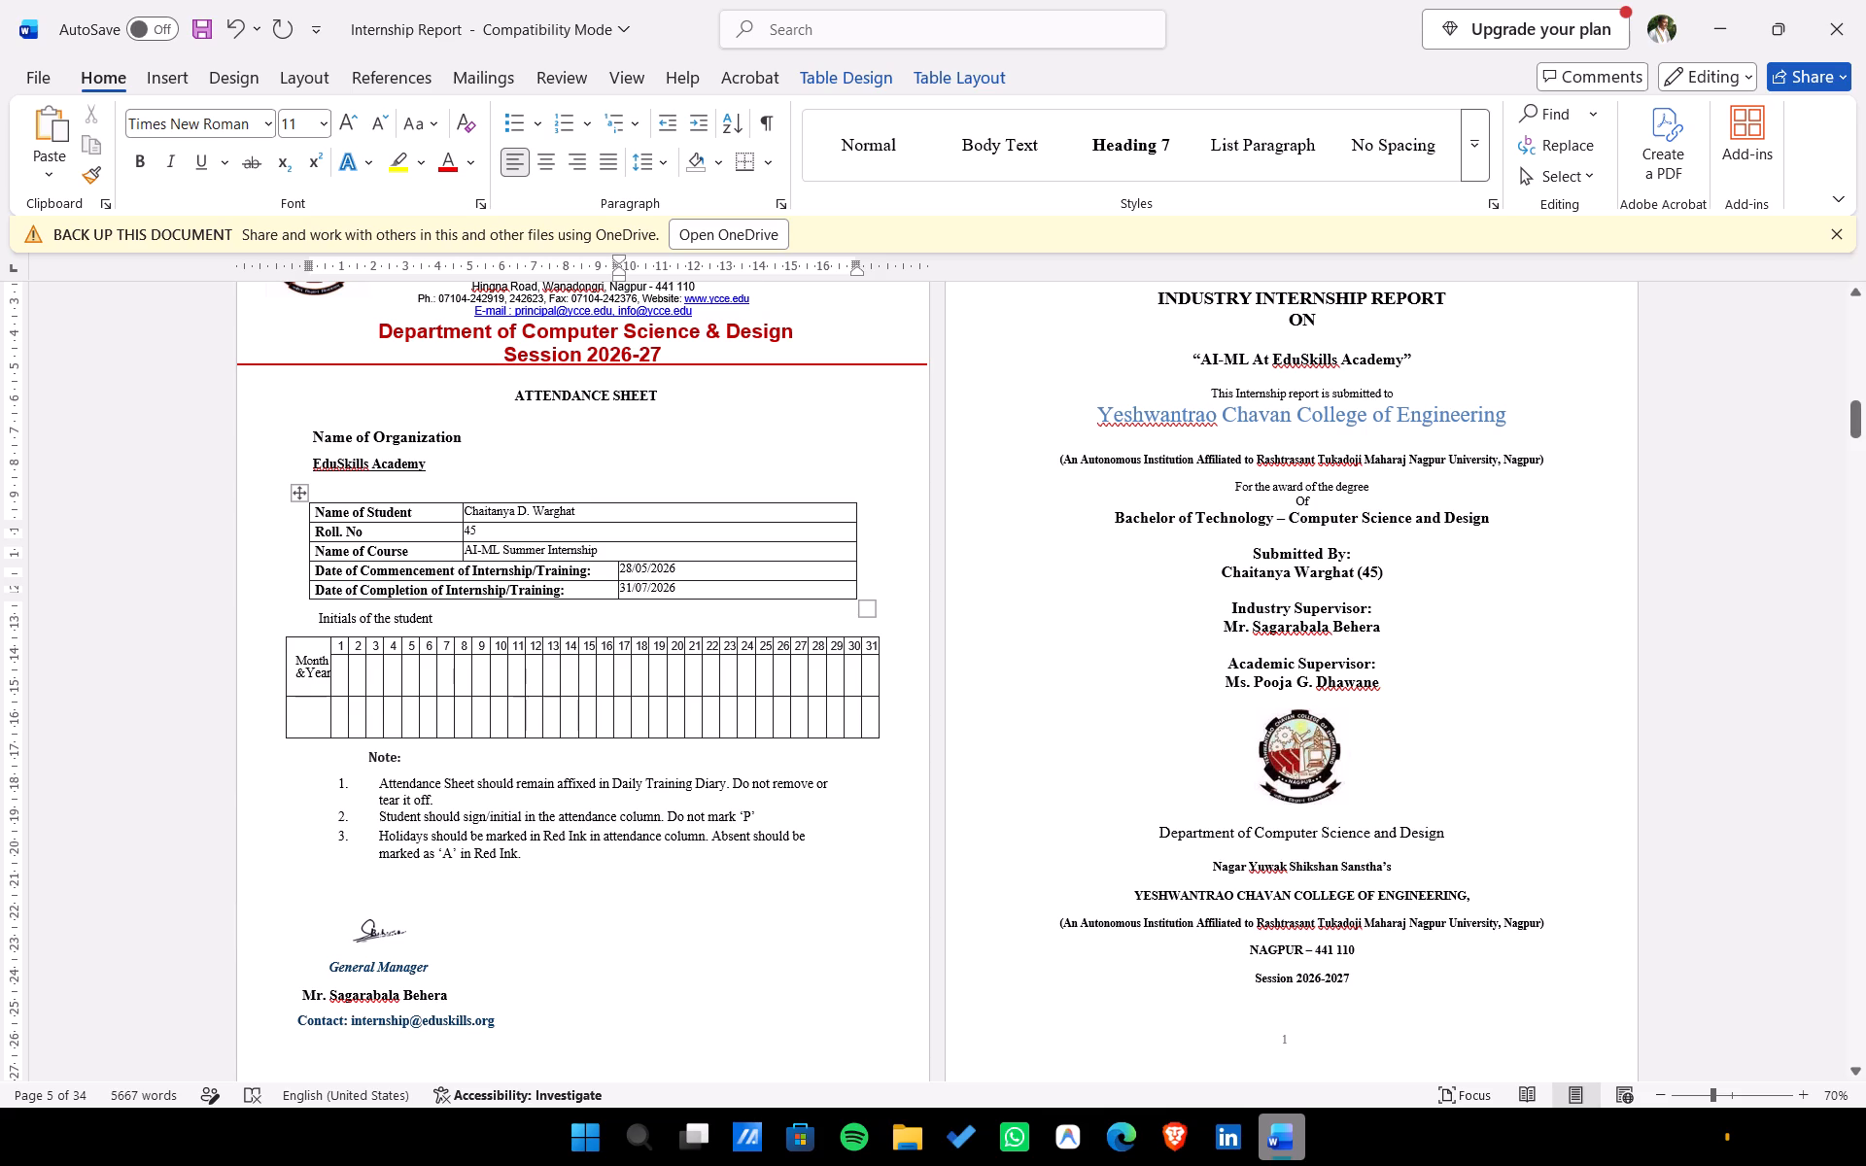
{"action": "scroll", "coordinate": [1044, 863], "scroll_direction": "down", "scroll_amount": 1}
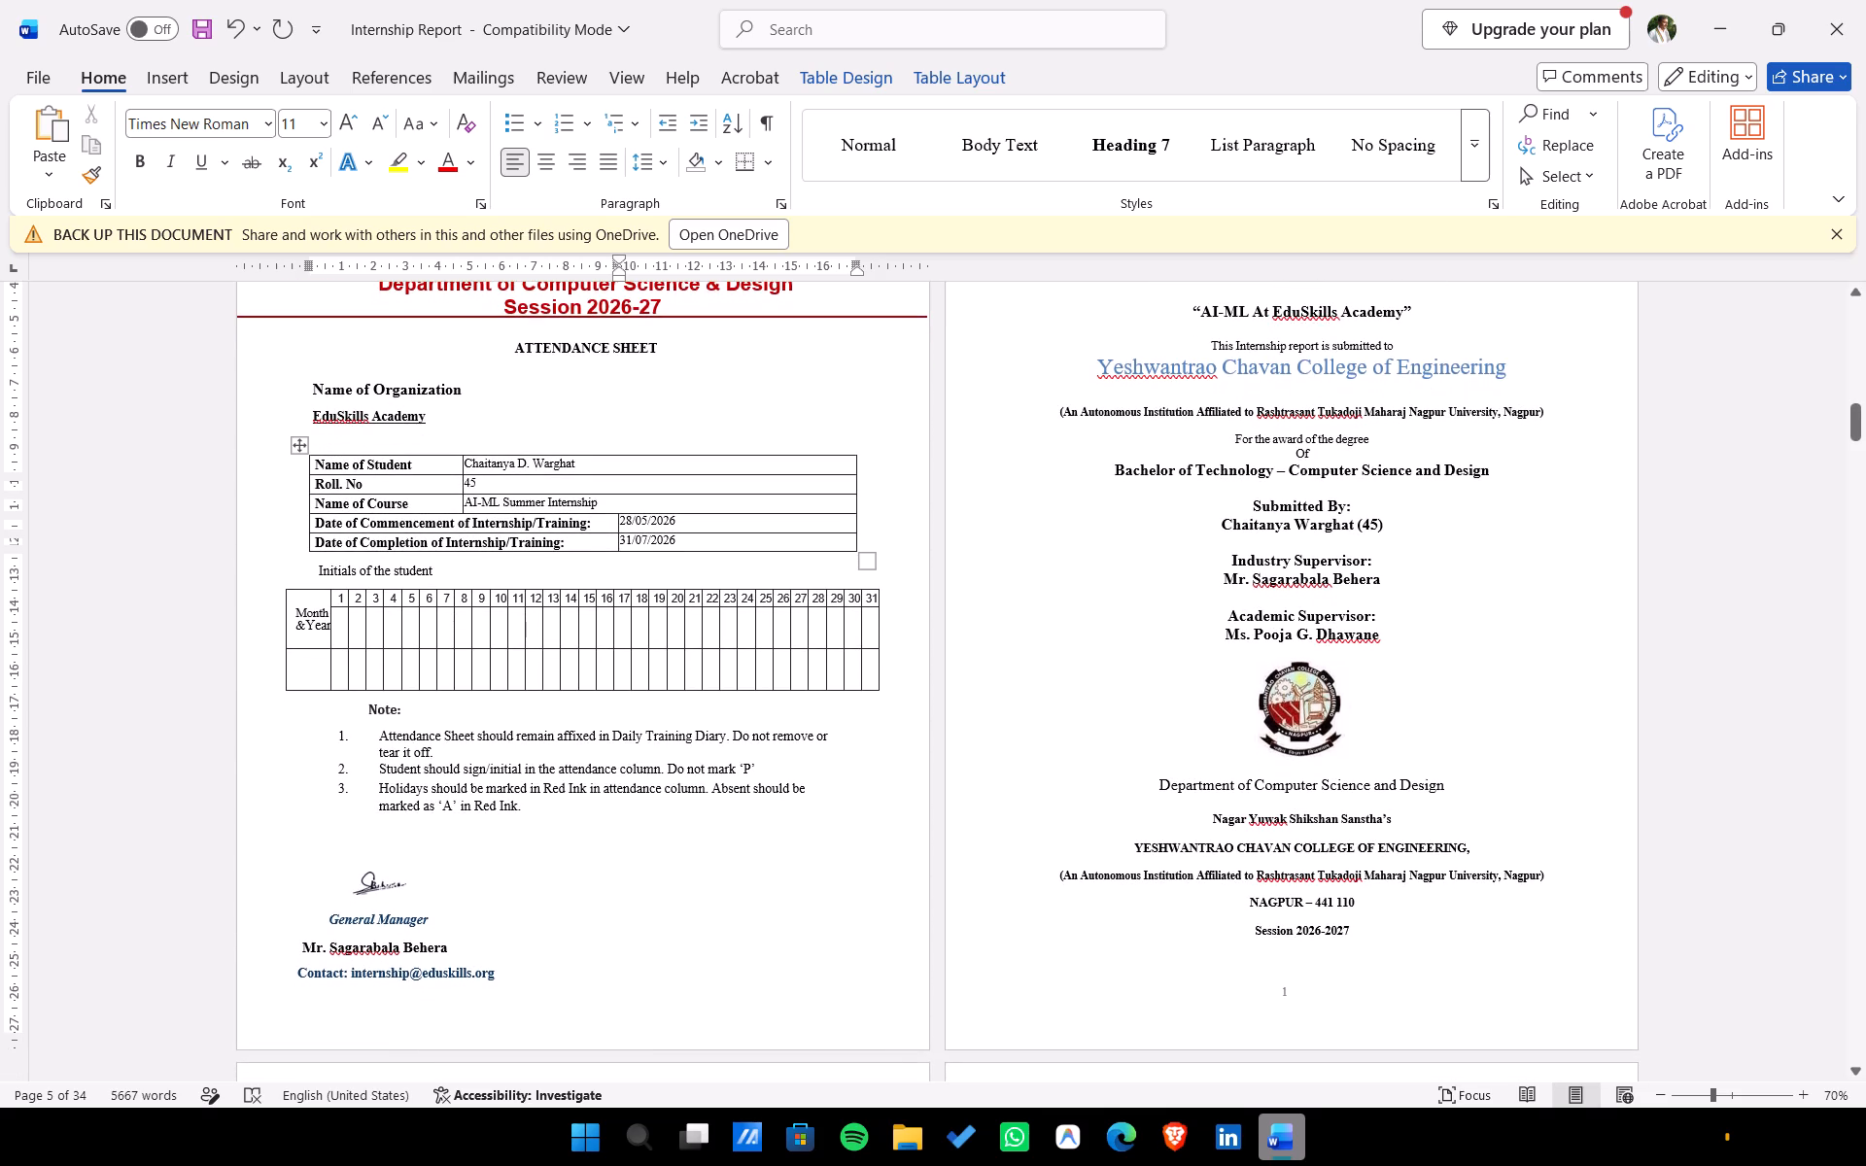
{"action": "scroll", "coordinate": [1044, 863], "scroll_direction": "down", "scroll_amount": 2}
{"action": "scroll", "coordinate": [1044, 863], "scroll_direction": "up", "scroll_amount": 1}
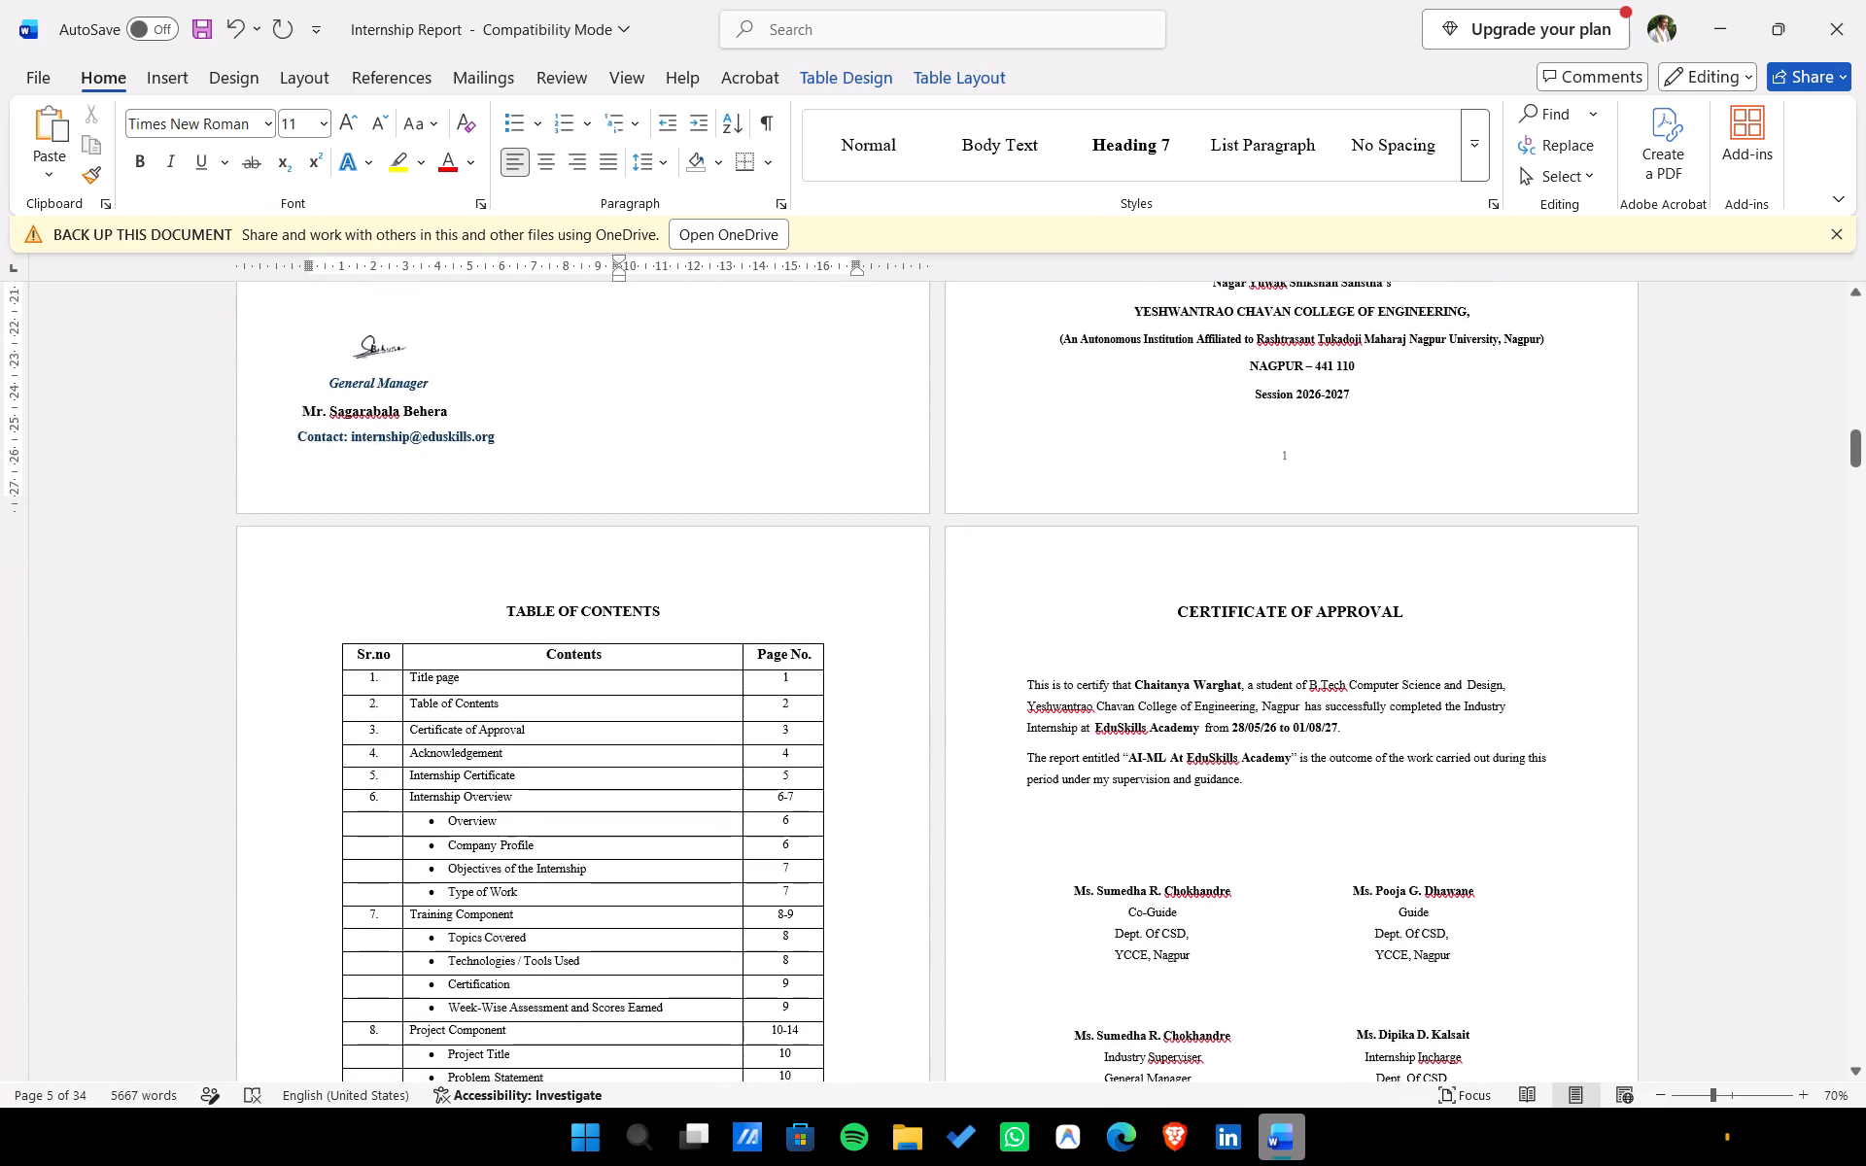
{"action": "scroll", "coordinate": [1044, 863], "scroll_direction": "up", "scroll_amount": 1}
{"action": "left_click", "coordinate": [388, 412]}
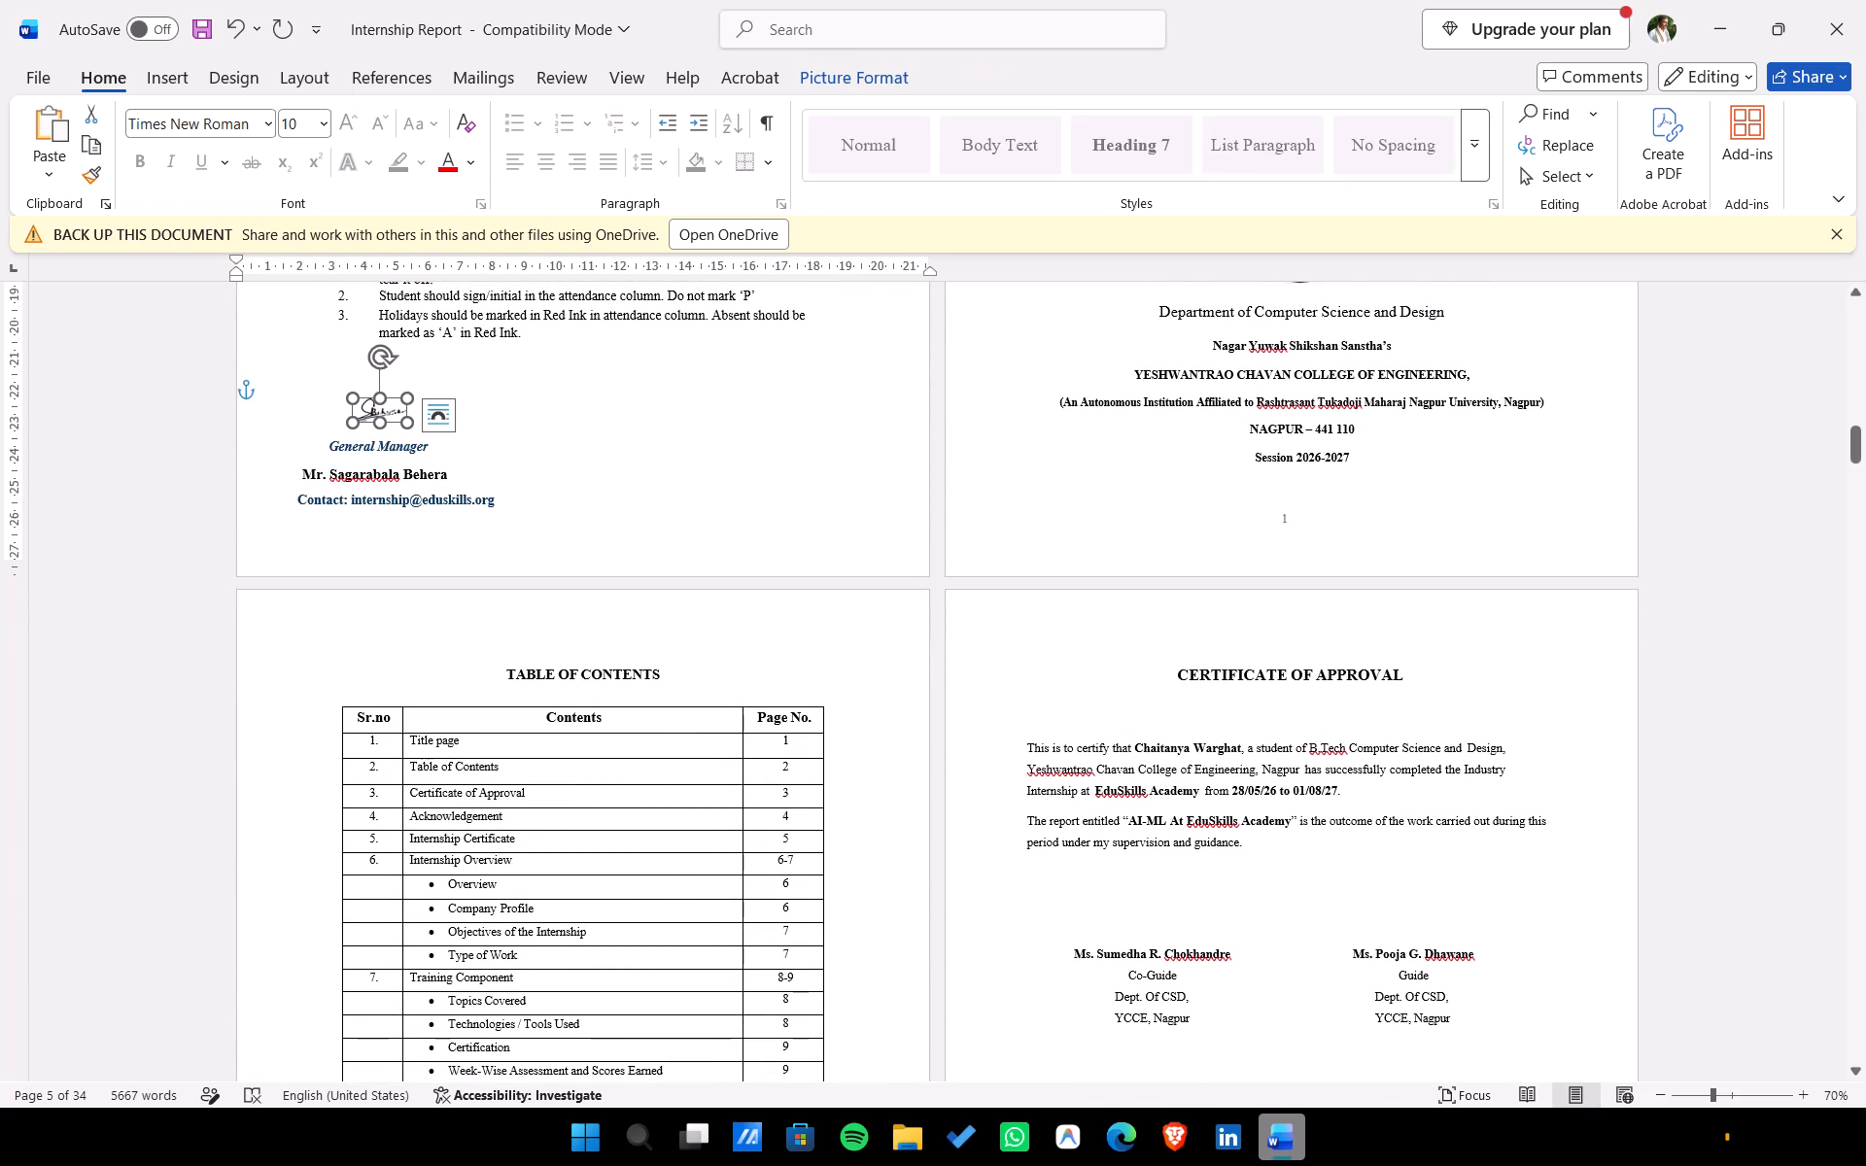
{"action": "key", "text": "ctrl+c"}
Paste the signature into the blank line above the Industry Supervisor block on the Certificate of Approval, padding that line with spaces.
{"action": "scroll", "coordinate": [743, 502], "scroll_direction": "down", "scroll_amount": 1}
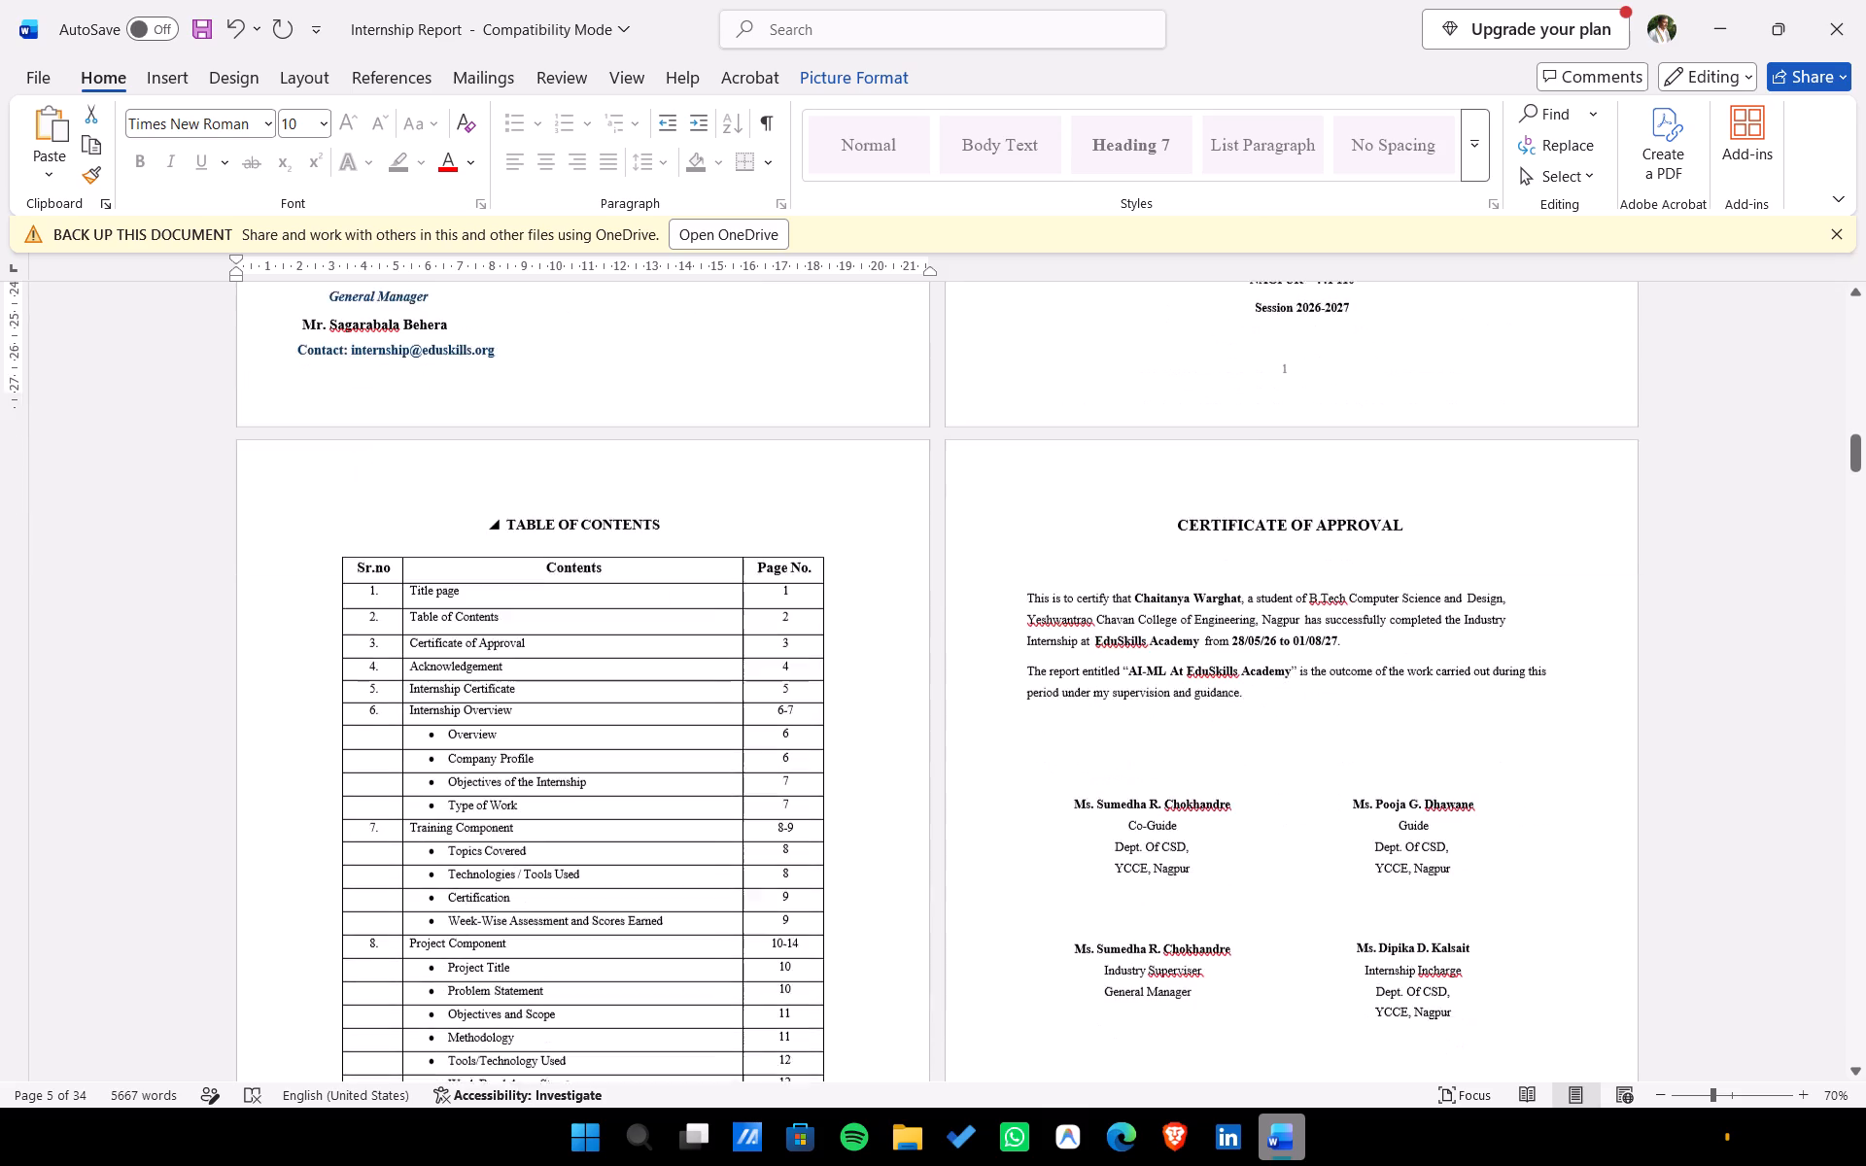
{"action": "scroll", "coordinate": [743, 502], "scroll_direction": "down", "scroll_amount": 1}
{"action": "scroll", "coordinate": [991, 638], "scroll_direction": "down", "scroll_amount": 1}
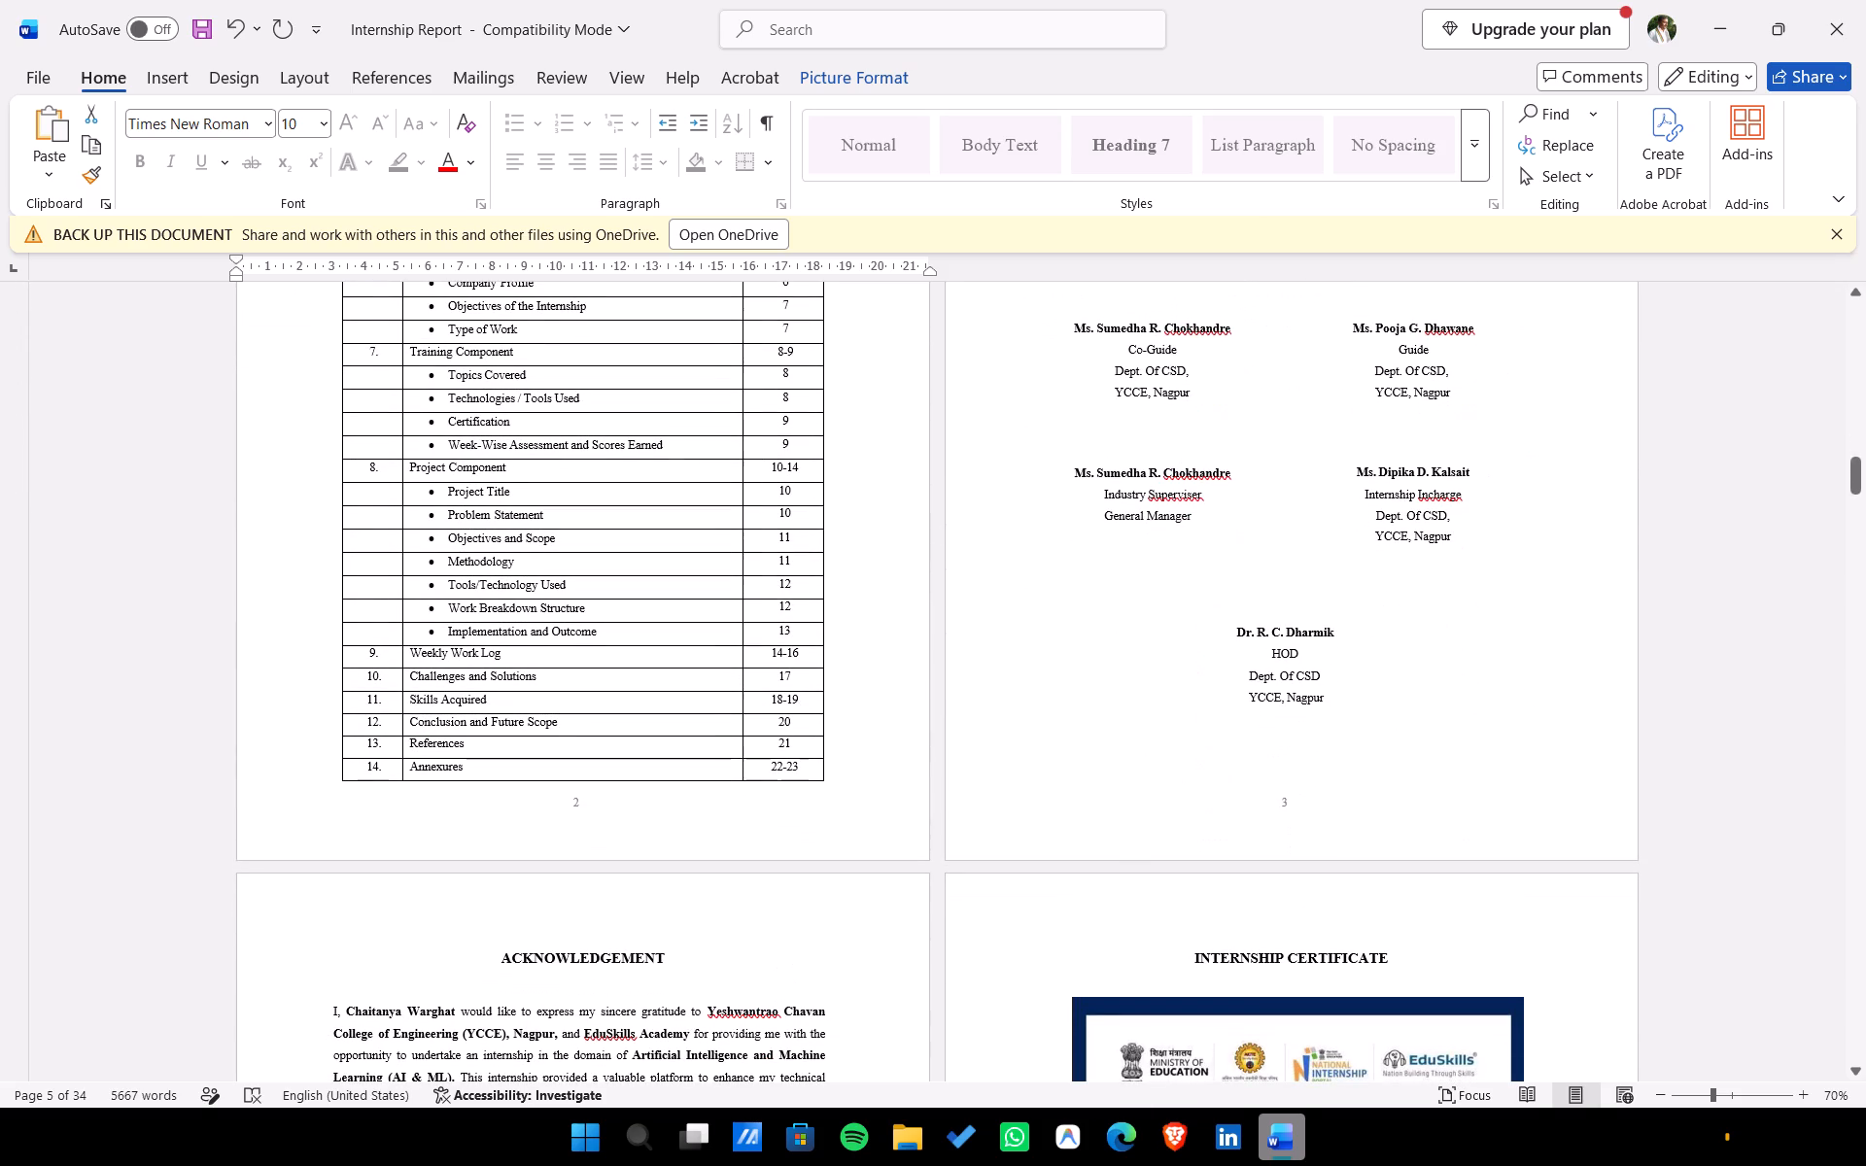
{"action": "left_click", "coordinate": [1158, 429]}
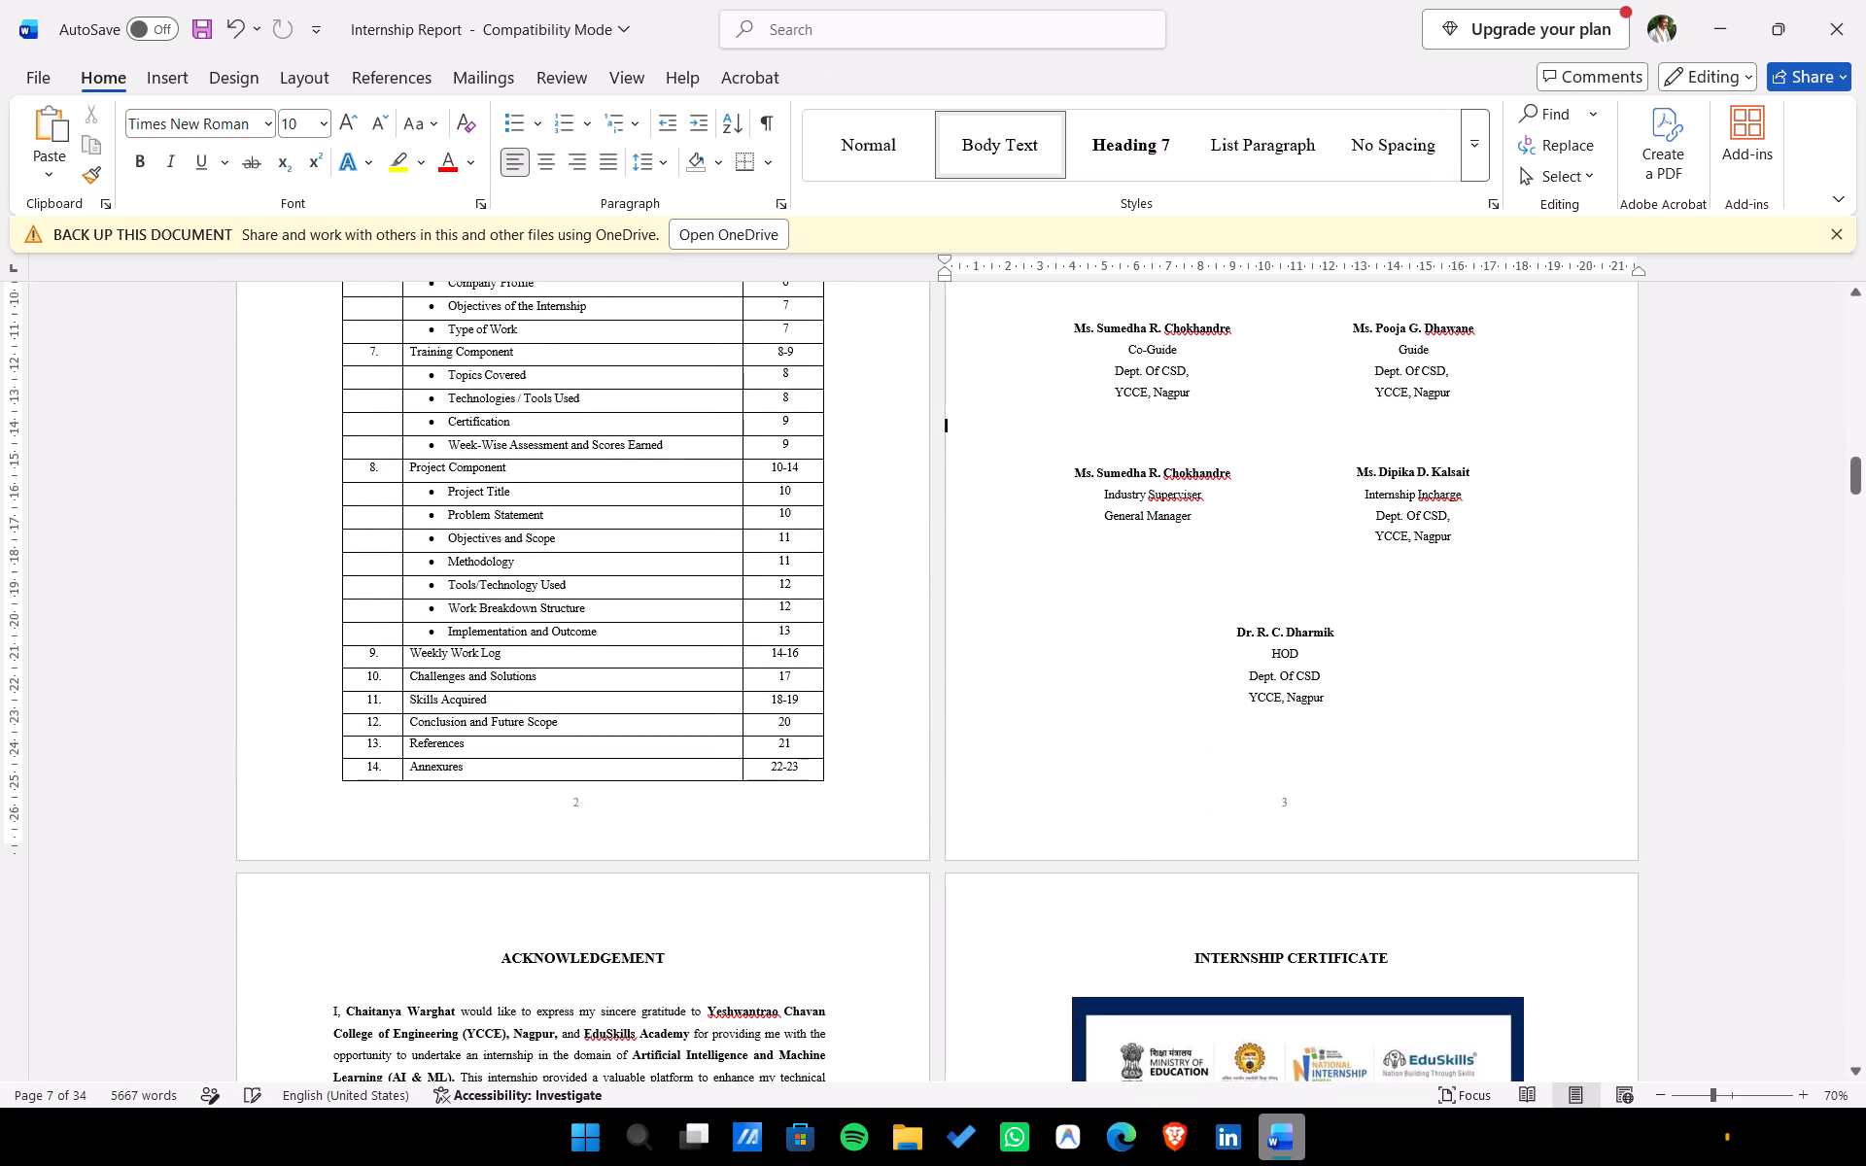
{"action": "key", "text": "space"}
{"action": "key", "text": "space"}
{"action": "key", "text": "space"}
{"action": "key", "text": "space"}
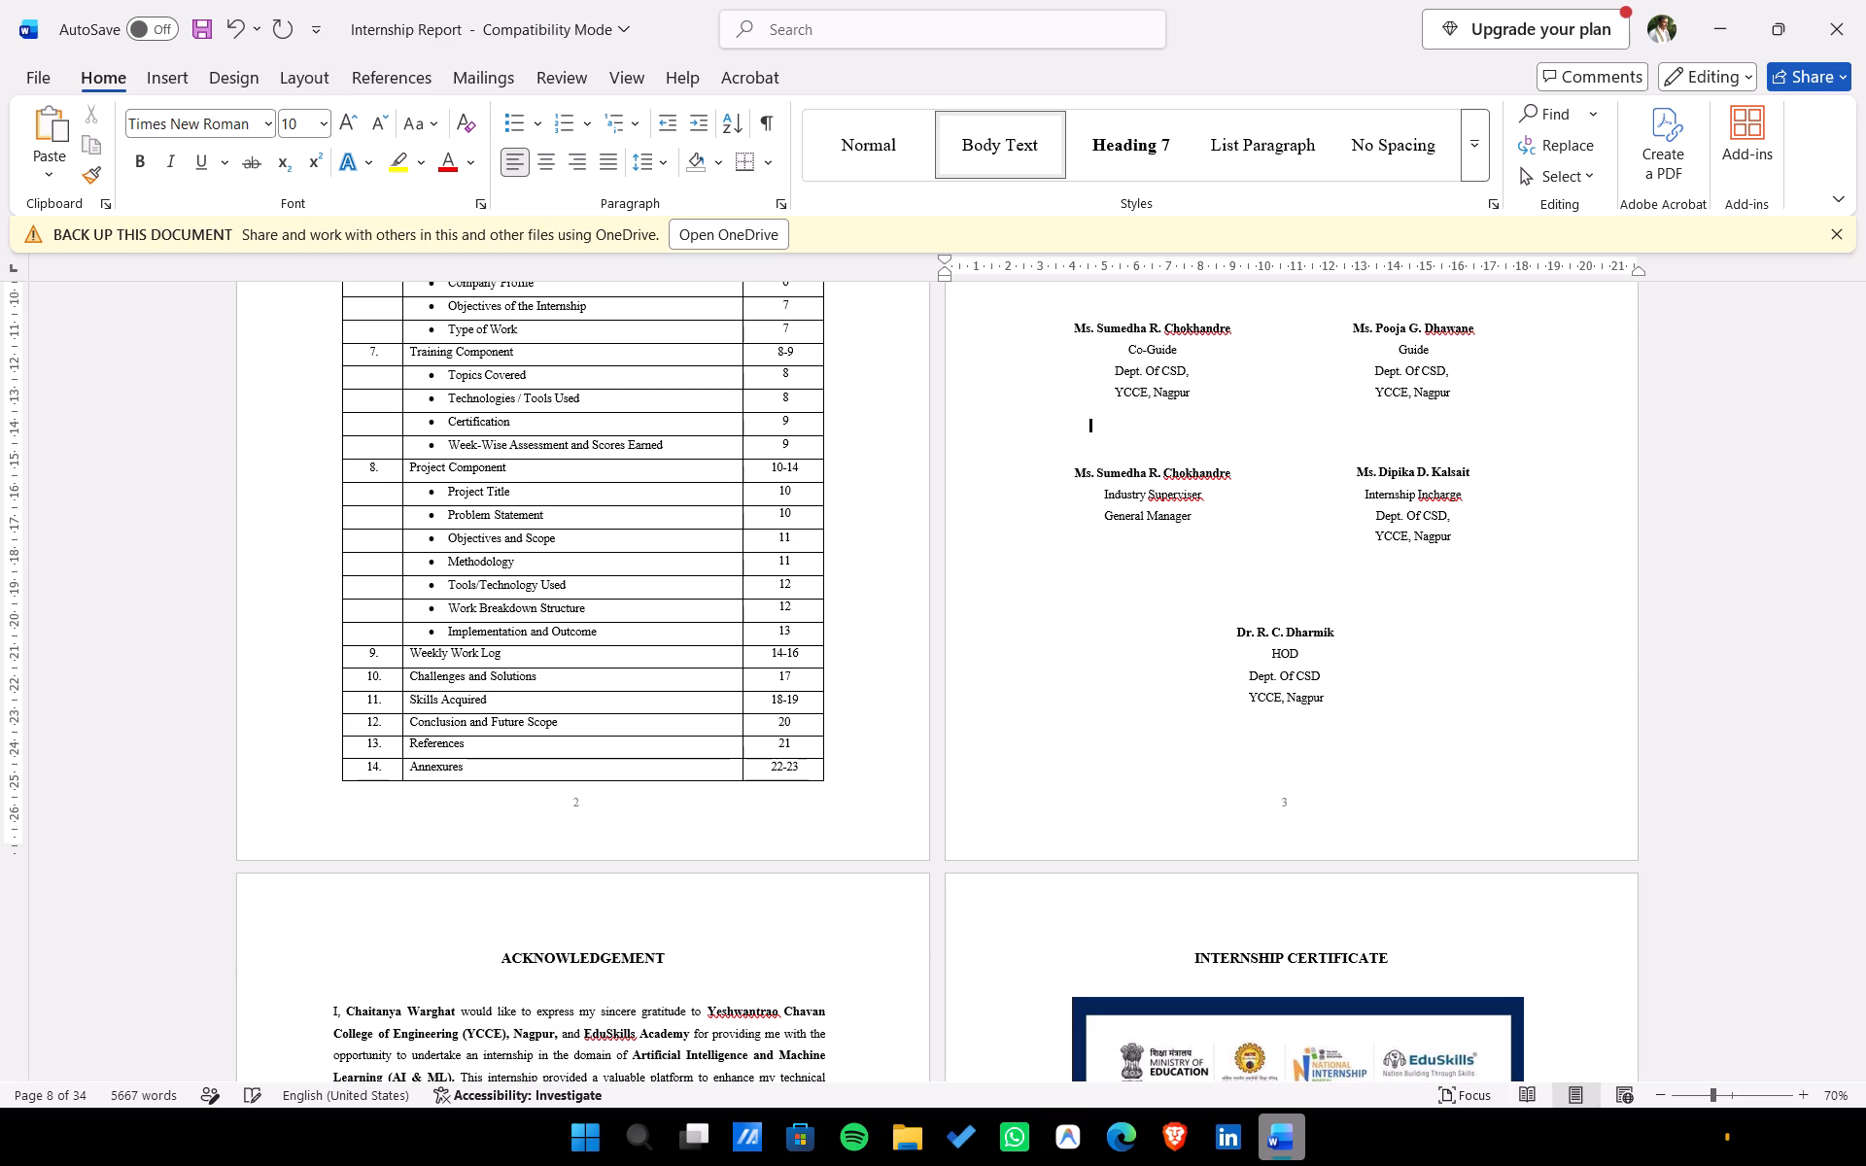
{"action": "key", "text": "ctrl+v"}
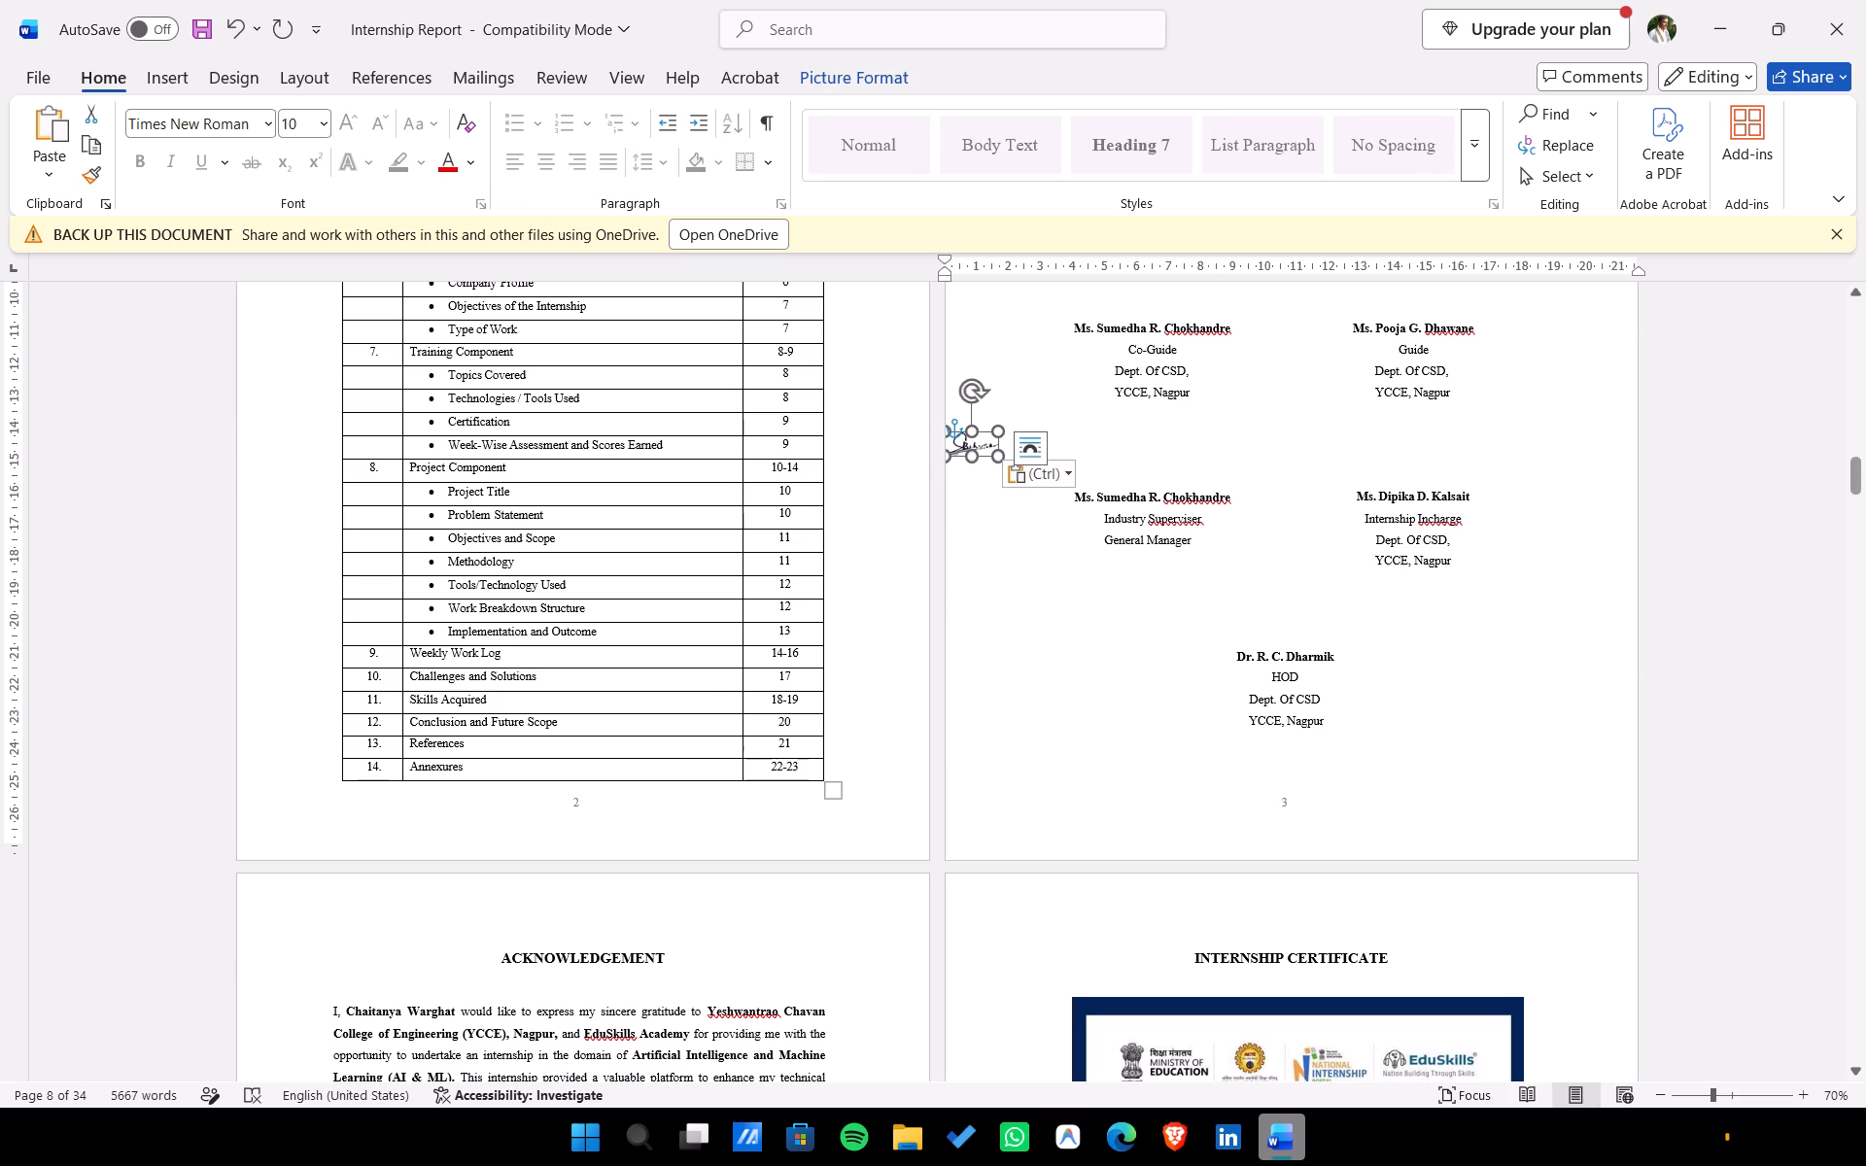
{"action": "key", "text": "space"}
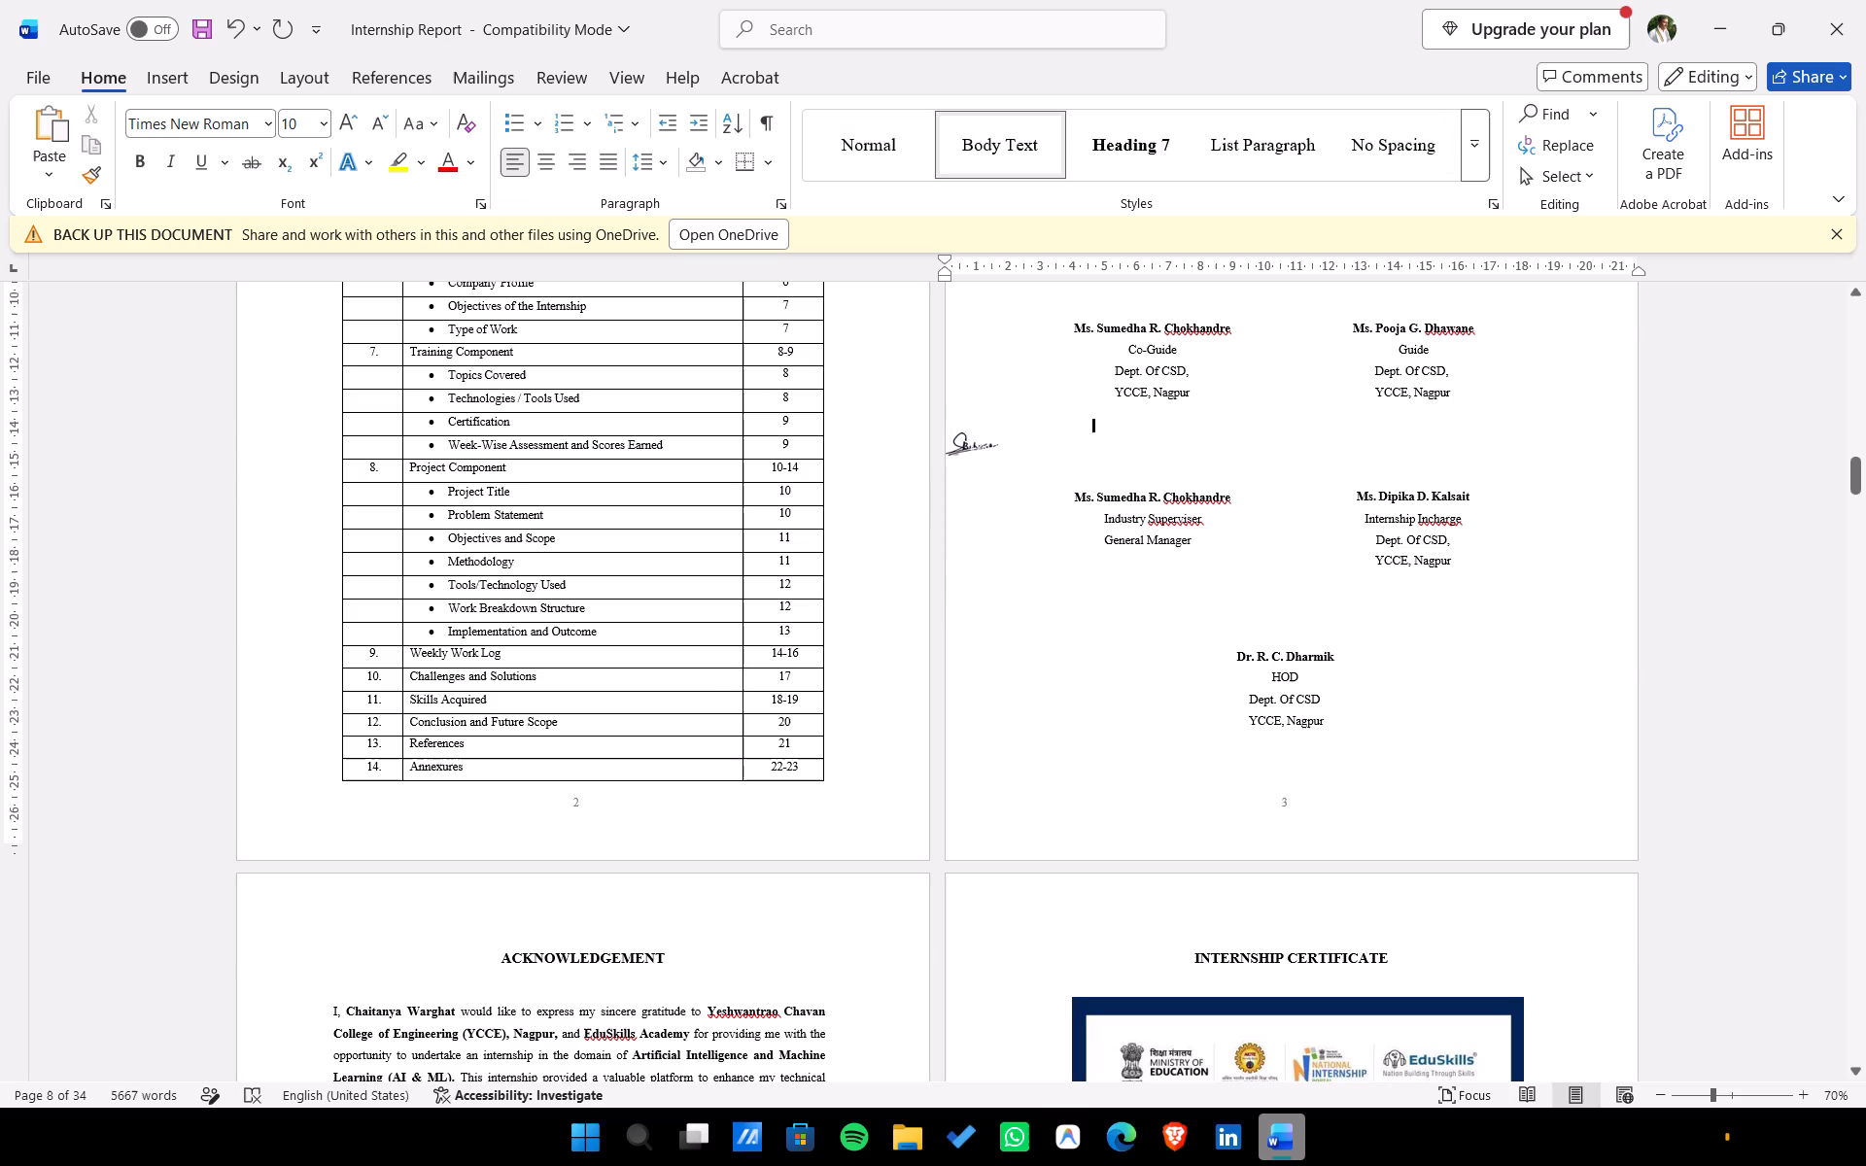
Increase the first-line and hanging indents of the signature's blank line on the Certificate of Approval and add a tab stop.
{"action": "scroll", "coordinate": [1163, 490], "scroll_direction": "up", "scroll_amount": 1}
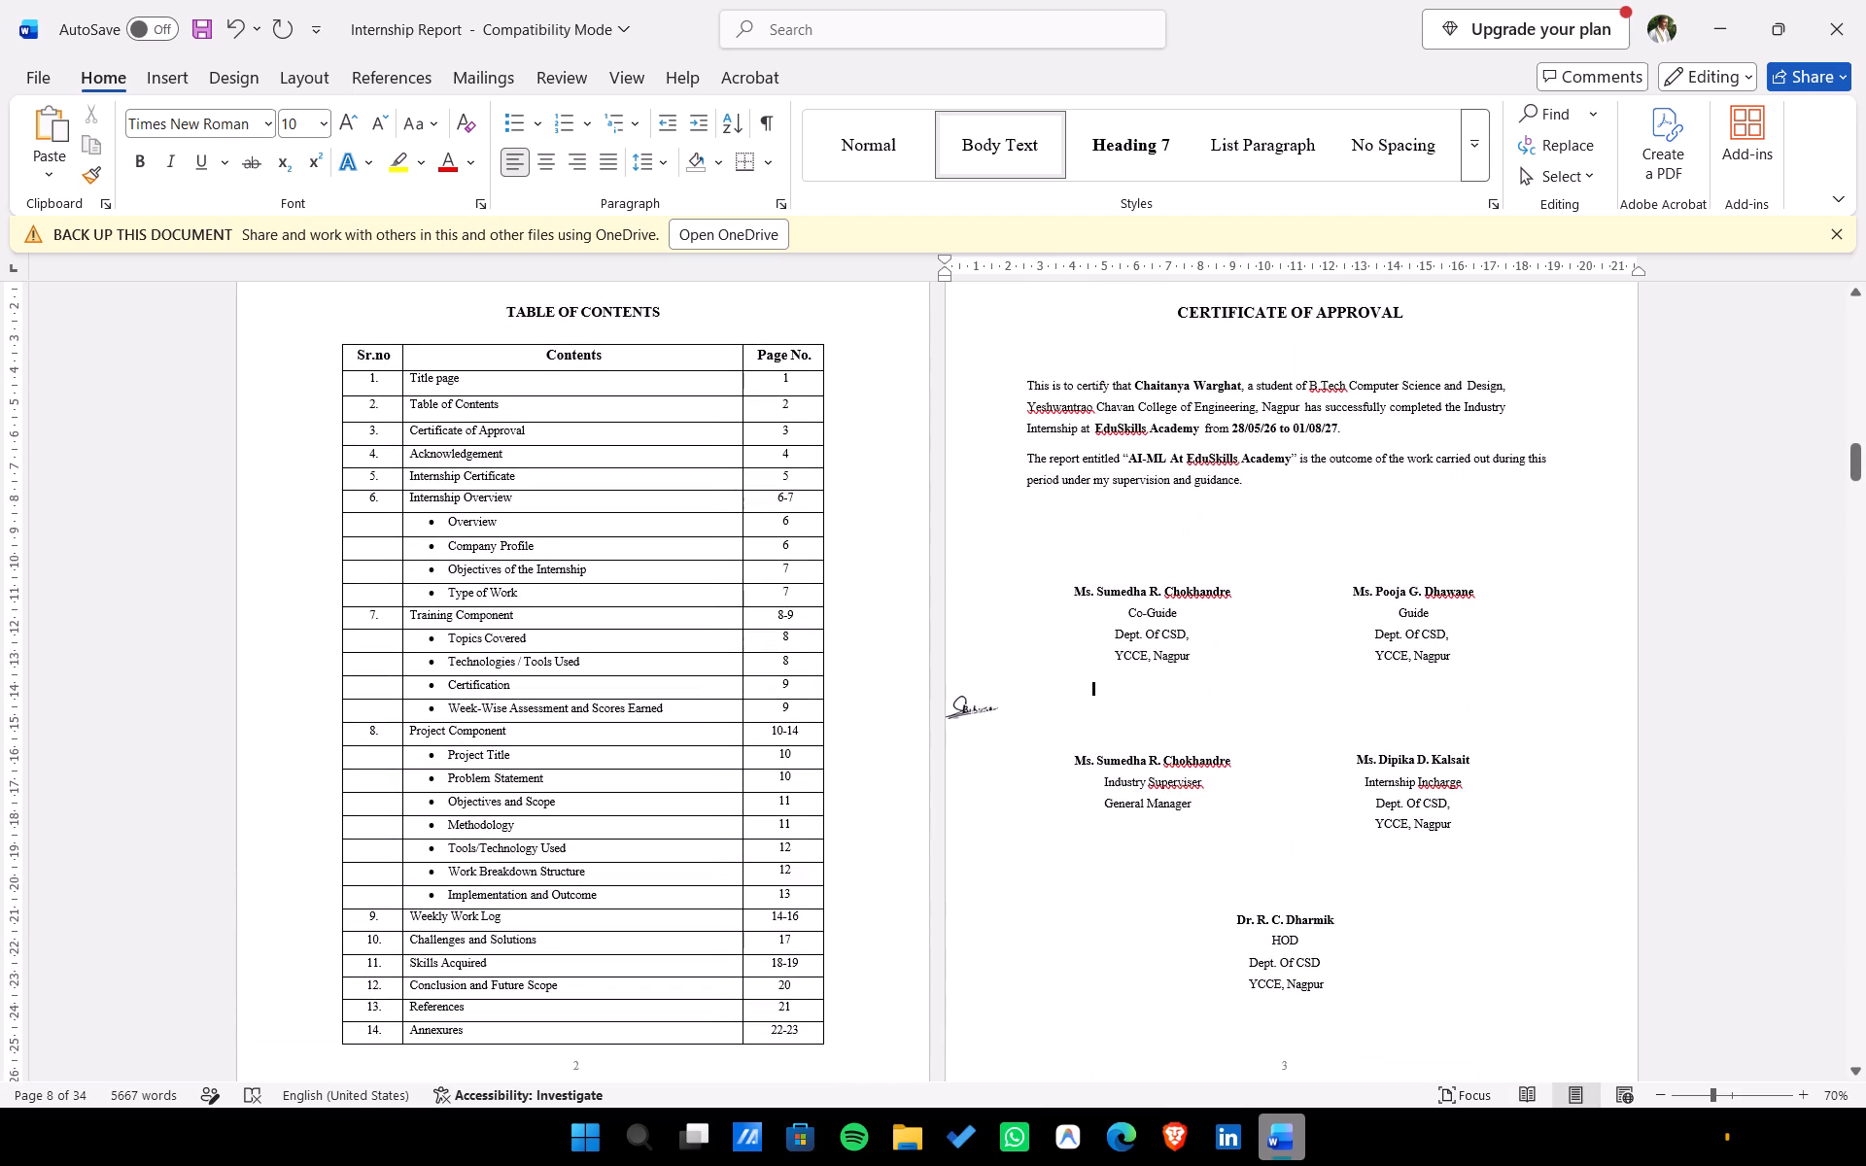
{"action": "left_click_drag", "start_coordinate": [946, 269], "coordinate": [1074, 283]}
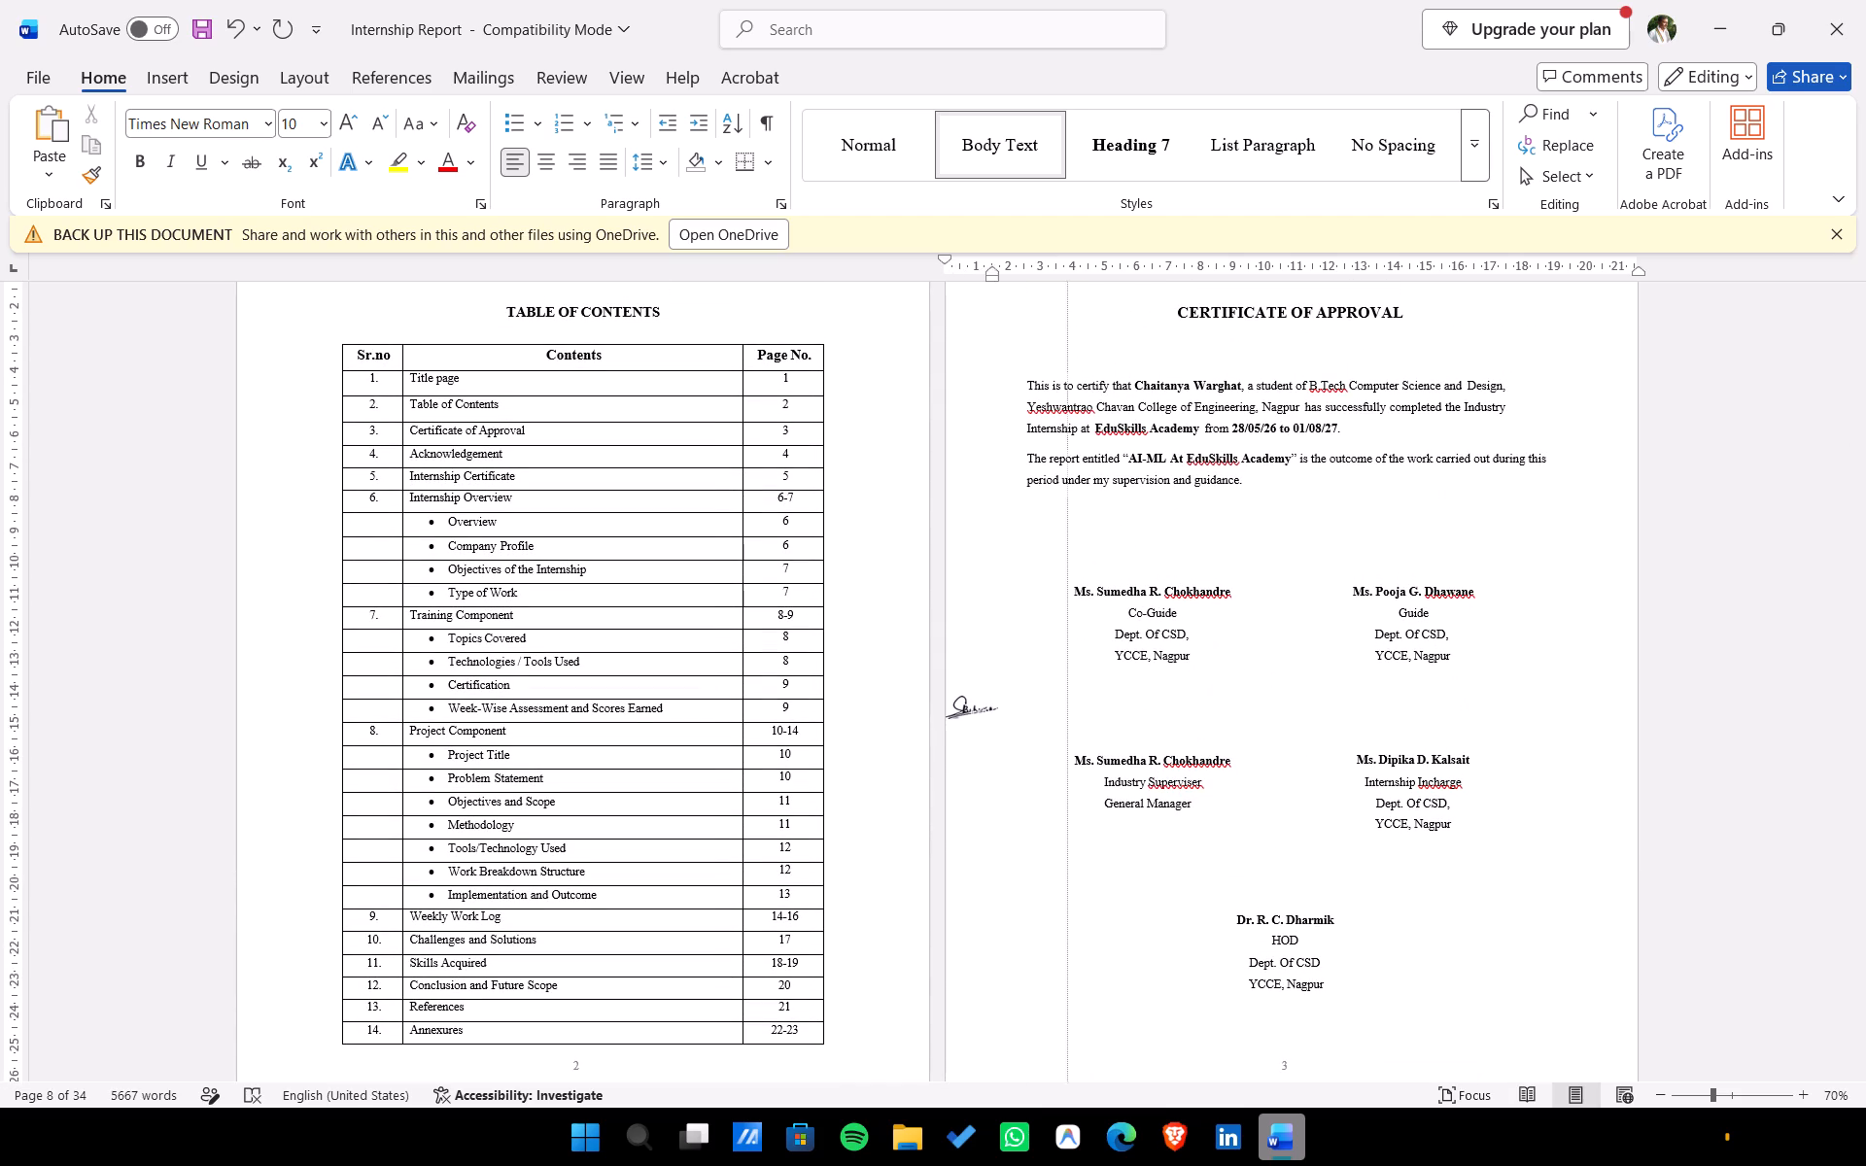
{"action": "left_click_drag", "start_coordinate": [1074, 283], "coordinate": [1095, 284]}
{"action": "left_click", "coordinate": [960, 712]}
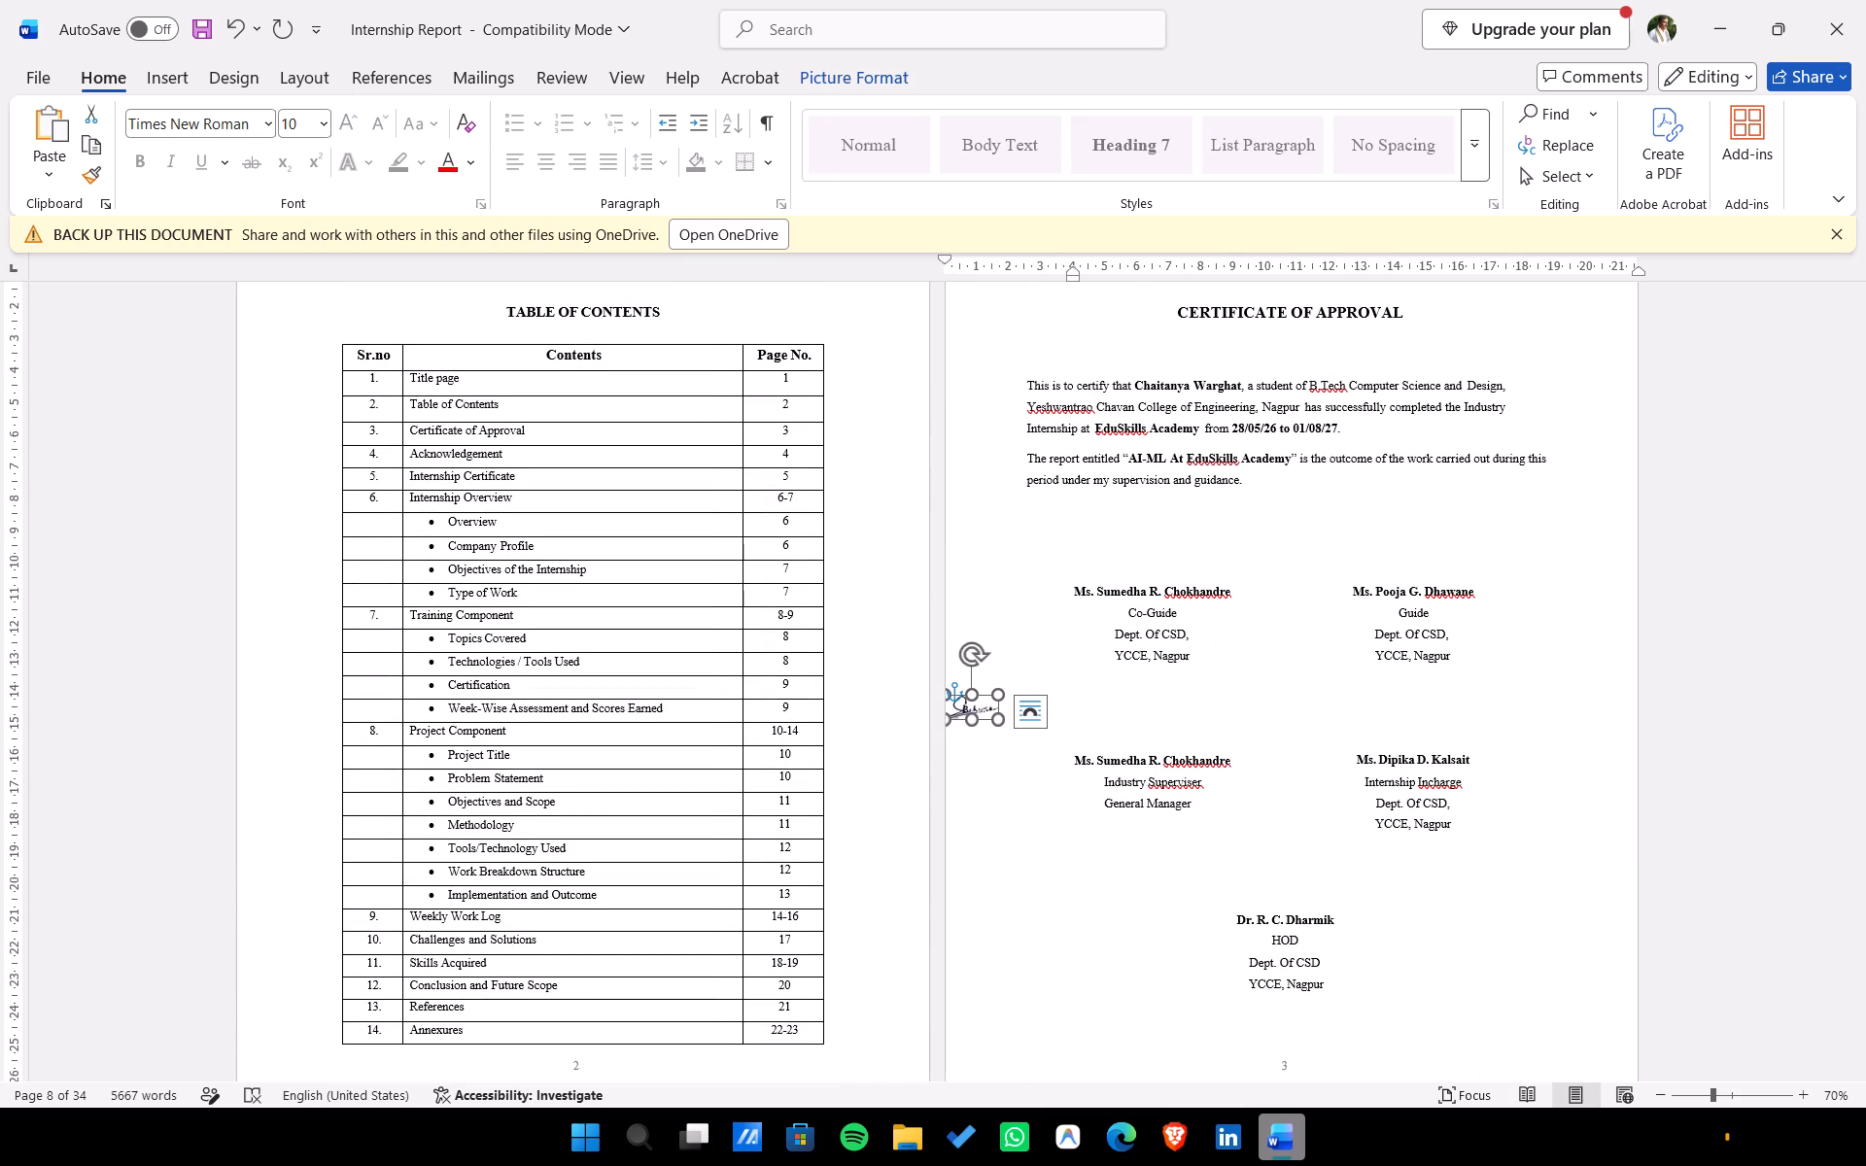
{"action": "left_click_drag", "start_coordinate": [941, 256], "coordinate": [1087, 257]}
{"action": "left_click_drag", "start_coordinate": [1077, 272], "coordinate": [1163, 272]}
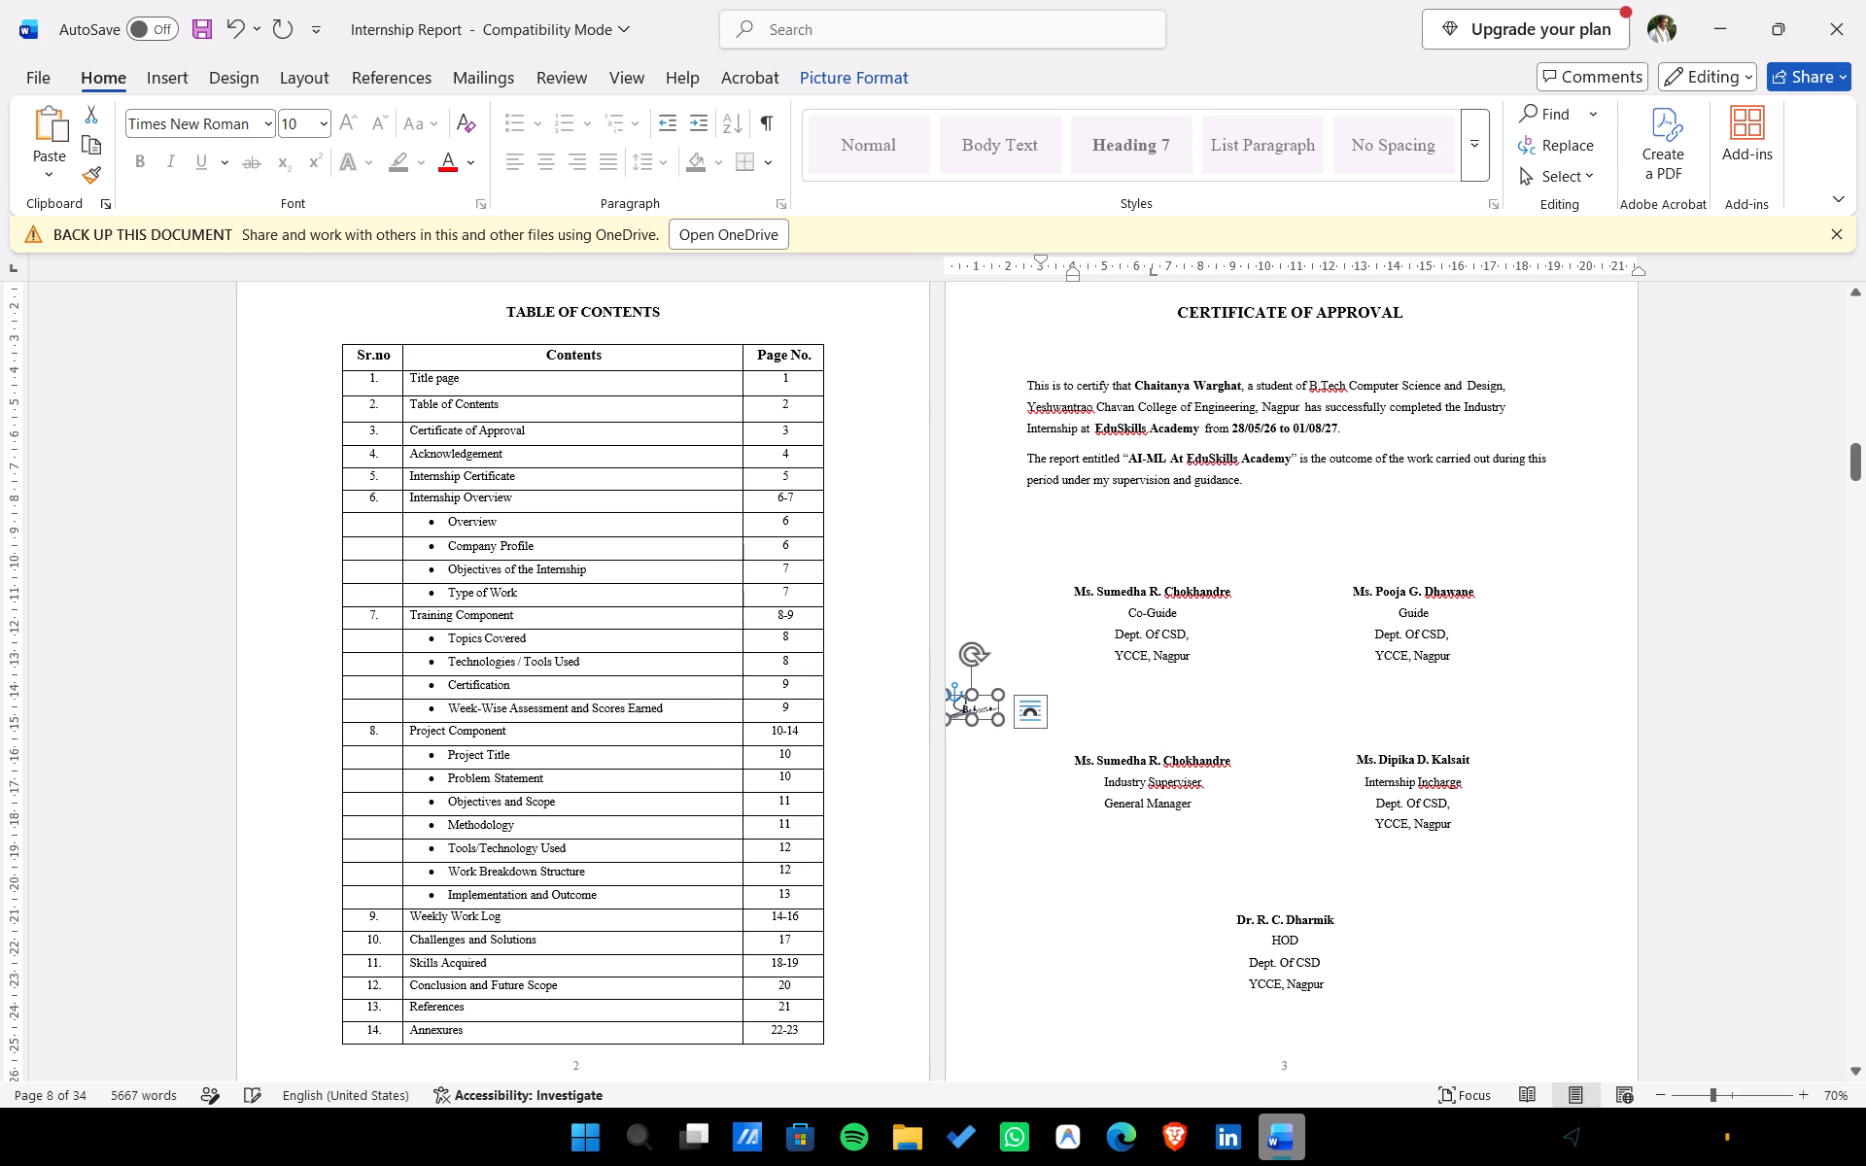
Move the signature image so it sits centred just above the Industry Supervisor's name on the Certificate of Approval.
{"action": "left_click_drag", "start_coordinate": [974, 709], "coordinate": [1156, 722]}
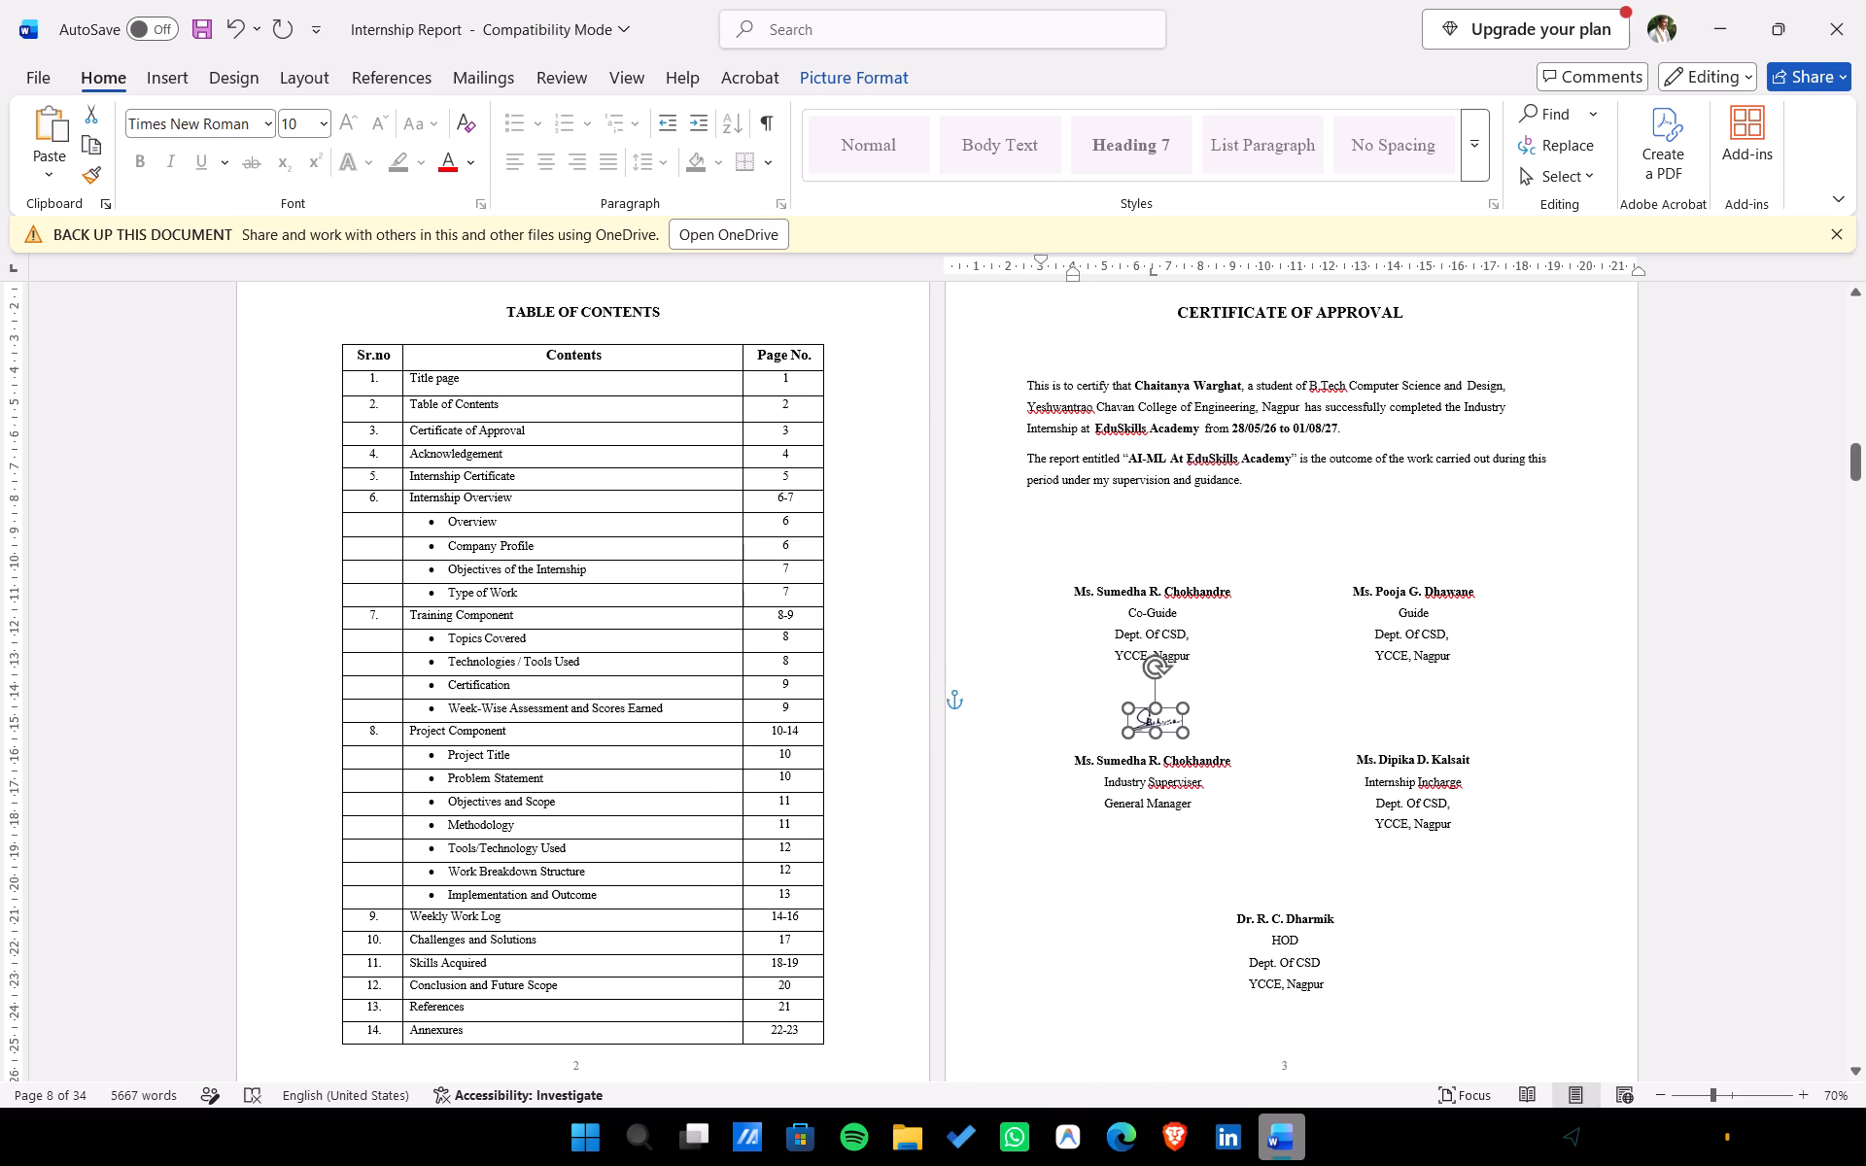
{"action": "left_click_drag", "start_coordinate": [1156, 722], "coordinate": [1142, 722]}
{"action": "left_click", "coordinate": [1231, 694]}
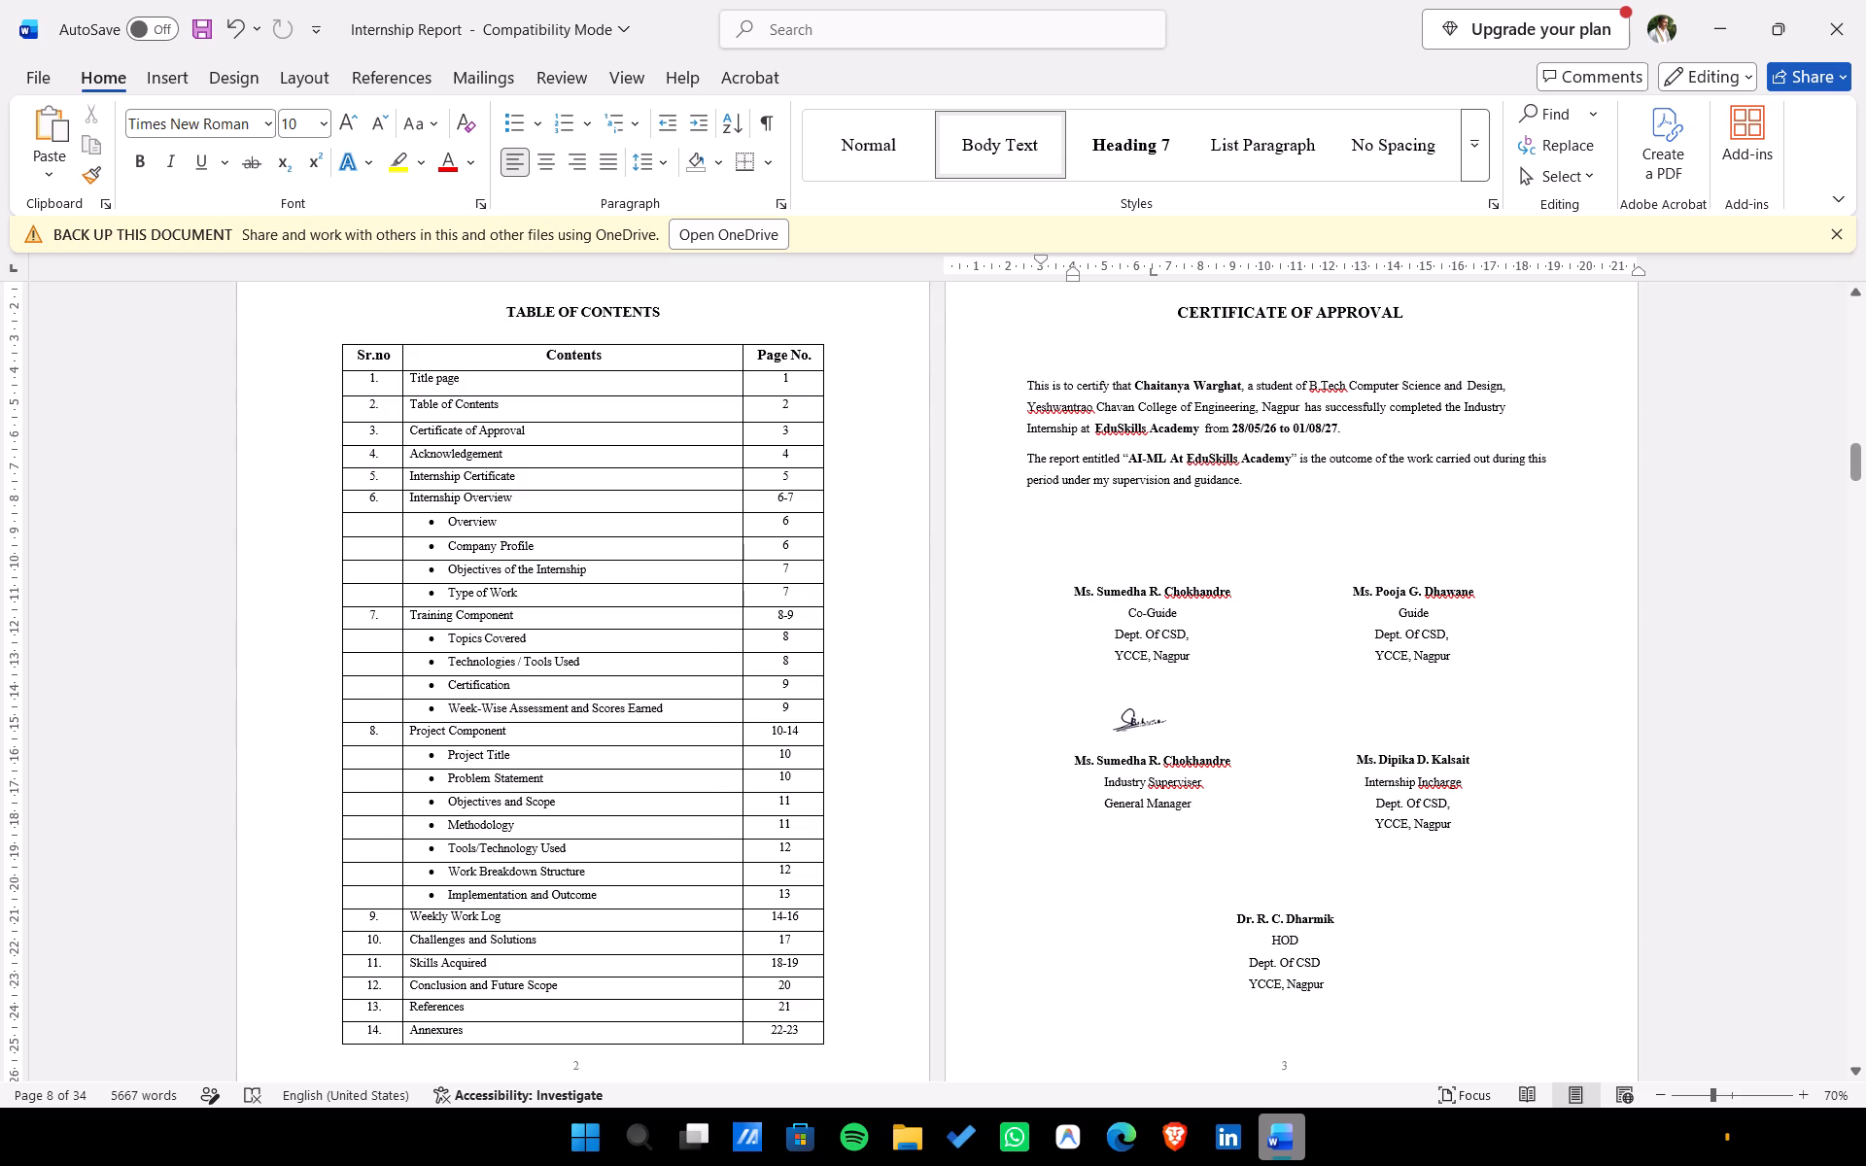
{"action": "left_click", "coordinate": [1253, 701]}
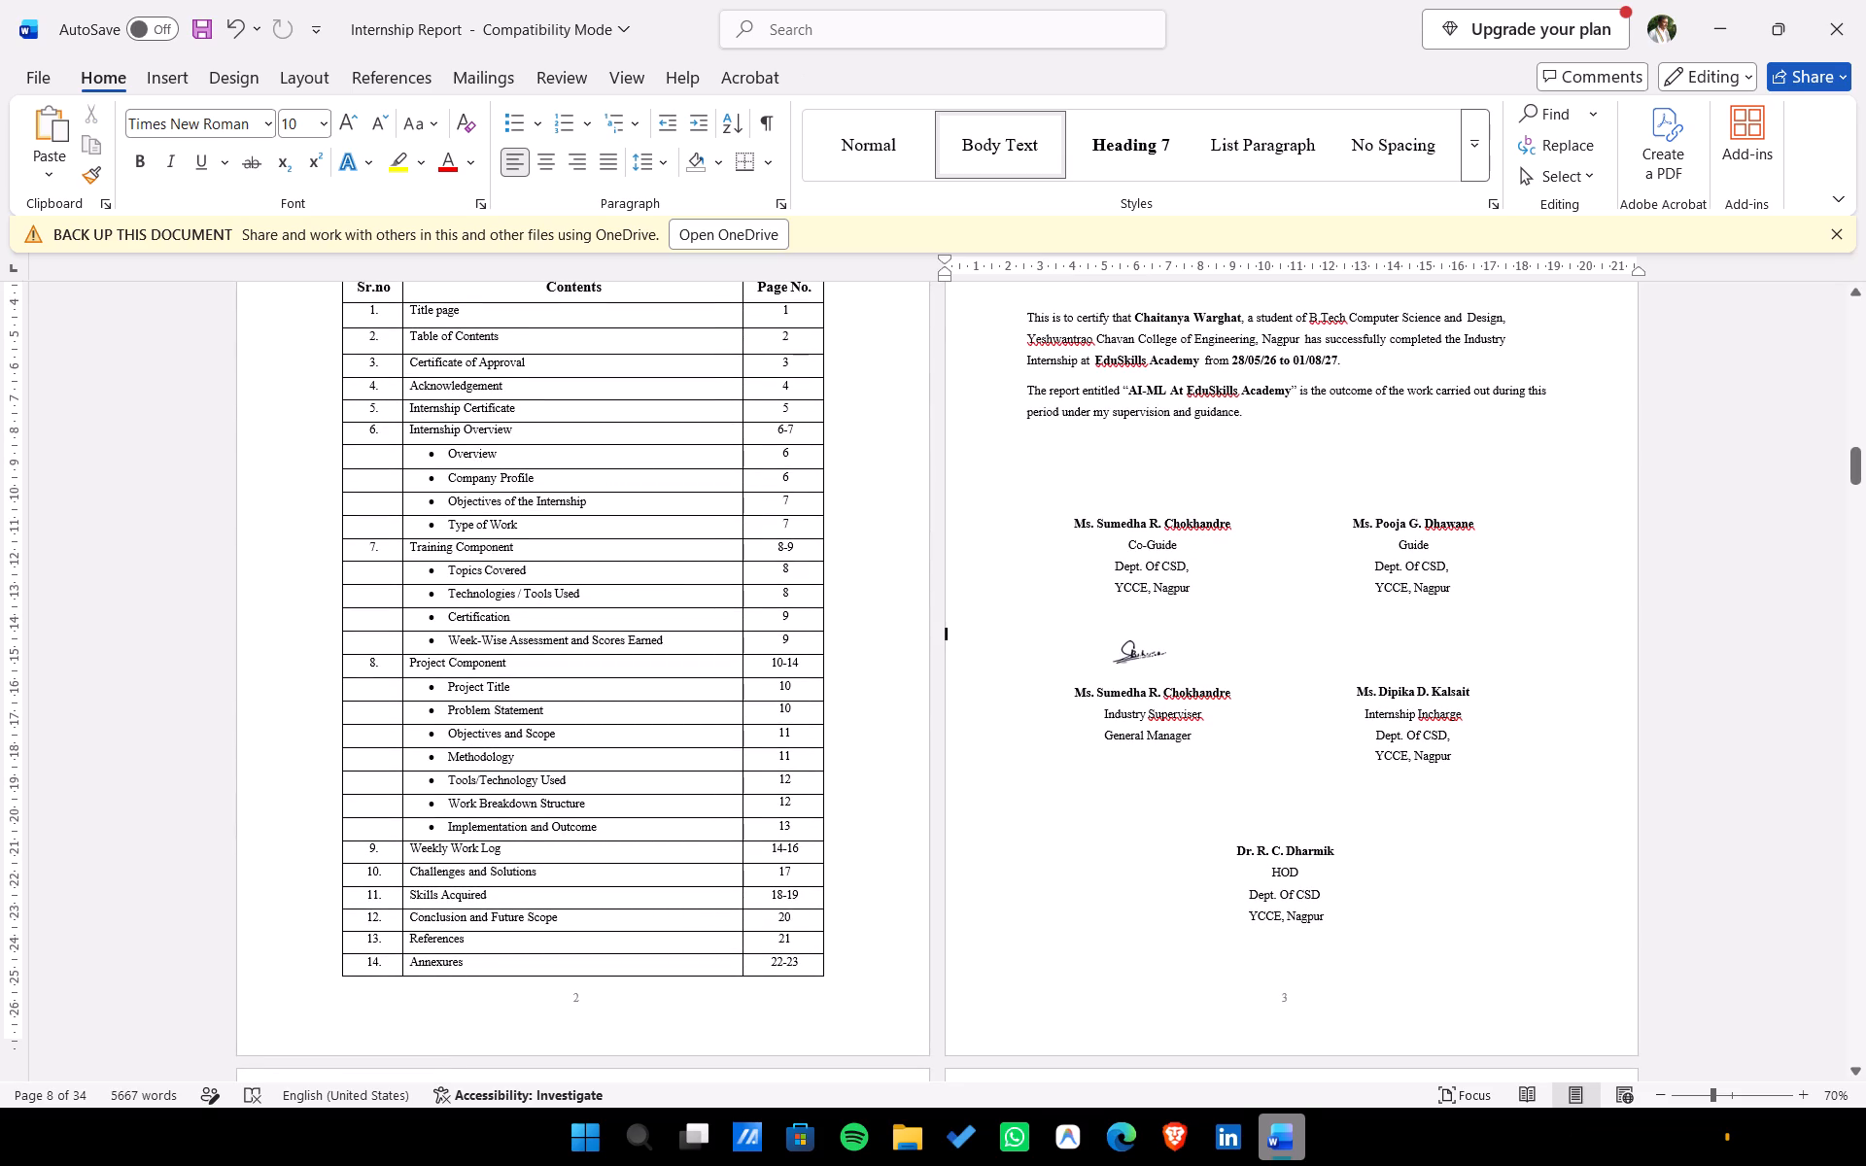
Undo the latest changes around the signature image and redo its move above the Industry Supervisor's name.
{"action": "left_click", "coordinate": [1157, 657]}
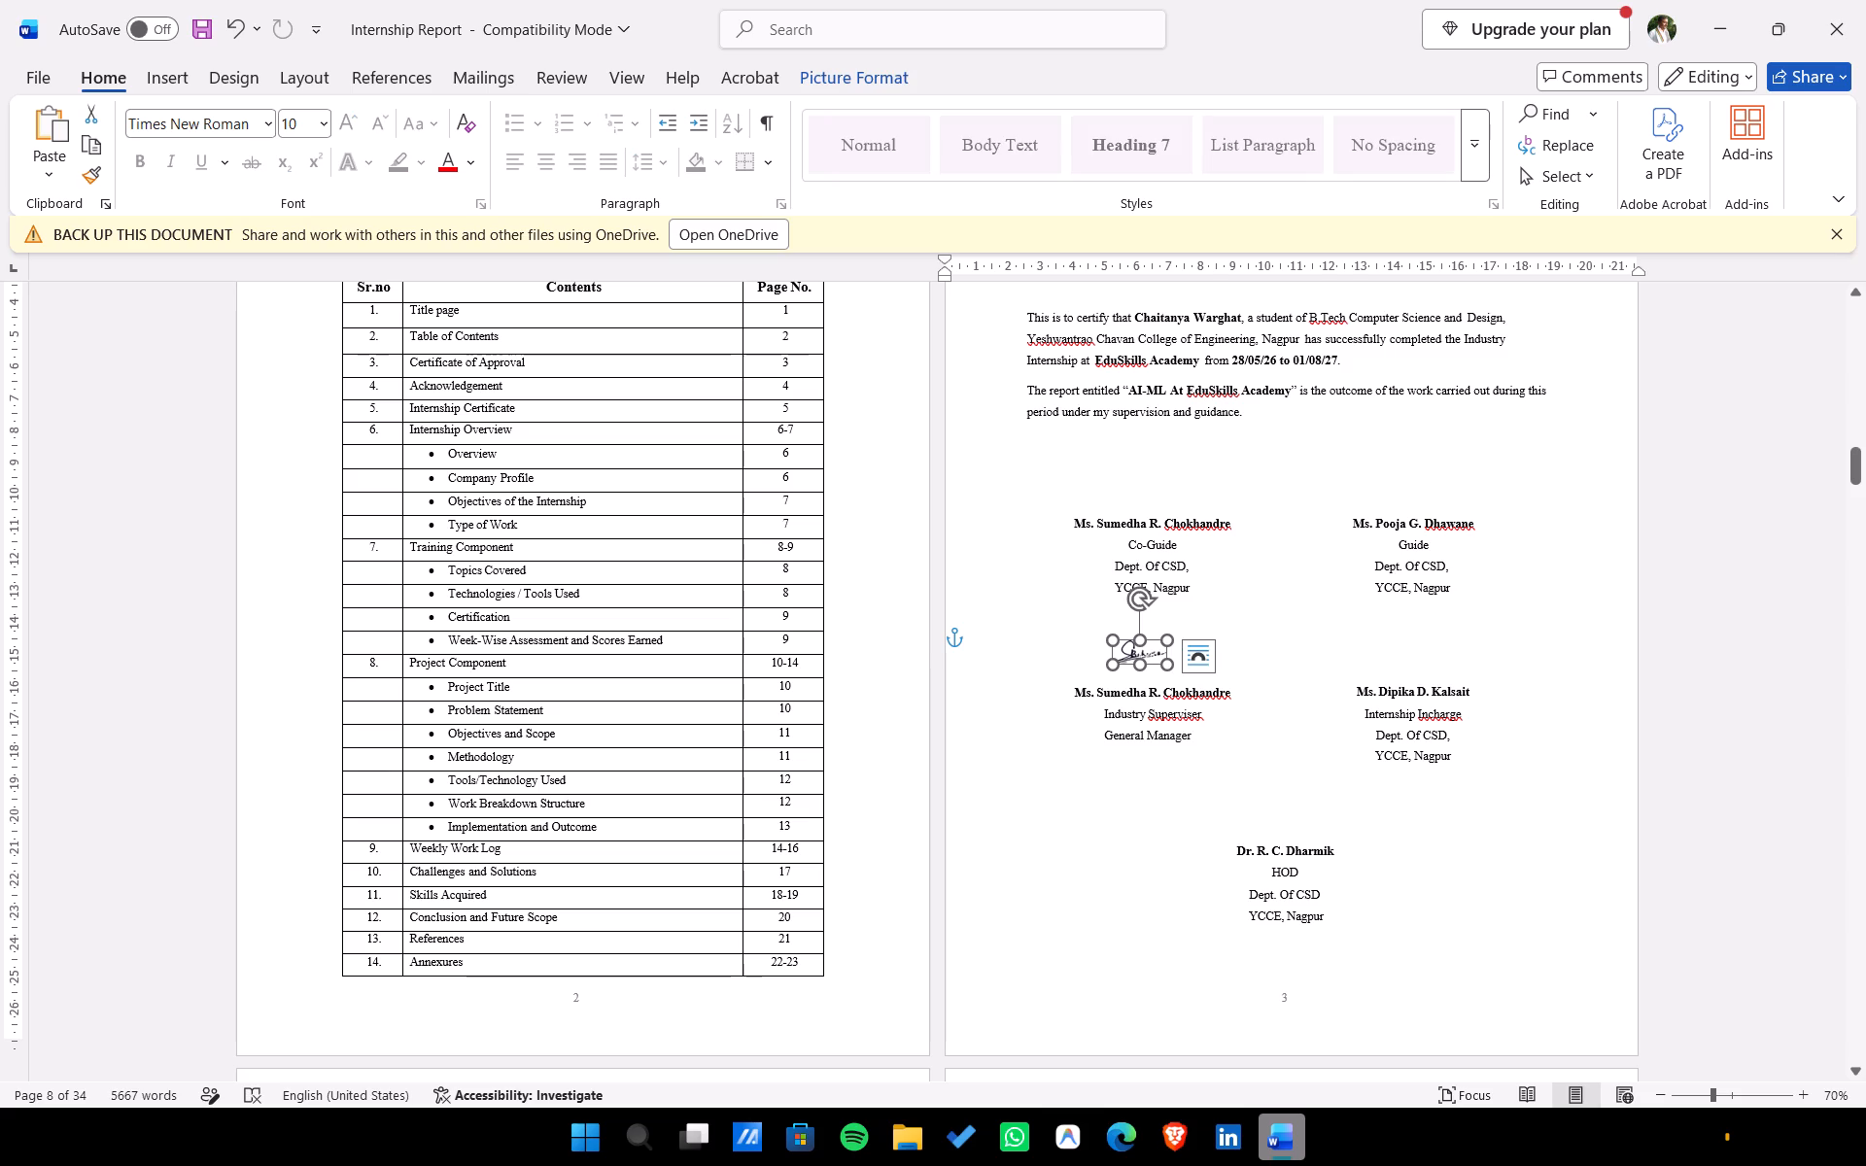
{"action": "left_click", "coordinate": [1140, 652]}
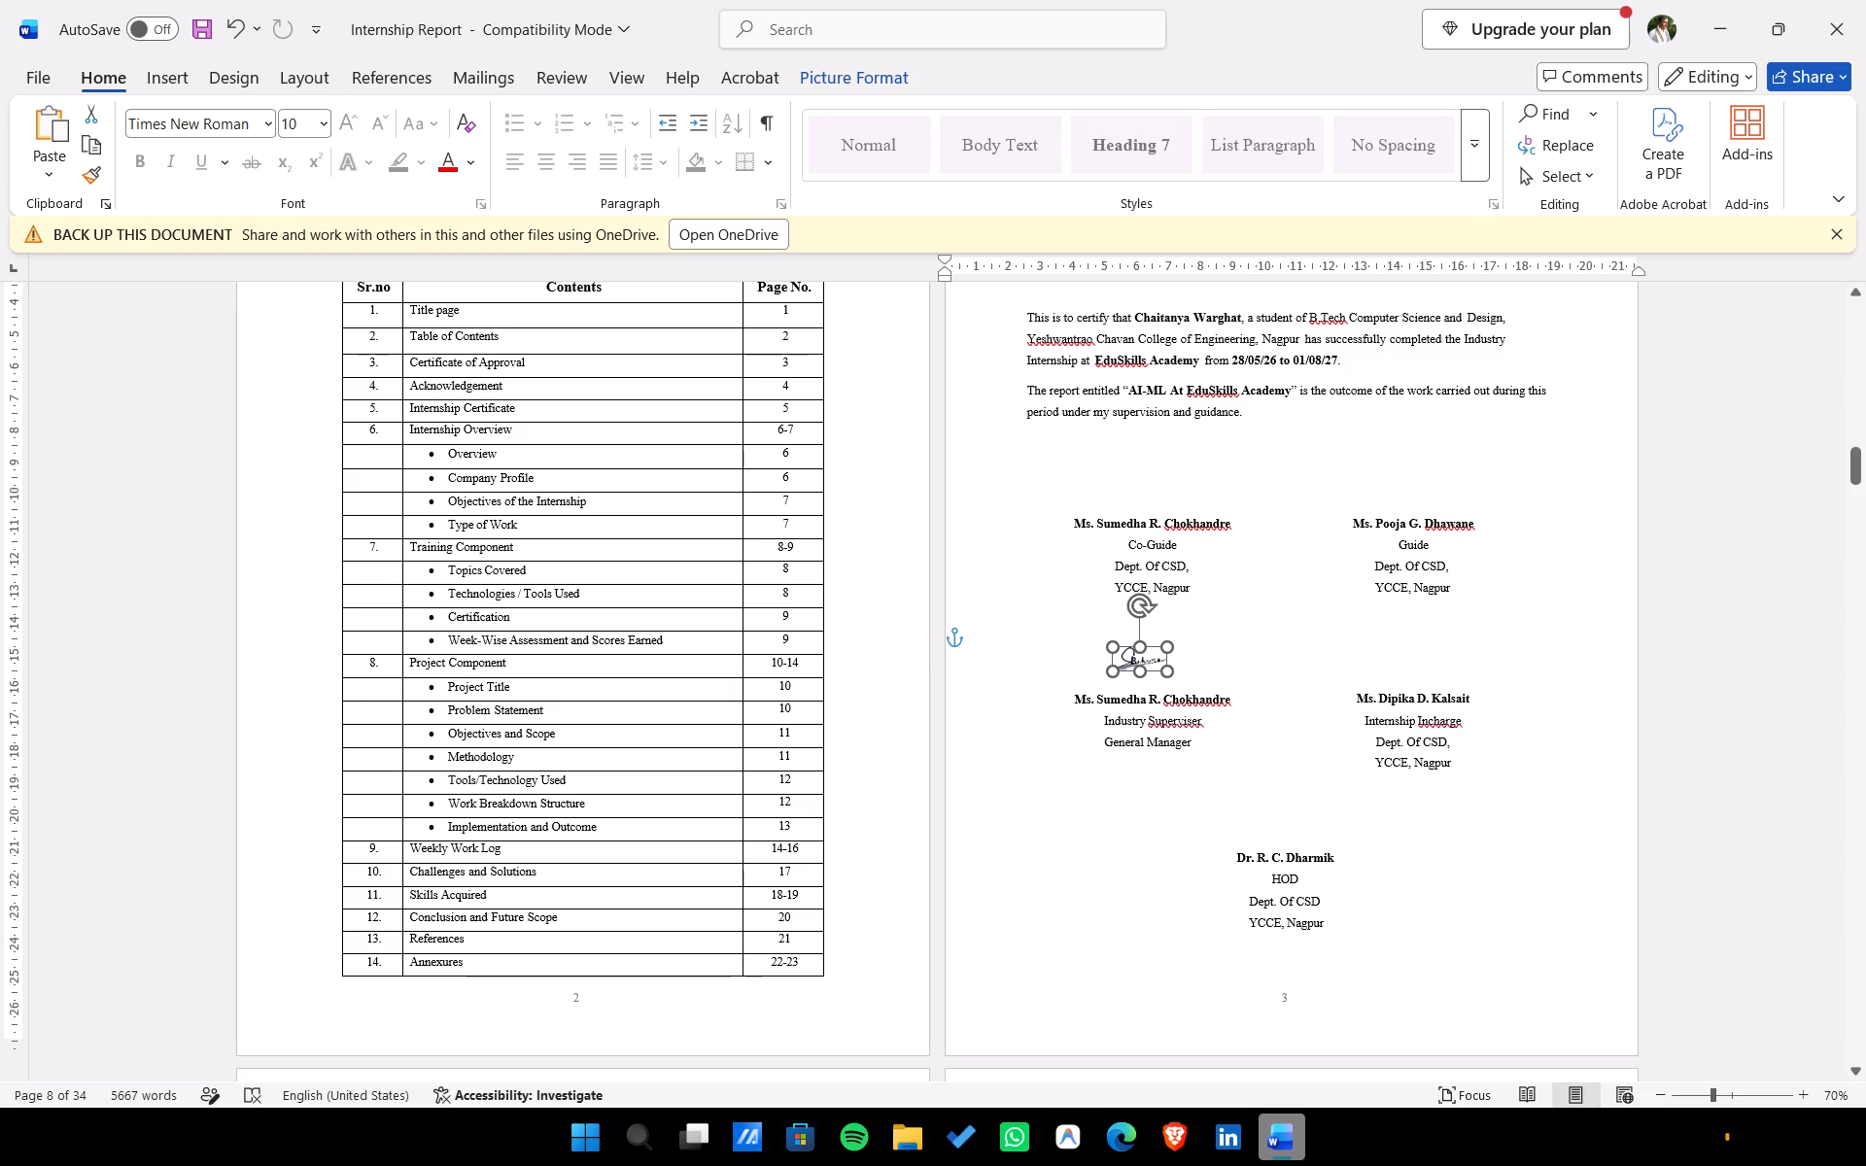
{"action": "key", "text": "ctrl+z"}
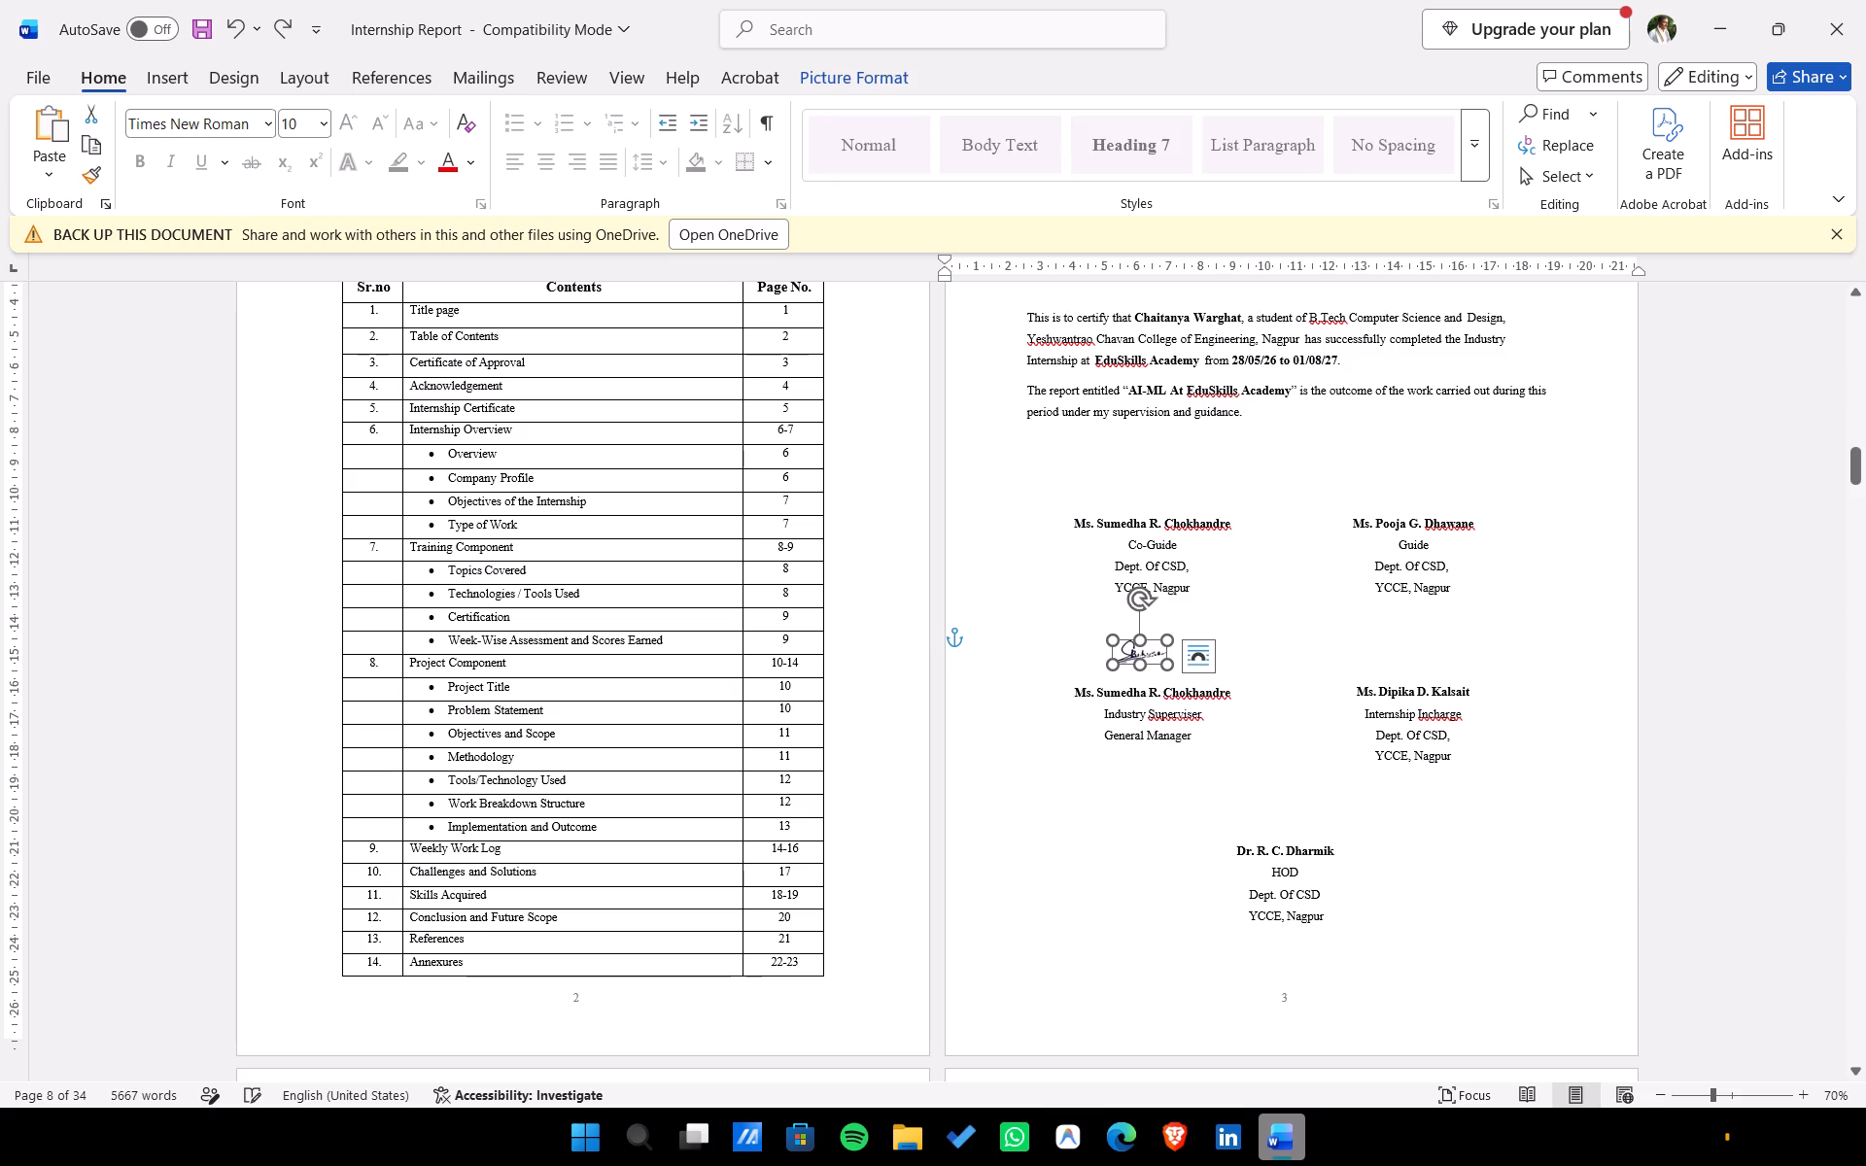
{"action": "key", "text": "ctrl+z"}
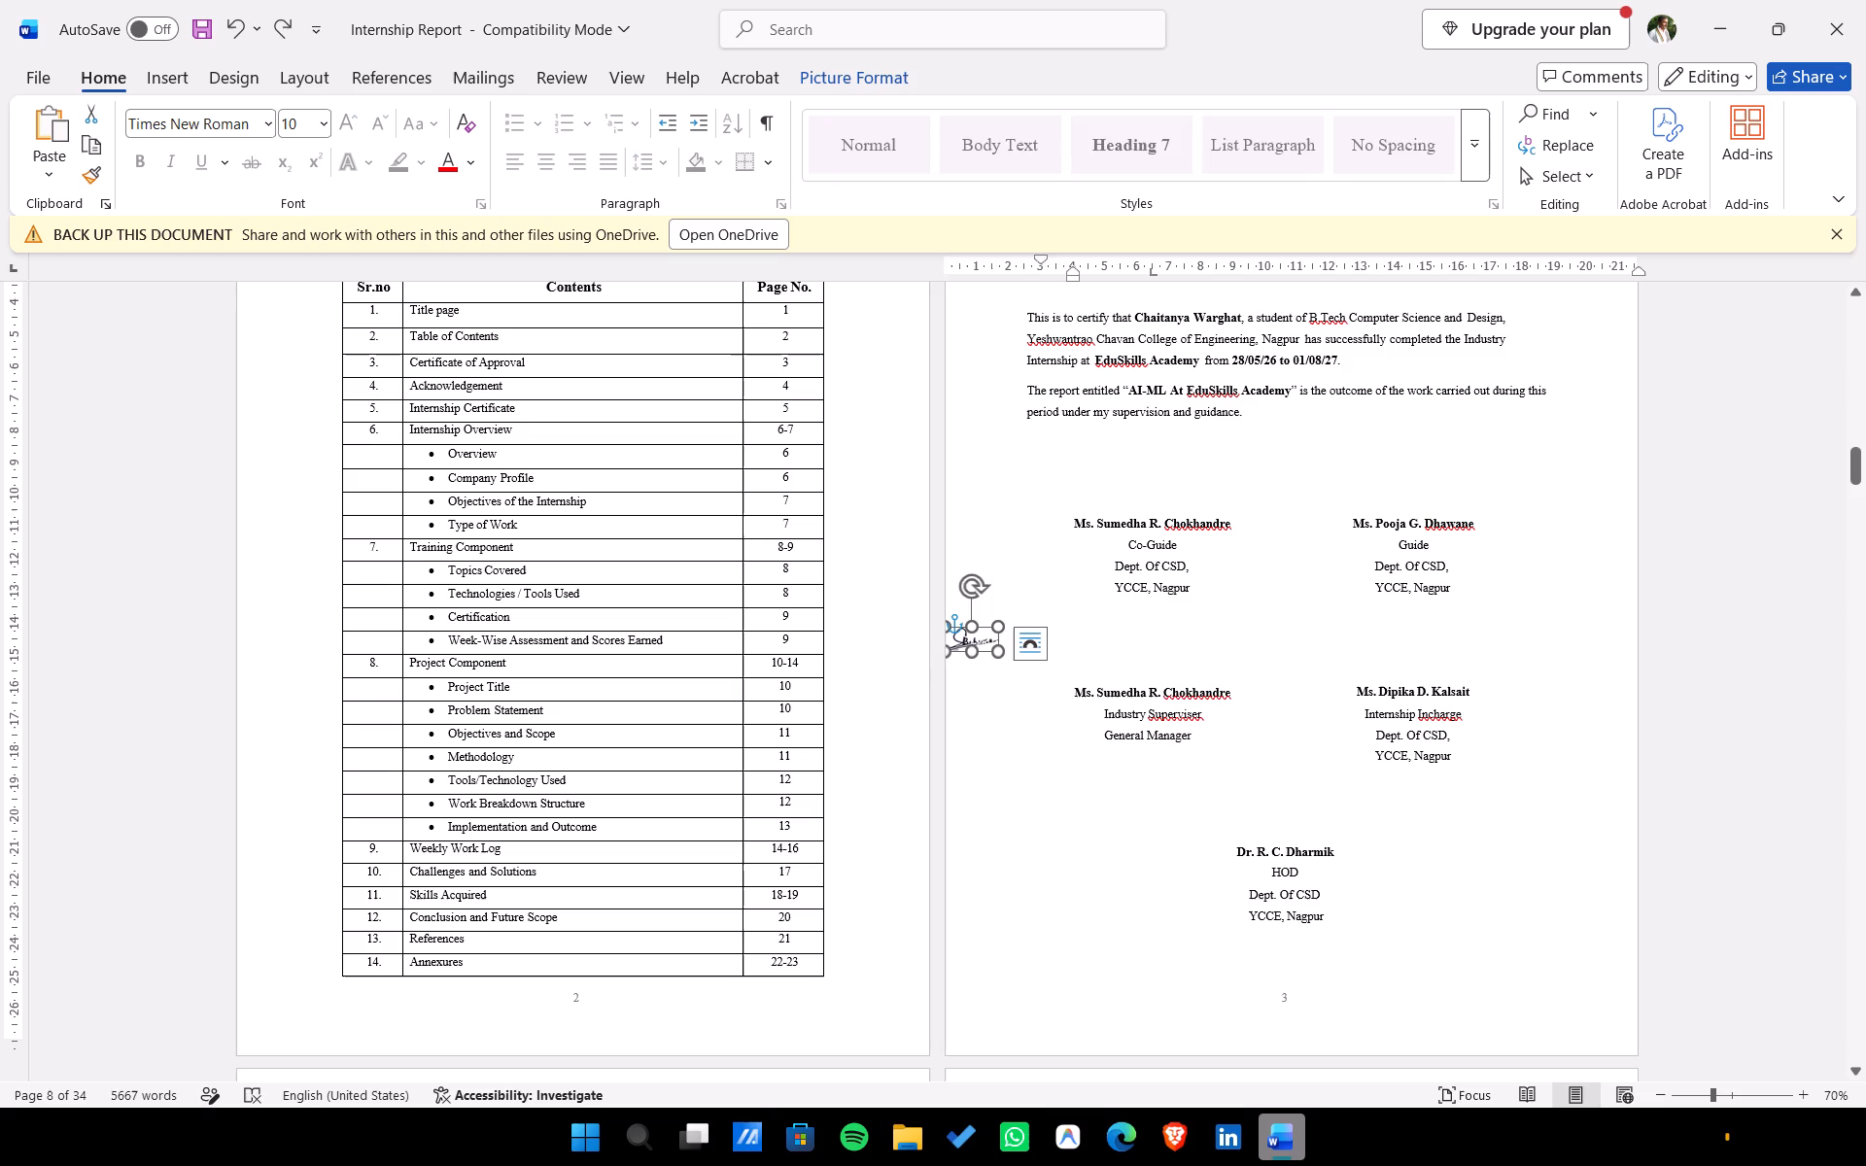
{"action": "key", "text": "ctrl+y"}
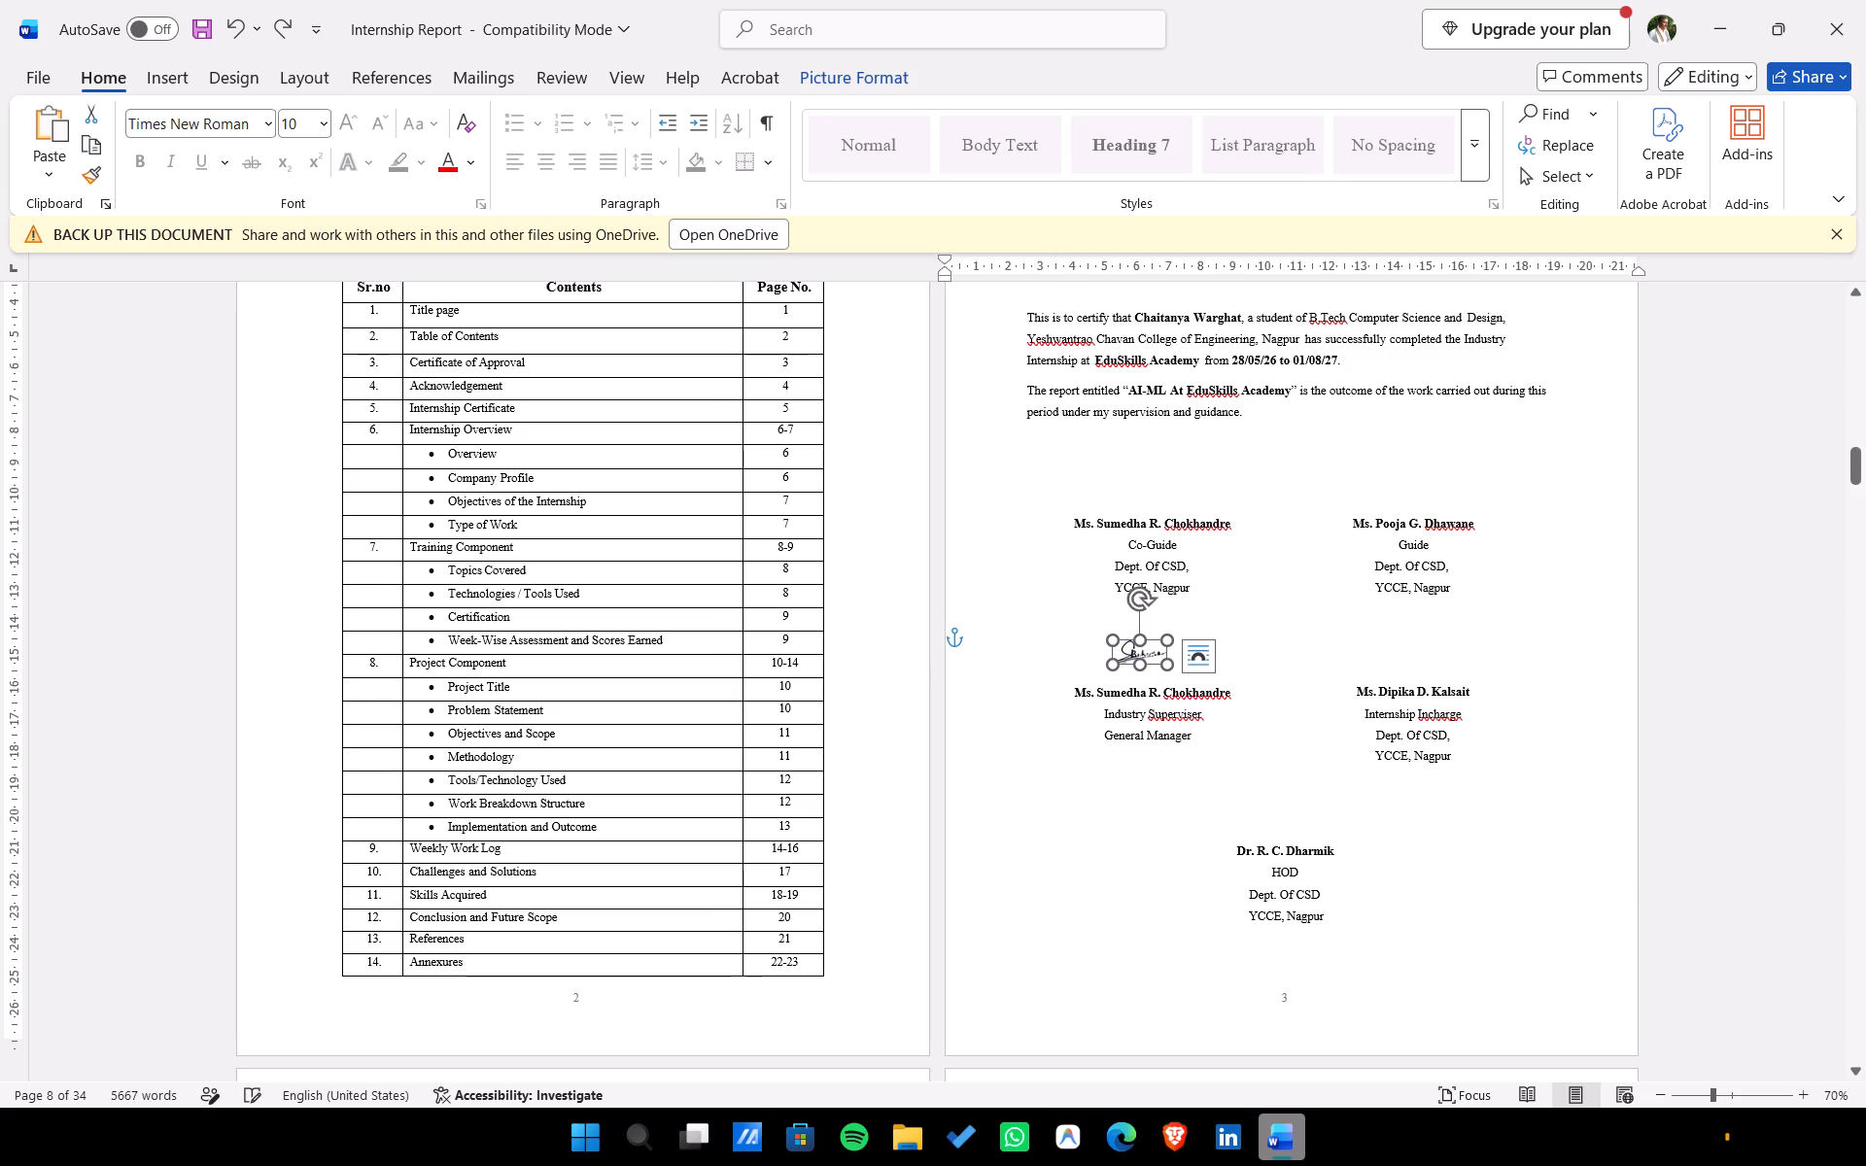
Remove the blank line between the signature and the Industry Supervisor's name.
{"action": "left_click", "coordinate": [1336, 646]}
{"action": "left_click", "coordinate": [1112, 667]}
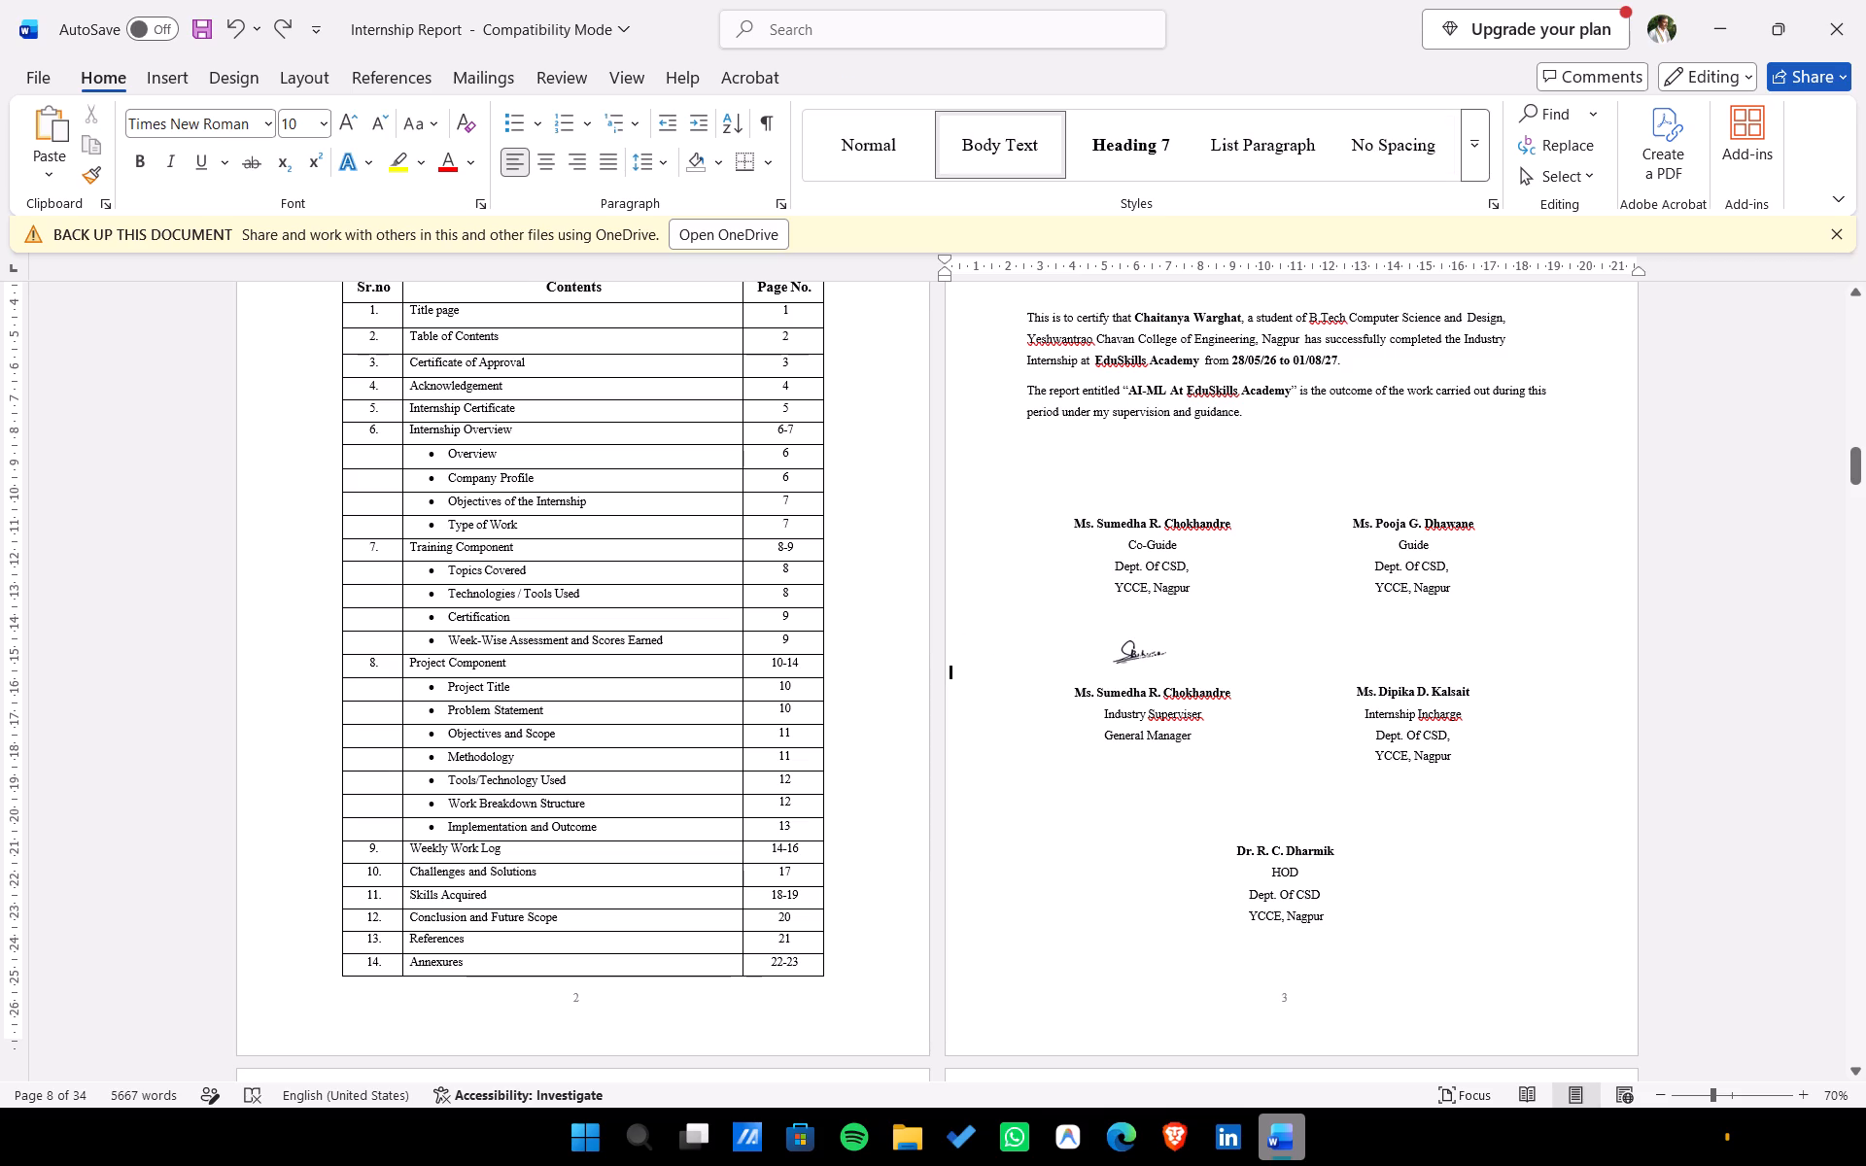
{"action": "key", "text": "BackSpace"}
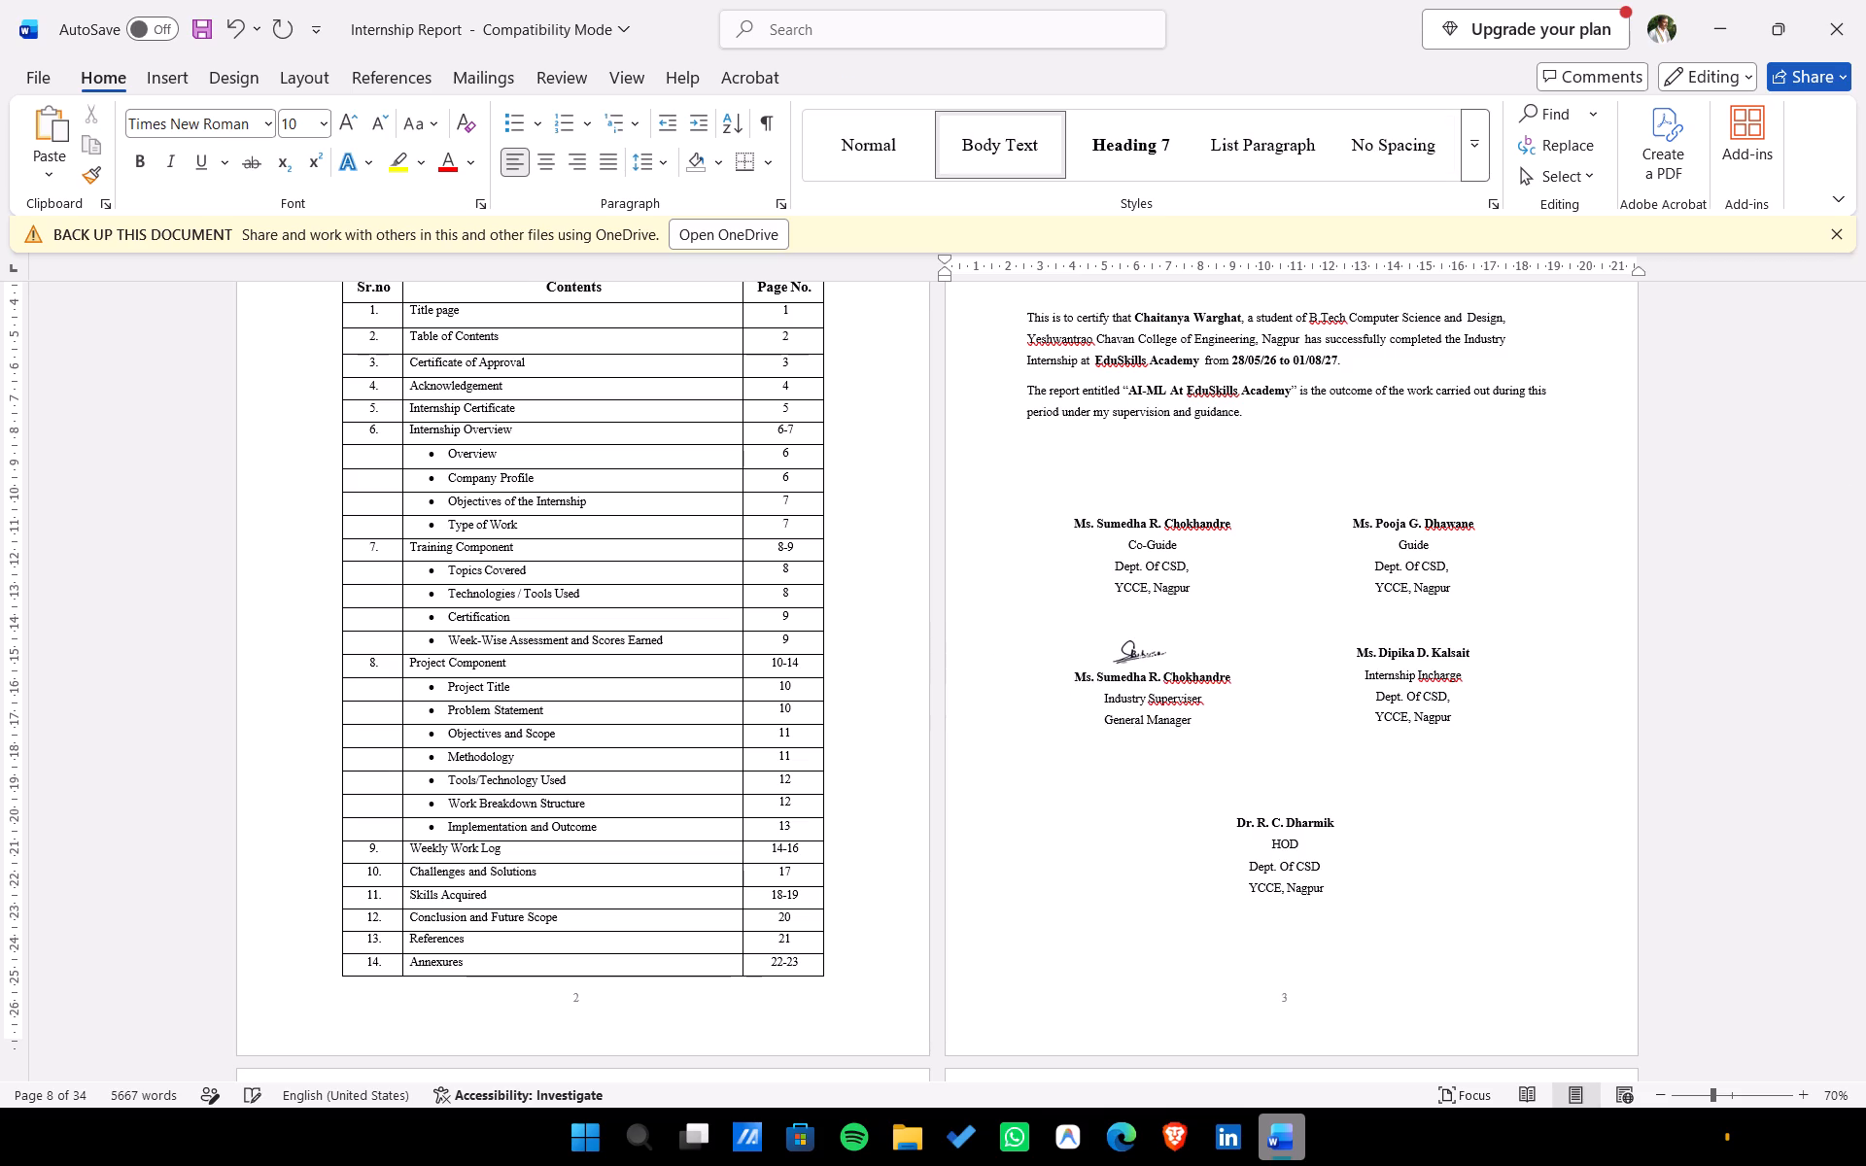
{"action": "key", "text": "Return"}
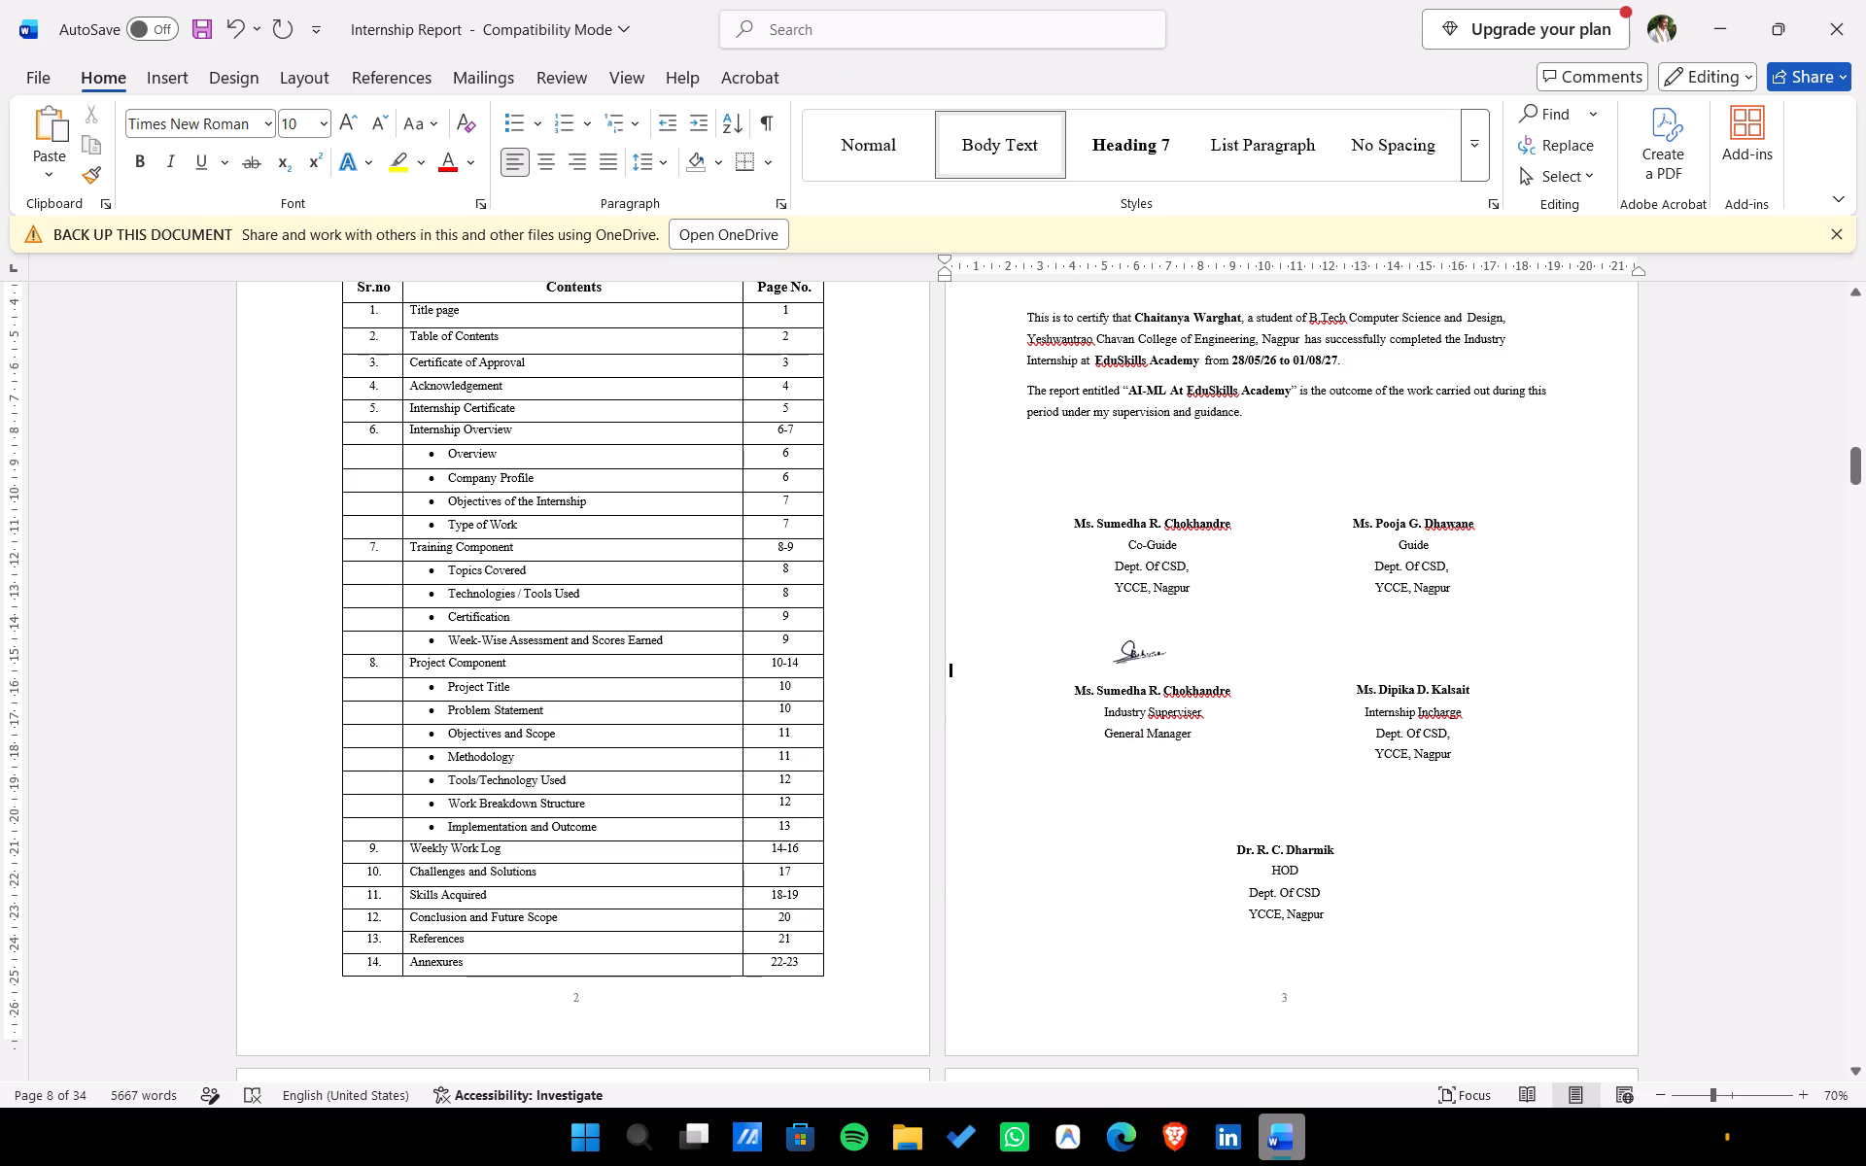
{"action": "key", "text": "BackSpace"}
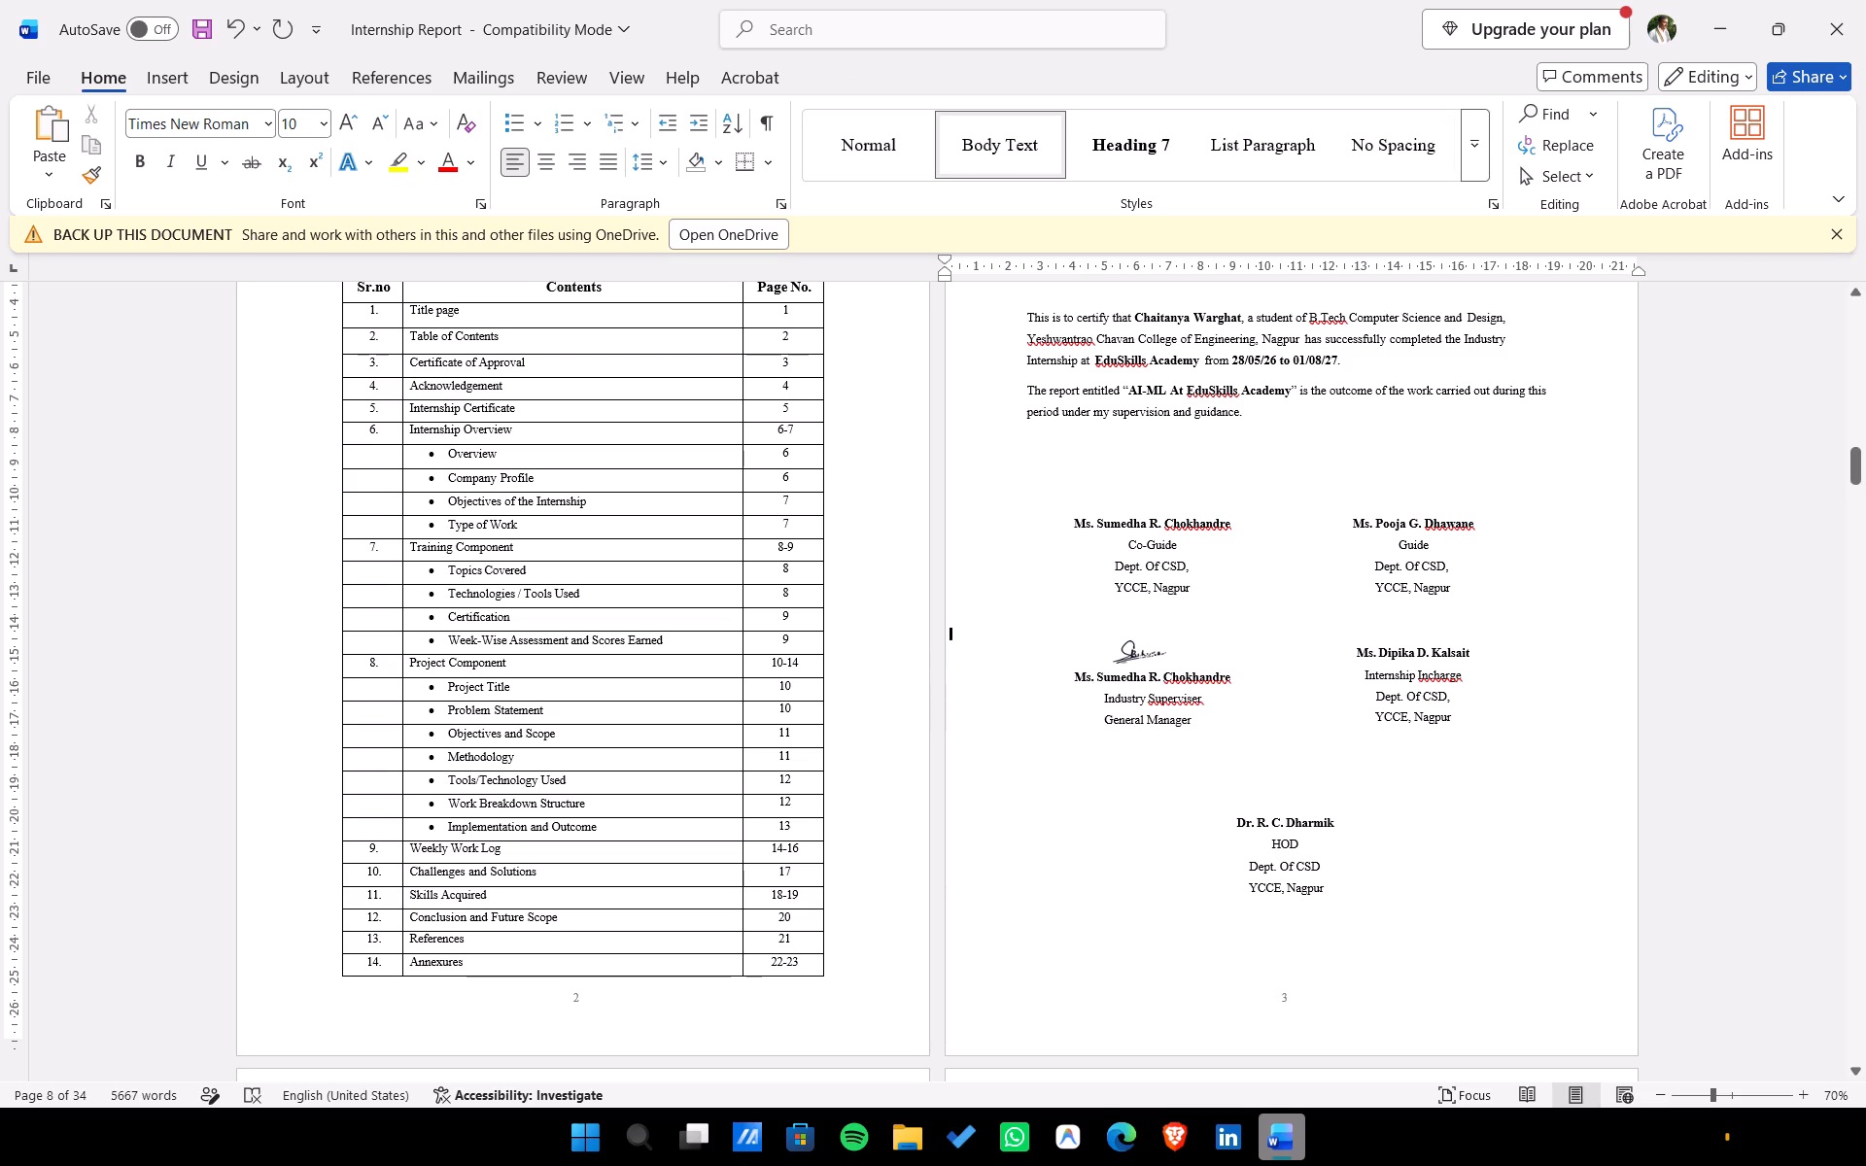
Insert one blank line above the Internship Incharge's name and another before the signature's line to level the two blocks.
{"action": "left_click", "coordinate": [1343, 648]}
{"action": "key", "text": "Return"}
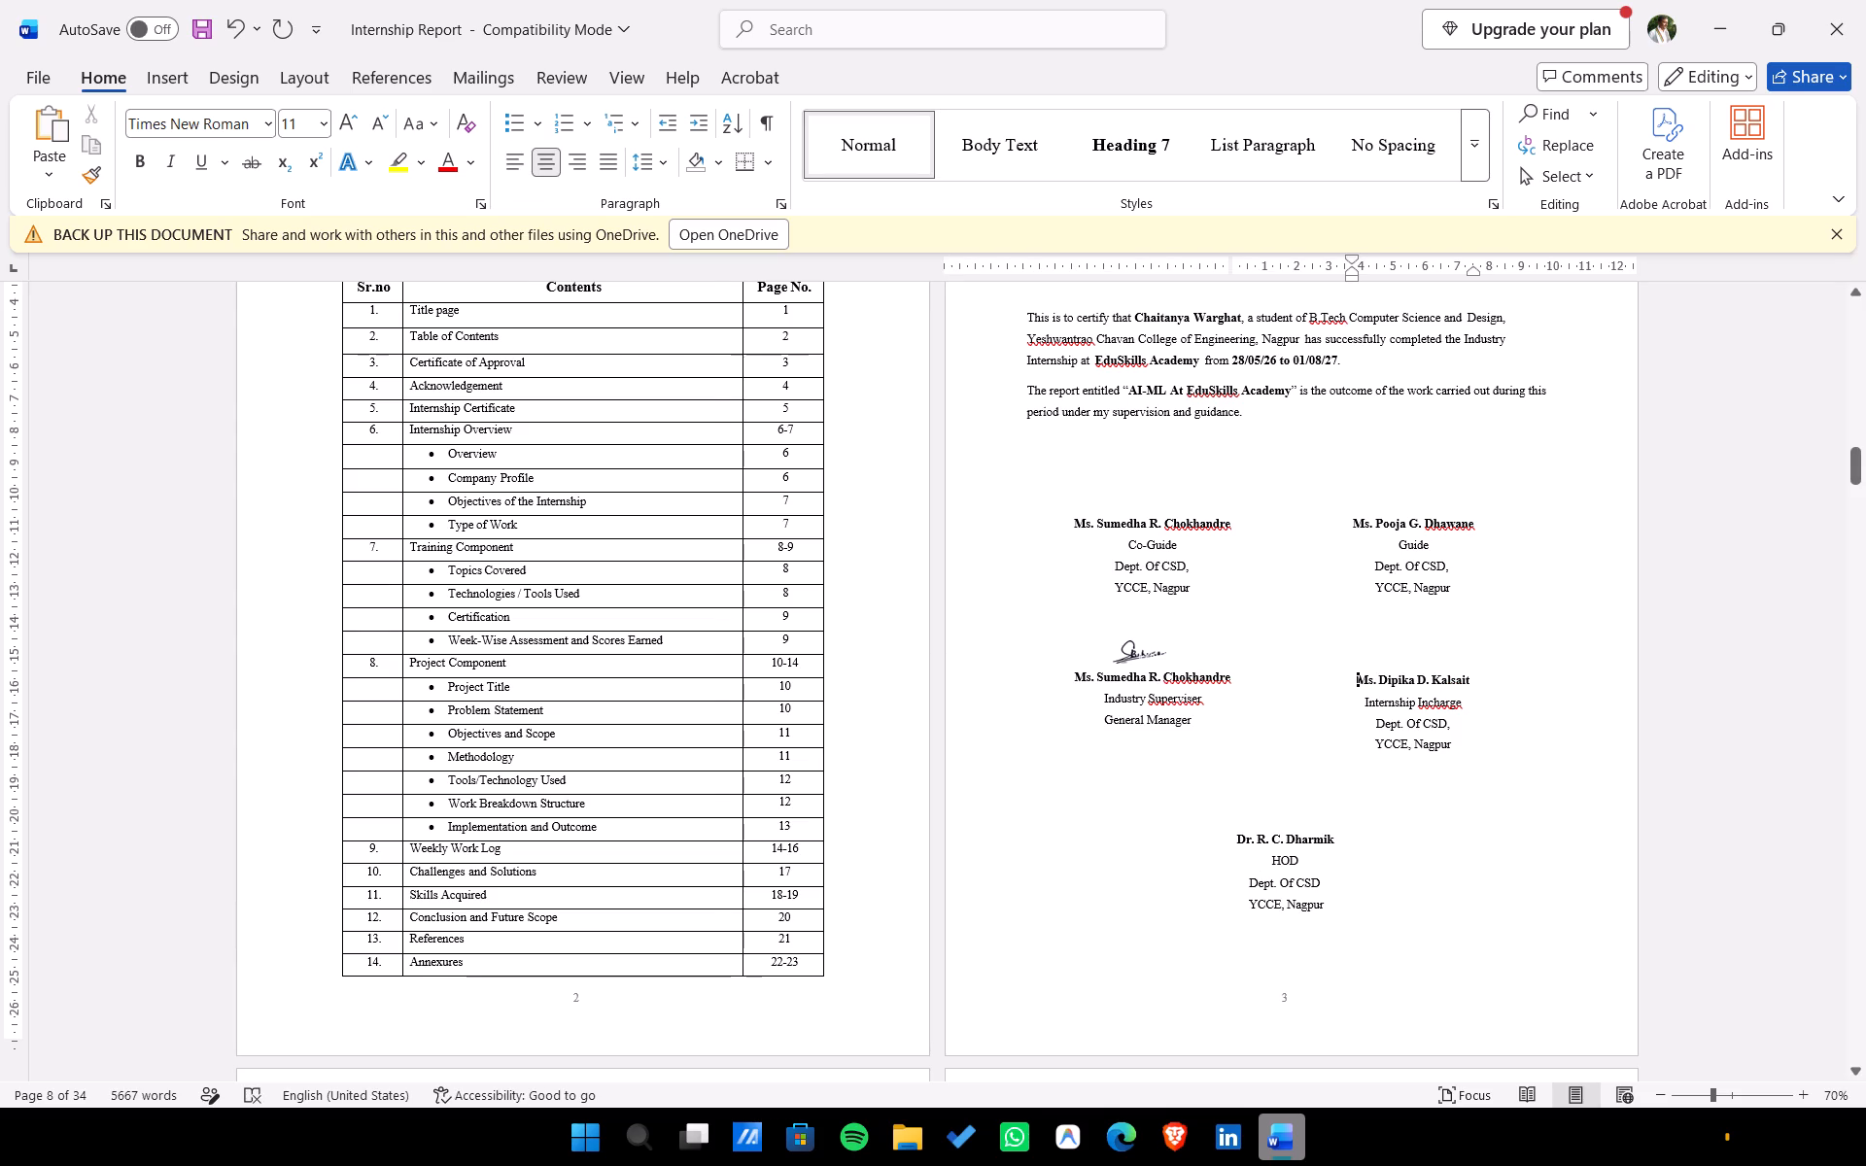
{"action": "left_click", "coordinate": [1028, 623]}
{"action": "key", "text": "Return"}
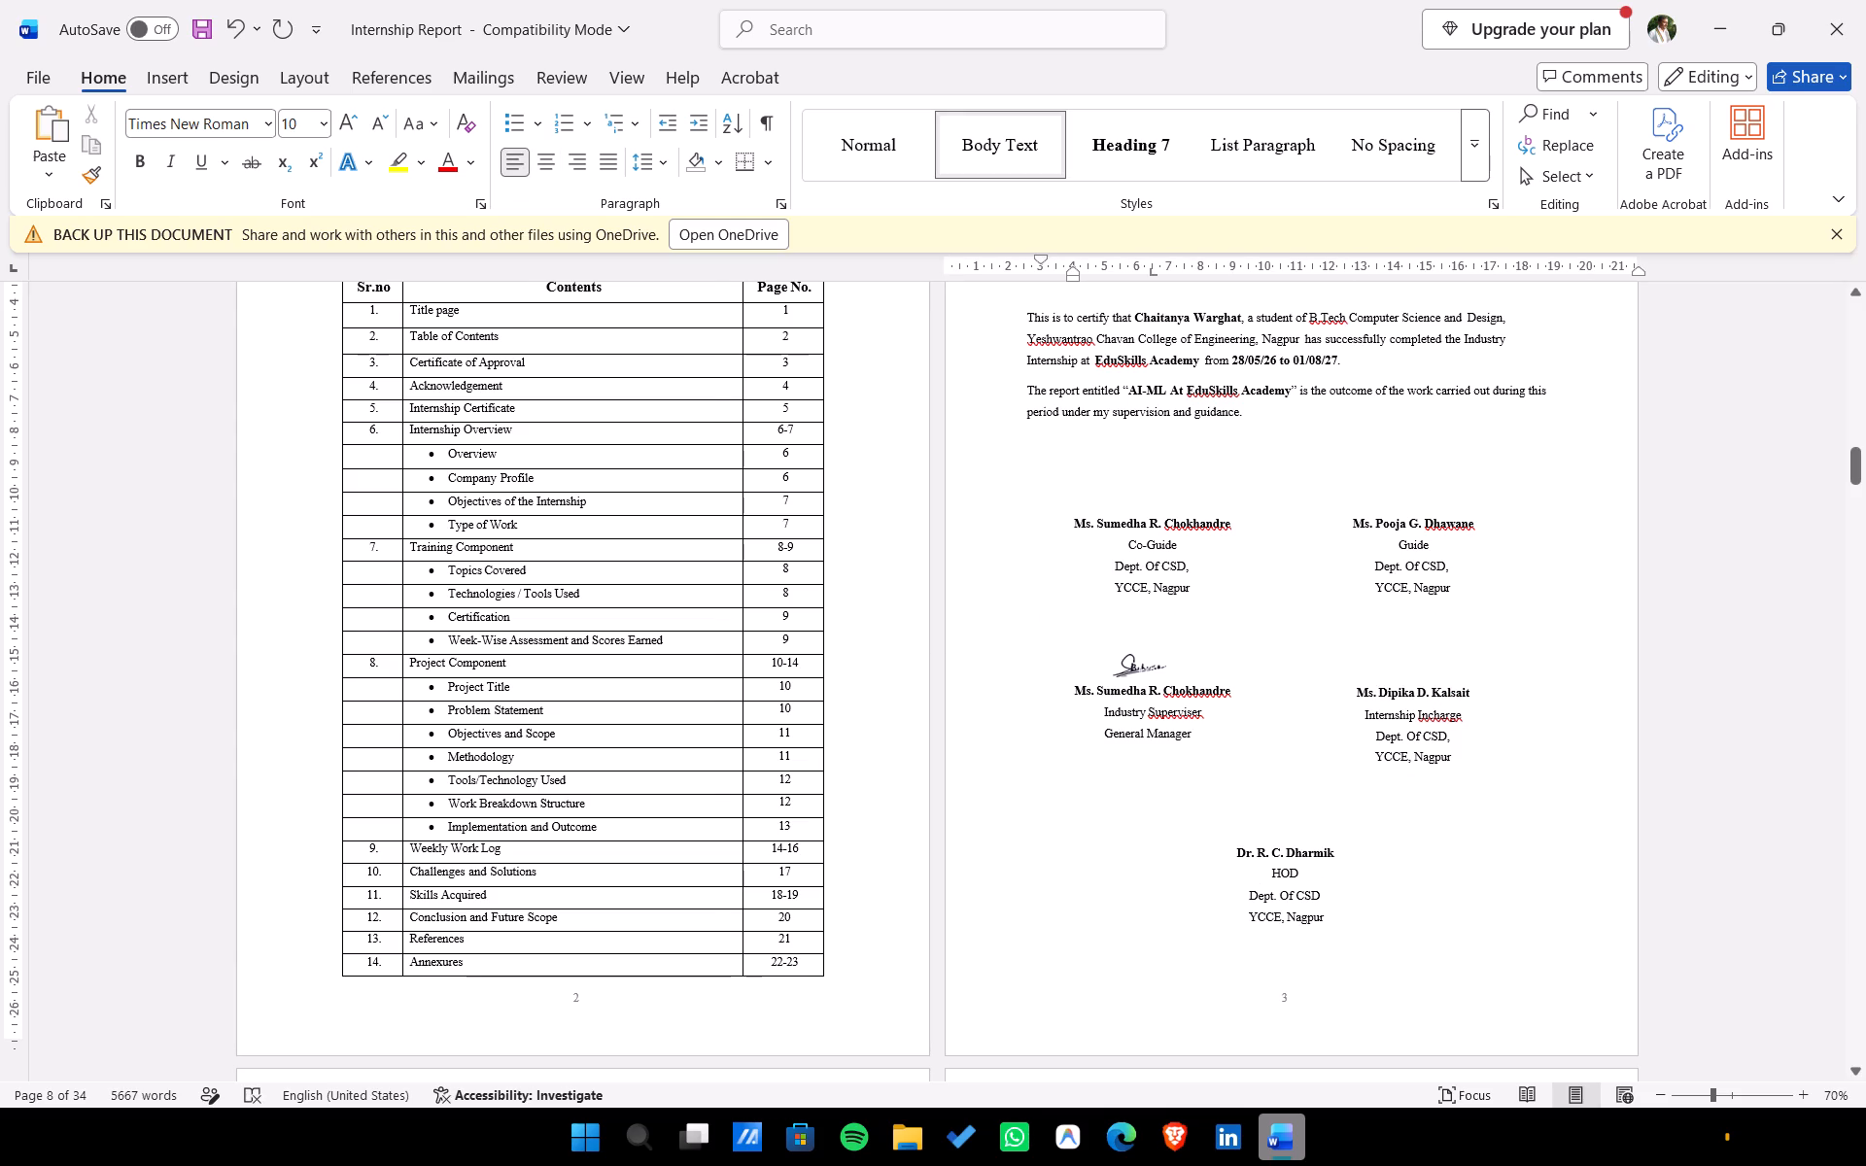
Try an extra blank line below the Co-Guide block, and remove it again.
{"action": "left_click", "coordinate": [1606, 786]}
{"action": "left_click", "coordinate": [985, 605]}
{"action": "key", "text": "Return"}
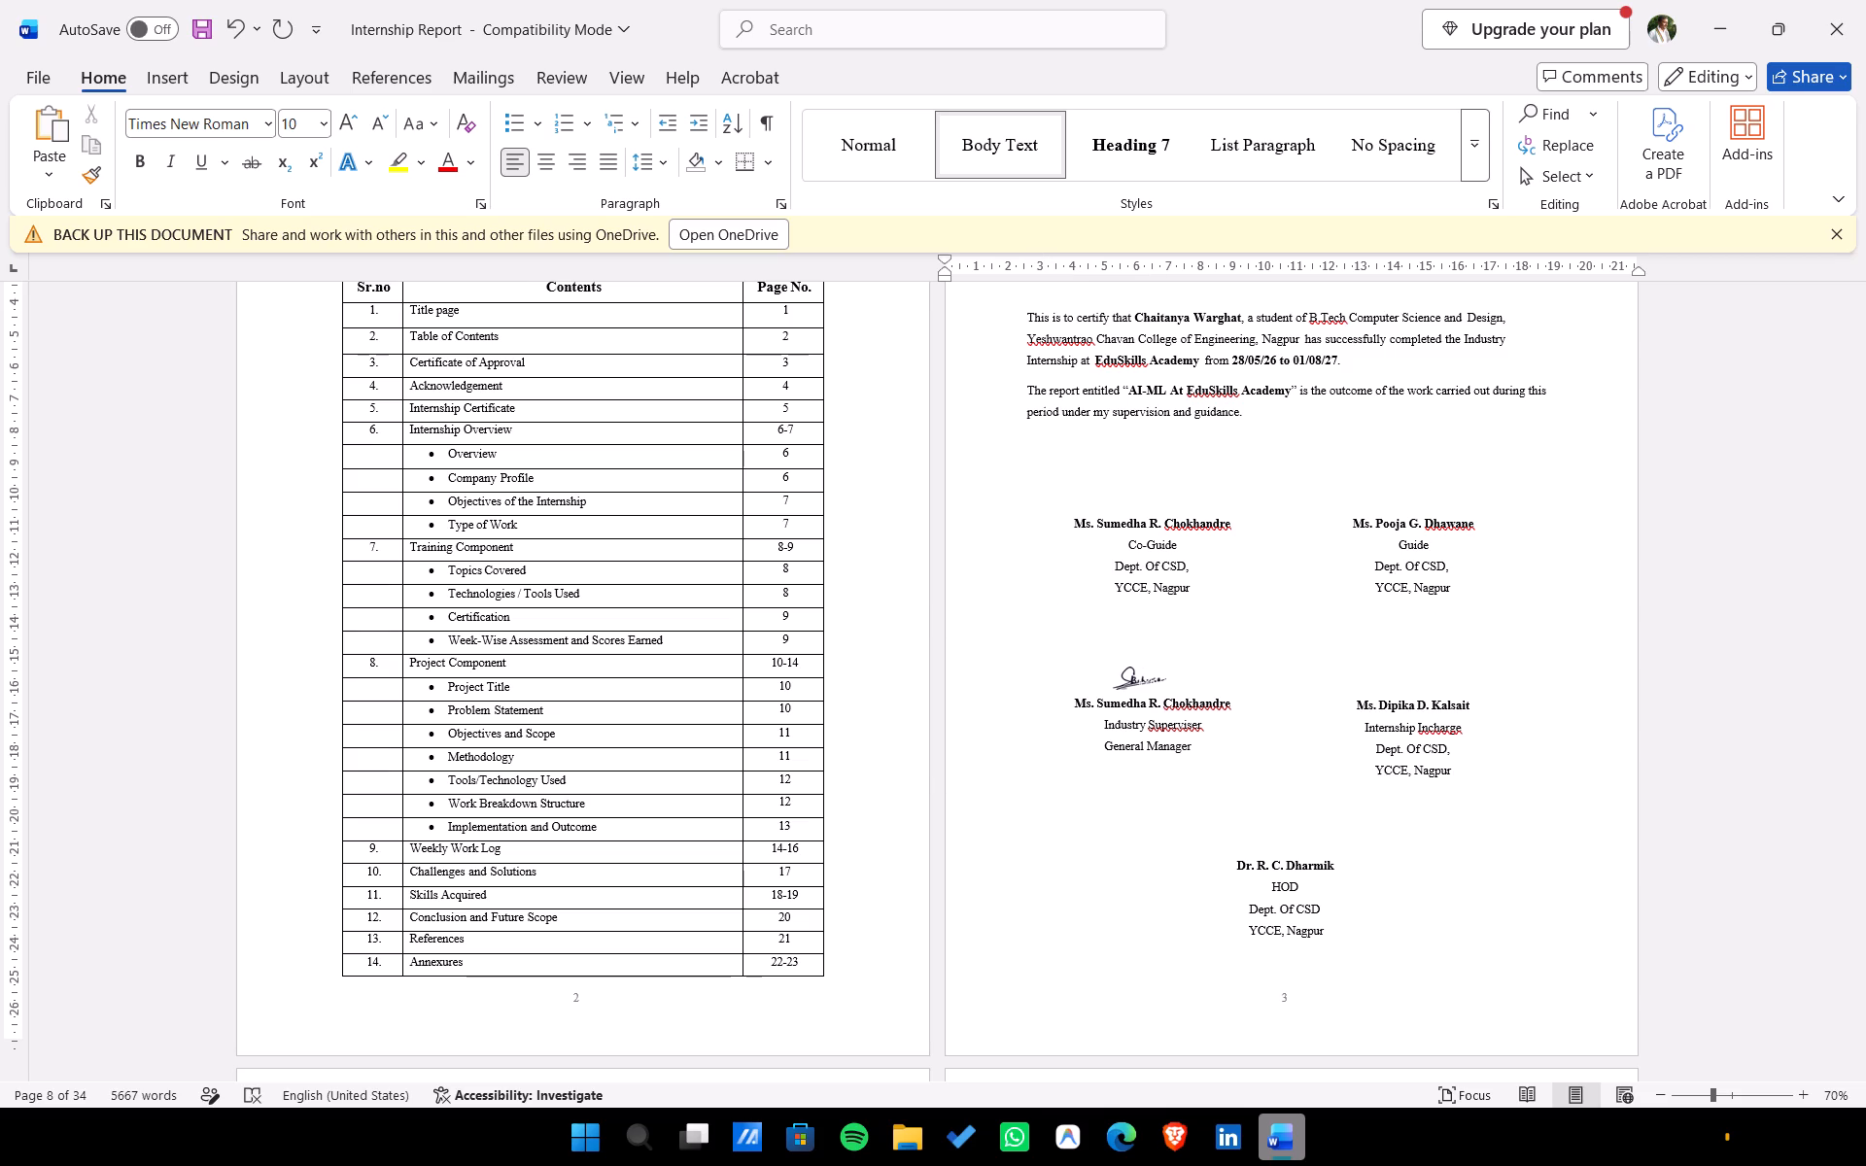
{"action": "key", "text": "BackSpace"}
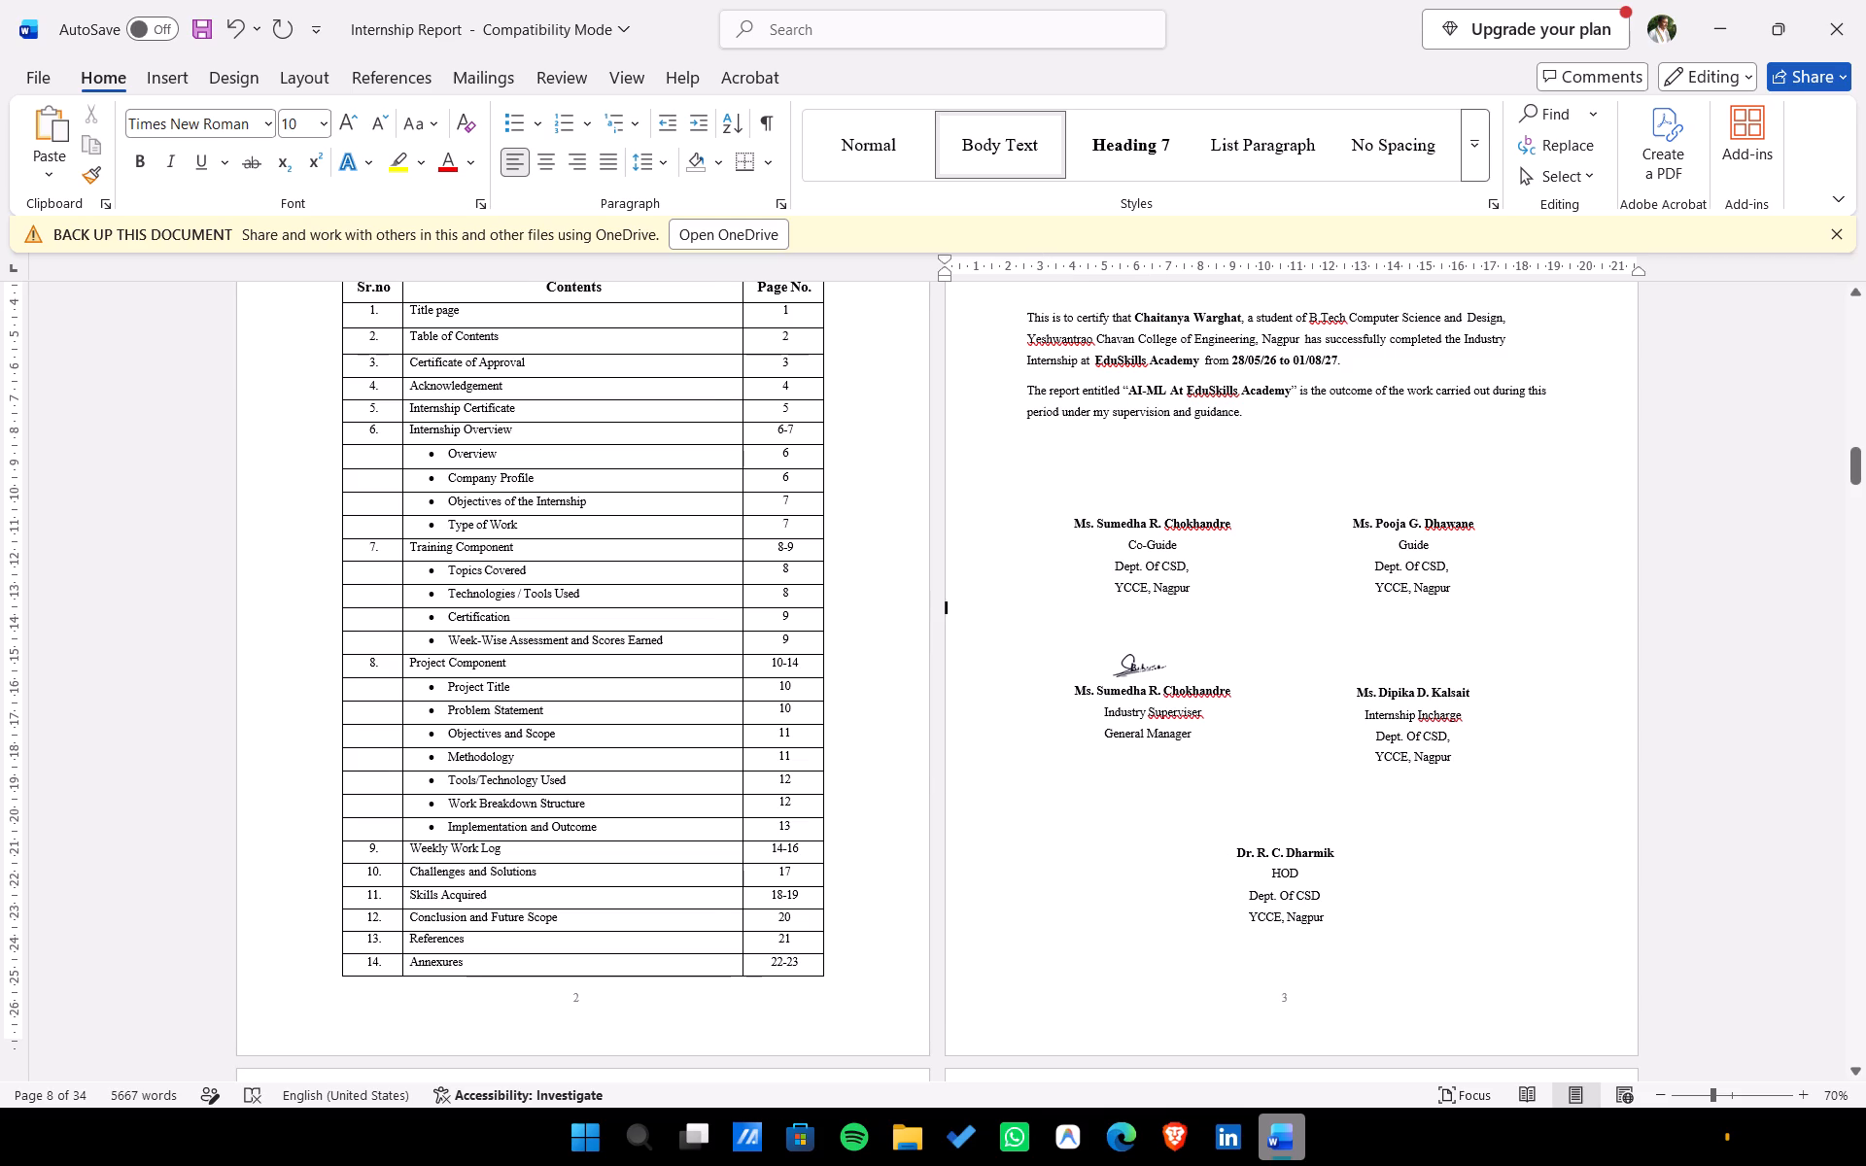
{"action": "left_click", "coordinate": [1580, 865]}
Review the Acknowledgement, Internship Certificate and Internship Overview pages for layout and heading consistency.
{"action": "scroll", "coordinate": [1499, 874], "scroll_direction": "down", "scroll_amount": 1}
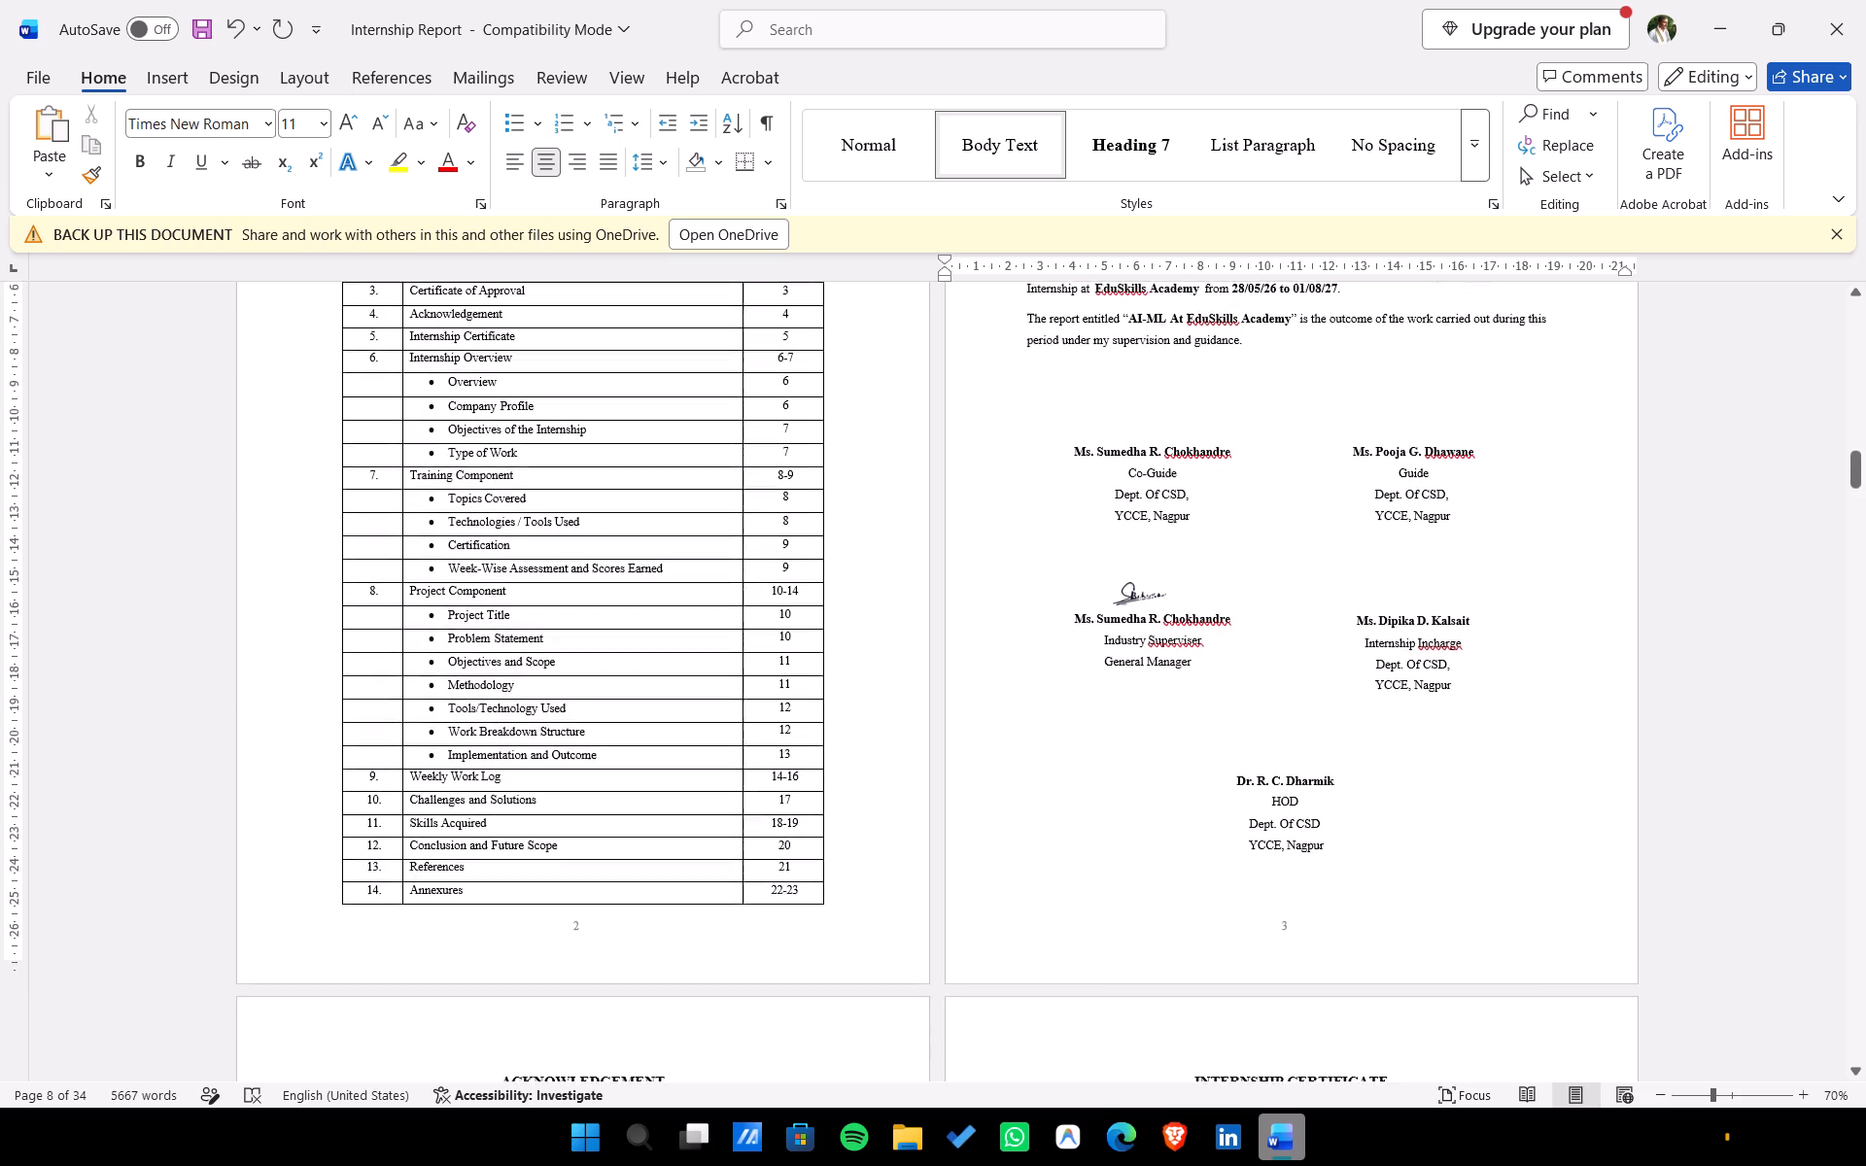
{"action": "scroll", "coordinate": [1499, 874], "scroll_direction": "down", "scroll_amount": 2}
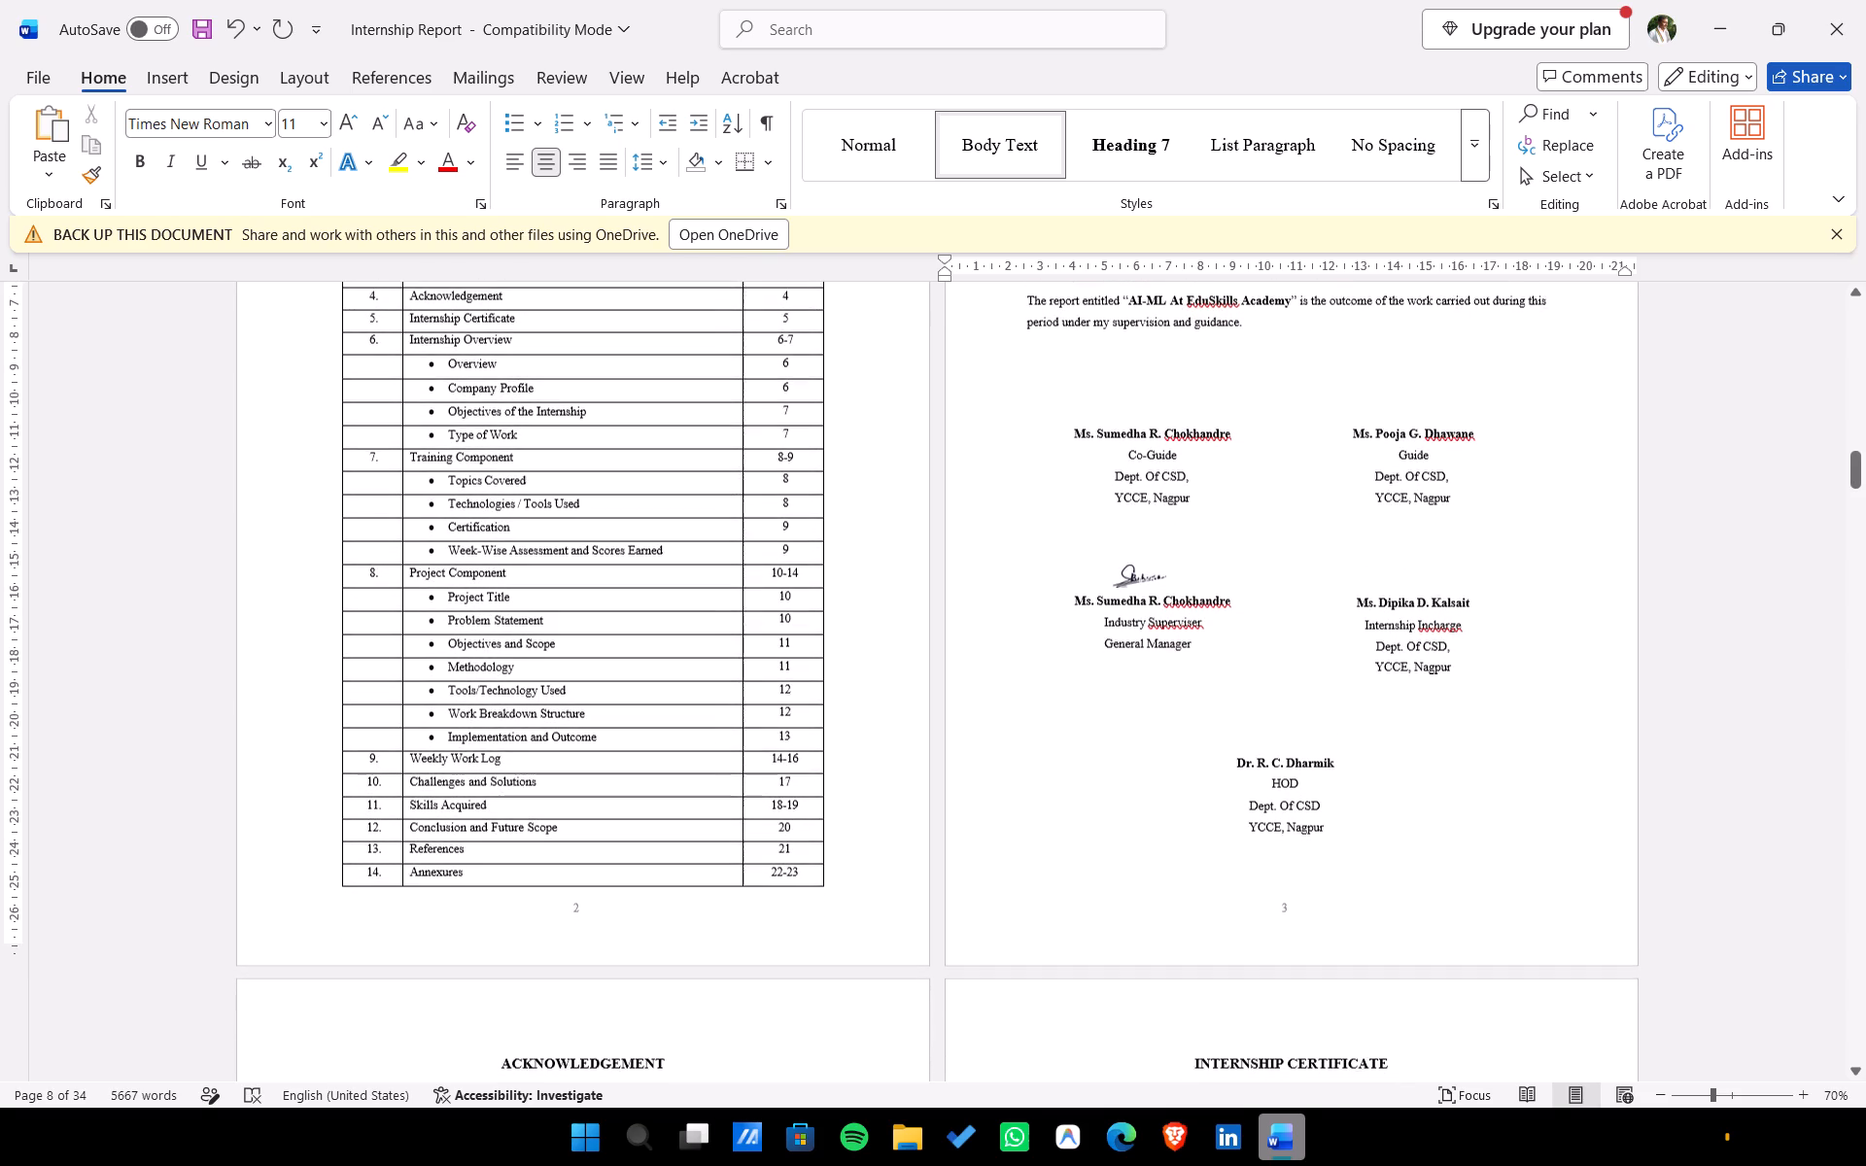
{"action": "scroll", "coordinate": [1499, 874], "scroll_direction": "down", "scroll_amount": 2}
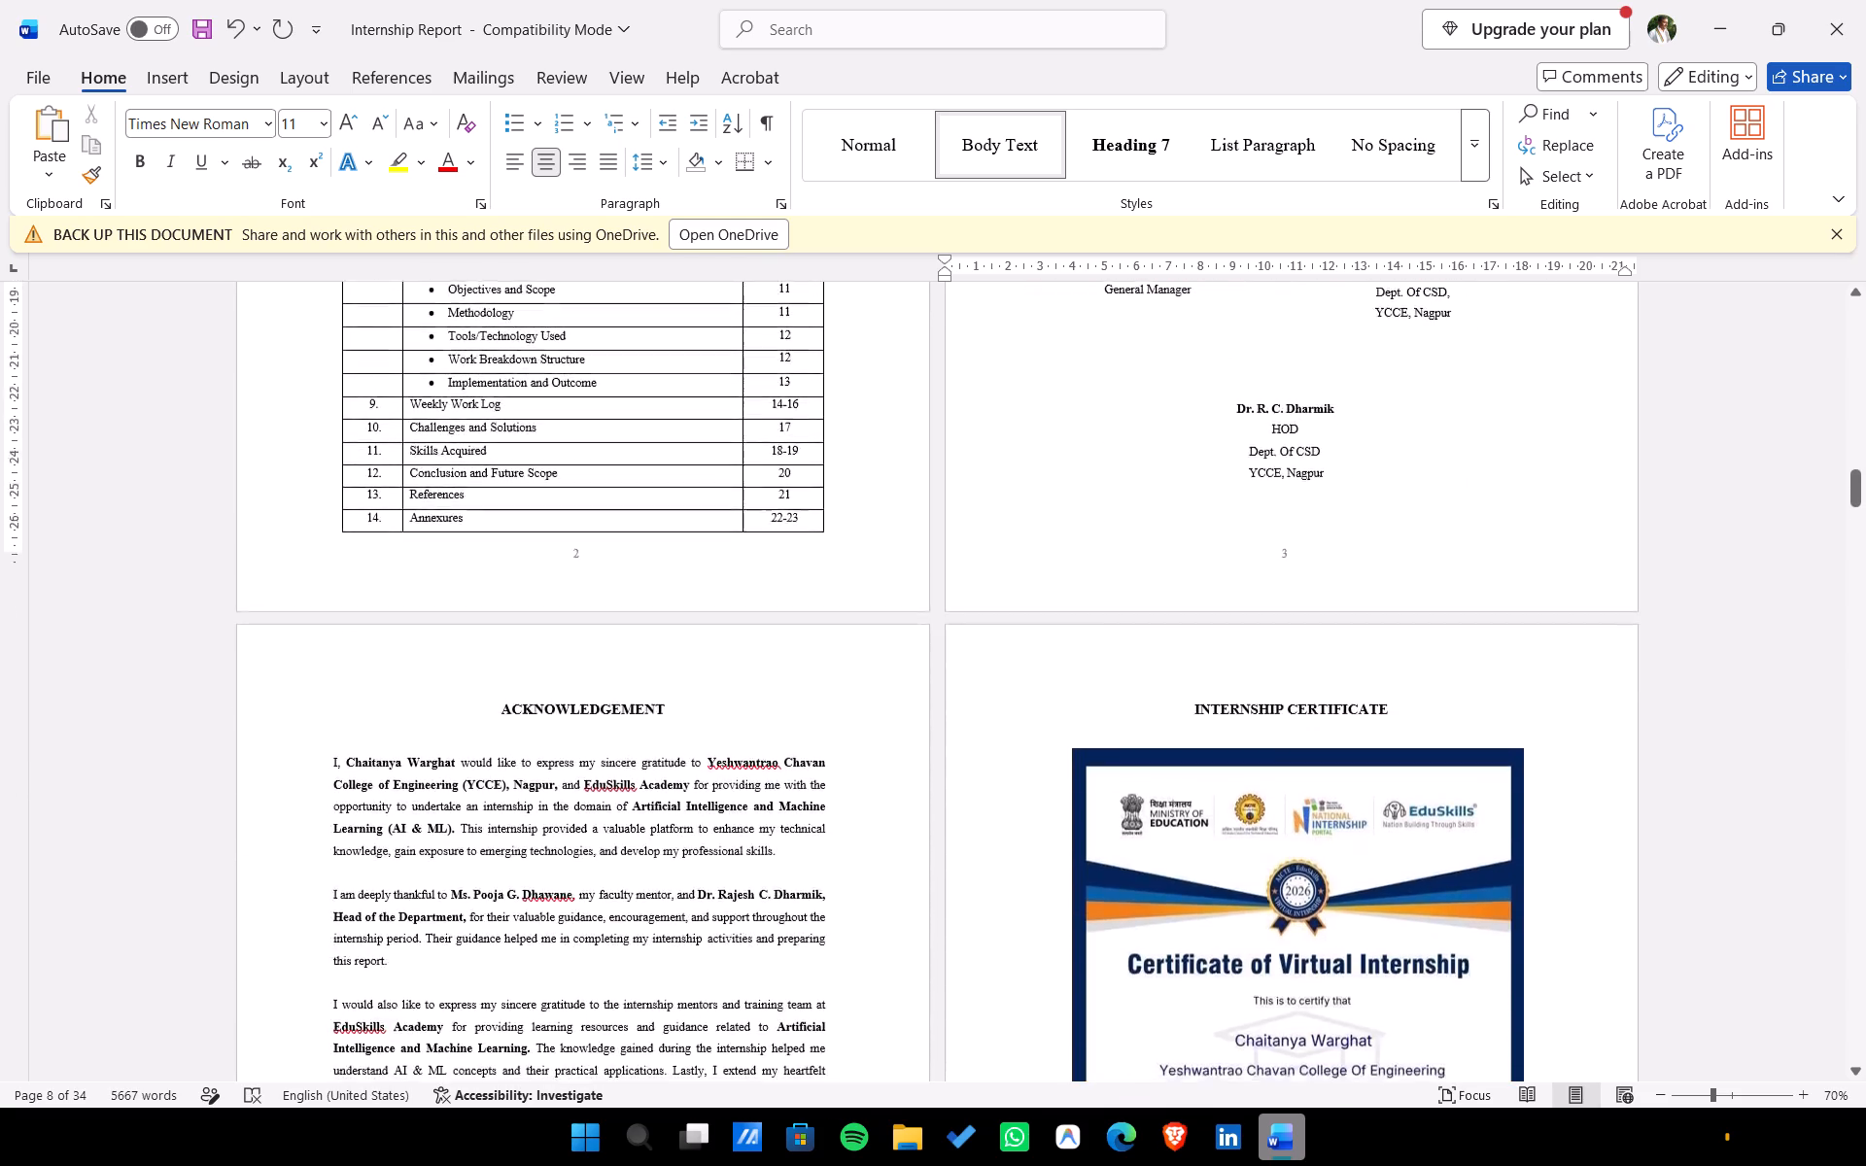
{"action": "scroll", "coordinate": [1499, 874], "scroll_direction": "down", "scroll_amount": 1}
{"action": "scroll", "coordinate": [1257, 904], "scroll_direction": "up", "scroll_amount": 1}
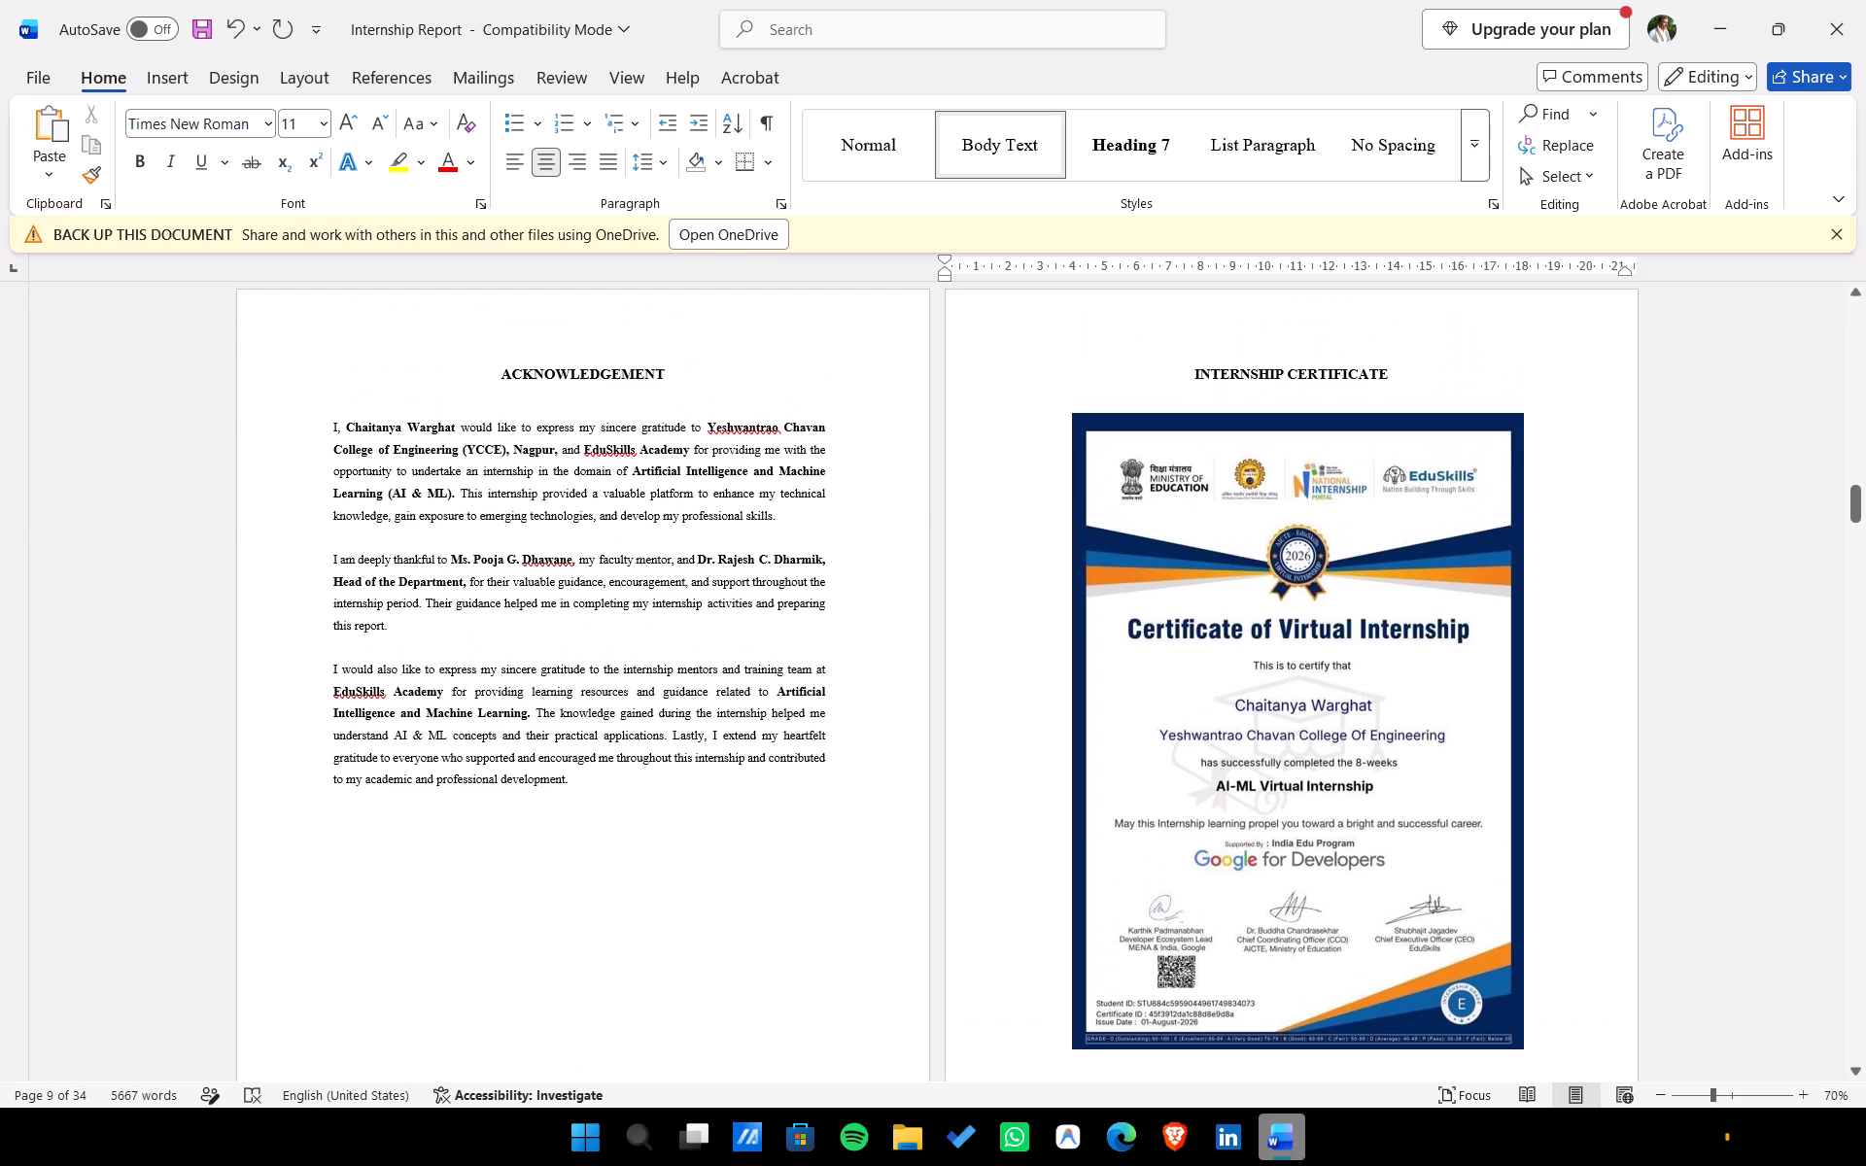
{"action": "scroll", "coordinate": [763, 818], "scroll_direction": "down", "scroll_amount": 1}
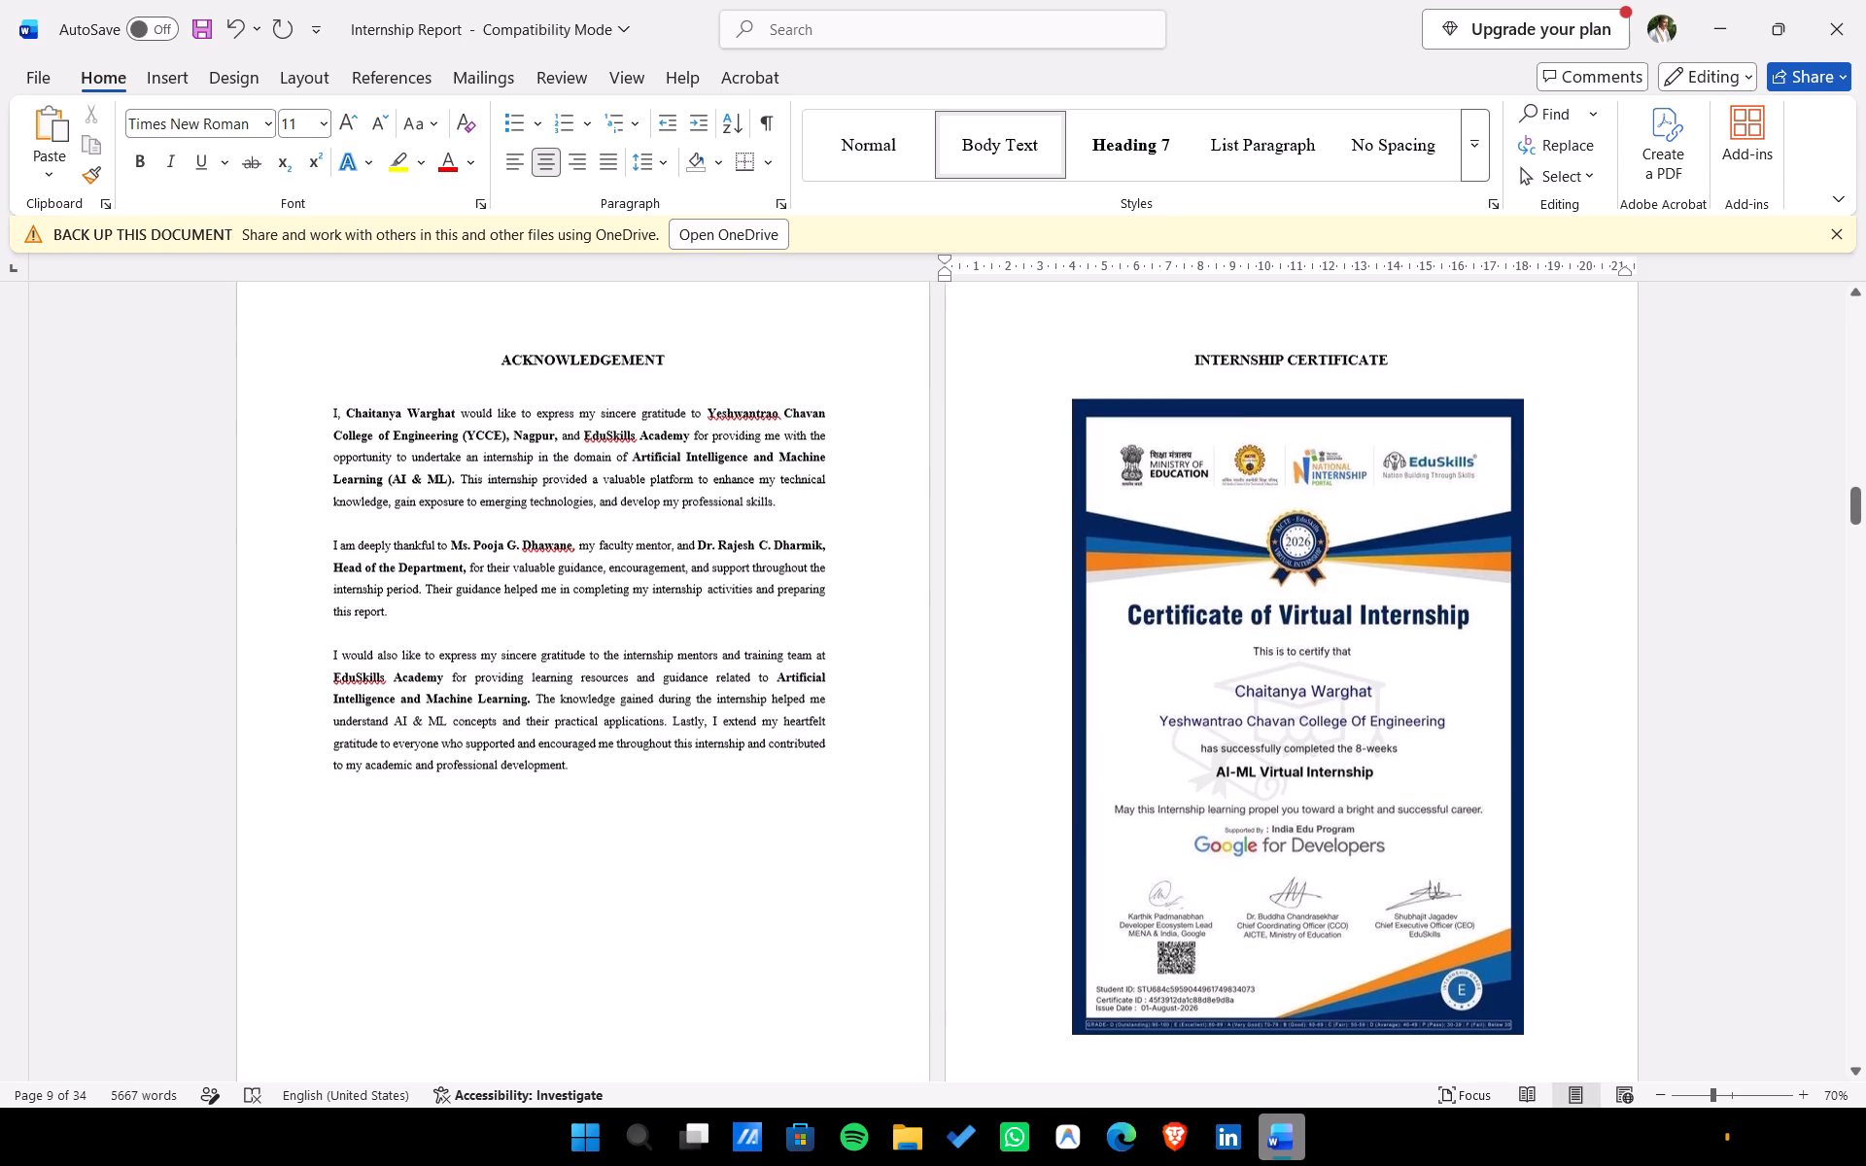
{"action": "scroll", "coordinate": [763, 818], "scroll_direction": "down", "scroll_amount": 2}
{"action": "scroll", "coordinate": [763, 818], "scroll_direction": "up", "scroll_amount": 1}
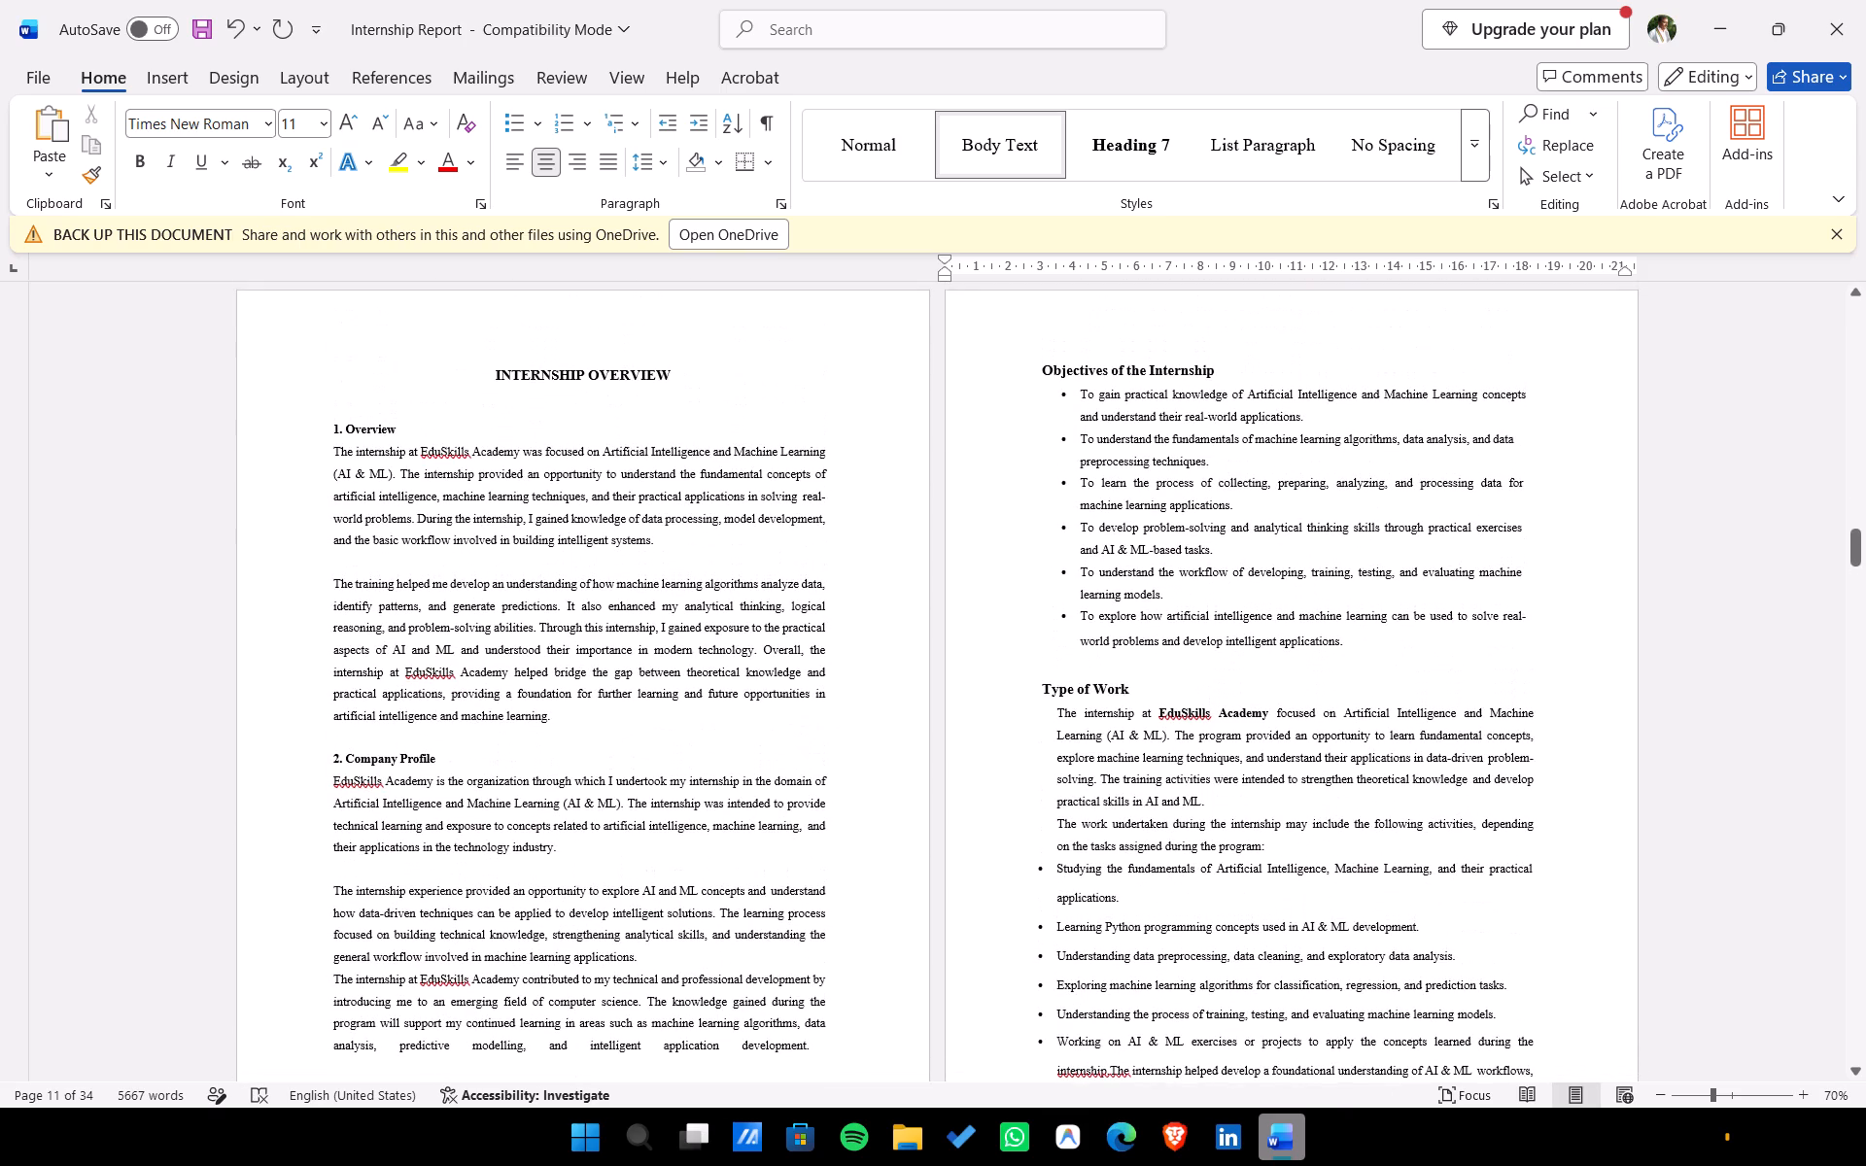
Apply the numbered formatting of the "Overview" heading to the "Objectives of the Internship" heading with Format Painter.
{"action": "left_click_drag", "start_coordinate": [400, 428], "coordinate": [314, 425]}
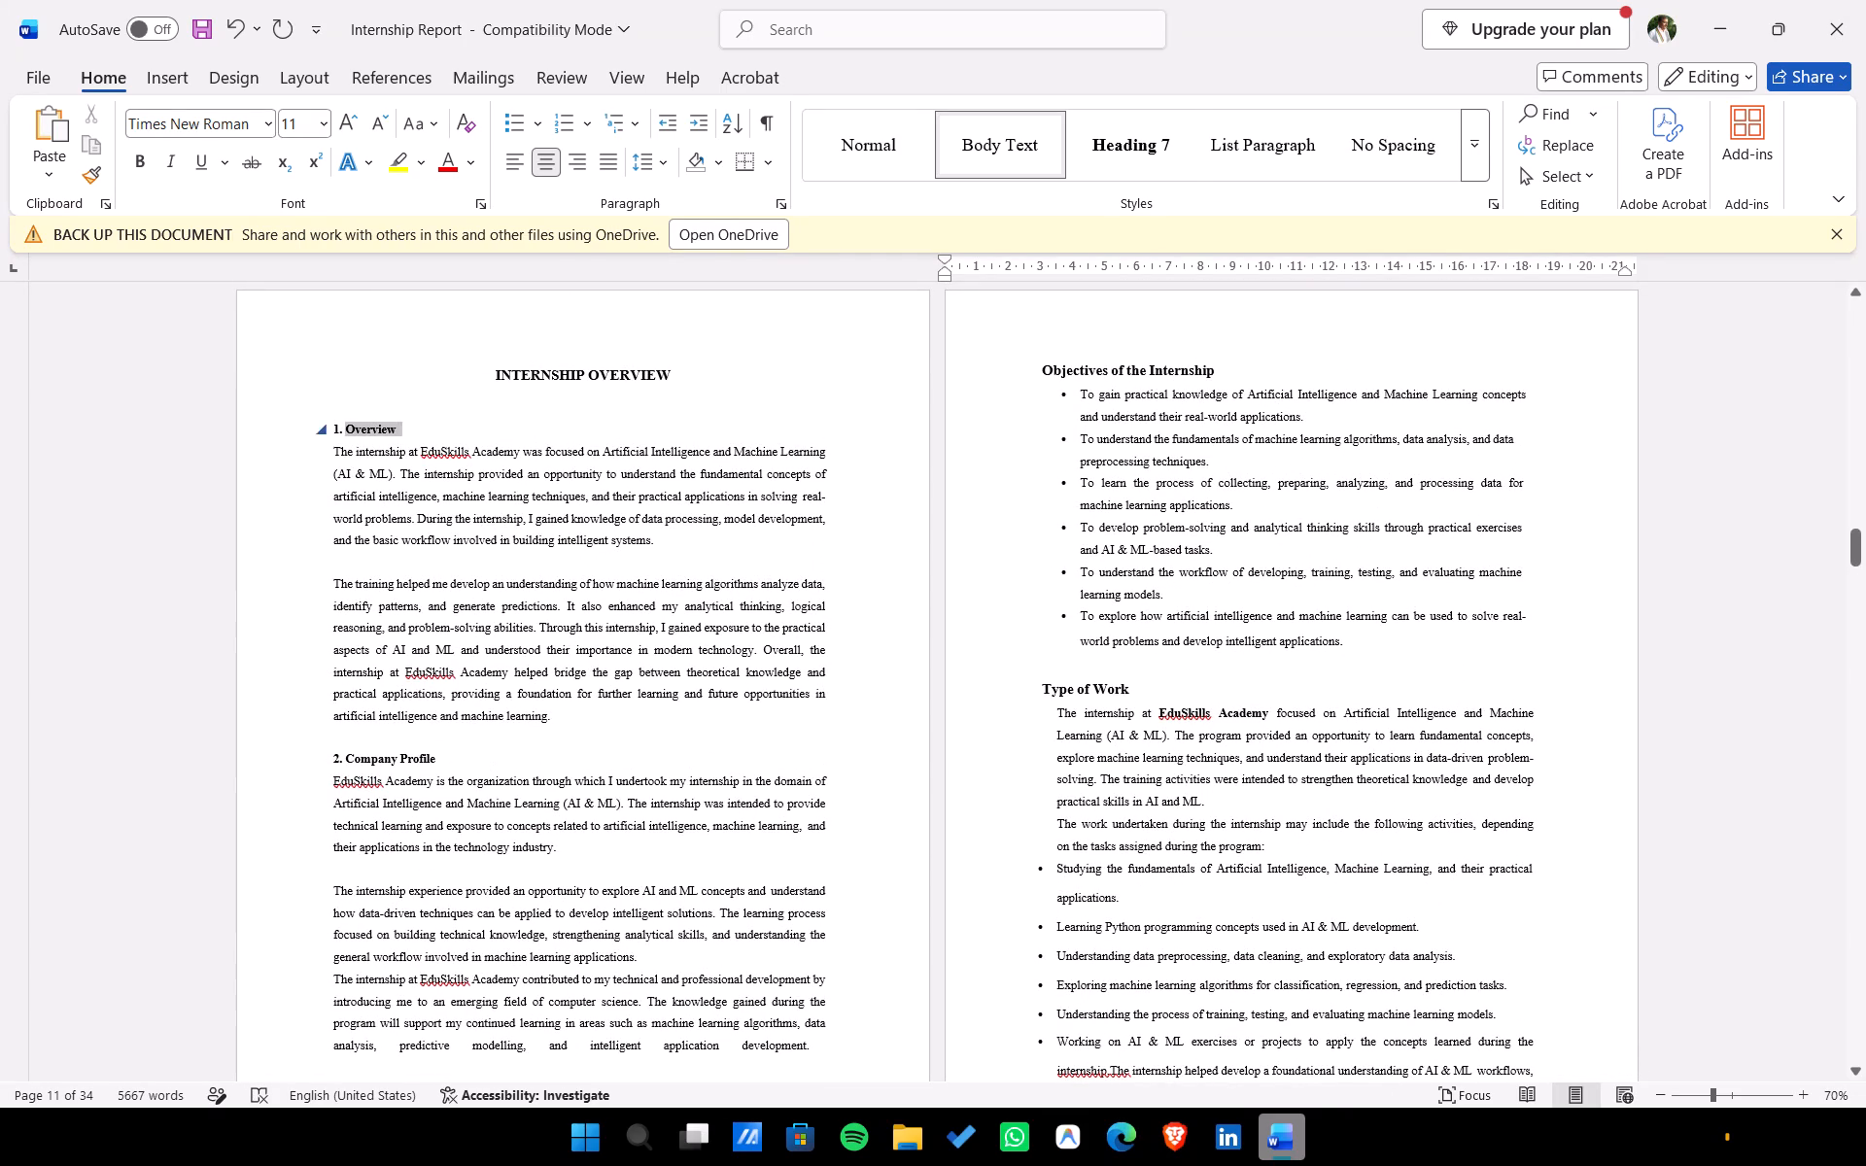
{"action": "left_click_drag", "start_coordinate": [314, 425], "coordinate": [307, 425]}
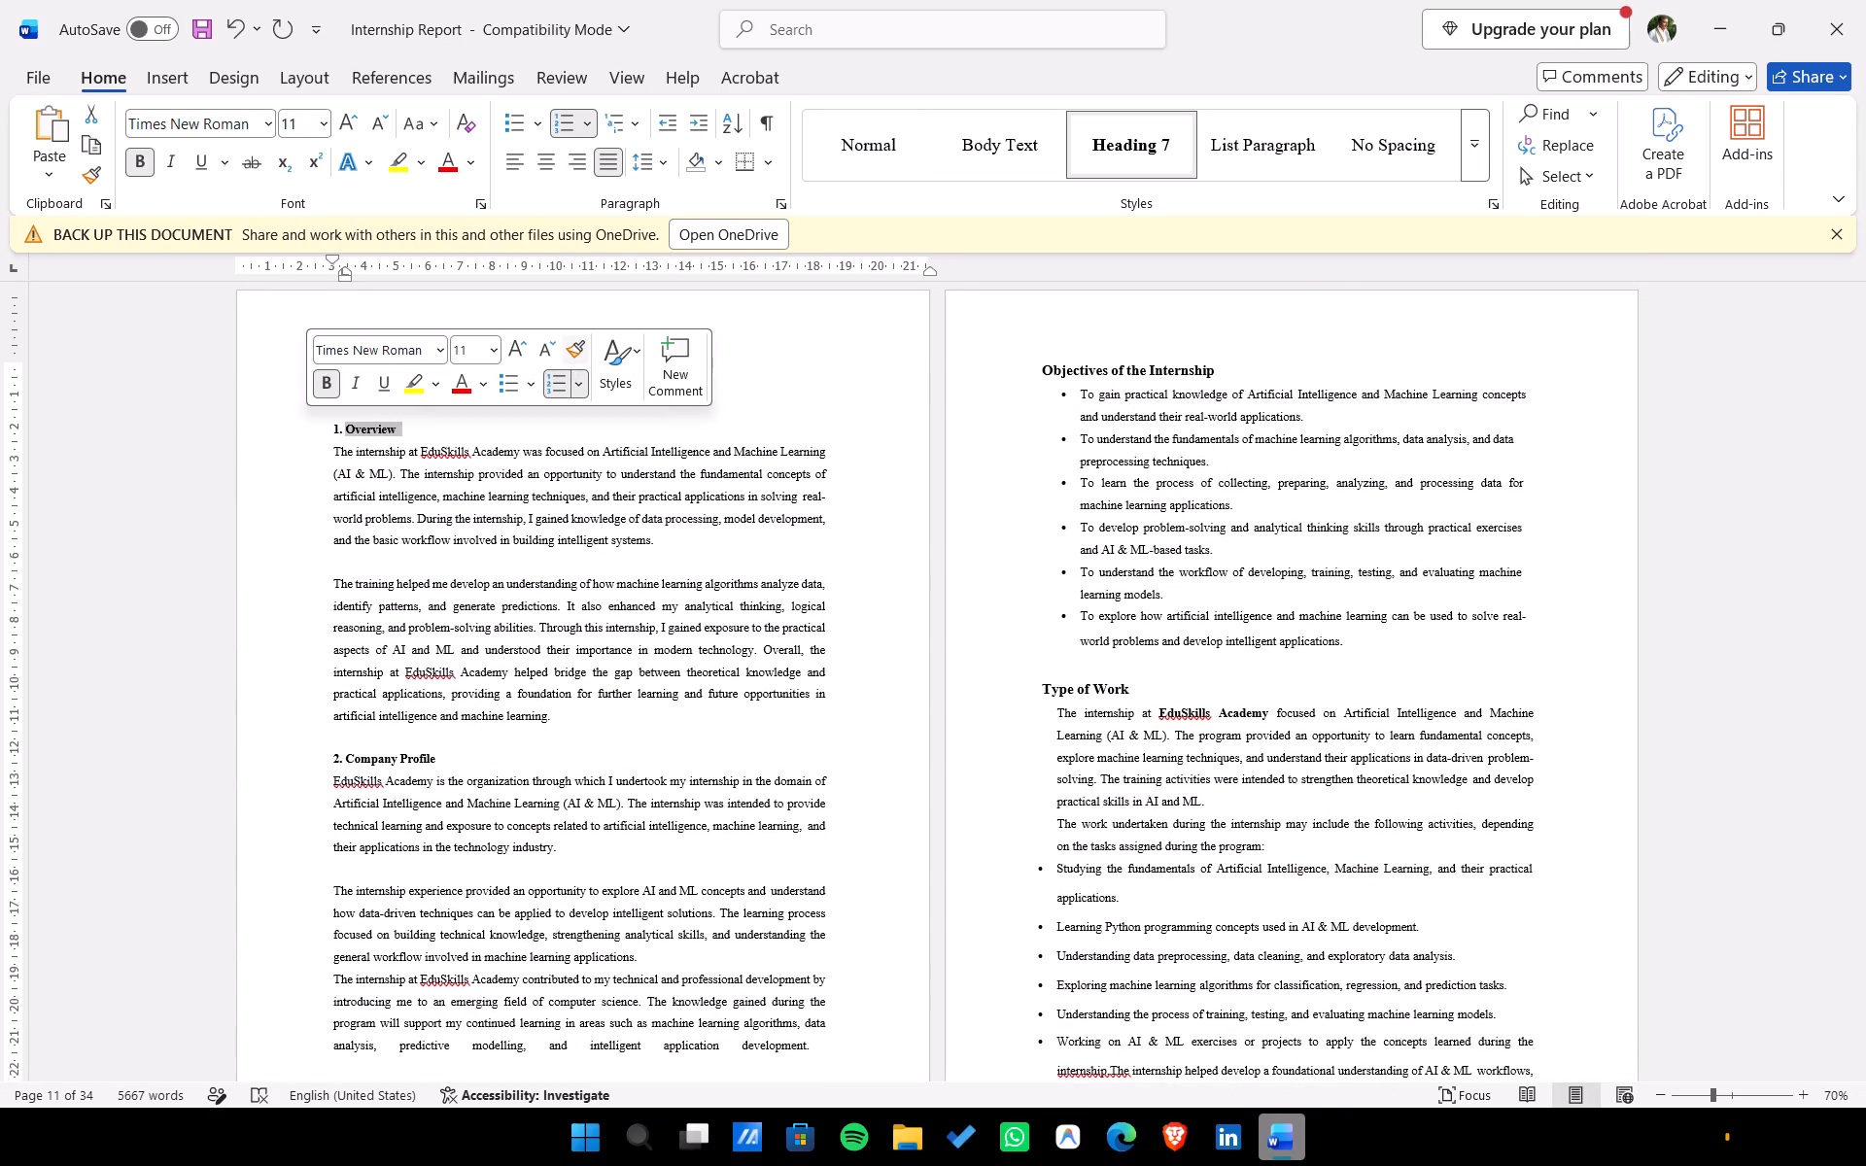
{"action": "left_click", "coordinate": [578, 347]}
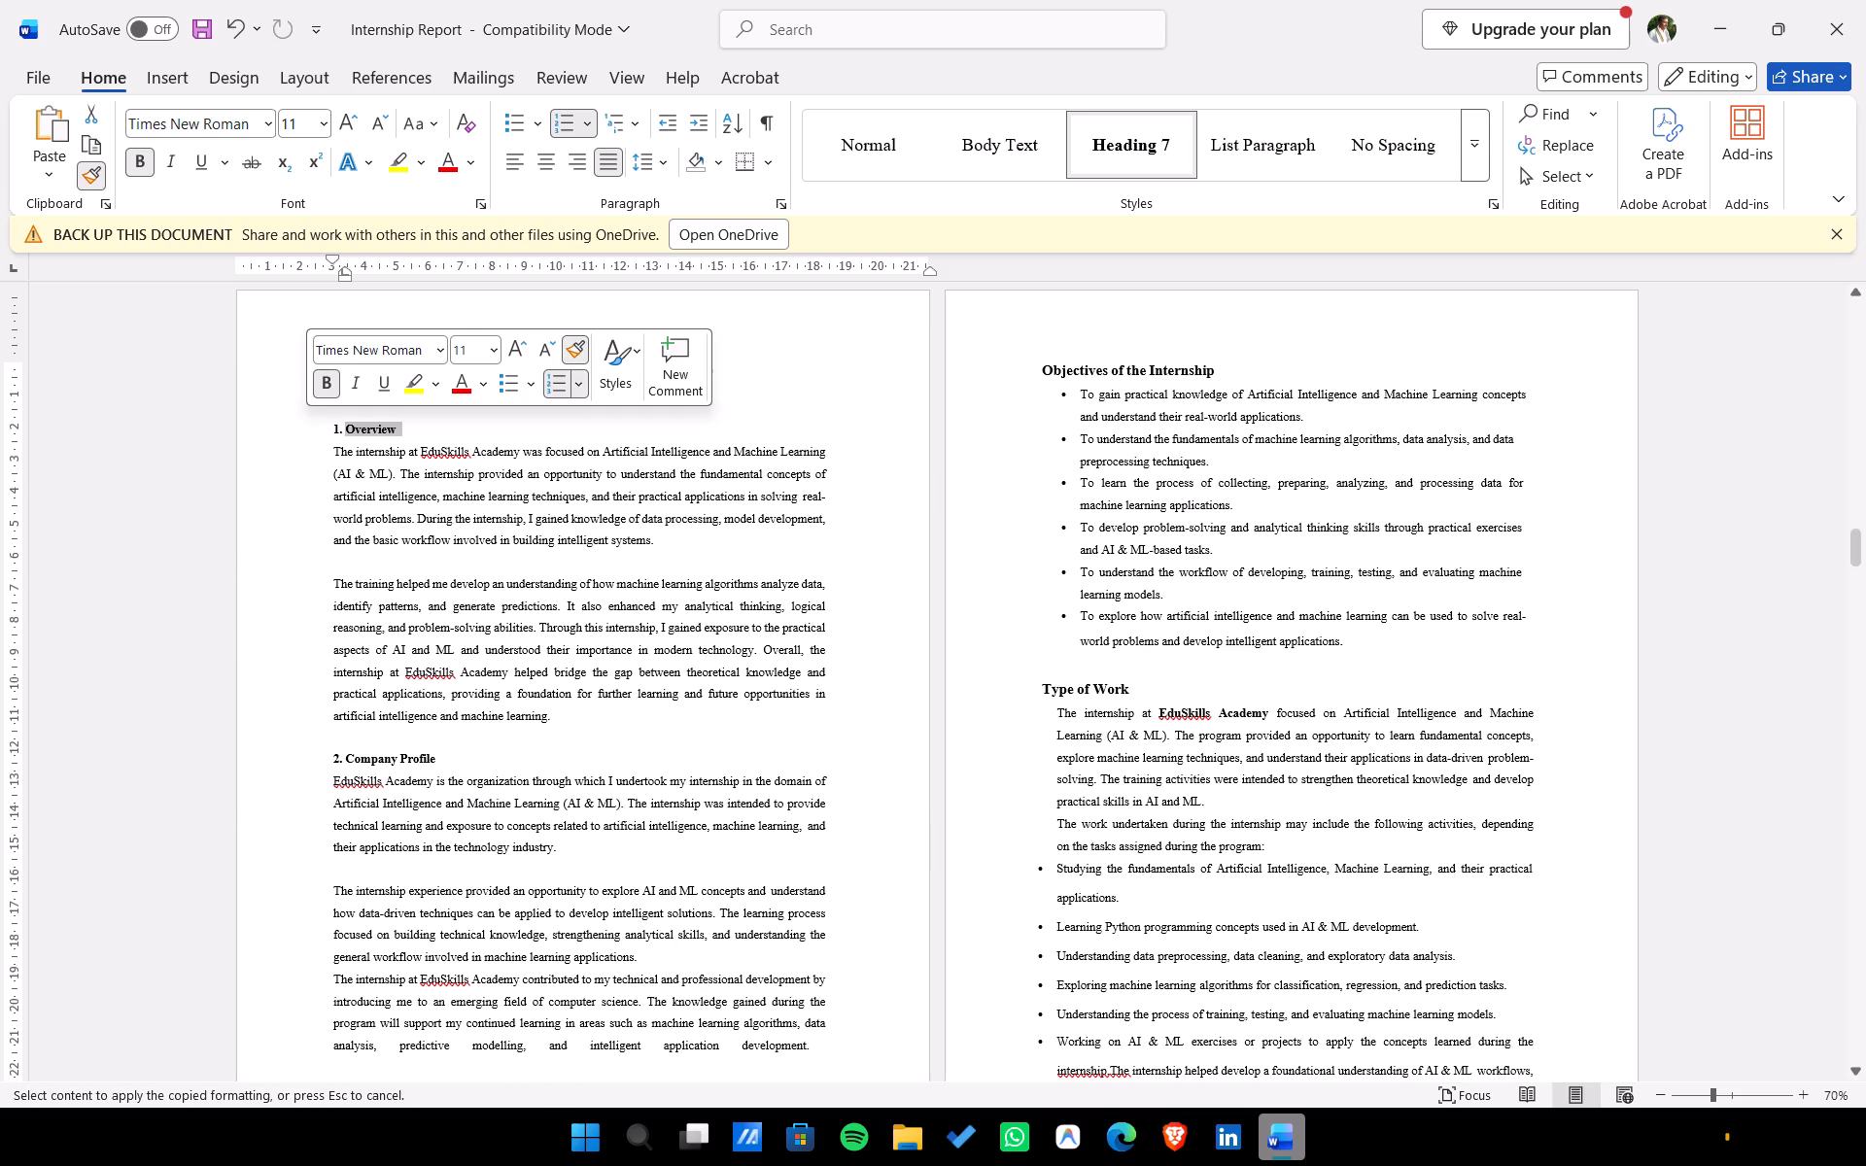
{"action": "left_click_drag", "start_coordinate": [1221, 371], "coordinate": [1049, 370]}
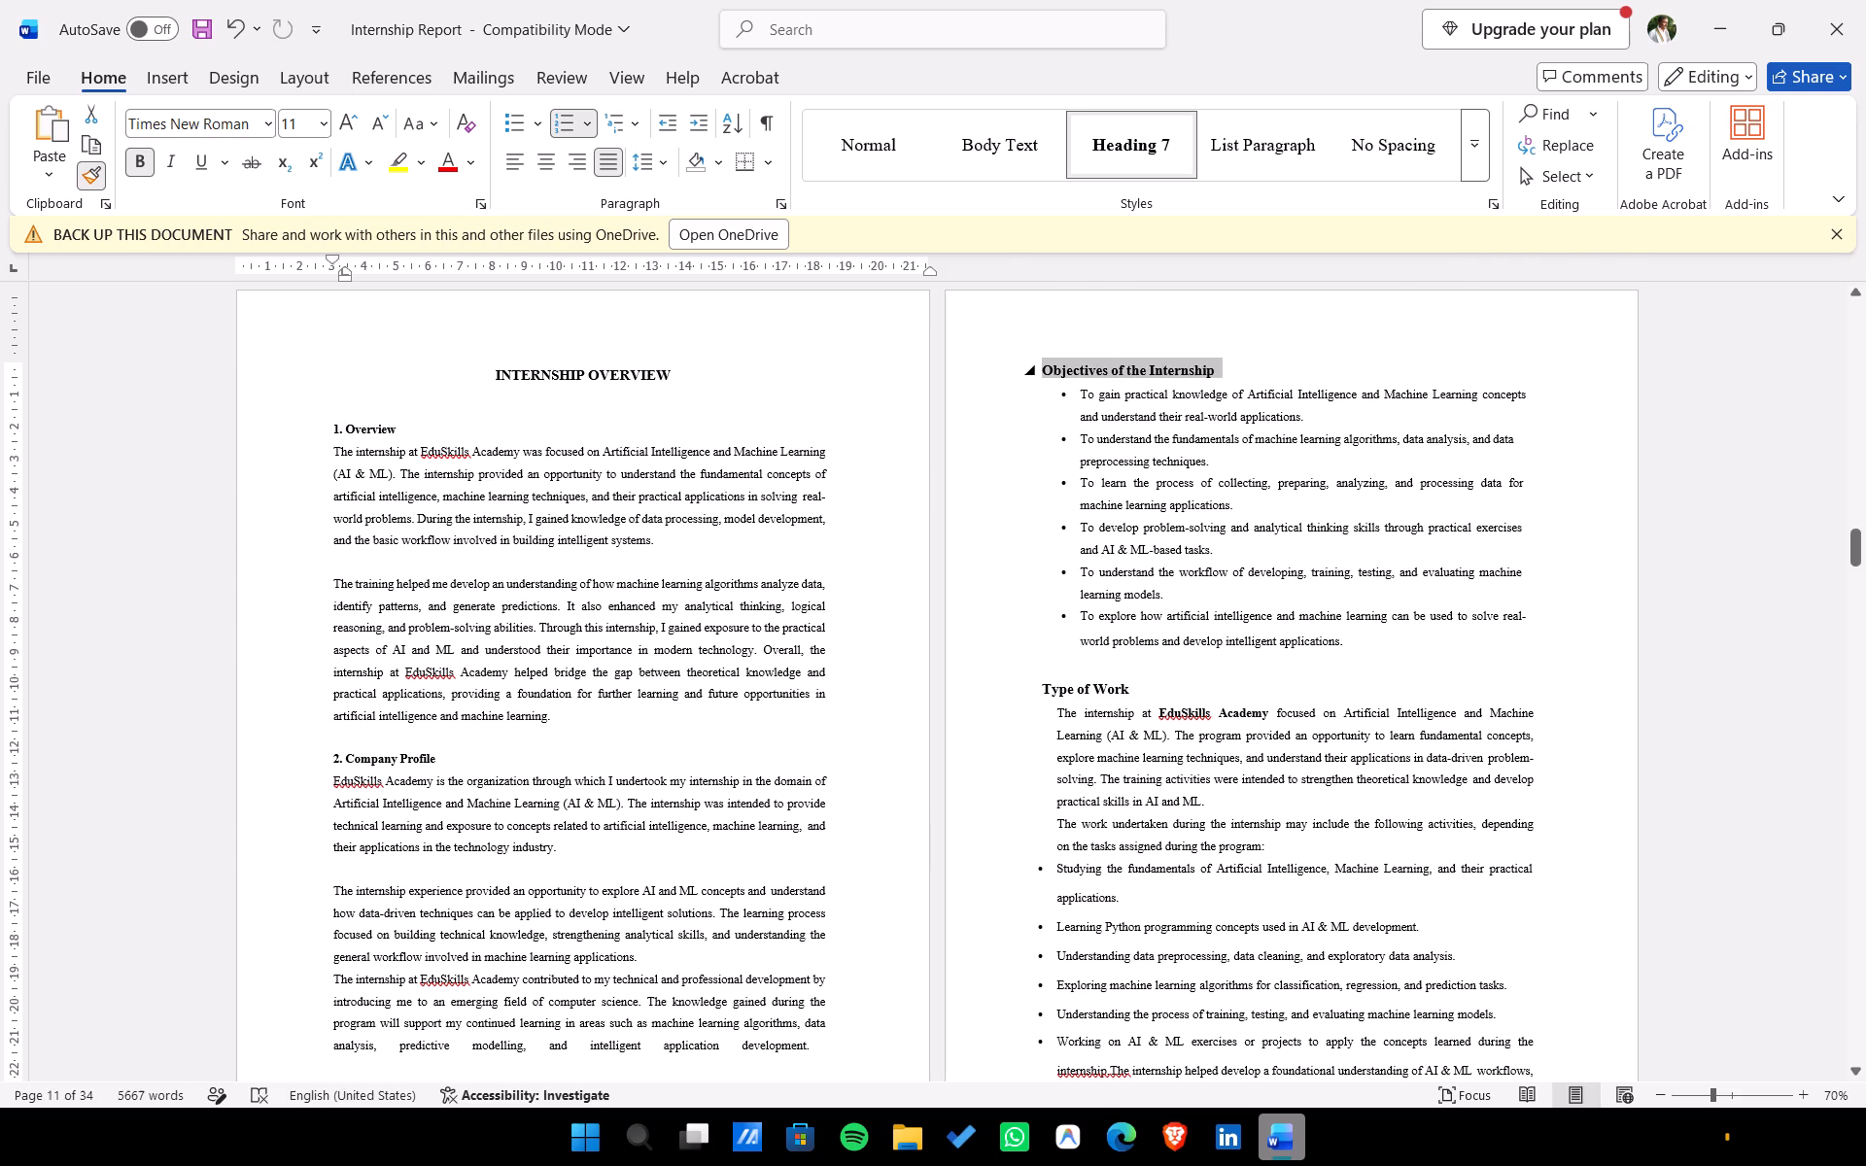
Apply the numbered formatting of the "Objectives of the Internship" heading to the "Type of Work" heading with Format Painter.
{"action": "left_click", "coordinate": [1319, 289]}
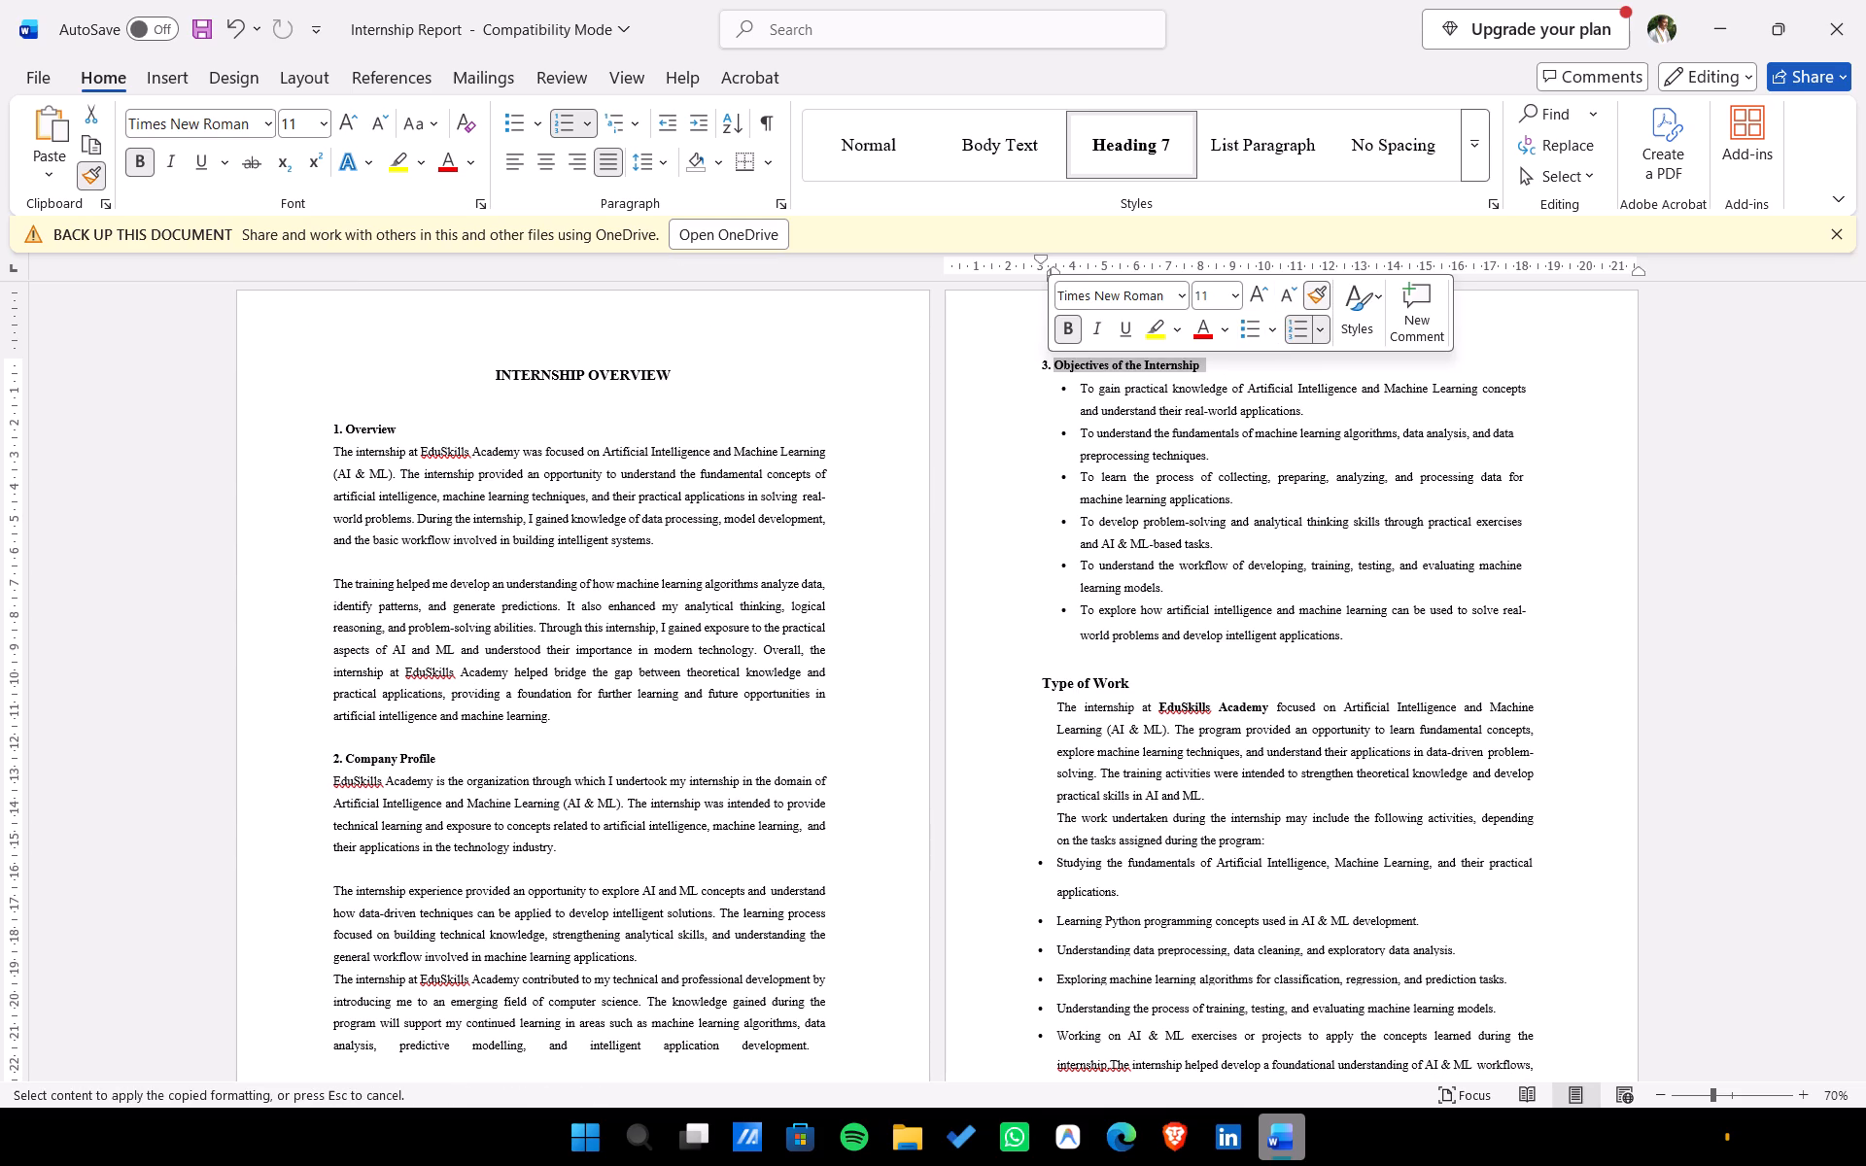
{"action": "left_click_drag", "start_coordinate": [1137, 678], "coordinate": [1022, 686]}
{"action": "left_click", "coordinate": [1250, 717]}
Review the Internship Overview and Training Component pages for heading numbering and formatting consistency.
{"action": "scroll", "coordinate": [1250, 717], "scroll_direction": "down", "scroll_amount": 1}
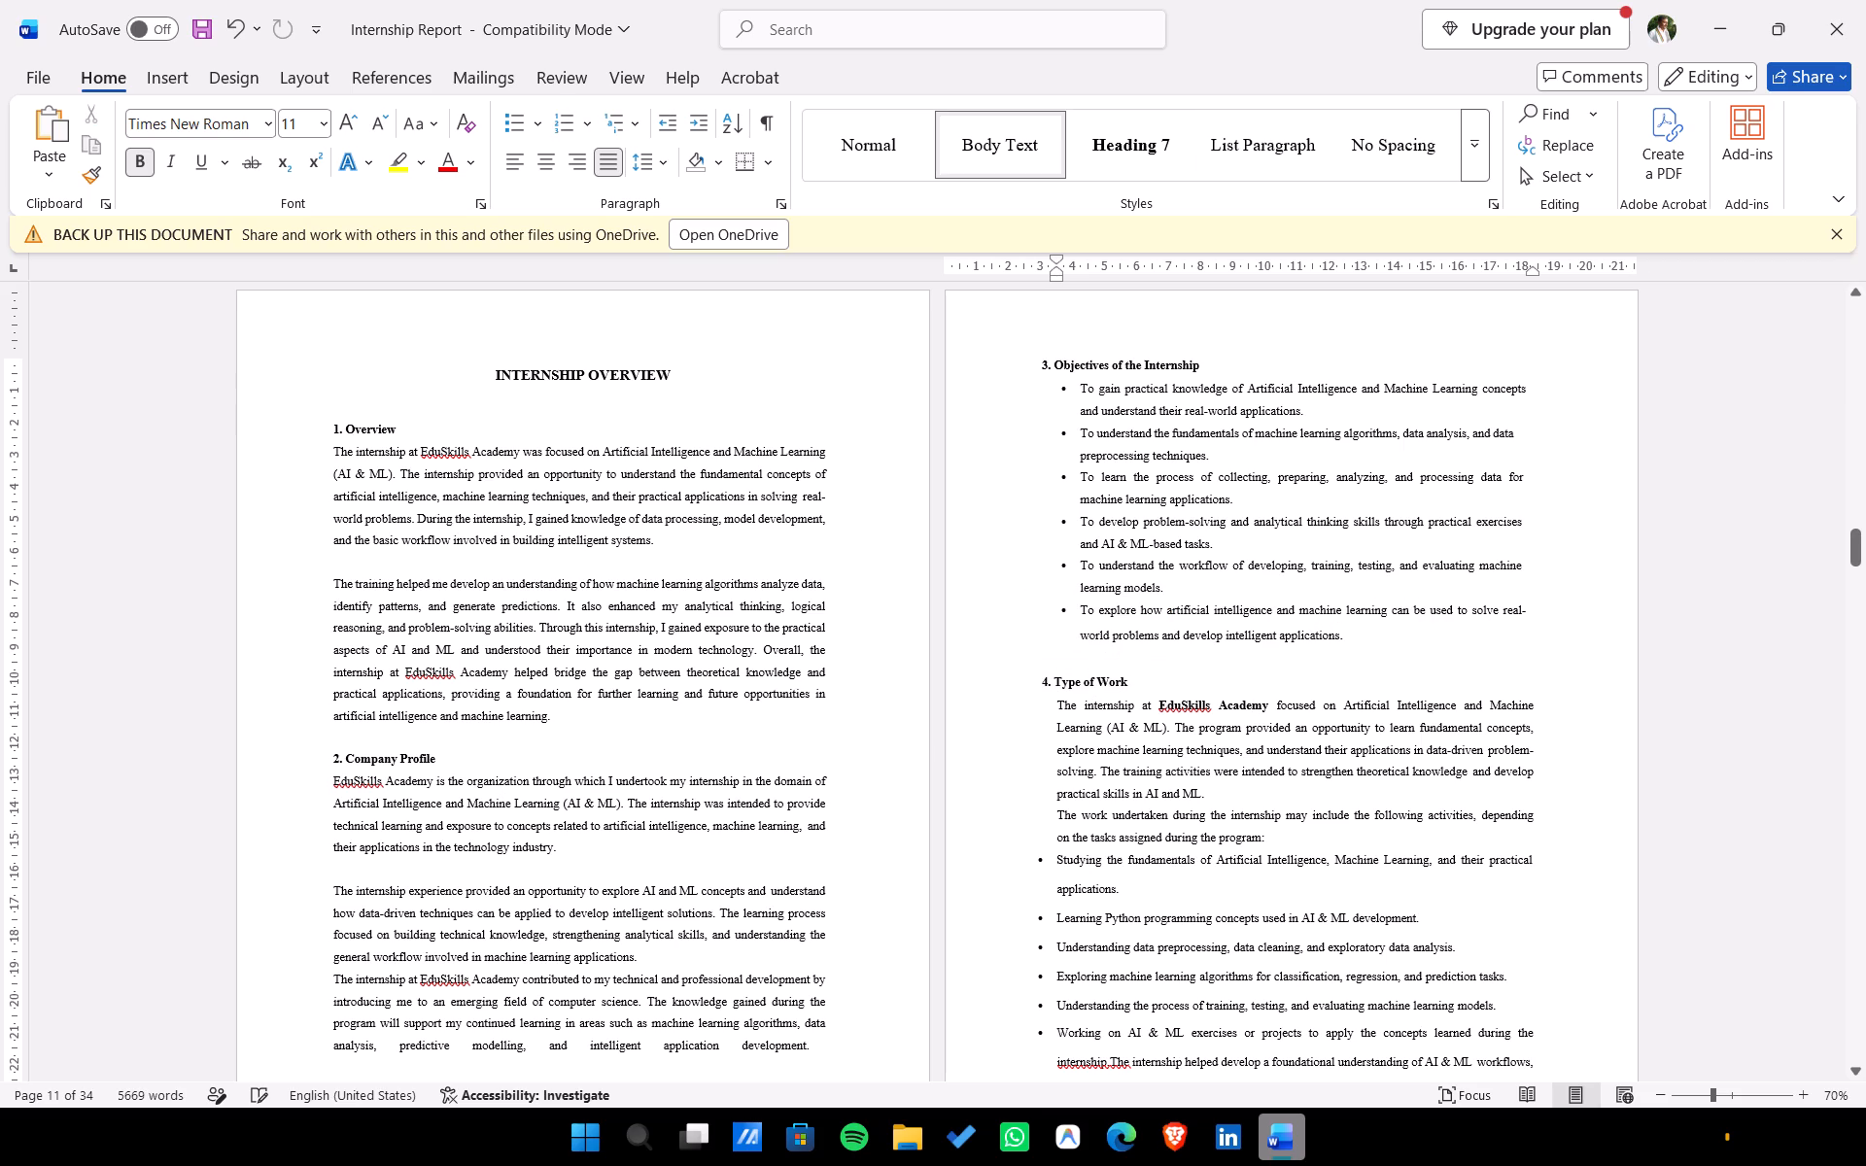
{"action": "scroll", "coordinate": [1250, 717], "scroll_direction": "down", "scroll_amount": 1}
{"action": "scroll", "coordinate": [1374, 729], "scroll_direction": "down", "scroll_amount": 1}
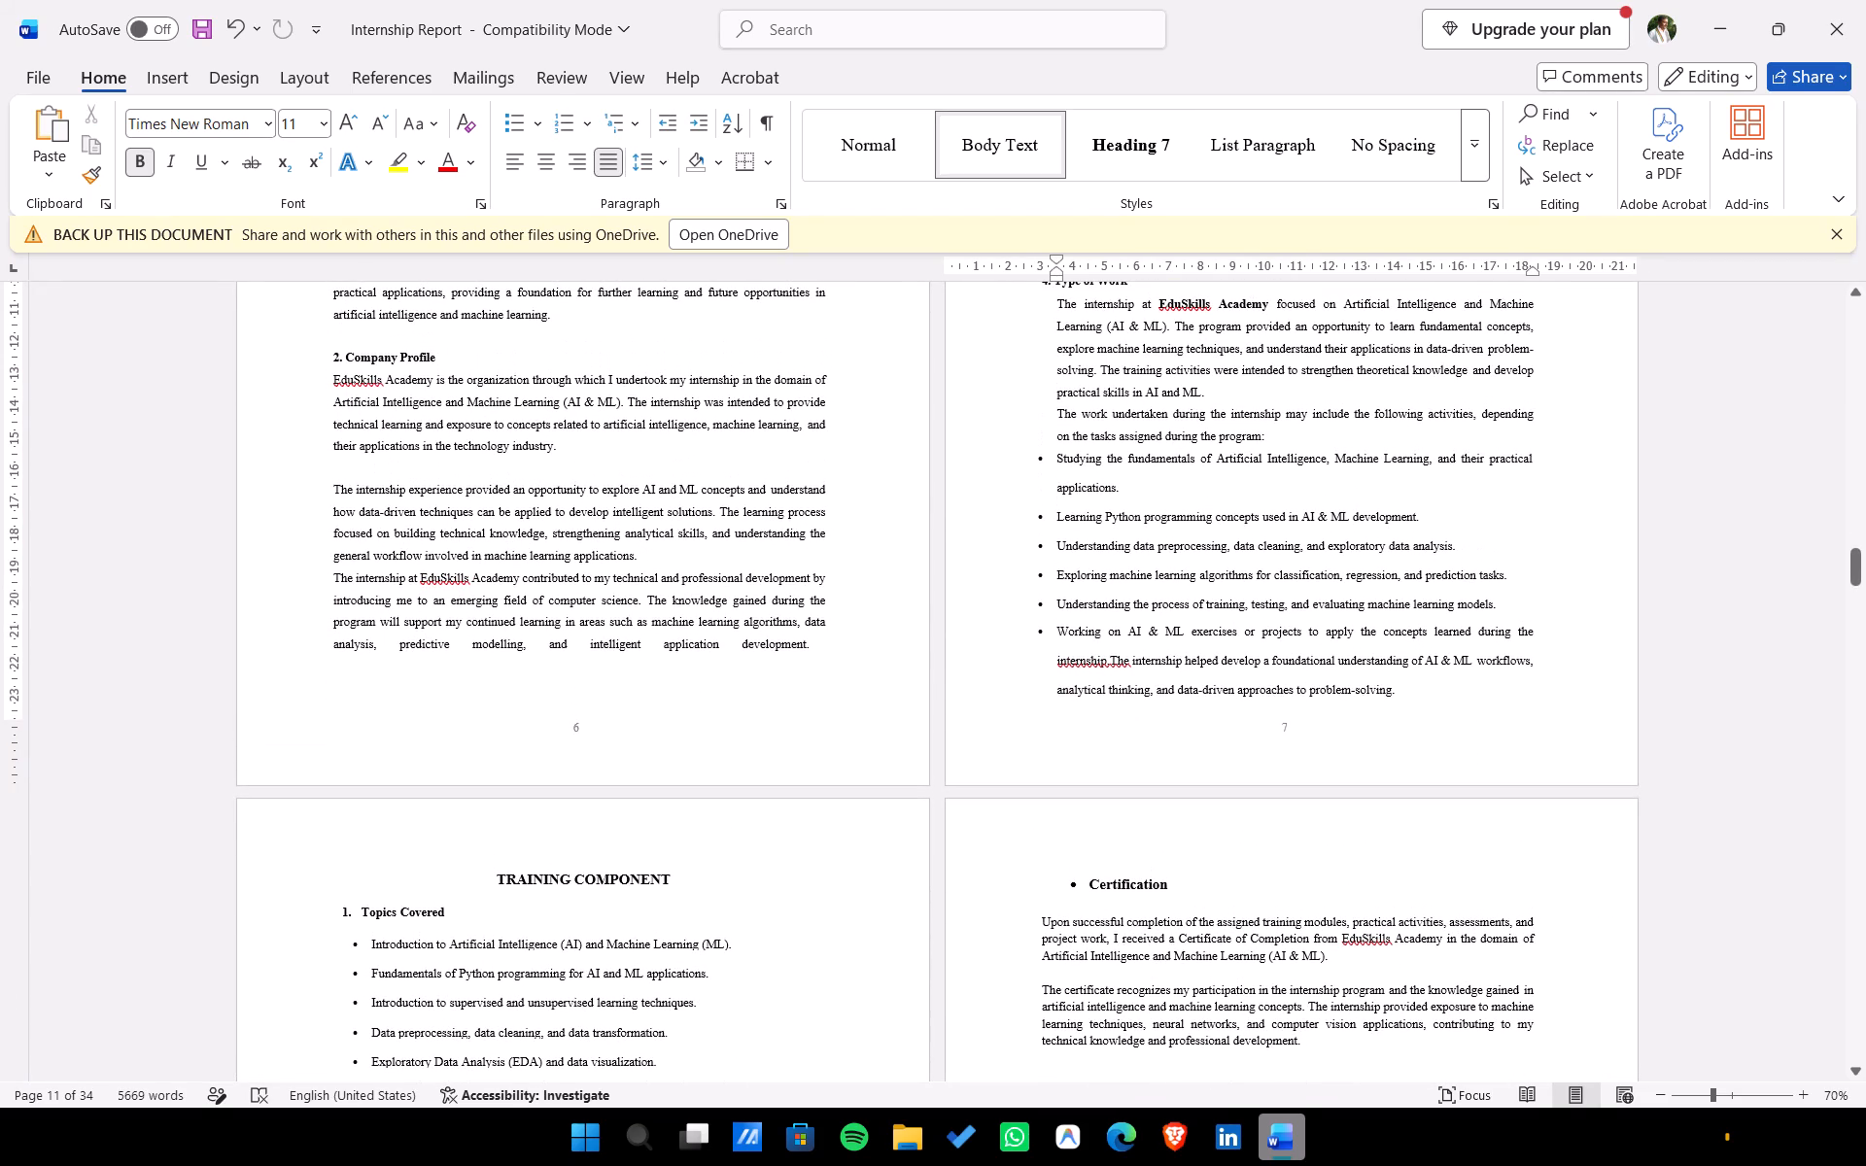
{"action": "scroll", "coordinate": [1323, 723], "scroll_direction": "up", "scroll_amount": 1}
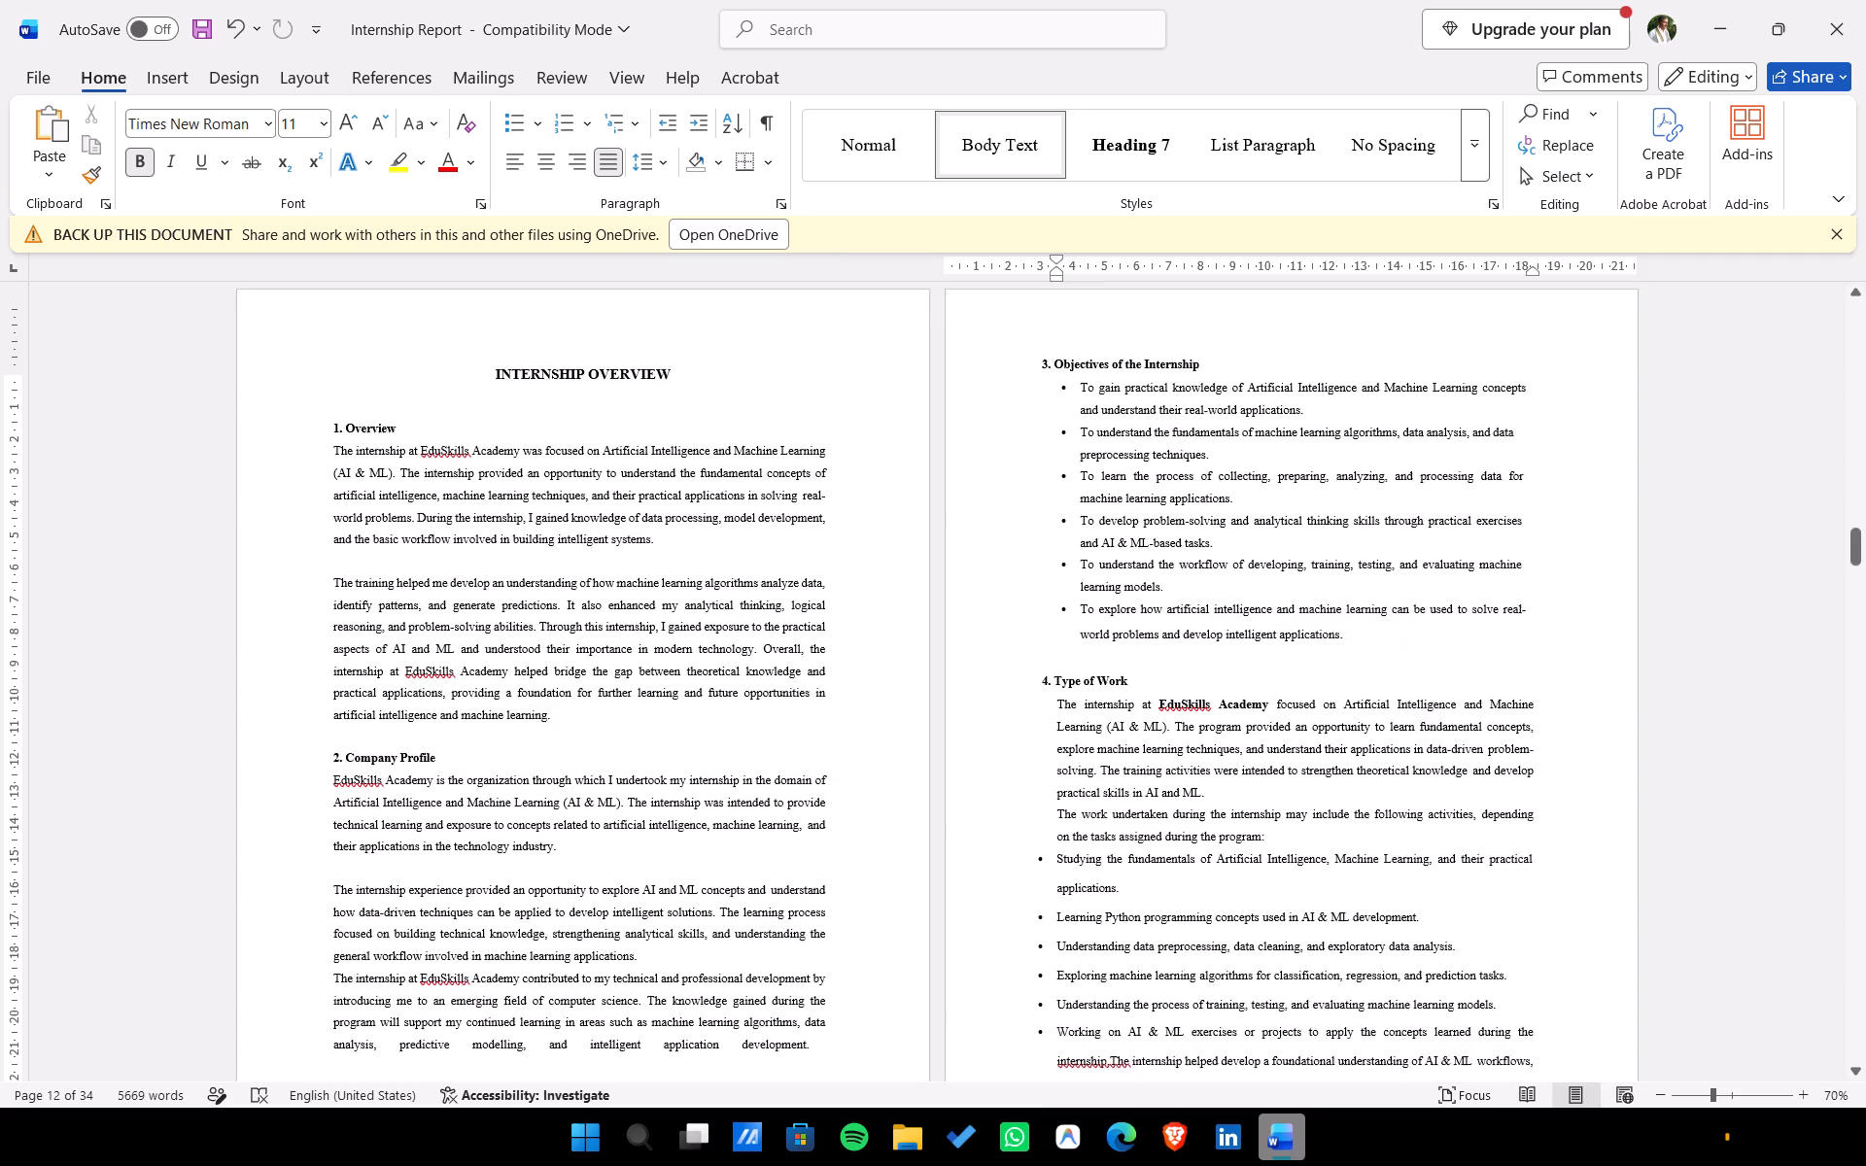
{"action": "left_click", "coordinate": [1259, 713]}
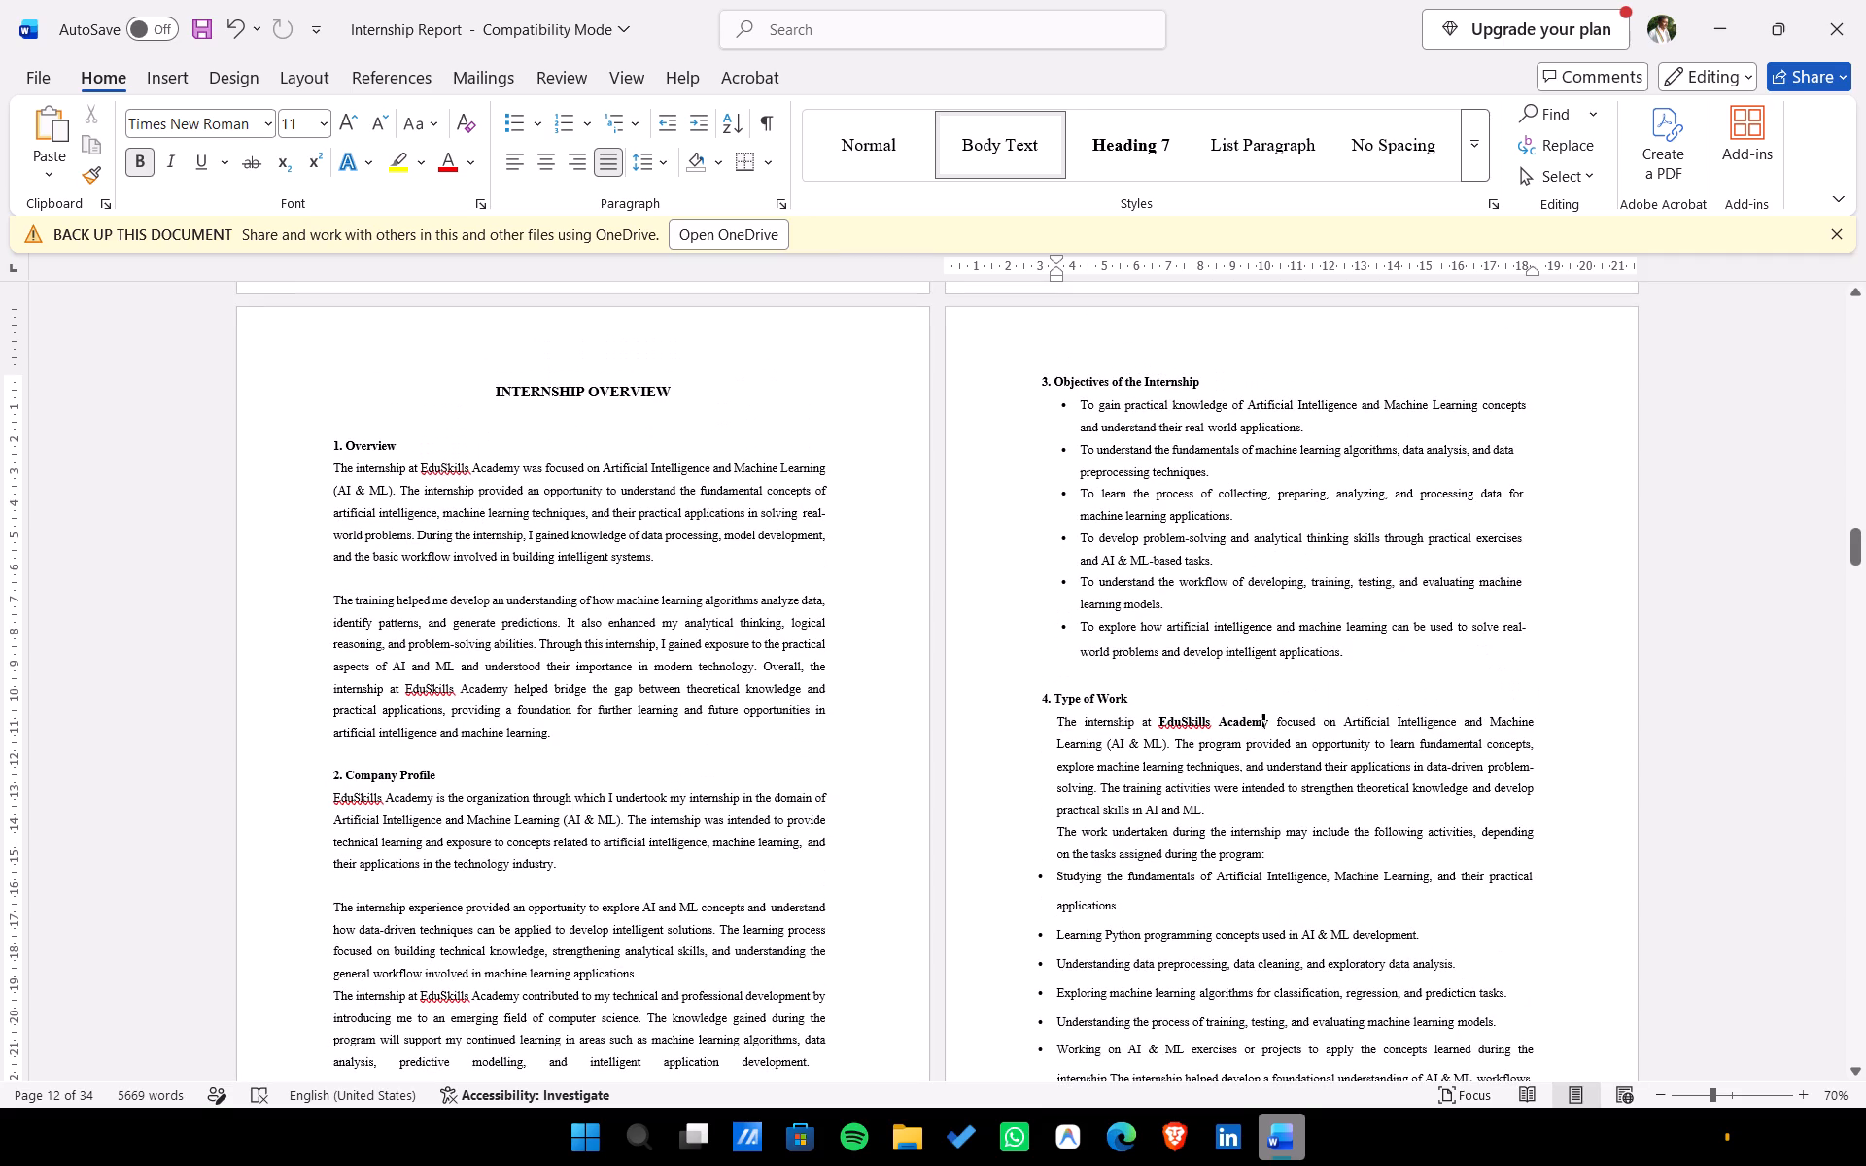
{"action": "left_click", "coordinate": [792, 713]}
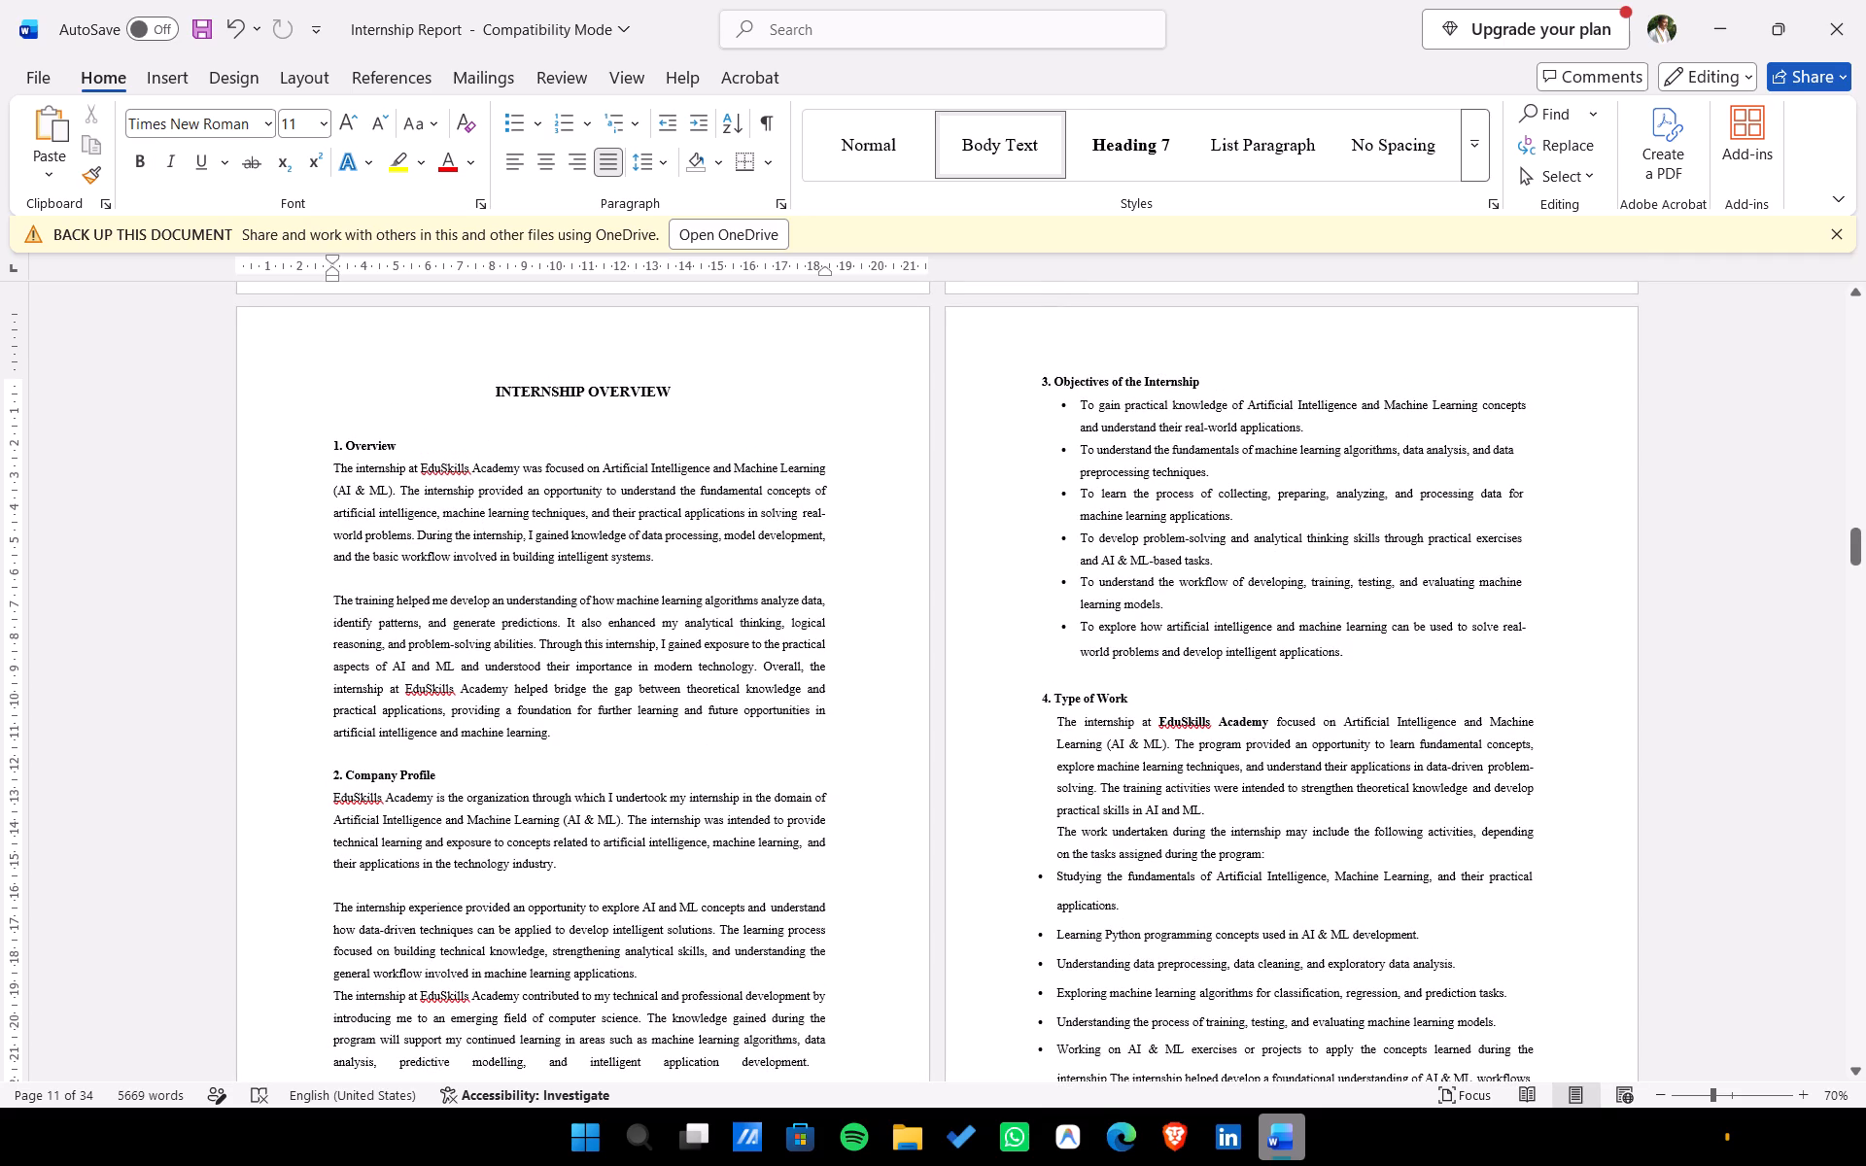
{"action": "left_click", "coordinate": [1351, 722]}
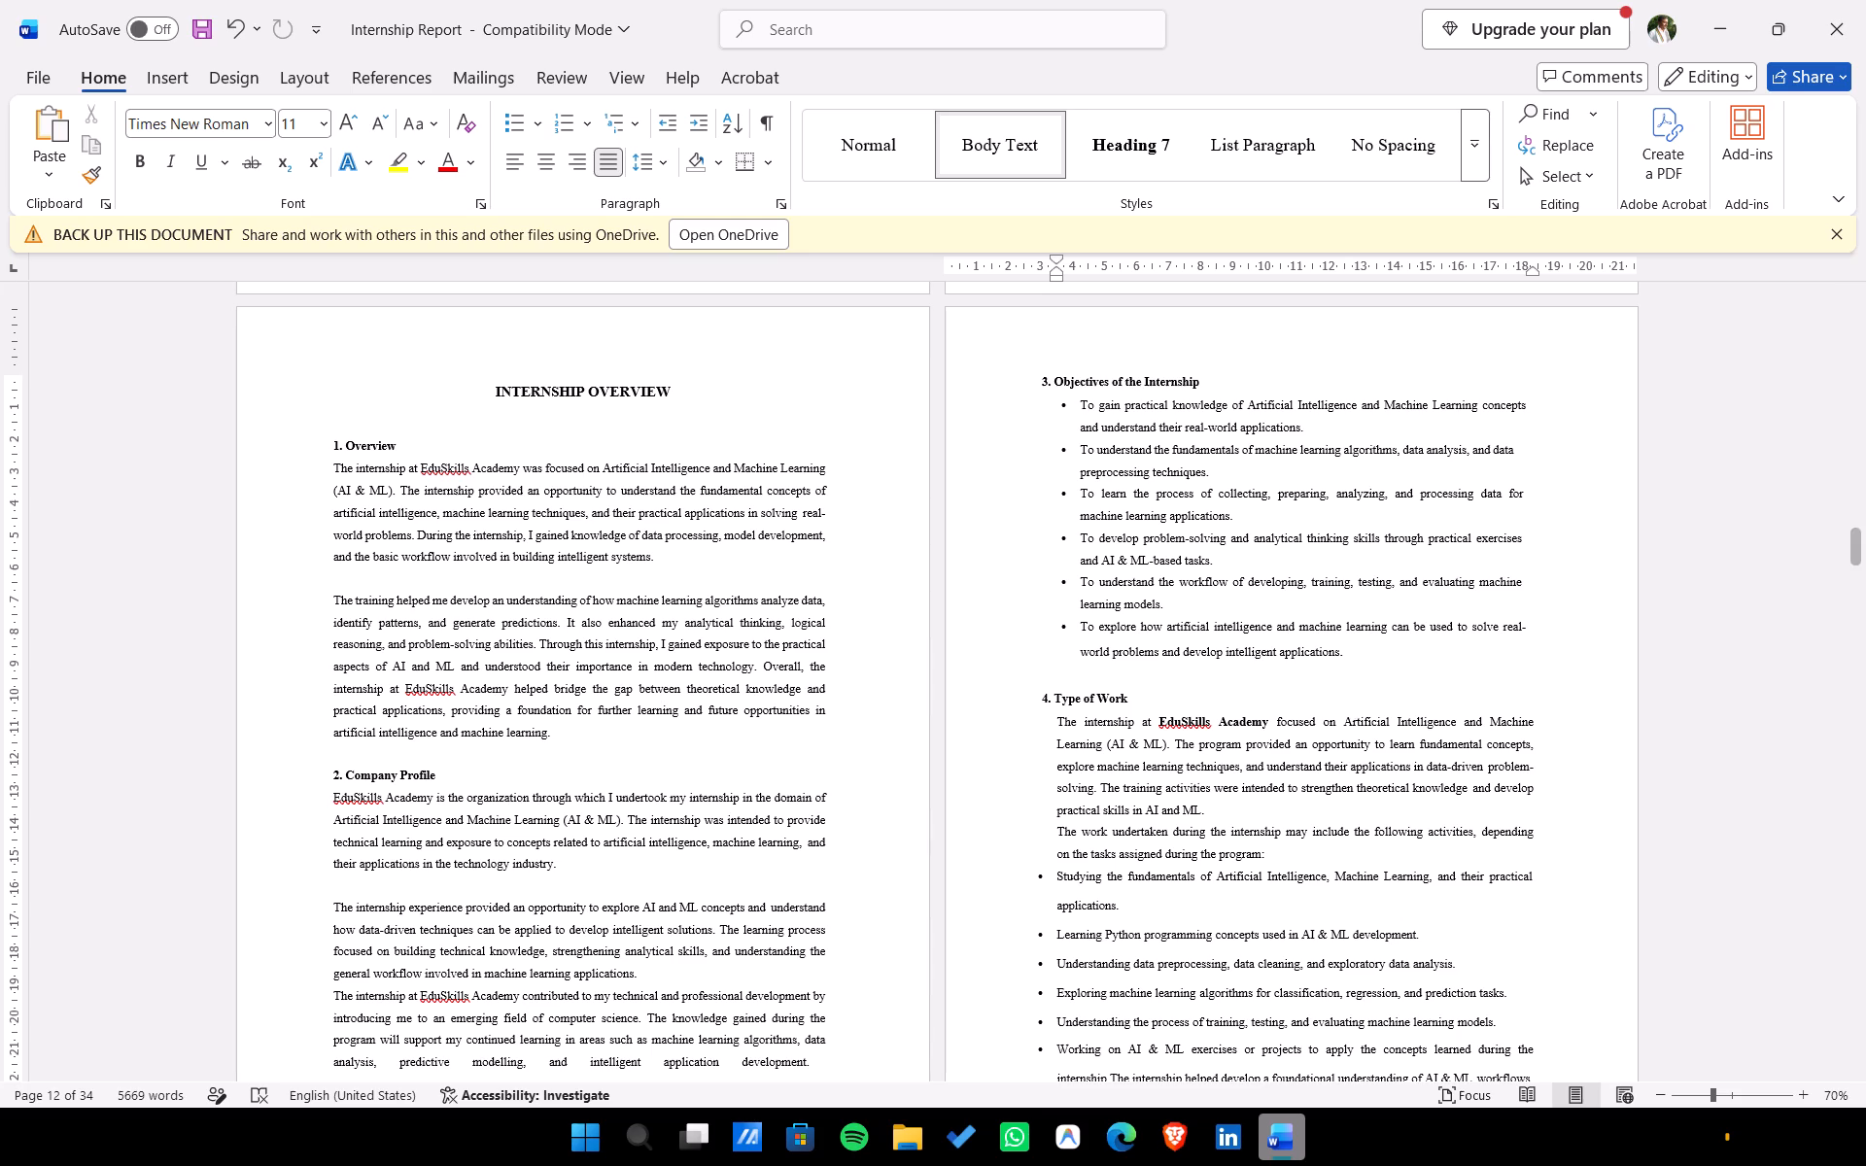
{"action": "scroll", "coordinate": [1436, 722], "scroll_direction": "down", "scroll_amount": 3}
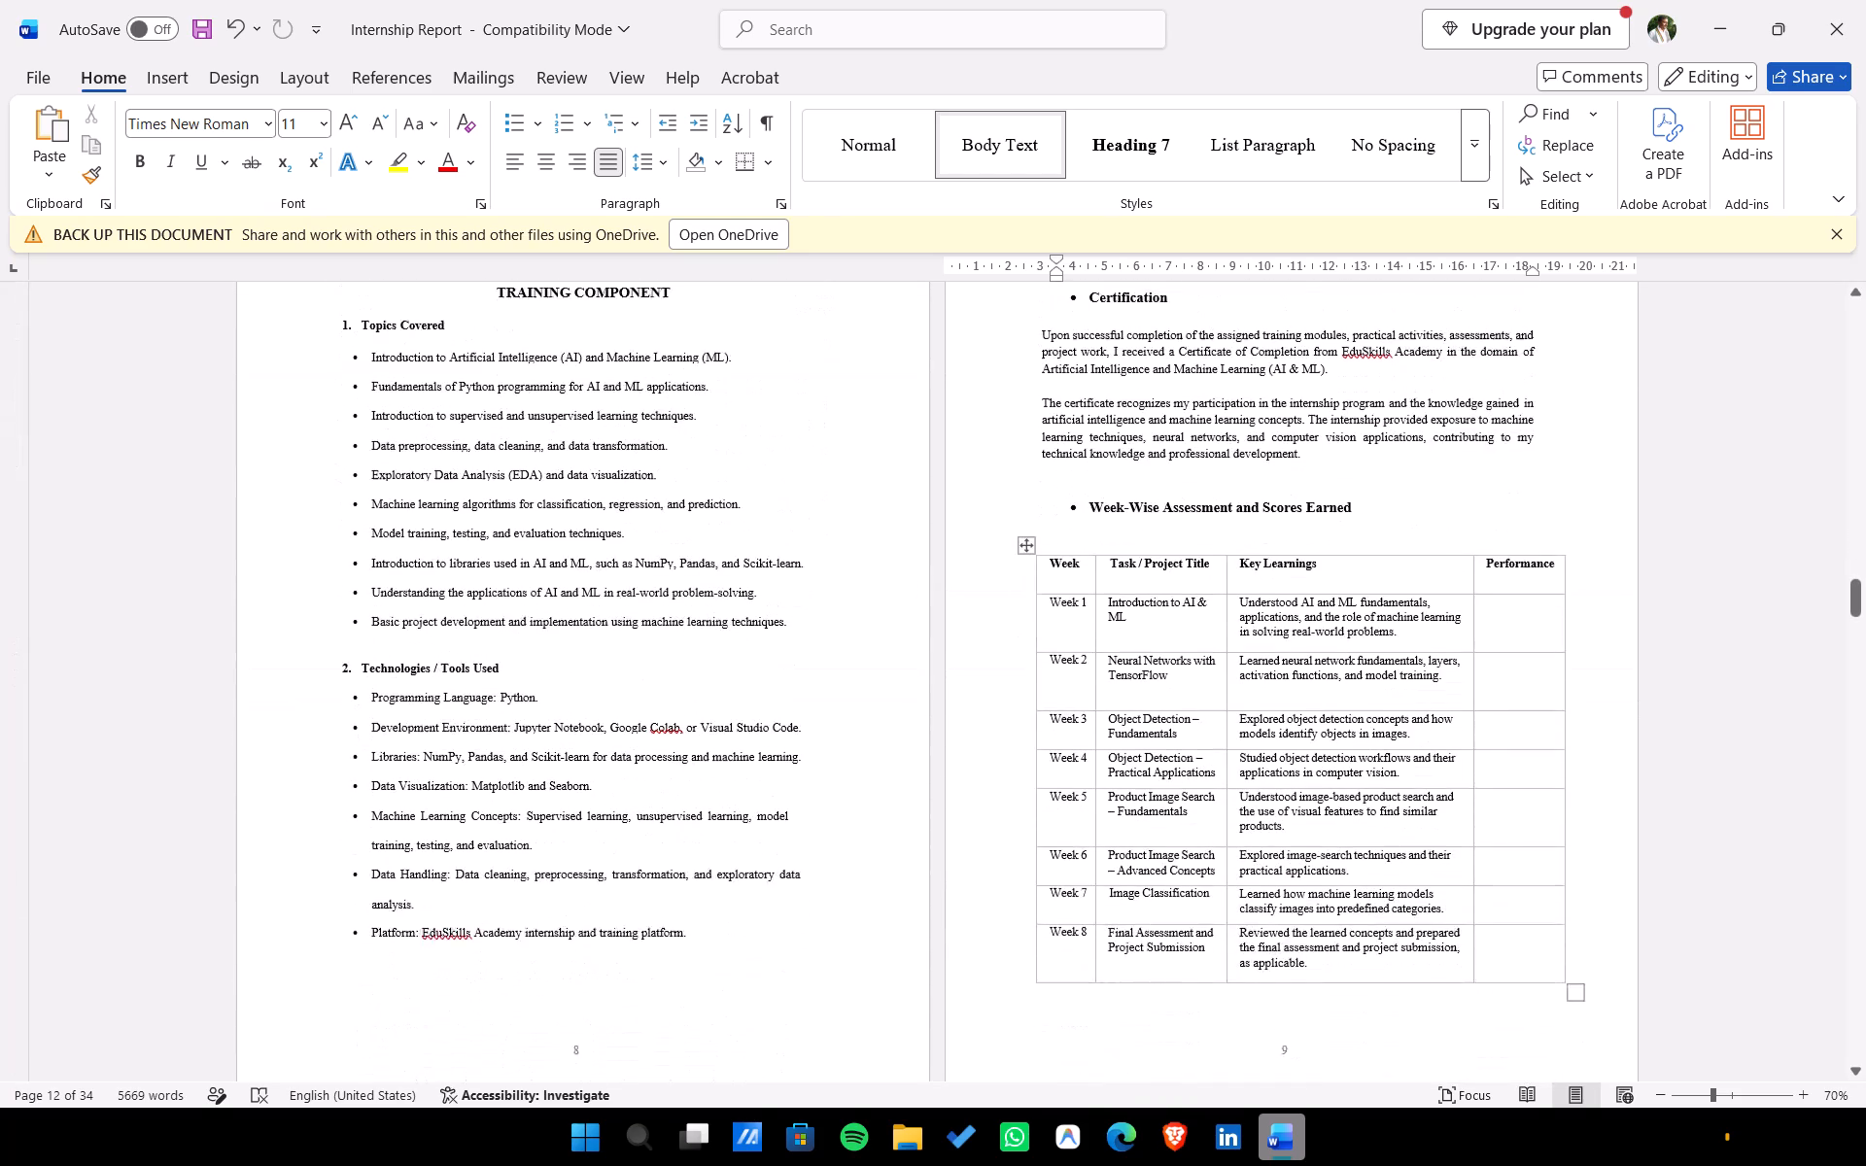
Apply the numbered formatting of the "Topics Covered" heading to the "Certification" heading with Format Painter.
{"action": "scroll", "coordinate": [1083, 741], "scroll_direction": "up", "scroll_amount": 1}
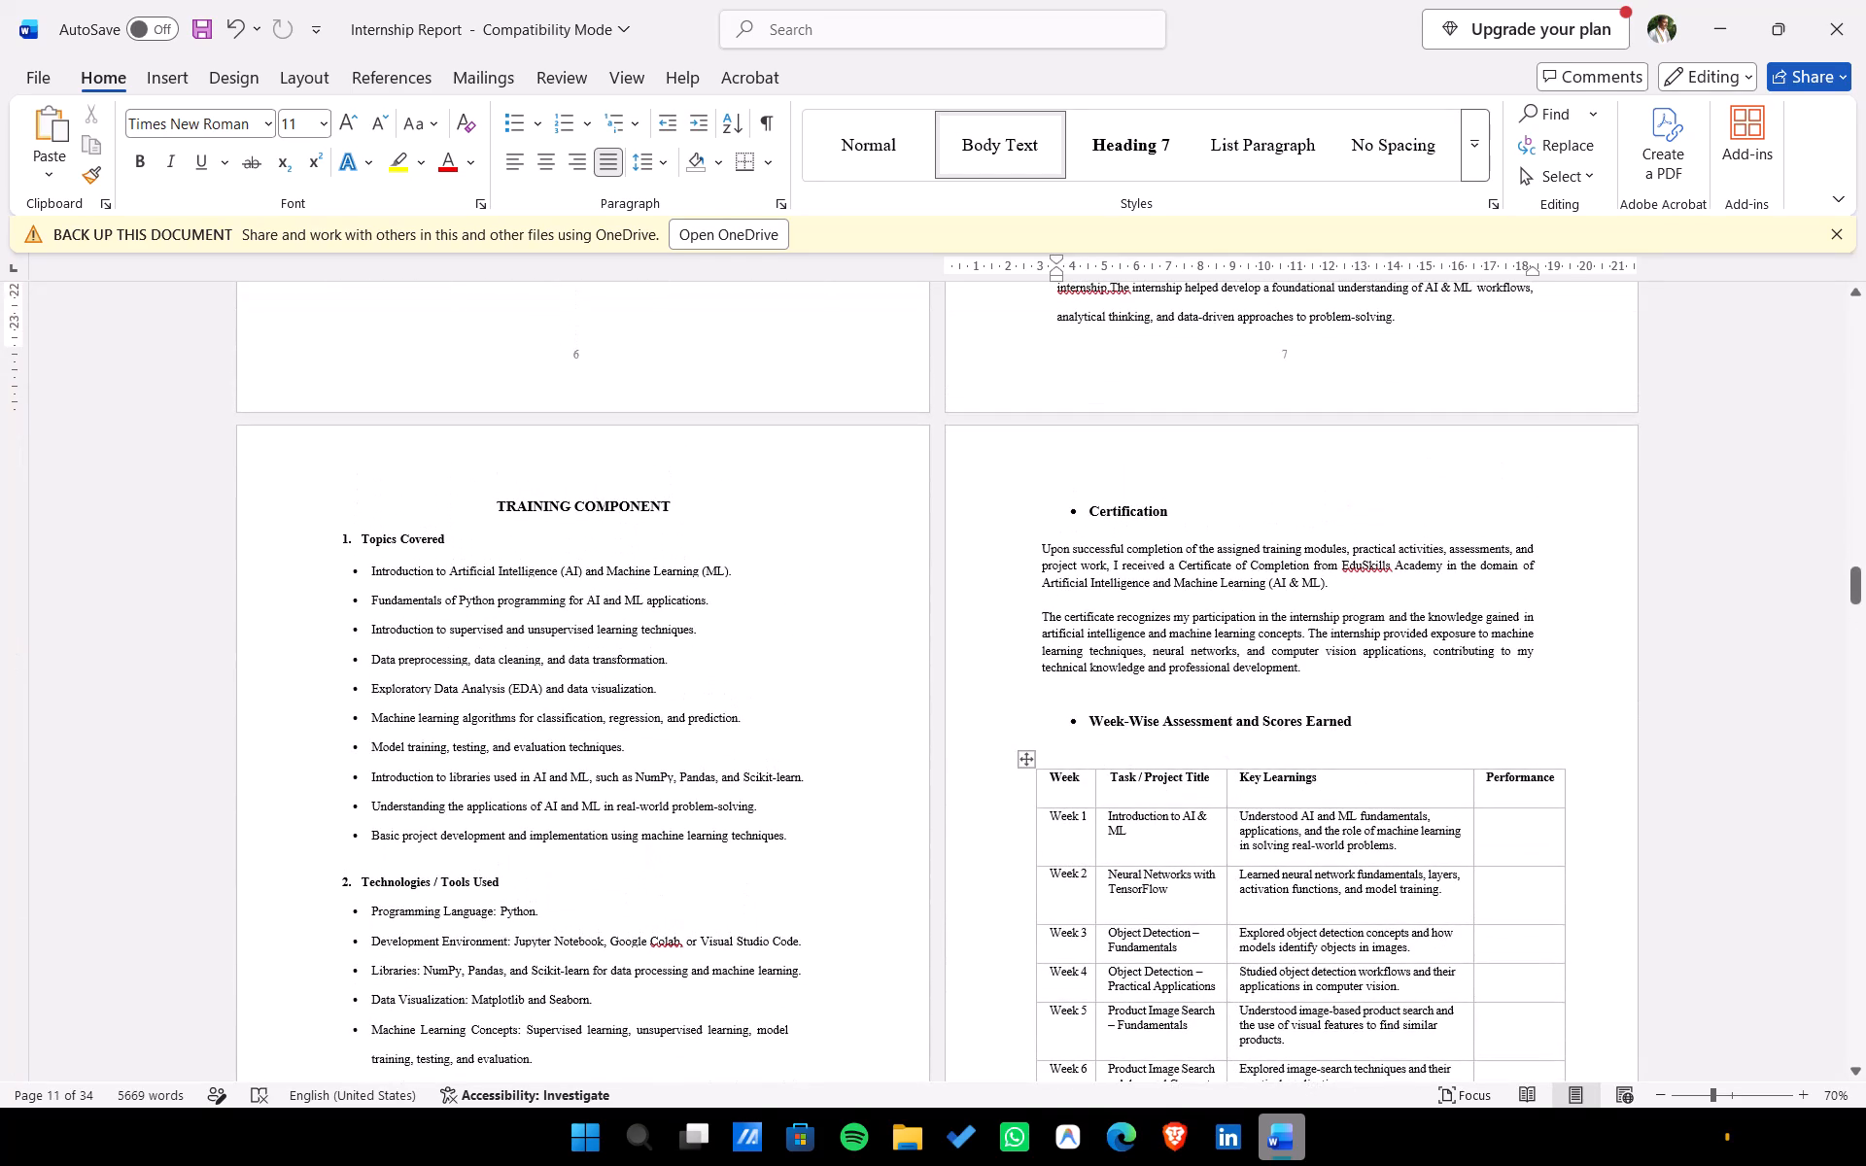
{"action": "left_click_drag", "start_coordinate": [453, 539], "coordinate": [348, 533]}
{"action": "left_click", "coordinate": [622, 456]}
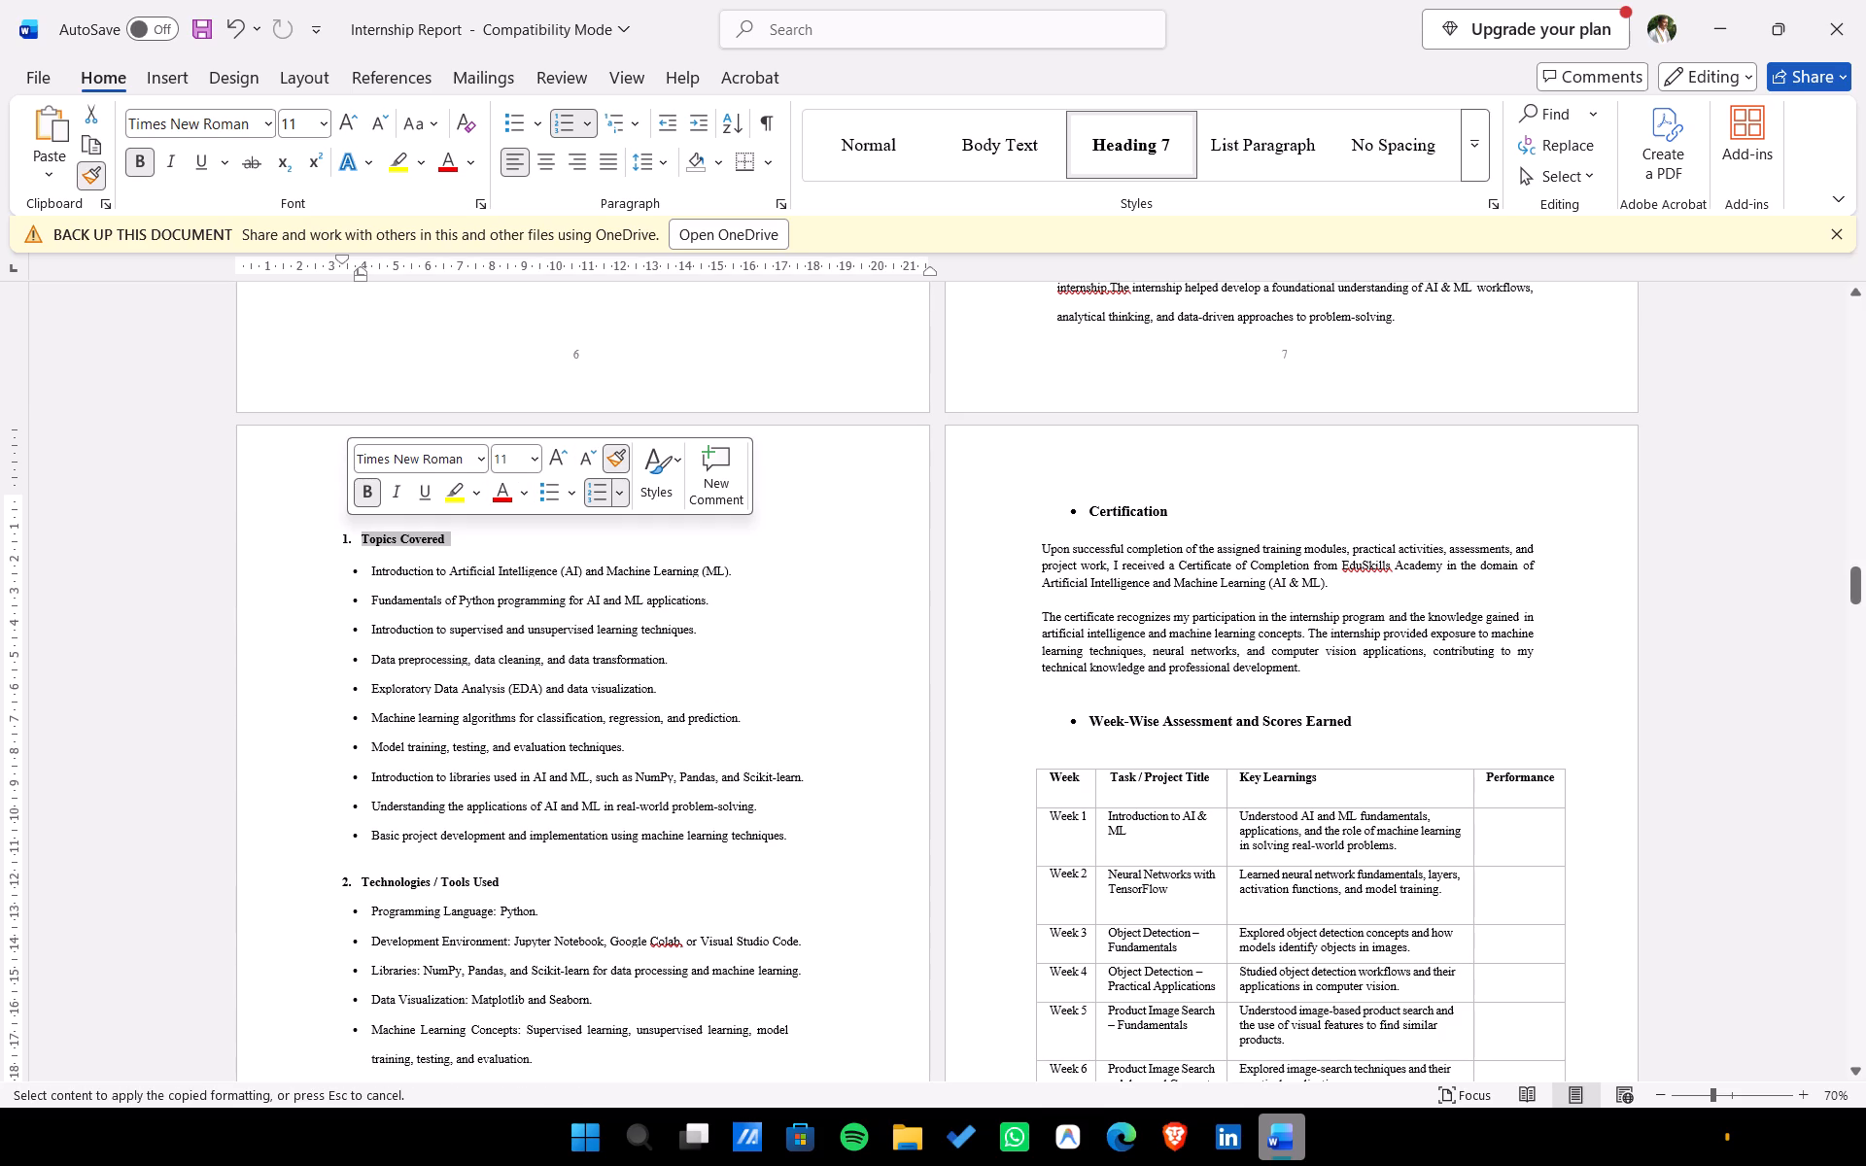
{"action": "left_click_drag", "start_coordinate": [1181, 516], "coordinate": [1077, 509]}
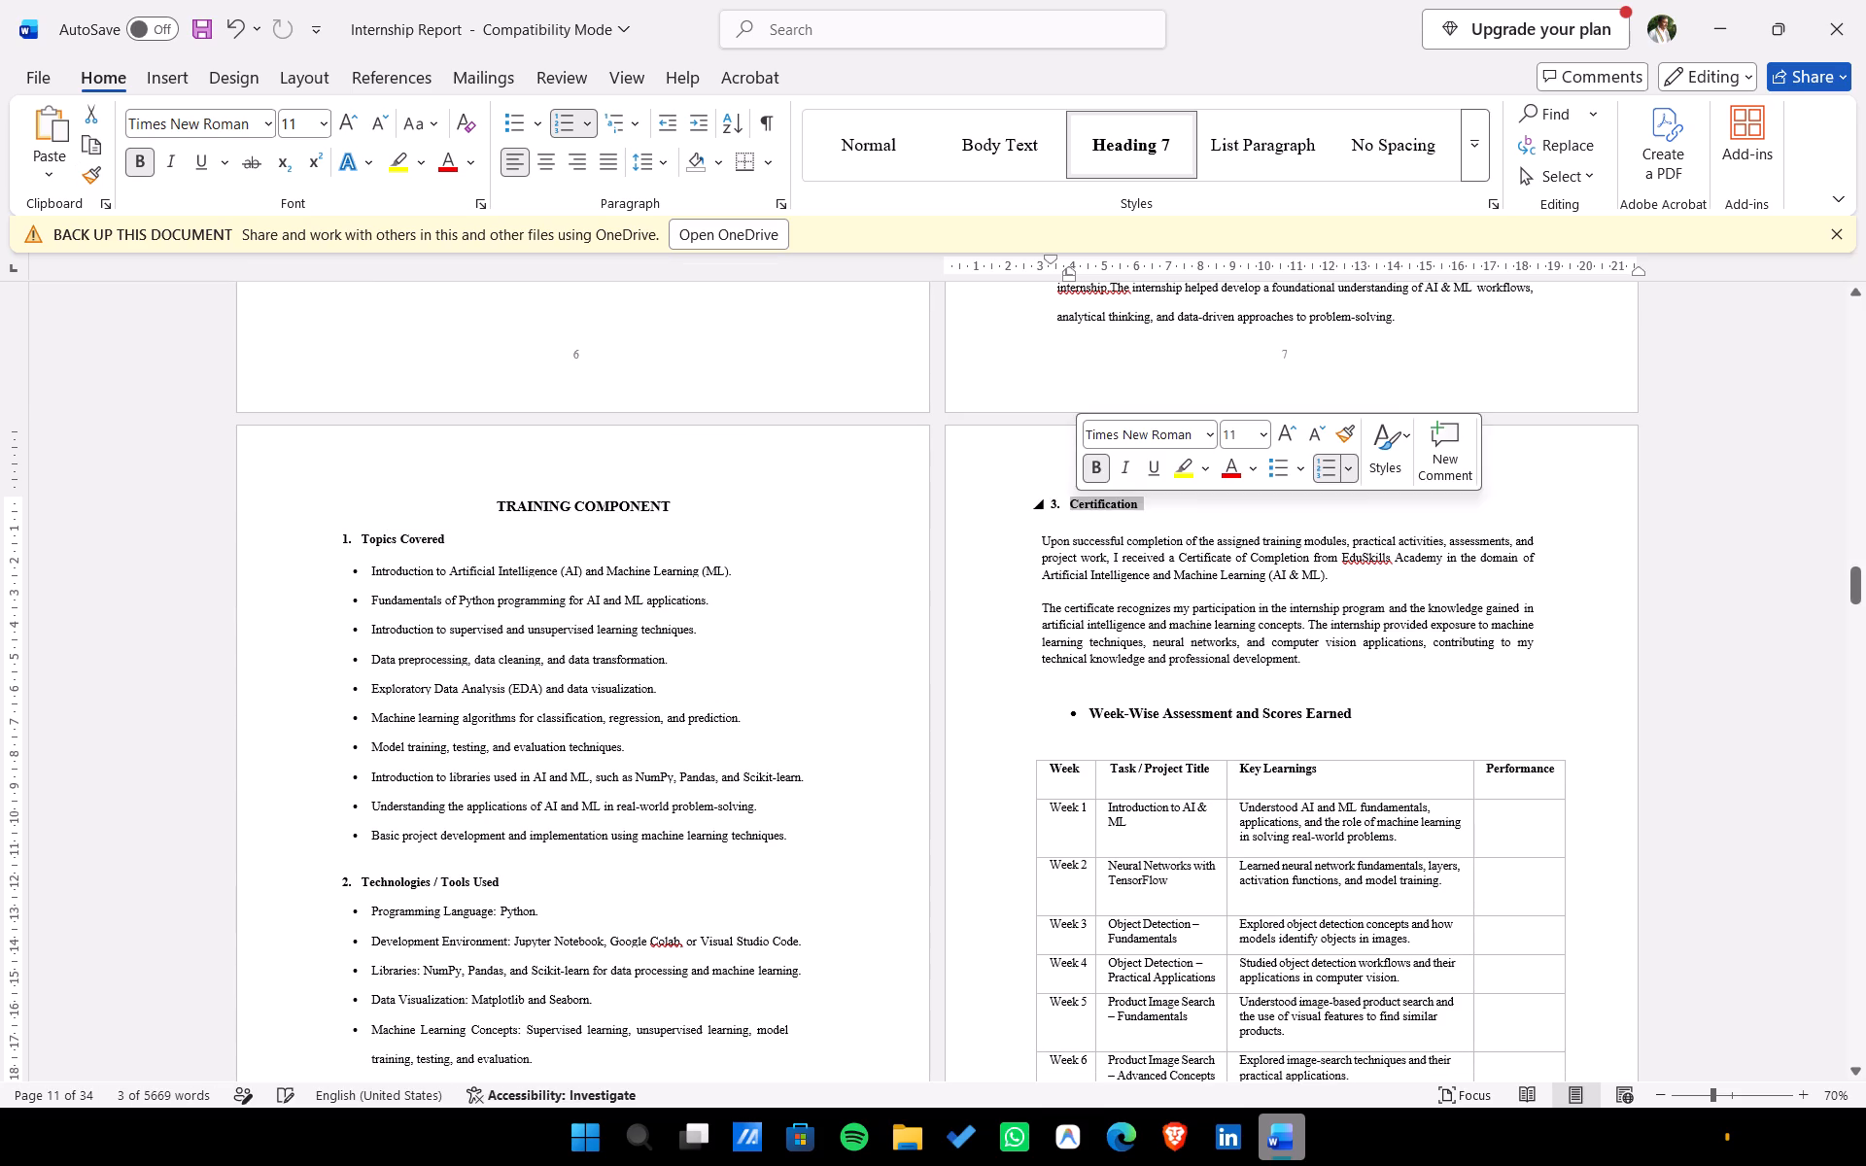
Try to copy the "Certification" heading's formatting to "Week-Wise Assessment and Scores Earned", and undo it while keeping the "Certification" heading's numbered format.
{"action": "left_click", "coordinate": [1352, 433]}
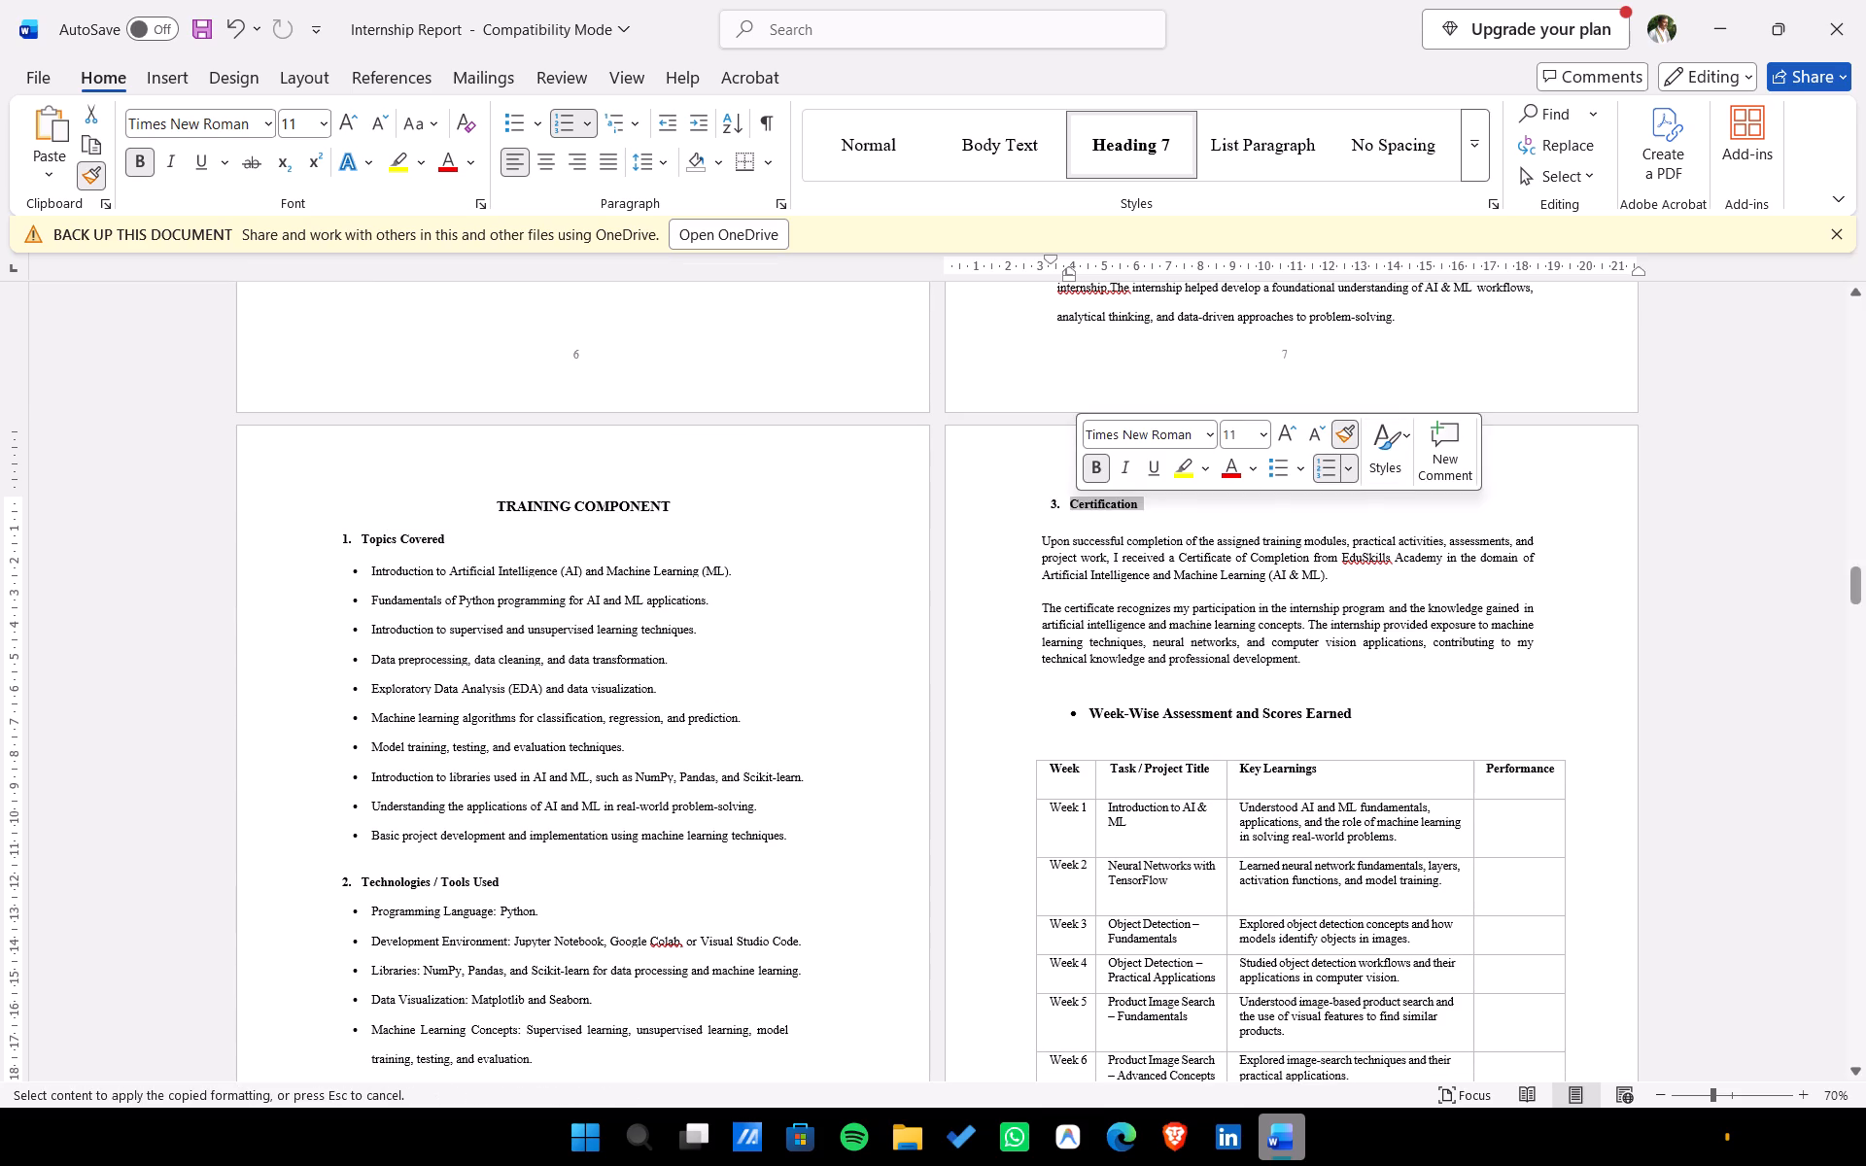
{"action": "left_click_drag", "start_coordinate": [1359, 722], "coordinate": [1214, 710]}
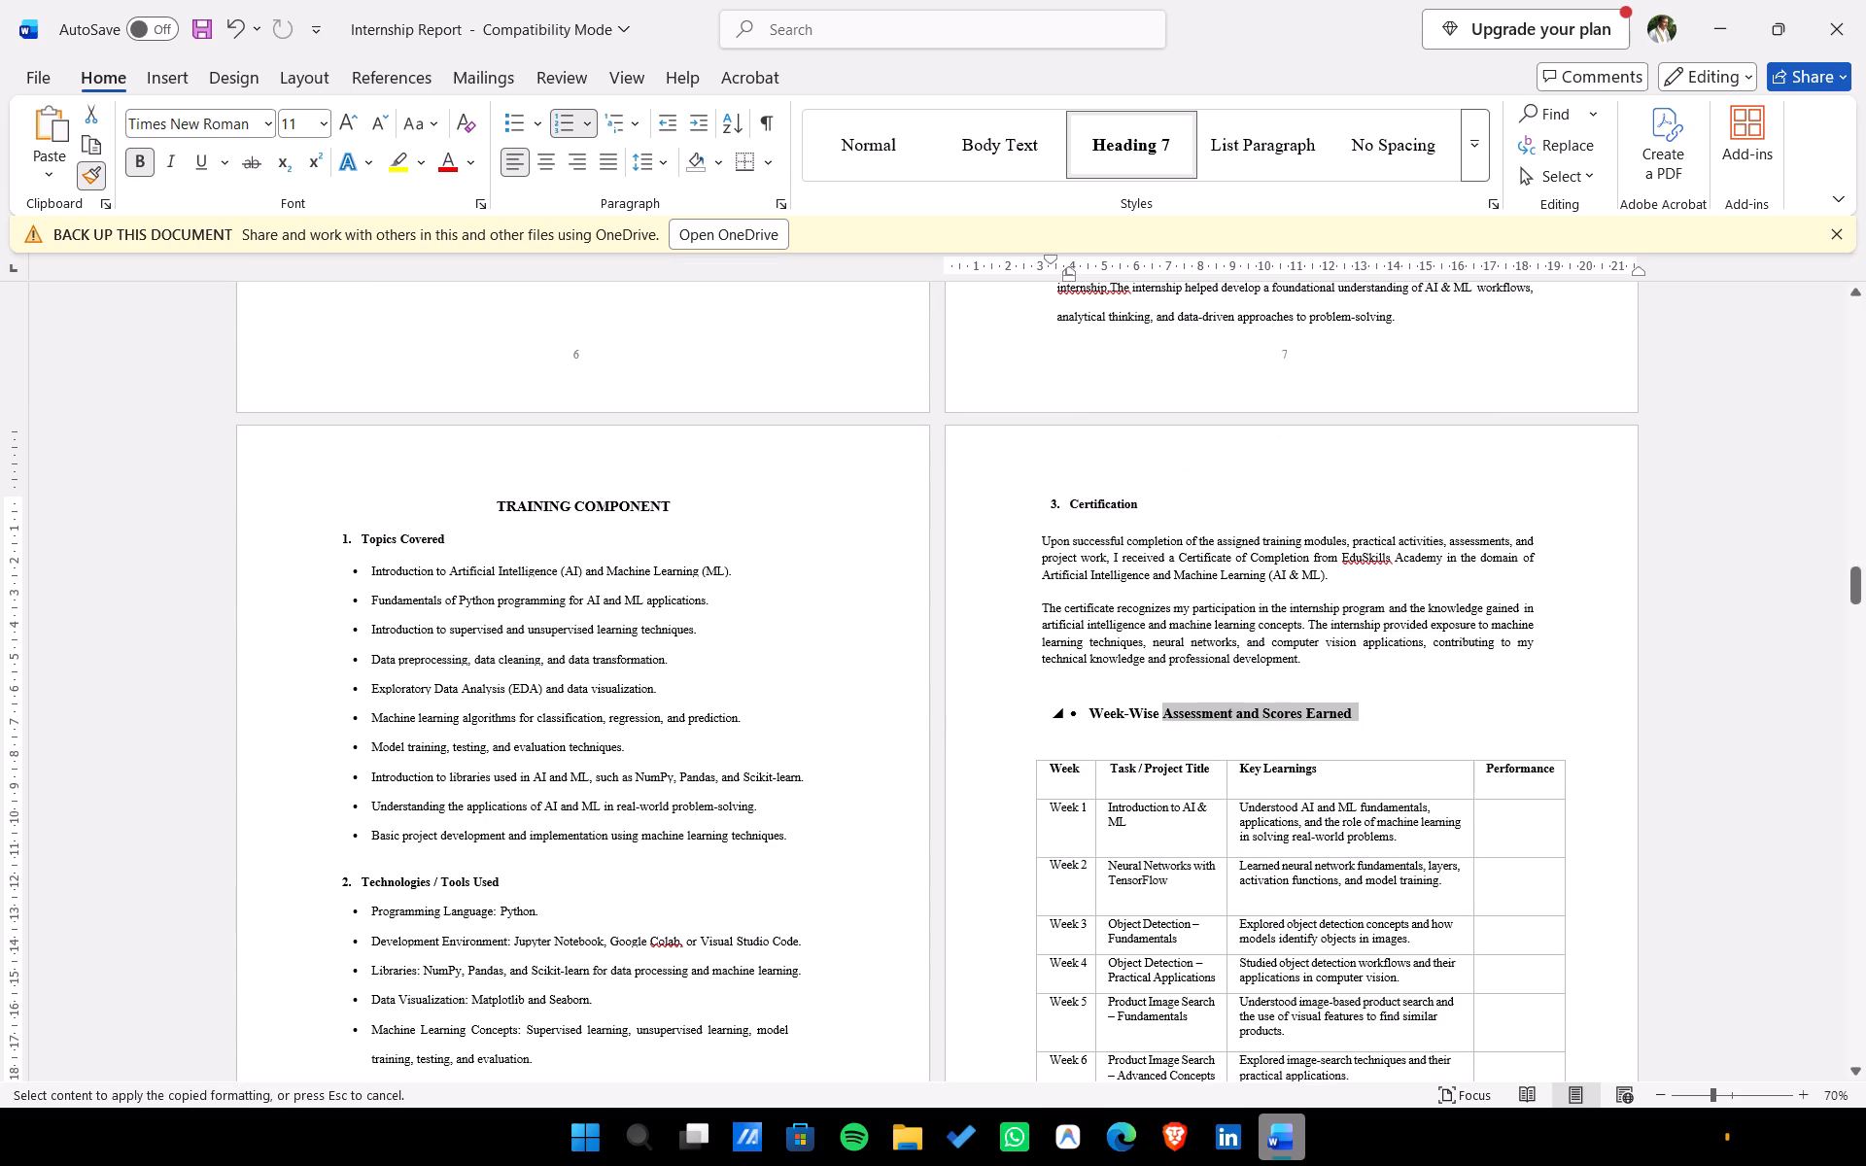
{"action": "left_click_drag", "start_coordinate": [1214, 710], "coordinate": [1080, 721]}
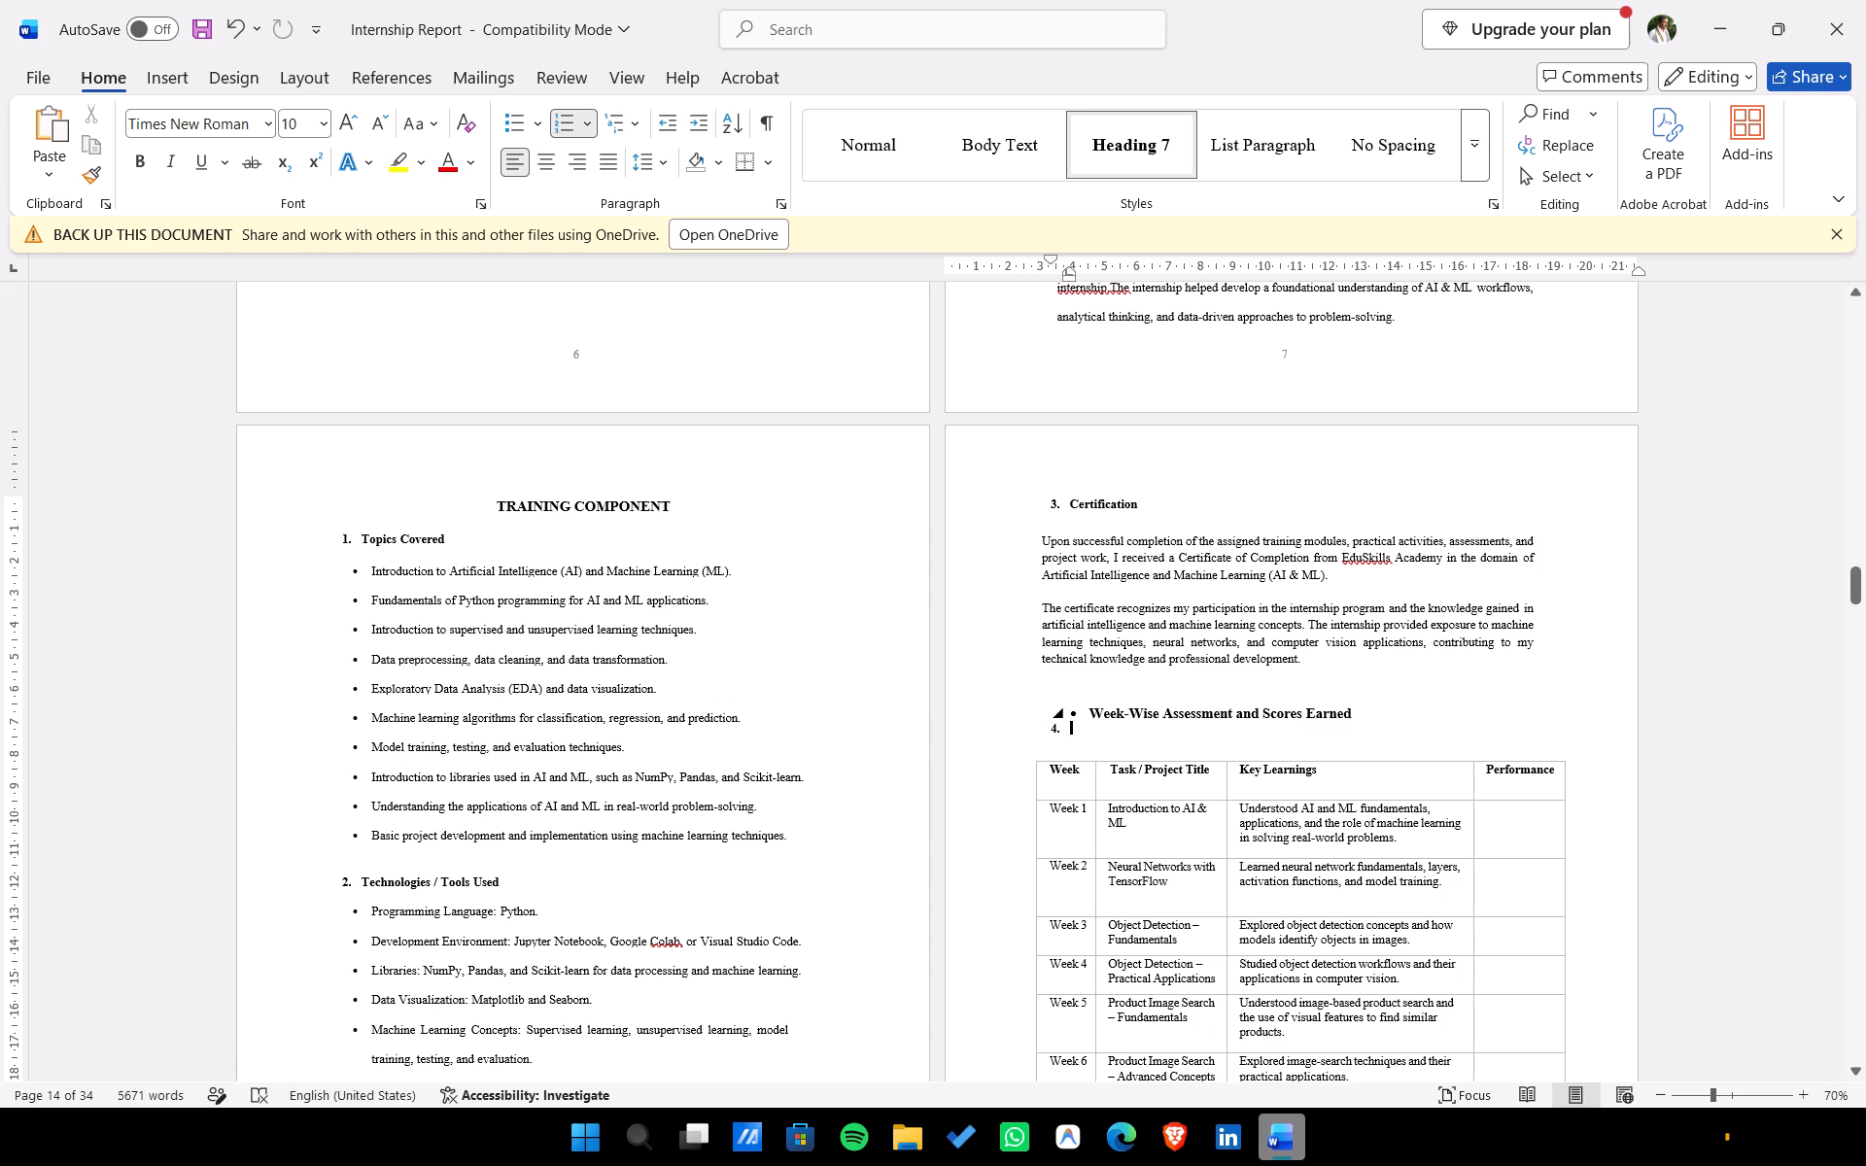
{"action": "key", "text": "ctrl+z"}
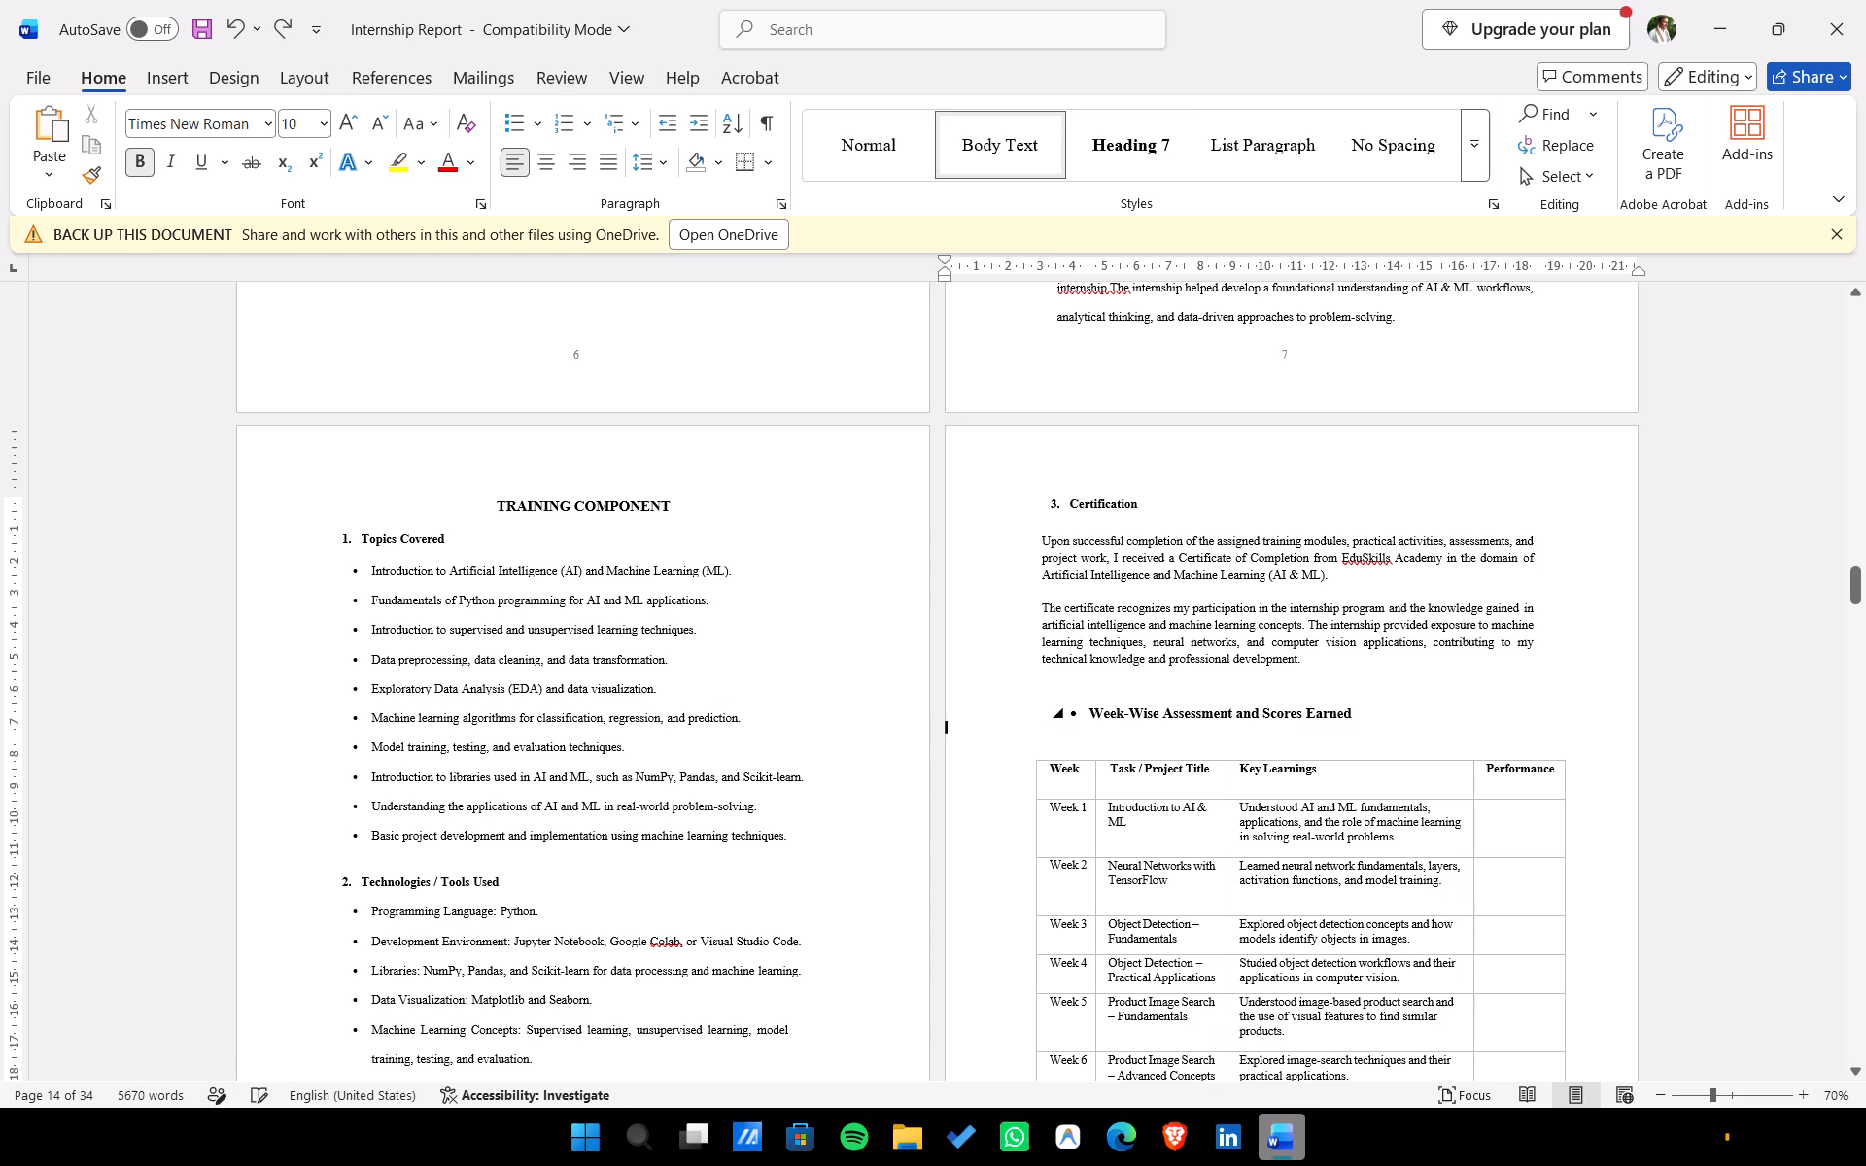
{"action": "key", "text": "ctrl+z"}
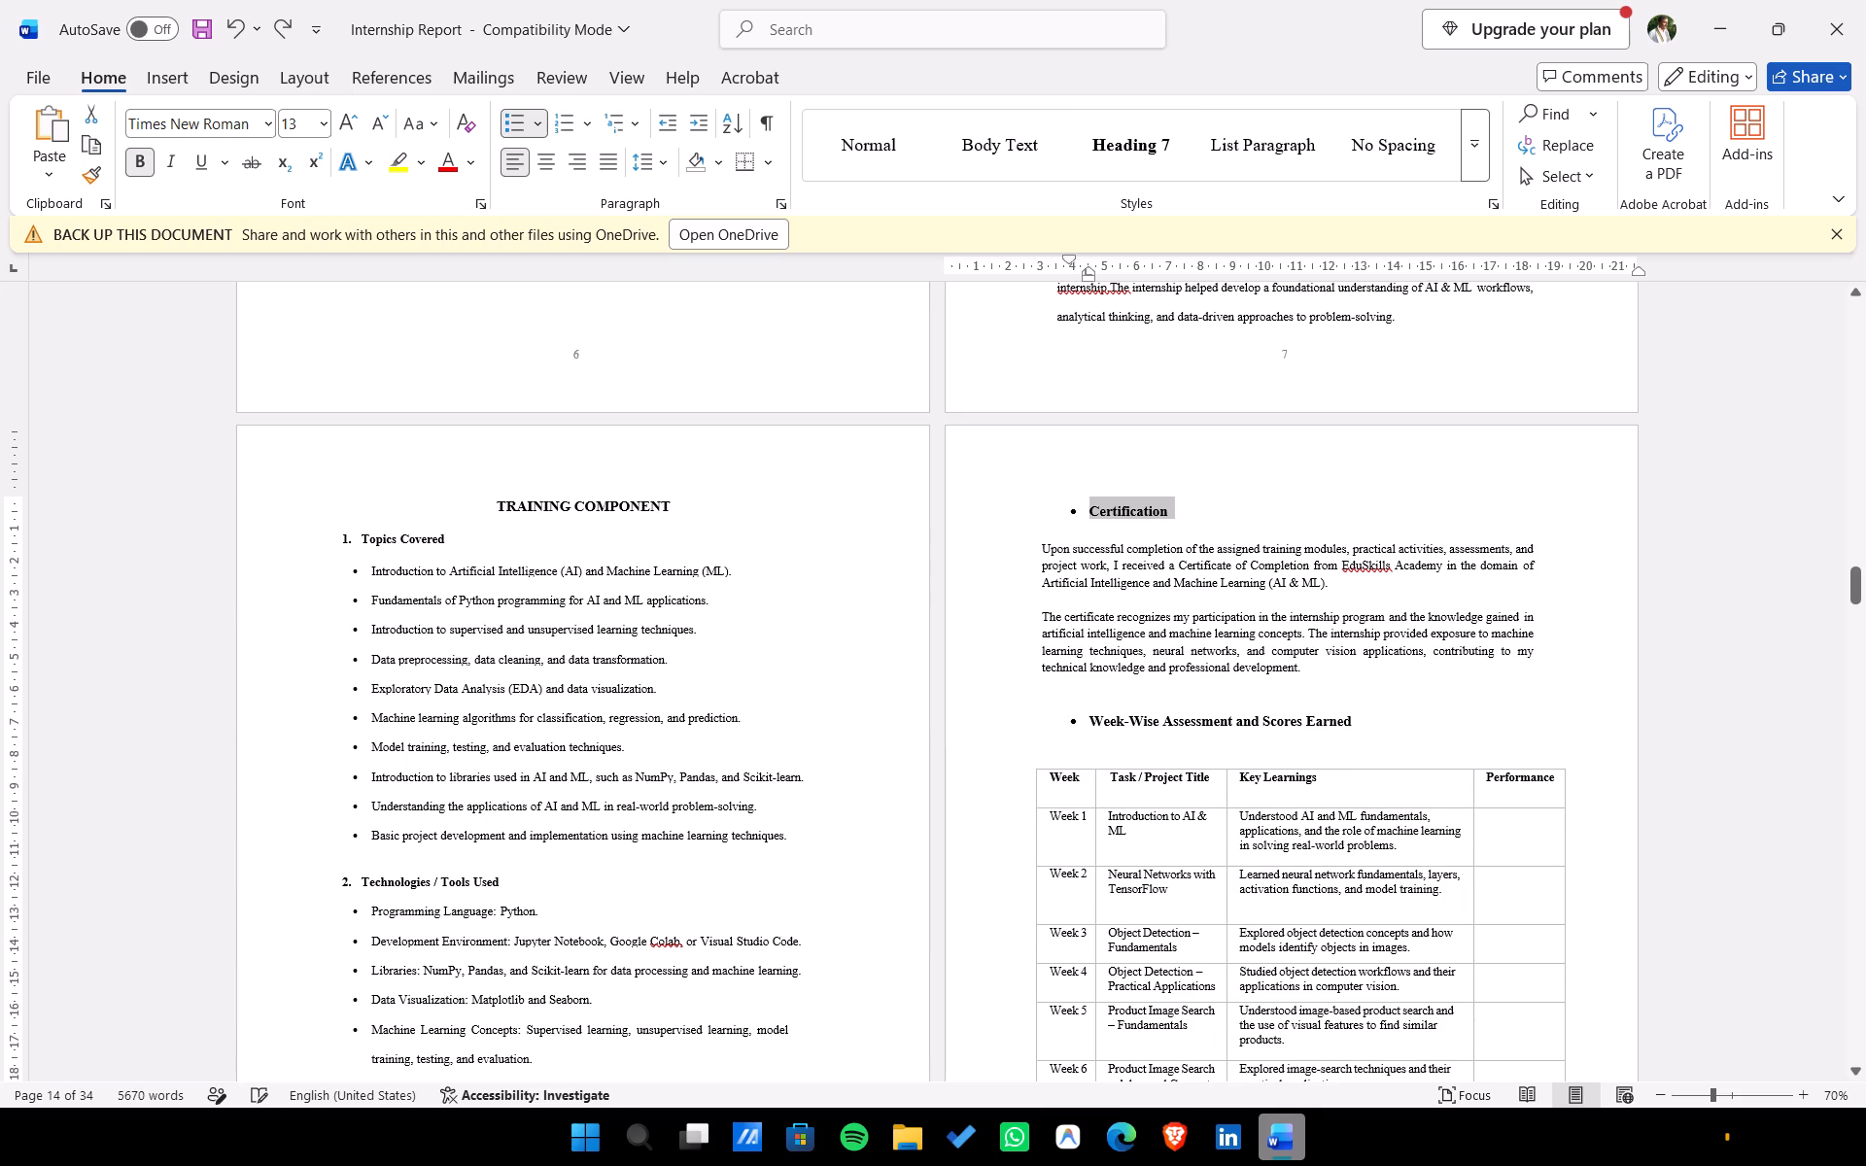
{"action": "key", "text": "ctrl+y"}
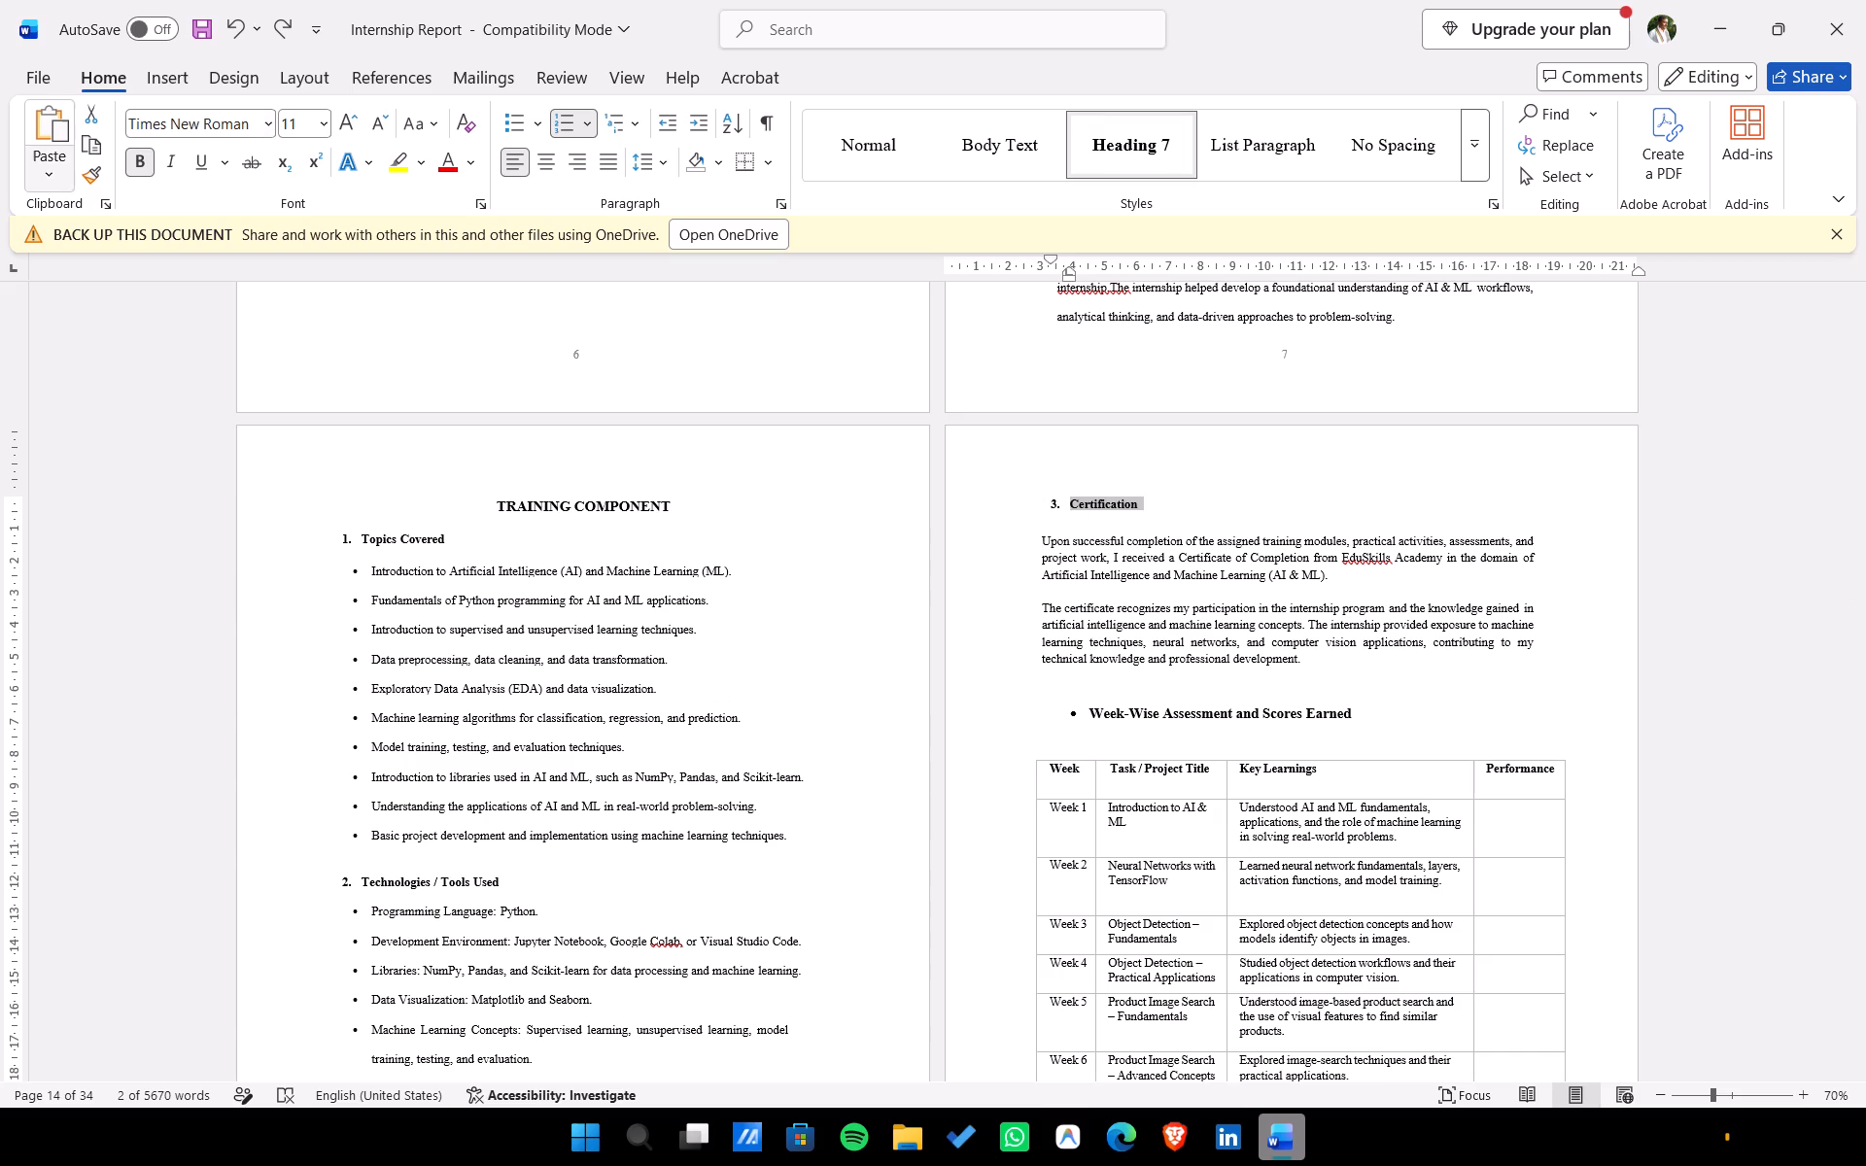
Apply the numbered formatting of the "Certification" heading to the "Week-Wise Assessment and Scores Earned" heading with Format Painter.
{"action": "left_click", "coordinate": [96, 177]}
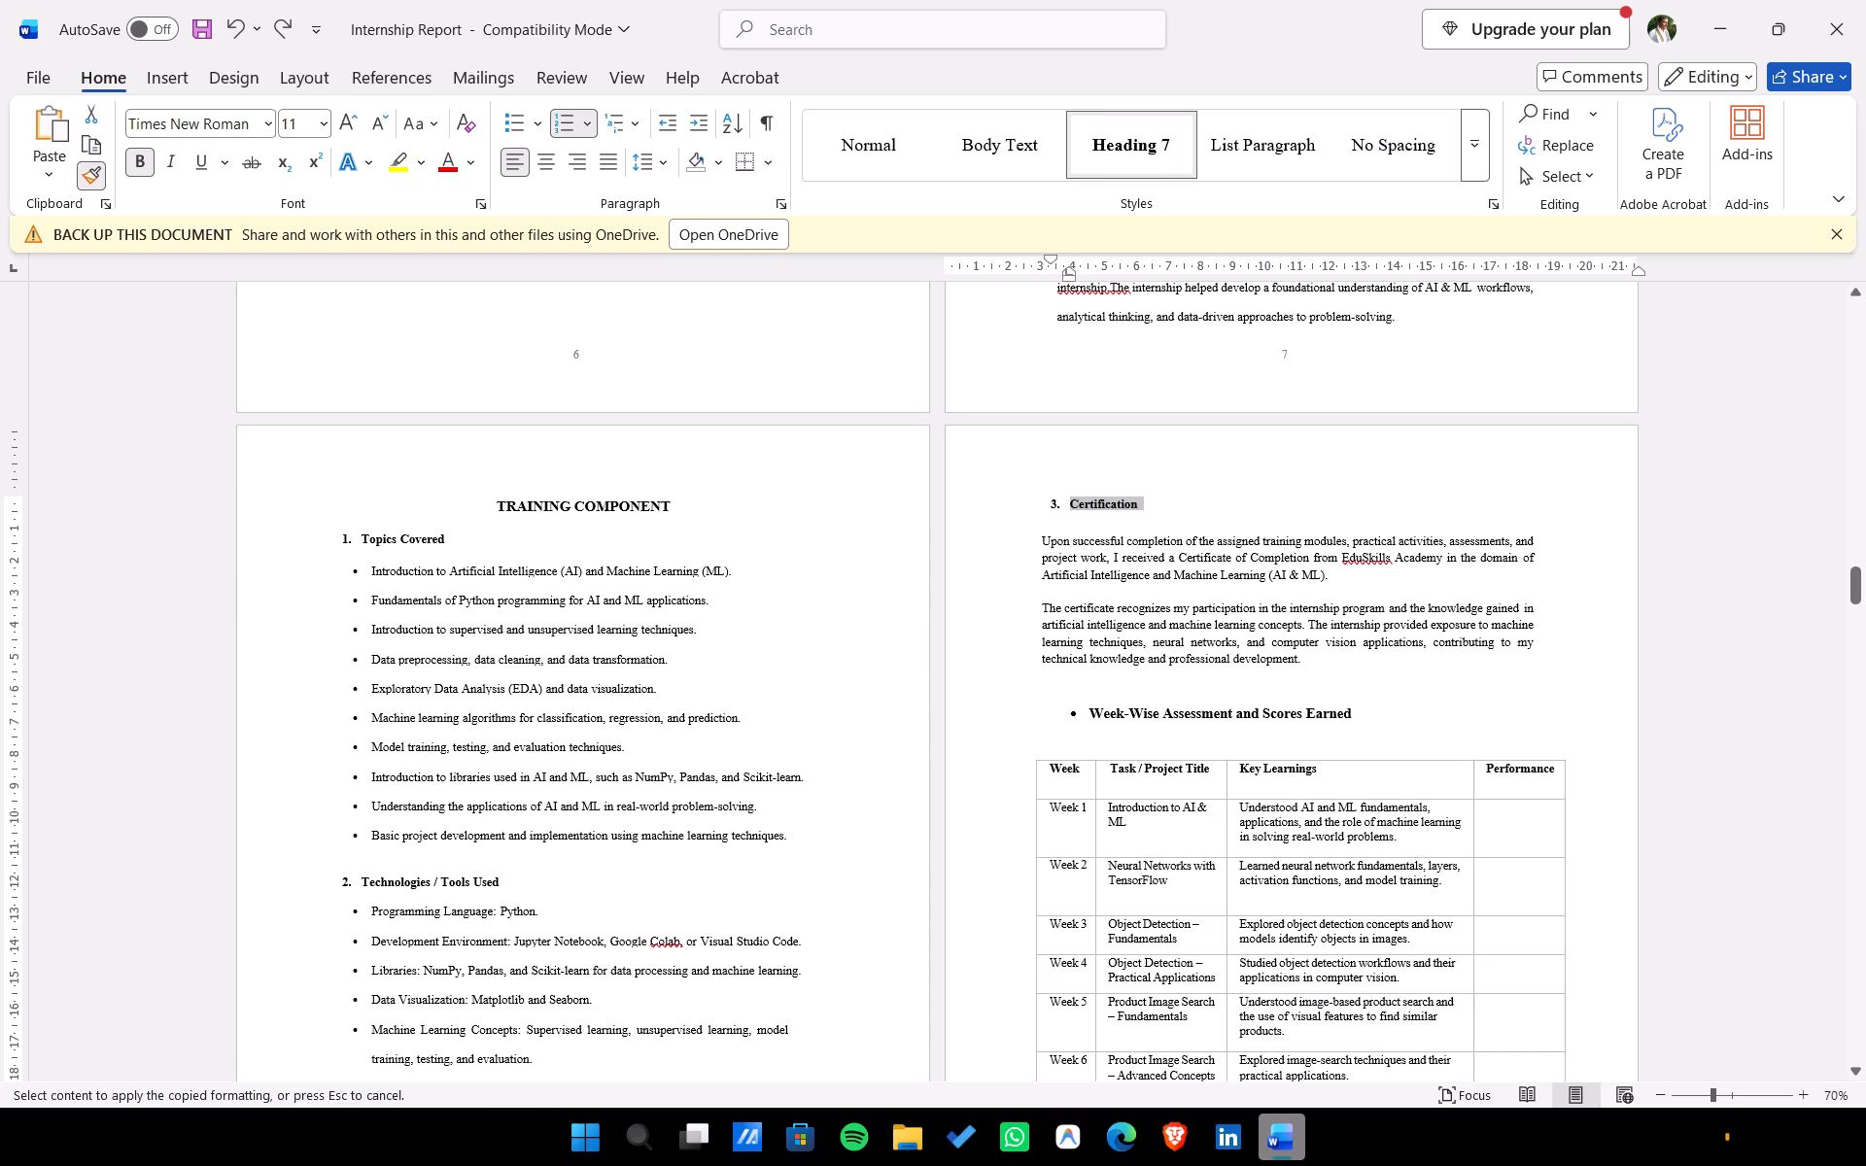
{"action": "left_click_drag", "start_coordinate": [1358, 705], "coordinate": [1128, 711]}
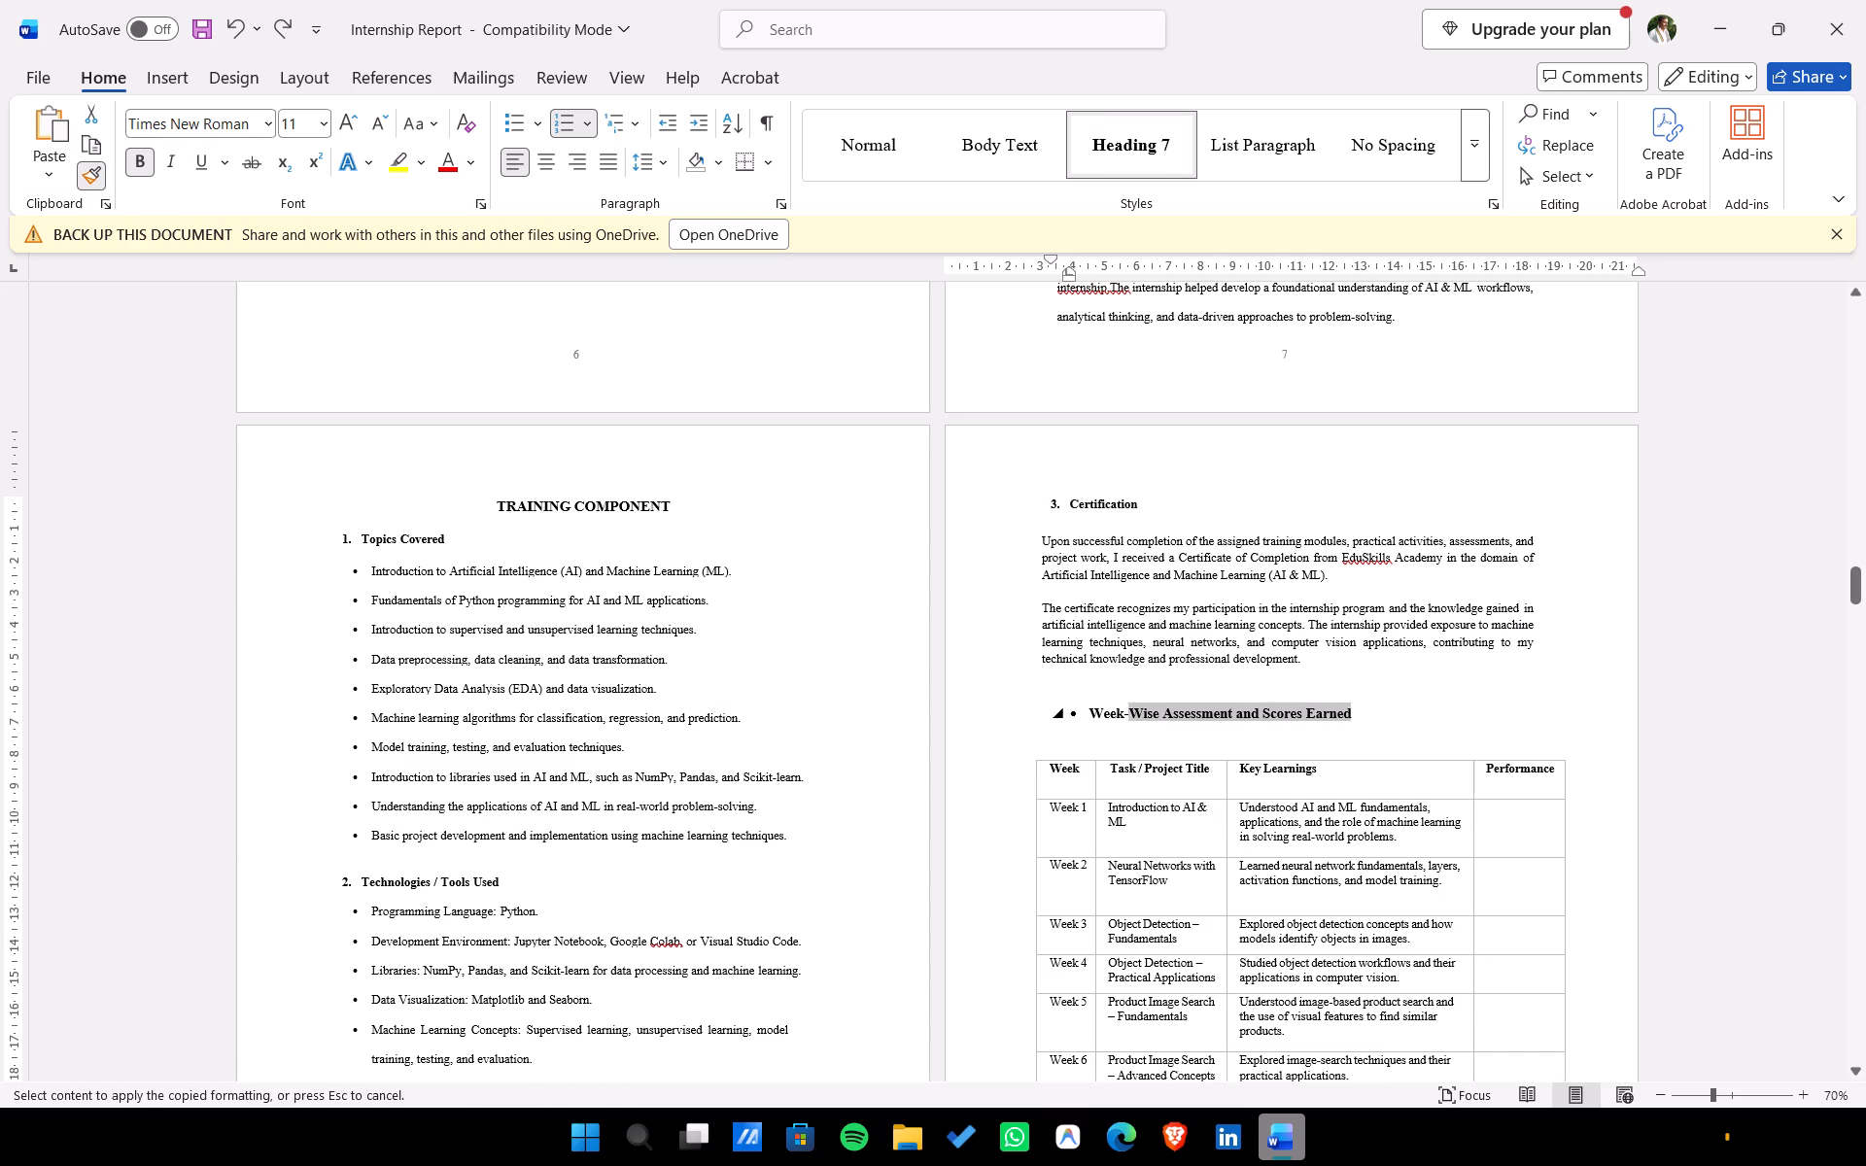
{"action": "left_click_drag", "start_coordinate": [1128, 711], "coordinate": [1097, 708]}
{"action": "left_click", "coordinate": [1446, 715]}
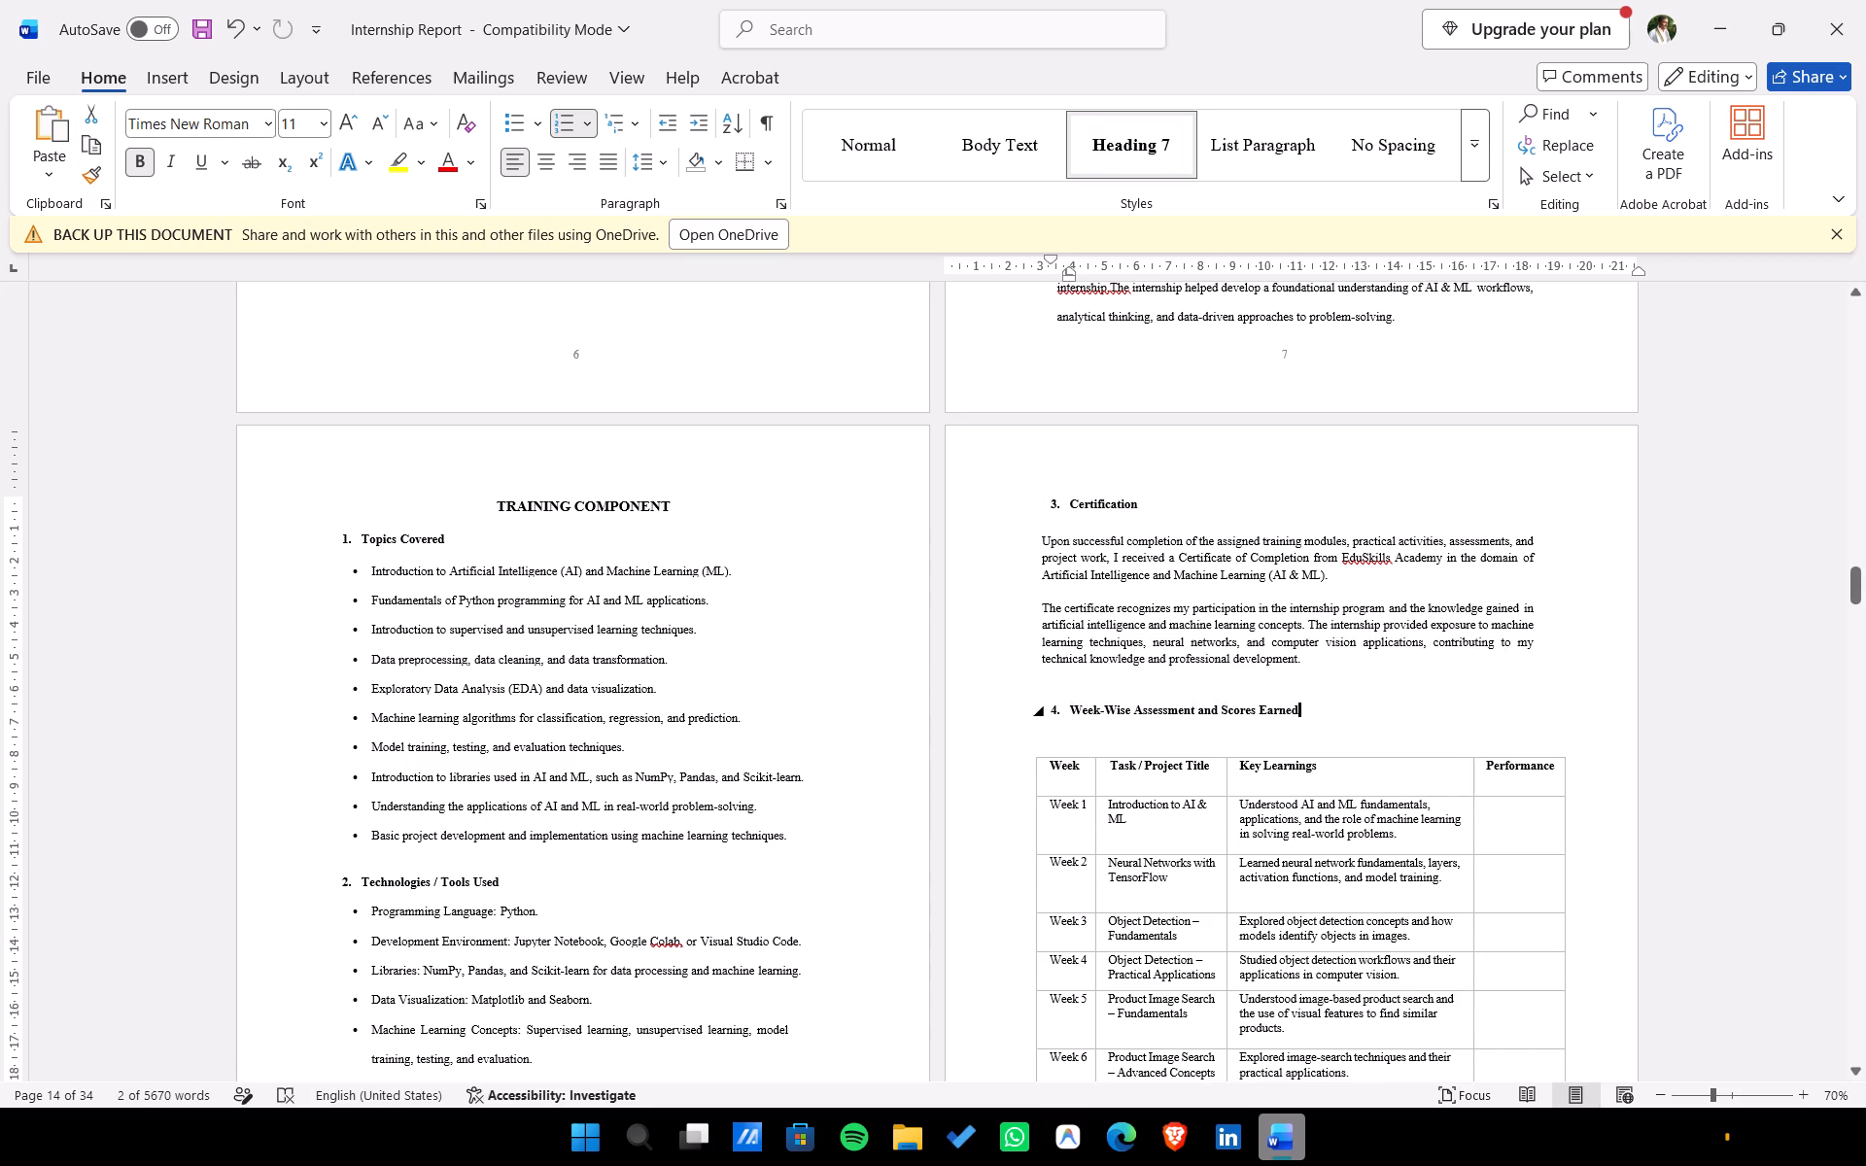
Enter "Good" in the Week 1 Performance cell, on the cell's second line and indented with spaces.
{"action": "scroll", "coordinate": [1446, 715], "scroll_direction": "down", "scroll_amount": 2}
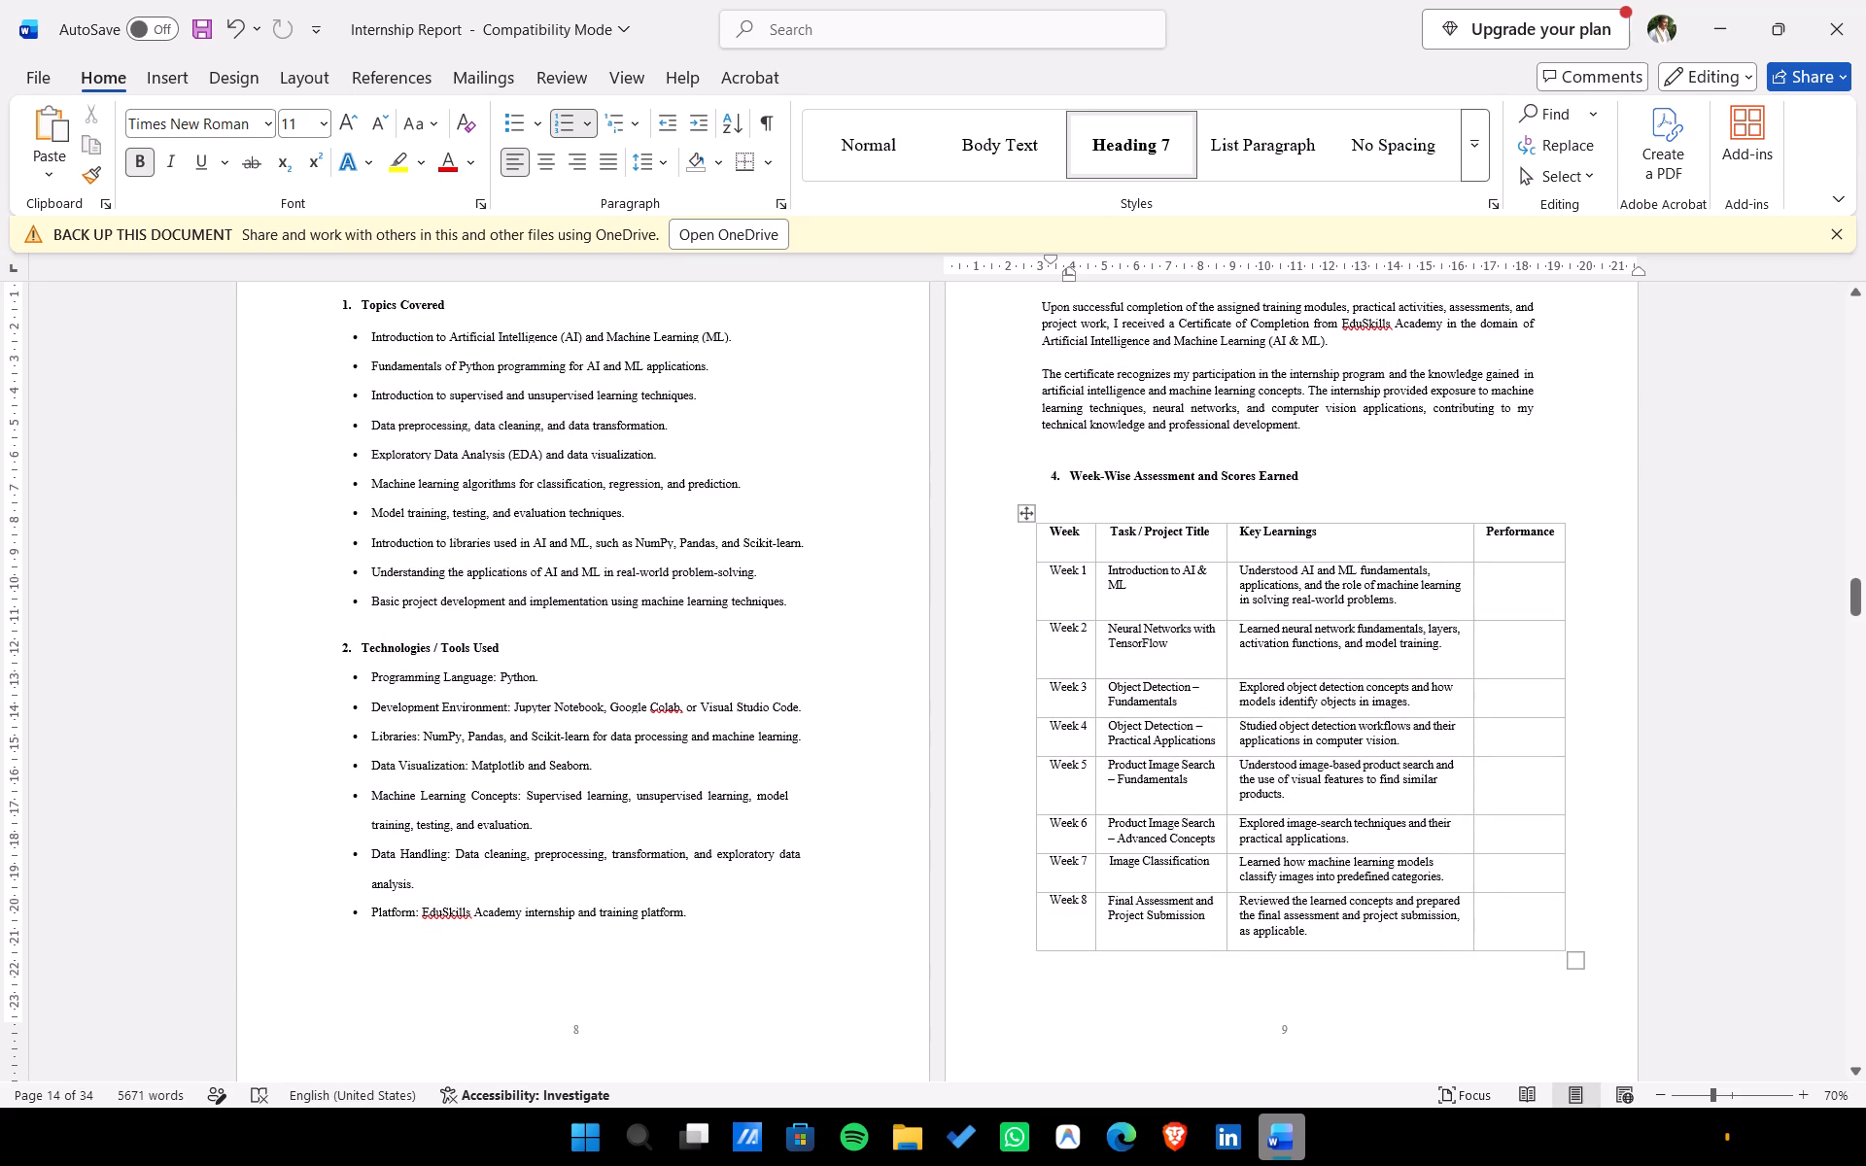
{"action": "left_click", "coordinate": [1499, 594]}
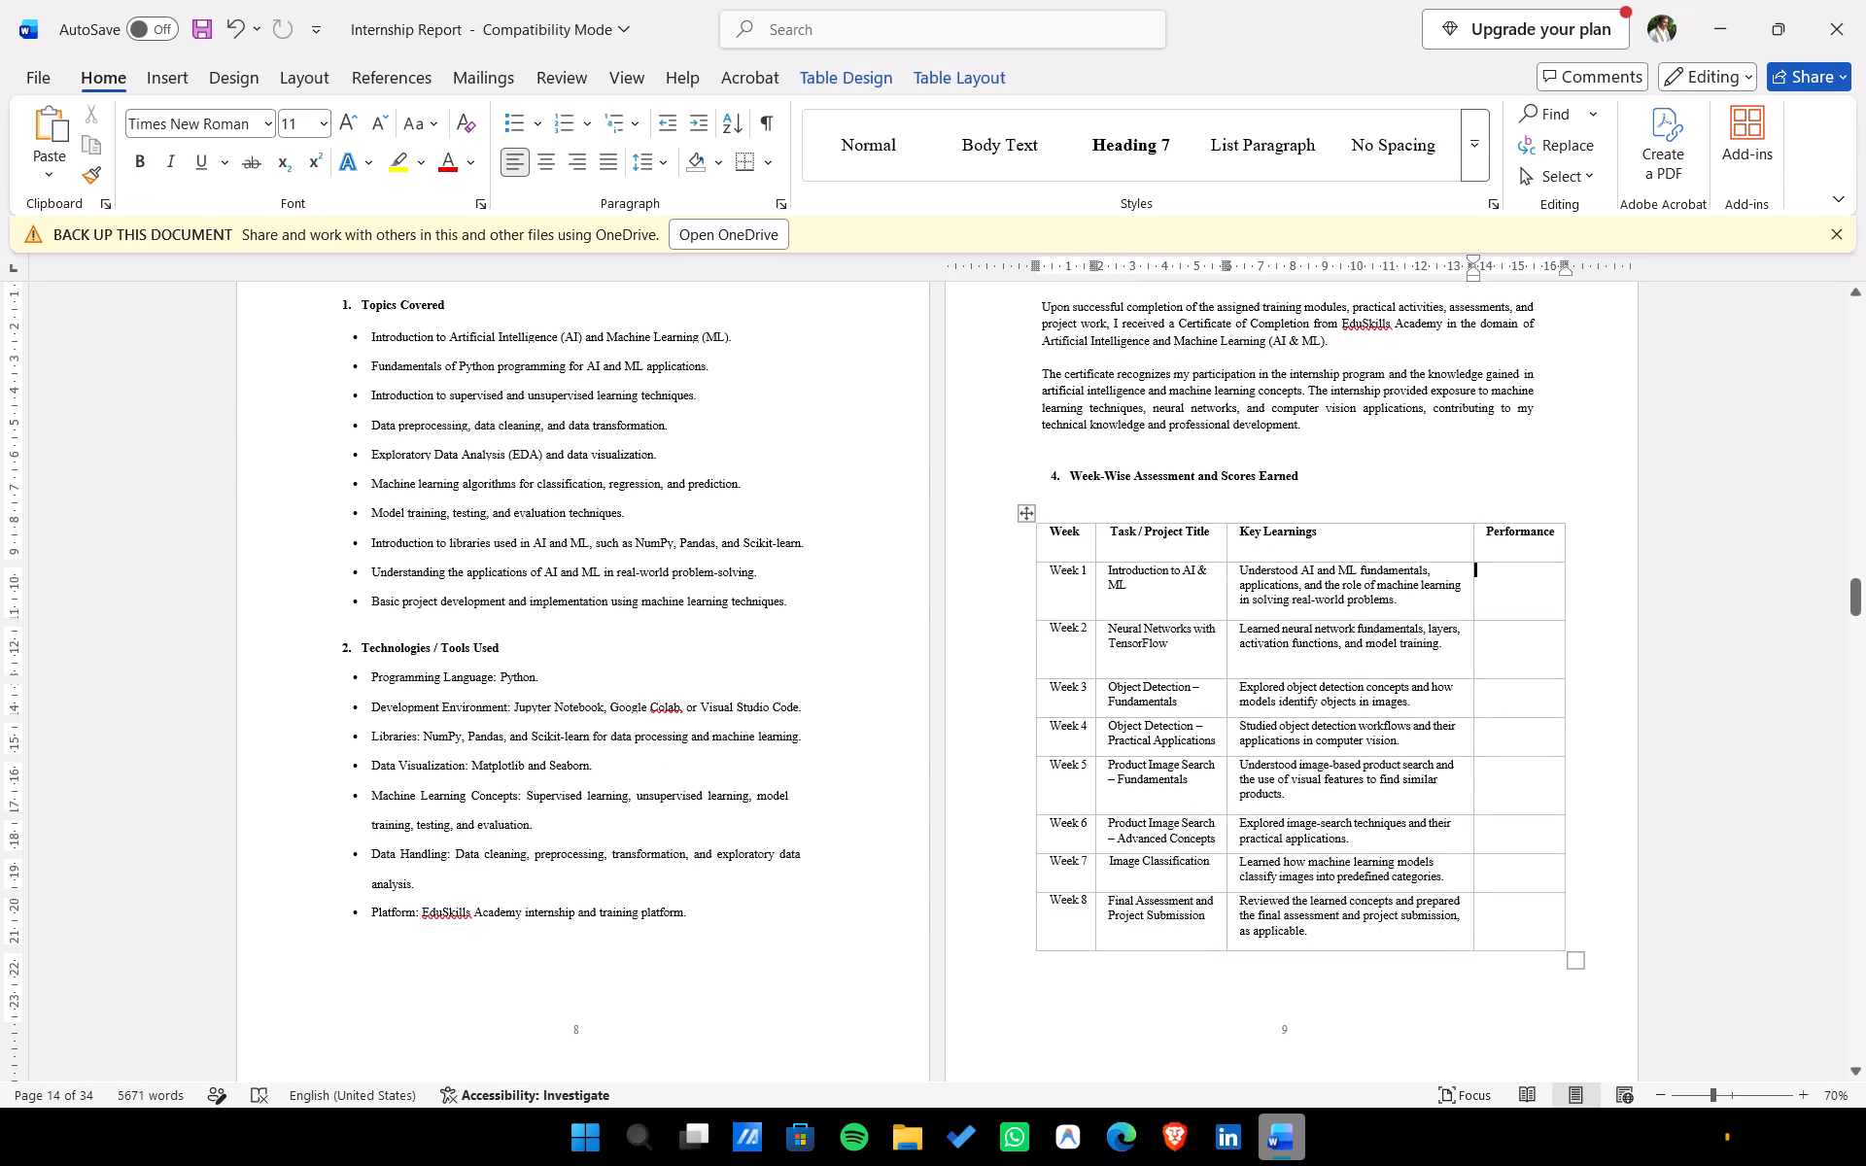
{"action": "key", "text": "space"}
{"action": "key", "text": "space"}
{"action": "key", "text": "space"}
{"action": "key", "text": "Down"}
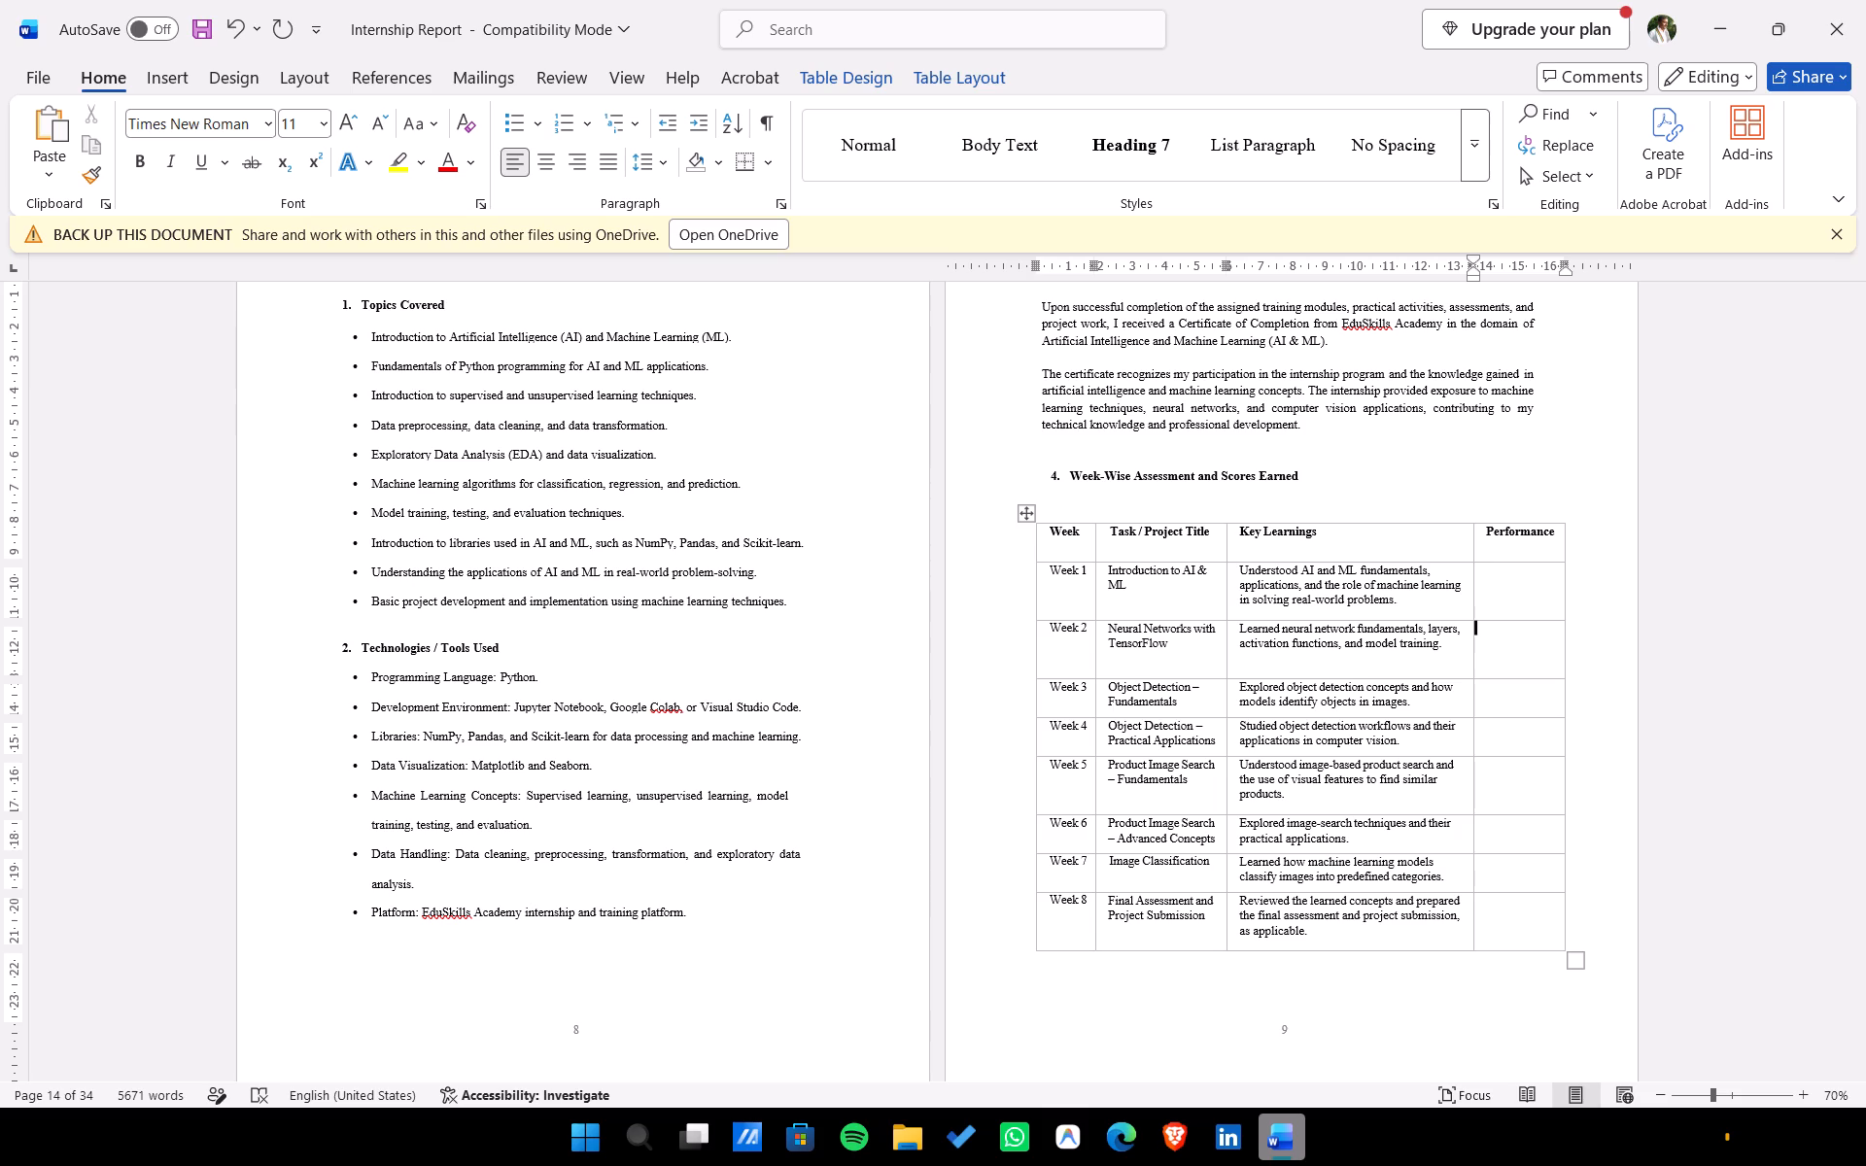
{"action": "key", "text": "Up"}
{"action": "key", "text": "Return"}
{"action": "key", "text": "space"}
{"action": "key", "text": "space"}
{"action": "key", "text": "space"}
{"action": "key", "text": "space"}
{"action": "key", "text": "space"}
{"action": "key", "text": "shift+g"}
{"action": "type", "text": "ood"}
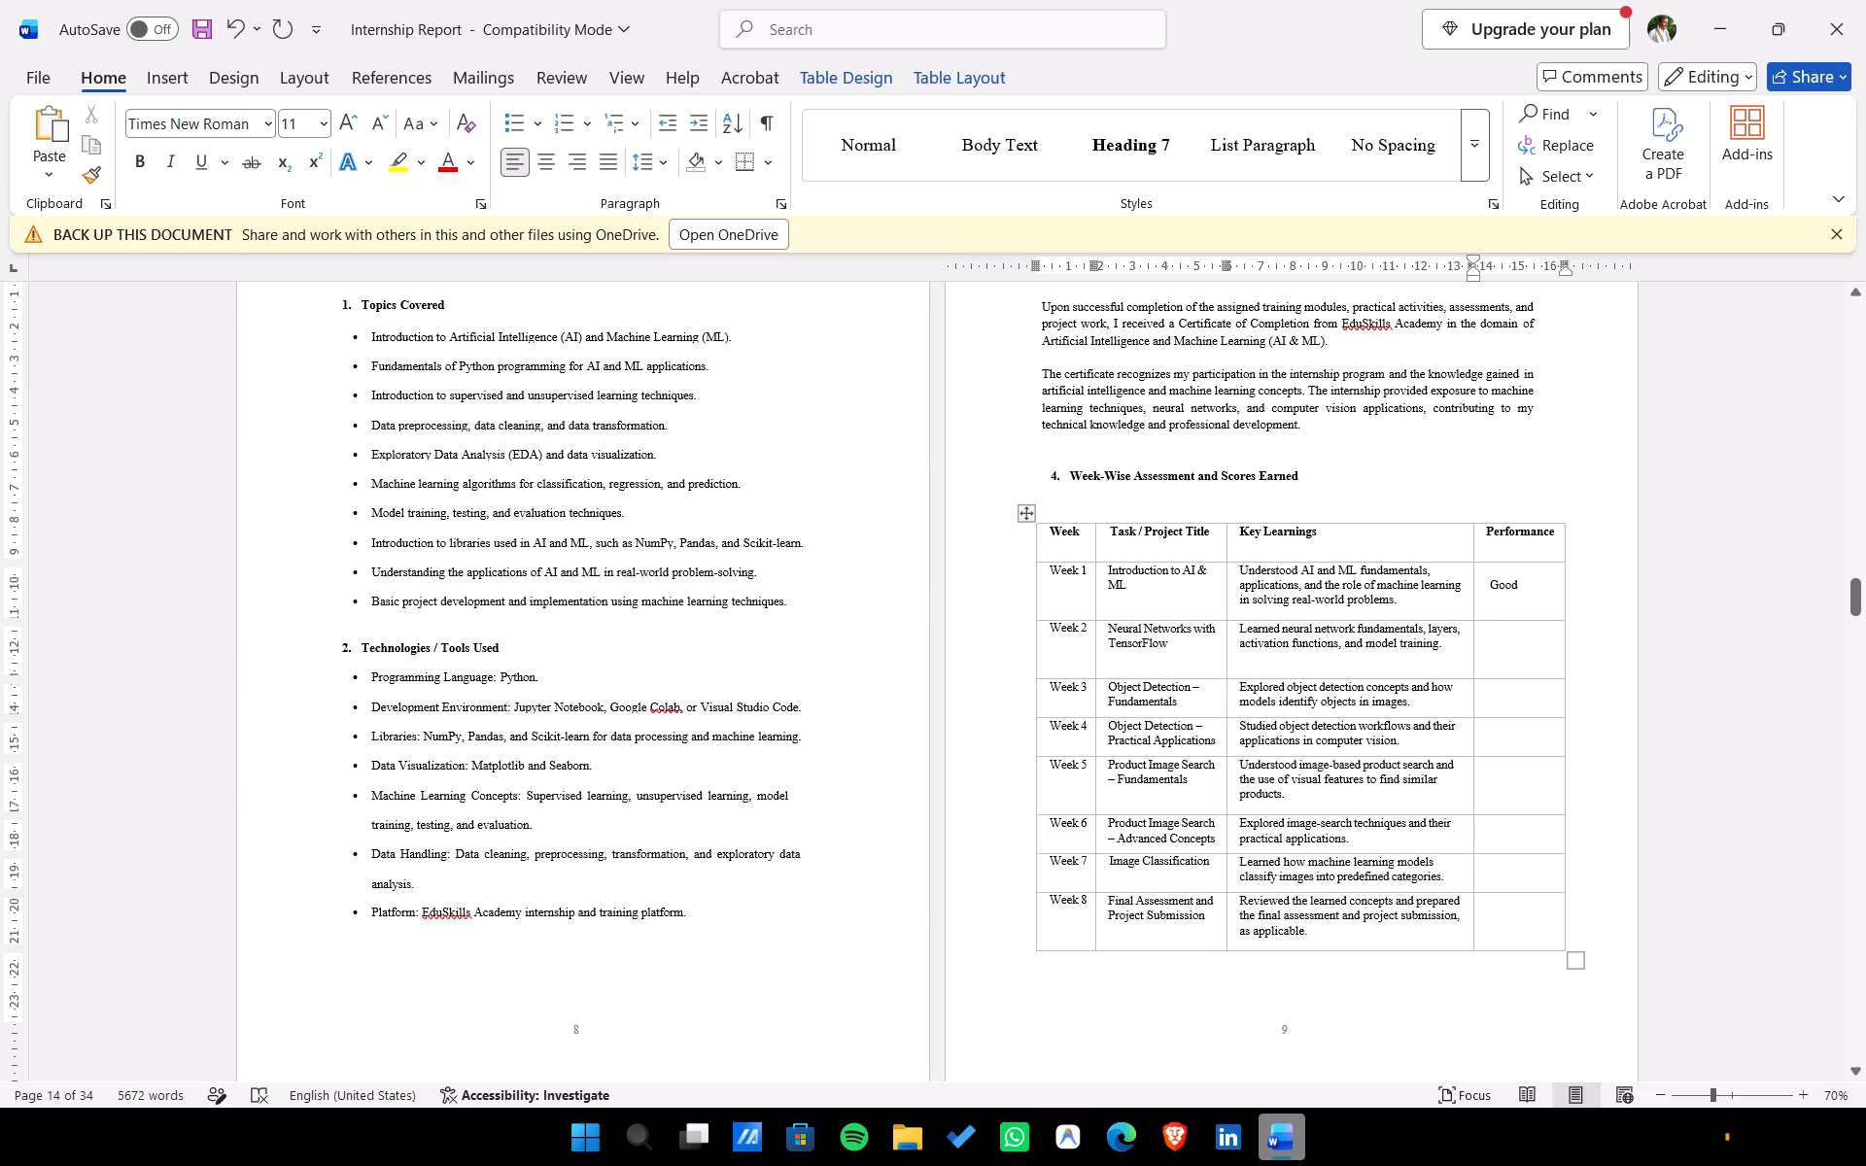
Add more leading spaces before "Good" in the Week 1 cell to centre it under the Performance heading.
{"action": "left_click", "coordinate": [1487, 578]}
{"action": "key", "text": "space"}
{"action": "key", "text": "space"}
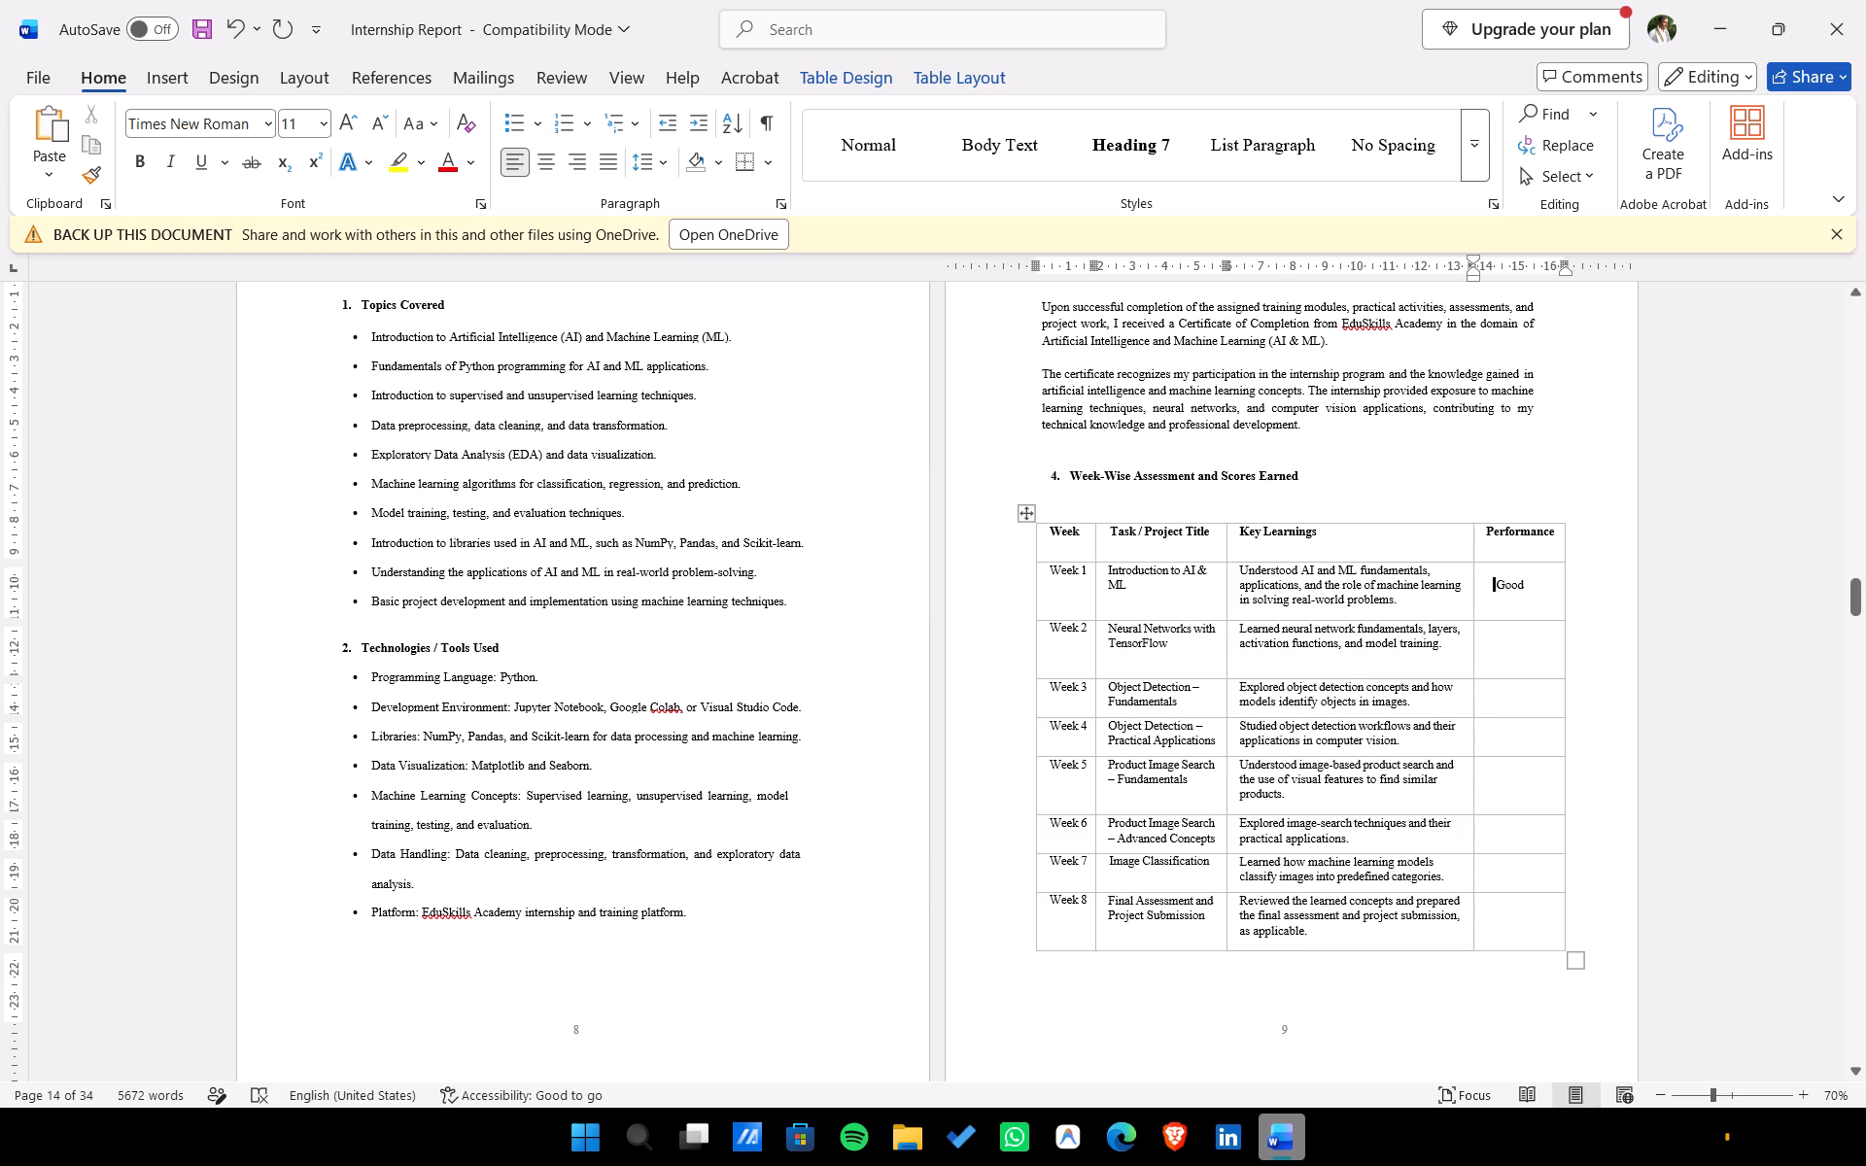
{"action": "key", "text": "space"}
Copy the Week 1 Performance entry "Good" into the Performance cells of Weeks 2 to 8.
{"action": "left_click_drag", "start_coordinate": [1532, 582], "coordinate": [1494, 588]}
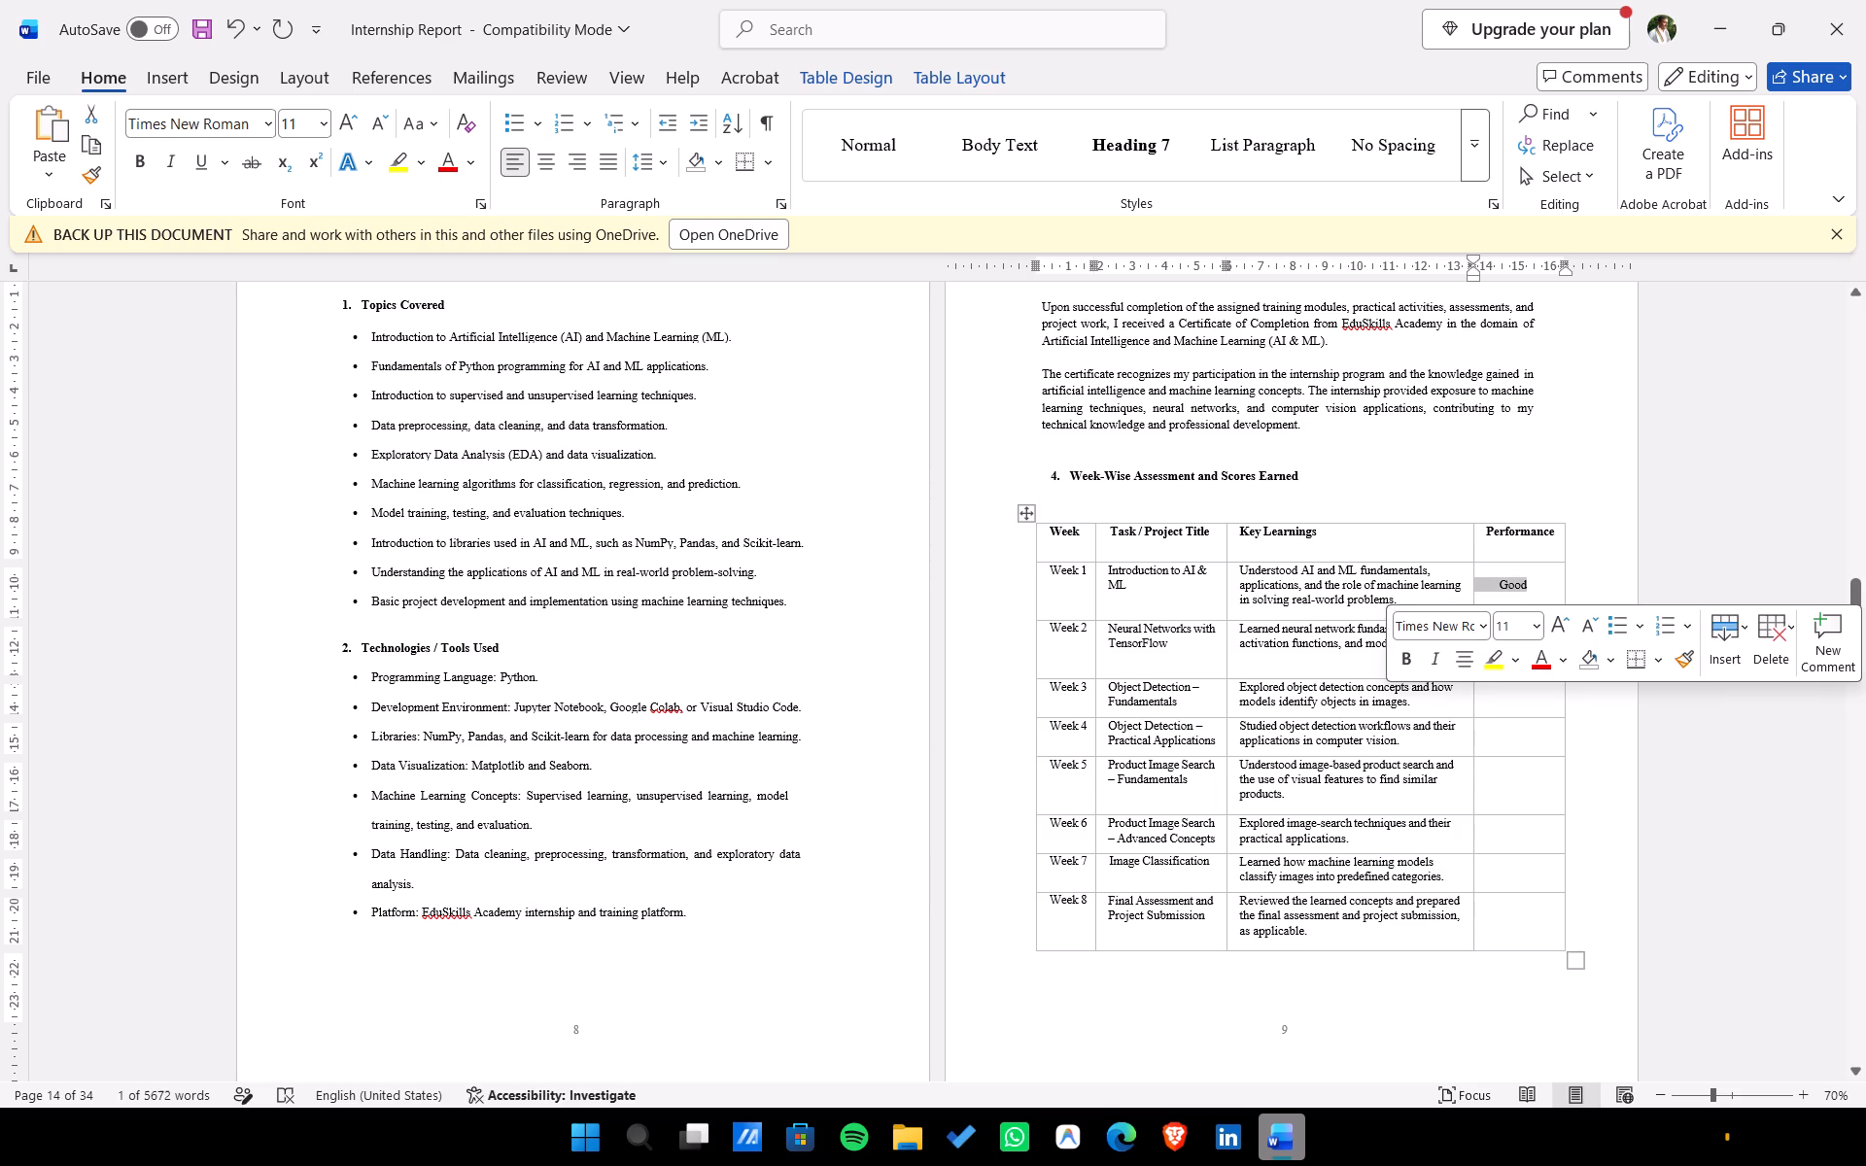
{"action": "left_click", "coordinate": [1494, 588]}
{"action": "left_click_drag", "start_coordinate": [1533, 582], "coordinate": [1507, 582]}
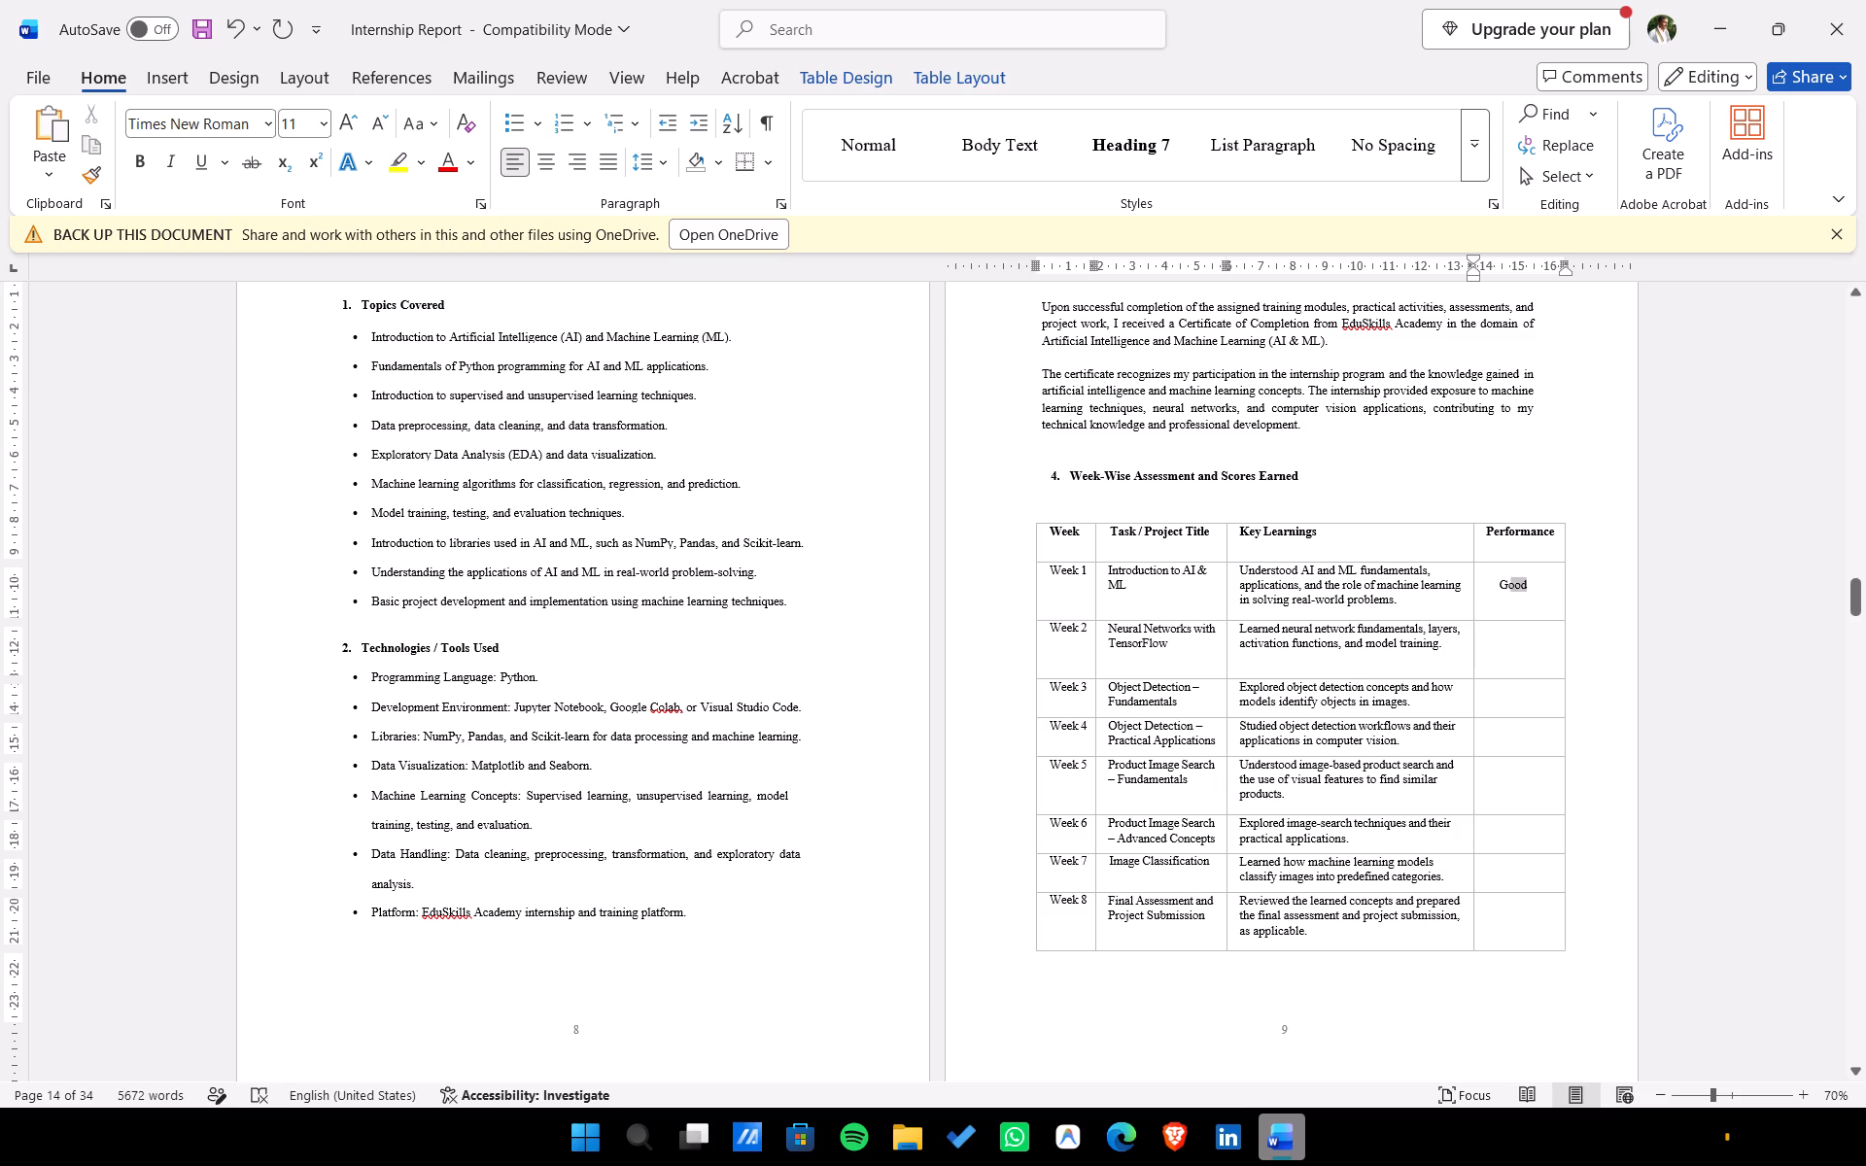
{"action": "left_click_drag", "start_coordinate": [1507, 582], "coordinate": [1477, 585]}
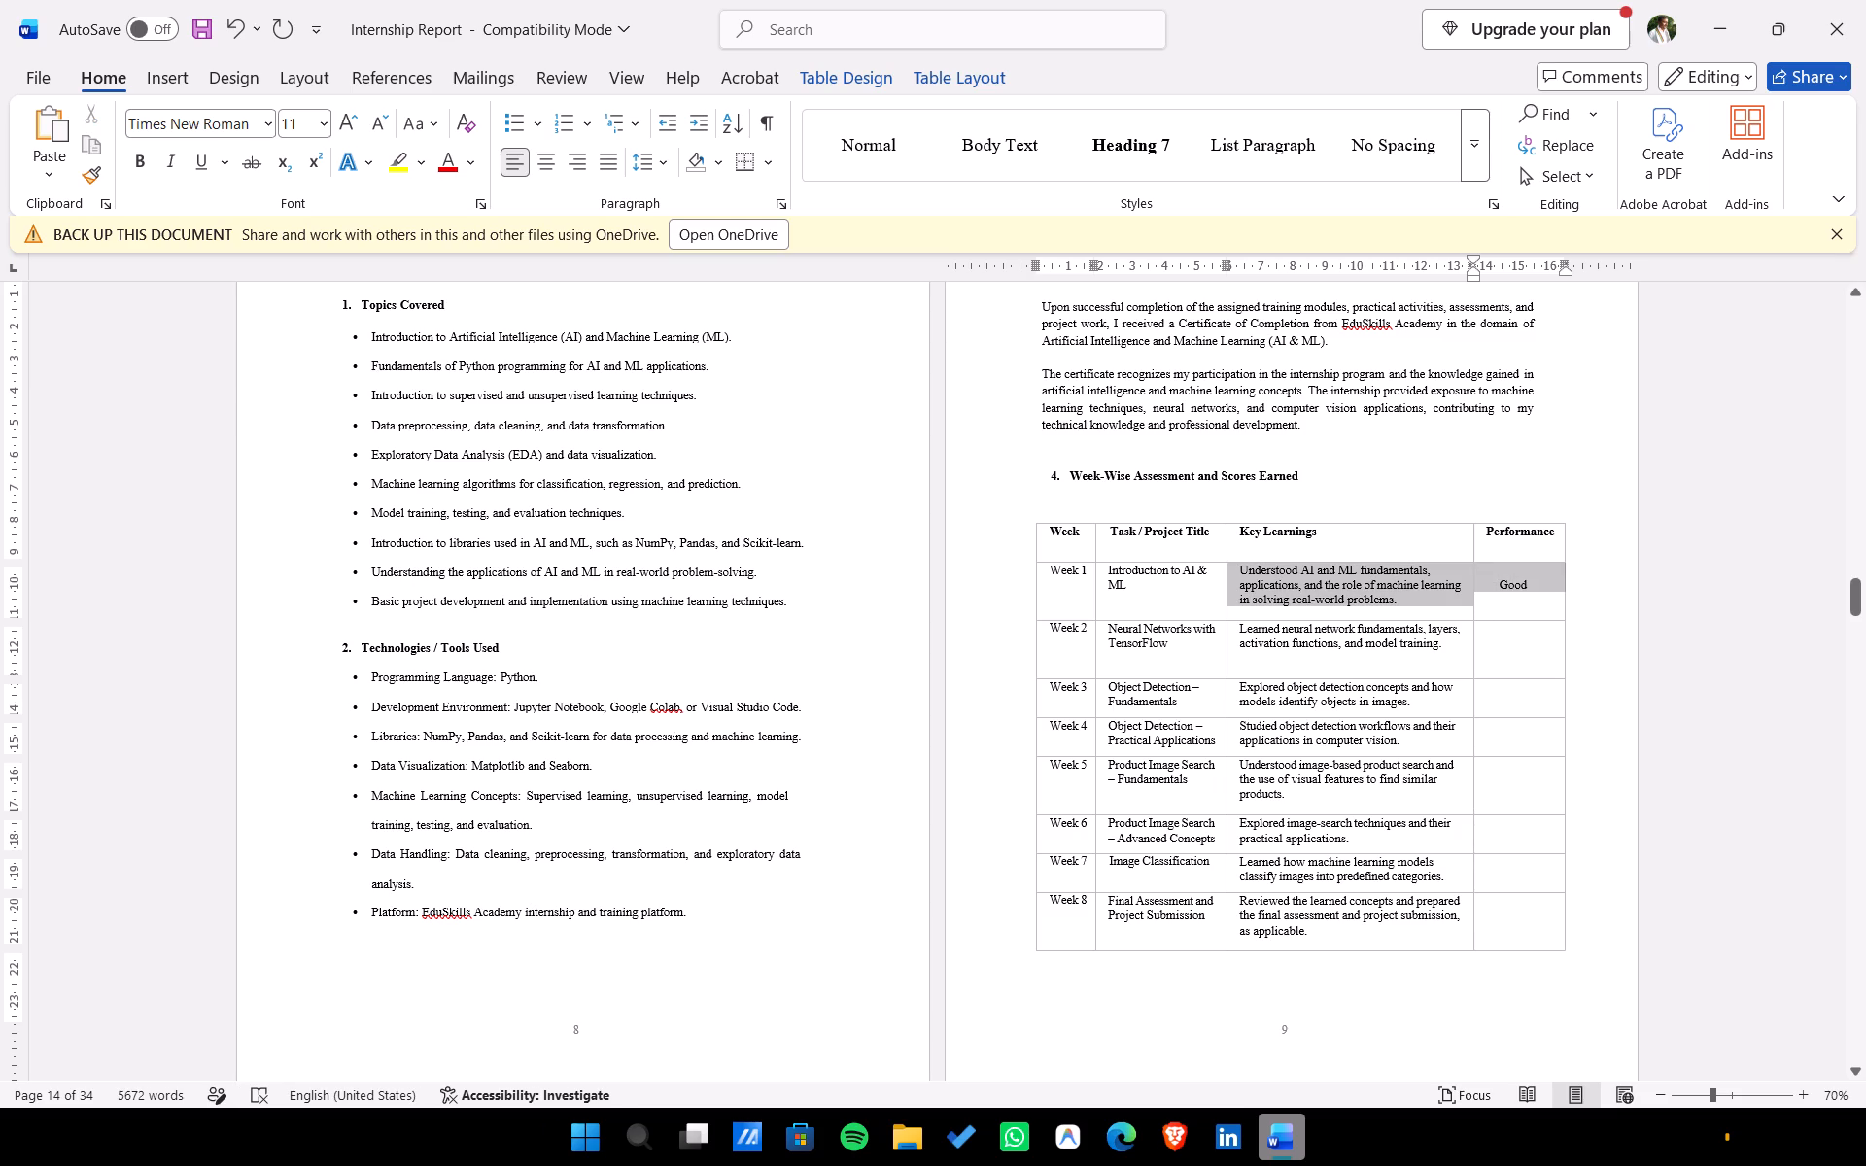
{"action": "left_click_drag", "start_coordinate": [1477, 585], "coordinate": [1484, 583]}
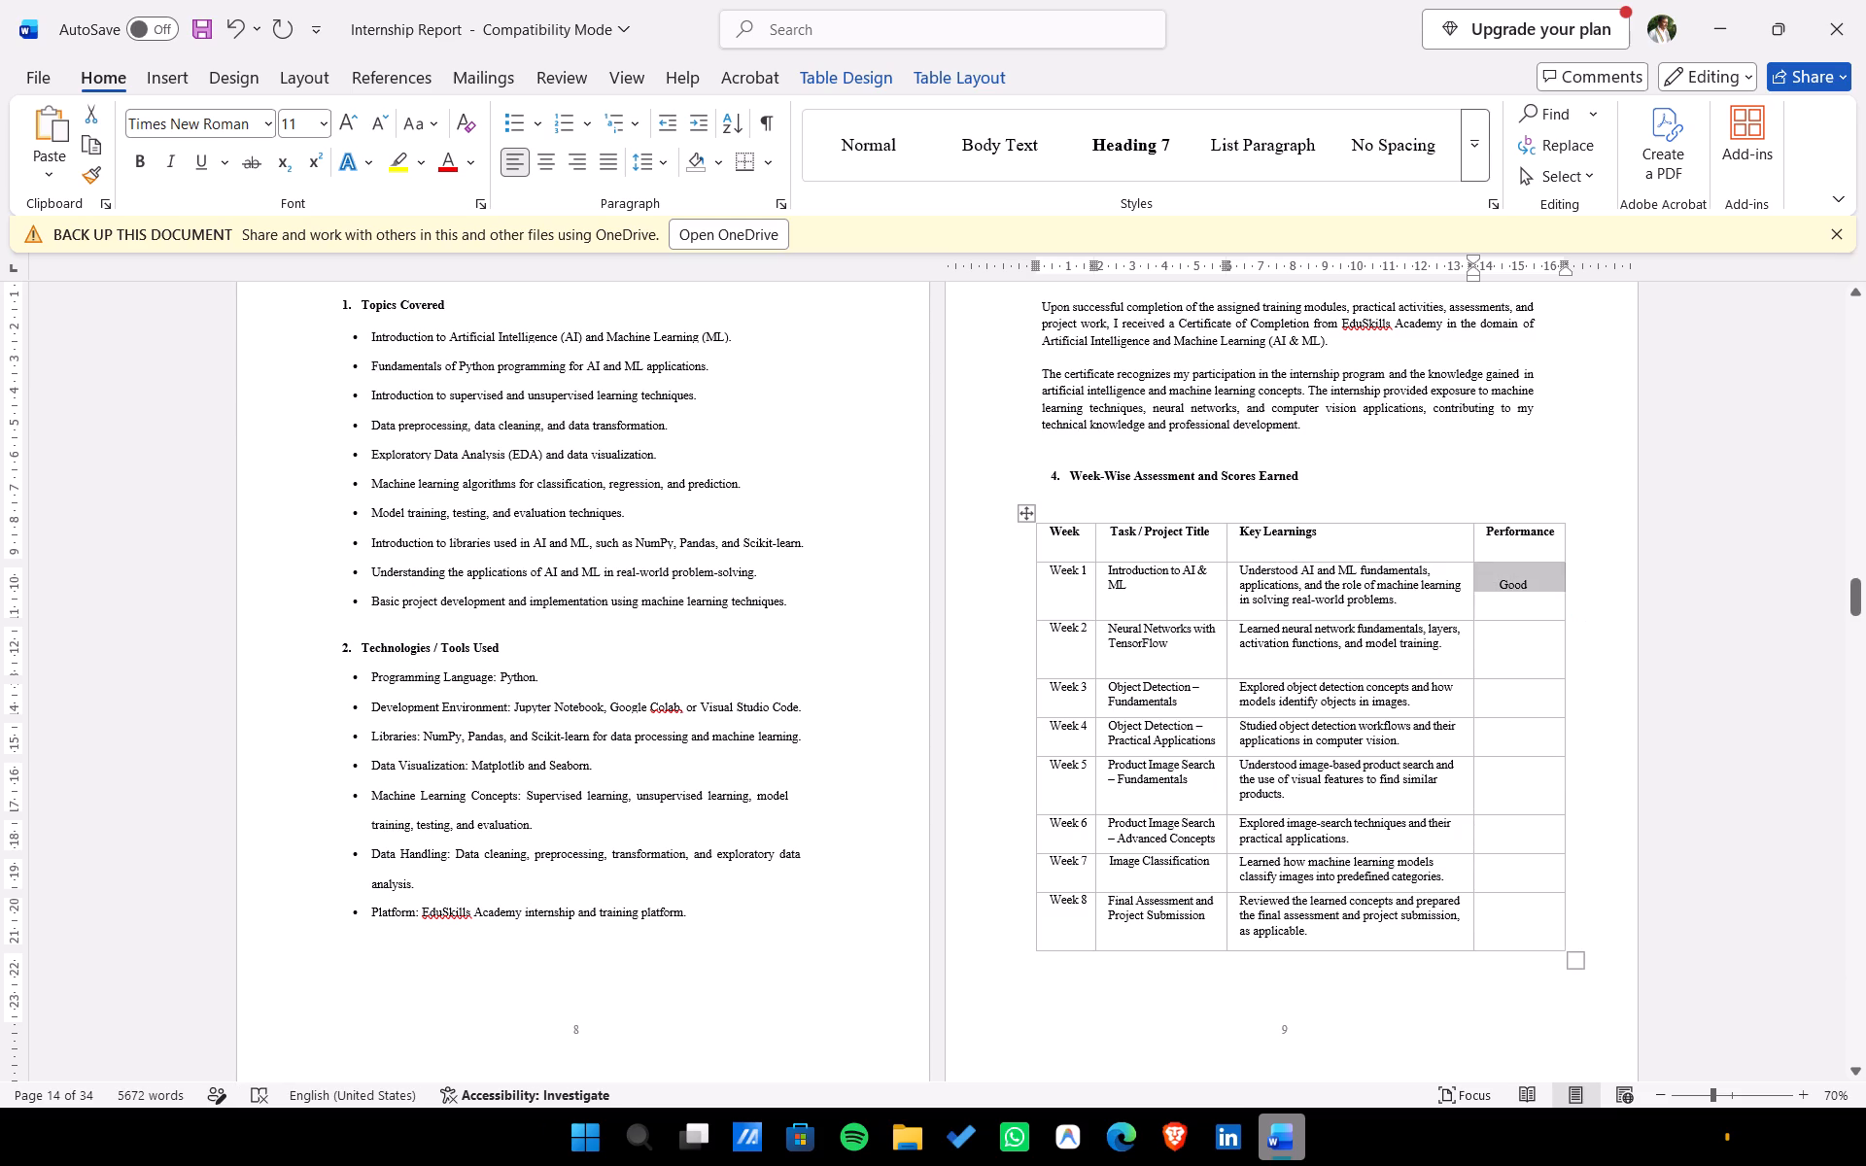
{"action": "key", "text": "ctrl+c"}
{"action": "left_click", "coordinate": [1502, 635]}
{"action": "left_click_drag", "start_coordinate": [1502, 635], "coordinate": [1558, 918]}
{"action": "key", "text": "ctrl+v"}
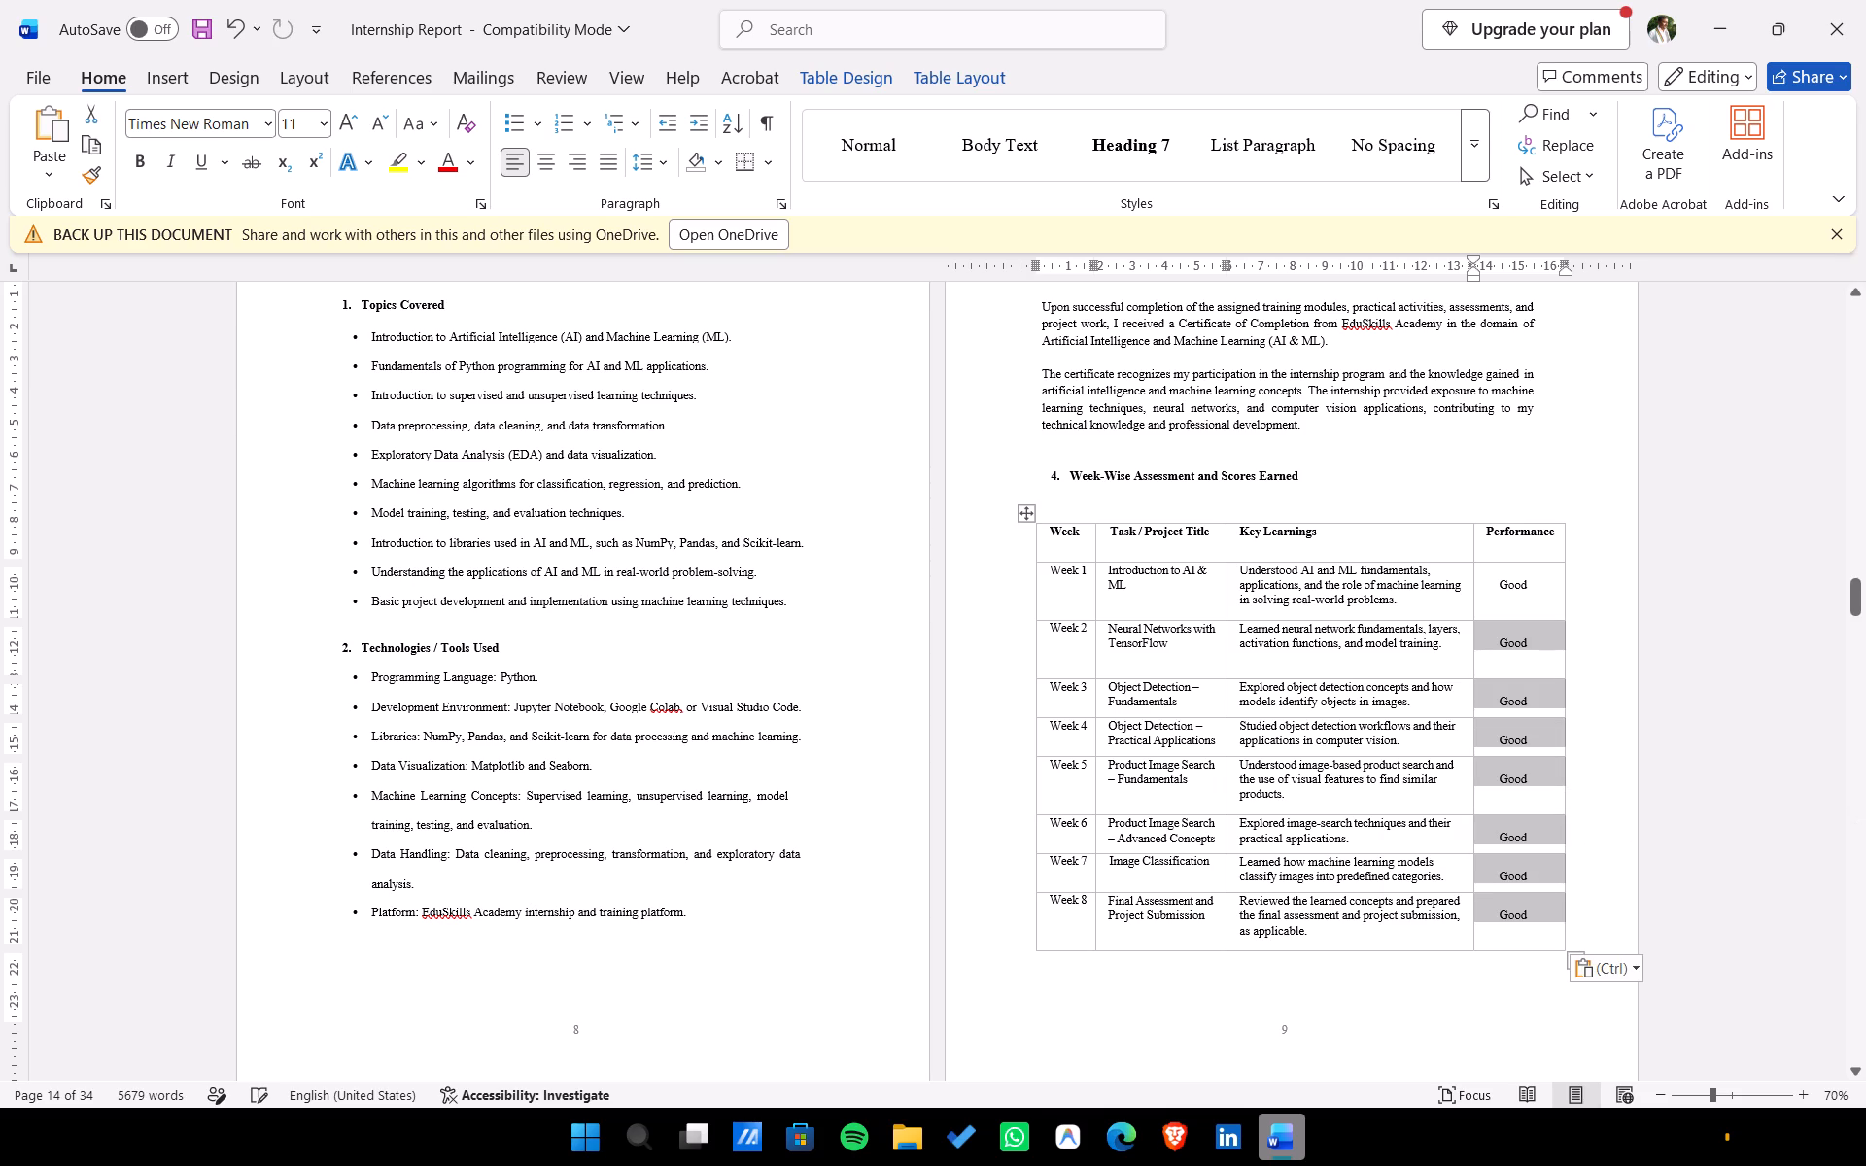
{"action": "left_click", "coordinate": [1651, 880]}
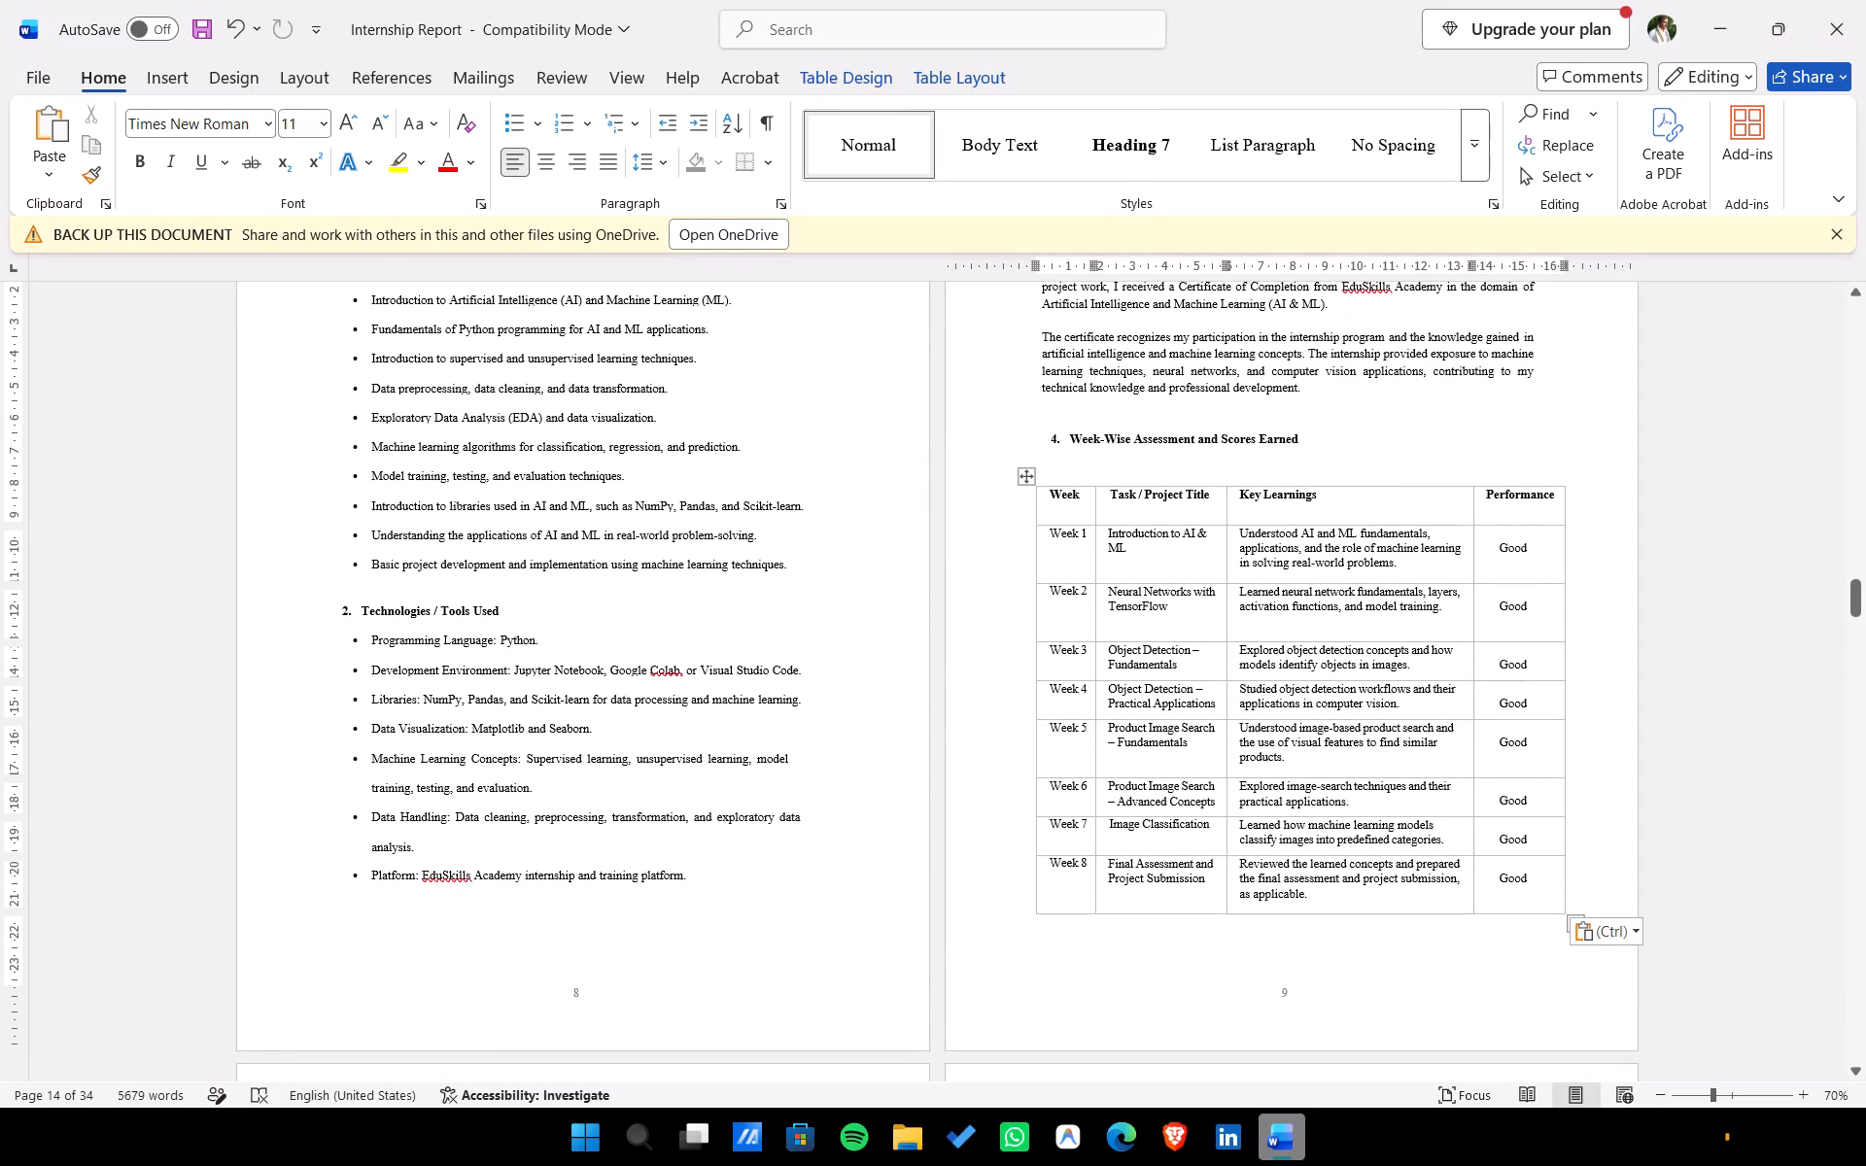
Review the Project Component pages, checking the numbered section headings from "Project Title" through "Implementation and Outcome" and the Work Breakdown Structure table.
{"action": "left_click", "coordinate": [1305, 785]}
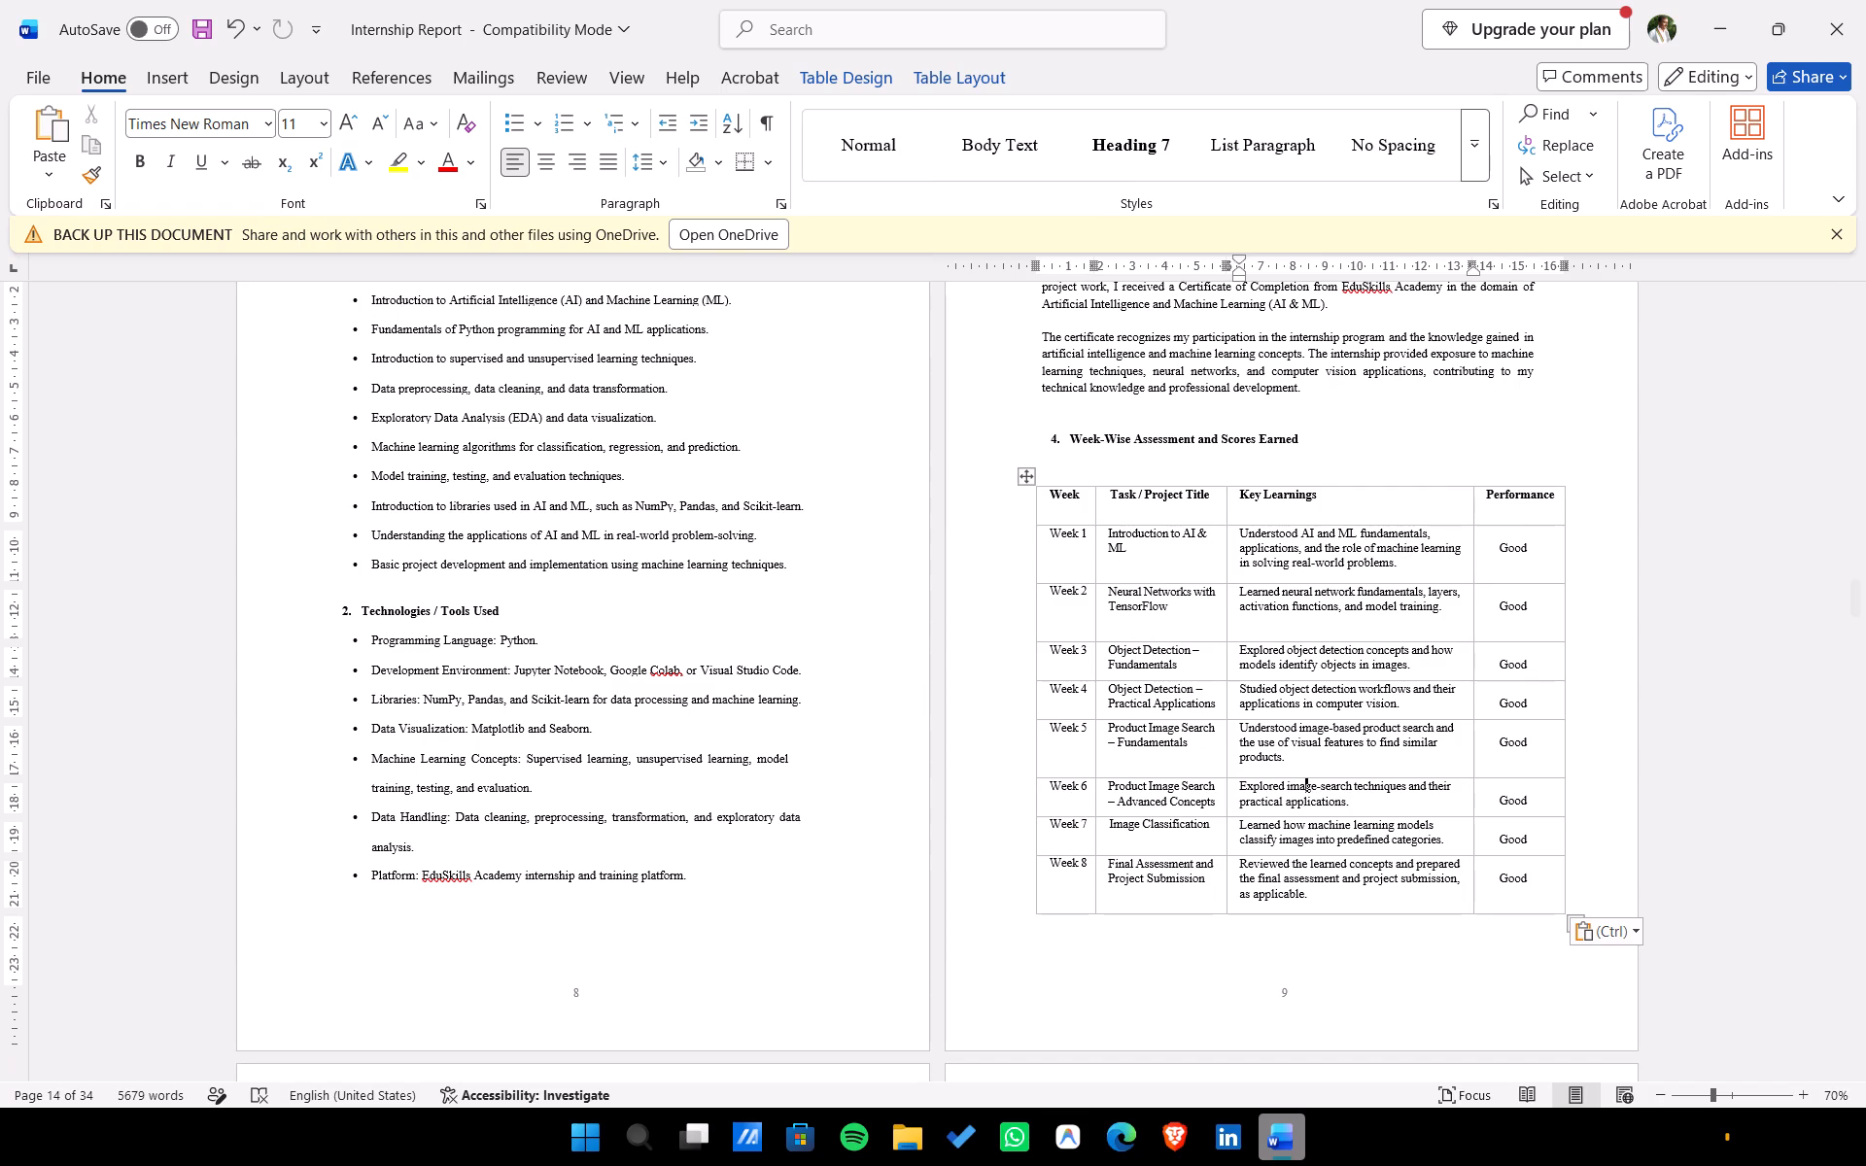
{"action": "scroll", "coordinate": [1260, 933], "scroll_direction": "down", "scroll_amount": 1}
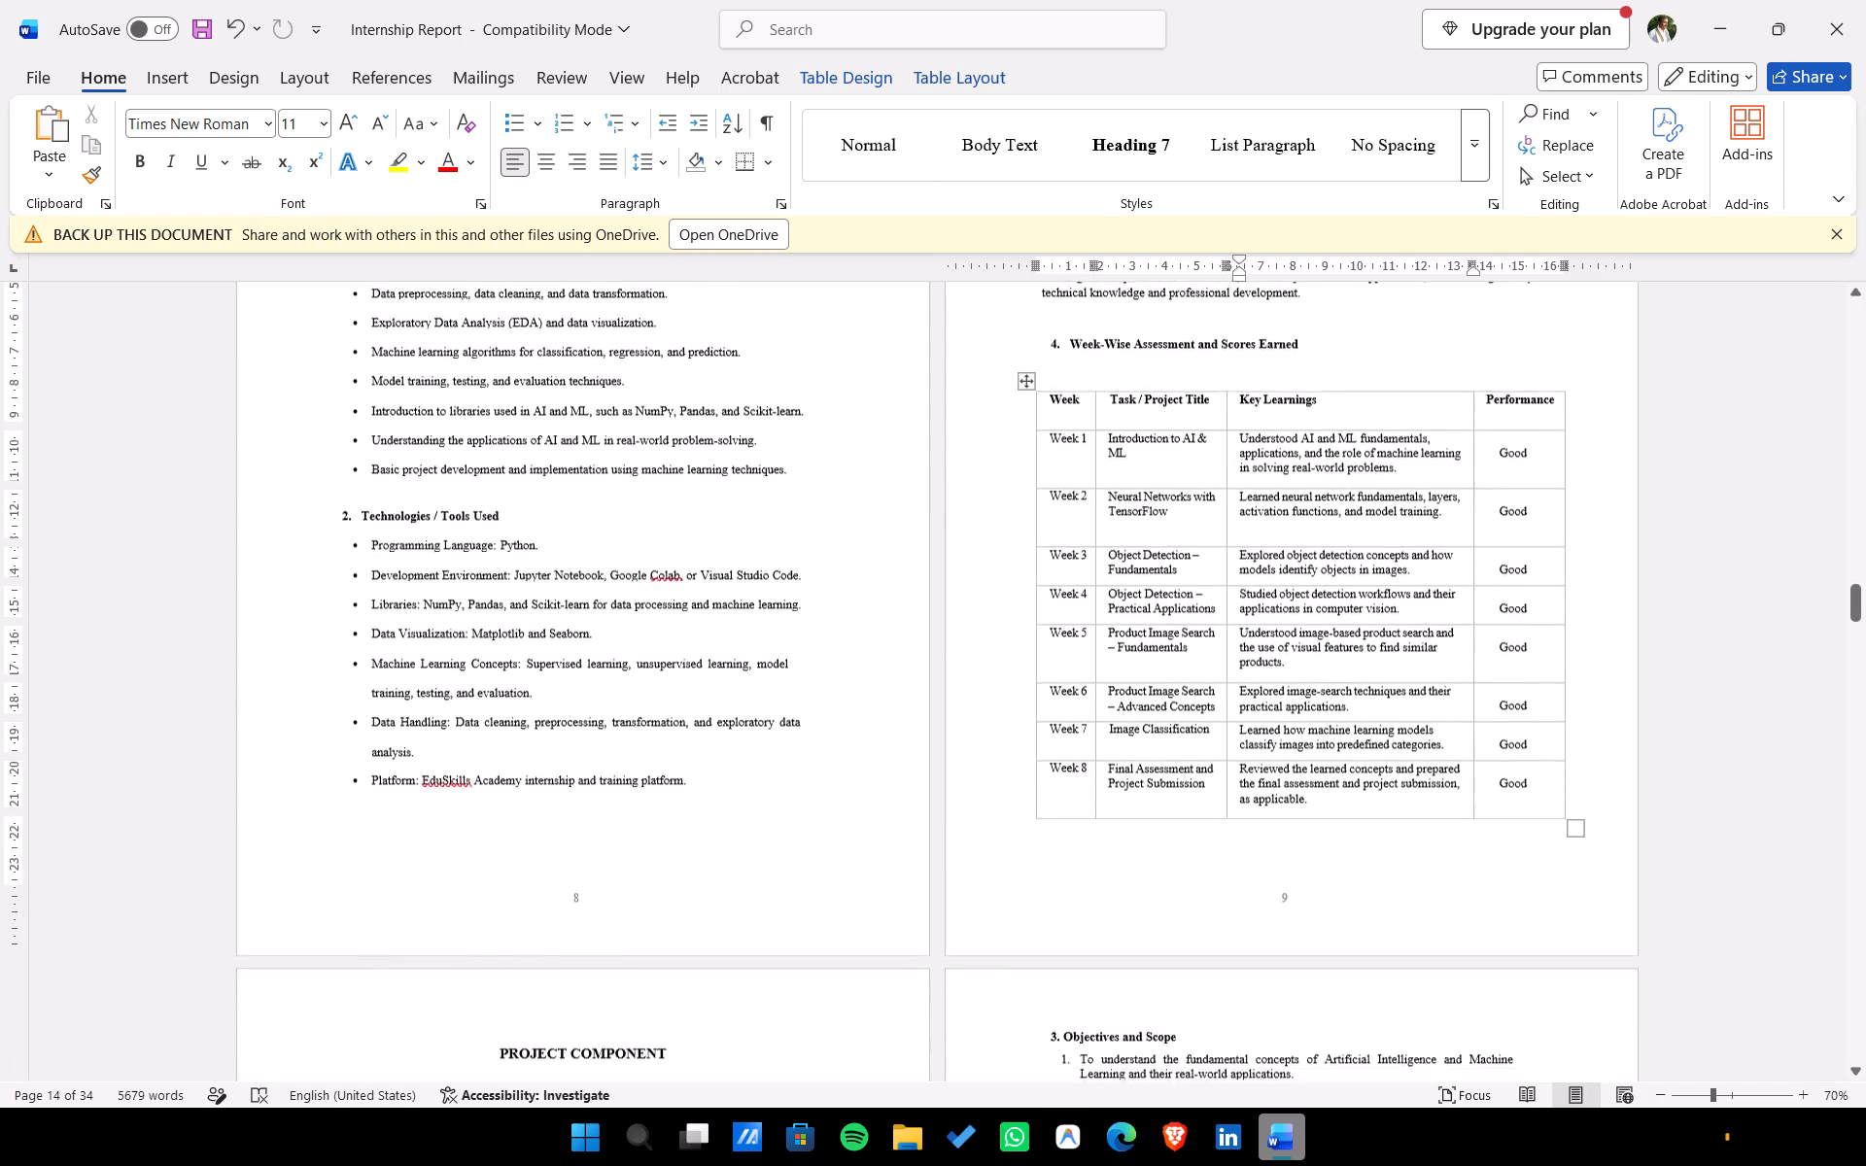
{"action": "scroll", "coordinate": [1260, 933], "scroll_direction": "down", "scroll_amount": 1}
{"action": "scroll", "coordinate": [1260, 933], "scroll_direction": "up", "scroll_amount": 1}
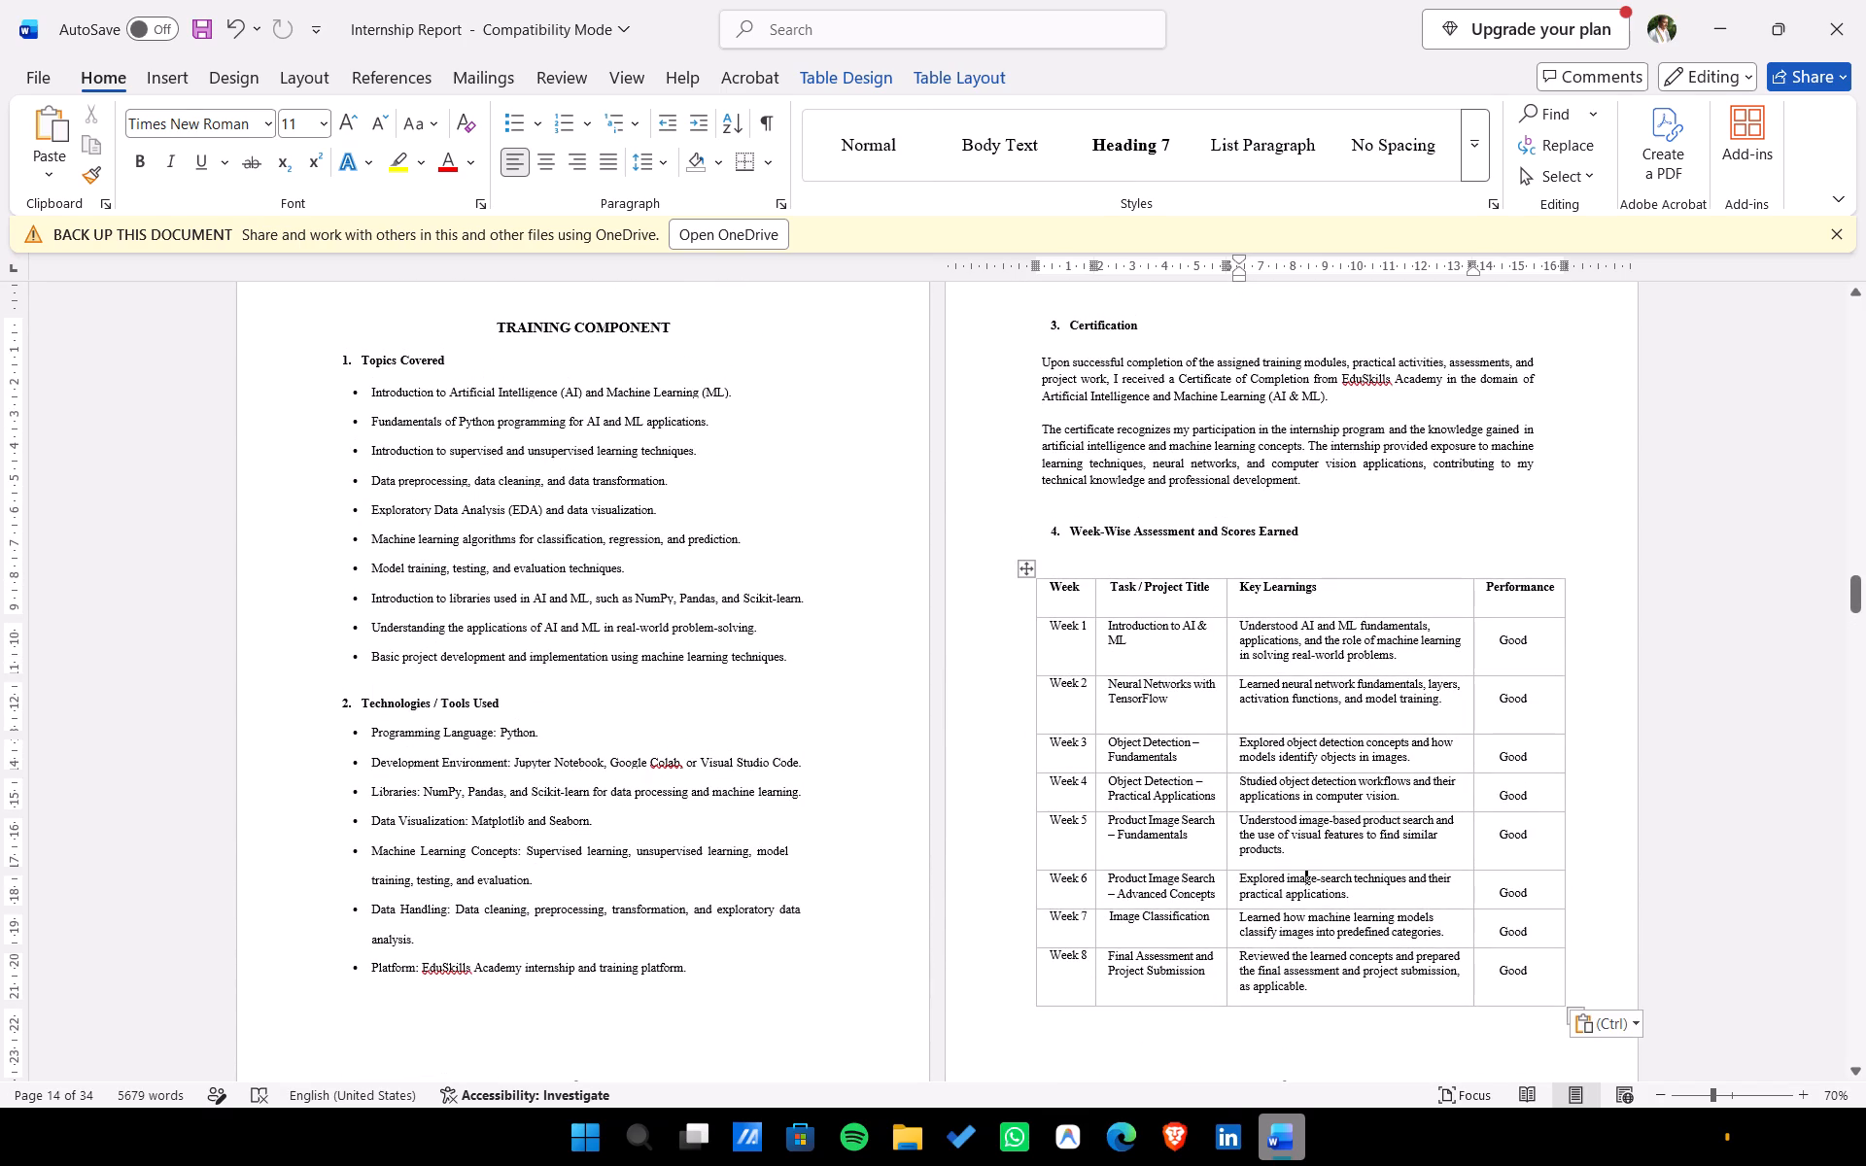
{"action": "scroll", "coordinate": [978, 733], "scroll_direction": "down", "scroll_amount": 1}
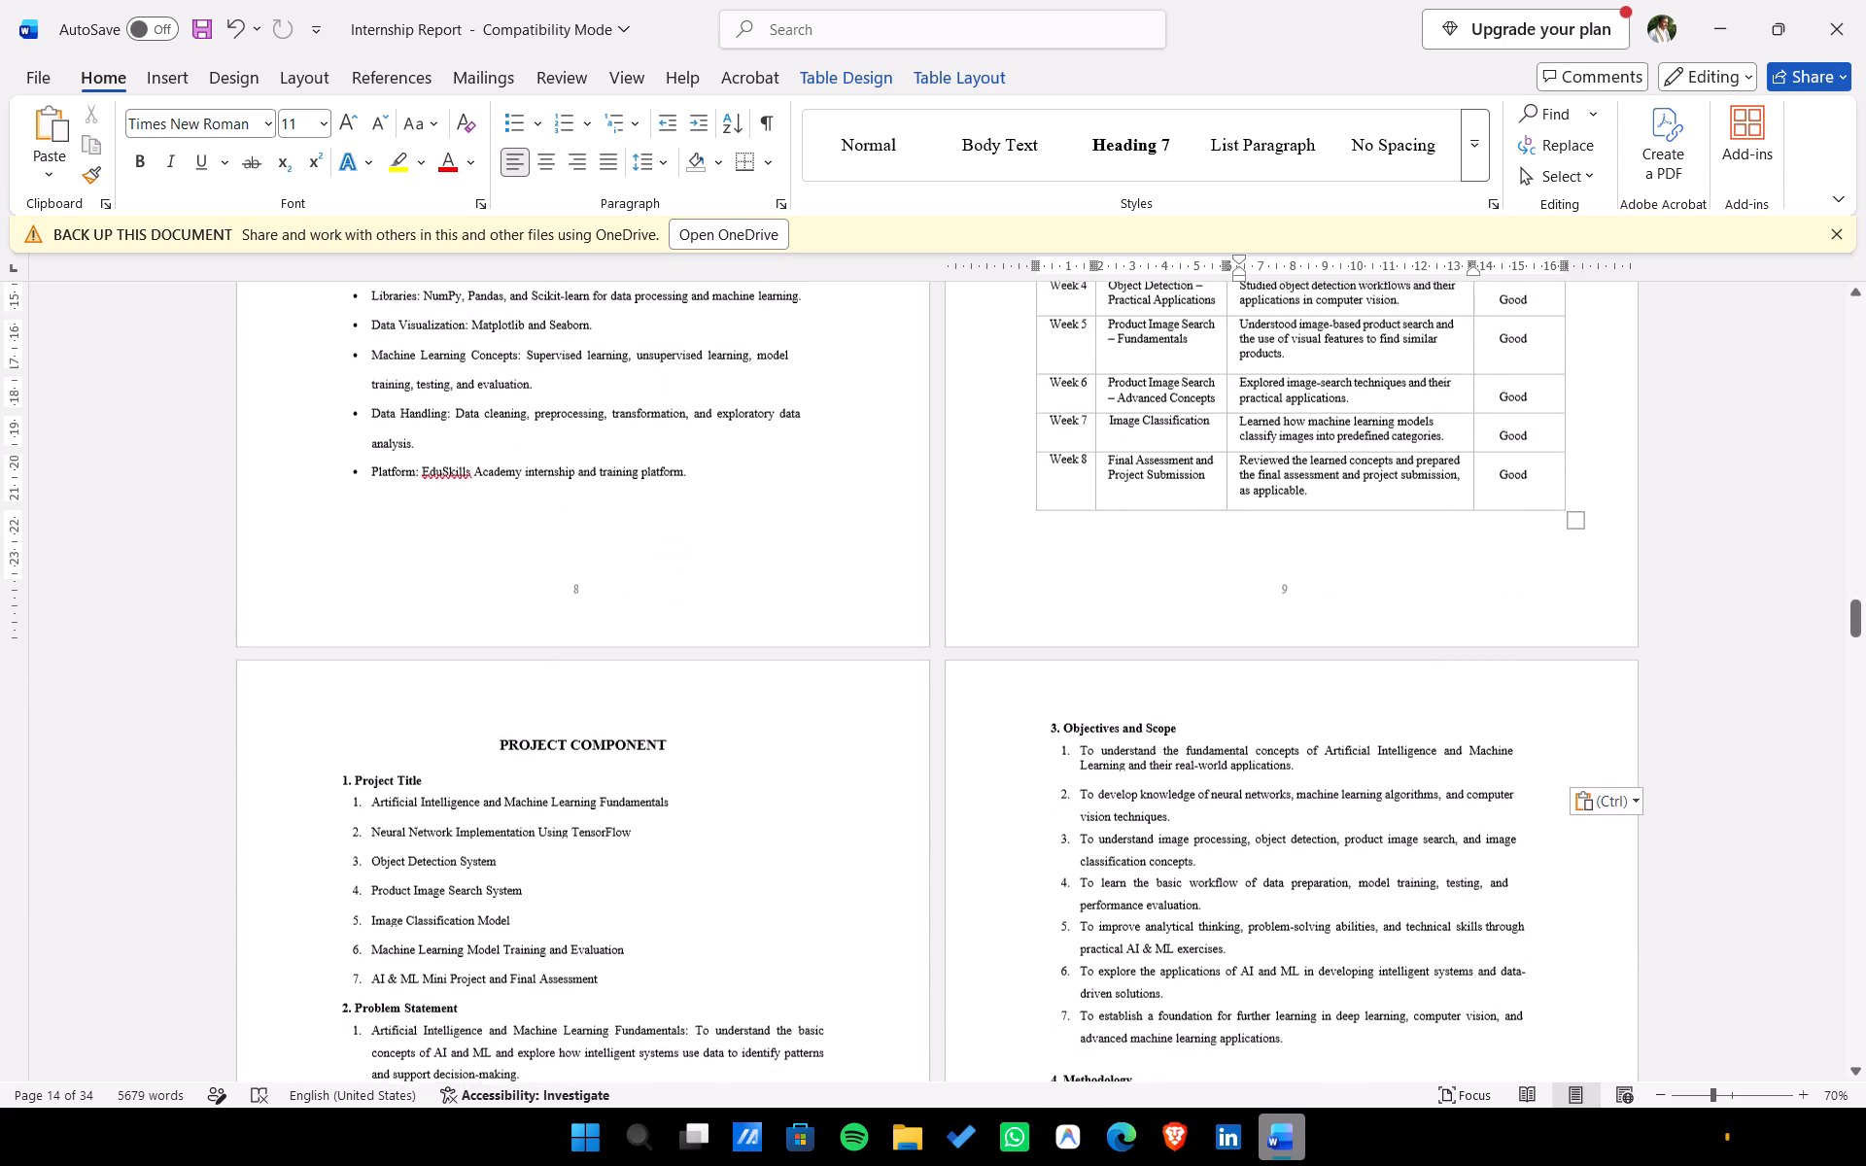
{"action": "scroll", "coordinate": [978, 733], "scroll_direction": "up", "scroll_amount": 2}
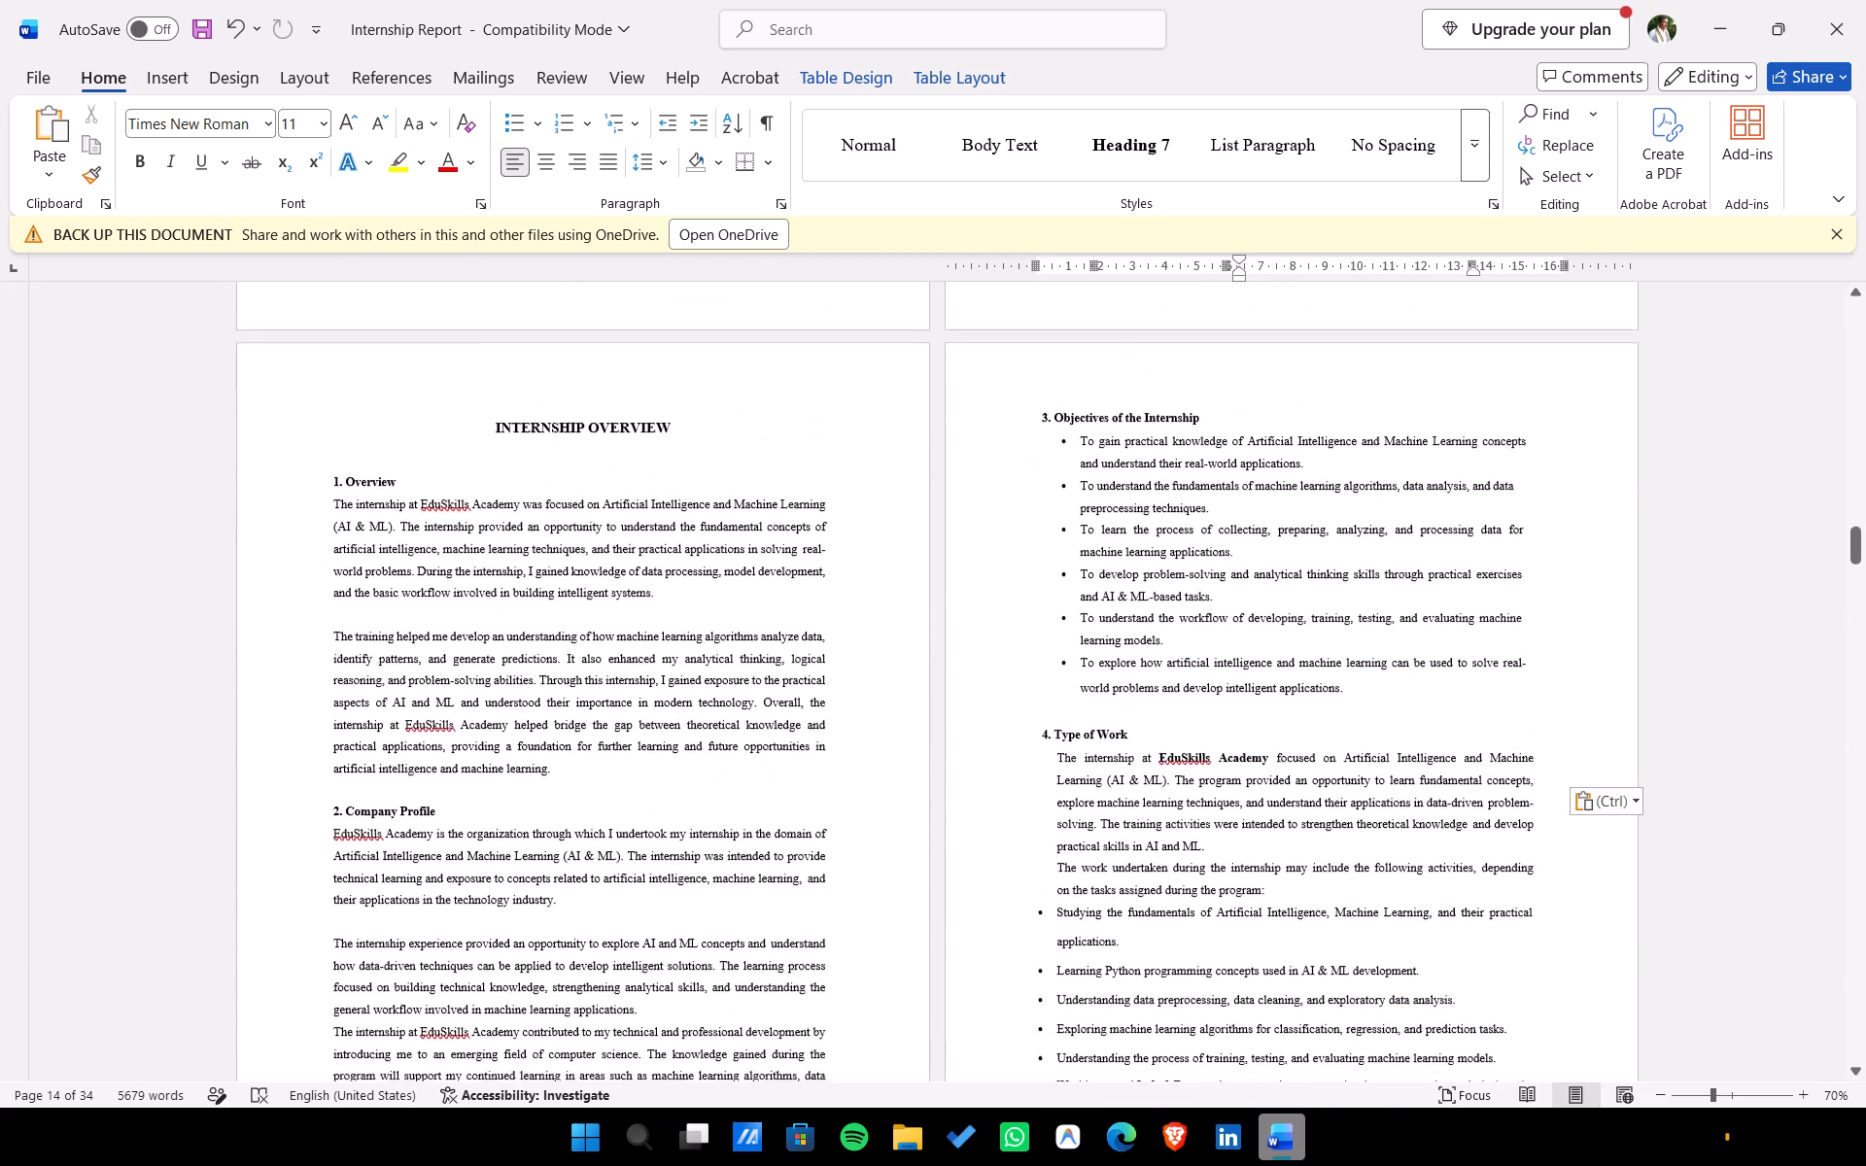
{"action": "scroll", "coordinate": [1020, 486], "scroll_direction": "down", "scroll_amount": 1}
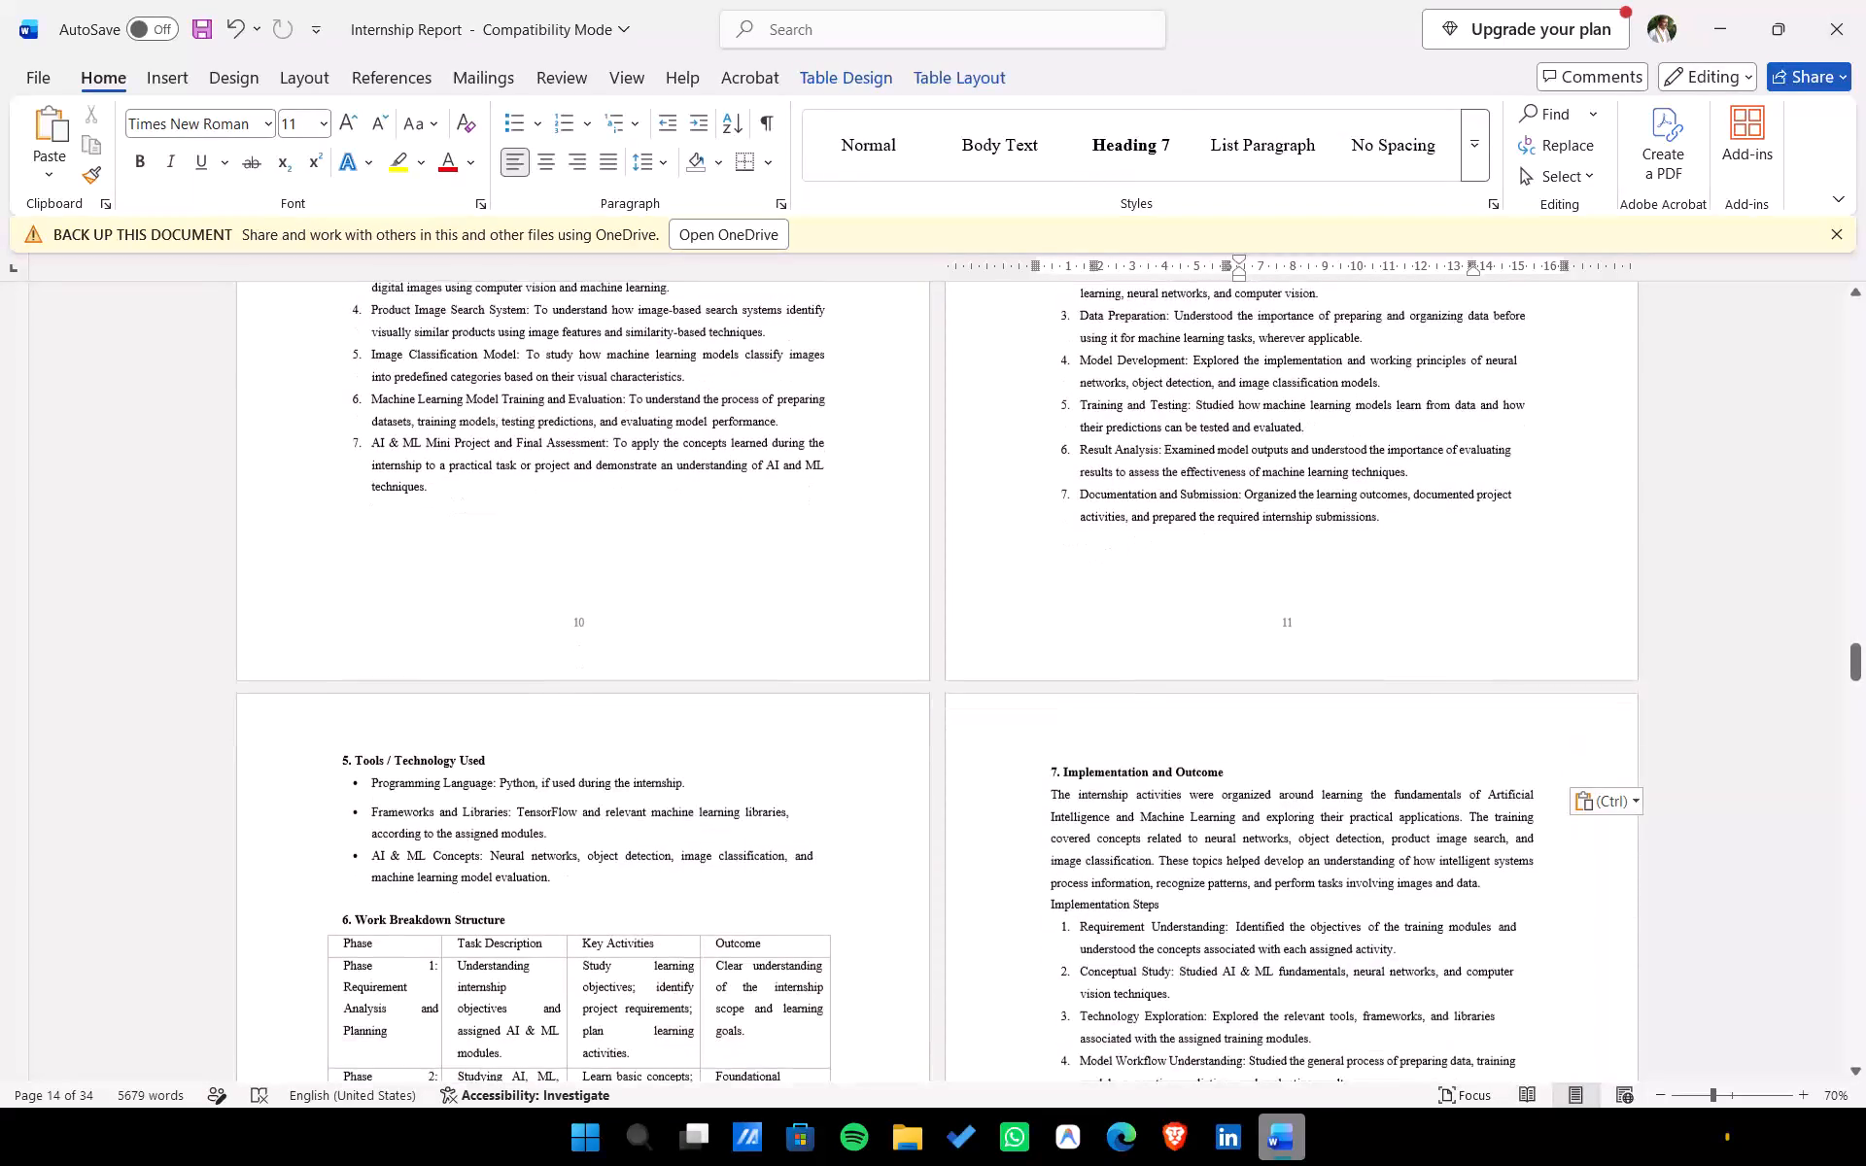
{"action": "scroll", "coordinate": [1004, 545], "scroll_direction": "down", "scroll_amount": 1}
{"action": "scroll", "coordinate": [824, 494], "scroll_direction": "up", "scroll_amount": 2}
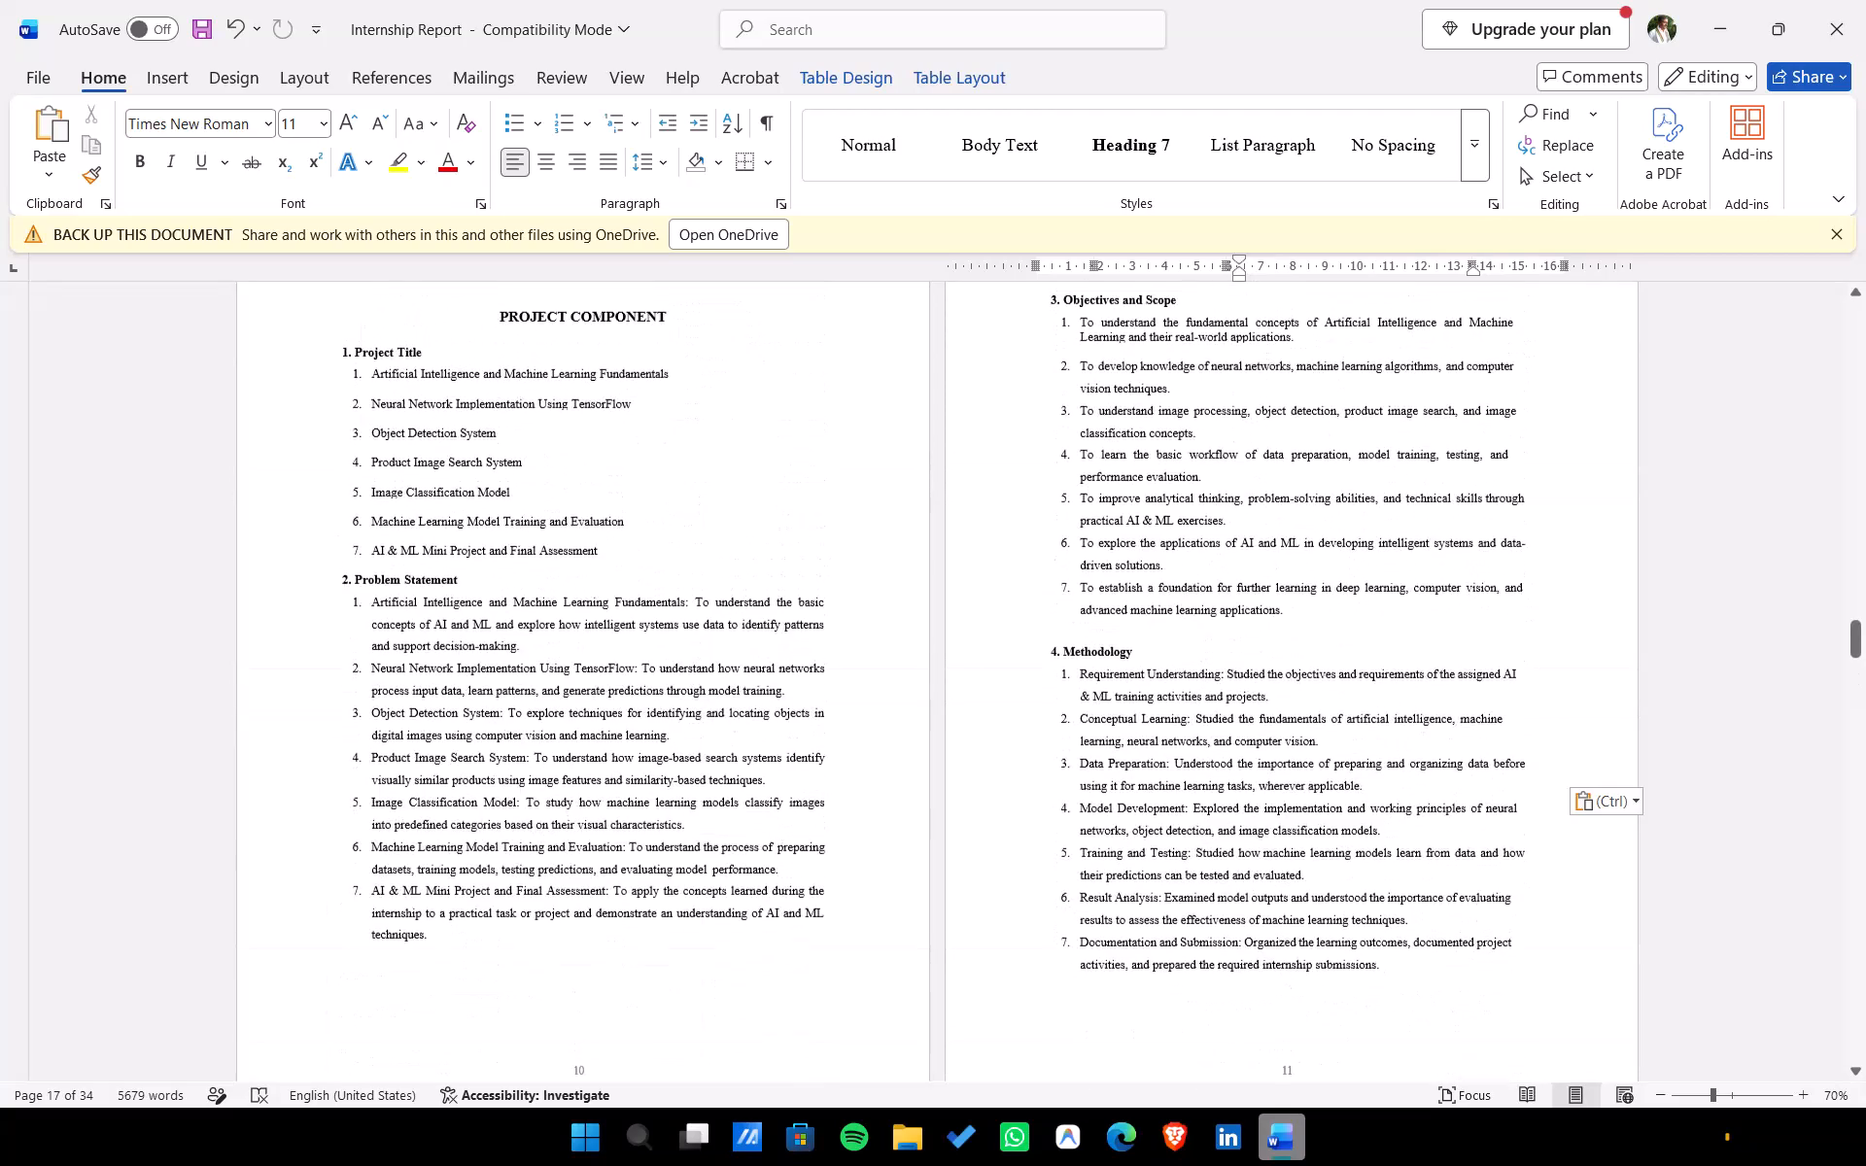
{"action": "scroll", "coordinate": [1017, 569], "scroll_direction": "down", "scroll_amount": 1}
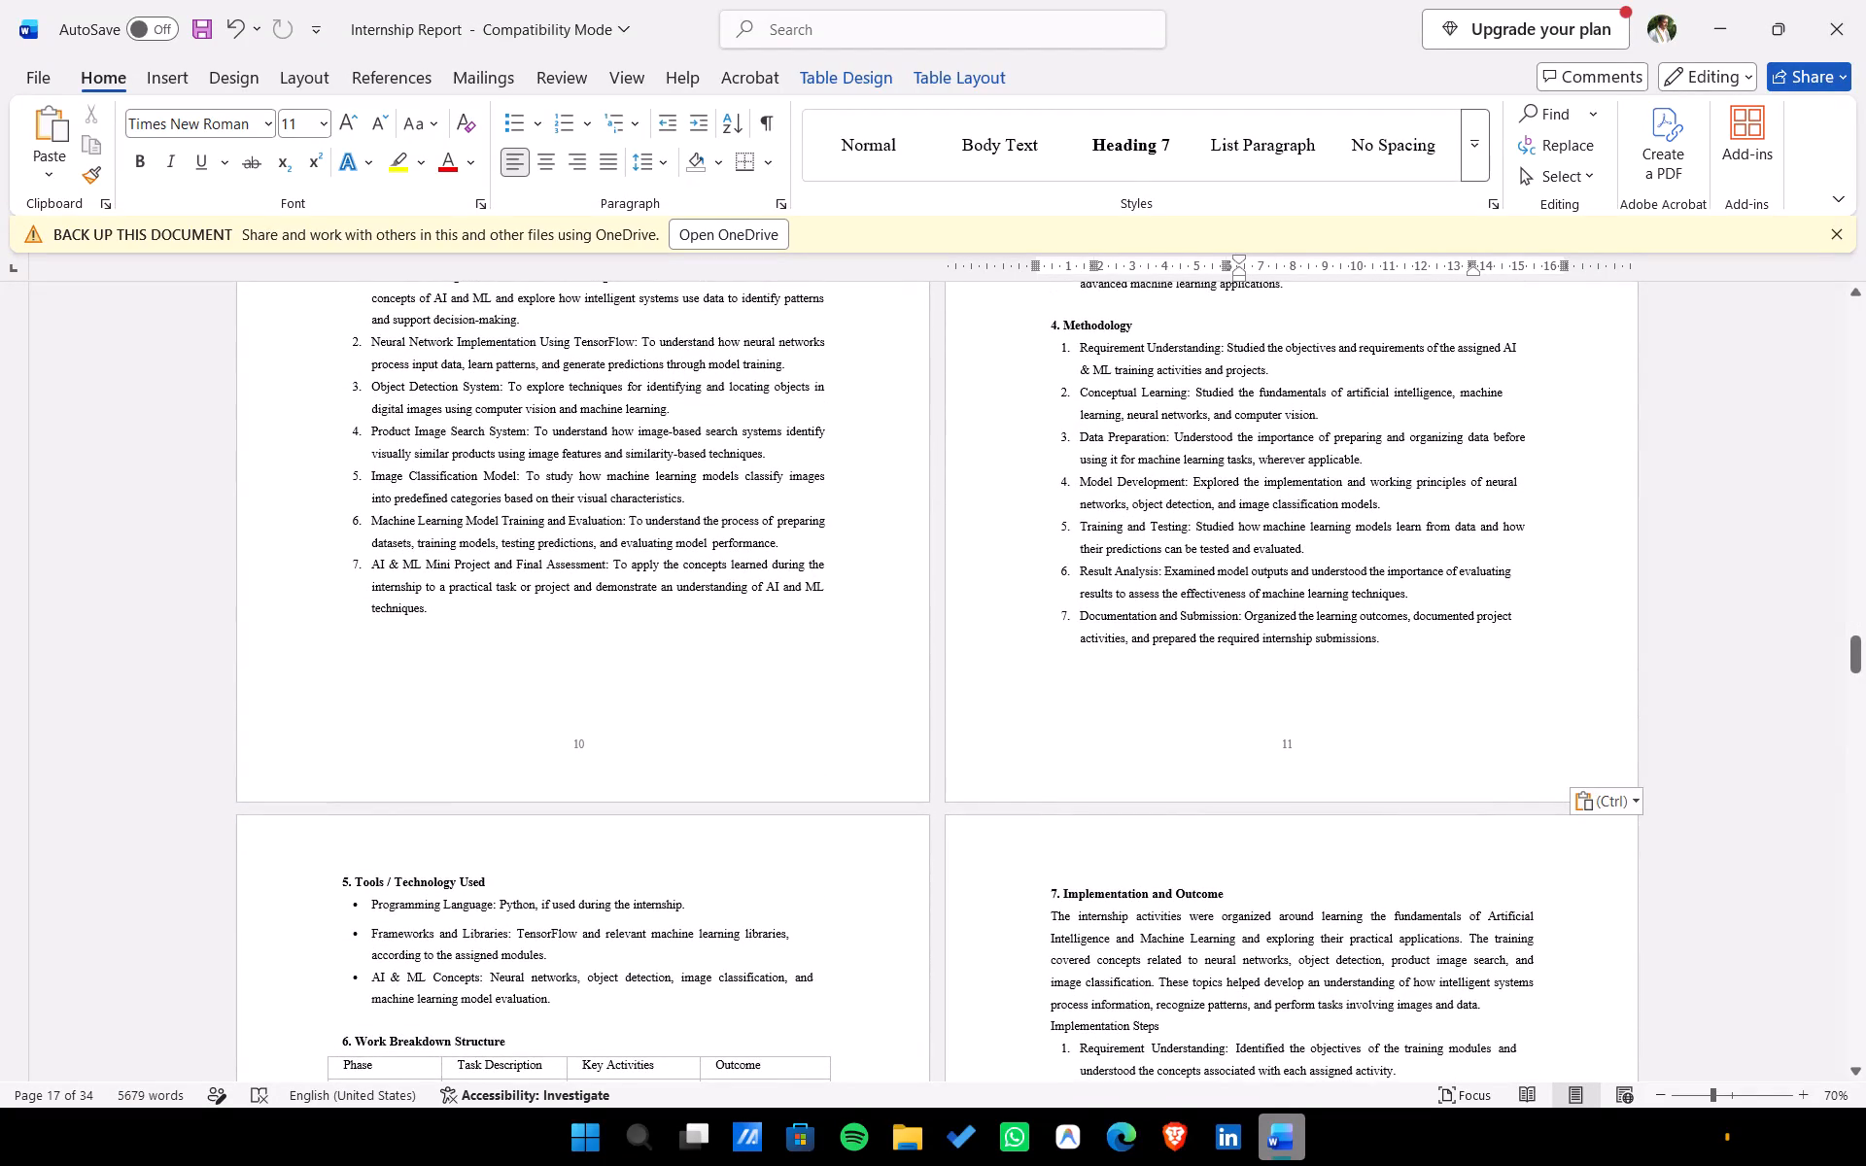
{"action": "scroll", "coordinate": [1139, 336], "scroll_direction": "up", "scroll_amount": 1}
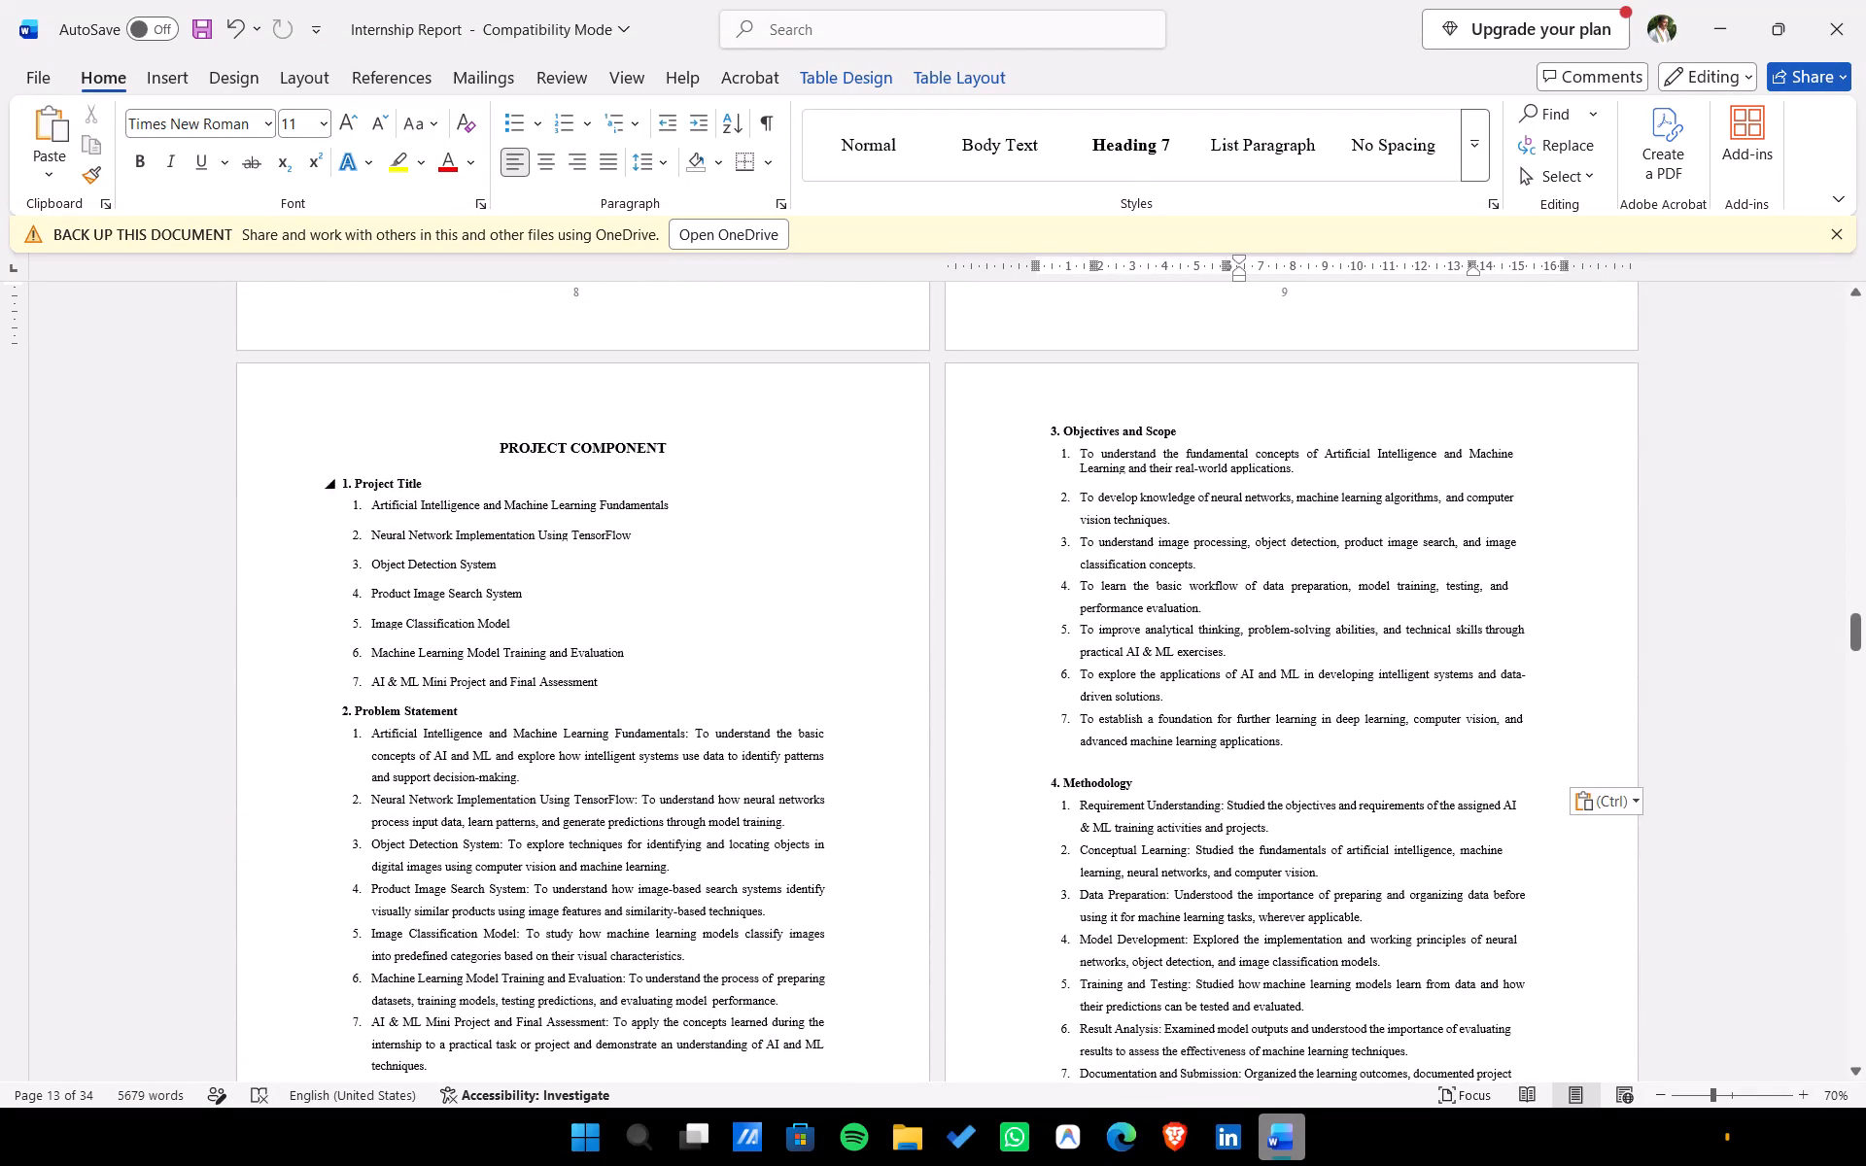
{"action": "scroll", "coordinate": [841, 509], "scroll_direction": "down", "scroll_amount": 1}
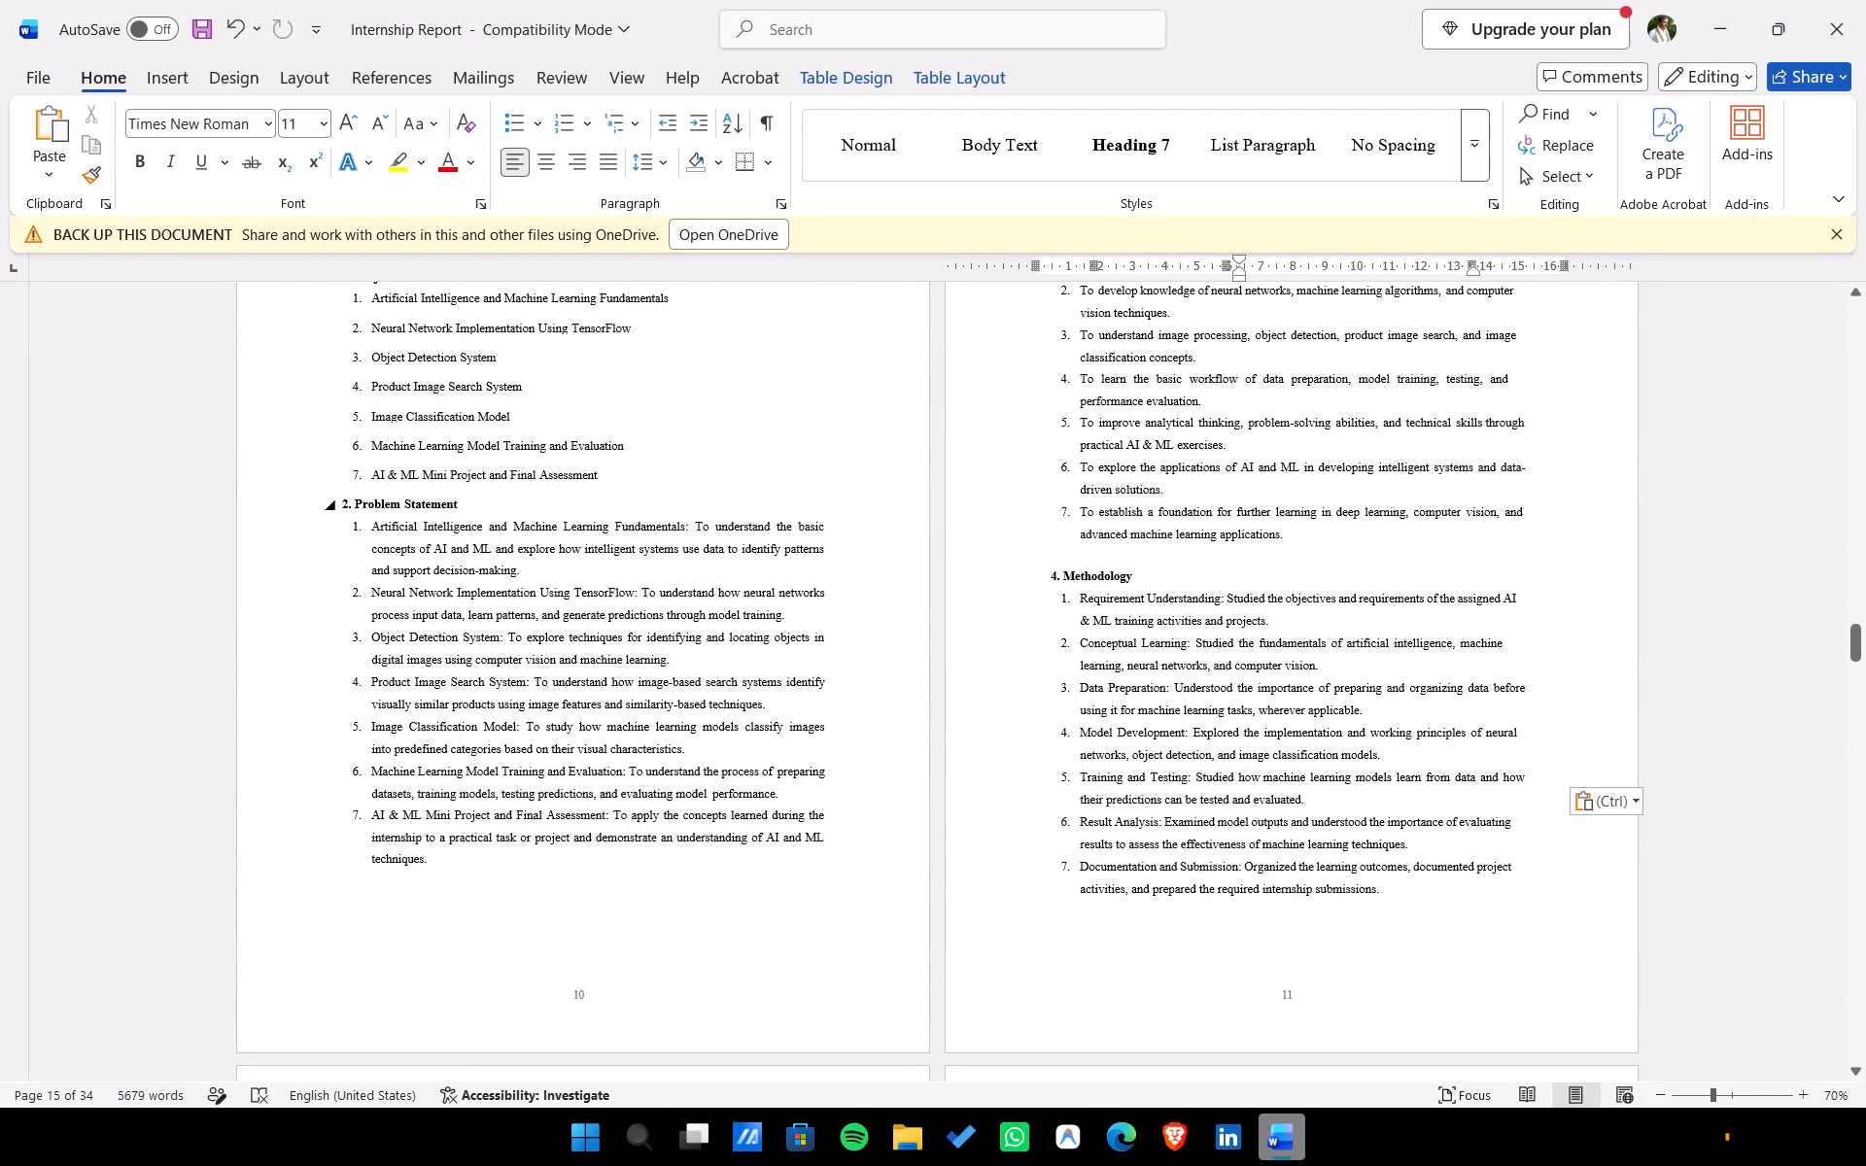
{"action": "left_click", "coordinate": [443, 504]}
{"action": "scroll", "coordinate": [570, 498], "scroll_direction": "down", "scroll_amount": 1}
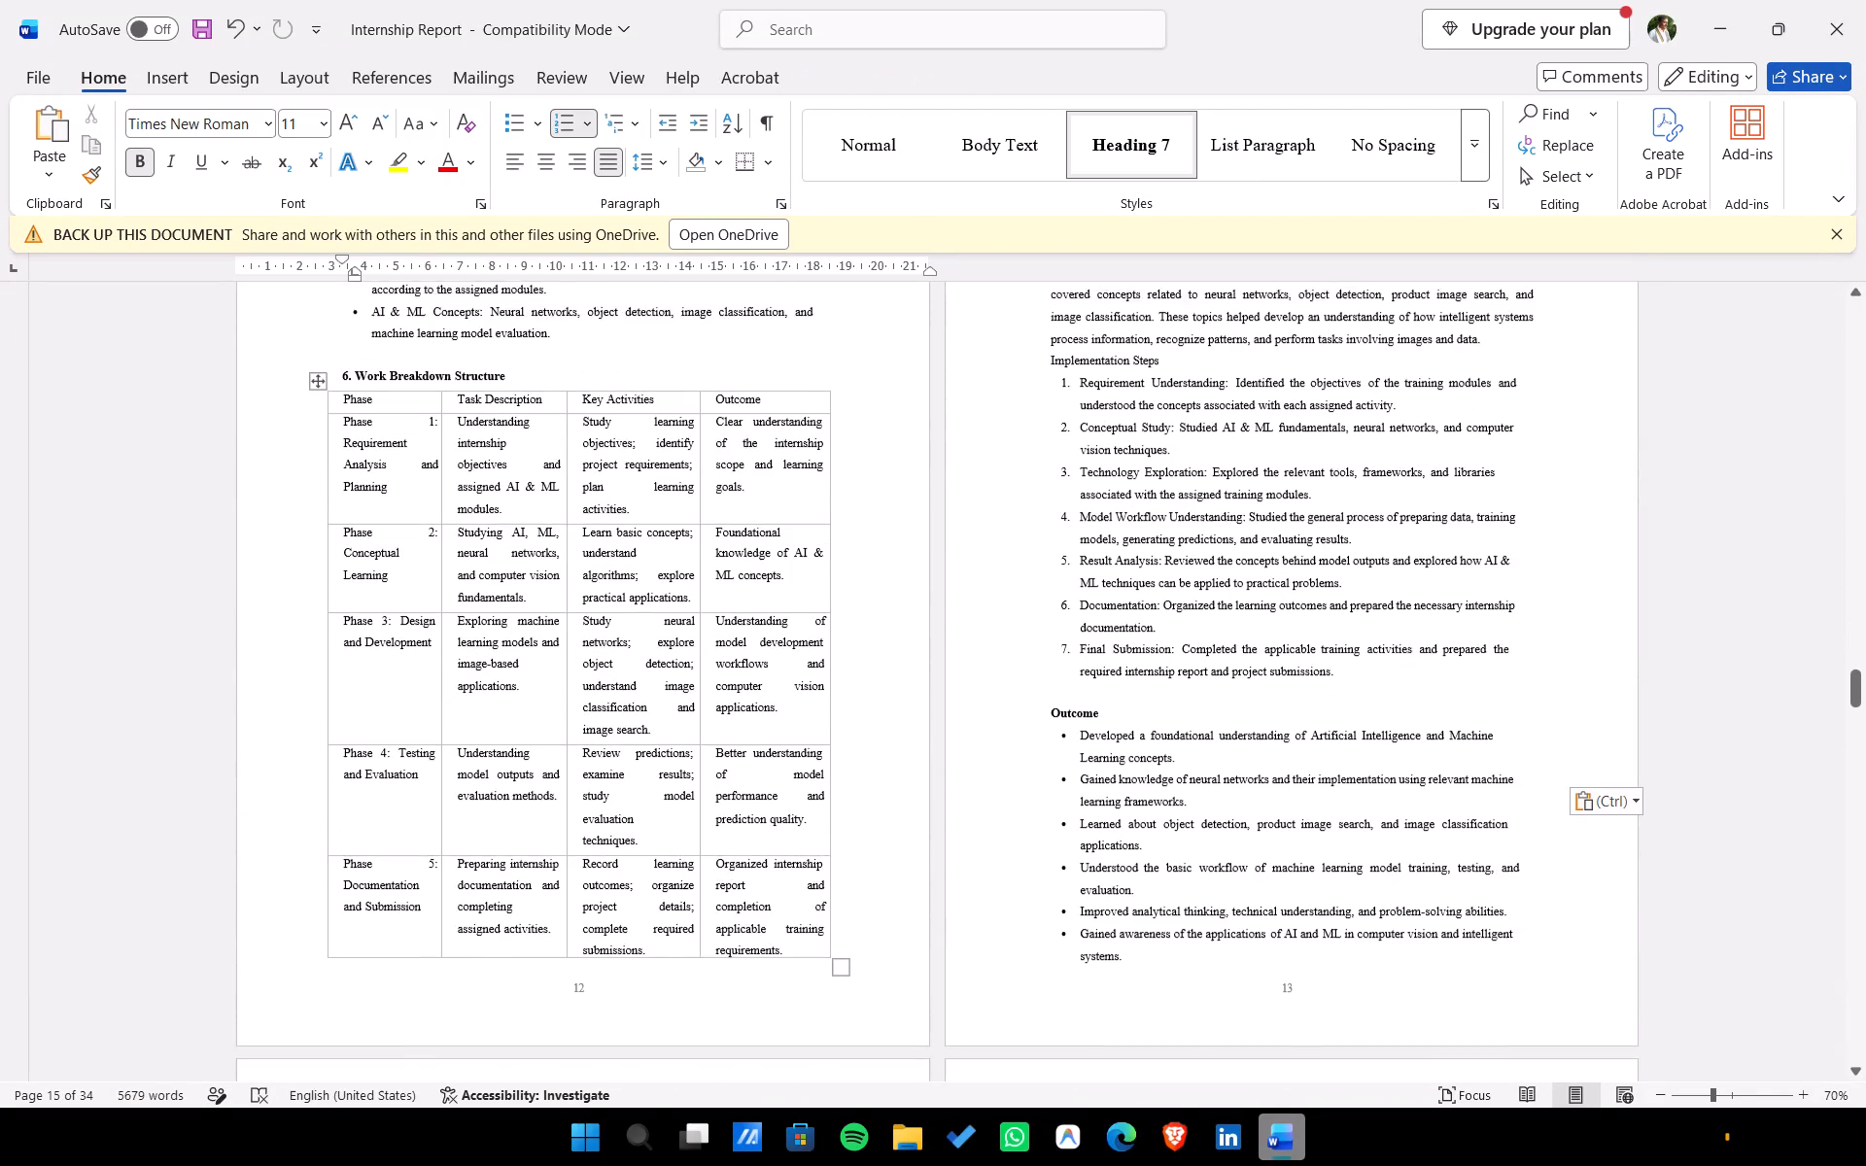
{"action": "left_click", "coordinate": [488, 351]}
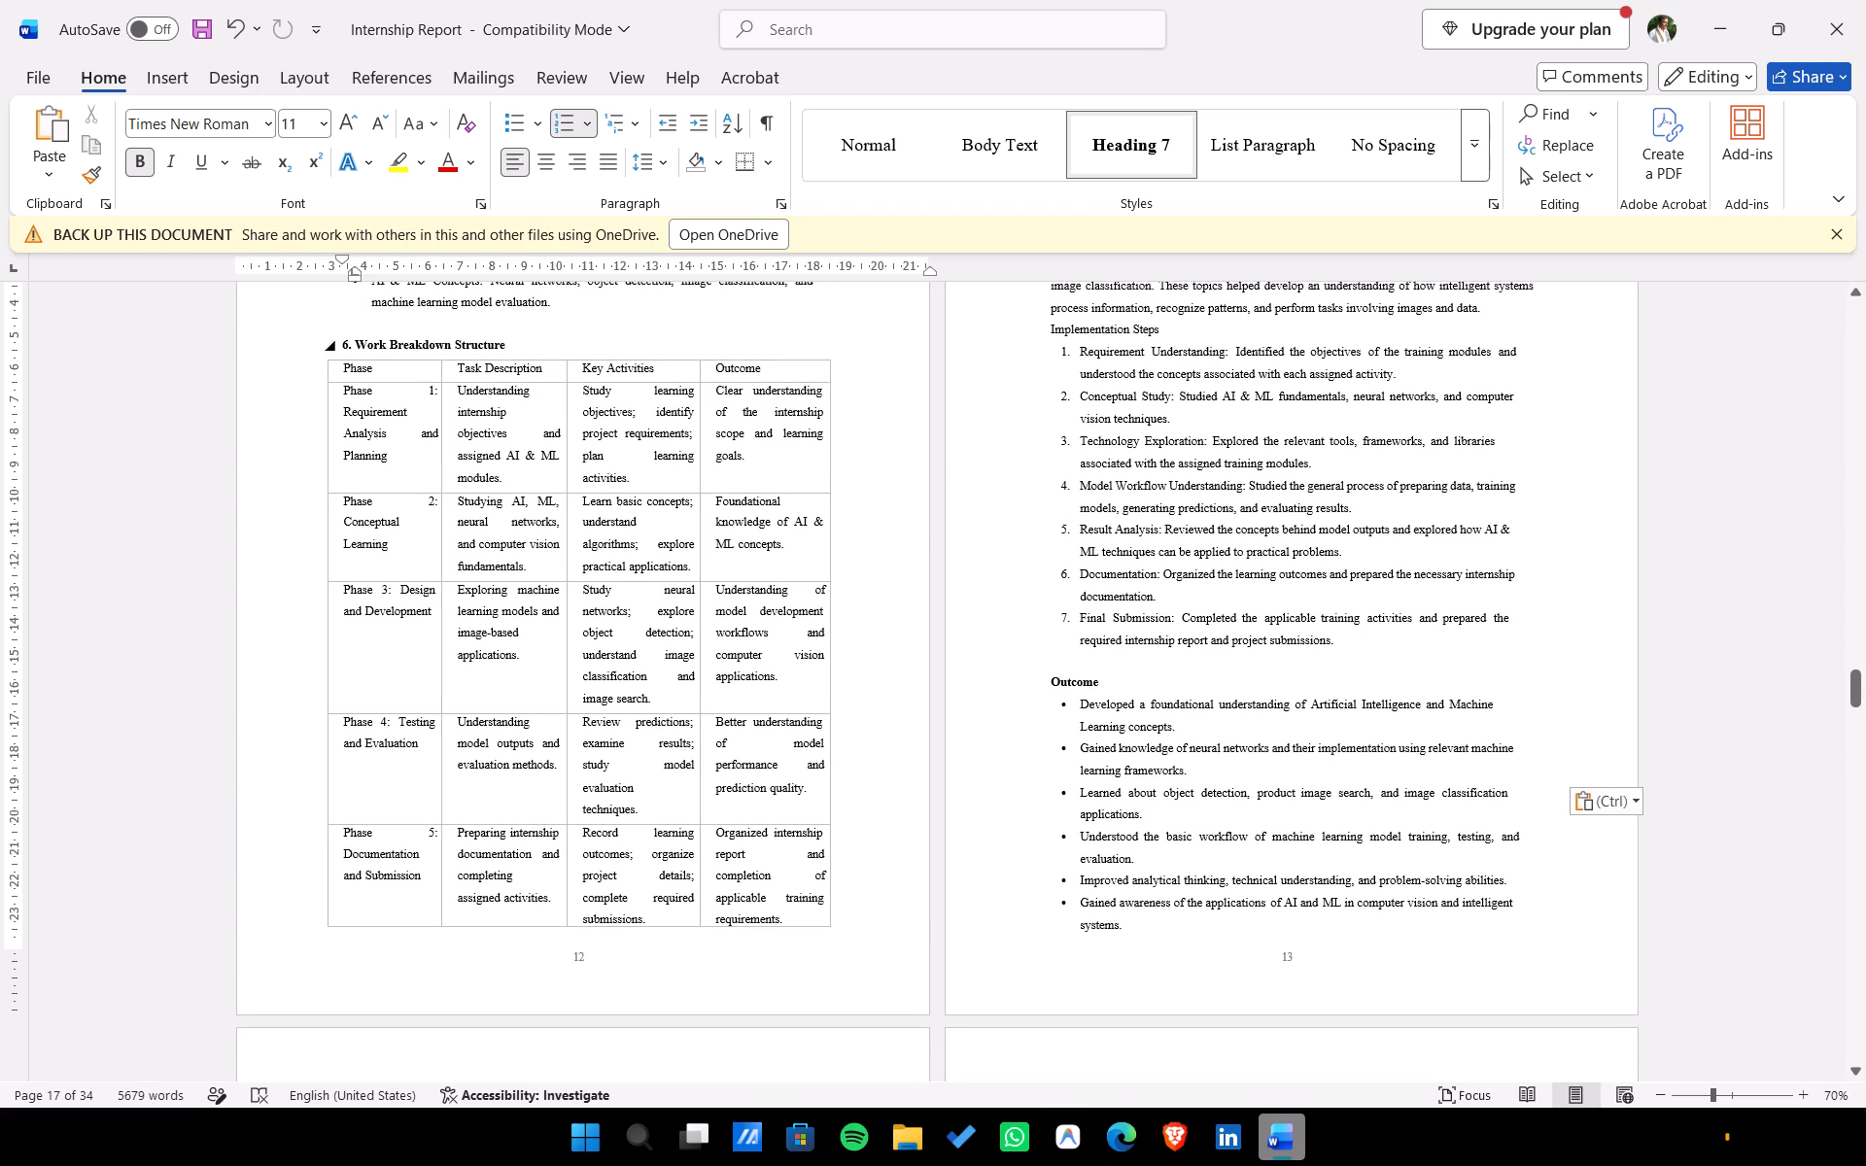
{"action": "scroll", "coordinate": [657, 365], "scroll_direction": "up", "scroll_amount": 1}
{"action": "left_click", "coordinate": [425, 470]}
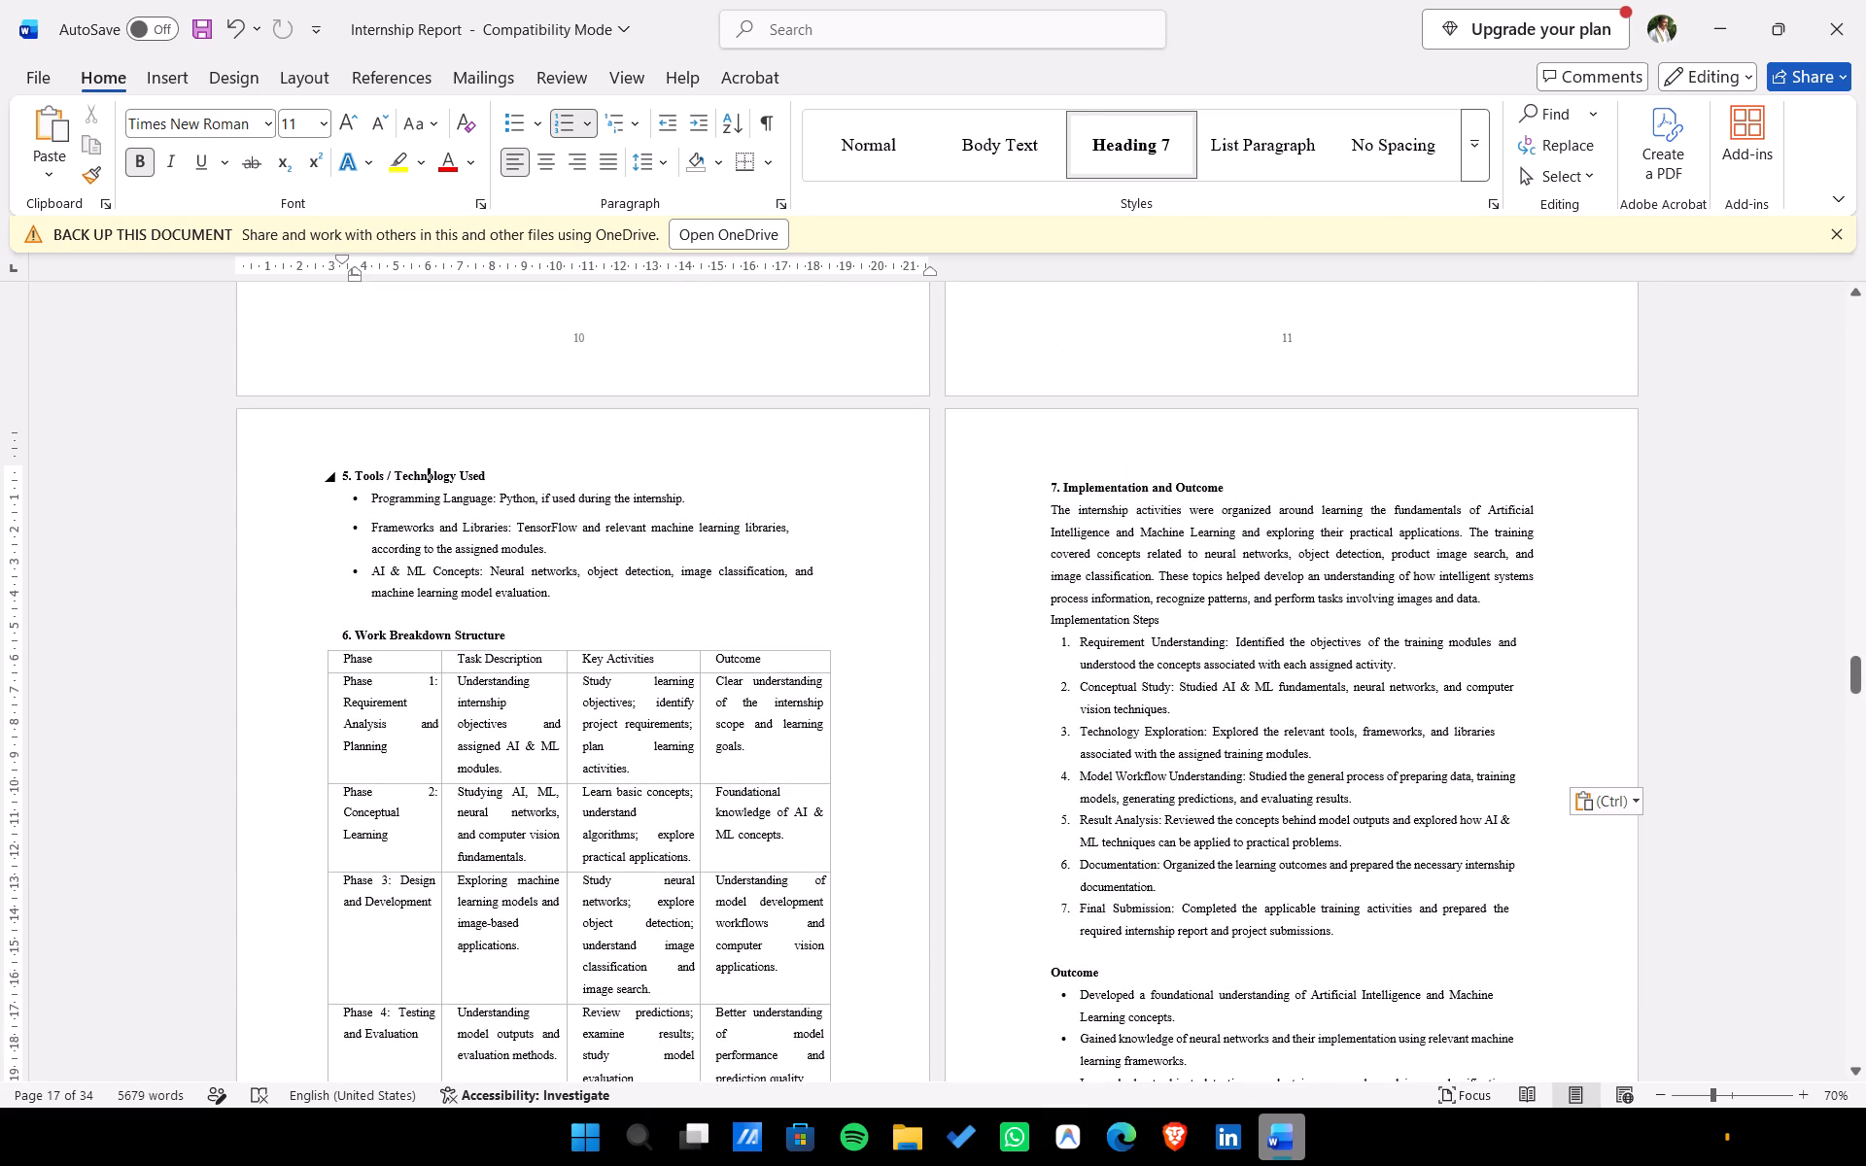
{"action": "scroll", "coordinate": [592, 456], "scroll_direction": "down", "scroll_amount": 1}
{"action": "scroll", "coordinate": [618, 600], "scroll_direction": "down", "scroll_amount": 1}
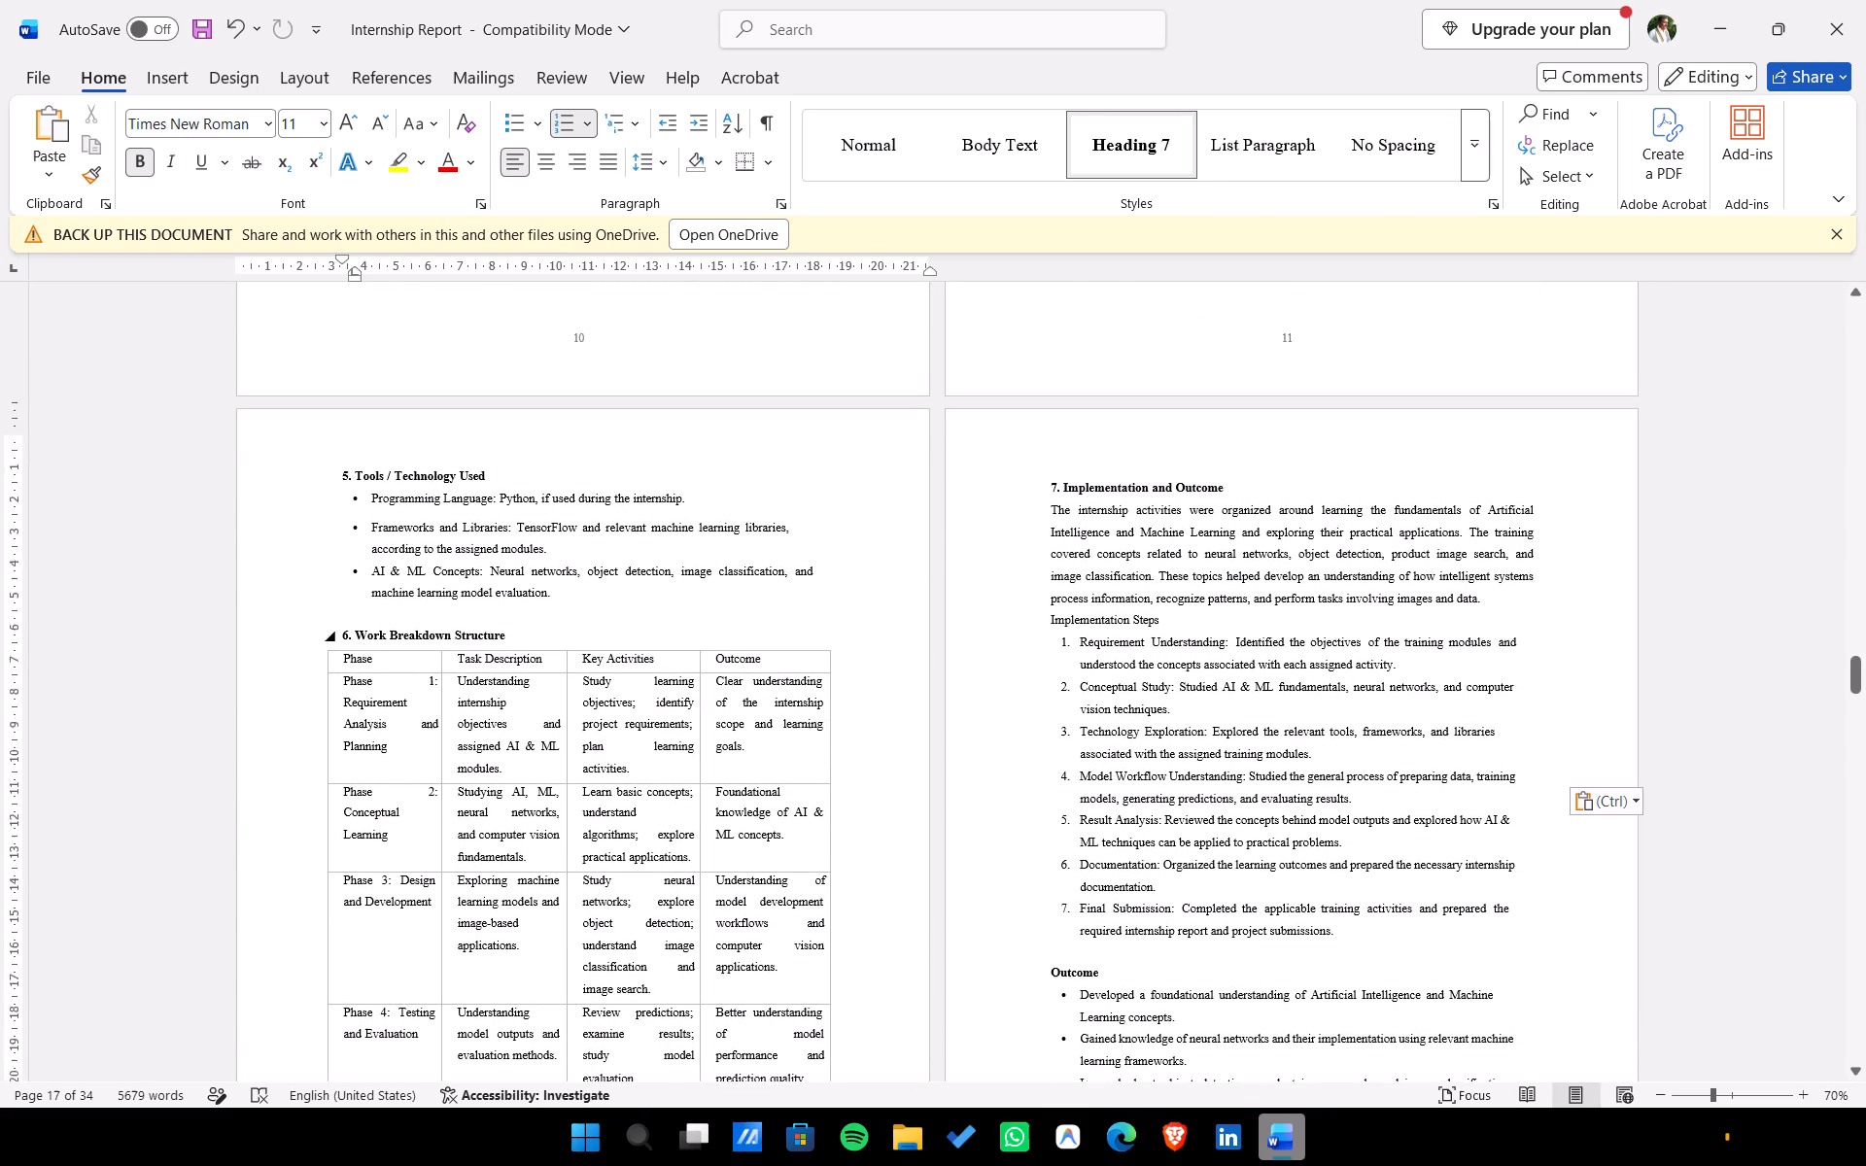
{"action": "scroll", "coordinate": [618, 600], "scroll_direction": "down", "scroll_amount": 1}
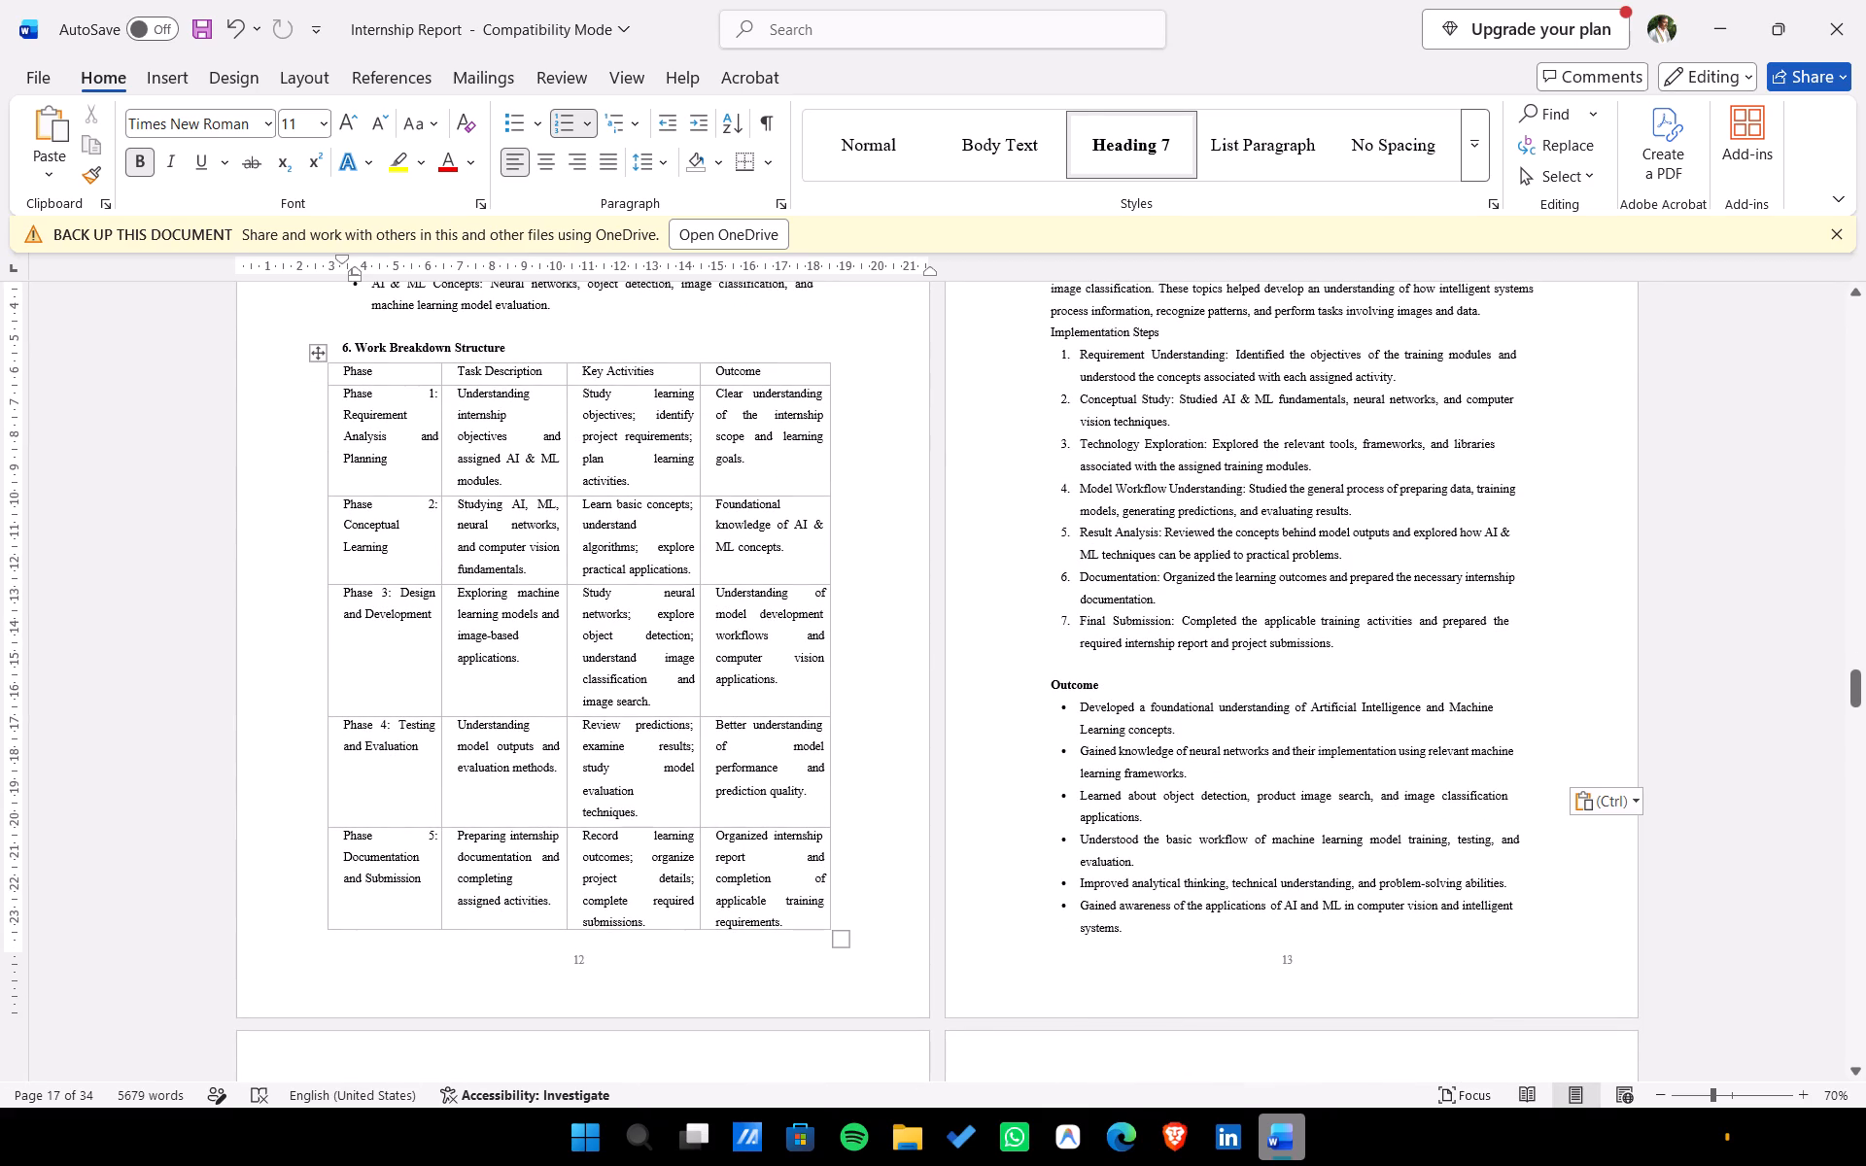
Try to delete the wide gap between "Phase" and "1:" in the first Phase cell of the Work Breakdown Structure table.
{"action": "left_click", "coordinate": [422, 394]}
{"action": "key", "text": "BackSpace"}
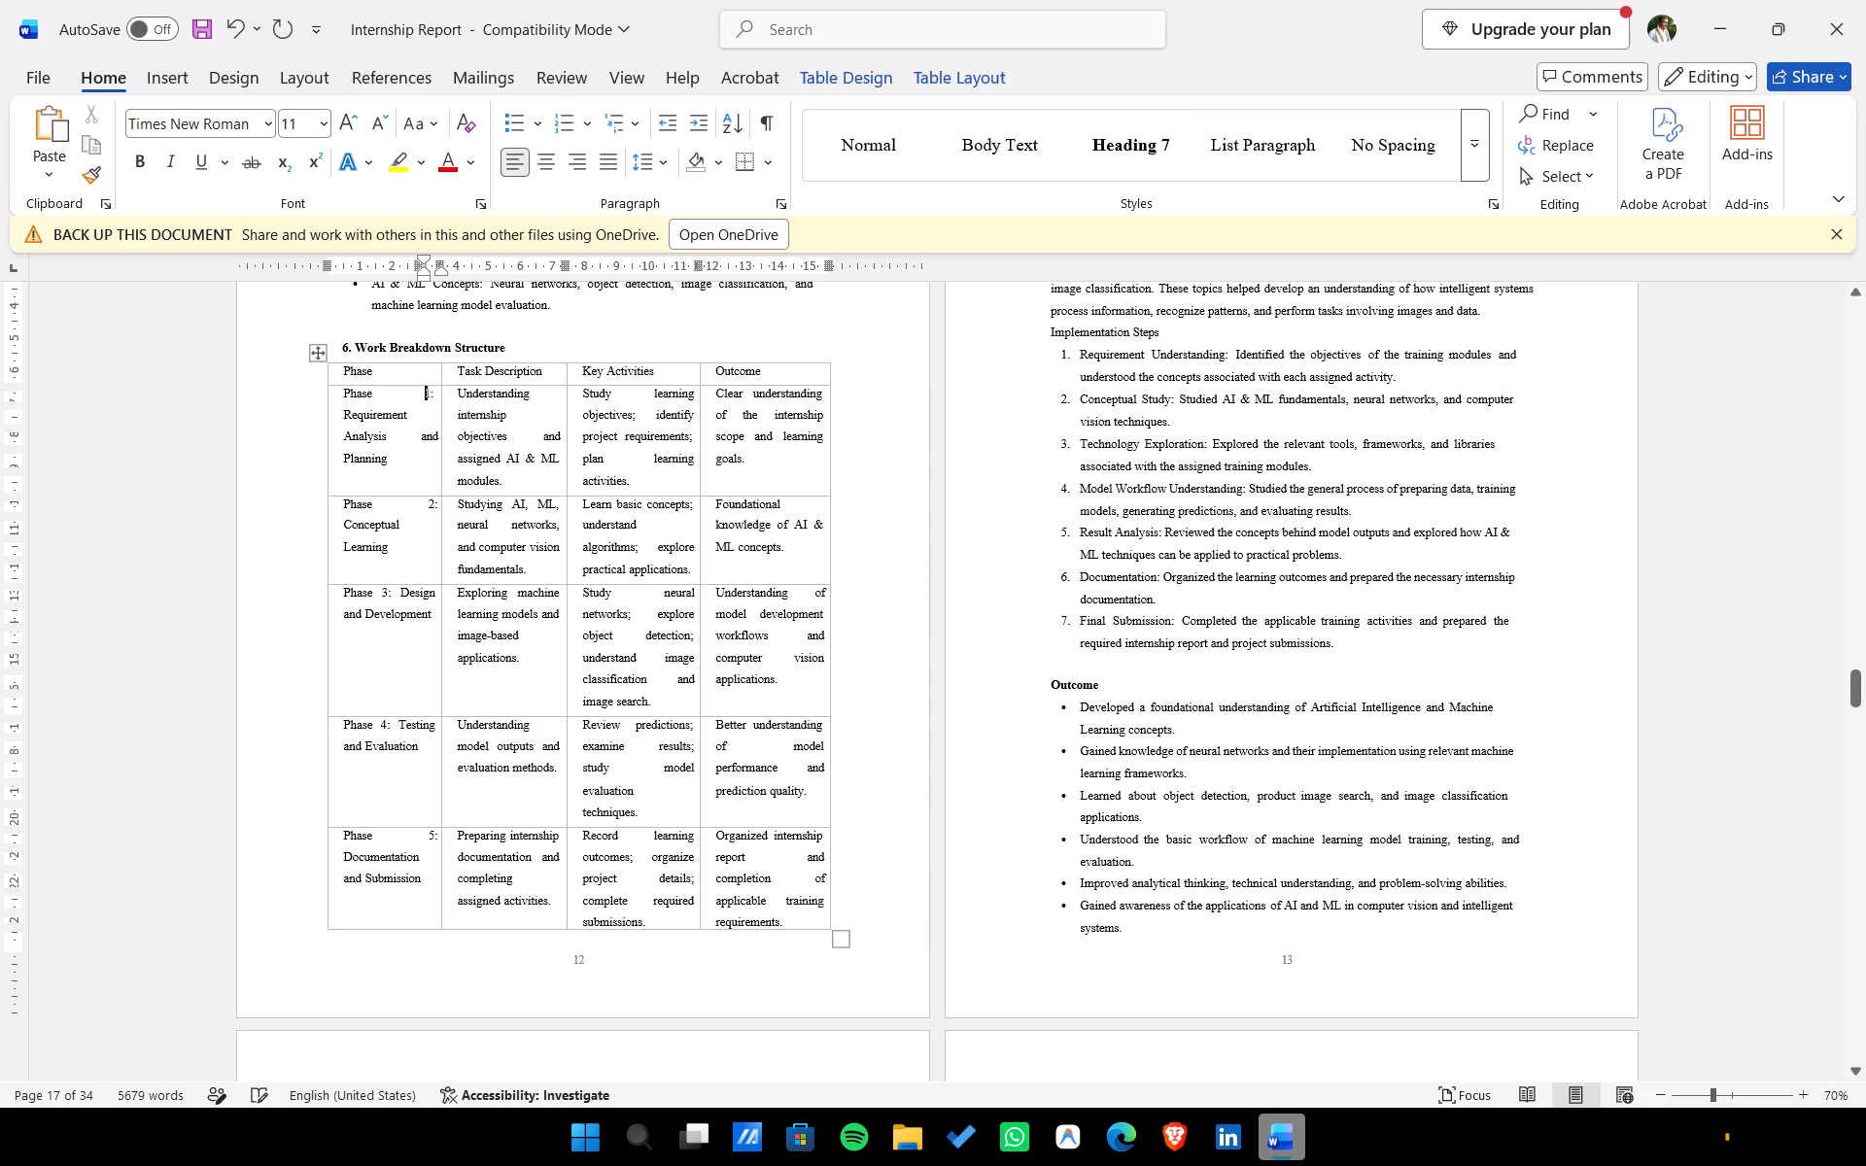
{"action": "key", "text": "BackSpace"}
{"action": "key", "text": "BackSpace"}
{"action": "key", "text": "BackSpace"}
{"action": "key", "text": "BackSpace"}
{"action": "key", "text": "BackSpace"}
{"action": "key", "text": "BackSpace"}
{"action": "key", "text": "BackSpace"}
{"action": "key", "text": "BackSpace"}
{"action": "key", "text": "BackSpace"}
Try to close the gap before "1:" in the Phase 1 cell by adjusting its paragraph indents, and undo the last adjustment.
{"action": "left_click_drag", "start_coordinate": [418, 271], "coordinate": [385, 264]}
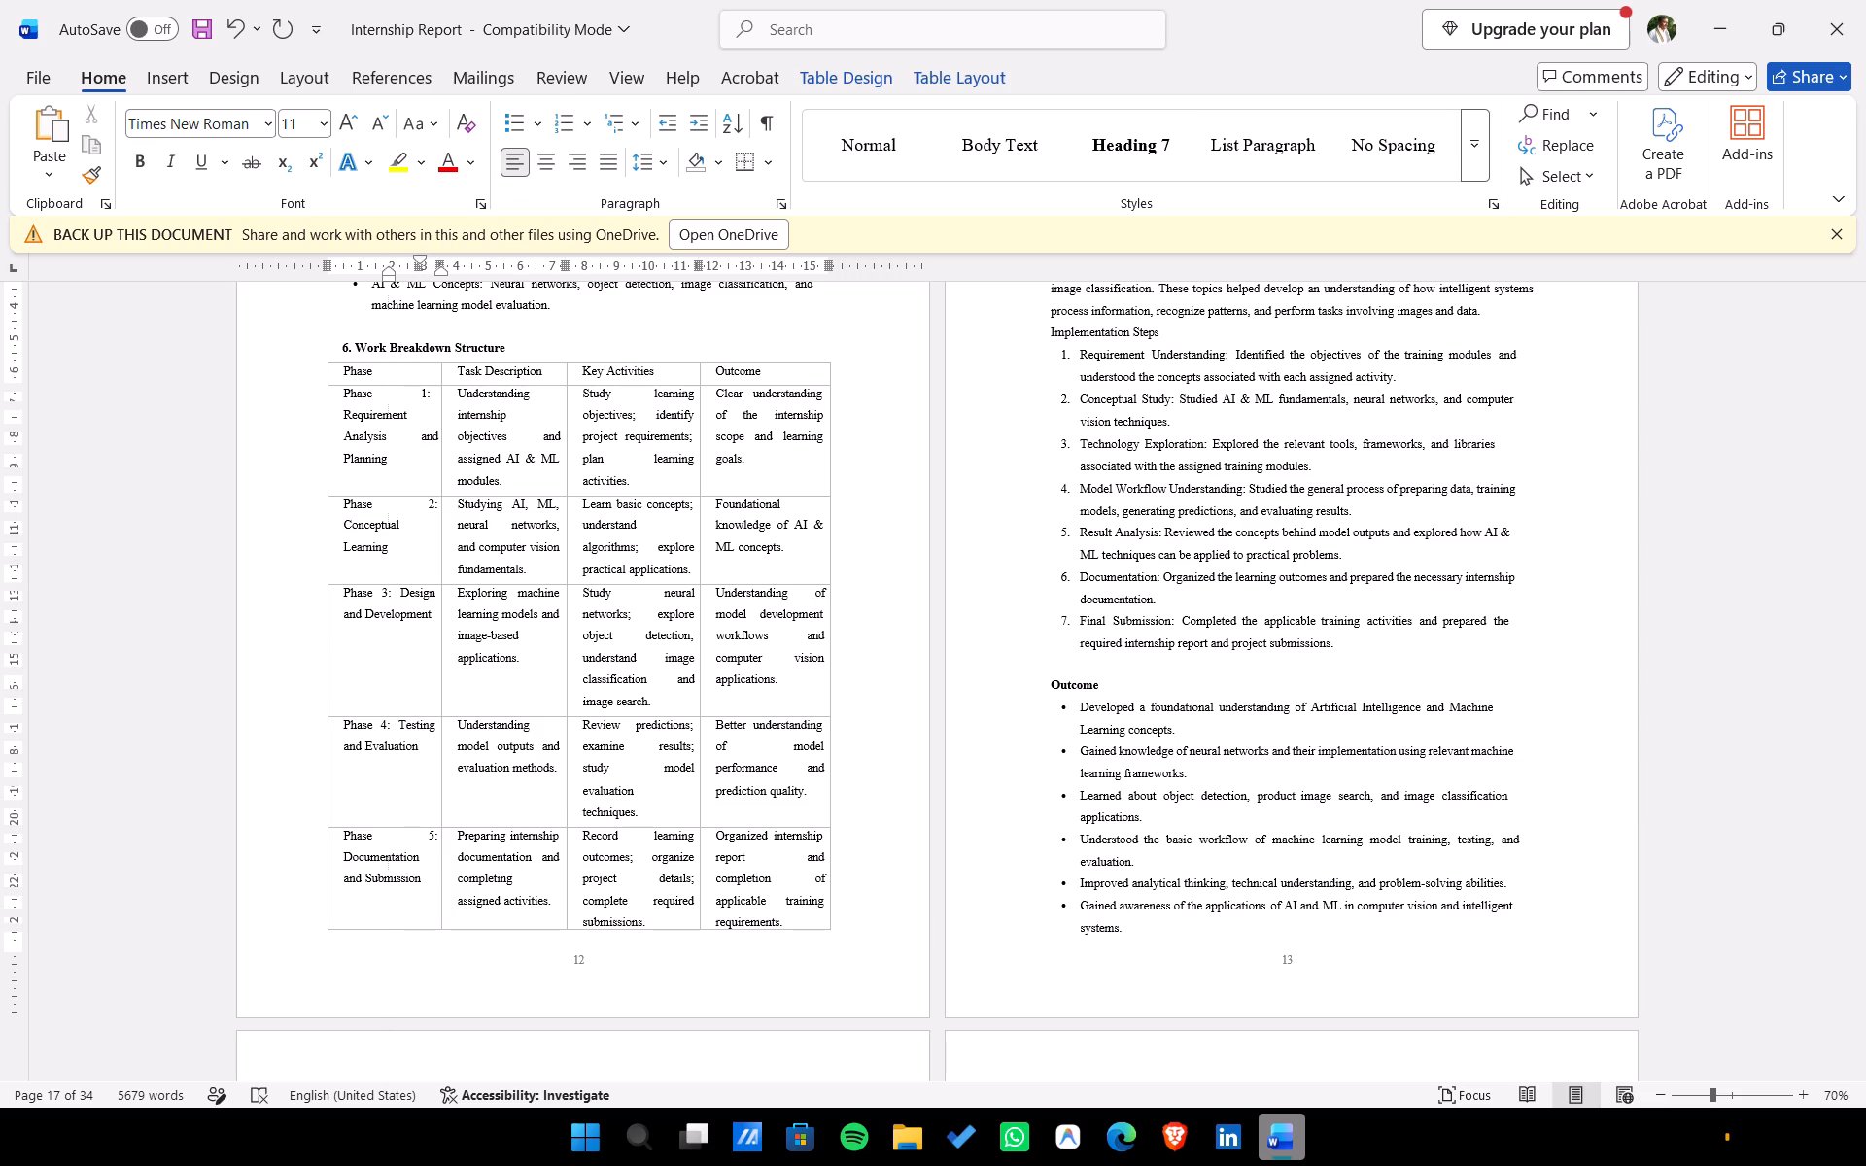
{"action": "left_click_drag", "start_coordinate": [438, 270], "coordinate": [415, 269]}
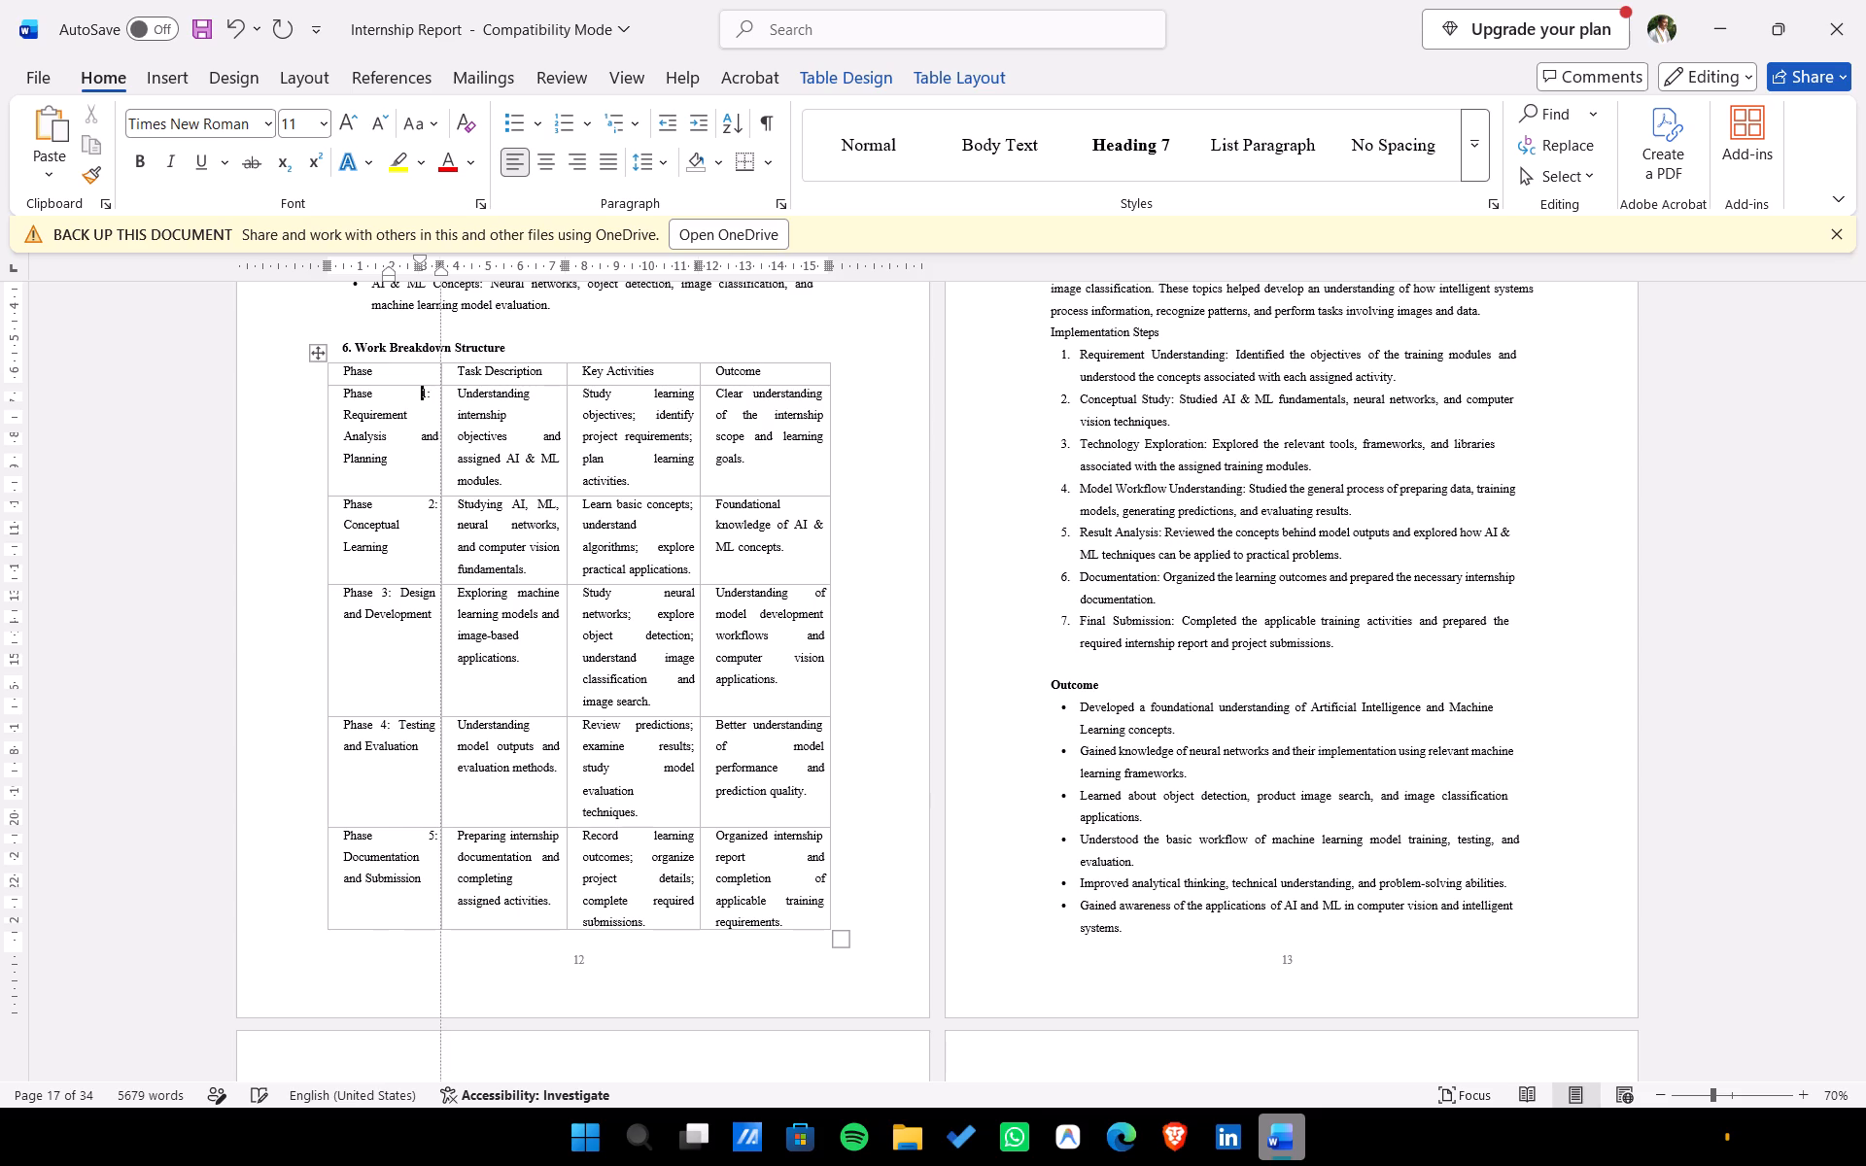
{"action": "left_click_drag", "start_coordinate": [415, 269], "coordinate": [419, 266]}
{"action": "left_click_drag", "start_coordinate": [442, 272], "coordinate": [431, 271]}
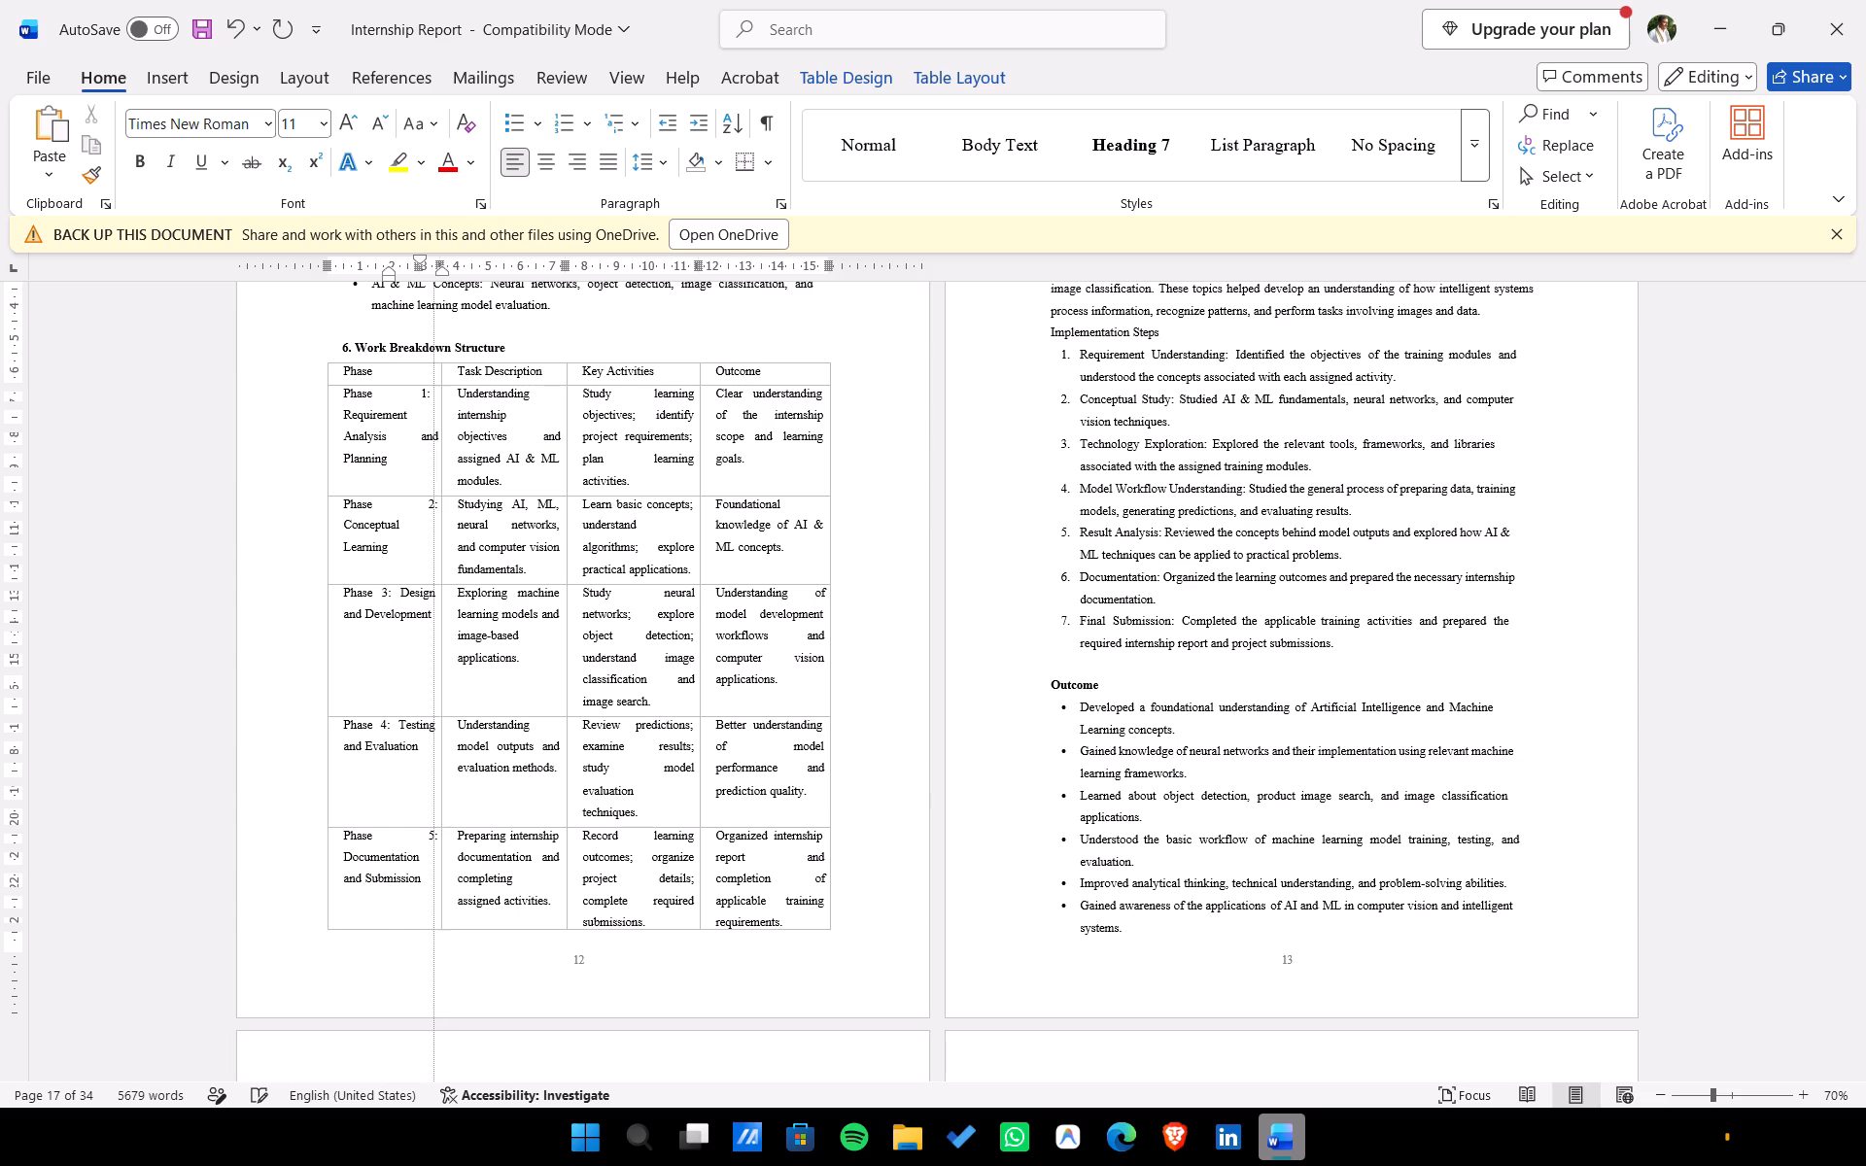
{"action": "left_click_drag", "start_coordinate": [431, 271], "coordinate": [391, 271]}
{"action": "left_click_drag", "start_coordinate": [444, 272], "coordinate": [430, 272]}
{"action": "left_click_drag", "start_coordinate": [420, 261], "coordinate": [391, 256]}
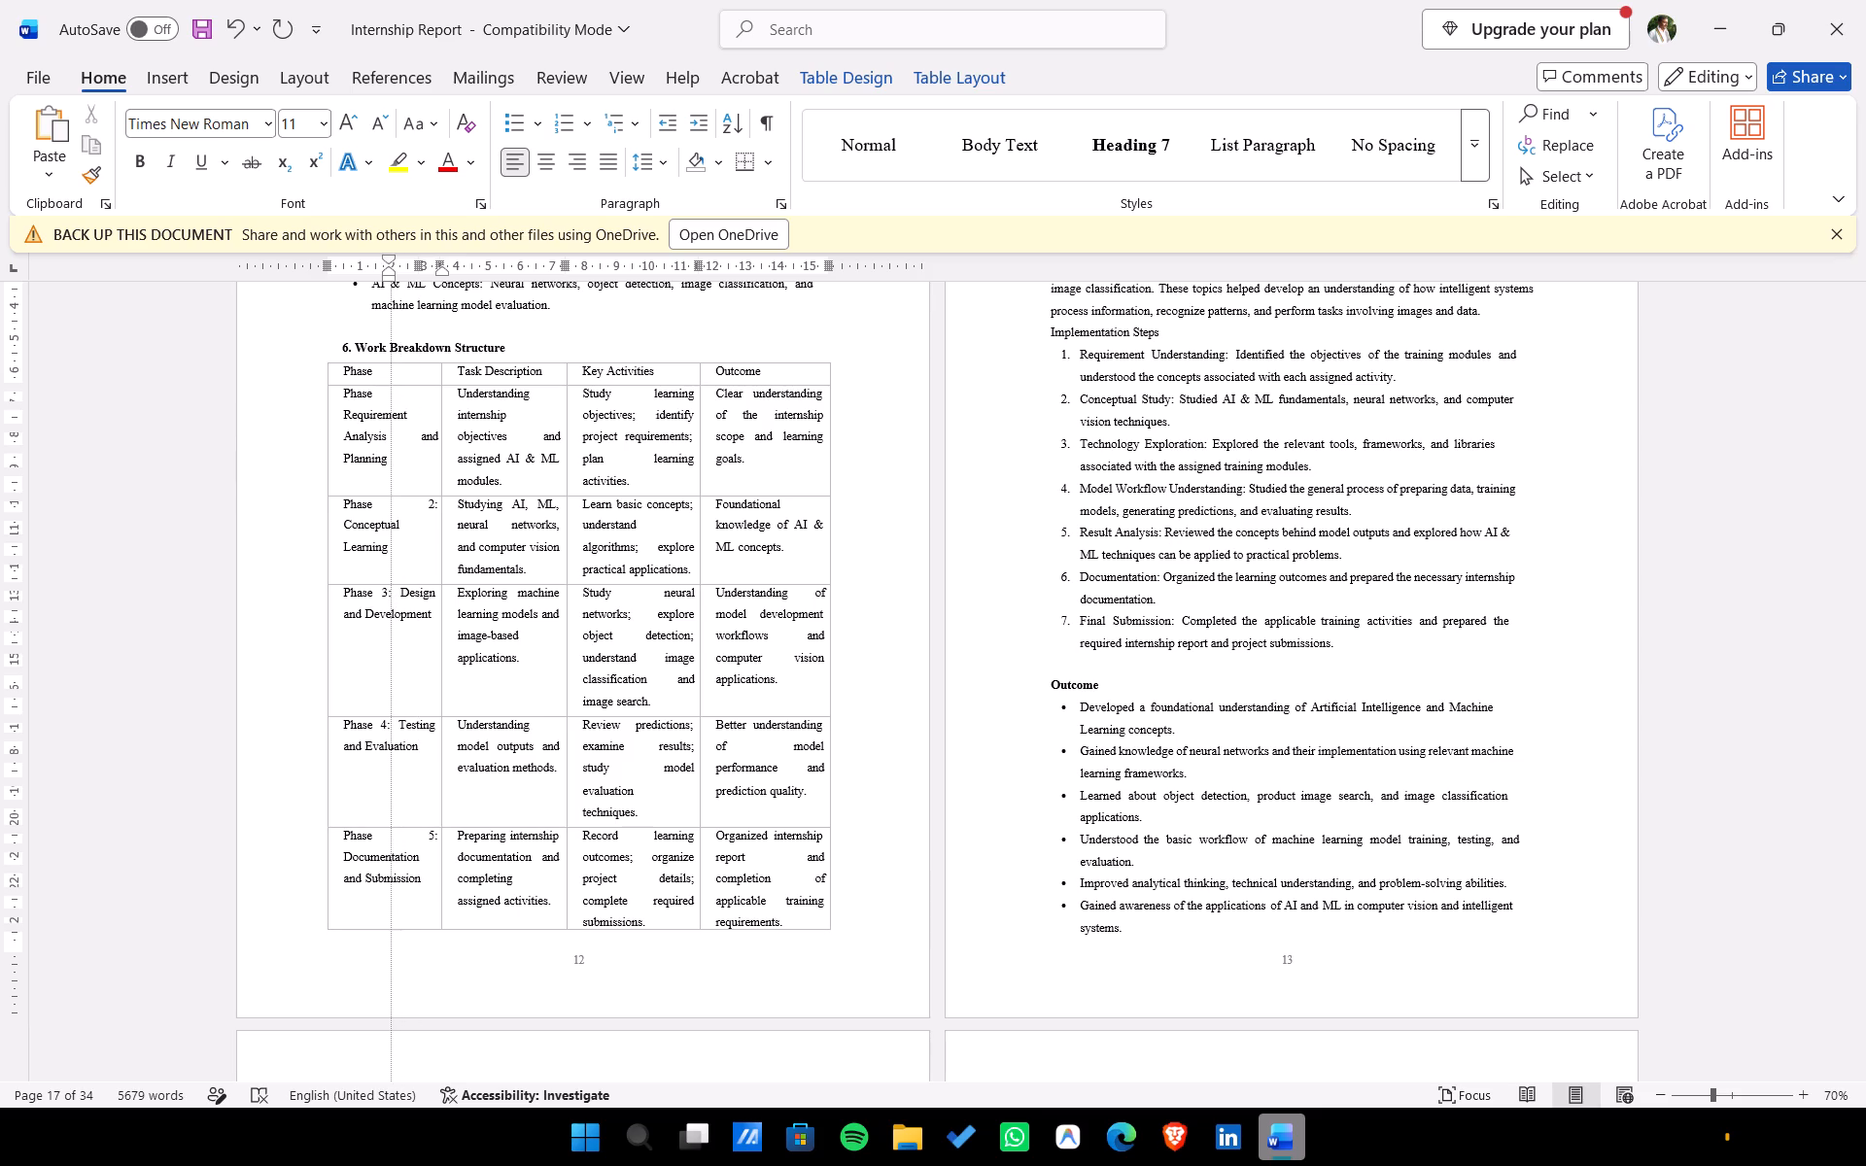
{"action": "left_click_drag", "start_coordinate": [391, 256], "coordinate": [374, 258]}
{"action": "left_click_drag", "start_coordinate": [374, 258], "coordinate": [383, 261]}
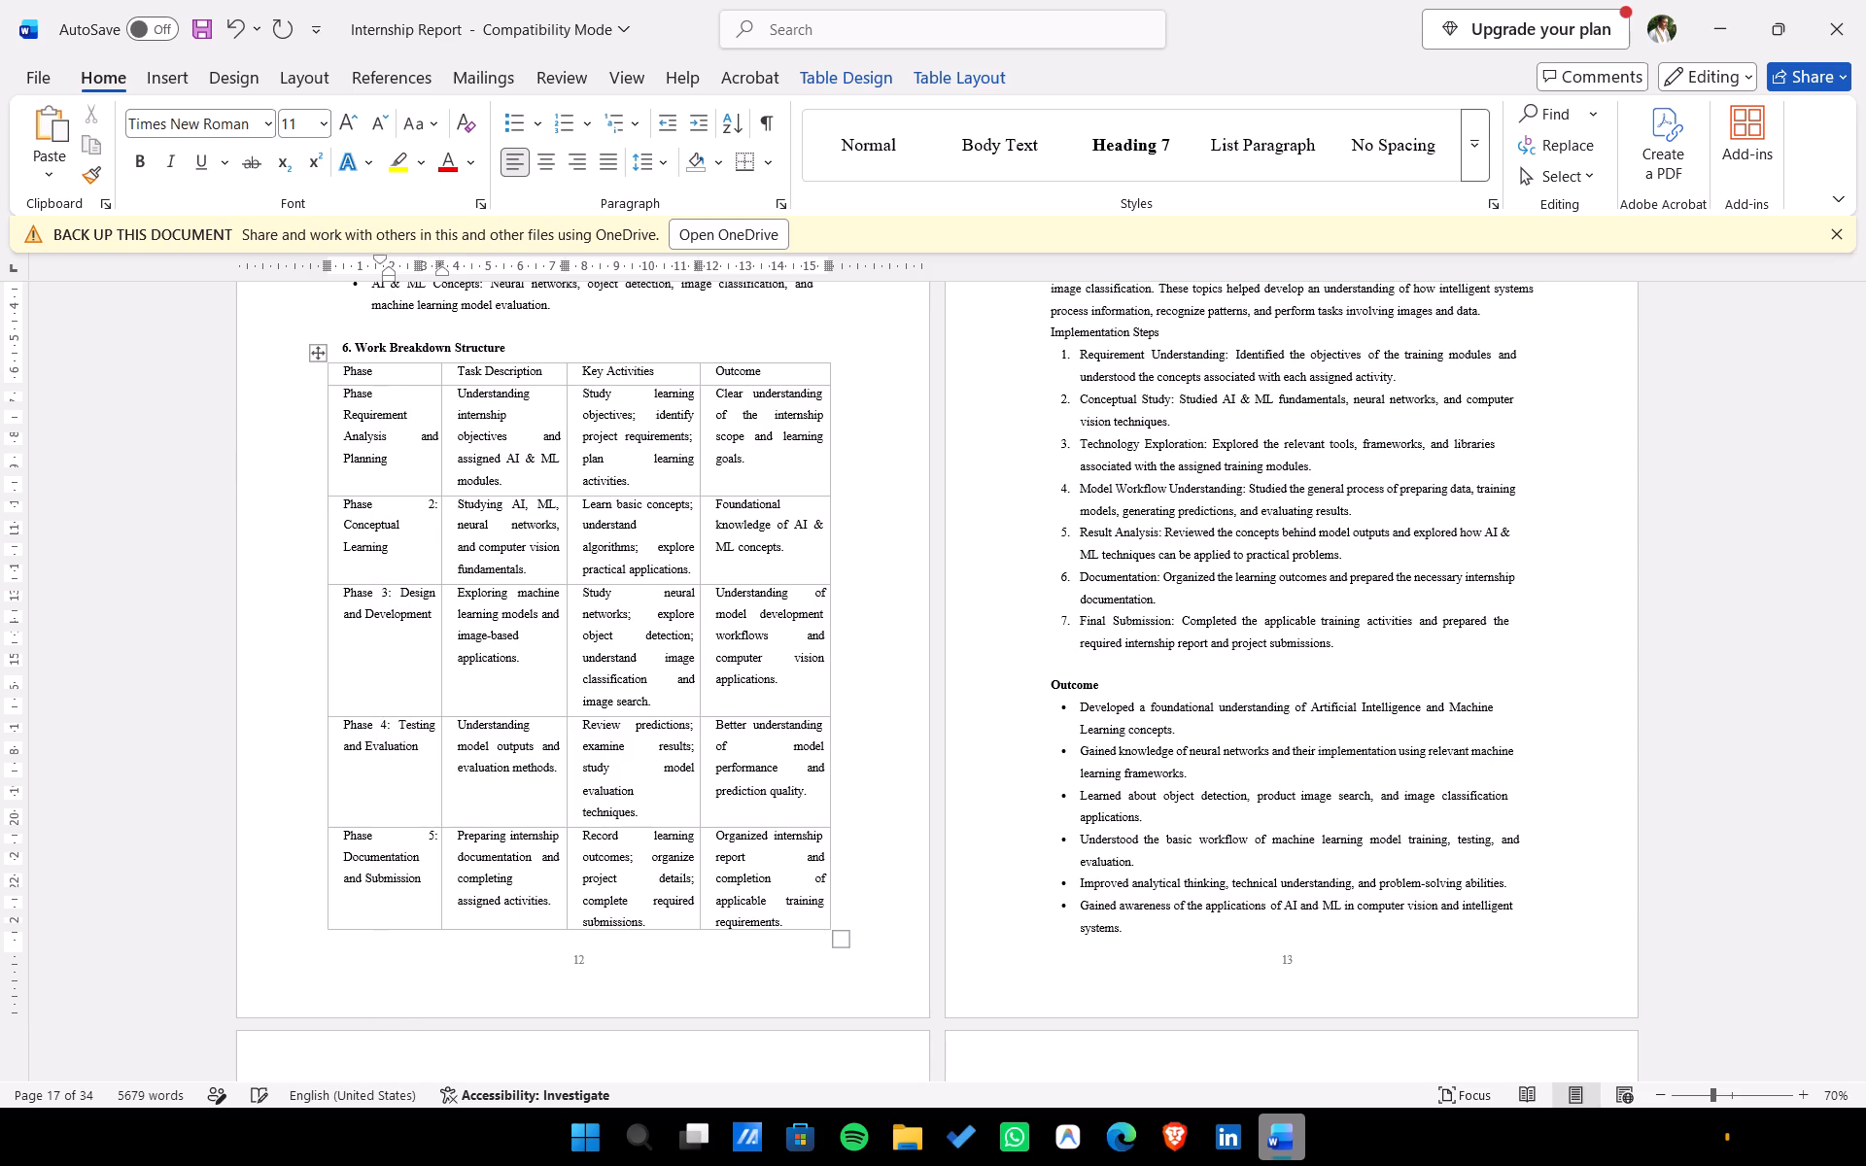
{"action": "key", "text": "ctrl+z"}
Remove the widely spaced "1:" in the Phase 1 cell and re-enter it one space after "Phase".
{"action": "key", "text": "BackSpace"}
{"action": "key", "text": "BackSpace"}
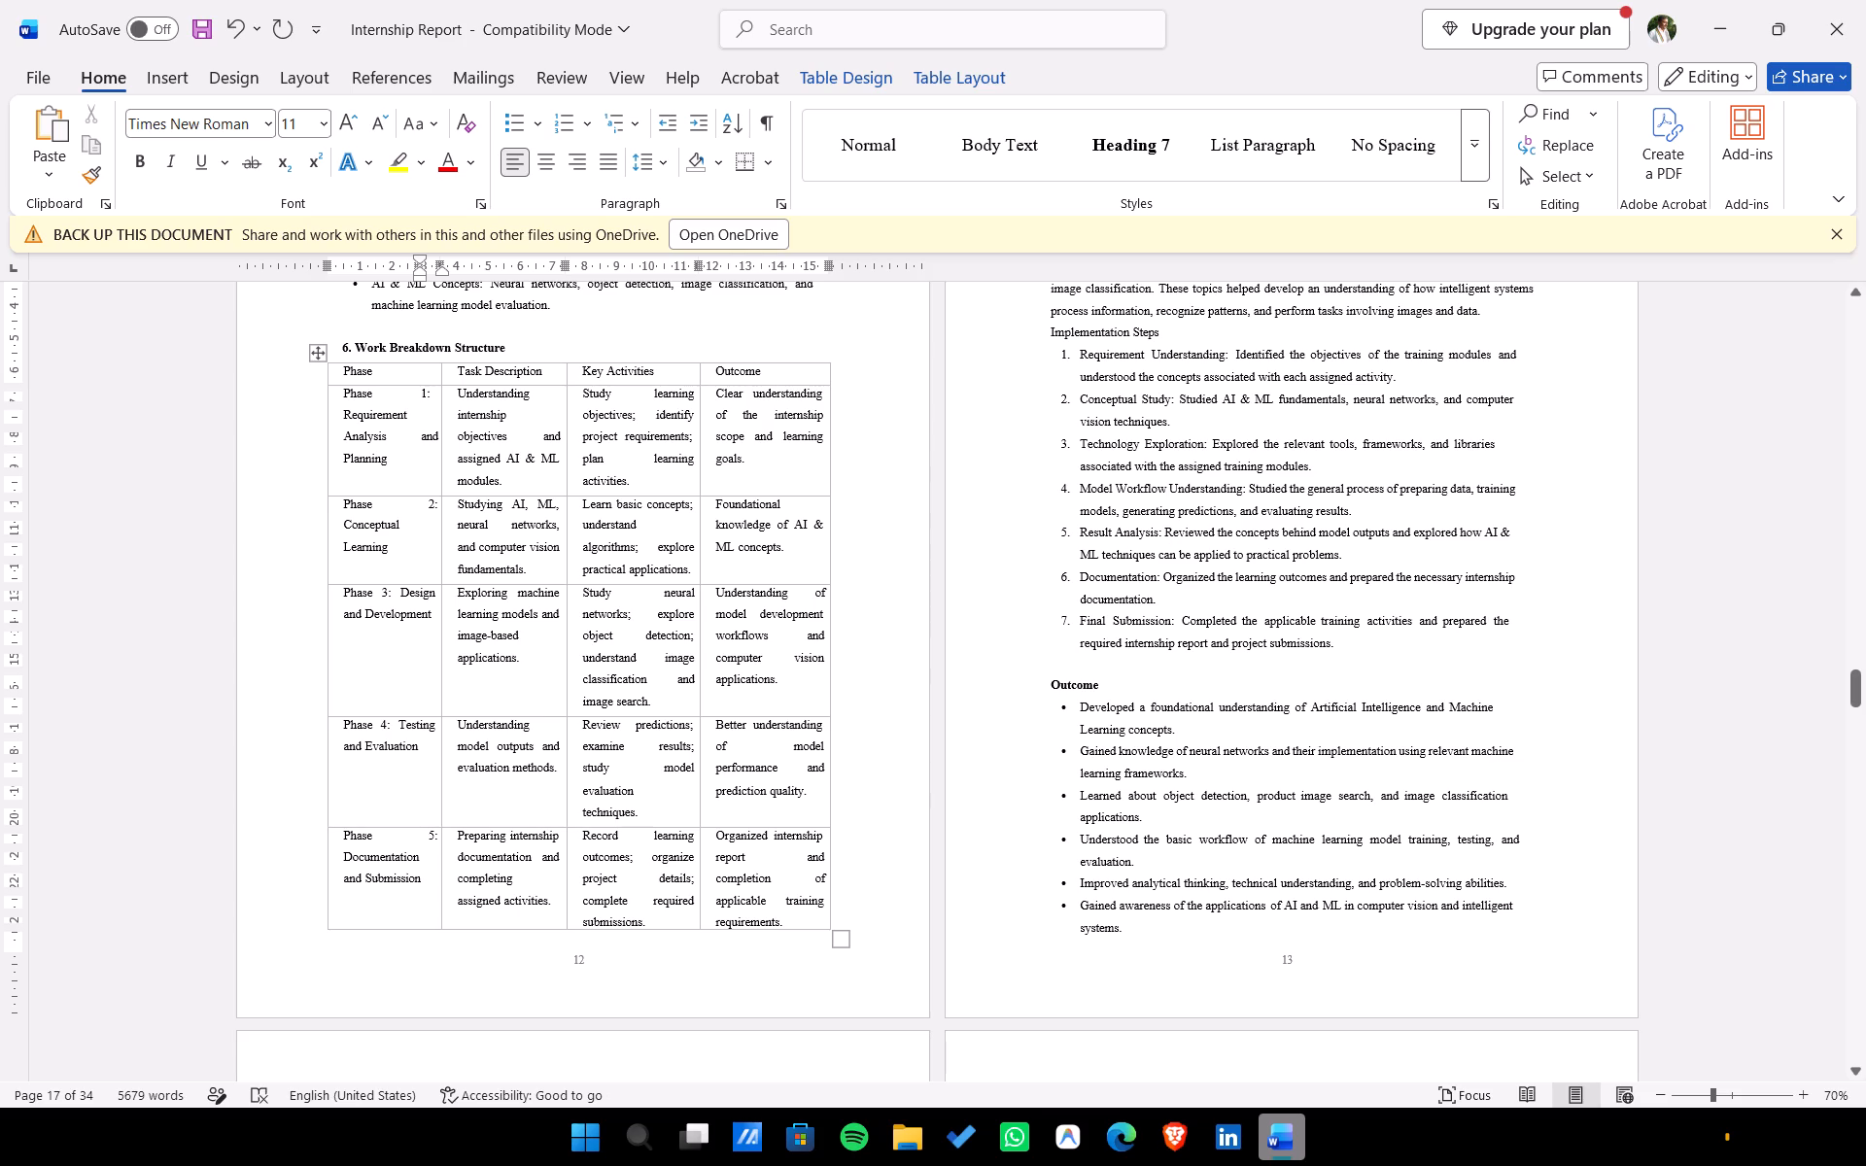
{"action": "key", "text": "Left"}
{"action": "key", "text": "Right"}
{"action": "key", "text": "Right"}
{"action": "key", "text": "Right"}
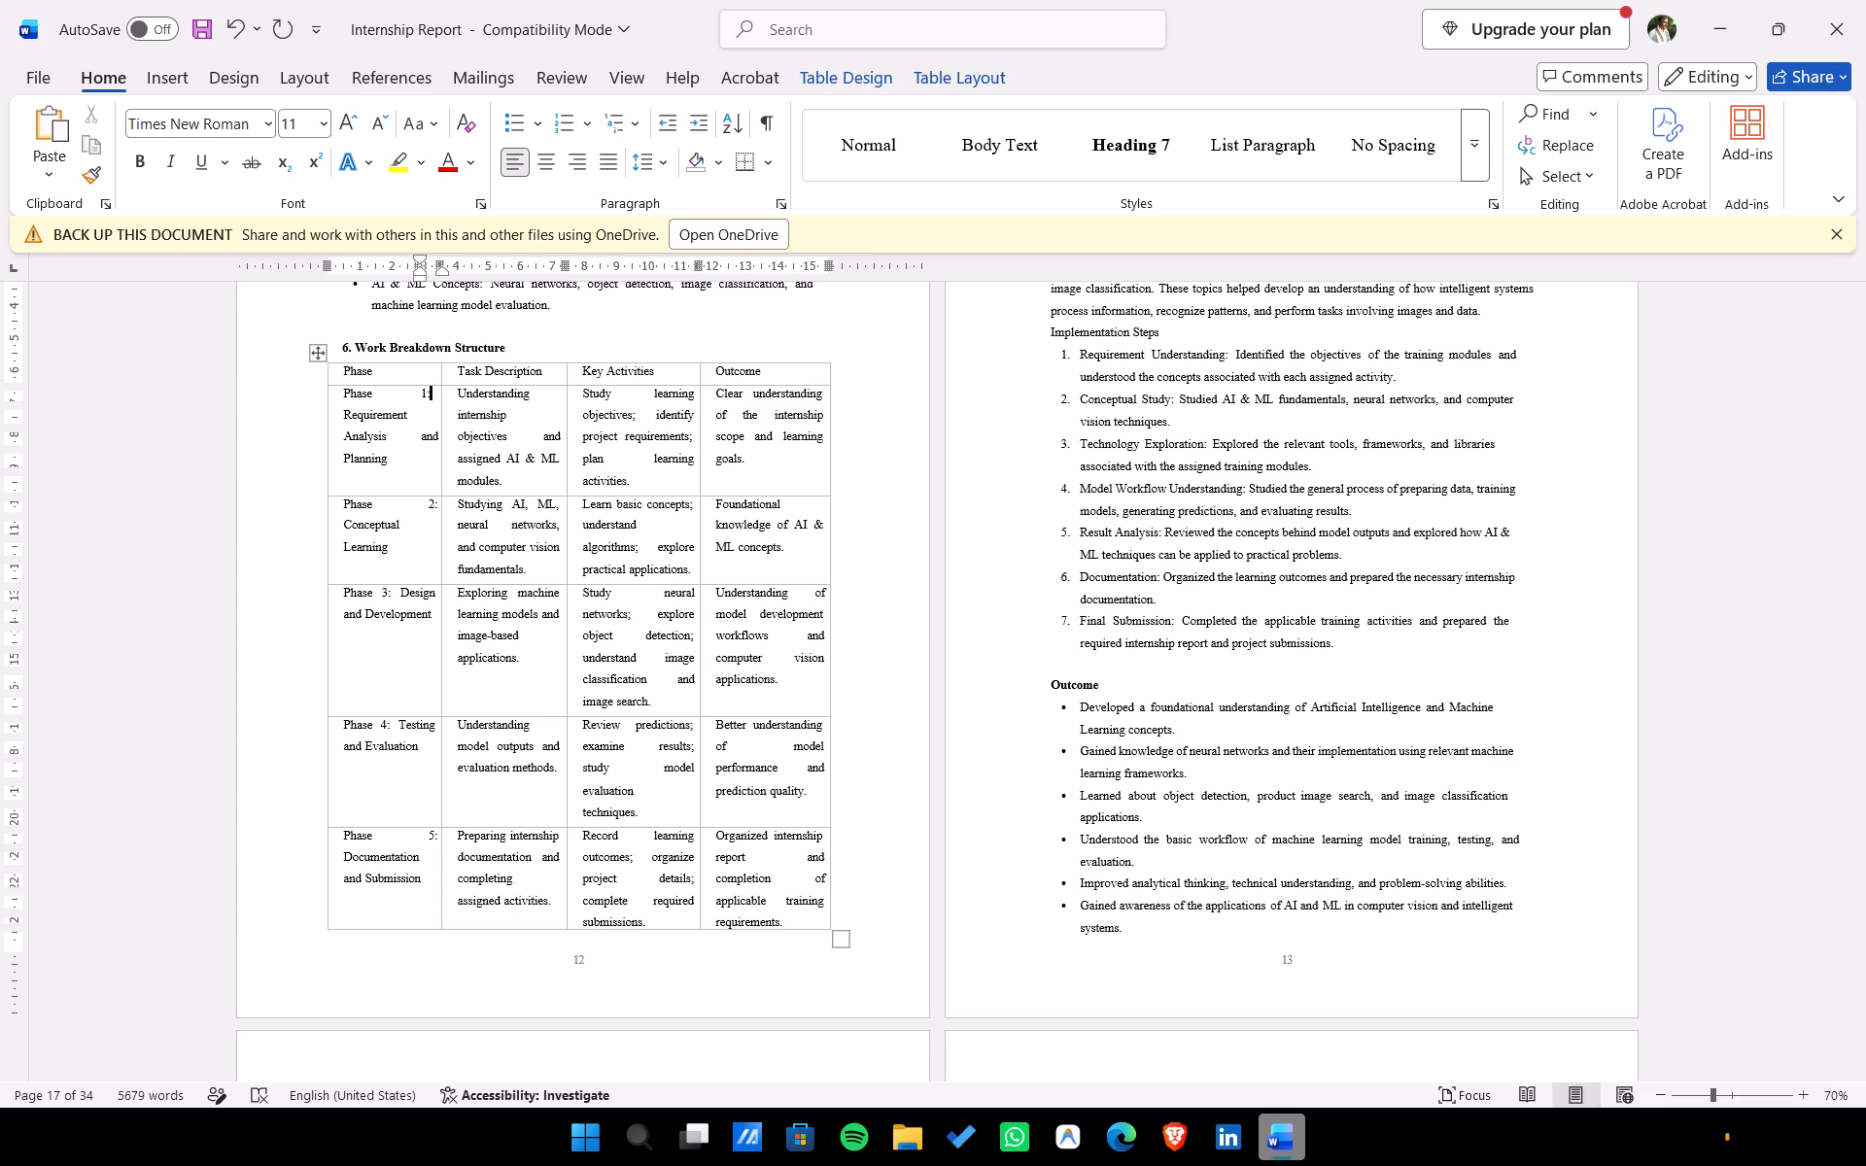
{"action": "key", "text": "BackSpace"}
{"action": "key", "text": "BackSpace"}
{"action": "key", "text": "BackSpace"}
{"action": "key", "text": "BackSpace"}
{"action": "key", "text": "Left"}
{"action": "key", "text": "space"}
{"action": "type", "text": "1"}
{"action": "key", "text": "shift+colon"}
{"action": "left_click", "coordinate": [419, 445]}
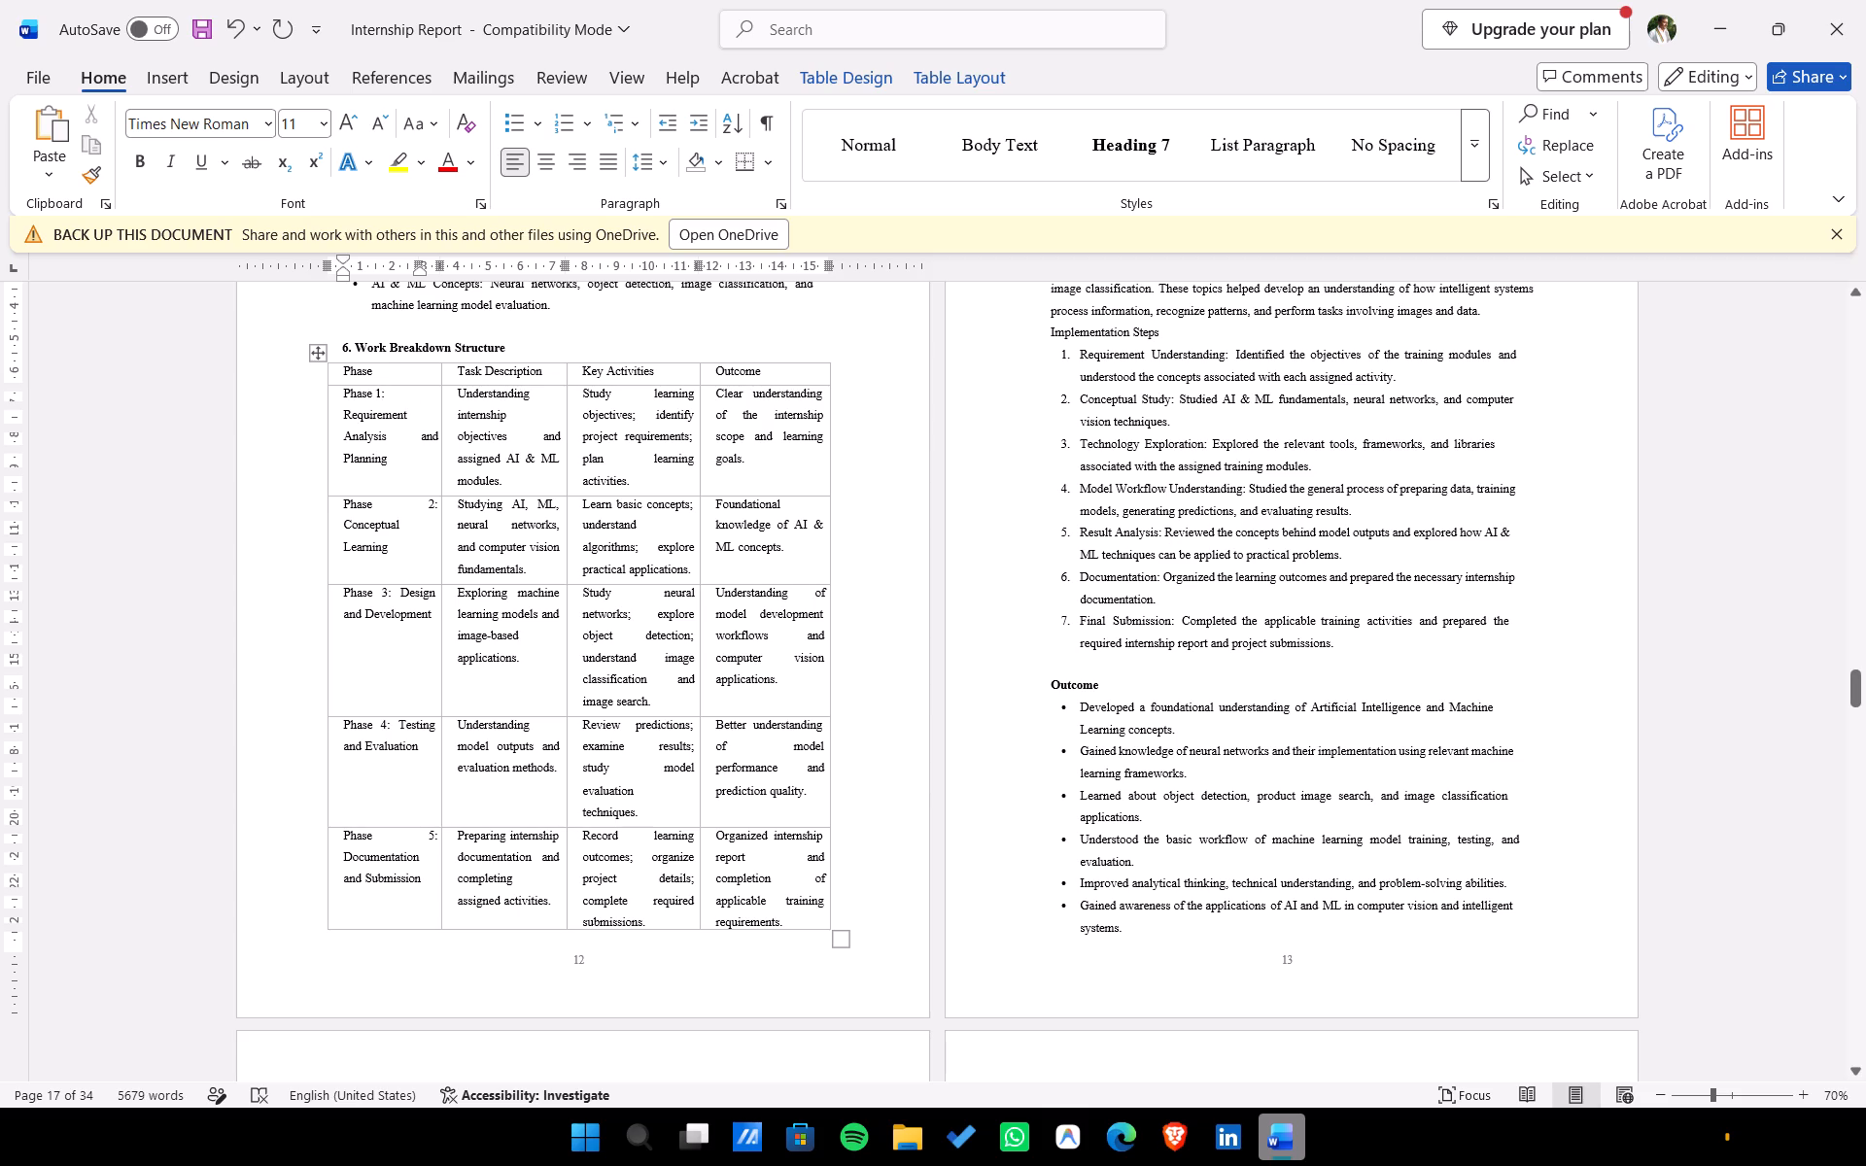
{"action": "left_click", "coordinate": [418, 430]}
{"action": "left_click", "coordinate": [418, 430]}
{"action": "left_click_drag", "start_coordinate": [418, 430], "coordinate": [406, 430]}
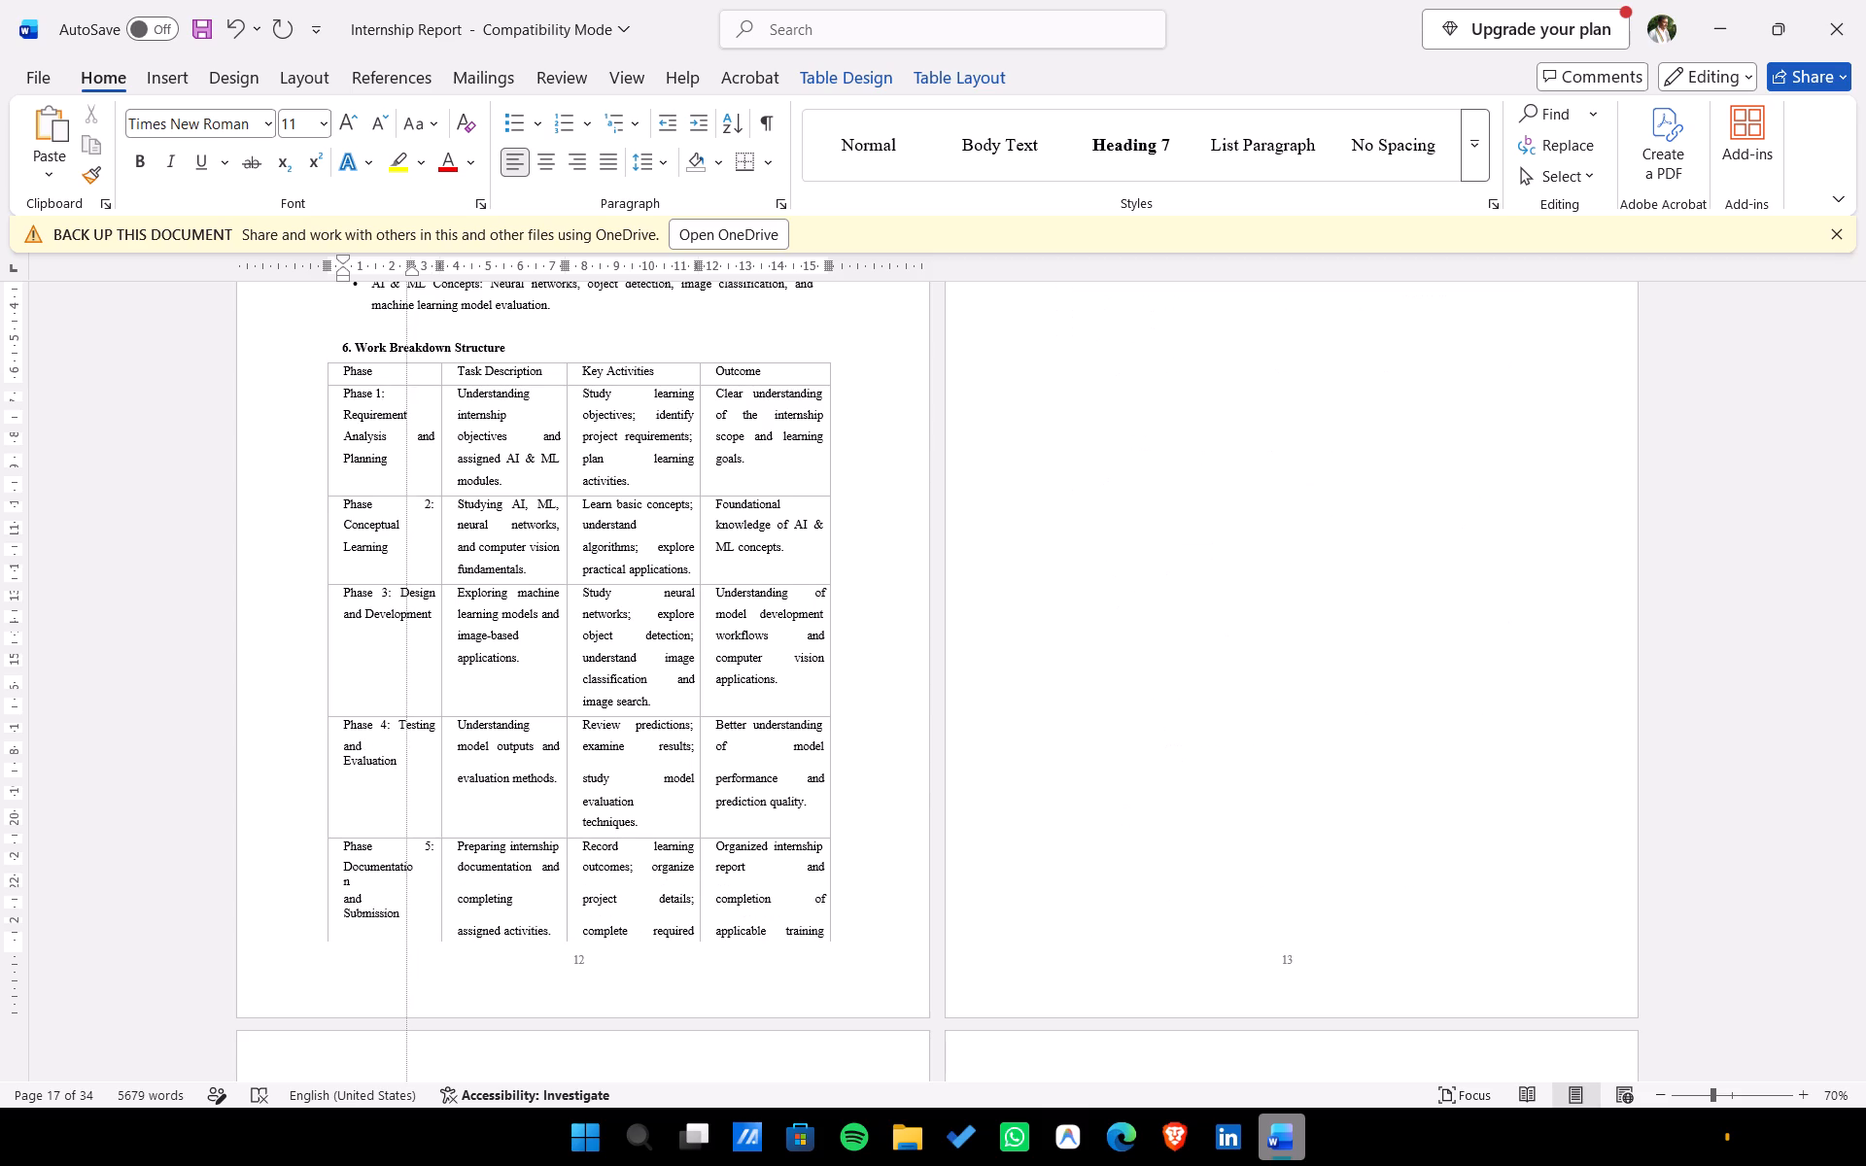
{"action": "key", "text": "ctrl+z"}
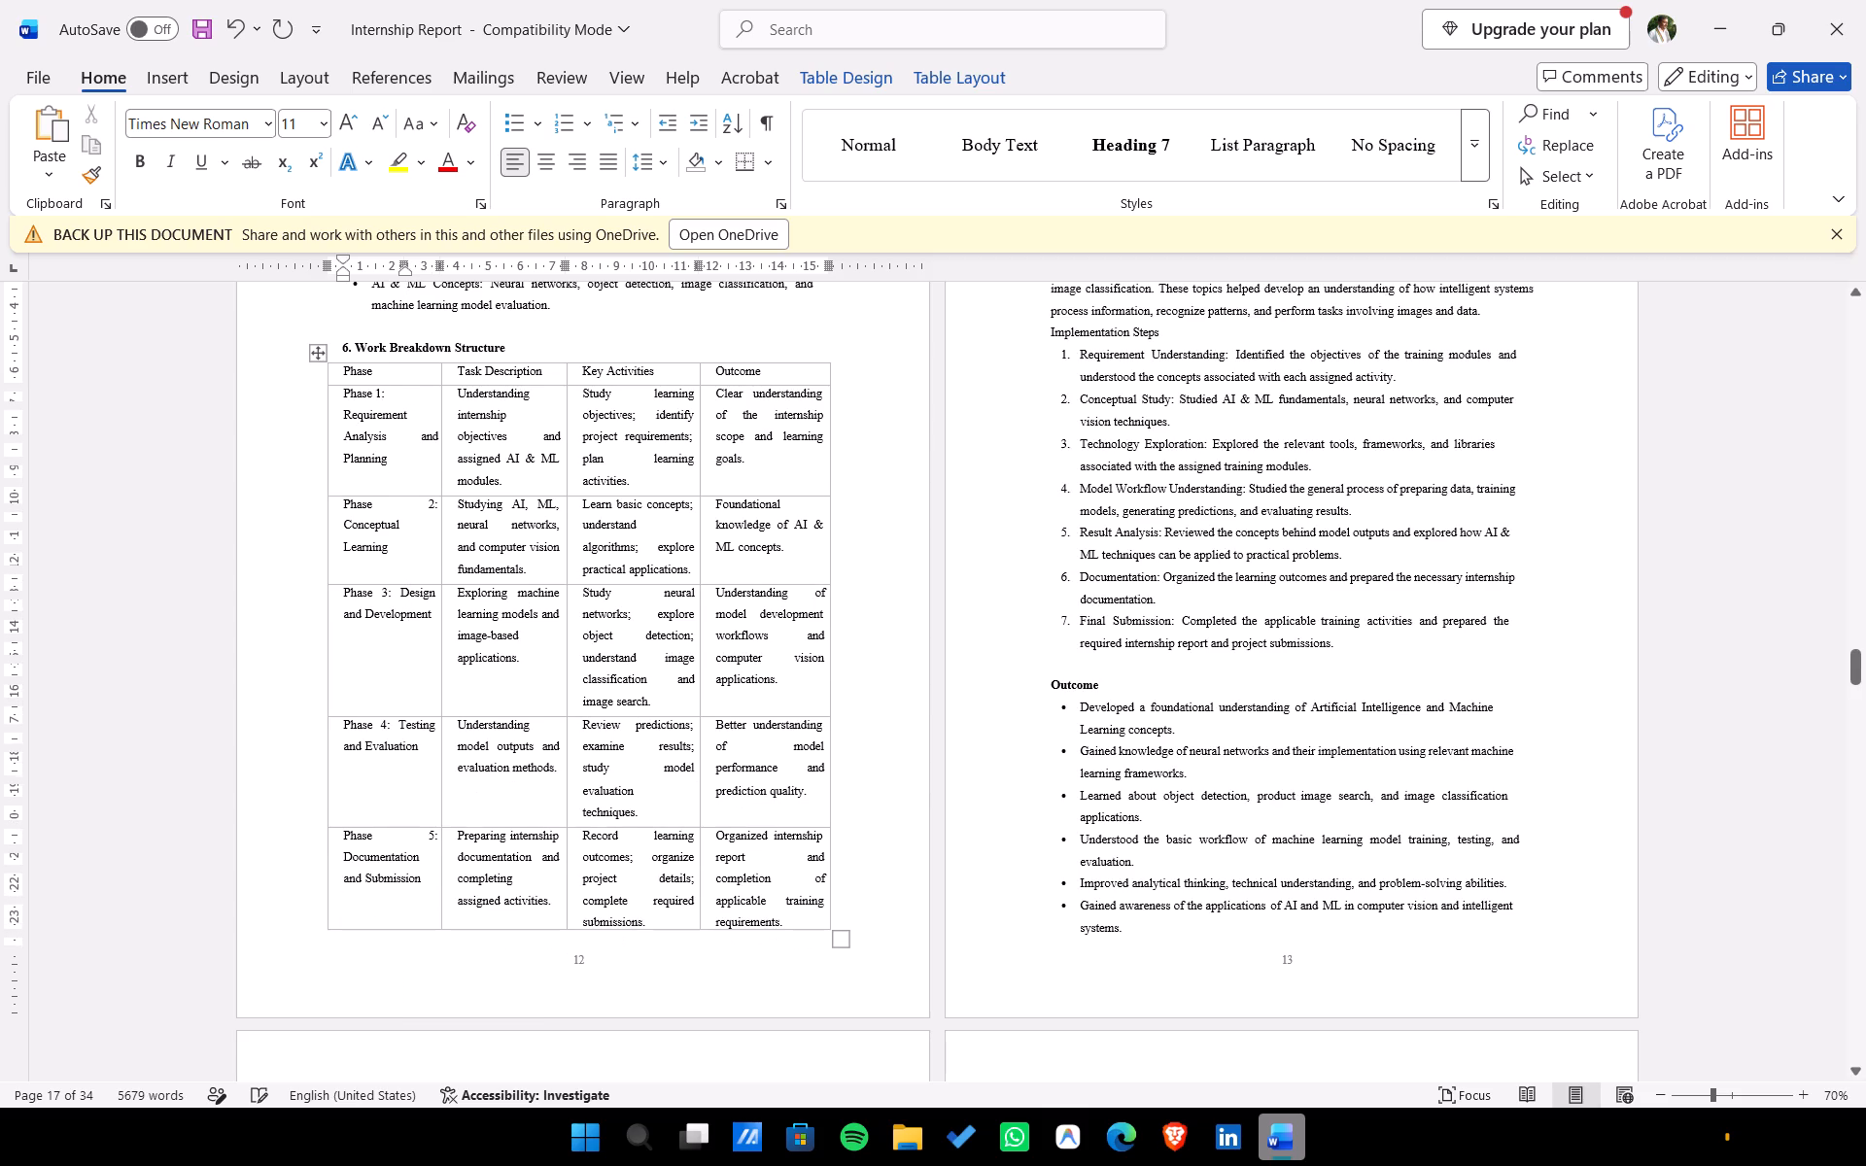
Move the widely spaced "and" in the Phase 1 cell to one space after "Analysis", so the line reads "Analysis and".
{"action": "left_click", "coordinate": [420, 436]}
{"action": "left_click", "coordinate": [418, 438]}
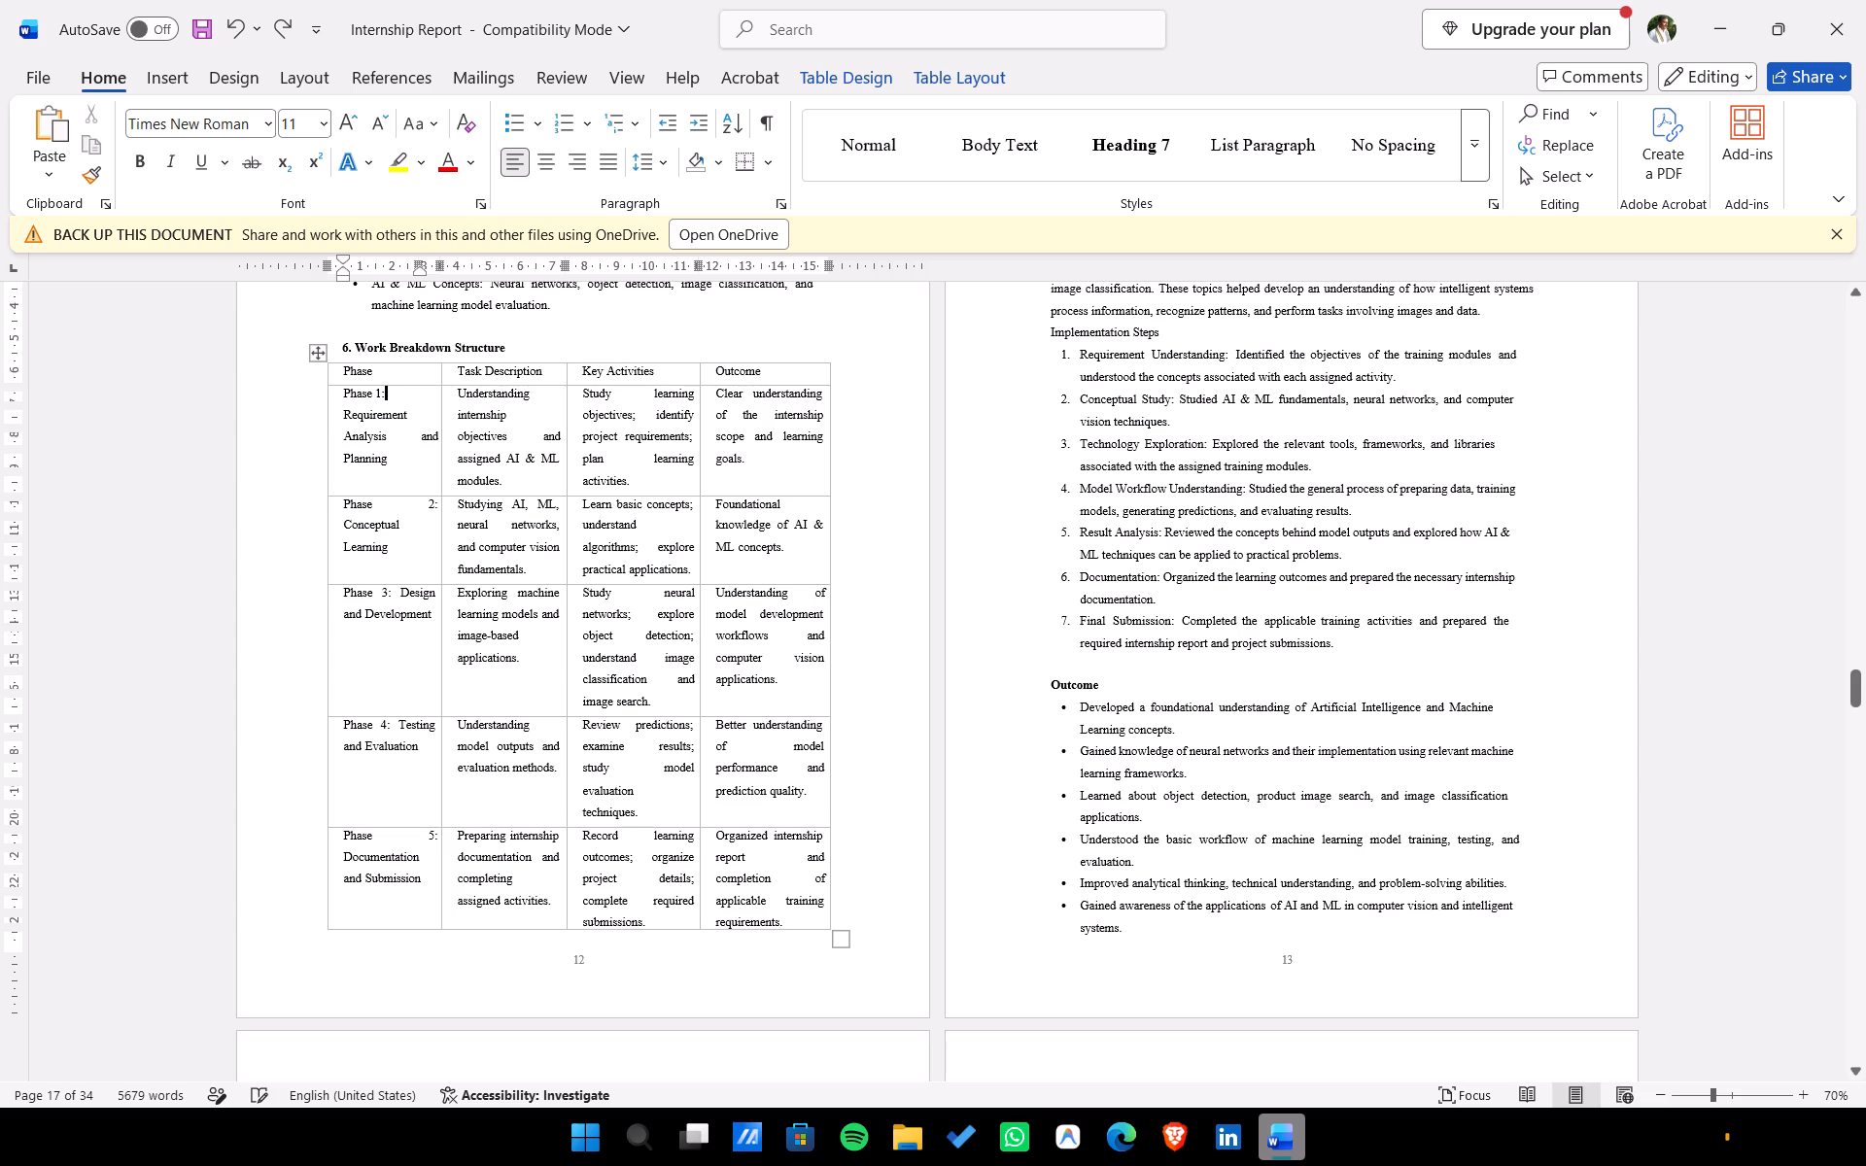
{"action": "left_click", "coordinate": [411, 438]}
{"action": "key", "text": "Right"}
{"action": "key", "text": "Right"}
{"action": "key", "text": "Right"}
{"action": "key", "text": "Right"}
{"action": "key", "text": "shift+Left"}
{"action": "key", "text": "shift+Left"}
{"action": "key", "text": "shift+Left"}
{"action": "key", "text": "shift+Left"}
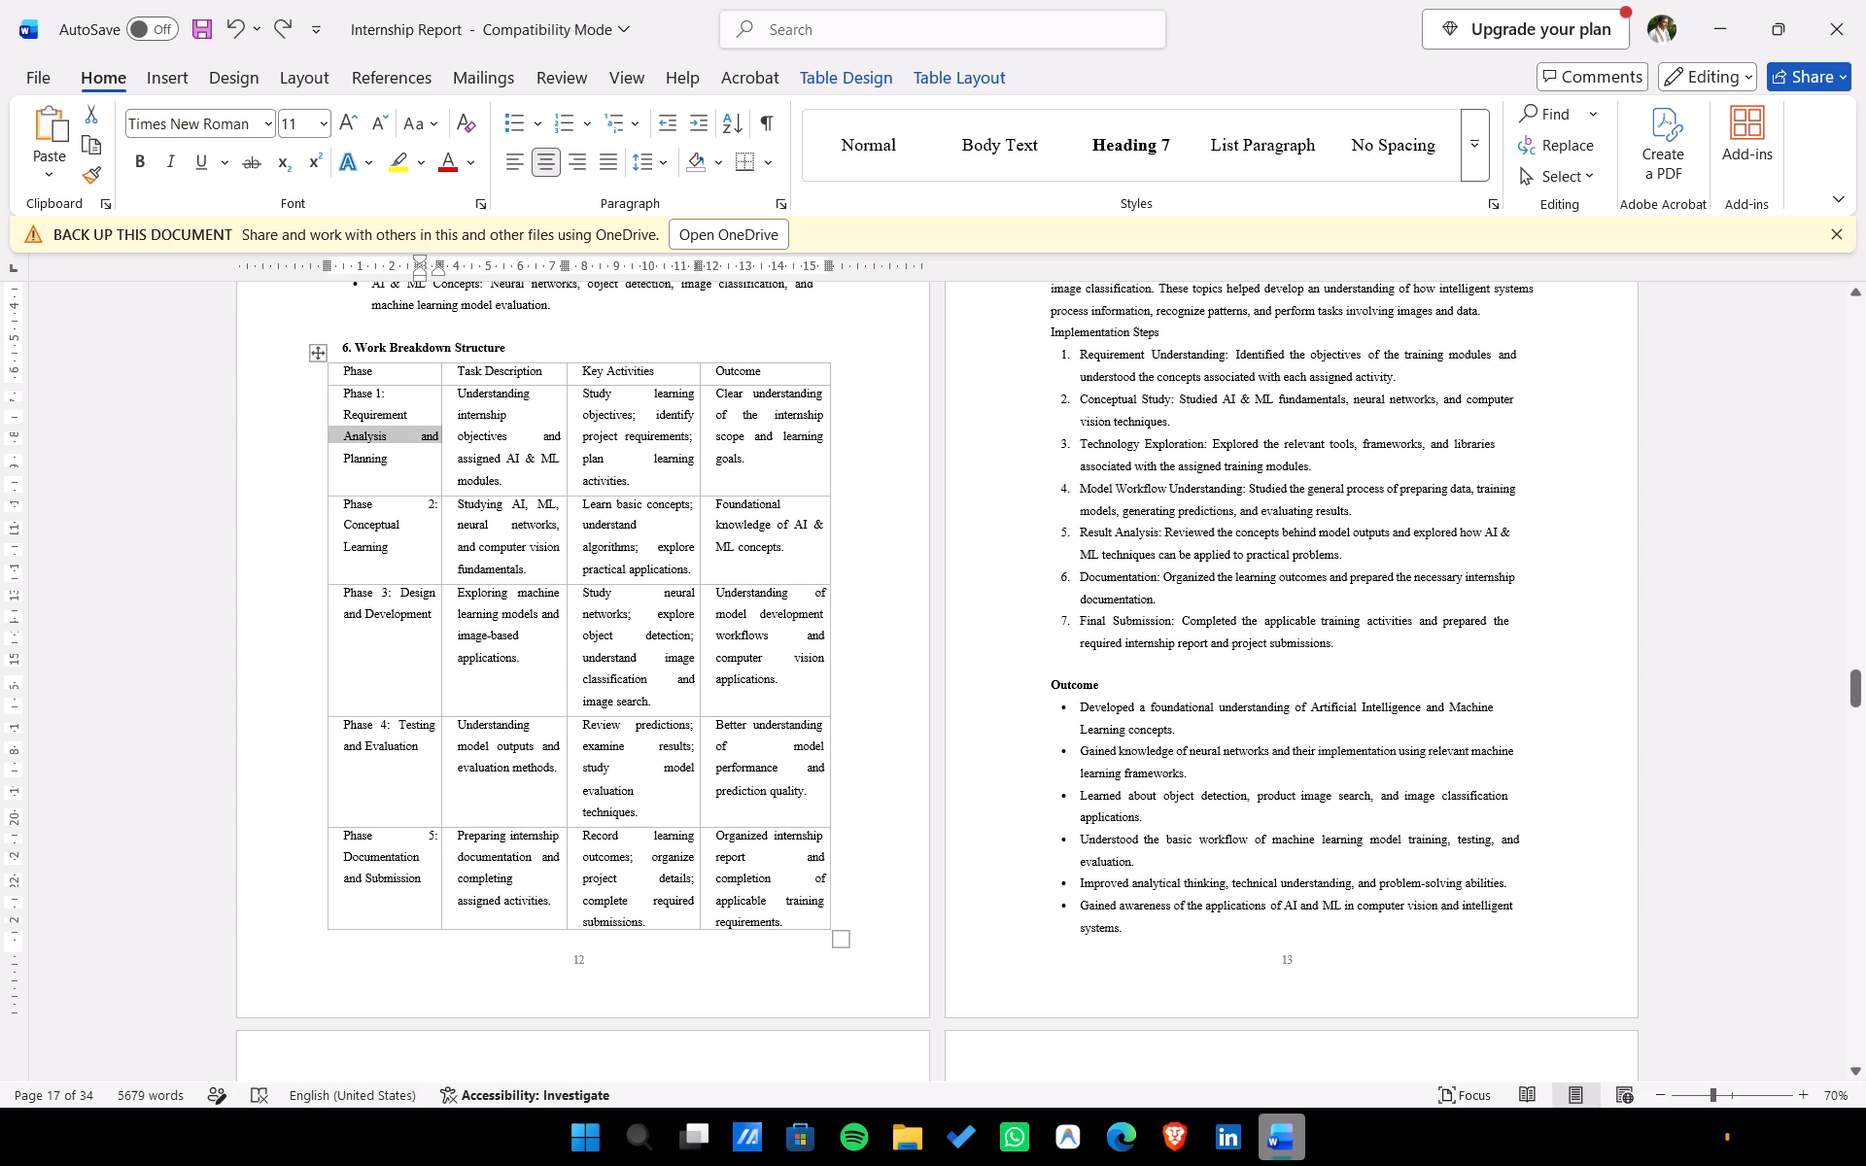
{"action": "key", "text": "shift+Right"}
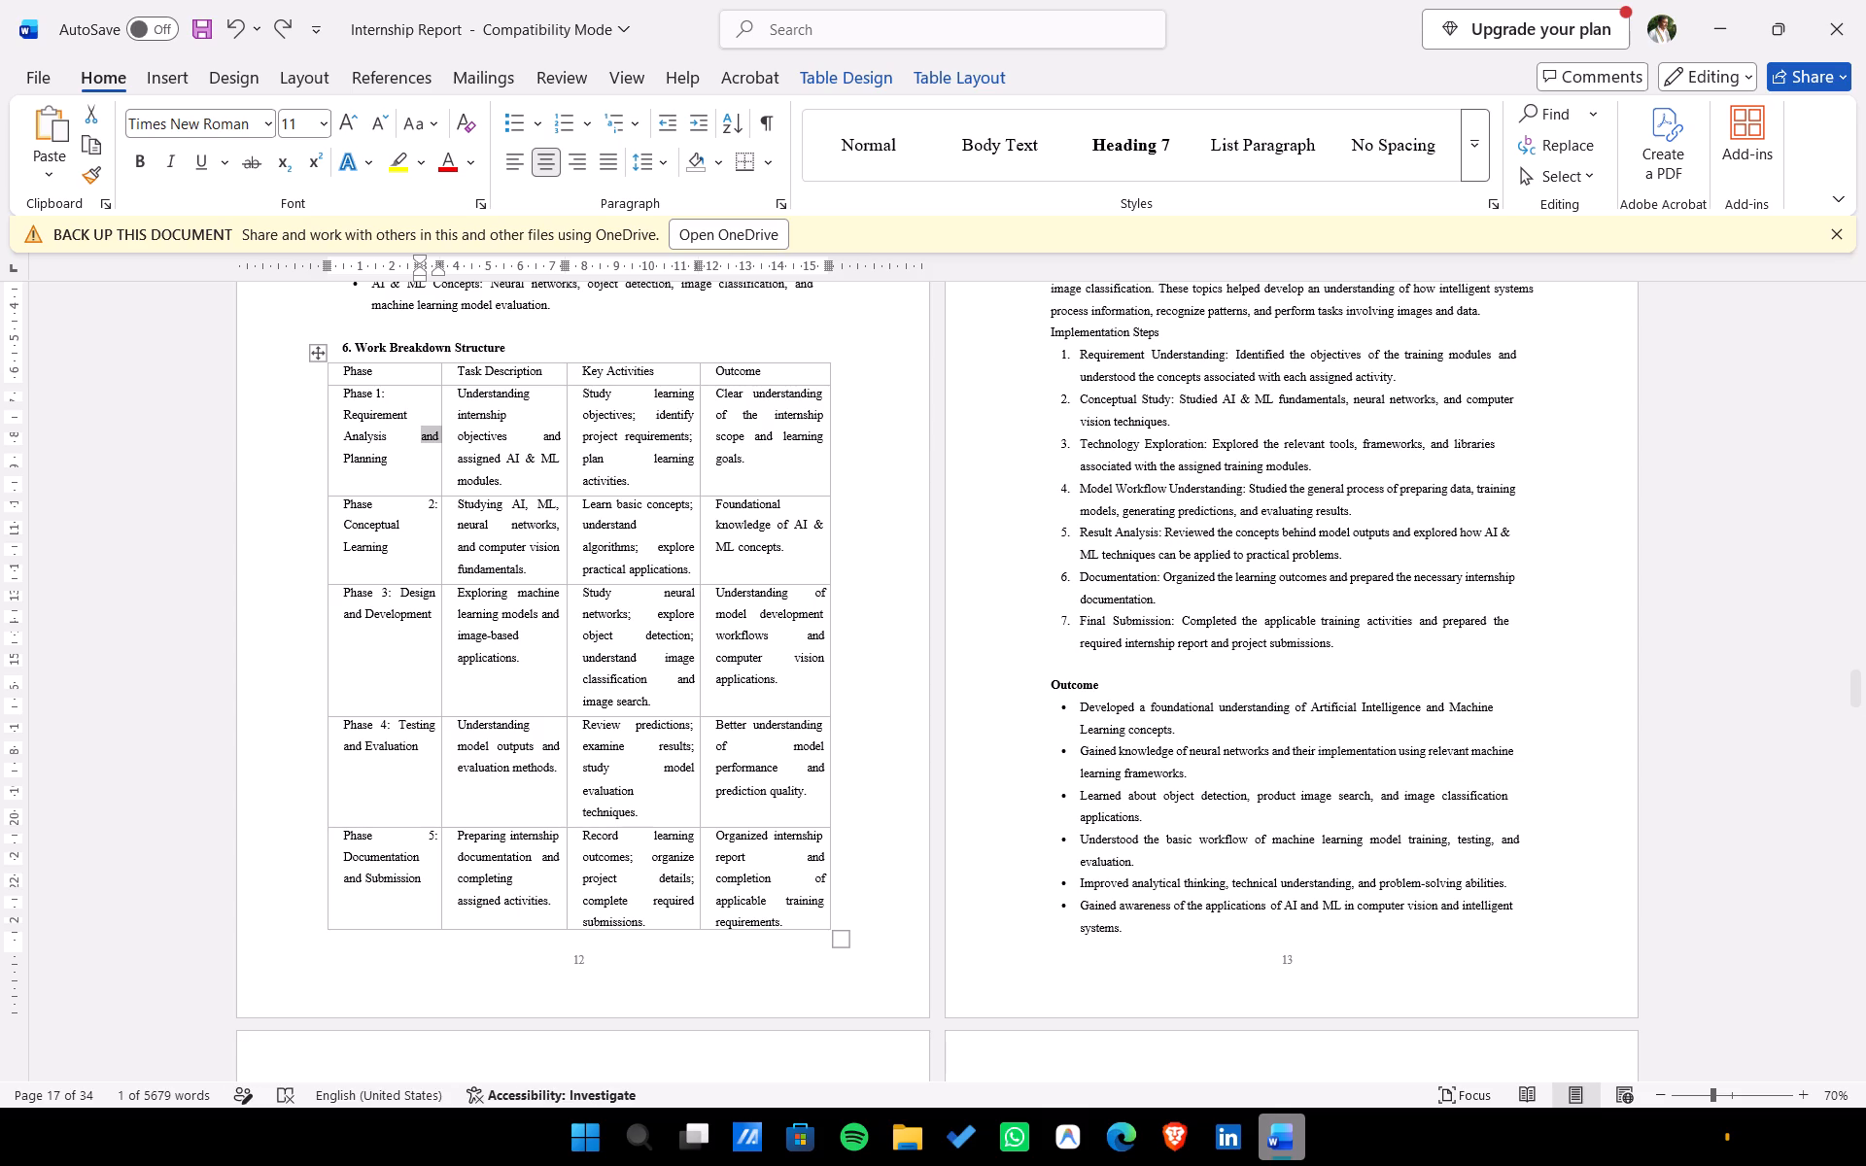
{"action": "key", "text": "ctrl+x"}
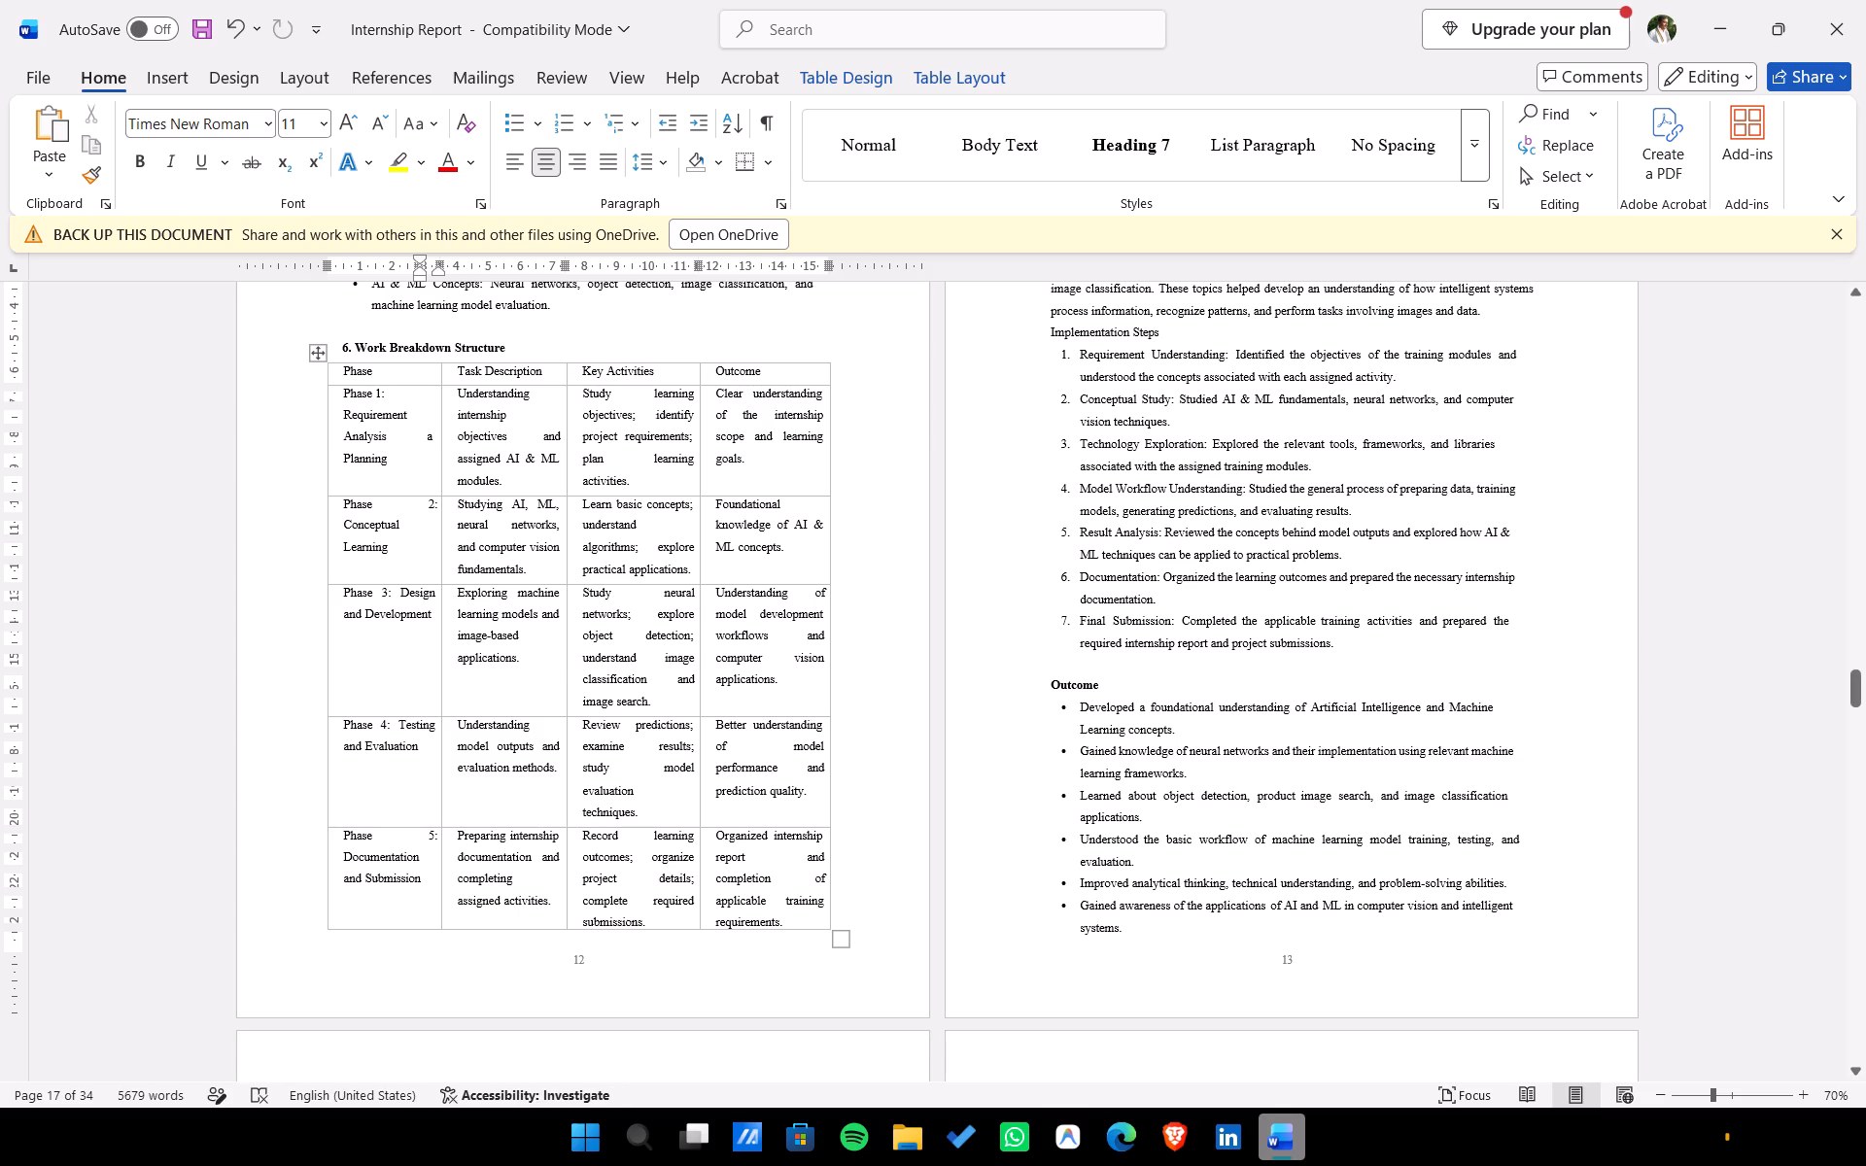
{"action": "key", "text": "BackSpace"}
{"action": "key", "text": "Left"}
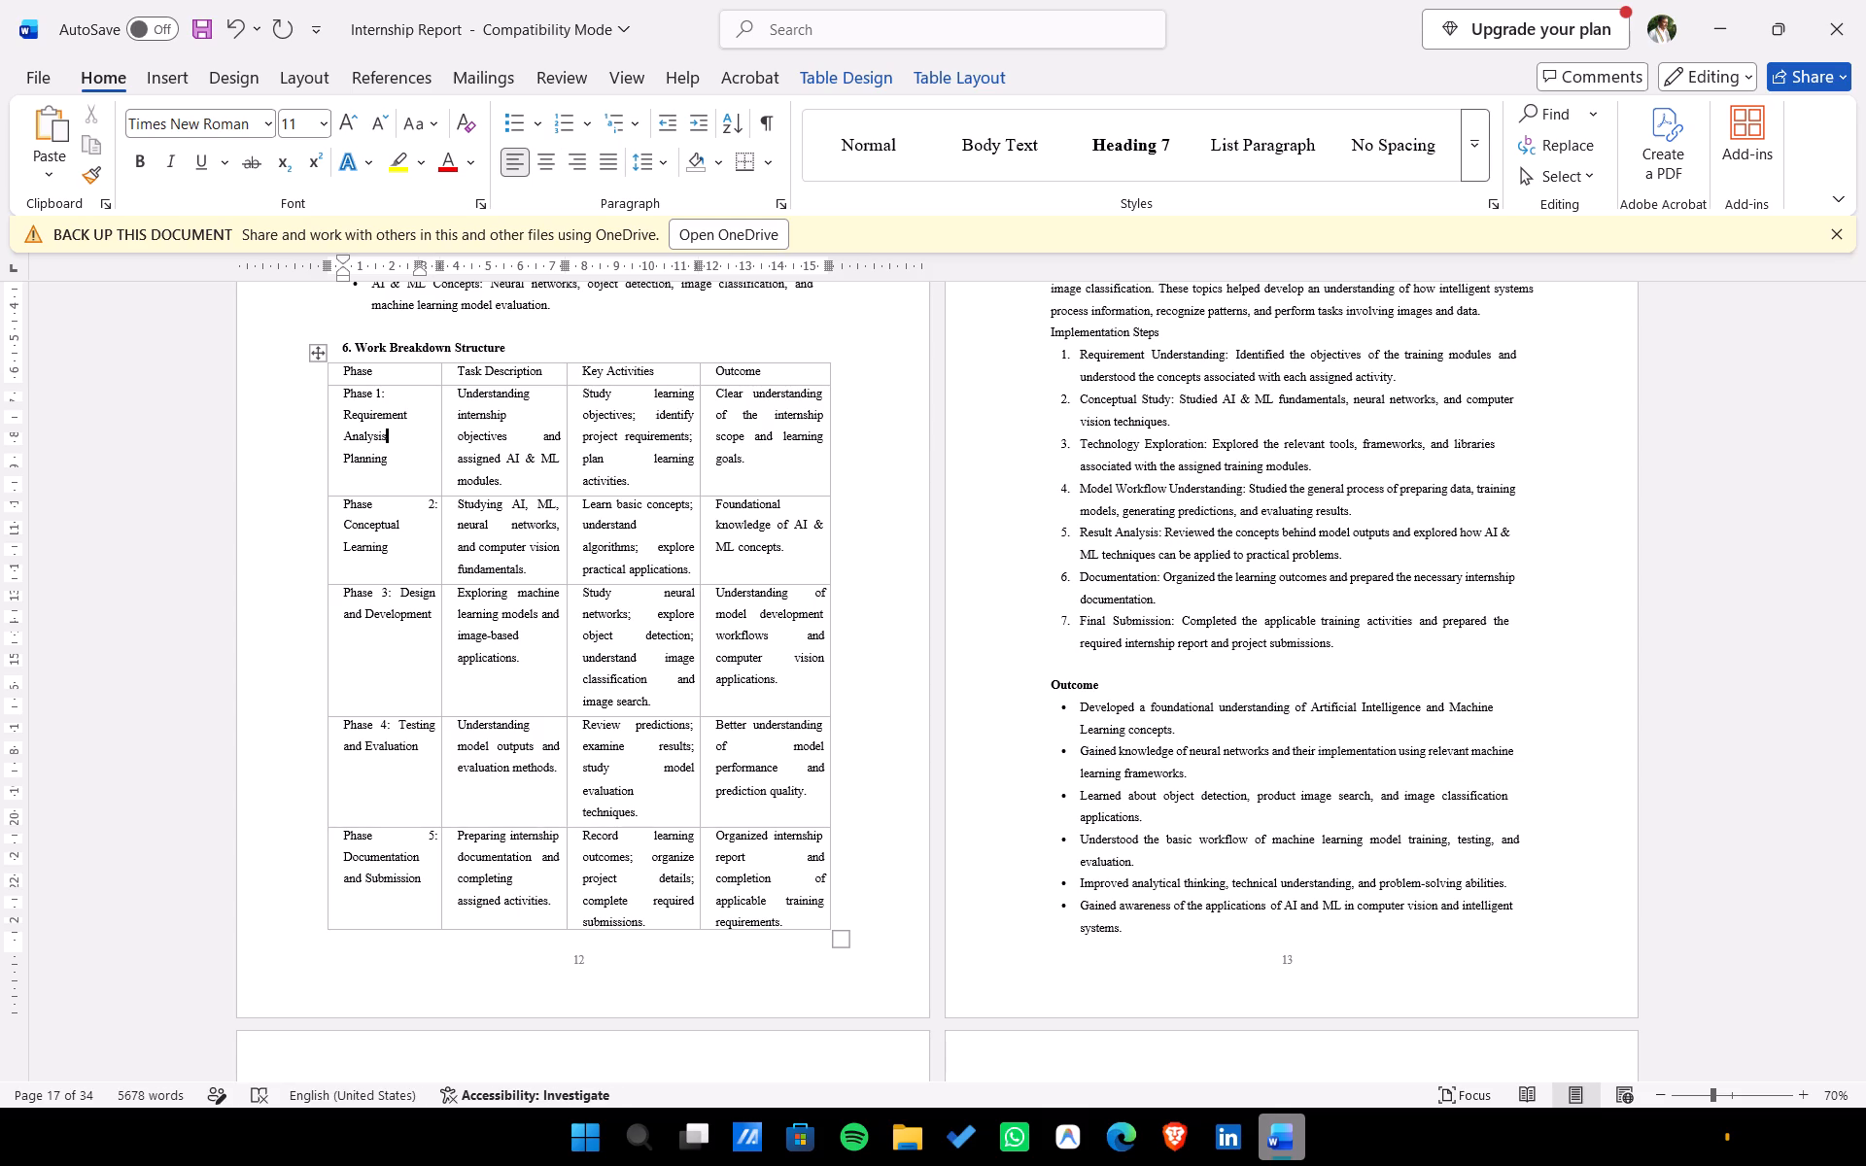
{"action": "key", "text": "space"}
{"action": "key", "text": "ctrl+v"}
{"action": "key", "text": "Left"}
{"action": "key", "text": "Left"}
{"action": "key", "text": "a"}
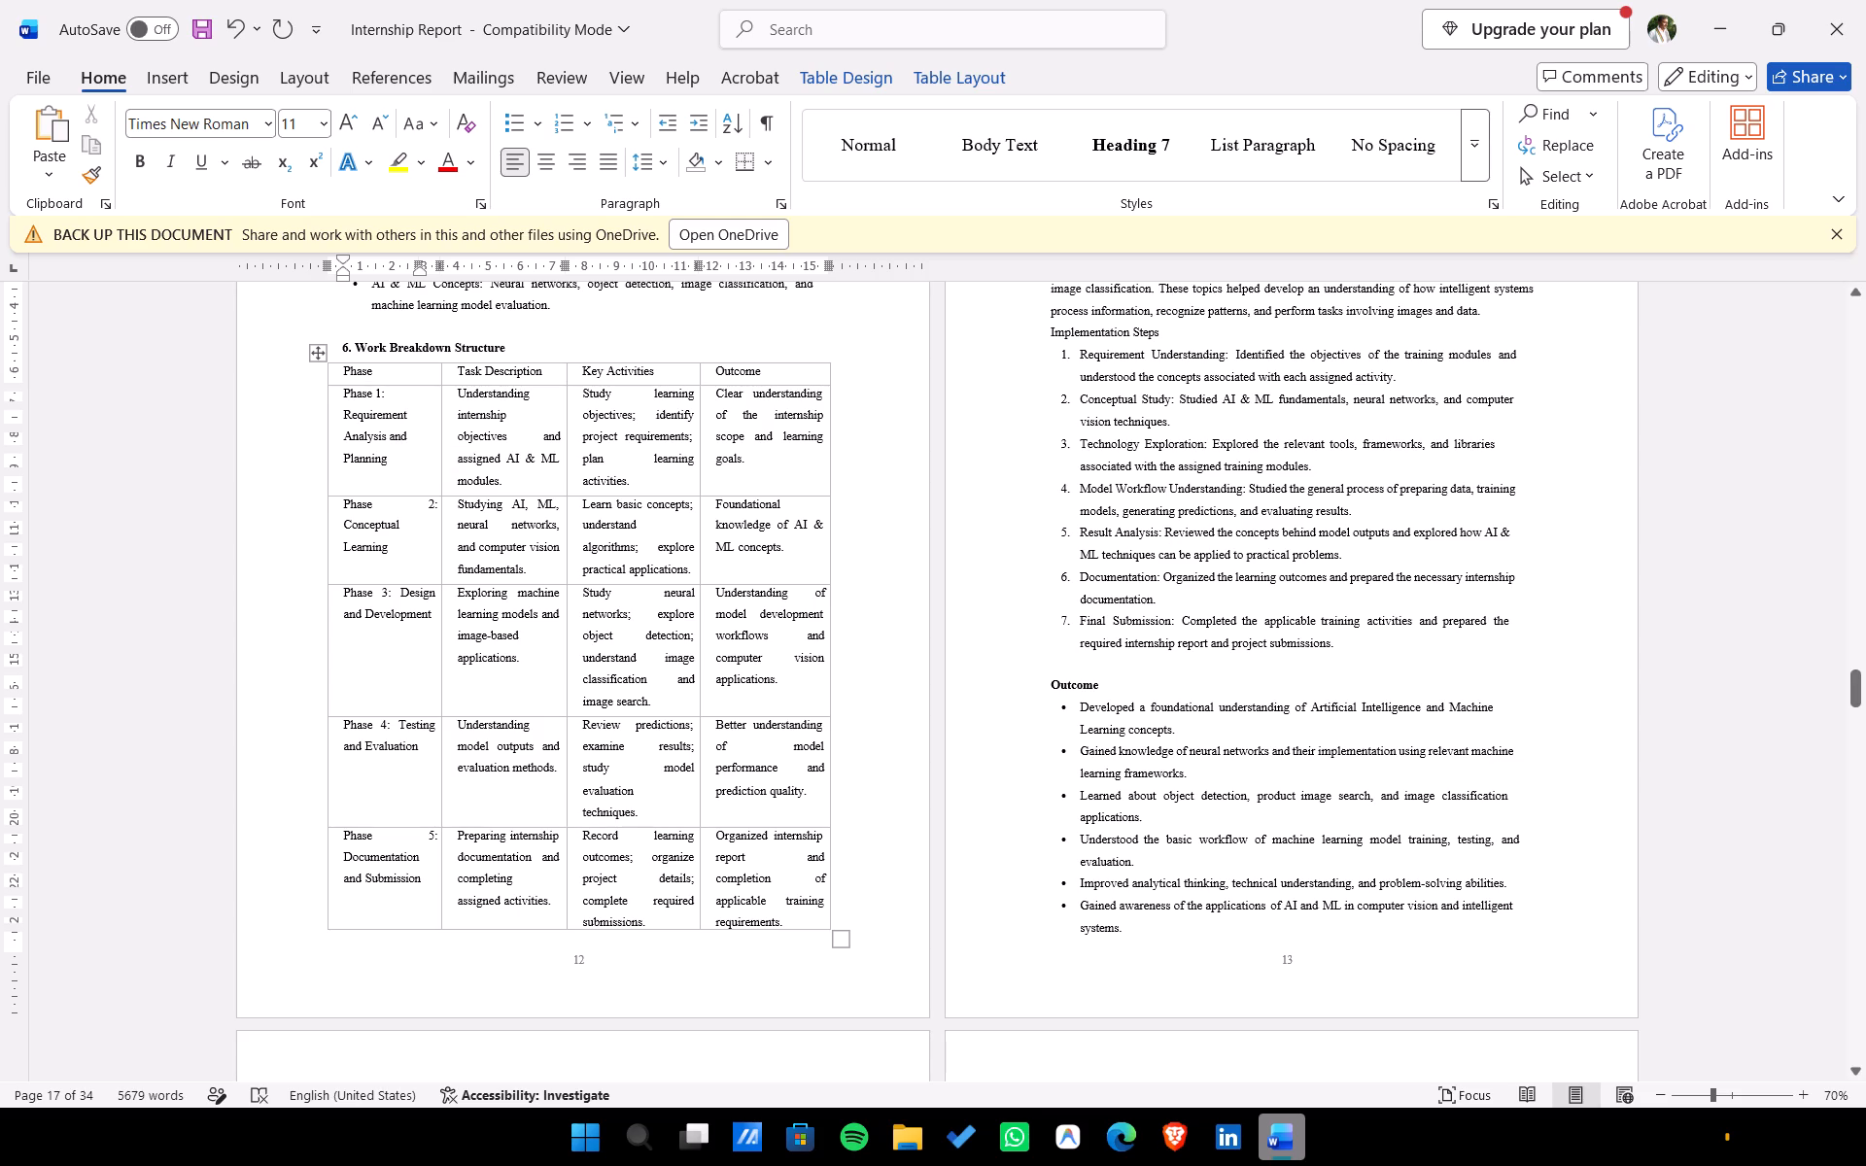
Remove the widely spaced "2:" in the Phase 2 cell and re-enter it one space after "Phase".
{"action": "left_click", "coordinate": [422, 505]}
{"action": "key", "text": "Right"}
{"action": "key", "text": "Right"}
{"action": "key", "text": "BackSpace"}
{"action": "key", "text": "BackSpace"}
{"action": "key", "text": "Left"}
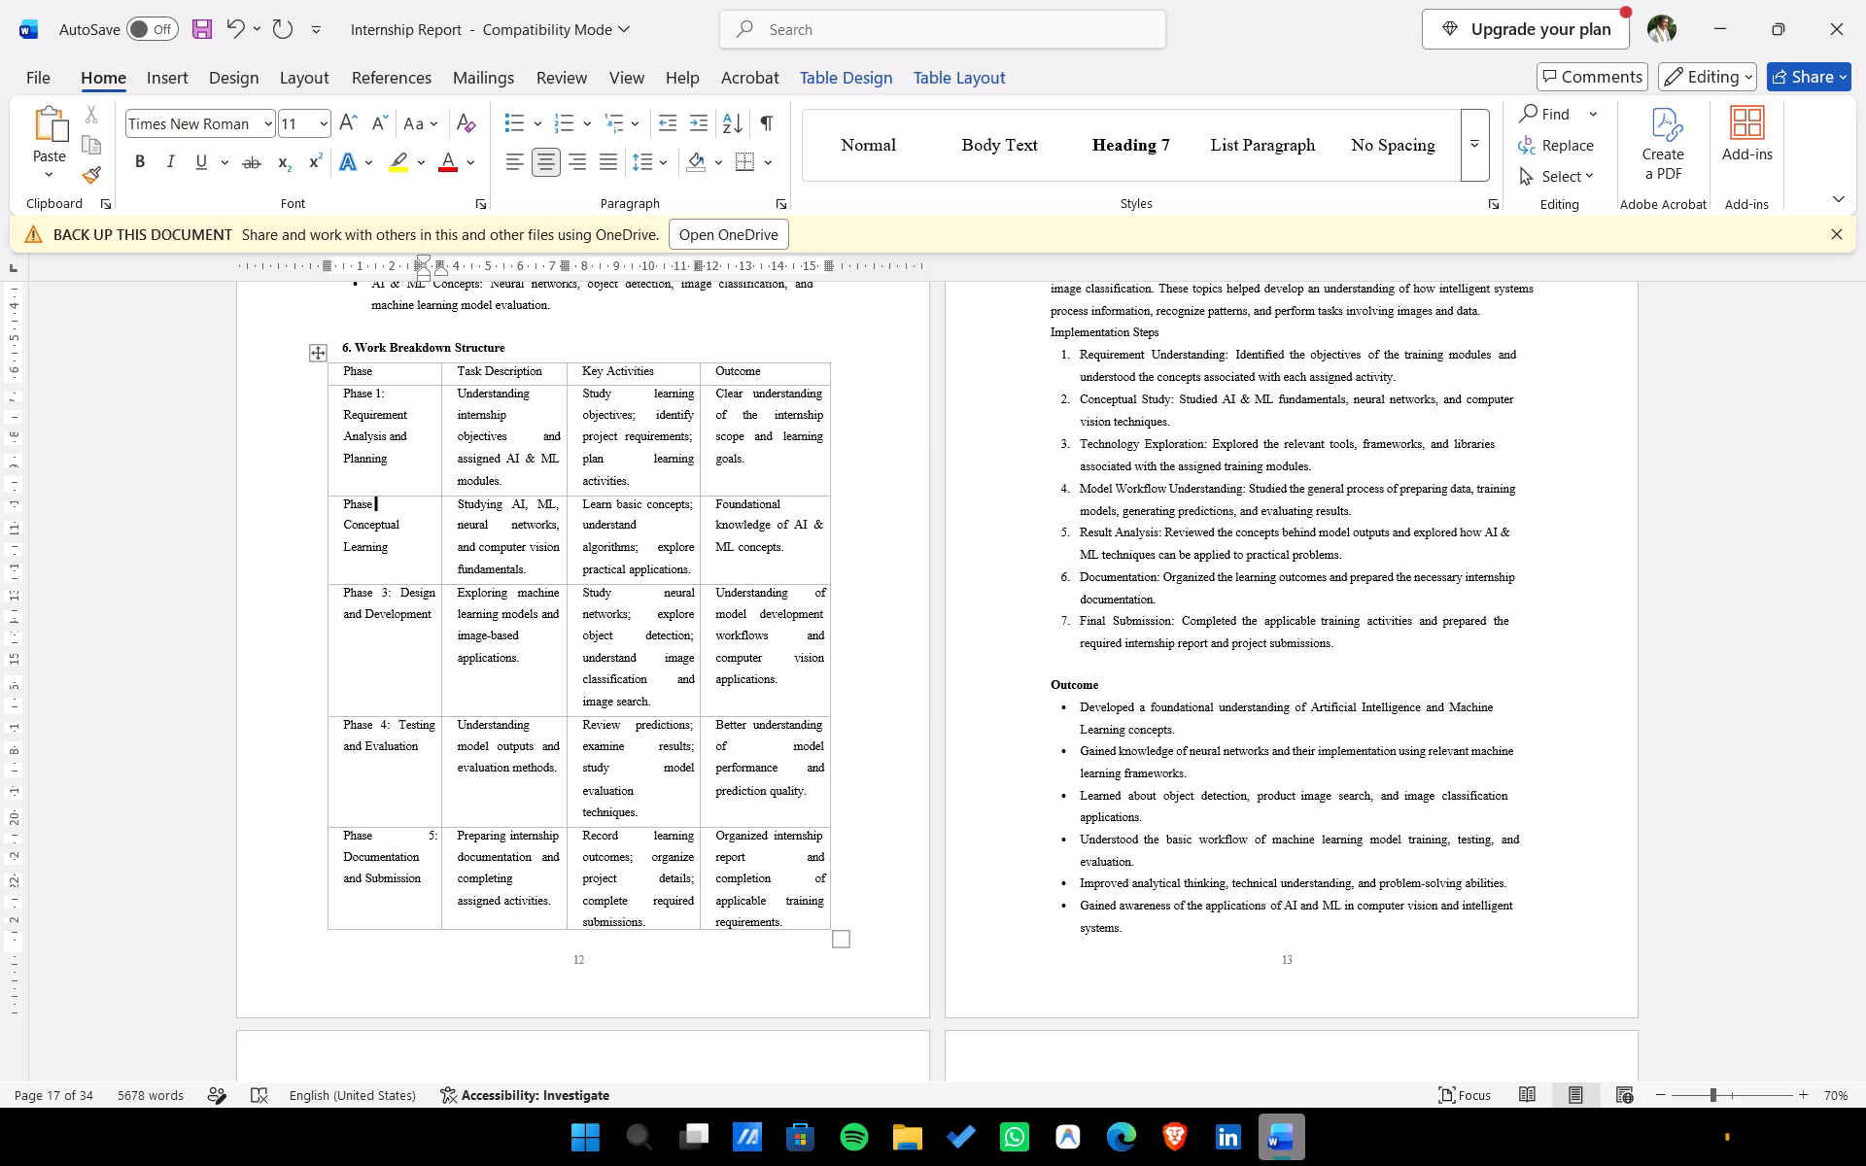
{"action": "key", "text": "space"}
{"action": "type", "text": "2:"}
Widen the text area of the "Phase 2: Conceptual Learning" cell by moving its right and left paragraph indents outward.
{"action": "left_click", "coordinate": [386, 712]}
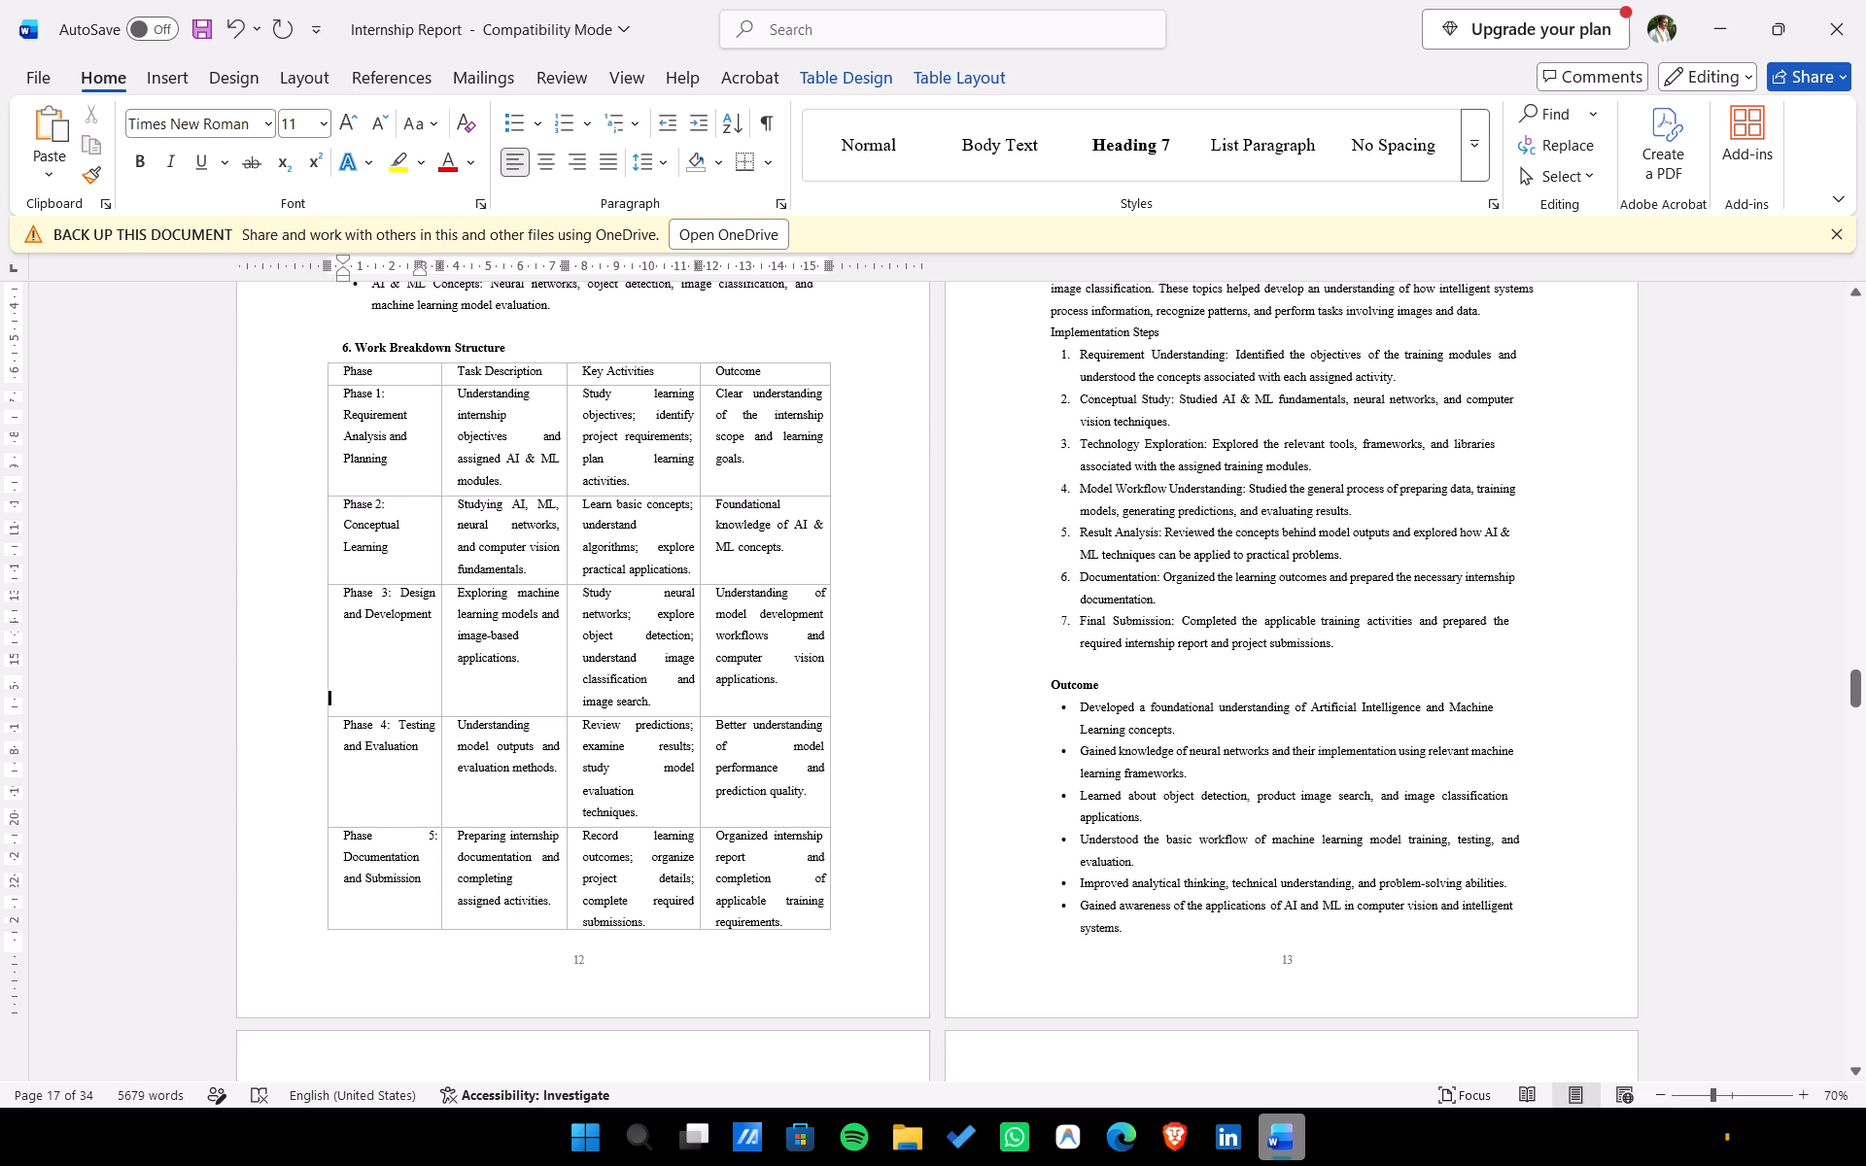
{"action": "left_click", "coordinate": [384, 521]}
{"action": "left_click_drag", "start_coordinate": [339, 507], "coordinate": [346, 507]}
{"action": "left_click_drag", "start_coordinate": [346, 507], "coordinate": [394, 548]}
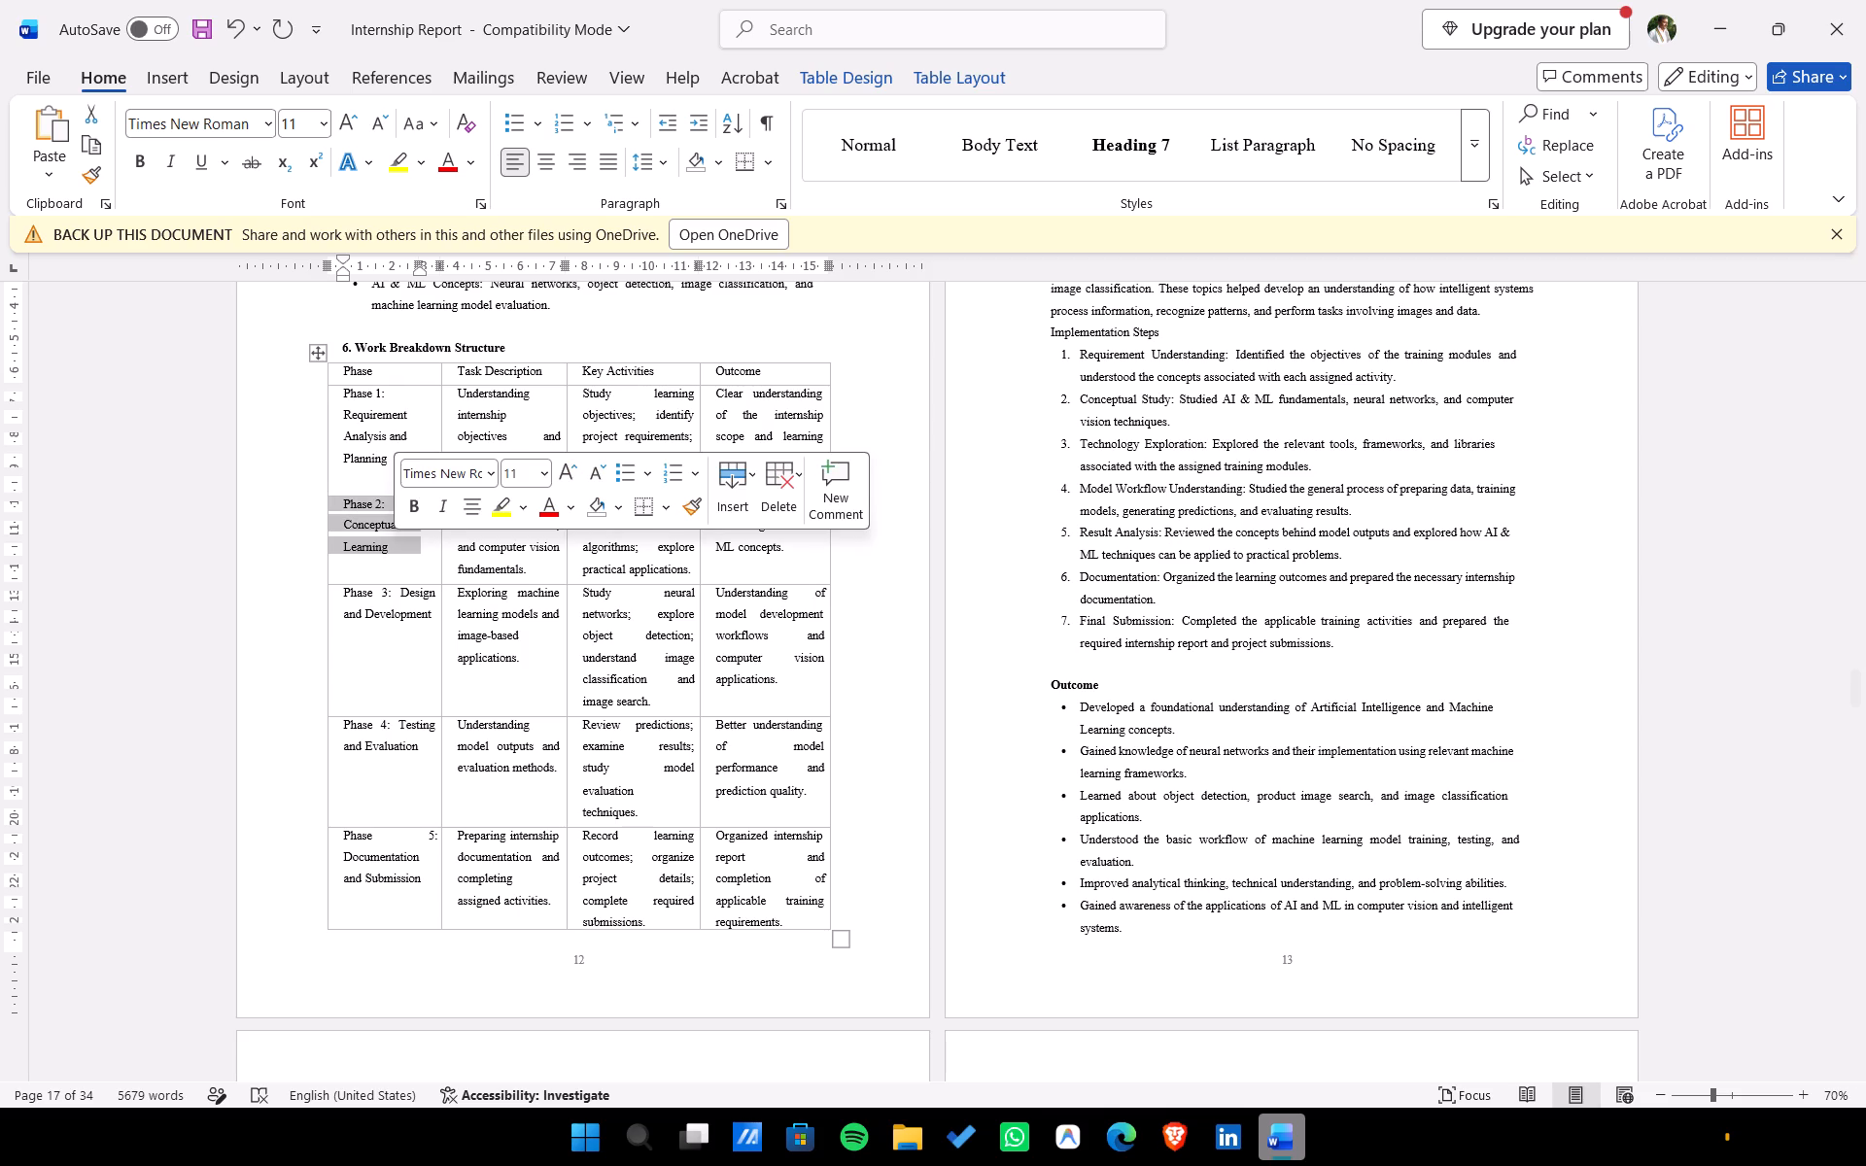
{"action": "left_click_drag", "start_coordinate": [418, 274], "coordinate": [427, 272]}
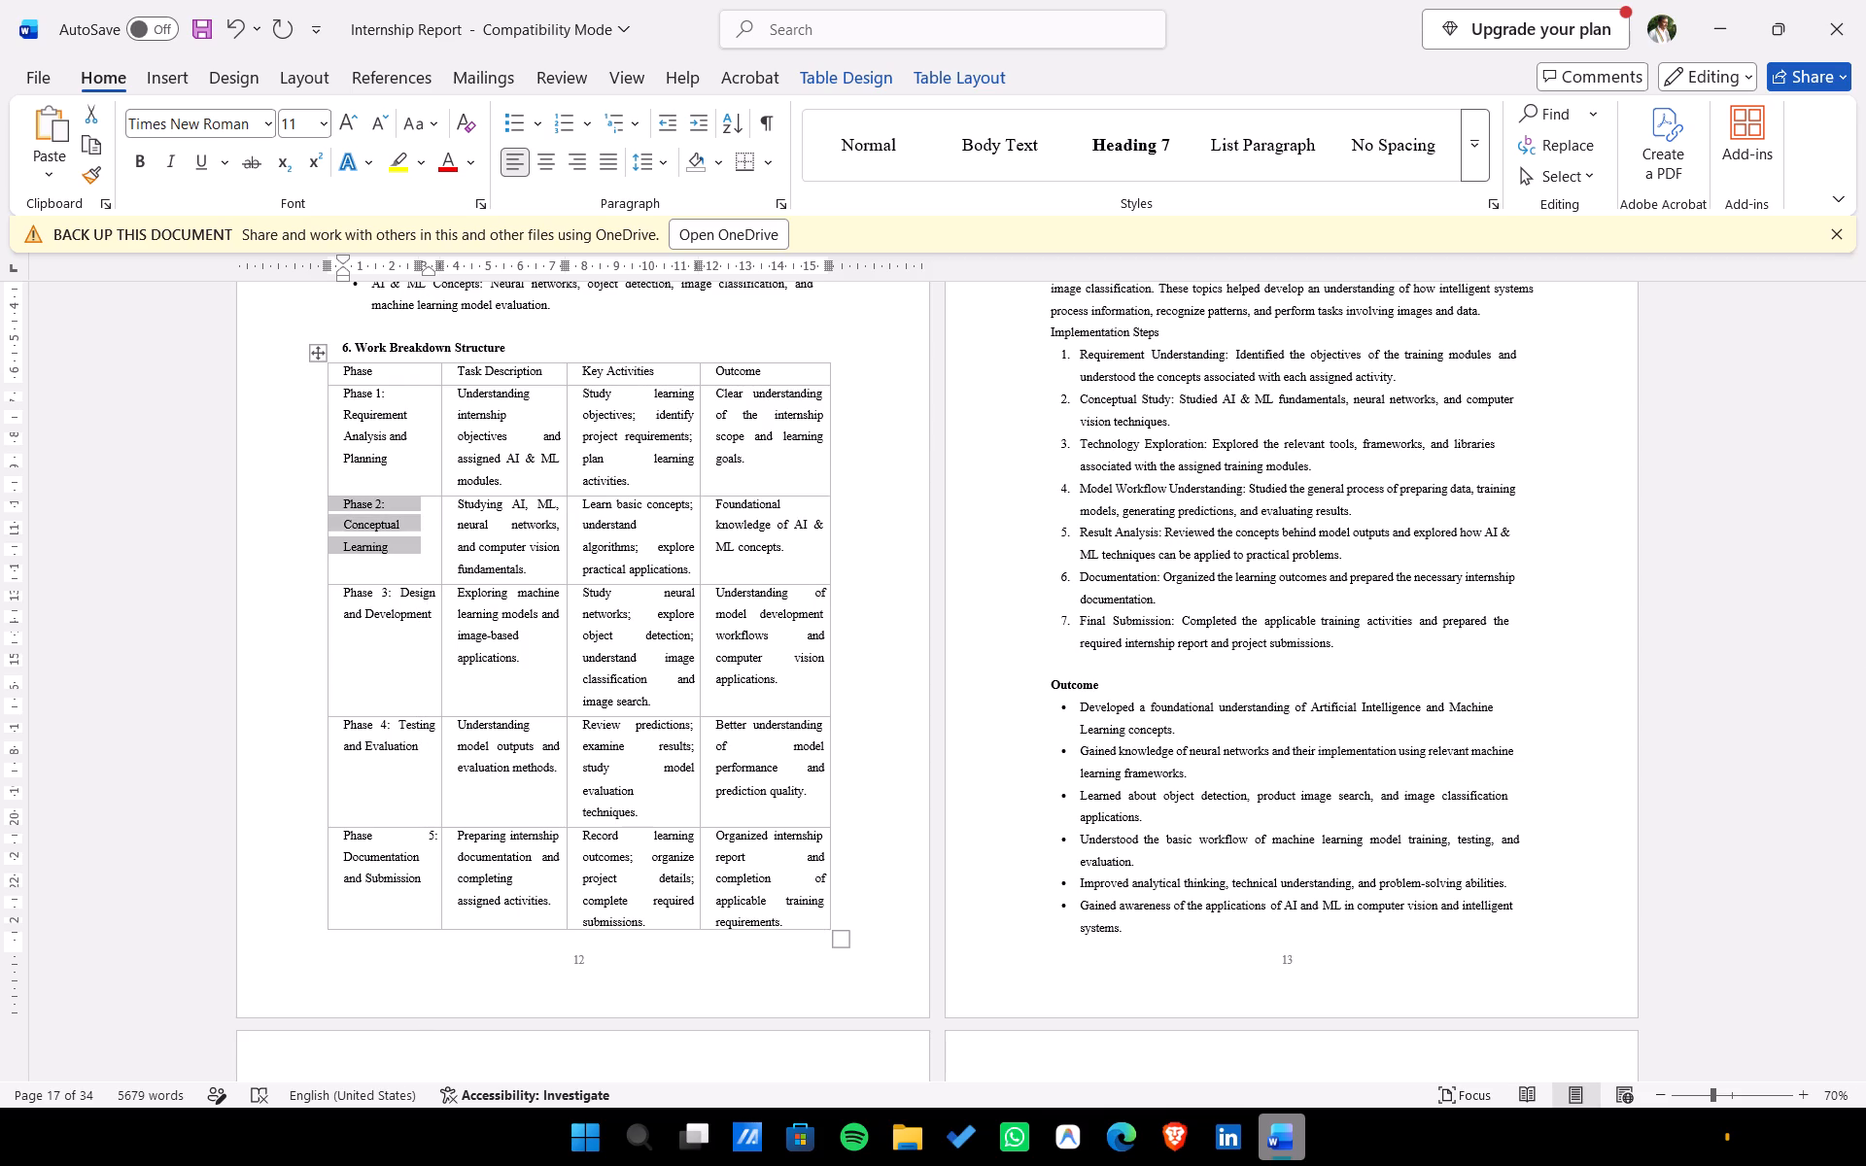
{"action": "left_click_drag", "start_coordinate": [425, 271], "coordinate": [446, 271]}
{"action": "left_click_drag", "start_coordinate": [345, 268], "coordinate": [337, 268]}
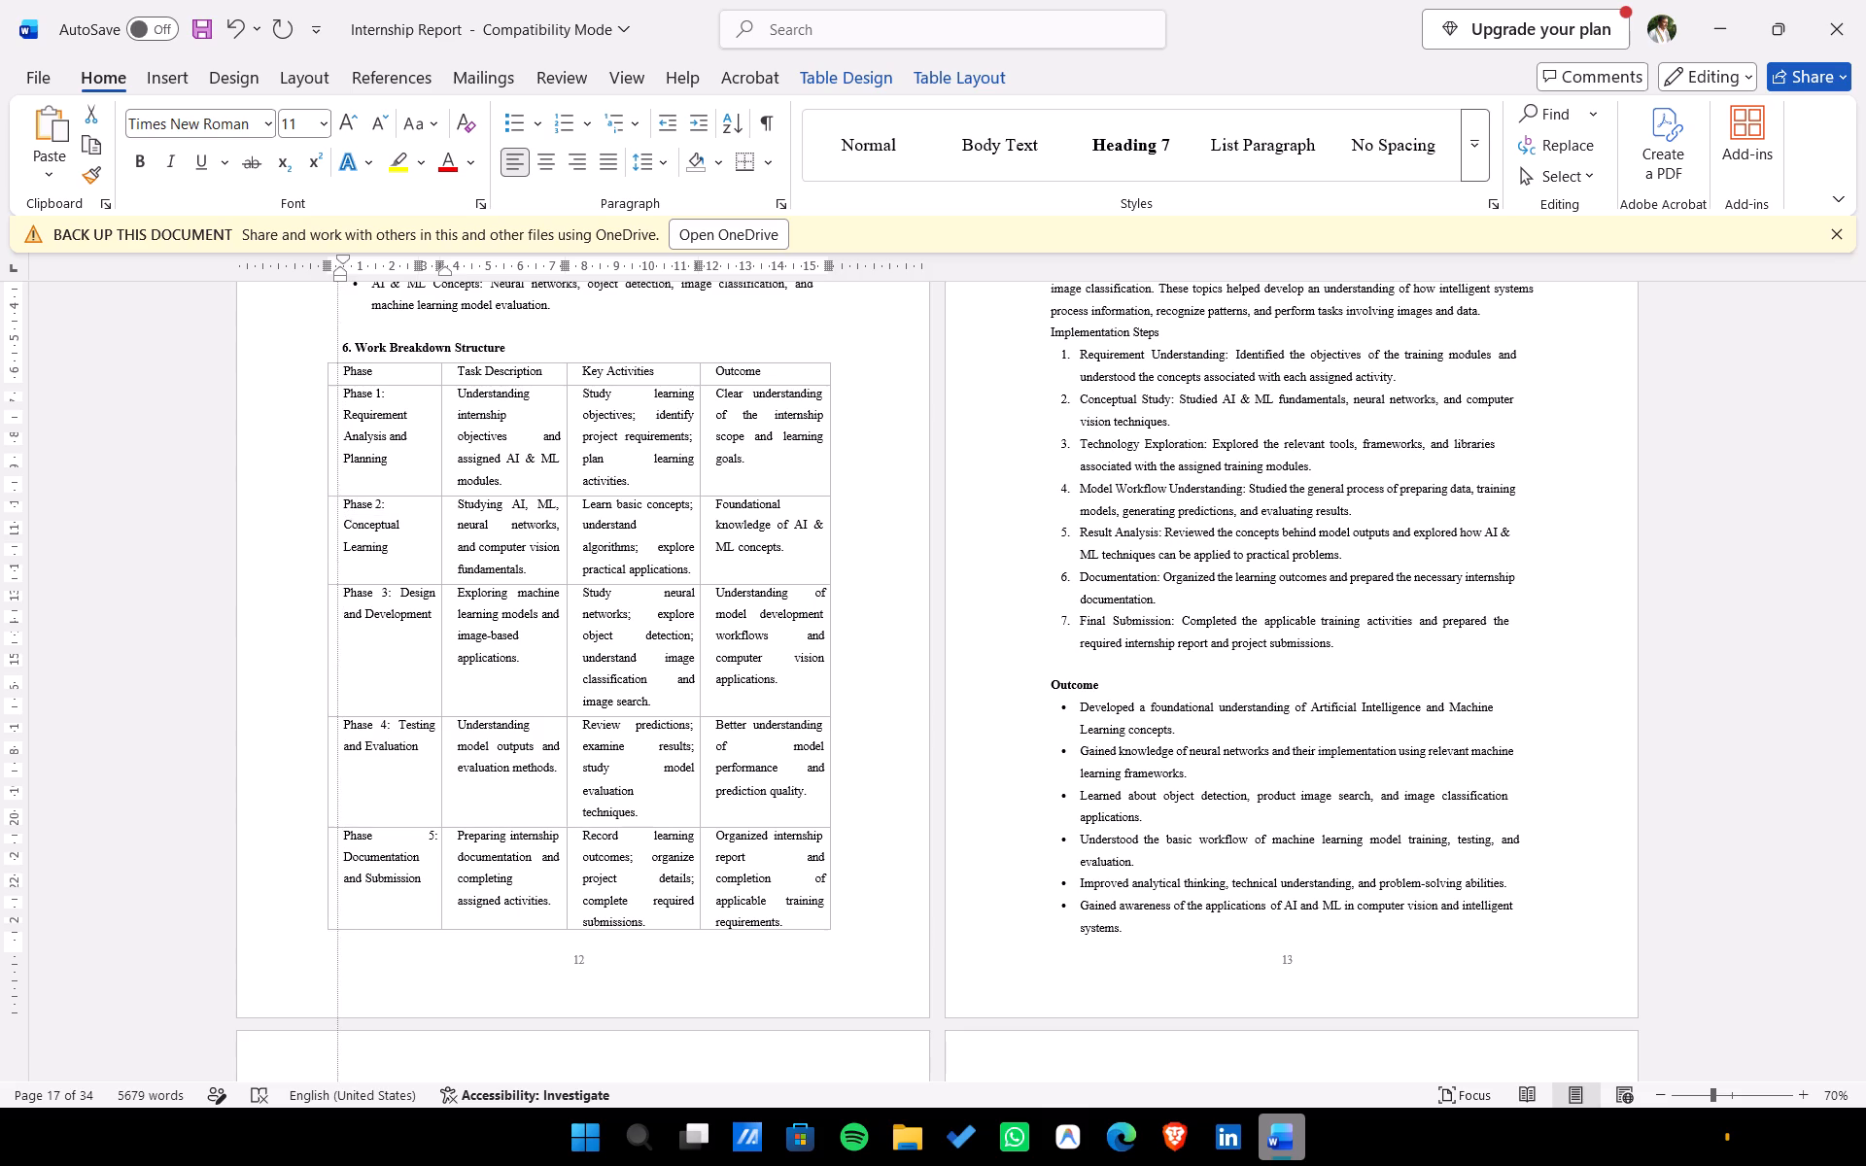
{"action": "left_click_drag", "start_coordinate": [337, 268], "coordinate": [334, 268]}
{"action": "left_click", "coordinate": [391, 608]}
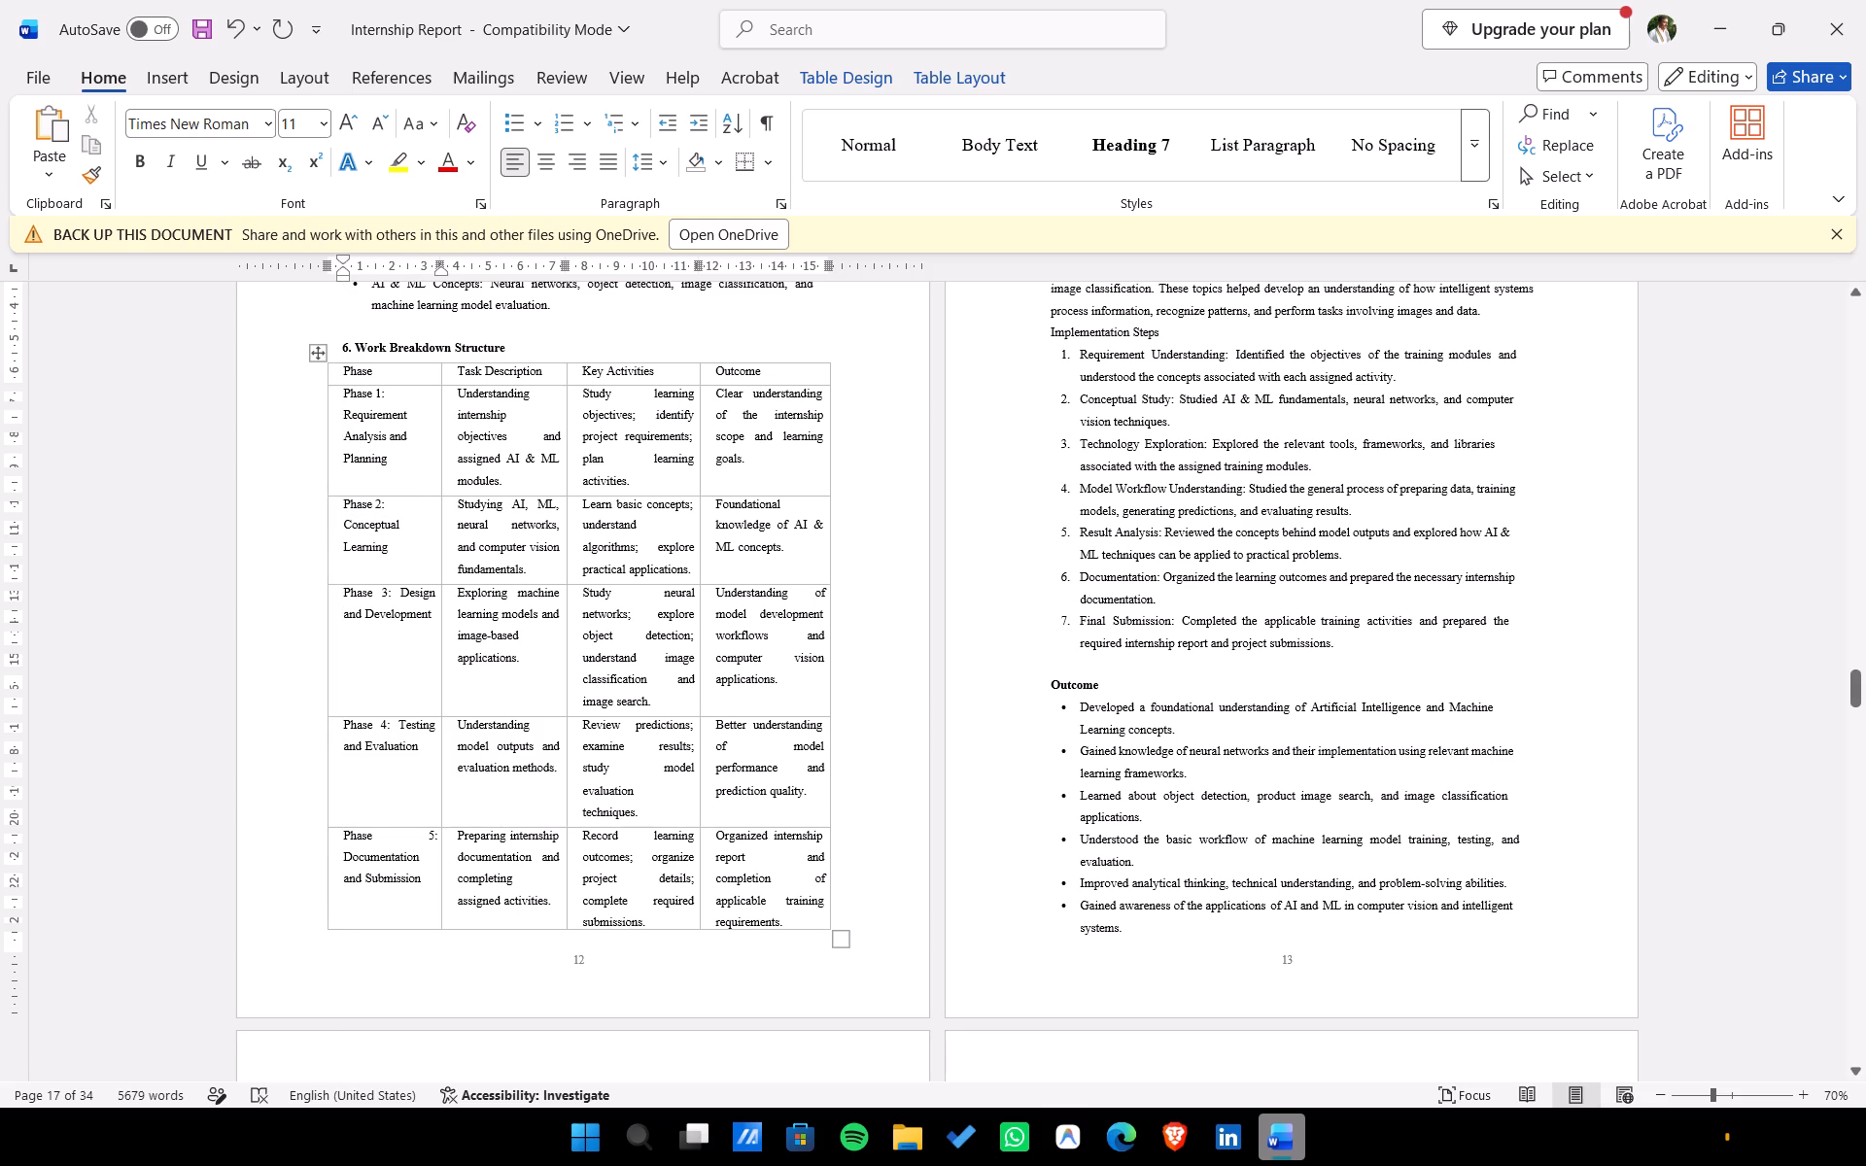
Copy the Phase 2 cell's formatting onto the Phase 1 to Phase 5 entries in the Phase column with Format Painter.
{"action": "left_click_drag", "start_coordinate": [343, 506], "coordinate": [367, 545]}
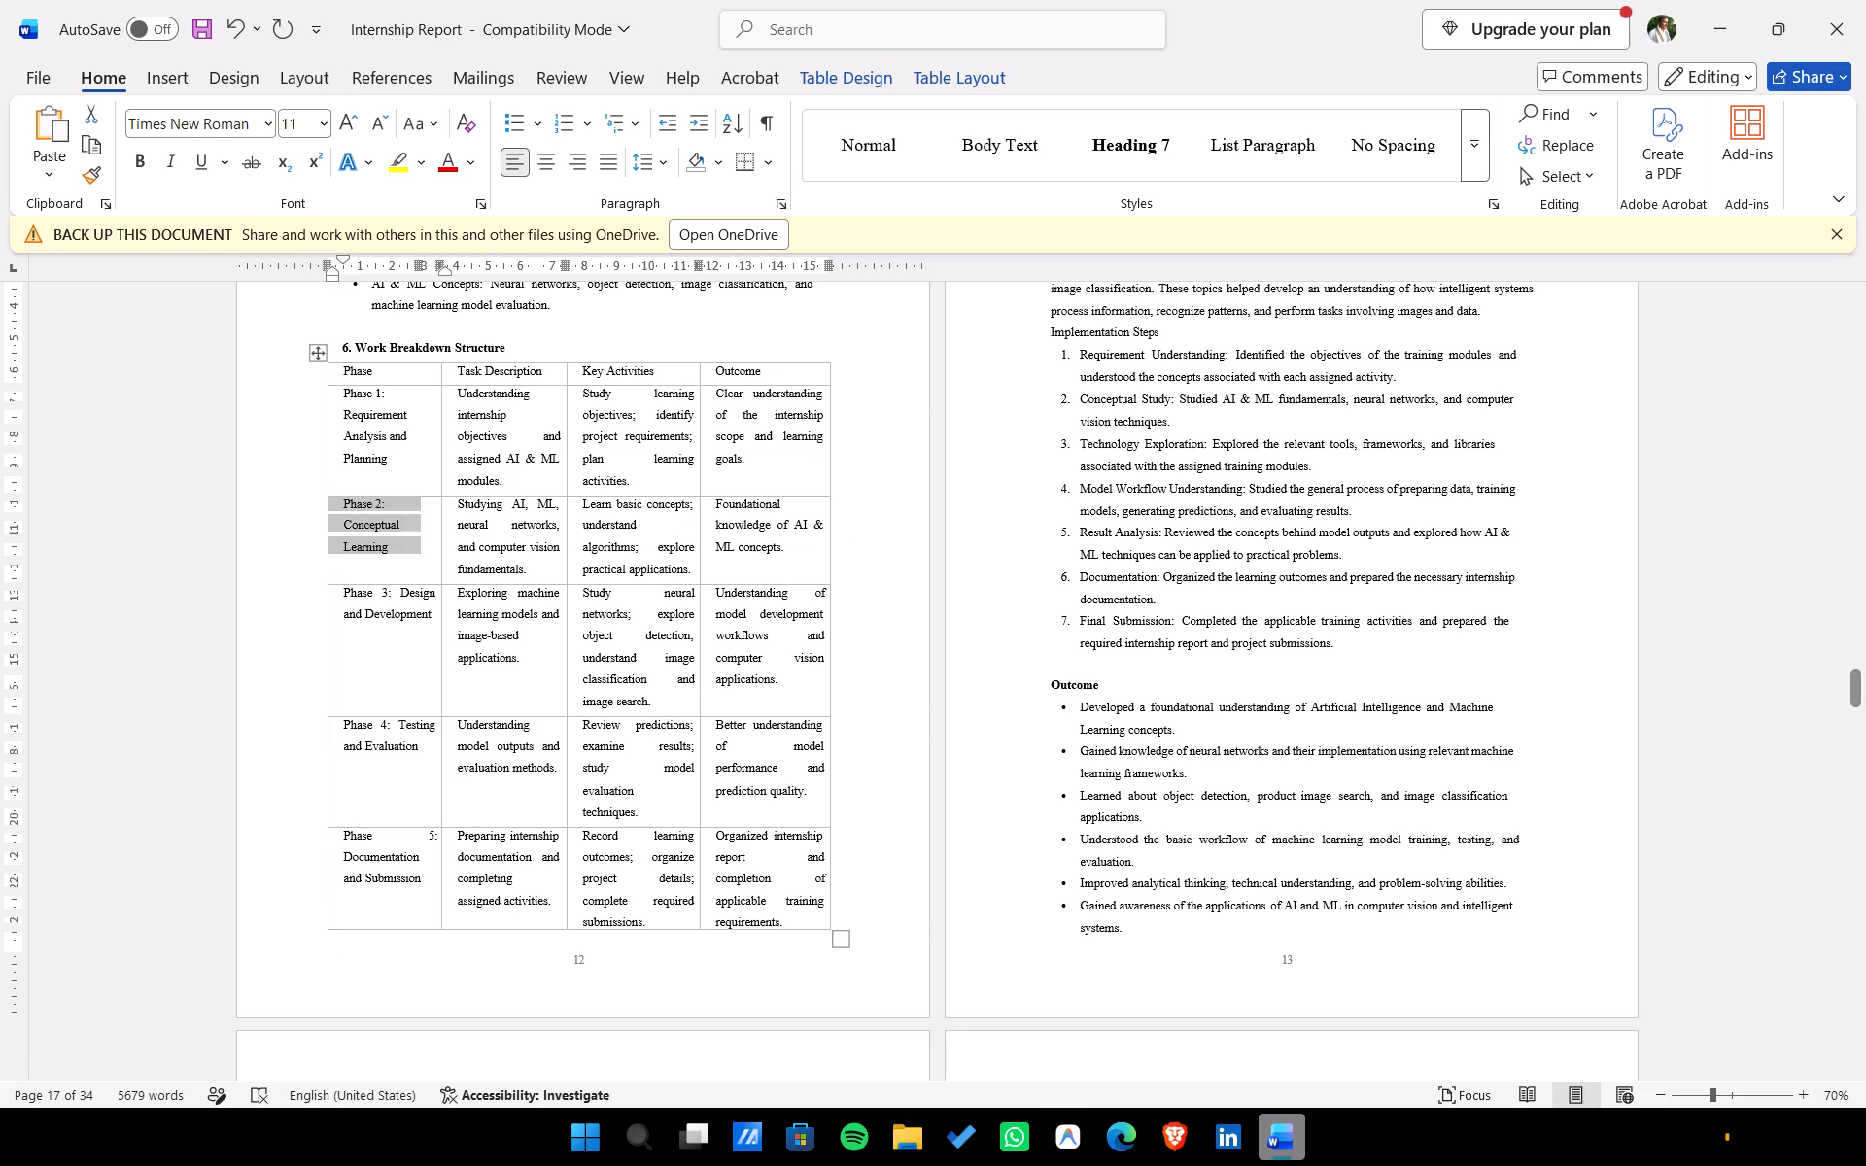
{"action": "left_click", "coordinate": [87, 170]}
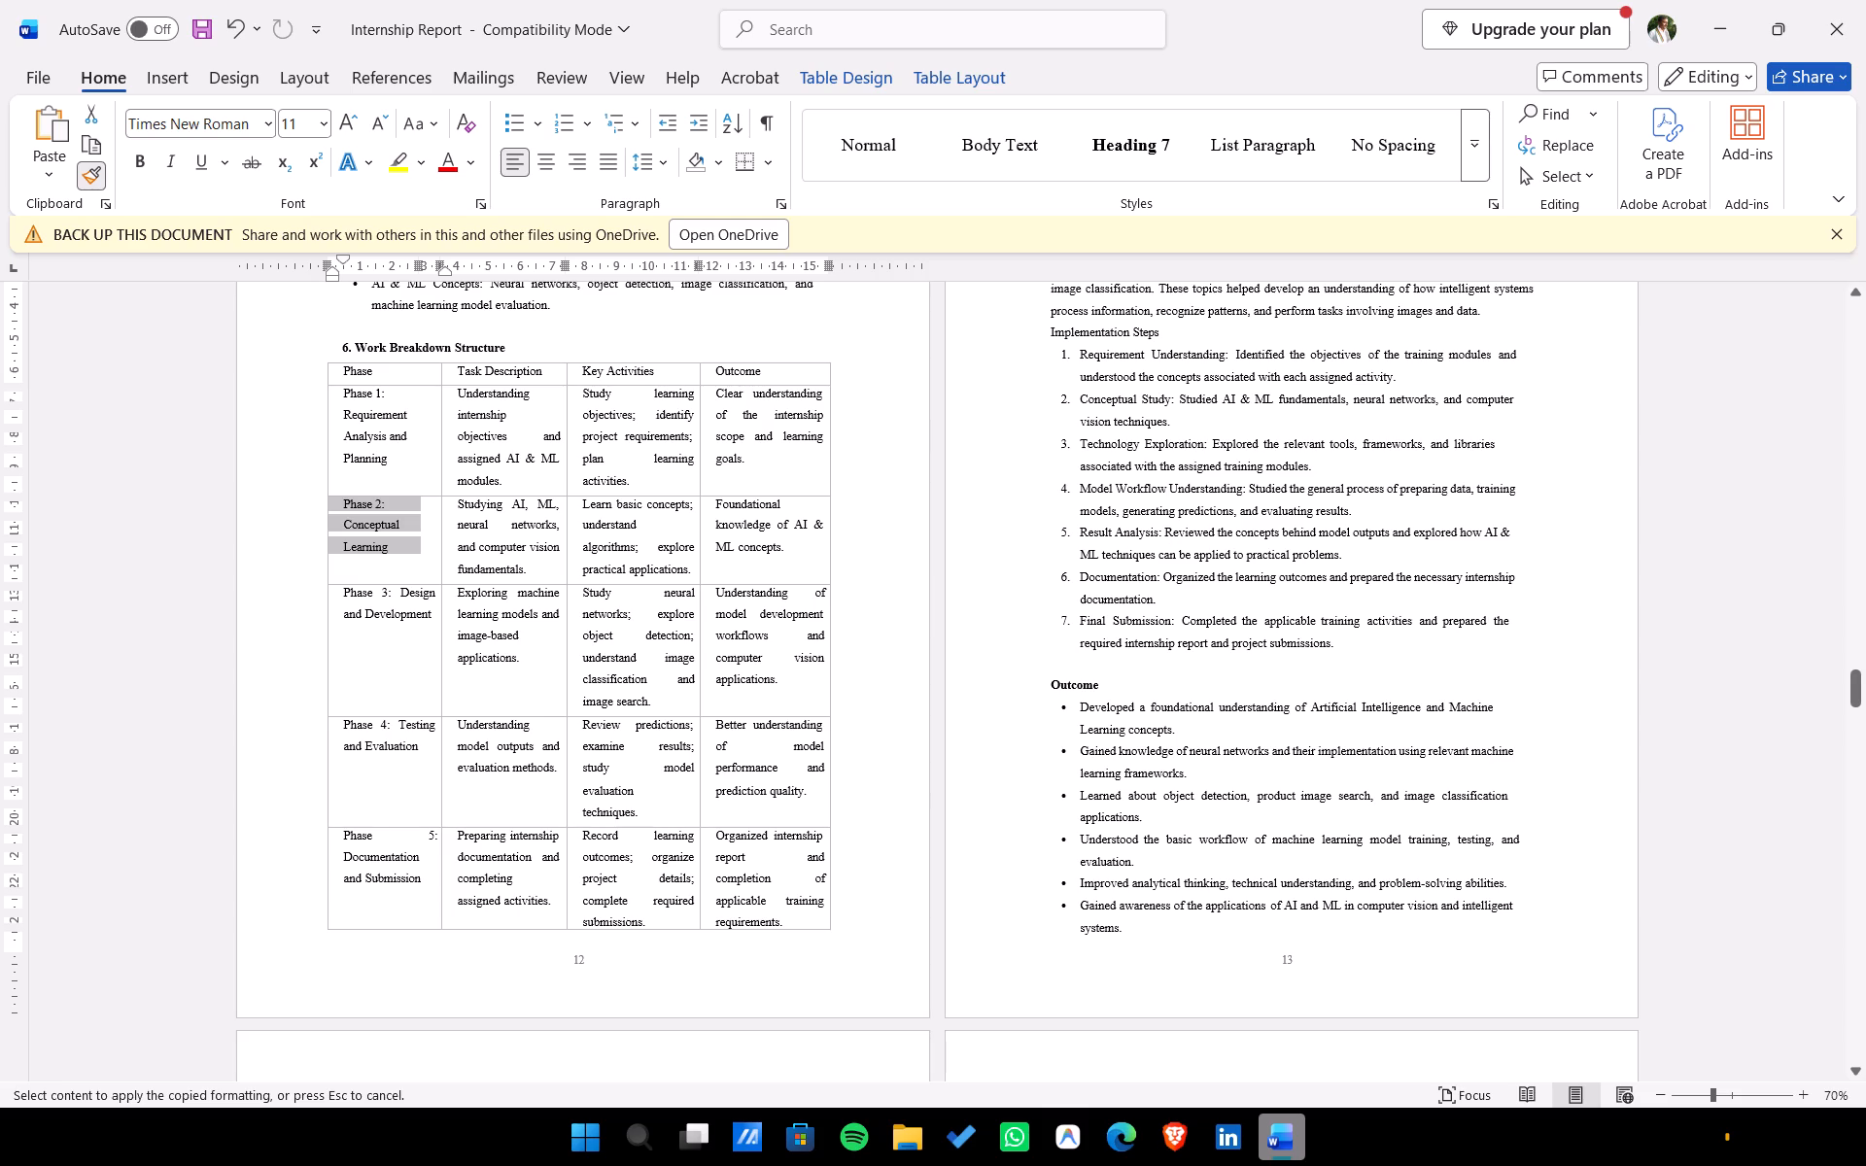
{"action": "left_click_drag", "start_coordinate": [343, 390], "coordinate": [356, 644]}
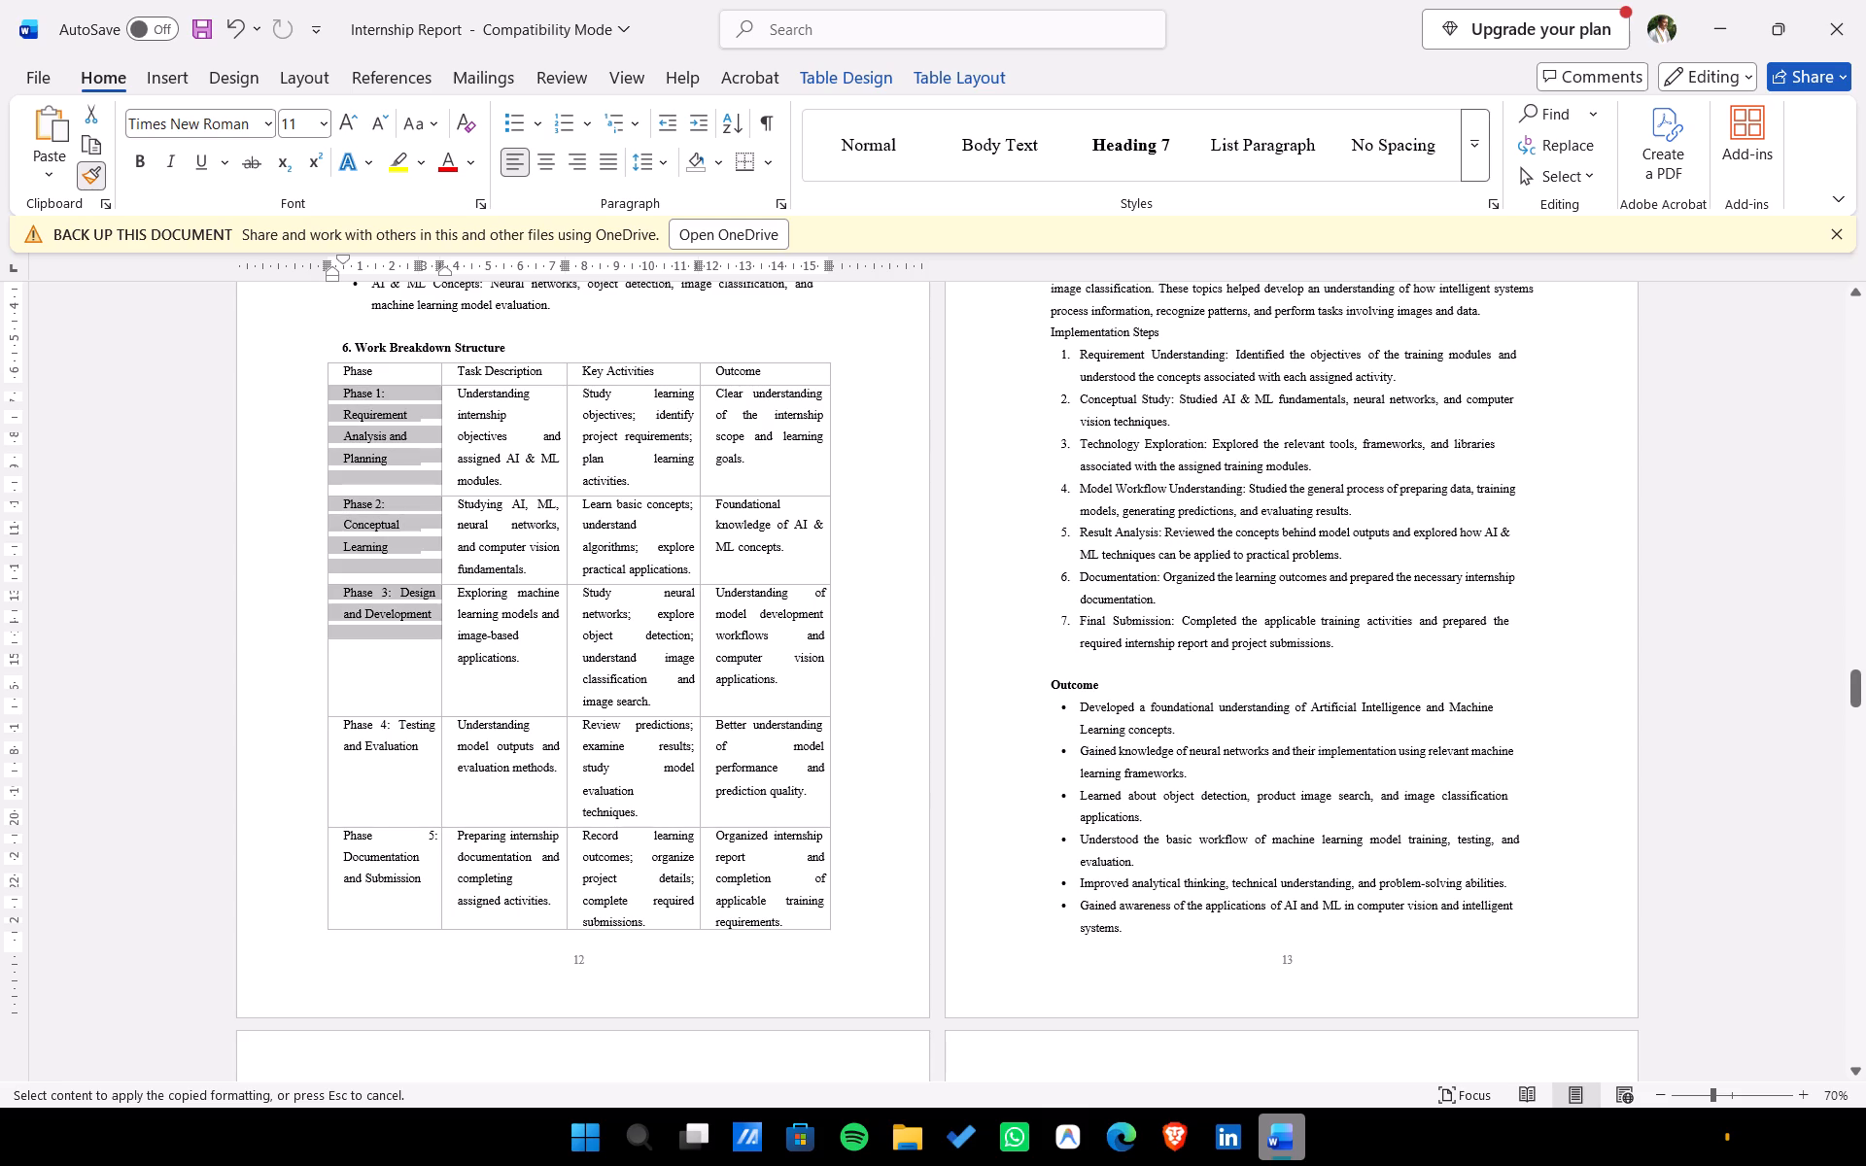
{"action": "left_click_drag", "start_coordinate": [356, 644], "coordinate": [387, 893]}
{"action": "left_click", "coordinate": [379, 874]}
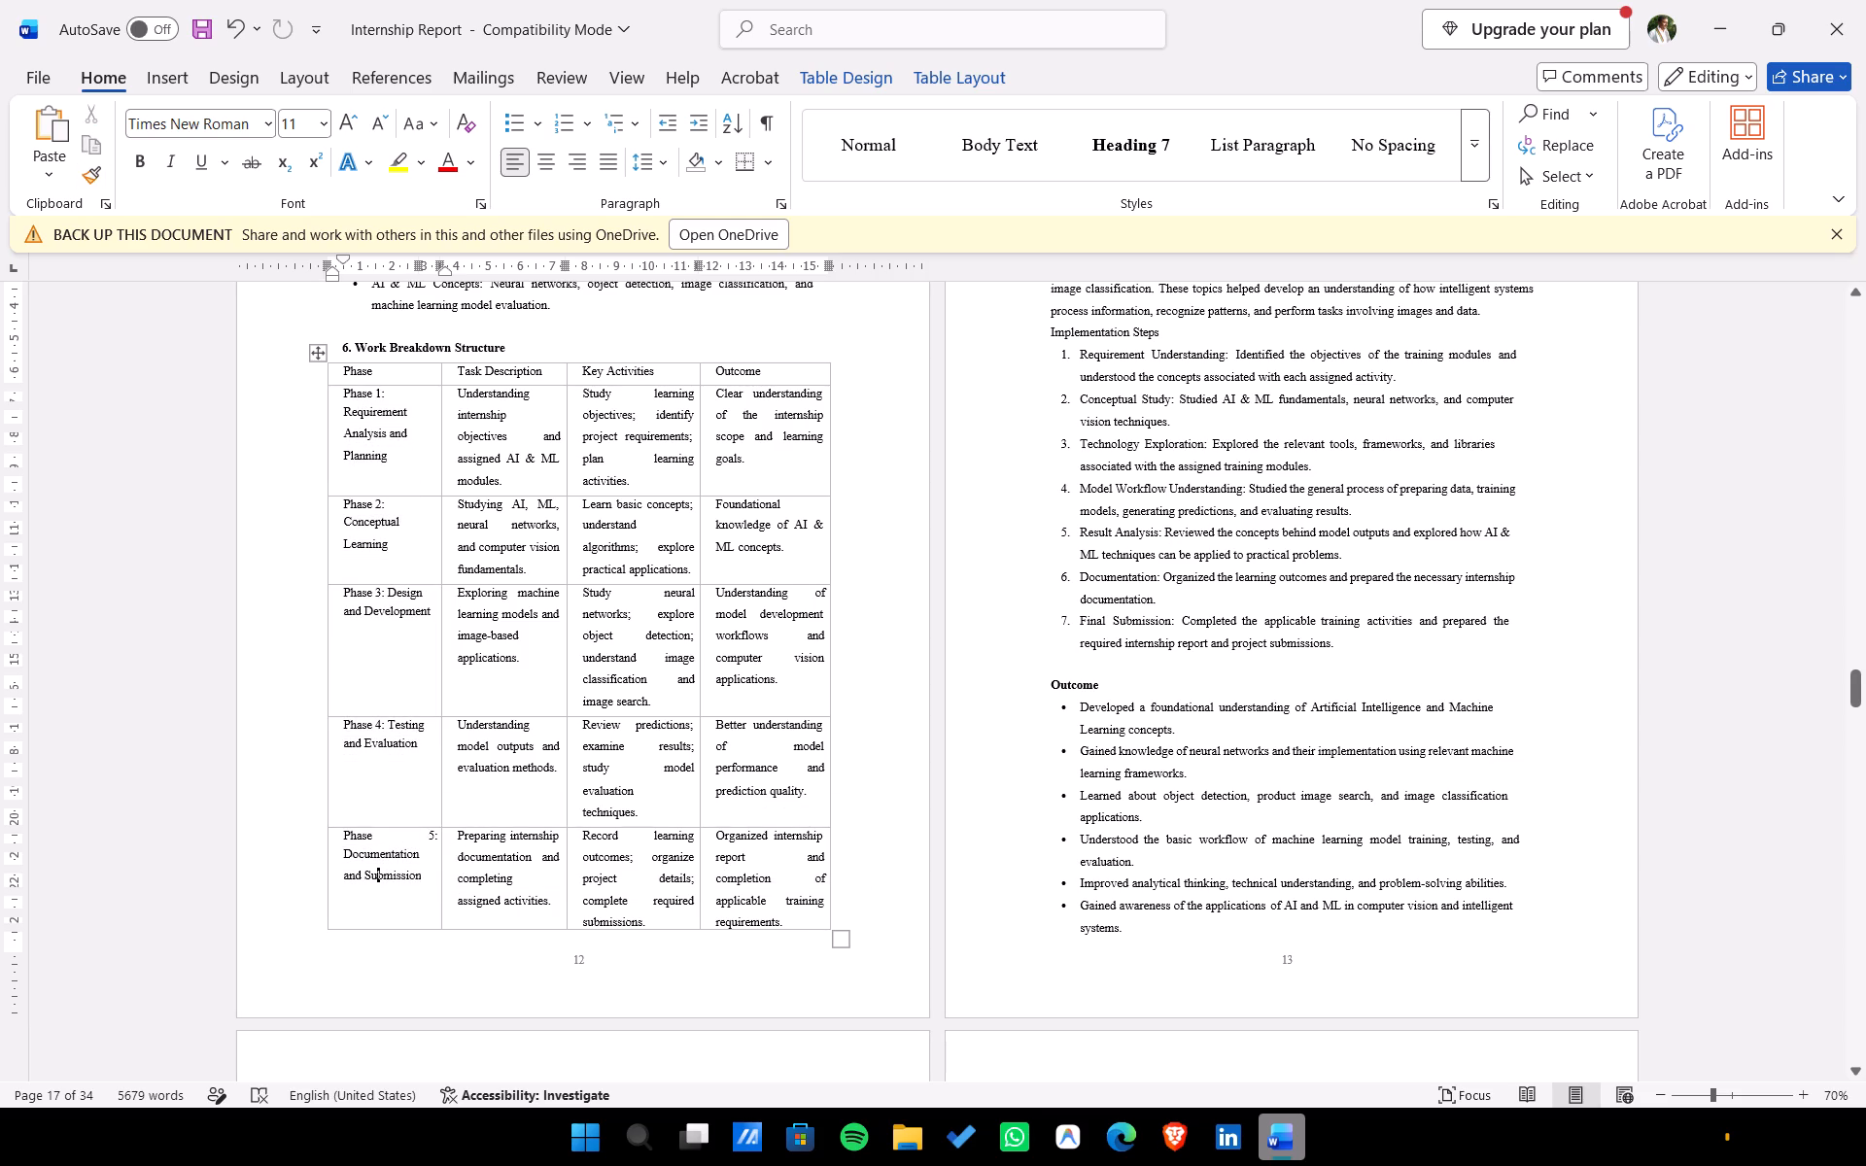
Start a new line after "Phase 3:" in the Phase column so that "Design" sits below it.
{"action": "left_click", "coordinate": [385, 594]}
{"action": "key", "text": "Return"}
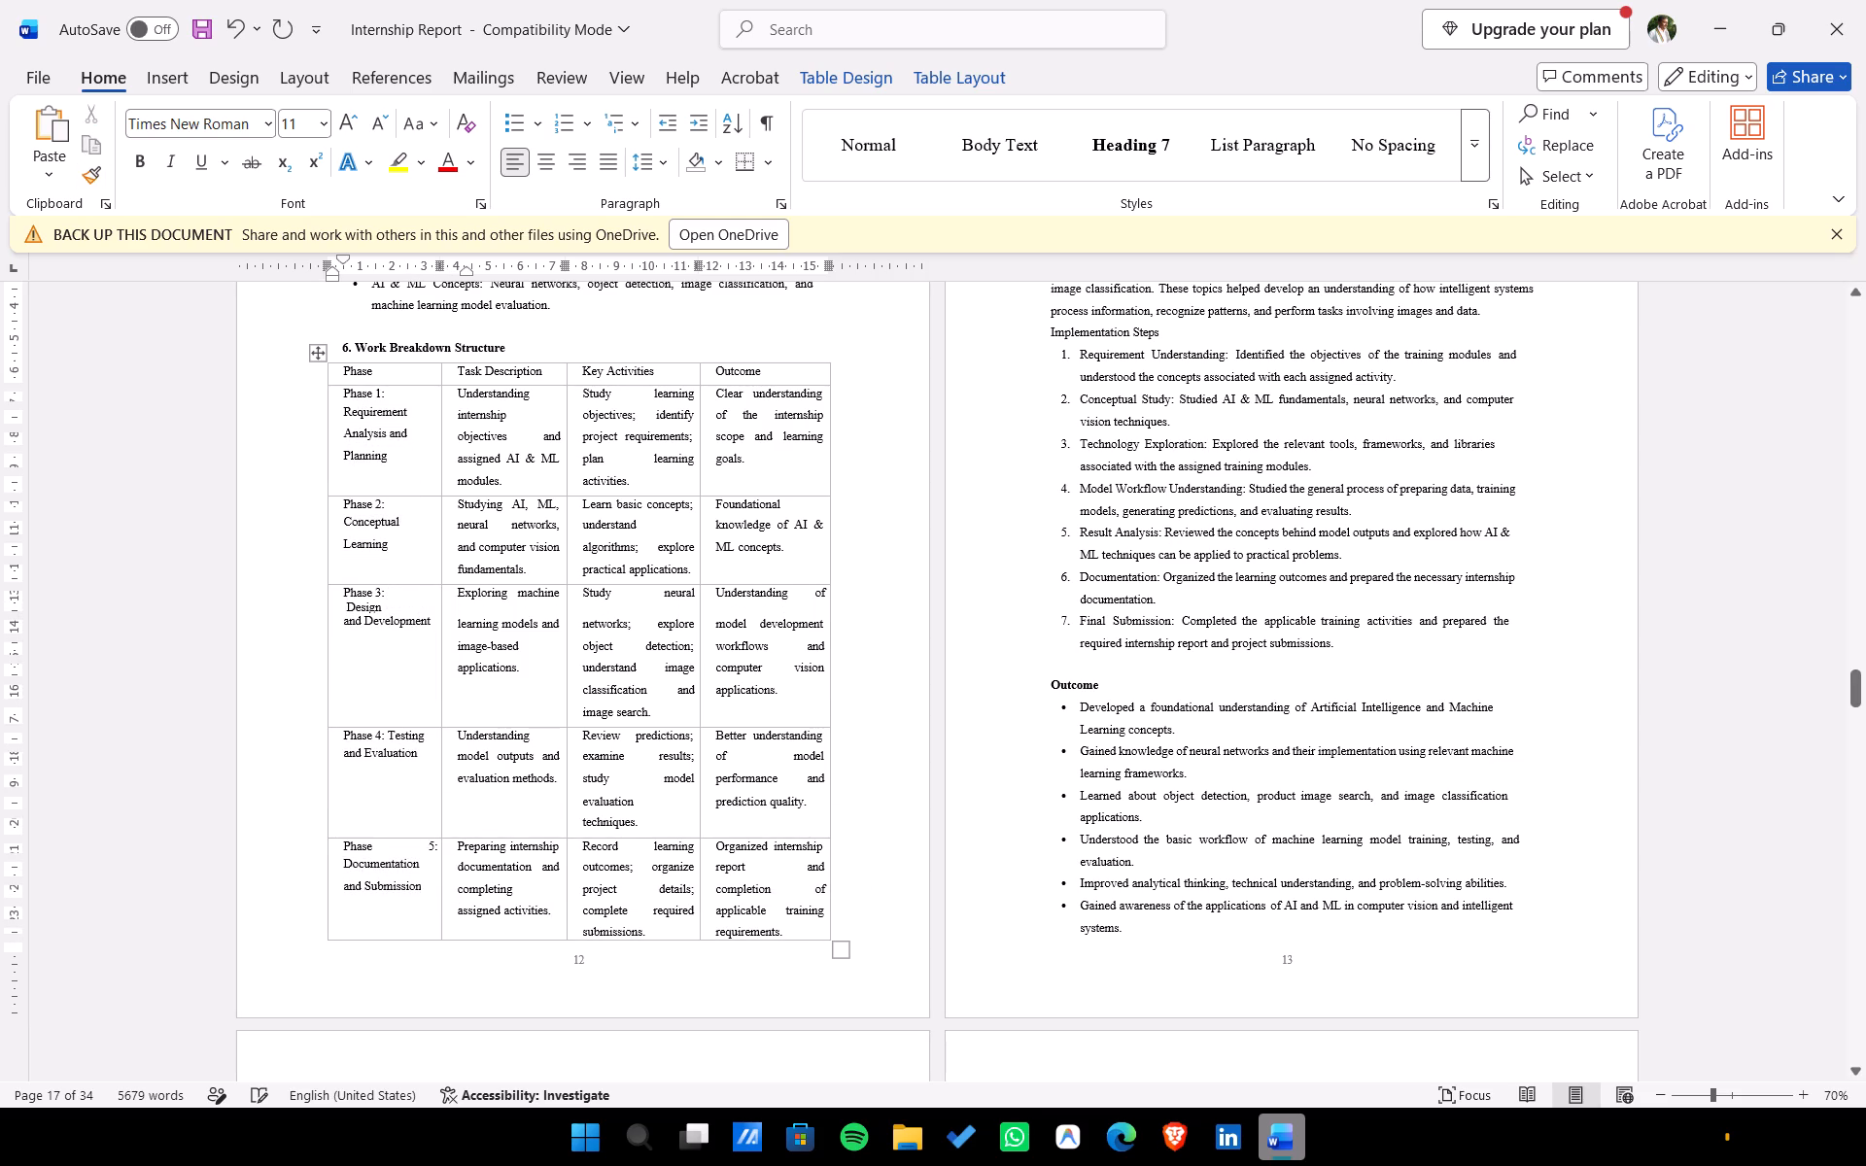
Remove the line break after "Phase 3:" in the Phase column so "Design" sits back on the same line.
{"action": "key", "text": "BackSpace"}
{"action": "key", "text": "BackSpace"}
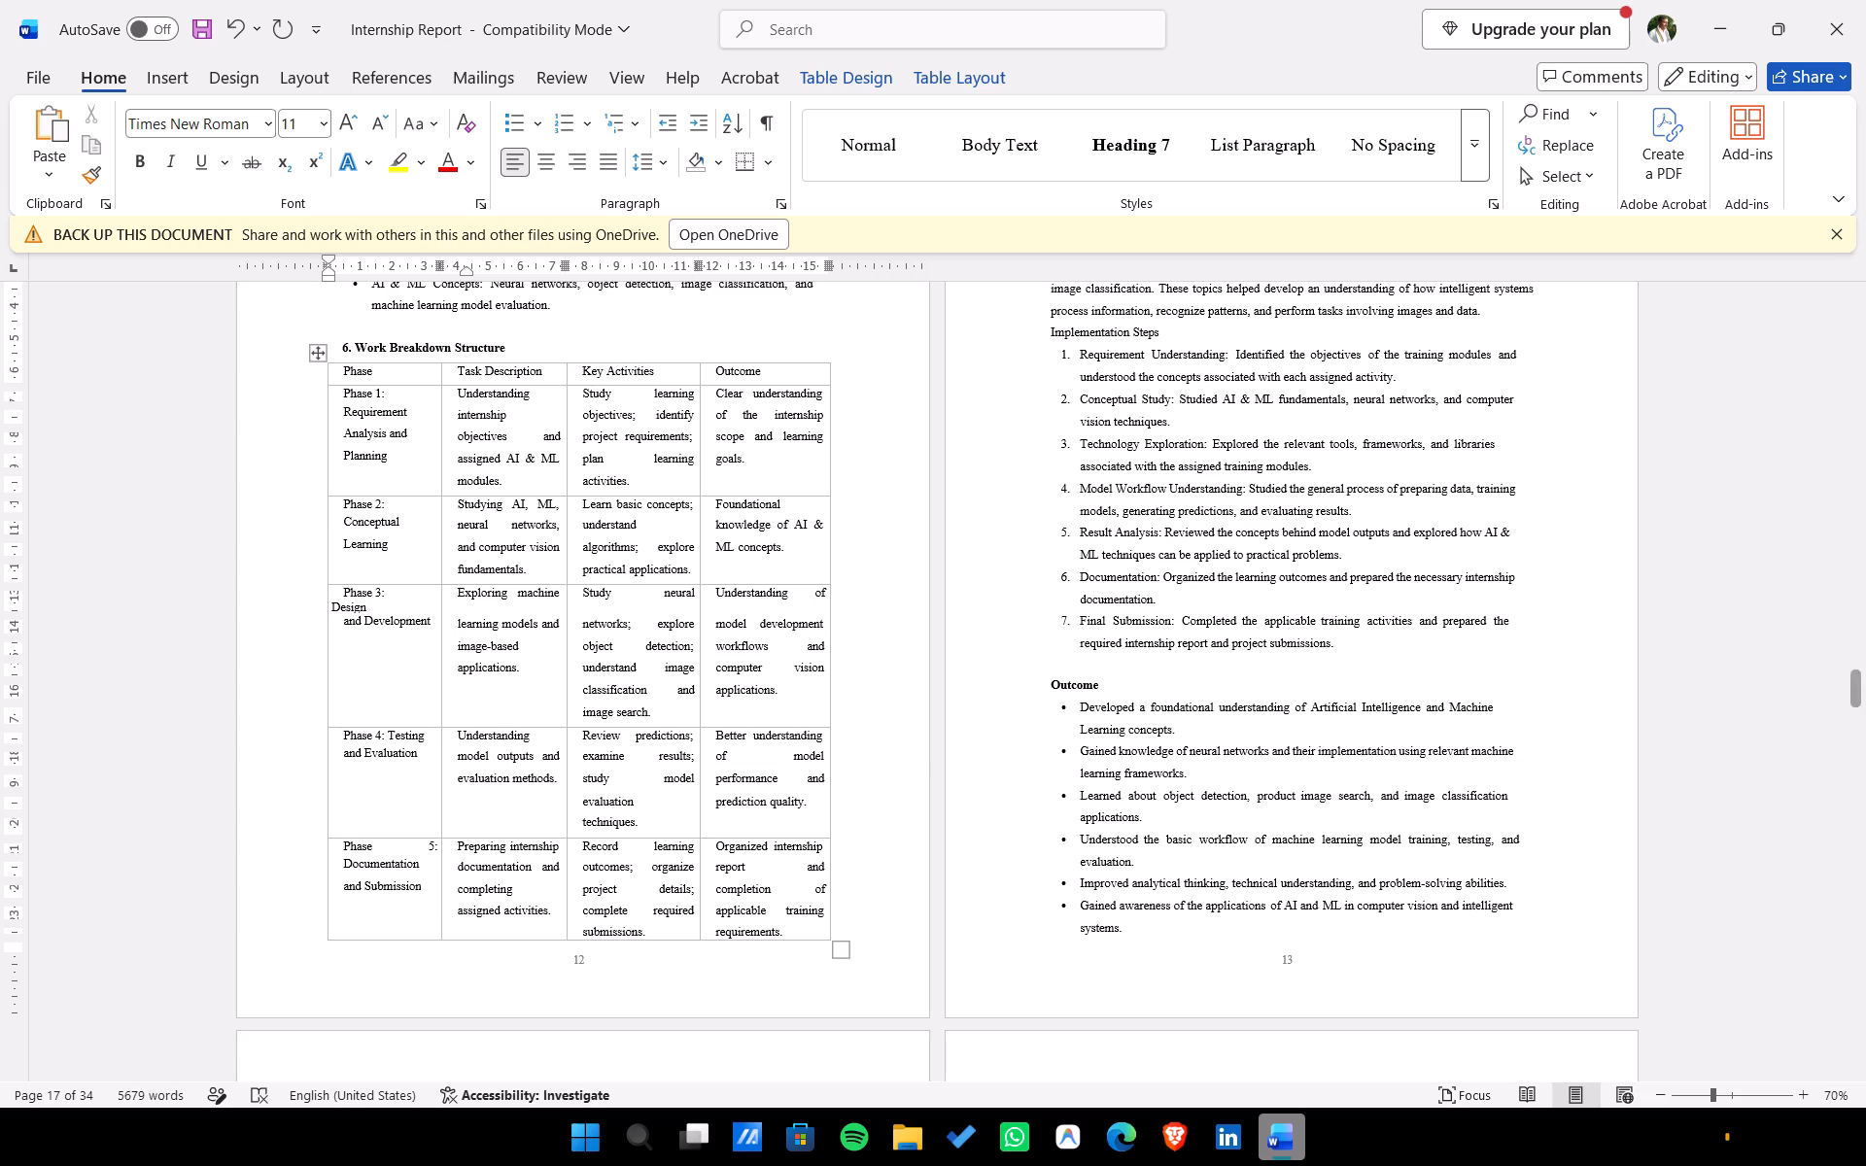
Remove the widely spaced "5:" in the Phase 5 cell and re-enter it one space after "Phase".
{"action": "scroll", "coordinate": [414, 685], "scroll_direction": "down", "scroll_amount": 1}
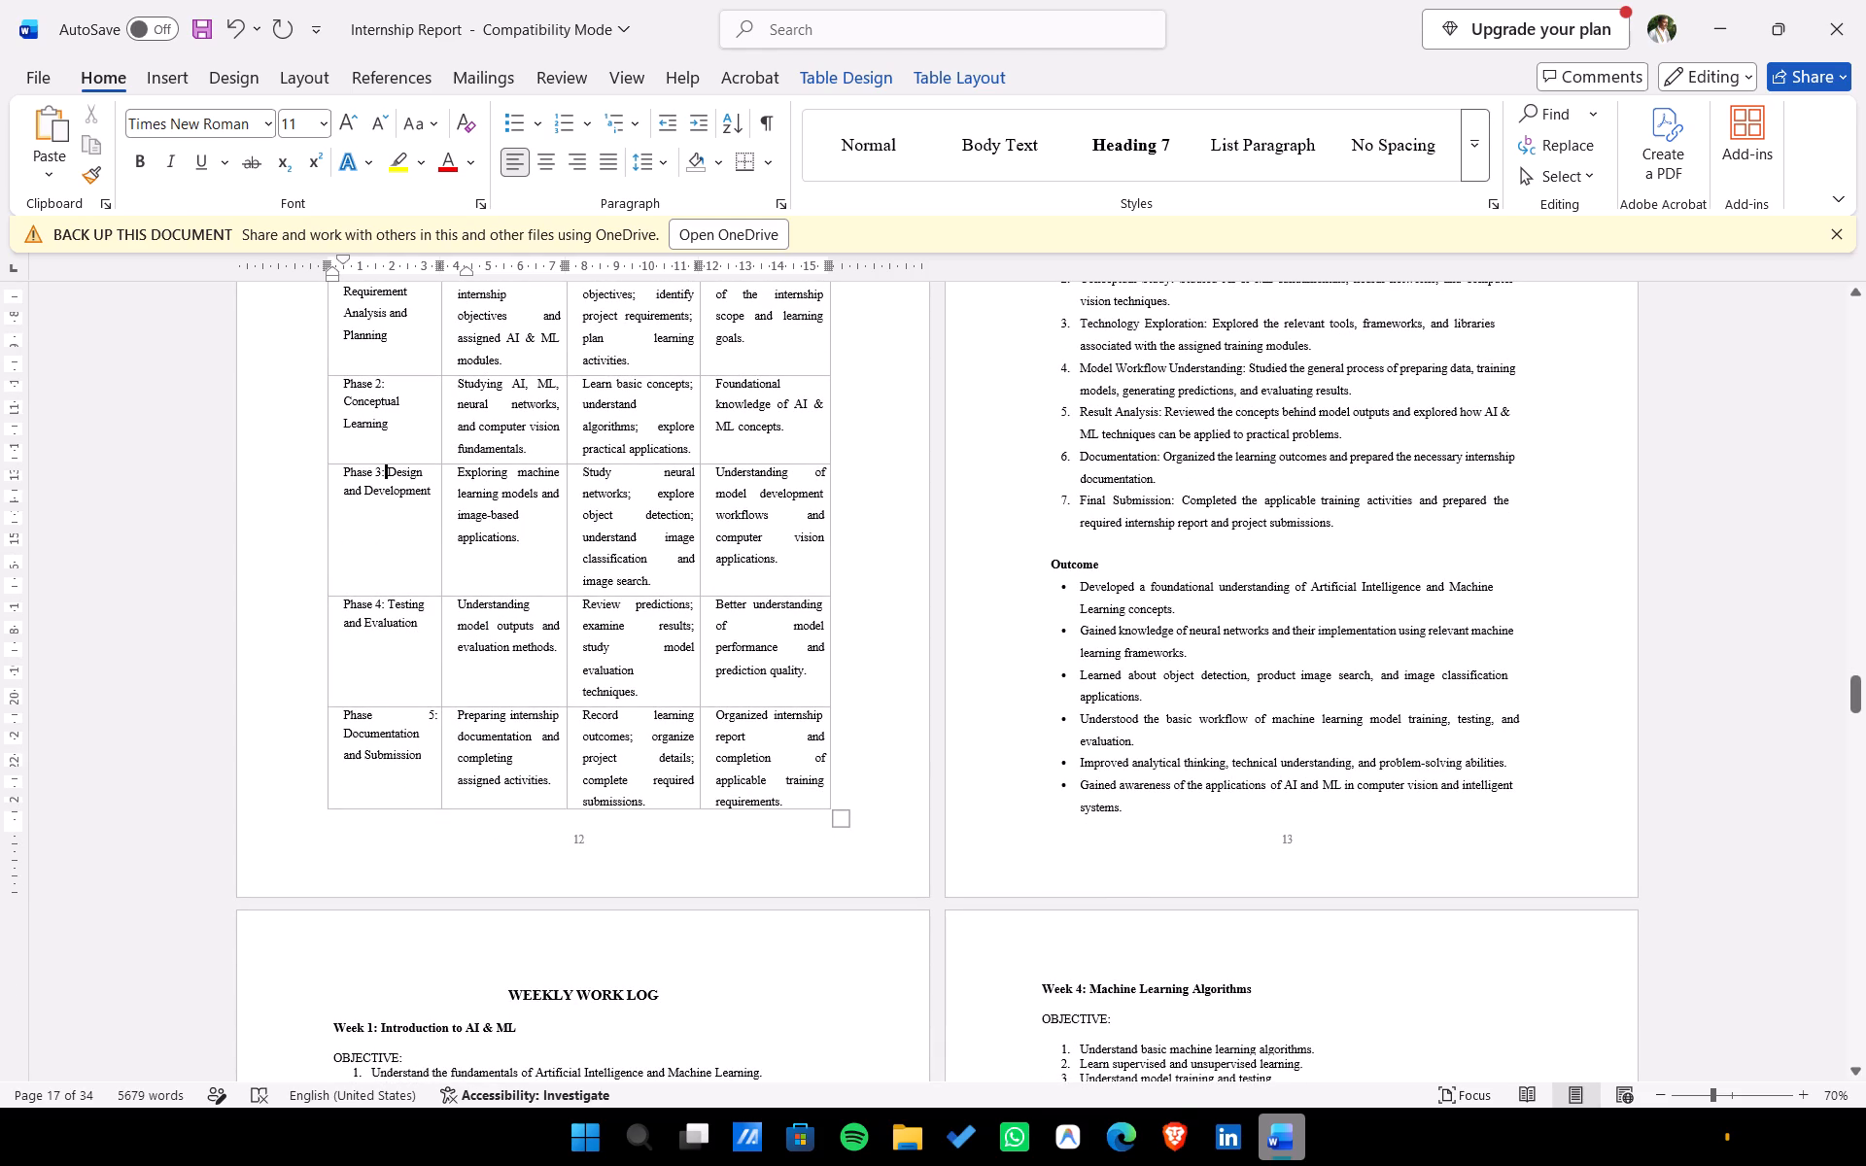
{"action": "left_click", "coordinate": [434, 716]}
{"action": "key", "text": "Right"}
{"action": "key", "text": "BackSpace"}
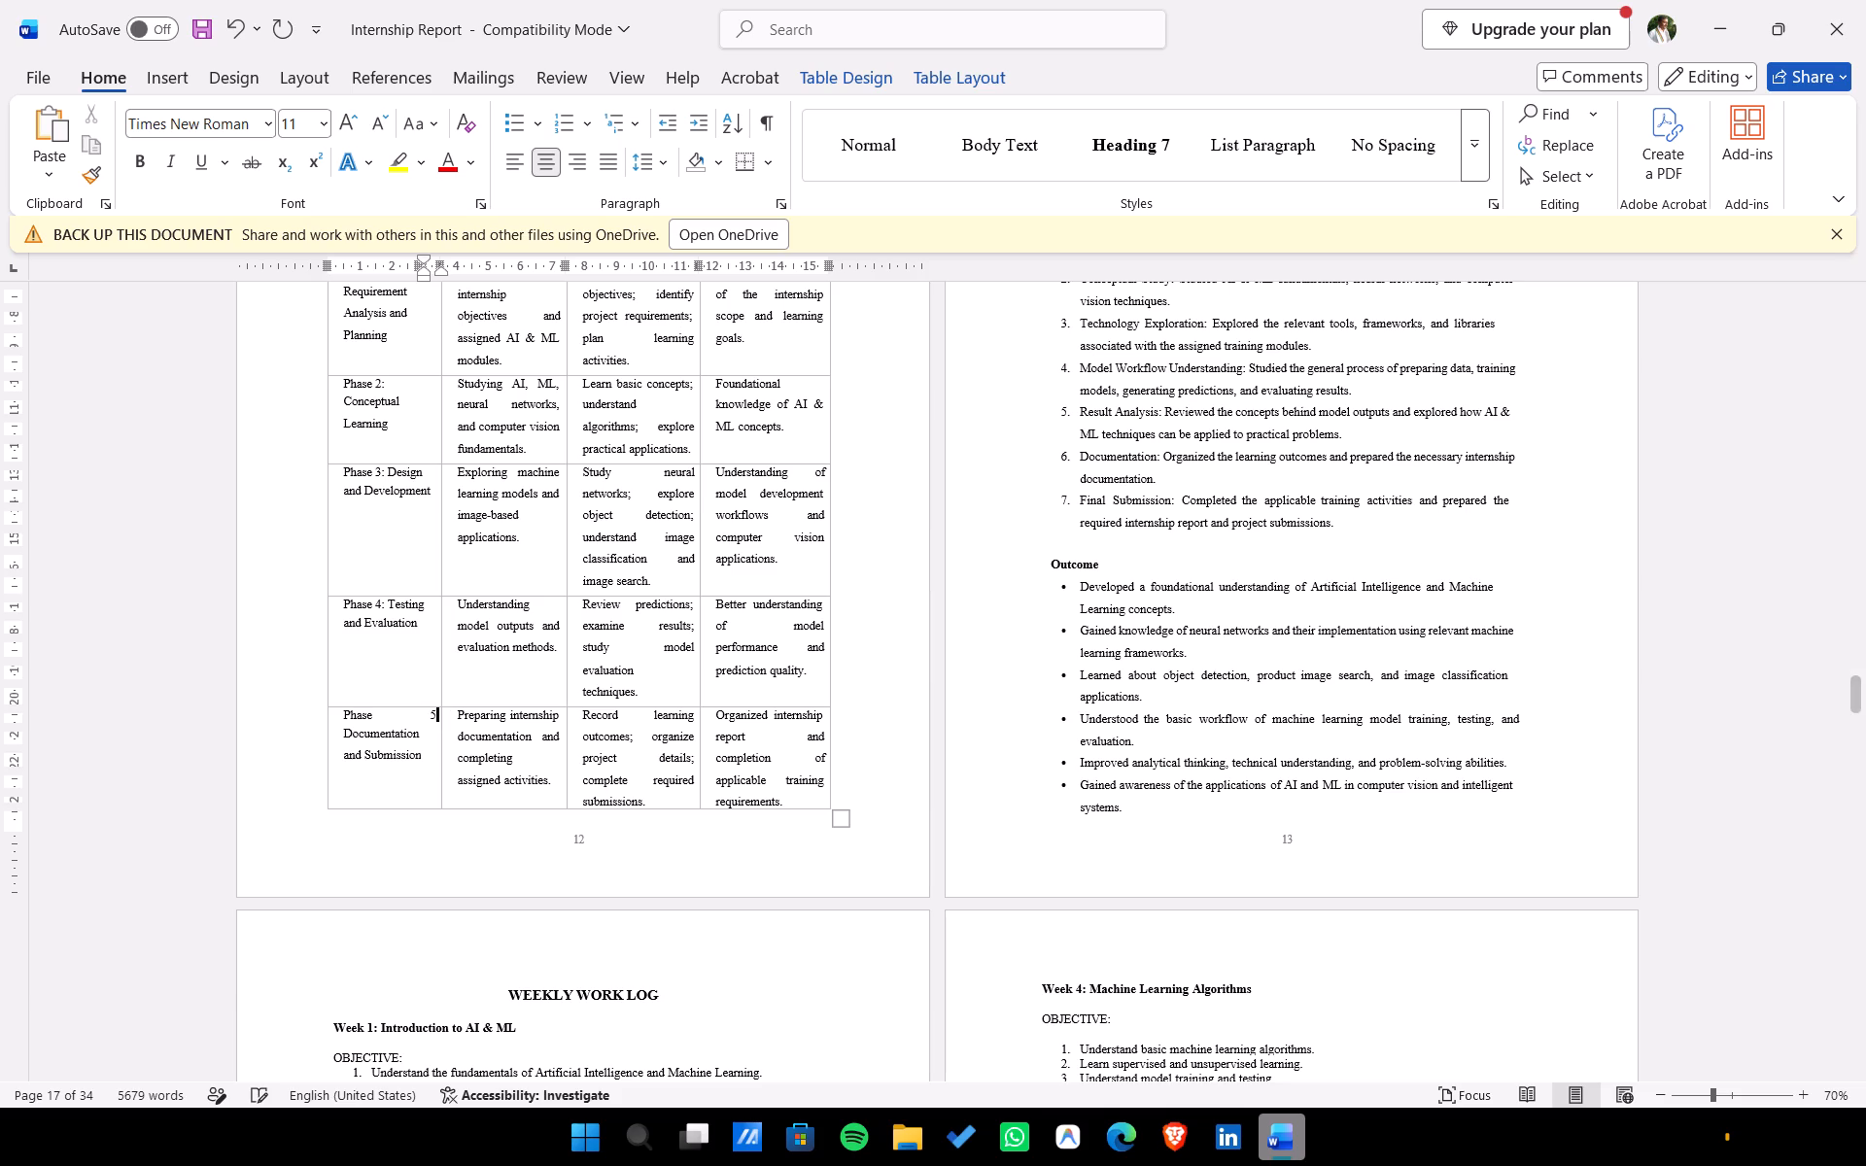
{"action": "key", "text": "BackSpace"}
{"action": "key", "text": "Left"}
{"action": "key", "text": "space"}
{"action": "type", "text": "5"}
{"action": "key", "text": "shift+colon"}
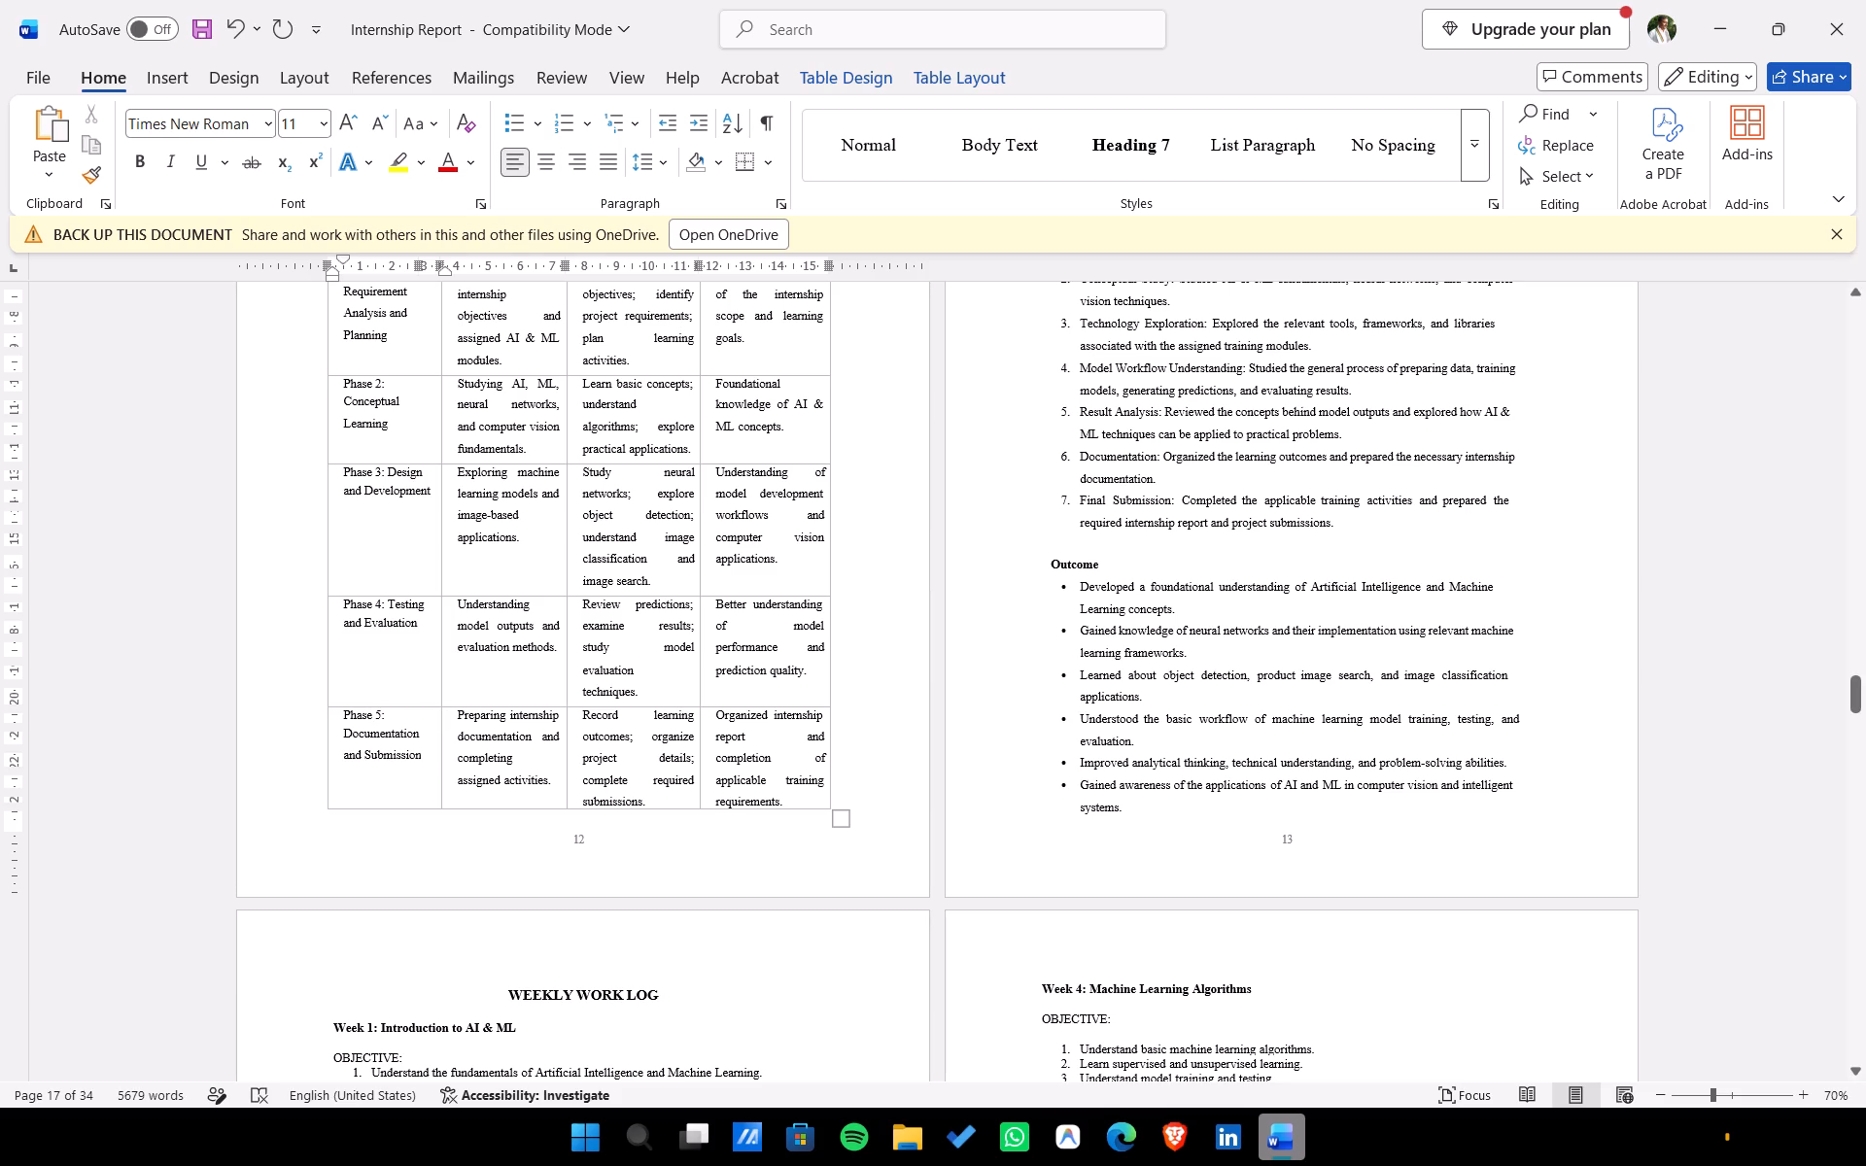
Copy the Phase 3 cell's formatting onto the Phase 1 to Phase 5 entries in the Phase column with Format Painter.
{"action": "scroll", "coordinate": [434, 747], "scroll_direction": "up", "scroll_amount": 2}
{"action": "scroll", "coordinate": [470, 735], "scroll_direction": "down", "scroll_amount": 1}
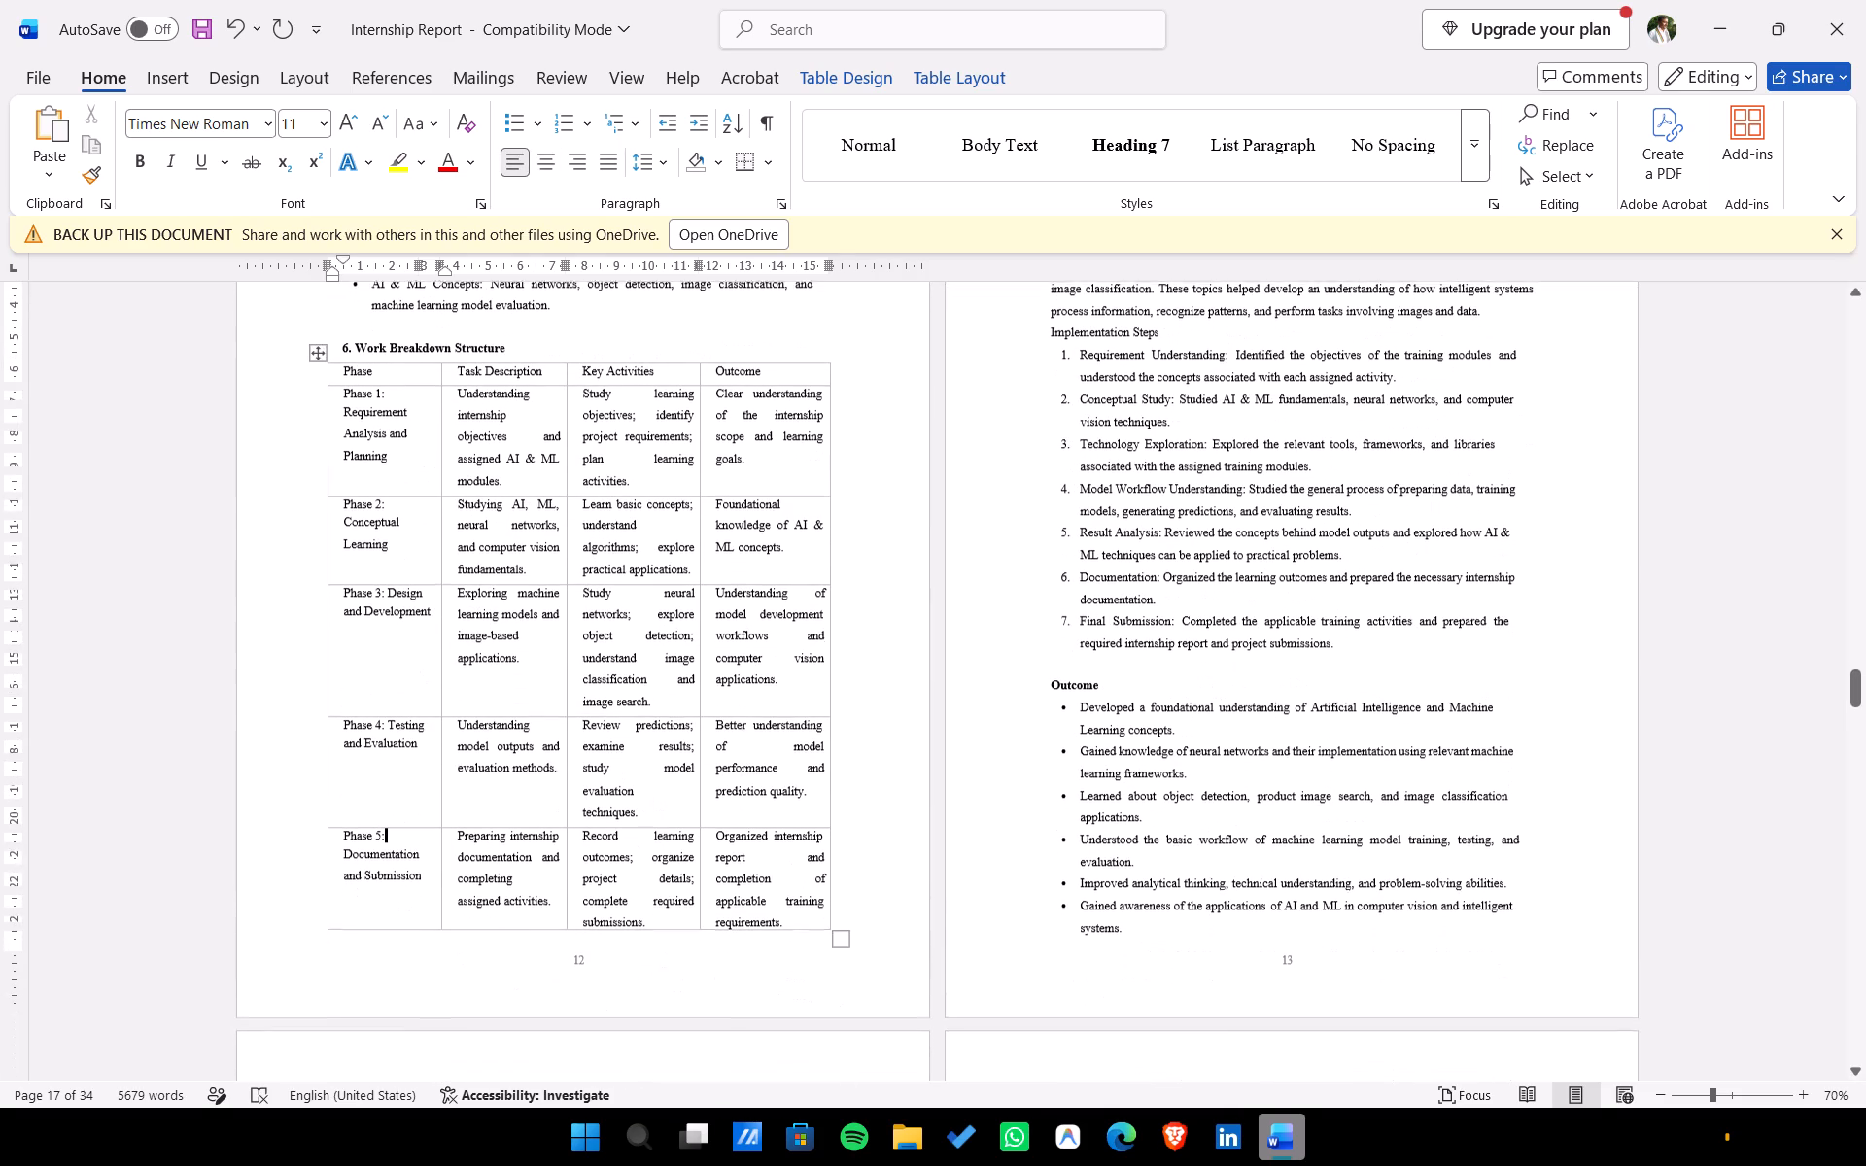
{"action": "left_click_drag", "start_coordinate": [340, 591], "coordinate": [414, 618]}
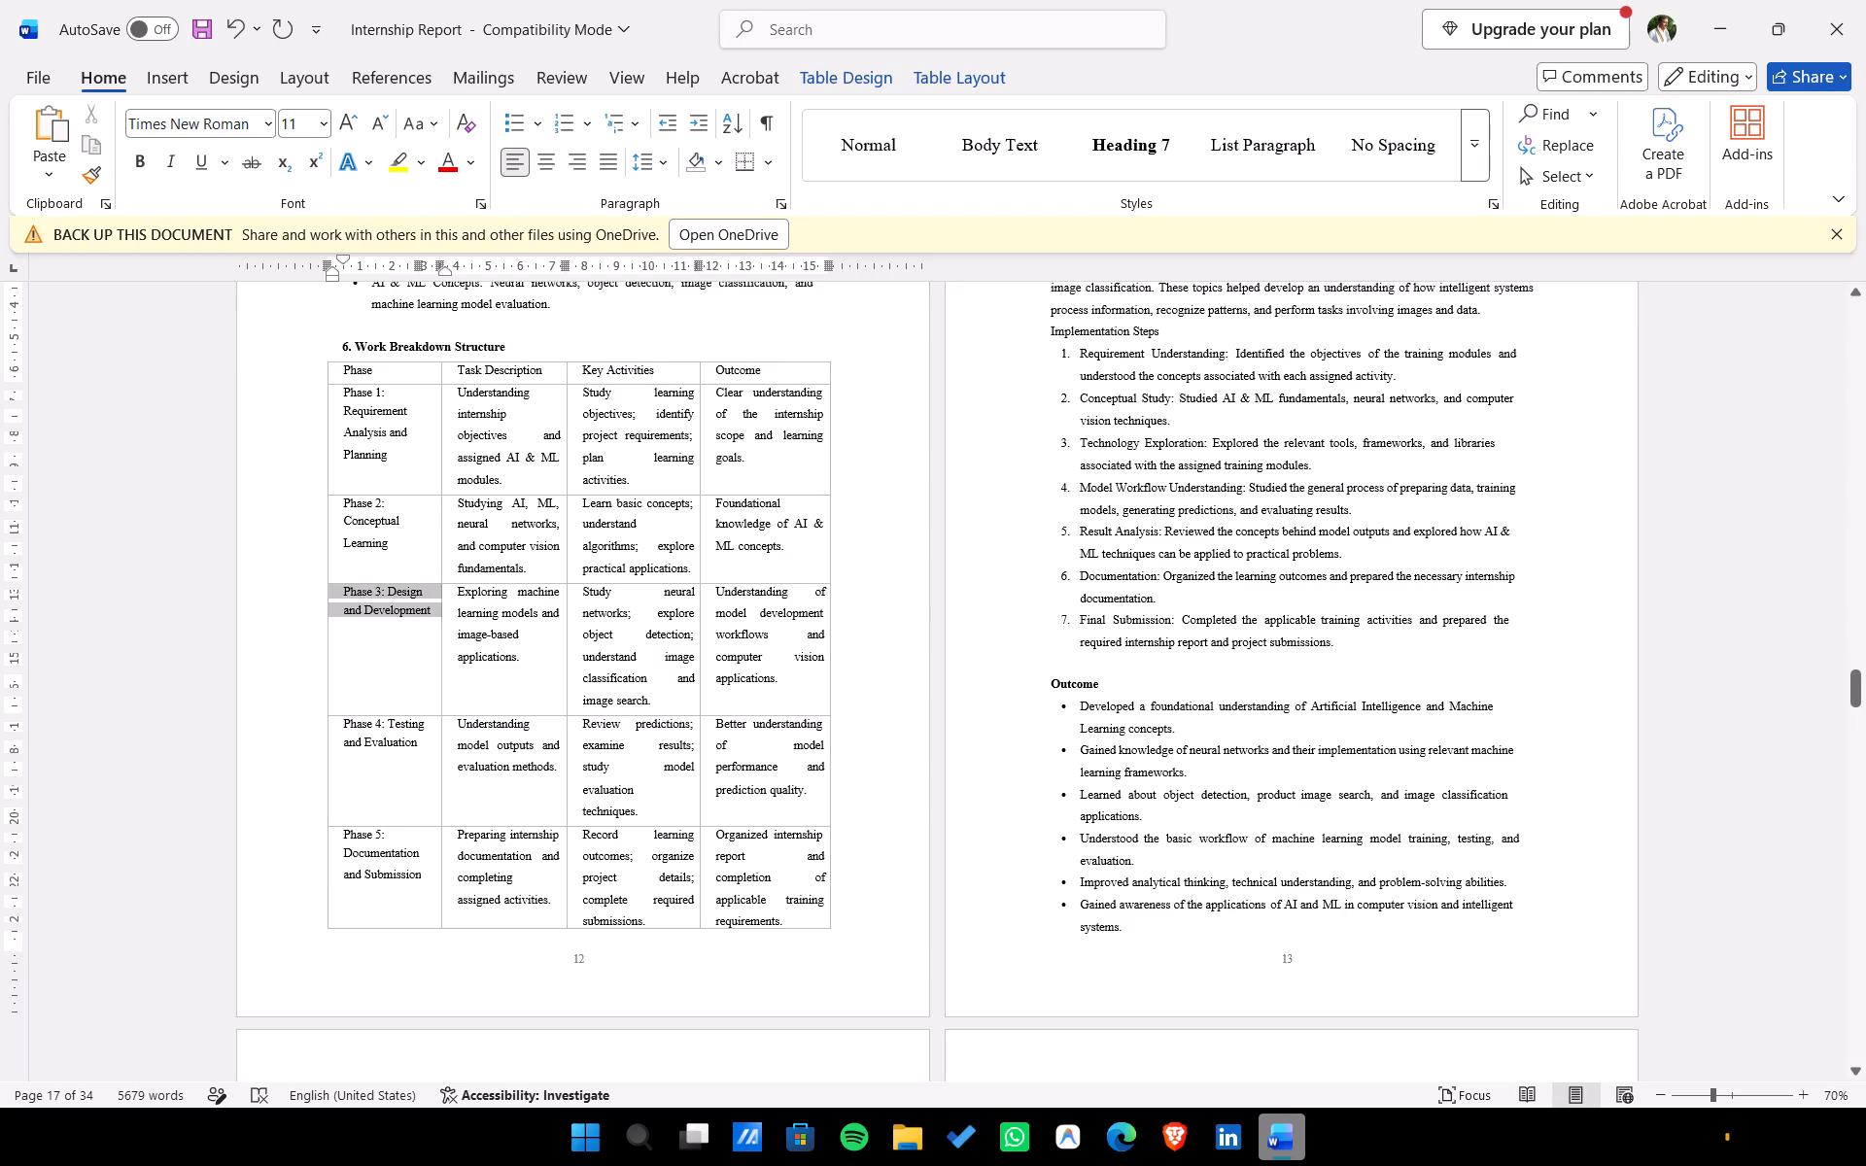
{"action": "left_click_drag", "start_coordinate": [414, 618], "coordinate": [421, 619]}
{"action": "left_click", "coordinate": [719, 574]}
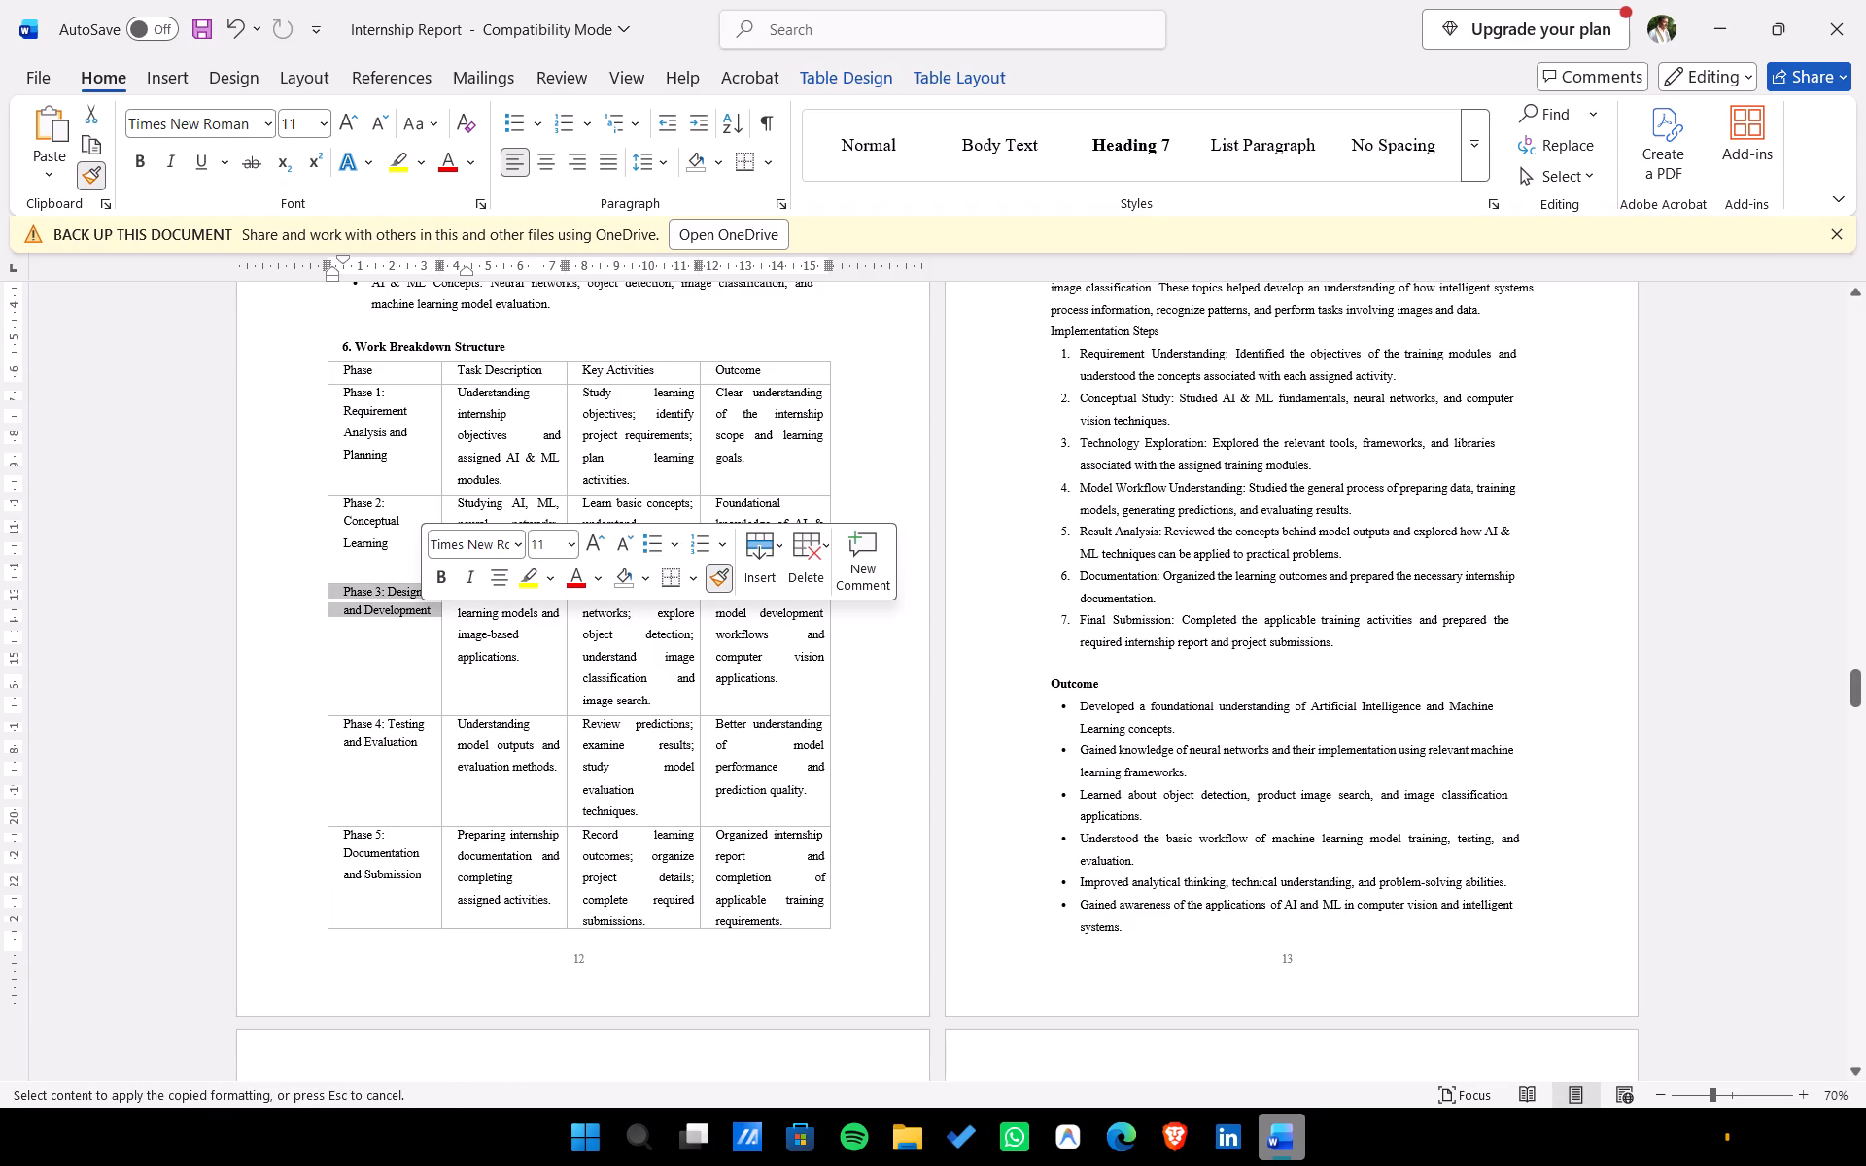
{"action": "left_click_drag", "start_coordinate": [347, 396], "coordinate": [397, 560]}
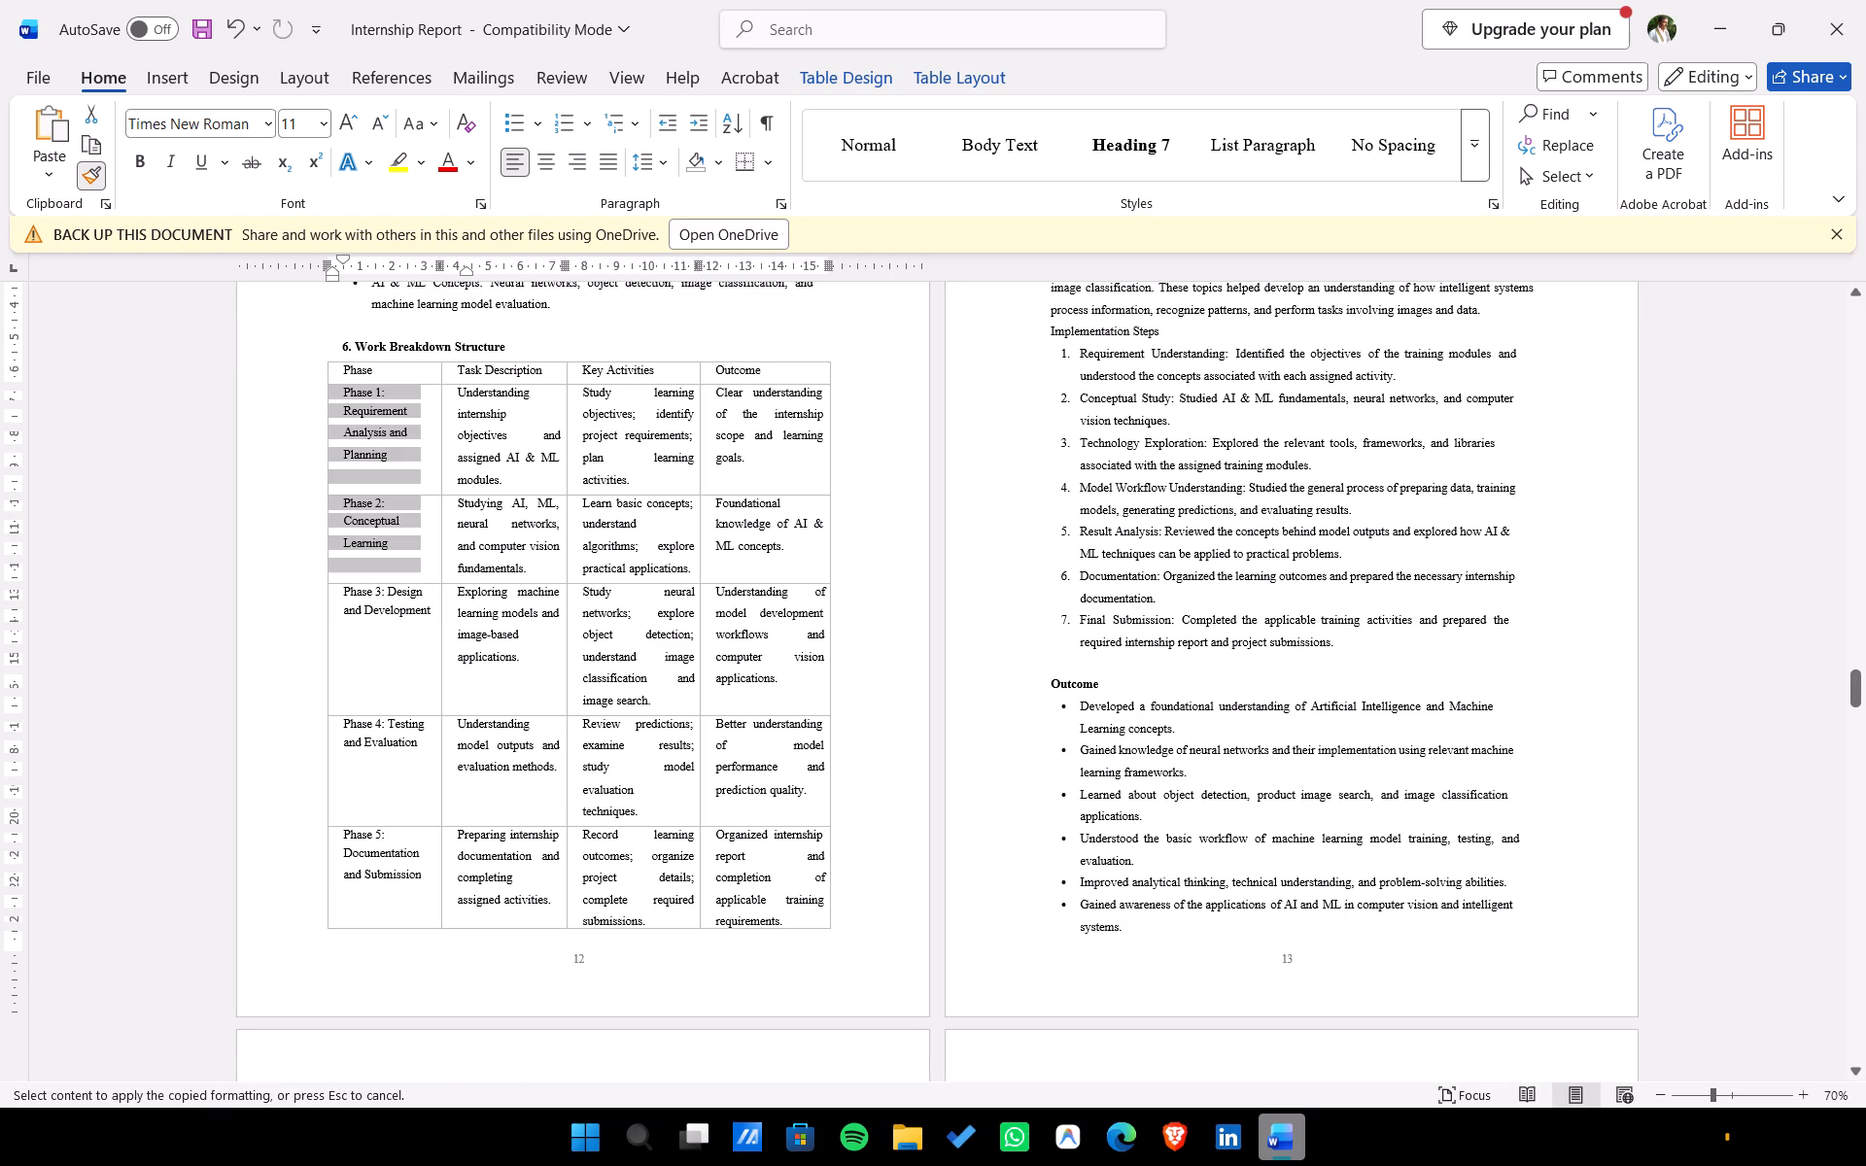
{"action": "left_click_drag", "start_coordinate": [397, 560], "coordinate": [414, 899]}
{"action": "left_click", "coordinate": [407, 924]}
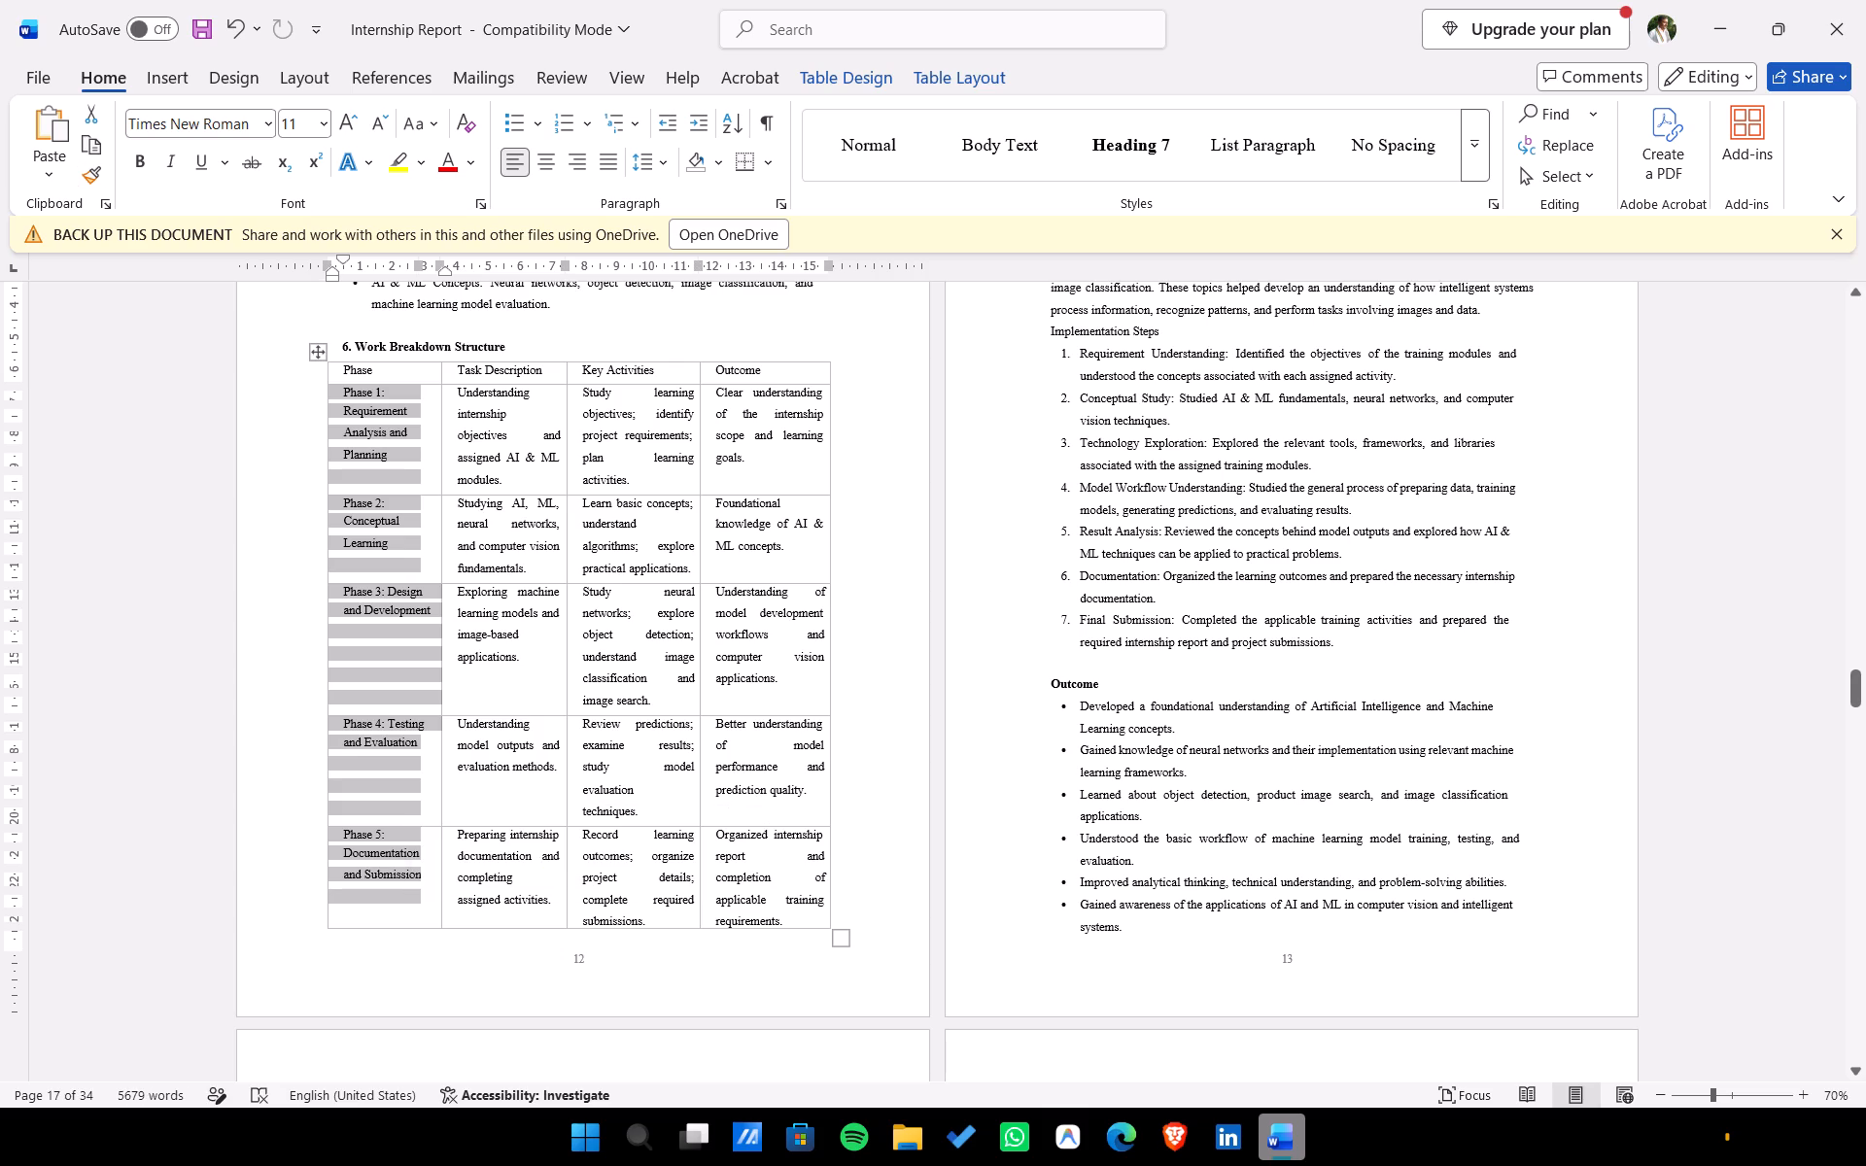
Justify the Phase 1 to Phase 5 entries in the Phase column.
{"action": "left_click_drag", "start_coordinate": [338, 393], "coordinate": [414, 901]}
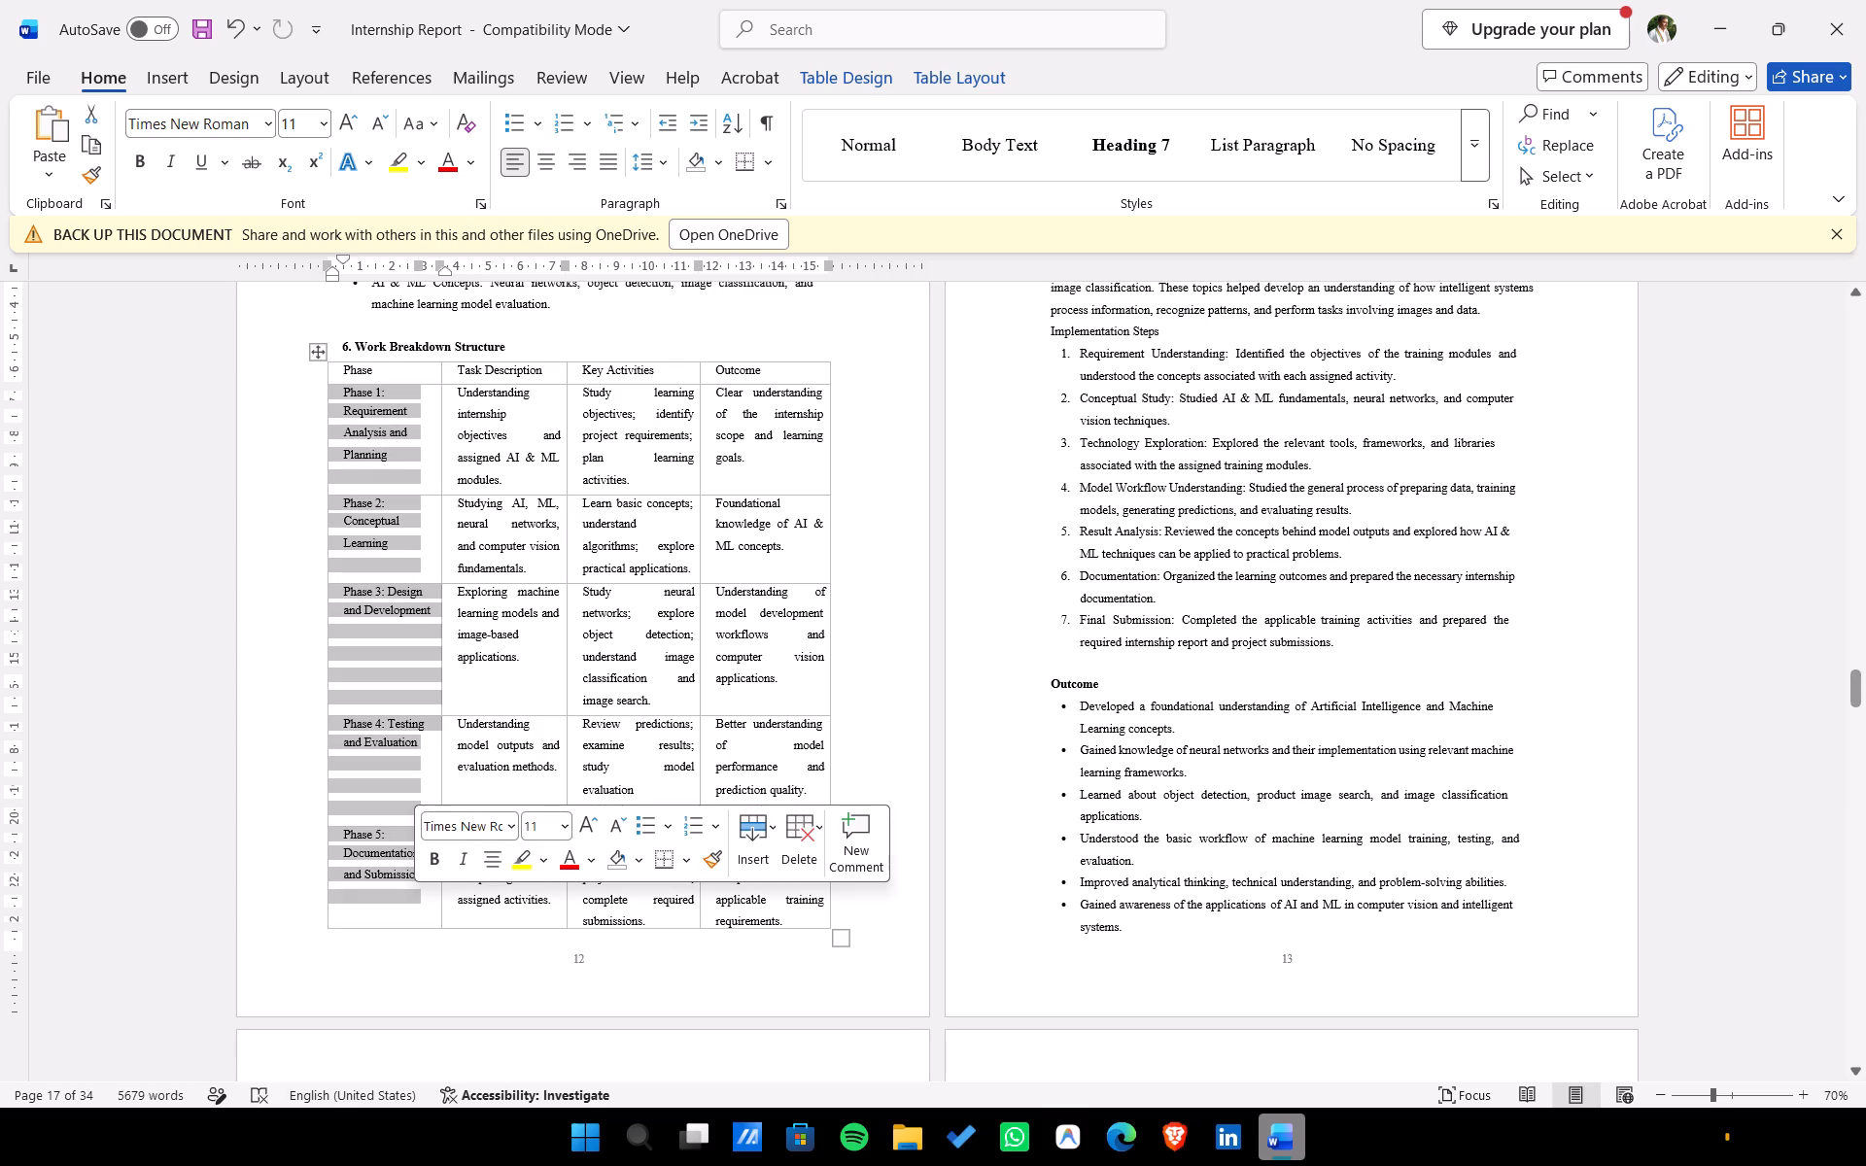
{"action": "left_click", "coordinate": [599, 171]}
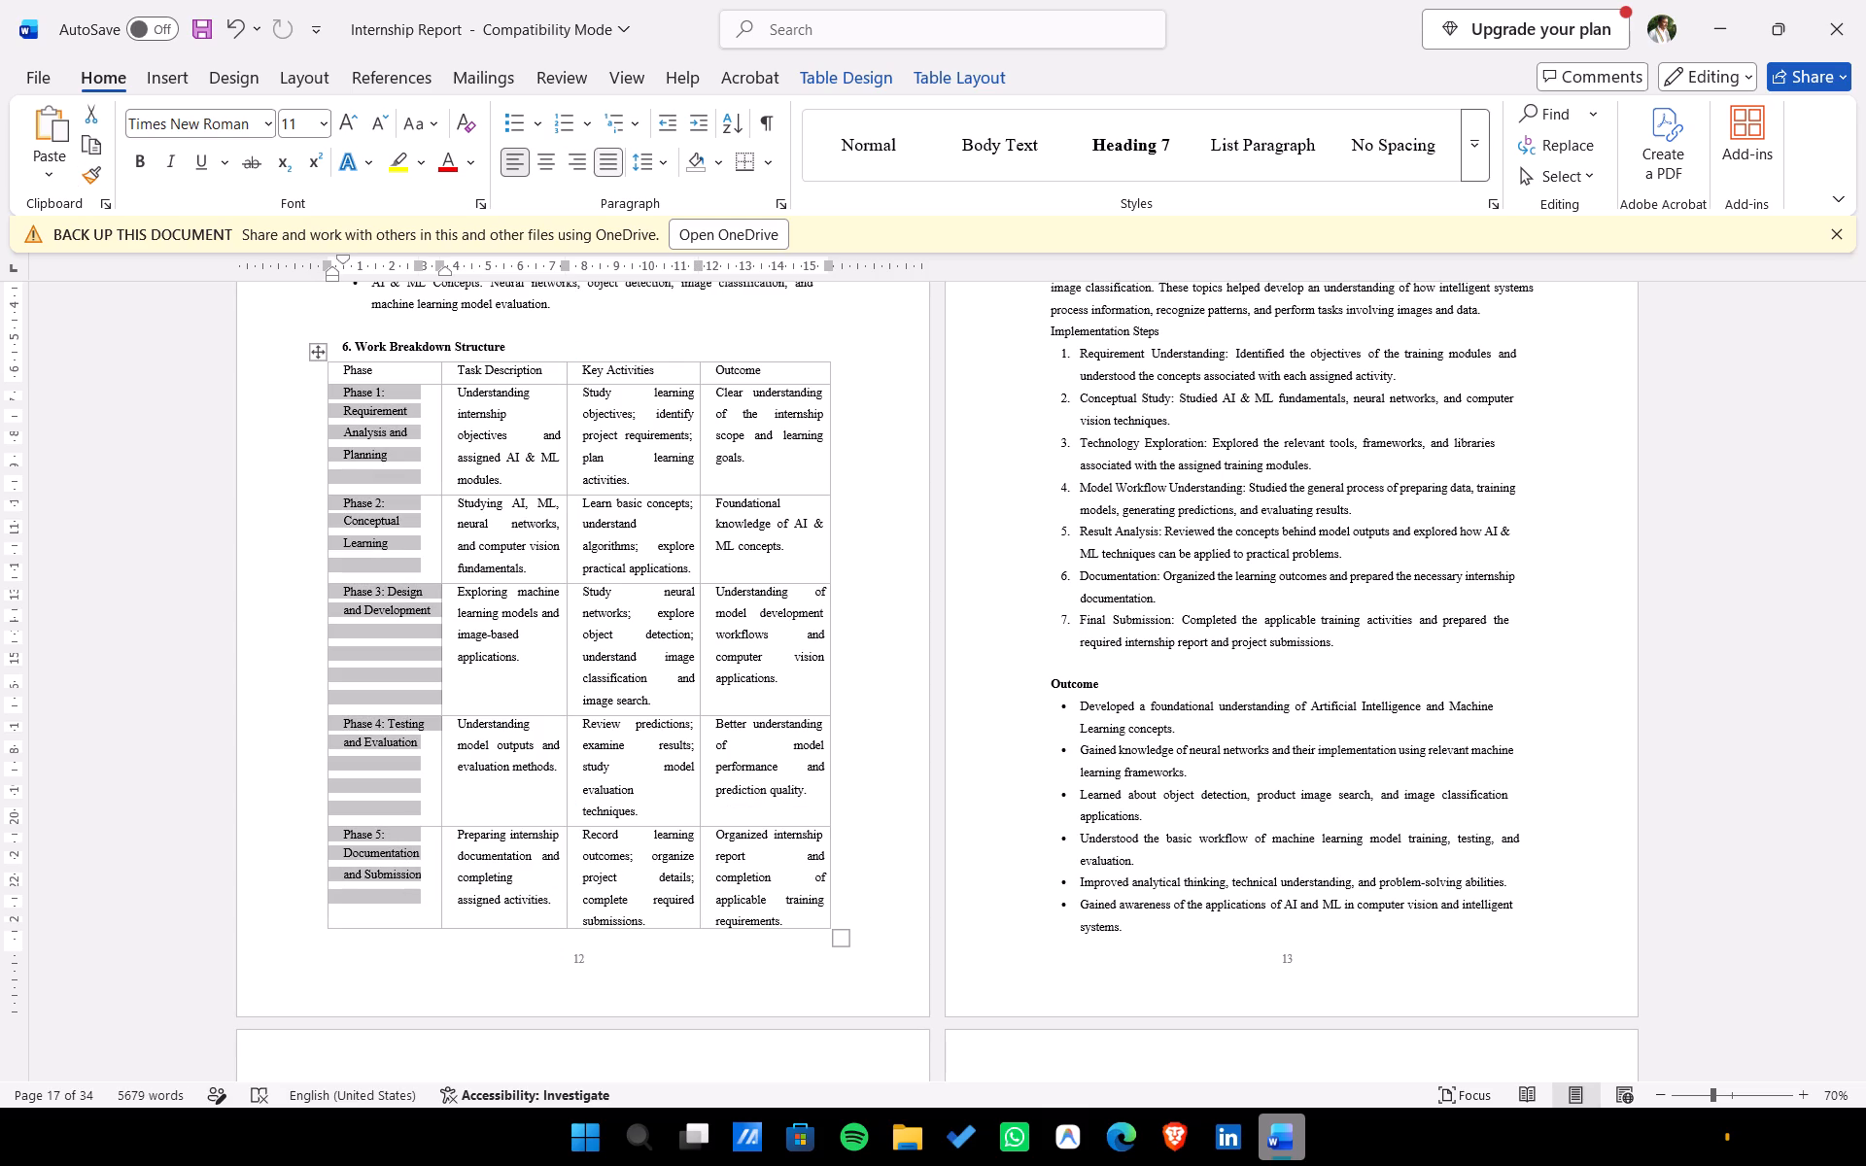
{"action": "left_click", "coordinate": [538, 1010]}
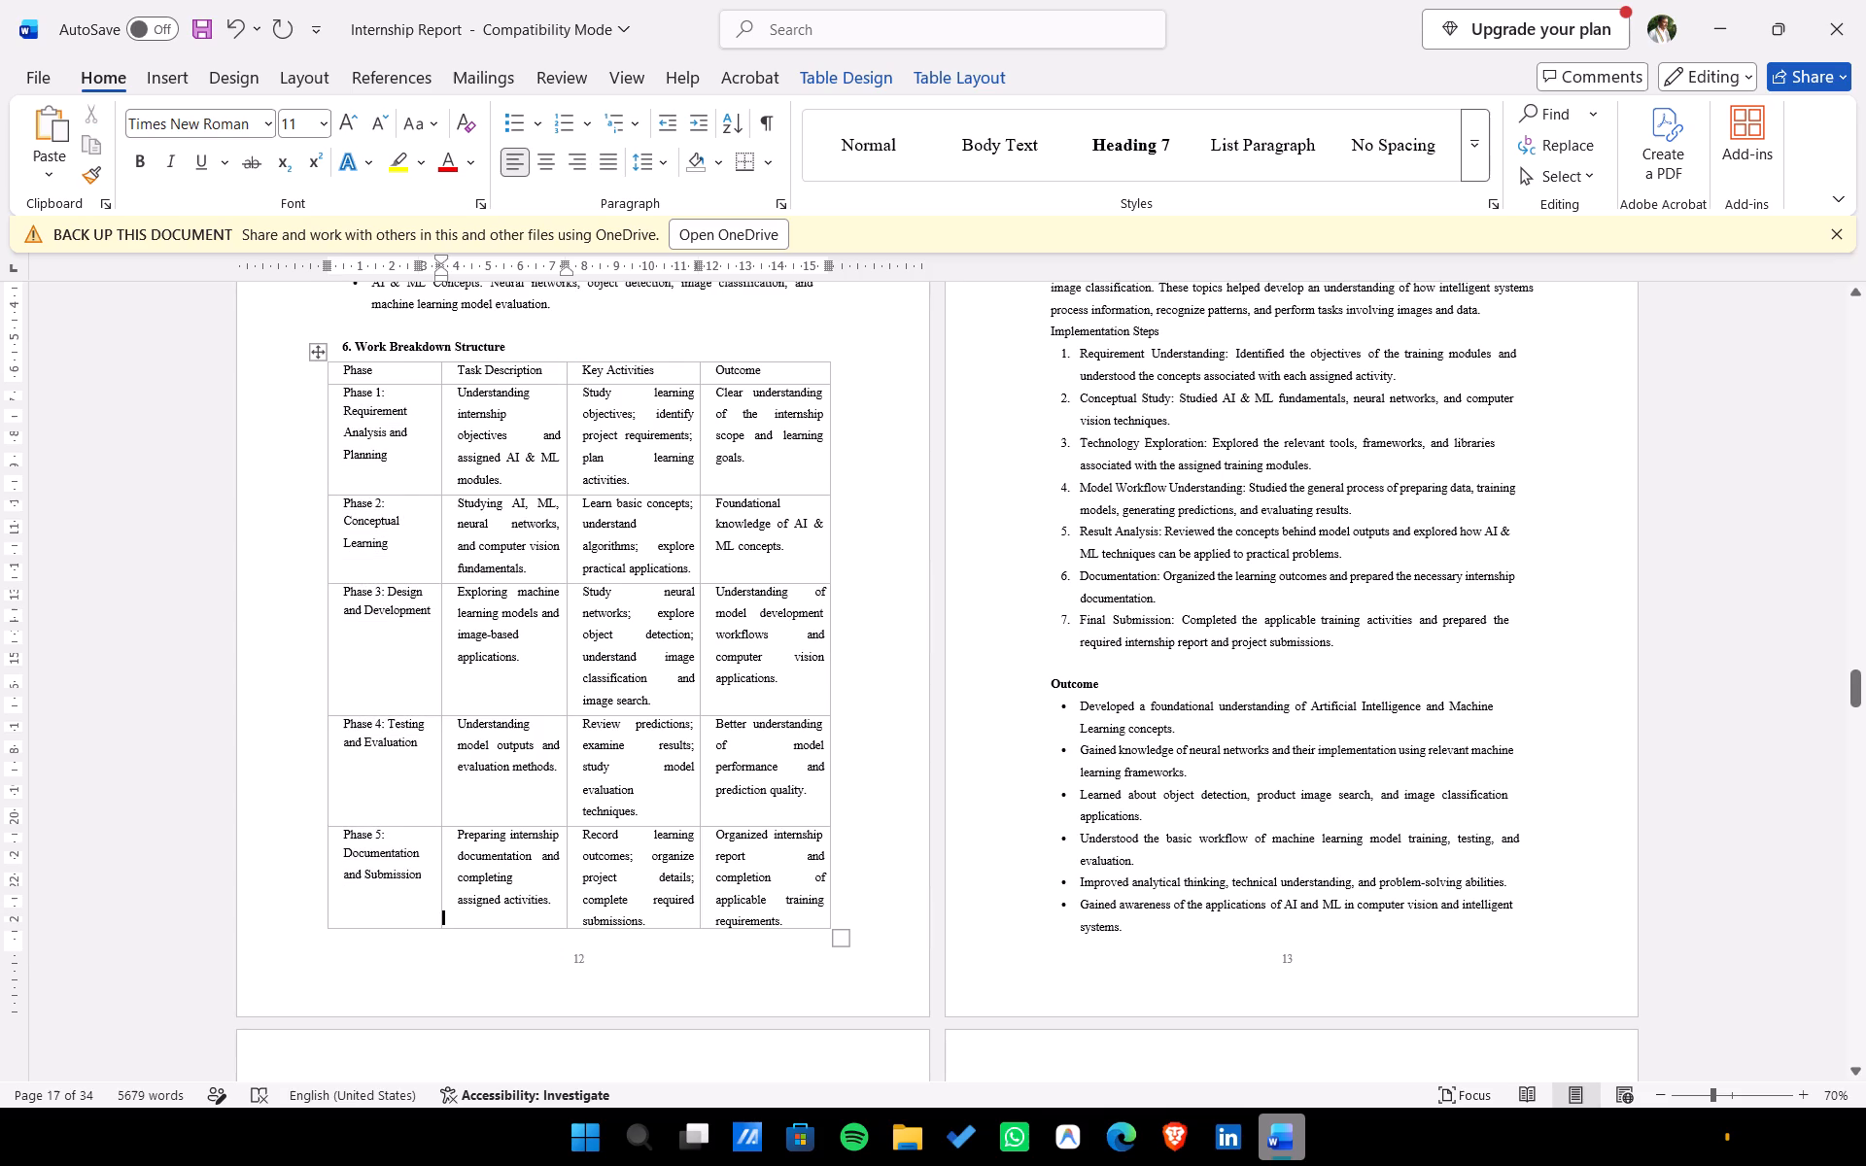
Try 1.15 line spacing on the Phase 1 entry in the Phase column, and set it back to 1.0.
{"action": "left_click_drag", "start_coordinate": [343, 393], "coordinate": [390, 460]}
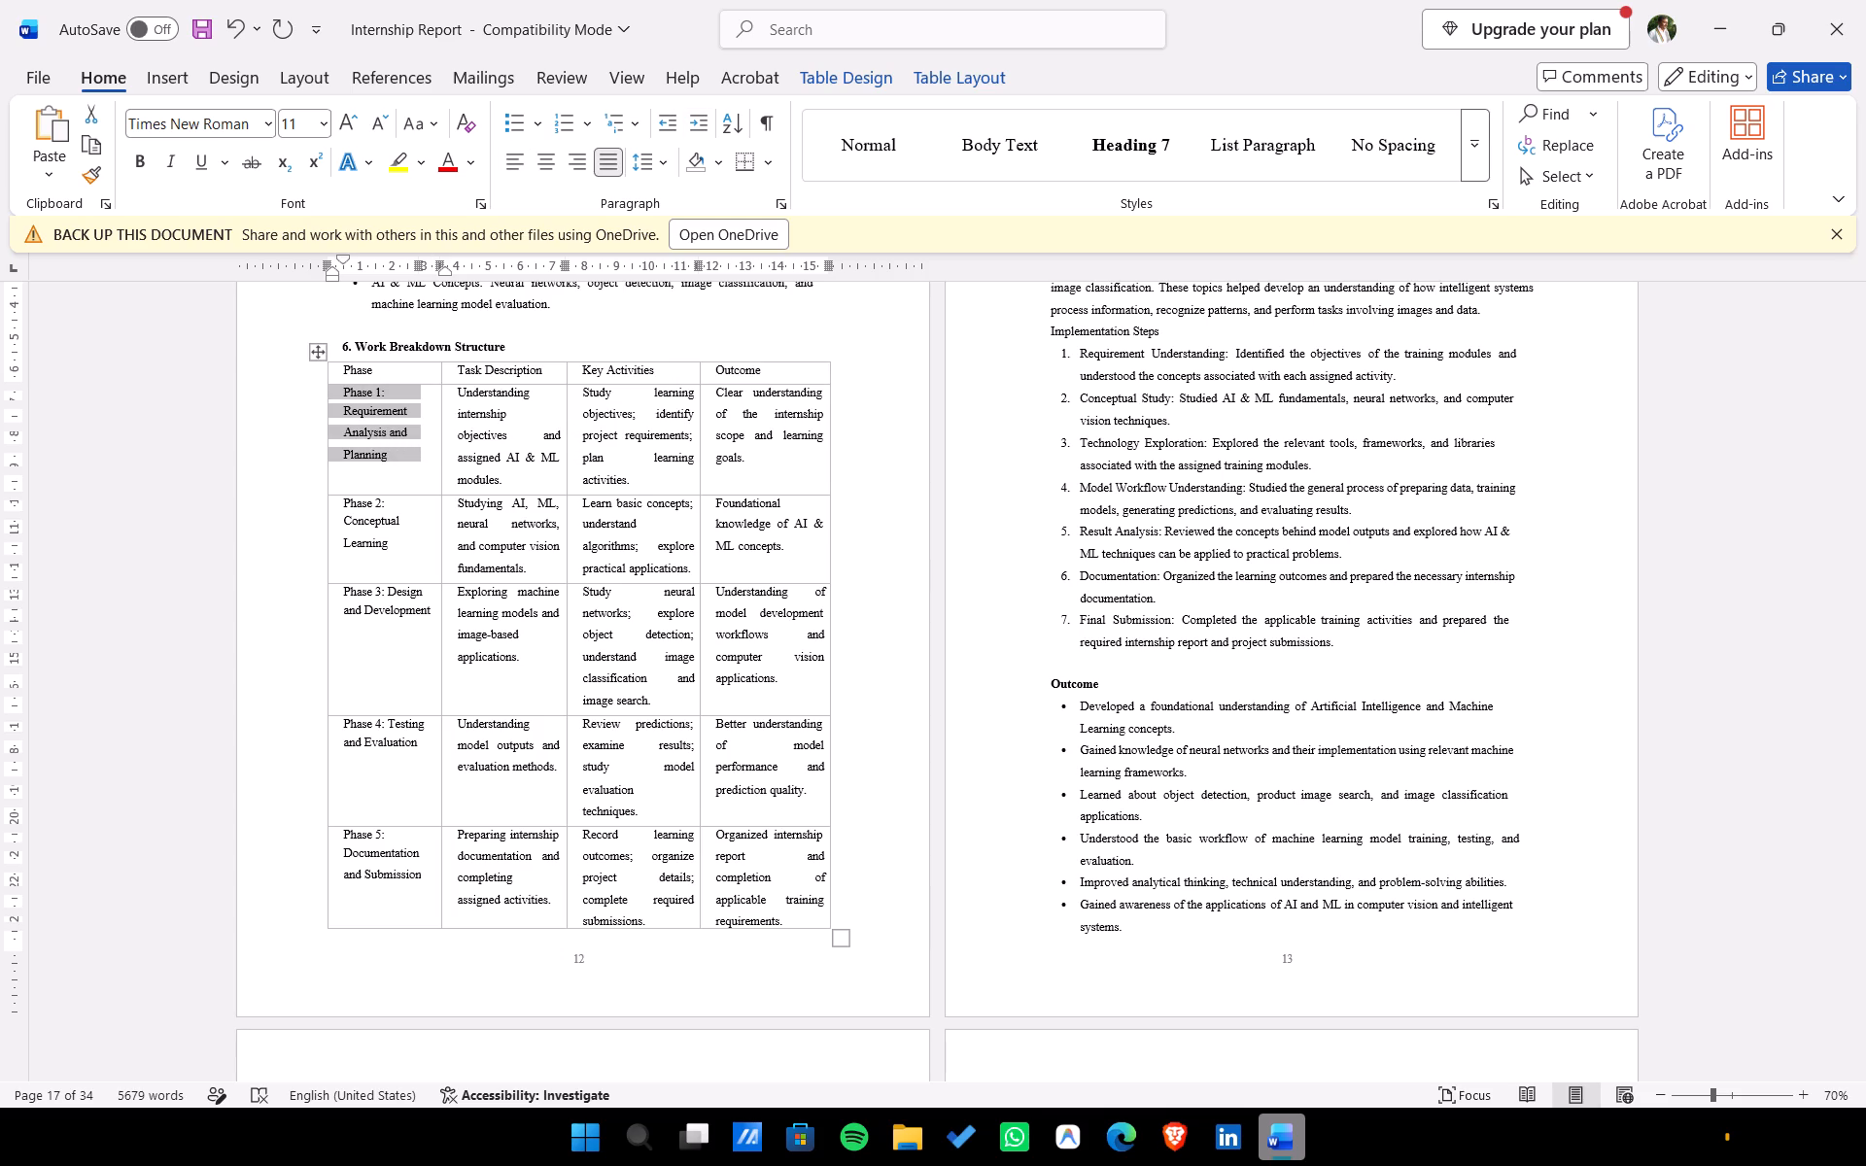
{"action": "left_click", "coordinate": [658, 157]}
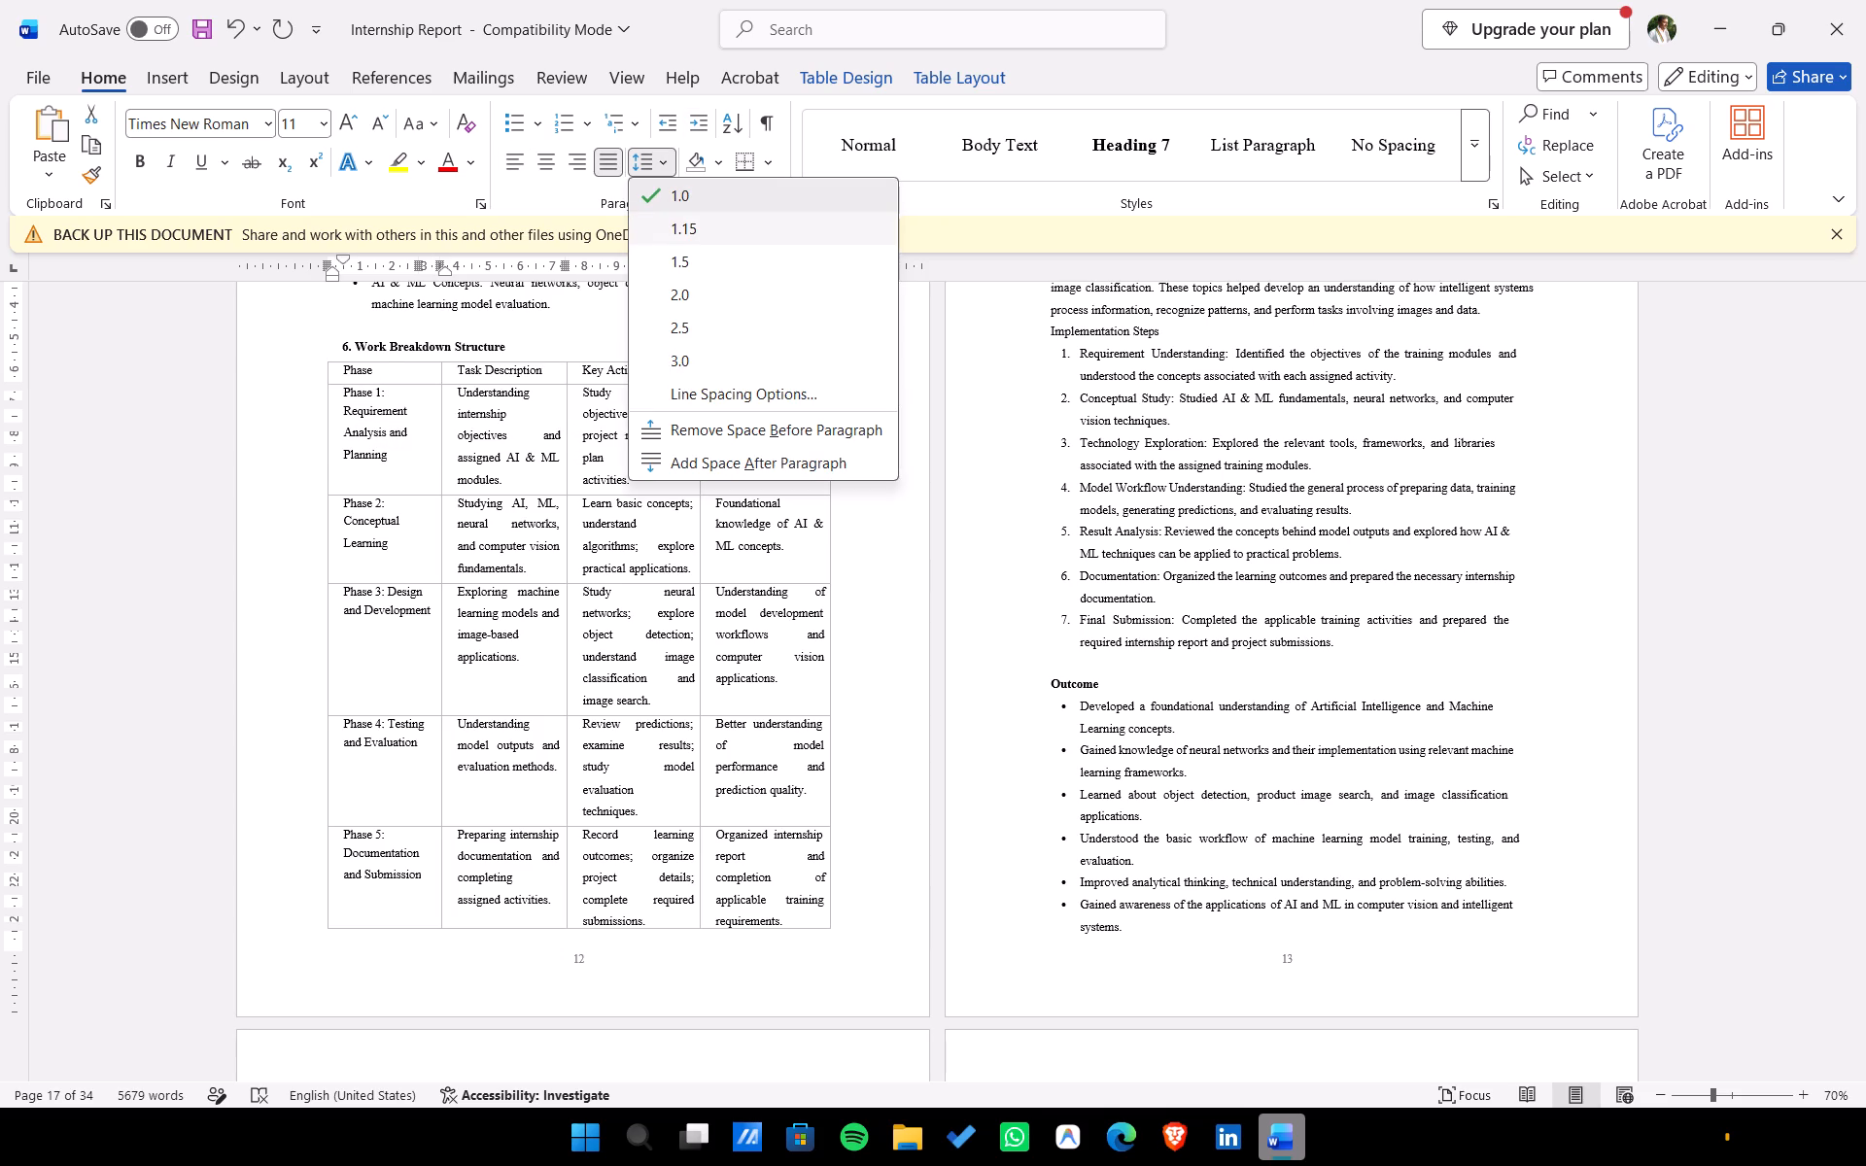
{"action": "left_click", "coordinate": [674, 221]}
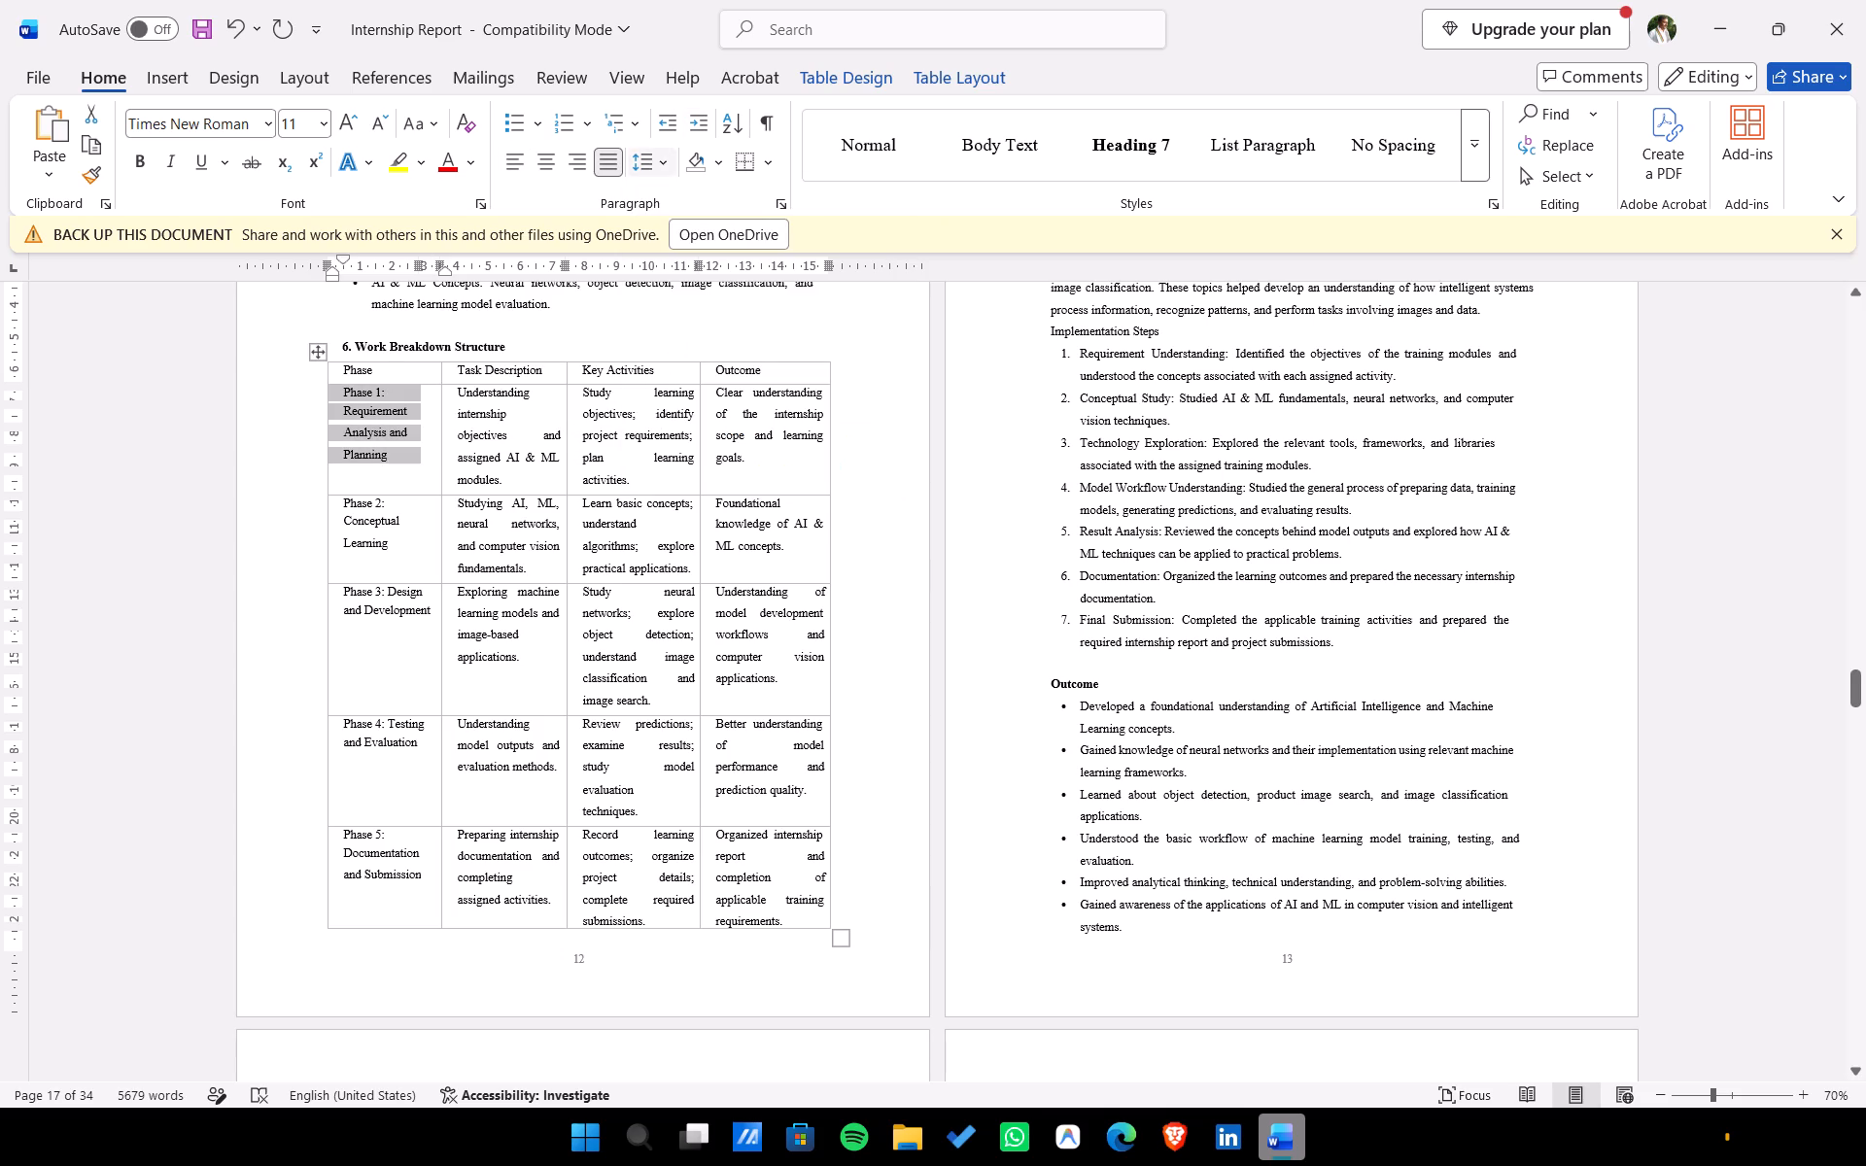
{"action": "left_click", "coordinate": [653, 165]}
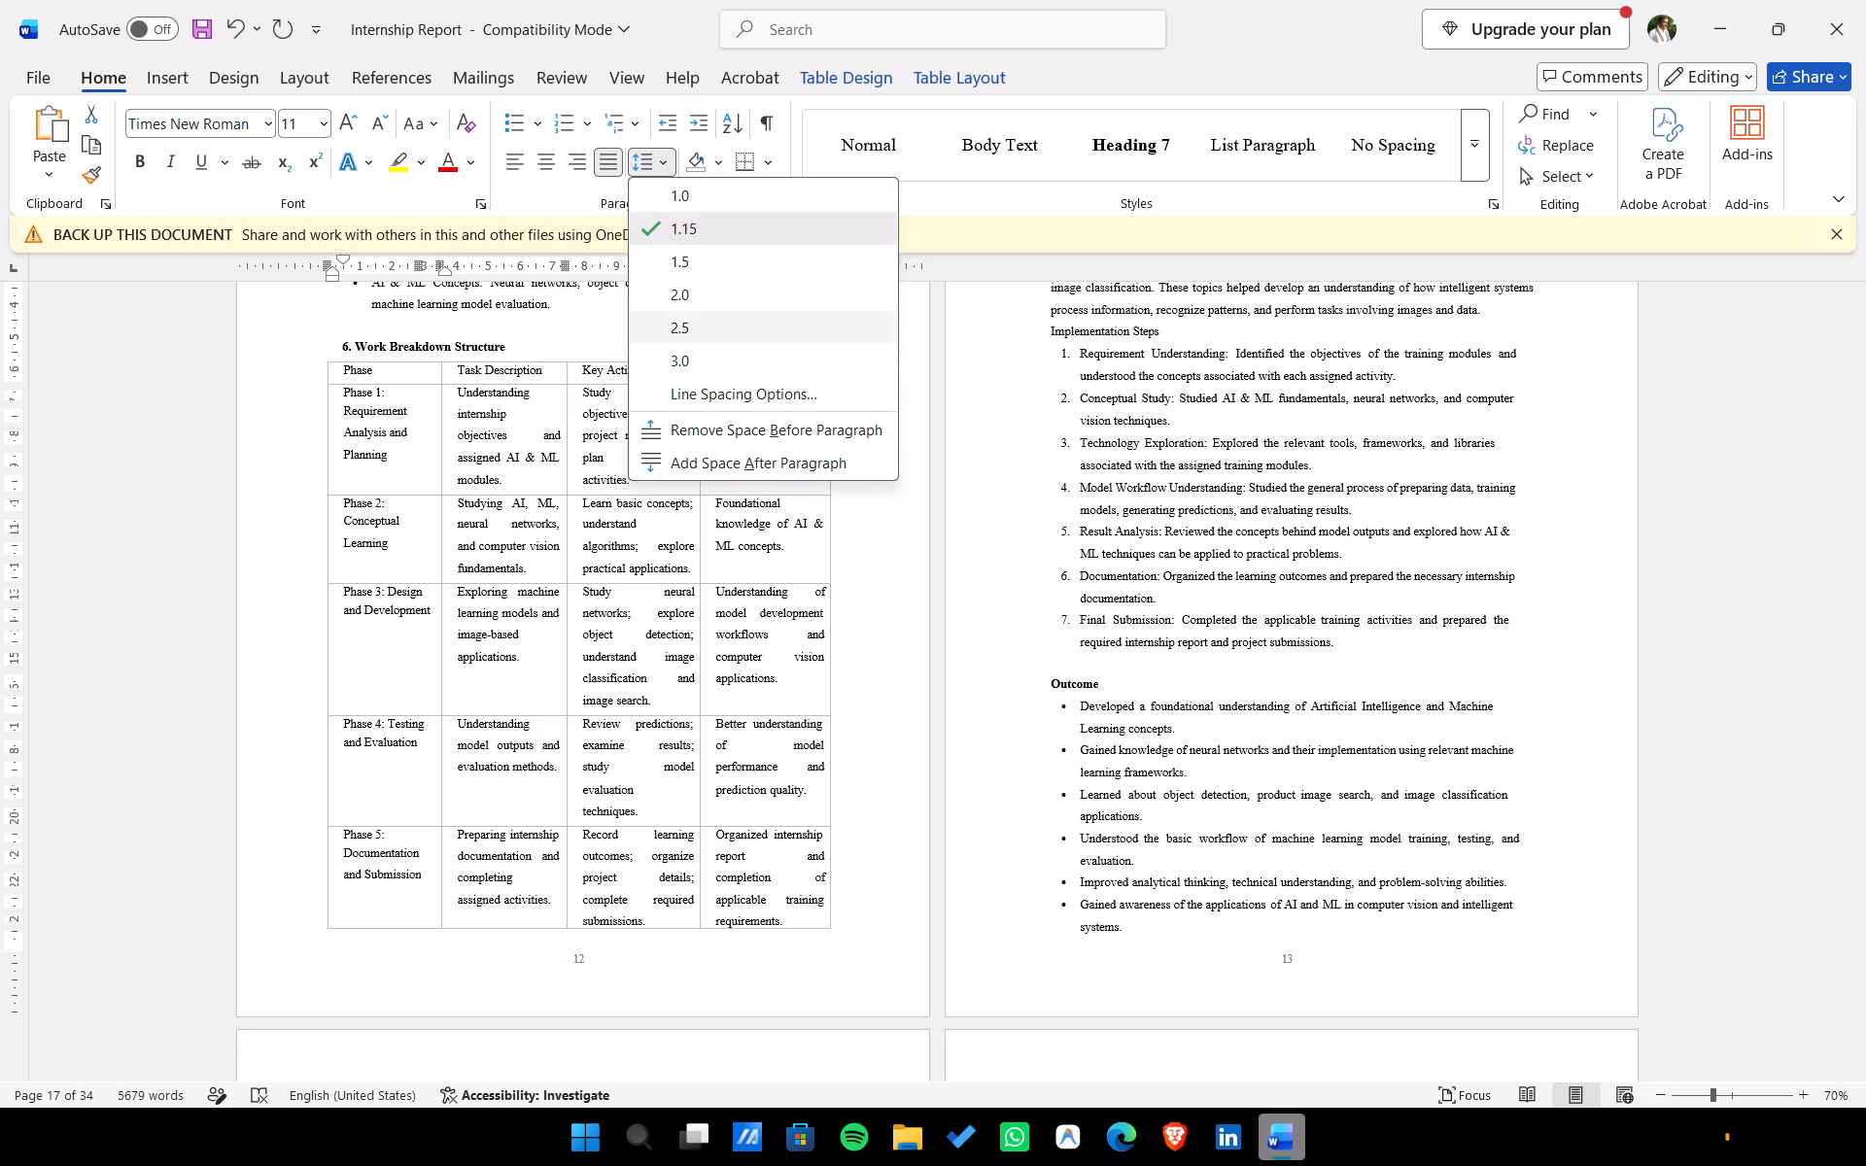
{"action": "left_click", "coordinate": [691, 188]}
Set the line spacing of the "Phase 3: Design and Development" entry to 1.15.
{"action": "left_click", "coordinate": [407, 603]}
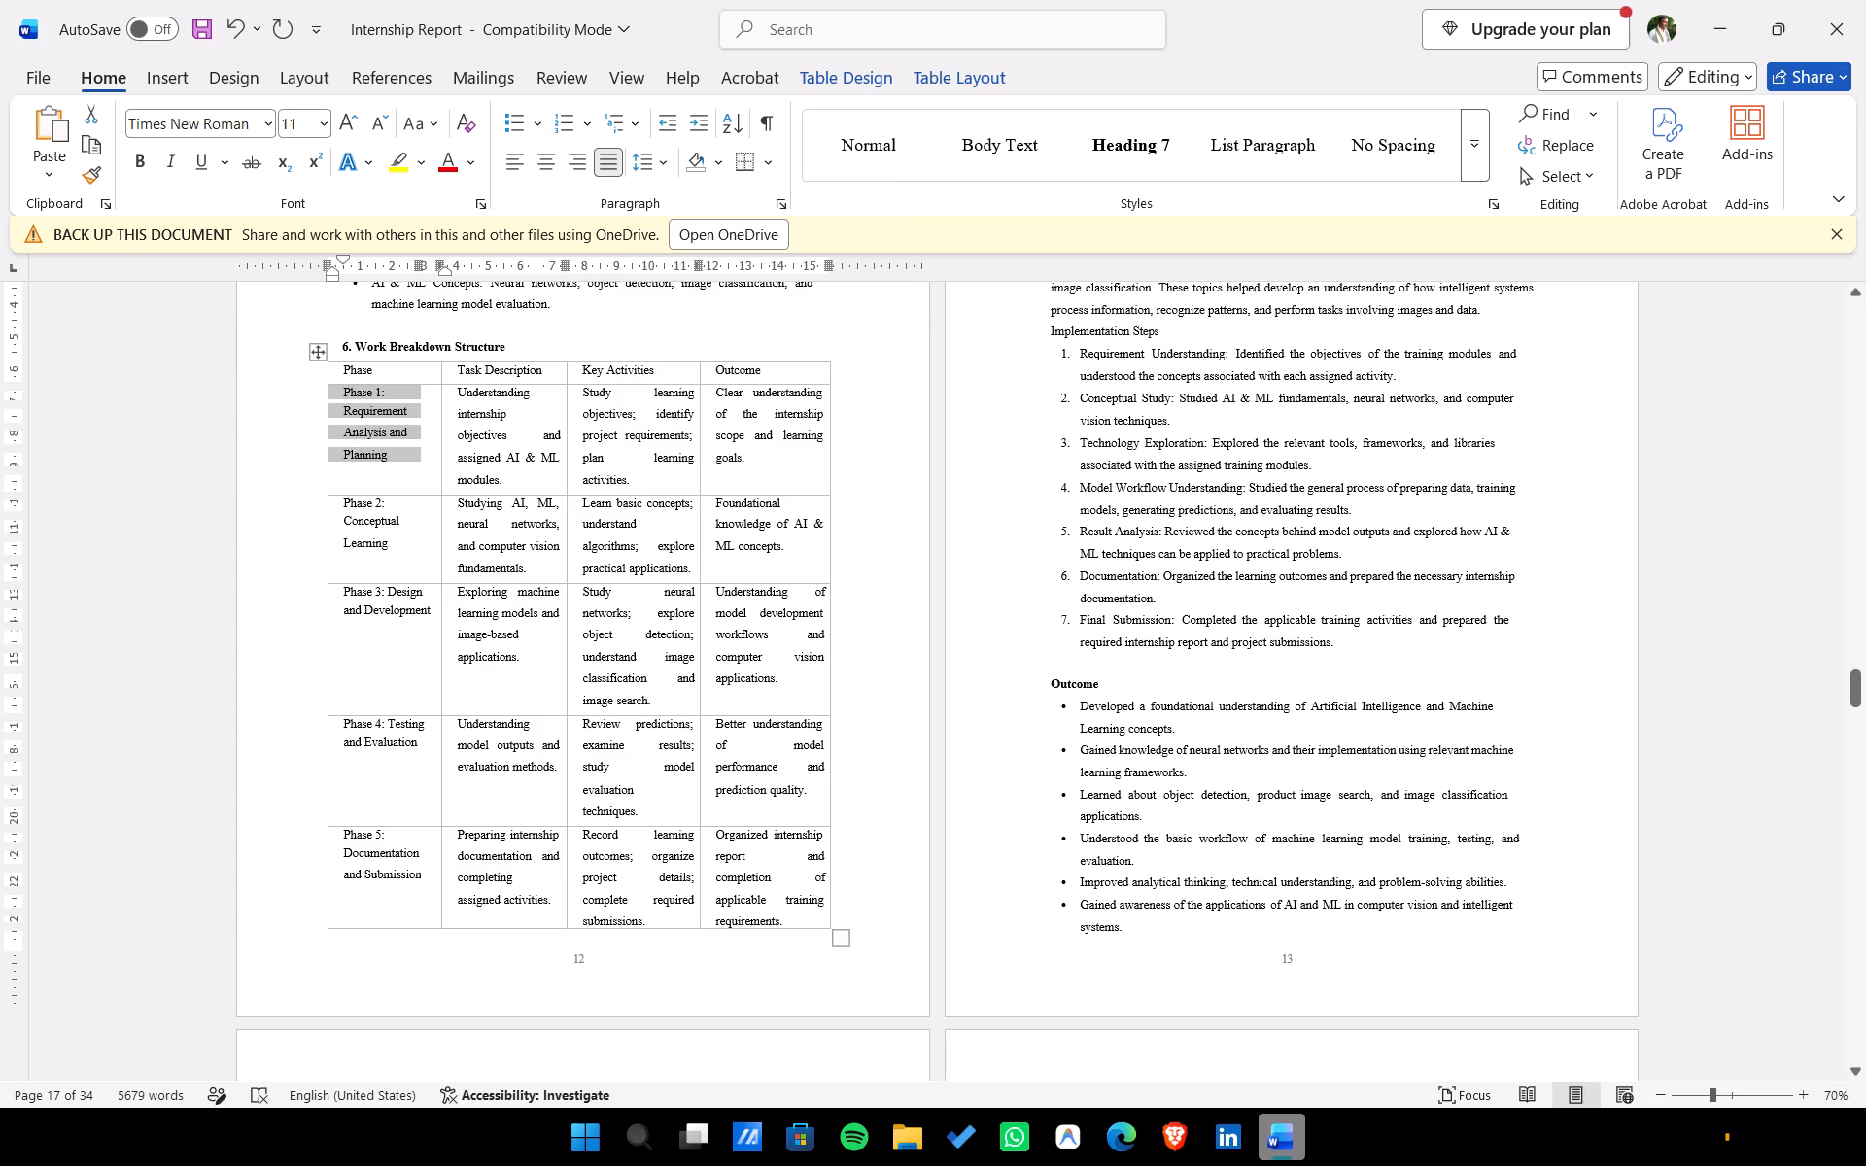
{"action": "left_click_drag", "start_coordinate": [342, 595], "coordinate": [439, 638]}
{"action": "left_click", "coordinate": [653, 156]}
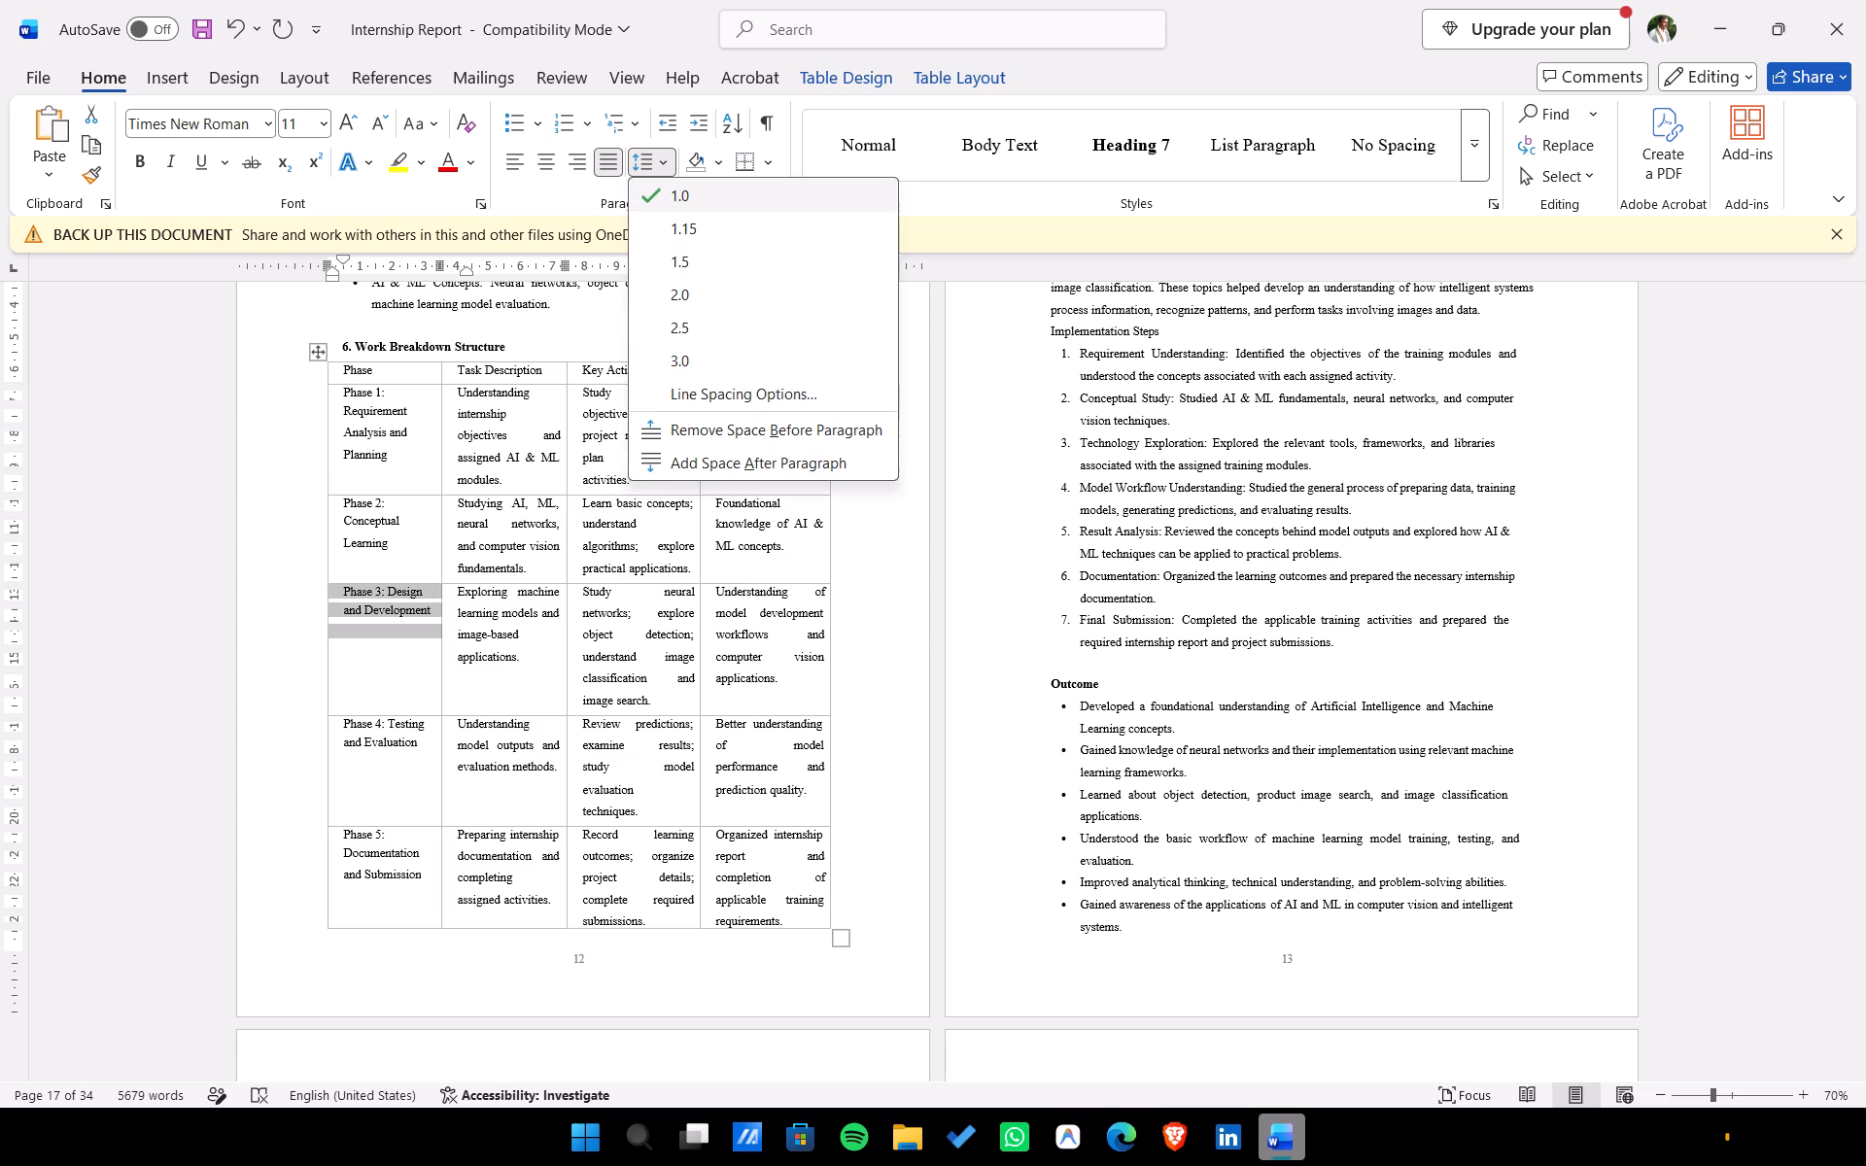
{"action": "left_click", "coordinate": [669, 224]}
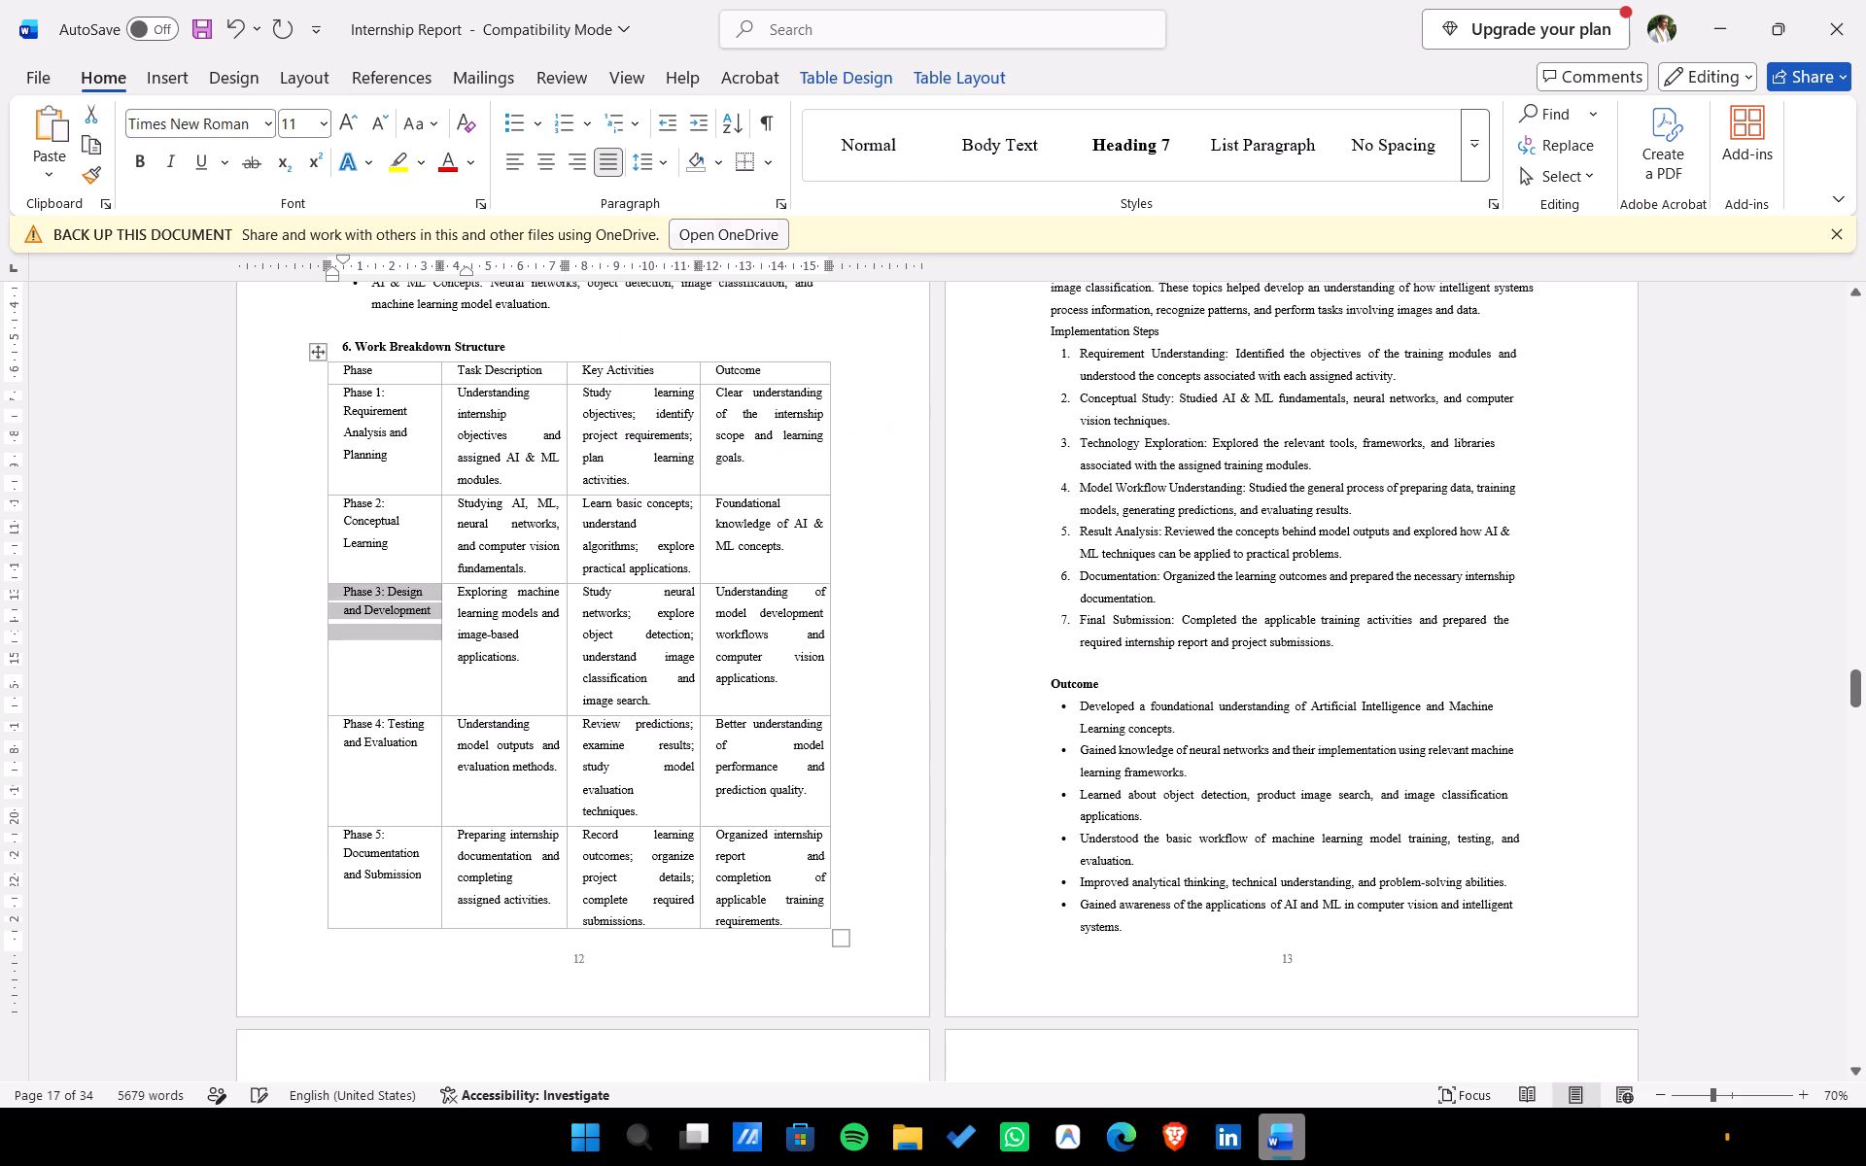
{"action": "left_click", "coordinate": [846, 579]}
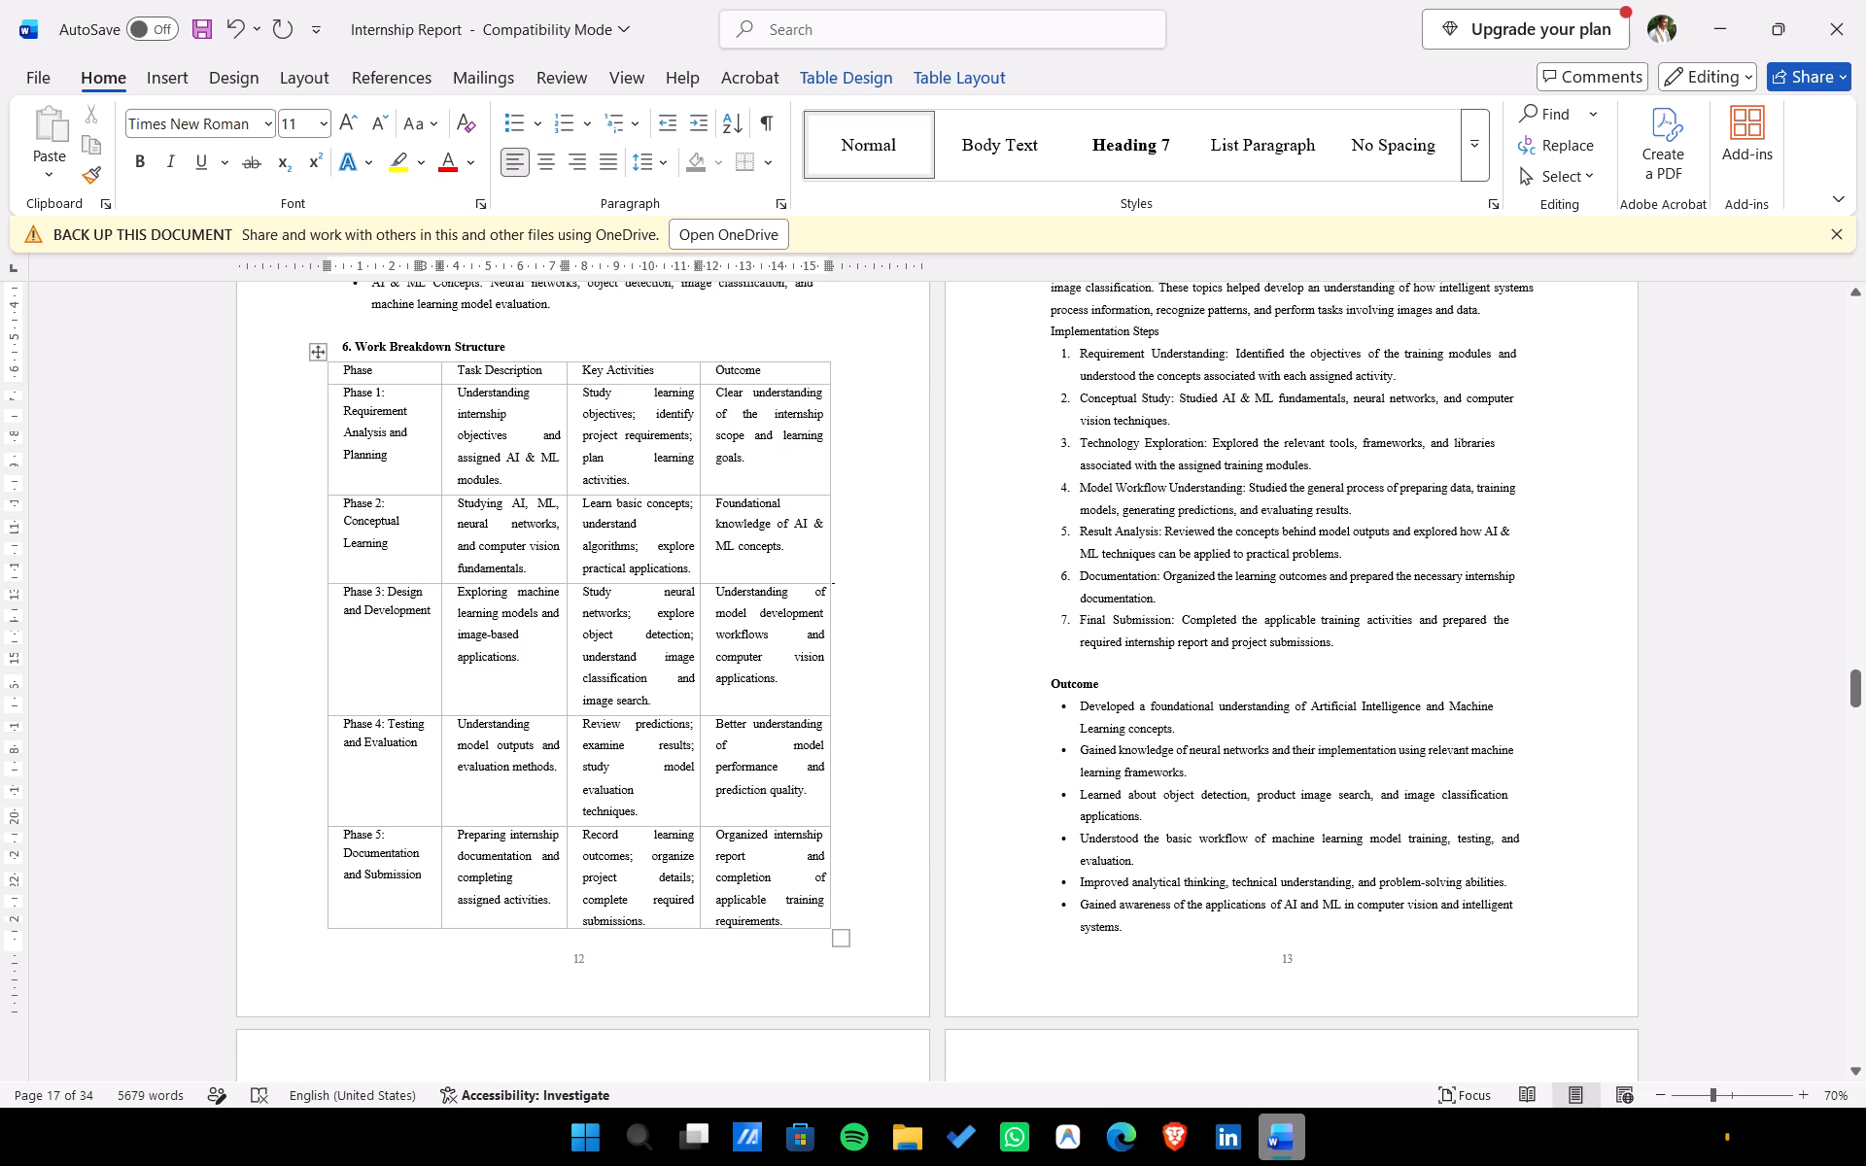
Justify the Task Description, Key Activities and Outcome cells for Phases 1 to 5.
{"action": "left_click_drag", "start_coordinate": [447, 396], "coordinate": [756, 906]}
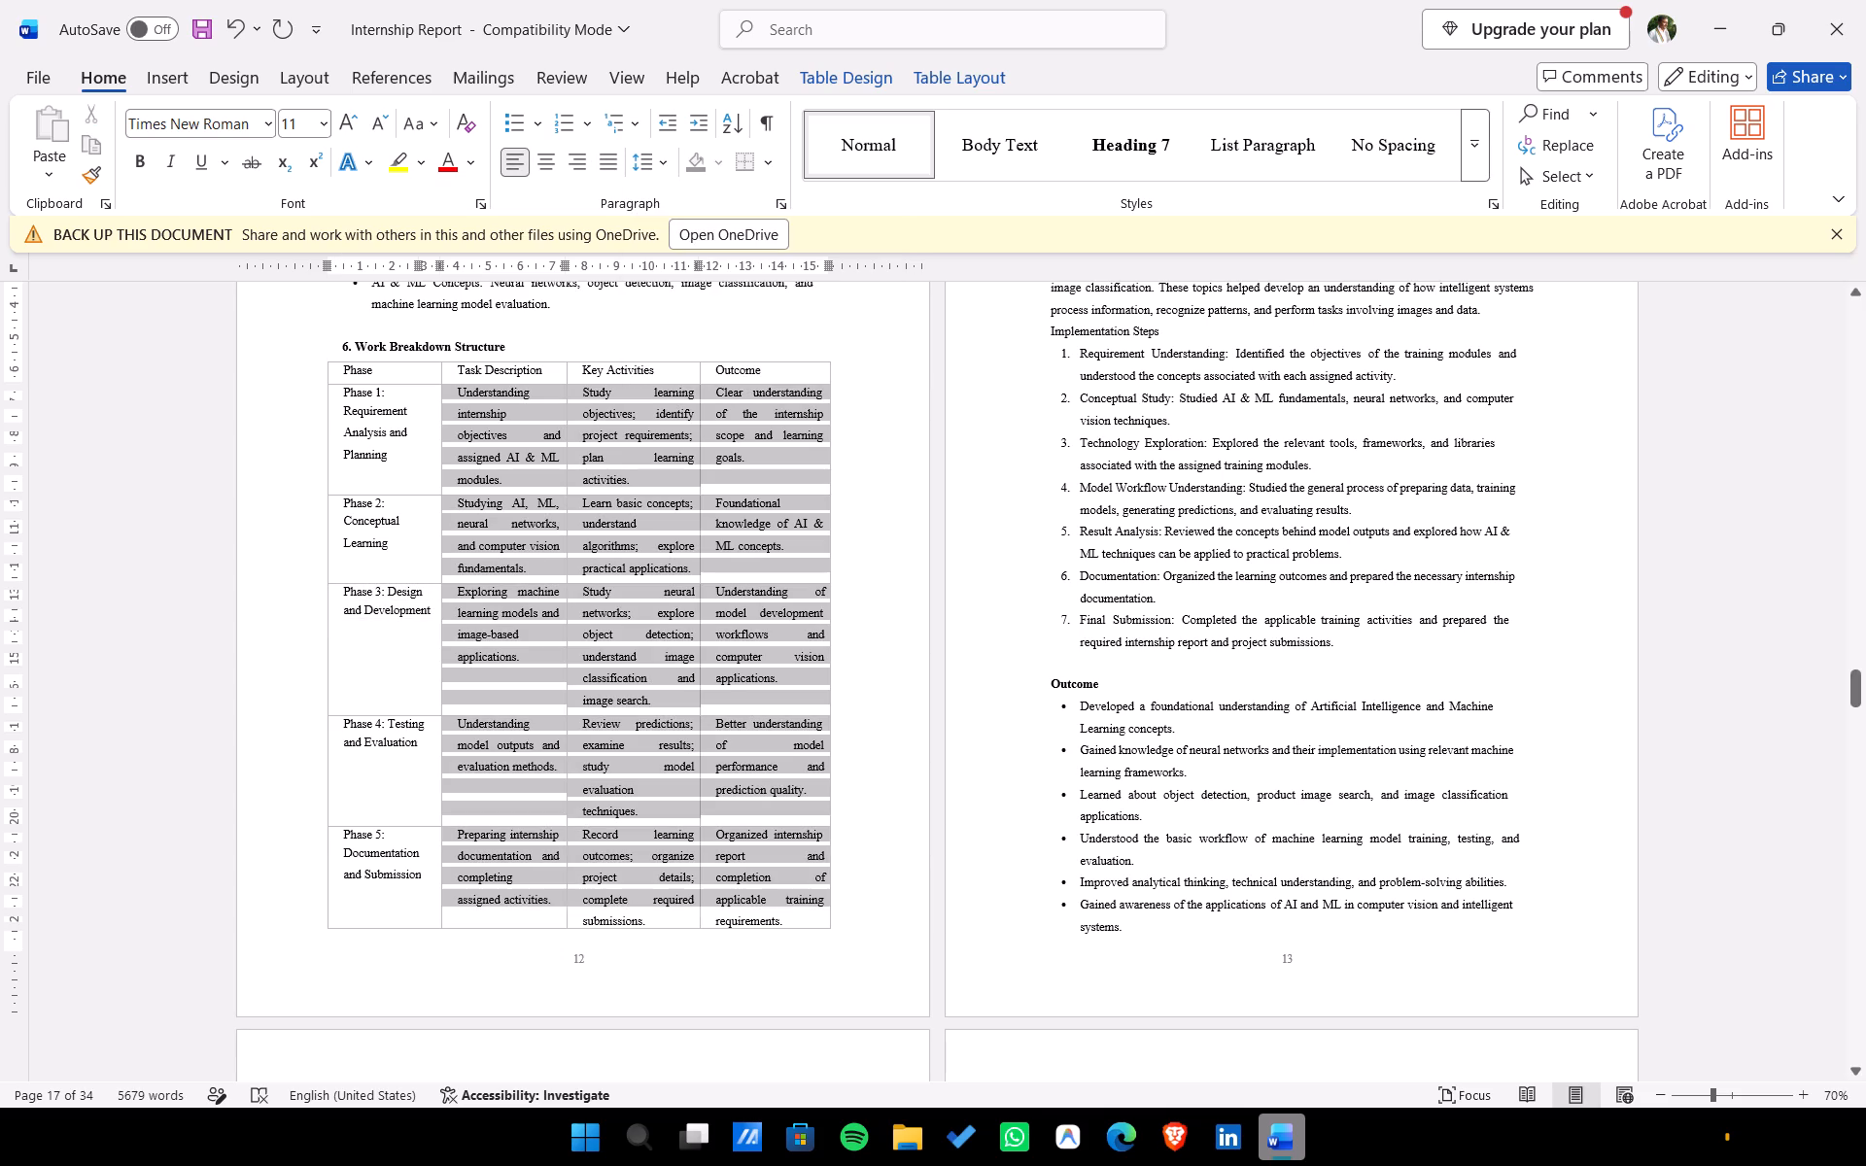
{"action": "left_click_drag", "start_coordinate": [756, 906], "coordinate": [777, 921]}
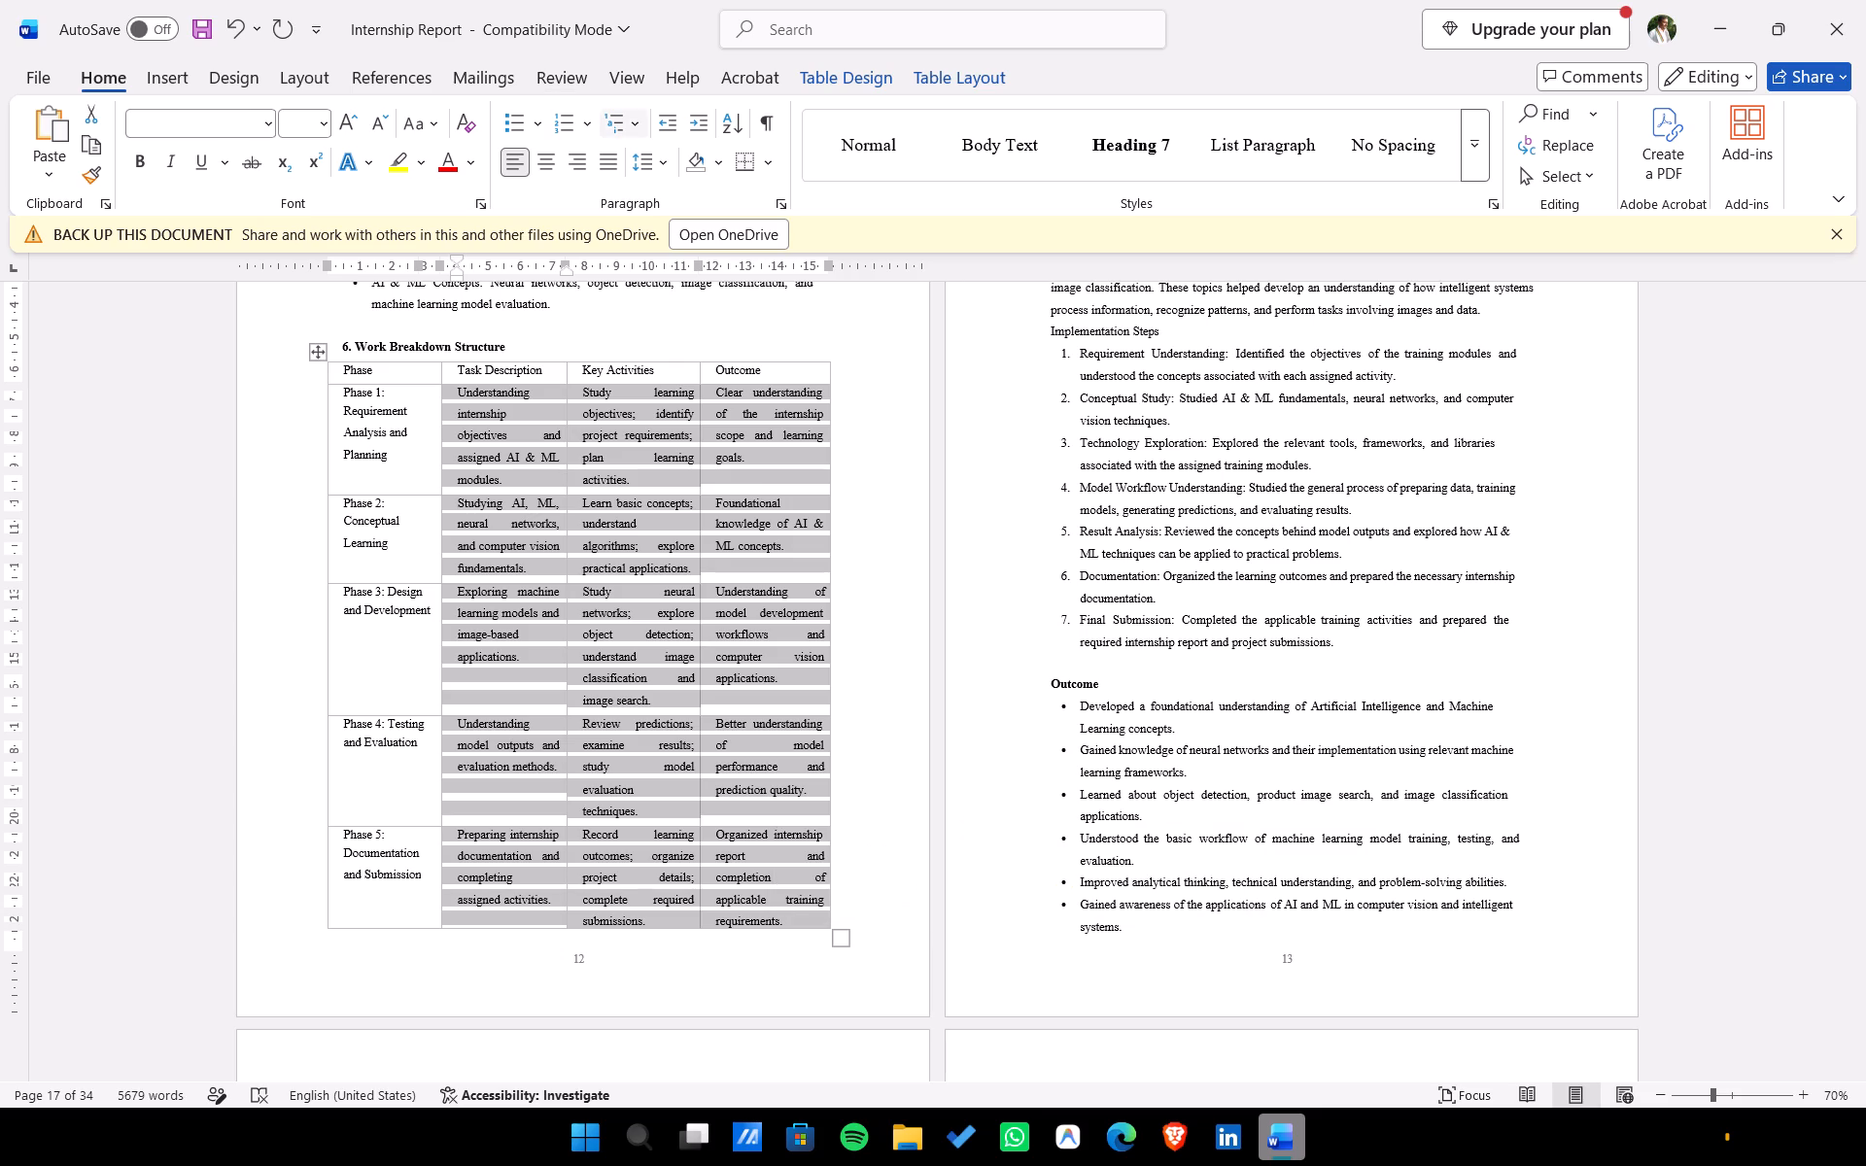
{"action": "left_click", "coordinate": [612, 158]}
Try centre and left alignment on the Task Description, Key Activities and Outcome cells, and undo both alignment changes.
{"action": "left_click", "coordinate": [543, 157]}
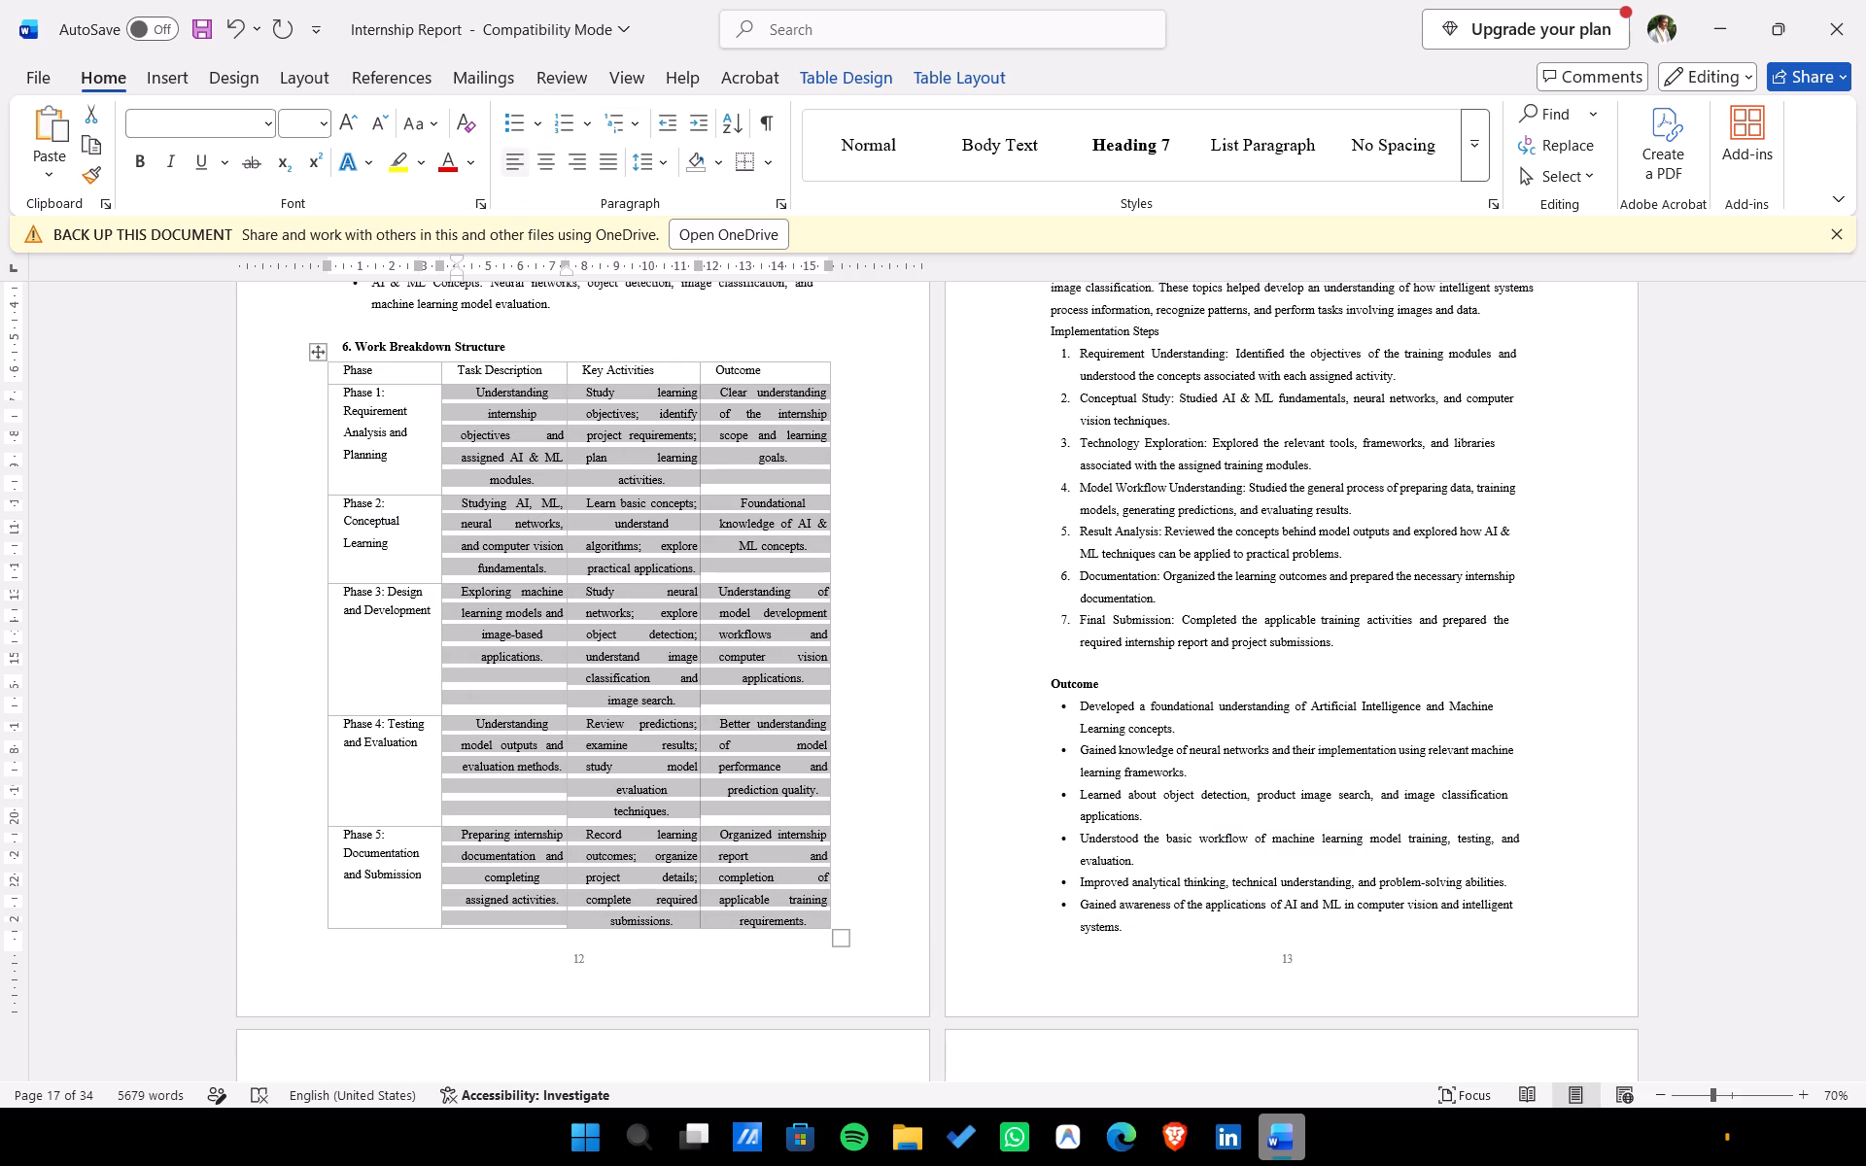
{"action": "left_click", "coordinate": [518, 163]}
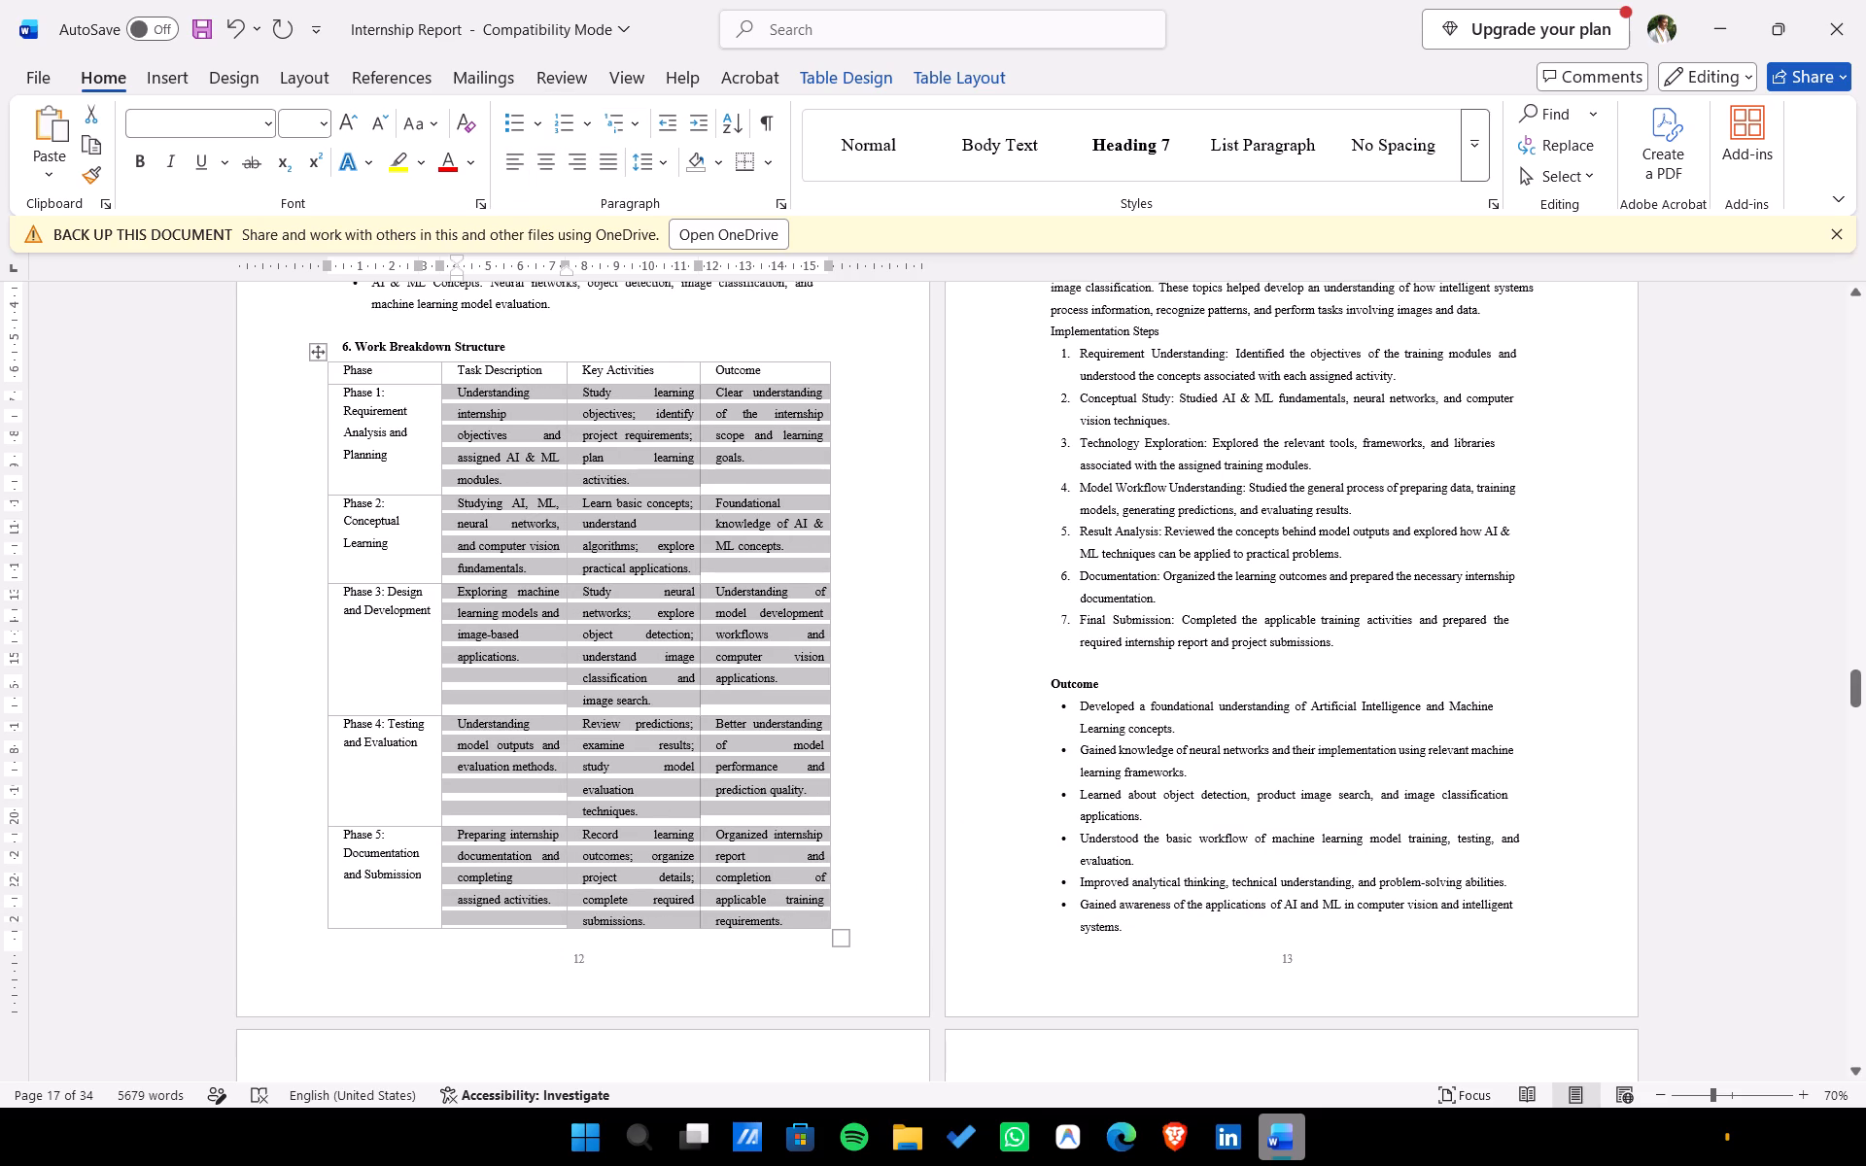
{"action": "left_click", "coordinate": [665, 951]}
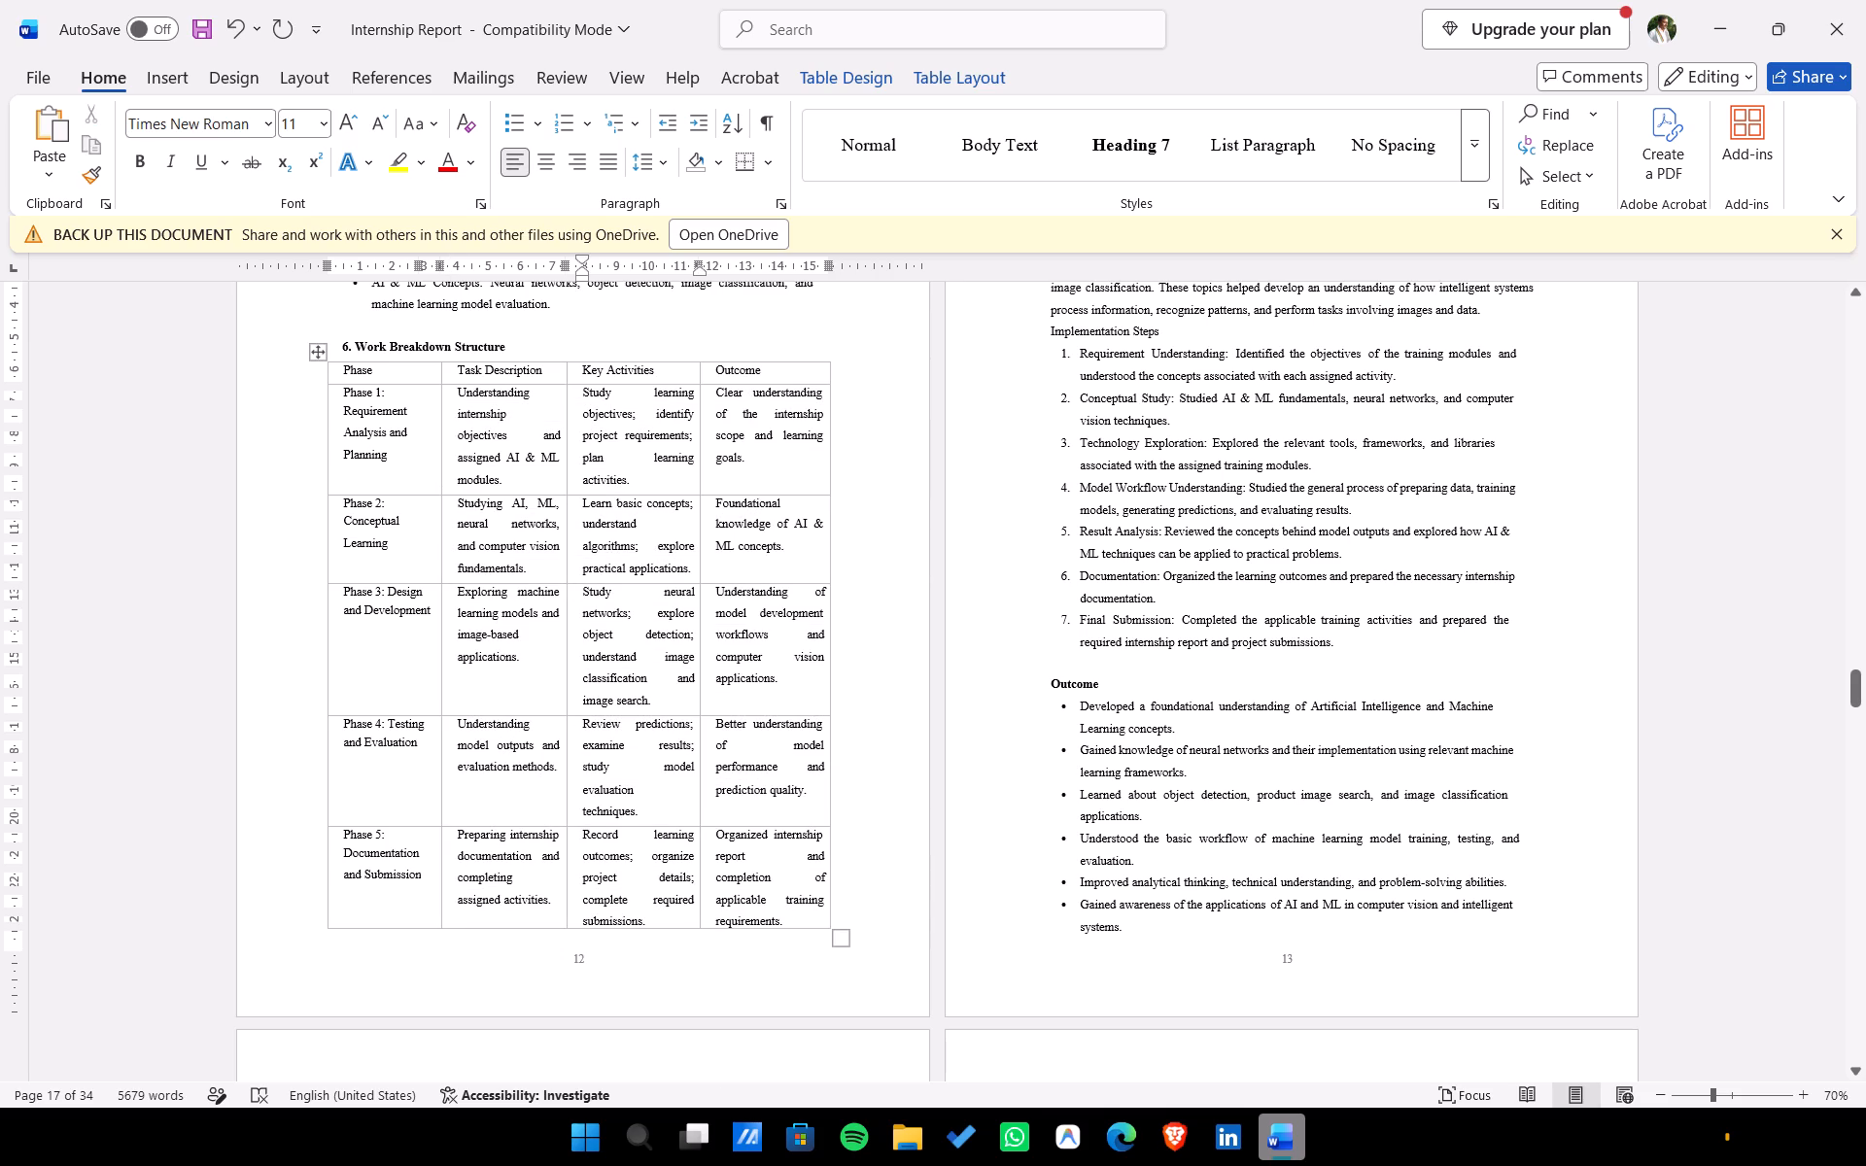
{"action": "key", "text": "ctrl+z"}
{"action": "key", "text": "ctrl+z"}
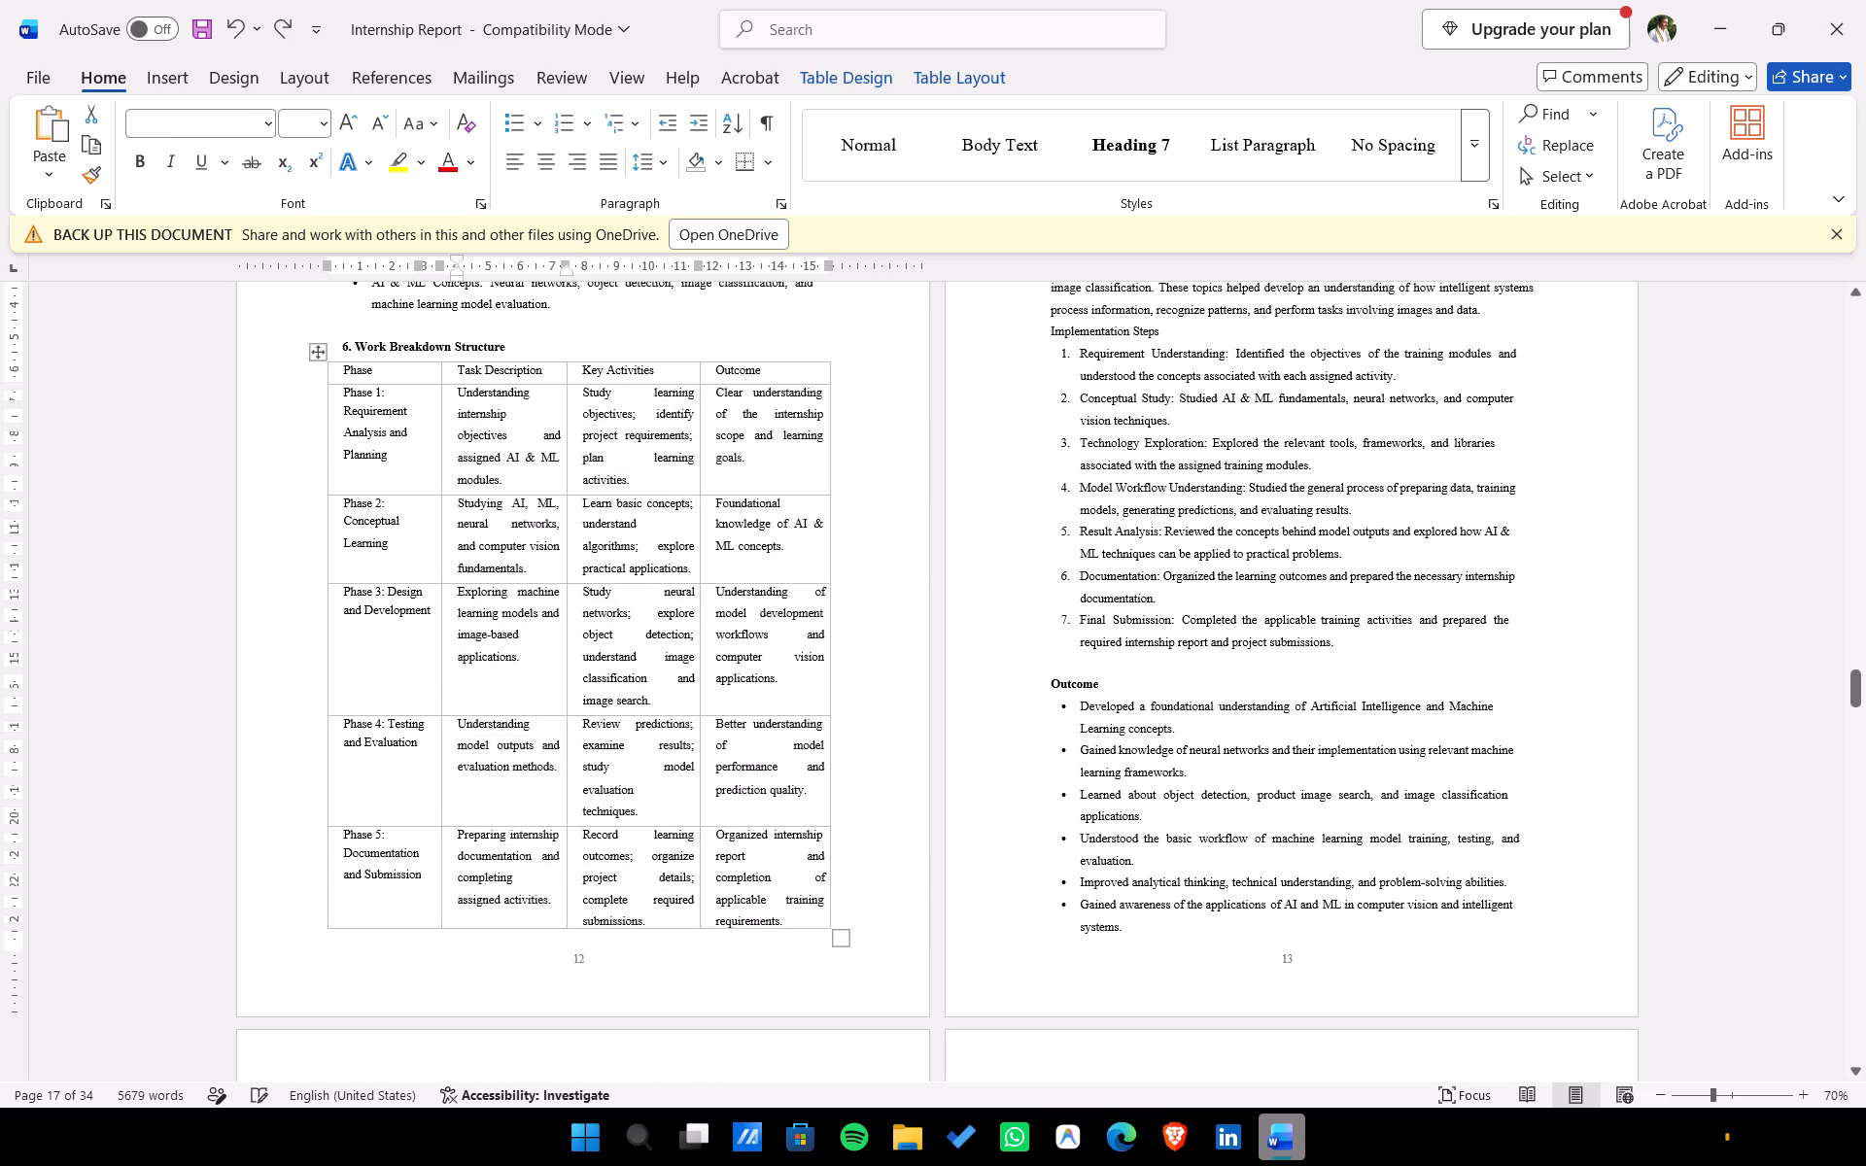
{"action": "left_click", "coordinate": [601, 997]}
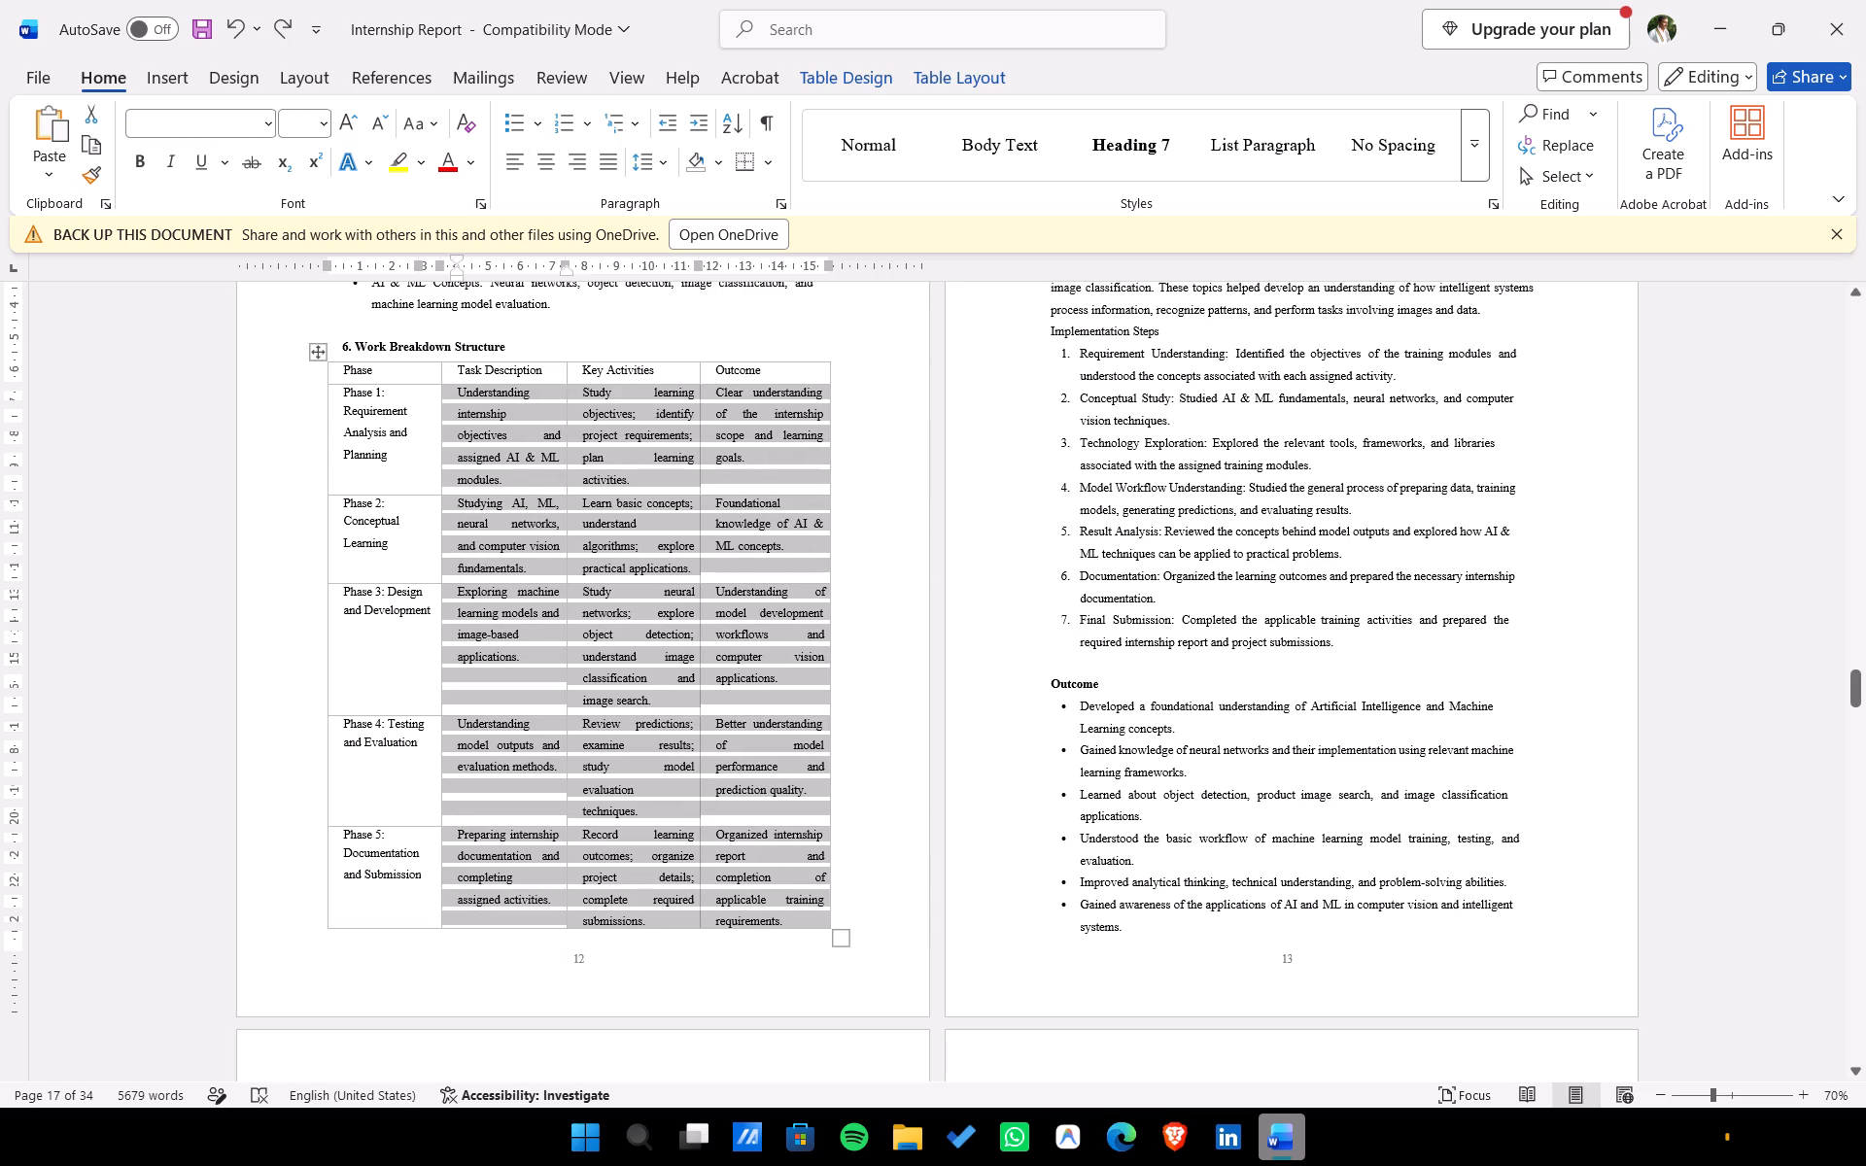
Replace the wide gap between "study" and "model" in the Phase 4 Key Activities cell with a single space.
{"action": "left_click", "coordinate": [661, 769]}
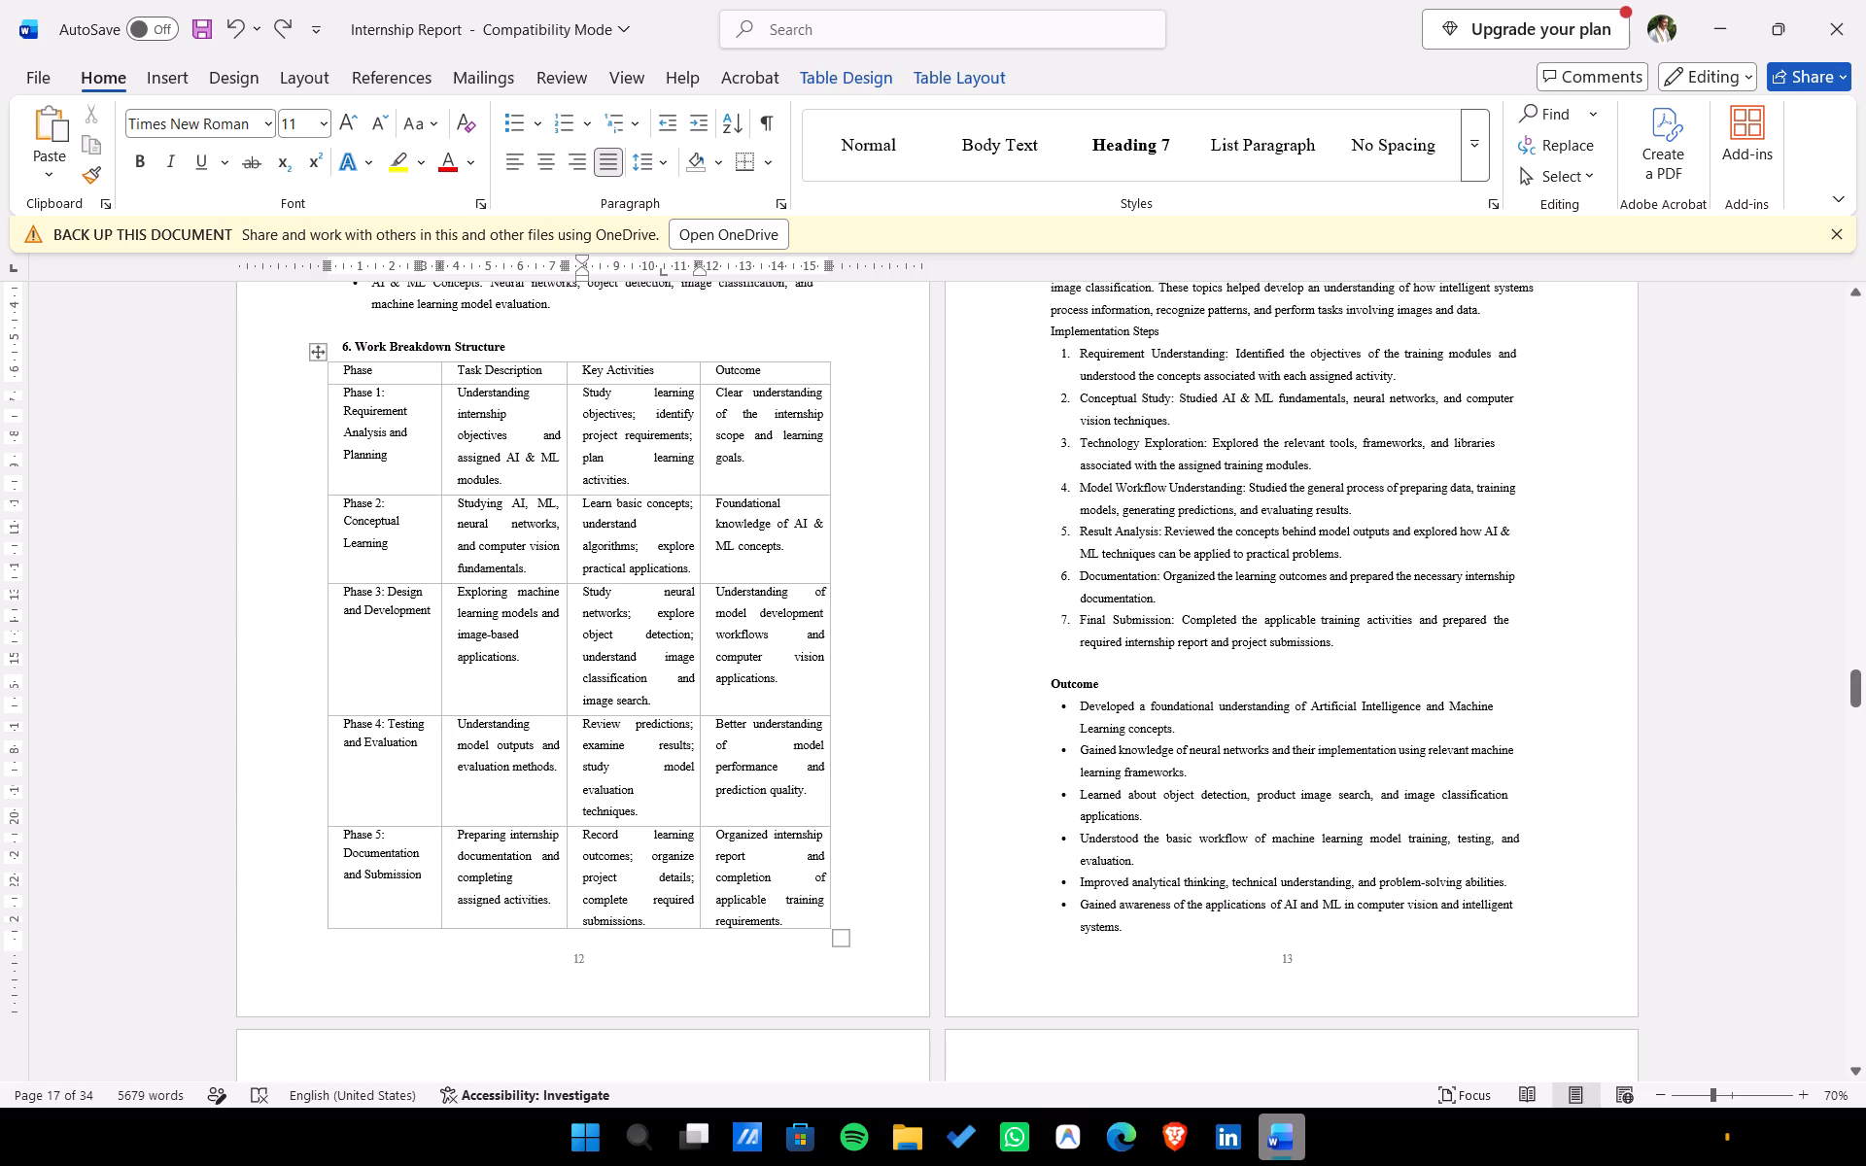
{"action": "key", "text": "BackSpace"}
{"action": "key", "text": "space"}
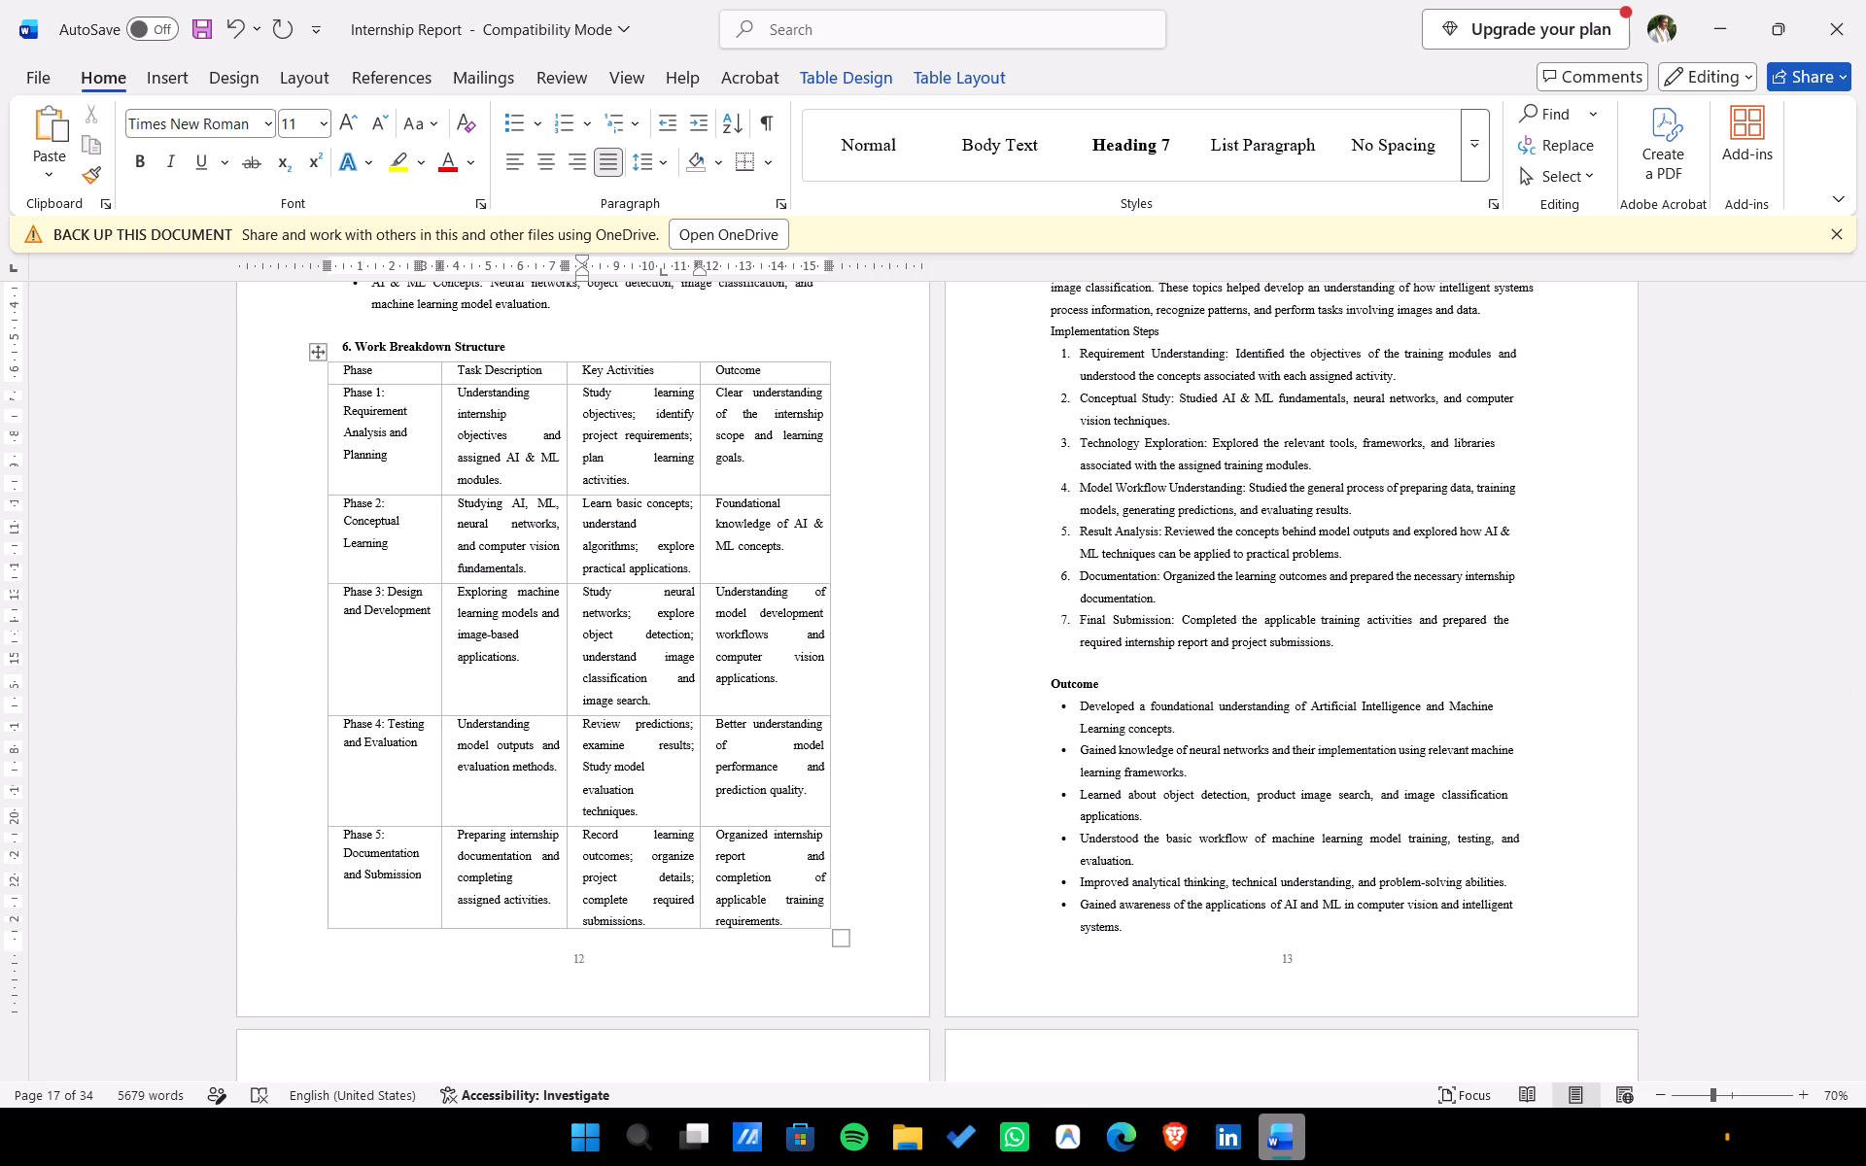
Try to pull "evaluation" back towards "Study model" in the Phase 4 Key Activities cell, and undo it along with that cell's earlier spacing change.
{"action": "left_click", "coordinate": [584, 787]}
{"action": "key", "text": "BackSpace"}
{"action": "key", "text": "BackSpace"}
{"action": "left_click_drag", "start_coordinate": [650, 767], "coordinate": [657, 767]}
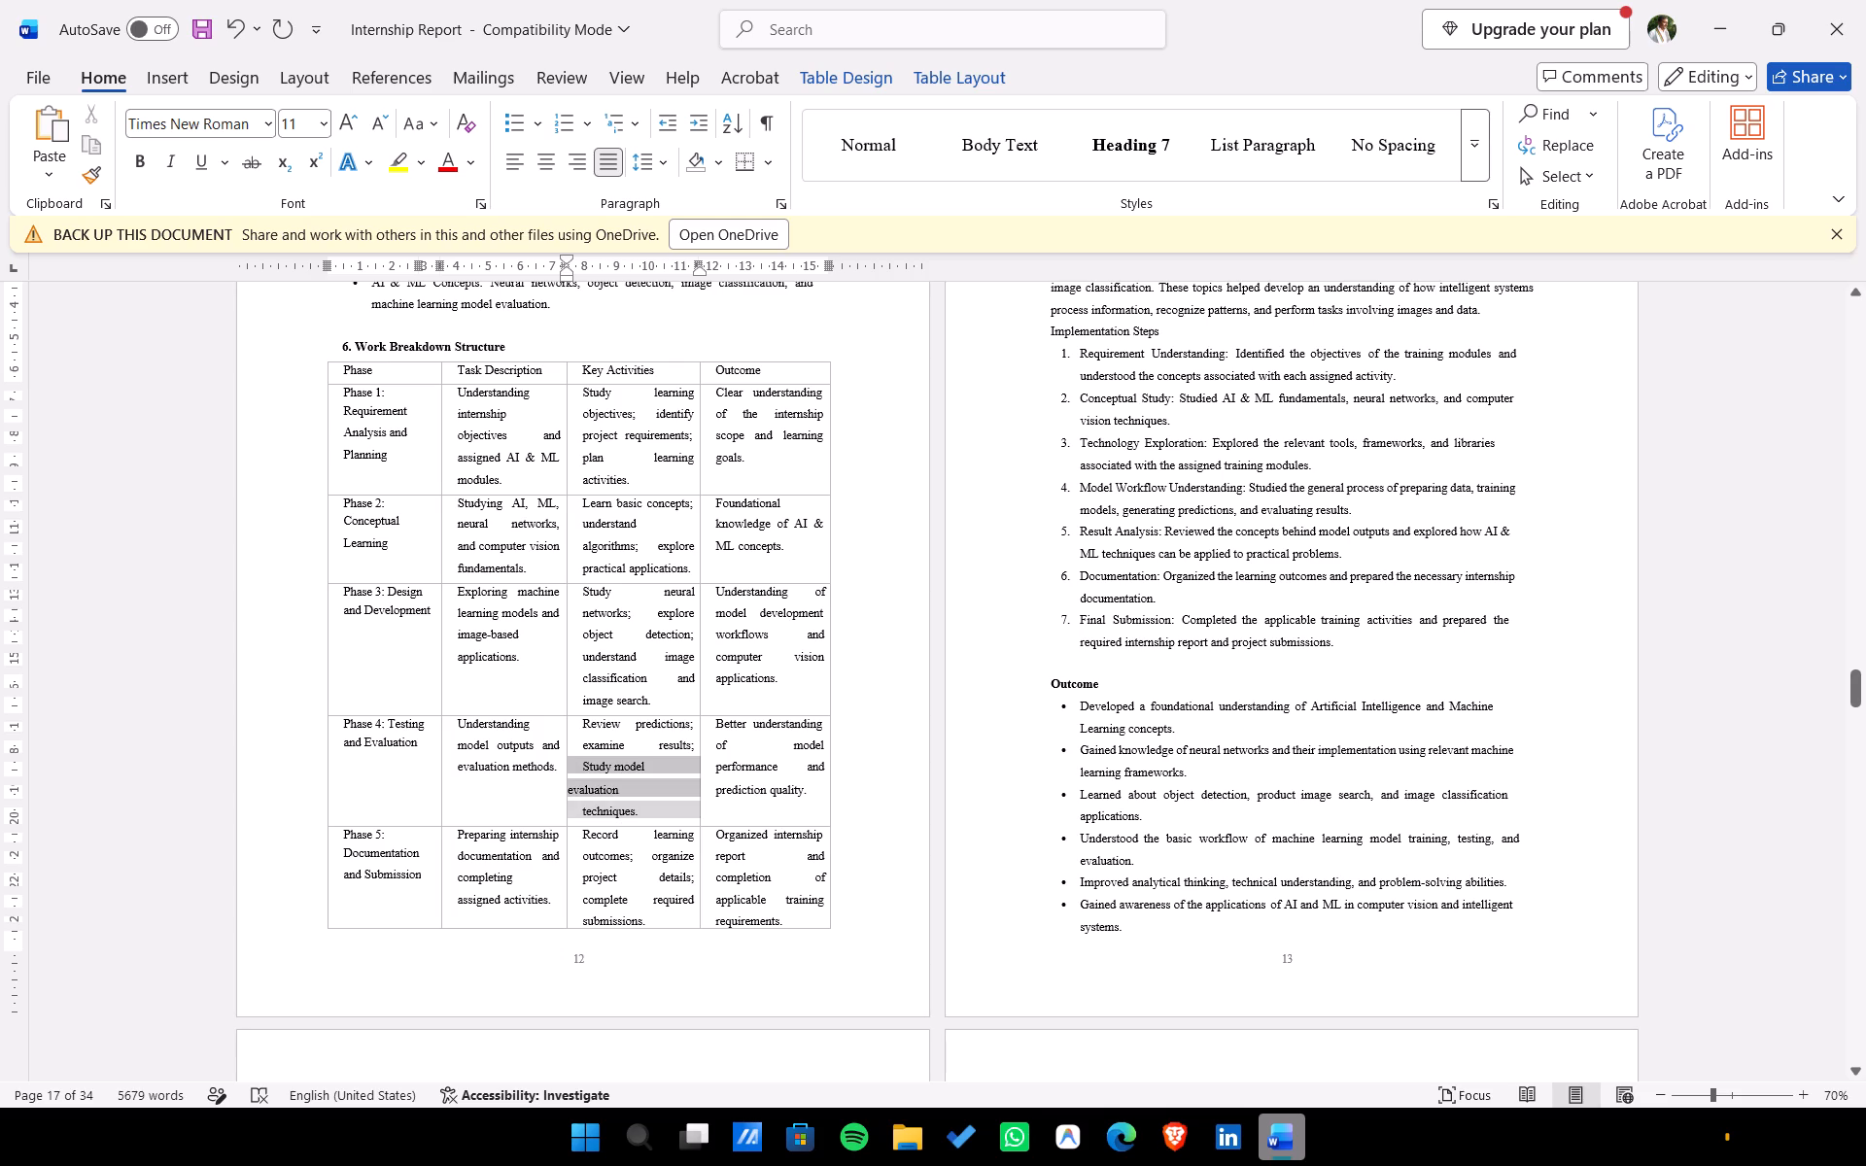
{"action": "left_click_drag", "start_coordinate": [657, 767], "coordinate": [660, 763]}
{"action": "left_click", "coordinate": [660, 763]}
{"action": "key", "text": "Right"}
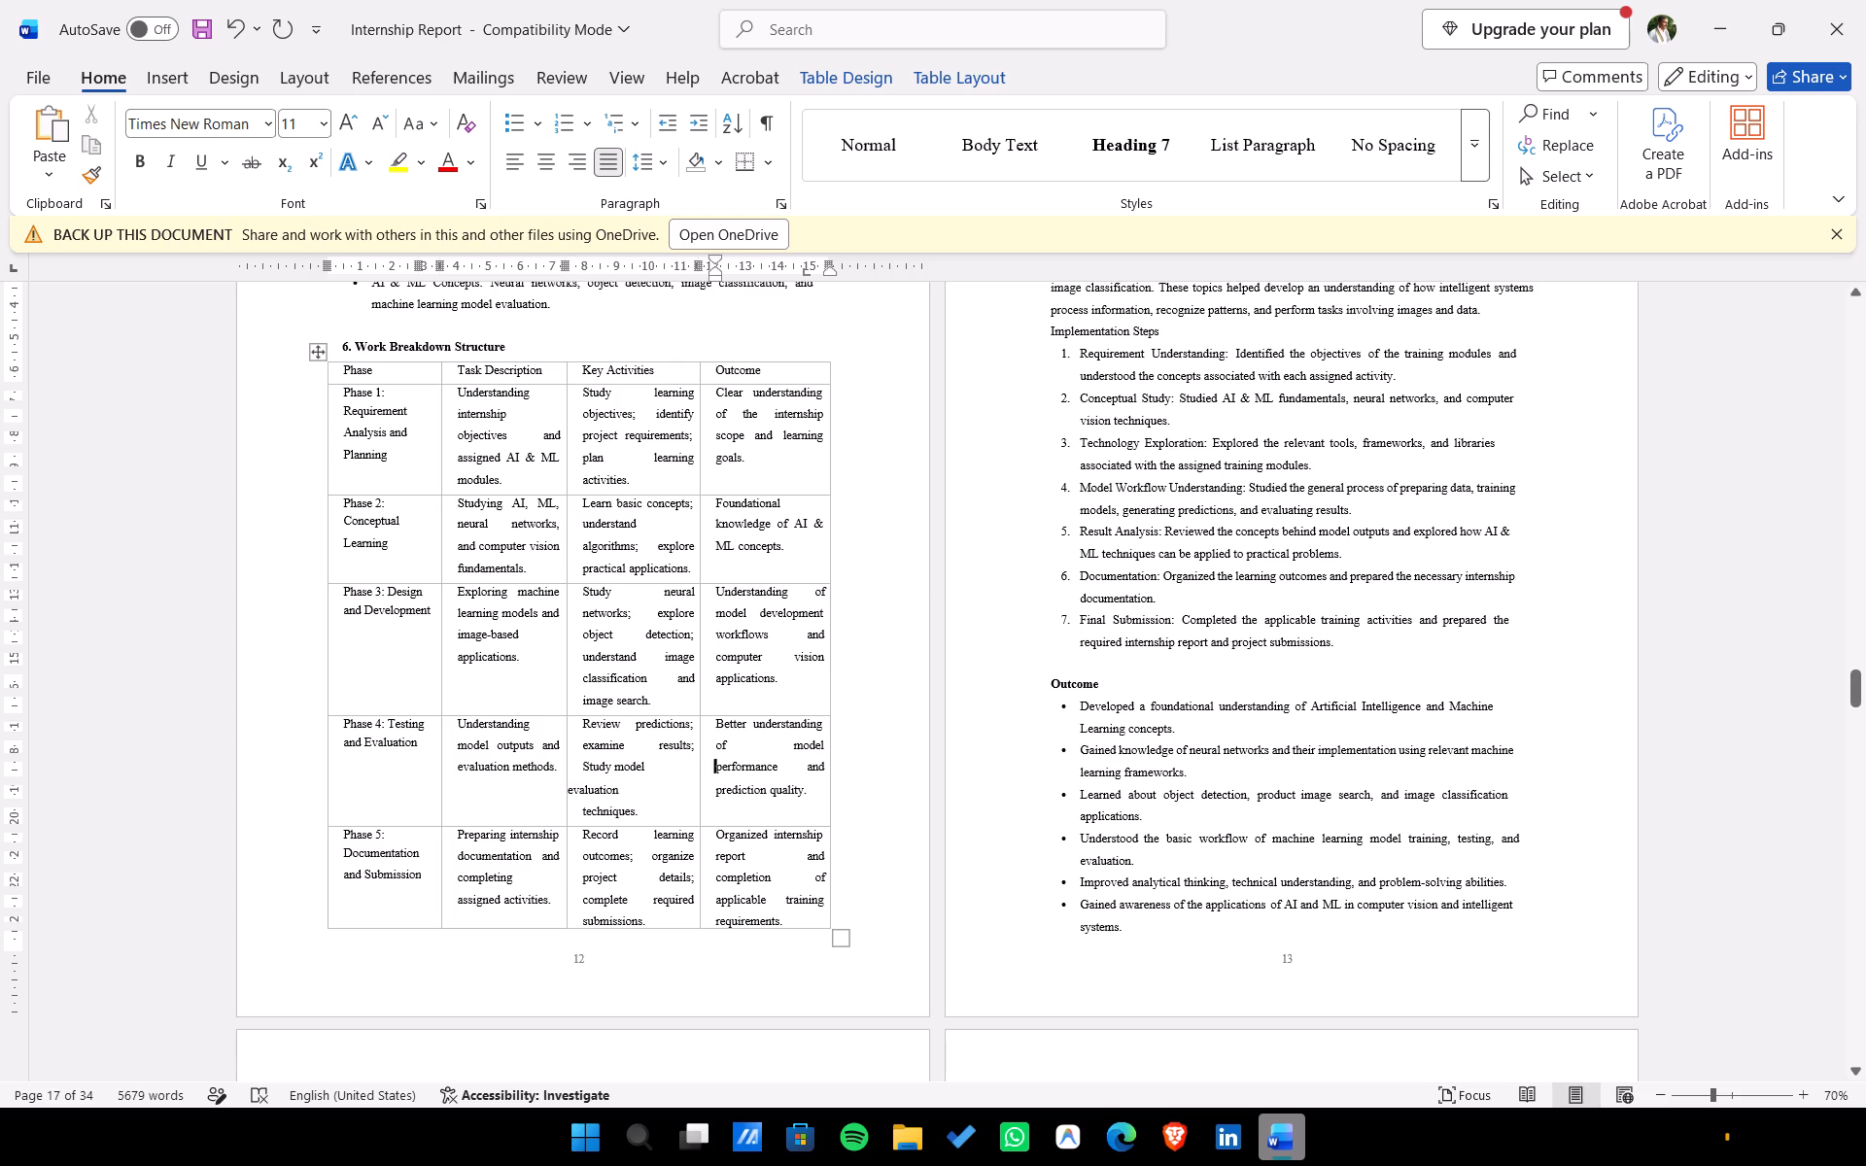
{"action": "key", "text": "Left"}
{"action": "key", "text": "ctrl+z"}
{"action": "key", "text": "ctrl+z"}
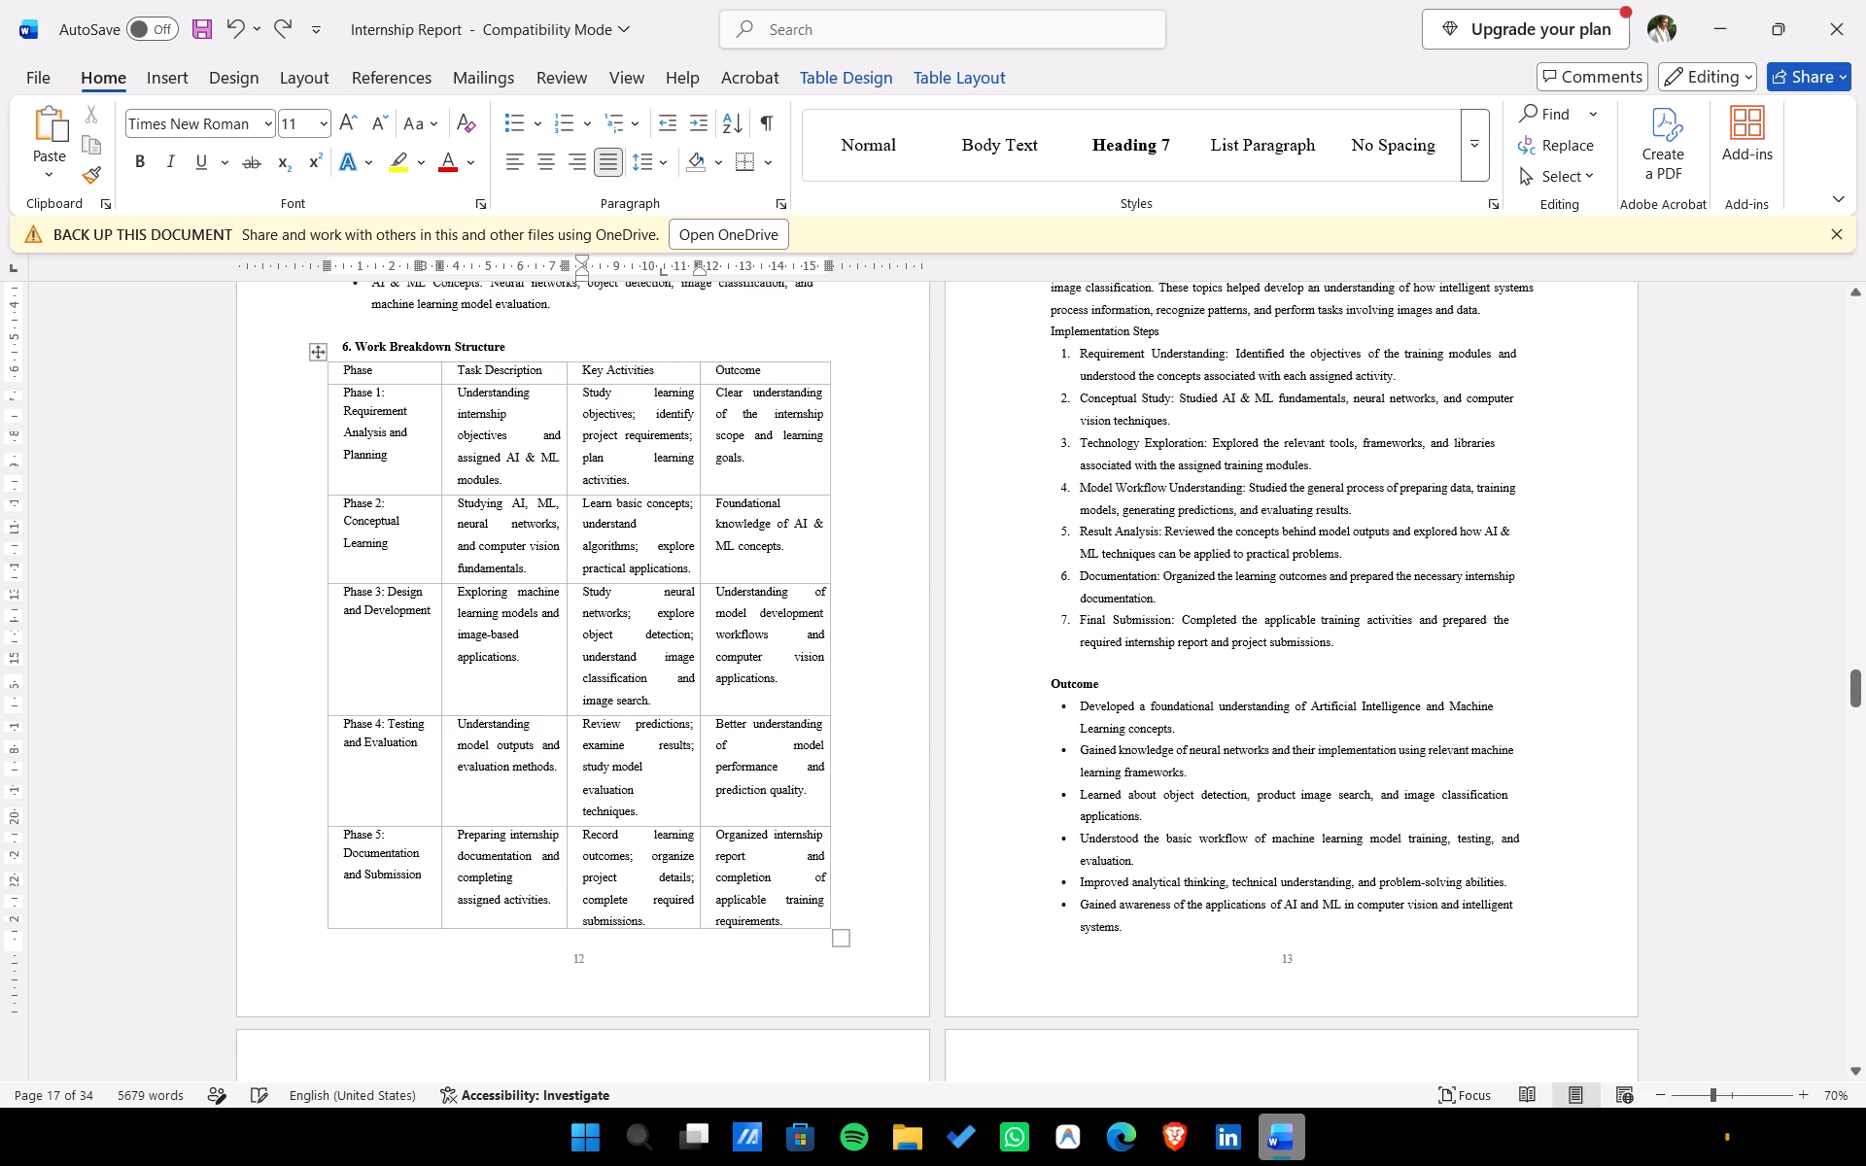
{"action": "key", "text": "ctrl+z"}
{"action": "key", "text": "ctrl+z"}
Close the wide gap between "Study" and "learning" in the Phase 1 Key Activities cell.
{"action": "scroll", "coordinate": [687, 799], "scroll_direction": "down", "scroll_amount": 1}
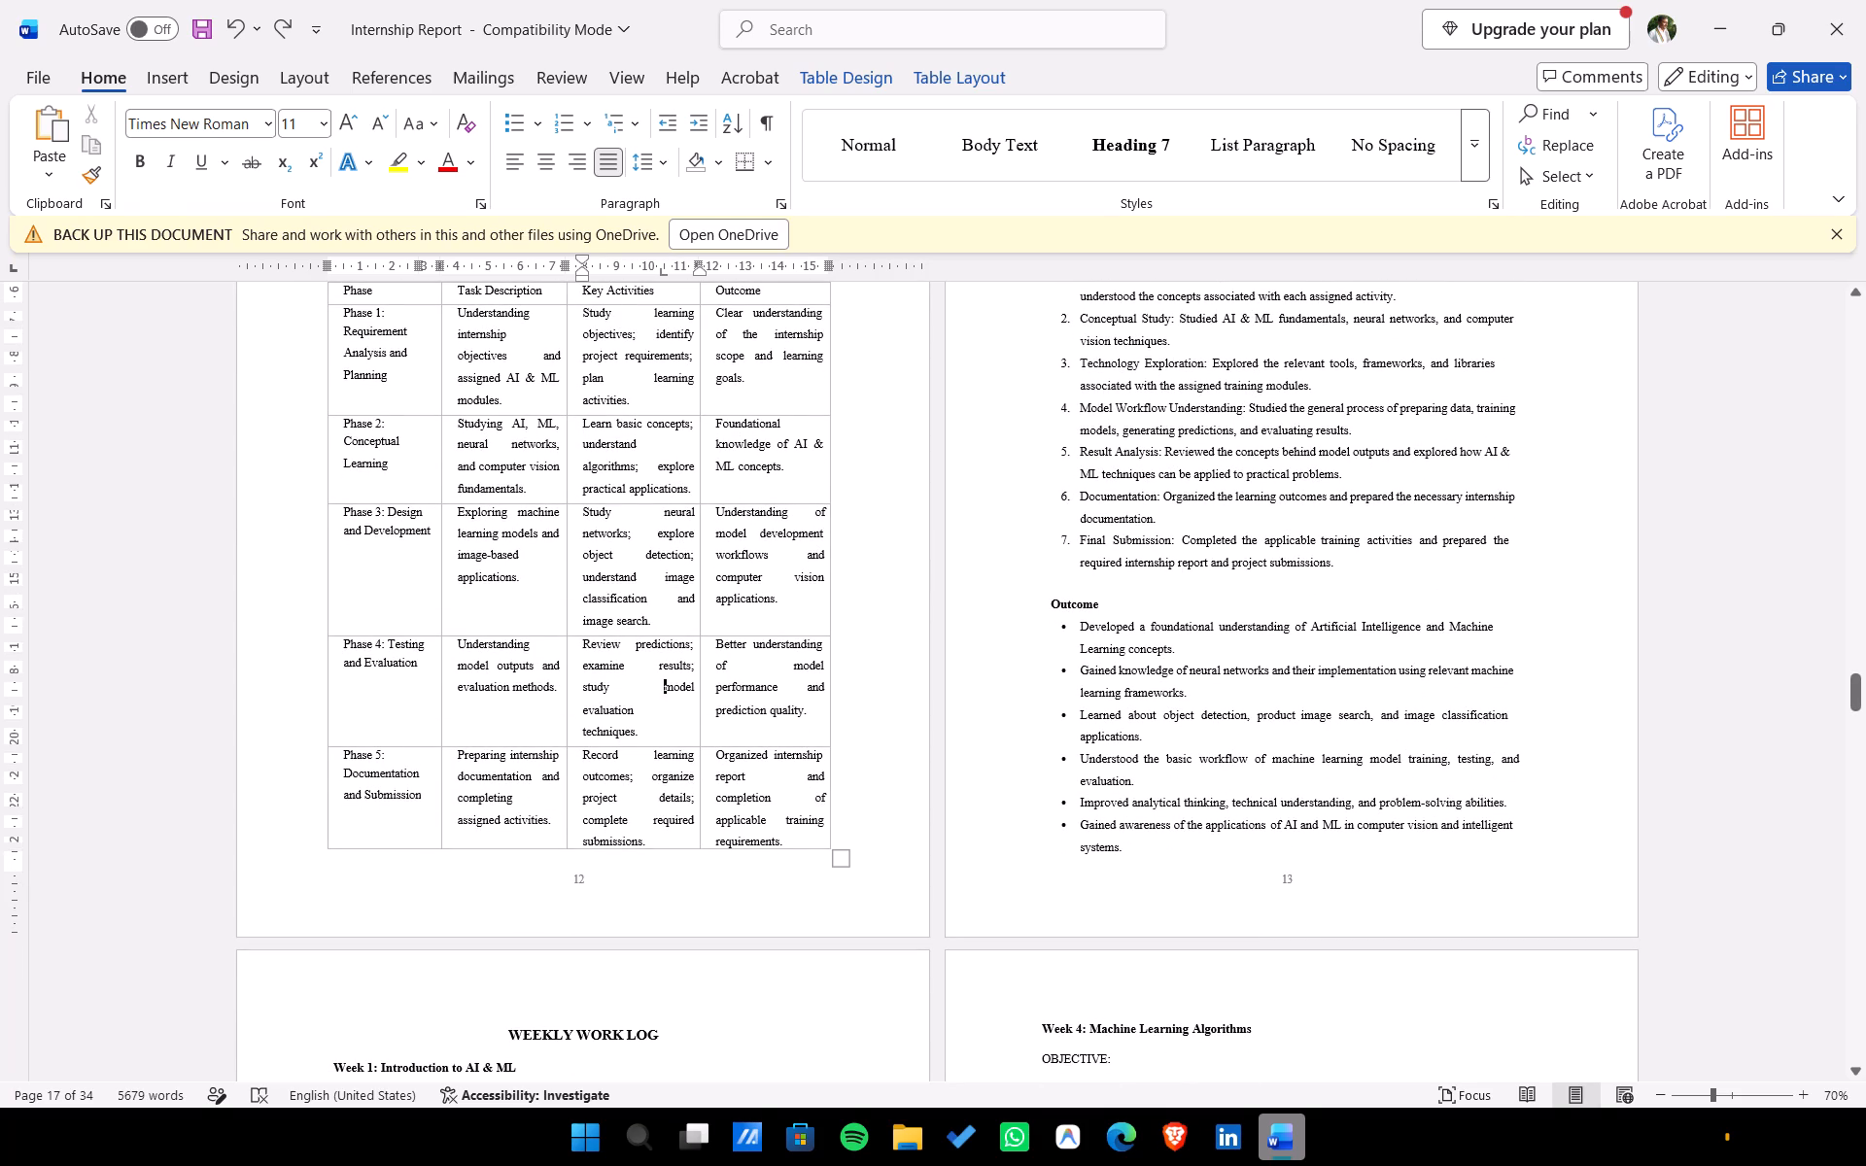
{"action": "left_click", "coordinate": [651, 316]}
{"action": "key", "text": "BackSpace"}
{"action": "key", "text": "space"}
{"action": "key", "text": "space"}
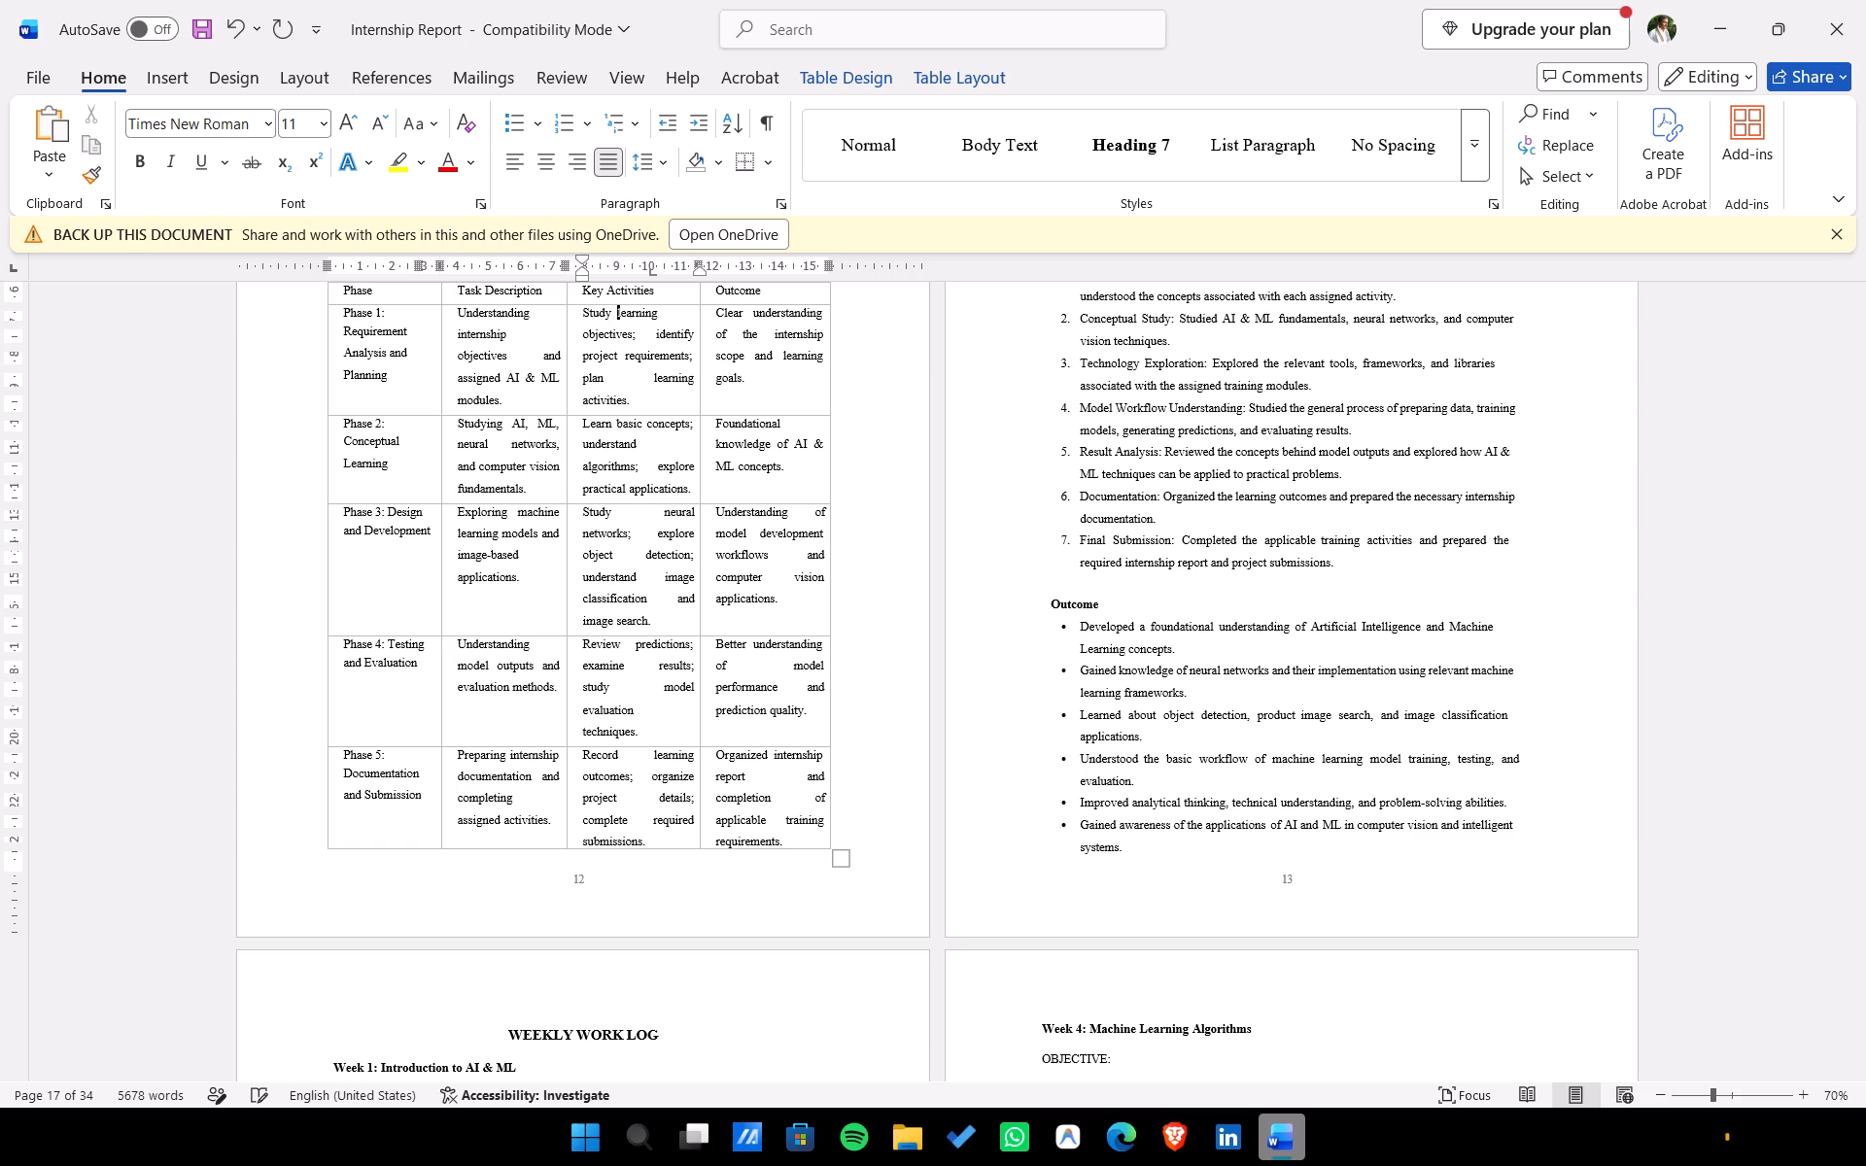
Close the wide gap between "plan" and "learning" in the Phase 1 Key Activities cell, keeping the words separated.
{"action": "left_click", "coordinate": [652, 381]}
{"action": "key", "text": "Left"}
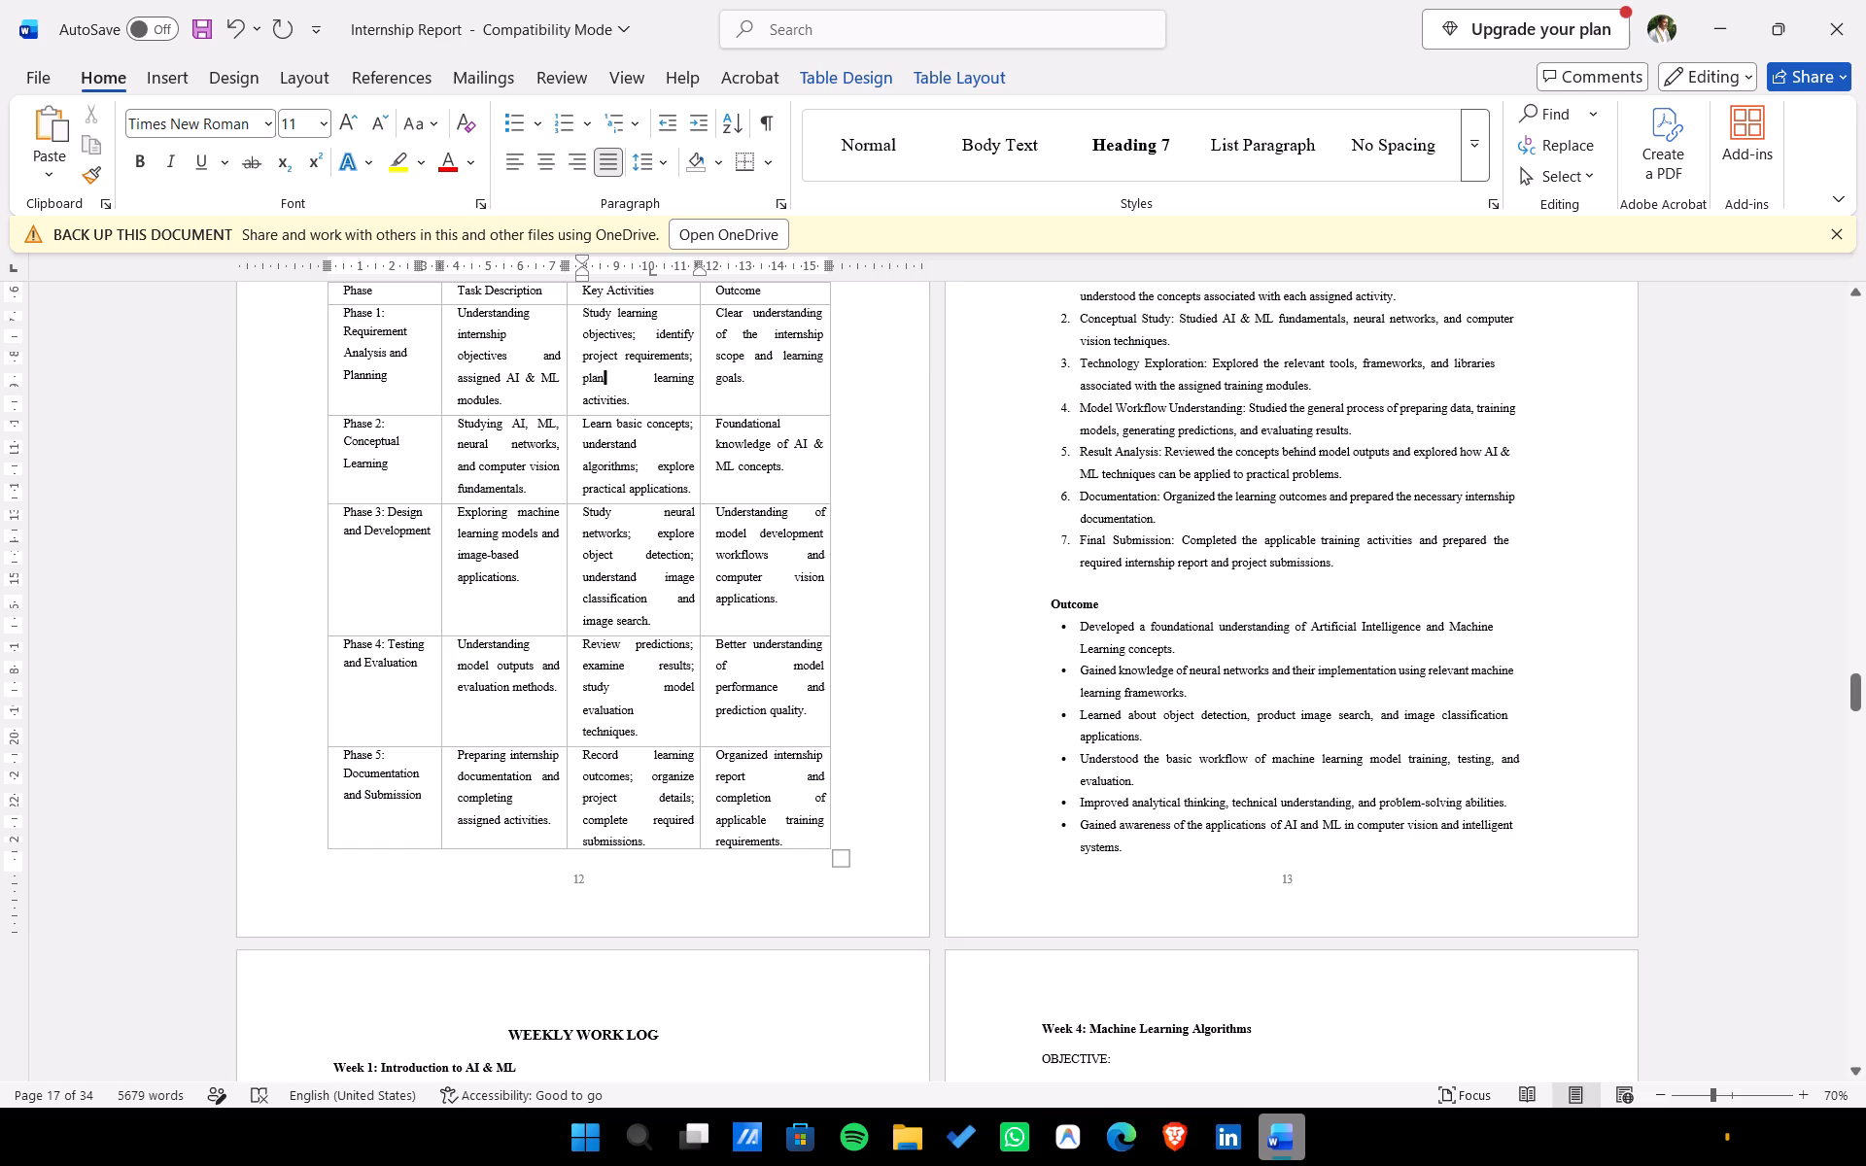
{"action": "key", "text": "Right"}
{"action": "key", "text": "BackSpace"}
{"action": "key", "text": "space"}
{"action": "key", "text": "space"}
{"action": "key", "text": "space"}
{"action": "key", "text": "space"}
{"action": "key", "text": "BackSpace"}
{"action": "key", "text": "BackSpace"}
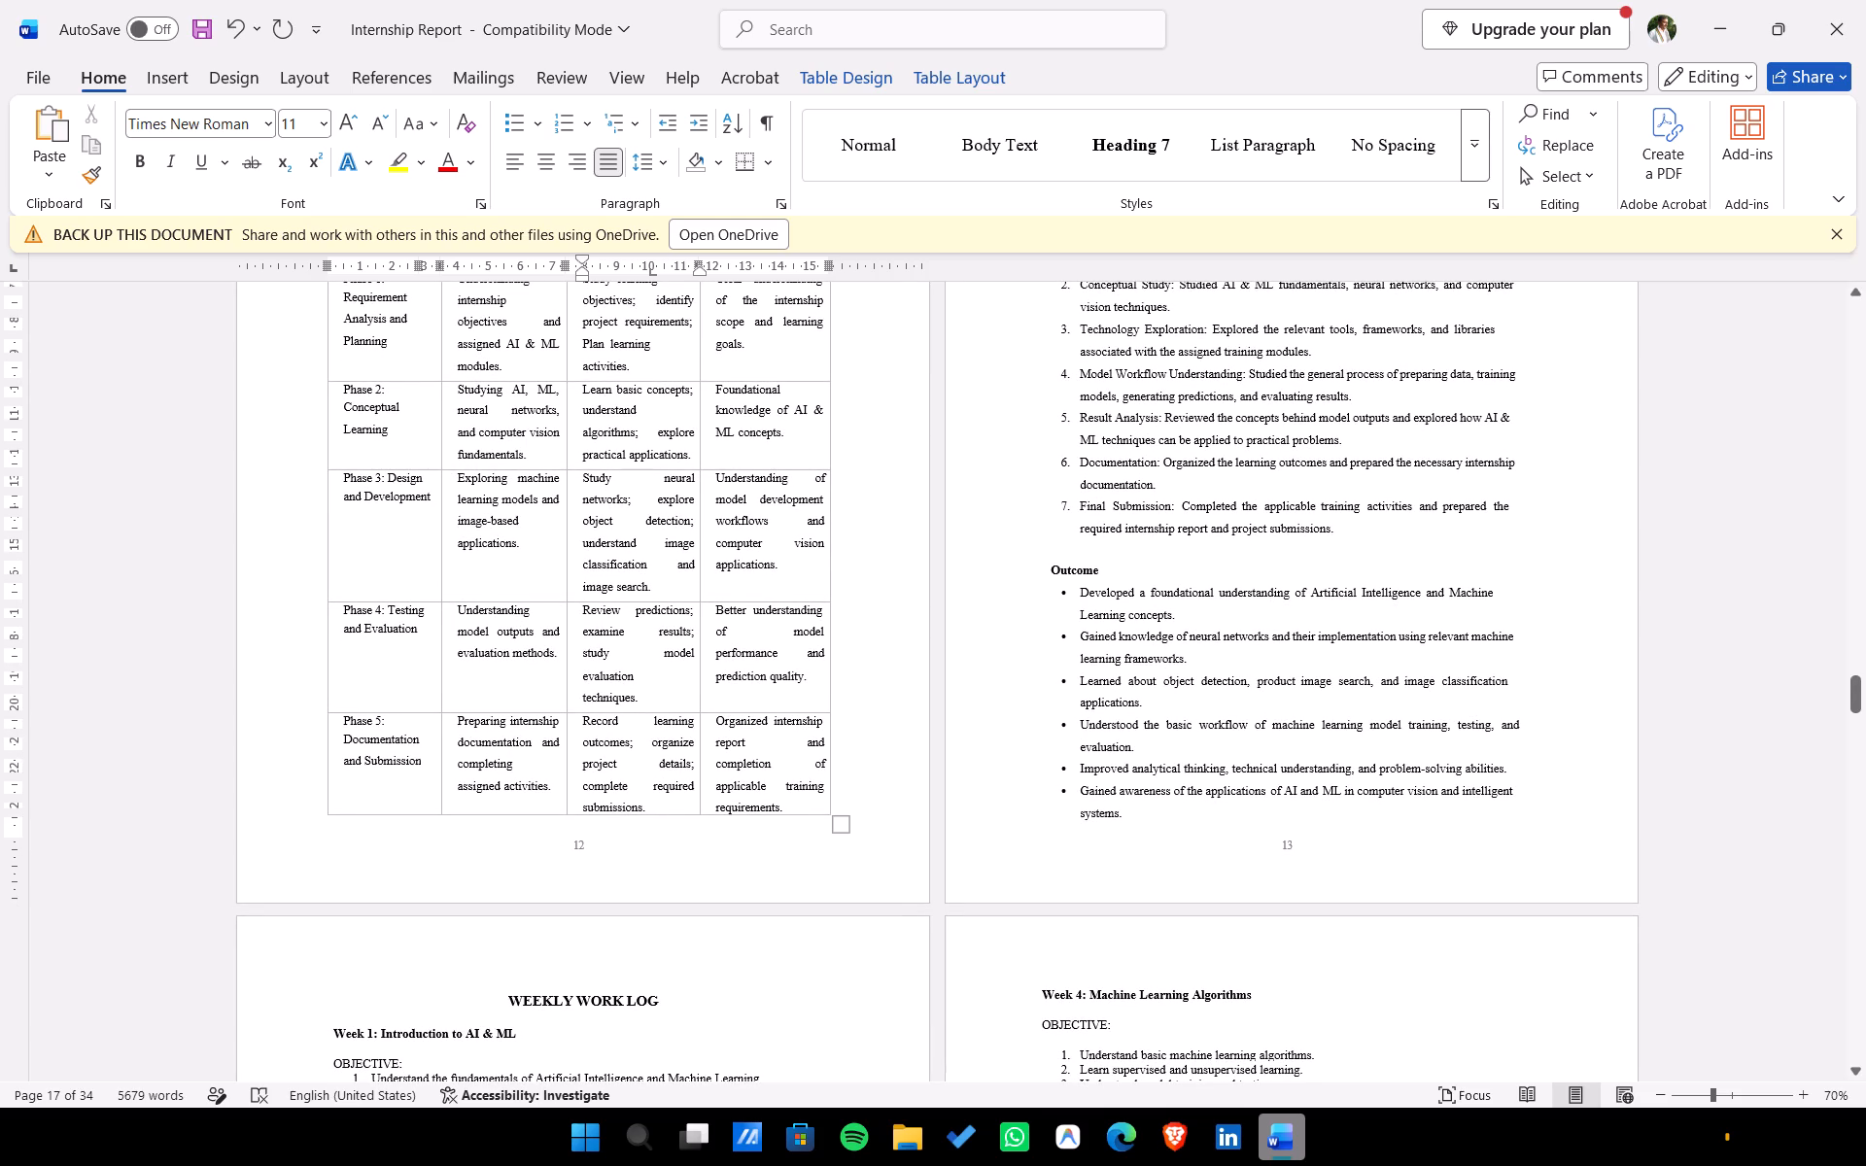
Extend the right indent of the "understand" line in the Phase 2 Key Activities cell slightly outward.
{"action": "left_click", "coordinate": [637, 386]}
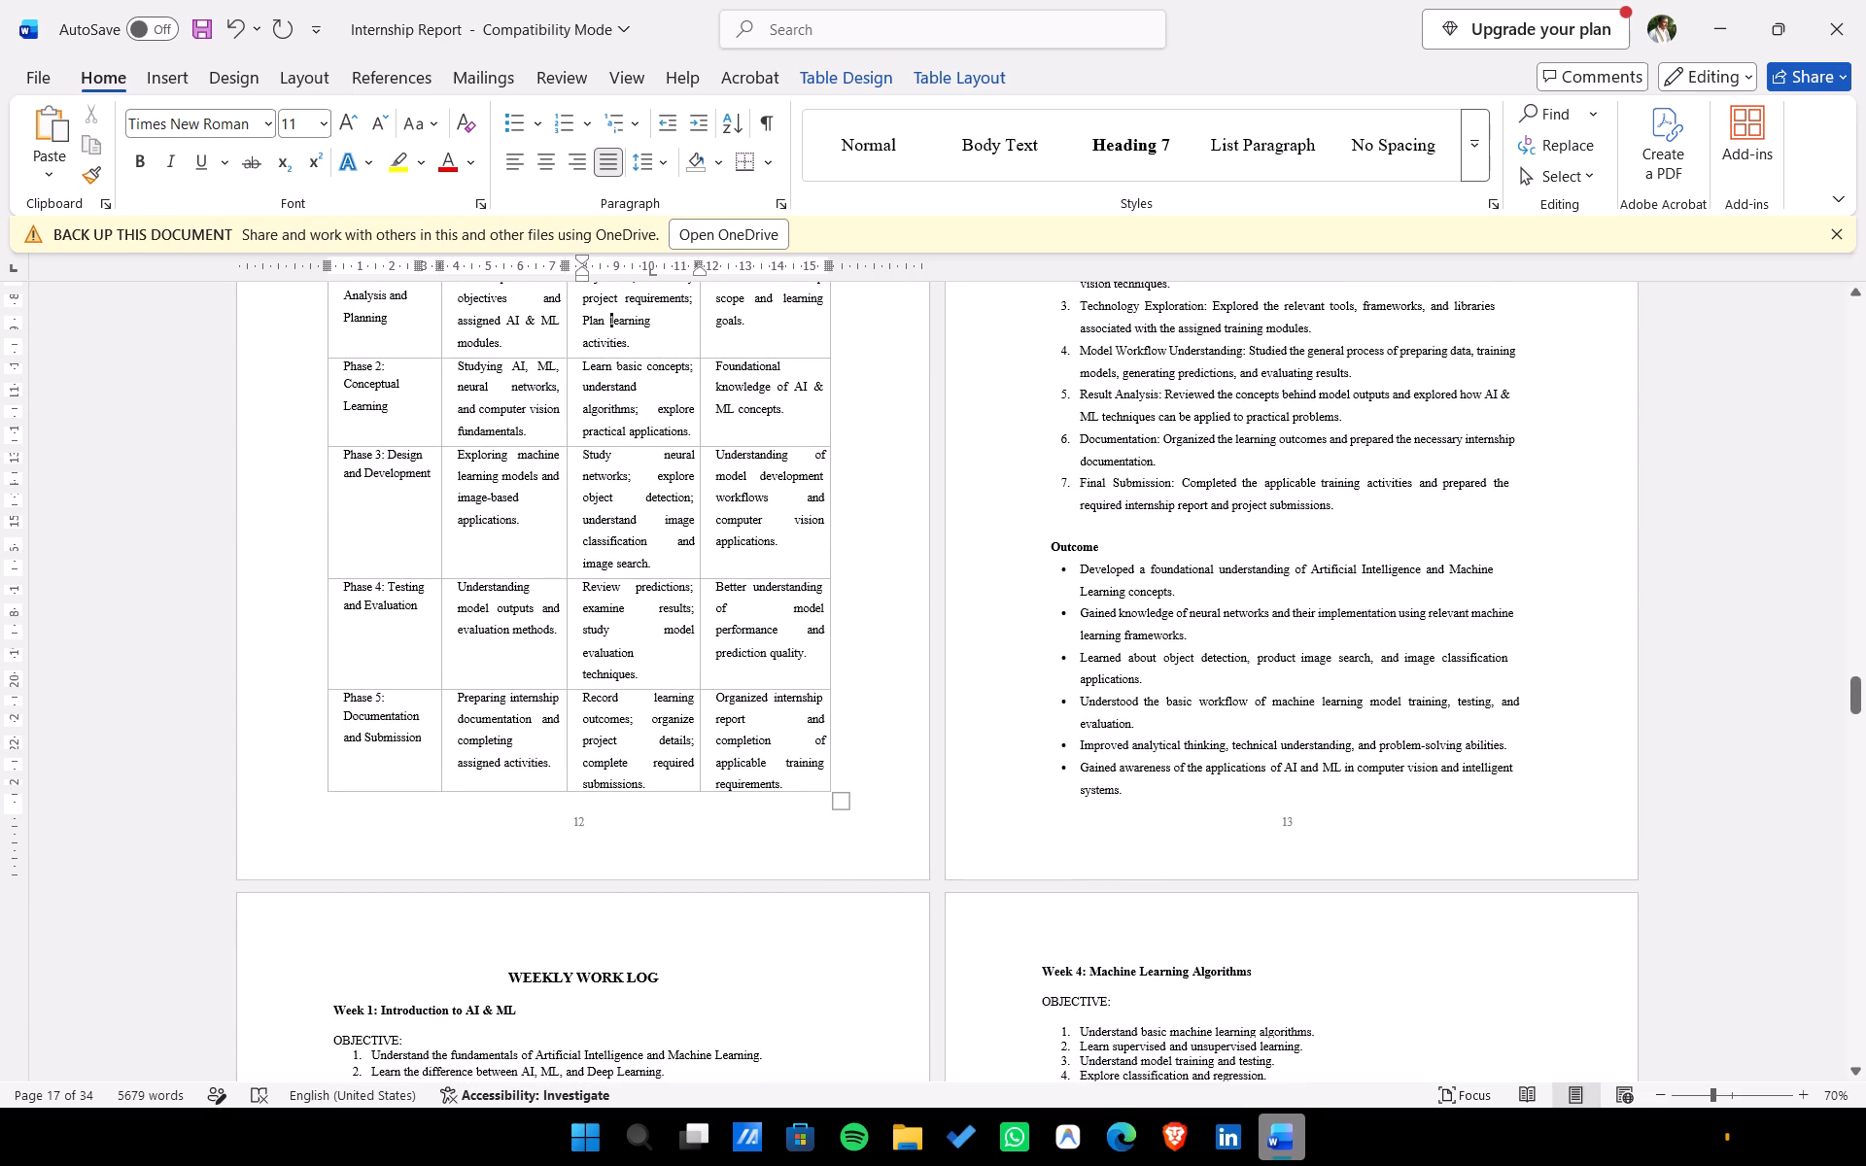
{"action": "left_click_drag", "start_coordinate": [702, 271], "coordinate": [715, 271]}
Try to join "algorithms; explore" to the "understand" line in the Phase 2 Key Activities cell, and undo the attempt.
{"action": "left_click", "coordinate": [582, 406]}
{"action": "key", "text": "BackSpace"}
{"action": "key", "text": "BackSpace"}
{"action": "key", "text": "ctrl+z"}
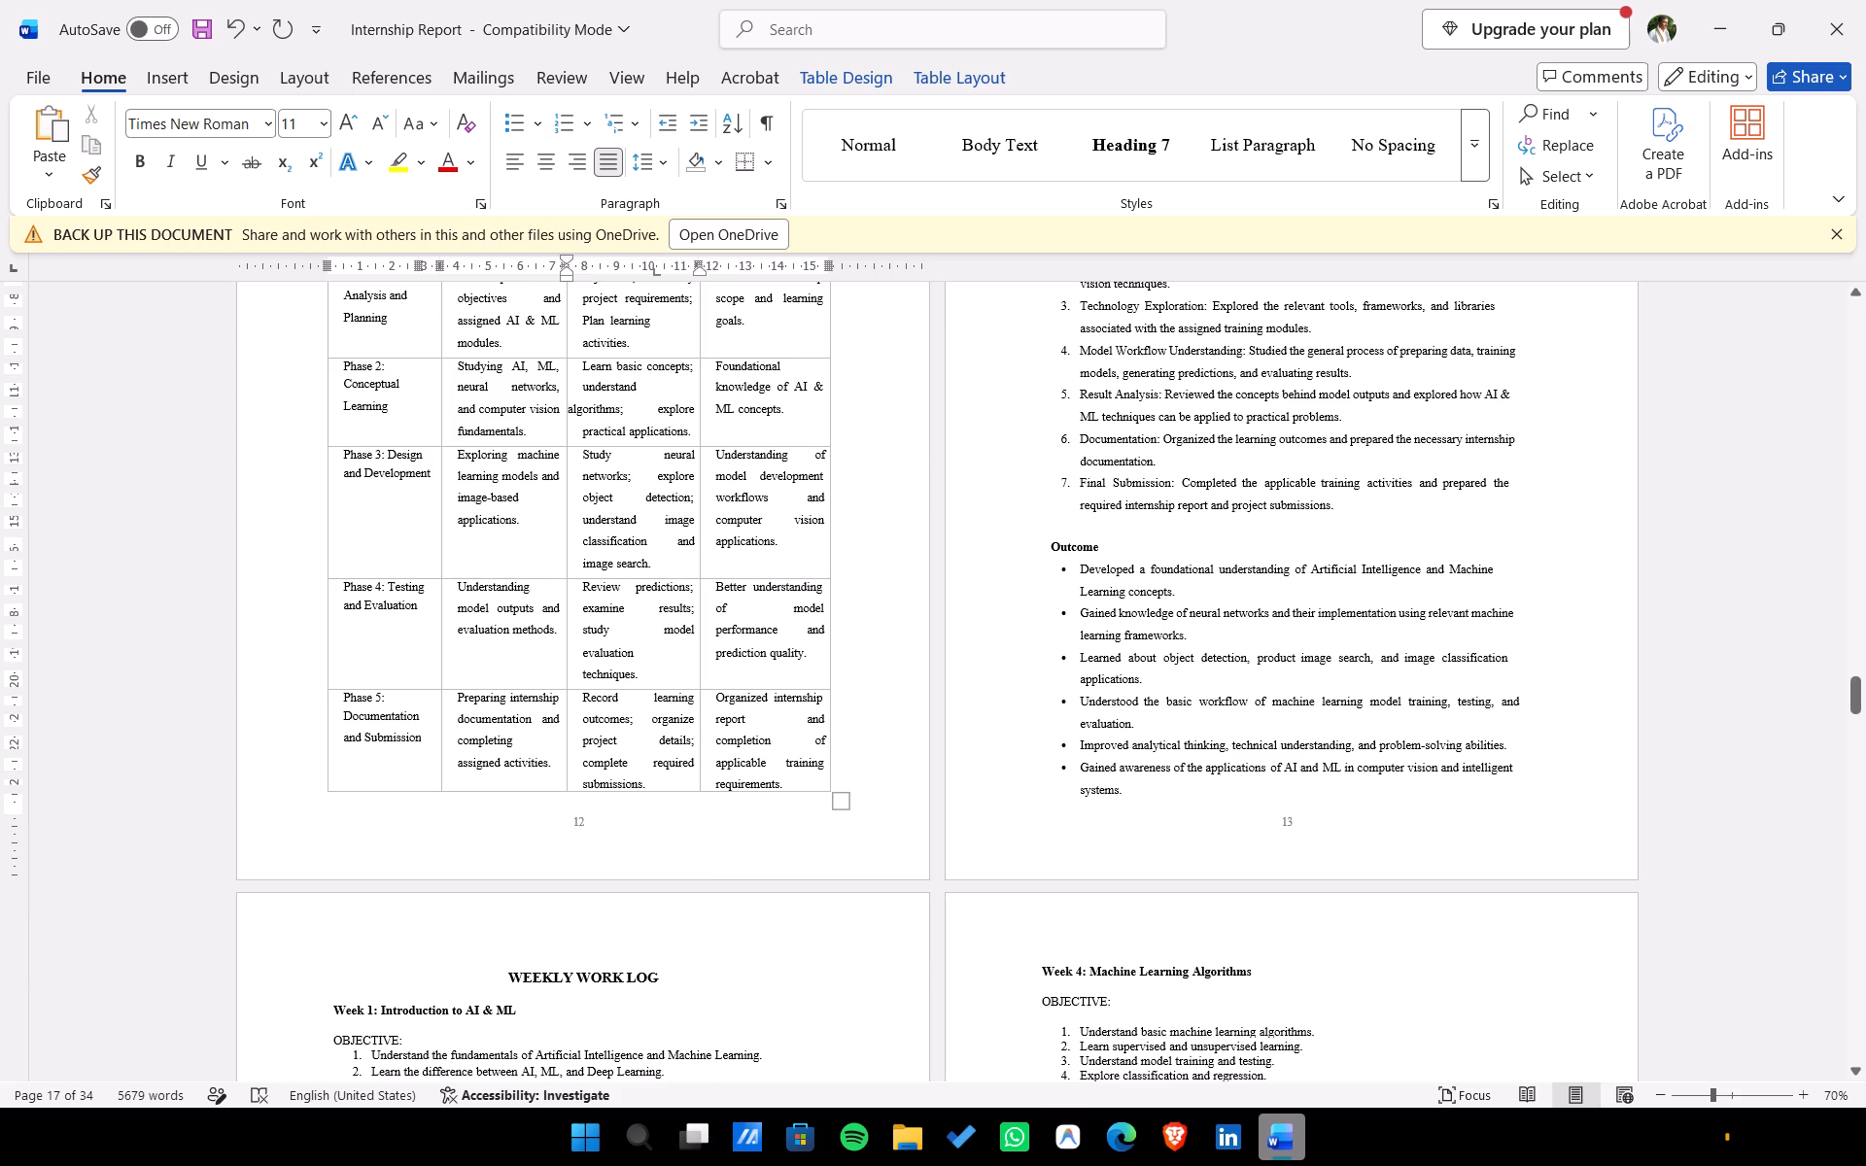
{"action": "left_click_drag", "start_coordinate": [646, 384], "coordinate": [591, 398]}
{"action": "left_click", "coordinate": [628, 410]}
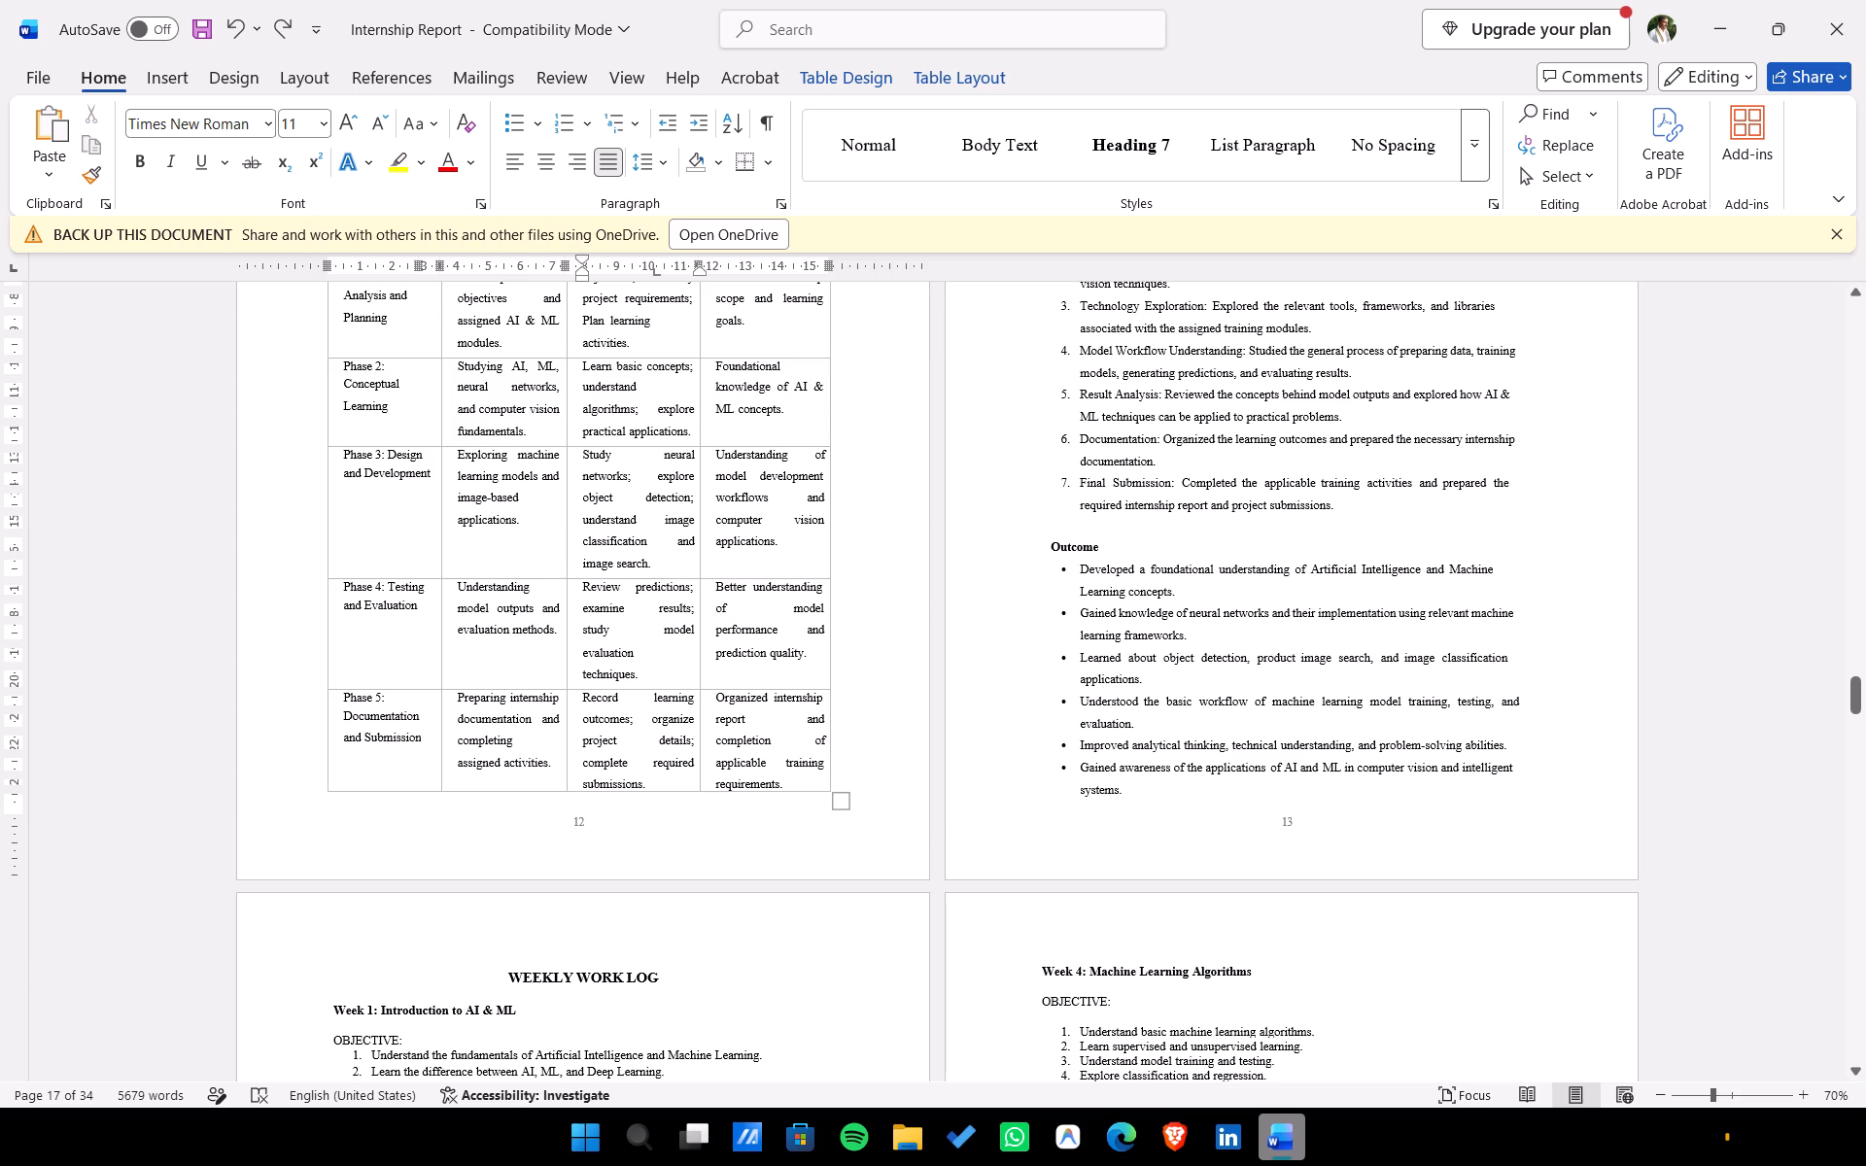
Add the word "the" after "understand" in the Phase 2 Key Activities cell.
{"action": "left_click", "coordinate": [665, 383]}
{"action": "key", "text": "space"}
{"action": "key", "text": "space"}
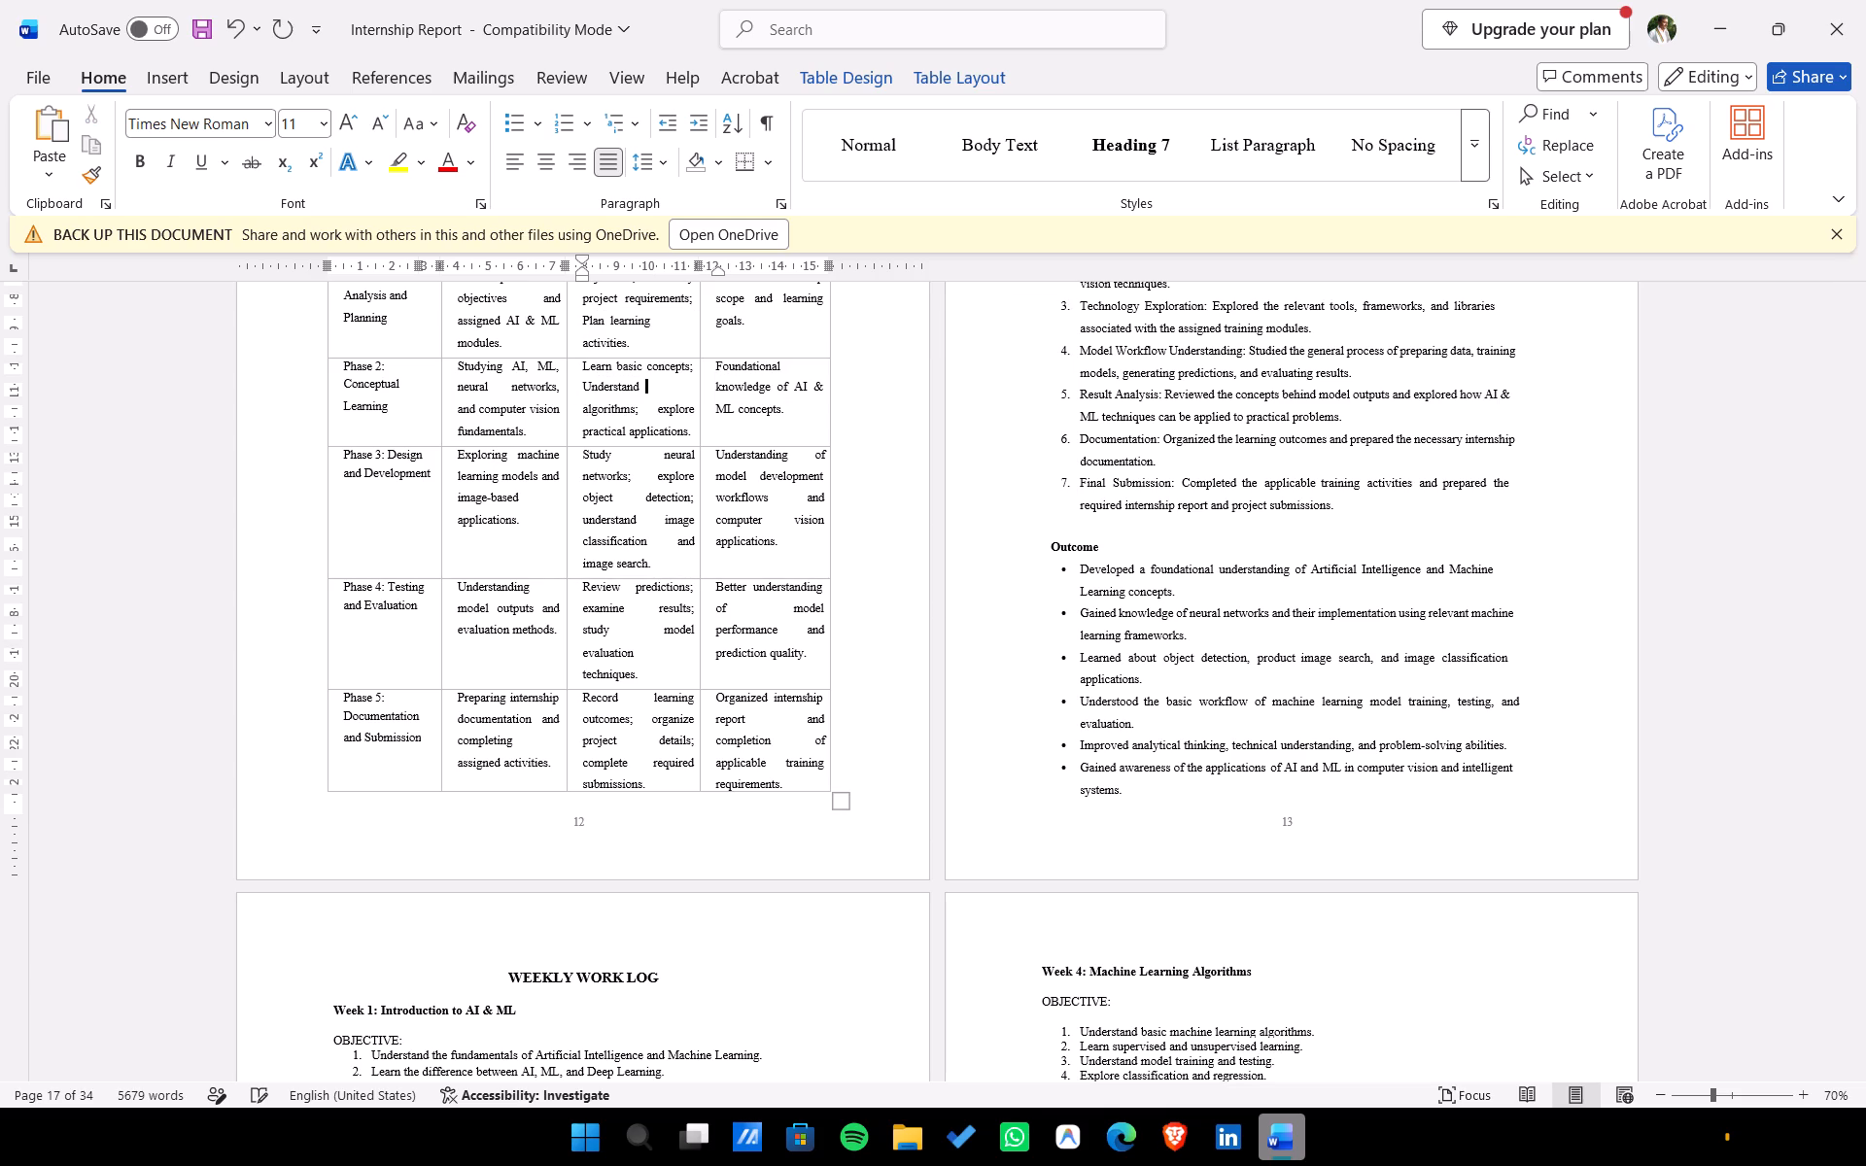
{"action": "type", "text": "Th"}
{"action": "key", "text": "BackSpace"}
{"action": "key", "text": "BackSpace"}
{"action": "key", "text": "y"}
{"action": "key", "text": "BackSpace"}
{"action": "type", "text": "the"}
{"action": "key", "text": "space"}
Close the wide gap between "Study" and "neural" in the Phase 3 Key Activities cell.
{"action": "left_click", "coordinate": [675, 502]}
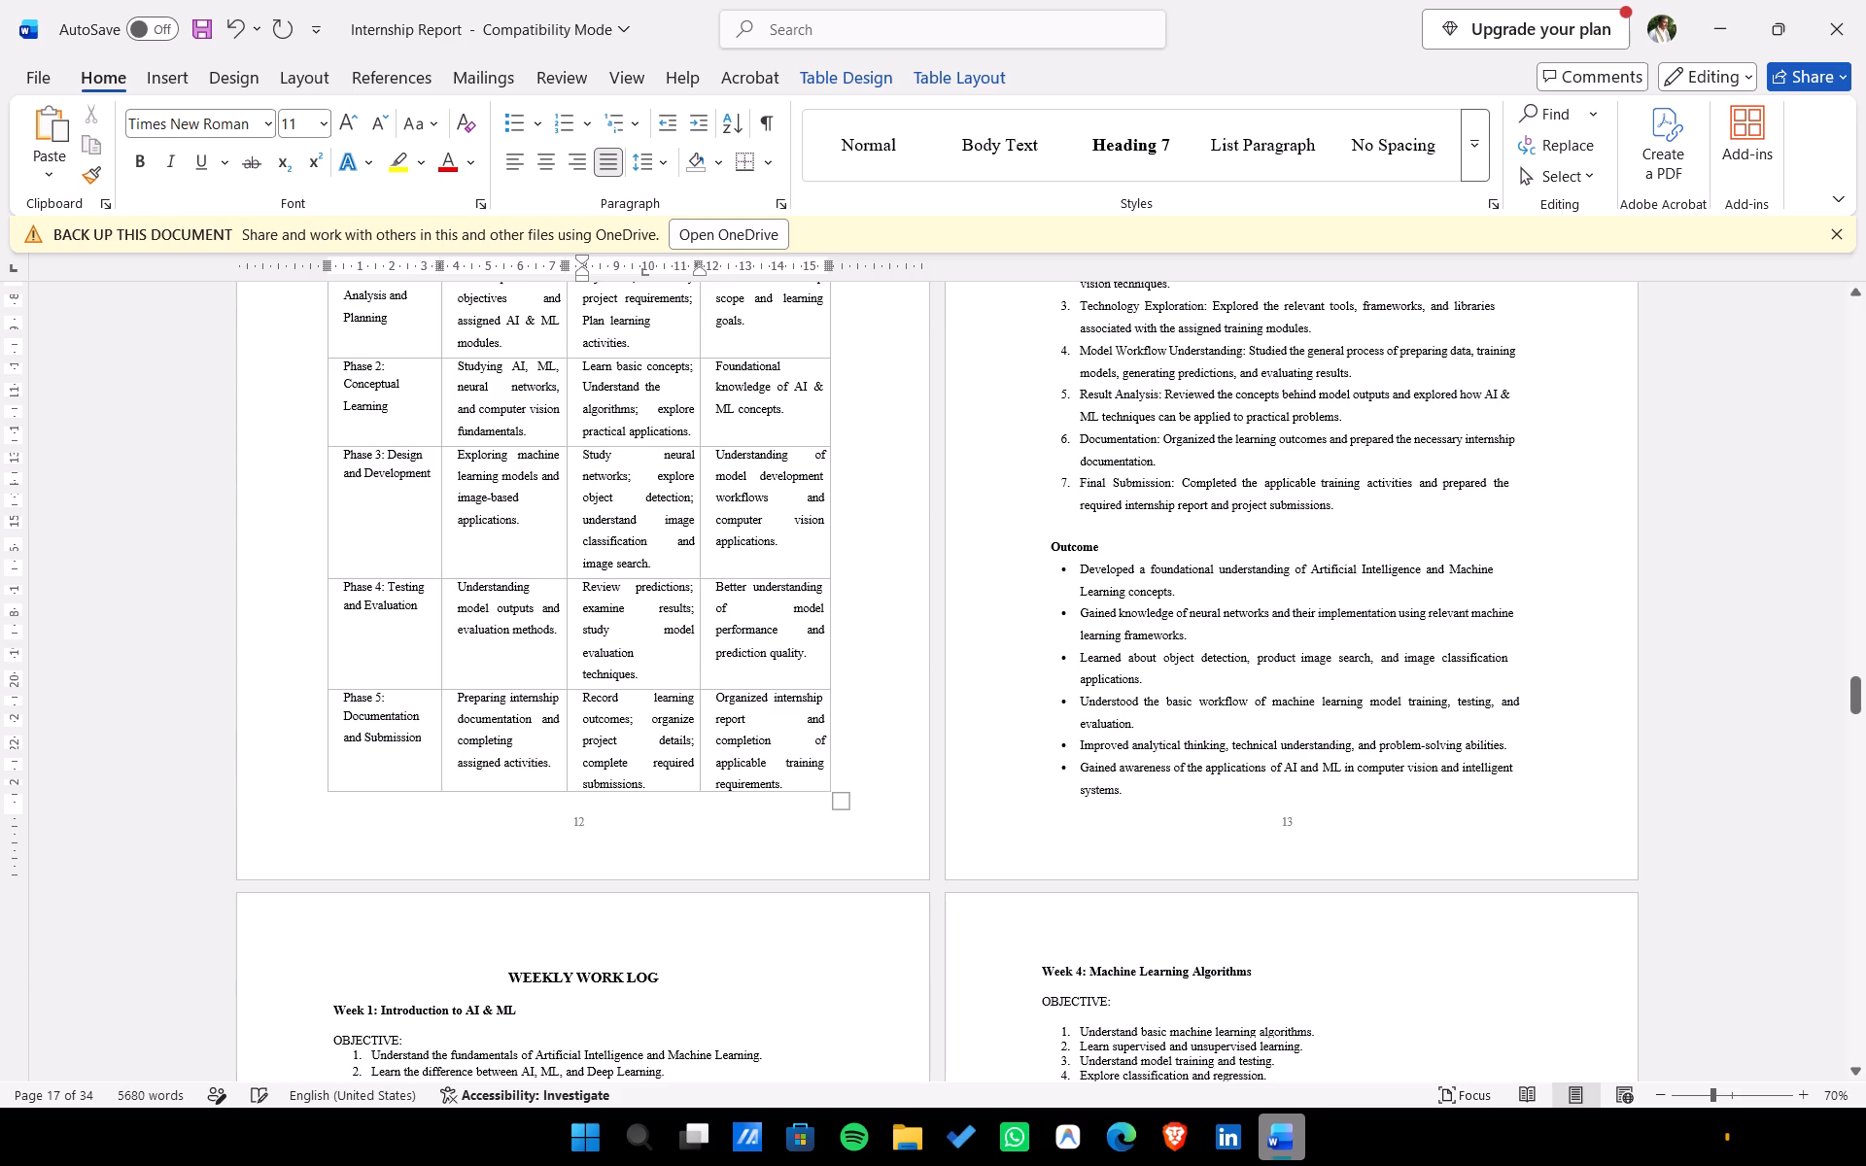
{"action": "left_click", "coordinate": [660, 453]}
{"action": "key", "text": "BackSpace"}
{"action": "key", "text": "space"}
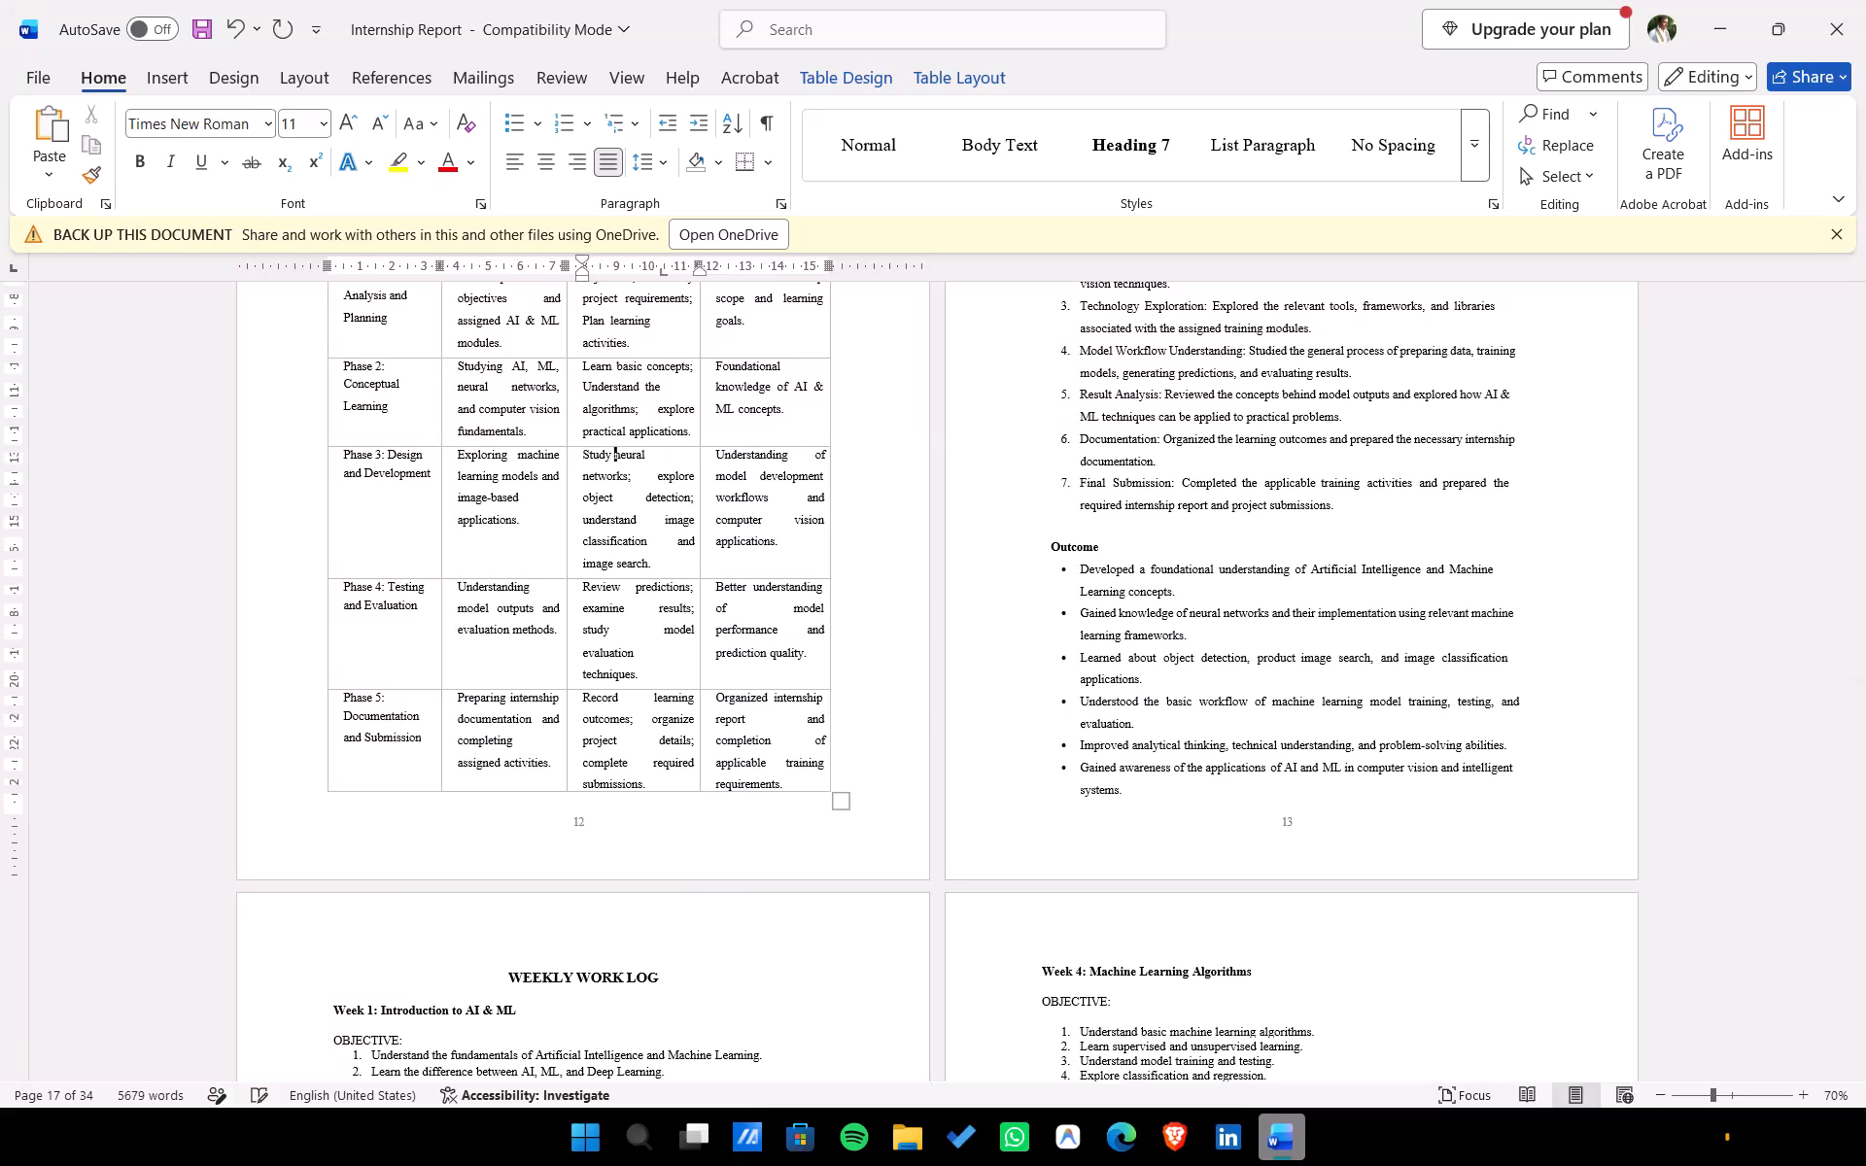
{"action": "key", "text": "space"}
{"action": "key", "text": "space"}
{"action": "key", "text": "space"}
{"action": "key", "text": "BackSpace"}
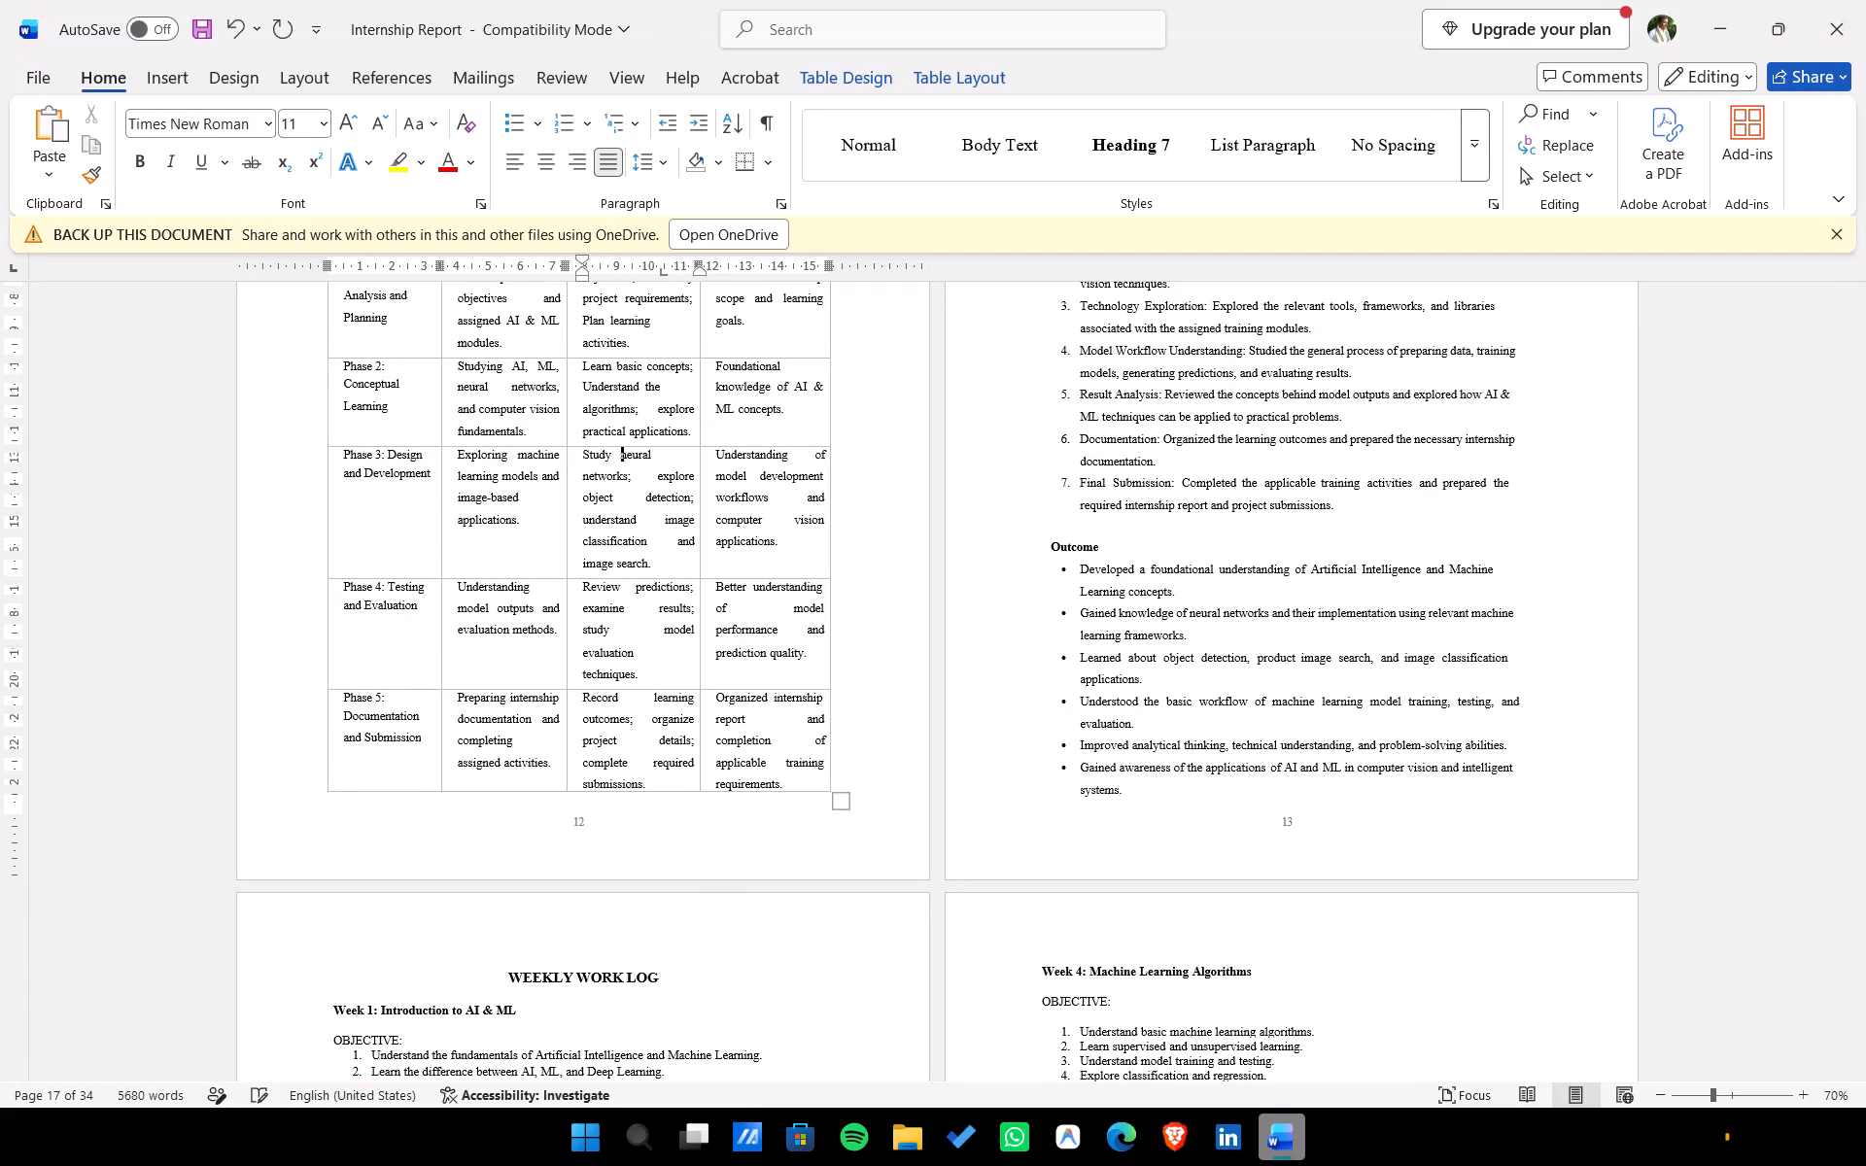
Add the word "and" after "Study neural" in the Phase 3 Key Activities cell.
{"action": "scroll", "coordinate": [669, 529], "scroll_direction": "down", "scroll_amount": 1}
{"action": "left_click", "coordinate": [667, 443]}
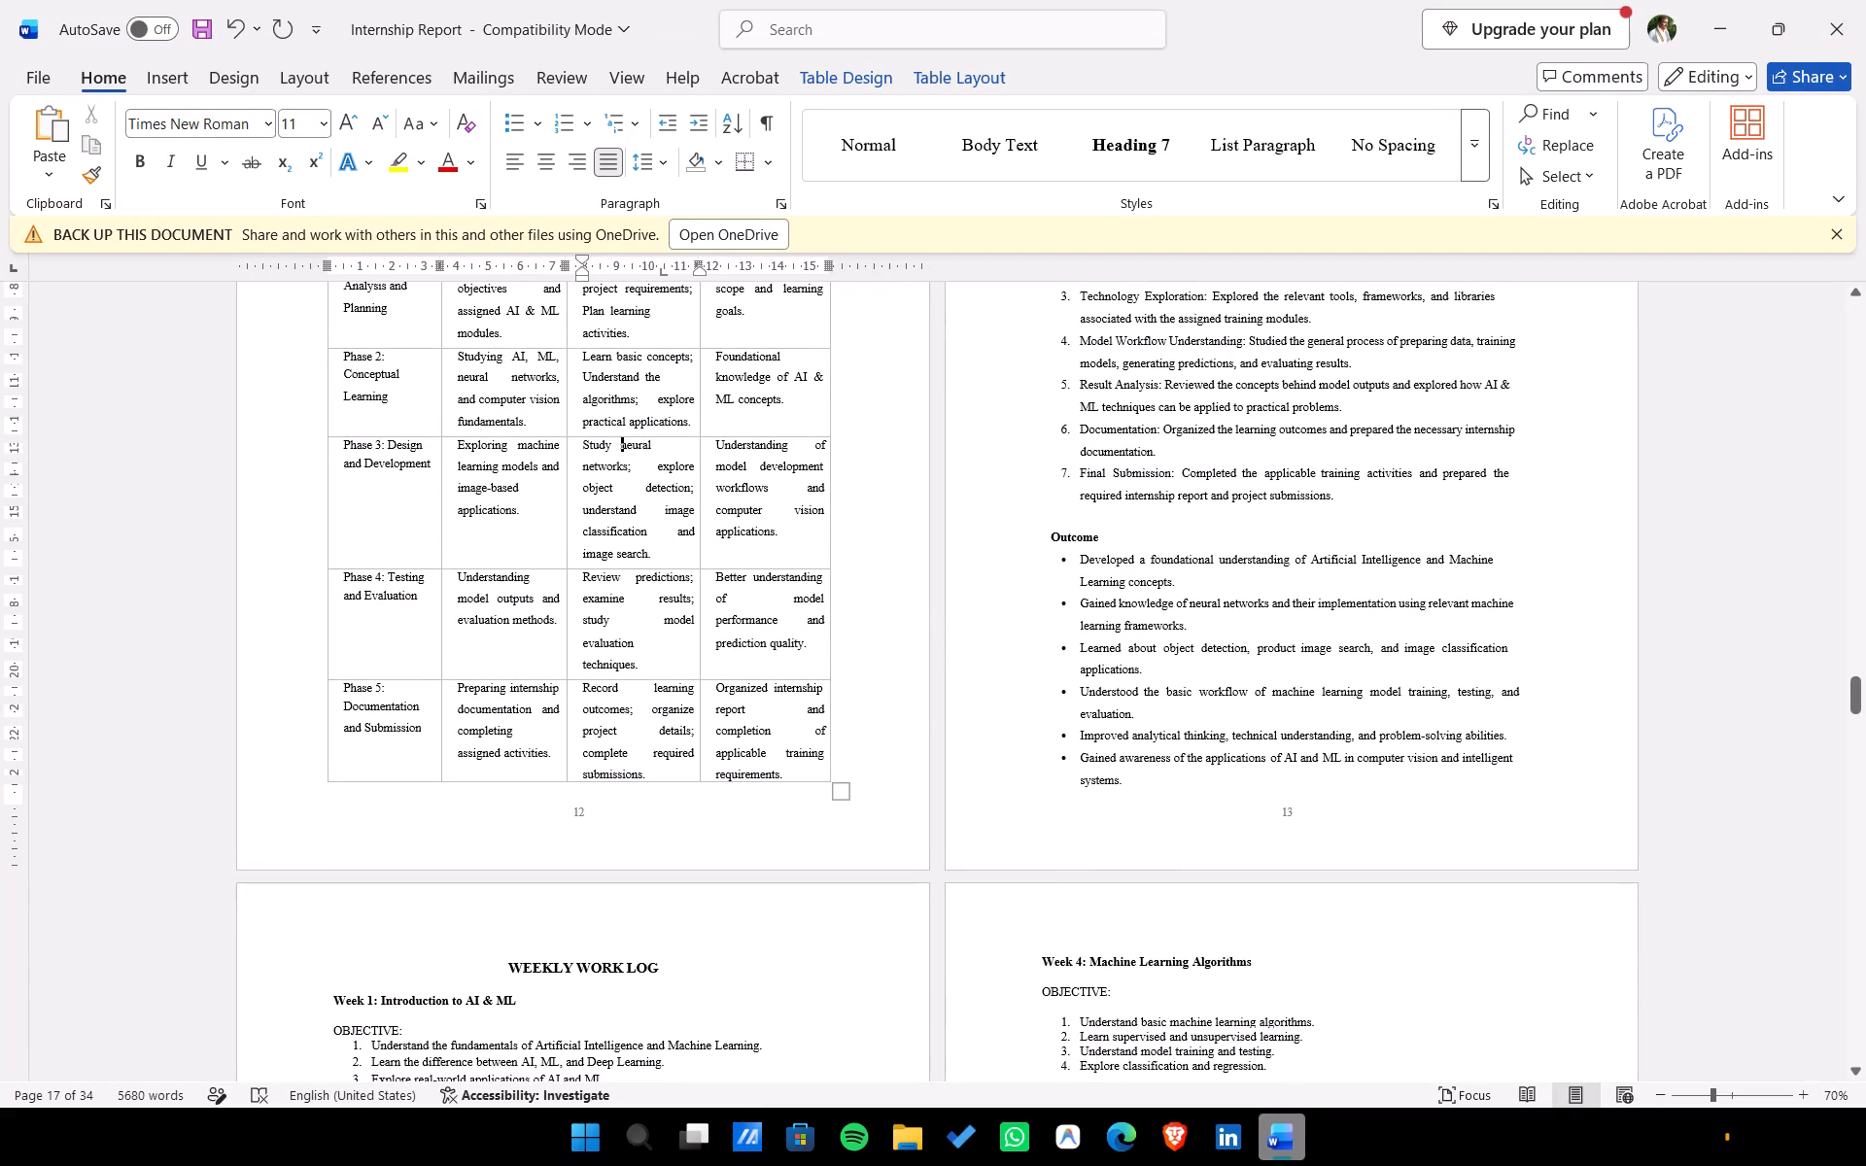
{"action": "key", "text": "space"}
{"action": "key", "text": "space"}
{"action": "key", "text": "shift+a"}
{"action": "key", "text": "BackSpace"}
{"action": "type", "text": "and"}
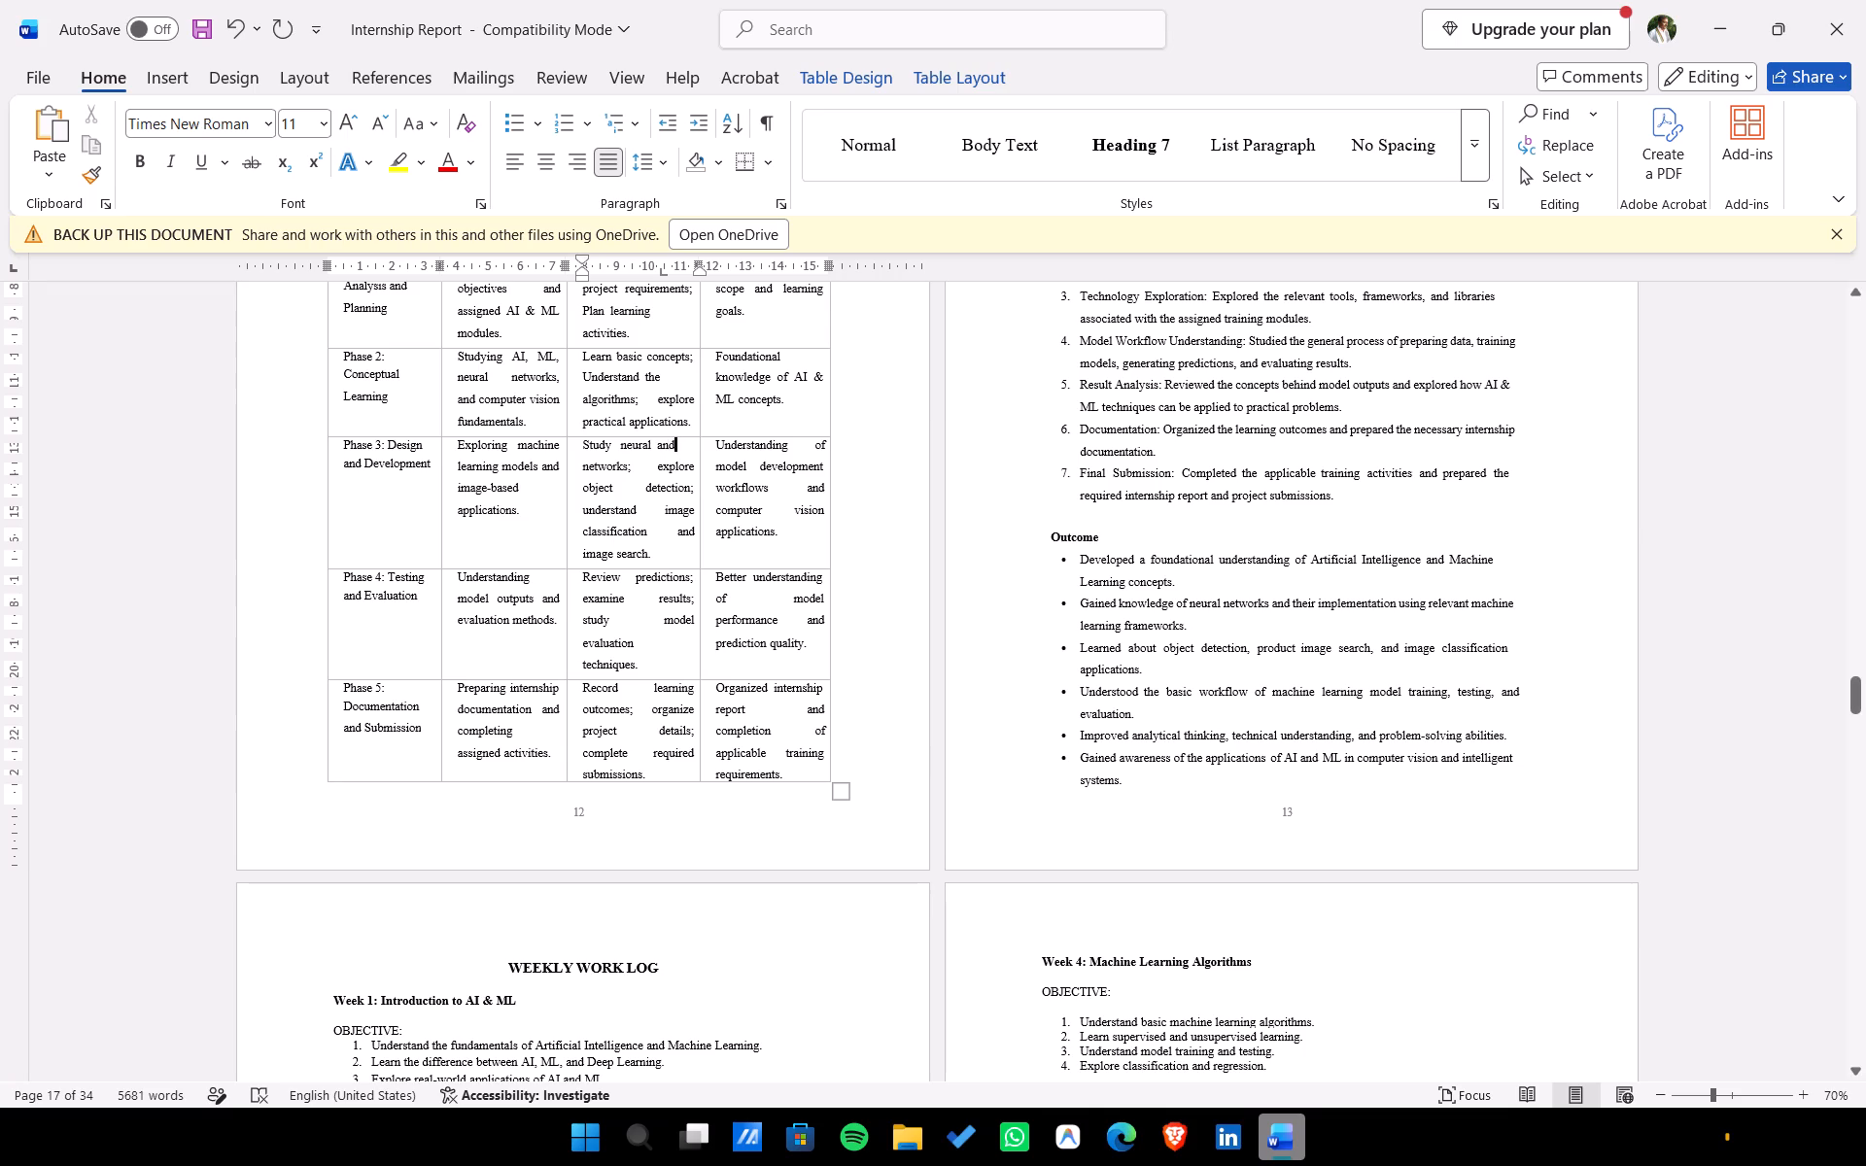
Close the wide gaps between "object" and "detection" and between "networks;" and "explore" in the Phase 3 Key Activities cell.
{"action": "left_click", "coordinate": [640, 493]}
{"action": "key", "text": "BackSpace"}
{"action": "key", "text": "space"}
{"action": "key", "text": "space"}
{"action": "key", "text": "space"}
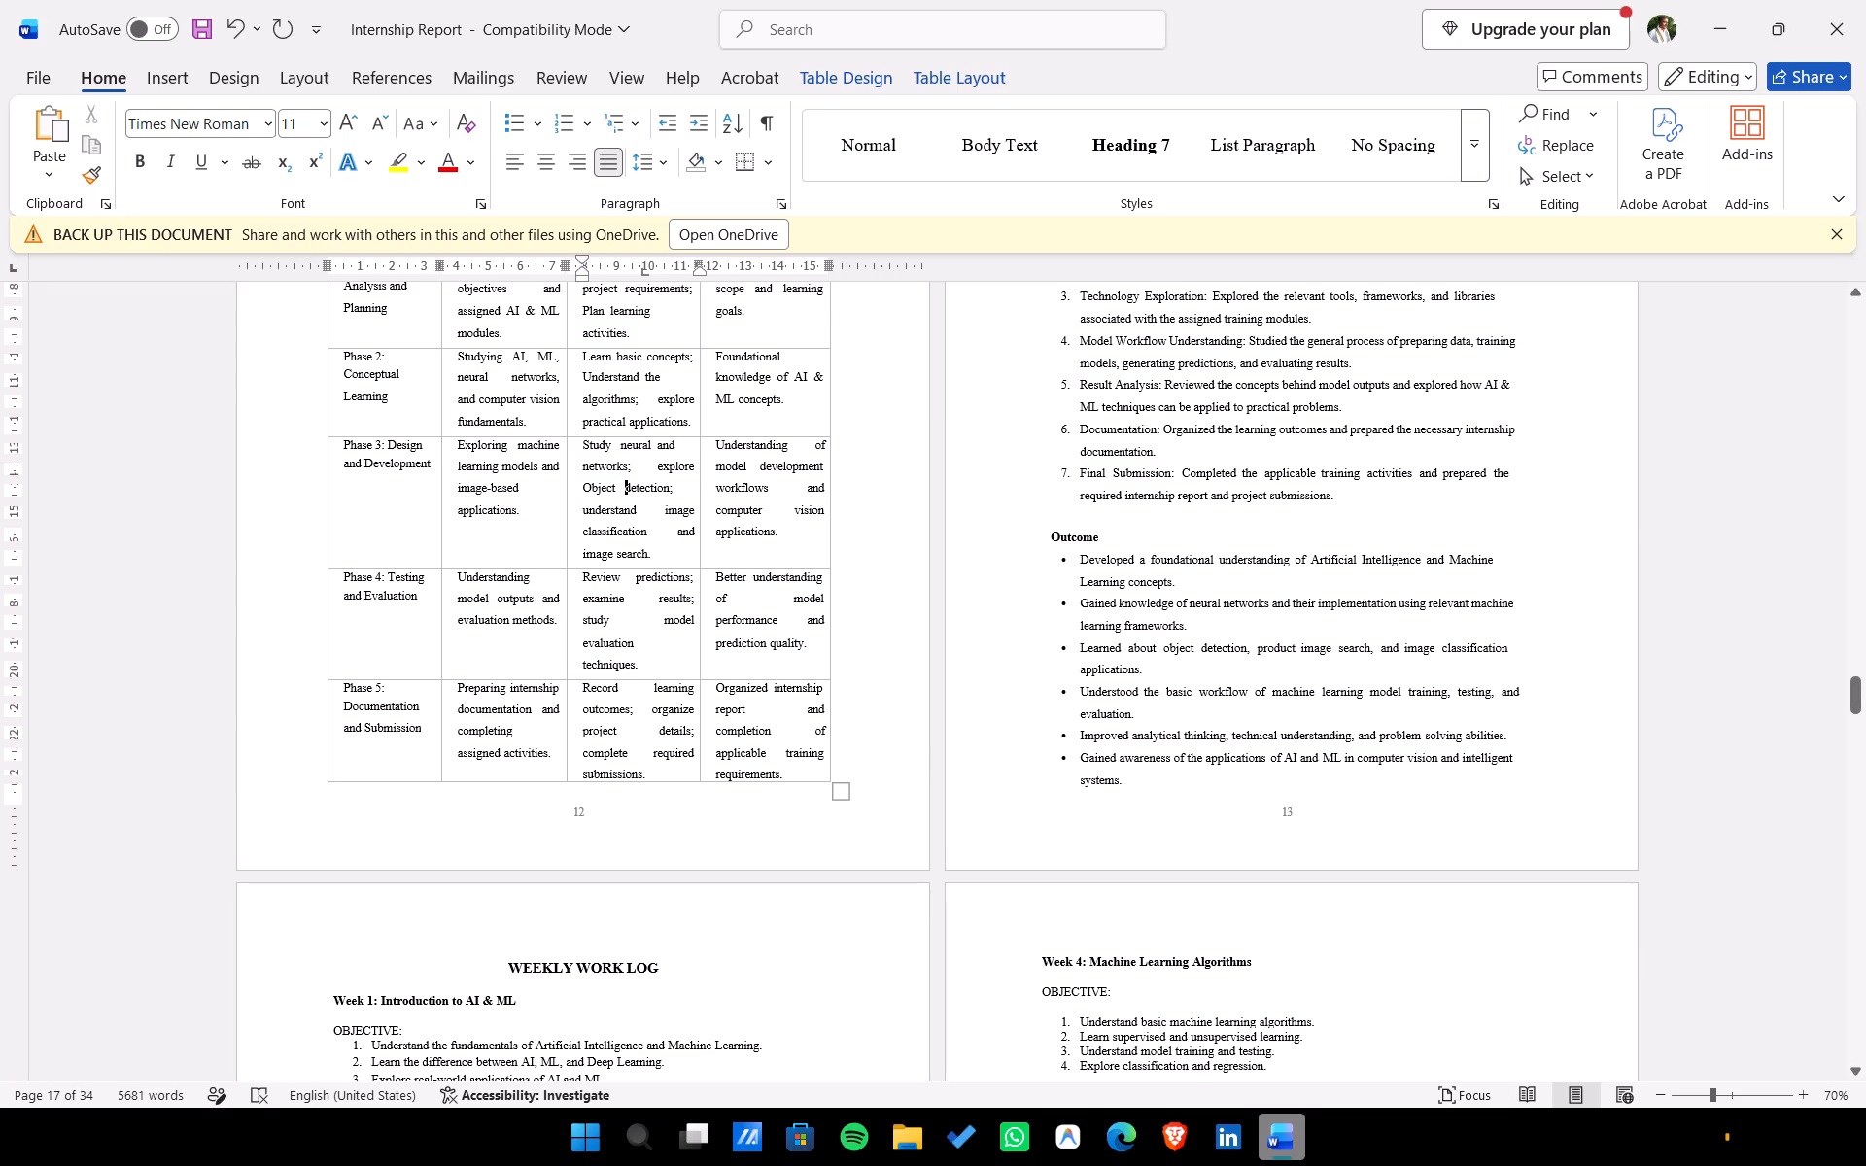
{"action": "left_click", "coordinate": [657, 466]}
{"action": "key", "text": "BackSpace"}
{"action": "key", "text": "space"}
{"action": "key", "text": "space"}
Close the wide gaps between "understand" and "image" and after "classification" in the Phase 3 Key Activities cell.
{"action": "left_click", "coordinate": [660, 507]}
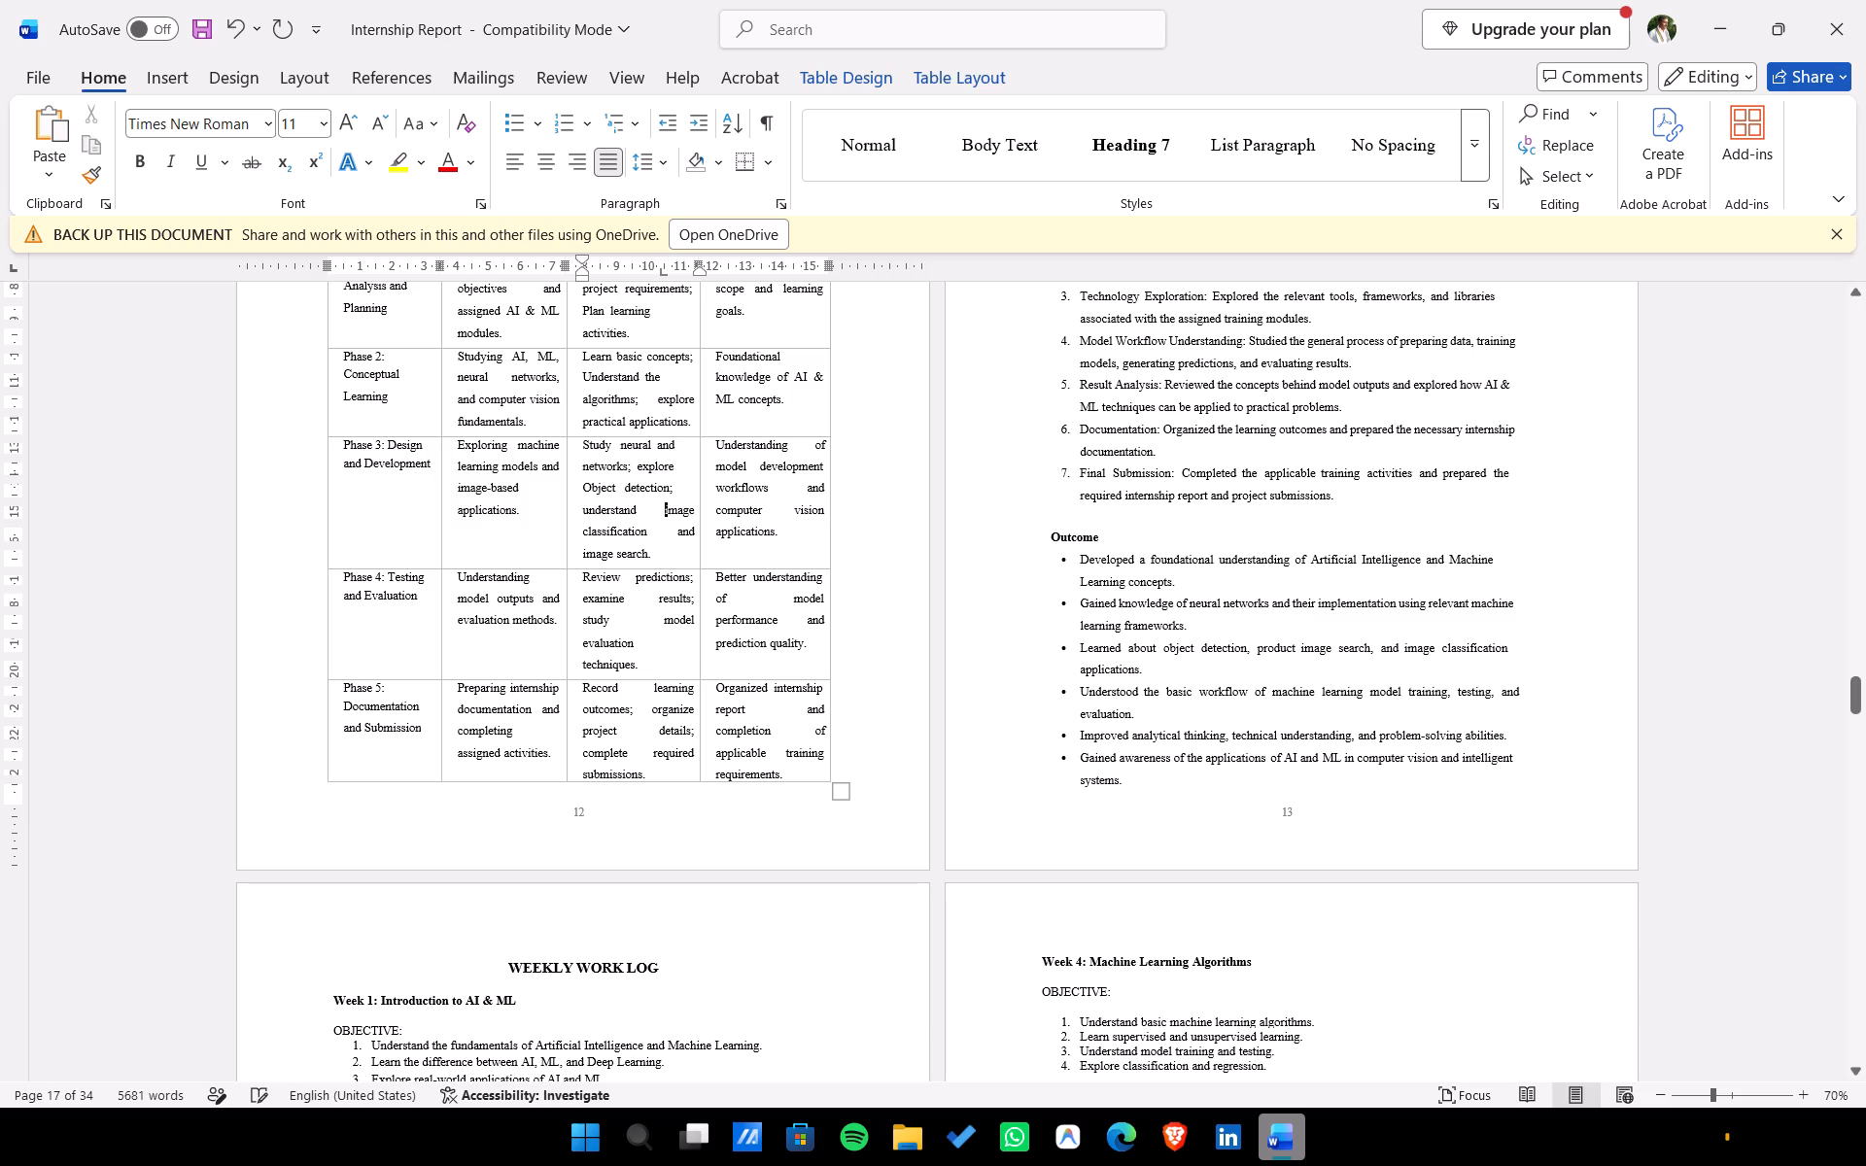
{"action": "key", "text": "BackSpace"}
{"action": "key", "text": "space"}
{"action": "key", "text": "space"}
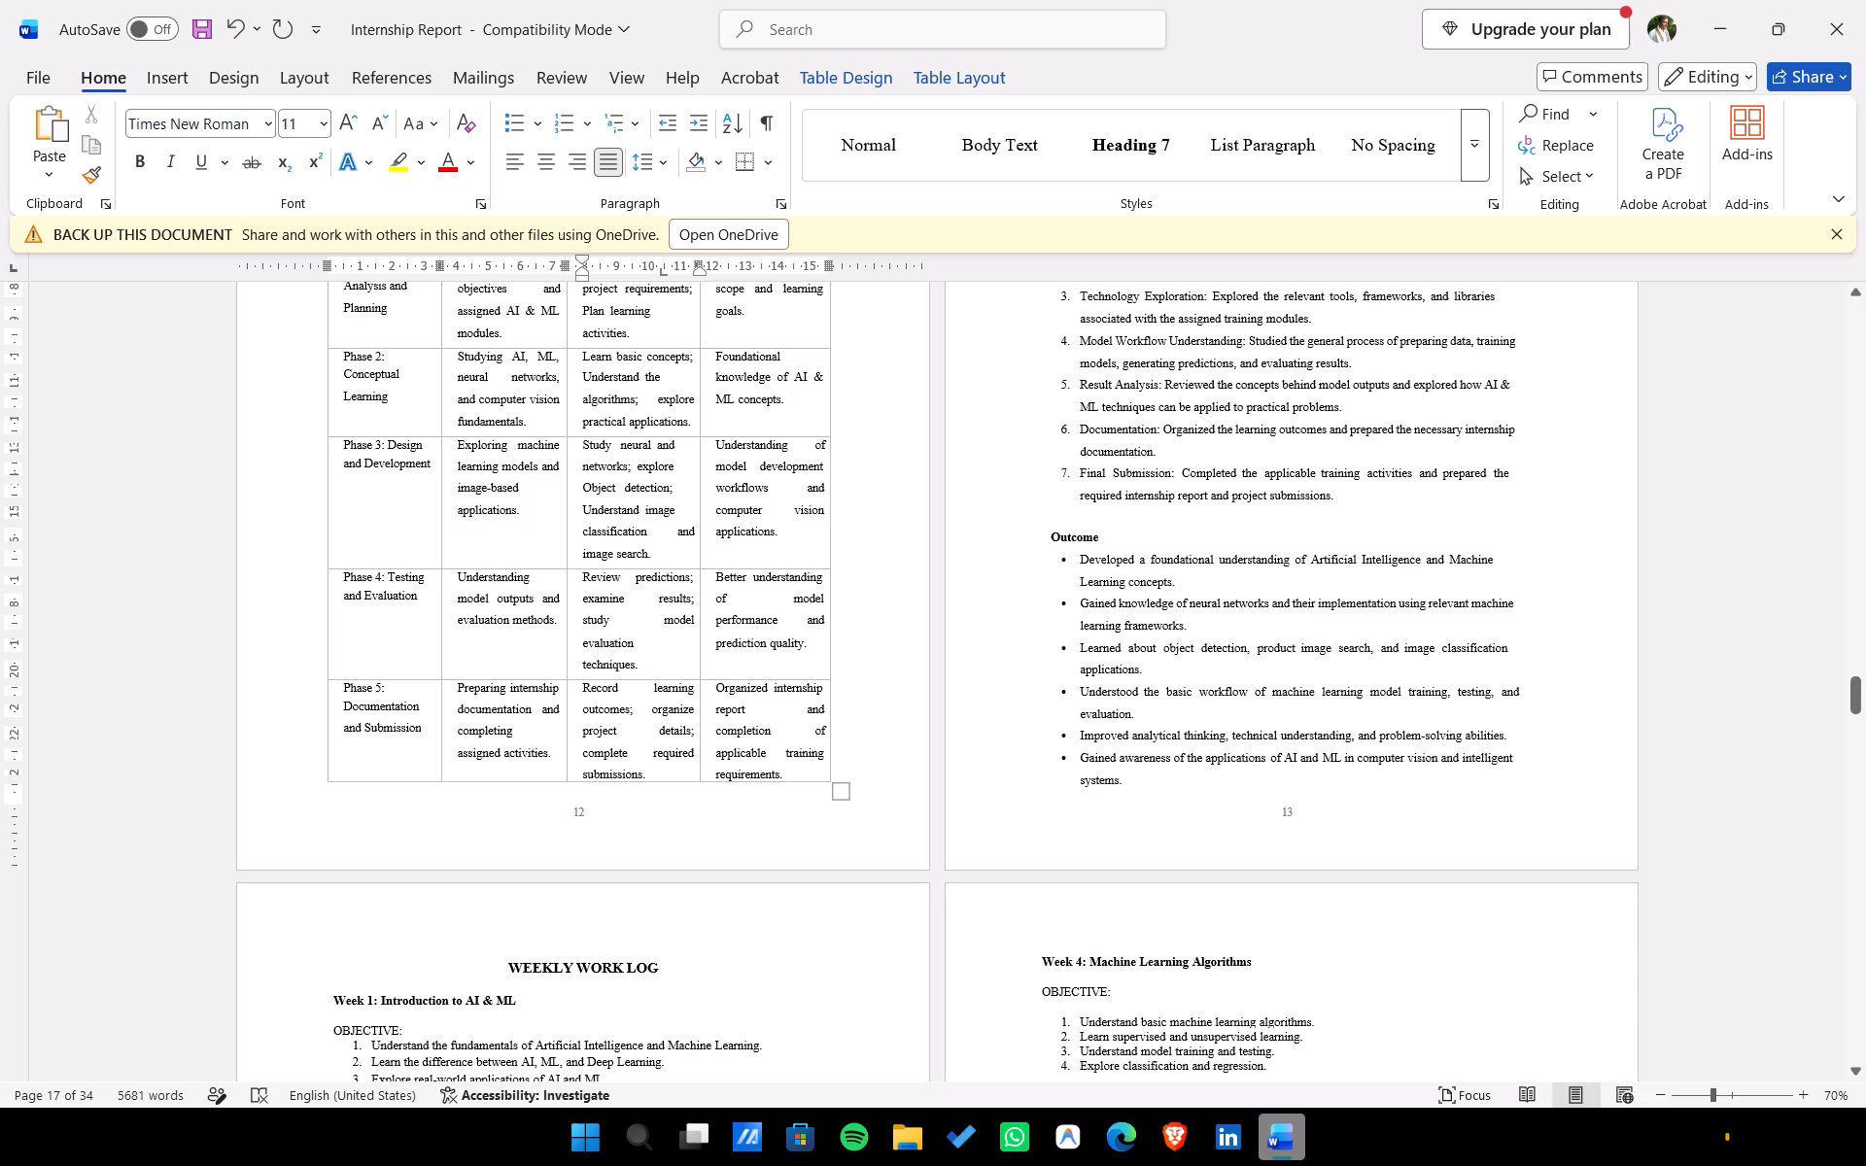
{"action": "left_click", "coordinate": [674, 533]}
{"action": "key", "text": "BackSpace"}
{"action": "key", "text": "space"}
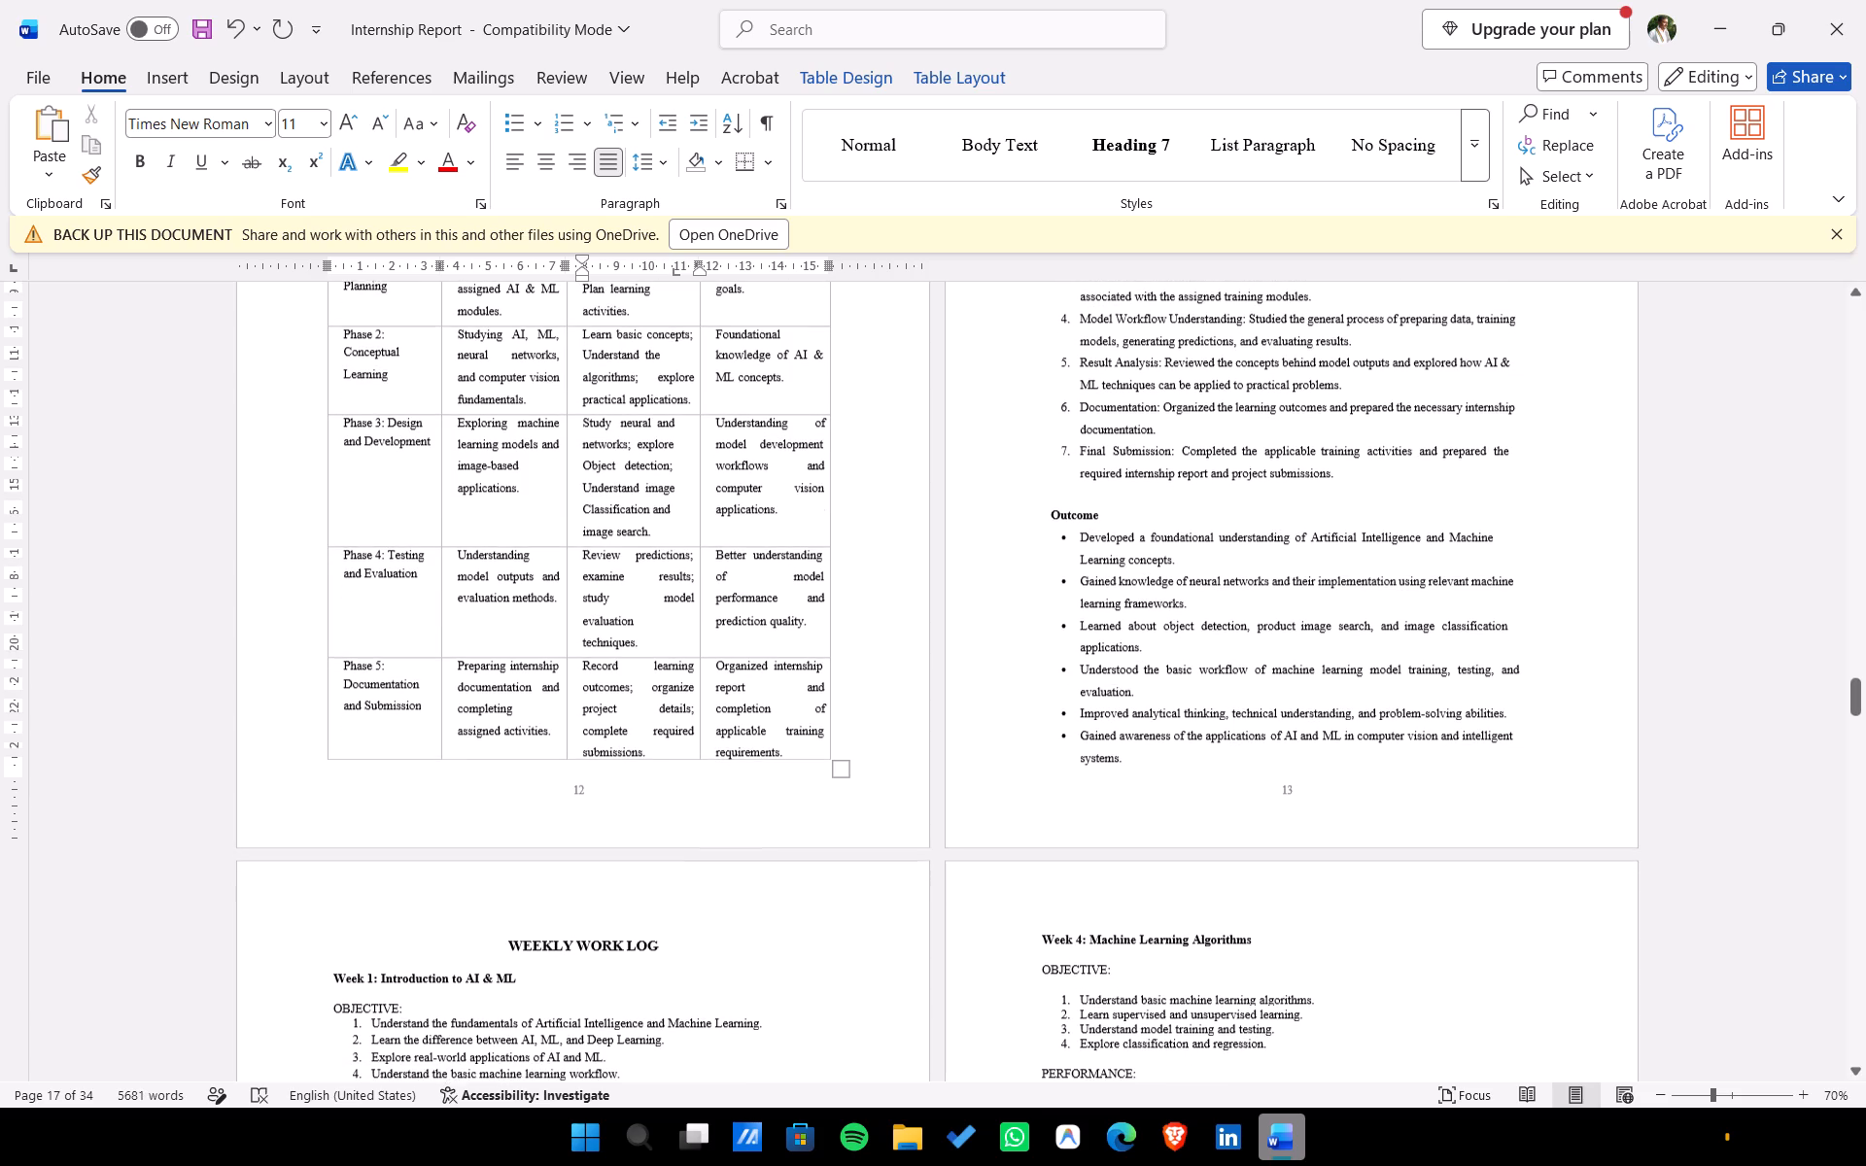
{"action": "scroll", "coordinate": [691, 529], "scroll_direction": "up", "scroll_amount": 1}
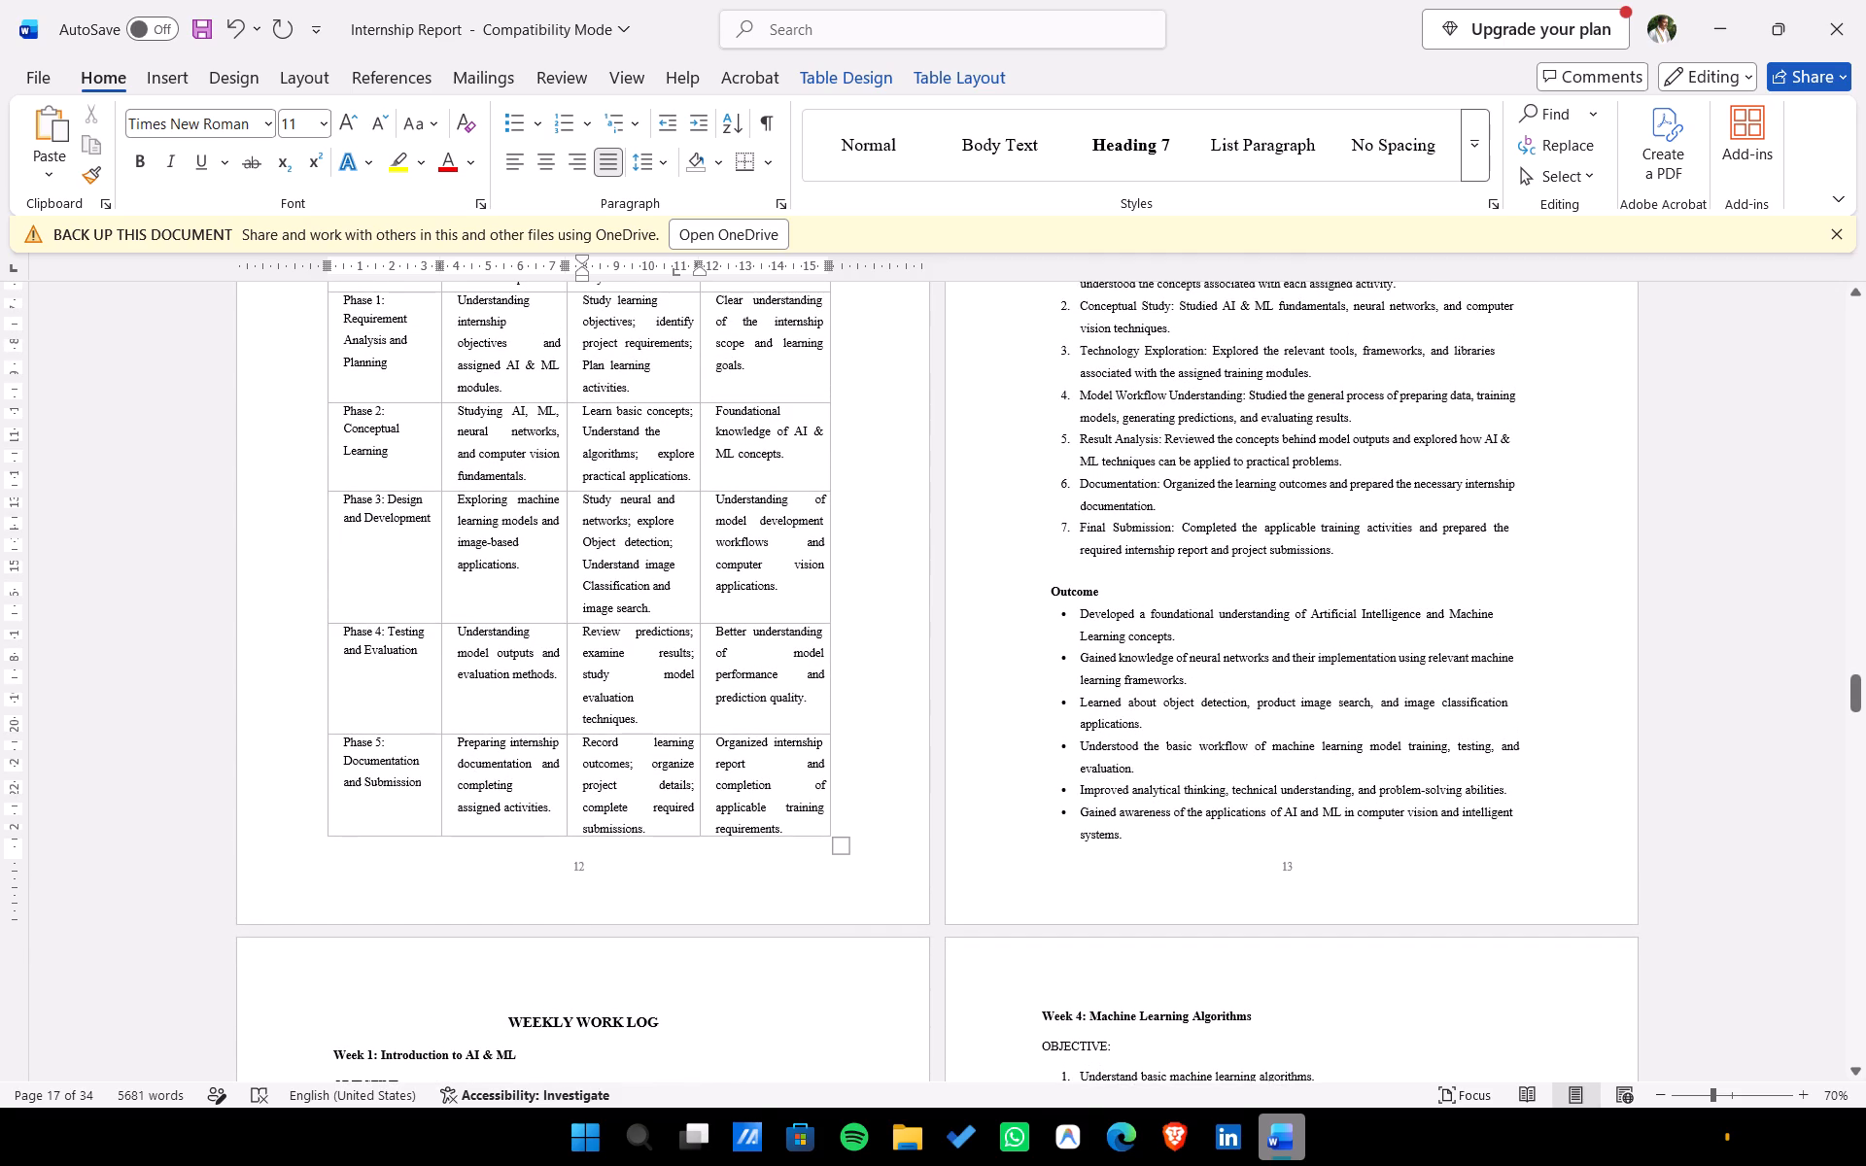
Close the wide gap between "objectives" and "and" in the Phase 1 Task Description cell.
{"action": "scroll", "coordinate": [555, 325], "scroll_direction": "up", "scroll_amount": 1}
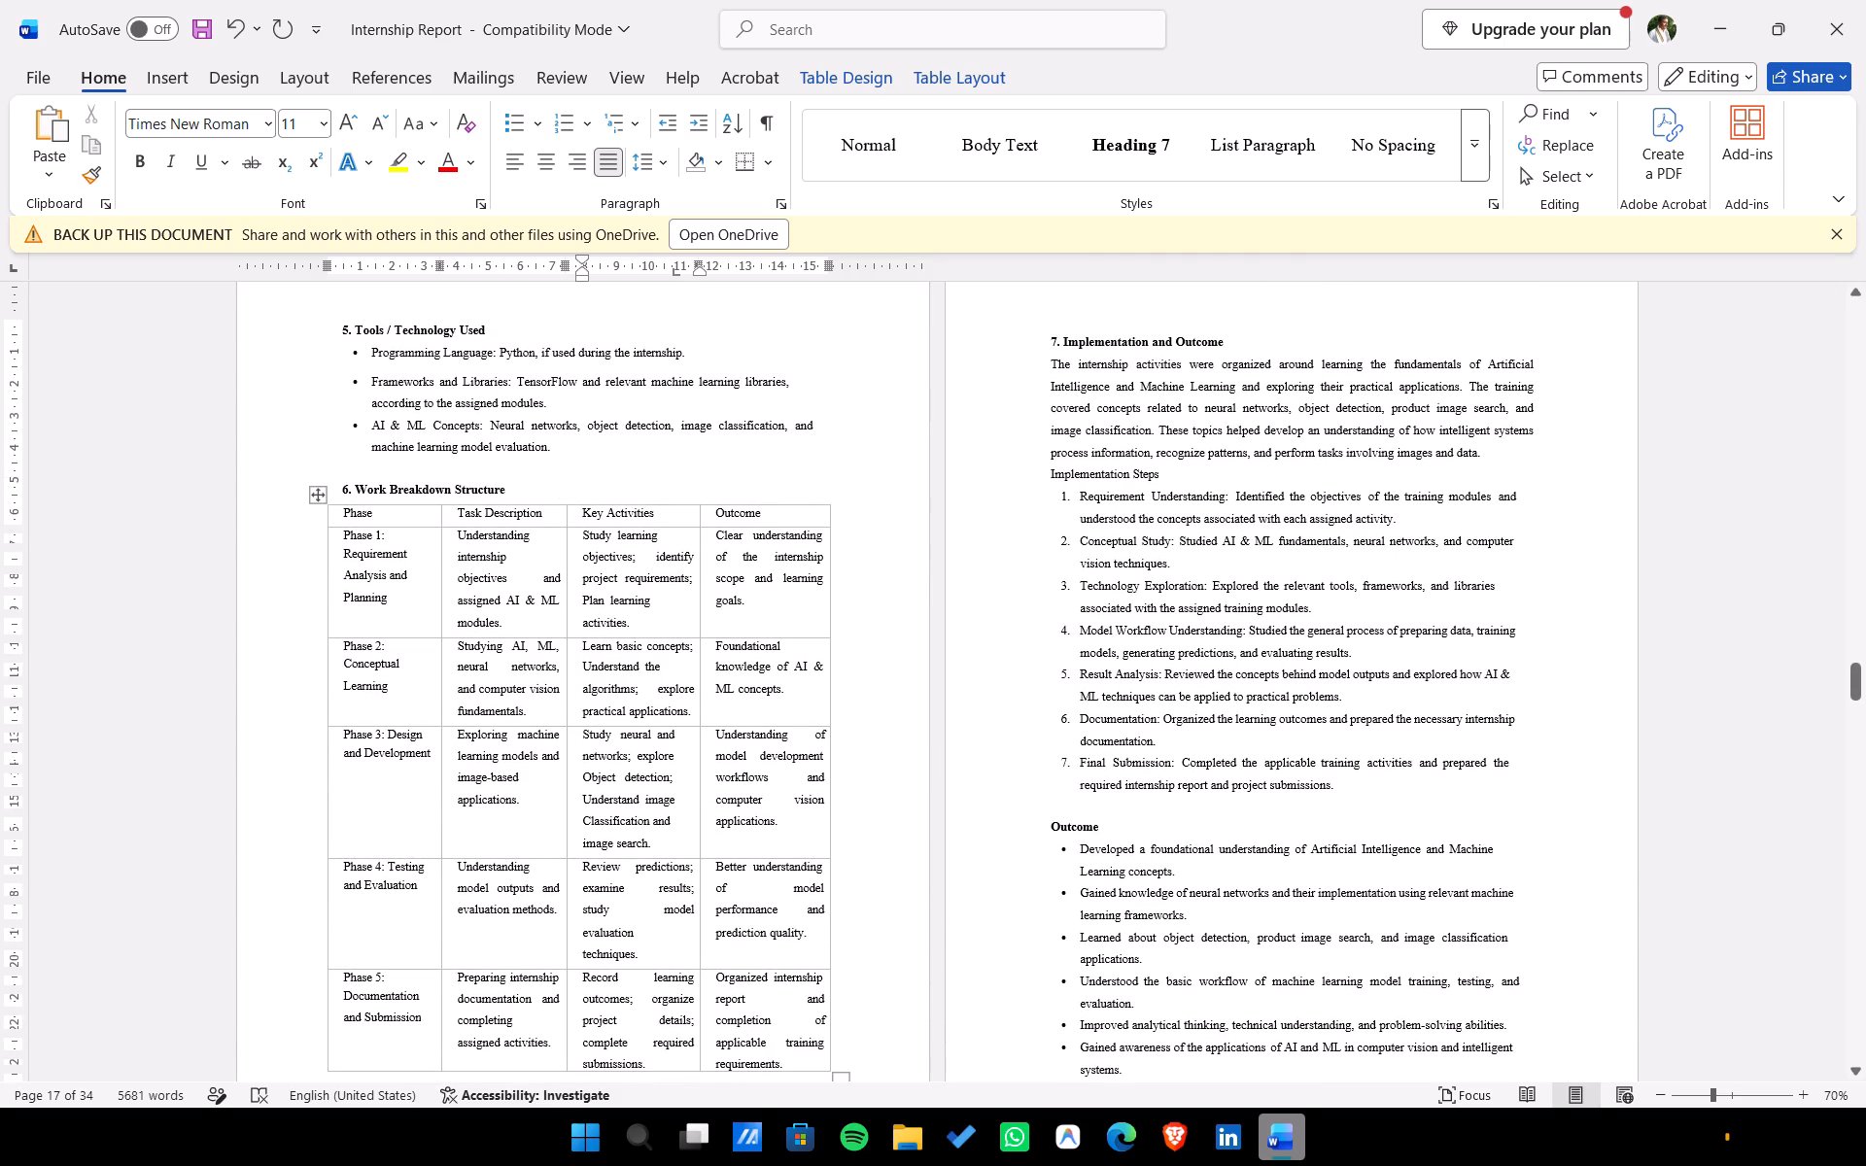
{"action": "left_click", "coordinate": [540, 581]}
{"action": "key", "text": "BackSpace"}
{"action": "key", "text": "space"}
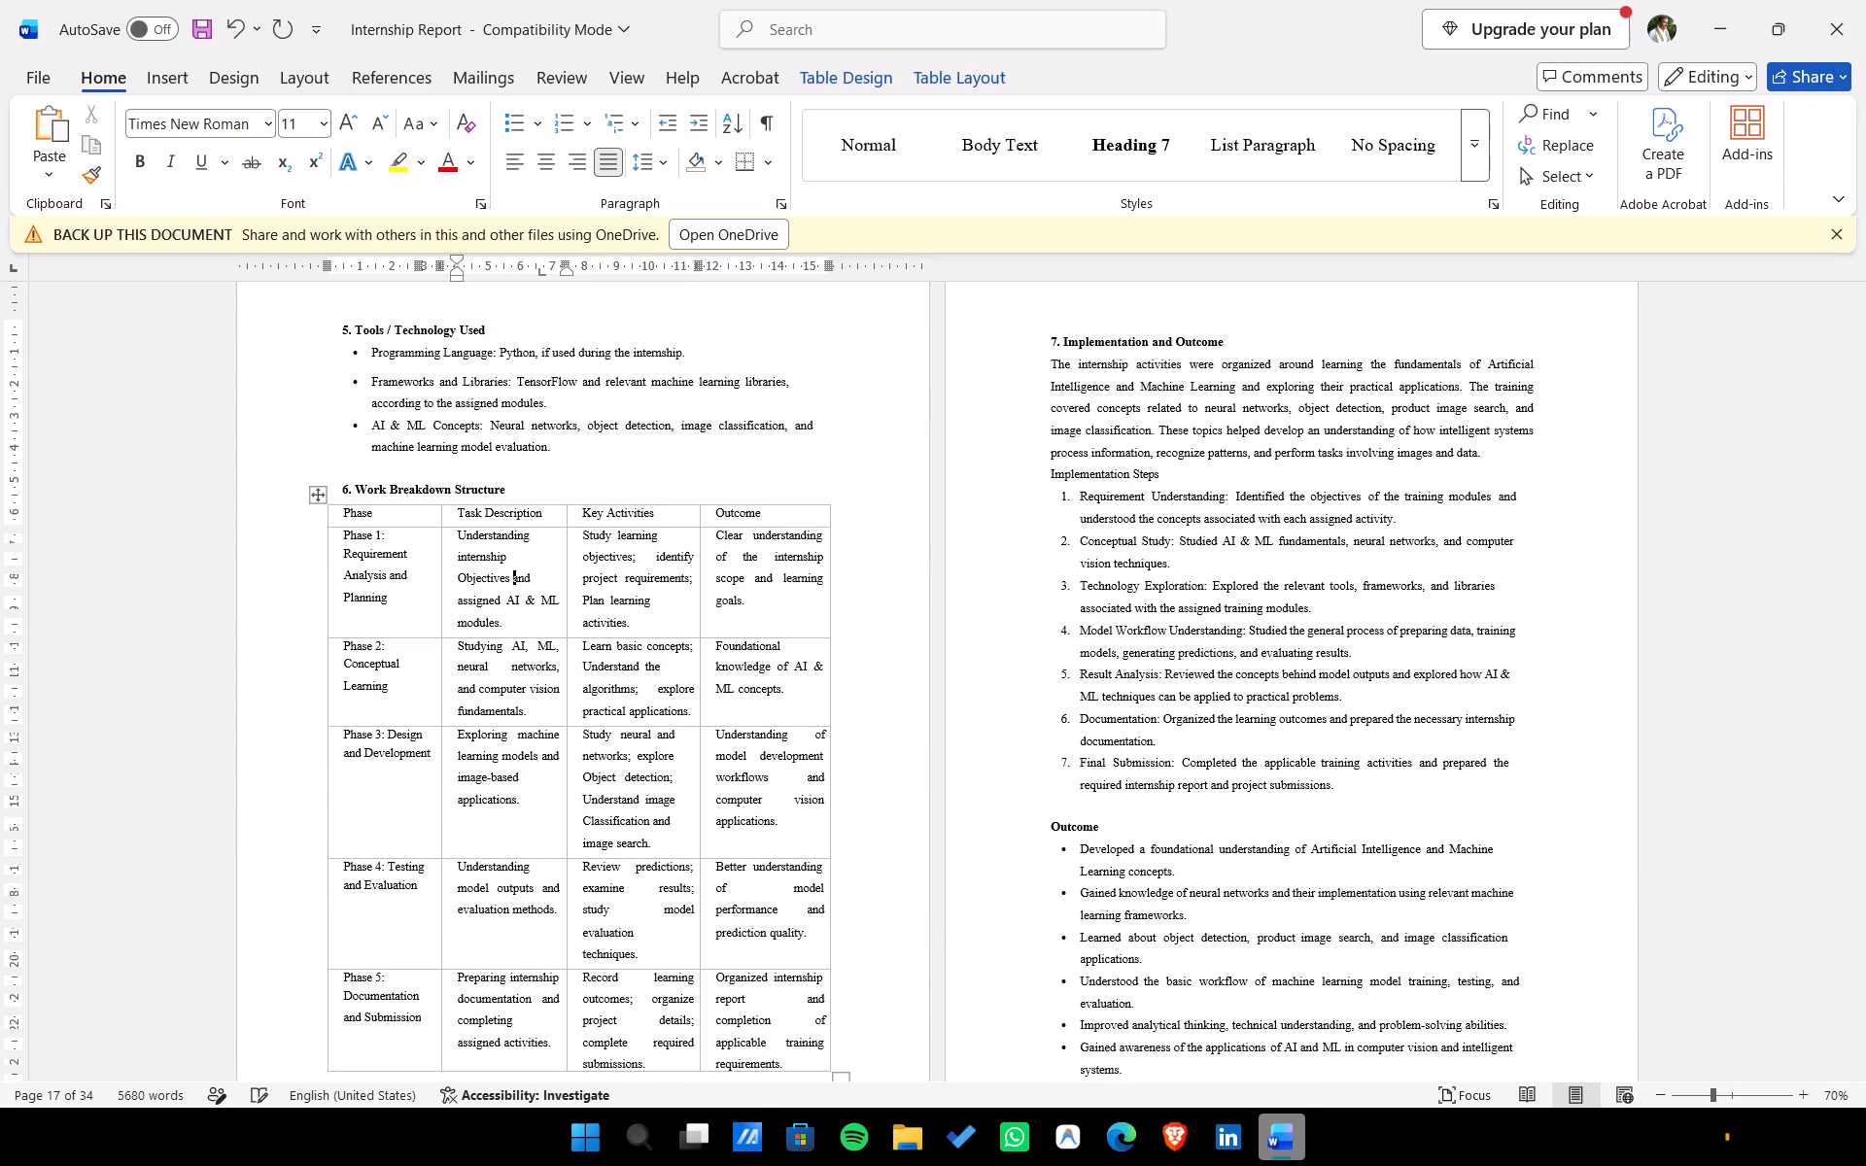
Close the wide gaps between "examine" and "results;" and between "study" and "model" in the Phase 4 Key Activities cell.
{"action": "scroll", "coordinate": [587, 678], "scroll_direction": "down", "scroll_amount": 1}
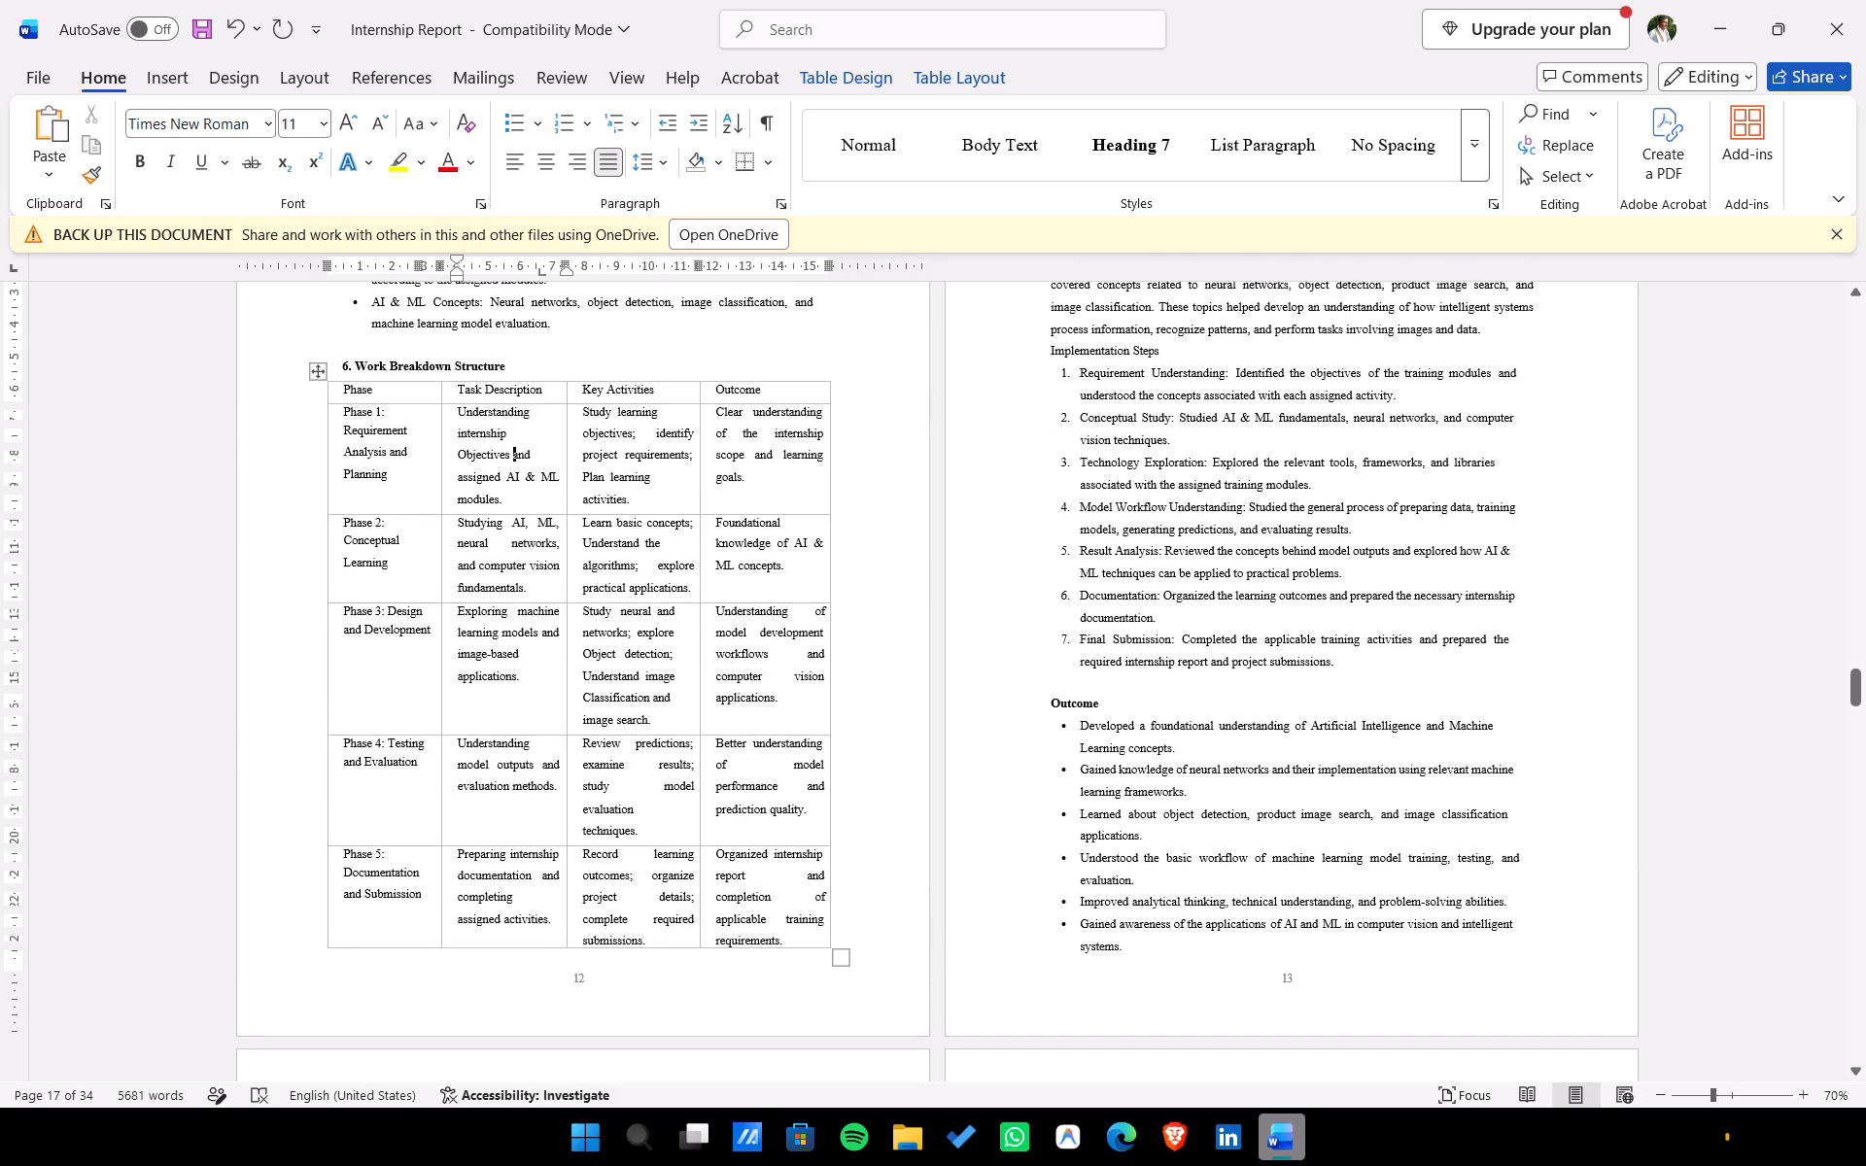
{"action": "scroll", "coordinate": [630, 680], "scroll_direction": "down", "scroll_amount": 1}
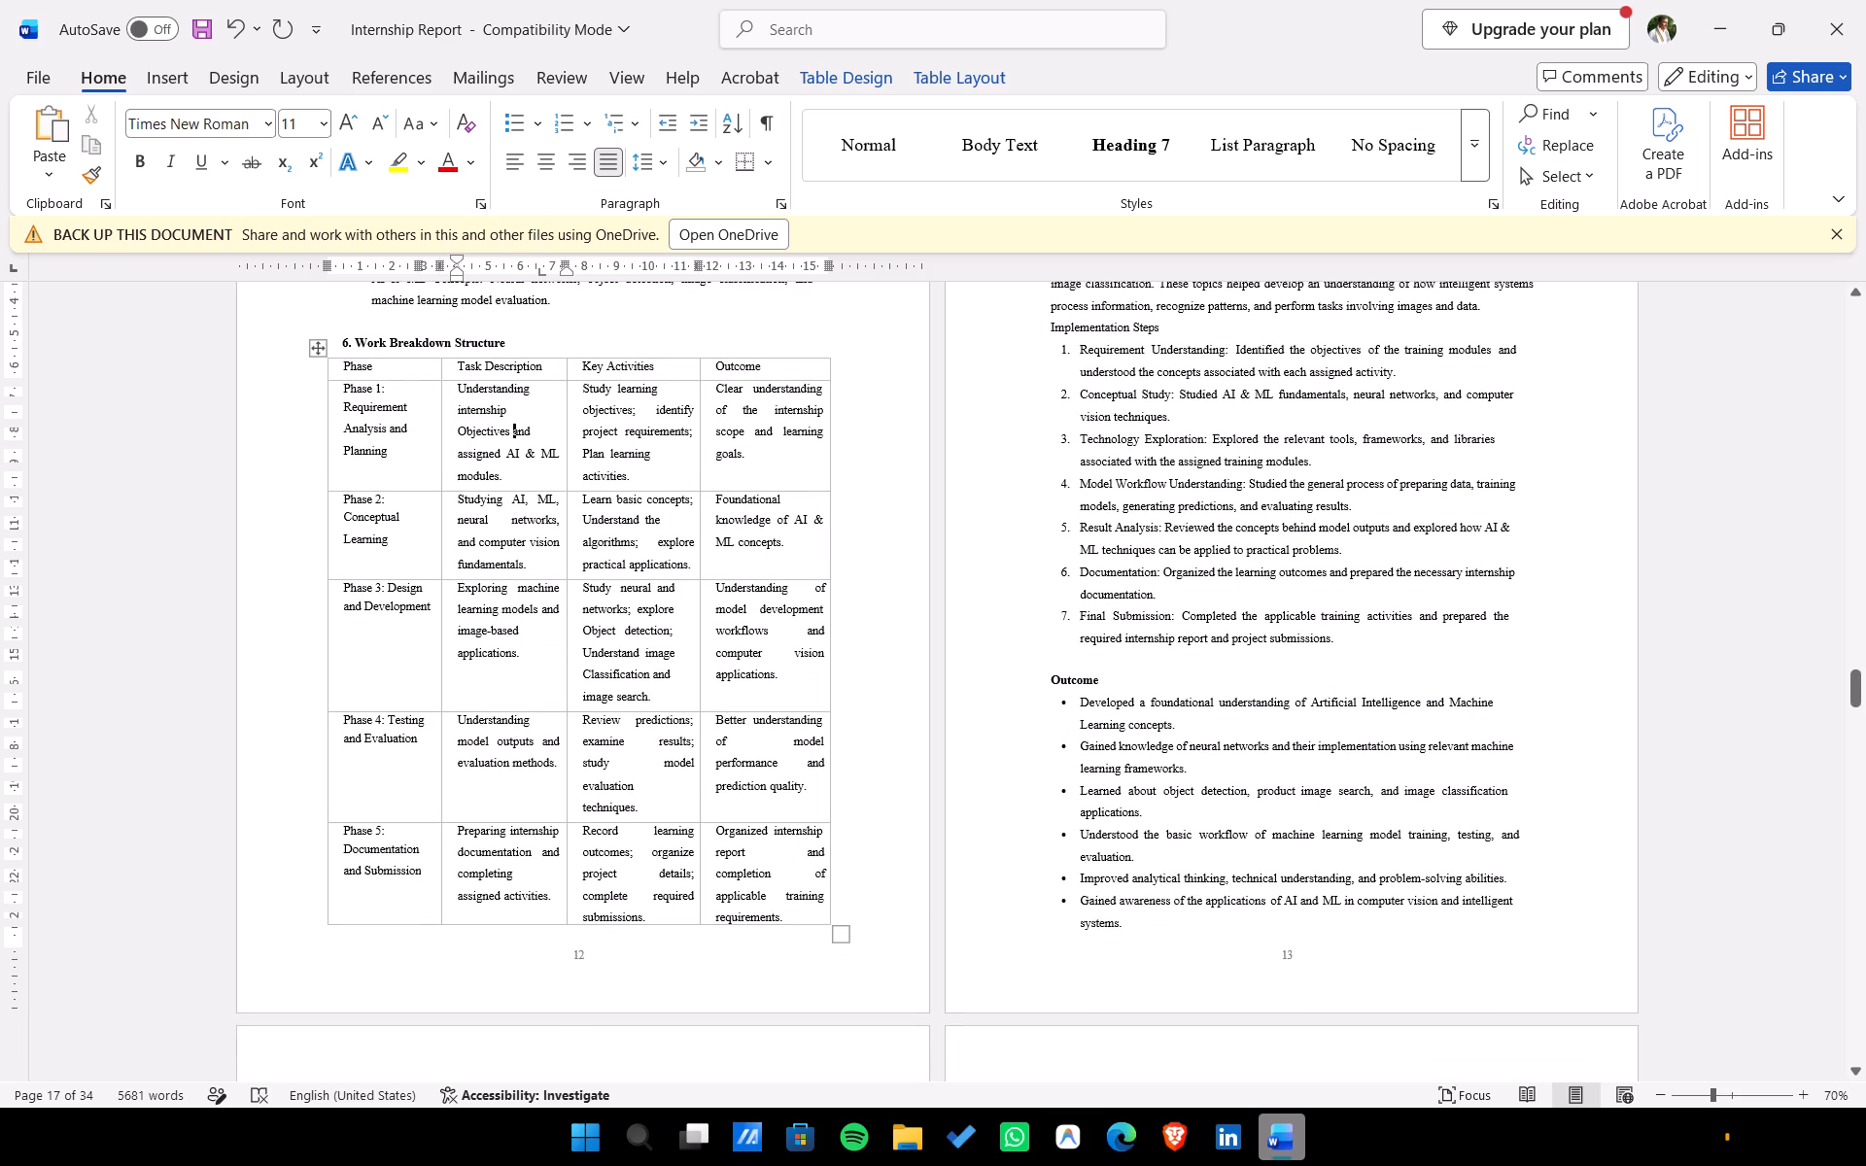
{"action": "left_click", "coordinate": [657, 746]}
{"action": "key", "text": "BackSpace"}
{"action": "key", "text": "space"}
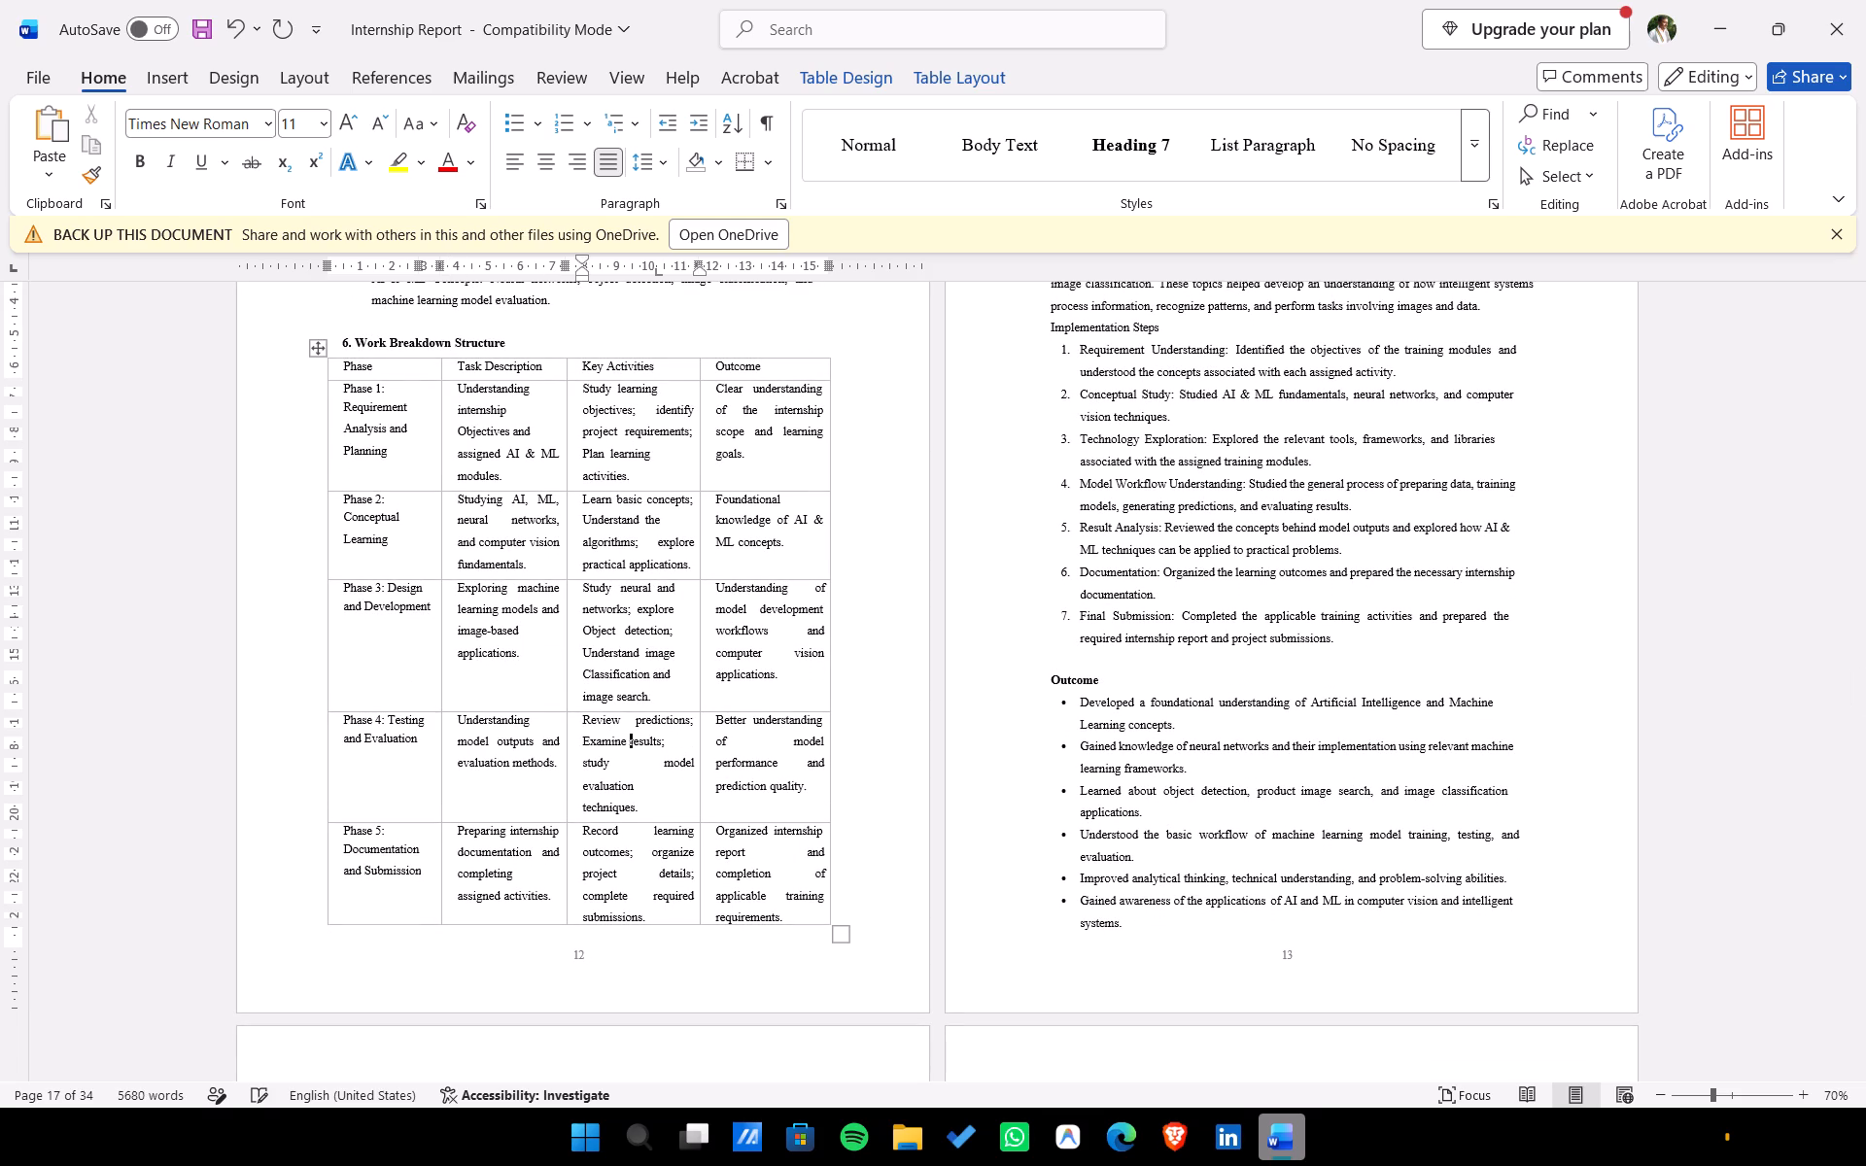
{"action": "key", "text": "space"}
{"action": "left_click", "coordinate": [651, 761]}
{"action": "key", "text": "BackSpace"}
{"action": "key", "text": "space"}
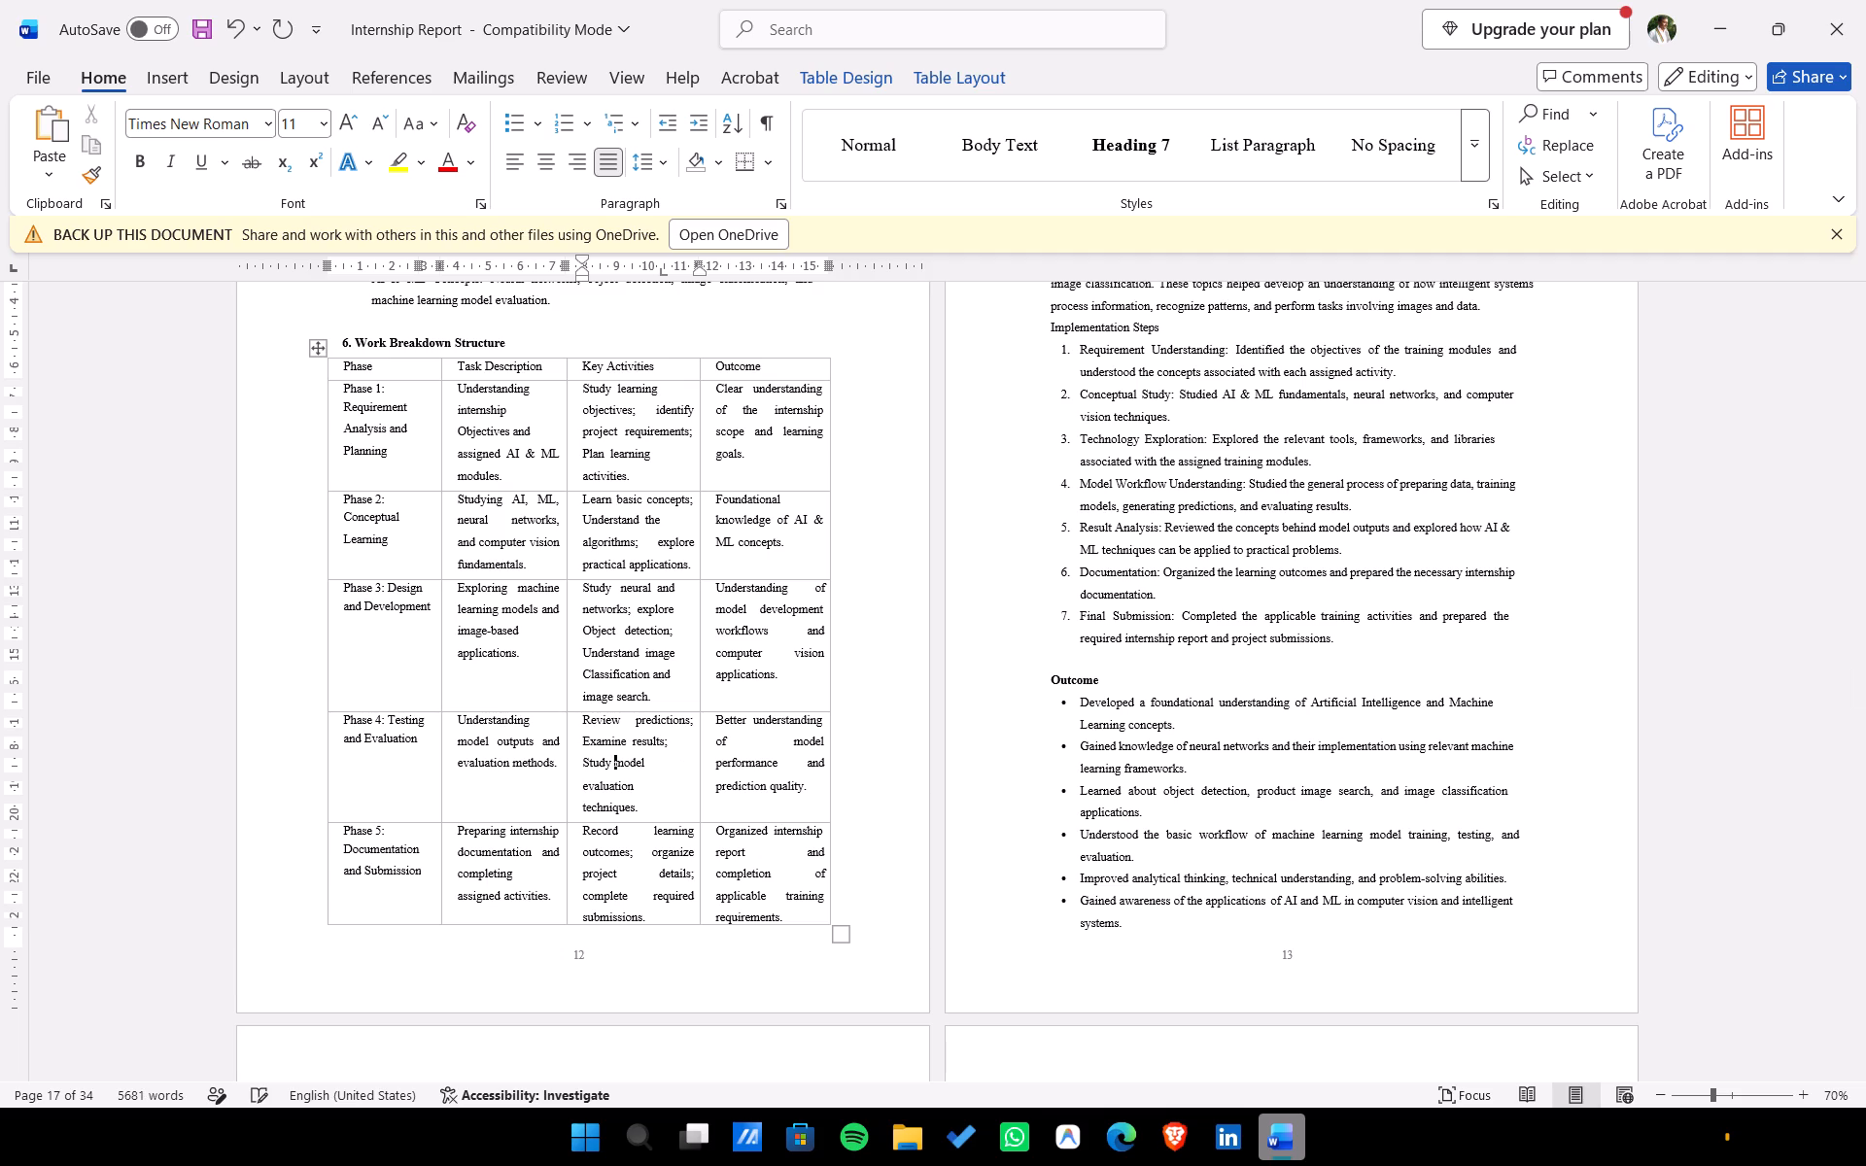
Change the initial letters of "Examine" and "Study" to lowercase in the Phase 4 Key Activities cell.
{"action": "left_click", "coordinate": [590, 741]}
{"action": "key", "text": "BackSpace"}
{"action": "key", "text": "e"}
{"action": "key", "text": "Down"}
{"action": "key", "text": "BackSpace"}
{"action": "key", "text": "s"}
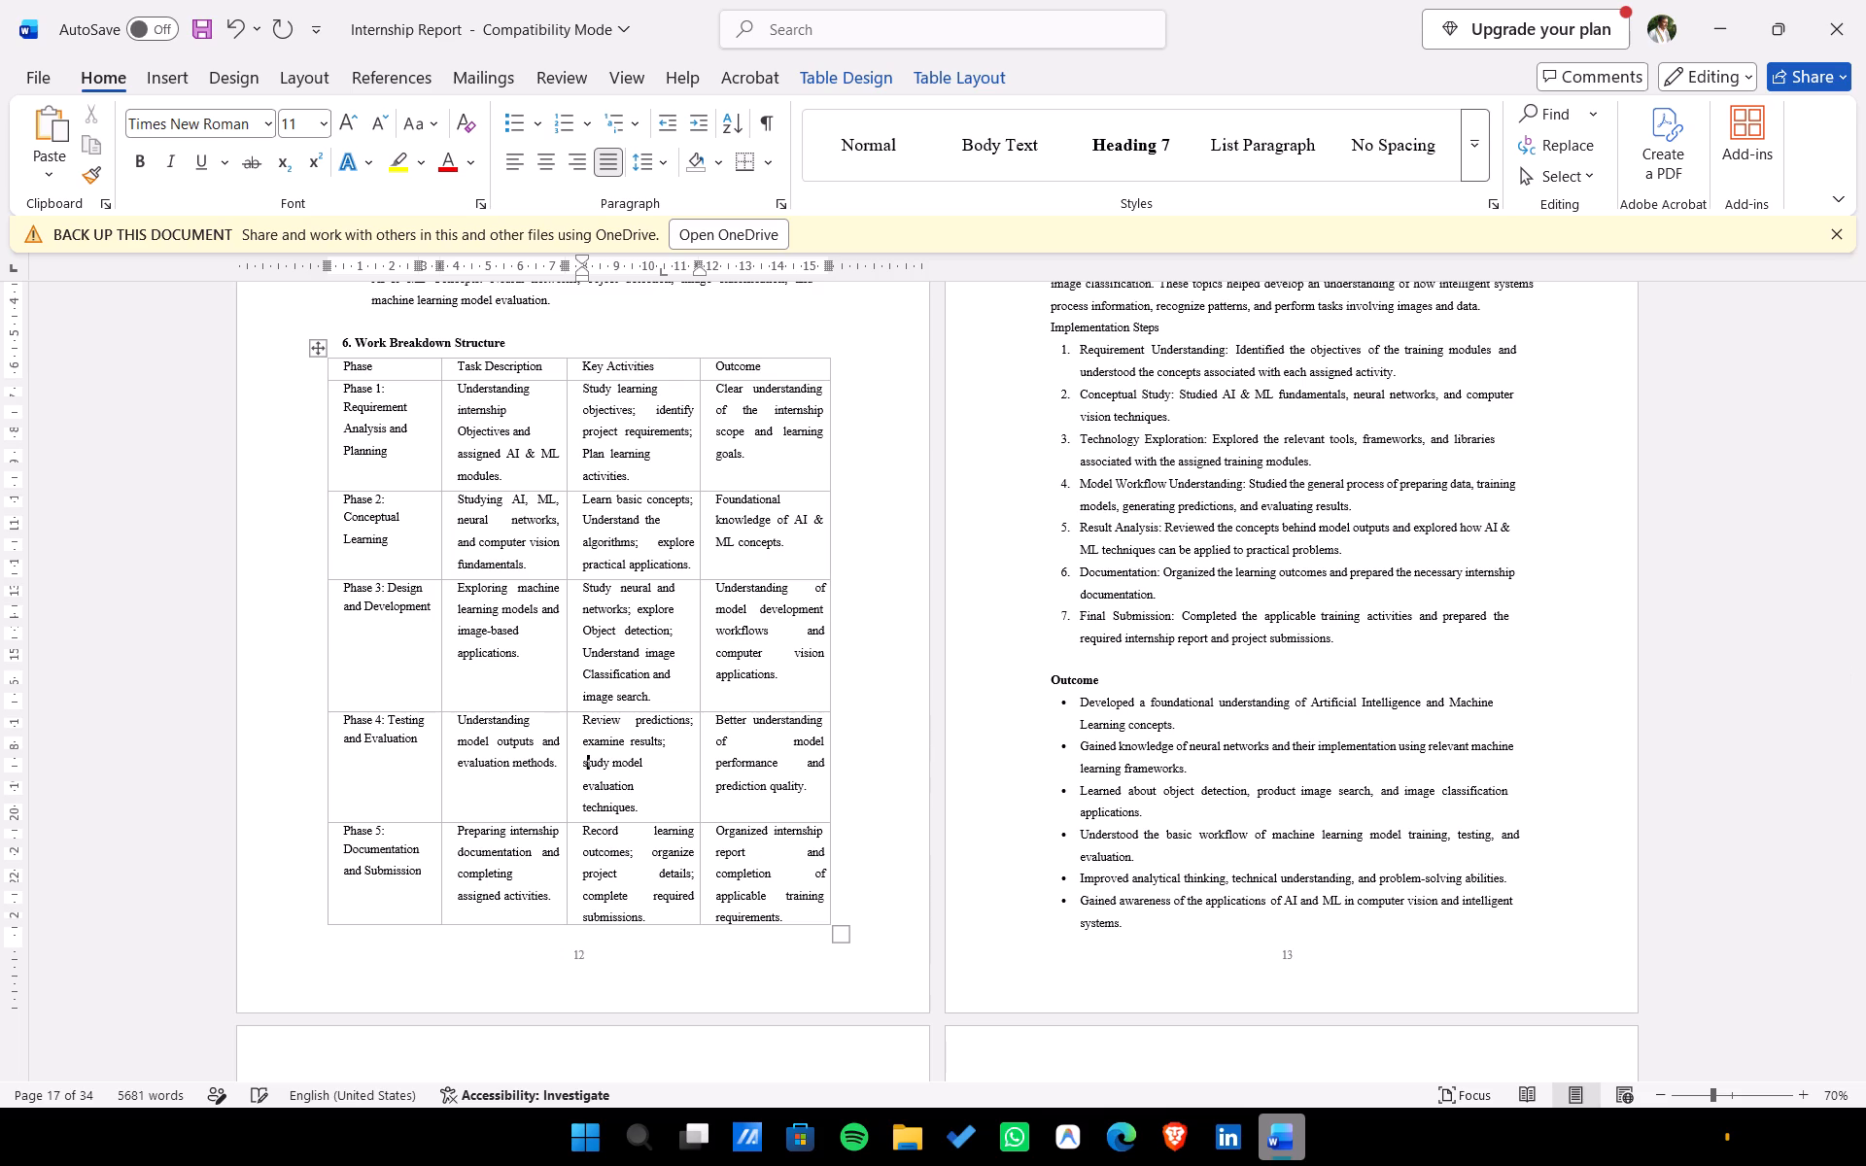
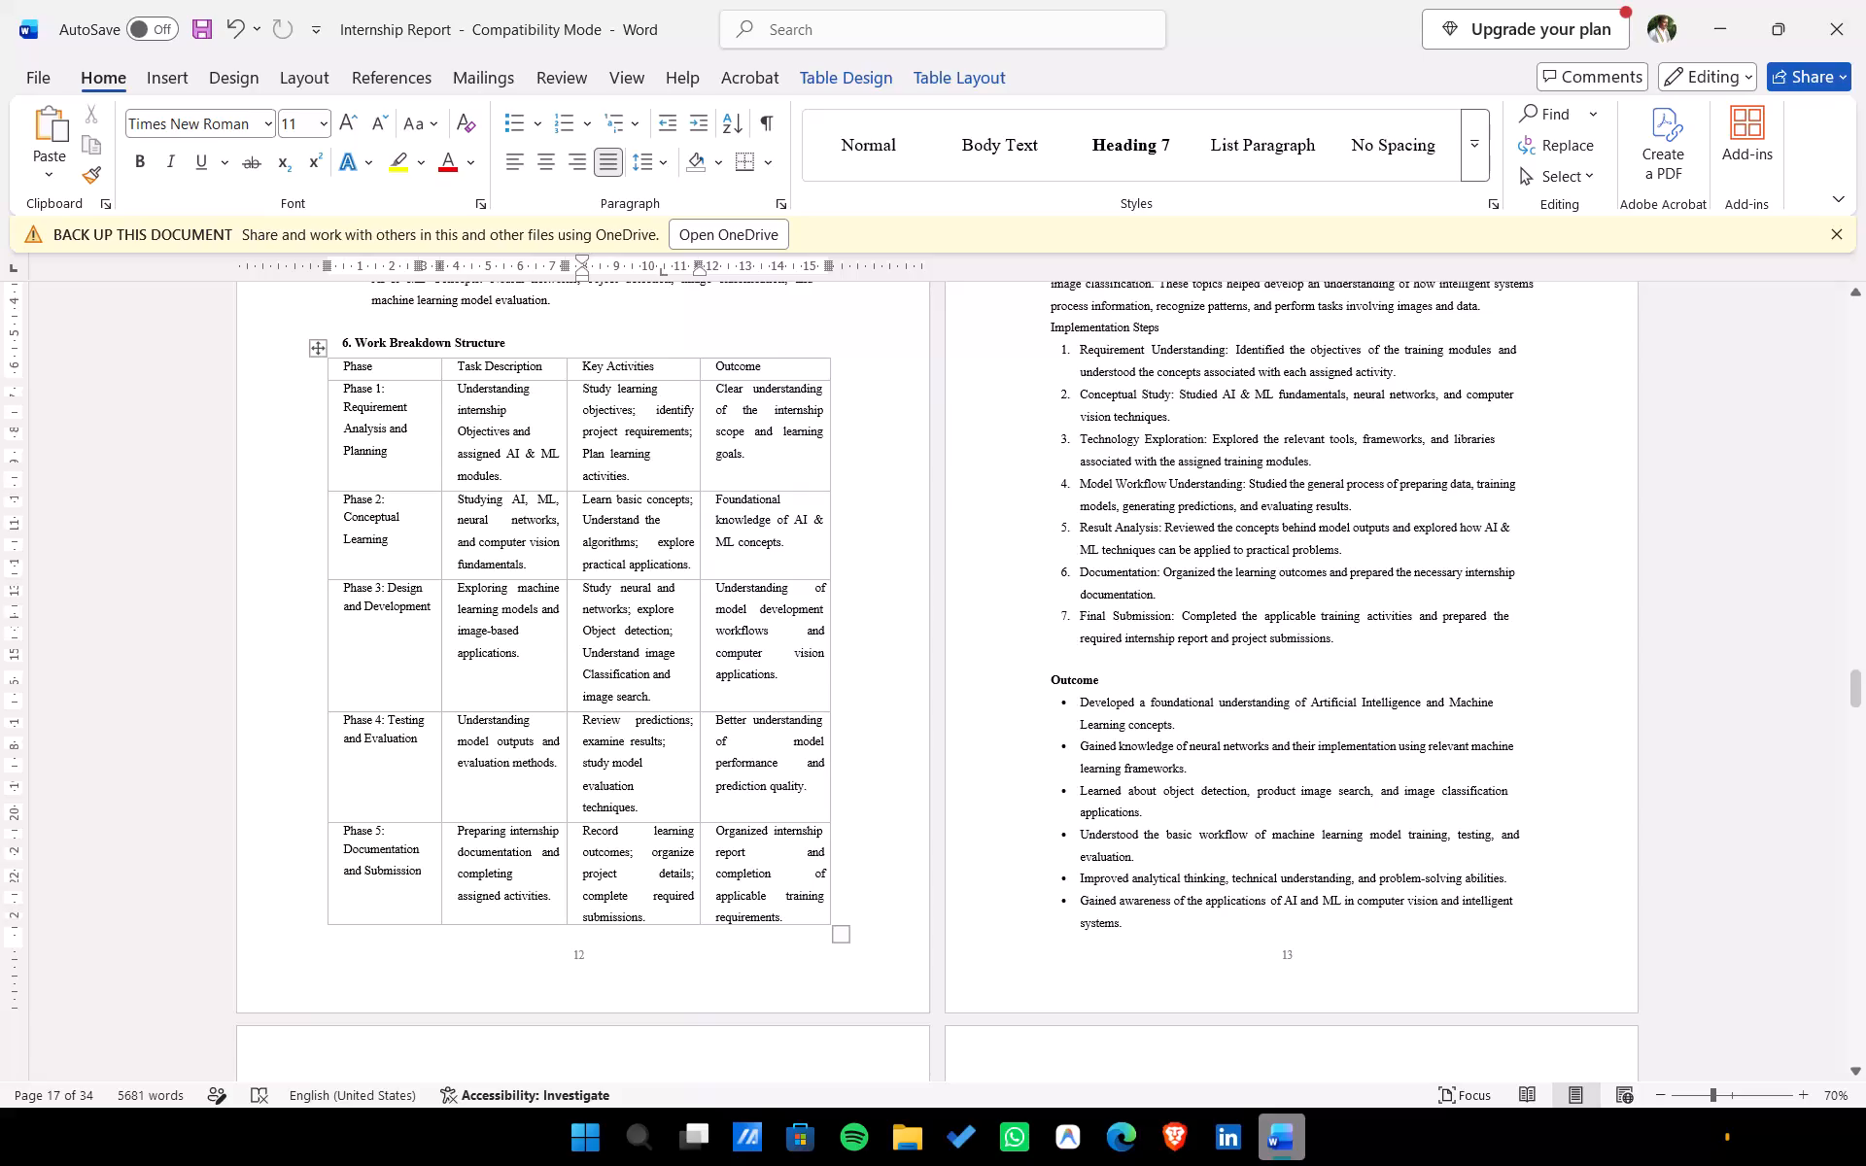
Close the wide gap between "of" and "model" in the Phase 4 Outcome cell.
{"action": "left_click", "coordinate": [788, 737]}
{"action": "key", "text": "BackSpace"}
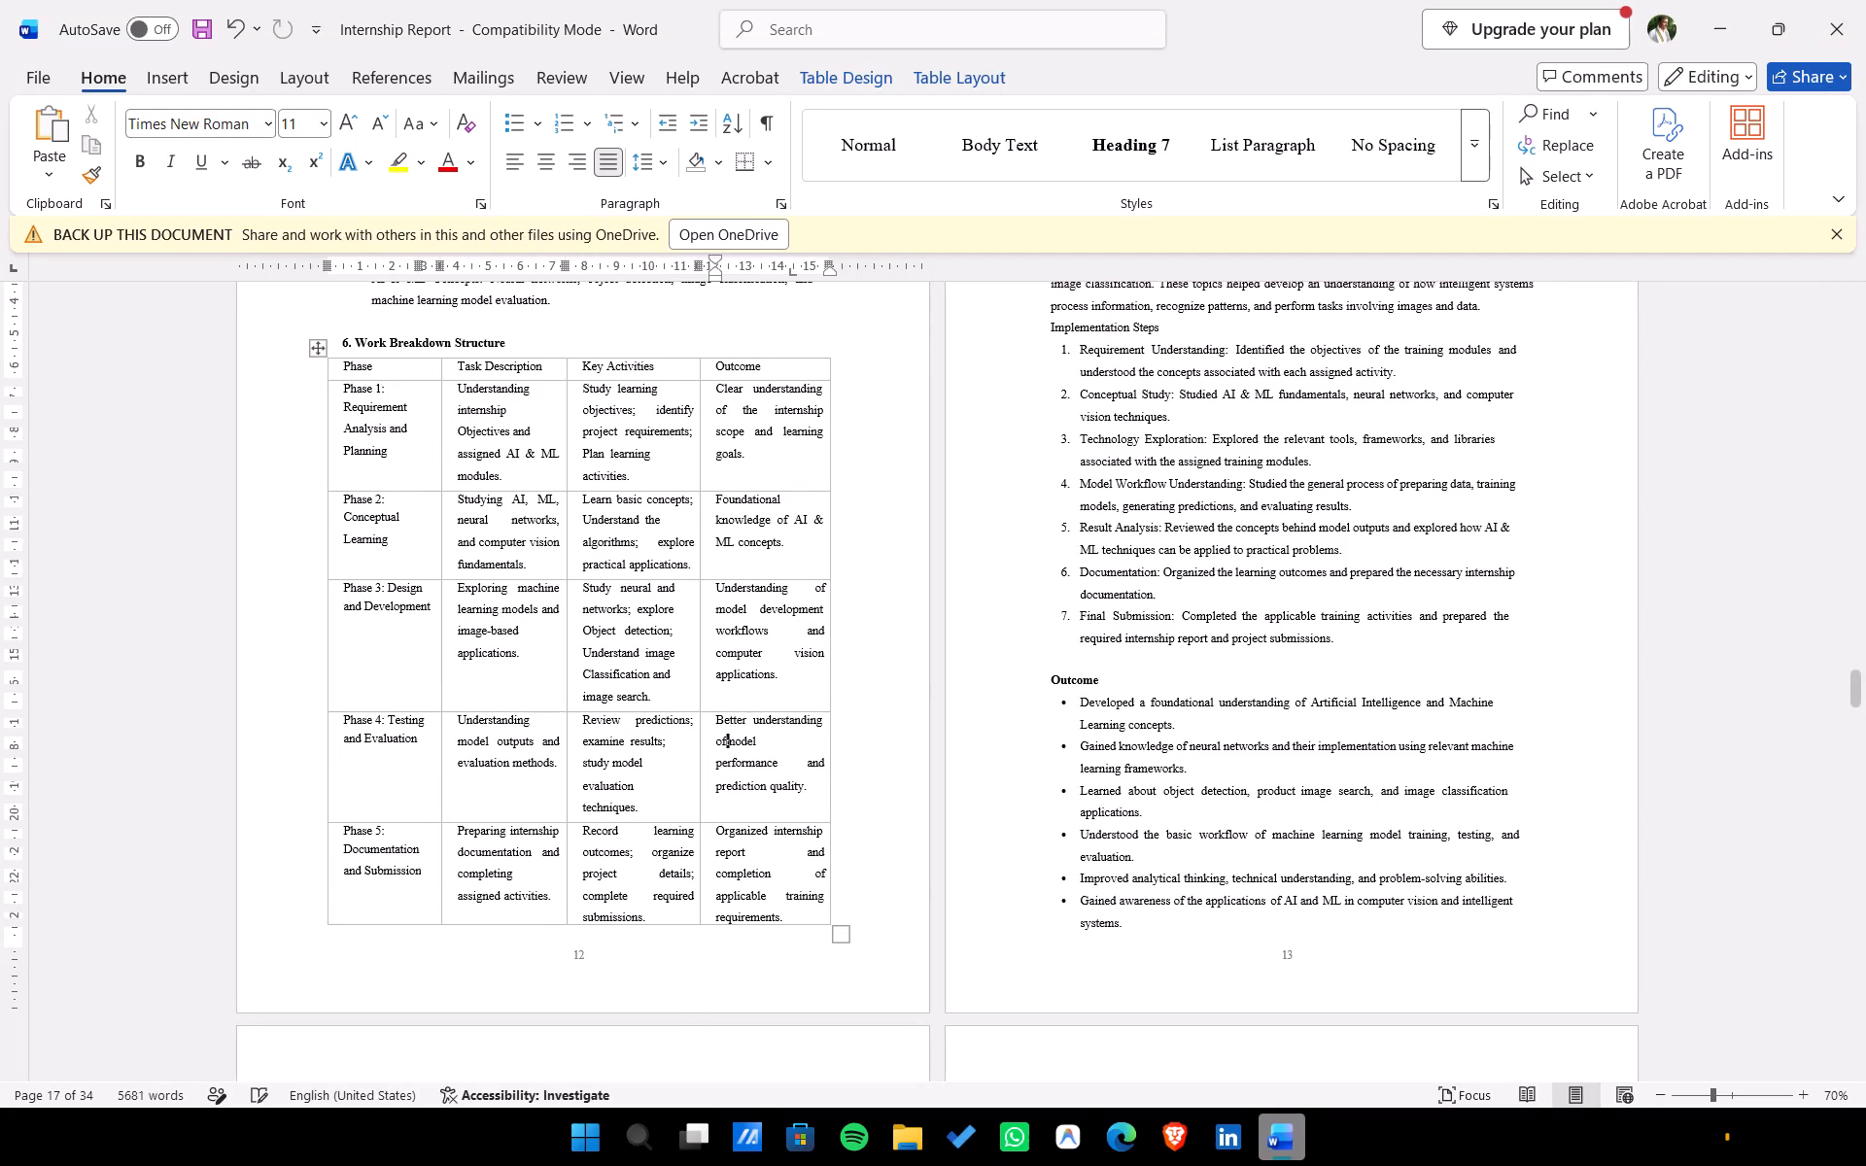
{"action": "key", "text": "space"}
{"action": "key", "text": "space"}
{"action": "key", "text": "space"}
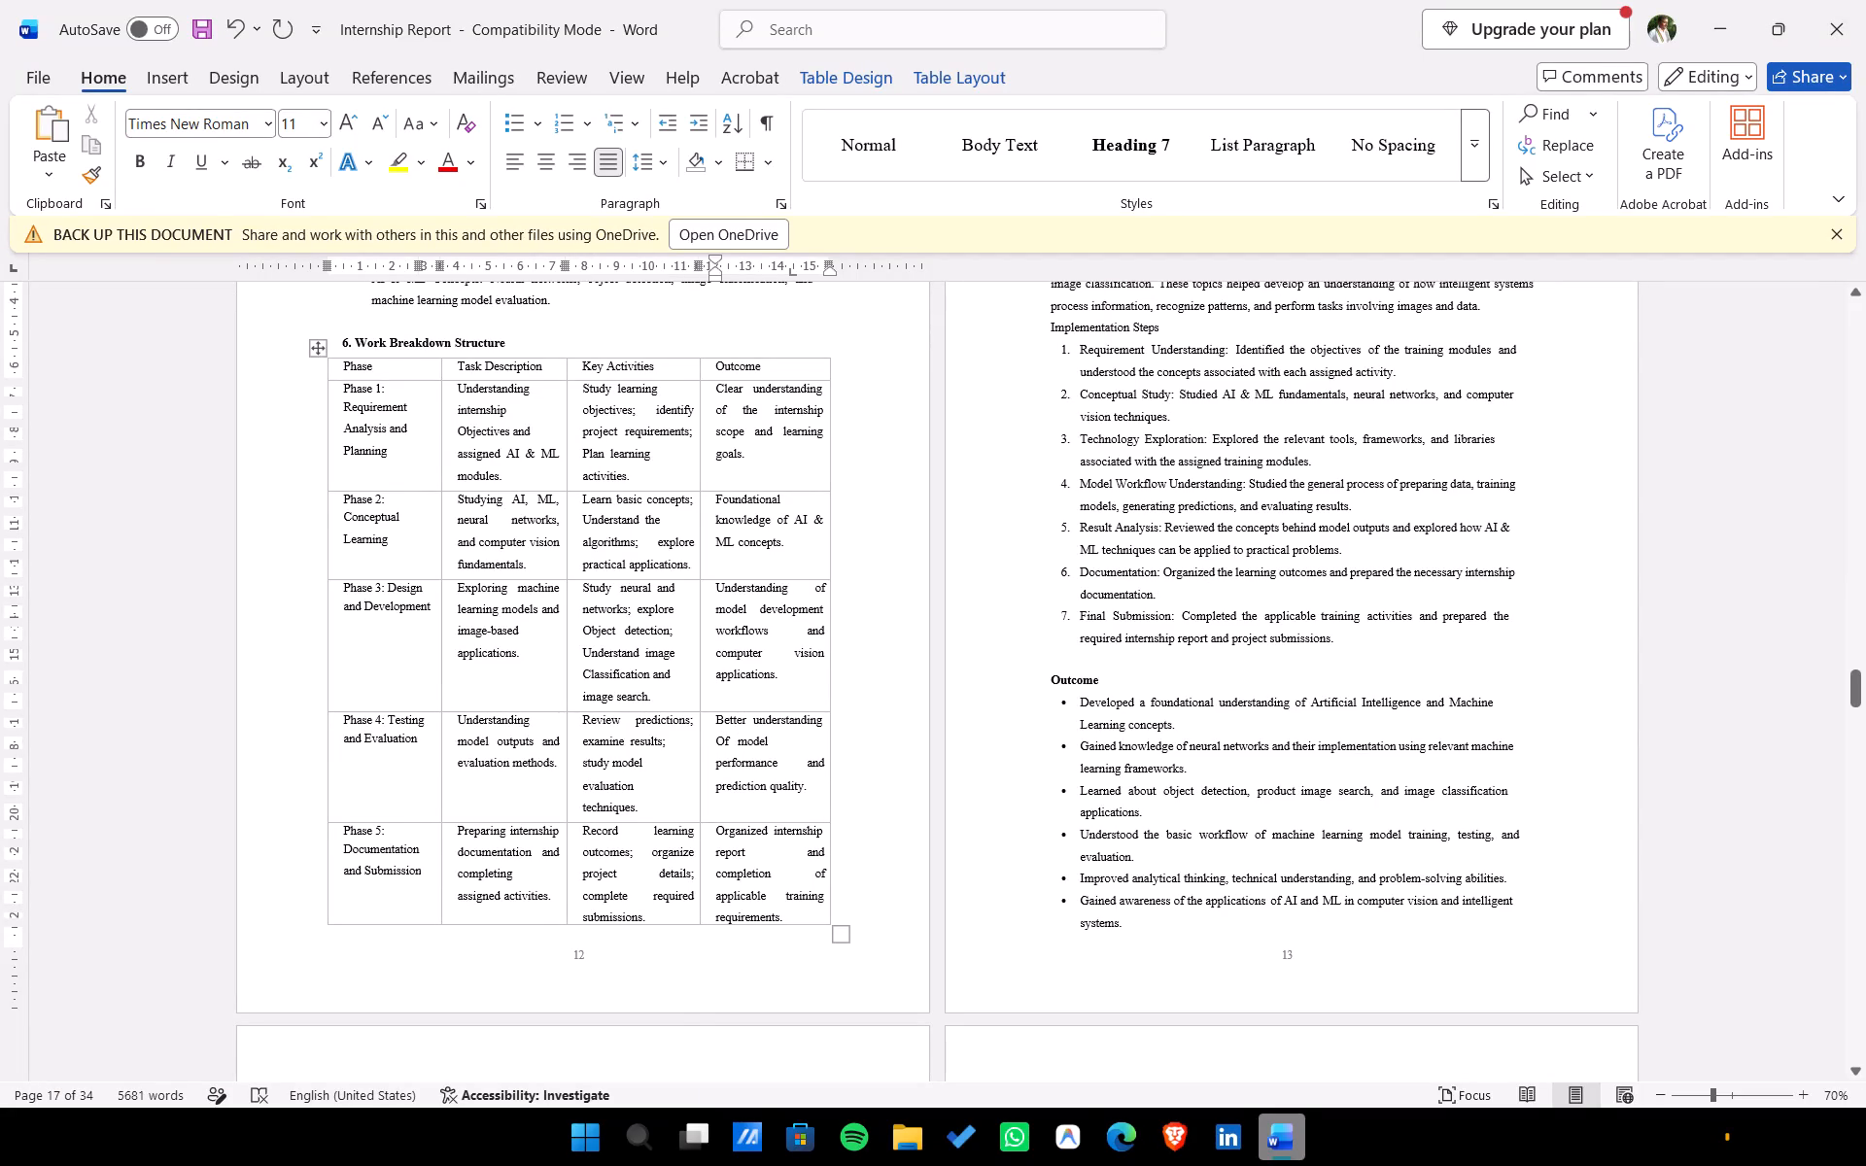
{"action": "left_click", "coordinate": [813, 743]}
Close the wide gaps after "report", "completion" and "applicable" in the Phase 5 Outcome cell.
{"action": "left_click", "coordinate": [802, 852]}
{"action": "key", "text": "BackSpace"}
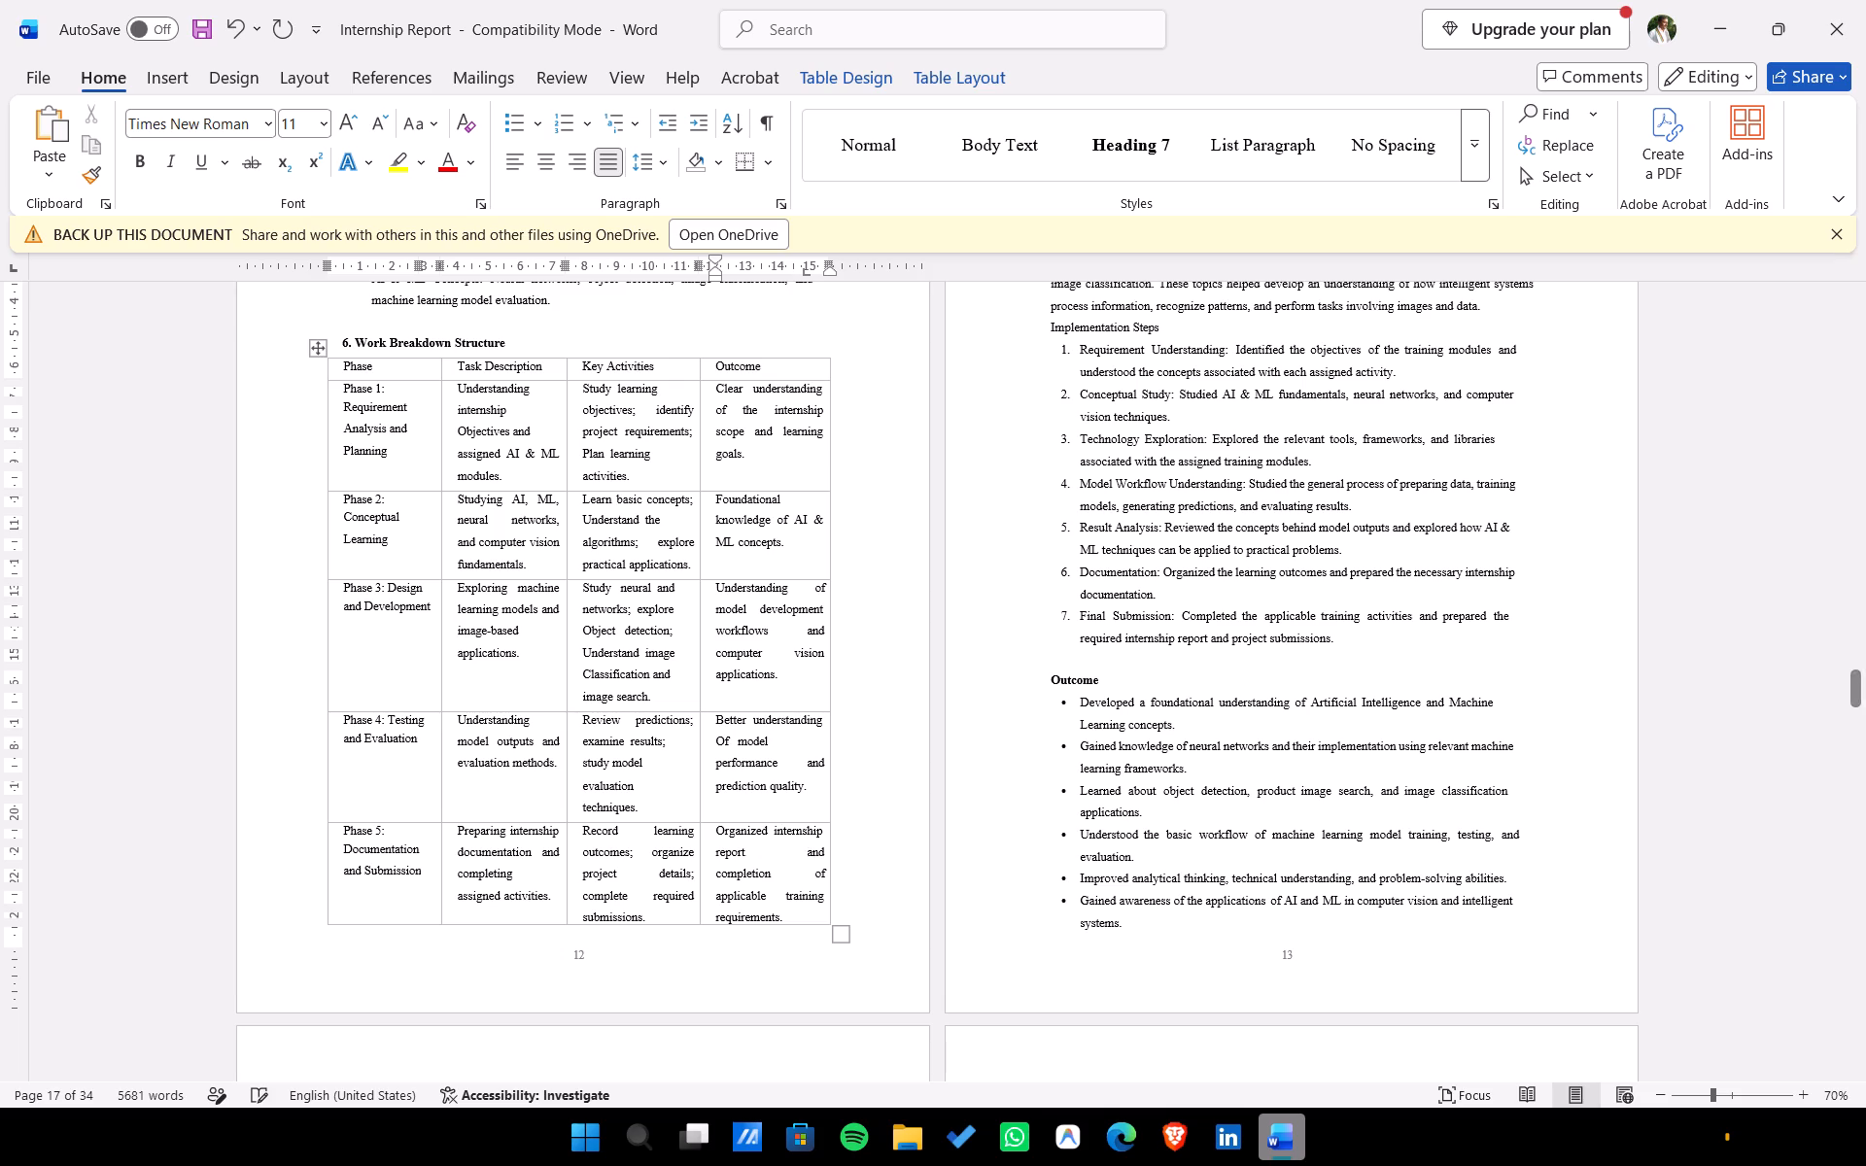
{"action": "key", "text": "space"}
{"action": "key", "text": "space"}
{"action": "key", "text": "space"}
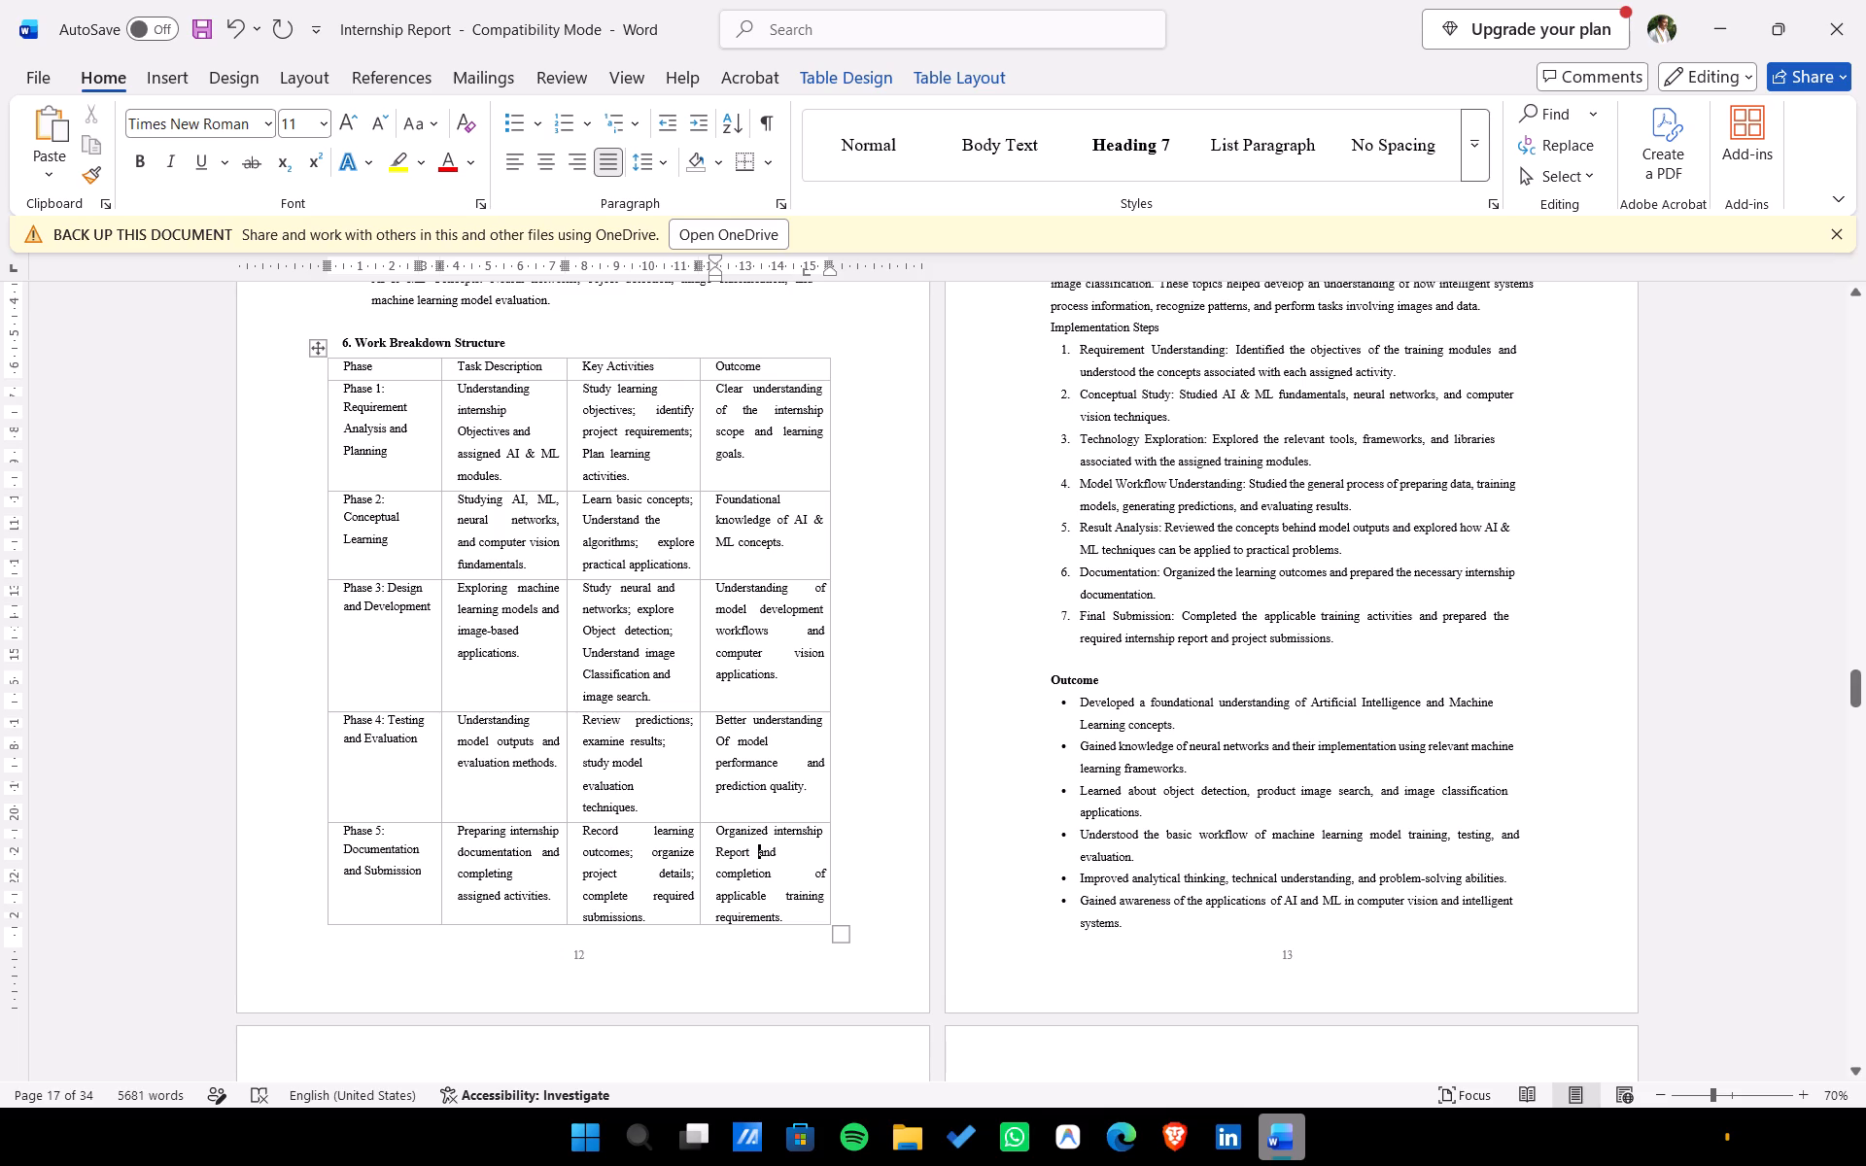
{"action": "left_click", "coordinate": [804, 868]}
{"action": "key", "text": "BackSpace"}
{"action": "key", "text": "space"}
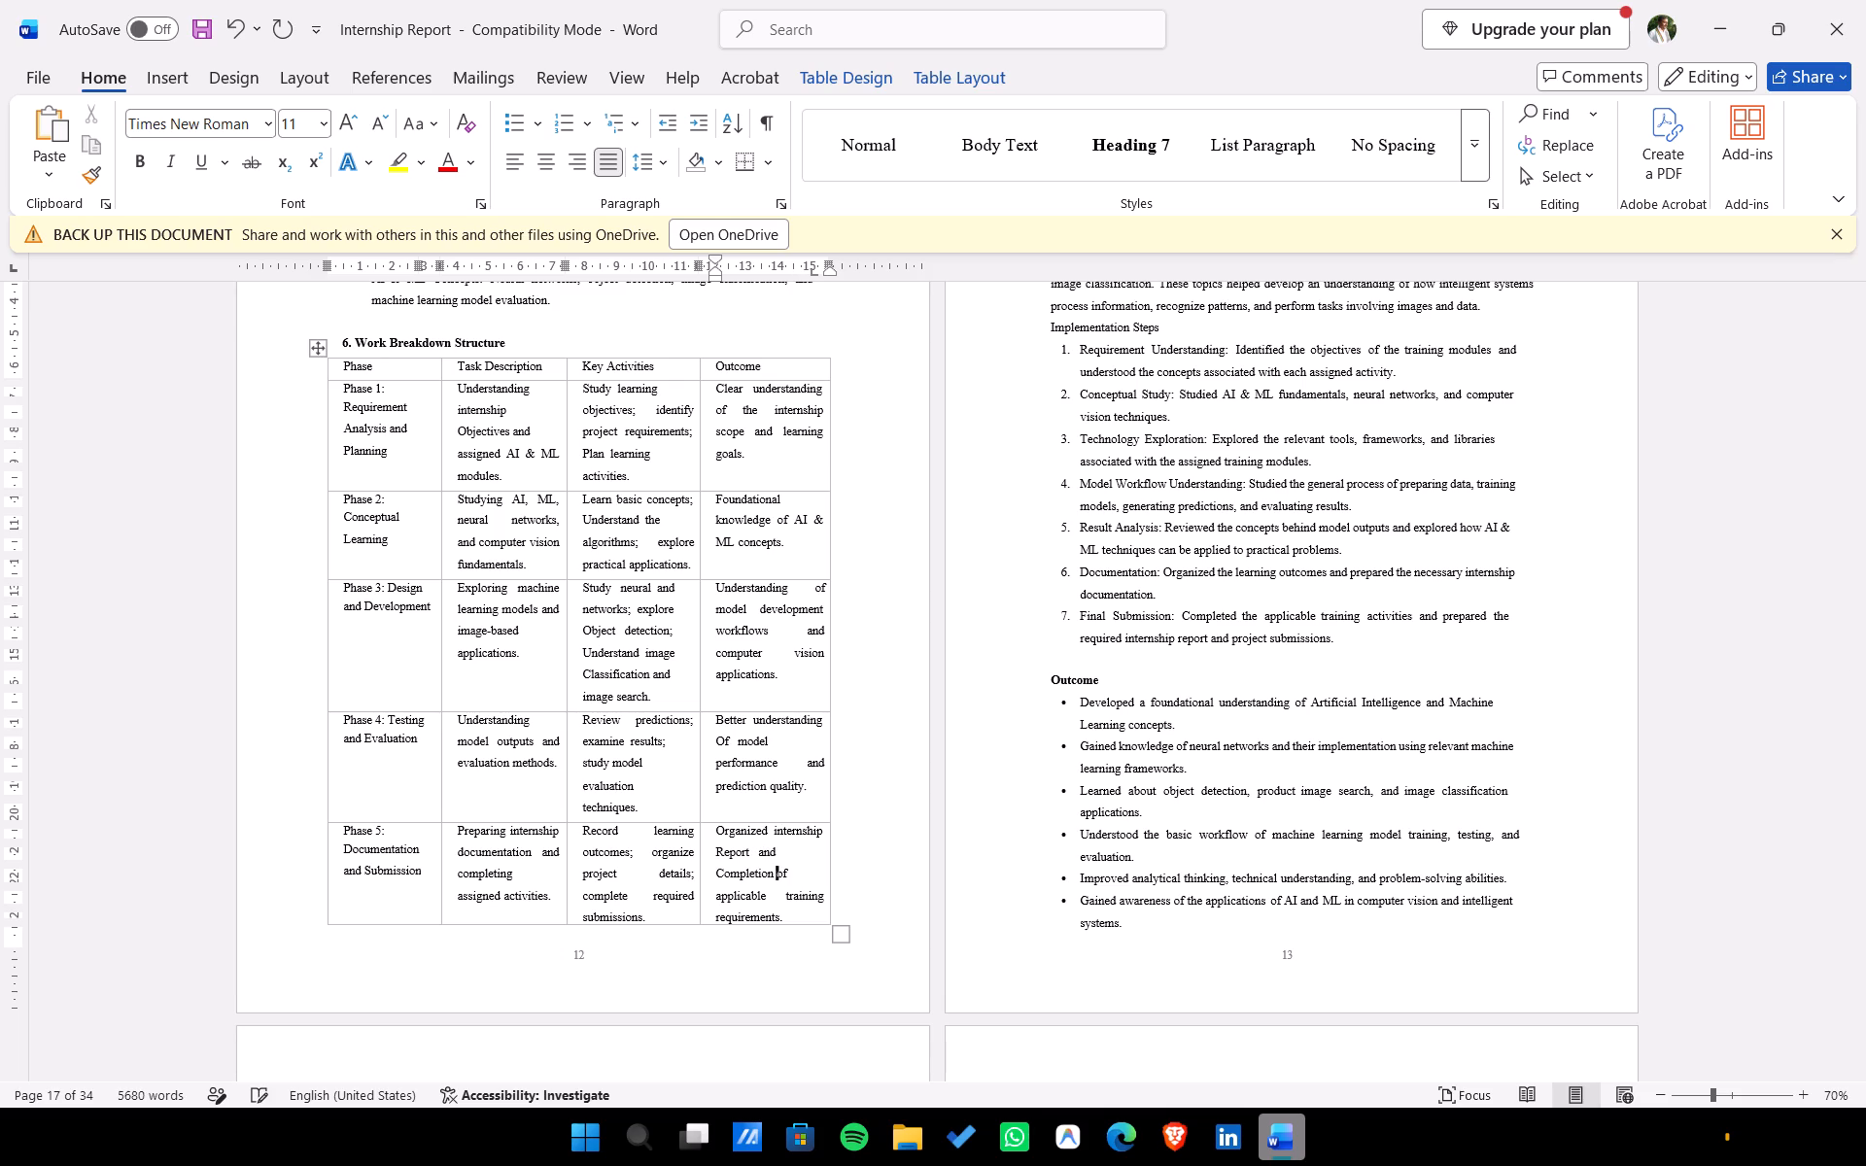
{"action": "key", "text": "space"}
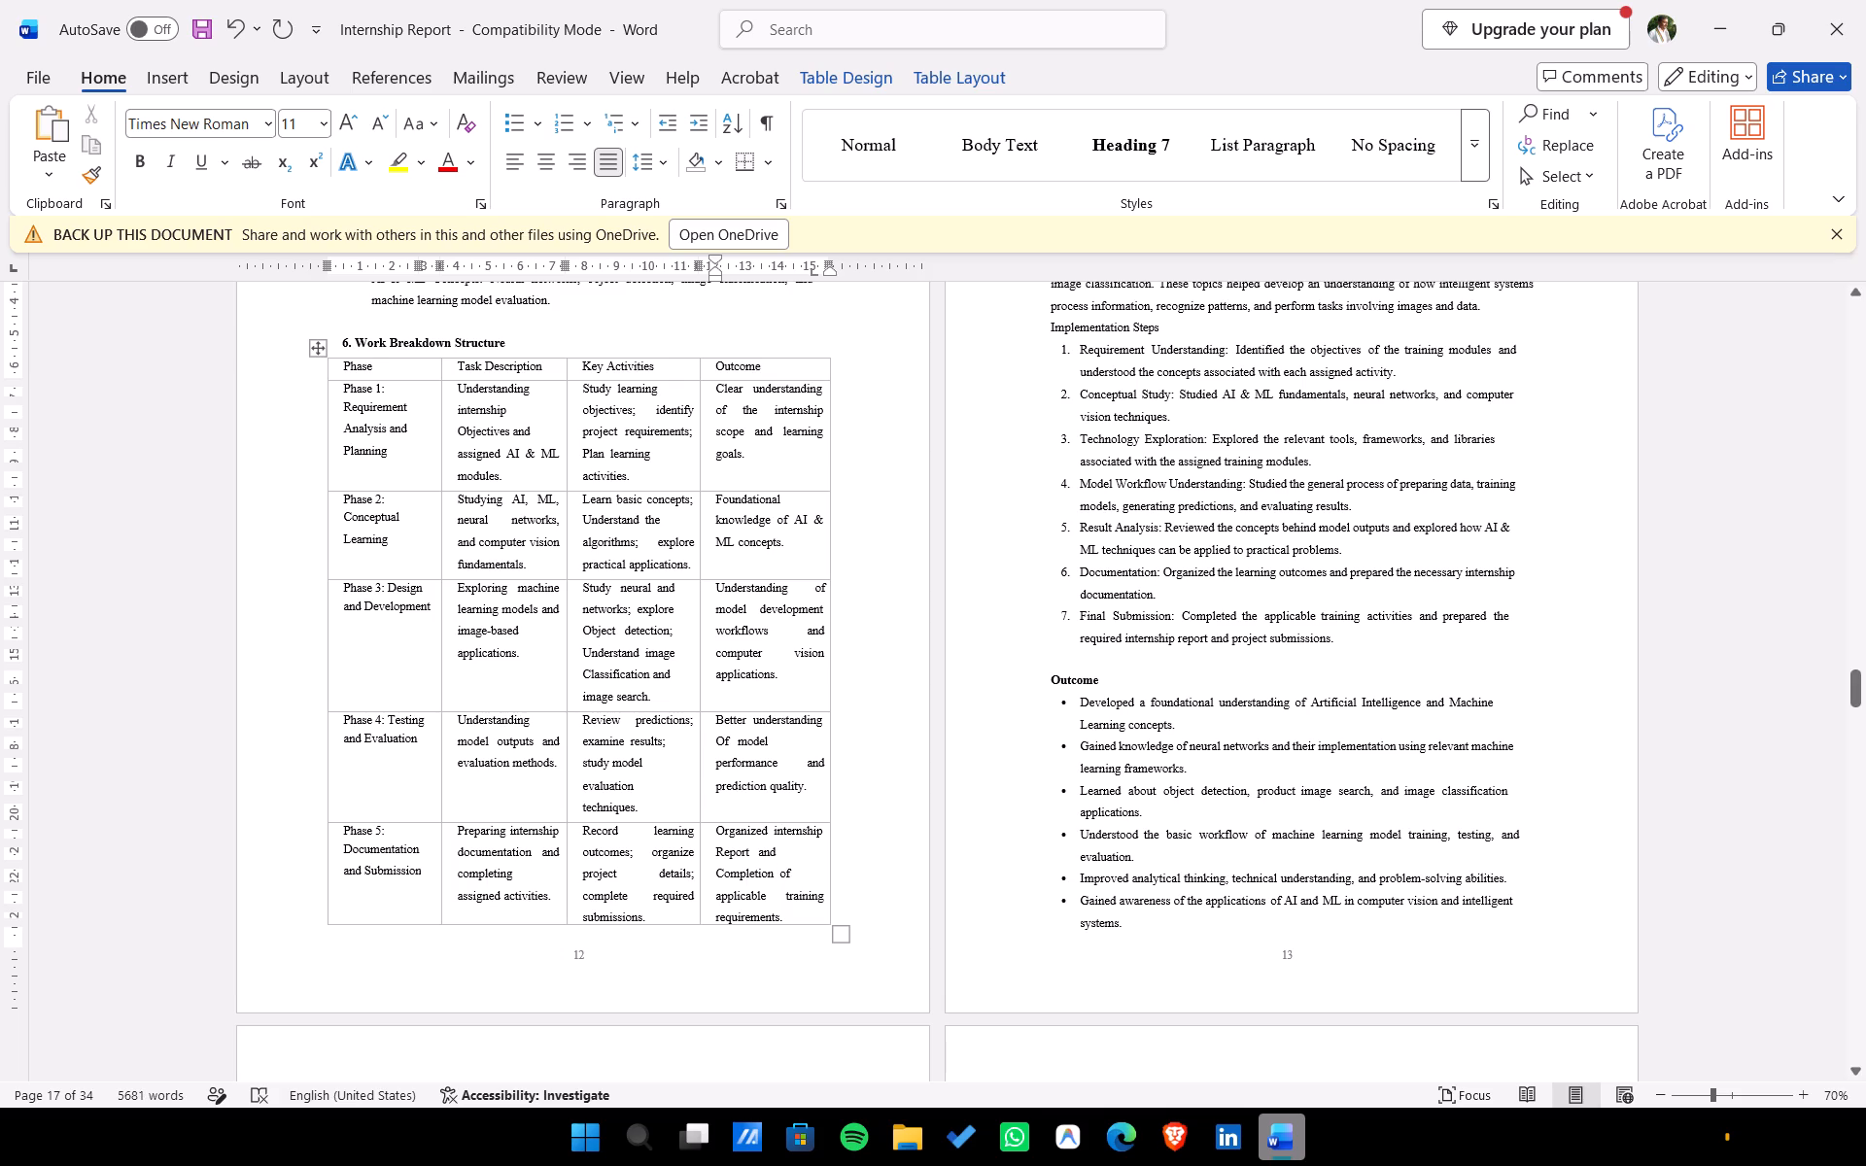
{"action": "left_click", "coordinate": [783, 894]}
{"action": "key", "text": "BackSpace"}
{"action": "key", "text": "space"}
{"action": "key", "text": "space"}
Change the initial letters of "Report", "Completion" and "Applicable" to lowercase in the Phase 5 Outcome cell.
{"action": "left_click", "coordinate": [727, 856]}
{"action": "key", "text": "Left"}
{"action": "key", "text": "BackSpace"}
{"action": "key", "text": "r"}
{"action": "key", "text": "Down"}
{"action": "key", "text": "BackSpace"}
{"action": "key", "text": "c"}
{"action": "key", "text": "Right"}
{"action": "key", "text": "Down"}
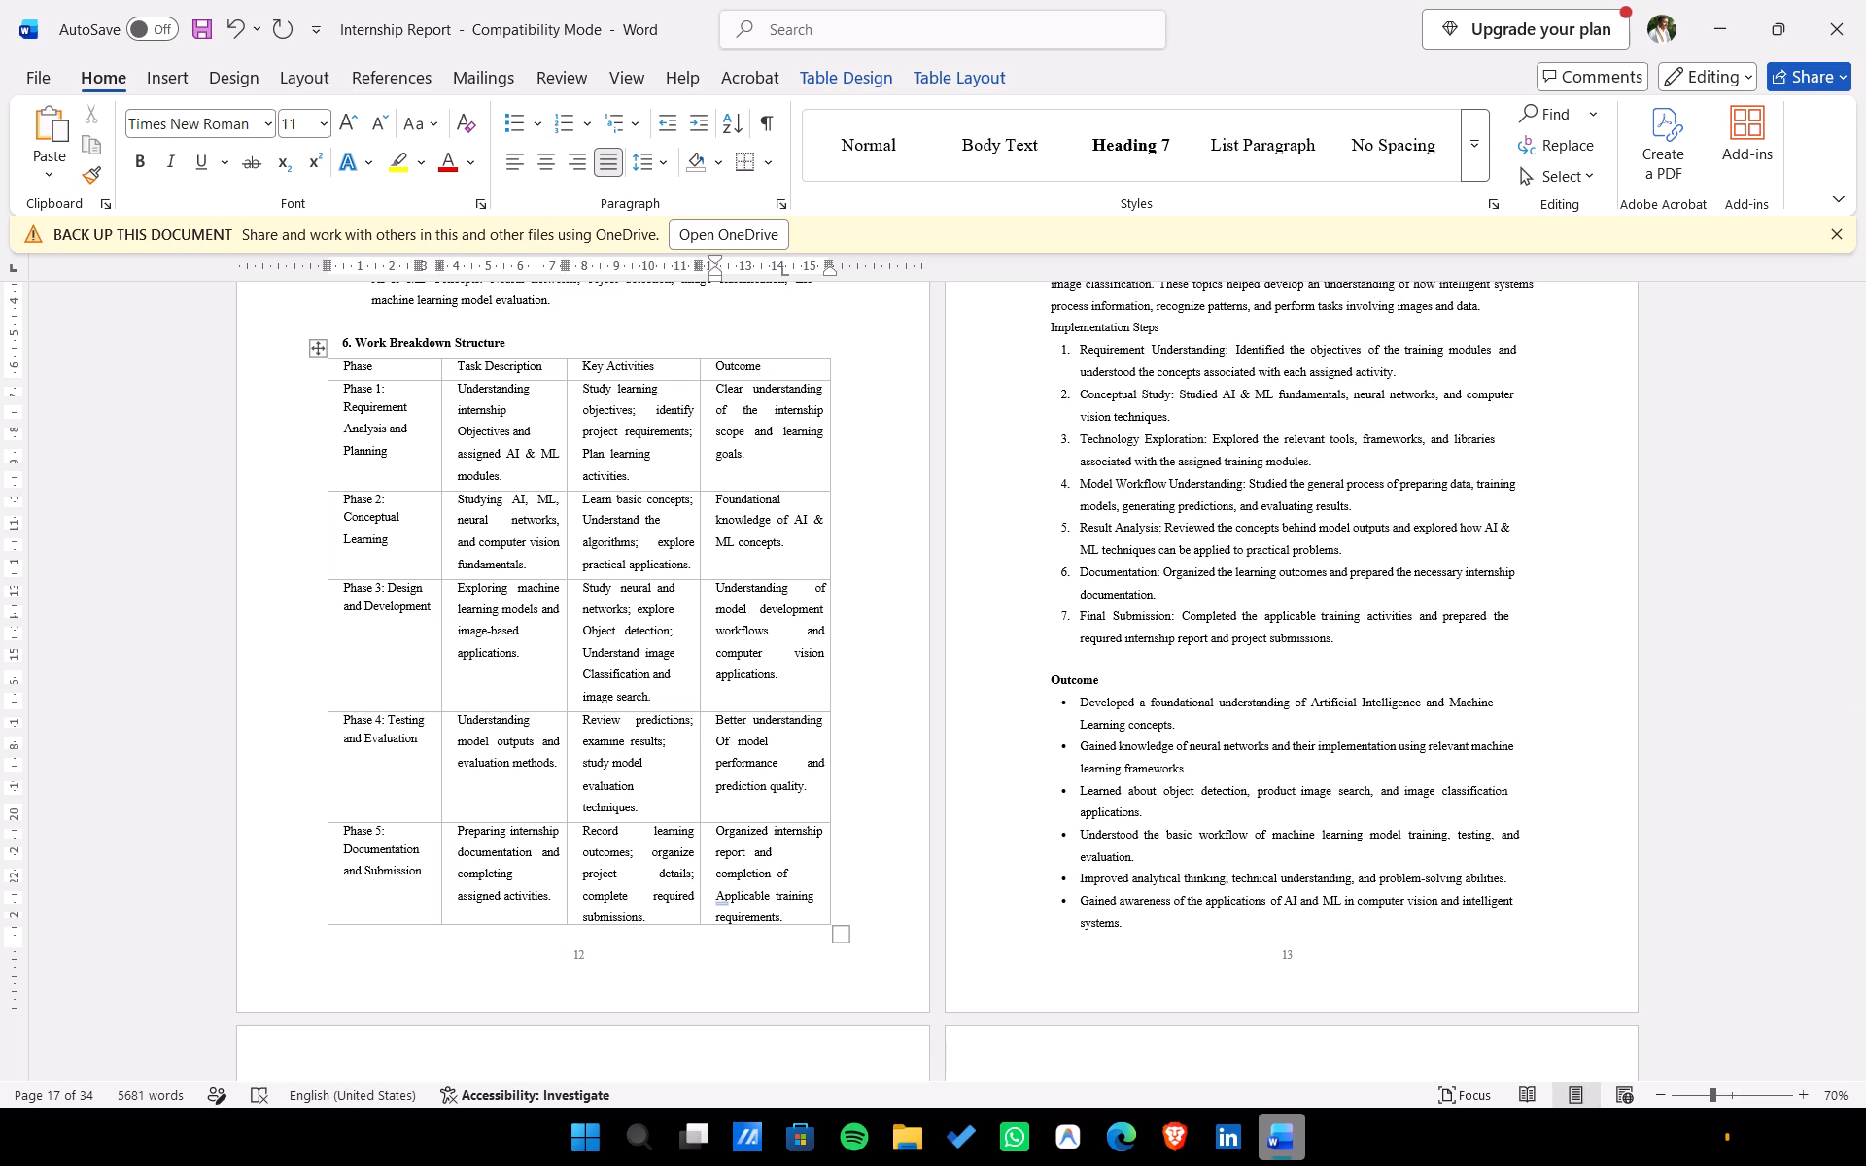
{"action": "key", "text": "BackSpace"}
{"action": "key", "text": "a"}
Close the wide gaps between "of", "the" and "internship" in the Phase 1 Outcome cell.
{"action": "left_click", "coordinate": [740, 413]}
{"action": "key", "text": "BackSpace"}
{"action": "key", "text": "space"}
{"action": "type", "text": "n"}
{"action": "key", "text": "BackSpace"}
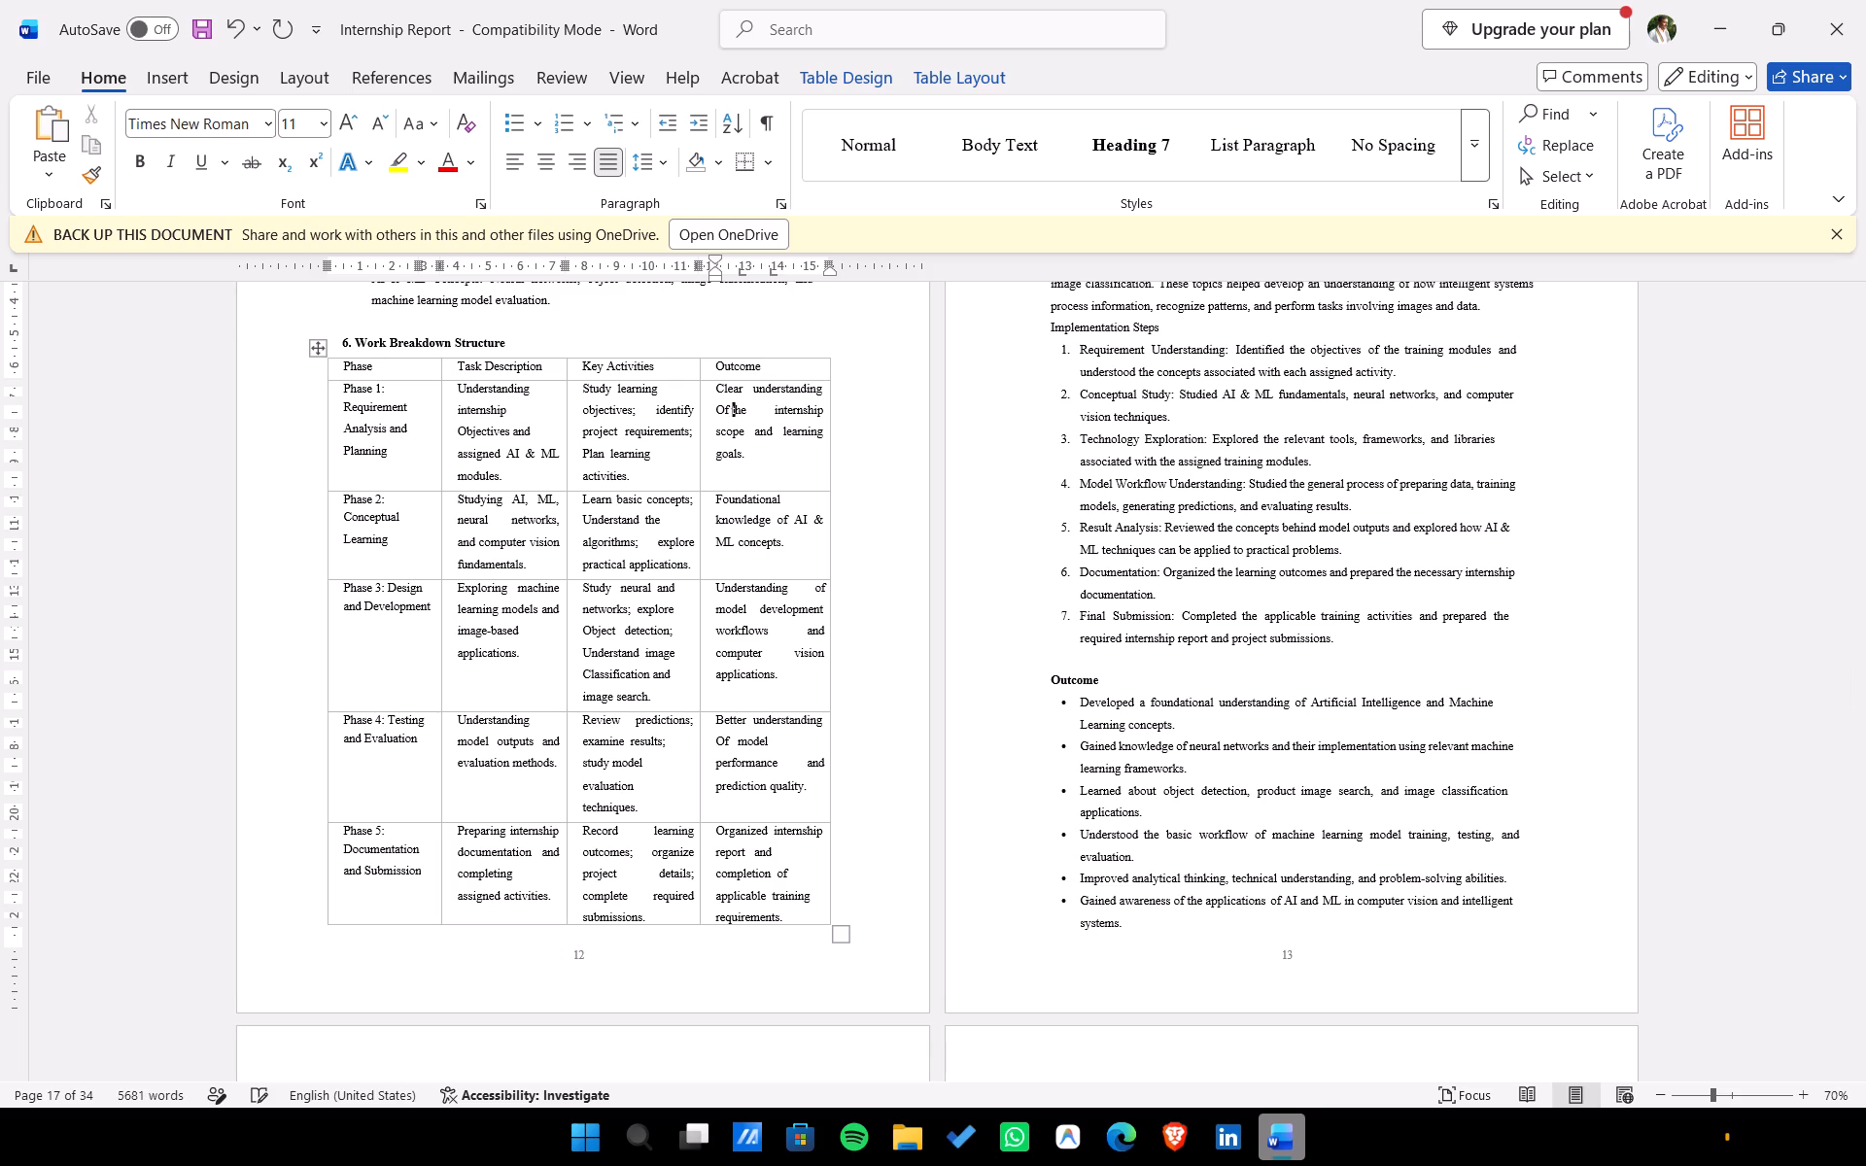
{"action": "key", "text": "space"}
{"action": "key", "text": "Right"}
{"action": "key", "text": "Right"}
{"action": "key", "text": "Right"}
{"action": "key", "text": "Right"}
{"action": "key", "text": "BackSpace"}
{"action": "key", "text": "space"}
{"action": "key", "text": "space"}
Close the wide gap between "workflows" and "and" in the Phase 3 Outcome cell, keeping "workflows" lowercase.
{"action": "left_click", "coordinate": [803, 626]}
{"action": "key", "text": "BackSpace"}
{"action": "key", "text": "space"}
{"action": "key", "text": "space"}
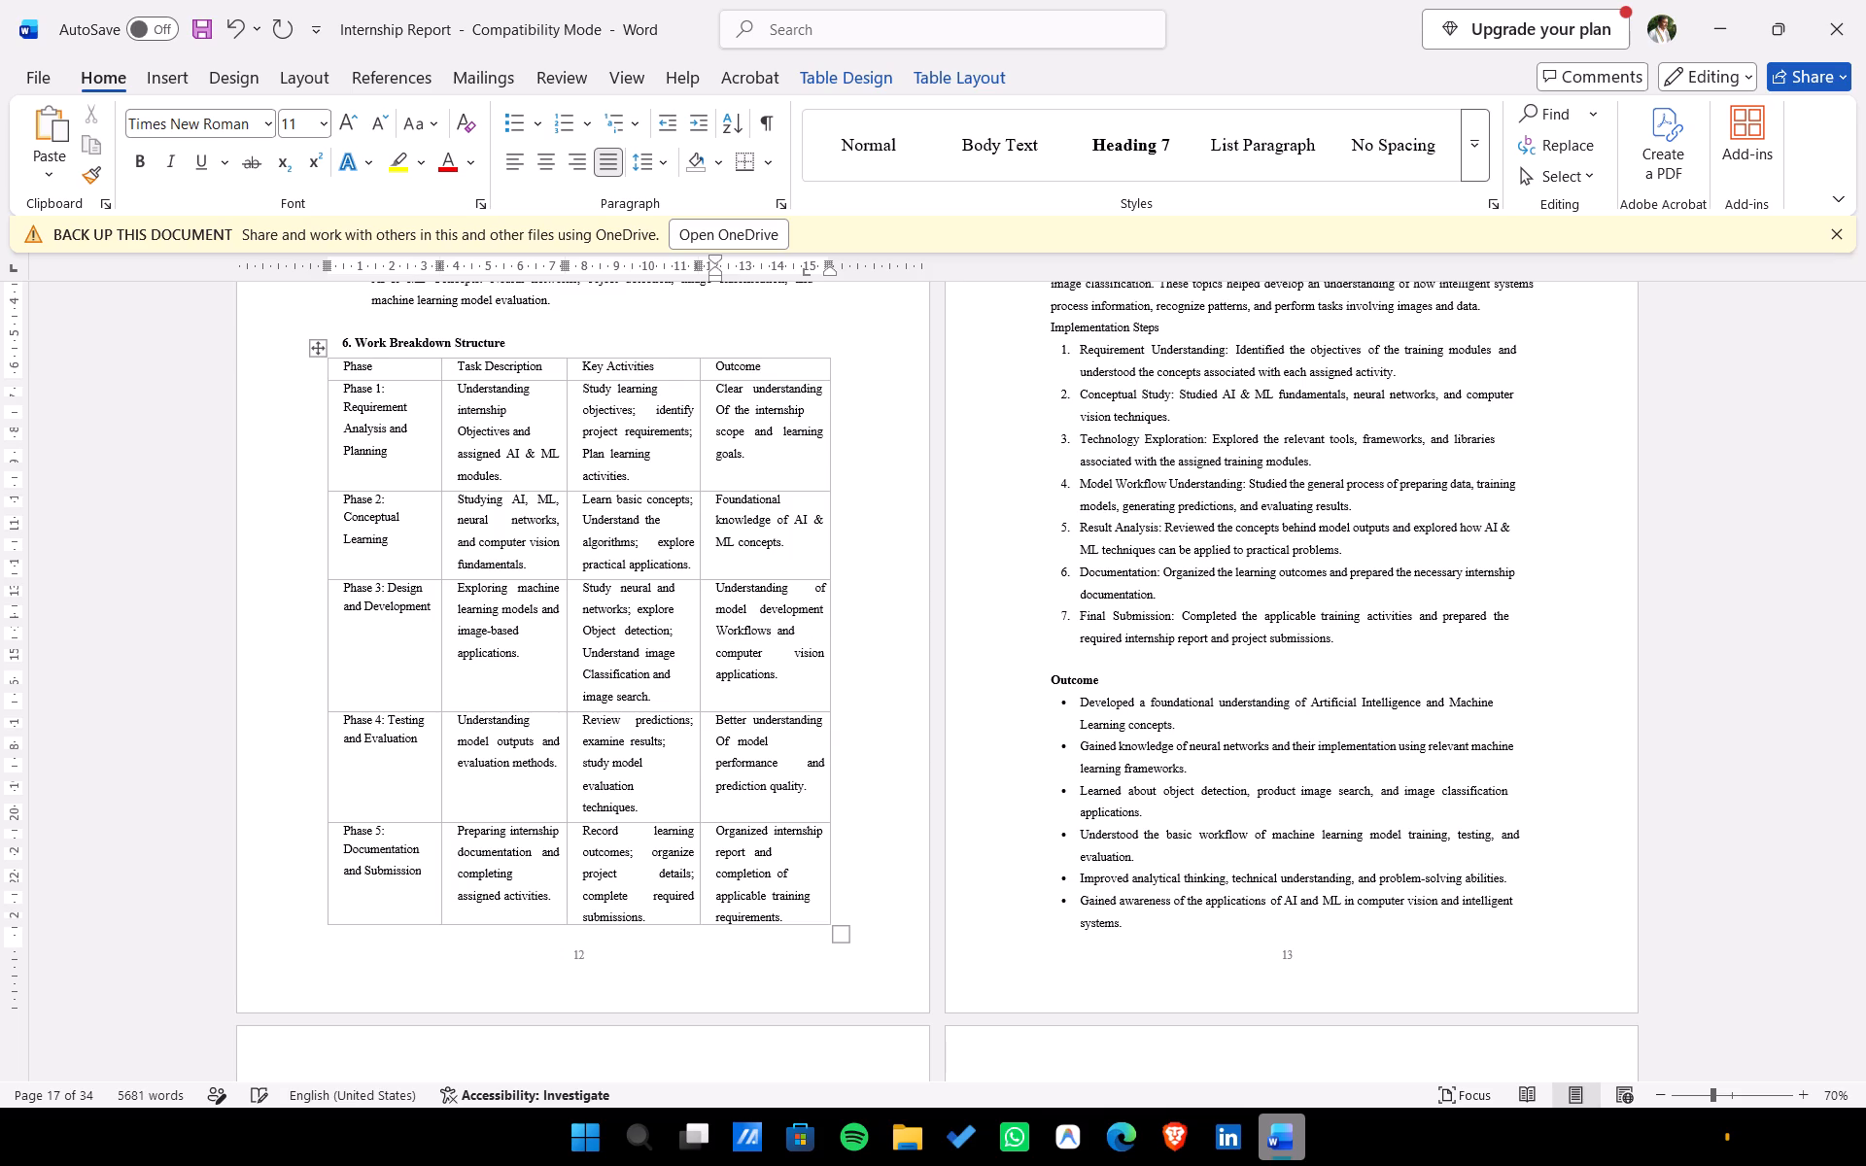
{"action": "key", "text": "Left"}
{"action": "key", "text": "Left"}
{"action": "key", "text": "Left"}
{"action": "key", "text": "Left"}
{"action": "key", "text": "Left"}
{"action": "key", "text": "Left"}
{"action": "key", "text": "Left"}
{"action": "key", "text": "Left"}
{"action": "key", "text": "Left"}
{"action": "key", "text": "Left"}
{"action": "key", "text": "BackSpace"}
{"action": "key", "text": "w"}
Close the wide gap between "computer" and "vision" in the Phase 3 Outcome cell, keeping "computer" lowercase.
{"action": "left_click", "coordinate": [792, 654]}
{"action": "key", "text": "BackSpace"}
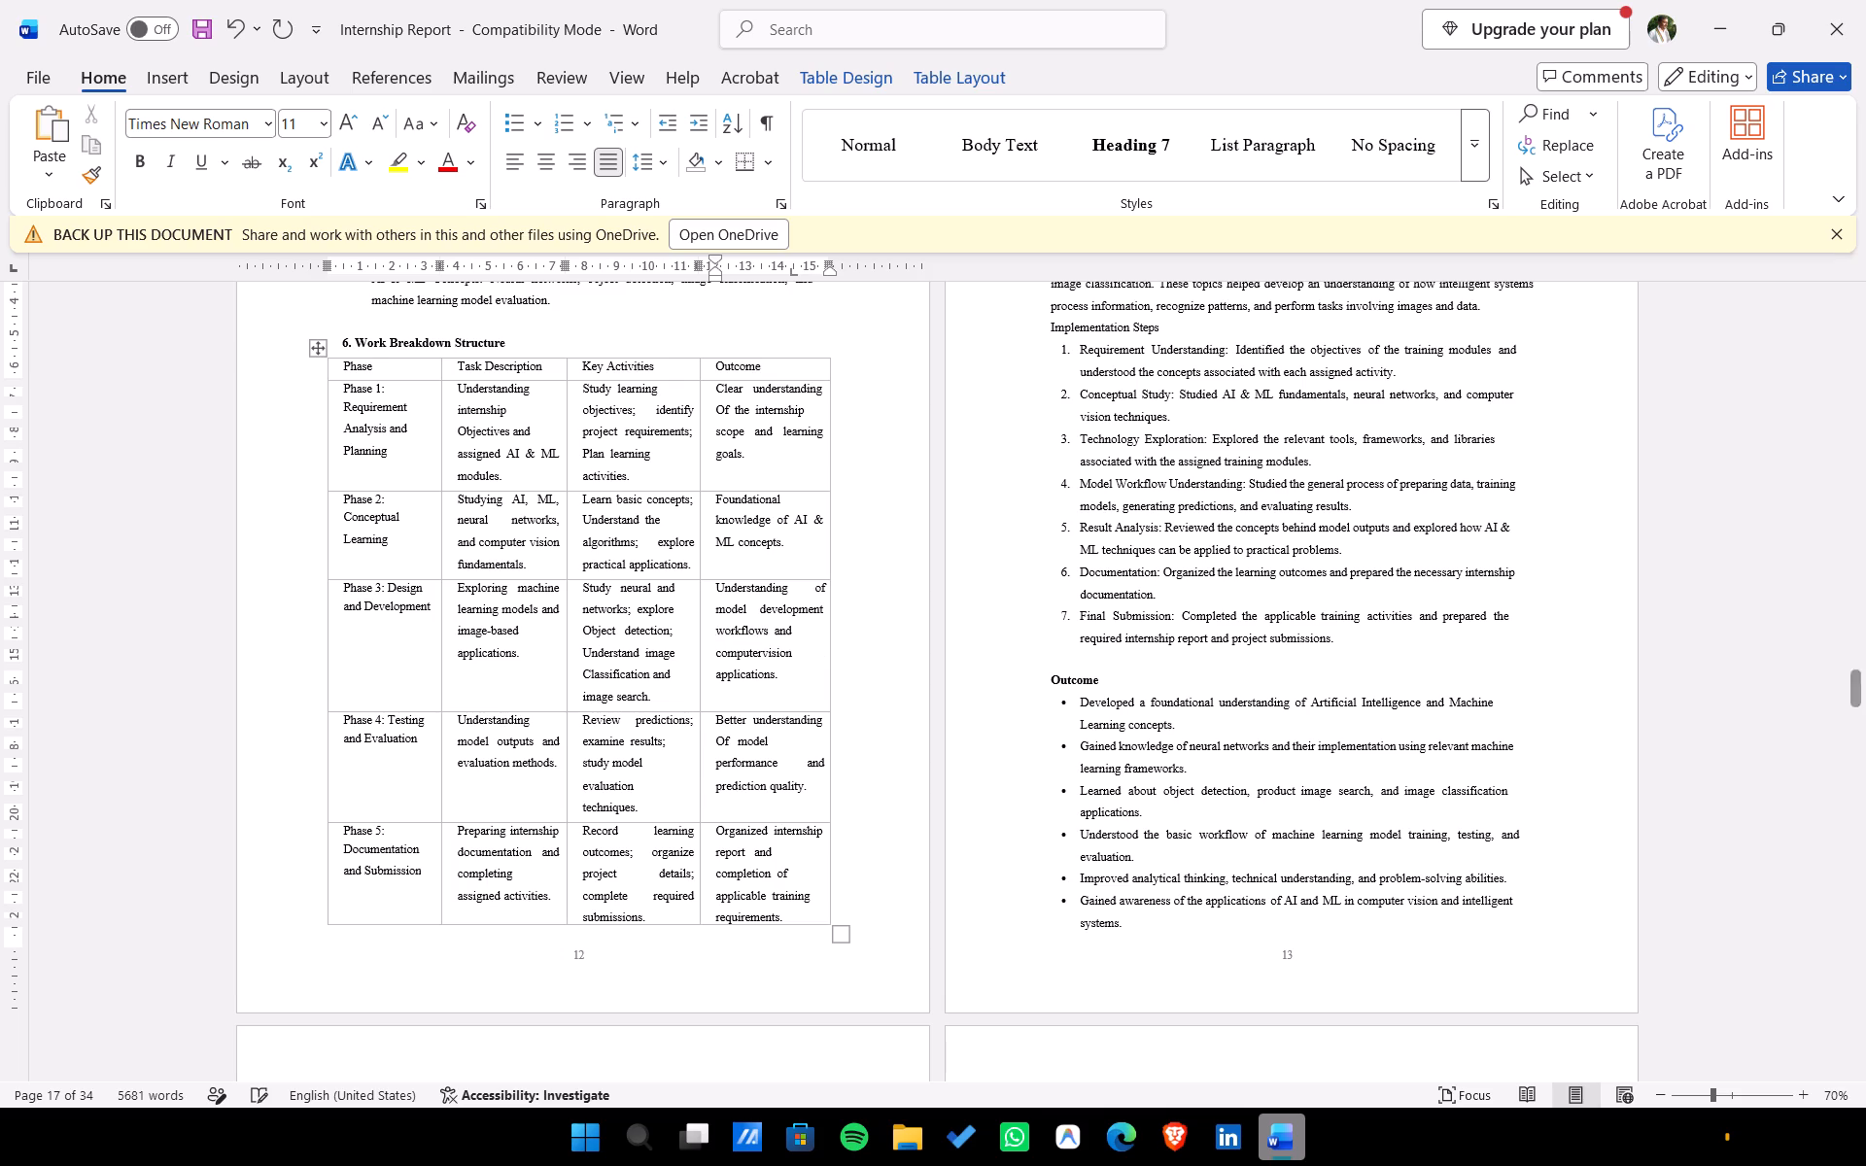
{"action": "key", "text": "space"}
{"action": "key", "text": "Left"}
{"action": "key", "text": "Left"}
{"action": "key", "text": "Left"}
{"action": "key", "text": "Left"}
{"action": "key", "text": "Left"}
{"action": "key", "text": "Left"}
{"action": "key", "text": "Left"}
{"action": "key", "text": "Left"}
{"action": "key", "text": "BackSpace"}
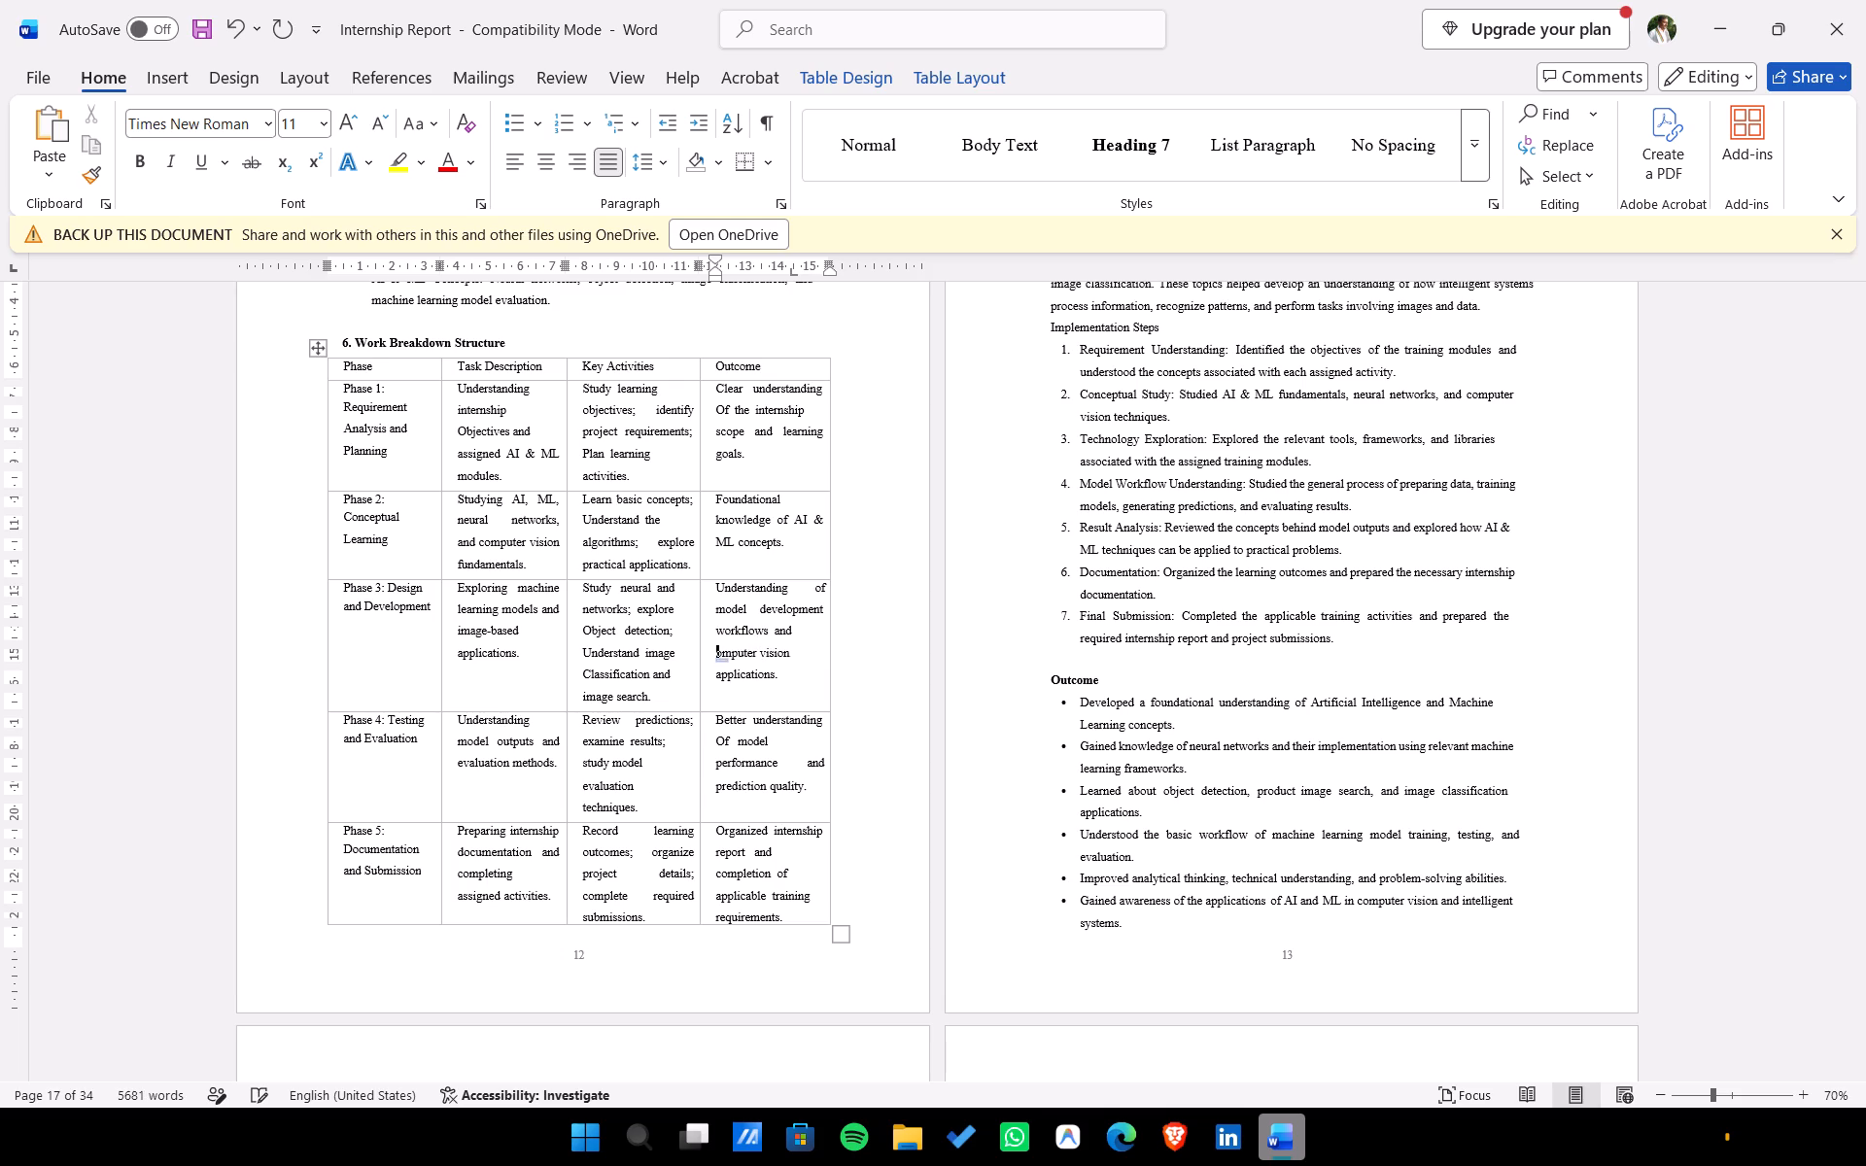
{"action": "key", "text": "c"}
Close the wide gap between "performance" and "and" in the Phase 4 Outcome cell, keeping "performance" lowercase.
{"action": "left_click", "coordinate": [798, 771]}
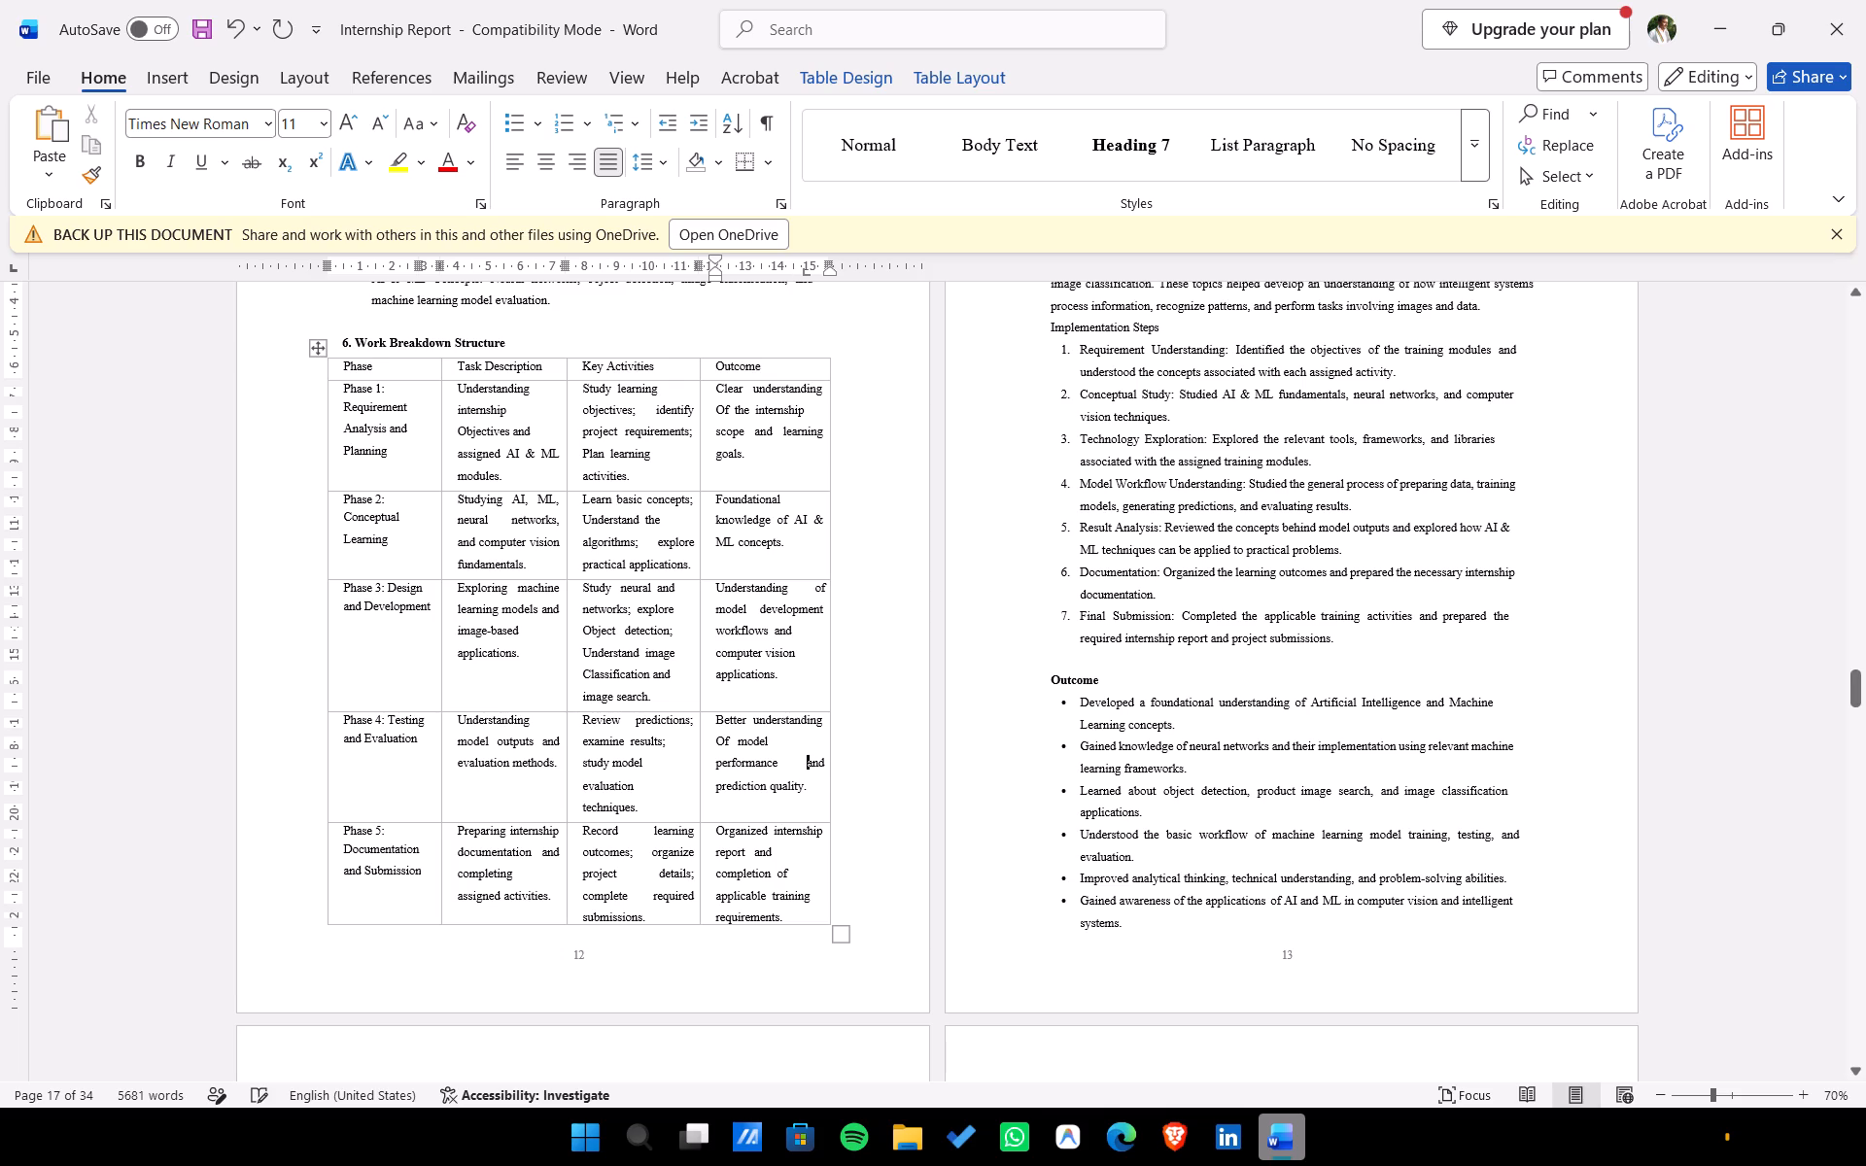
{"action": "key", "text": "BackSpace"}
{"action": "key", "text": "space"}
{"action": "key", "text": "space"}
{"action": "key", "text": "Left"}
{"action": "key", "text": "Left"}
{"action": "key", "text": "Left"}
{"action": "key", "text": "Left"}
{"action": "key", "text": "Left"}
{"action": "key", "text": "Left"}
{"action": "key", "text": "Left"}
{"action": "key", "text": "Left"}
{"action": "key", "text": "Left"}
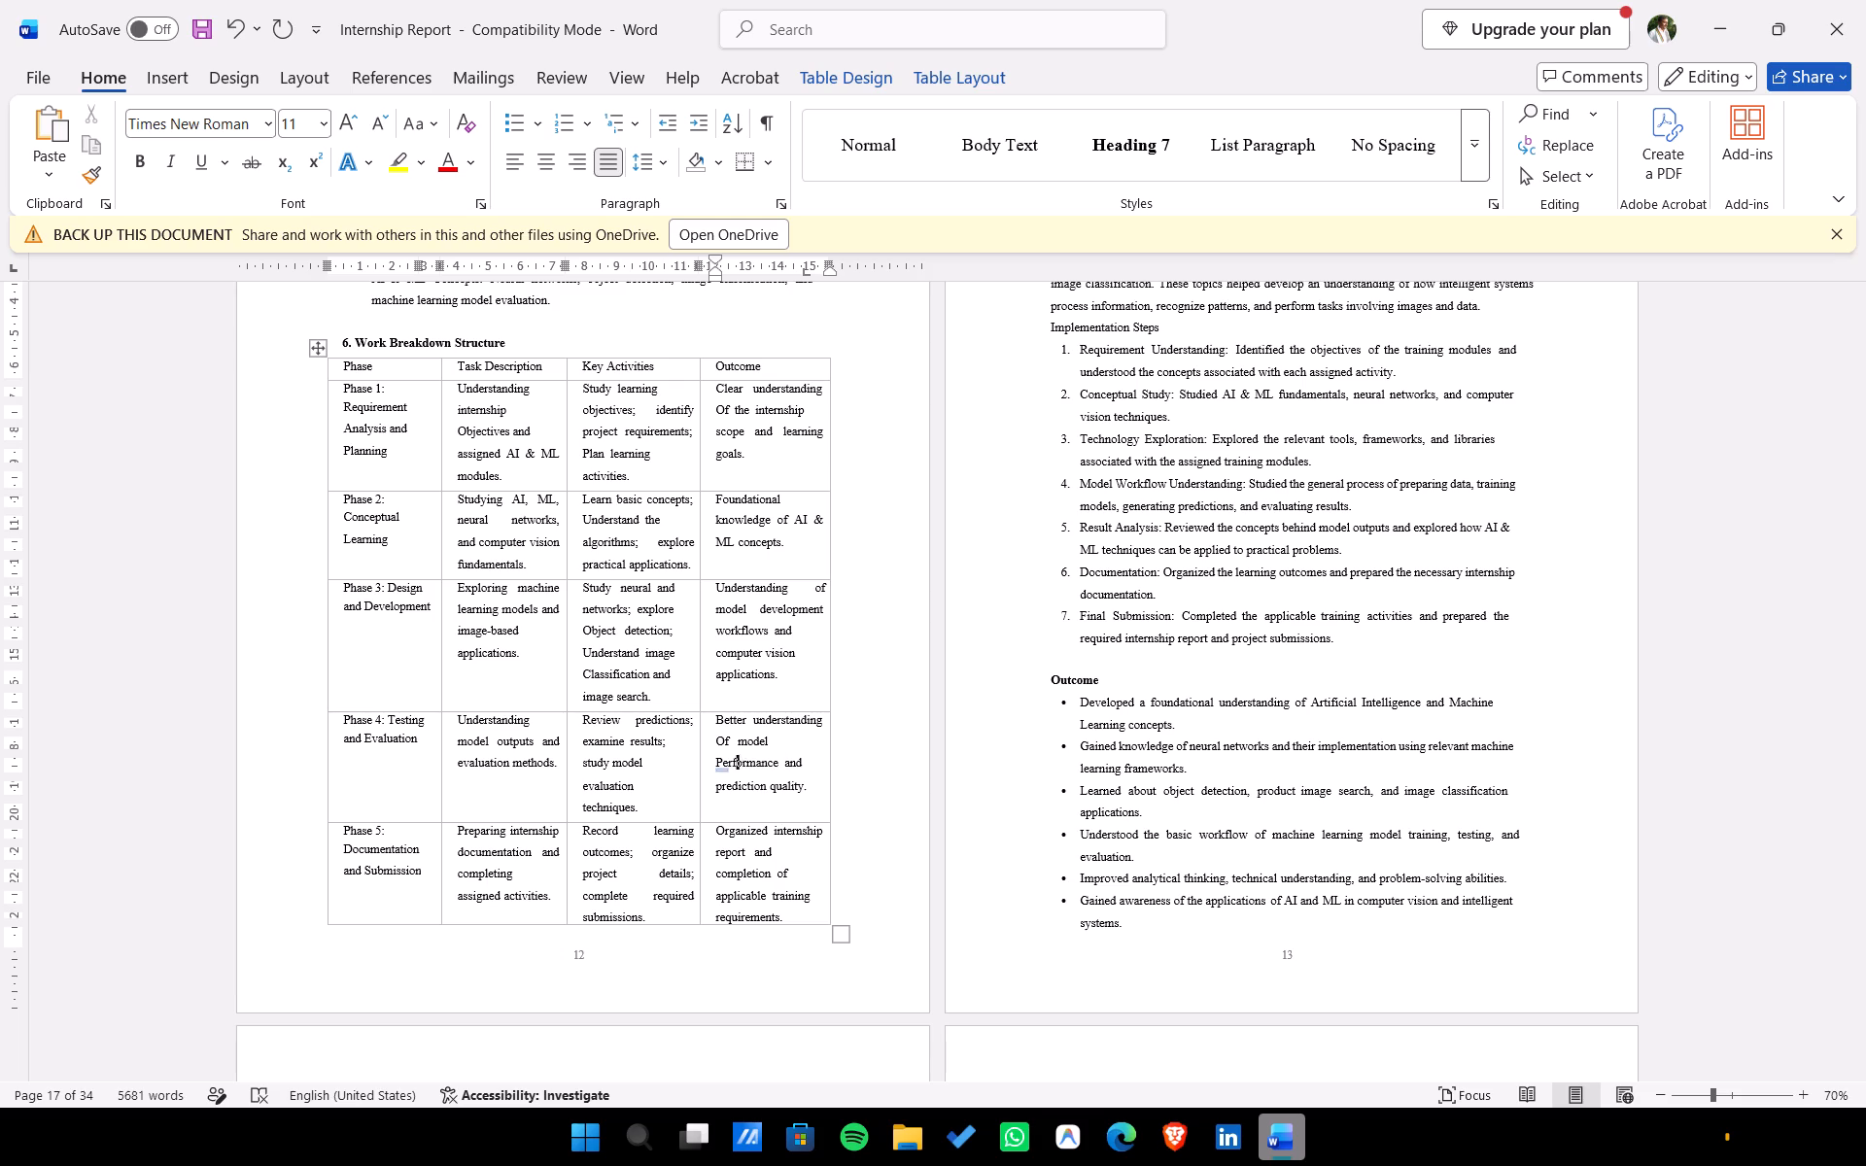
{"action": "key", "text": "Left"}
{"action": "key", "text": "Left"}
{"action": "key", "text": "Left"}
{"action": "key", "text": "BackSpace"}
{"action": "key", "text": "p"}
Close the wide gap between "Understanding" and "of" in the Phase 3 Outcome cell.
{"action": "left_click", "coordinate": [811, 588]}
{"action": "key", "text": "BackSpace"}
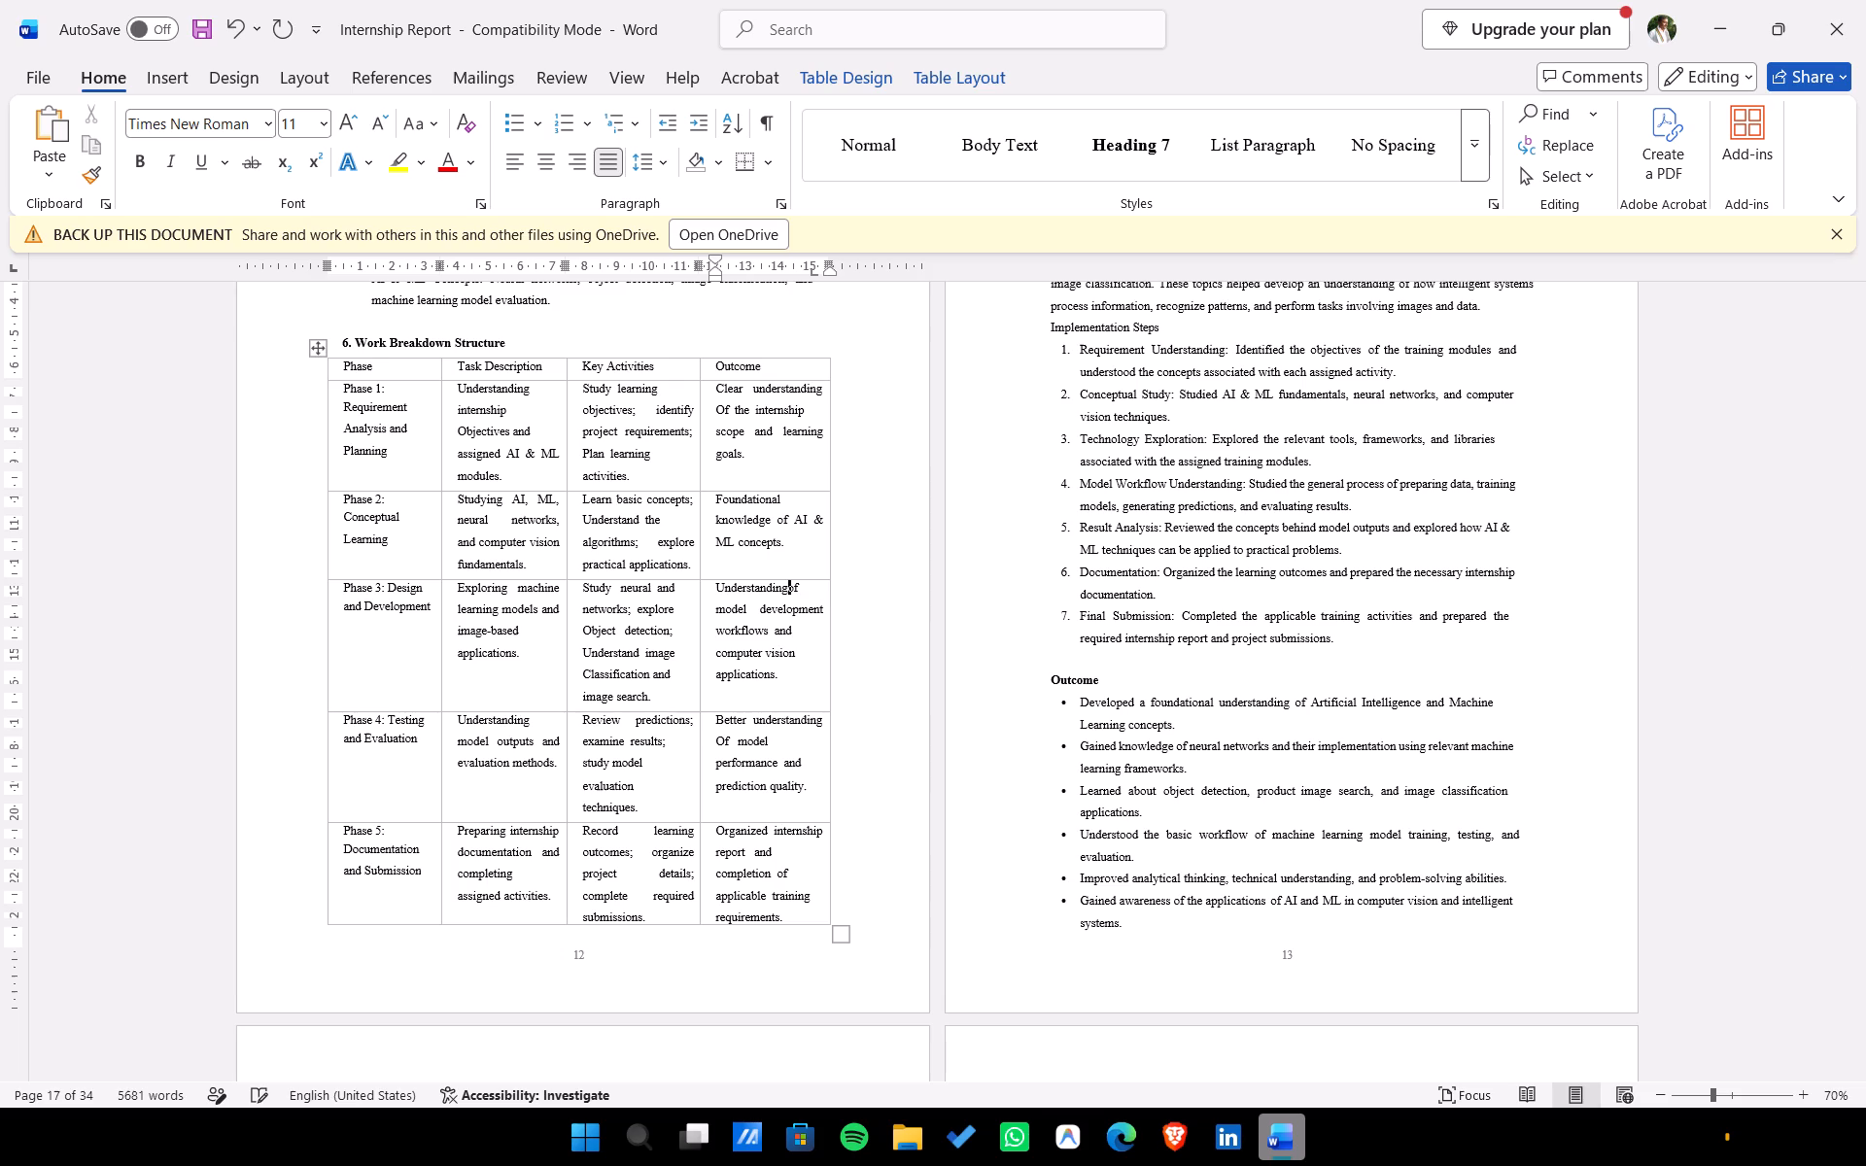
{"action": "key", "text": "space"}
{"action": "key", "text": "space"}
Close the wide gap between "neural" and "networks" in the Phase 2 Task Description cell.
{"action": "left_click", "coordinate": [508, 522]}
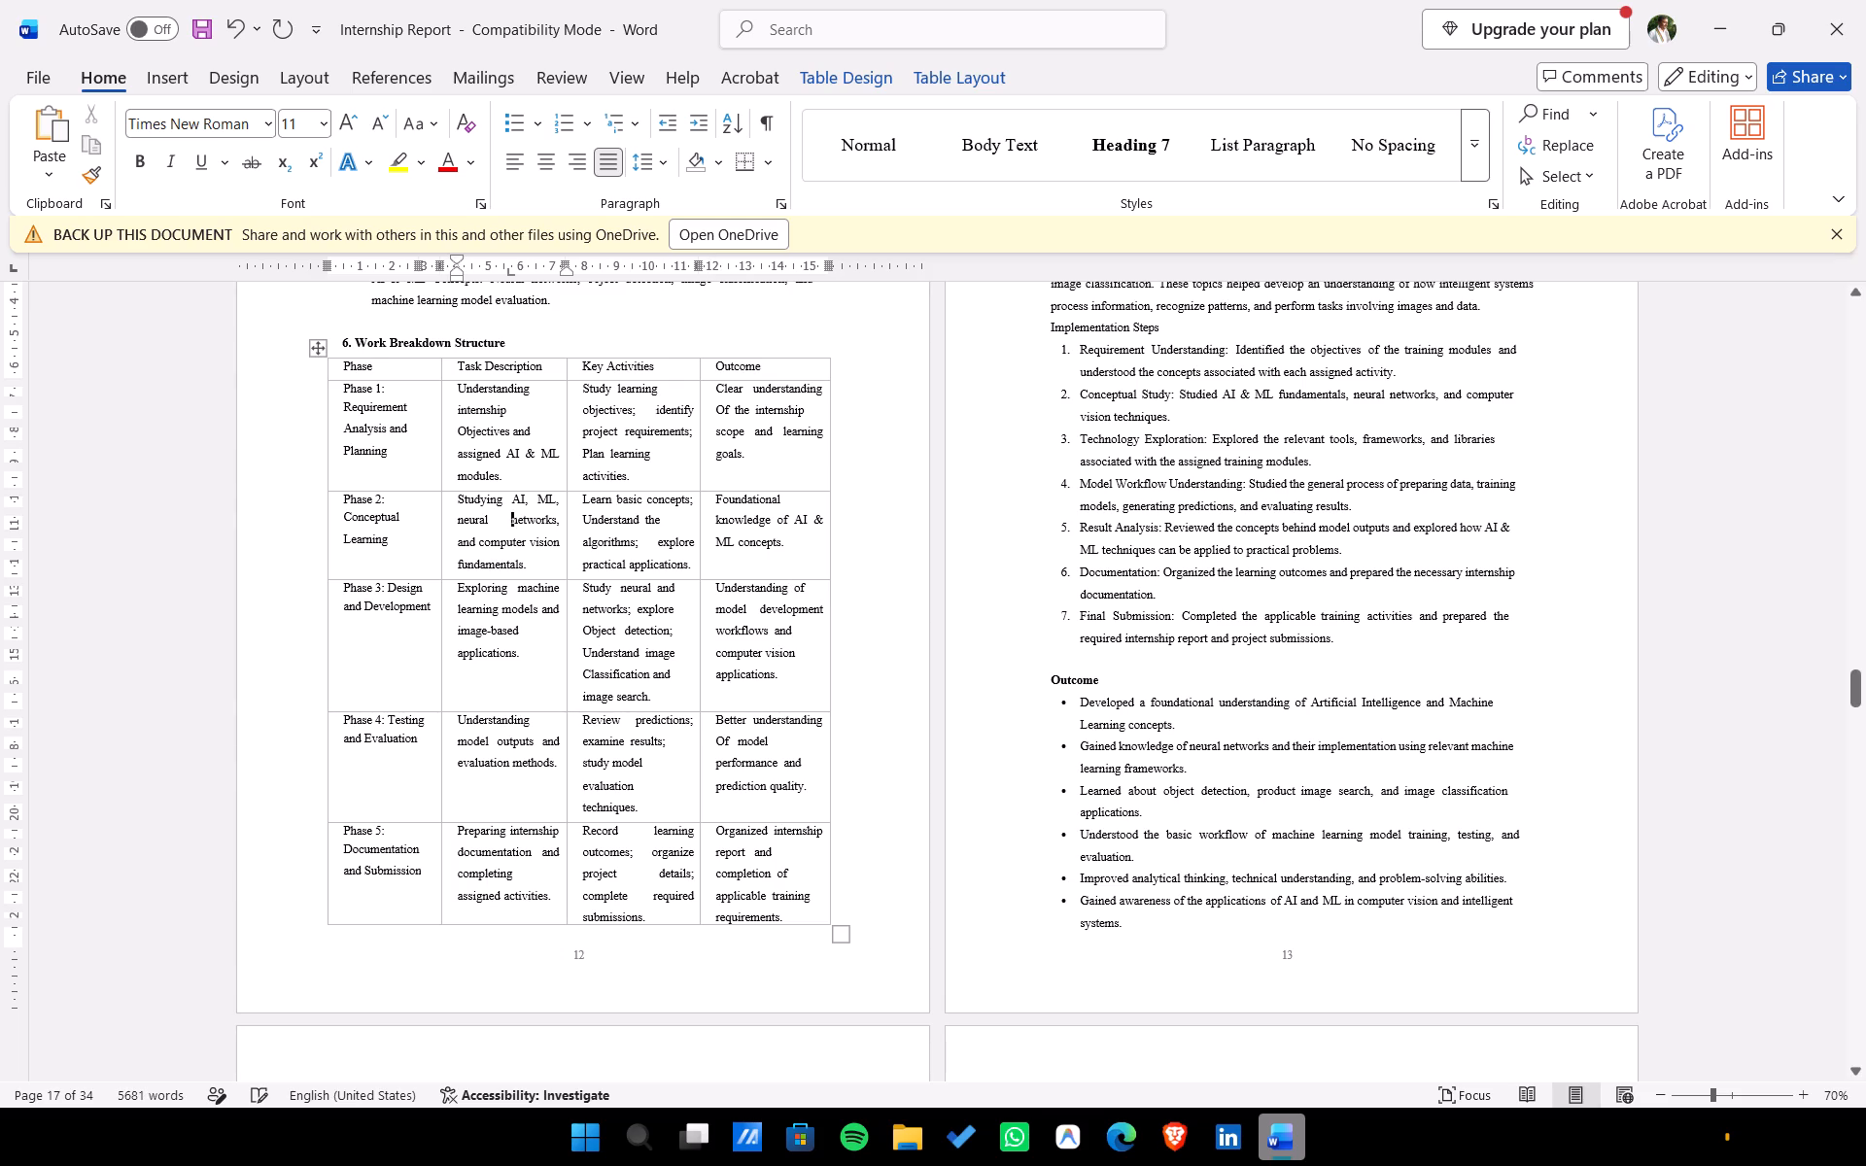
{"action": "key", "text": "BackSpace"}
{"action": "key", "text": "space"}
{"action": "key", "text": "space"}
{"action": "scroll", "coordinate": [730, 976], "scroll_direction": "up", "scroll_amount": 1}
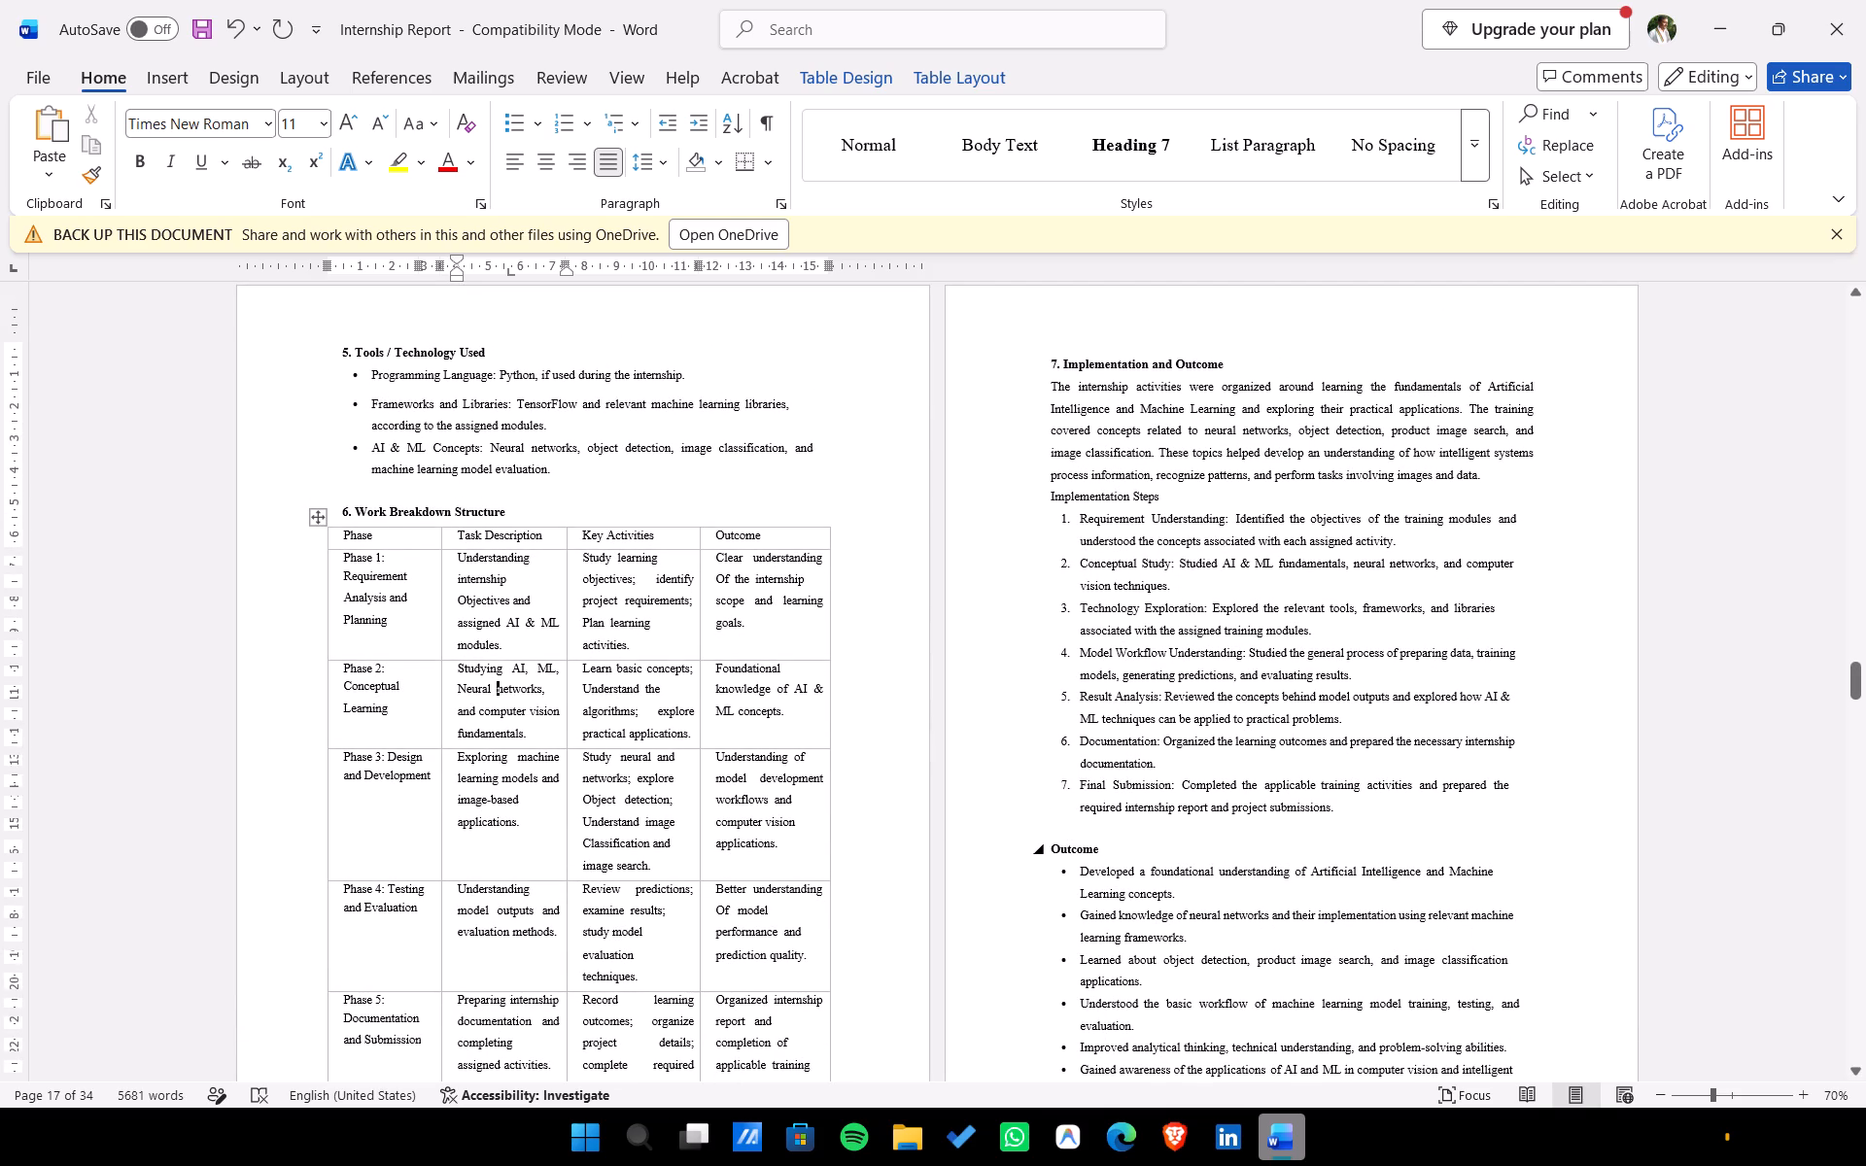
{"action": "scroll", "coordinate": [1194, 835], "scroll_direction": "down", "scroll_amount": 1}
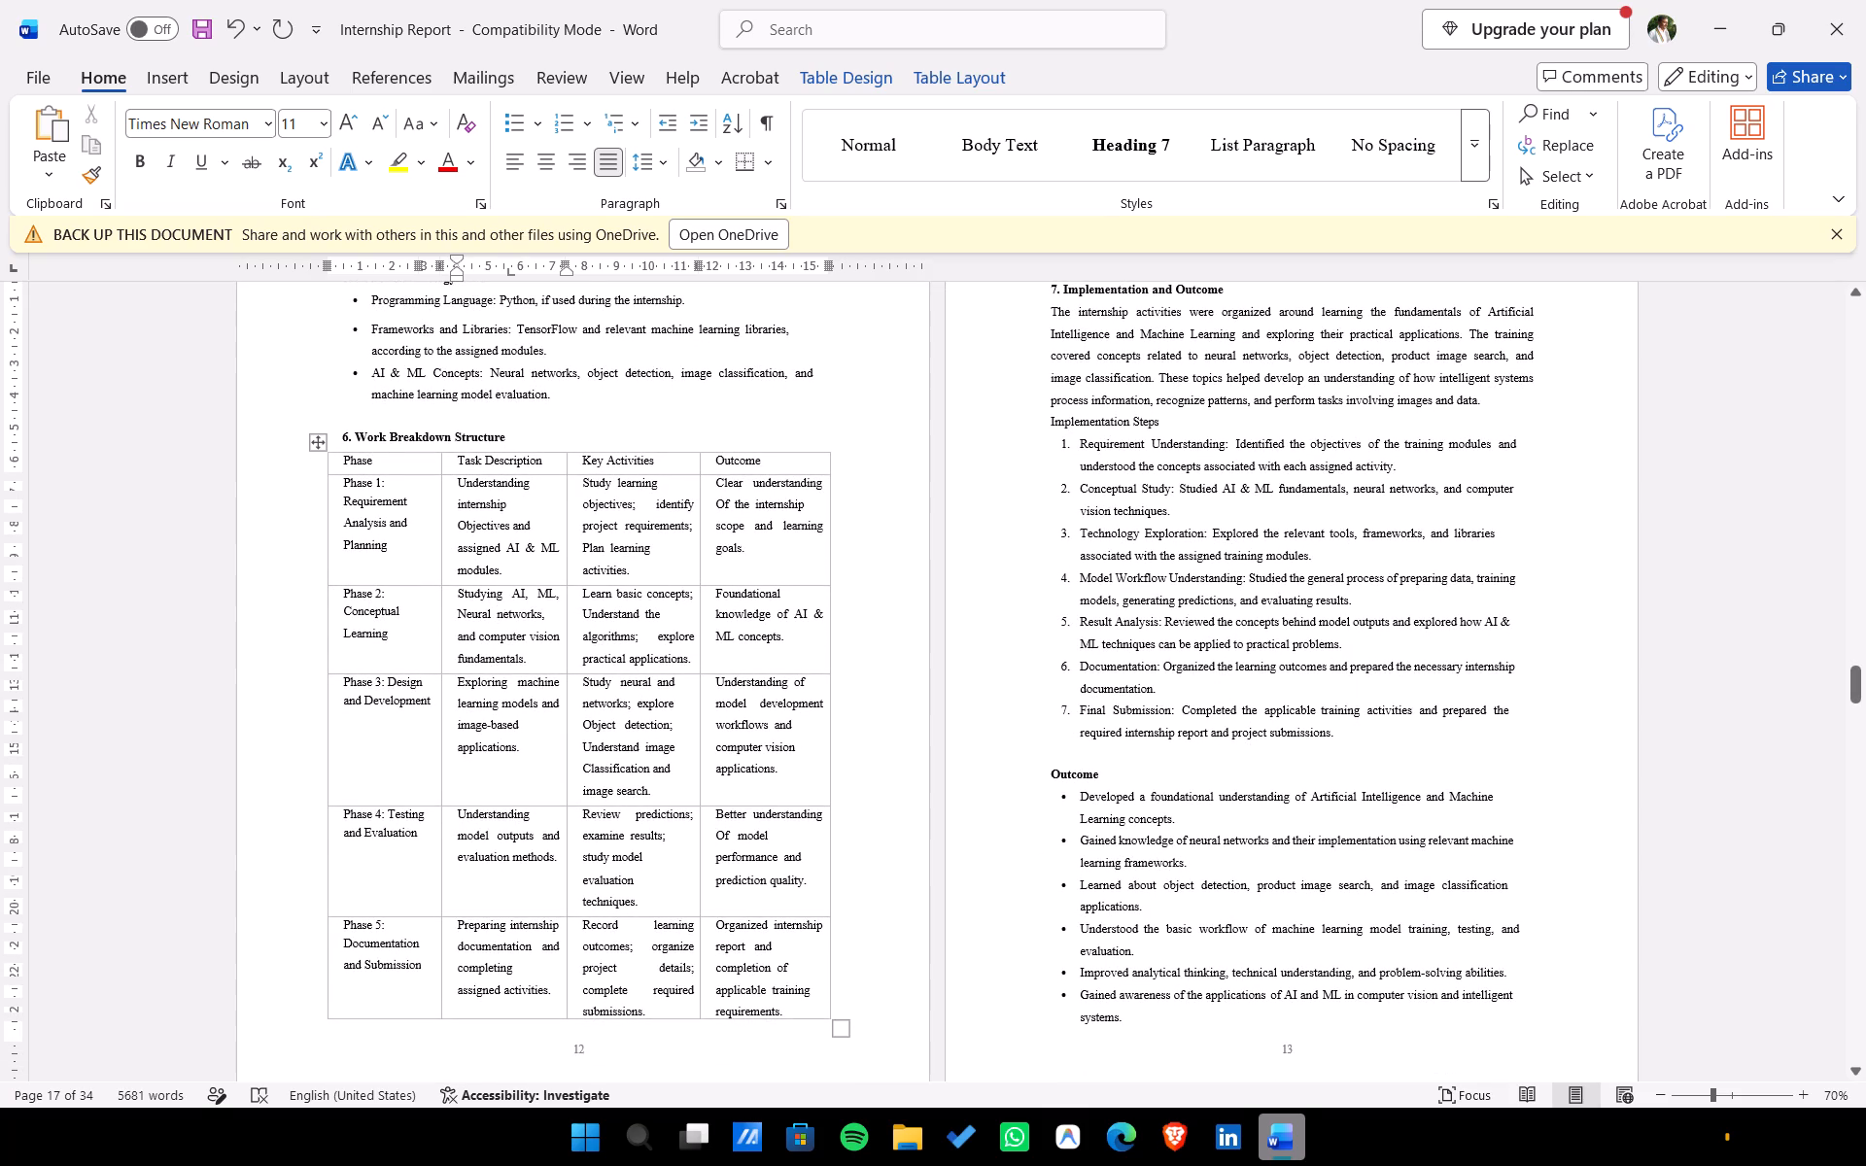
Review the pages from the Work Breakdown Structure through the weekly log, challenges, skills, conclusion and references to the Annexures.
{"action": "scroll", "coordinate": [1194, 835], "scroll_direction": "down", "scroll_amount": 3}
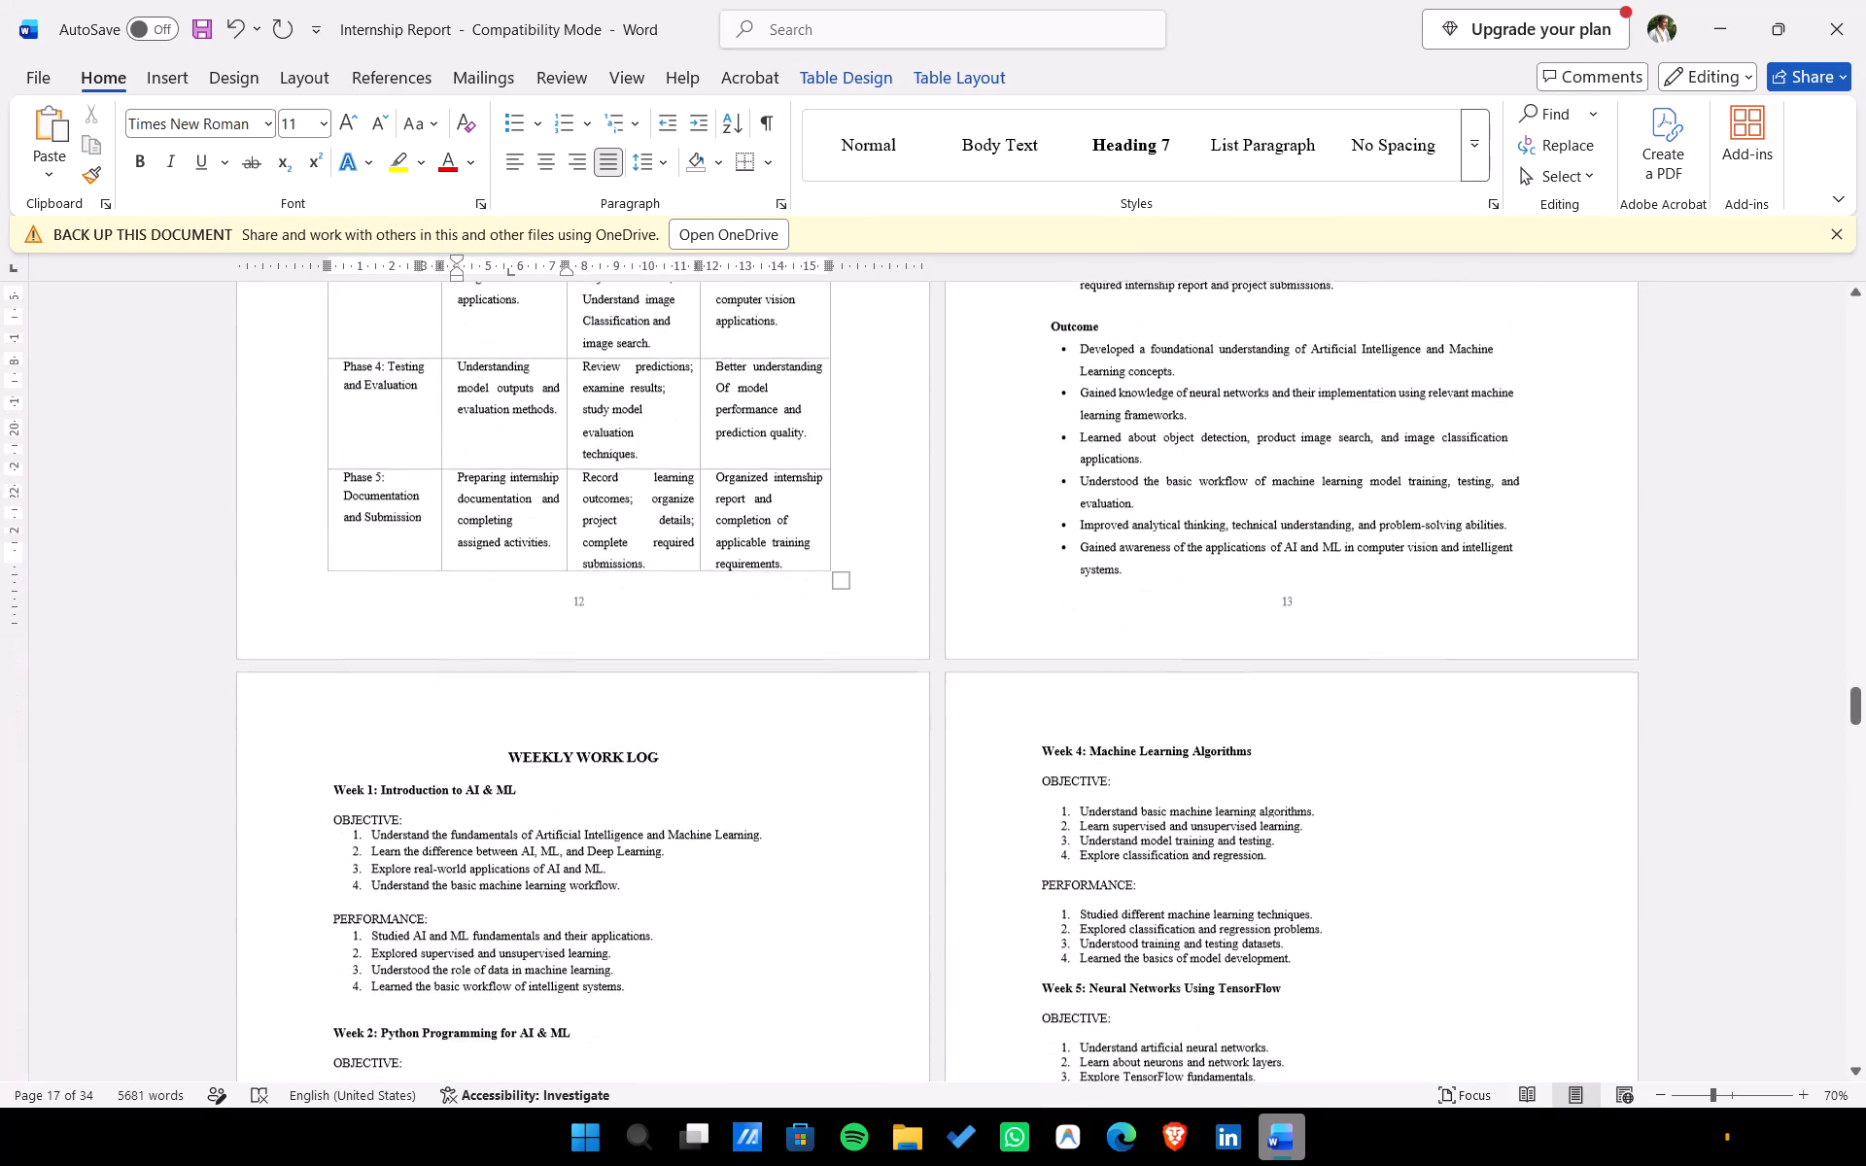
{"action": "scroll", "coordinate": [1335, 756], "scroll_direction": "down", "scroll_amount": 2}
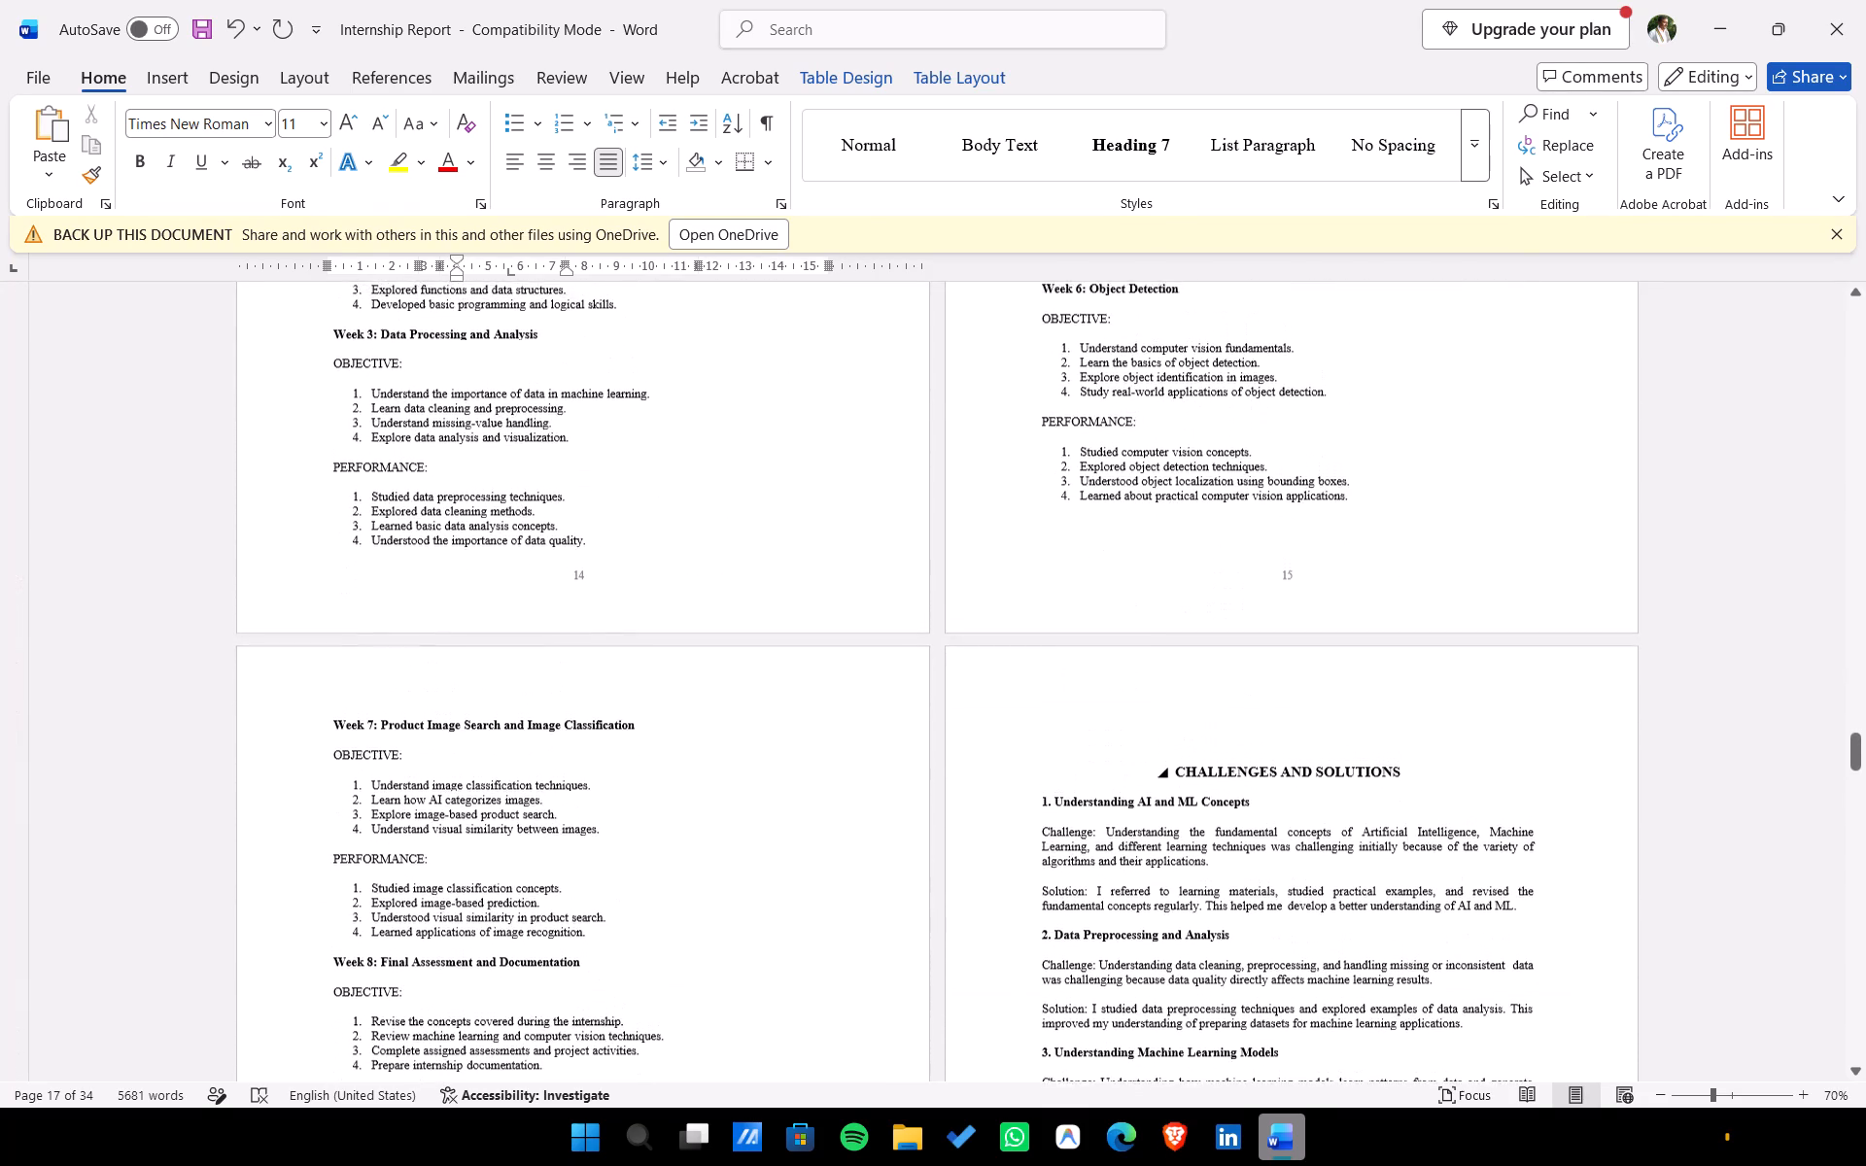
{"action": "scroll", "coordinate": [1335, 756], "scroll_direction": "down", "scroll_amount": 1}
{"action": "scroll", "coordinate": [1335, 756], "scroll_direction": "up", "scroll_amount": 1}
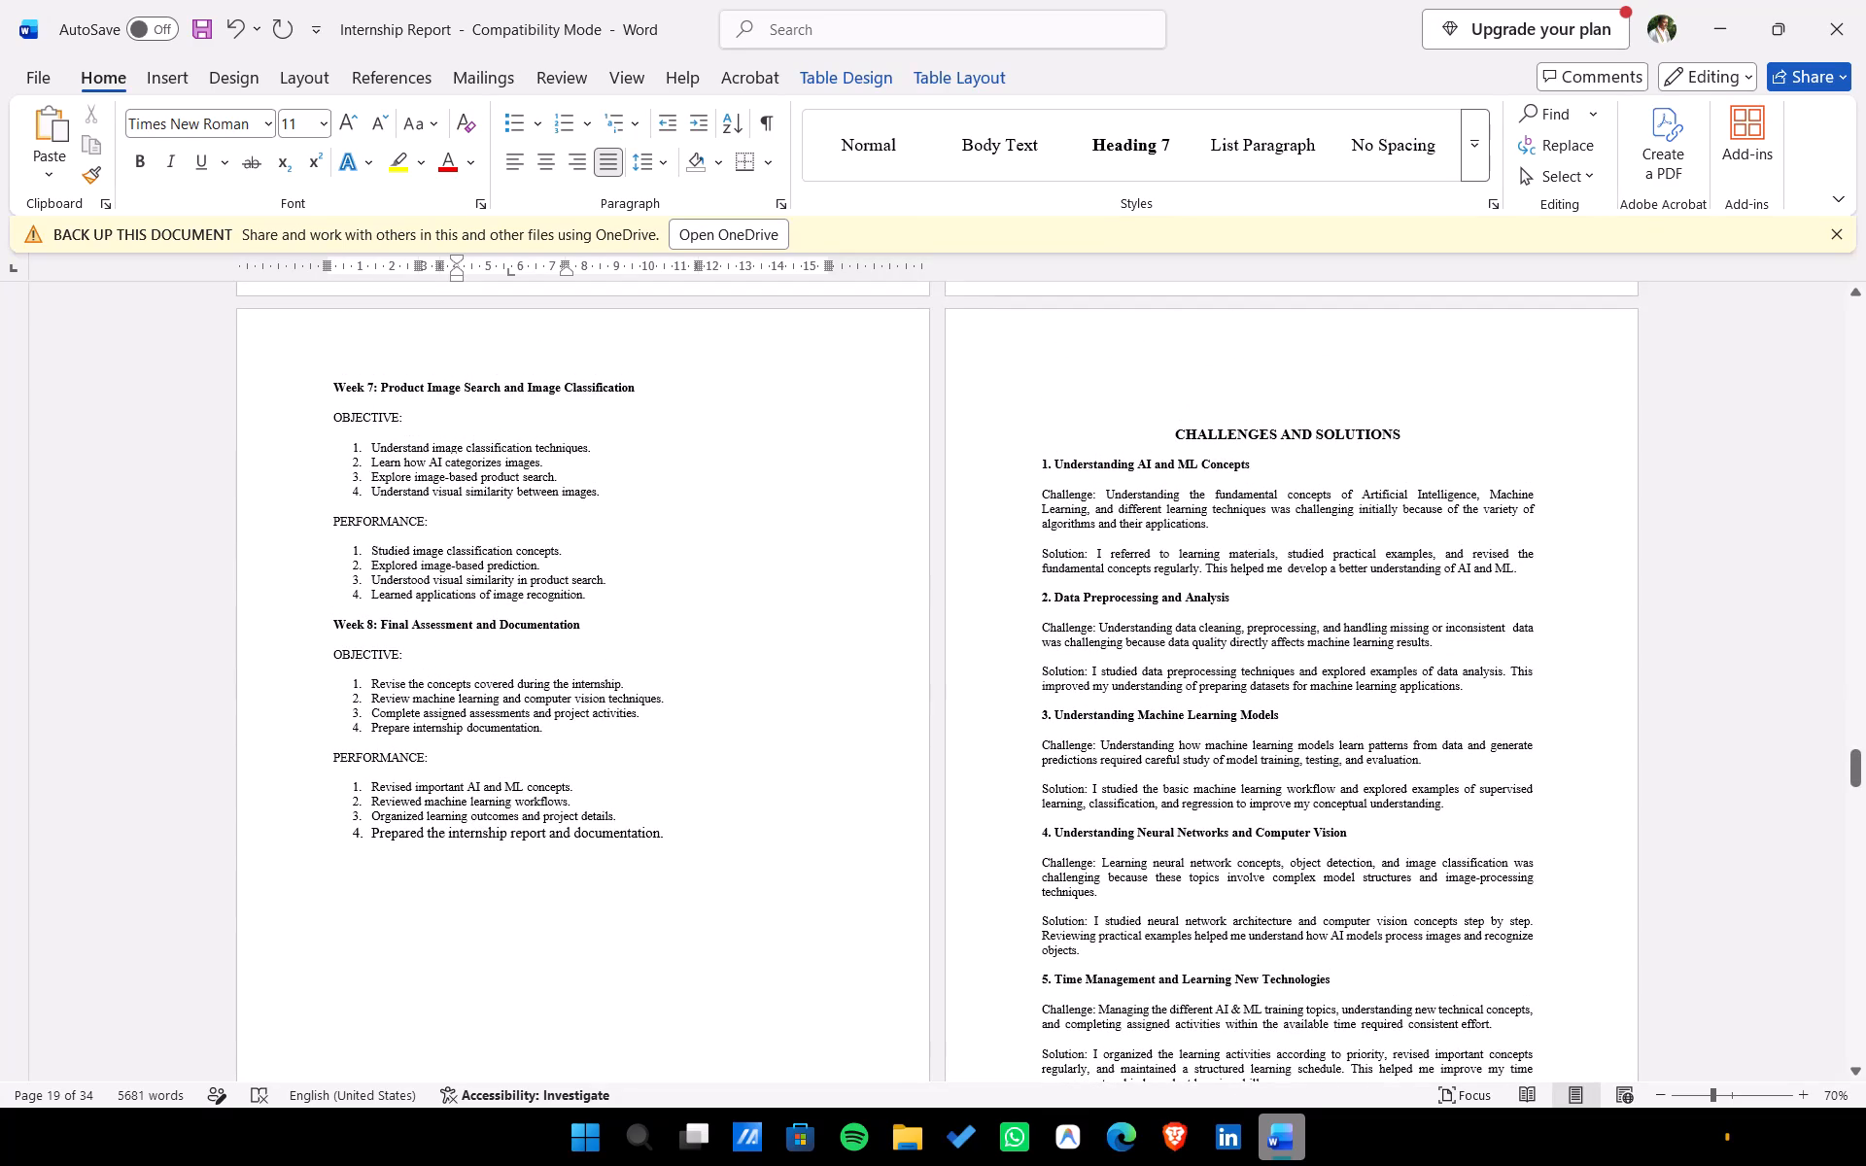
{"action": "scroll", "coordinate": [1278, 717], "scroll_direction": "down", "scroll_amount": 1}
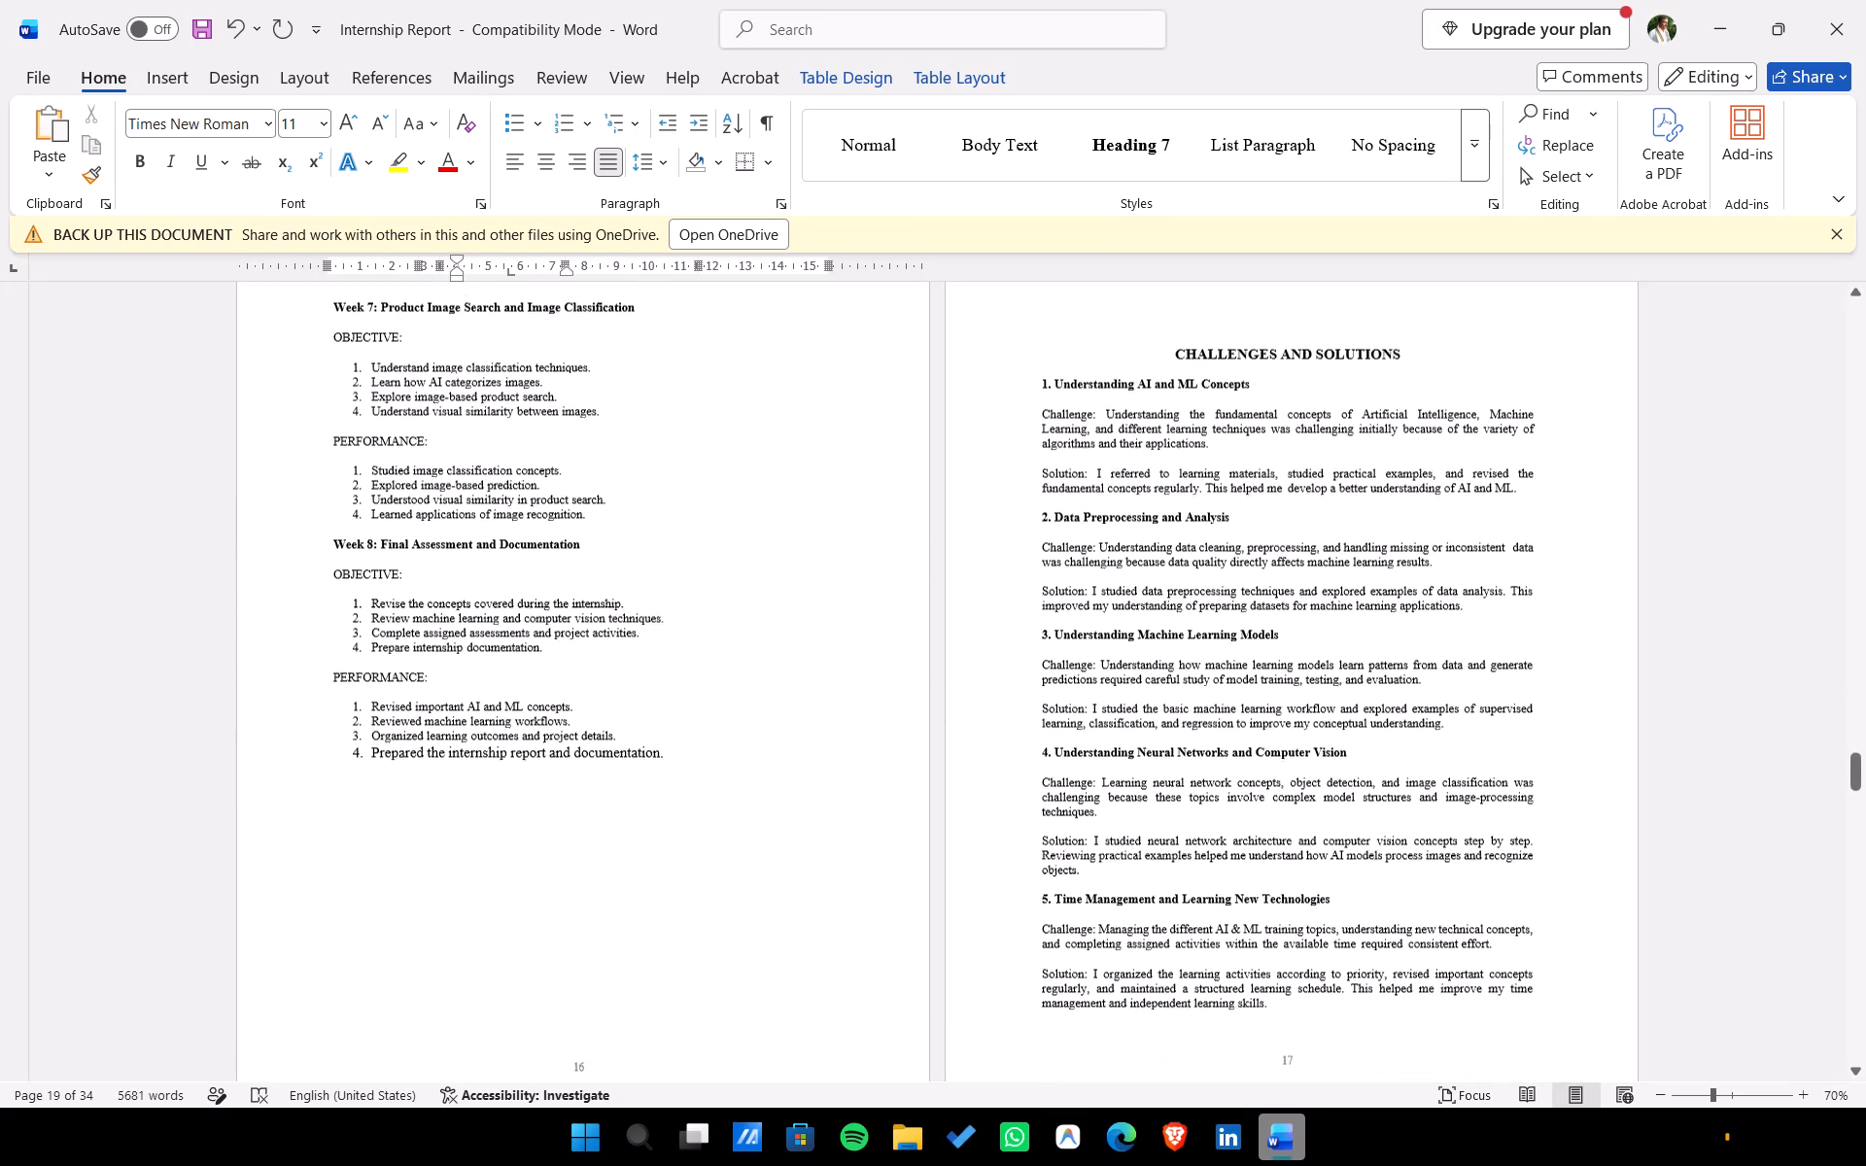
{"action": "scroll", "coordinate": [1278, 717], "scroll_direction": "down", "scroll_amount": 5}
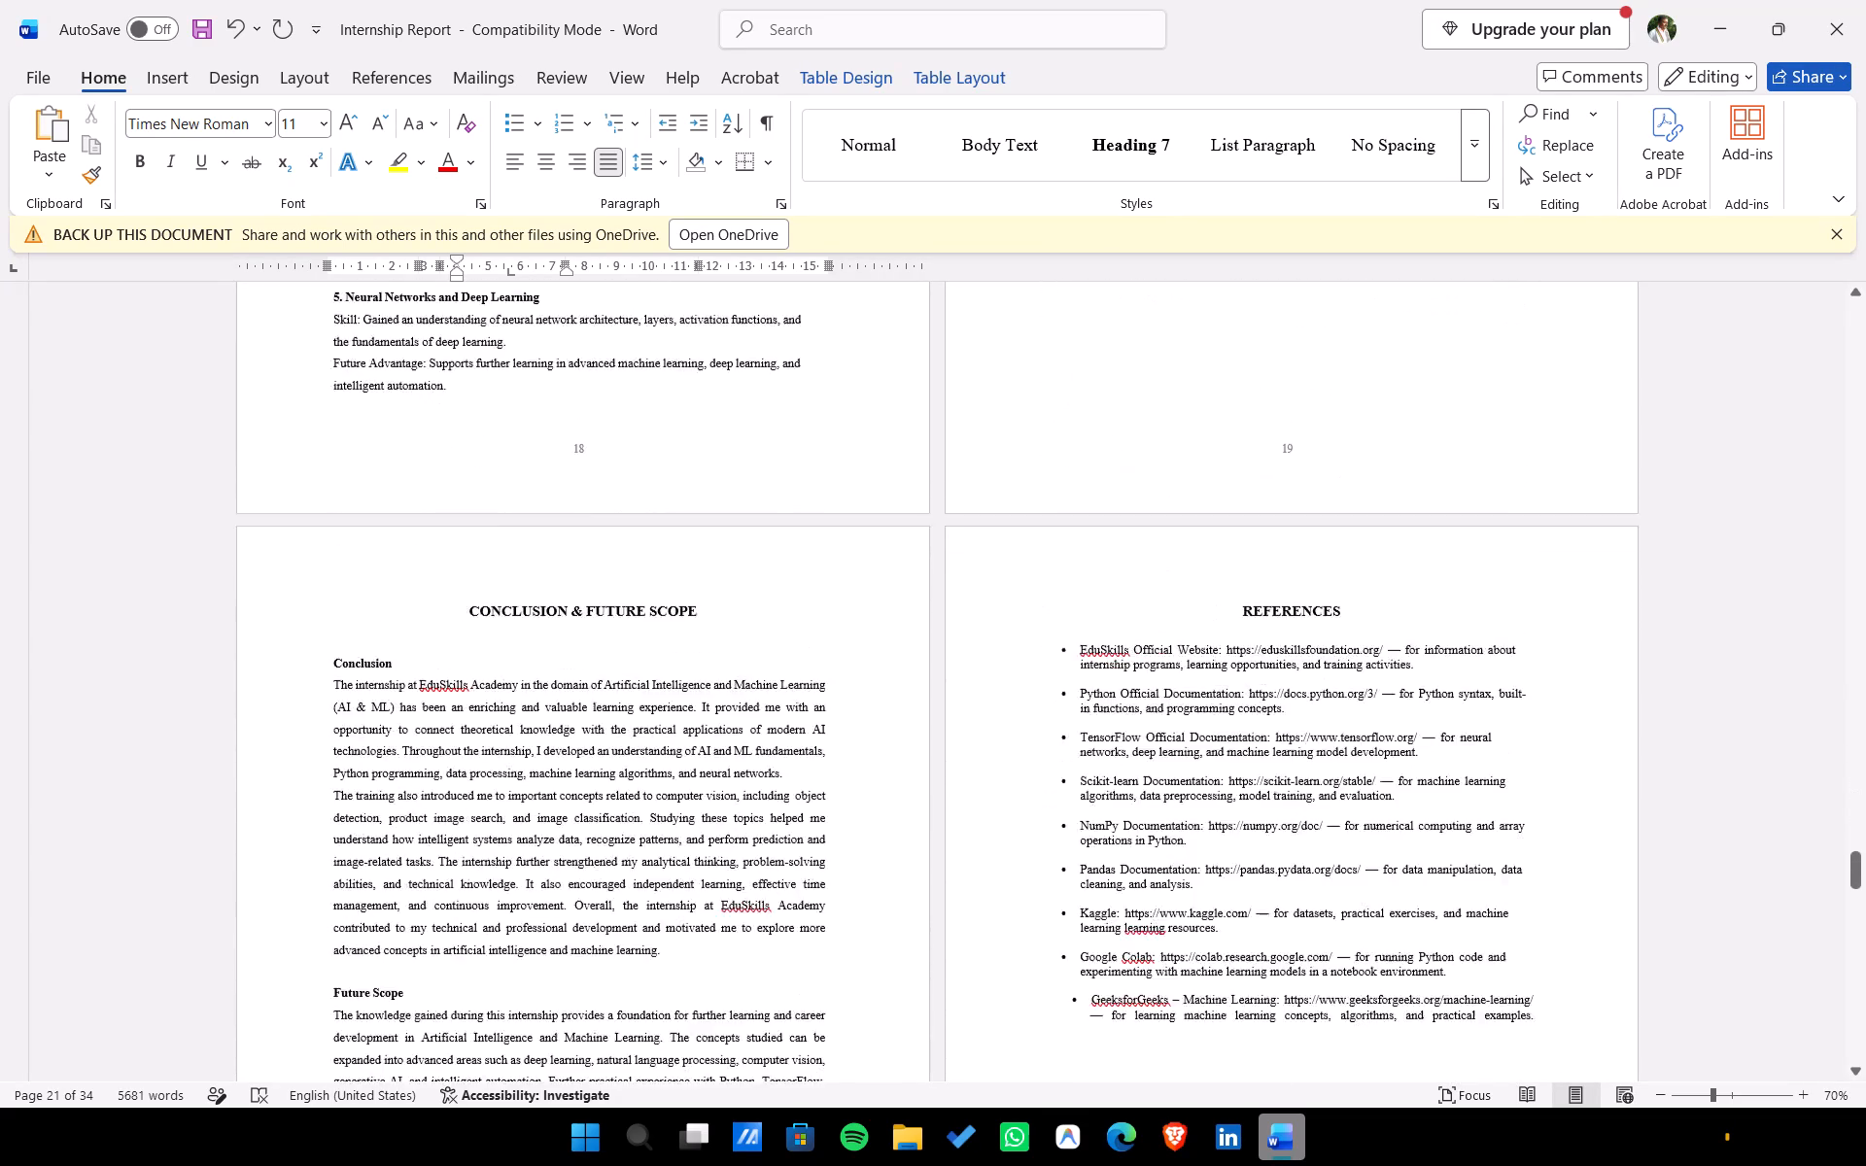
{"action": "scroll", "coordinate": [1278, 717], "scroll_direction": "up", "scroll_amount": 1}
{"action": "scroll", "coordinate": [1278, 717], "scroll_direction": "down", "scroll_amount": 2}
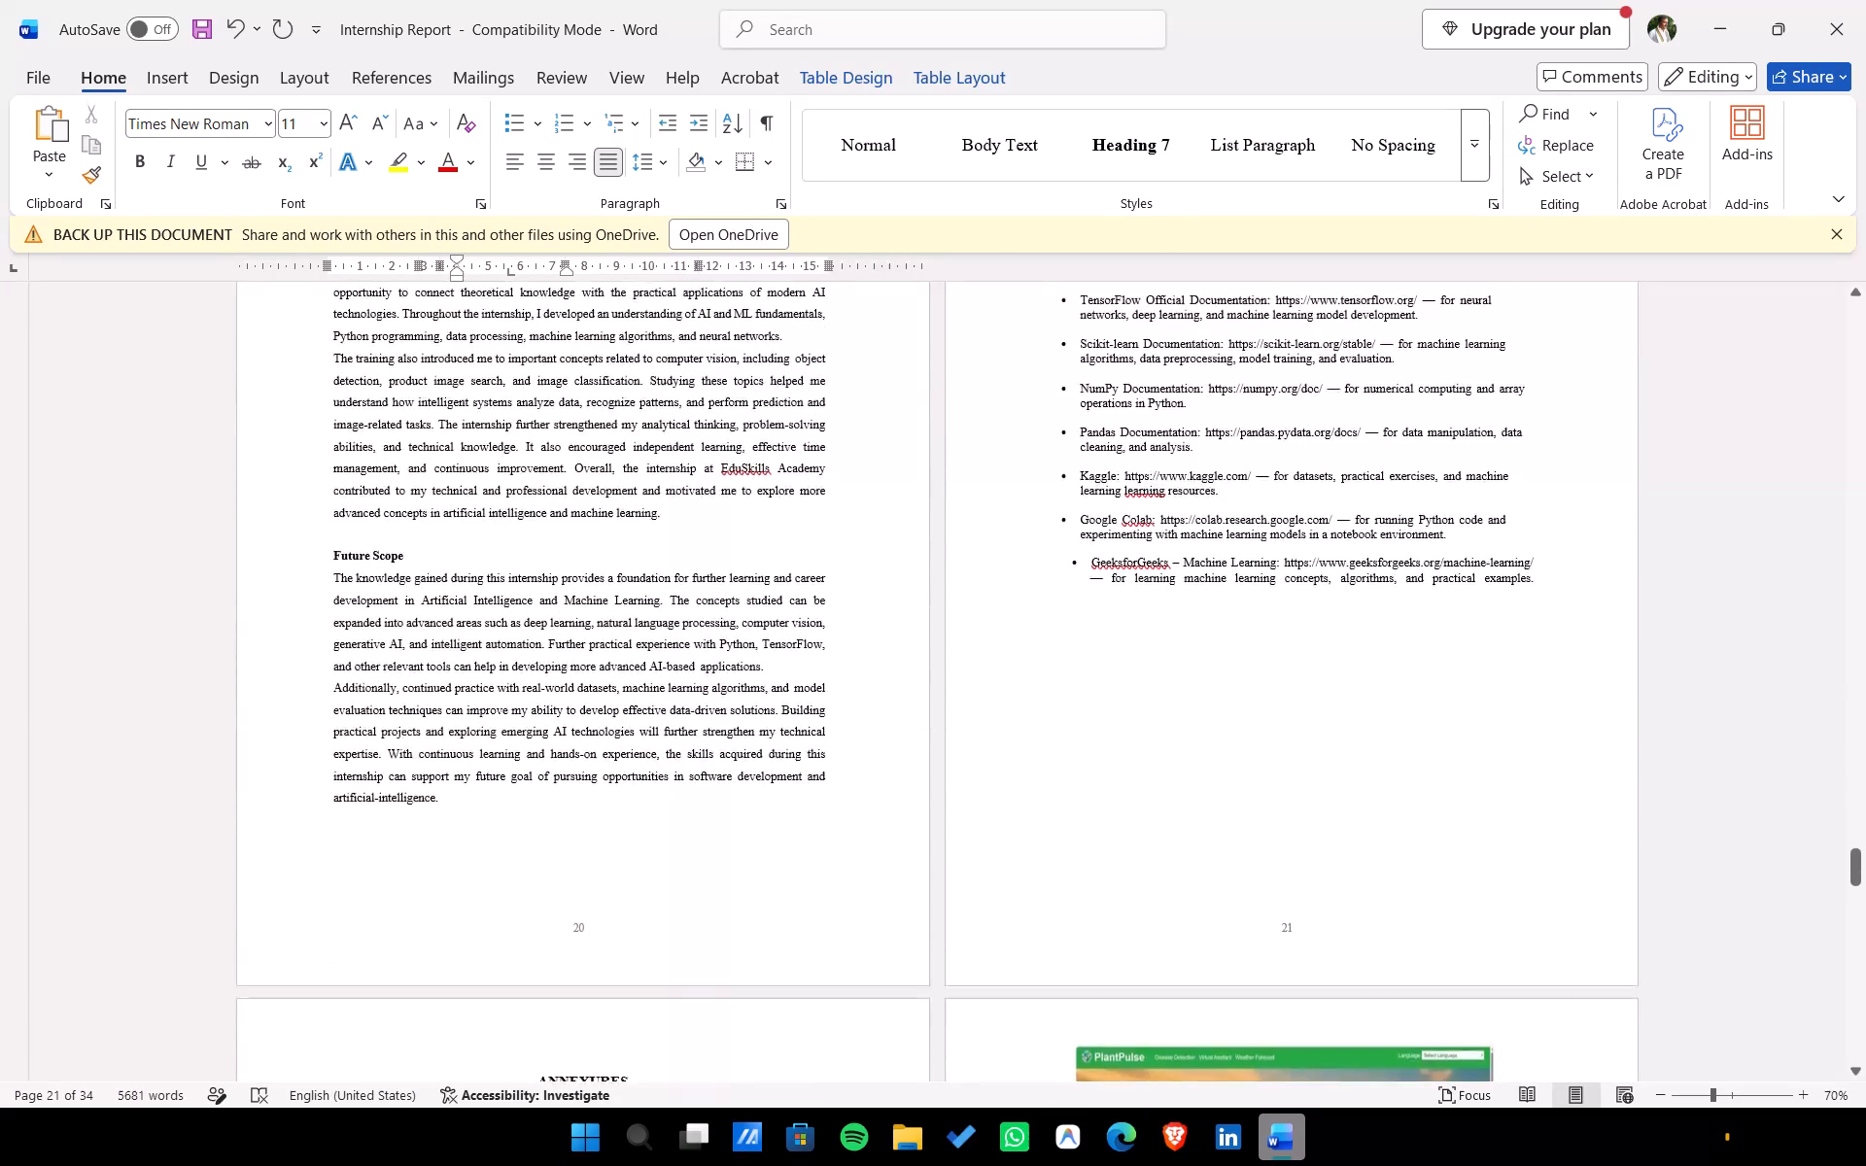
{"action": "scroll", "coordinate": [1058, 746], "scroll_direction": "up", "scroll_amount": 1}
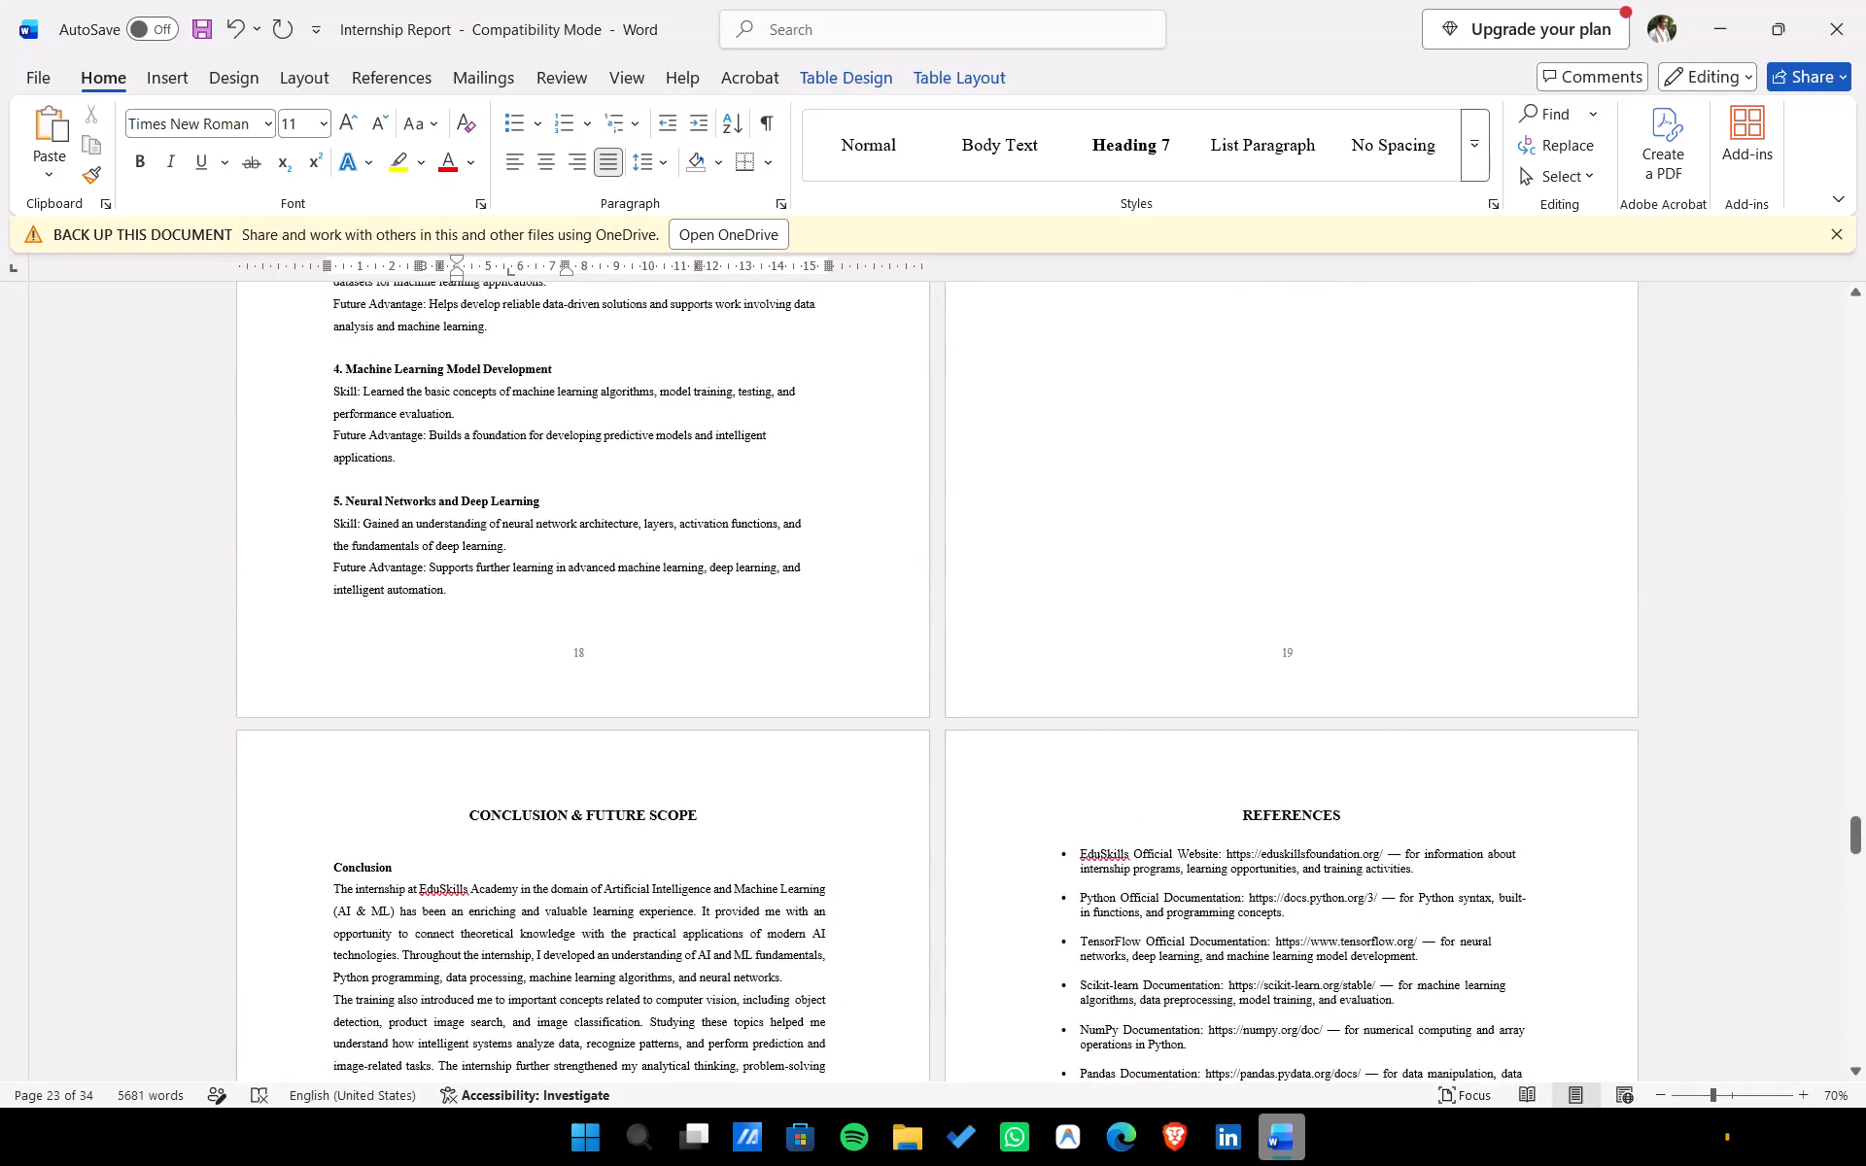
{"action": "left_click", "coordinate": [373, 857]}
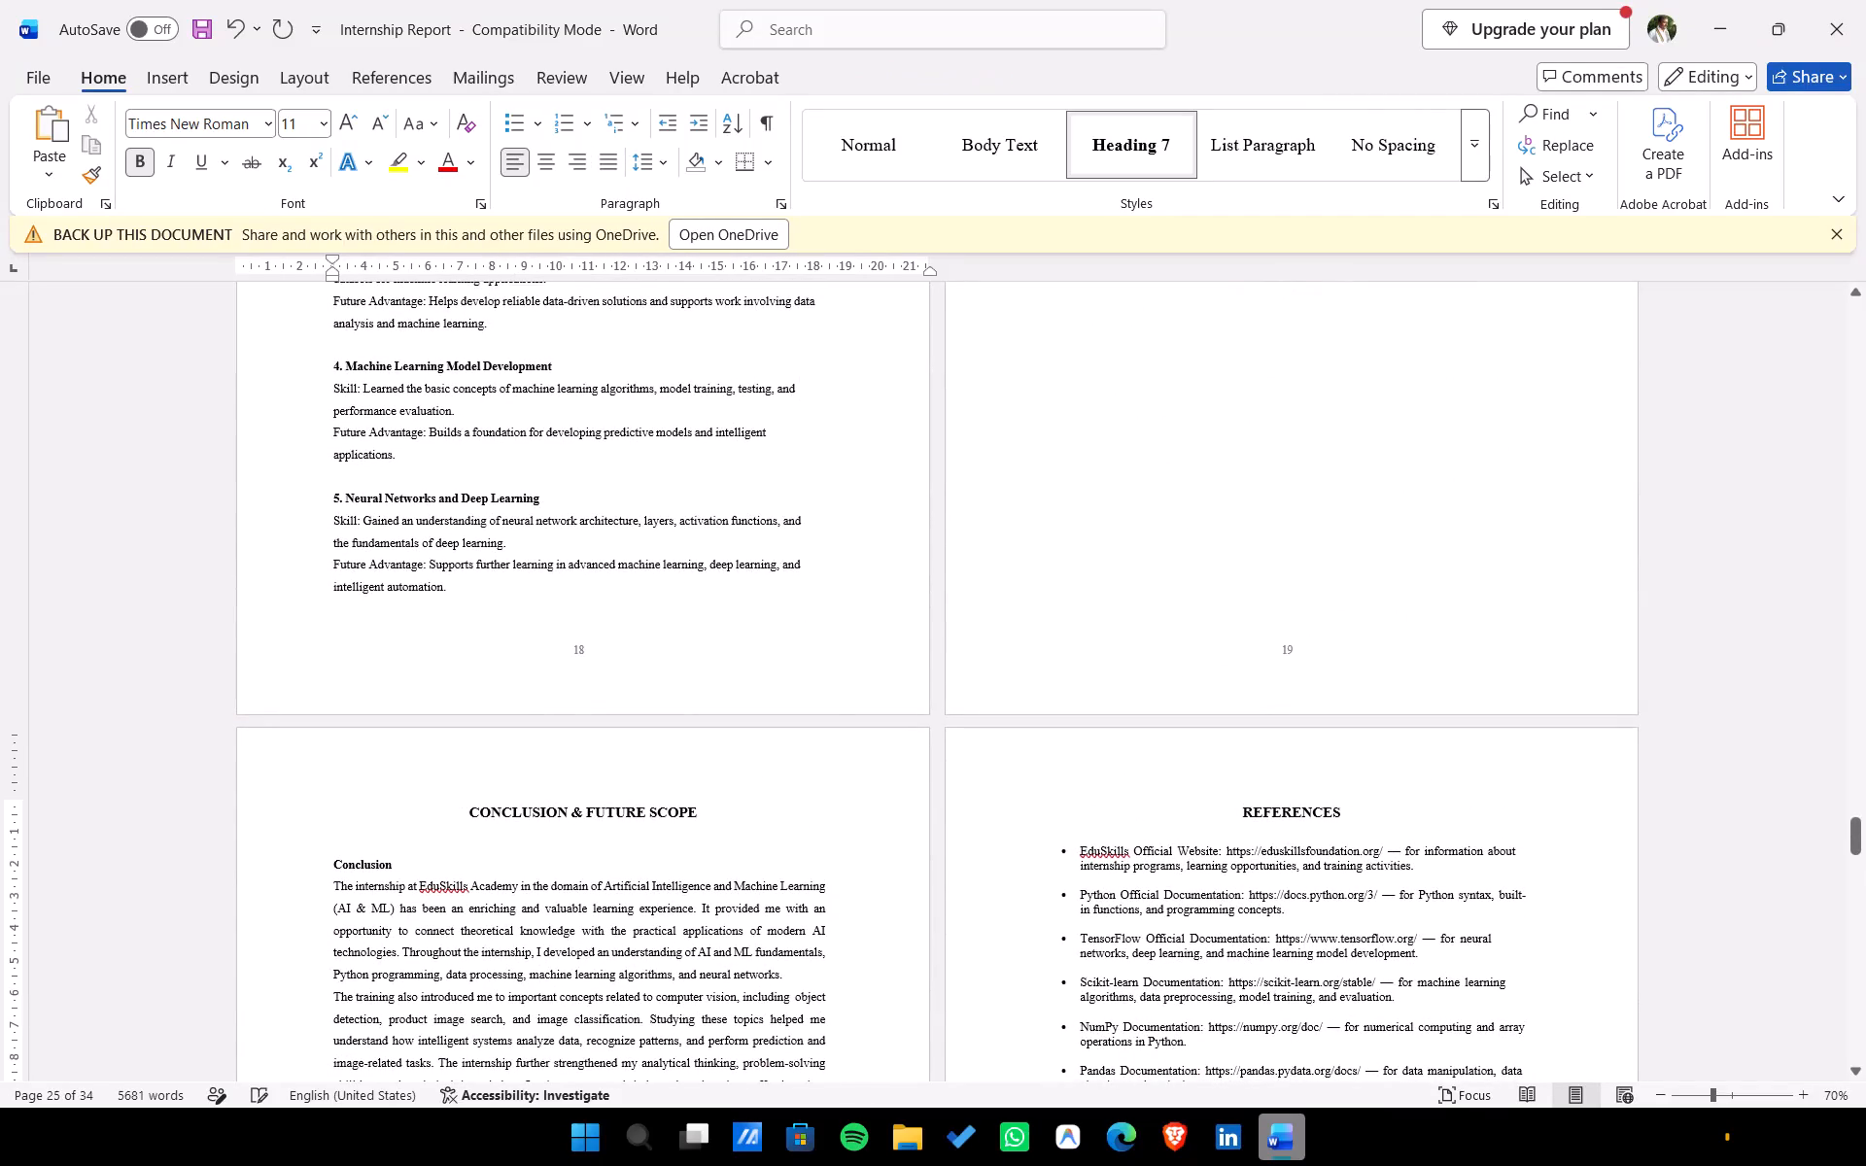
{"action": "scroll", "coordinate": [735, 801], "scroll_direction": "down", "scroll_amount": 1}
{"action": "scroll", "coordinate": [838, 762], "scroll_direction": "down", "scroll_amount": 1}
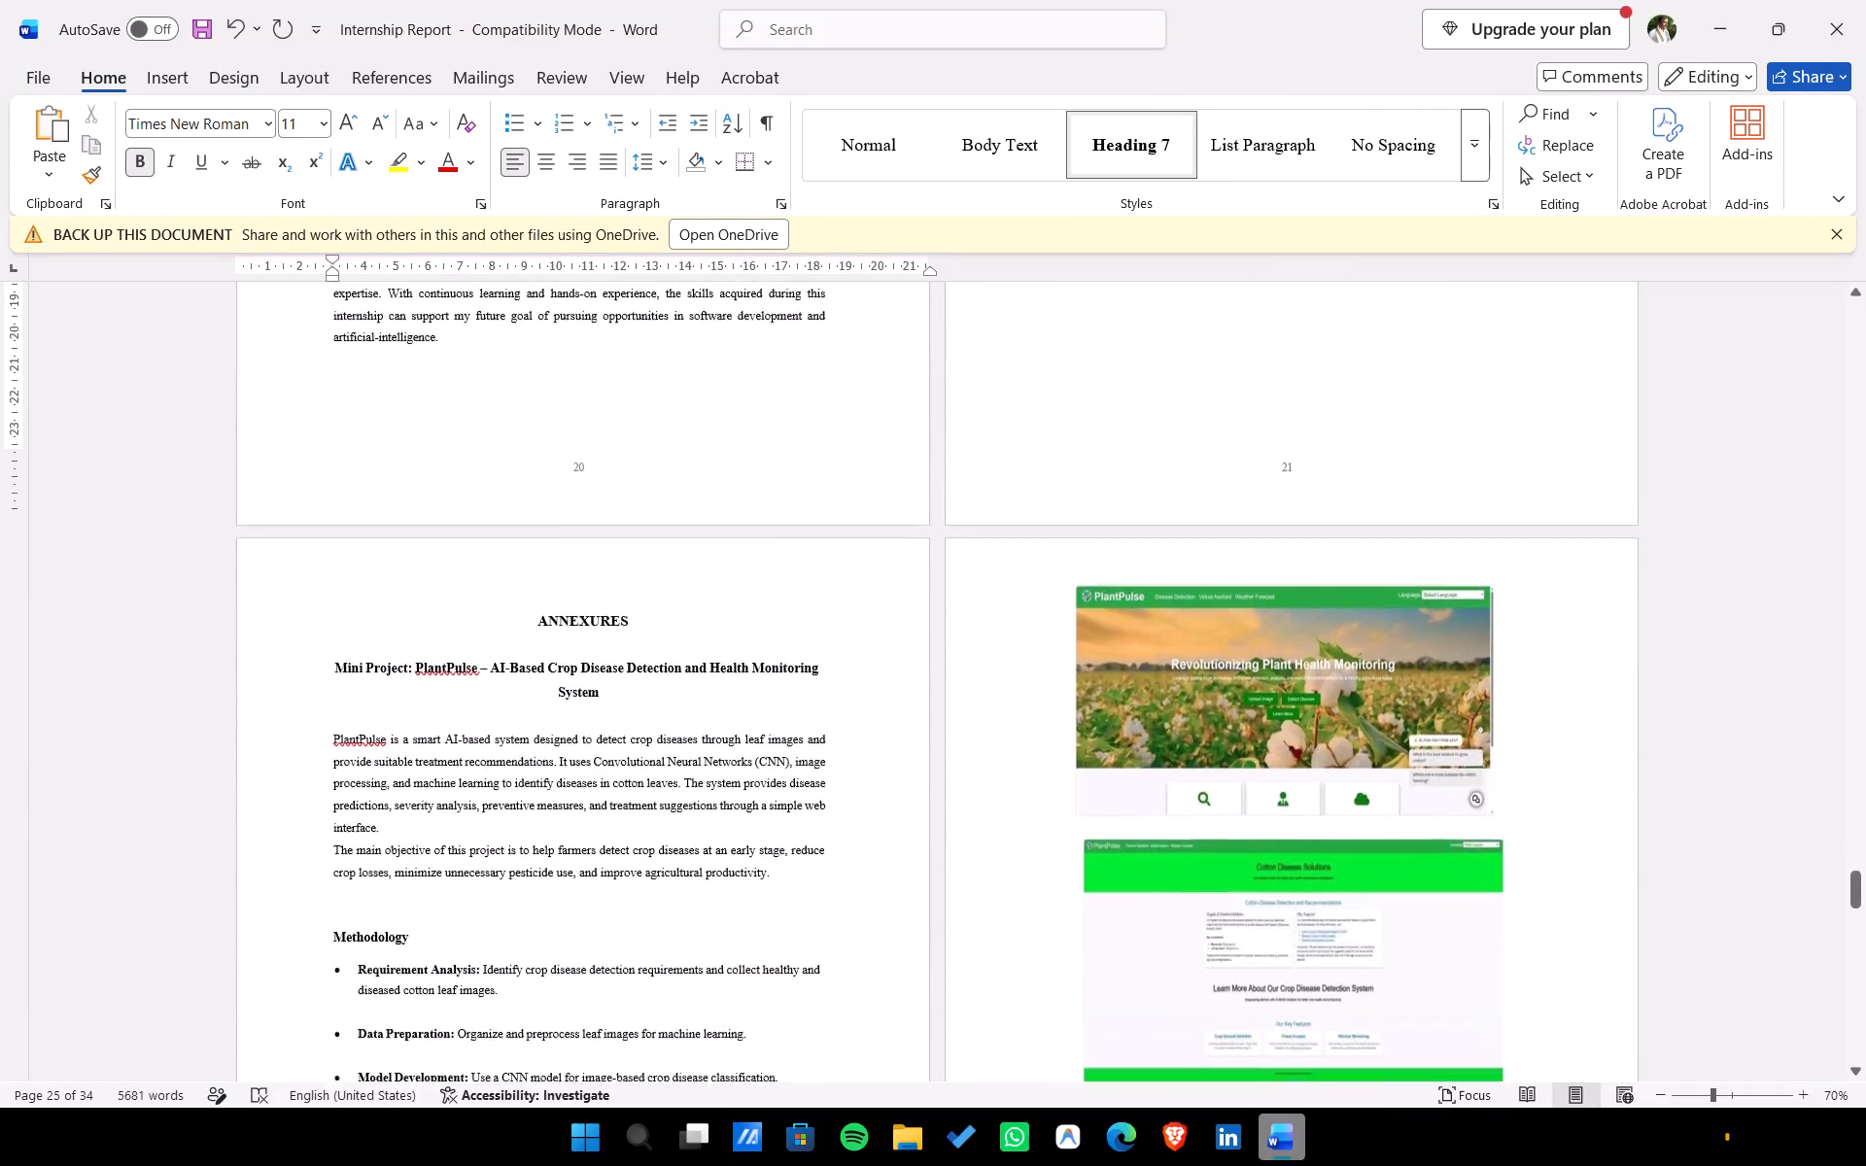
Change the internship period's end date in the Student's Diary to 31/07/2026.
{"action": "scroll", "coordinate": [838, 762], "scroll_direction": "down", "scroll_amount": 2}
{"action": "scroll", "coordinate": [838, 762], "scroll_direction": "up", "scroll_amount": 1}
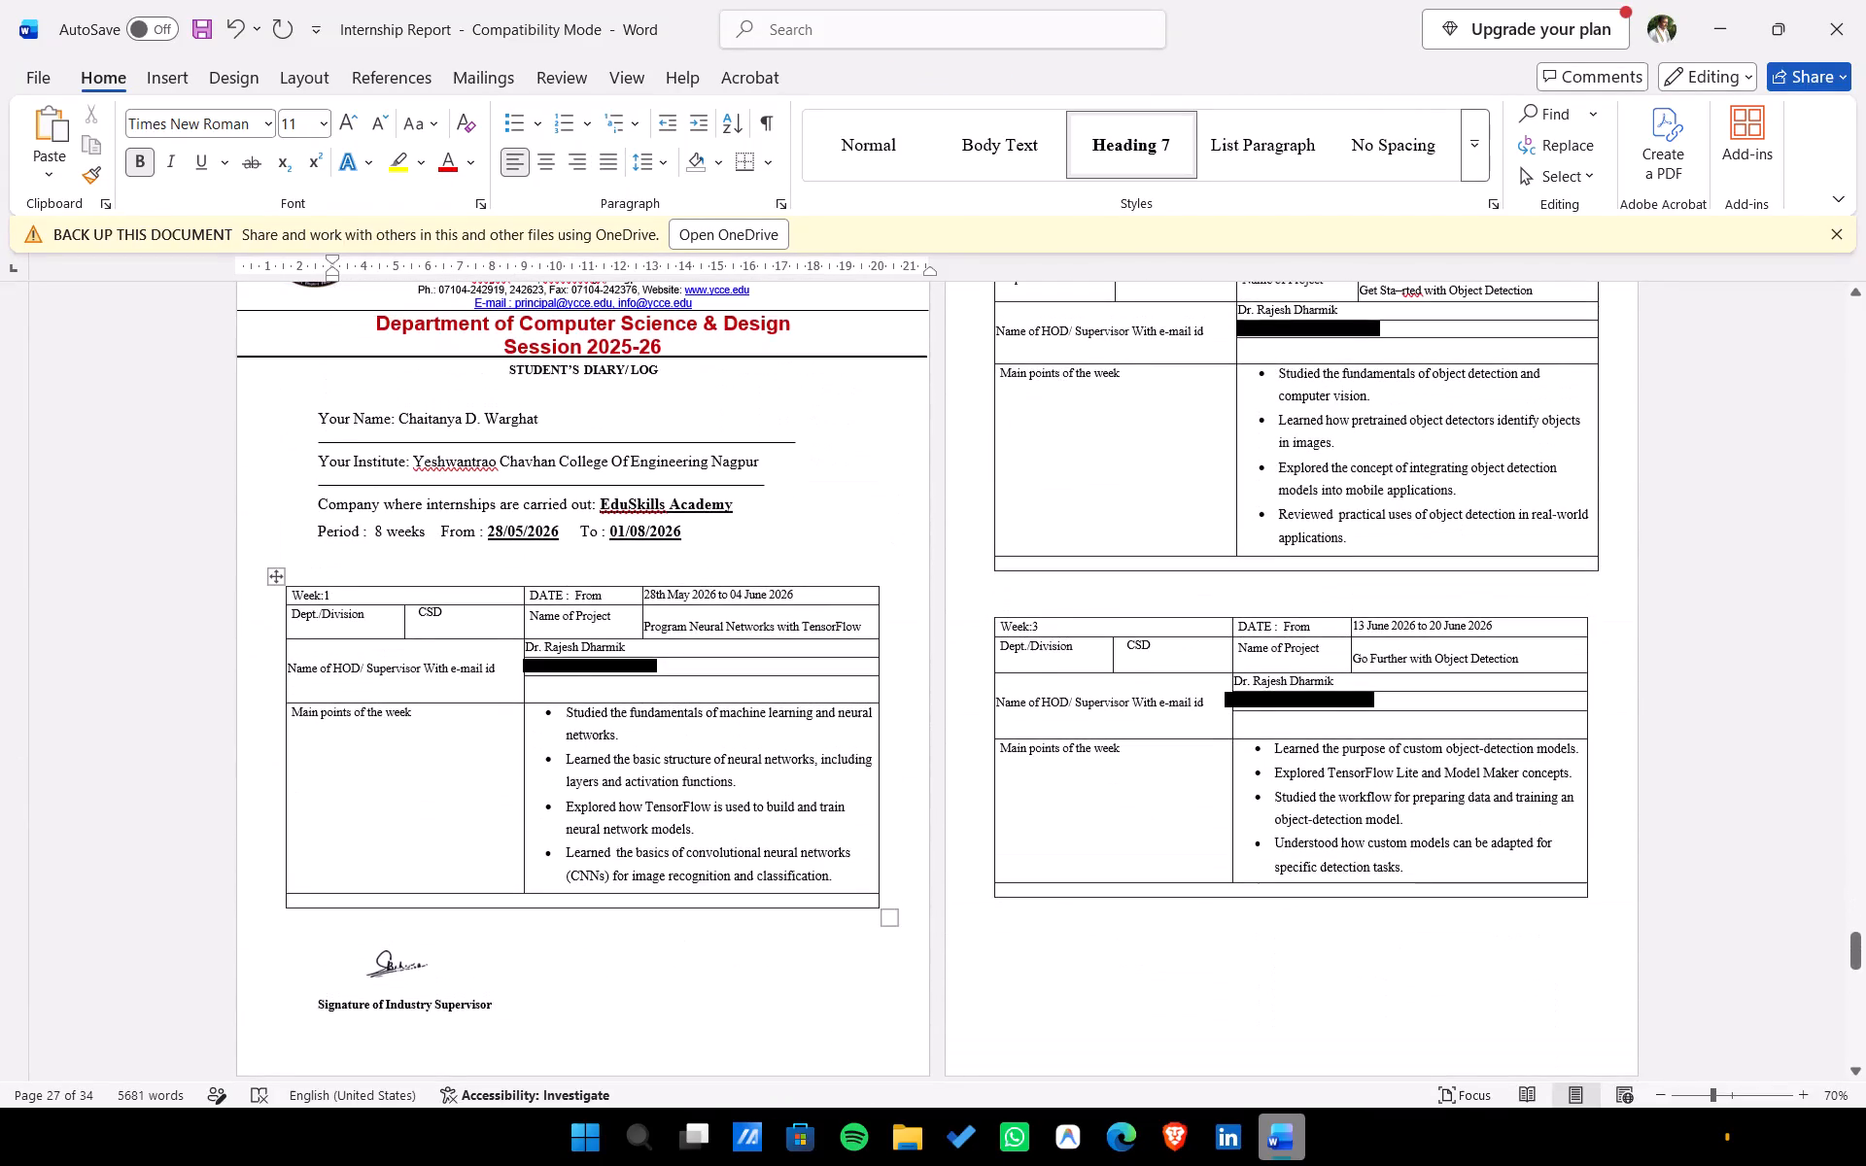
{"action": "left_click", "coordinate": [619, 532]}
{"action": "key", "text": "BackSpace"}
{"action": "key", "text": "3"}
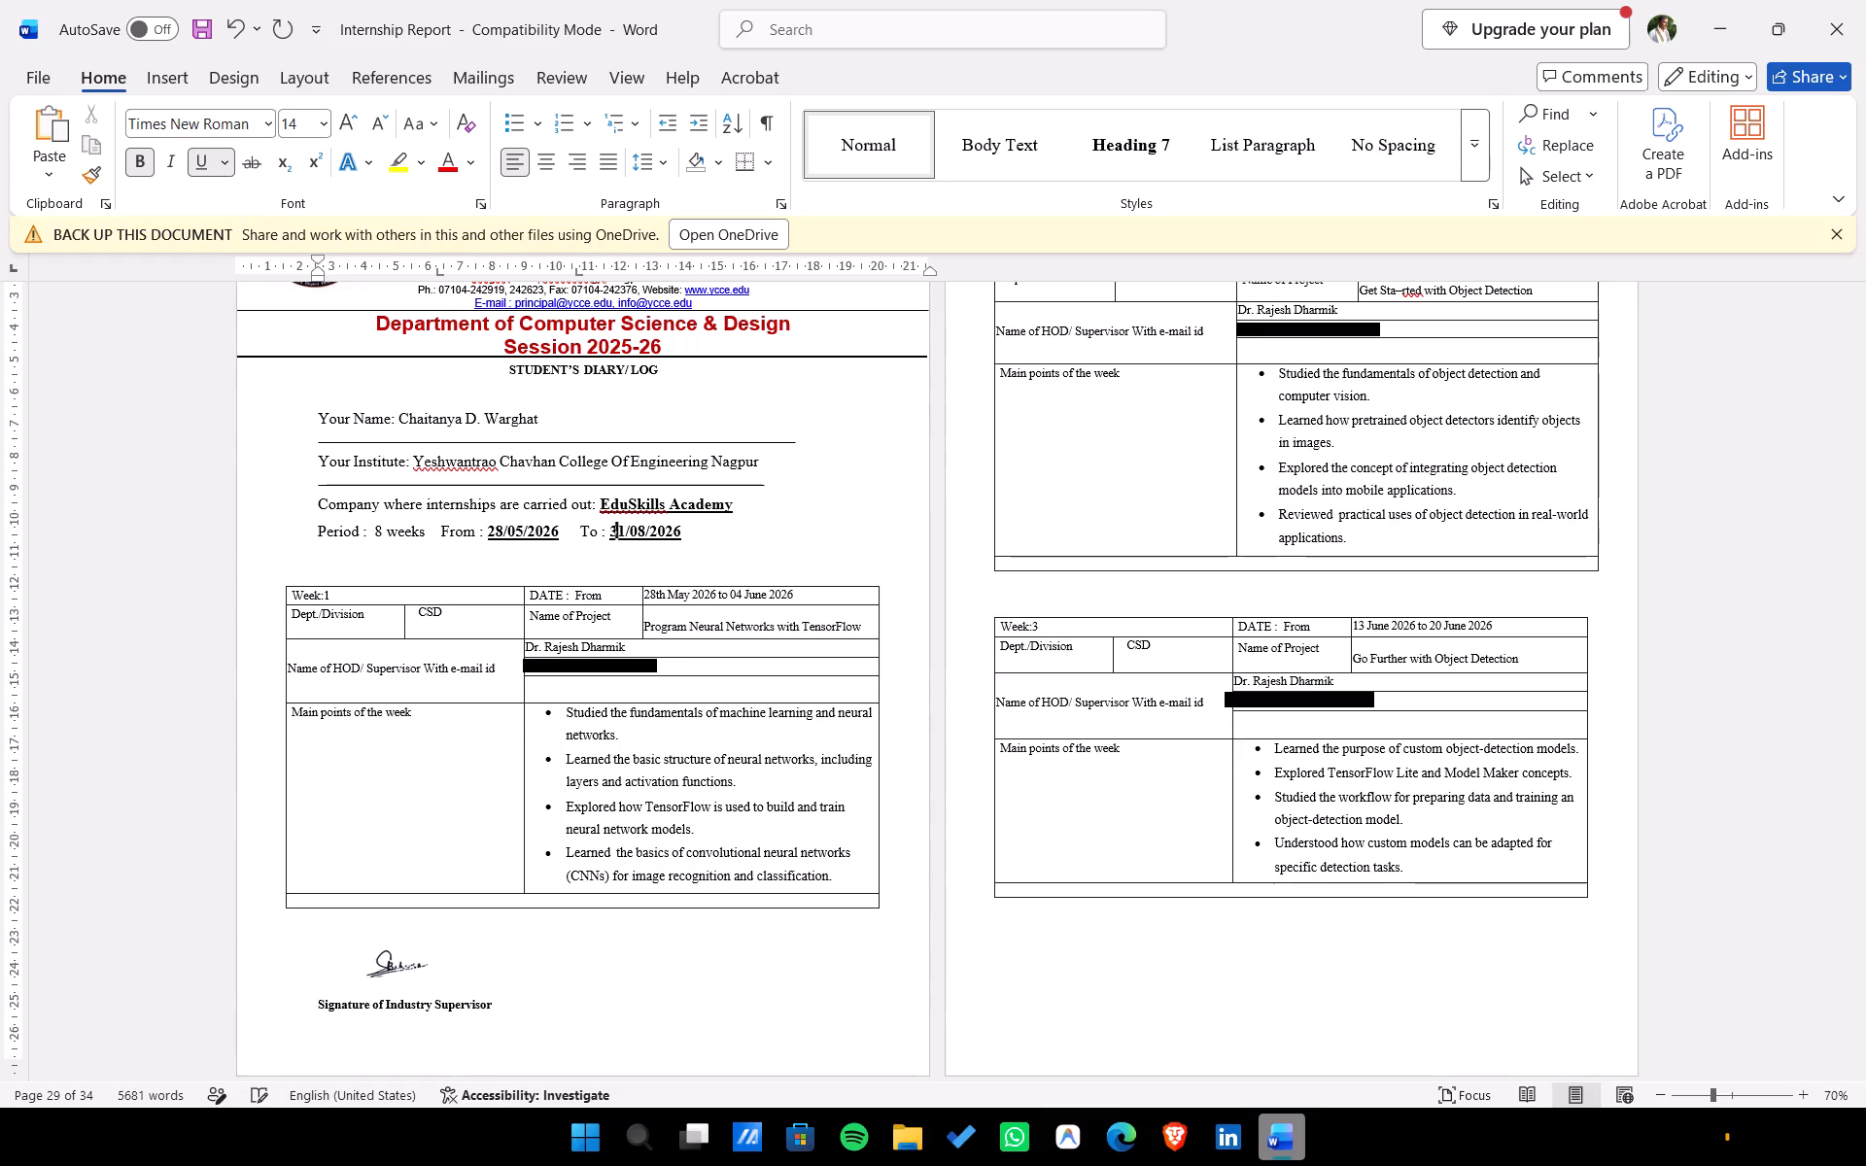
{"action": "key", "text": "Right"}
{"action": "key", "text": "Right"}
{"action": "key", "text": "Right"}
{"action": "key", "text": "Right"}
{"action": "key", "text": "BackSpace"}
{"action": "key", "text": "7"}
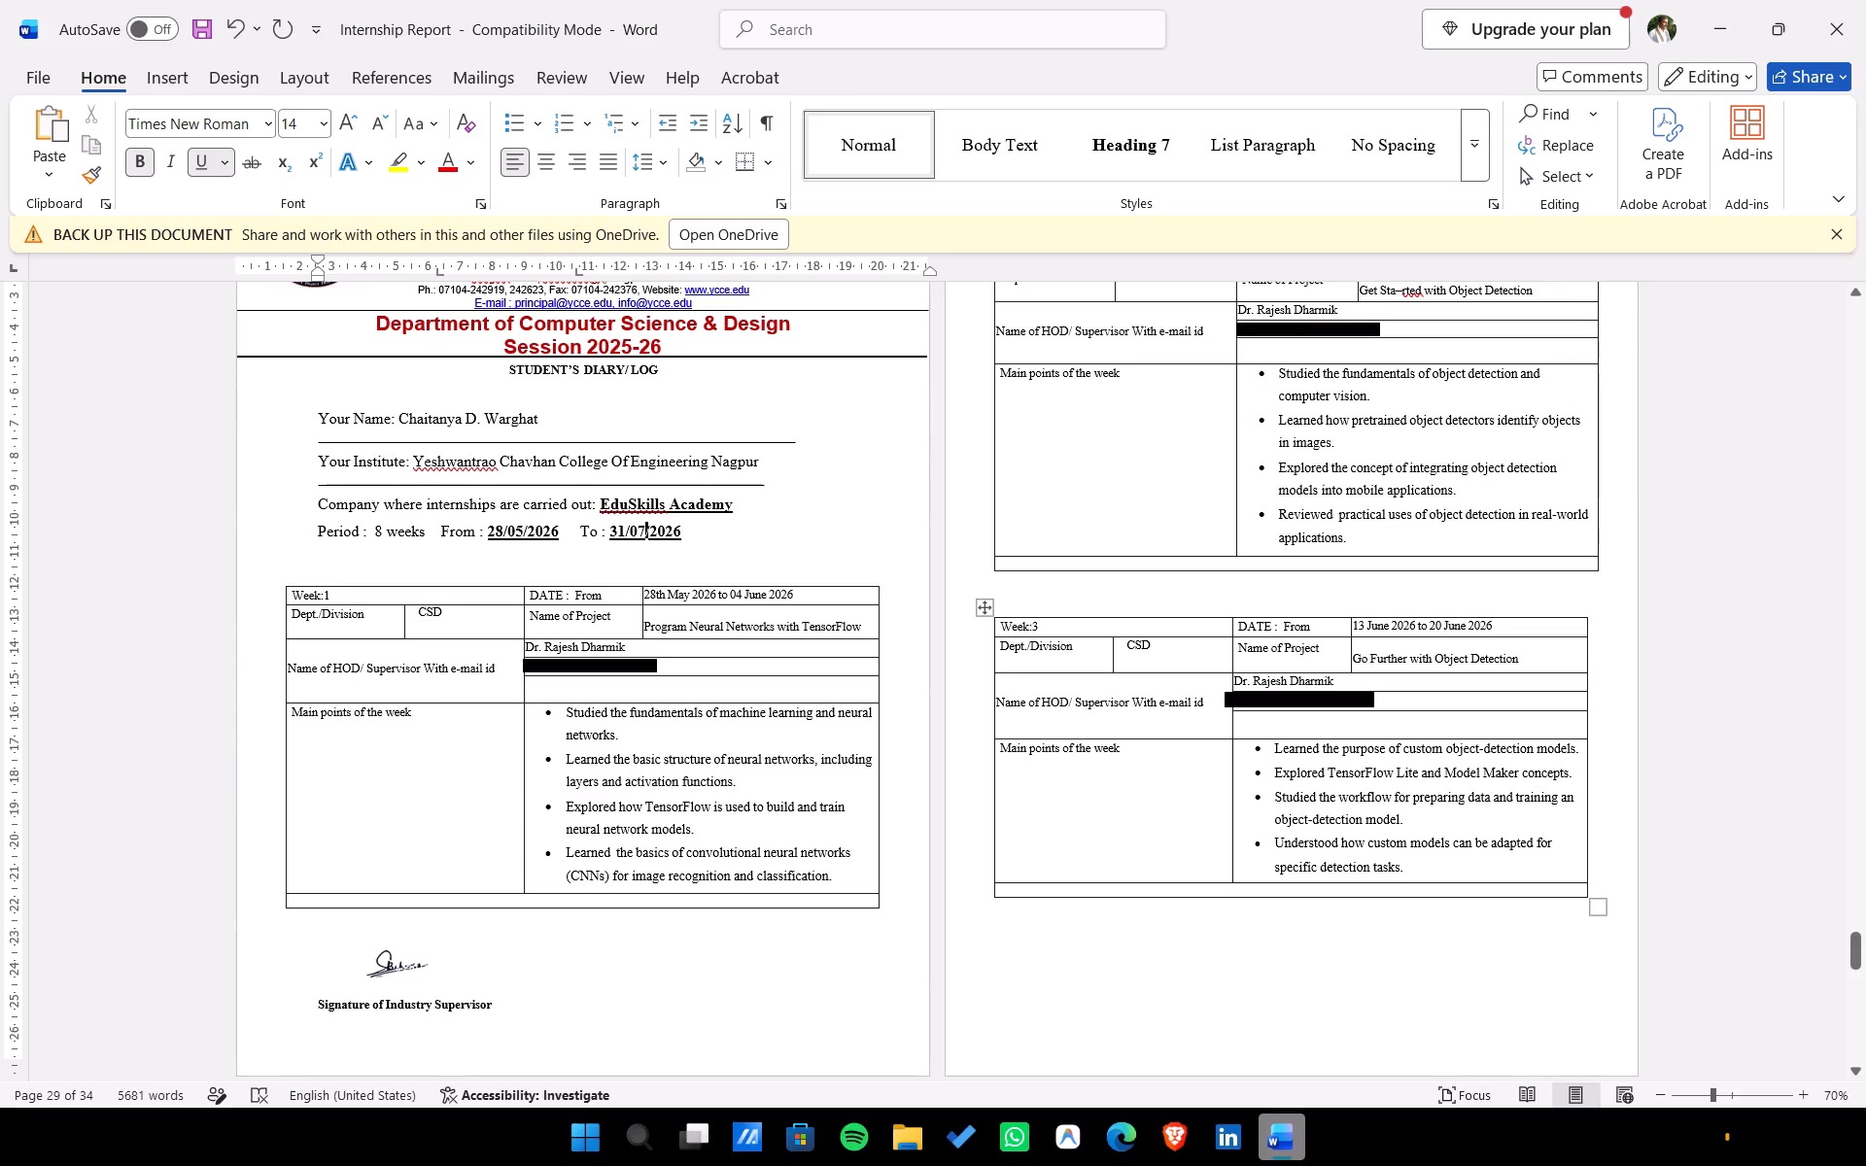
Review the remaining weekly diary tables and the Internship Completion Letter at the end of the report.
{"action": "scroll", "coordinate": [1090, 968], "scroll_direction": "down", "scroll_amount": 4}
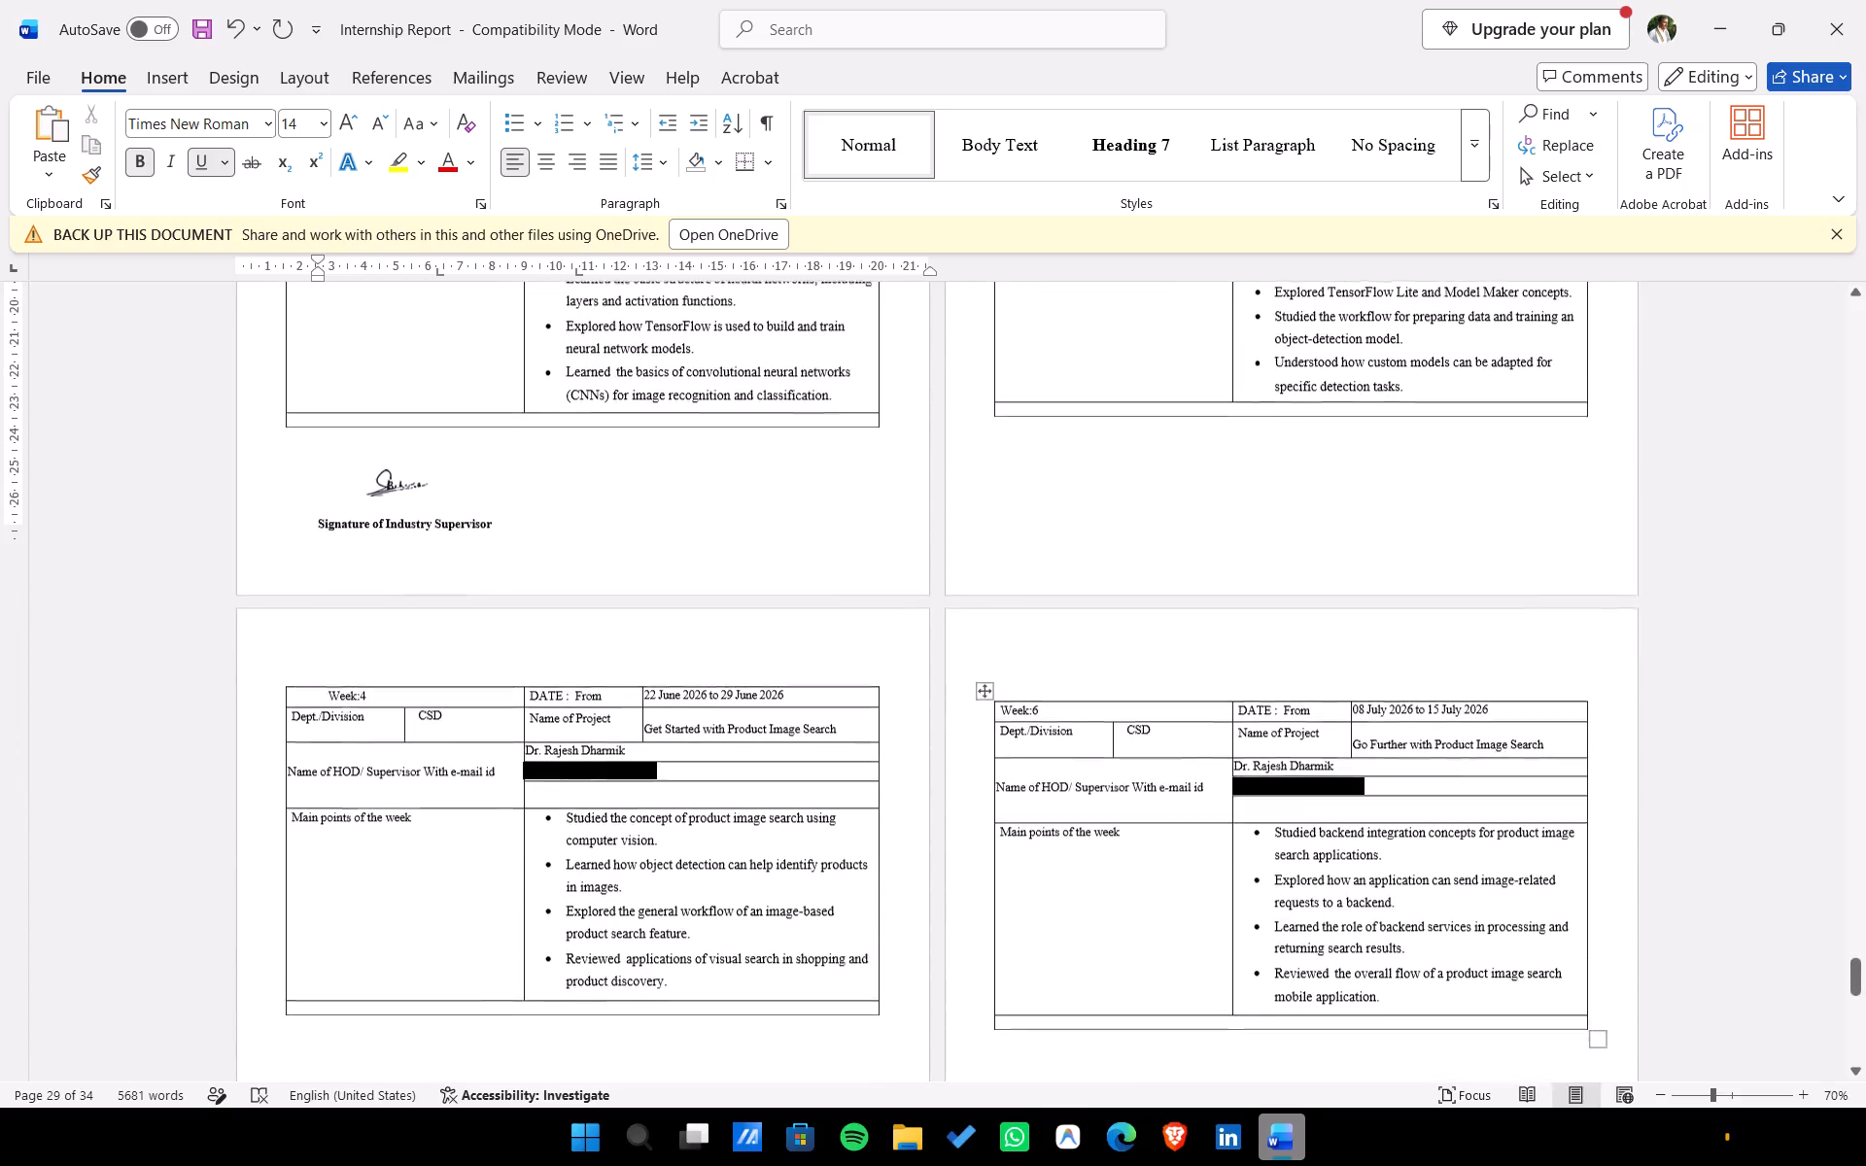
{"action": "scroll", "coordinate": [1090, 968], "scroll_direction": "down", "scroll_amount": 4}
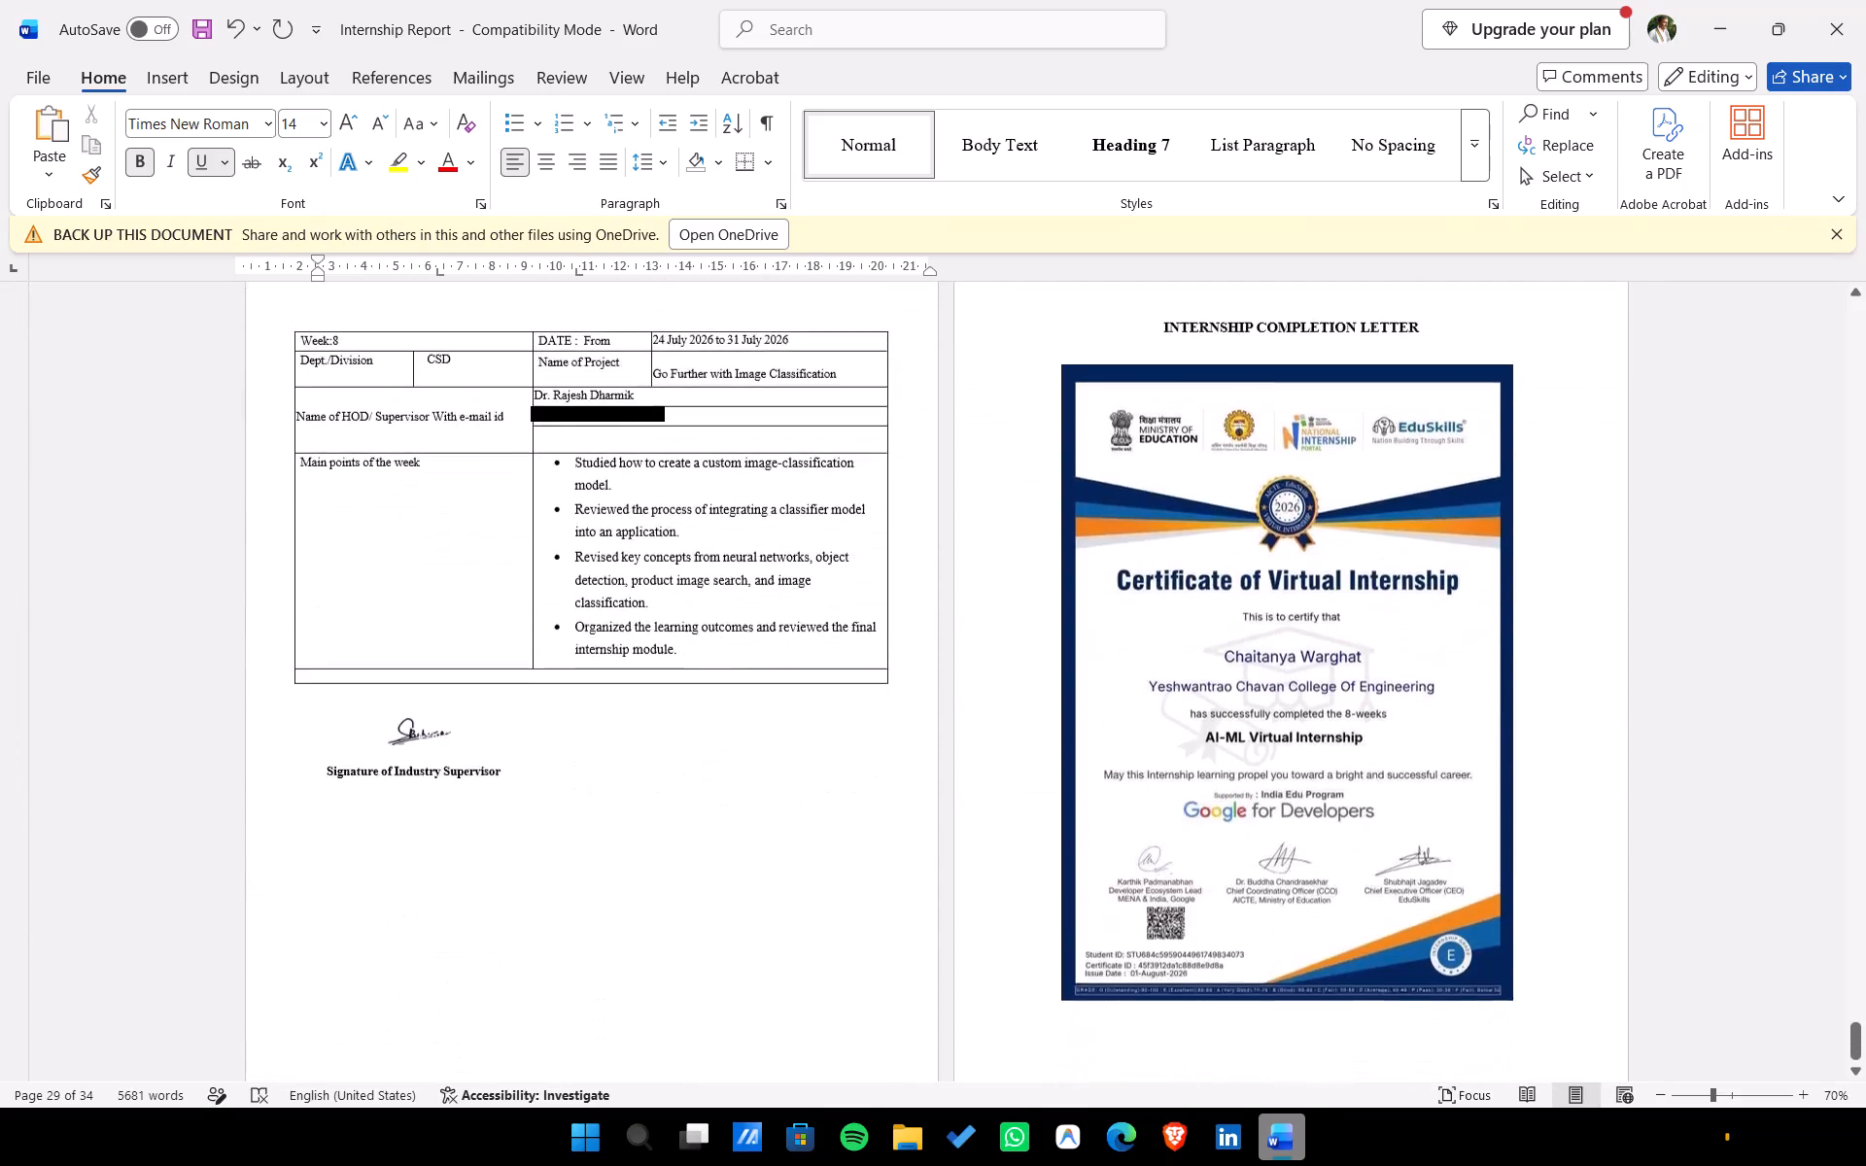
{"action": "scroll", "coordinate": [1090, 968], "scroll_direction": "down", "scroll_amount": 1}
{"action": "scroll", "coordinate": [1090, 968], "scroll_direction": "up", "scroll_amount": 4}
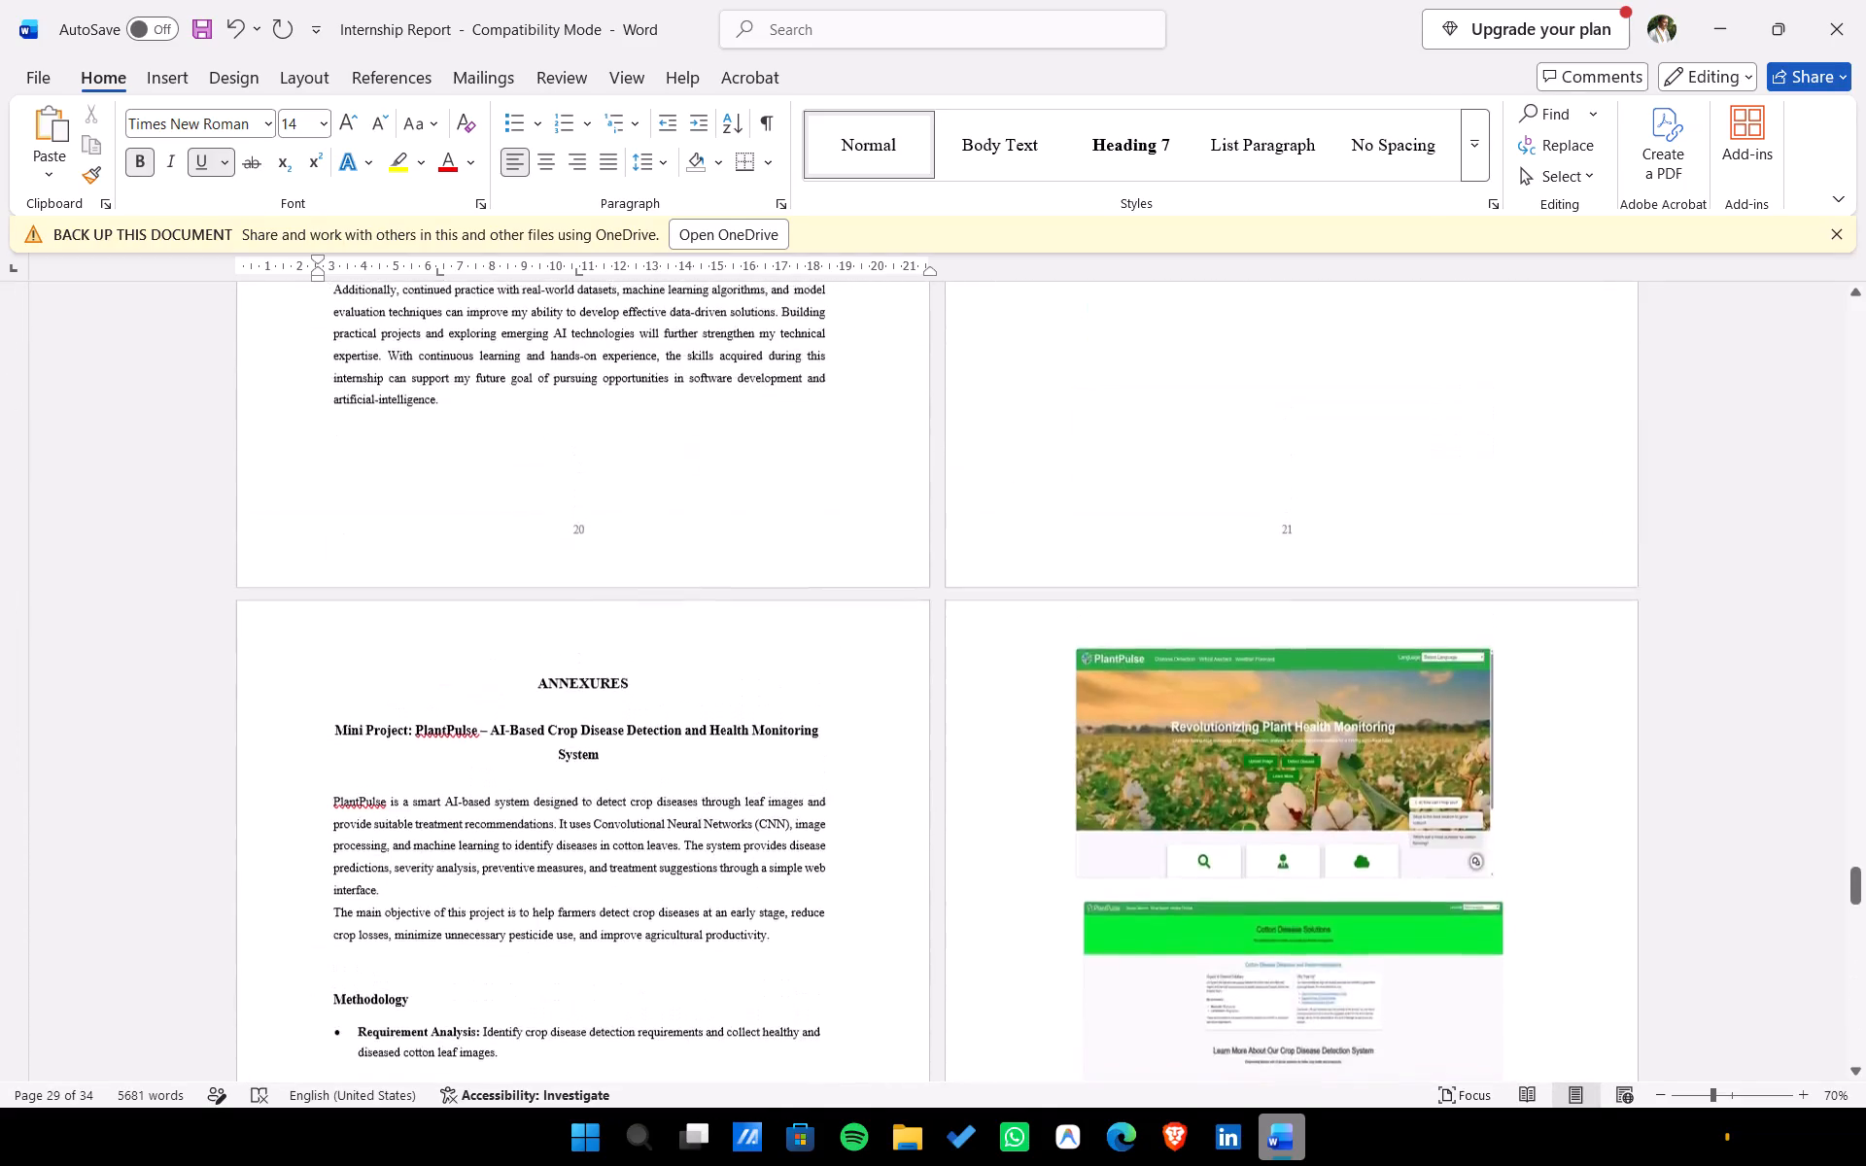
Recheck the report's layout backwards from the Conclusion and References pages through the Weekly Work Log to the Project Component section.
{"action": "scroll", "coordinate": [1090, 968], "scroll_direction": "up", "scroll_amount": 2}
{"action": "scroll", "coordinate": [1004, 918], "scroll_direction": "up", "scroll_amount": 1}
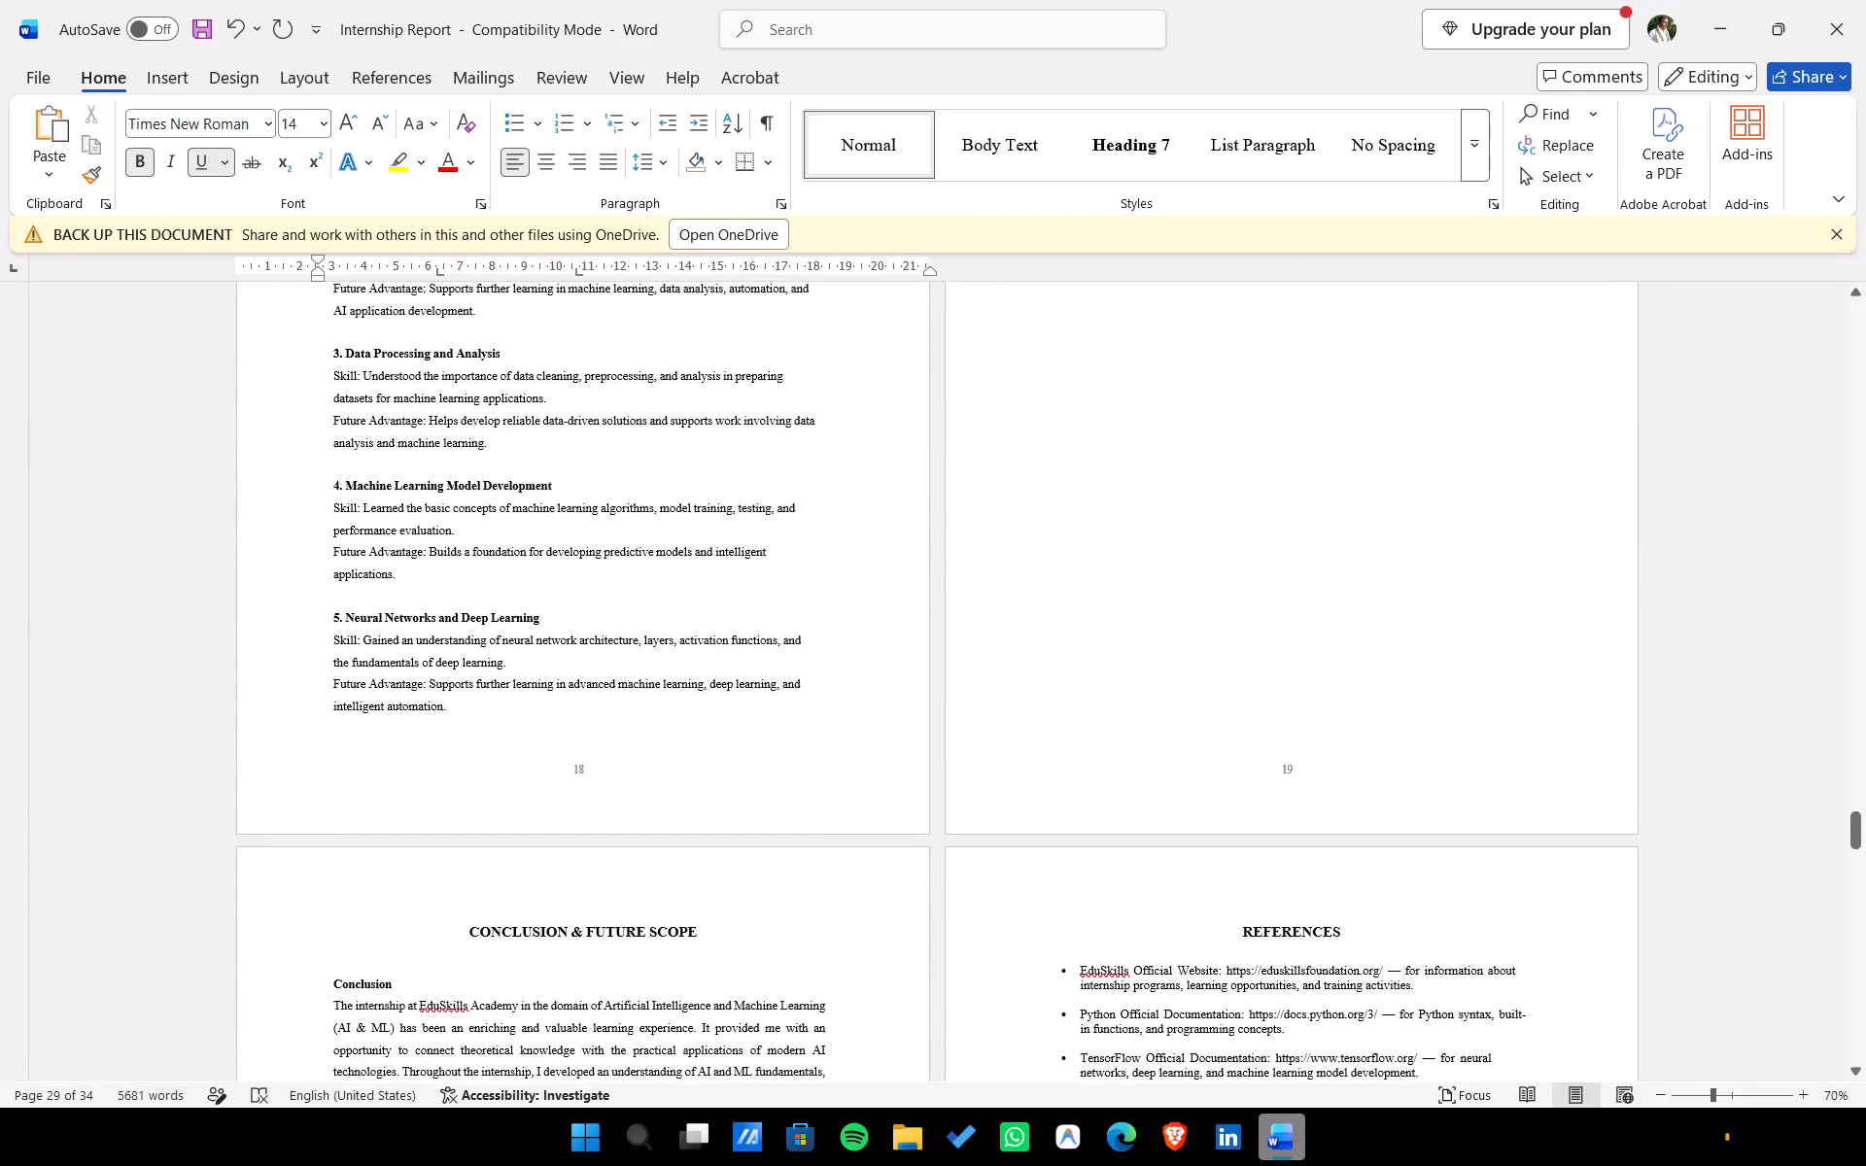
{"action": "scroll", "coordinate": [1123, 886], "scroll_direction": "down", "scroll_amount": 2}
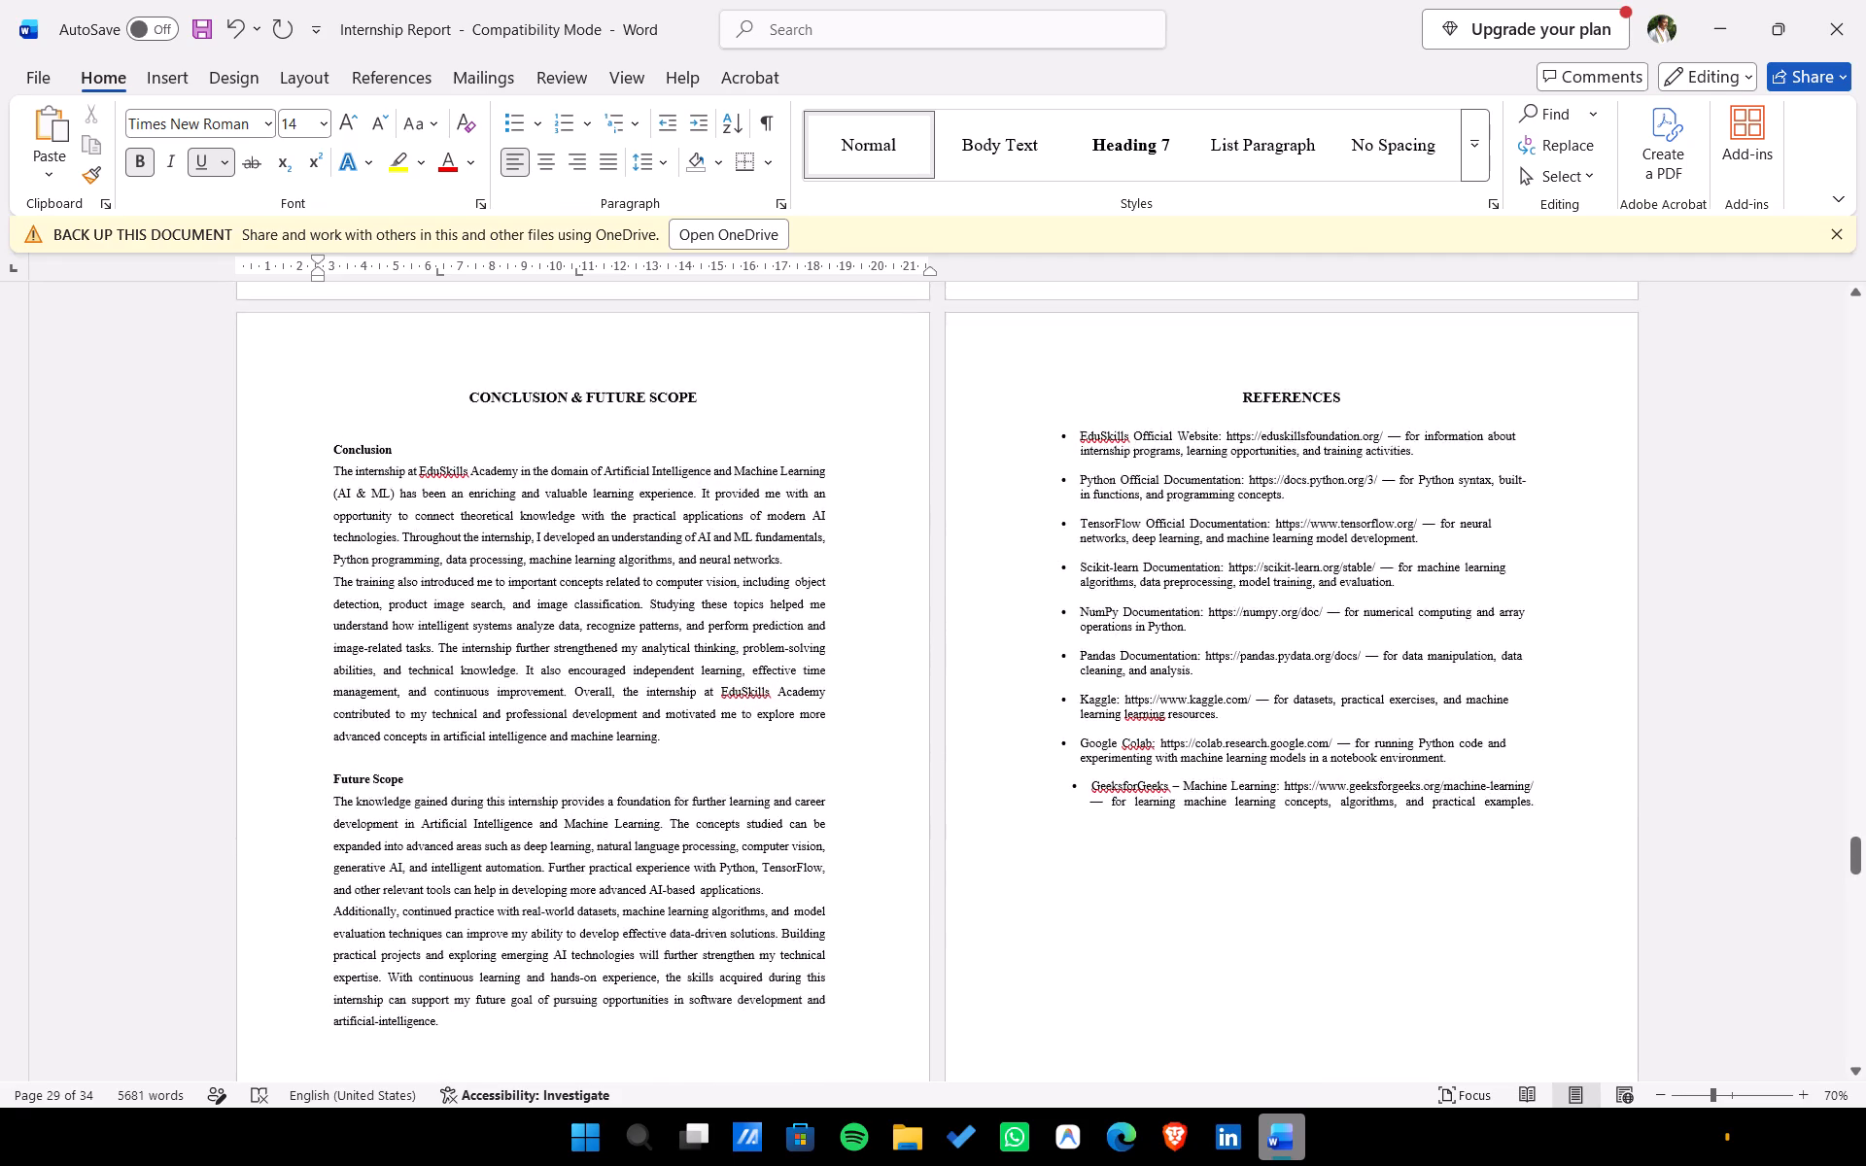
{"action": "scroll", "coordinate": [1123, 886], "scroll_direction": "down", "scroll_amount": 1}
{"action": "scroll", "coordinate": [1123, 886], "scroll_direction": "up", "scroll_amount": 4}
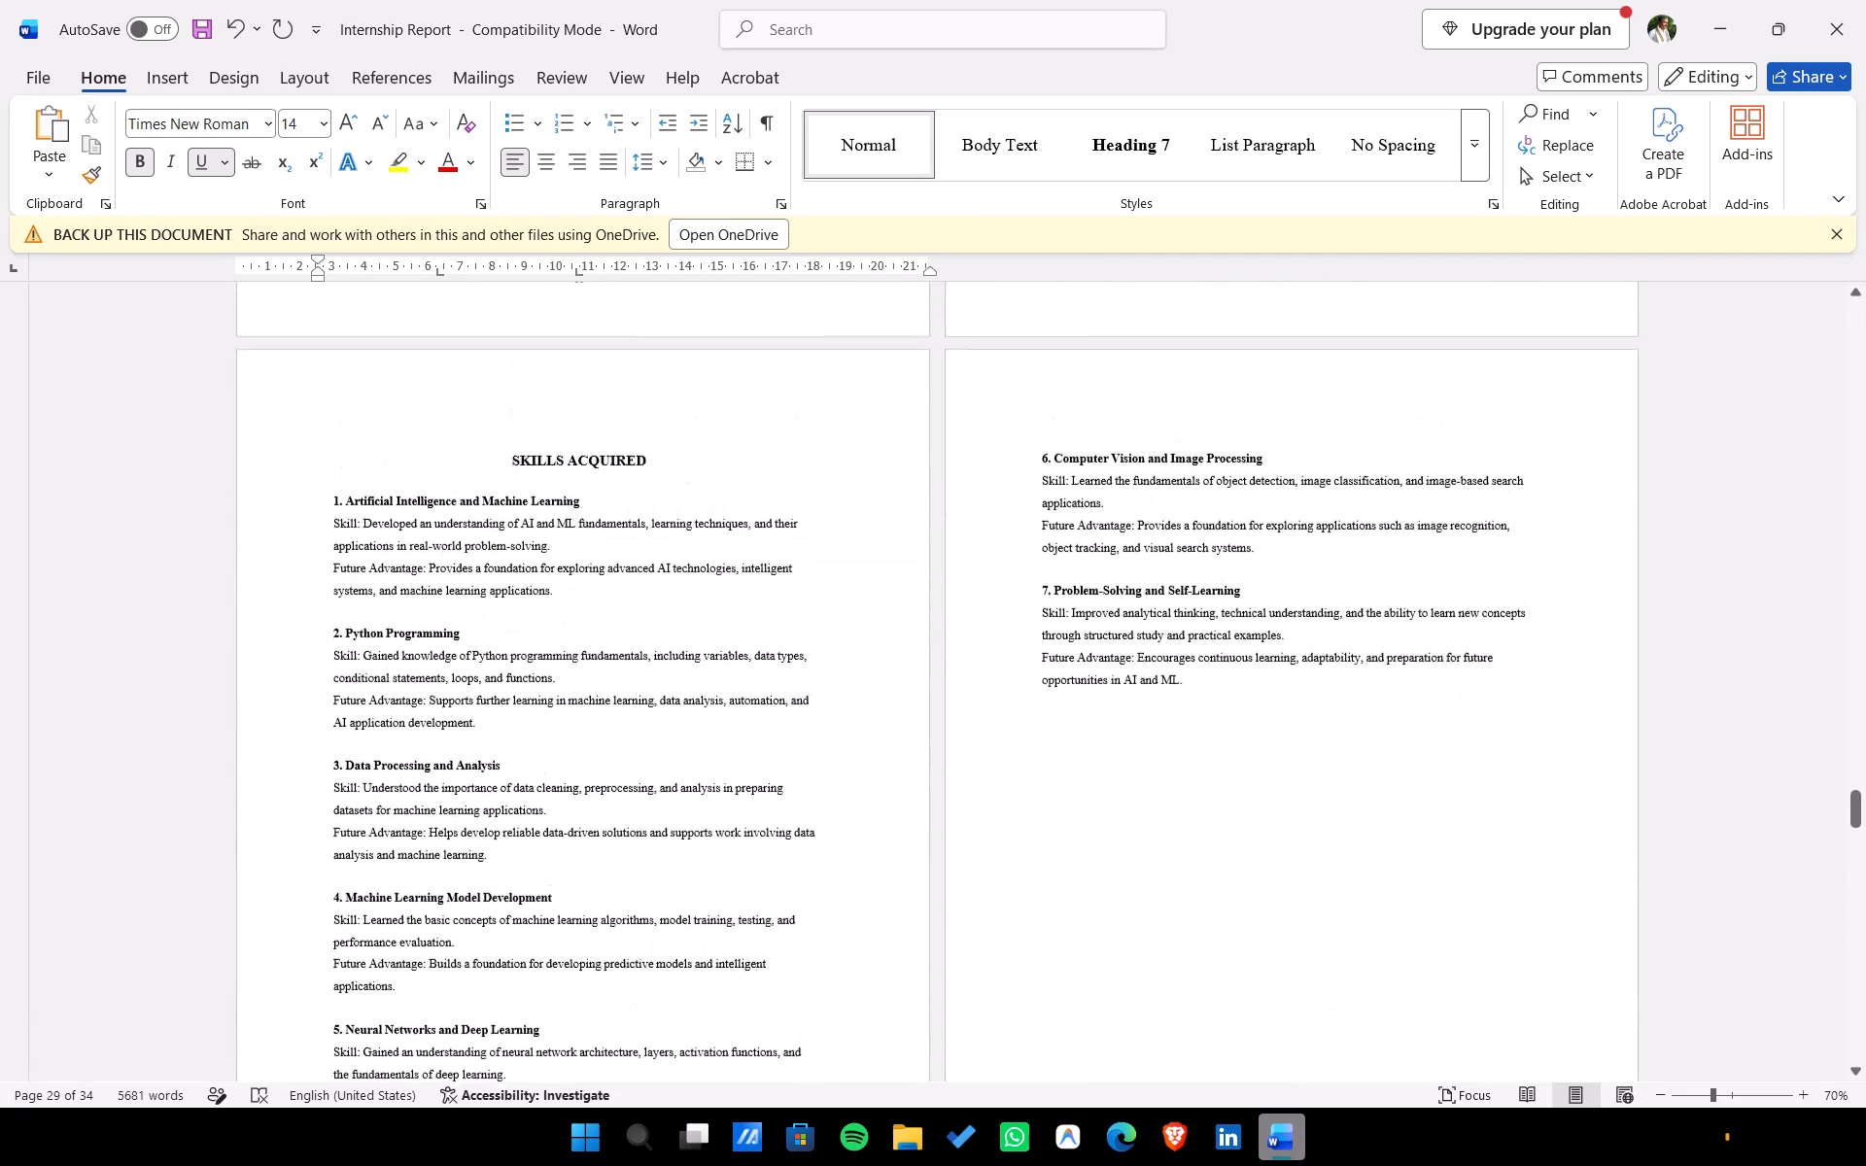
{"action": "scroll", "coordinate": [1123, 886], "scroll_direction": "up", "scroll_amount": 3}
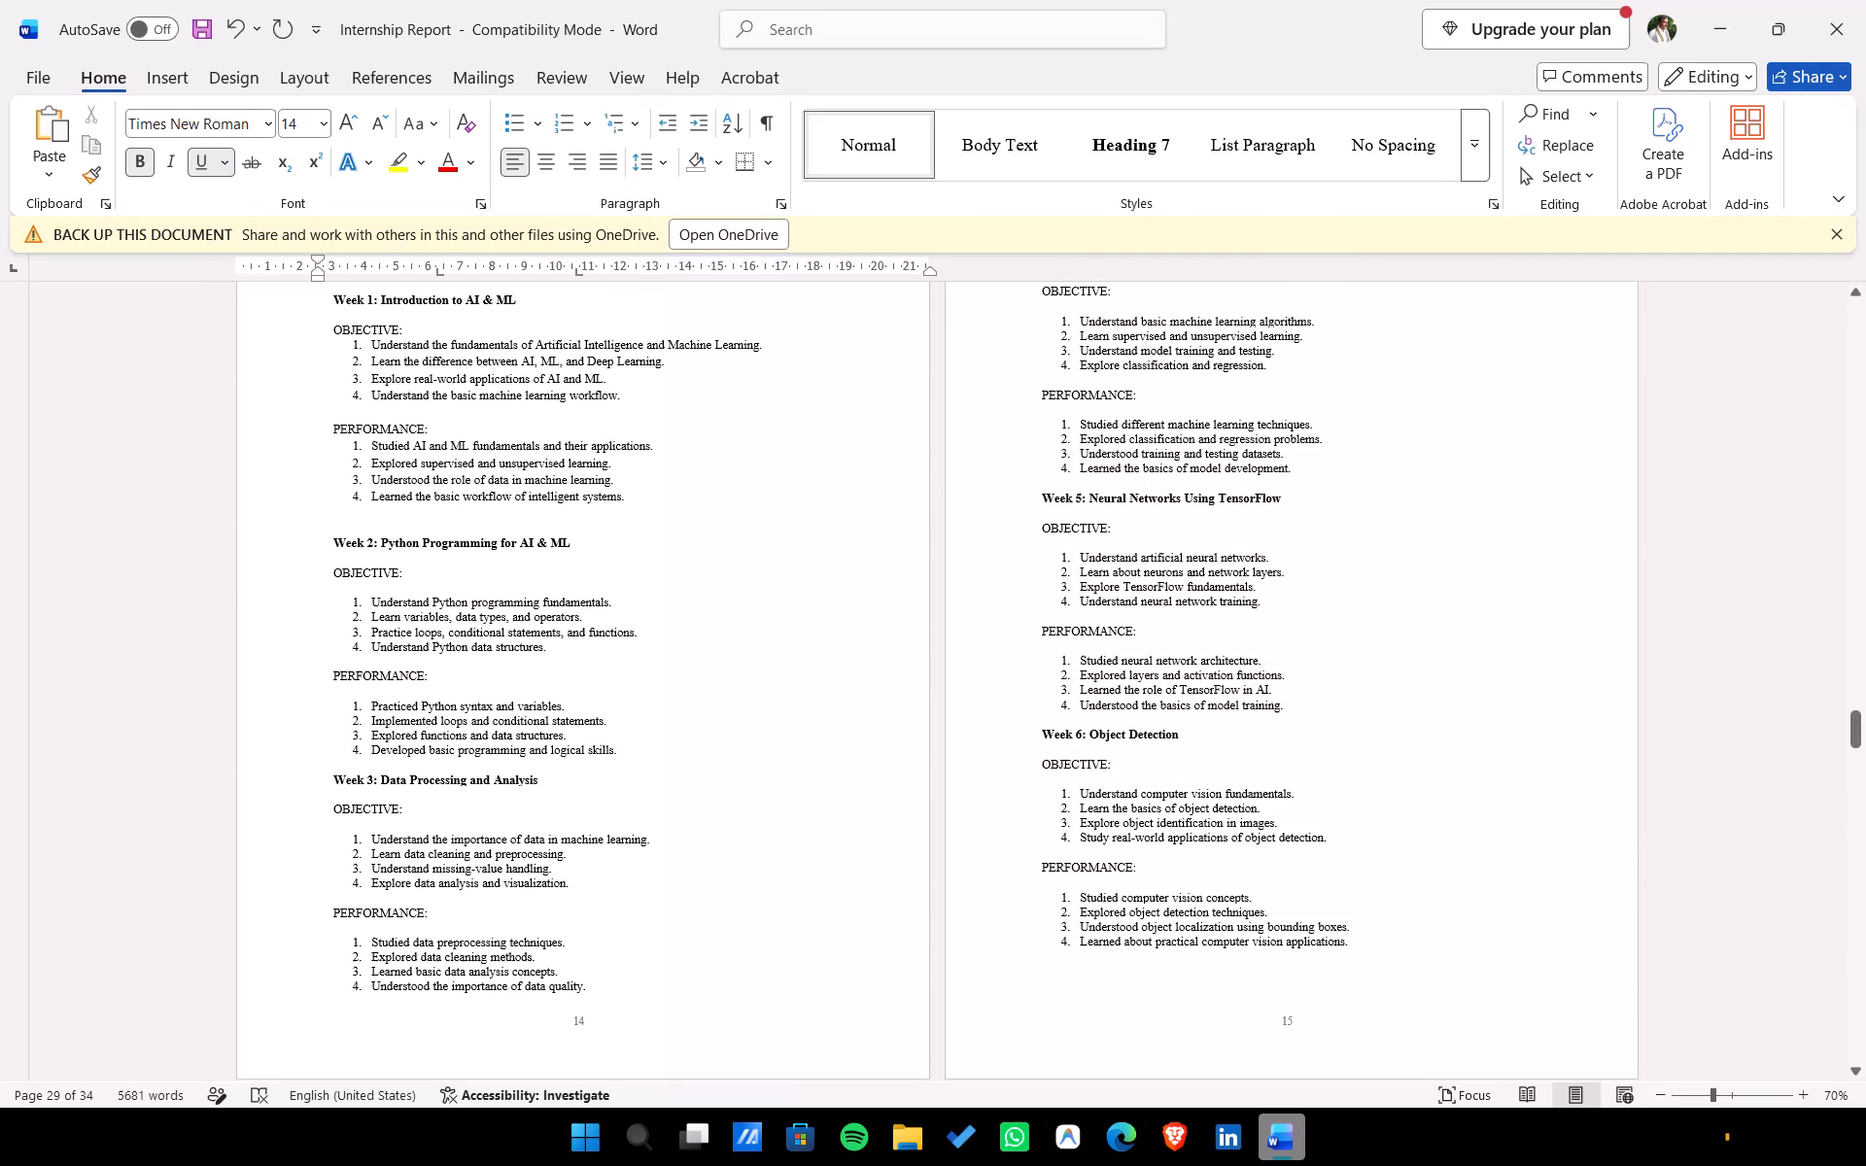
{"action": "scroll", "coordinate": [1067, 883], "scroll_direction": "up", "scroll_amount": 4}
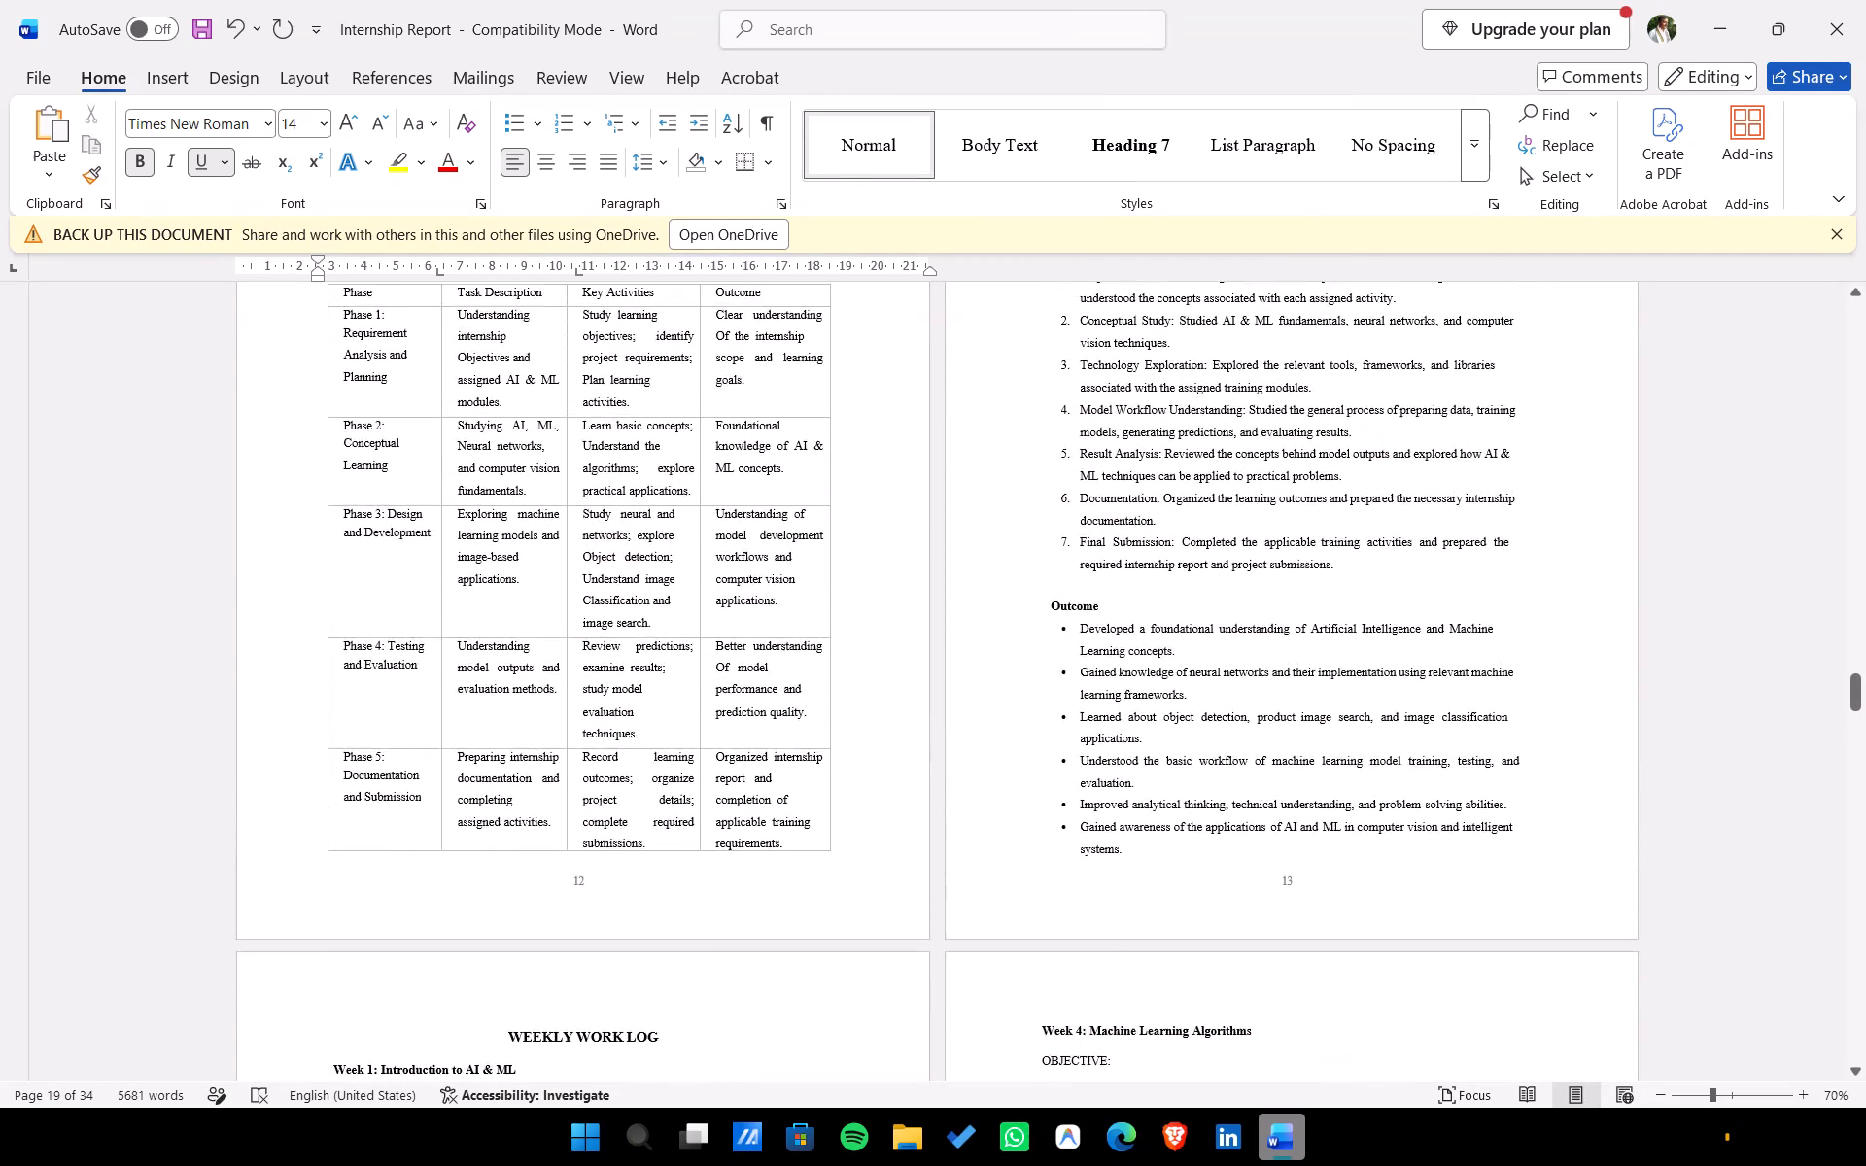
{"action": "scroll", "coordinate": [1067, 883], "scroll_direction": "up", "scroll_amount": 4}
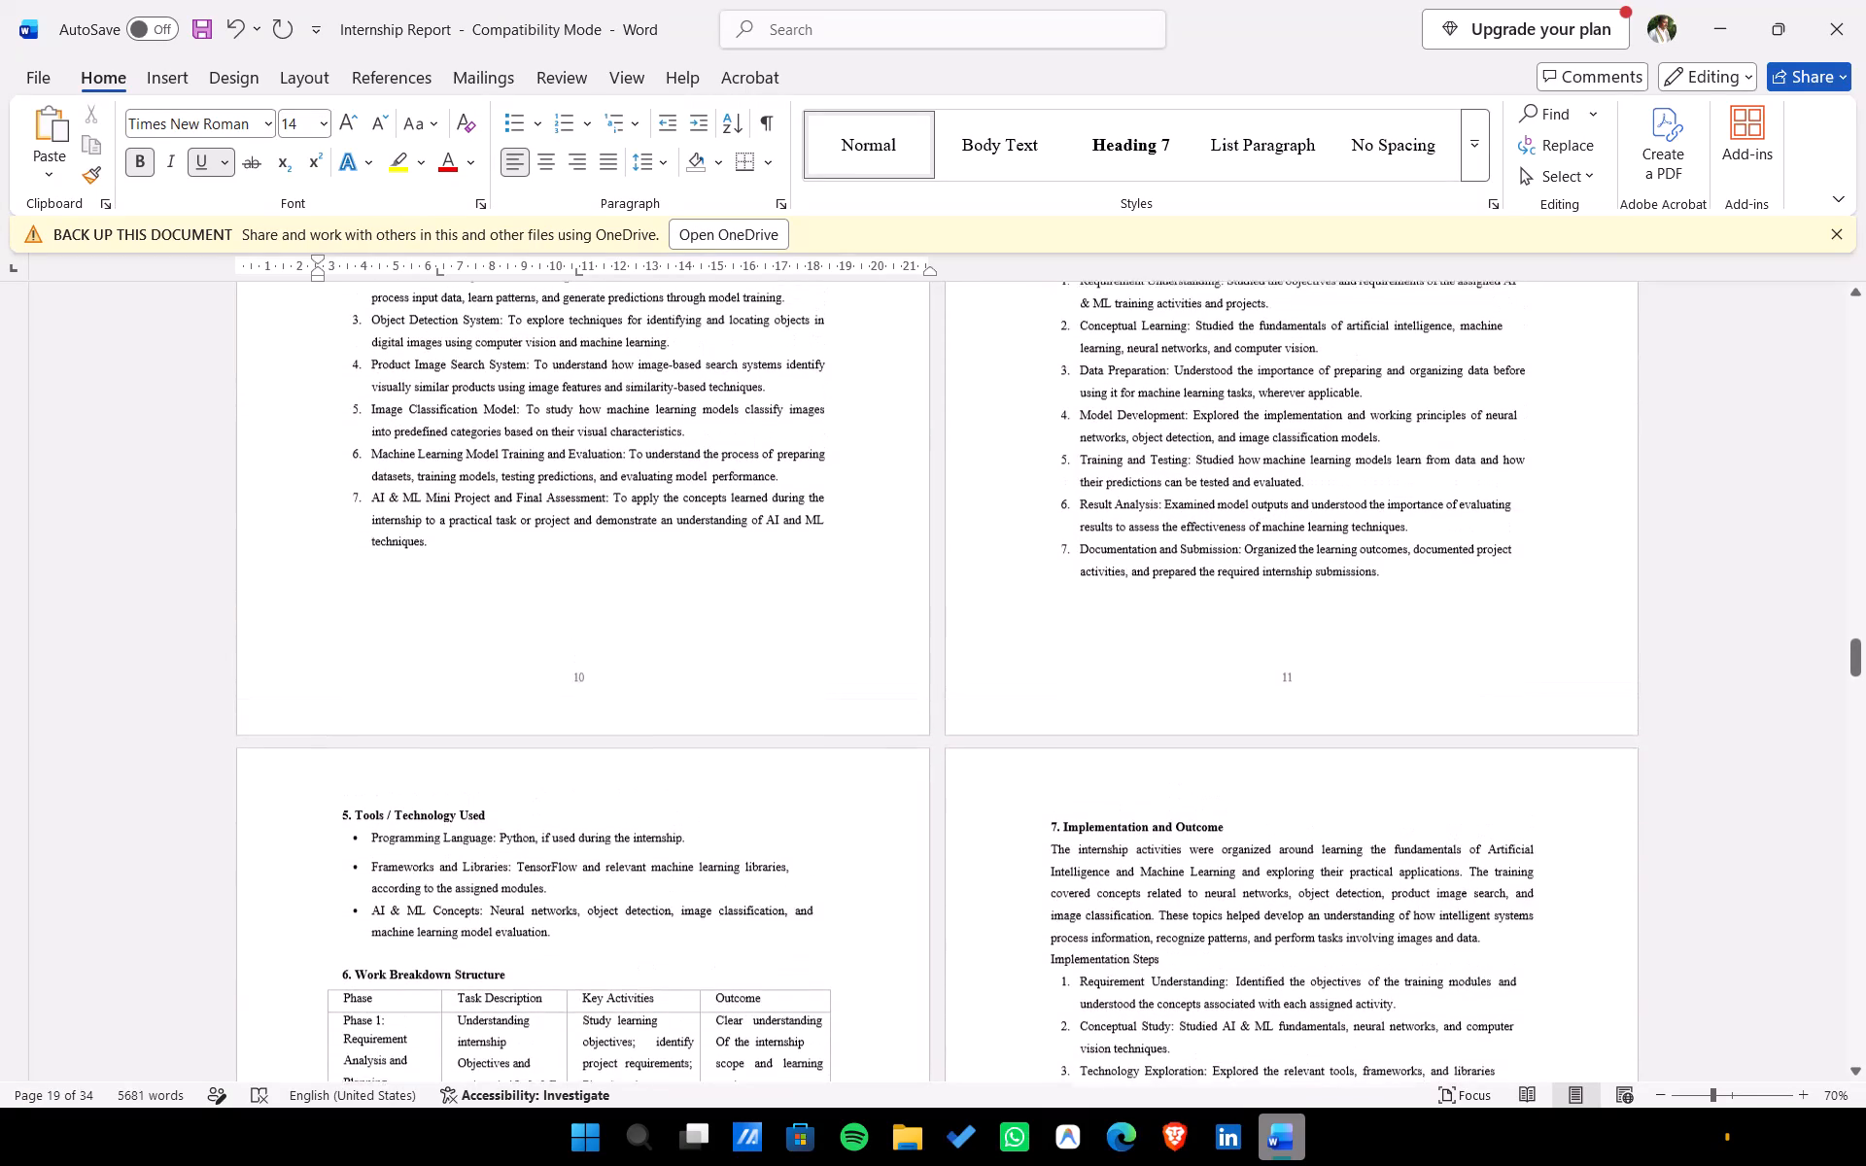
{"action": "scroll", "coordinate": [1067, 883], "scroll_direction": "up", "scroll_amount": 2}
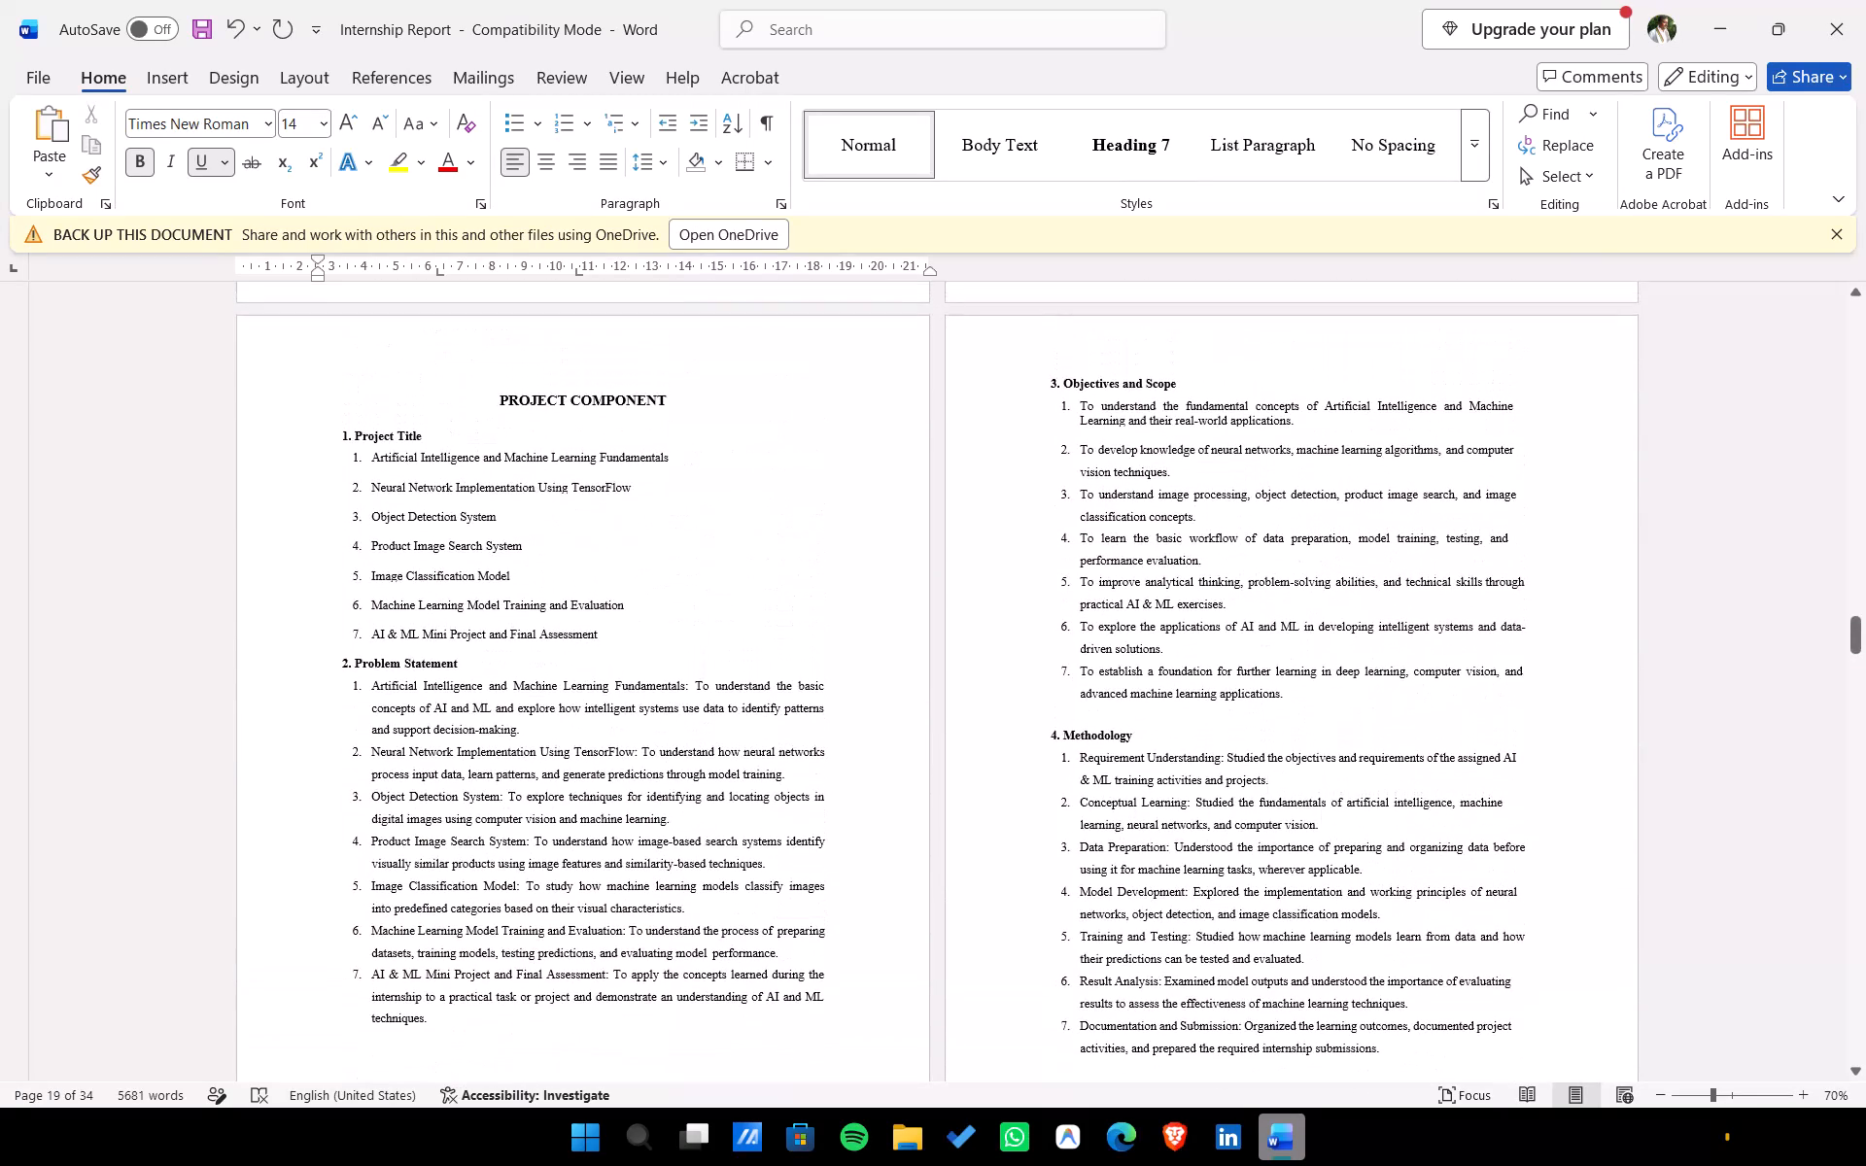
{"action": "scroll", "coordinate": [1000, 850], "scroll_direction": "down", "scroll_amount": 1}
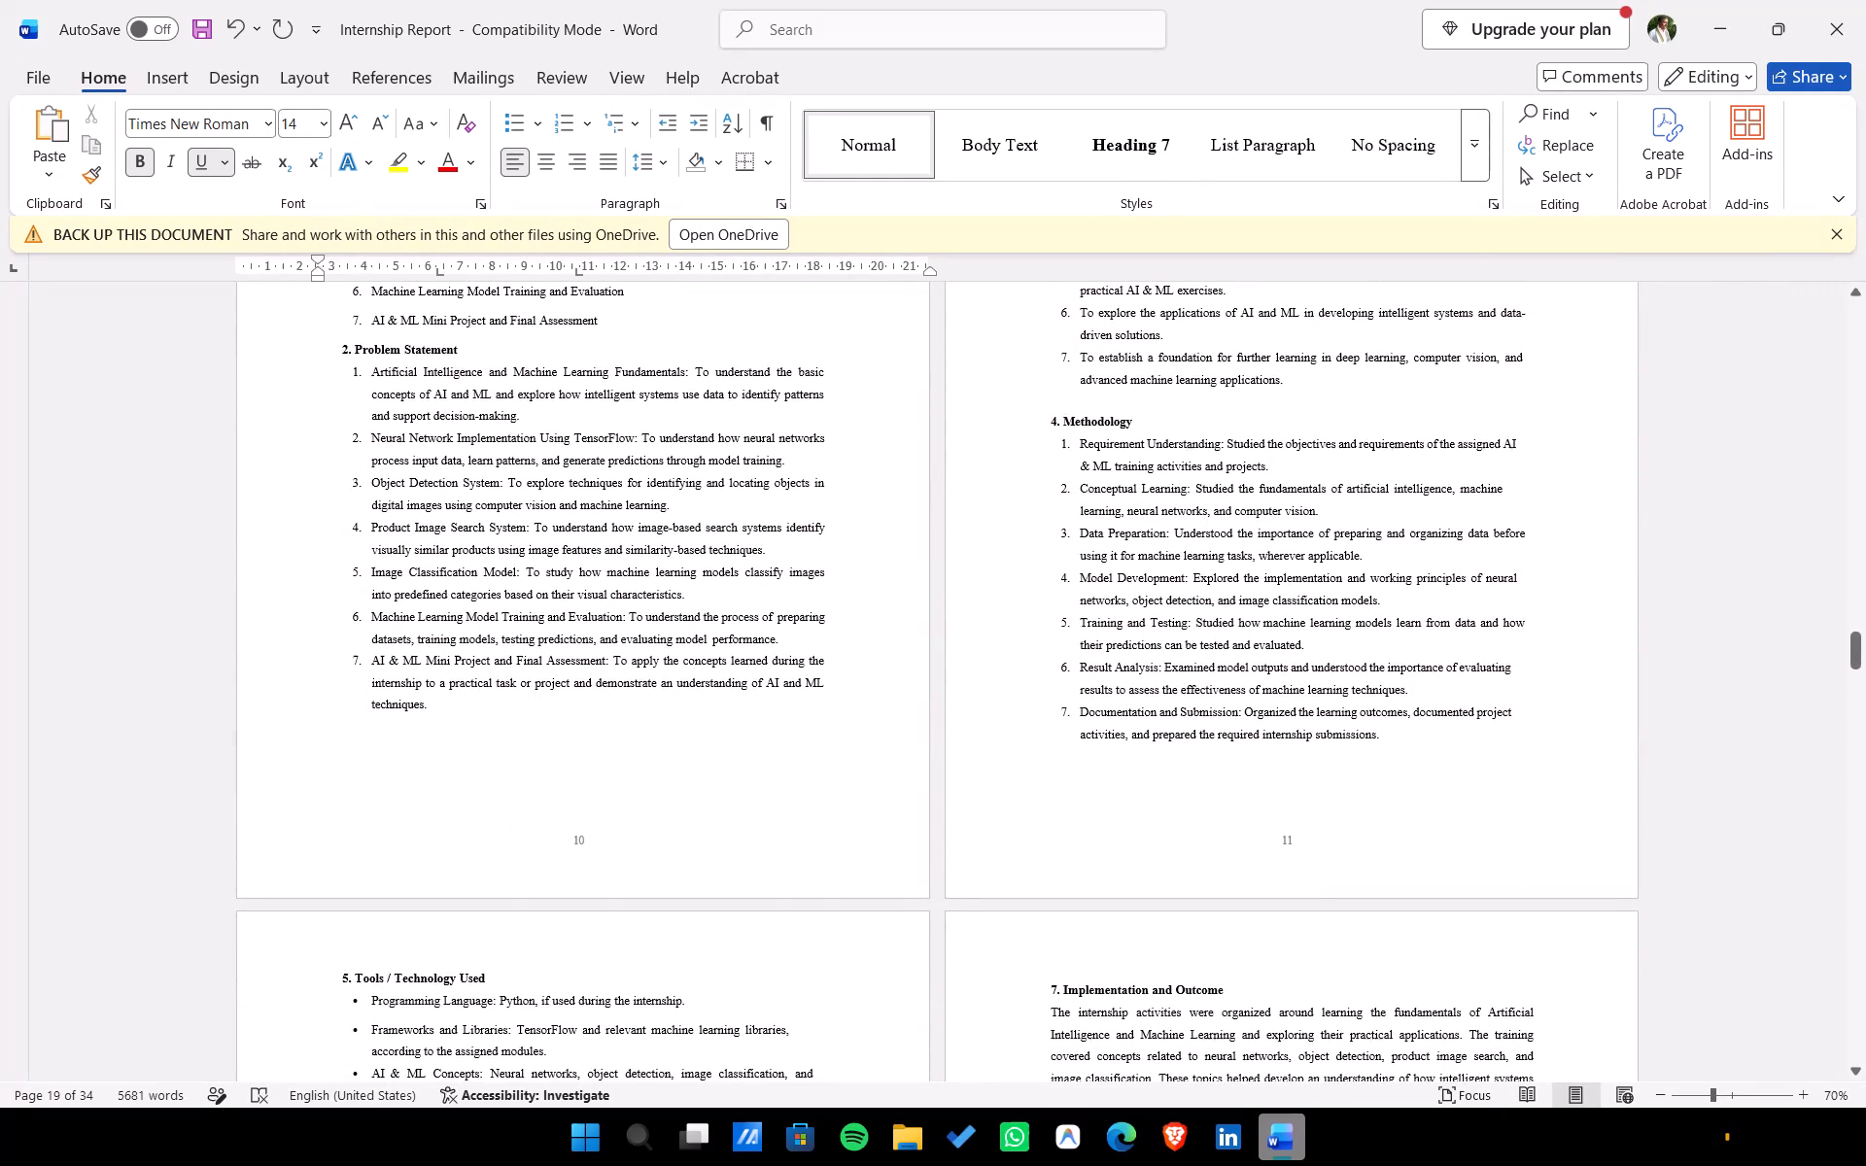
Examine the Objectives and Methodology page, the Week-Wise Assessment table, and the Training Component and Company Profile pages for remaining errors.
{"action": "left_click", "coordinate": [1138, 847]}
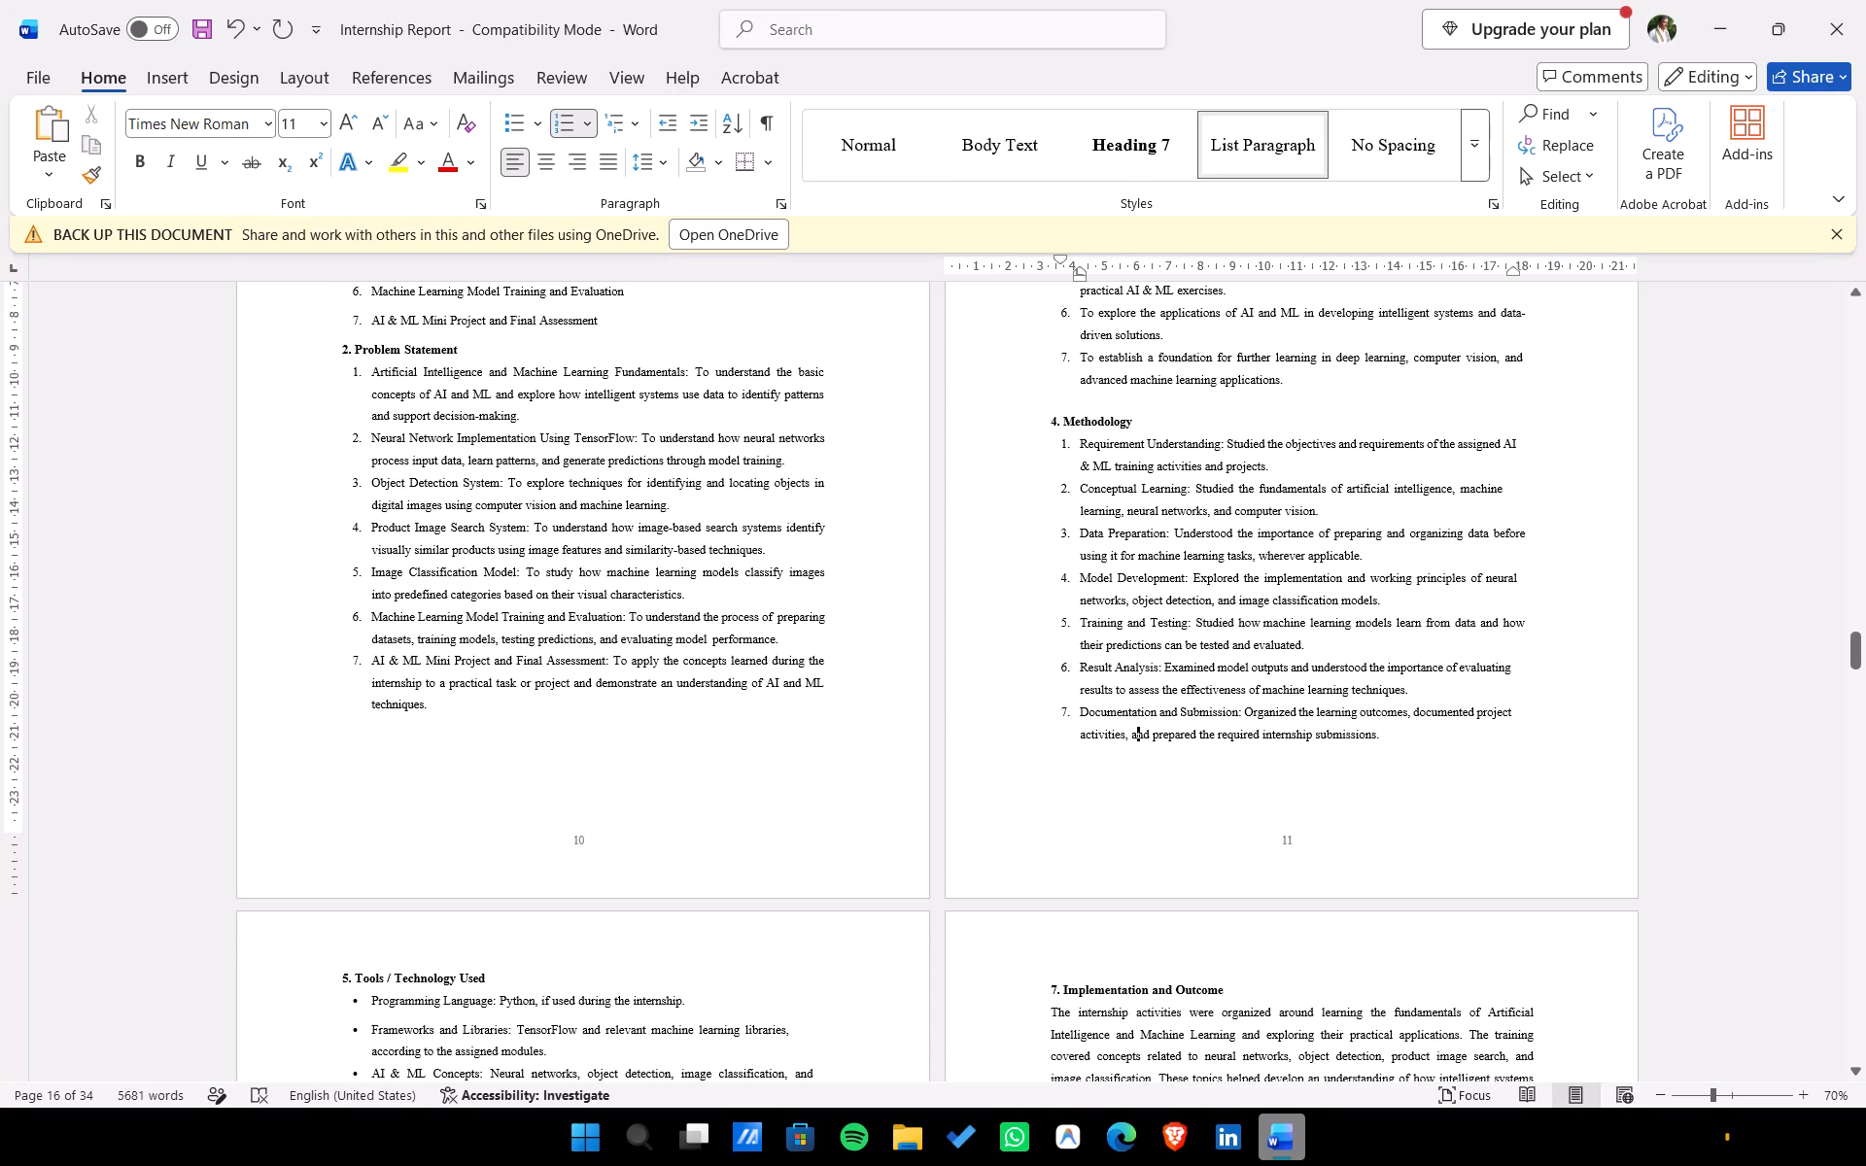
{"action": "scroll", "coordinate": [1237, 810], "scroll_direction": "up", "scroll_amount": 1}
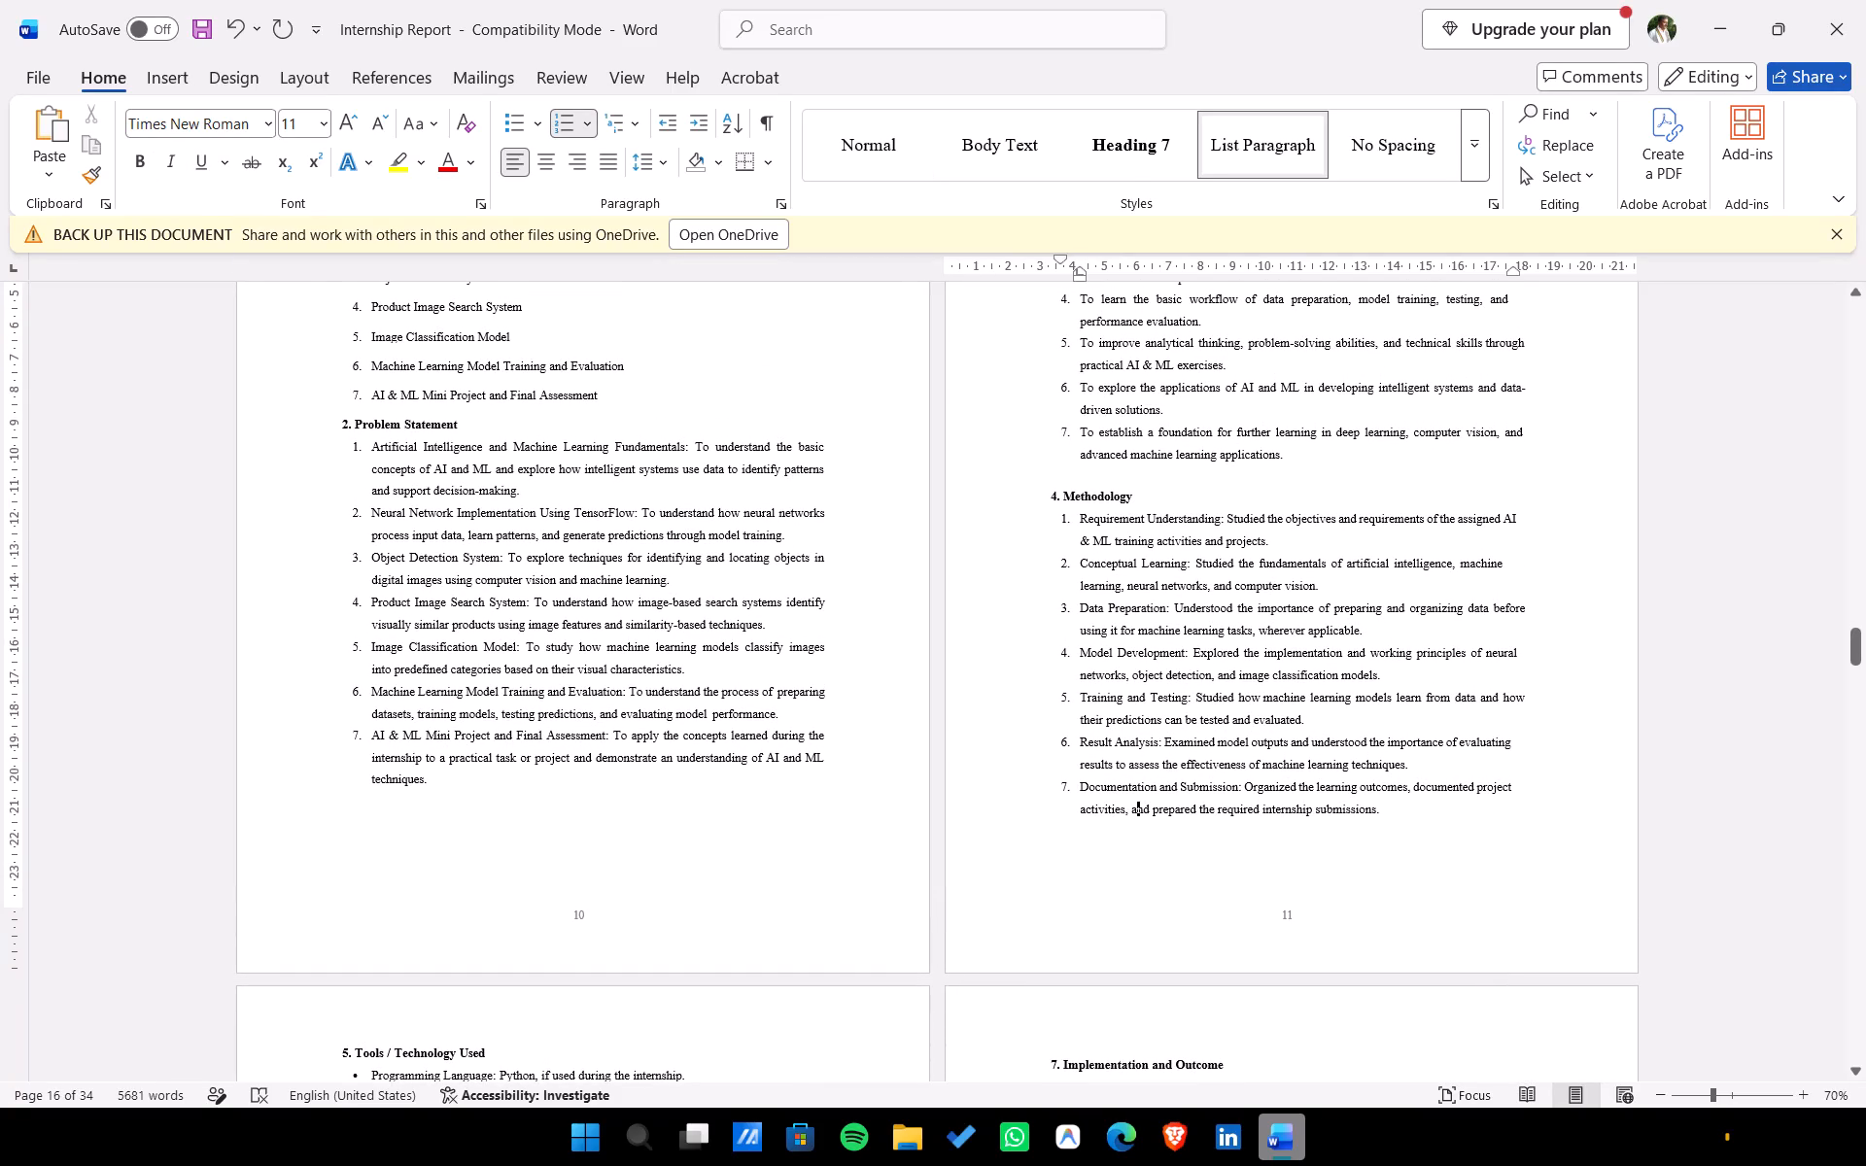
{"action": "scroll", "coordinate": [1263, 764], "scroll_direction": "up", "scroll_amount": 1}
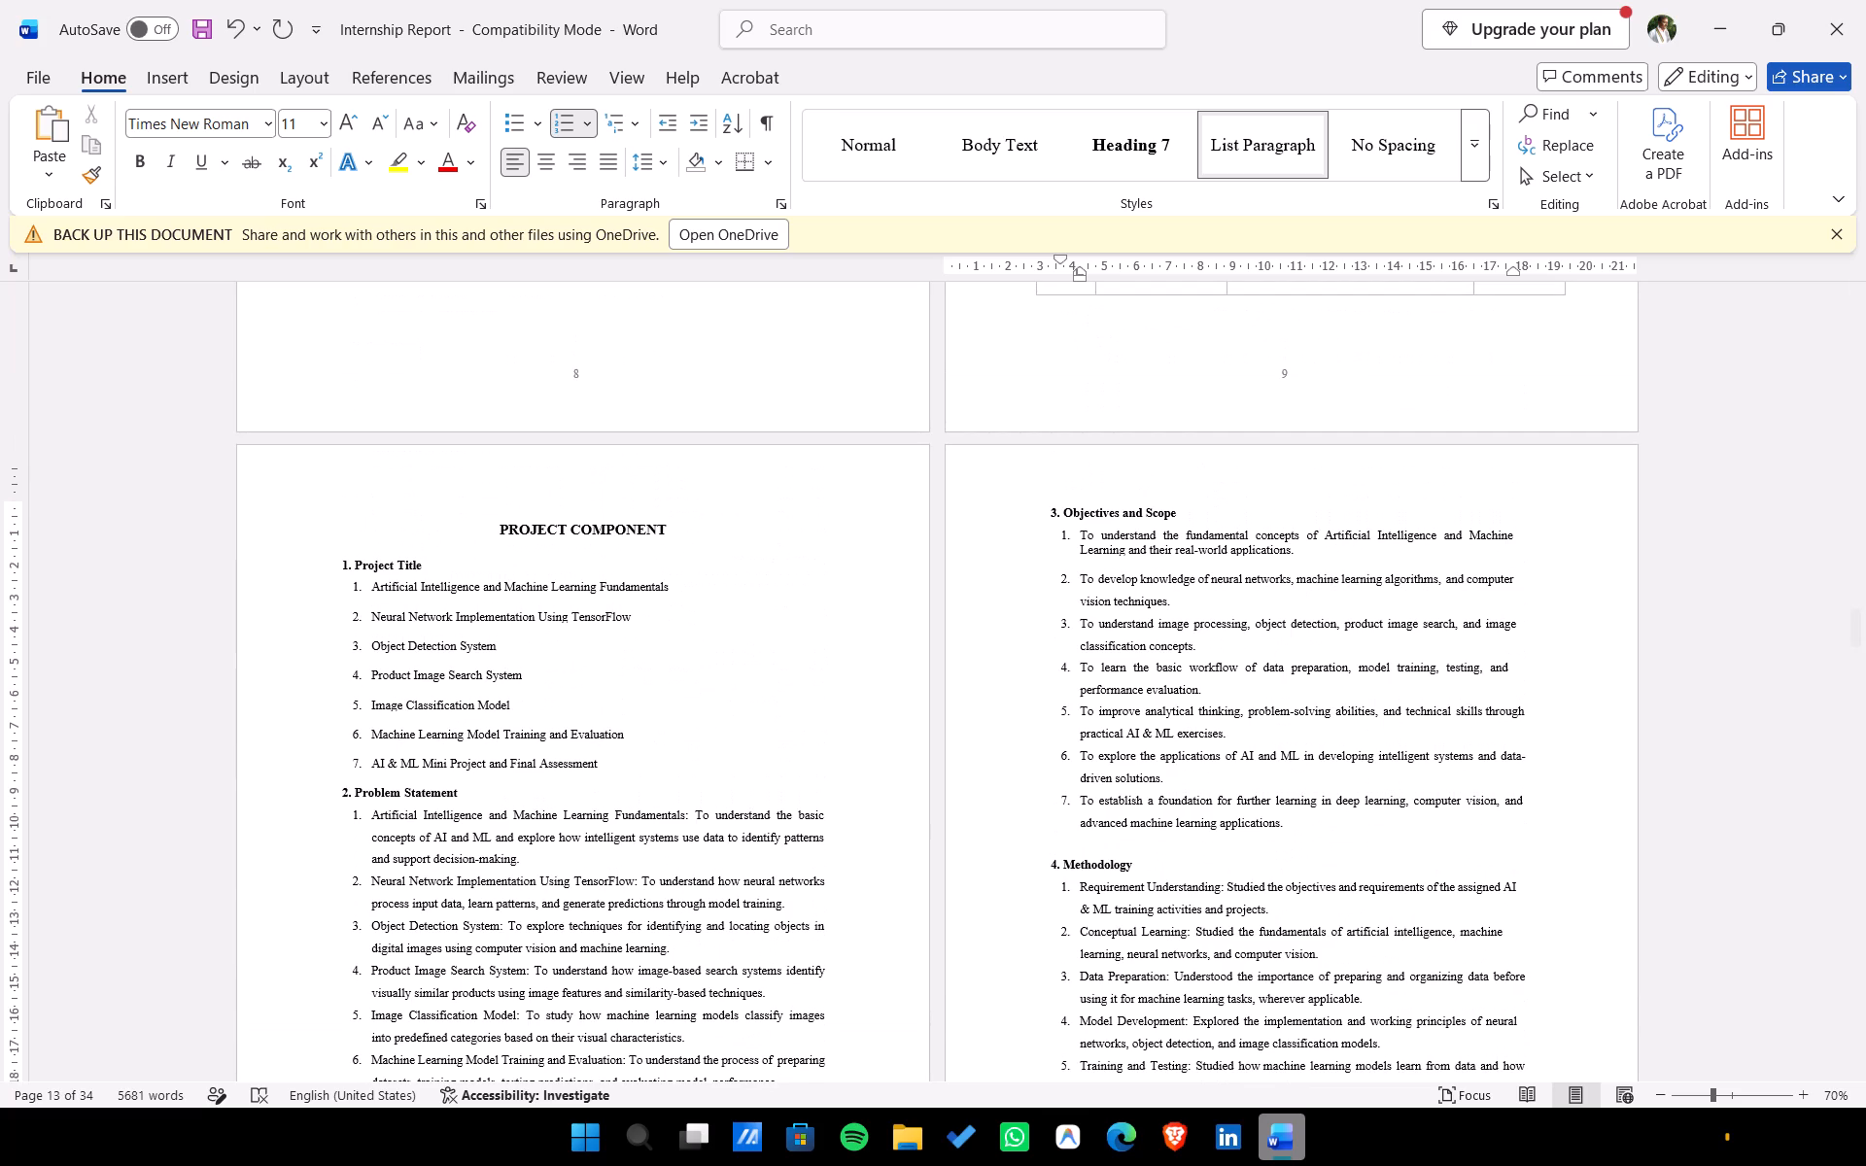
{"action": "scroll", "coordinate": [1263, 764], "scroll_direction": "up", "scroll_amount": 1}
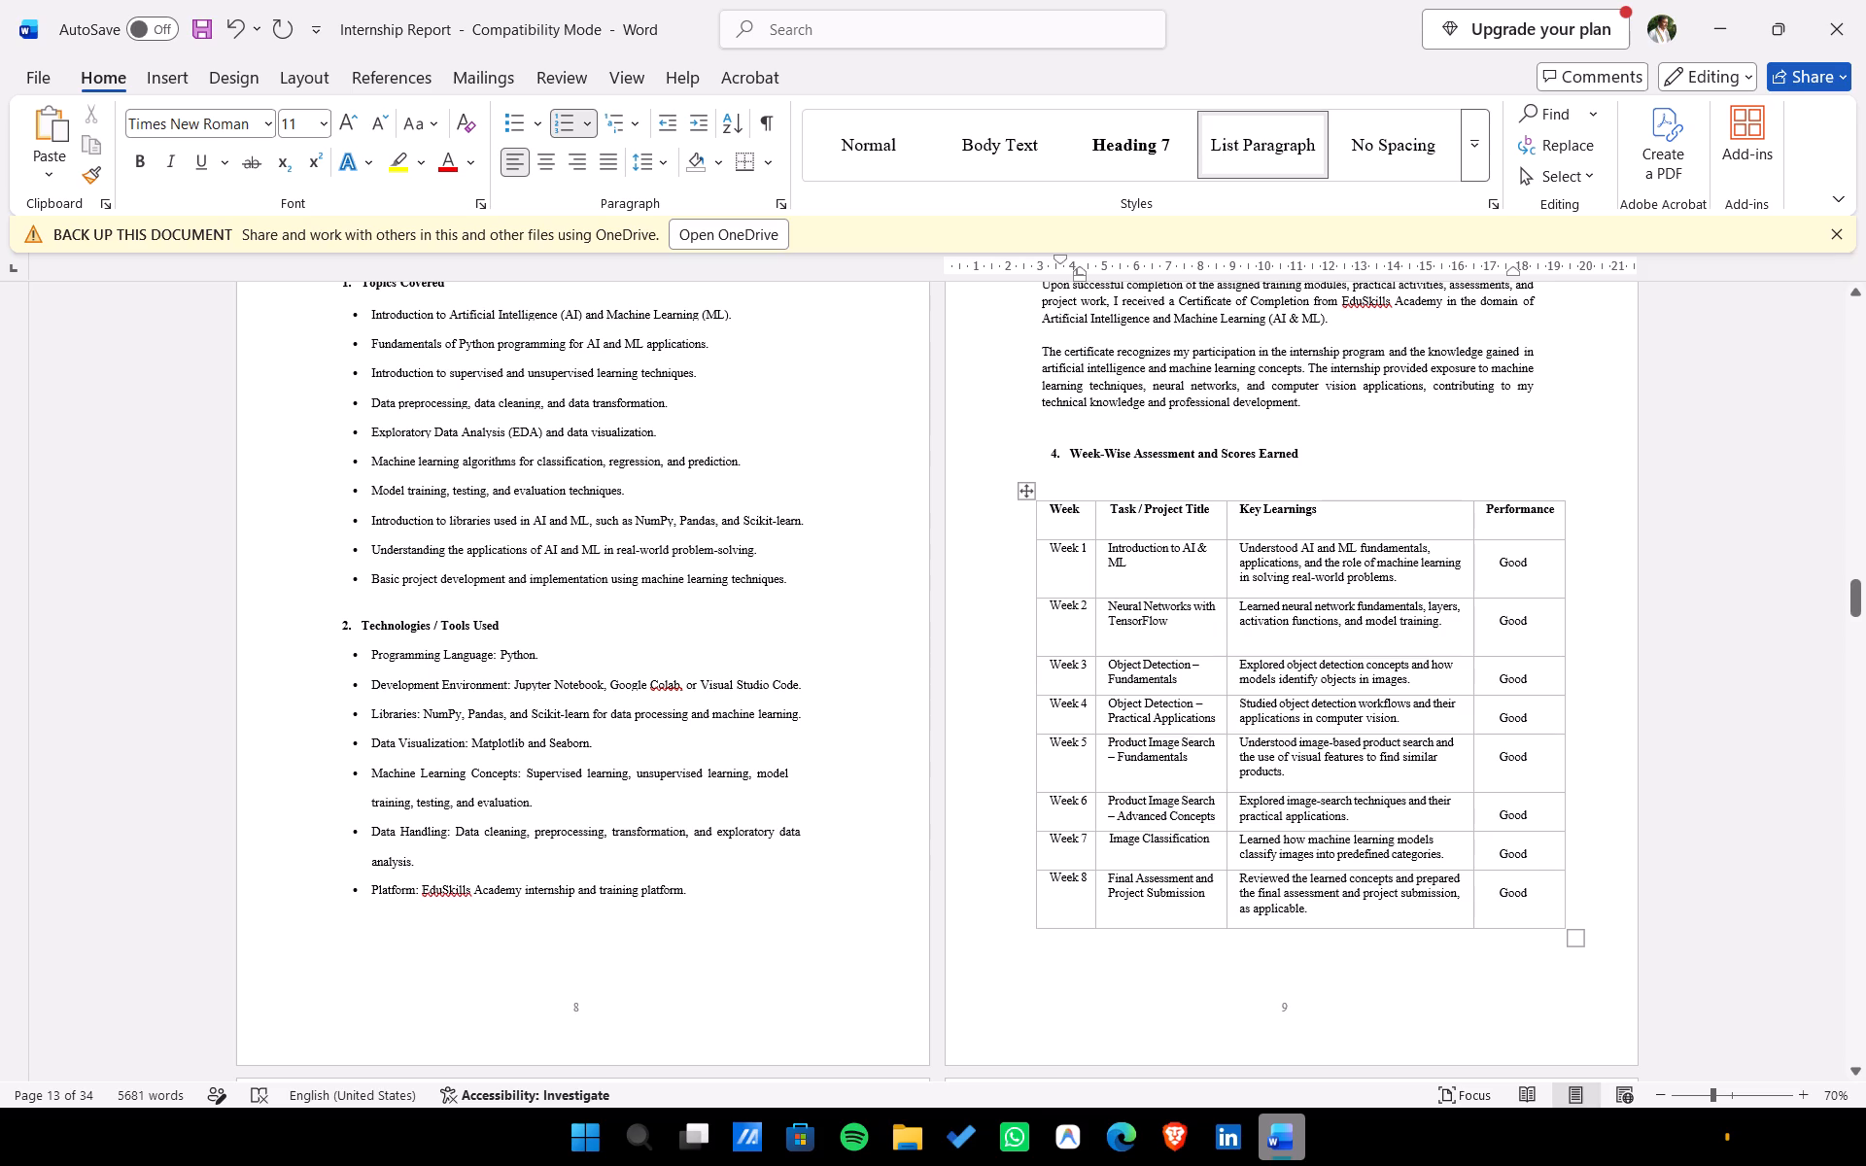
{"action": "left_click", "coordinate": [1303, 831]}
{"action": "left_click", "coordinate": [1303, 814]}
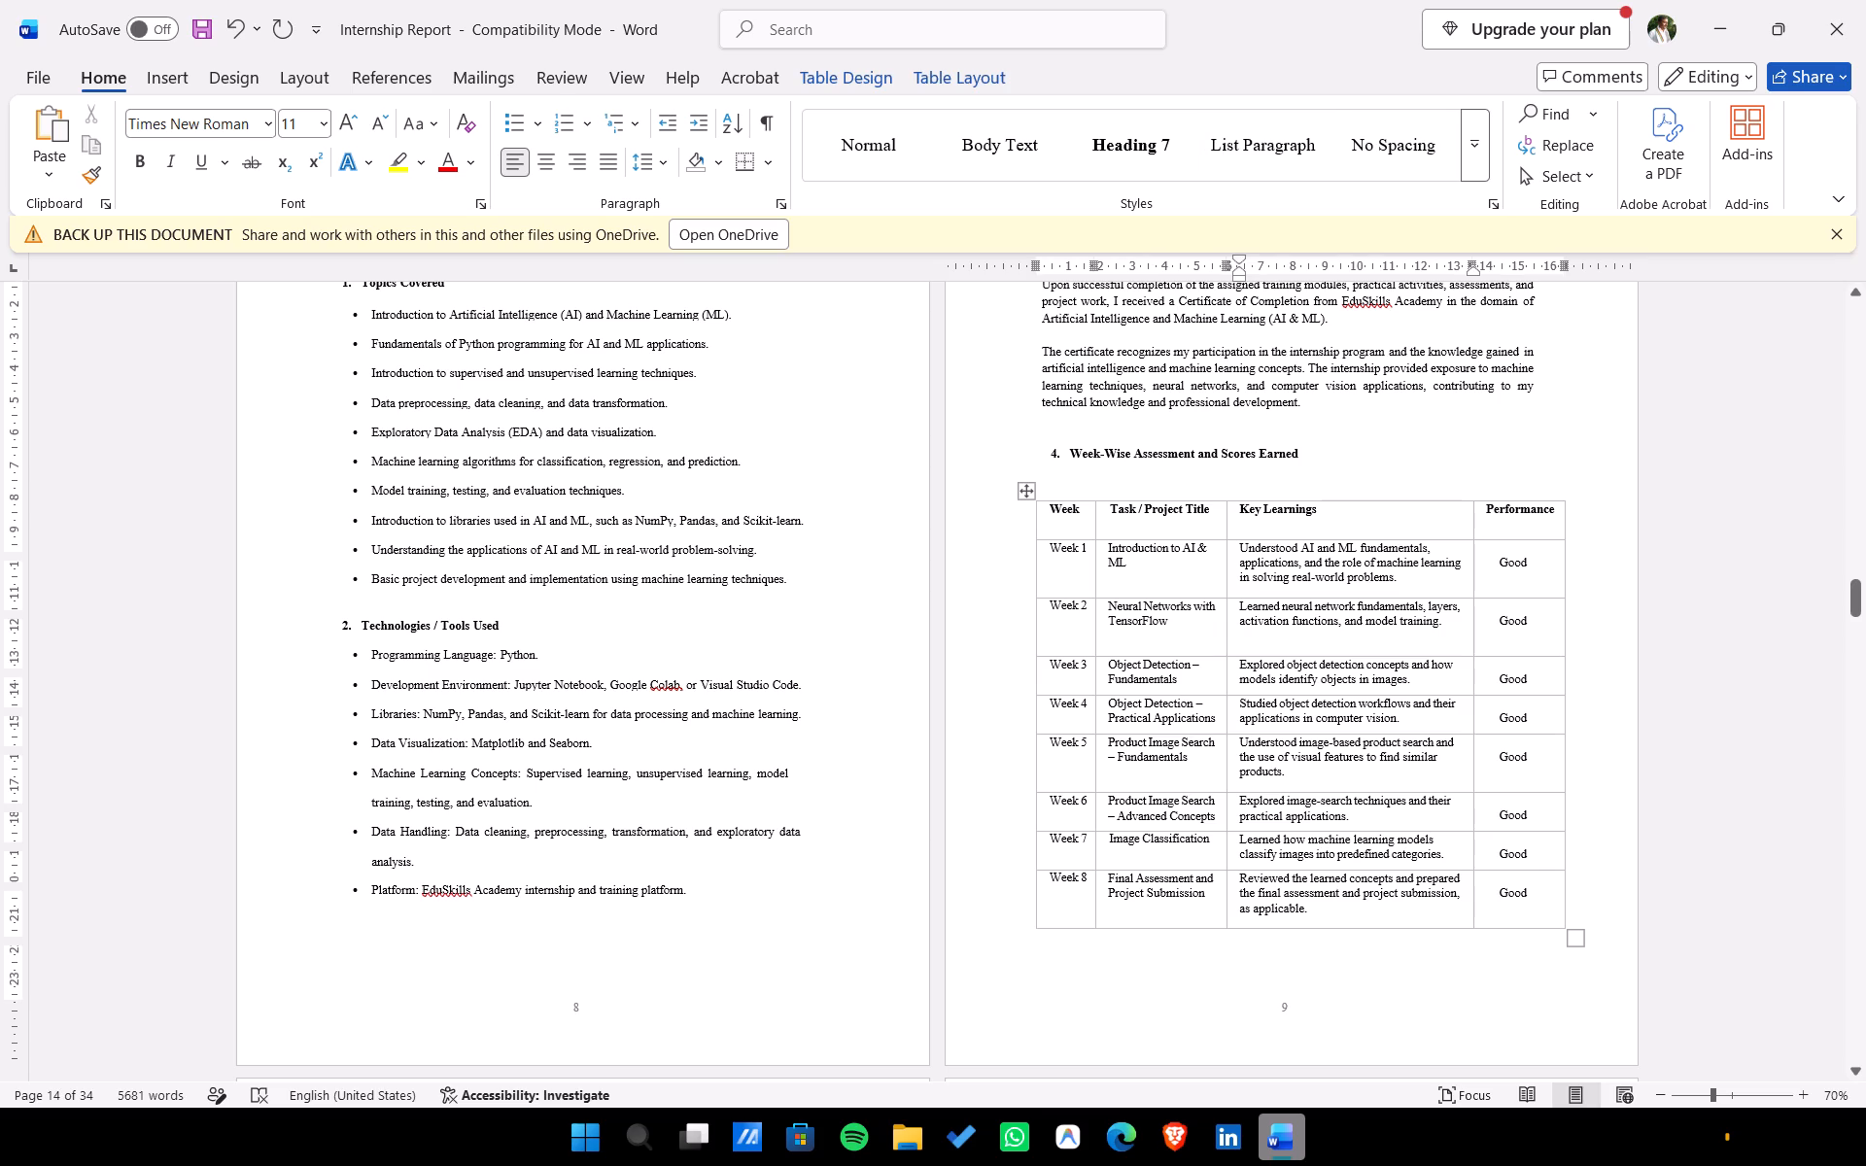
{"action": "left_click", "coordinate": [1303, 814]}
{"action": "scroll", "coordinate": [1390, 797], "scroll_direction": "up", "scroll_amount": 1}
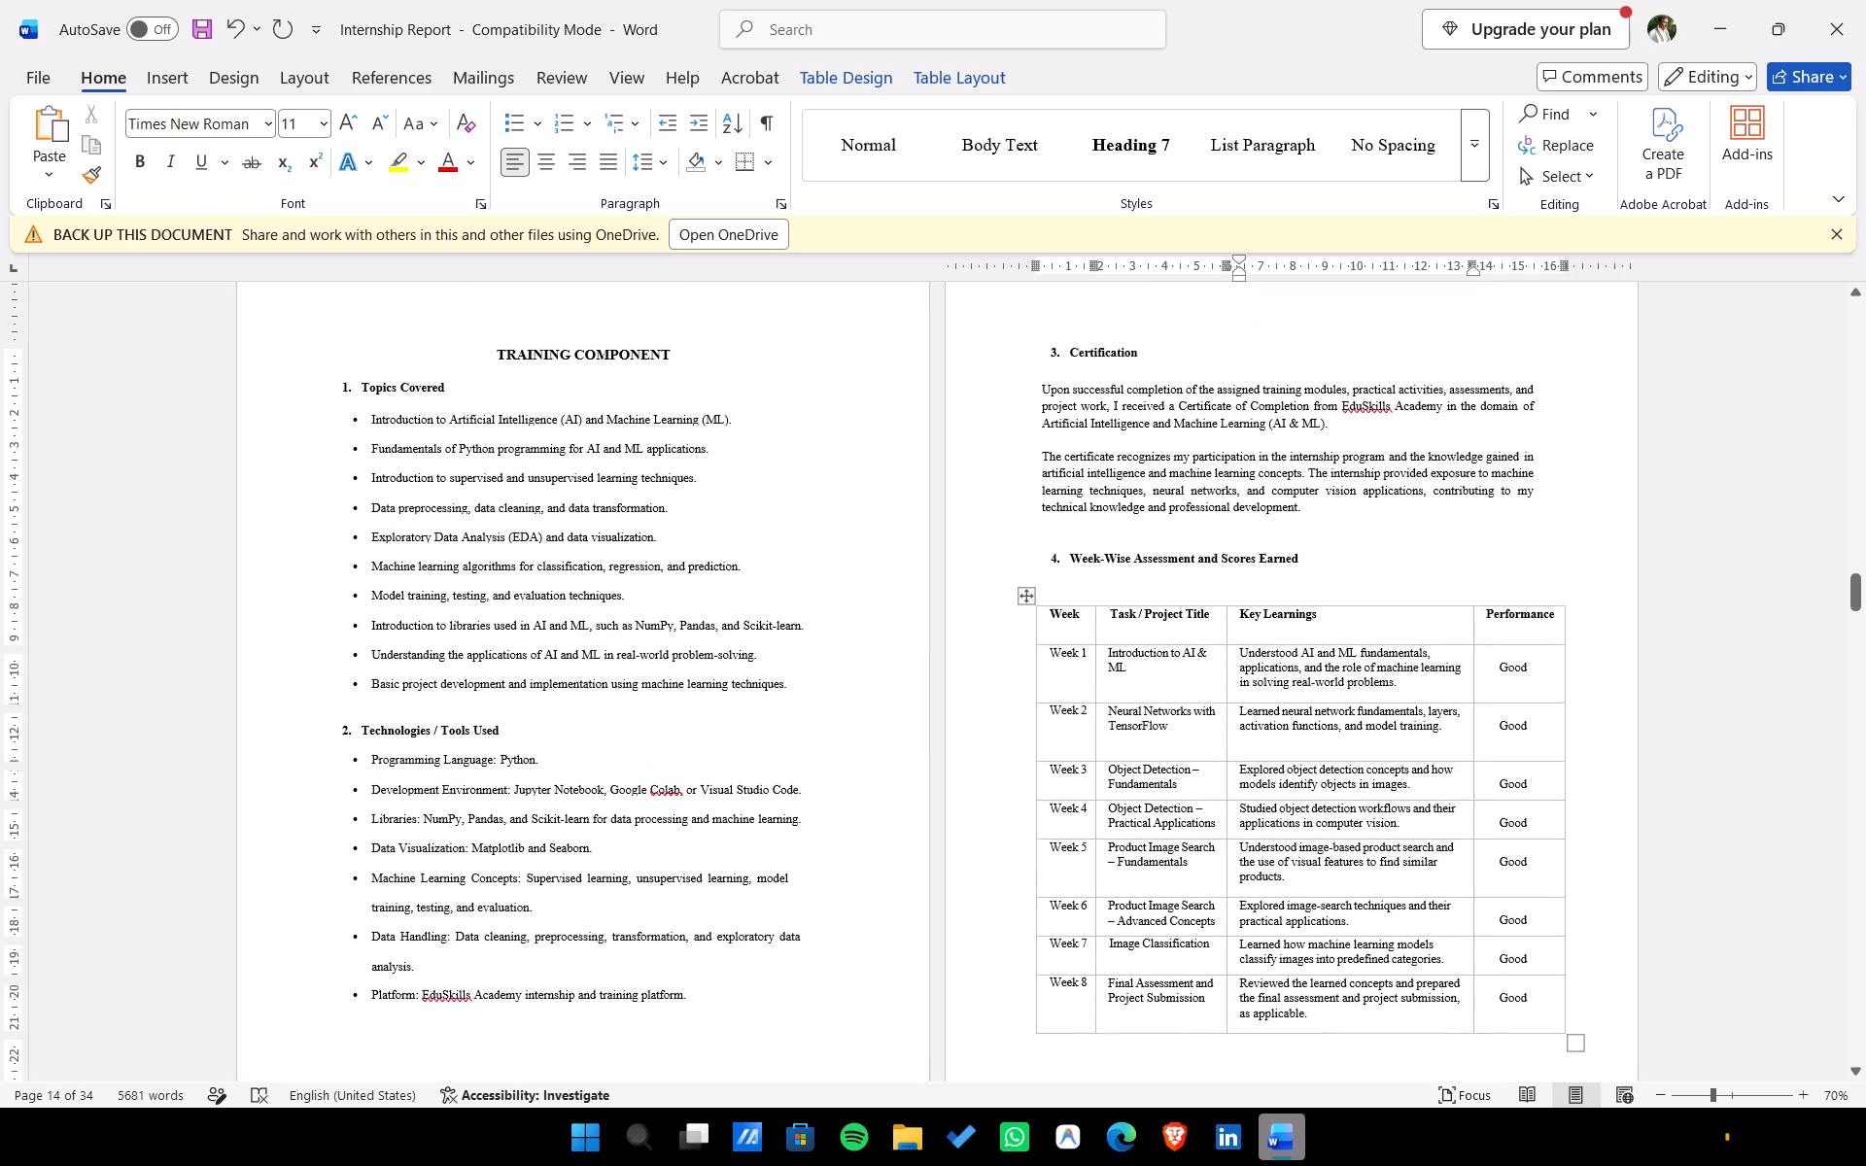
{"action": "scroll", "coordinate": [1283, 596], "scroll_direction": "up", "scroll_amount": 1}
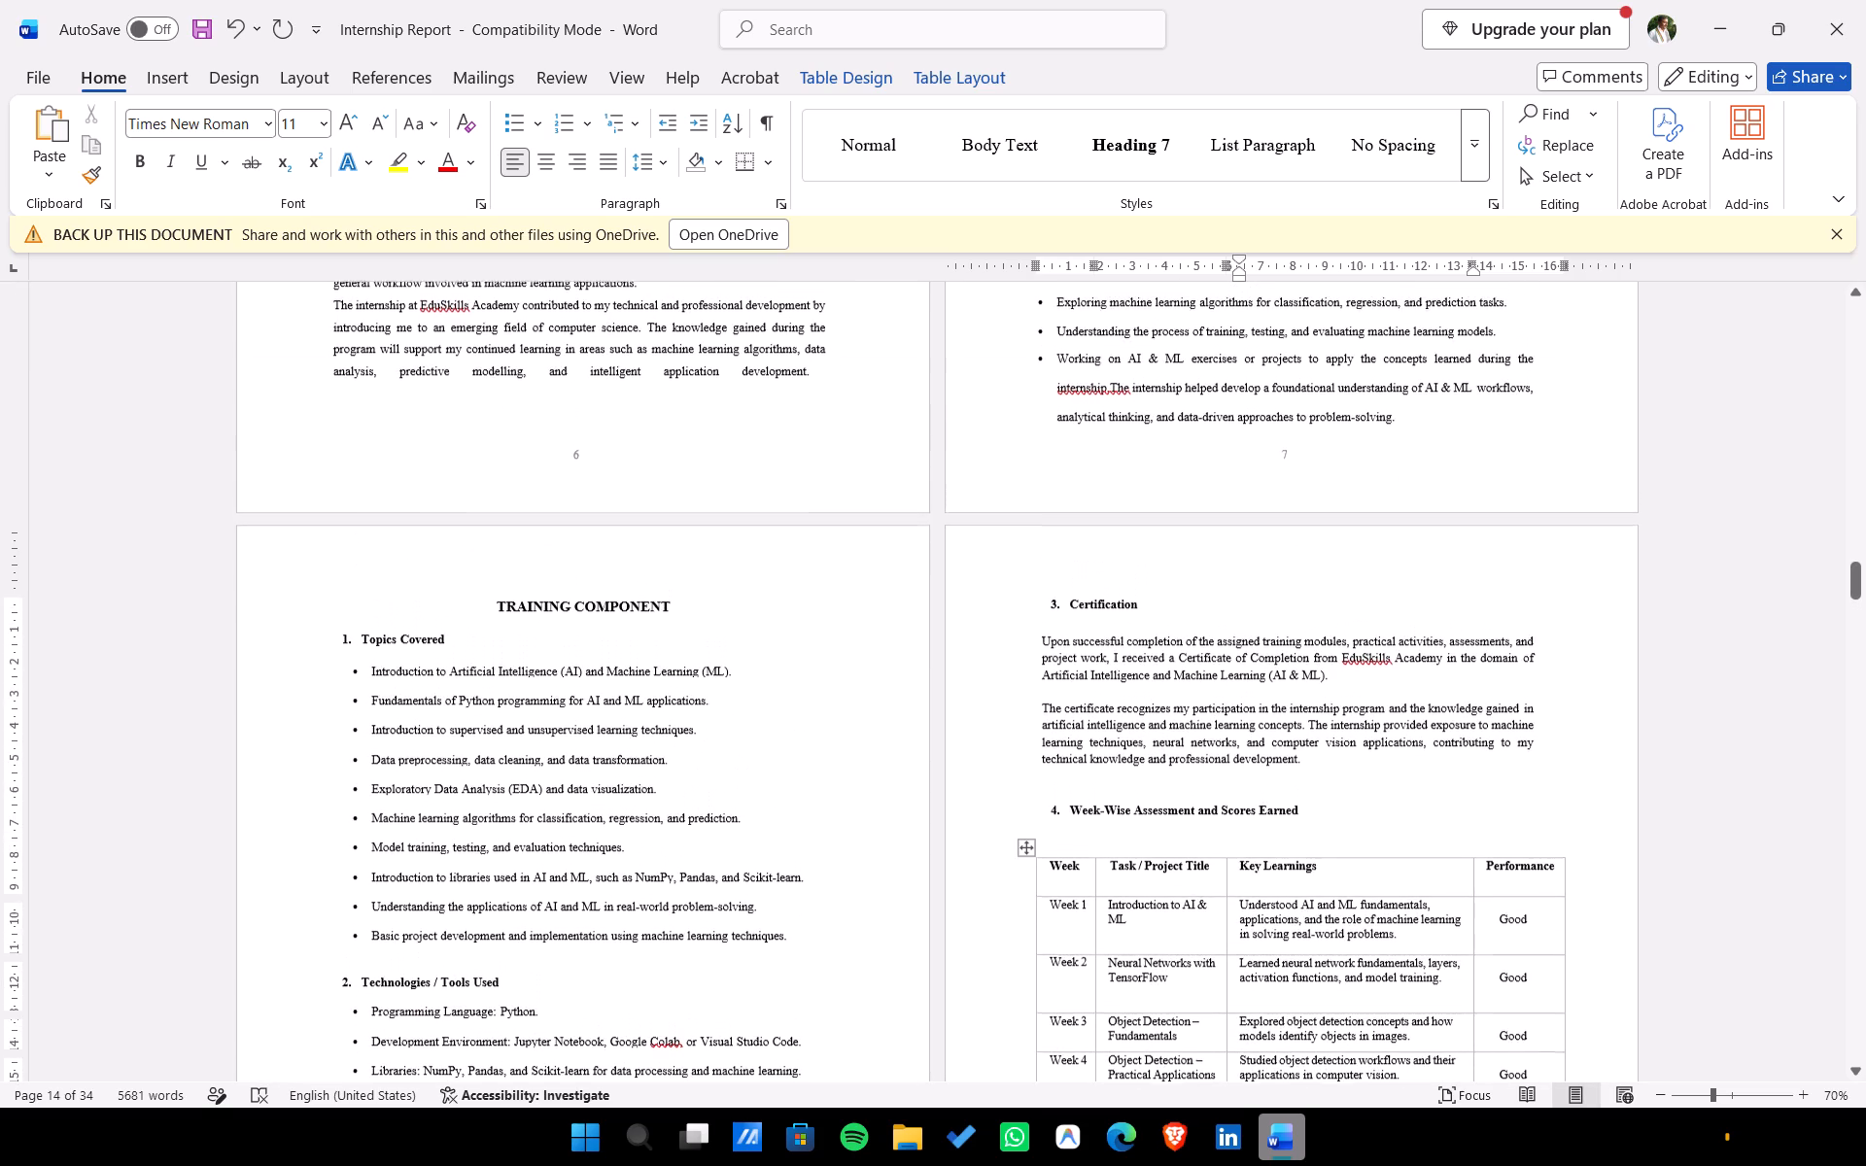
{"action": "scroll", "coordinate": [1283, 596], "scroll_direction": "up", "scroll_amount": 1}
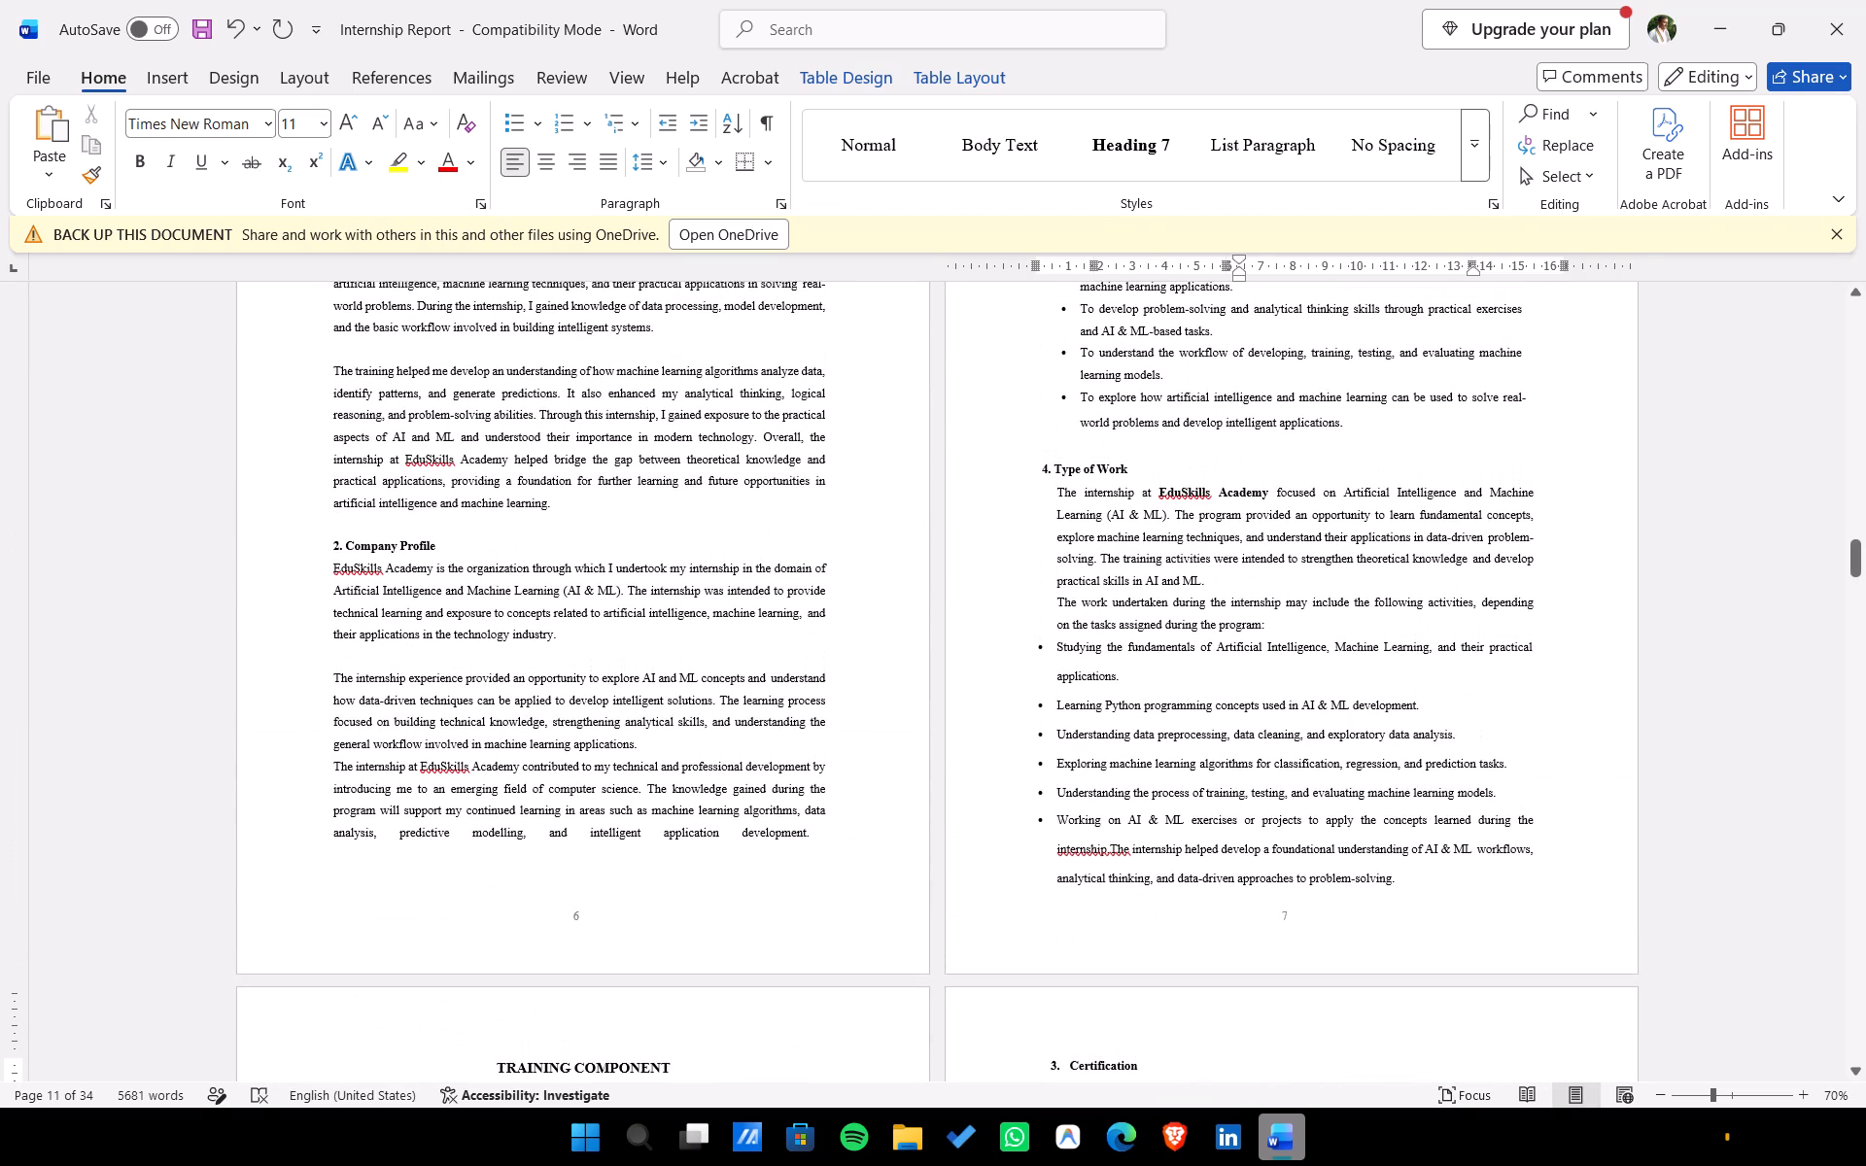
{"action": "scroll", "coordinate": [1283, 596], "scroll_direction": "up", "scroll_amount": 1}
{"action": "scroll", "coordinate": [1283, 596], "scroll_direction": "down", "scroll_amount": 2}
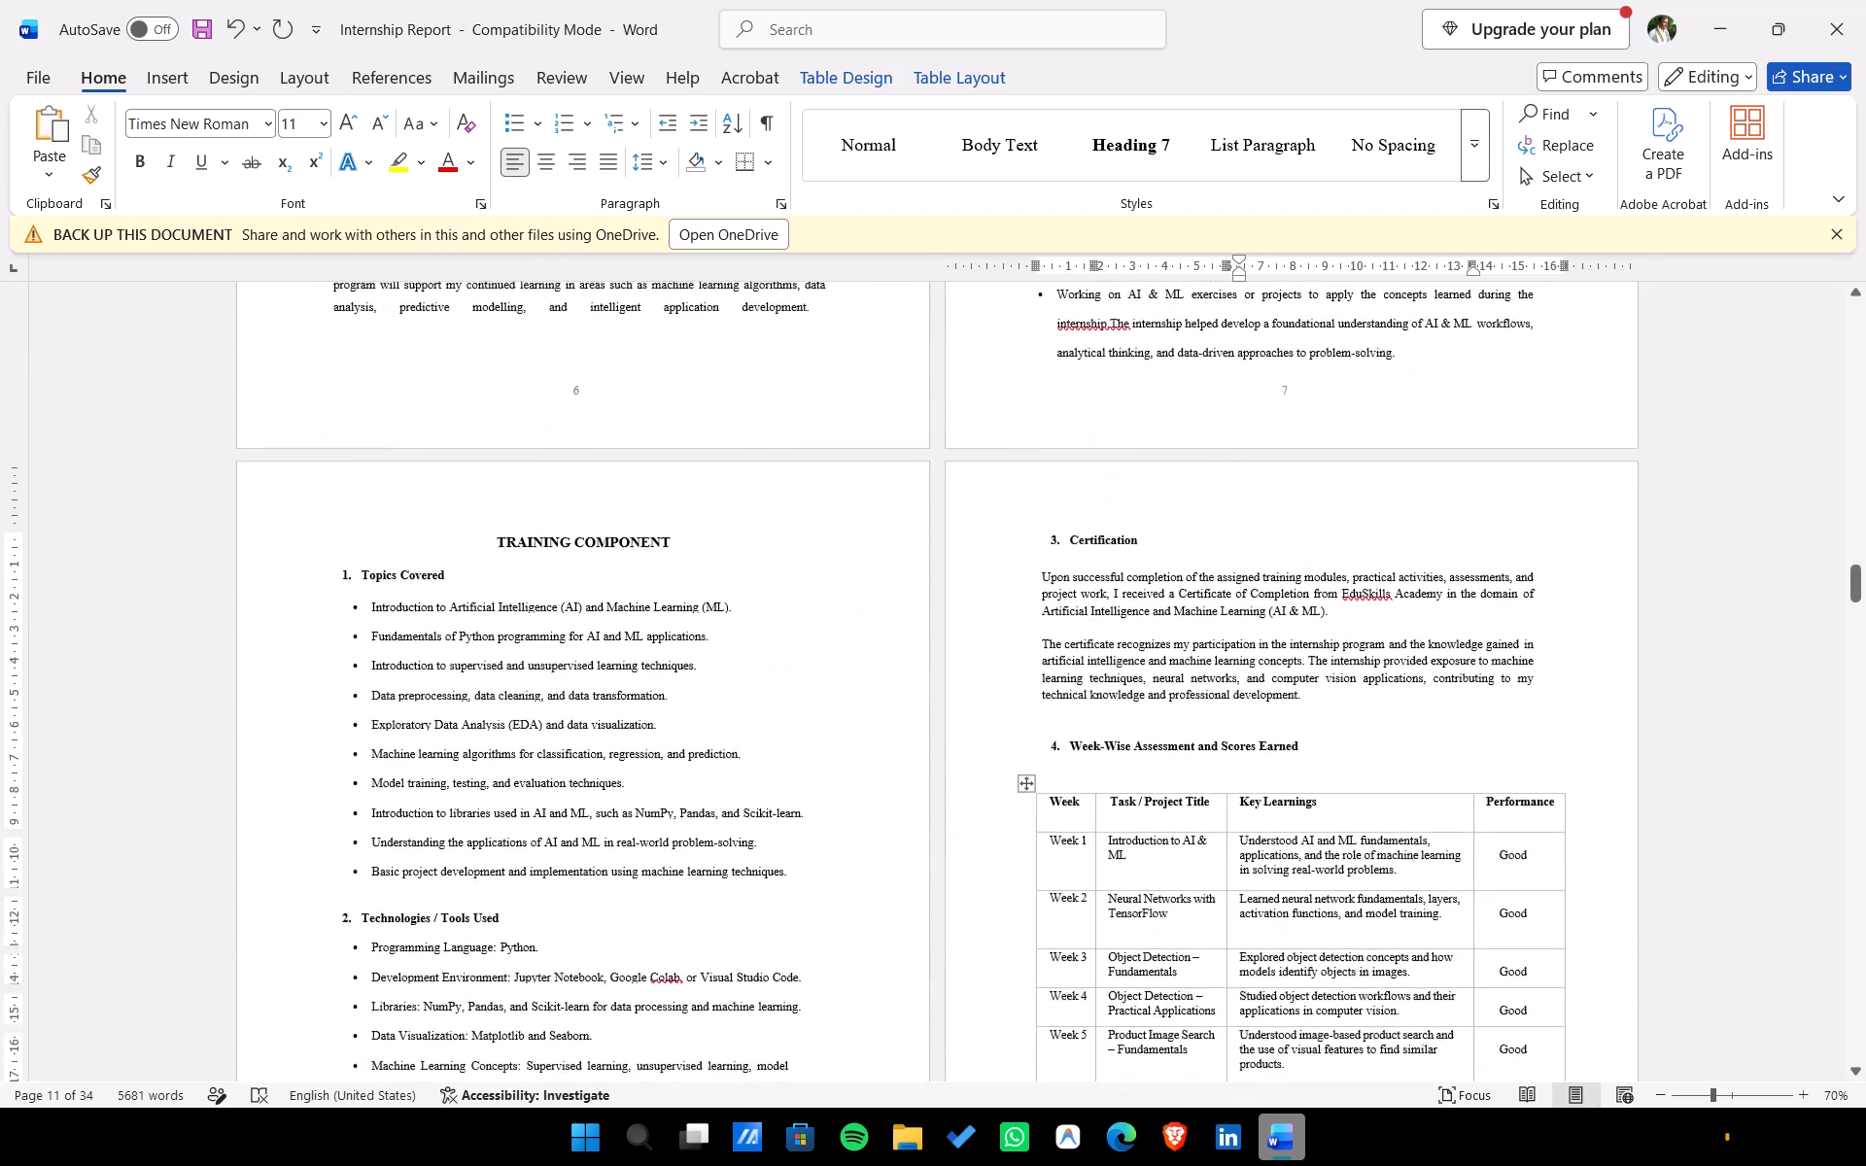
{"action": "scroll", "coordinate": [1283, 596], "scroll_direction": "down", "scroll_amount": 1}
{"action": "scroll", "coordinate": [1283, 596], "scroll_direction": "up", "scroll_amount": 2}
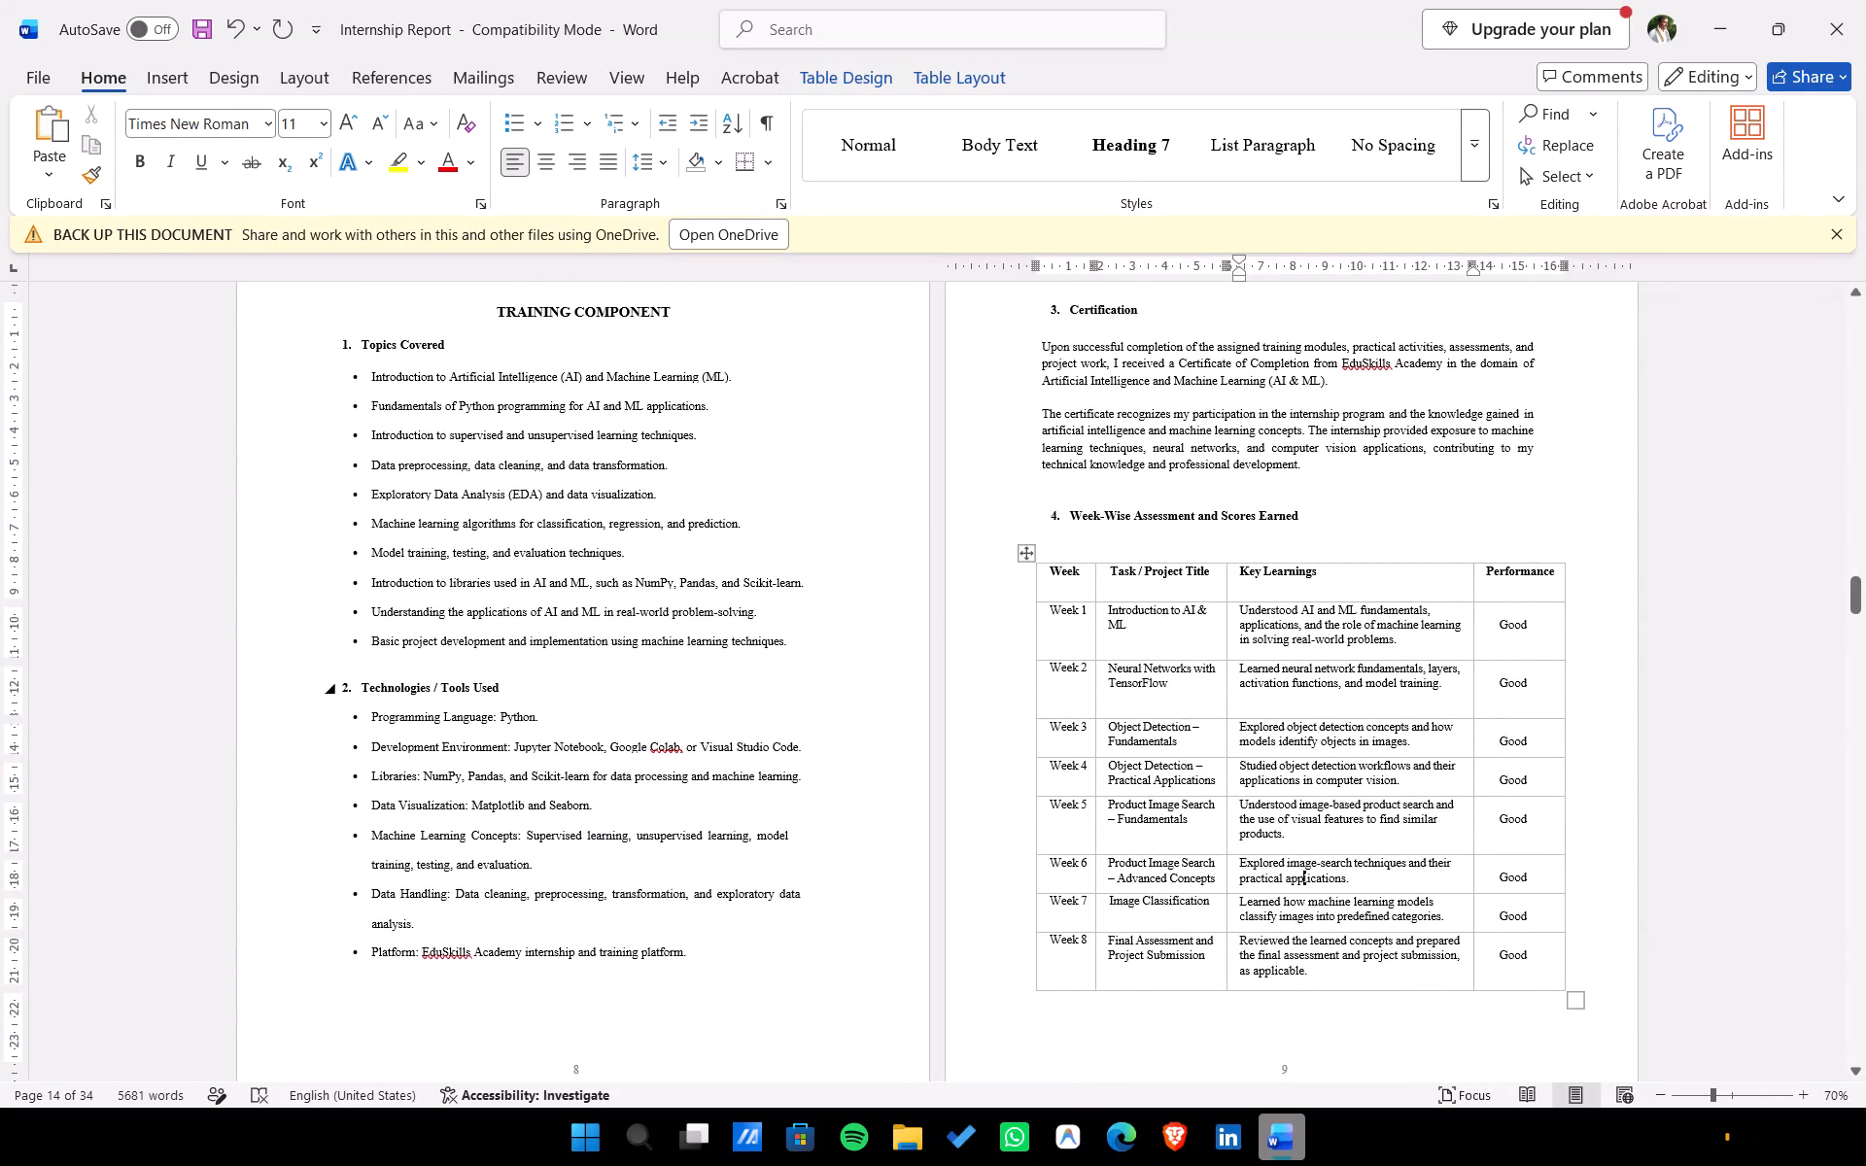
Proofread the Training Component, Internship Overview, Internship Certificate and Acknowledgement pages for remaining errors.
{"action": "left_click", "coordinate": [480, 690]}
{"action": "scroll", "coordinate": [591, 693], "scroll_direction": "up", "scroll_amount": 1}
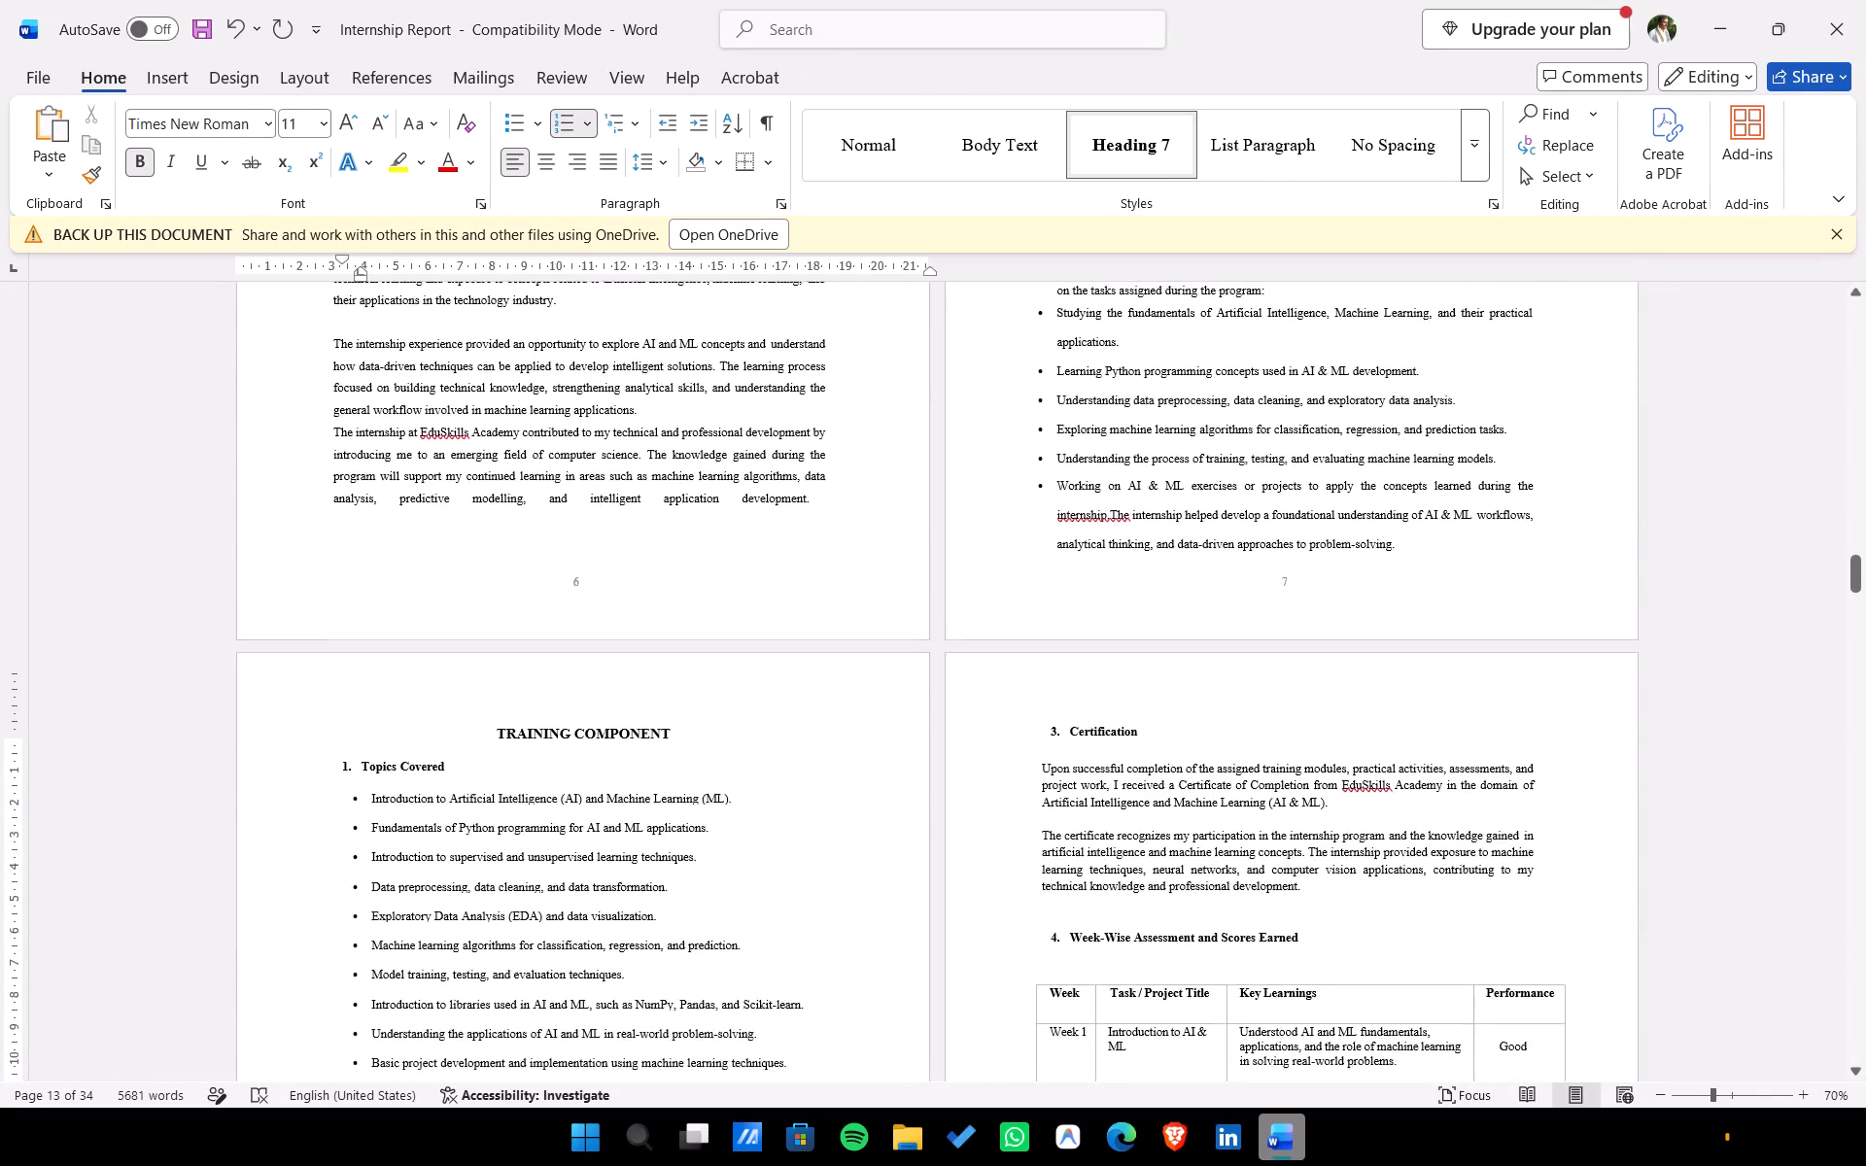
{"action": "scroll", "coordinate": [591, 693], "scroll_direction": "up", "scroll_amount": 1}
{"action": "scroll", "coordinate": [792, 659], "scroll_direction": "up", "scroll_amount": 1}
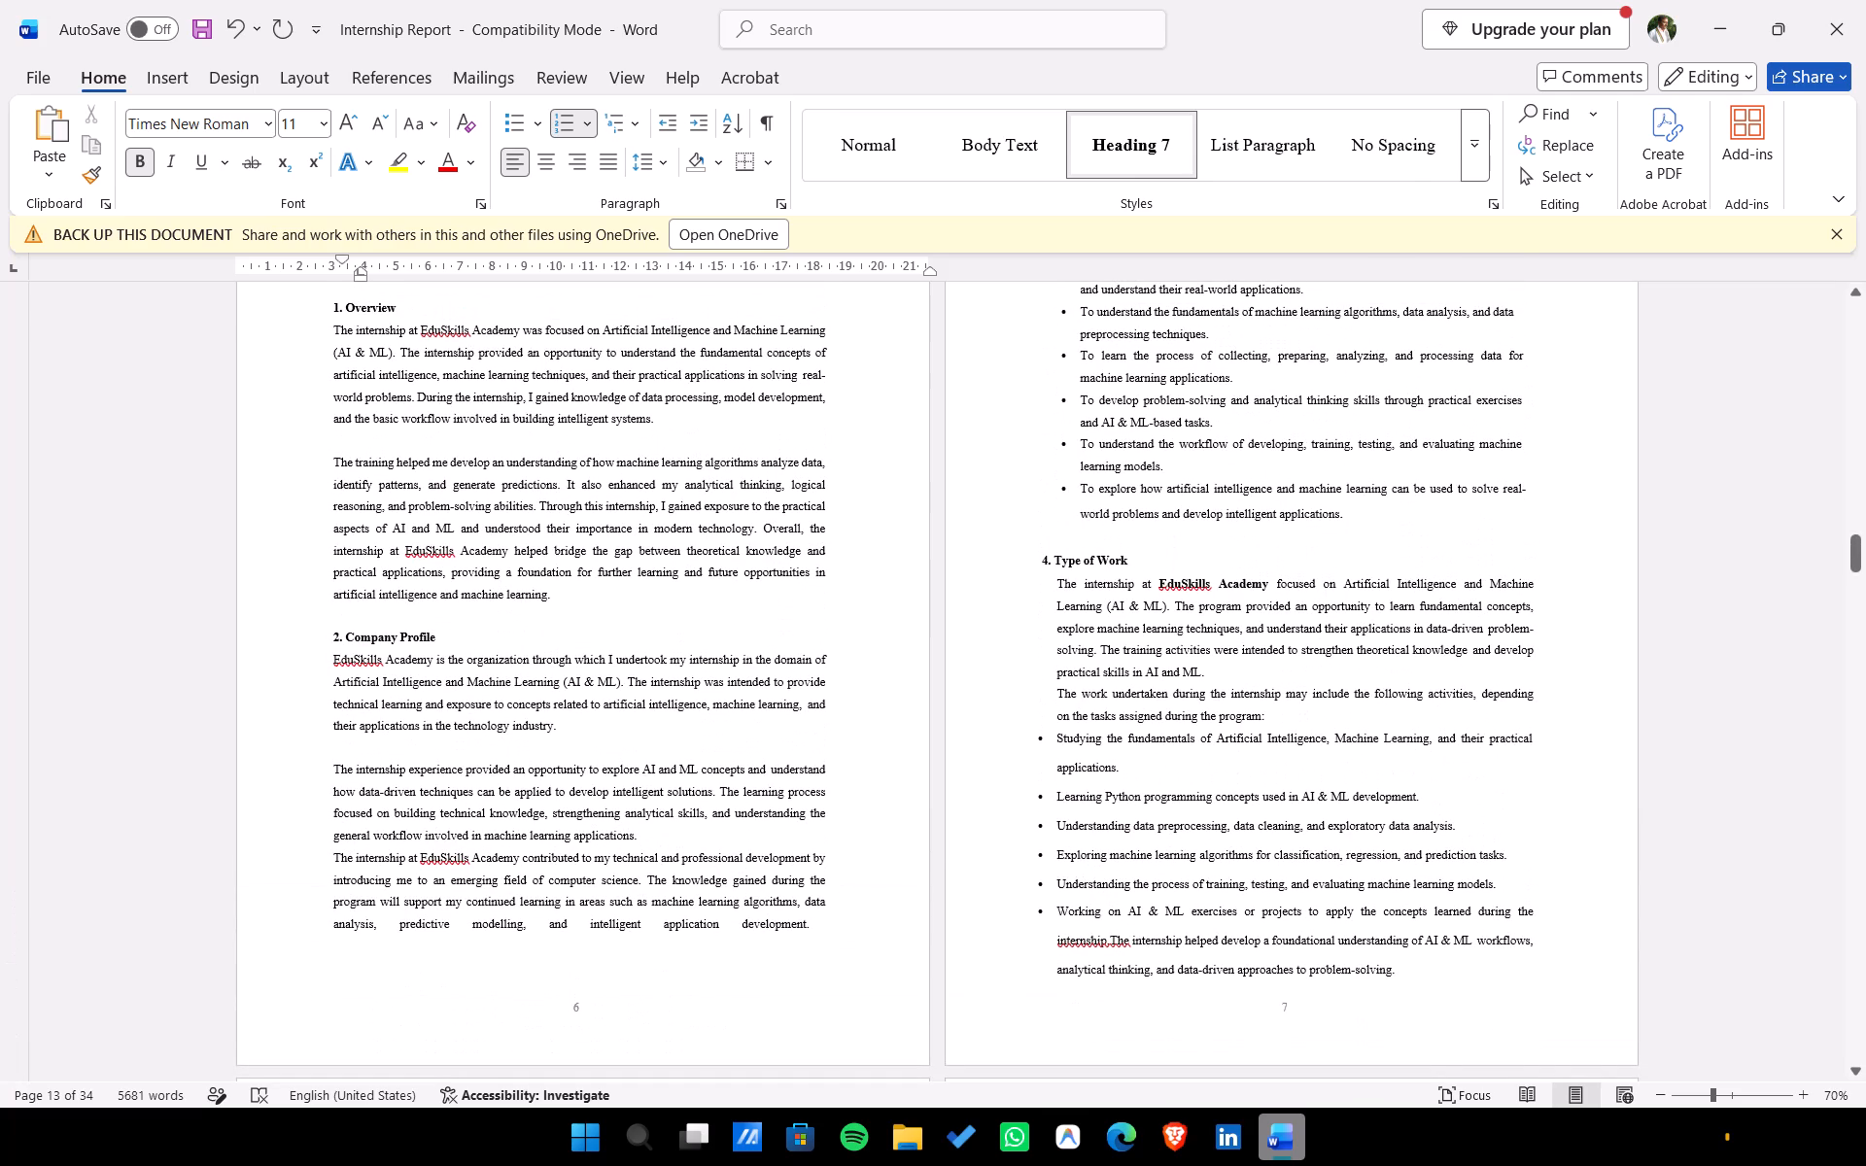
{"action": "scroll", "coordinate": [792, 659], "scroll_direction": "up", "scroll_amount": 1}
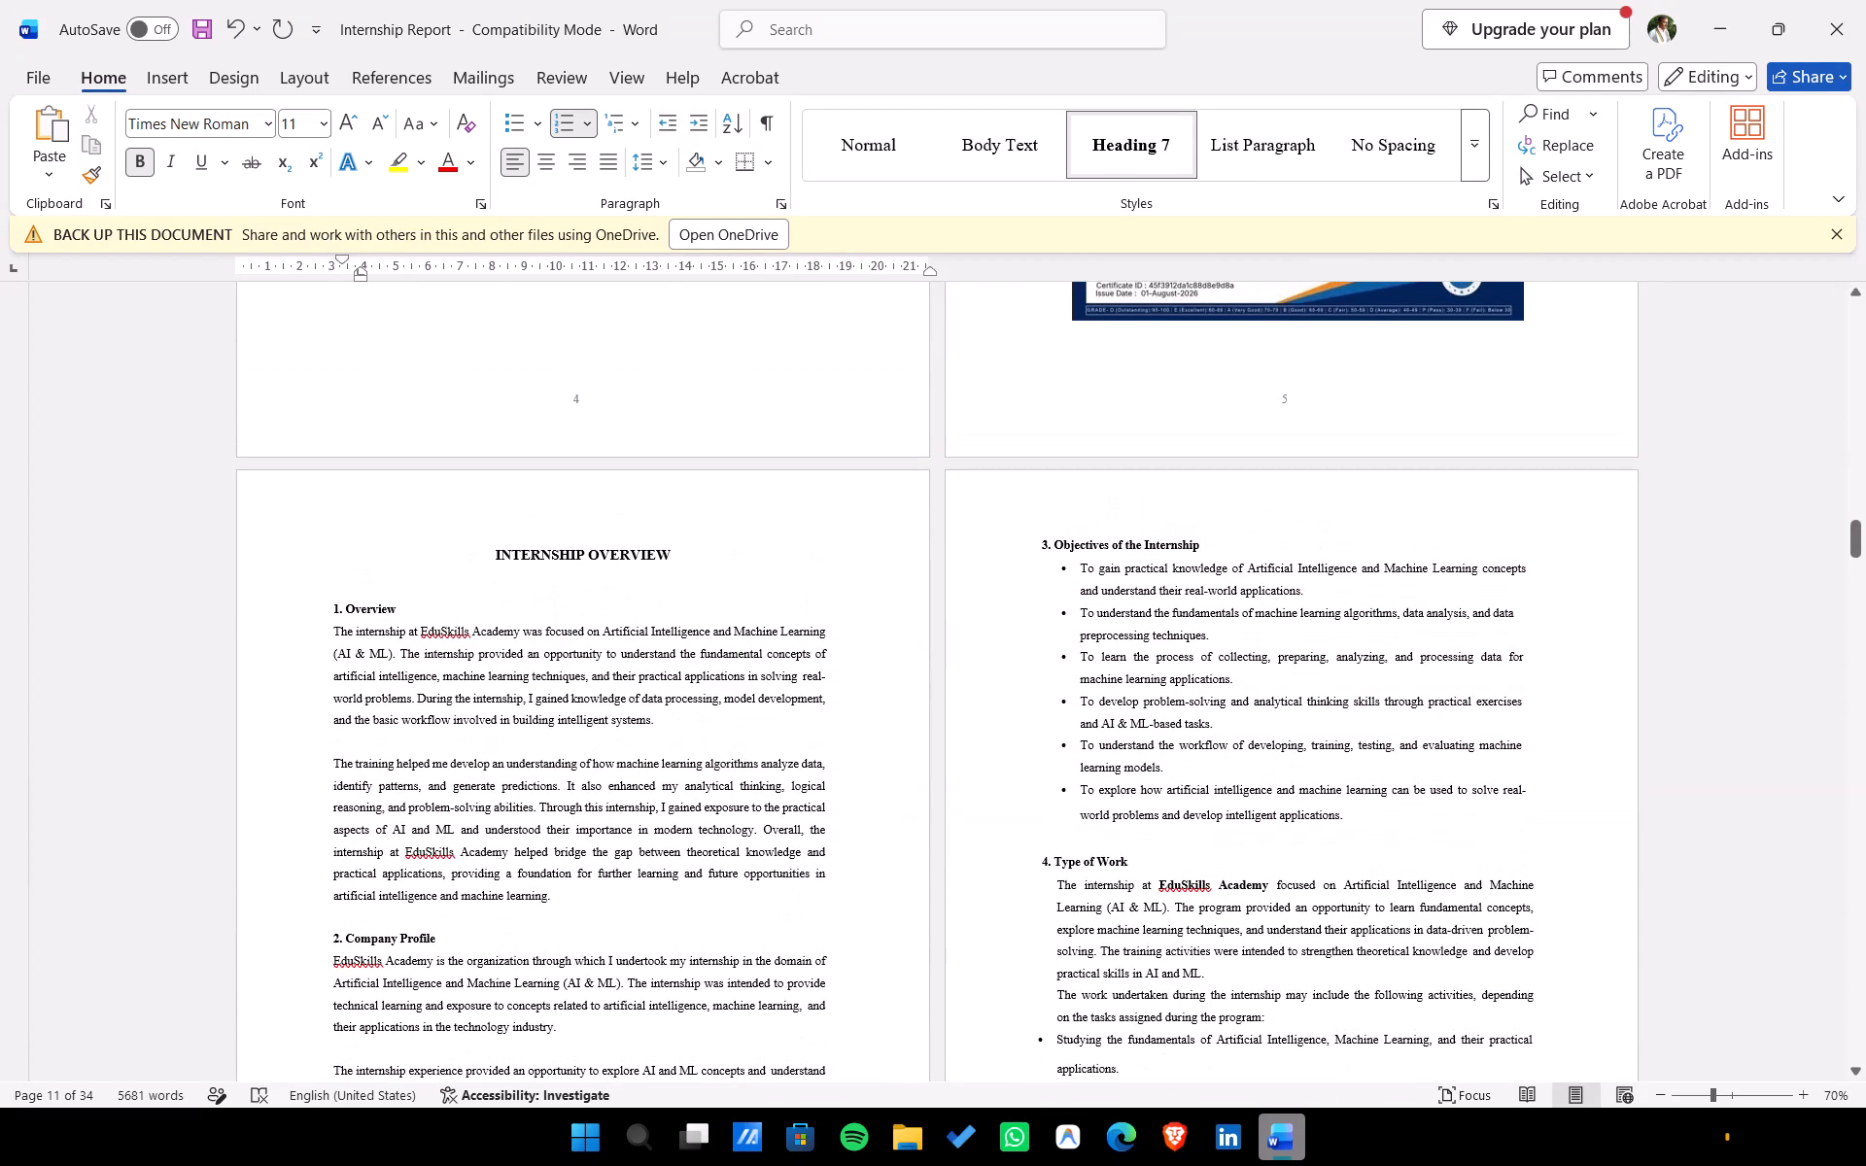
{"action": "scroll", "coordinate": [792, 659], "scroll_direction": "down", "scroll_amount": 1}
{"action": "scroll", "coordinate": [792, 659], "scroll_direction": "up", "scroll_amount": 1}
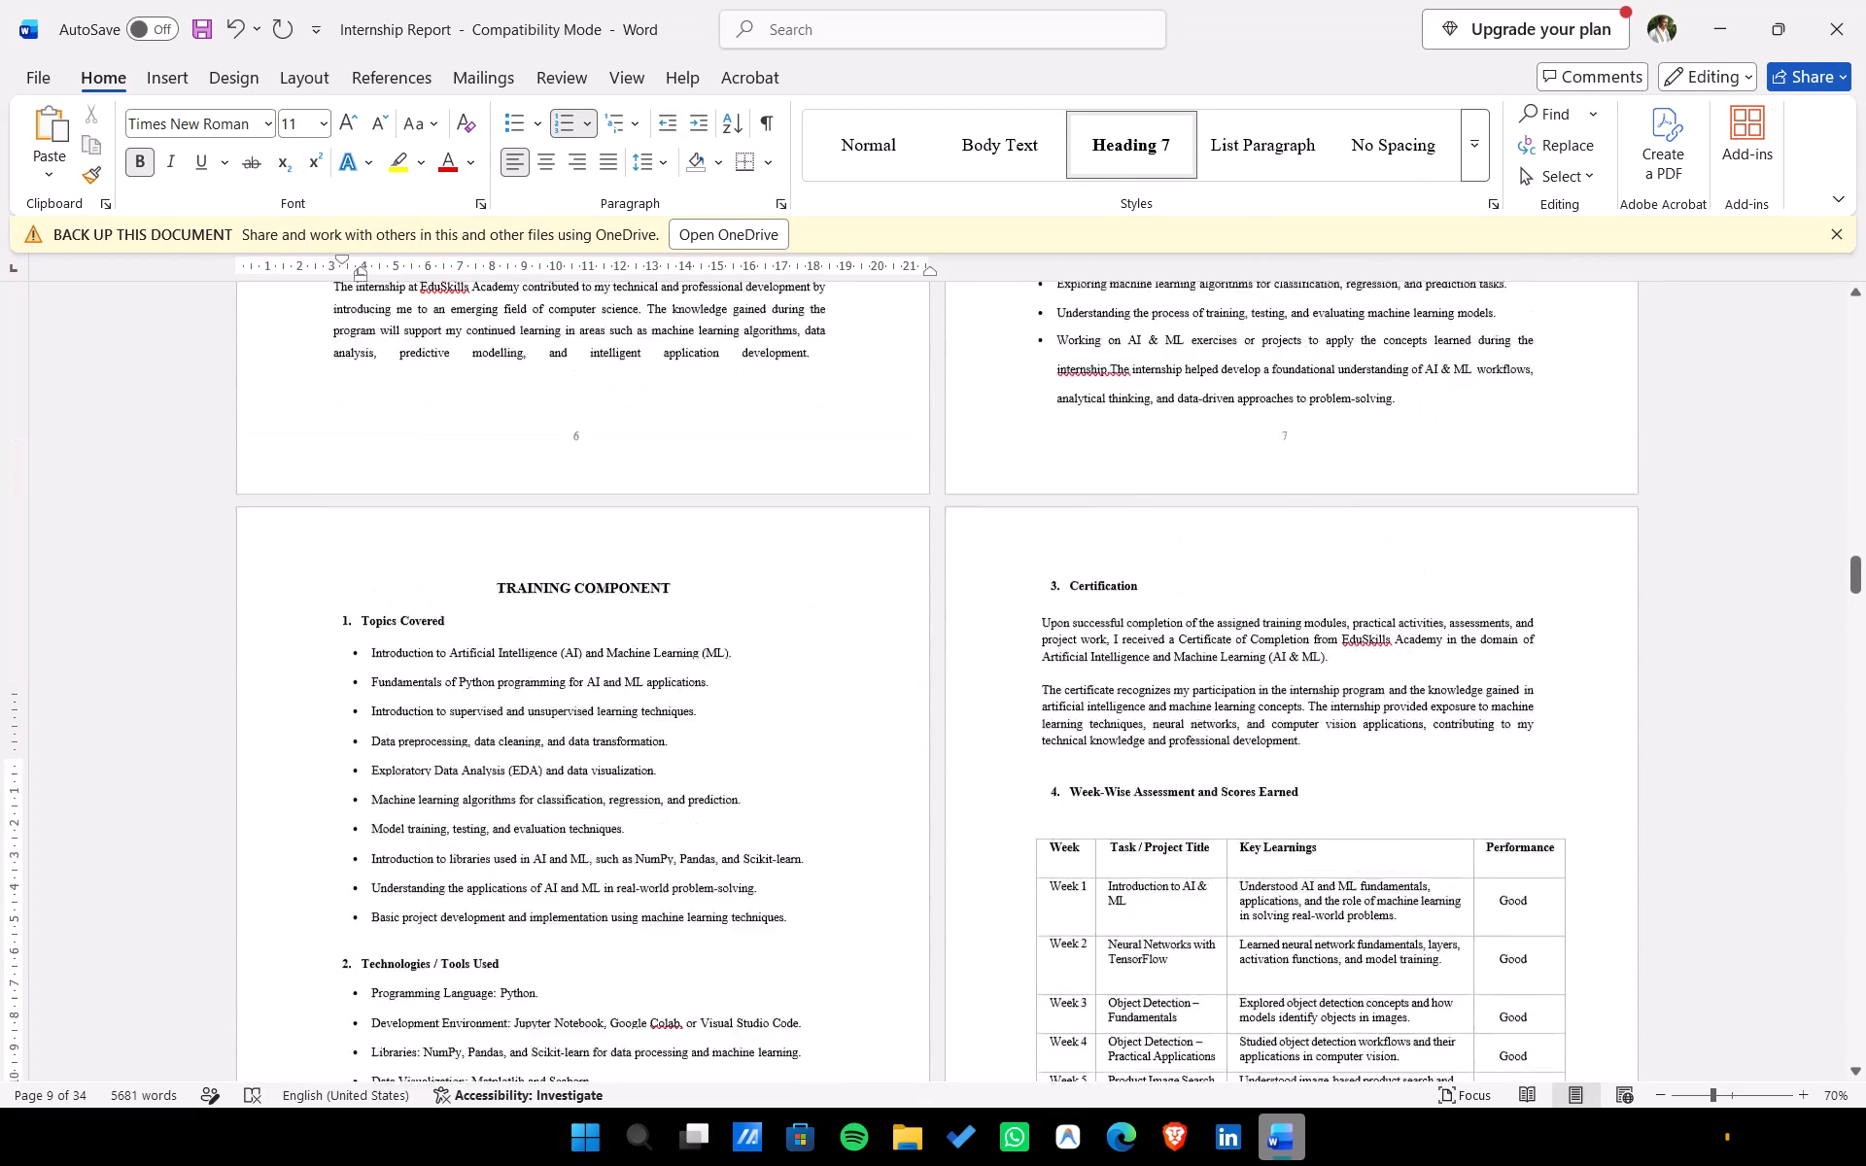
{"action": "scroll", "coordinate": [792, 659], "scroll_direction": "up", "scroll_amount": 1}
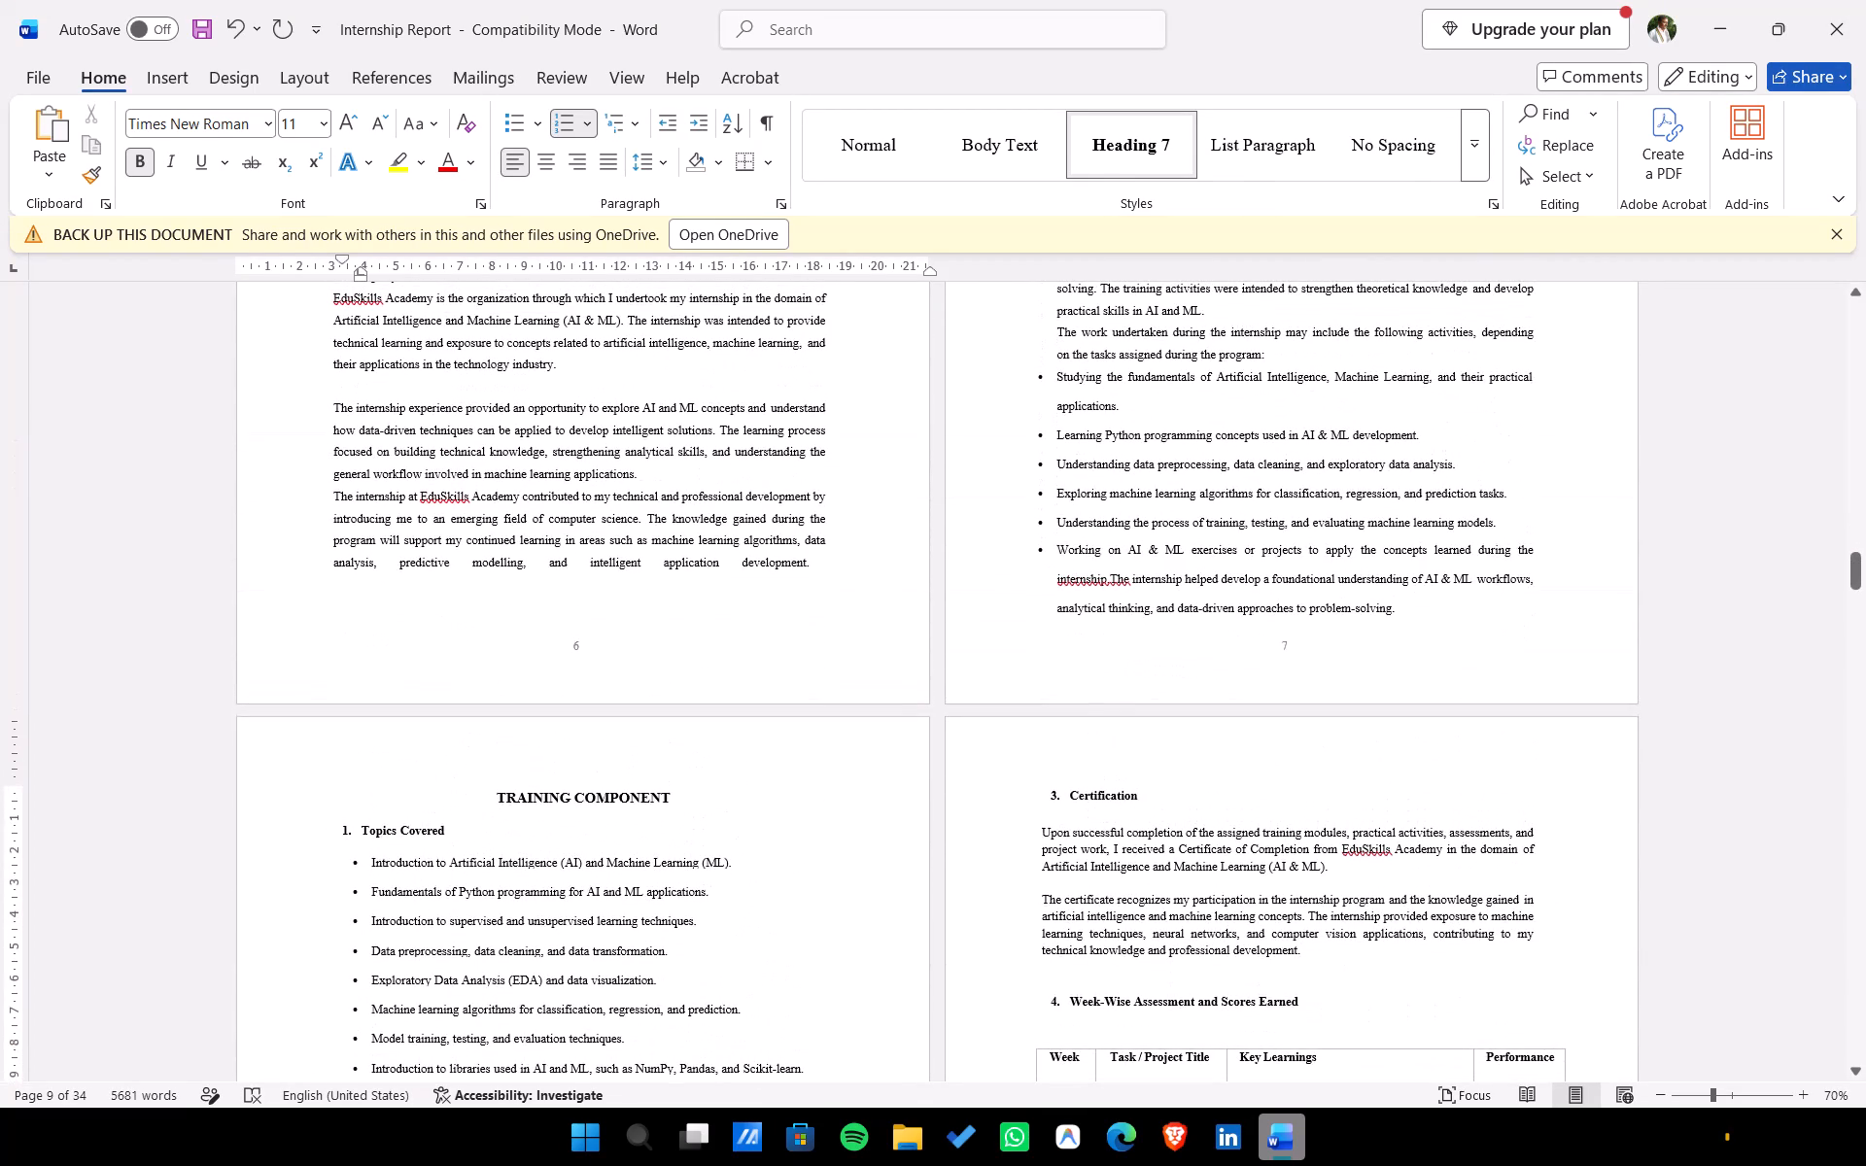
{"action": "scroll", "coordinate": [792, 659], "scroll_direction": "up", "scroll_amount": 2}
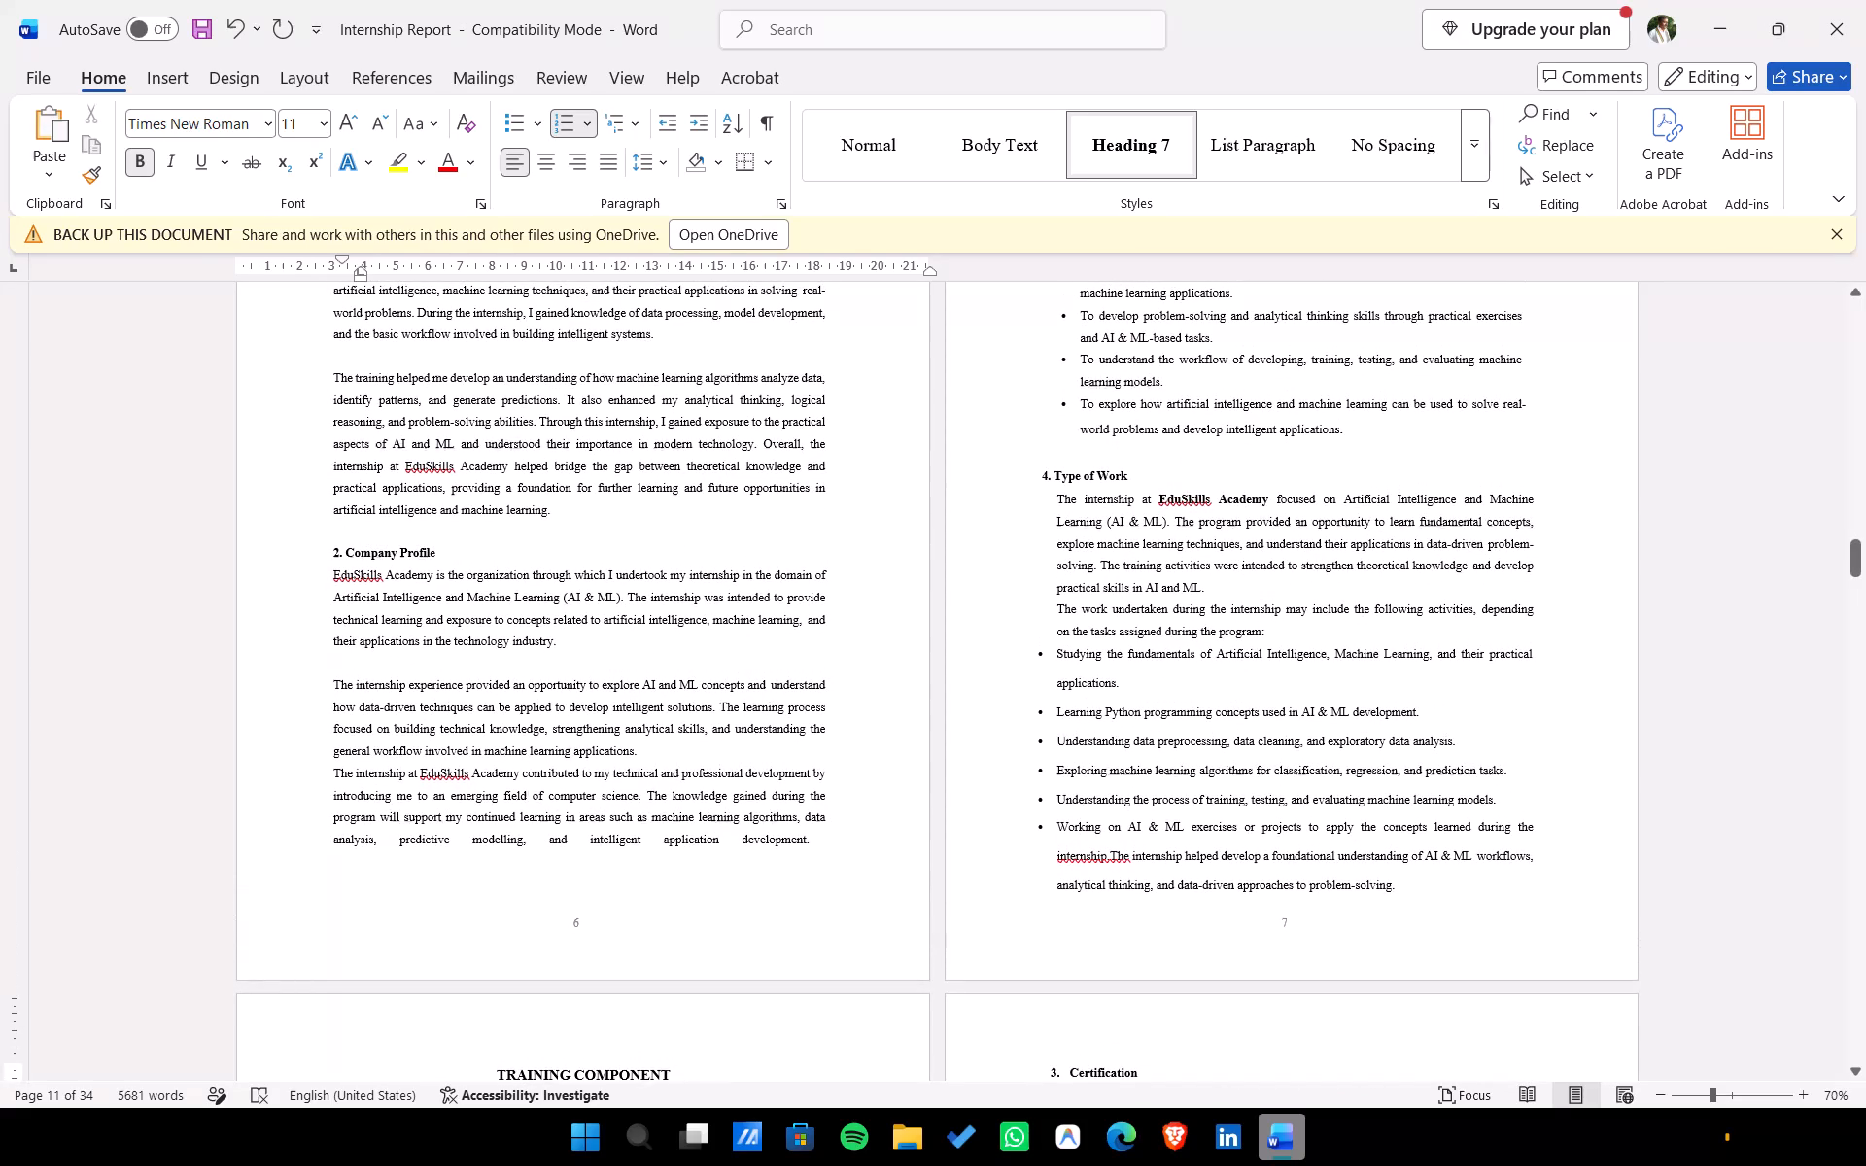
{"action": "scroll", "coordinate": [863, 659], "scroll_direction": "up", "scroll_amount": 1}
{"action": "scroll", "coordinate": [863, 659], "scroll_direction": "down", "scroll_amount": 1}
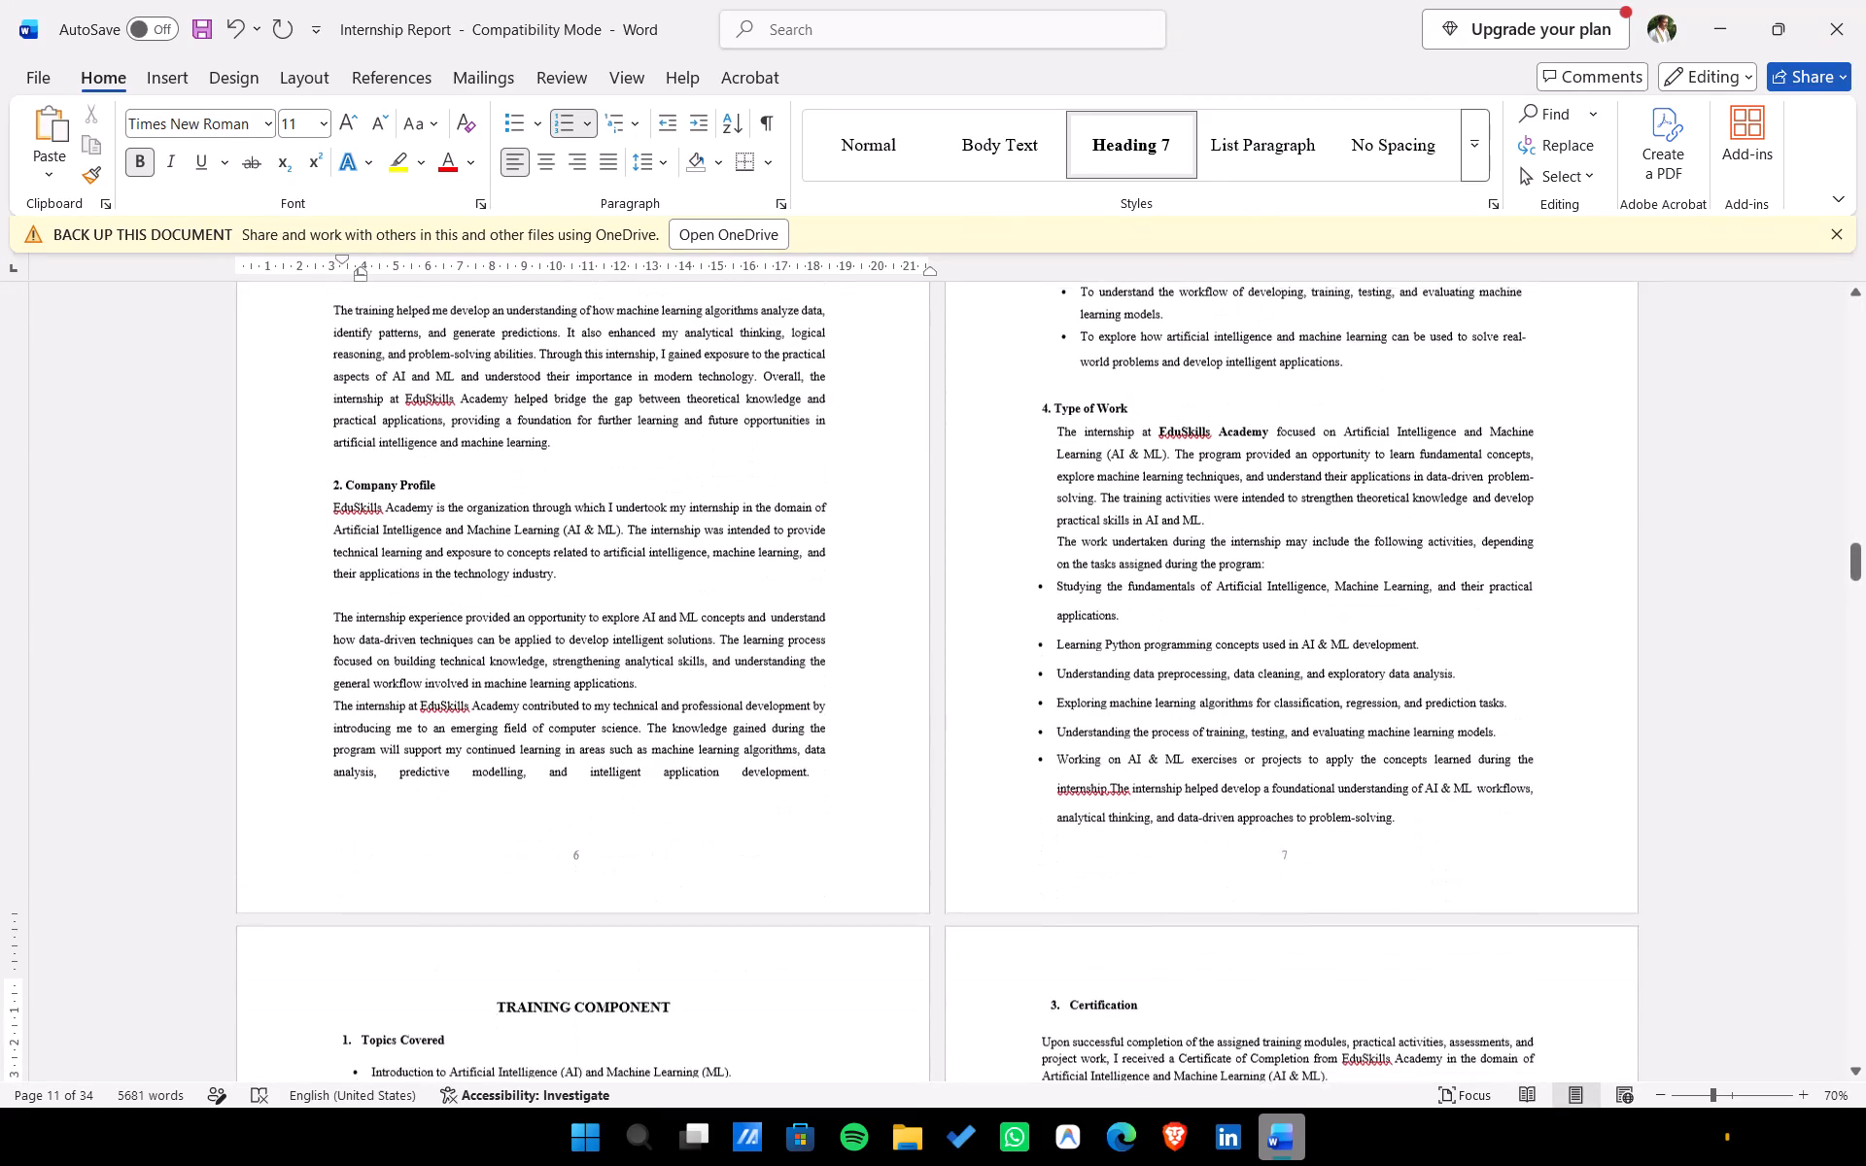
{"action": "left_click", "coordinate": [1438, 555]}
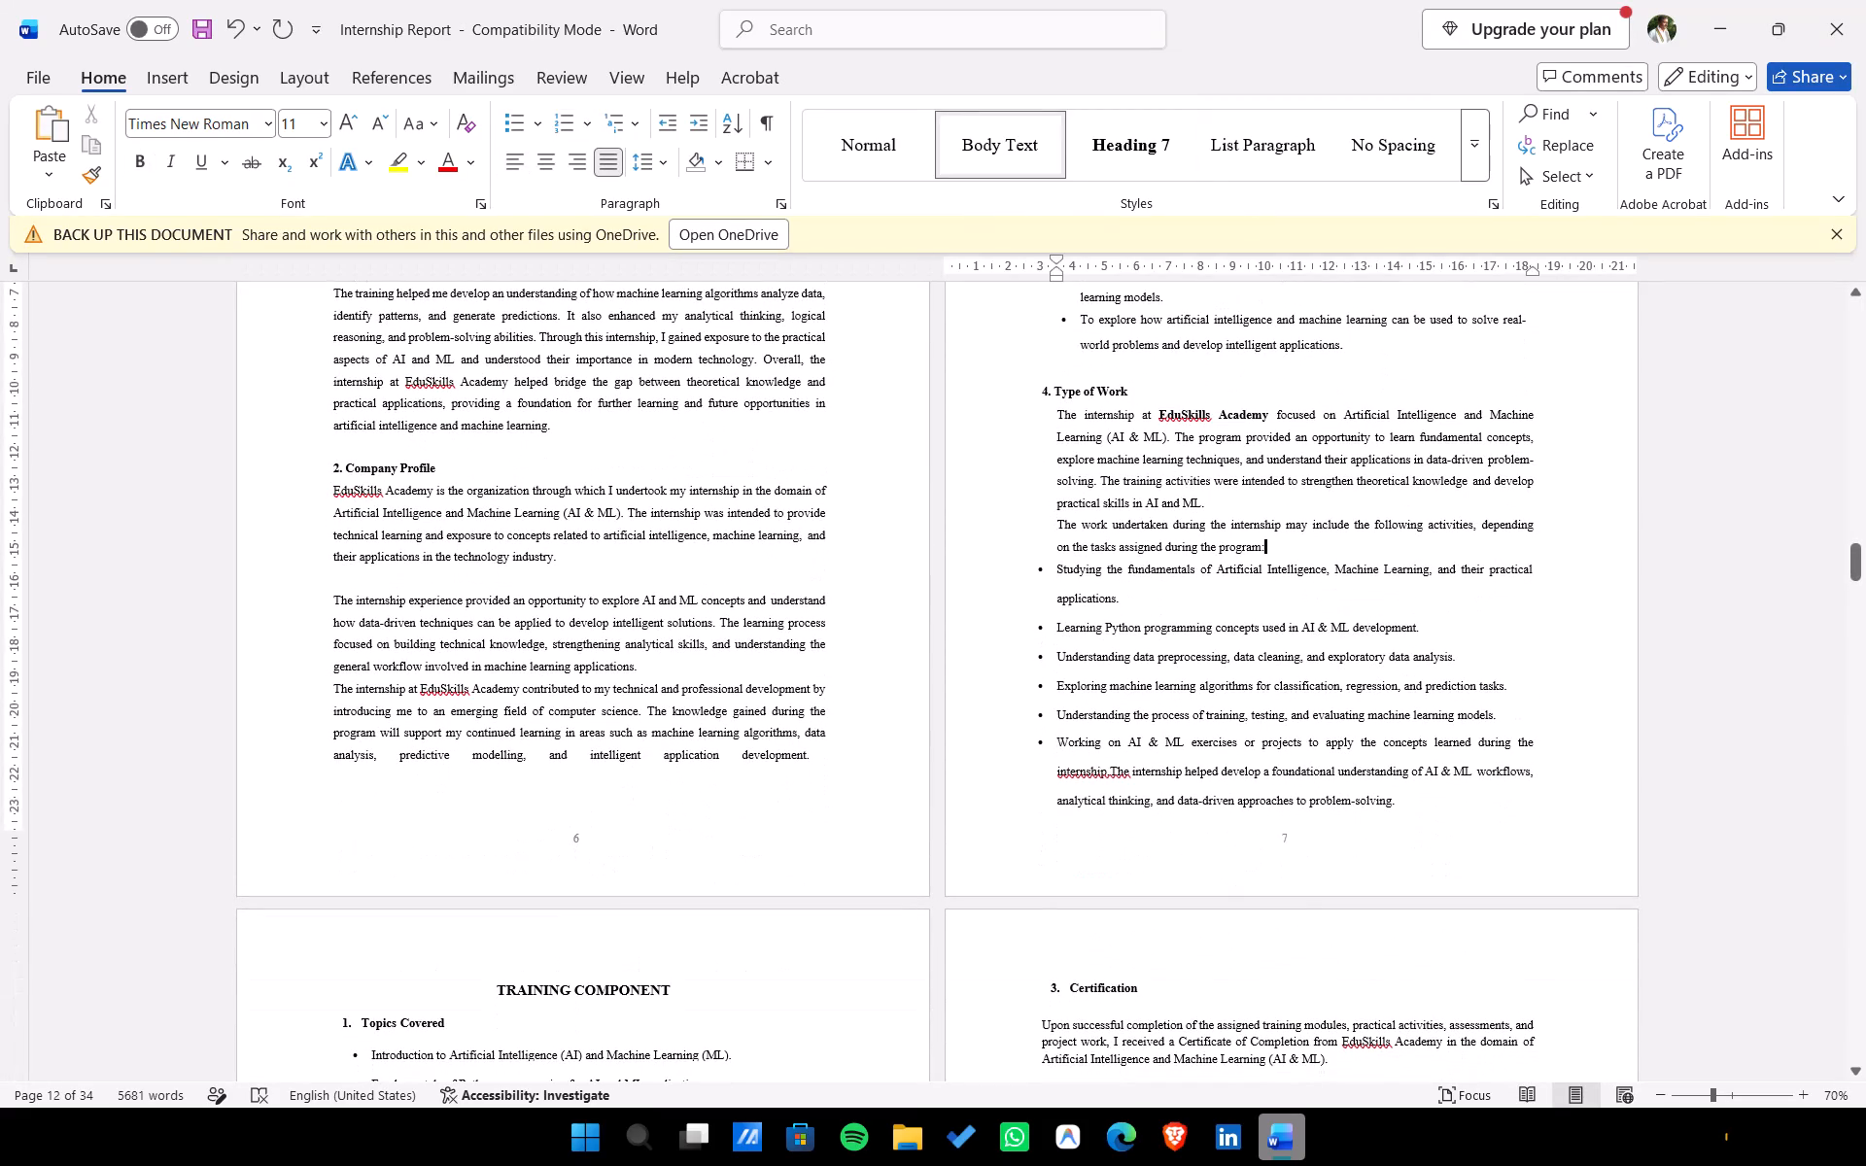
{"action": "scroll", "coordinate": [1428, 553], "scroll_direction": "up", "scroll_amount": 3}
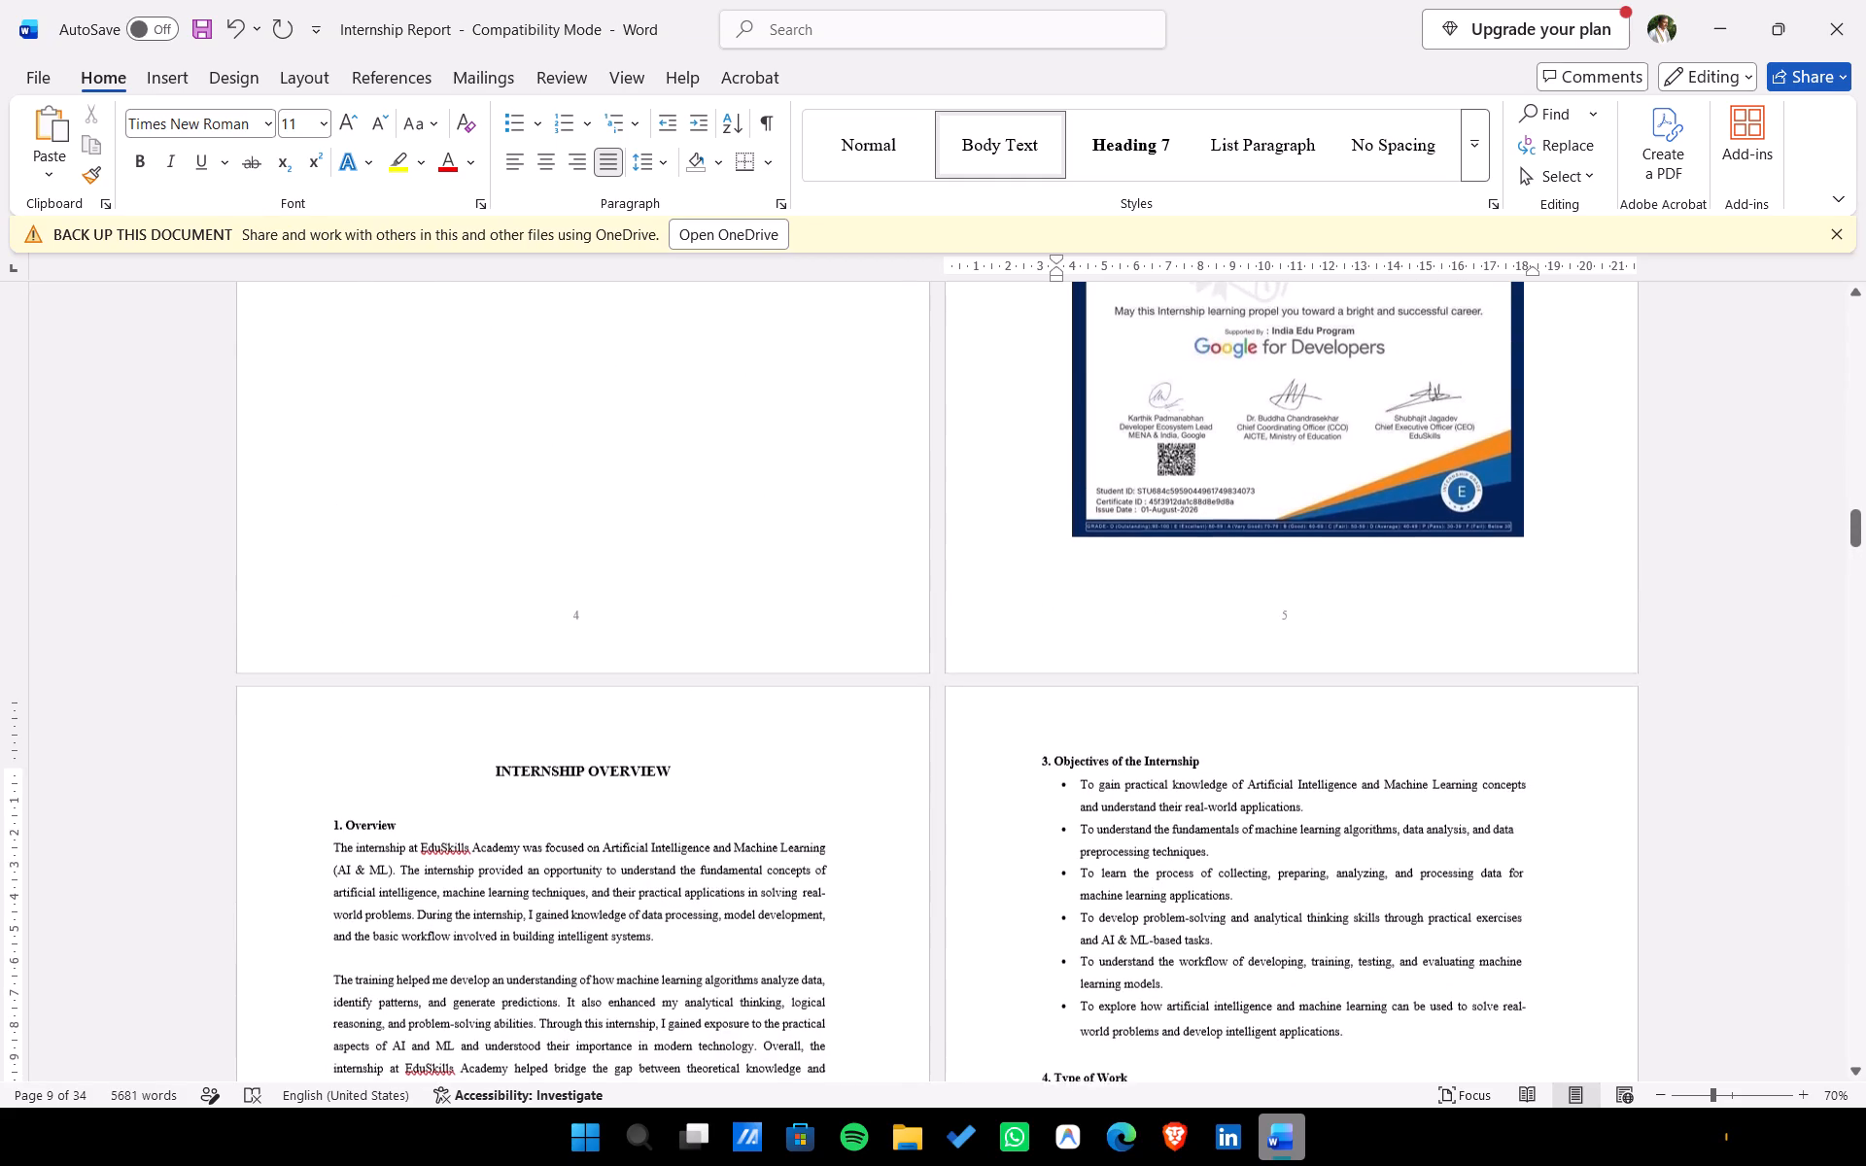
{"action": "scroll", "coordinate": [1203, 634], "scroll_direction": "up", "scroll_amount": 1}
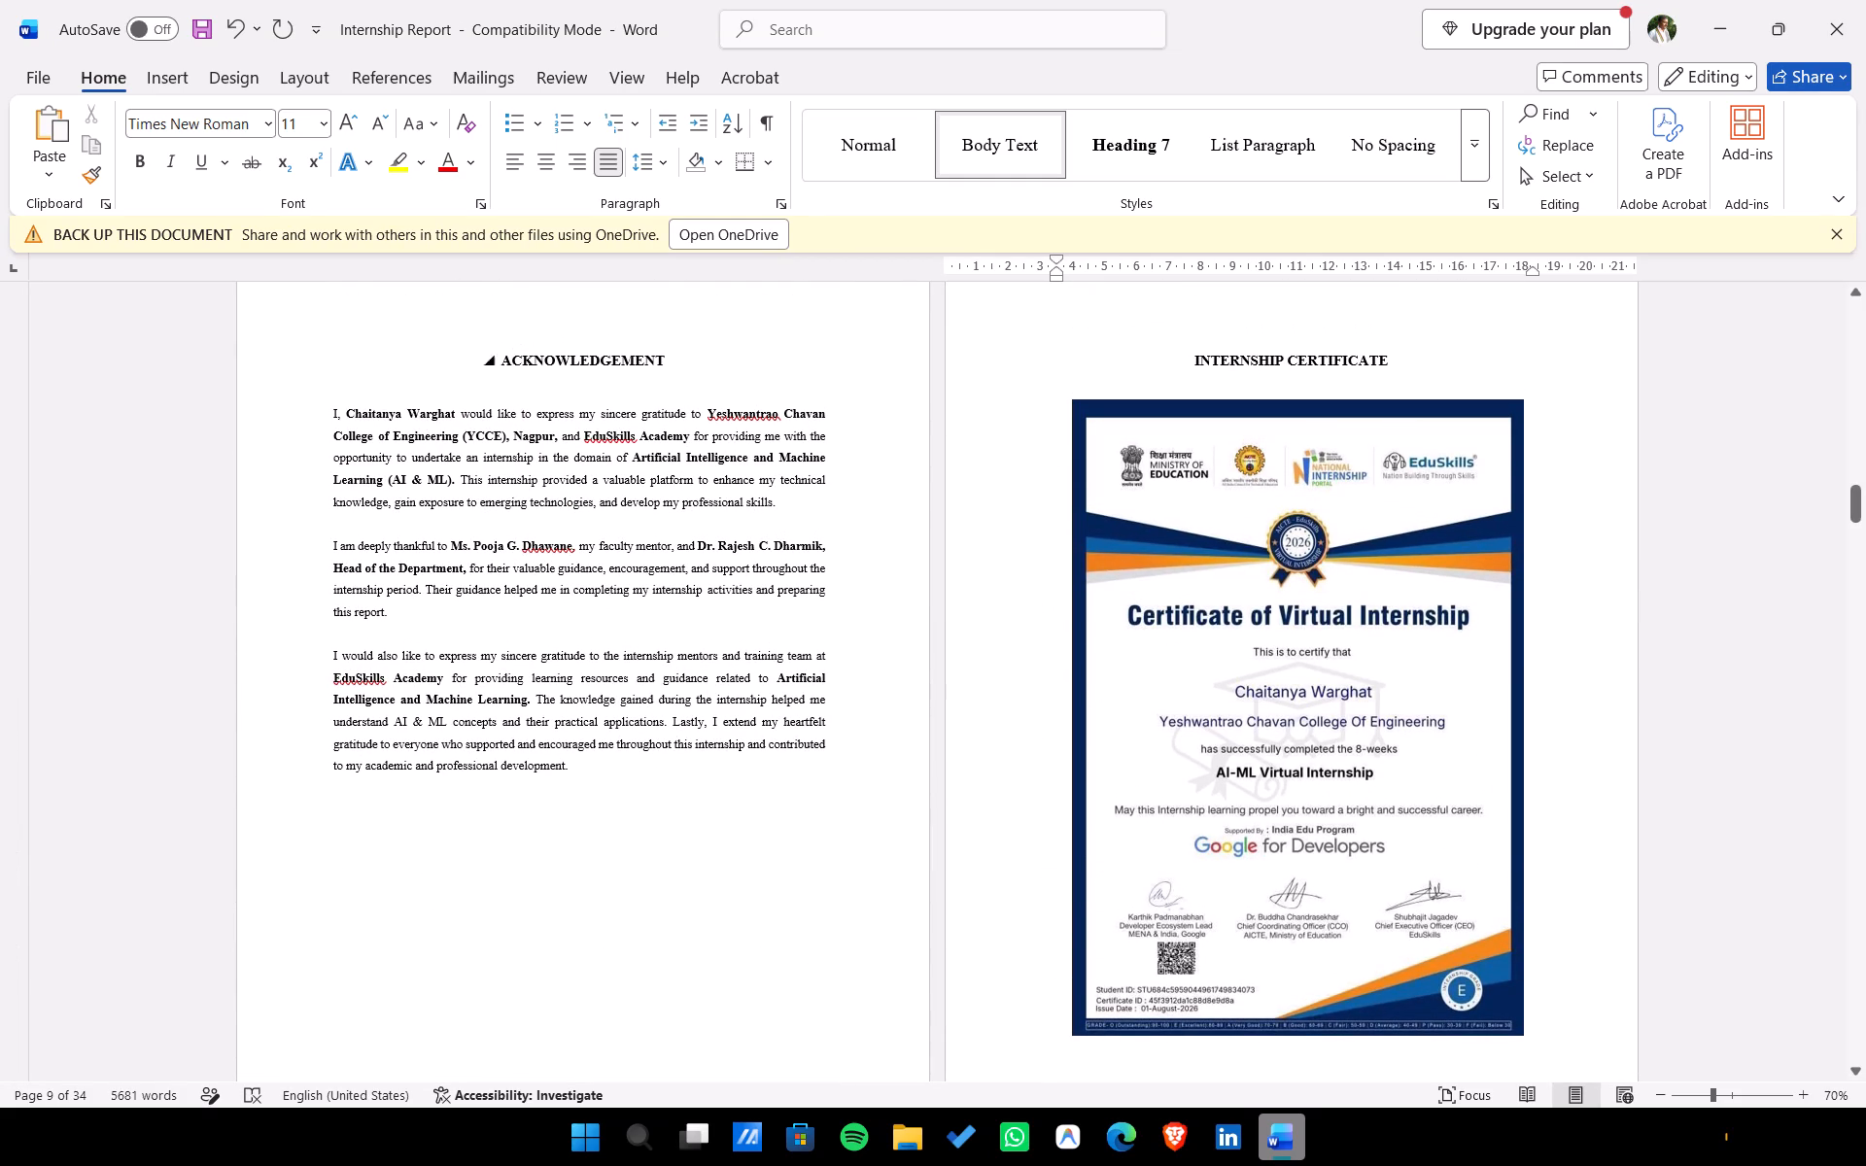
Change the internship end date in the Certificate of Approval to 31/07/26.
{"action": "scroll", "coordinate": [725, 550], "scroll_direction": "up", "scroll_amount": 1}
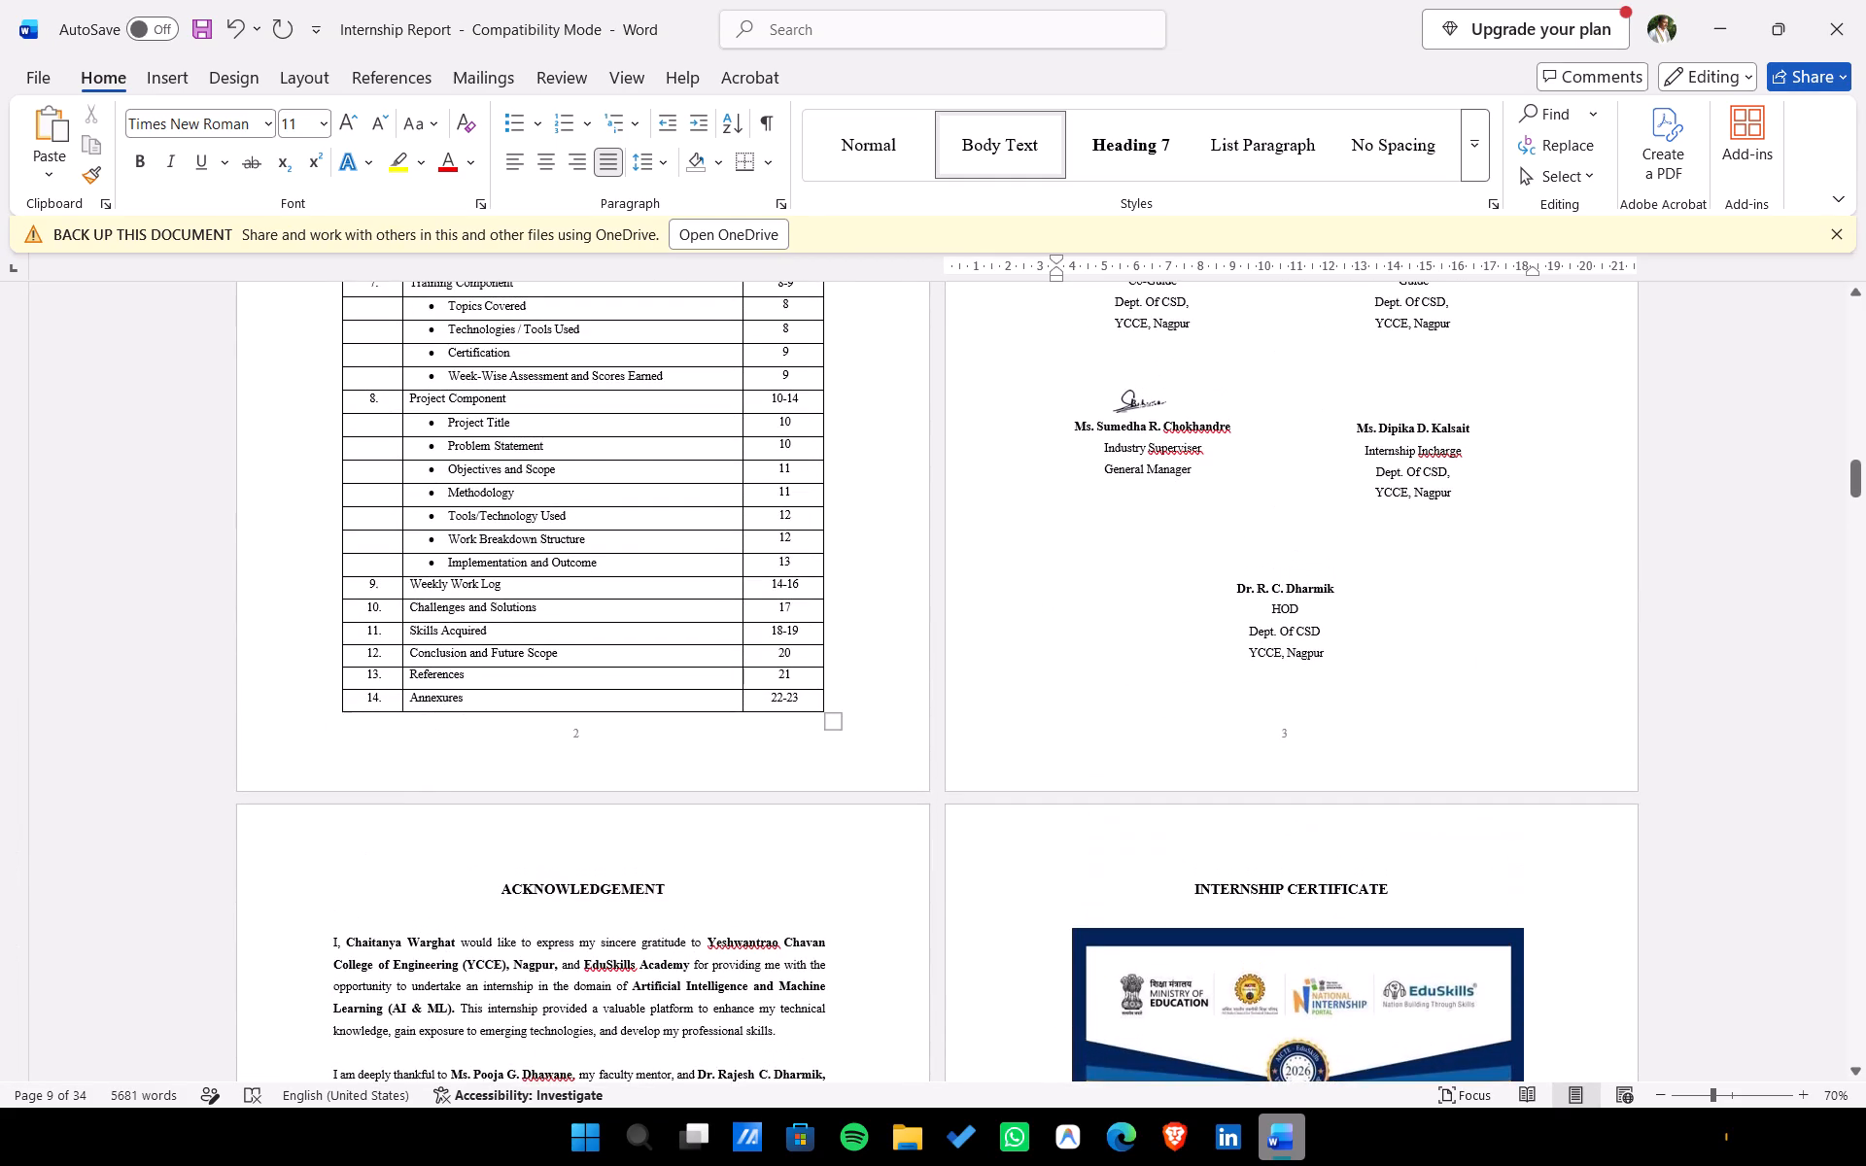
{"action": "scroll", "coordinate": [1174, 629], "scroll_direction": "up", "scroll_amount": 1}
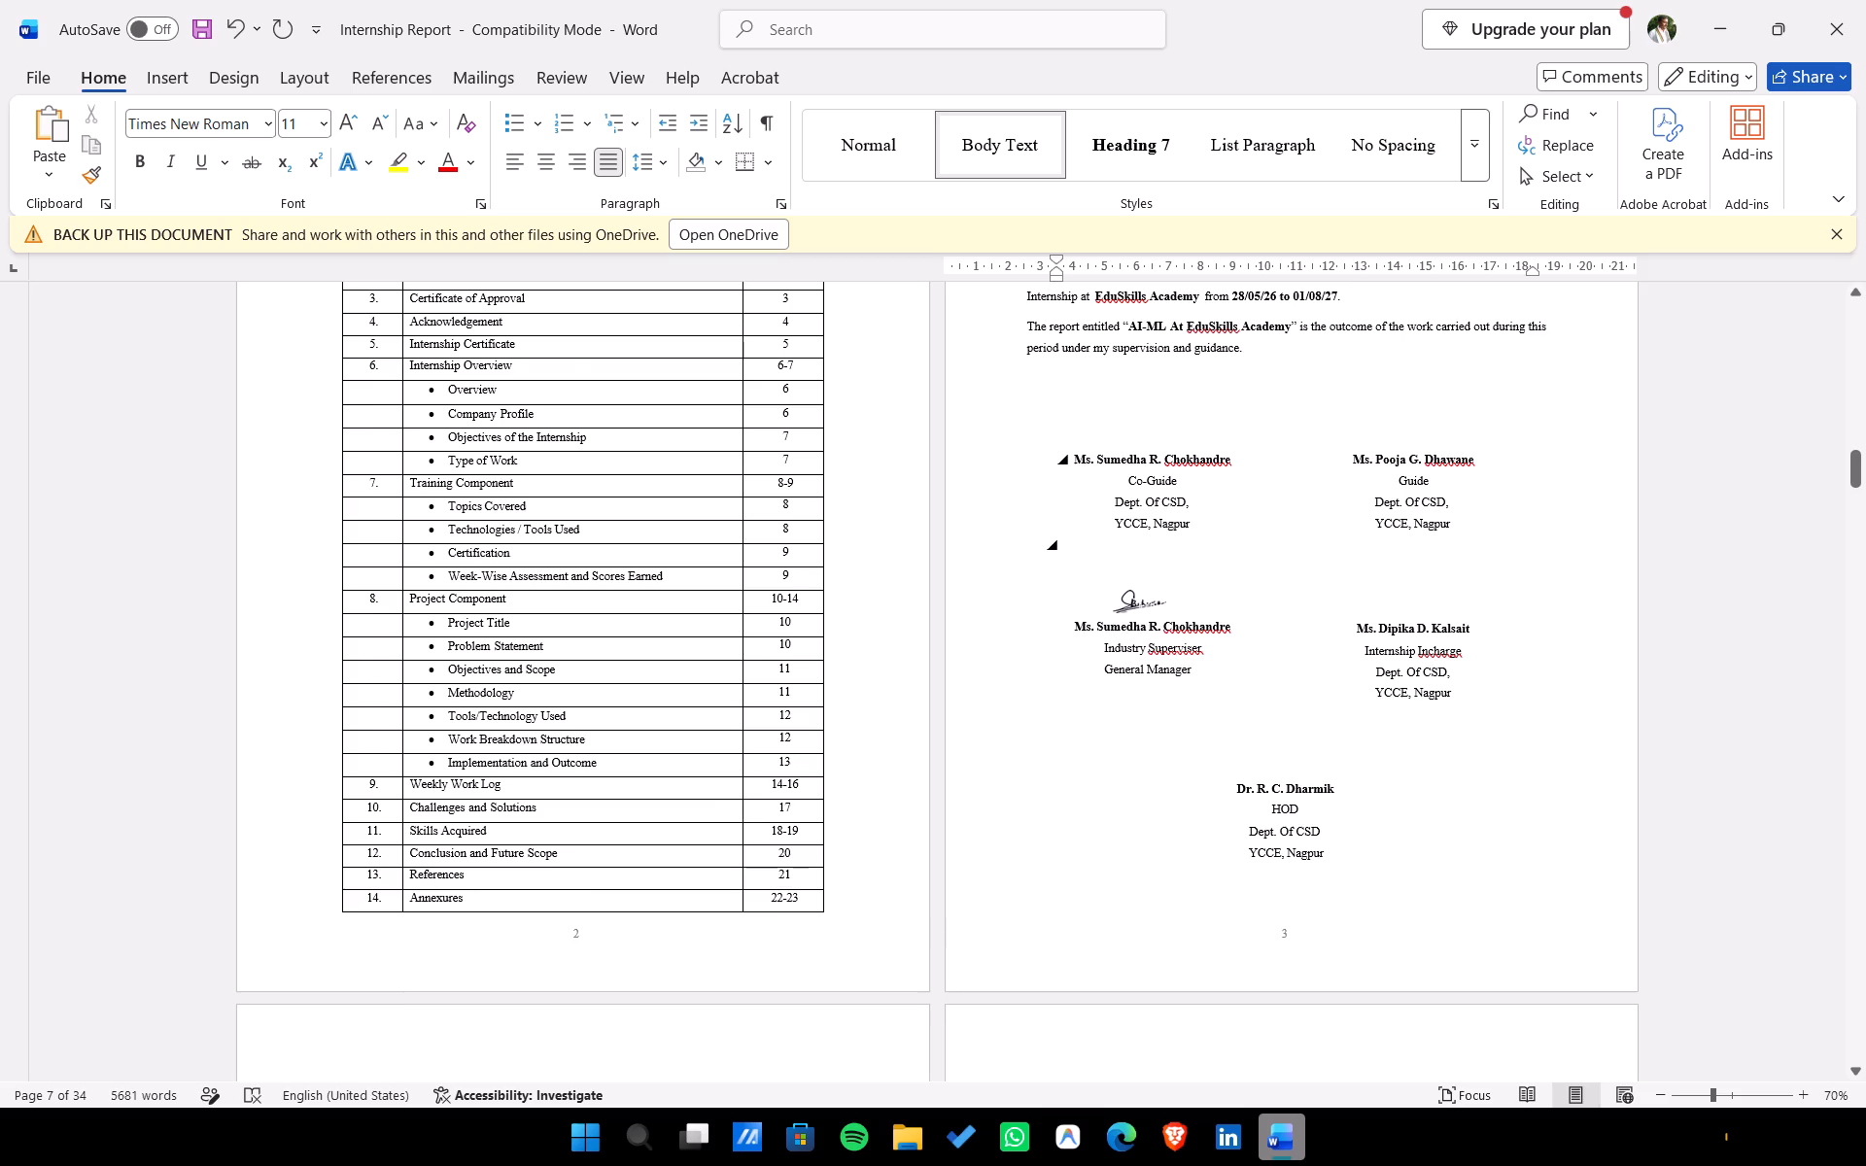
{"action": "scroll", "coordinate": [1165, 473], "scroll_direction": "up", "scroll_amount": 1}
{"action": "left_click", "coordinate": [1304, 481]}
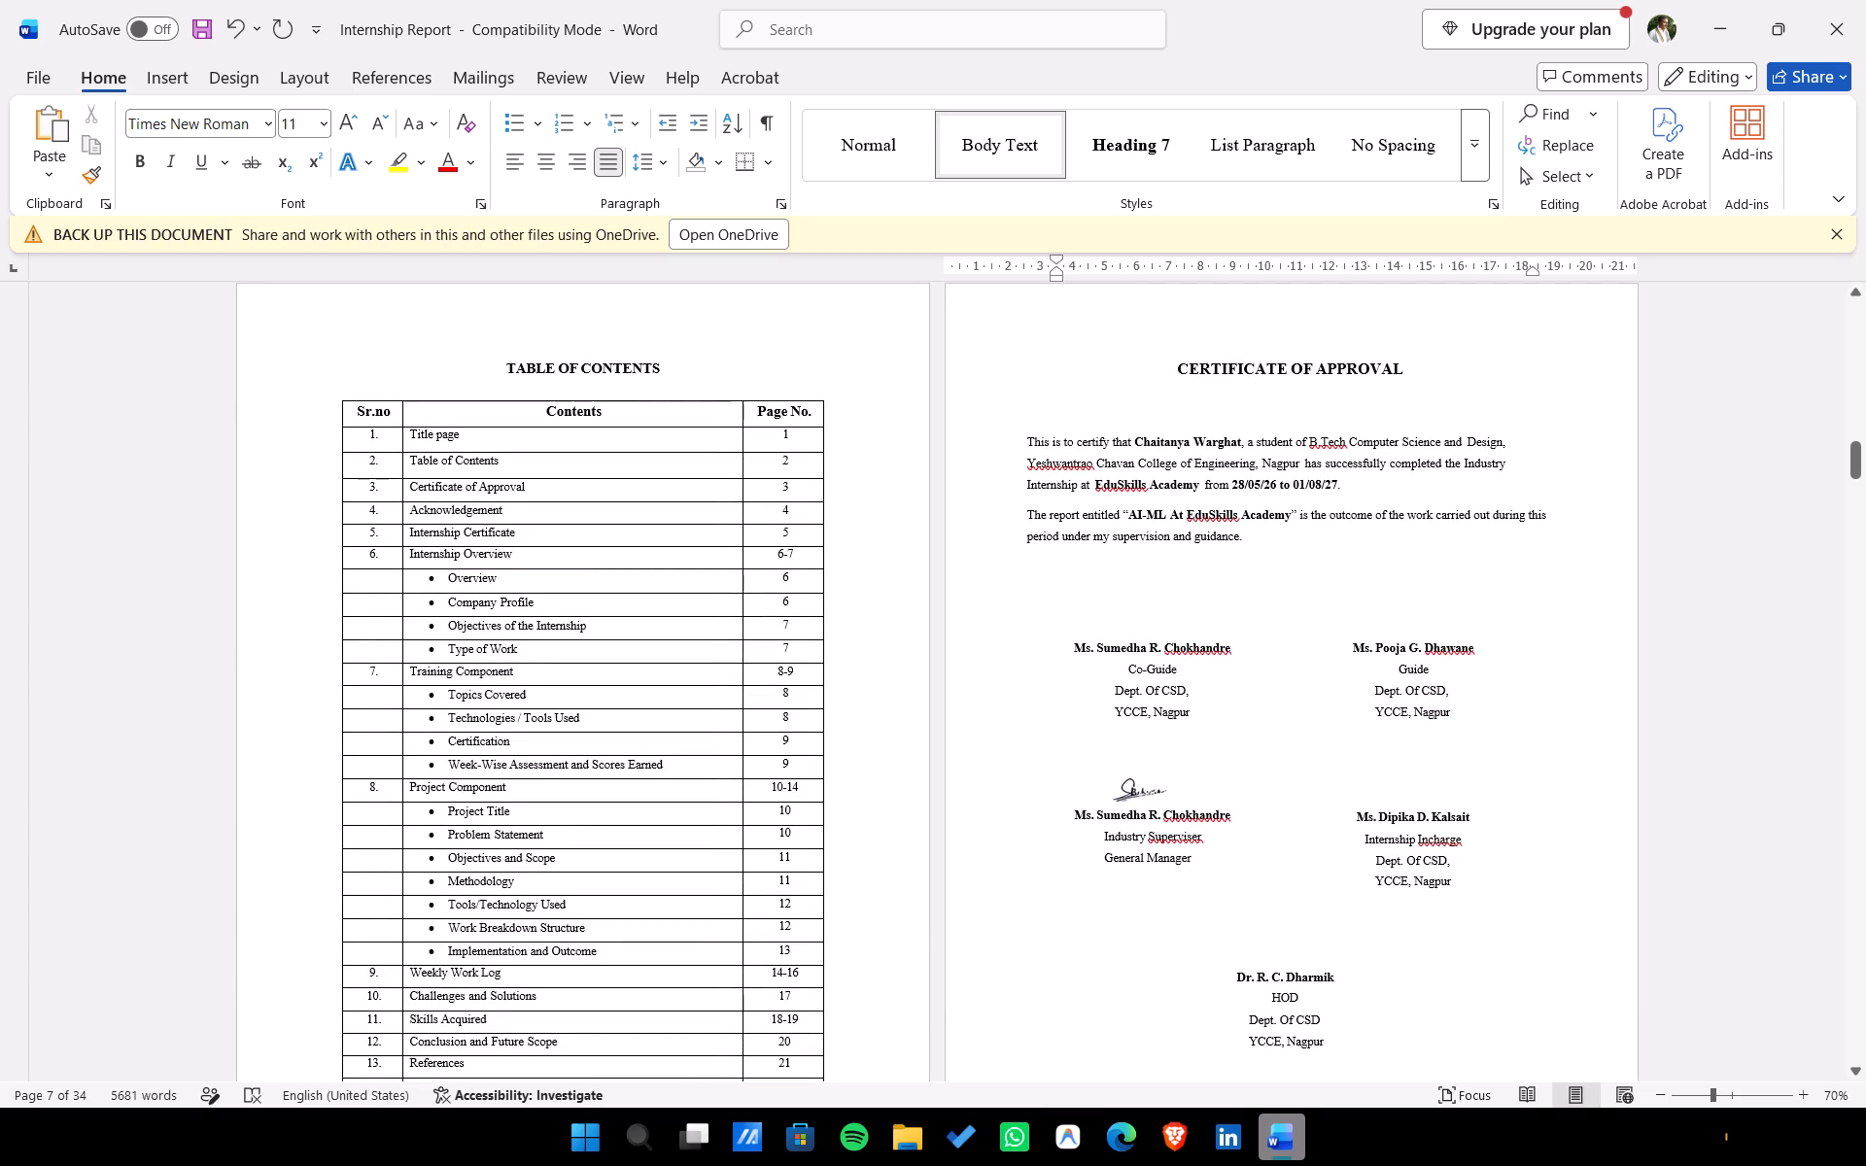
{"action": "key", "text": "BackSpace"}
{"action": "key", "text": "BackSpace"}
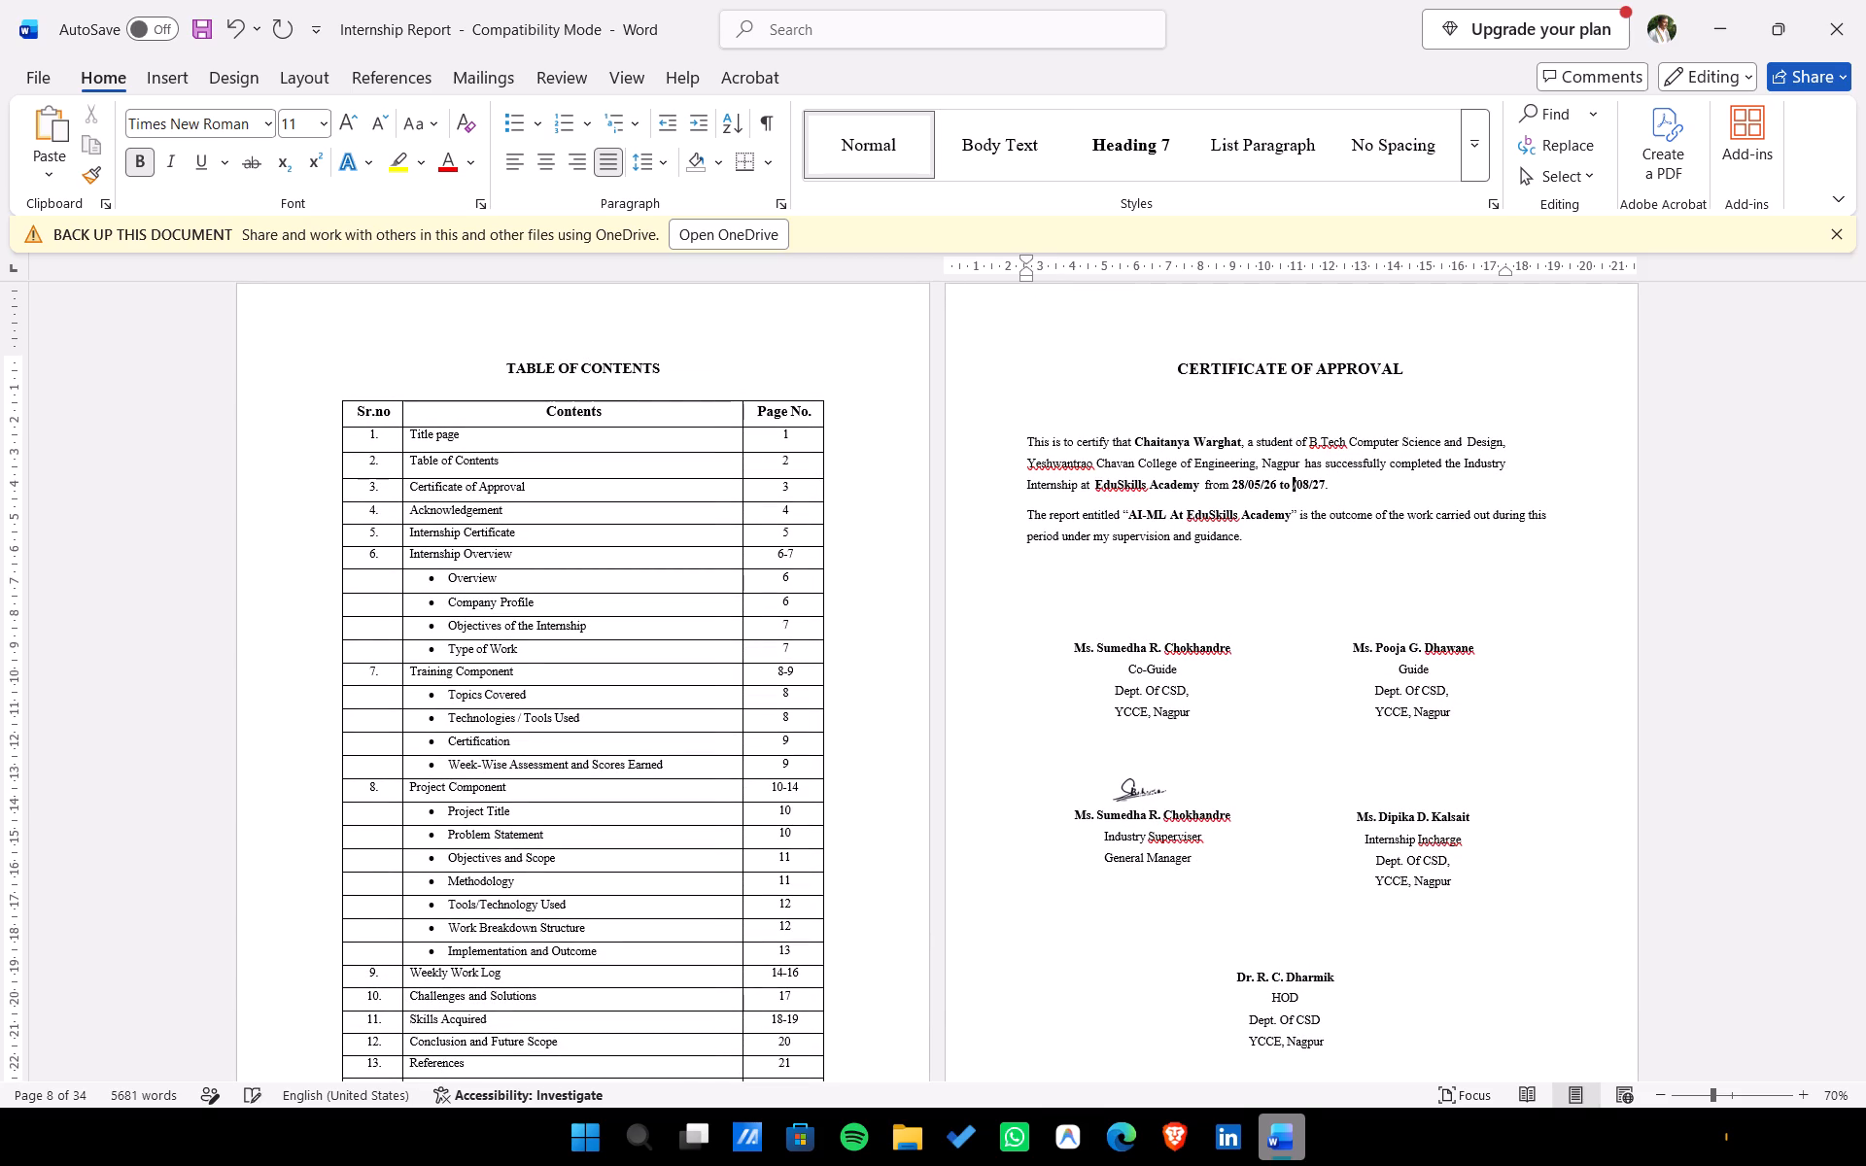
{"action": "type", "text": "31"}
{"action": "key", "text": "Right"}
{"action": "key", "text": "Right"}
{"action": "key", "text": "Right"}
{"action": "key", "text": "BackSpace"}
{"action": "key", "text": "7"}
{"action": "key", "text": "Insert"}
{"action": "key", "text": "Insert"}
{"action": "key", "text": "Right"}
{"action": "key", "text": "Right"}
{"action": "key", "text": "Right"}
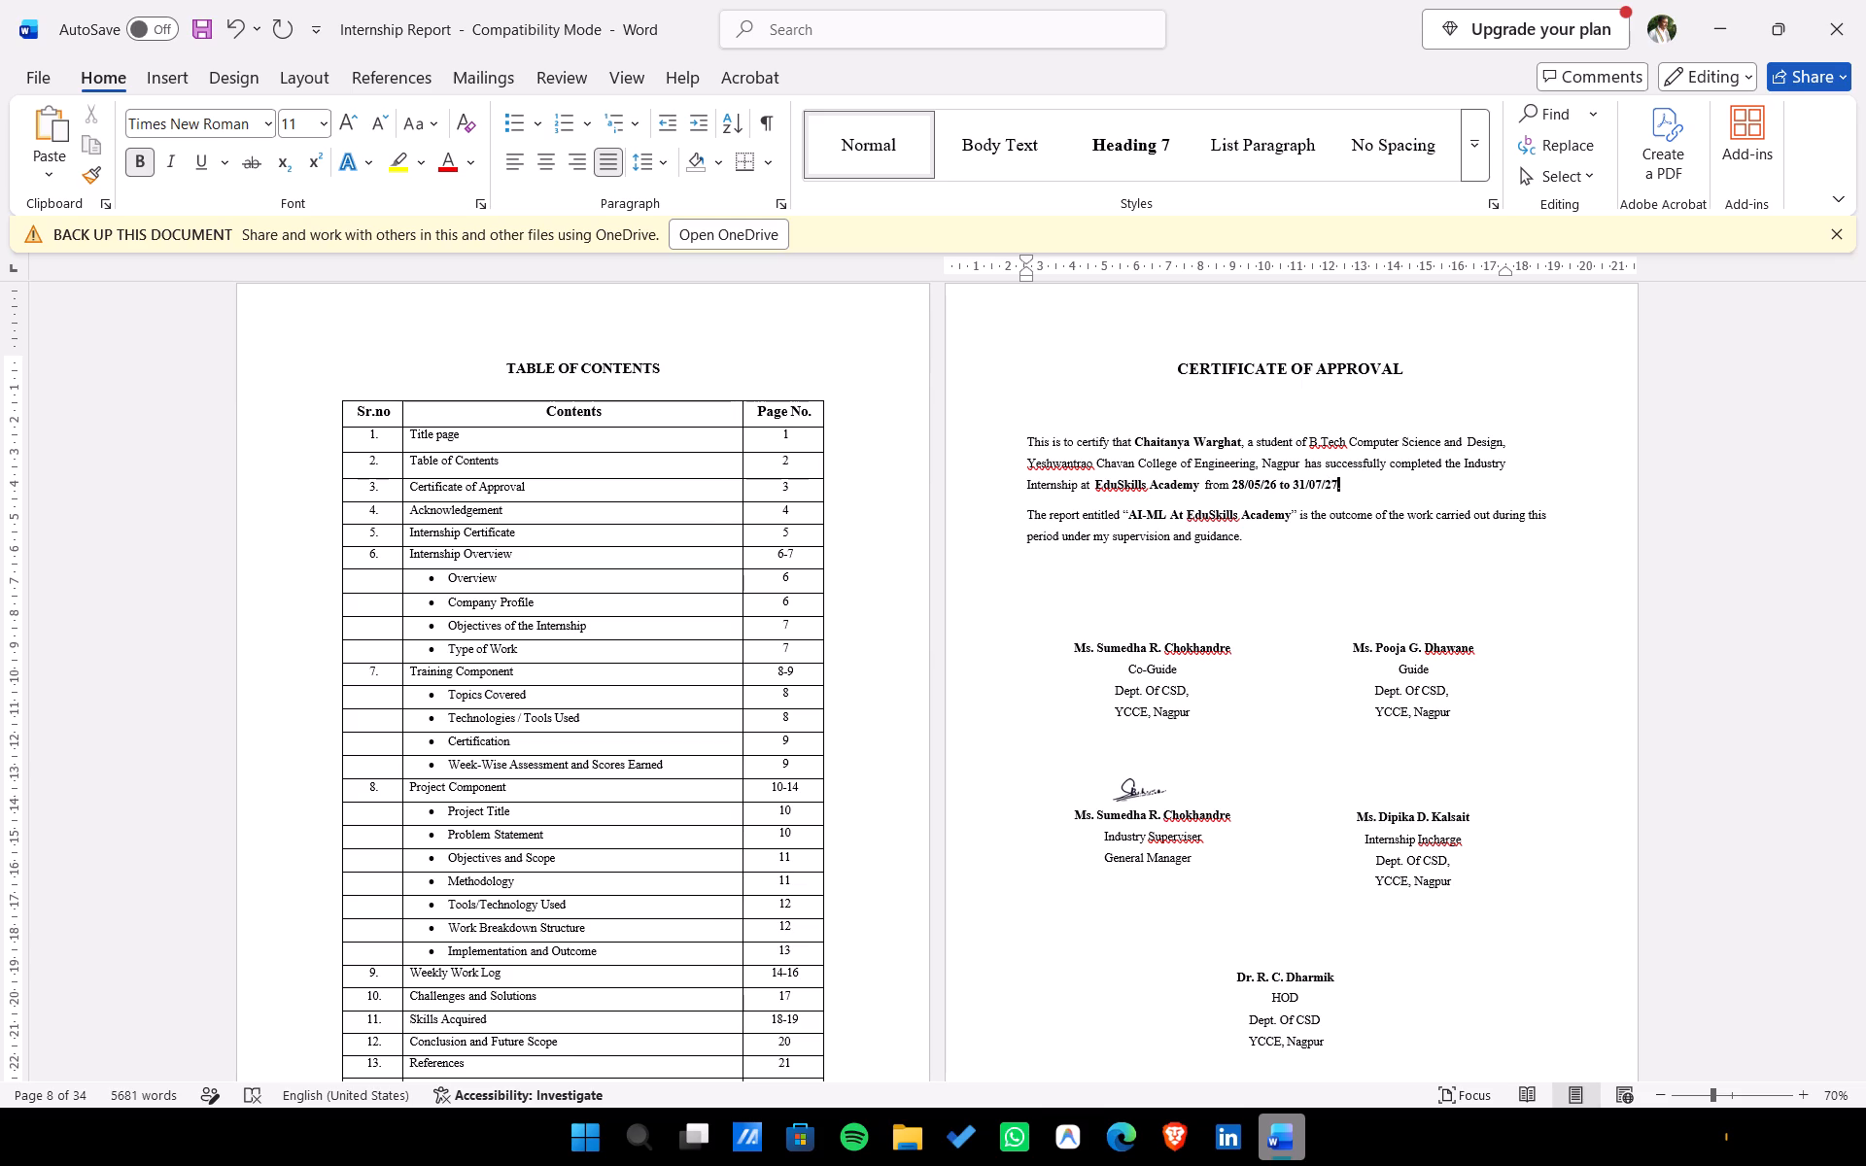
{"action": "key", "text": "BackSpace"}
{"action": "key", "text": "6"}
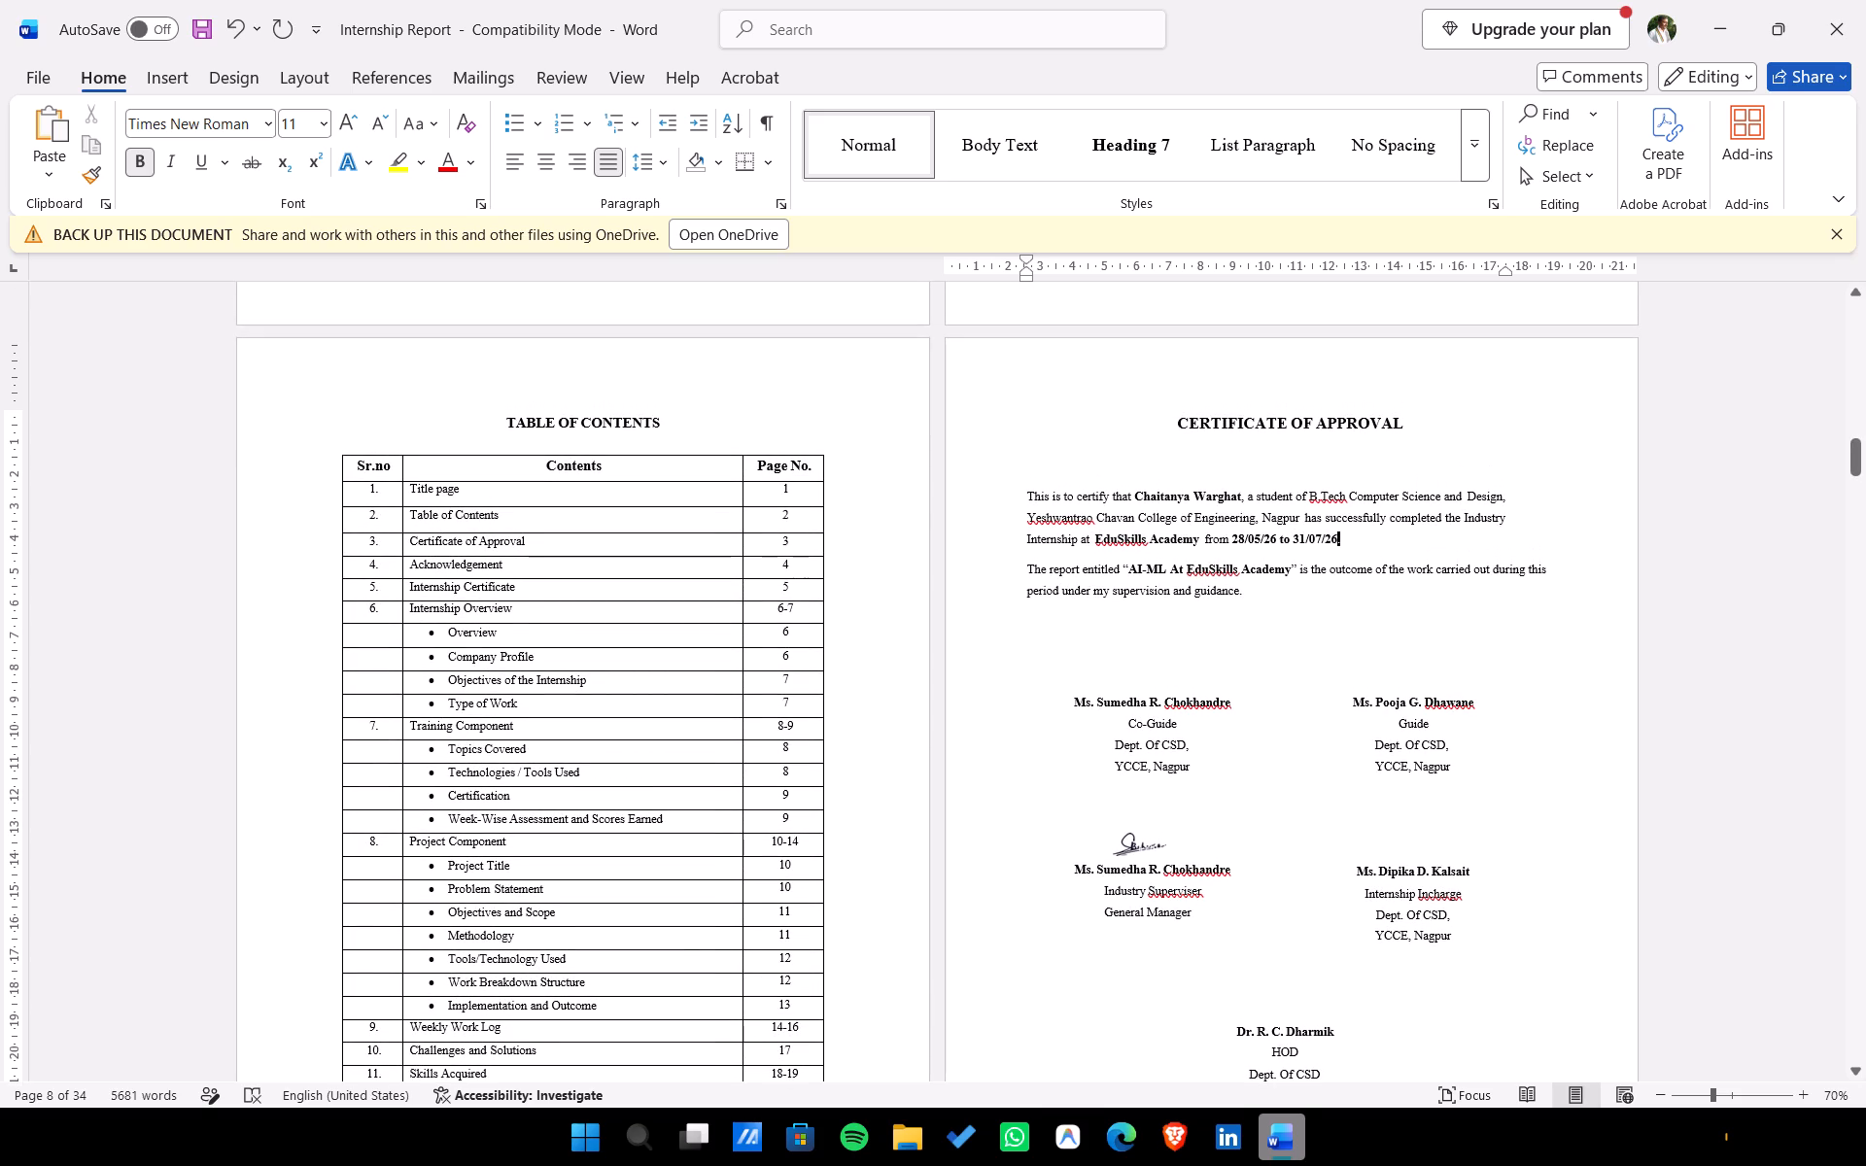
Change the internship end date in the Undertaking by Student on the first page to 31/07/2026.
{"action": "scroll", "coordinate": [1325, 636], "scroll_direction": "up", "scroll_amount": 2}
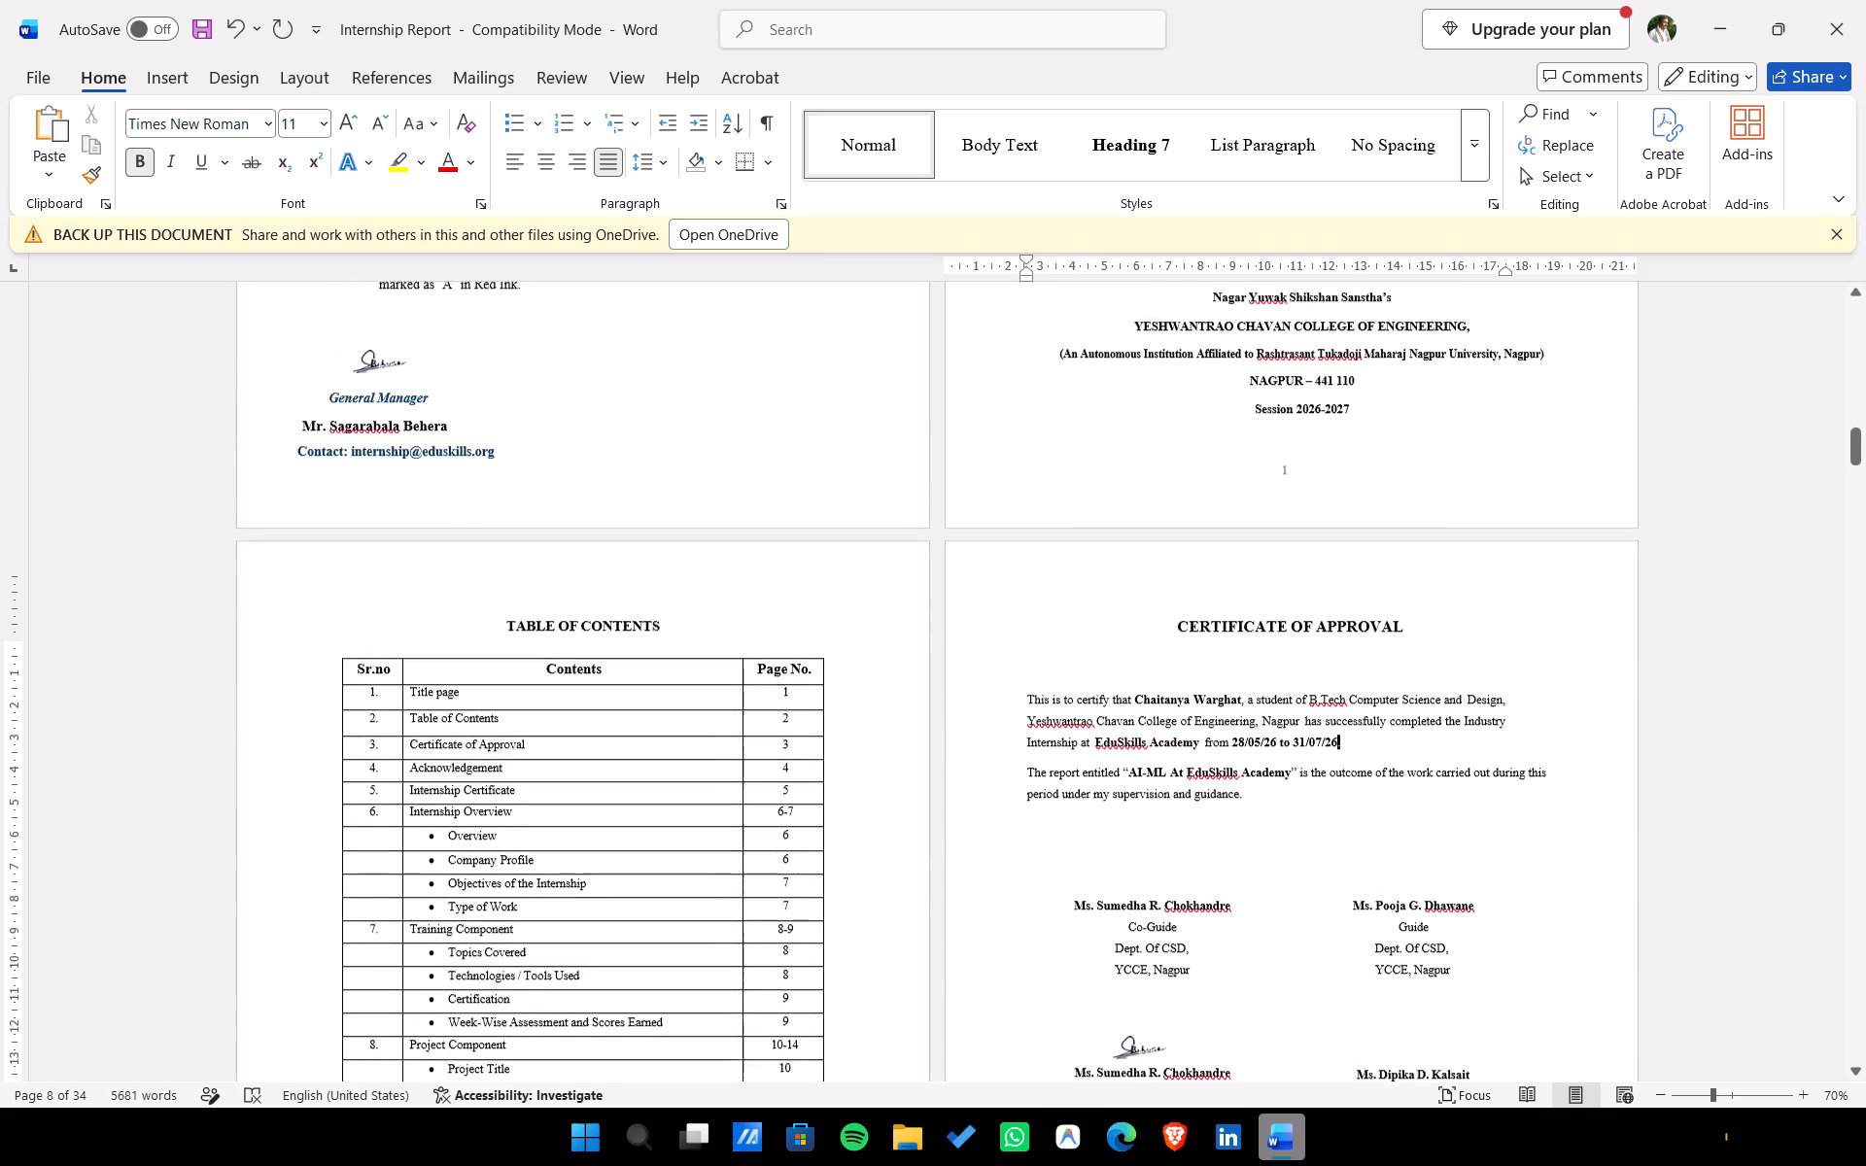
{"action": "scroll", "coordinate": [1386, 619], "scroll_direction": "up", "scroll_amount": 2}
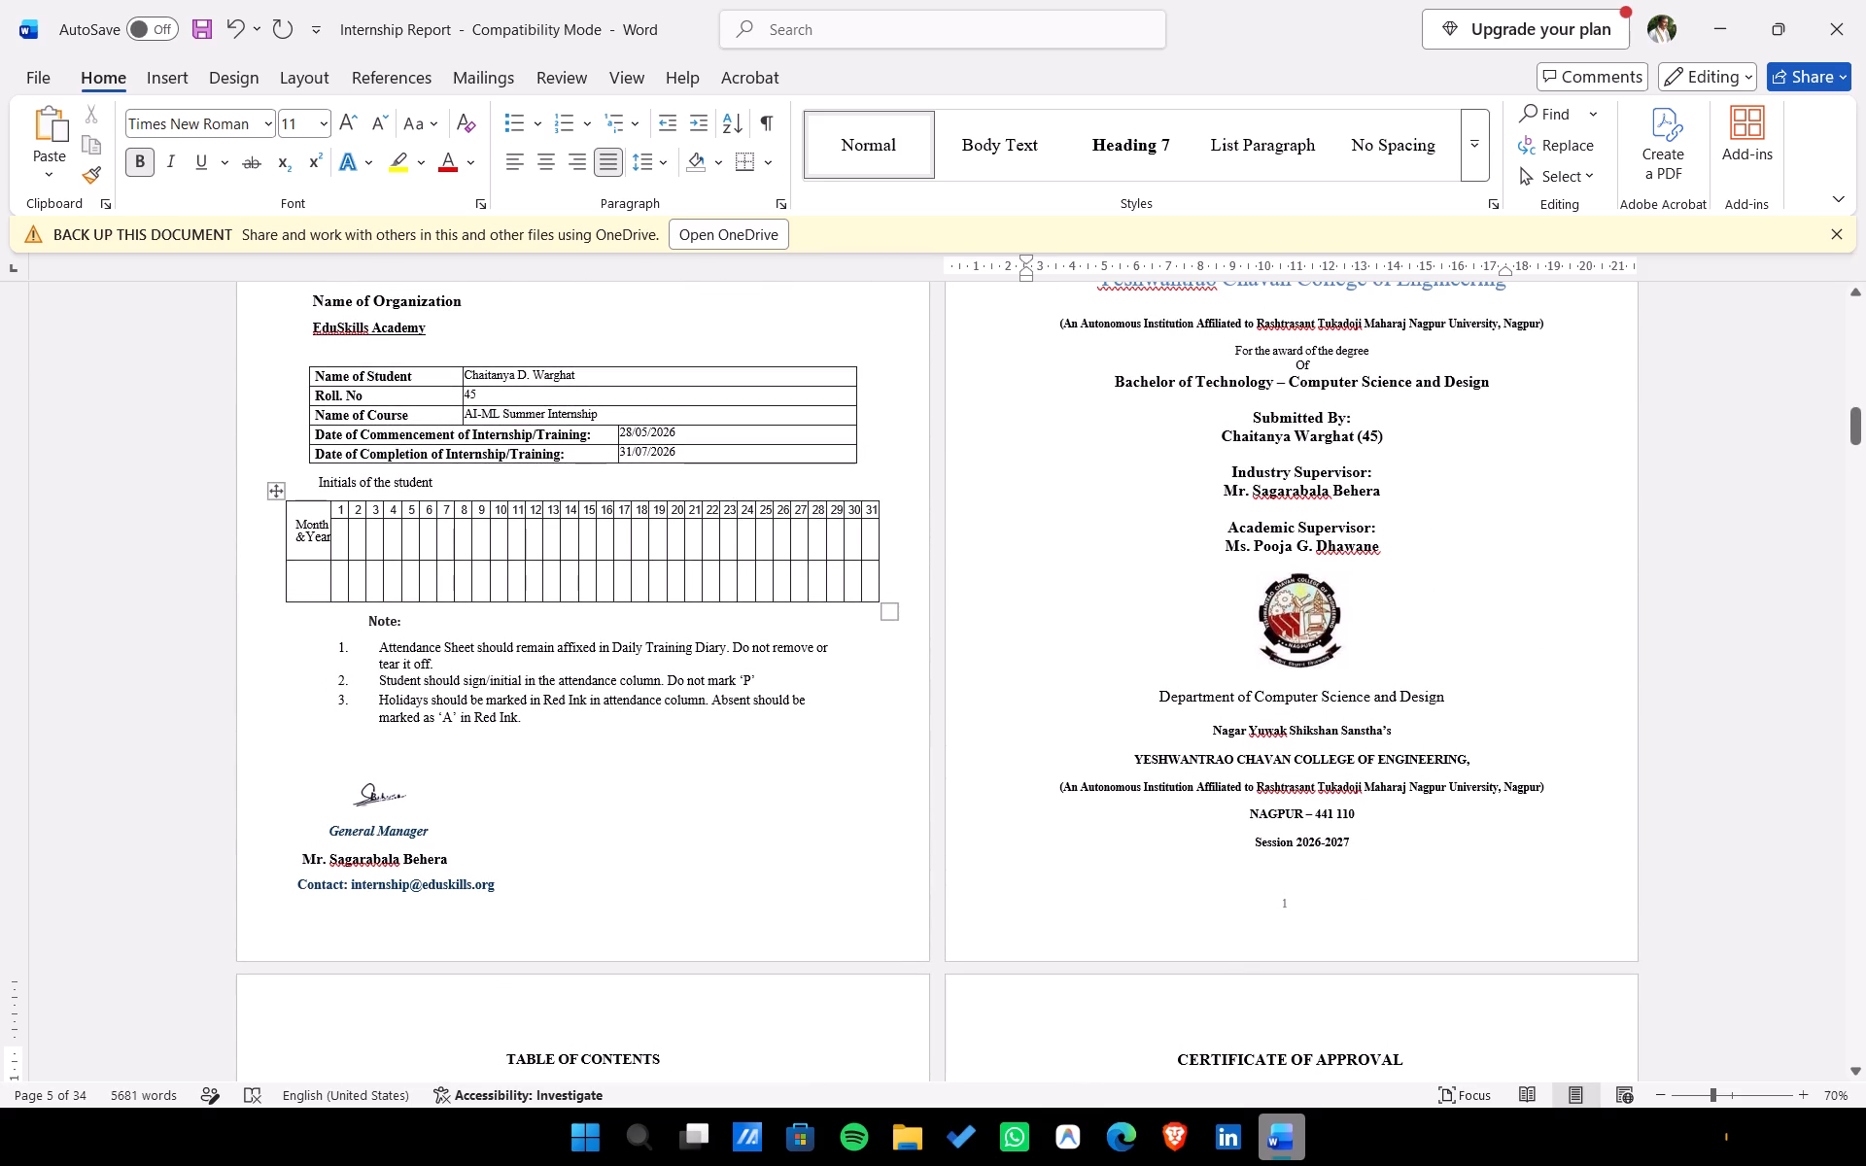
{"action": "scroll", "coordinate": [775, 963], "scroll_direction": "up", "scroll_amount": 1}
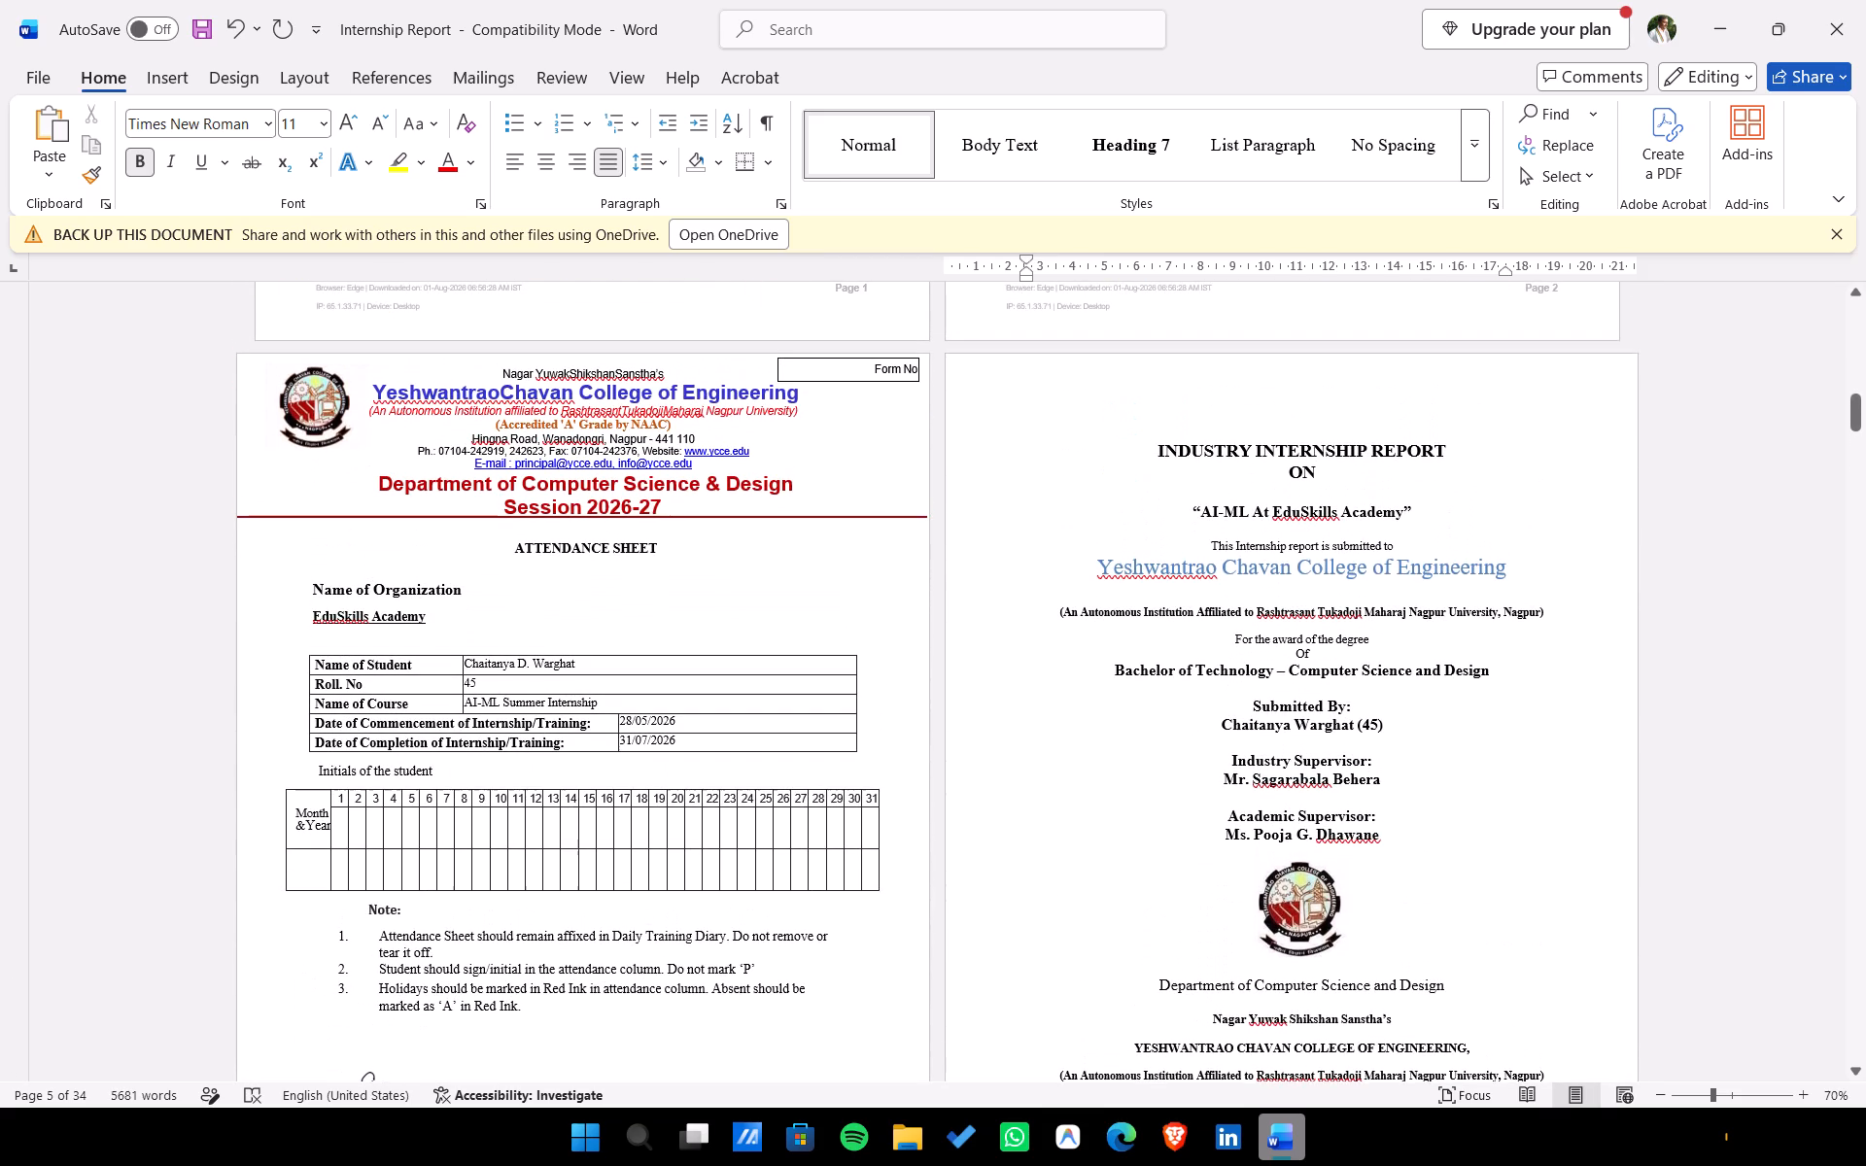
{"action": "left_click", "coordinate": [767, 890]}
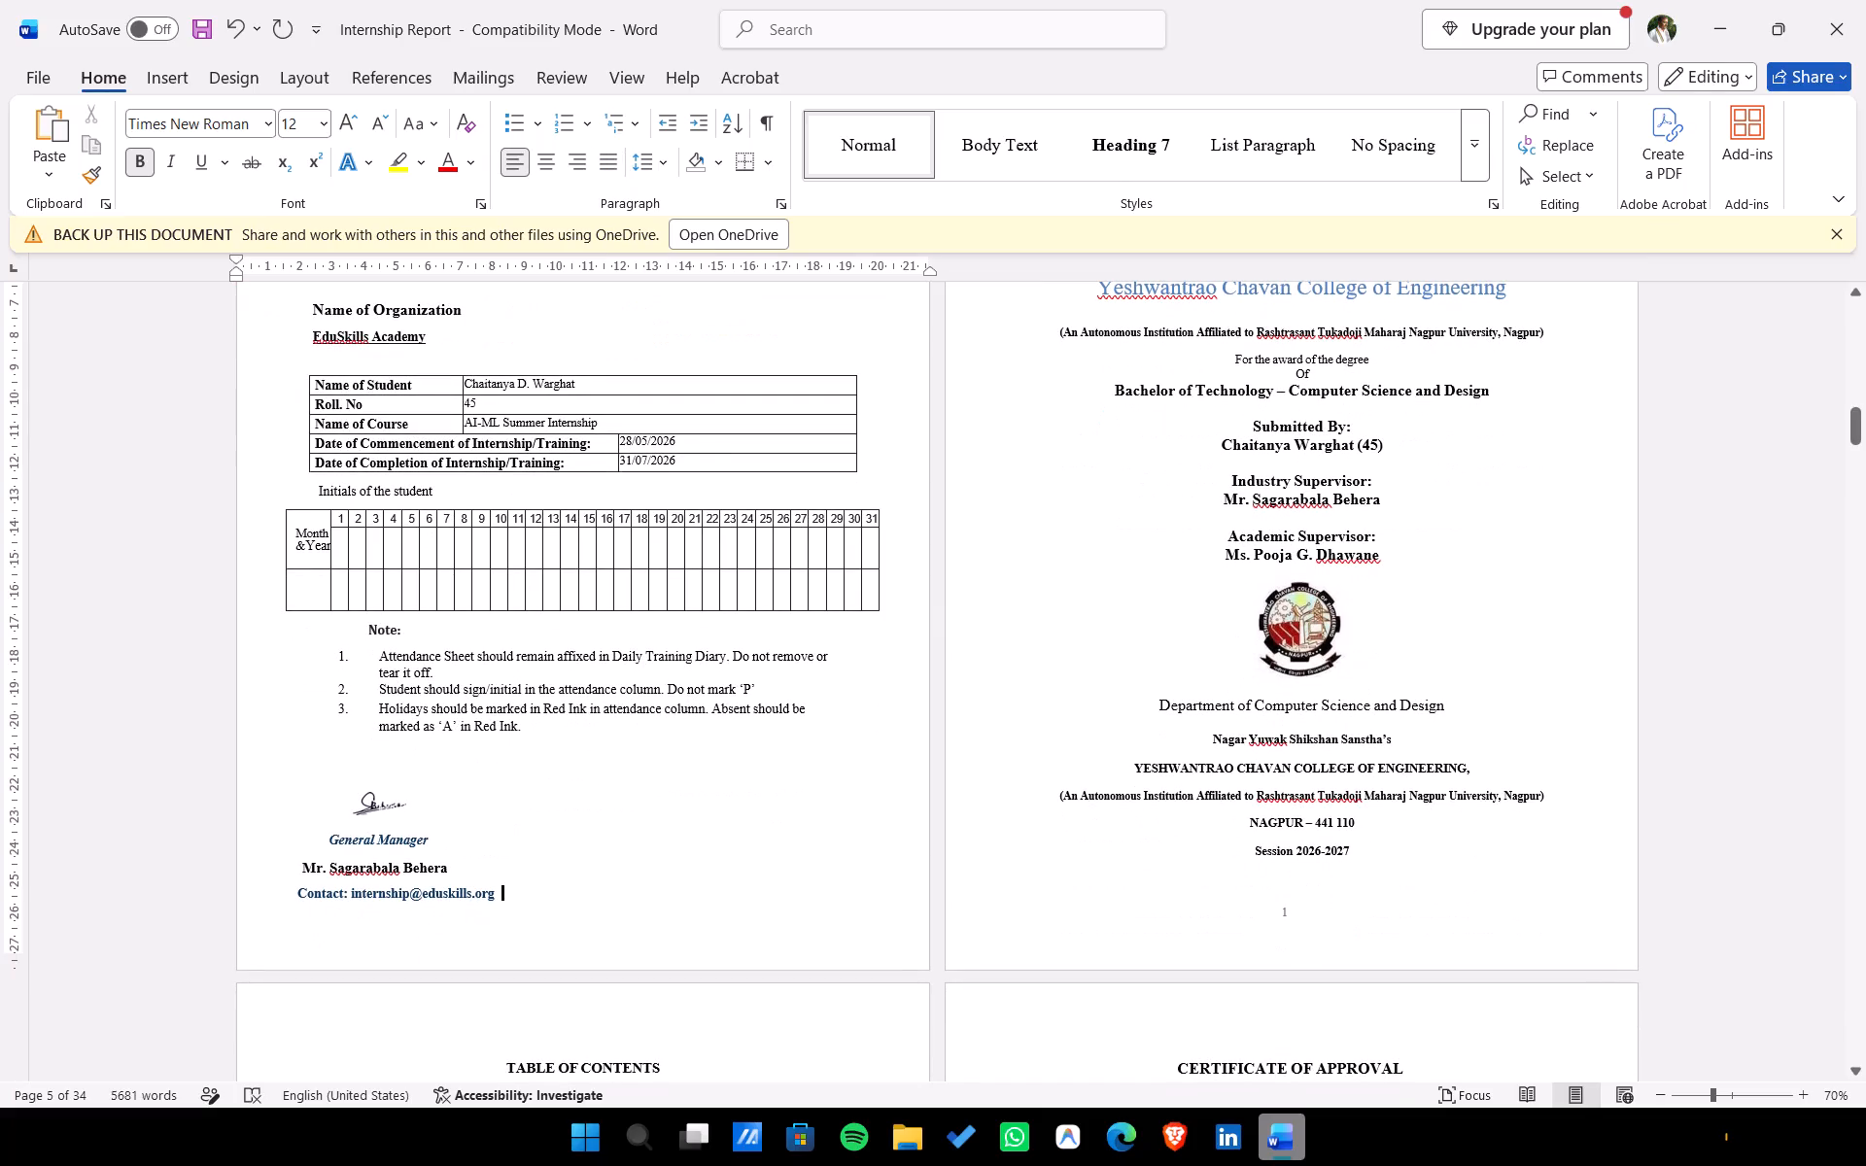
{"action": "scroll", "coordinate": [767, 890], "scroll_direction": "up", "scroll_amount": 5}
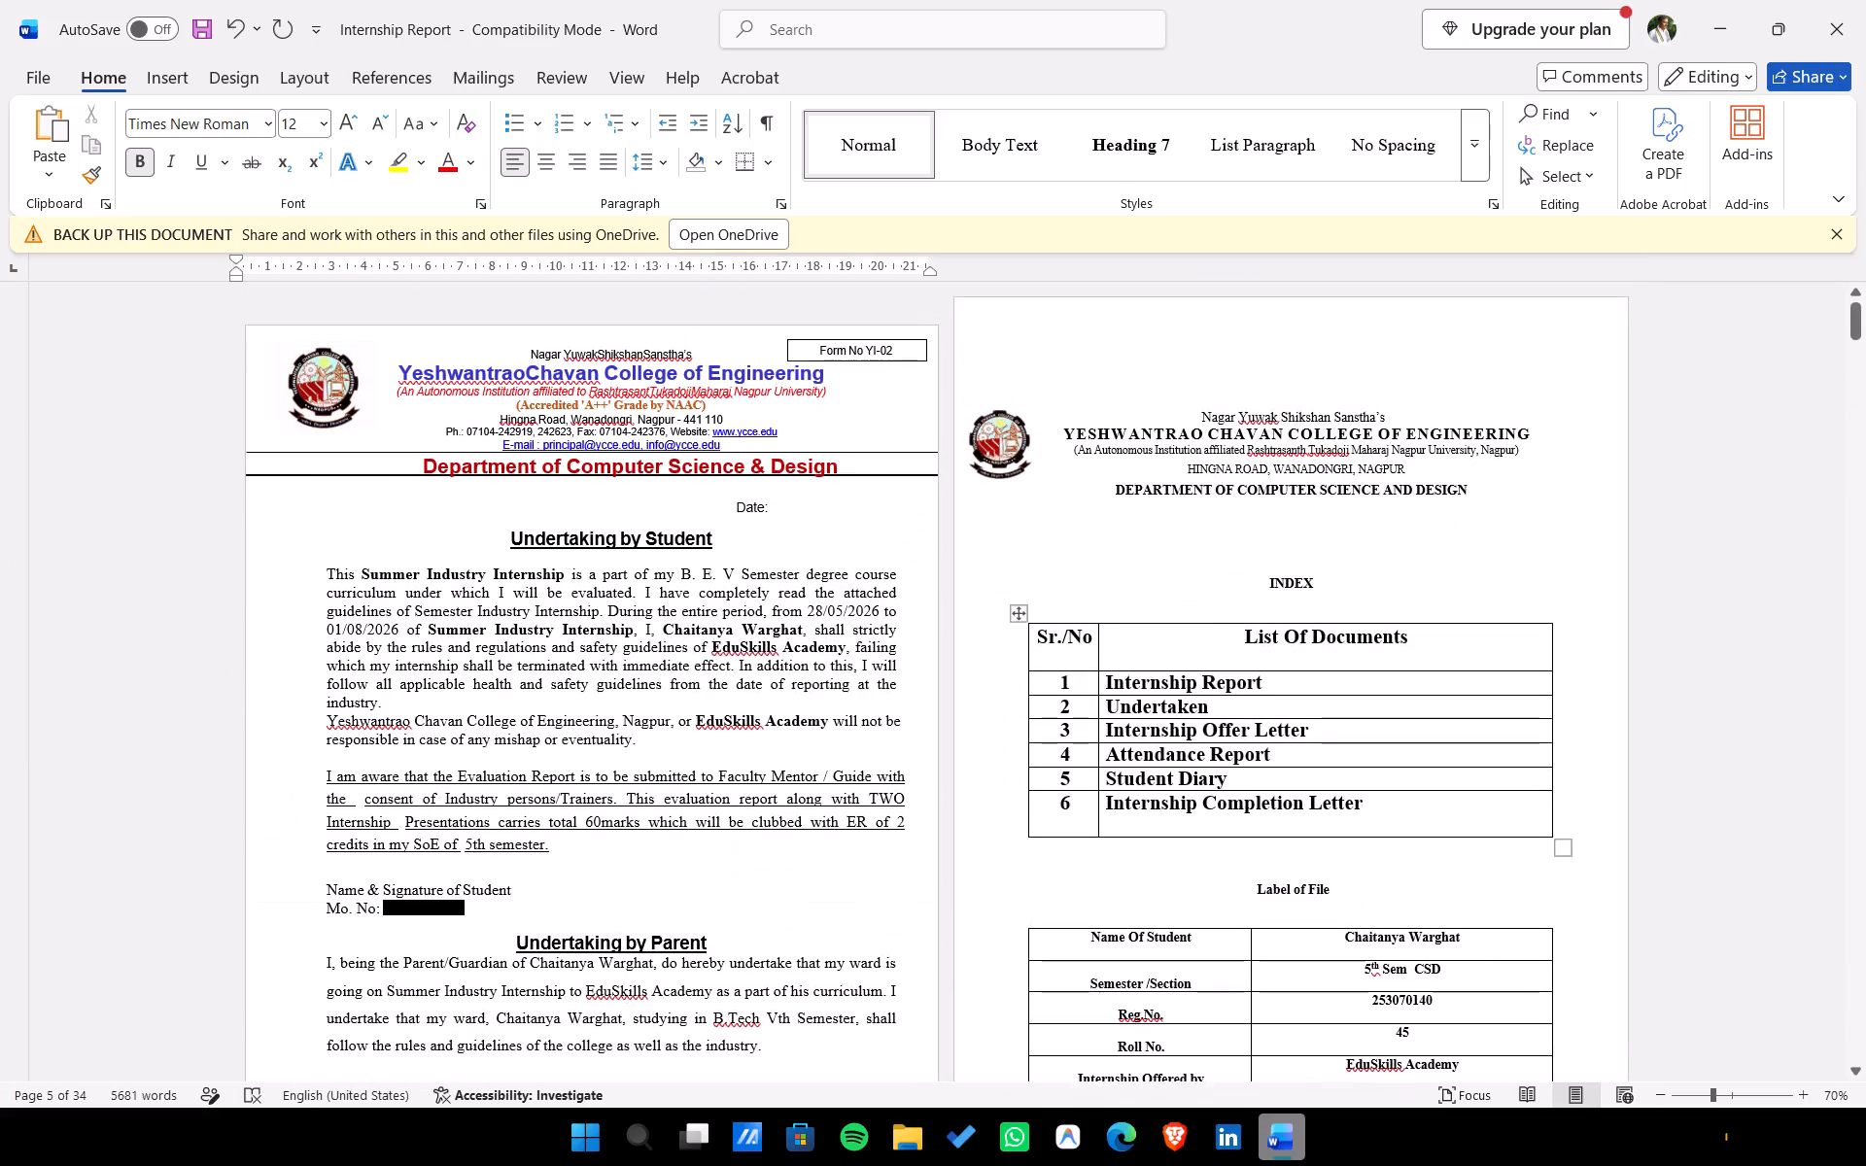
{"action": "scroll", "coordinate": [1277, 812], "scroll_direction": "down", "scroll_amount": 1}
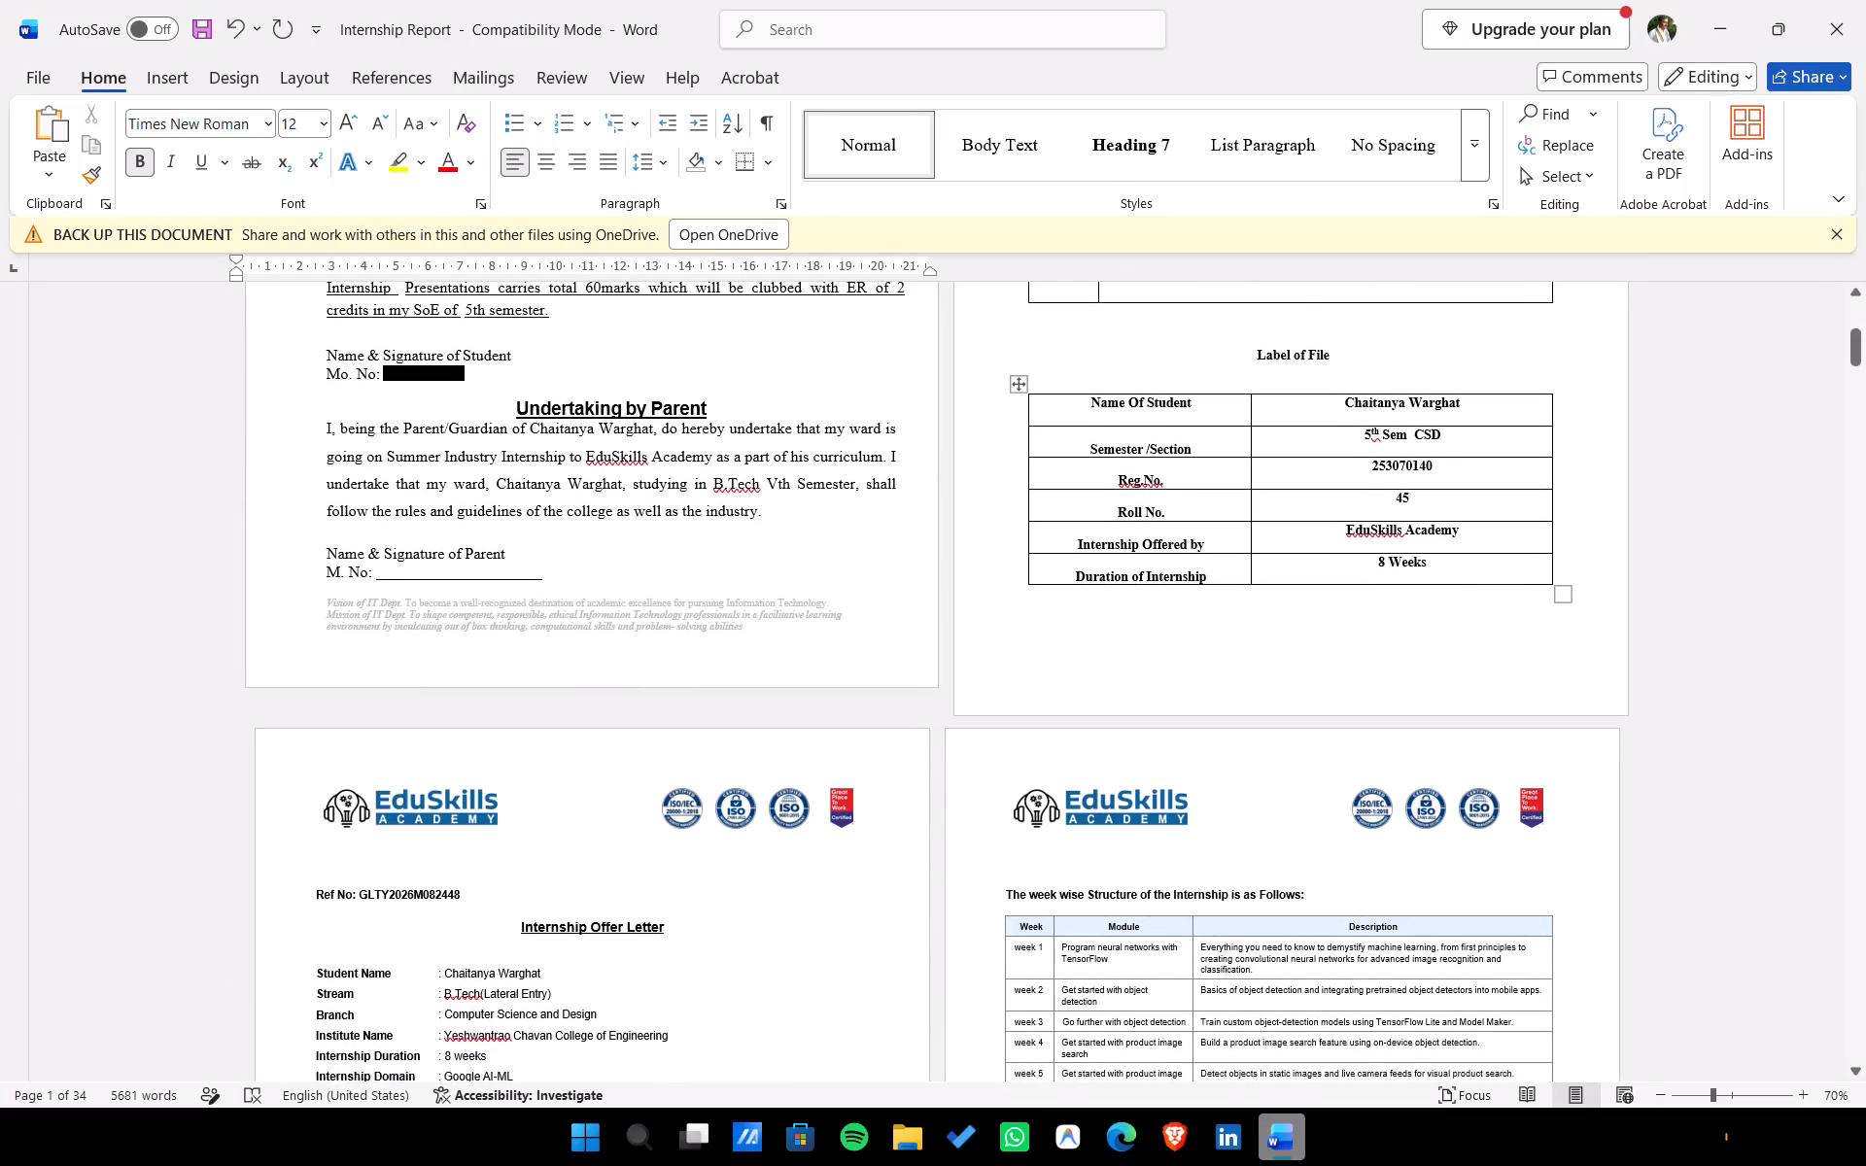
{"action": "scroll", "coordinate": [1198, 737], "scroll_direction": "up", "scroll_amount": 2}
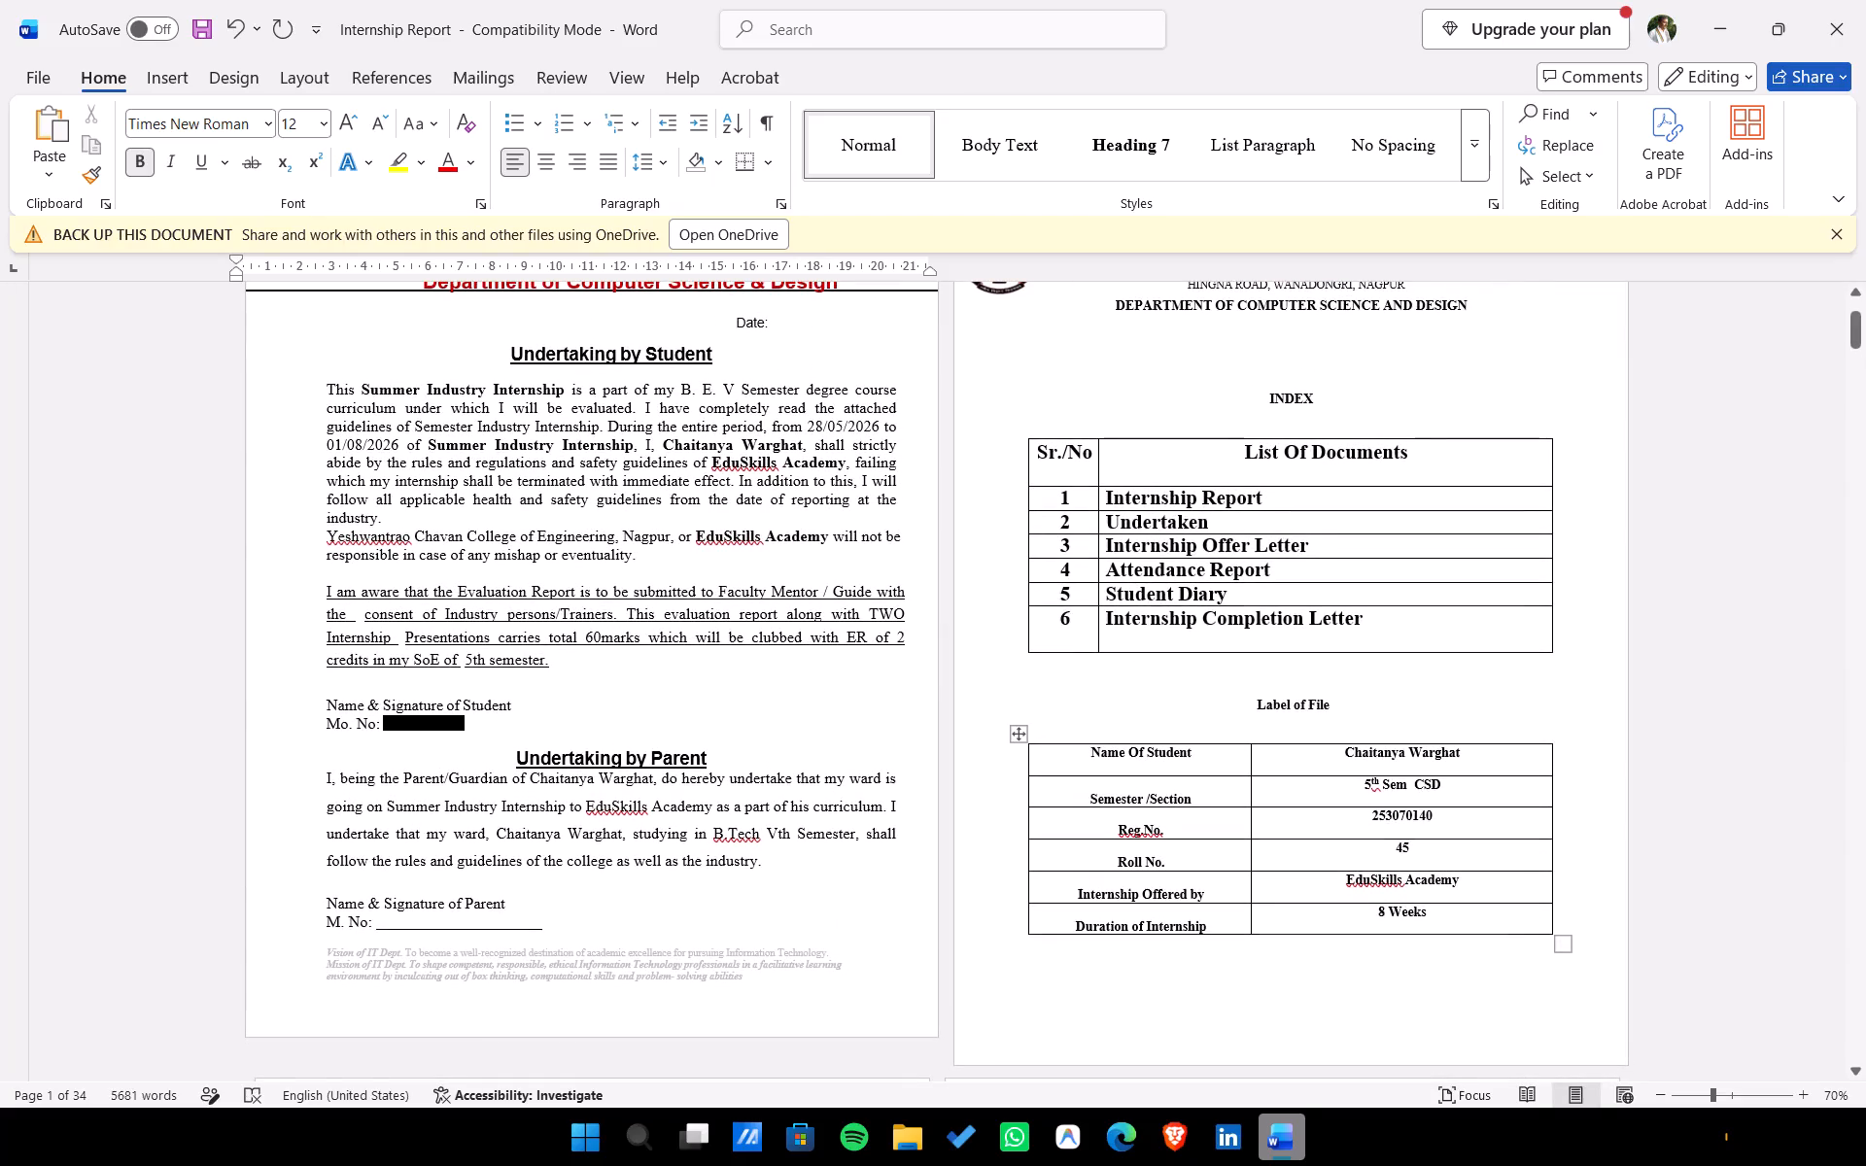
{"action": "left_click", "coordinate": [343, 442]}
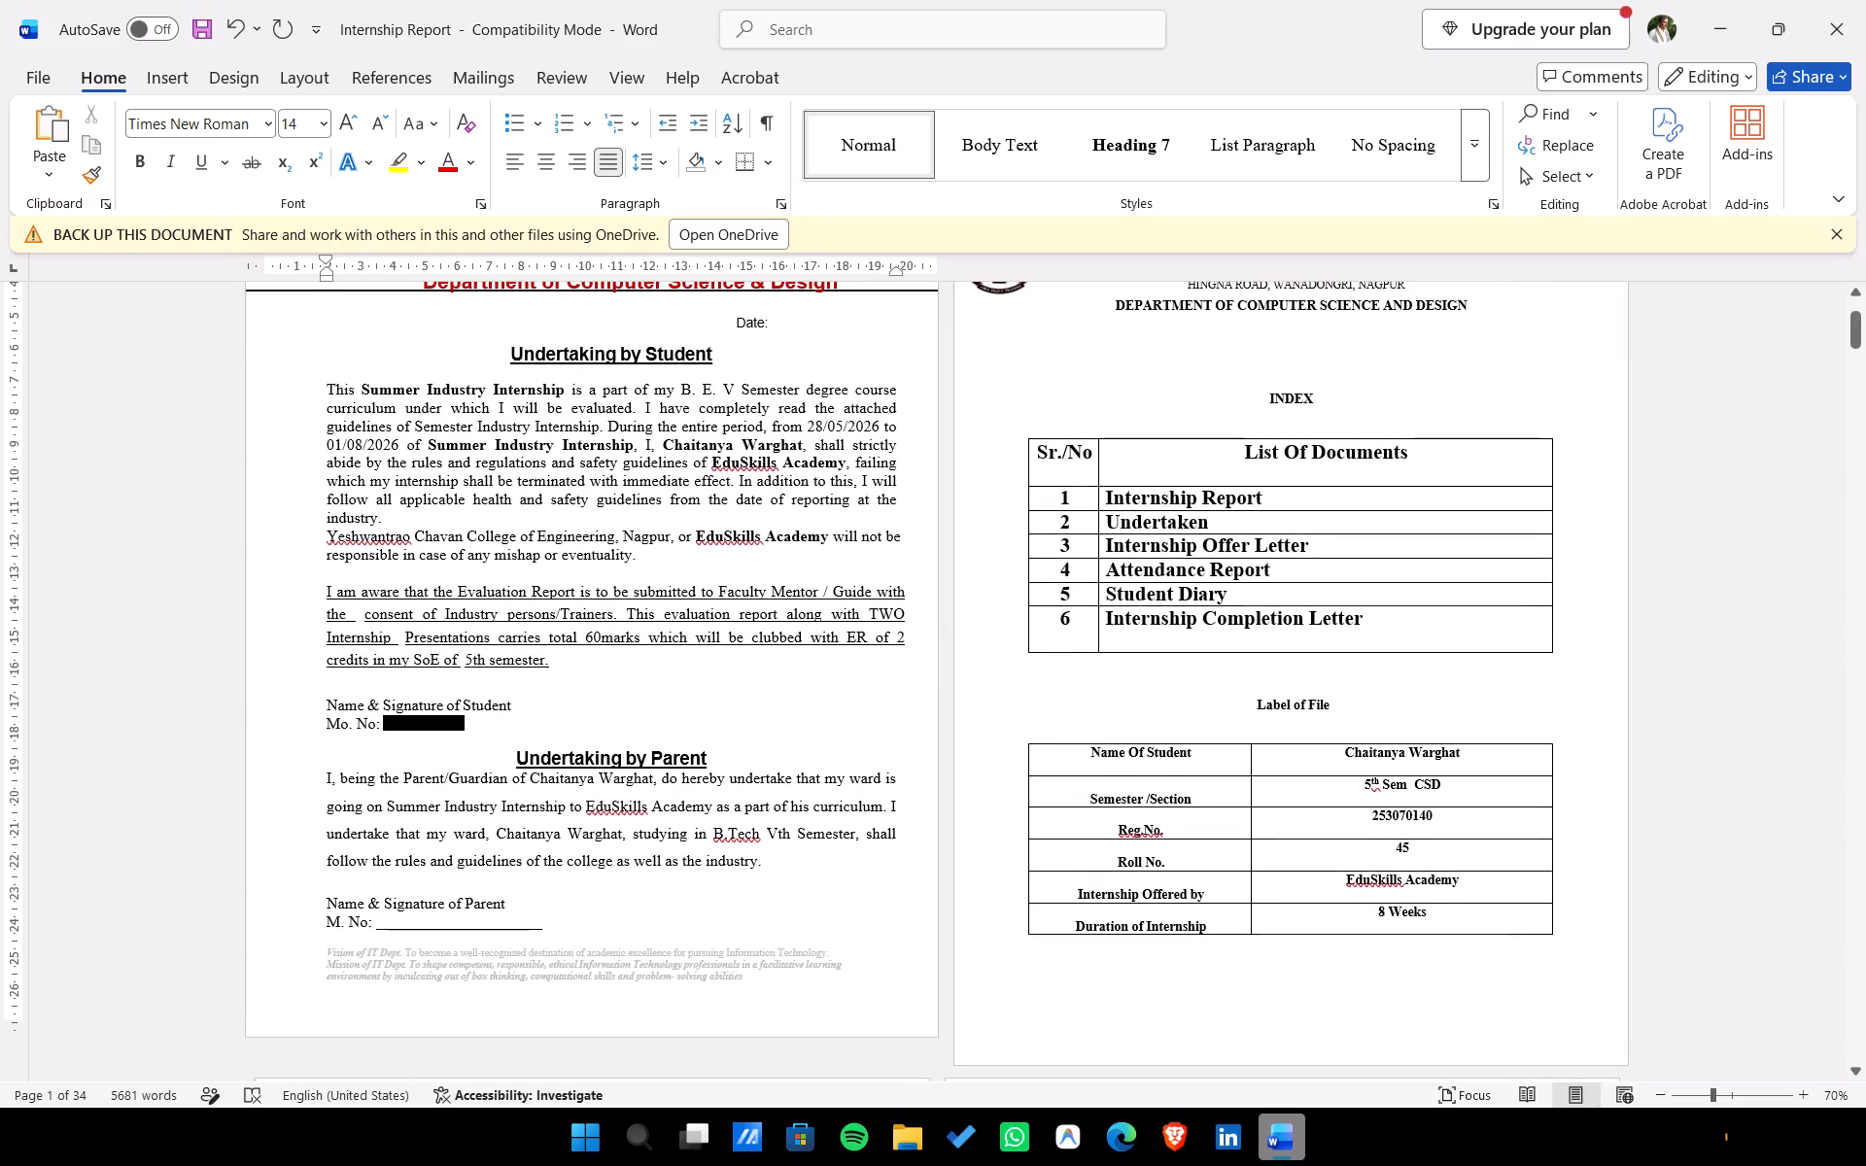
{"action": "key", "text": "BackSpace"}
{"action": "key", "text": "BackSpace"}
{"action": "type", "text": "31"}
{"action": "key", "text": "Right"}
{"action": "key", "text": "Right"}
{"action": "key", "text": "Right"}
{"action": "key", "text": "BackSpace"}
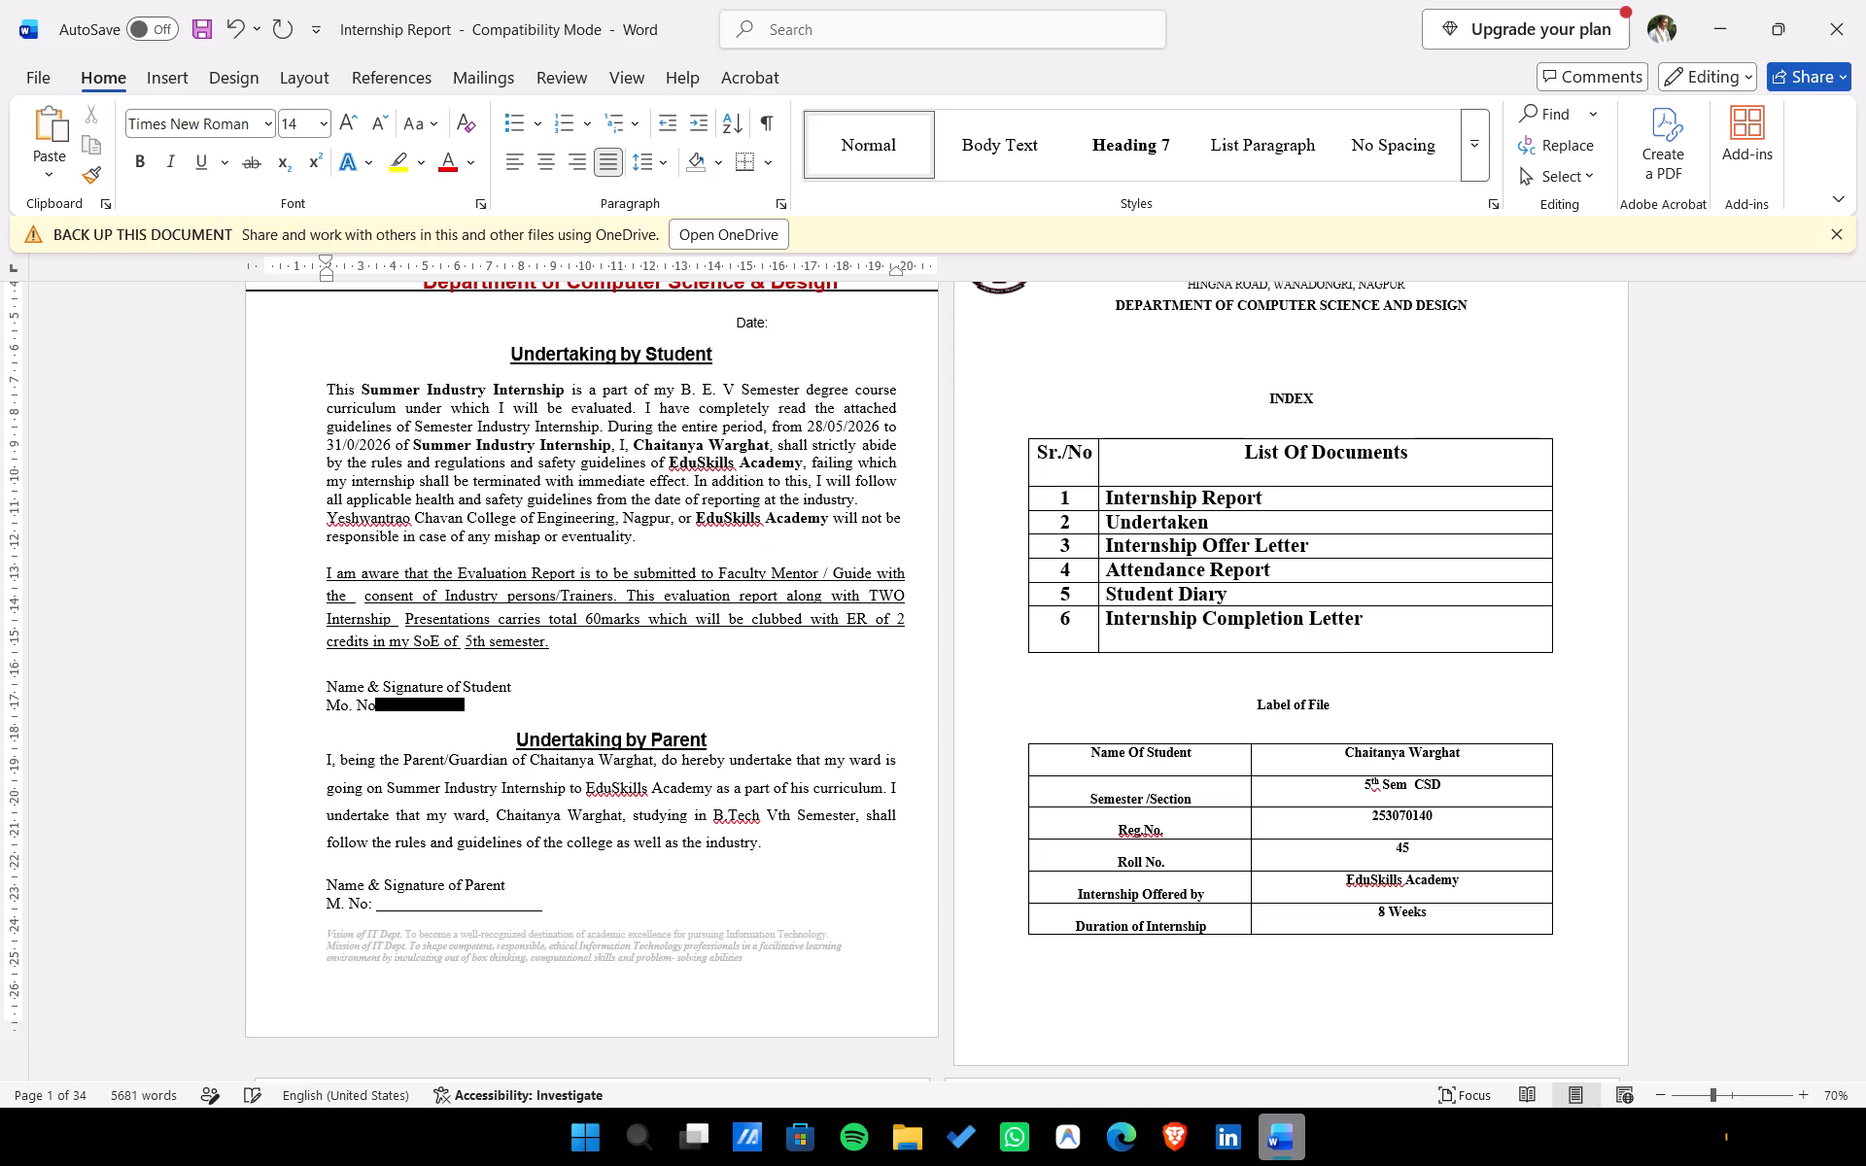
{"action": "key", "text": "7"}
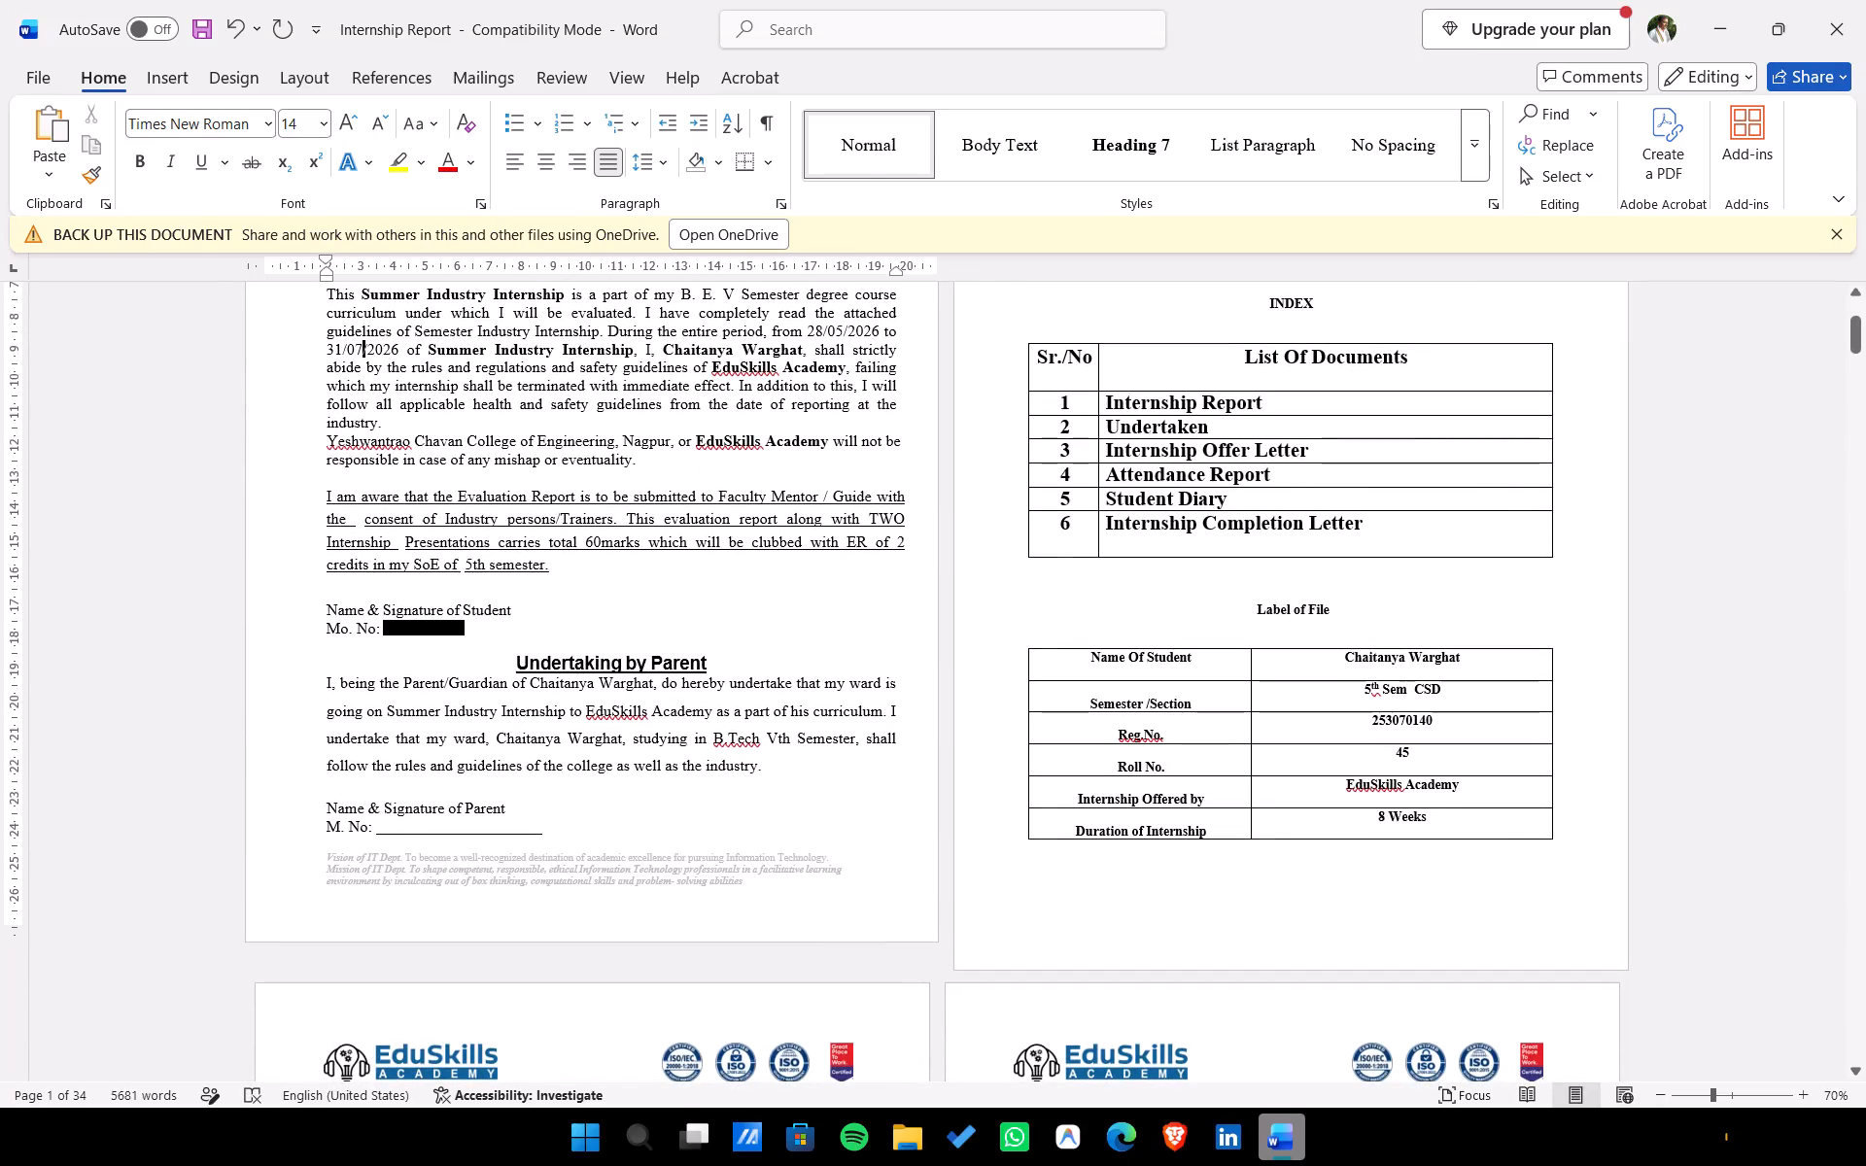
Review the Index page, the Internship Offer Letter with its week-wise structure, and the Attendance Sheet for remaining errors.
{"action": "scroll", "coordinate": [815, 876], "scroll_direction": "down", "scroll_amount": 3}
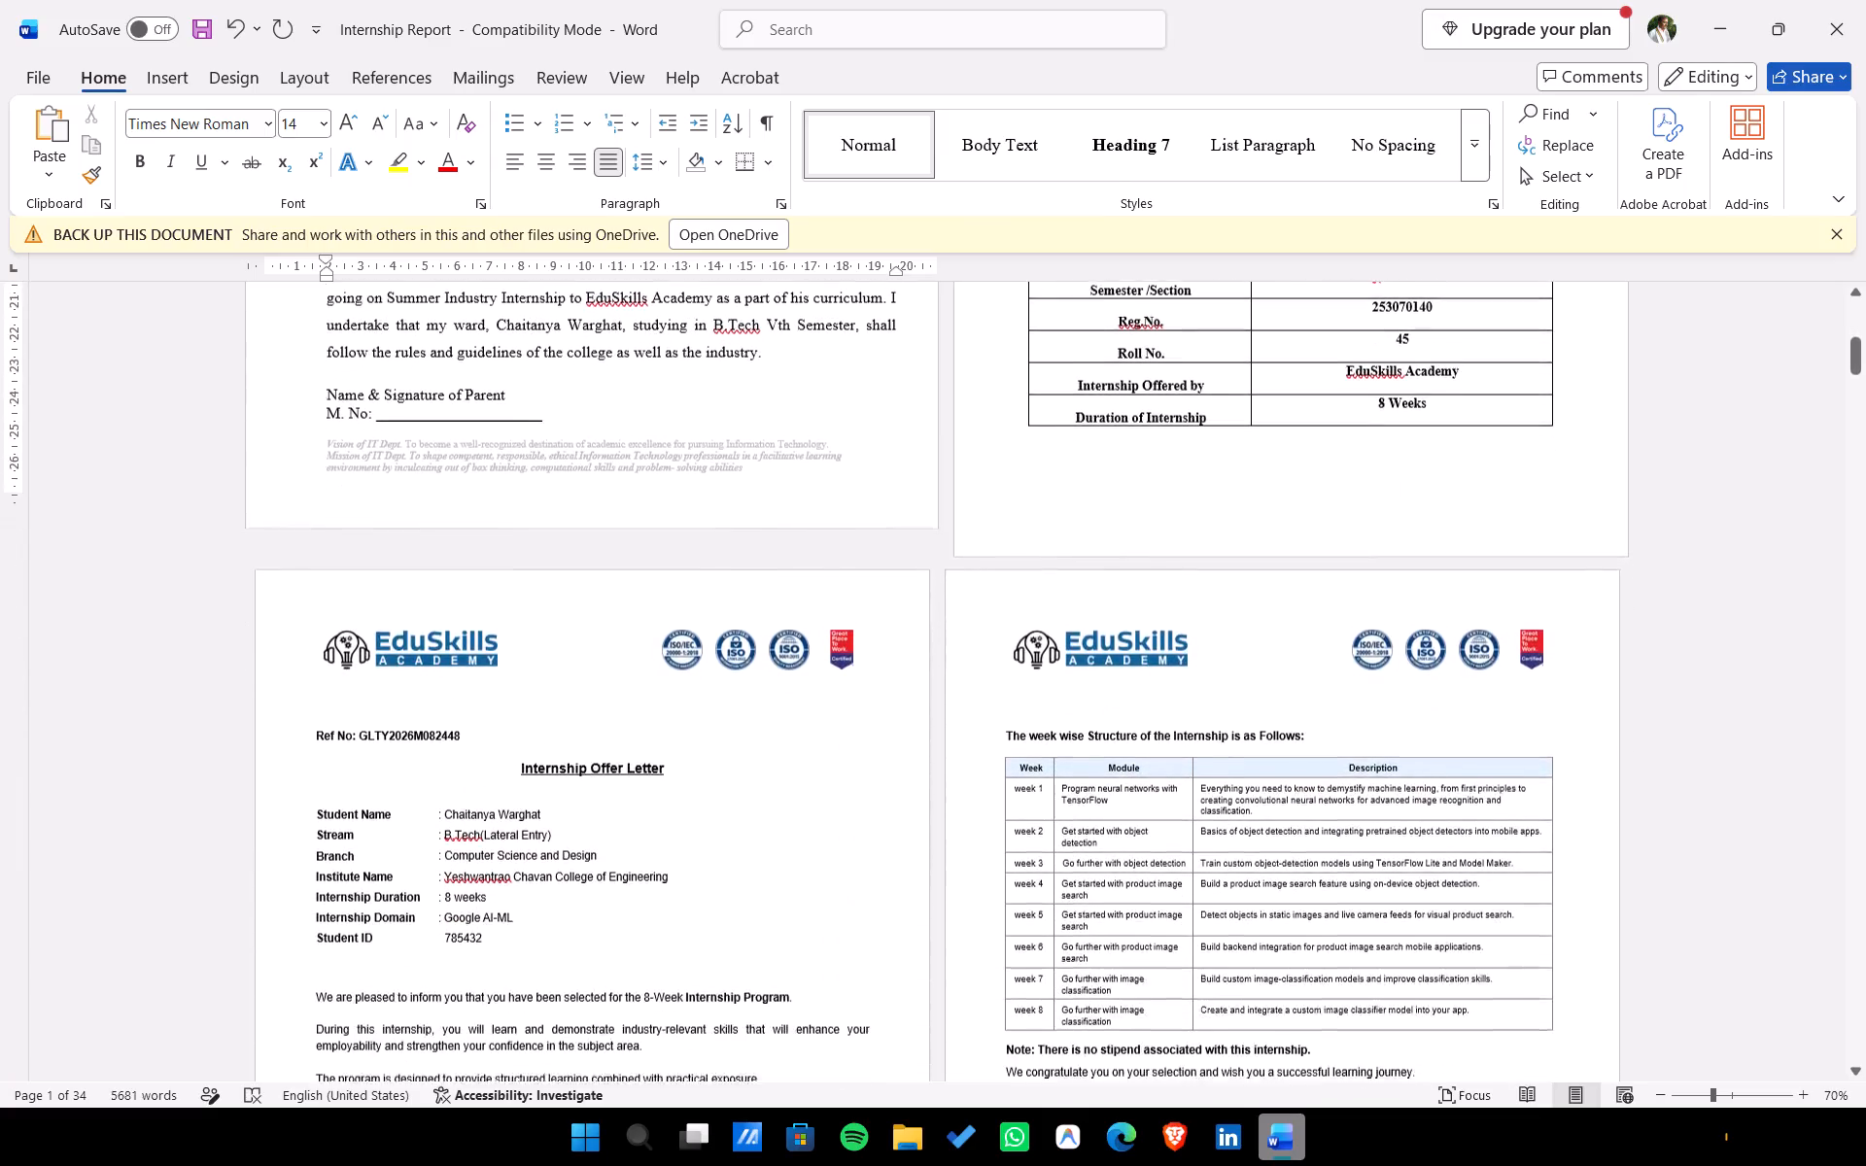
{"action": "scroll", "coordinate": [815, 876], "scroll_direction": "down", "scroll_amount": 2}
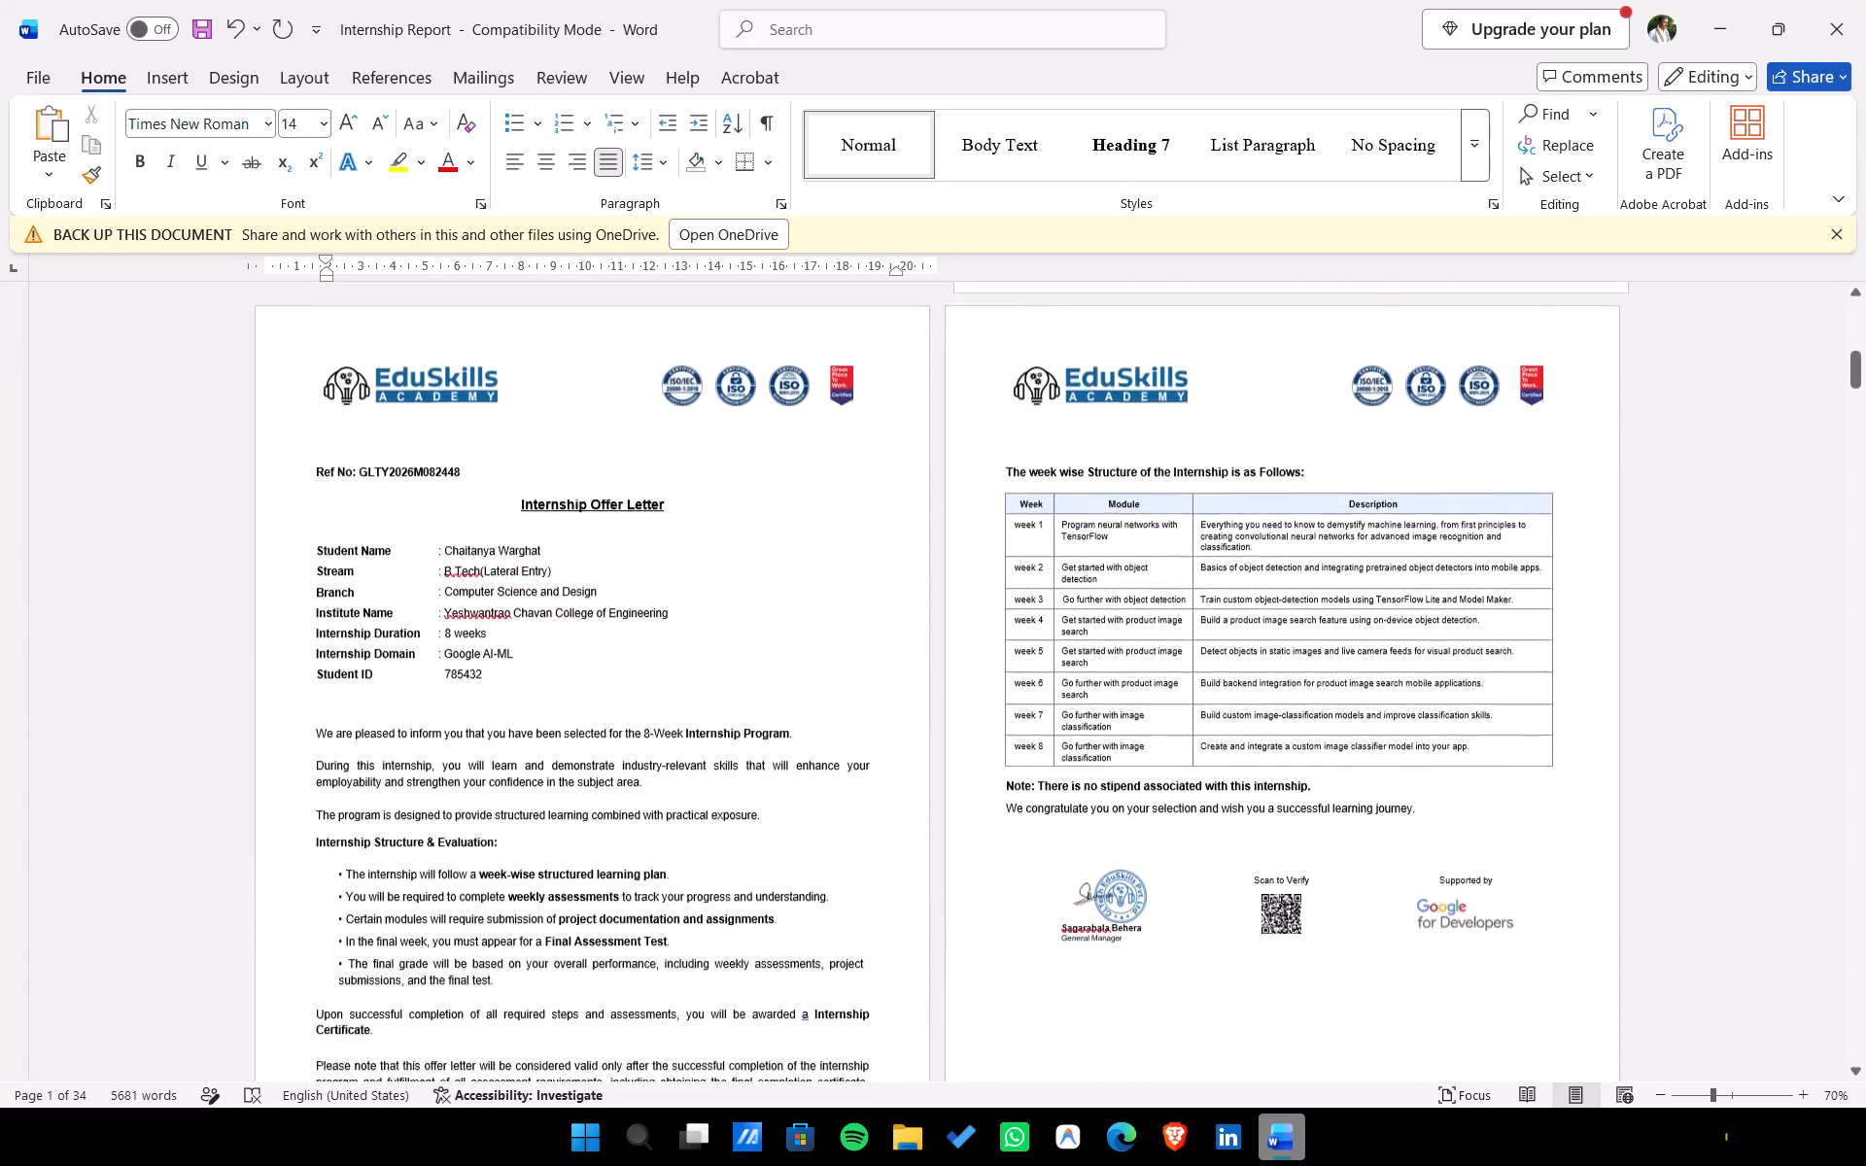
{"action": "scroll", "coordinate": [815, 876], "scroll_direction": "down", "scroll_amount": 1}
{"action": "scroll", "coordinate": [1042, 750], "scroll_direction": "up", "scroll_amount": 2}
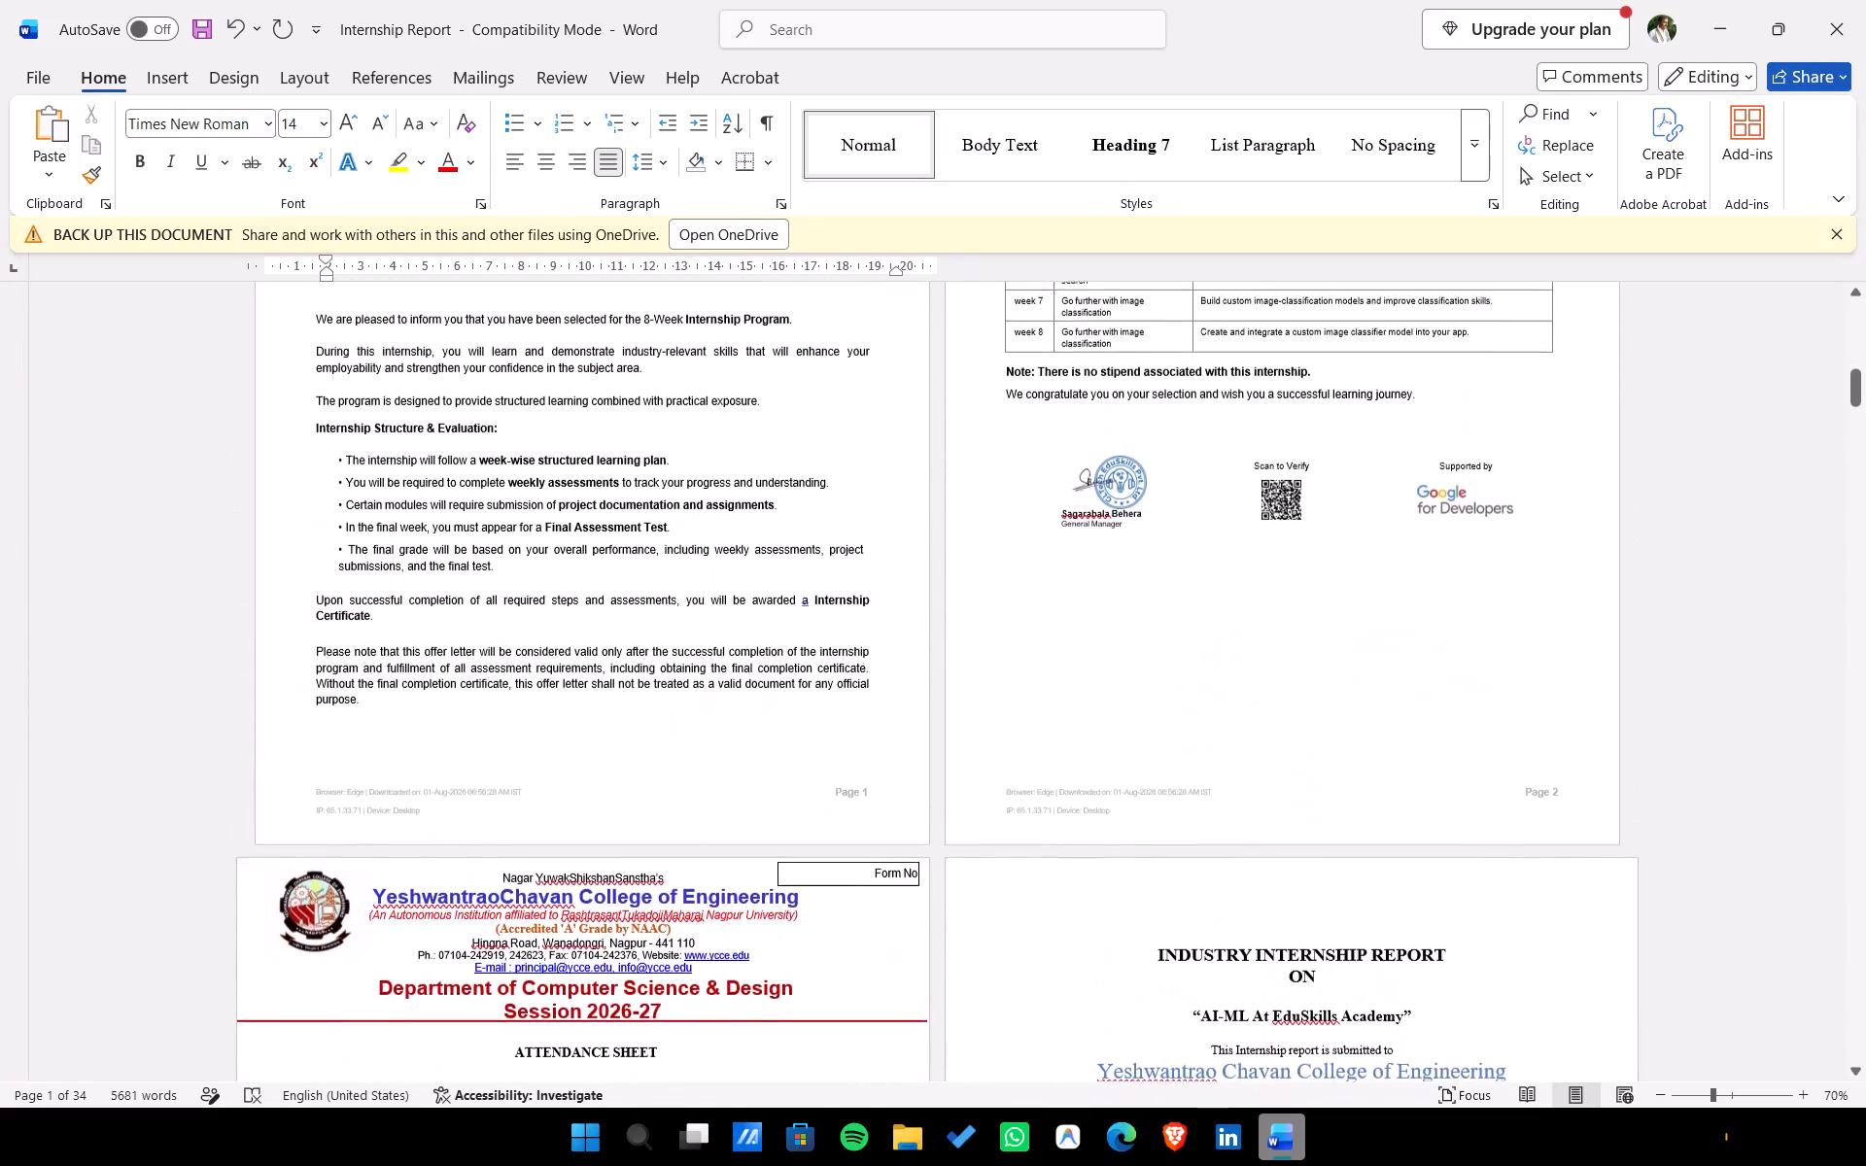
{"action": "scroll", "coordinate": [1042, 750], "scroll_direction": "up", "scroll_amount": 1}
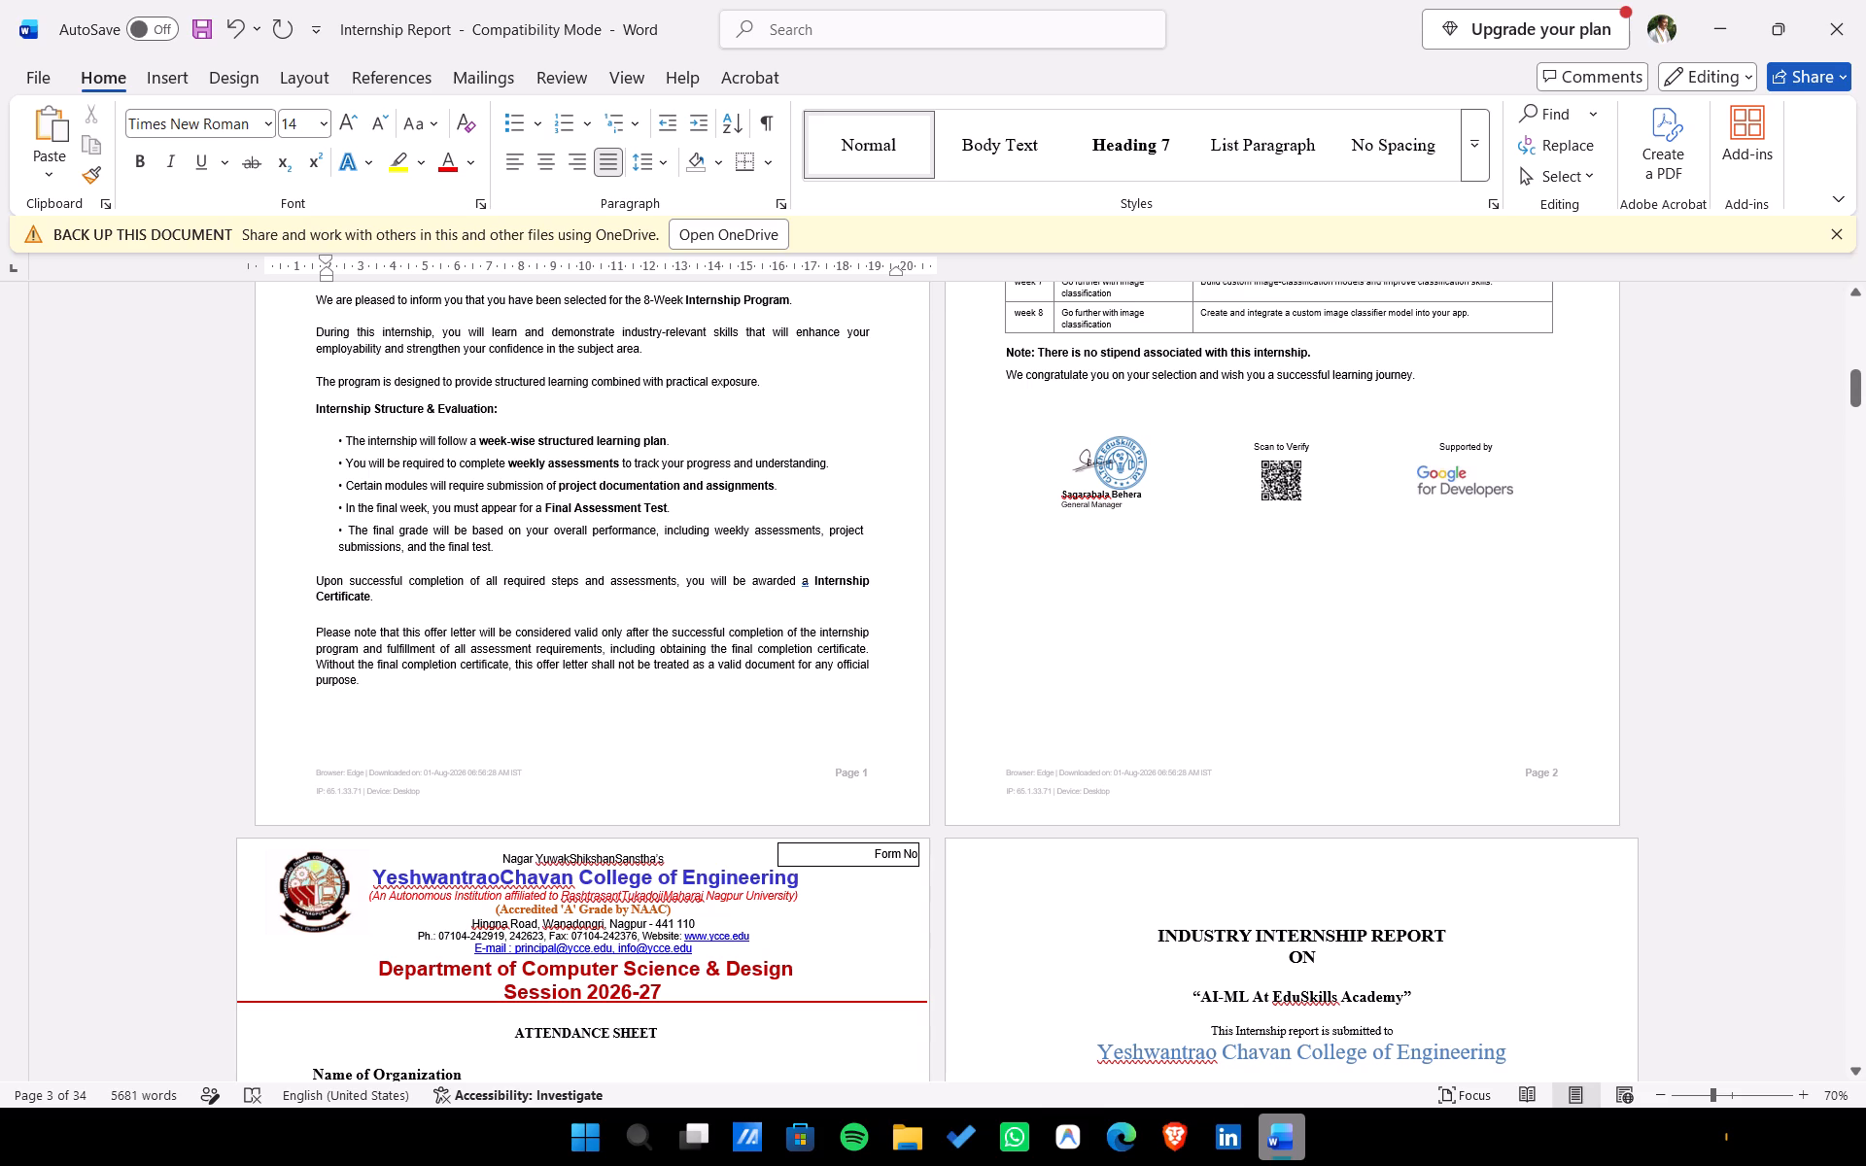
{"action": "scroll", "coordinate": [1157, 508], "scroll_direction": "down", "scroll_amount": 1}
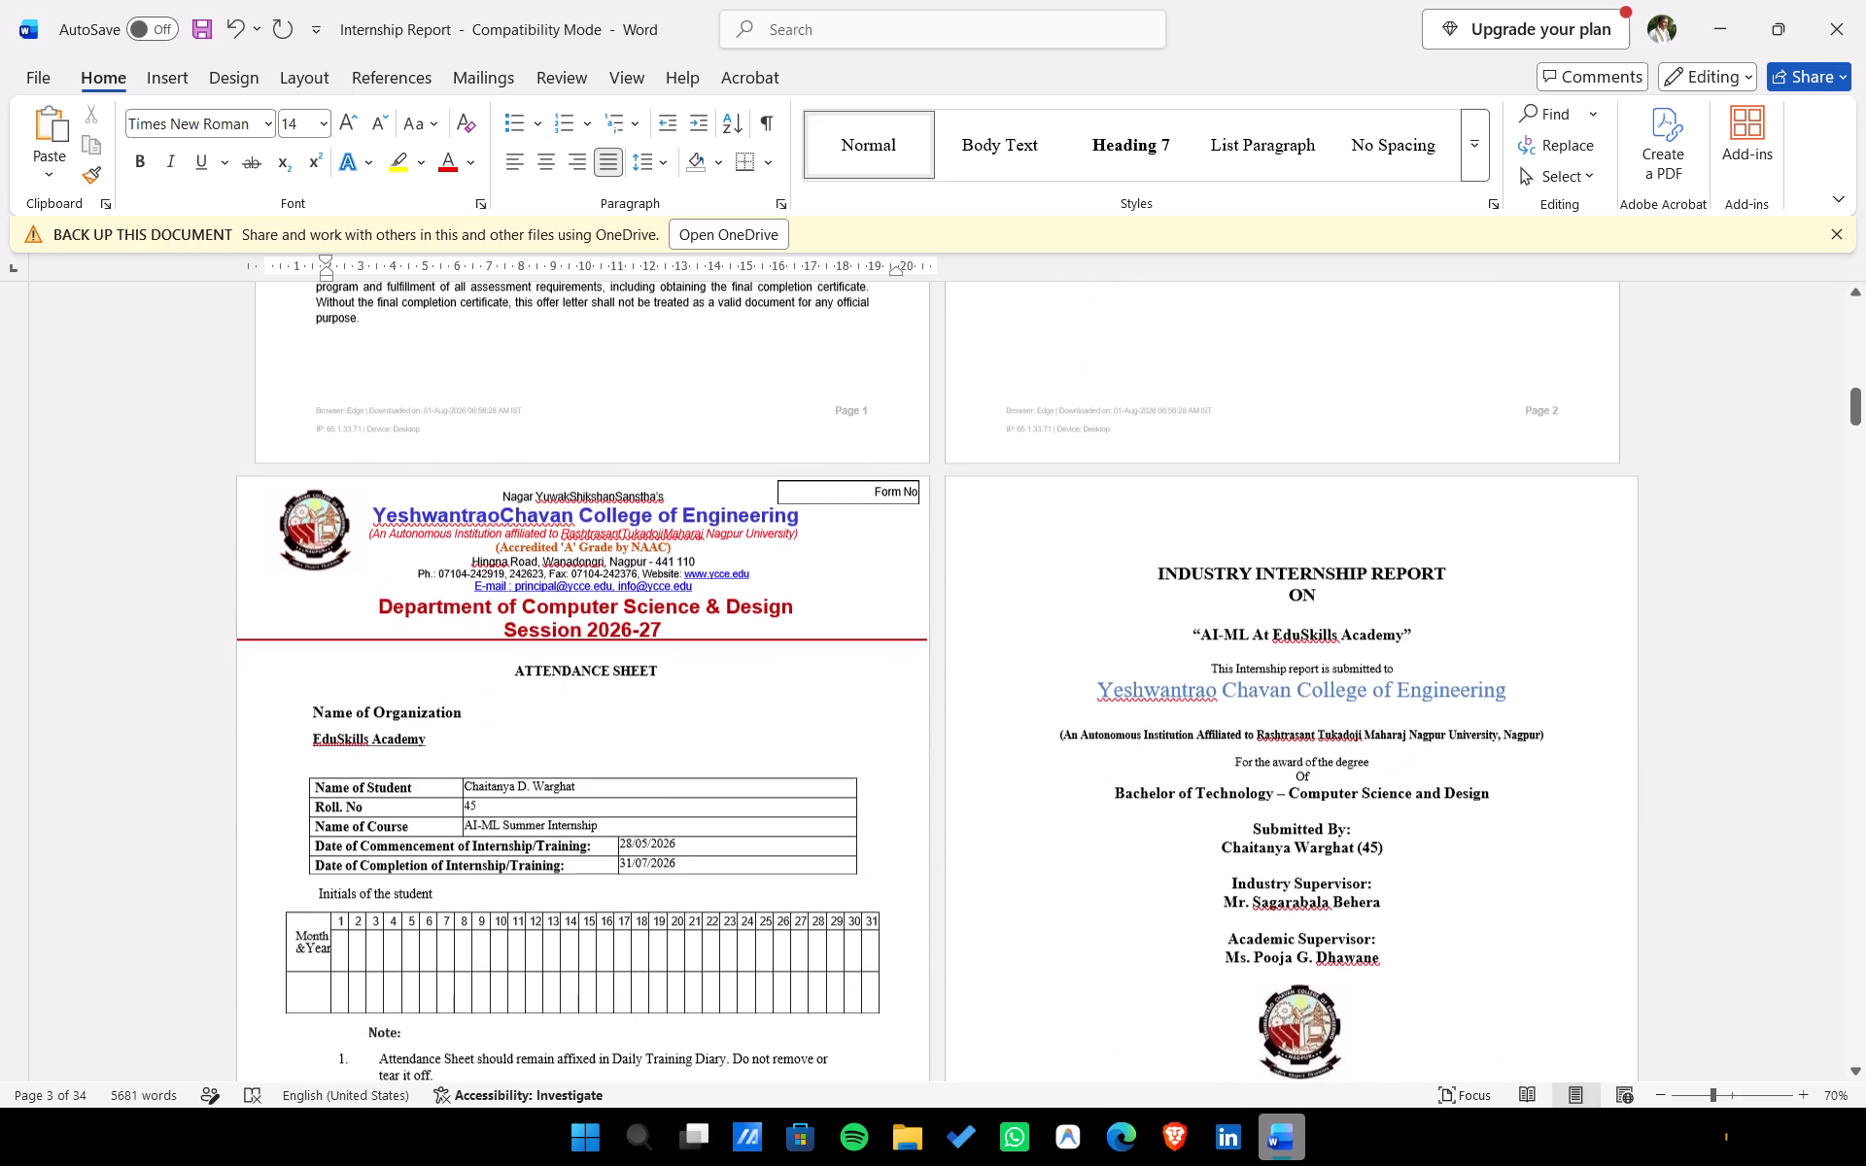
Review the title page, Table of Contents, Certificate of Approval, Acknowledgement and Internship Certificate pages for remaining errors.
{"action": "scroll", "coordinate": [1157, 508], "scroll_direction": "down", "scroll_amount": 1}
{"action": "scroll", "coordinate": [1084, 540], "scroll_direction": "down", "scroll_amount": 1}
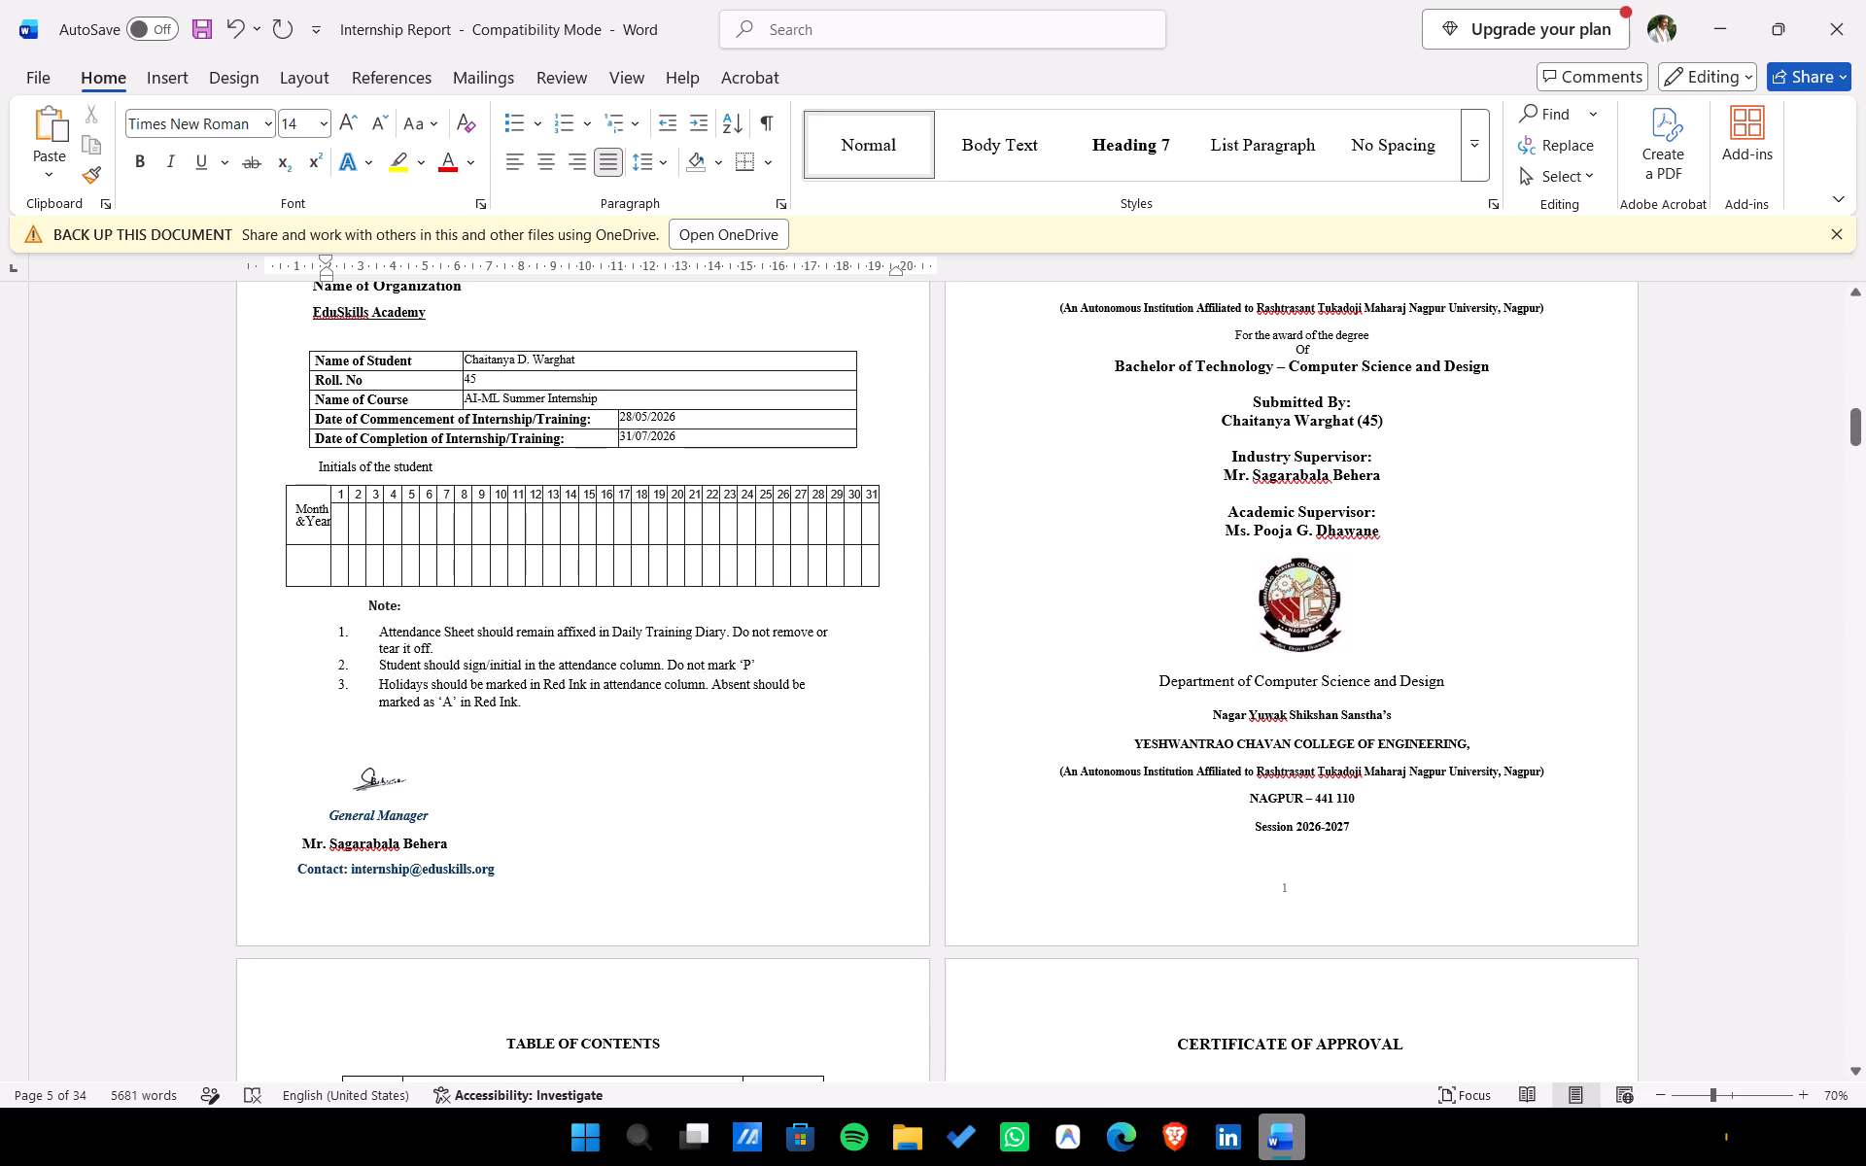
{"action": "scroll", "coordinate": [680, 775], "scroll_direction": "down", "scroll_amount": 1}
{"action": "scroll", "coordinate": [1043, 726], "scroll_direction": "down", "scroll_amount": 1}
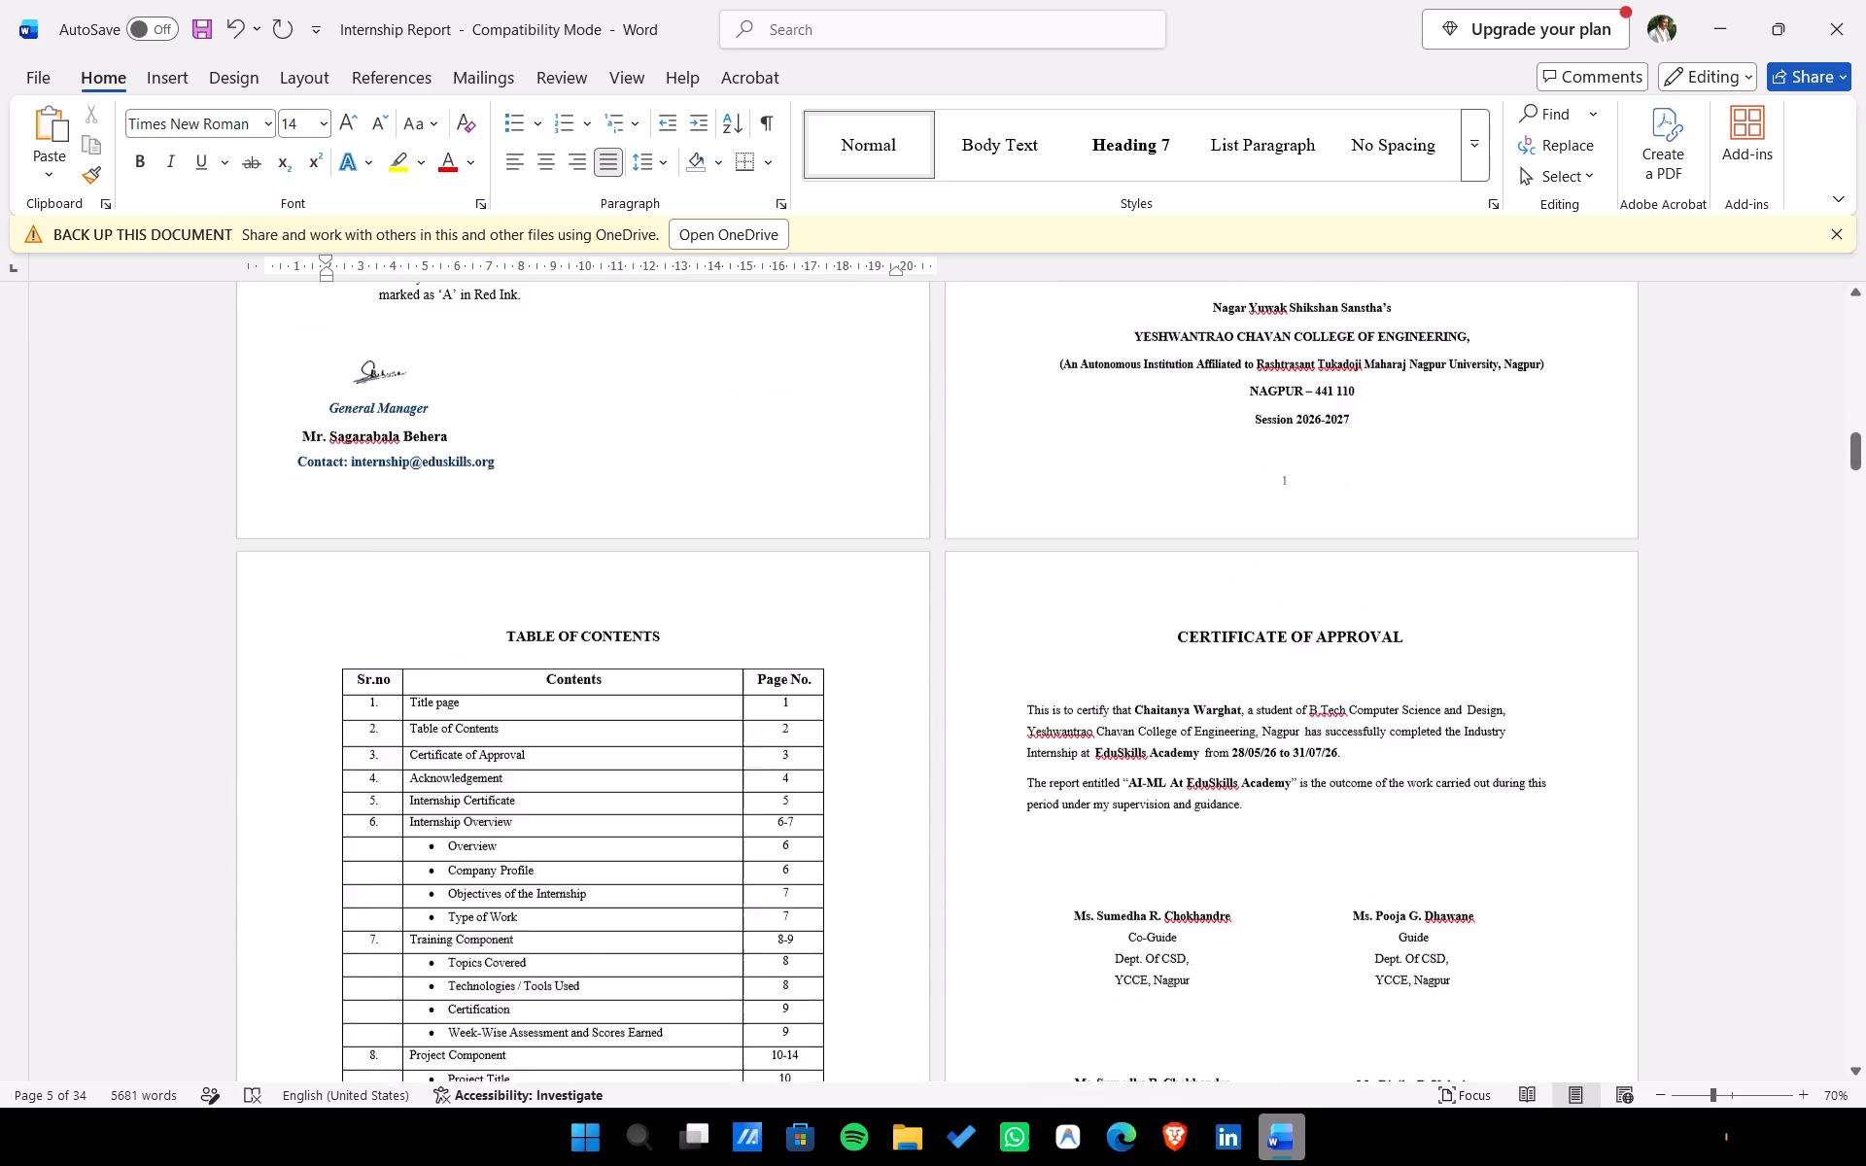
{"action": "scroll", "coordinate": [1043, 726], "scroll_direction": "down", "scroll_amount": 1}
{"action": "scroll", "coordinate": [1268, 687], "scroll_direction": "down", "scroll_amount": 1}
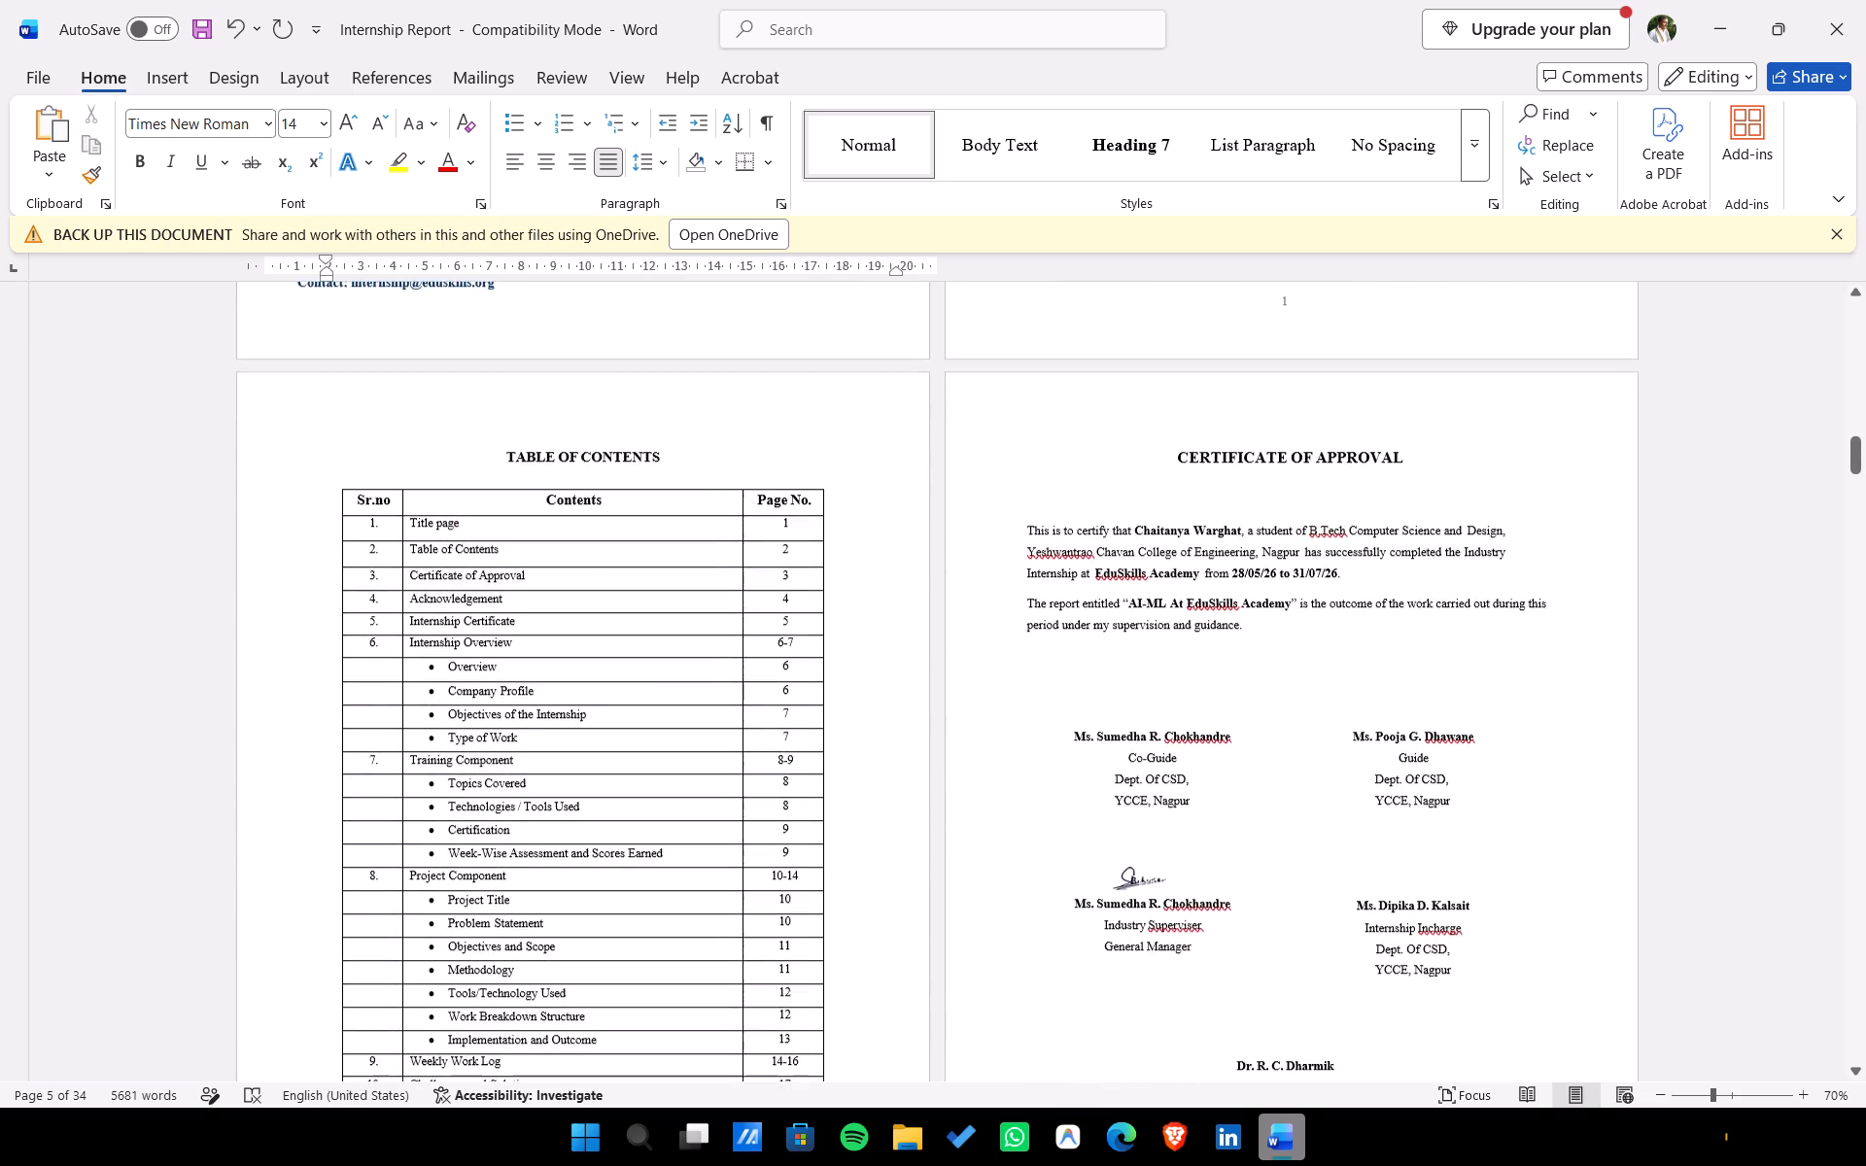
{"action": "scroll", "coordinate": [1370, 637], "scroll_direction": "down", "scroll_amount": 2}
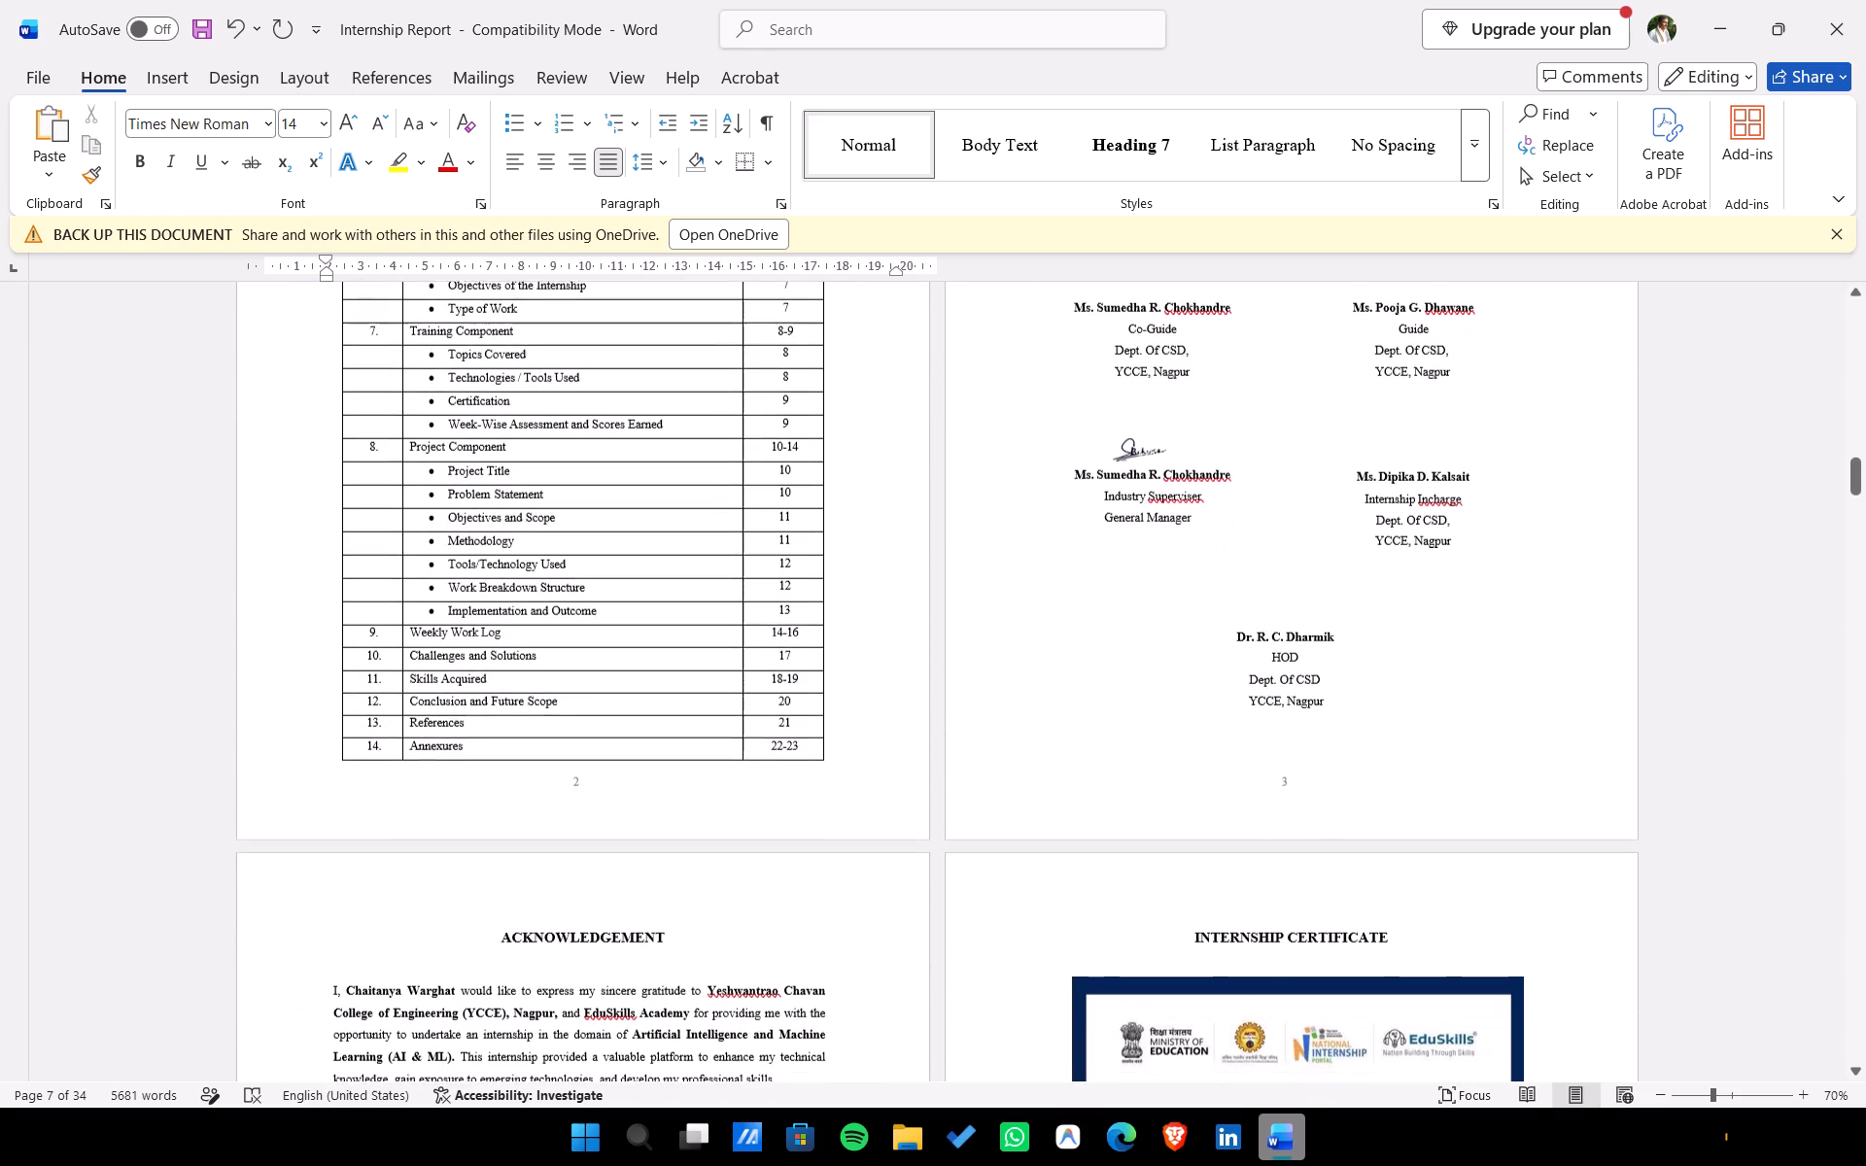
{"action": "scroll", "coordinate": [1269, 620], "scroll_direction": "down", "scroll_amount": 1}
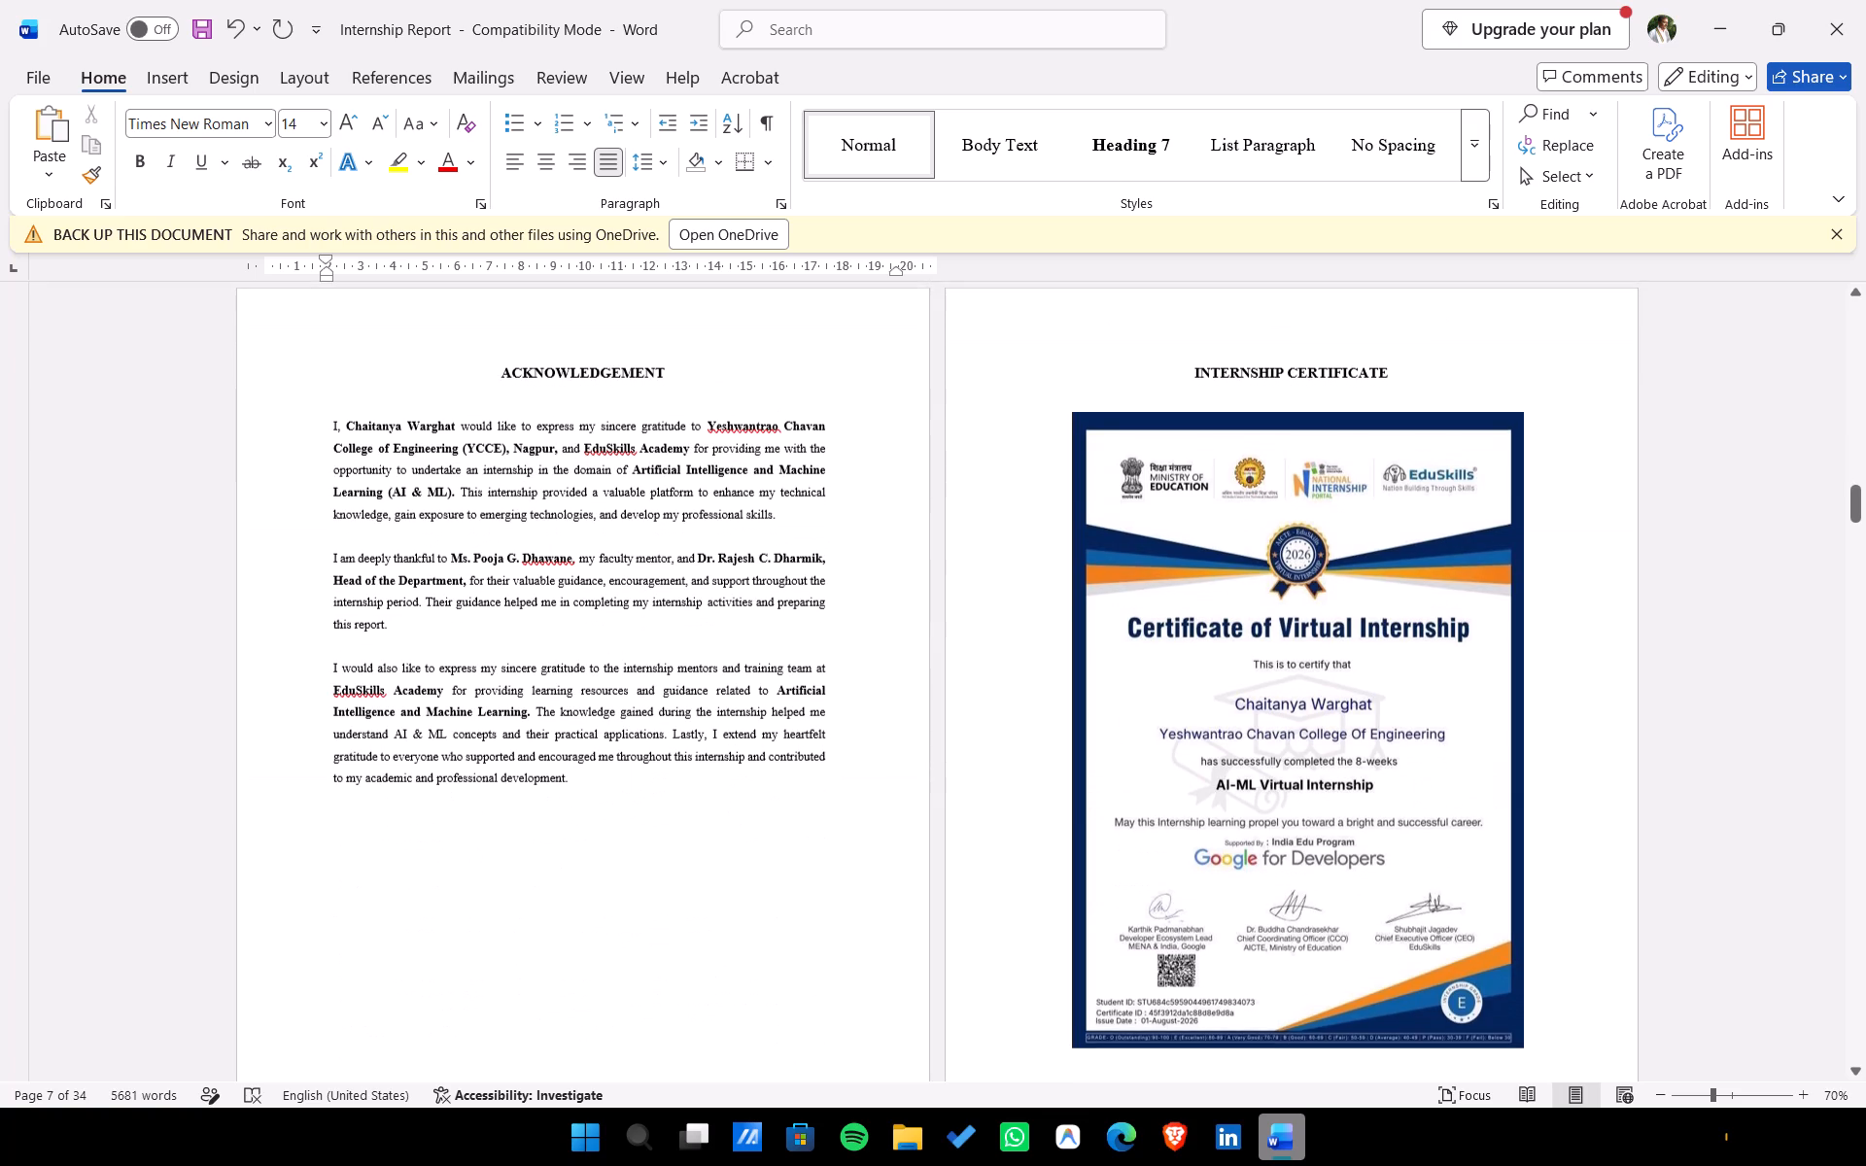
Compare the industry supervisor's name on the Attendance Sheet and title page with the signature block in the Certificate of Approval.
{"action": "scroll", "coordinate": [1615, 389], "scroll_direction": "up", "scroll_amount": 2}
{"action": "left_click", "coordinate": [1333, 813]}
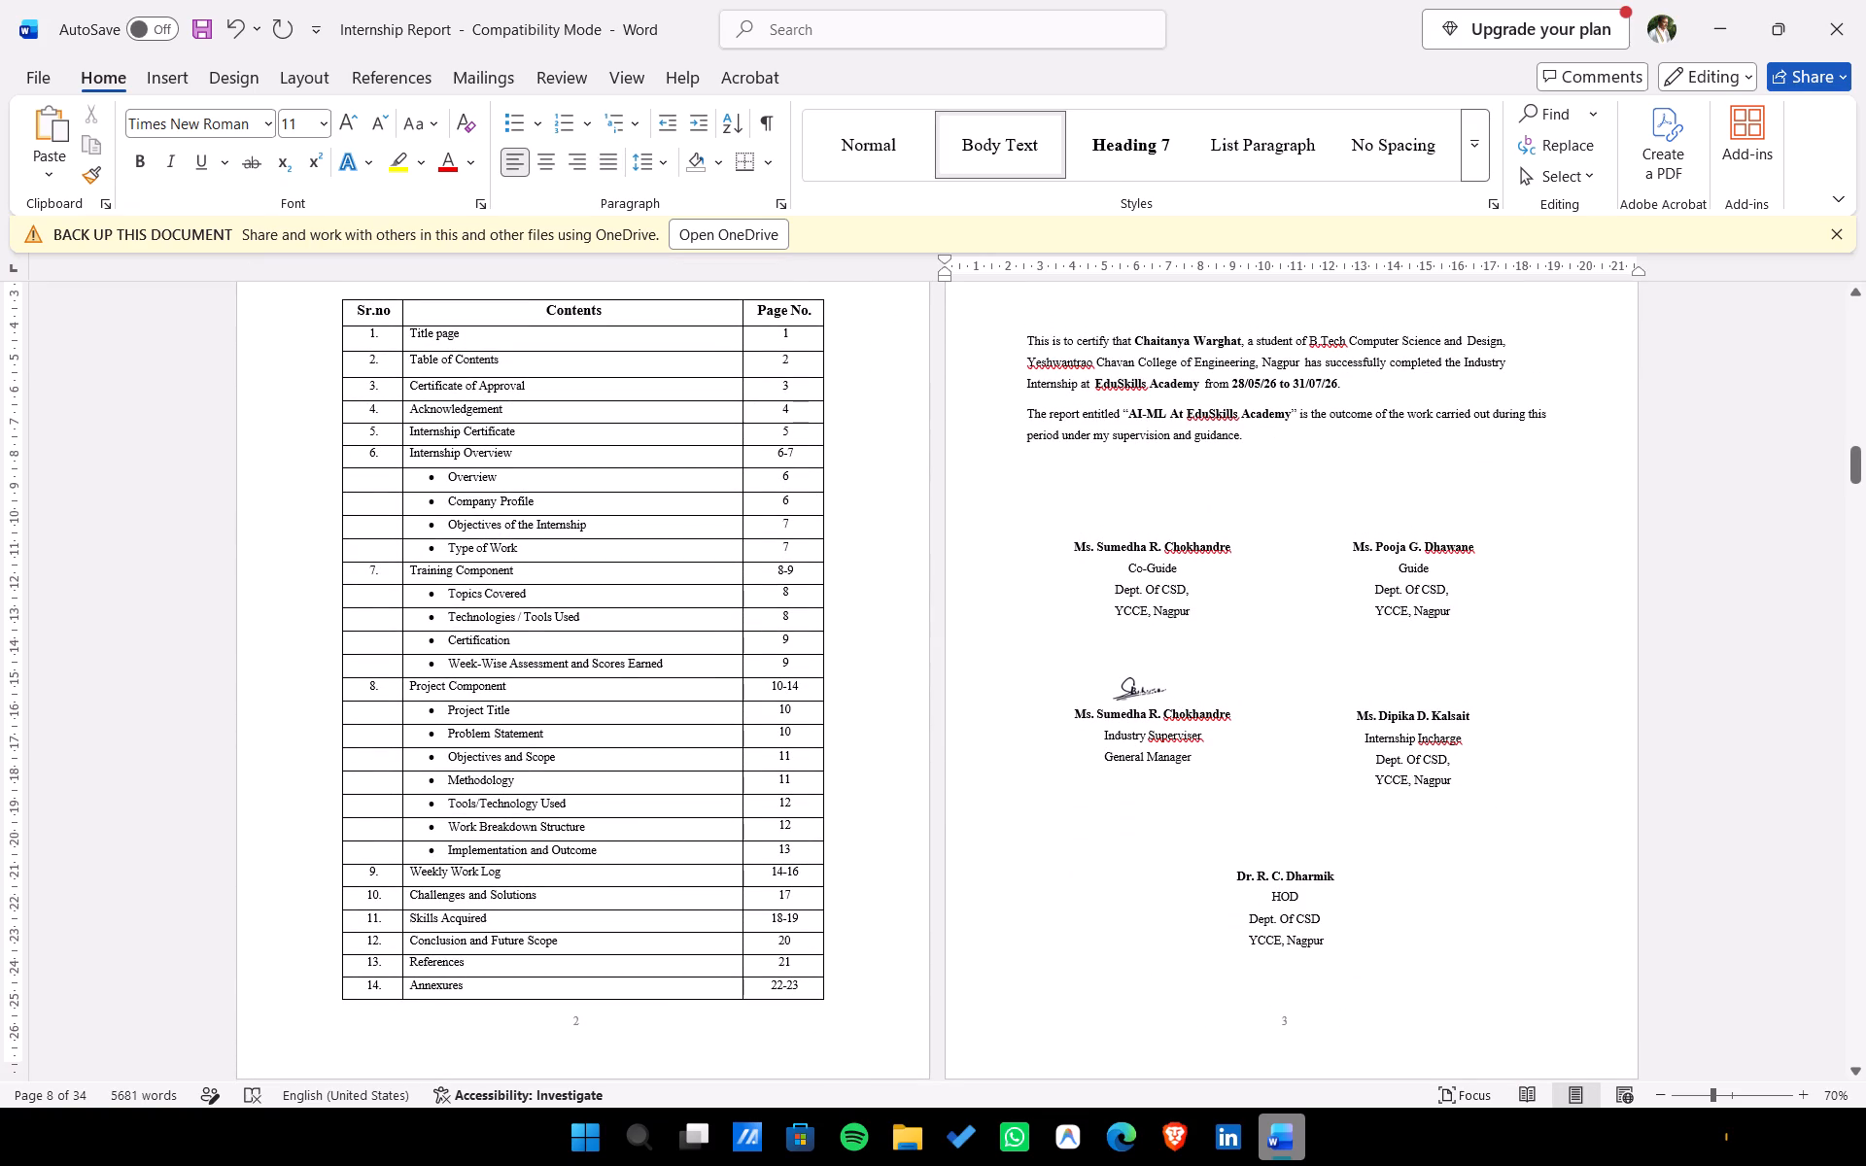
{"action": "scroll", "coordinate": [1333, 813], "scroll_direction": "up", "scroll_amount": 1}
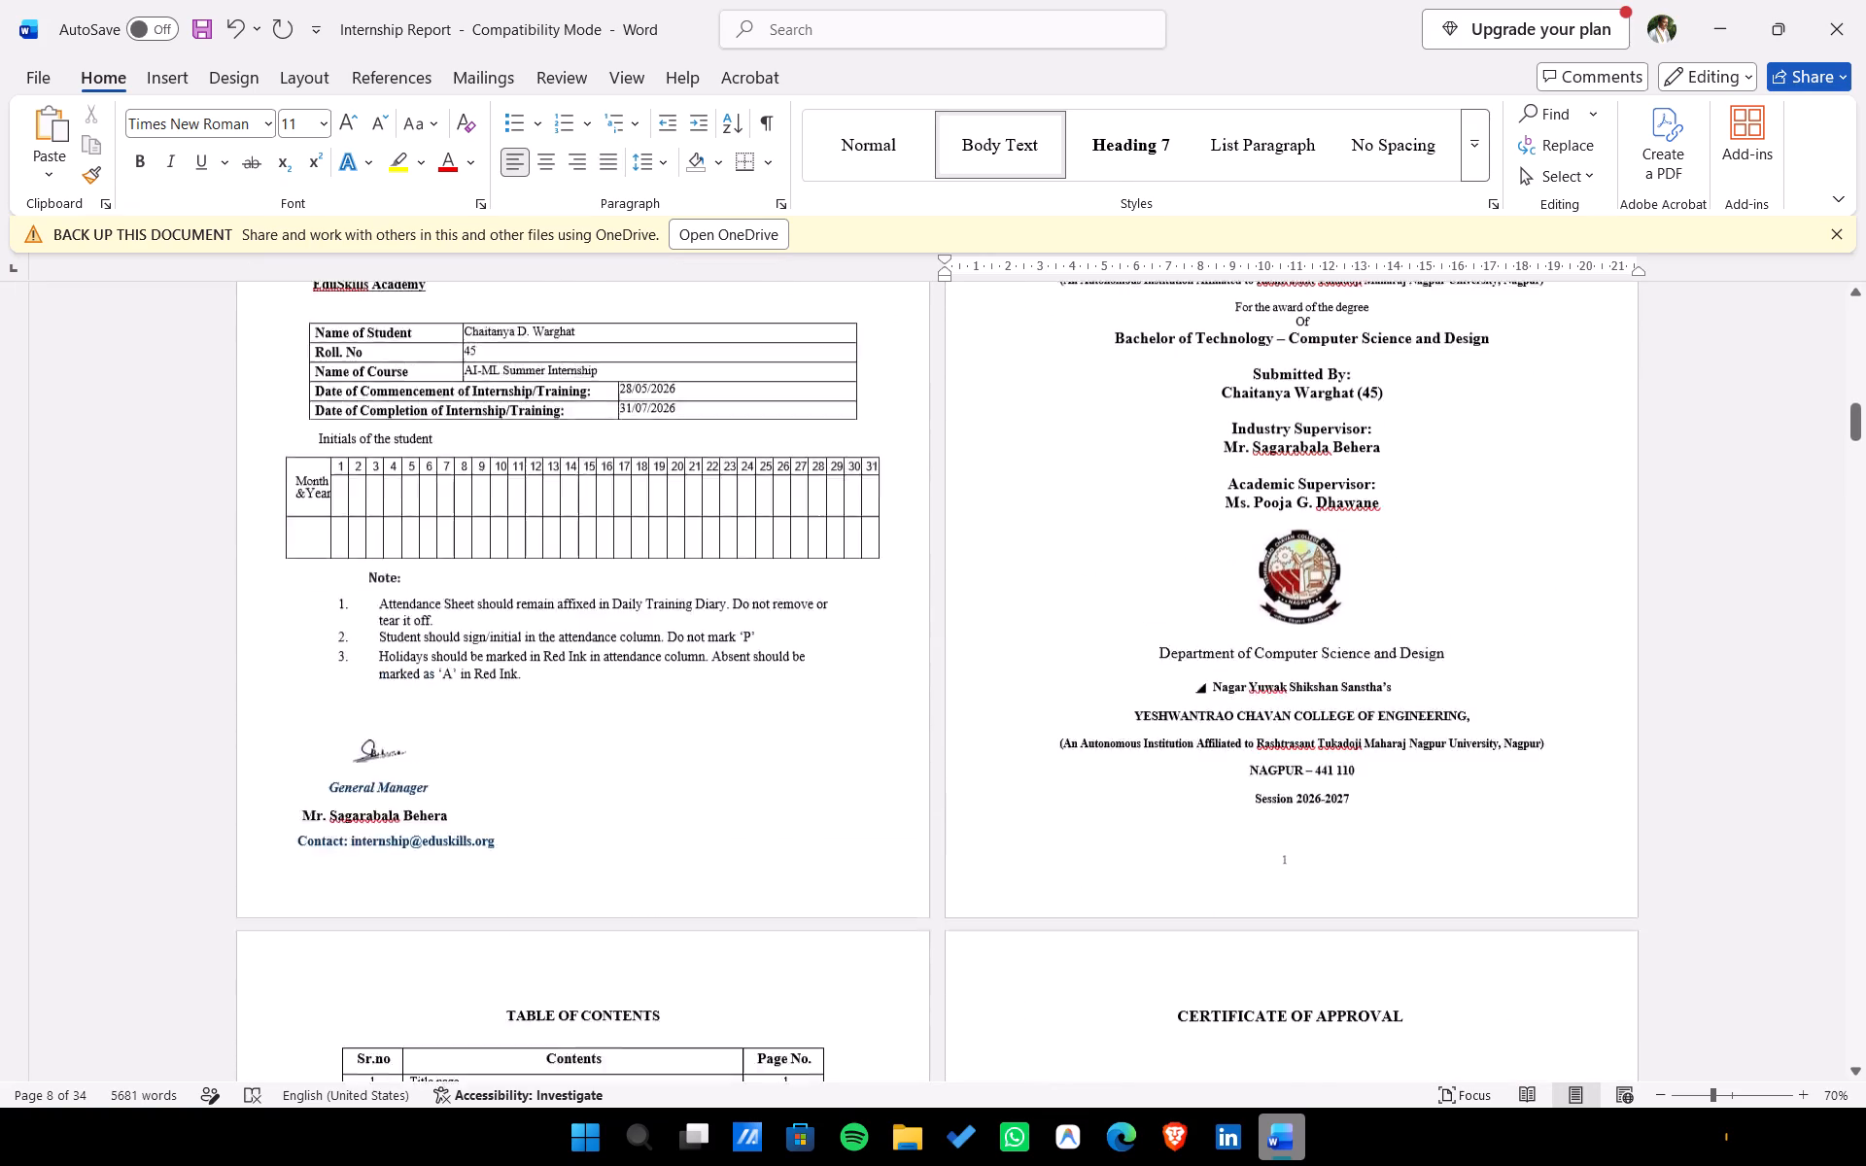
{"action": "right_click", "coordinate": [1333, 813]}
{"action": "scroll", "coordinate": [1204, 773], "scroll_direction": "down", "scroll_amount": 1}
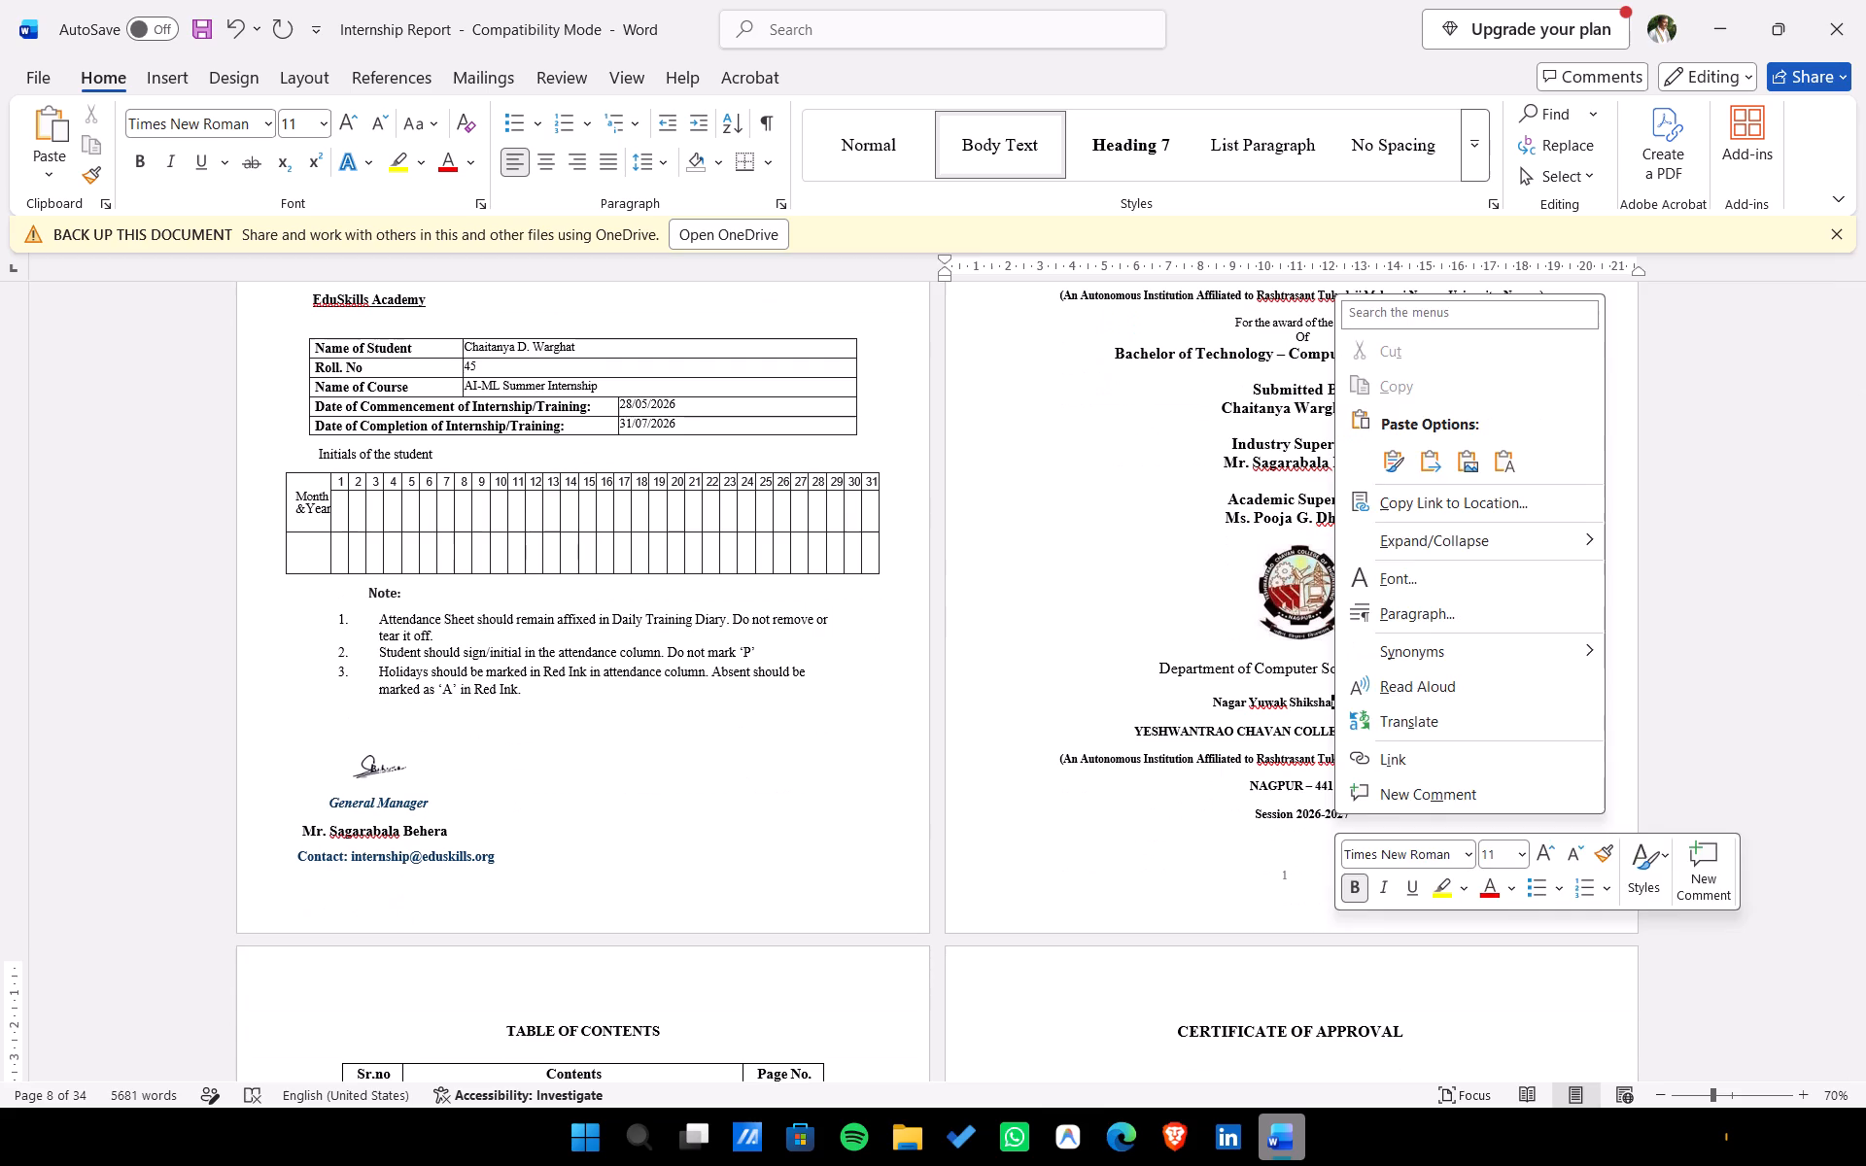
{"action": "left_click", "coordinate": [870, 674]}
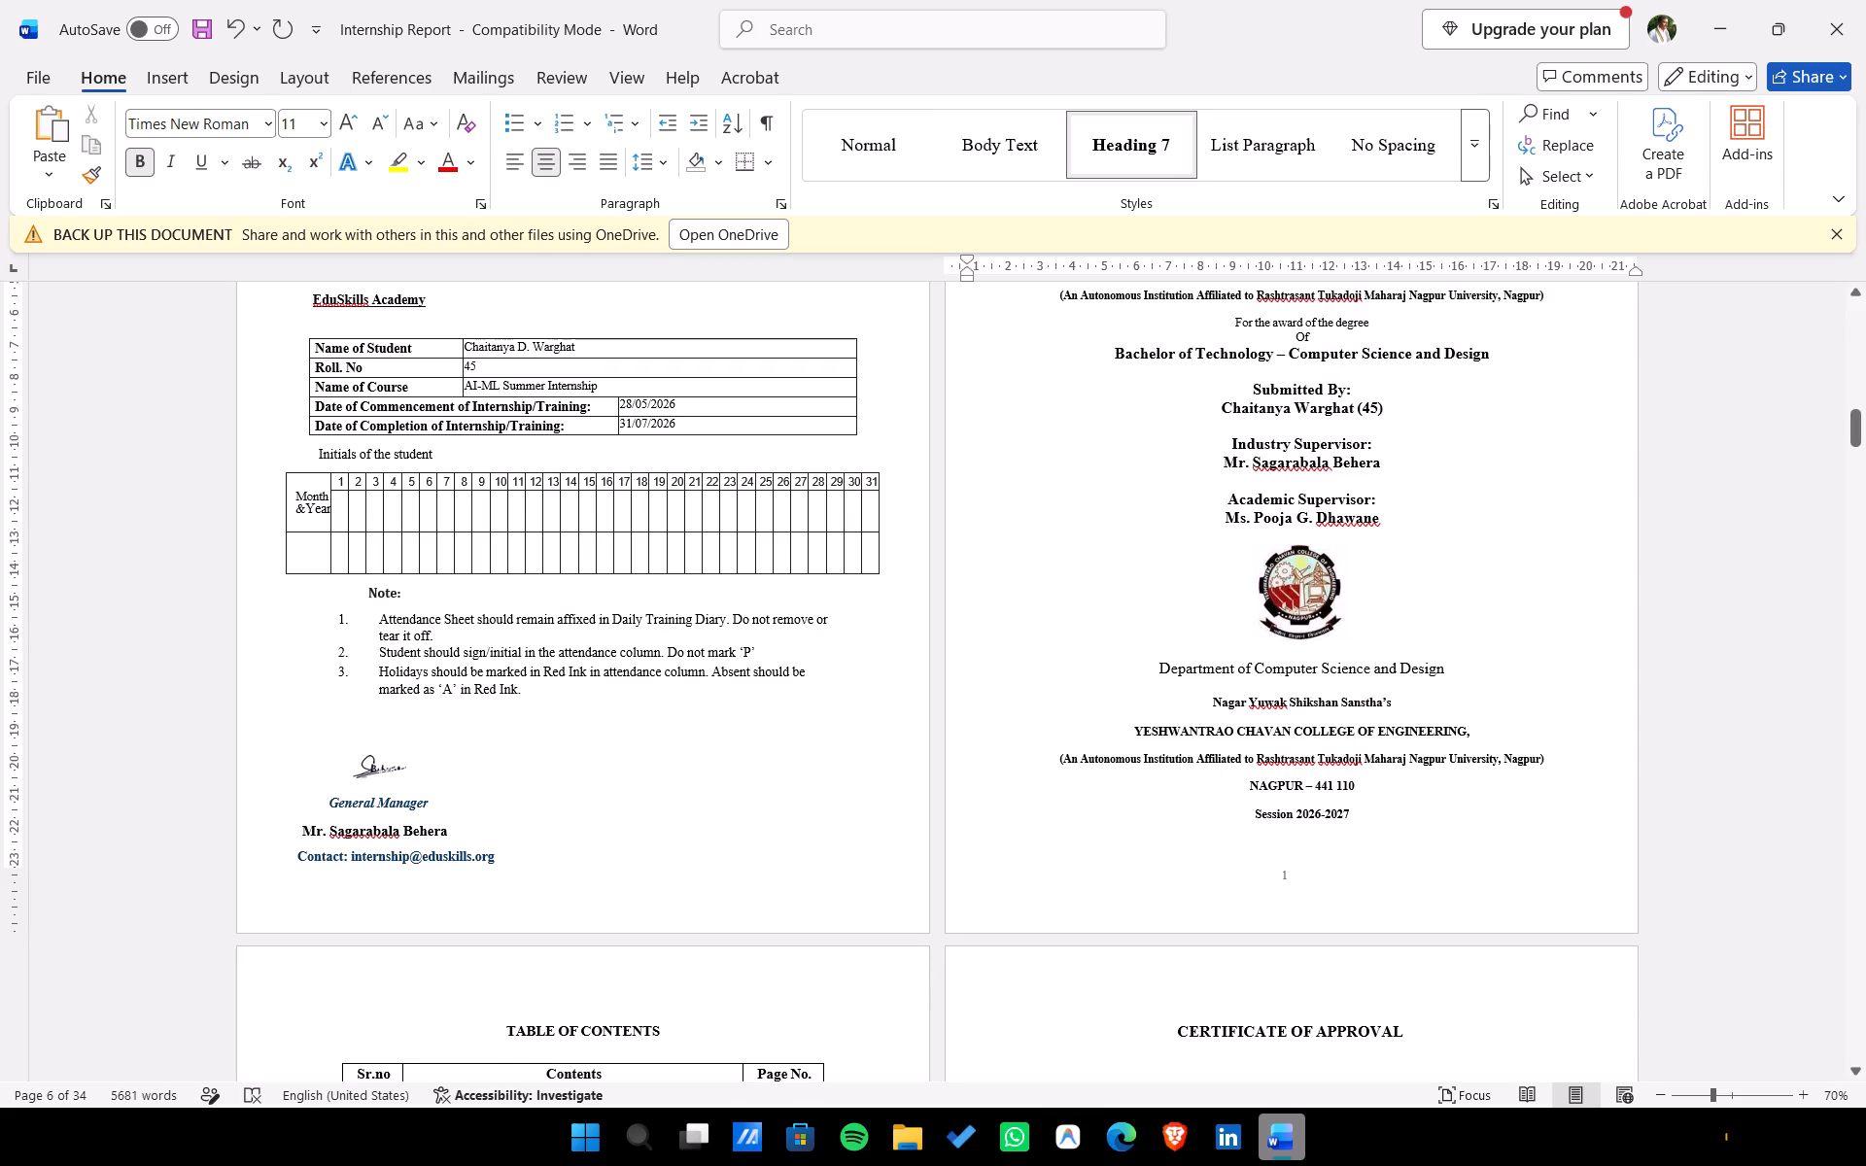
{"action": "left_click", "coordinate": [642, 604]}
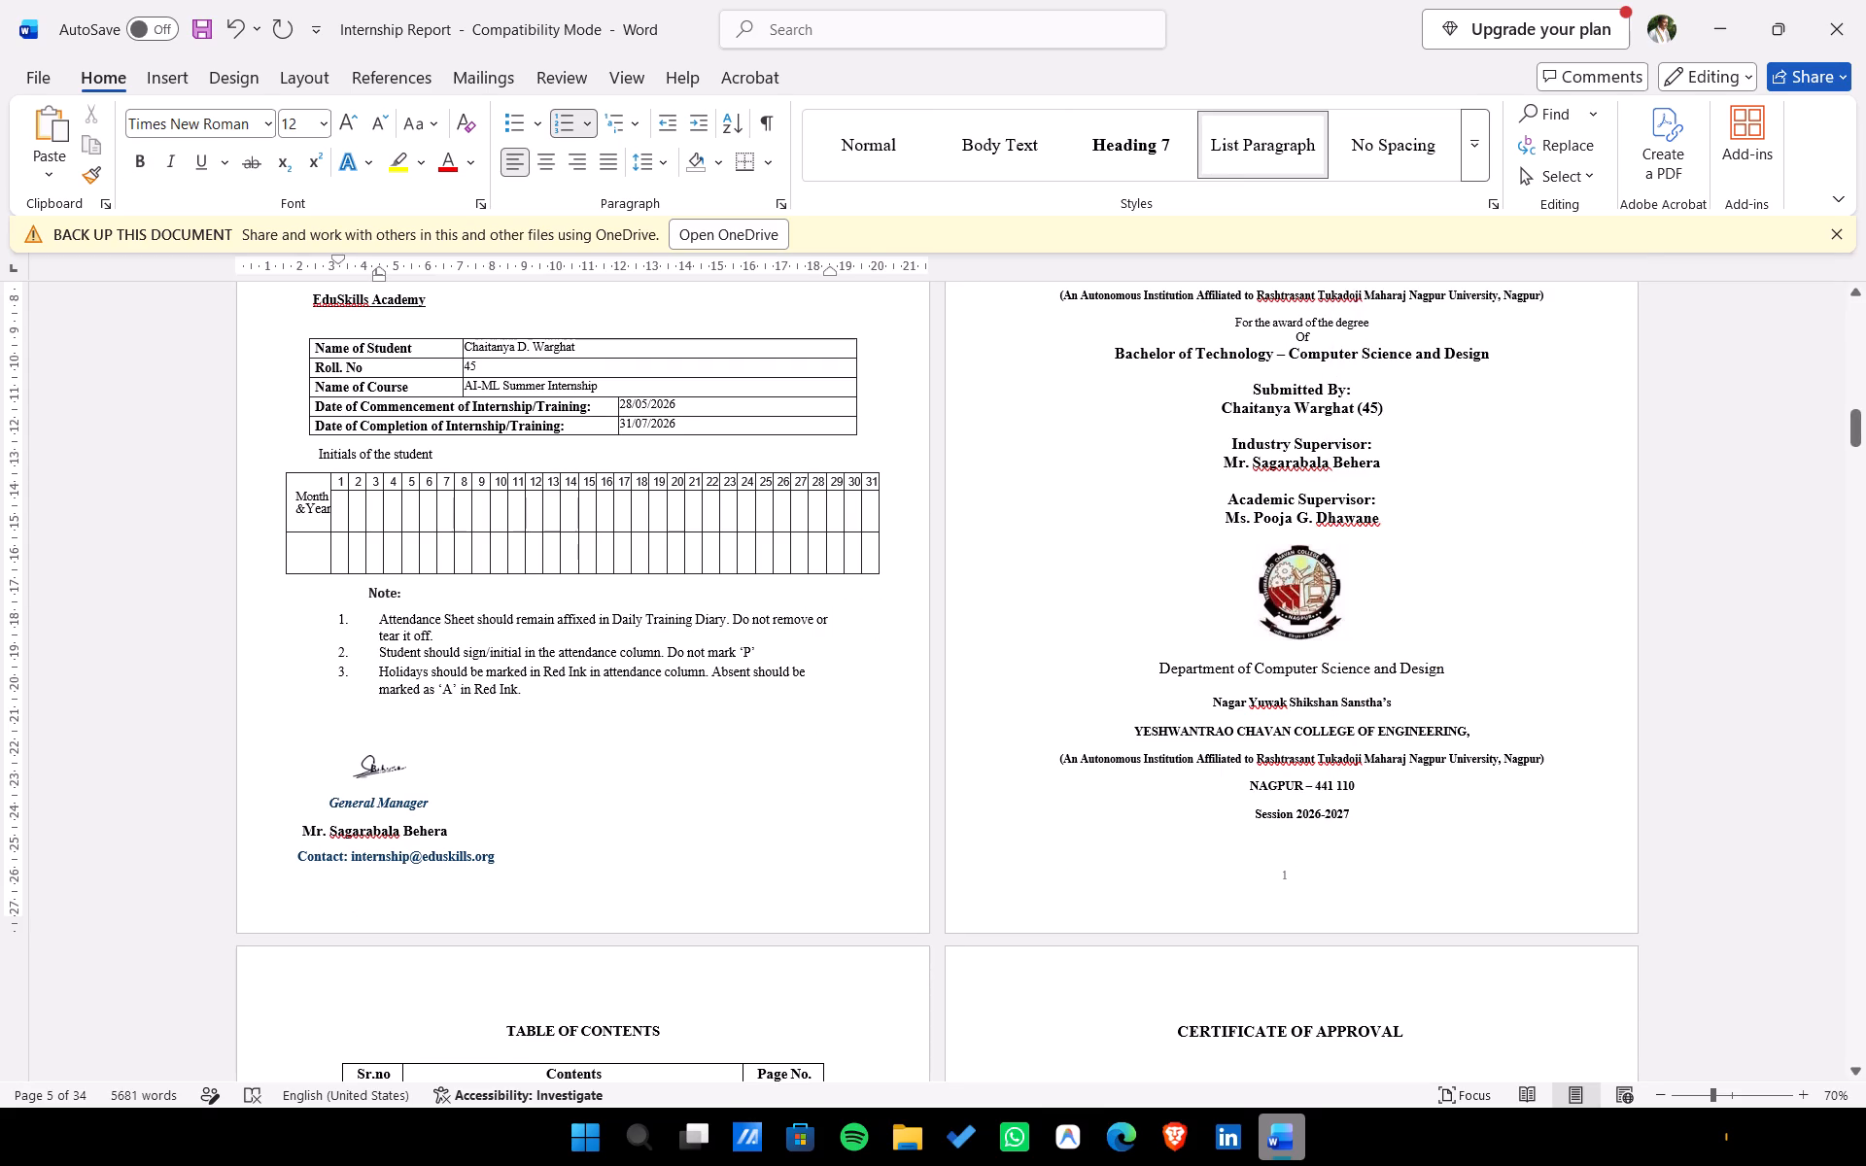
{"action": "scroll", "coordinate": [899, 762], "scroll_direction": "down", "scroll_amount": 1}
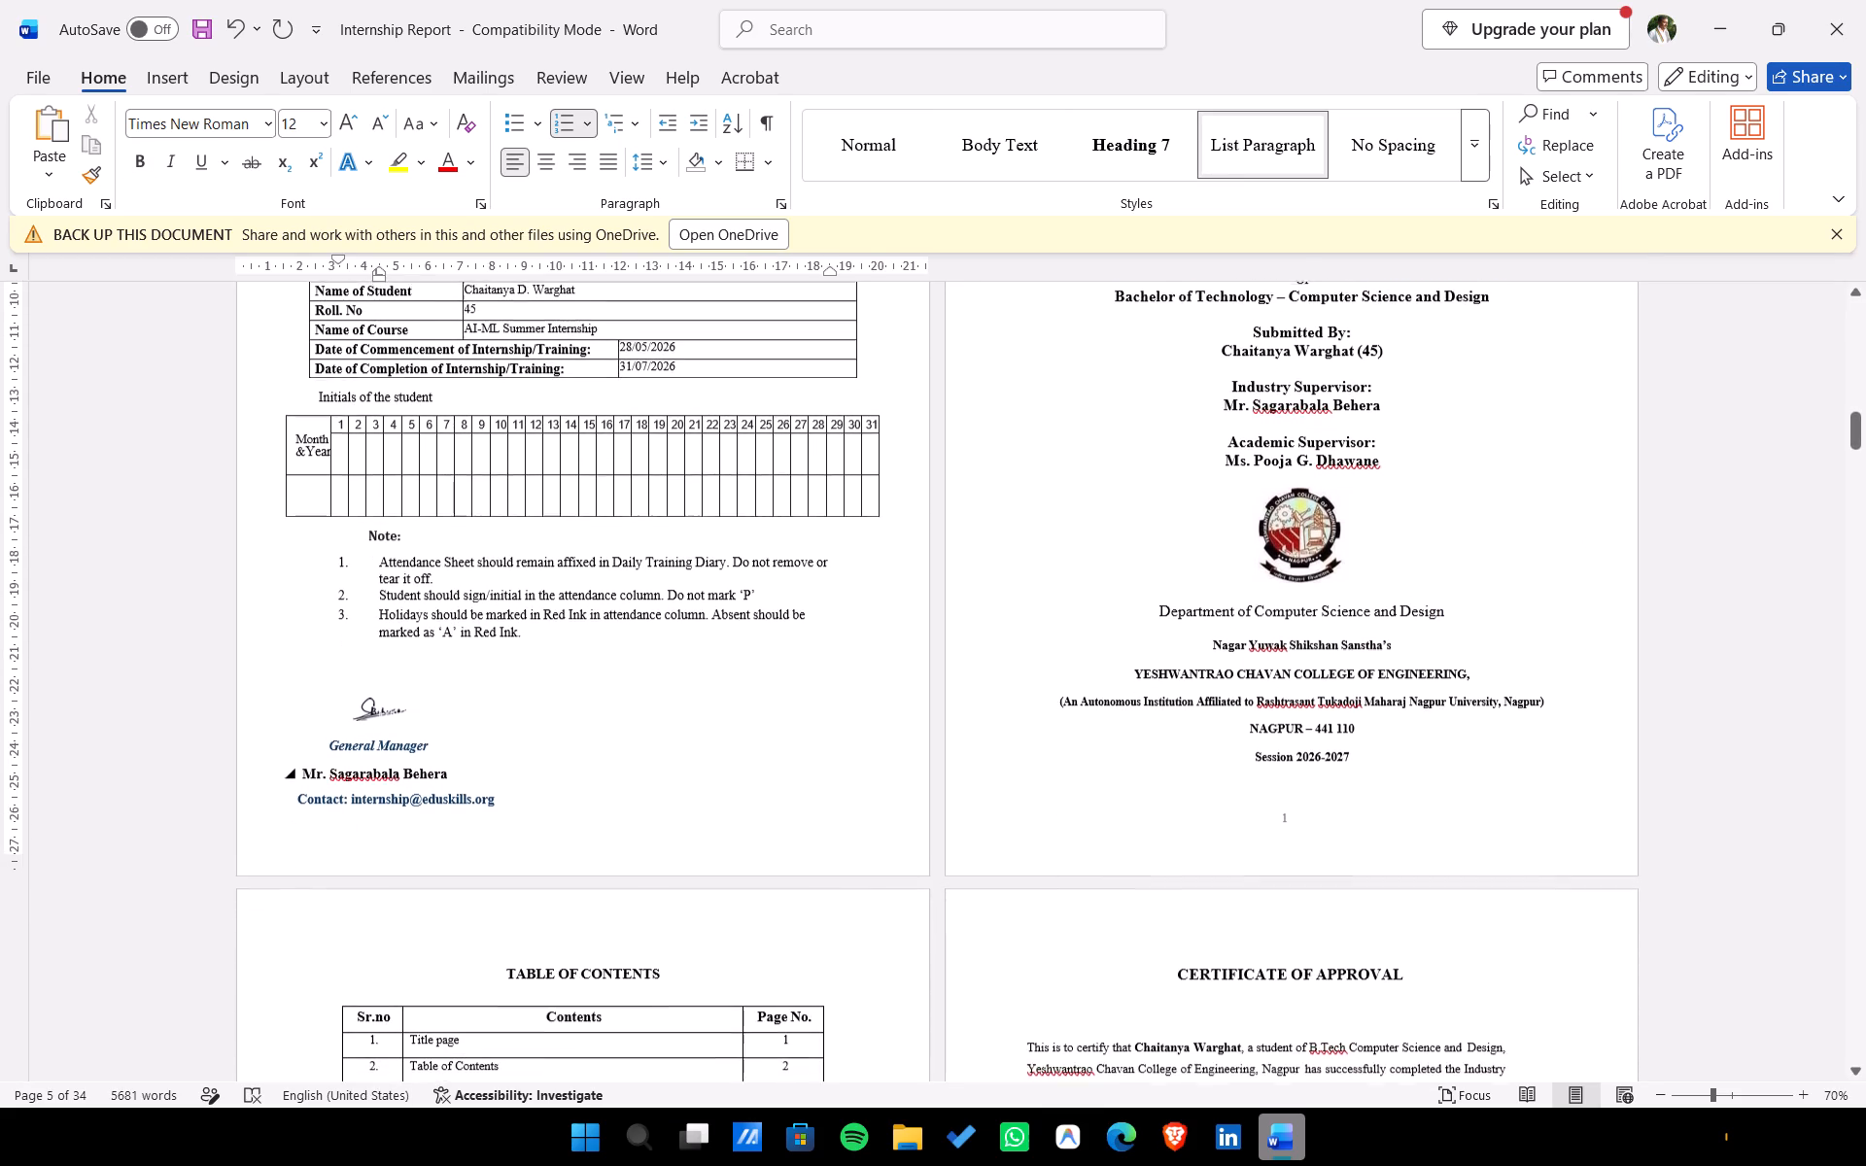
{"action": "scroll", "coordinate": [899, 762], "scroll_direction": "down", "scroll_amount": 1}
Copy the industry supervisor's titled name from the title page and paste it after the name above Industry Superviser in the Certificate of Approval.
{"action": "left_click_drag", "start_coordinate": [1387, 359], "coordinate": [1334, 359]}
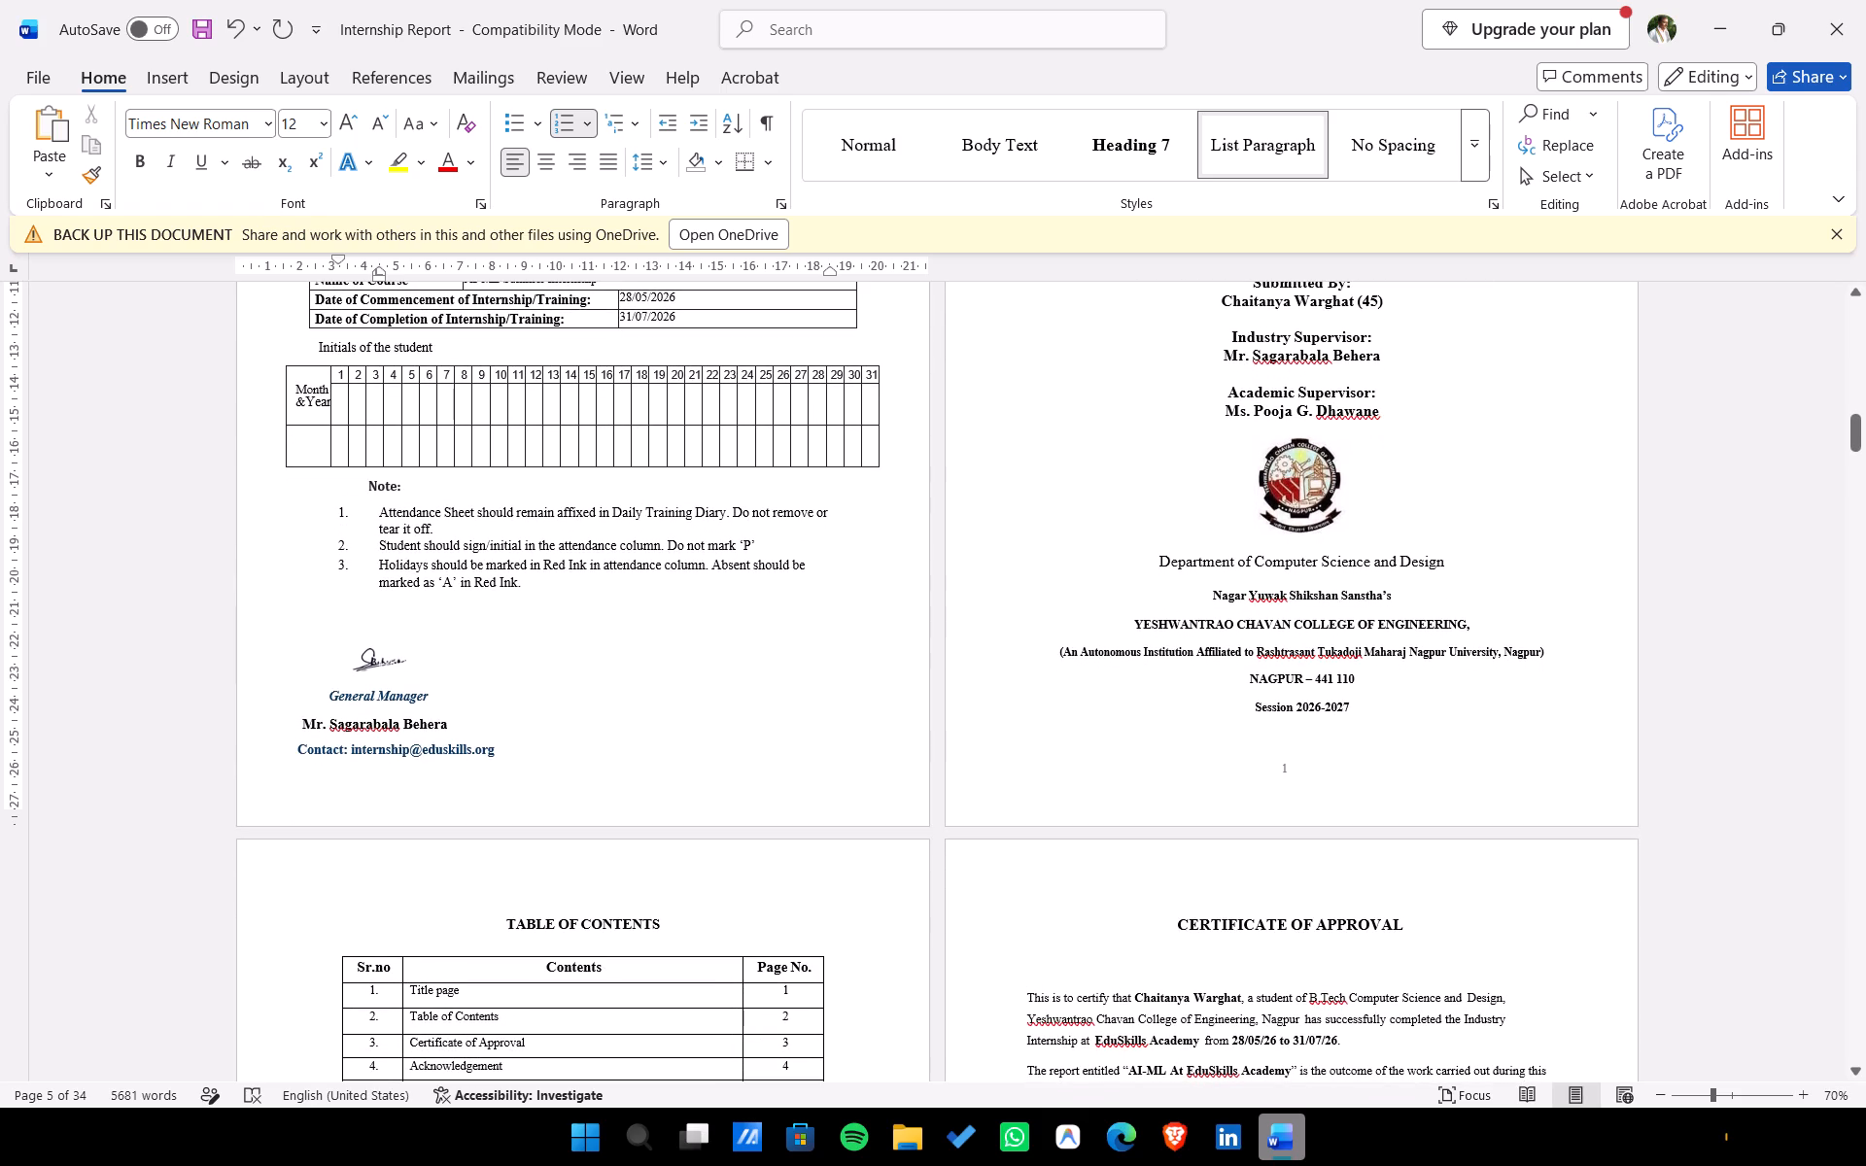
{"action": "left_click_drag", "start_coordinate": [1334, 359], "coordinate": [1217, 359]}
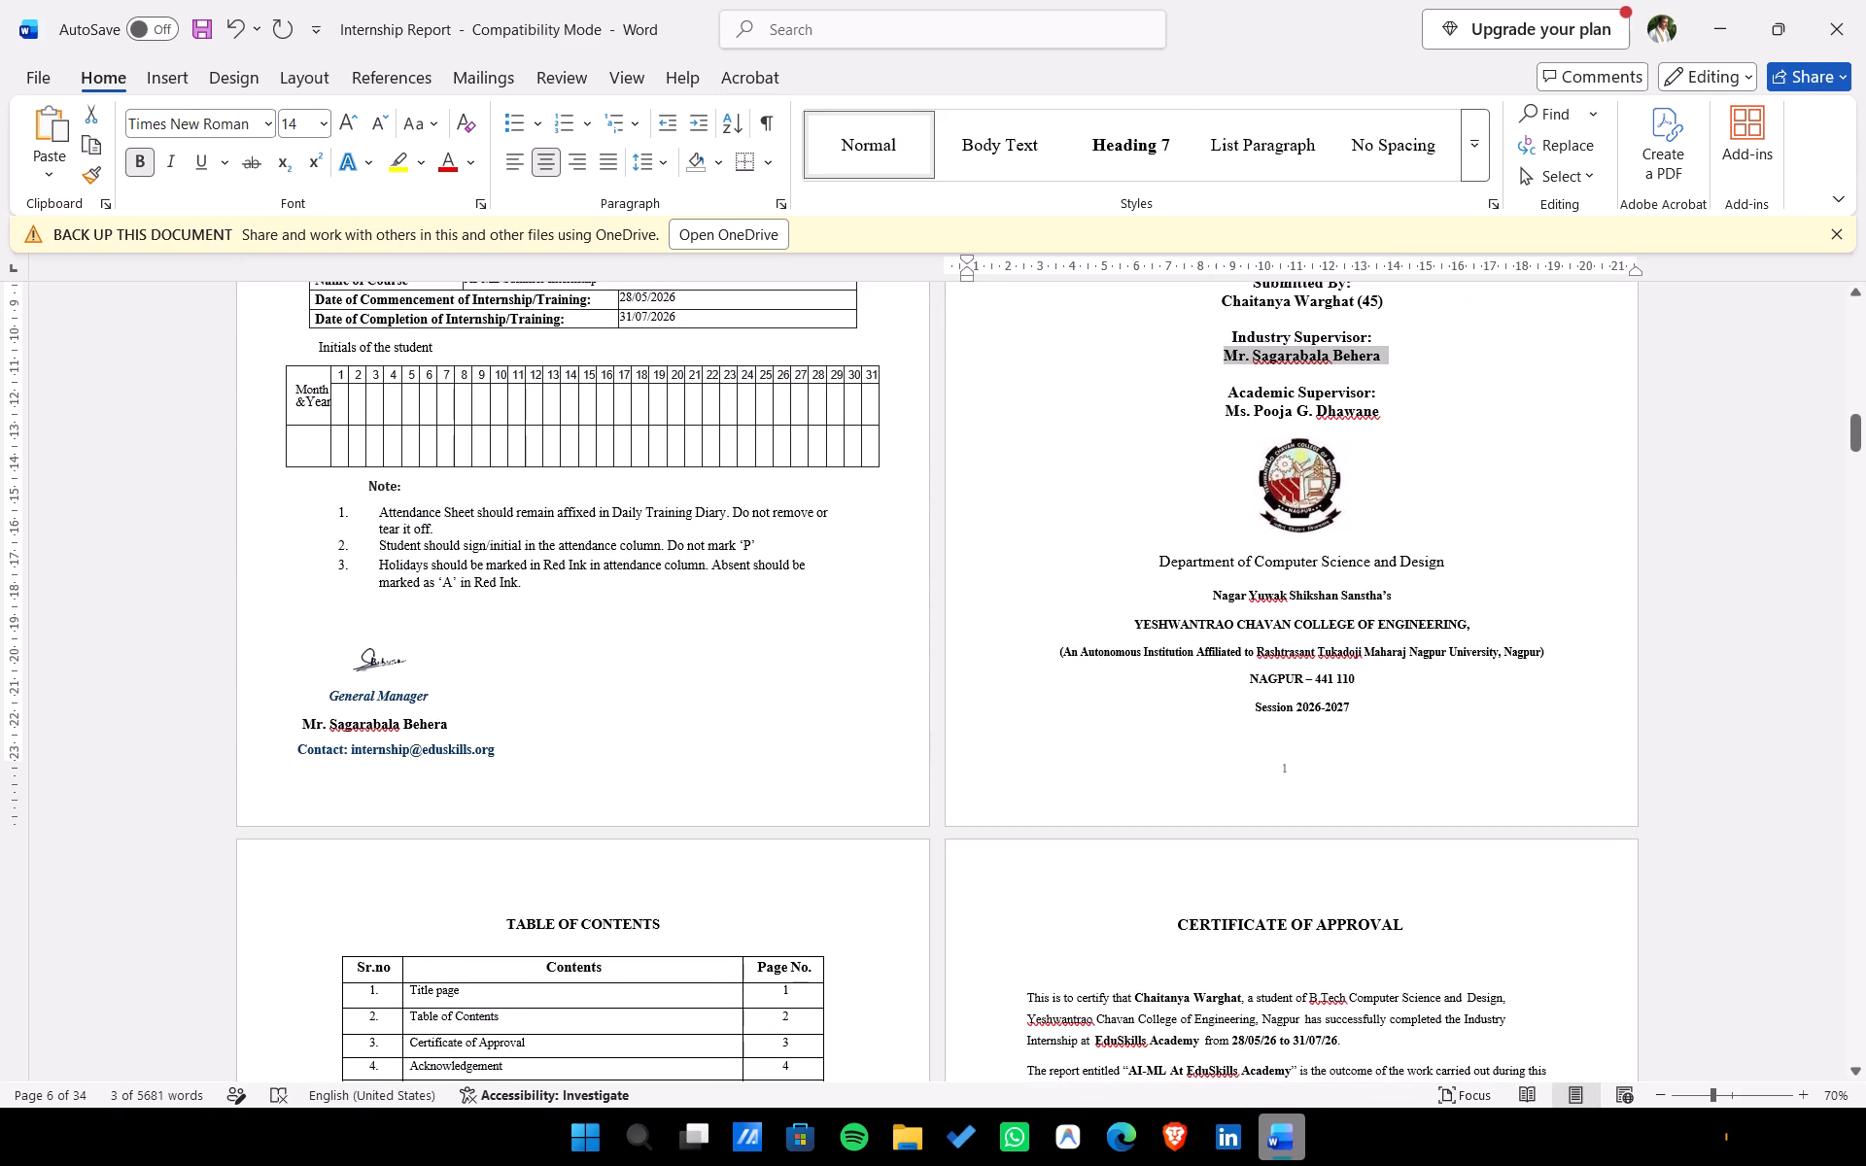
{"action": "key", "text": "ctrl+c"}
{"action": "left_click", "coordinate": [1163, 634]}
{"action": "scroll", "coordinate": [1163, 634], "scroll_direction": "down", "scroll_amount": 1}
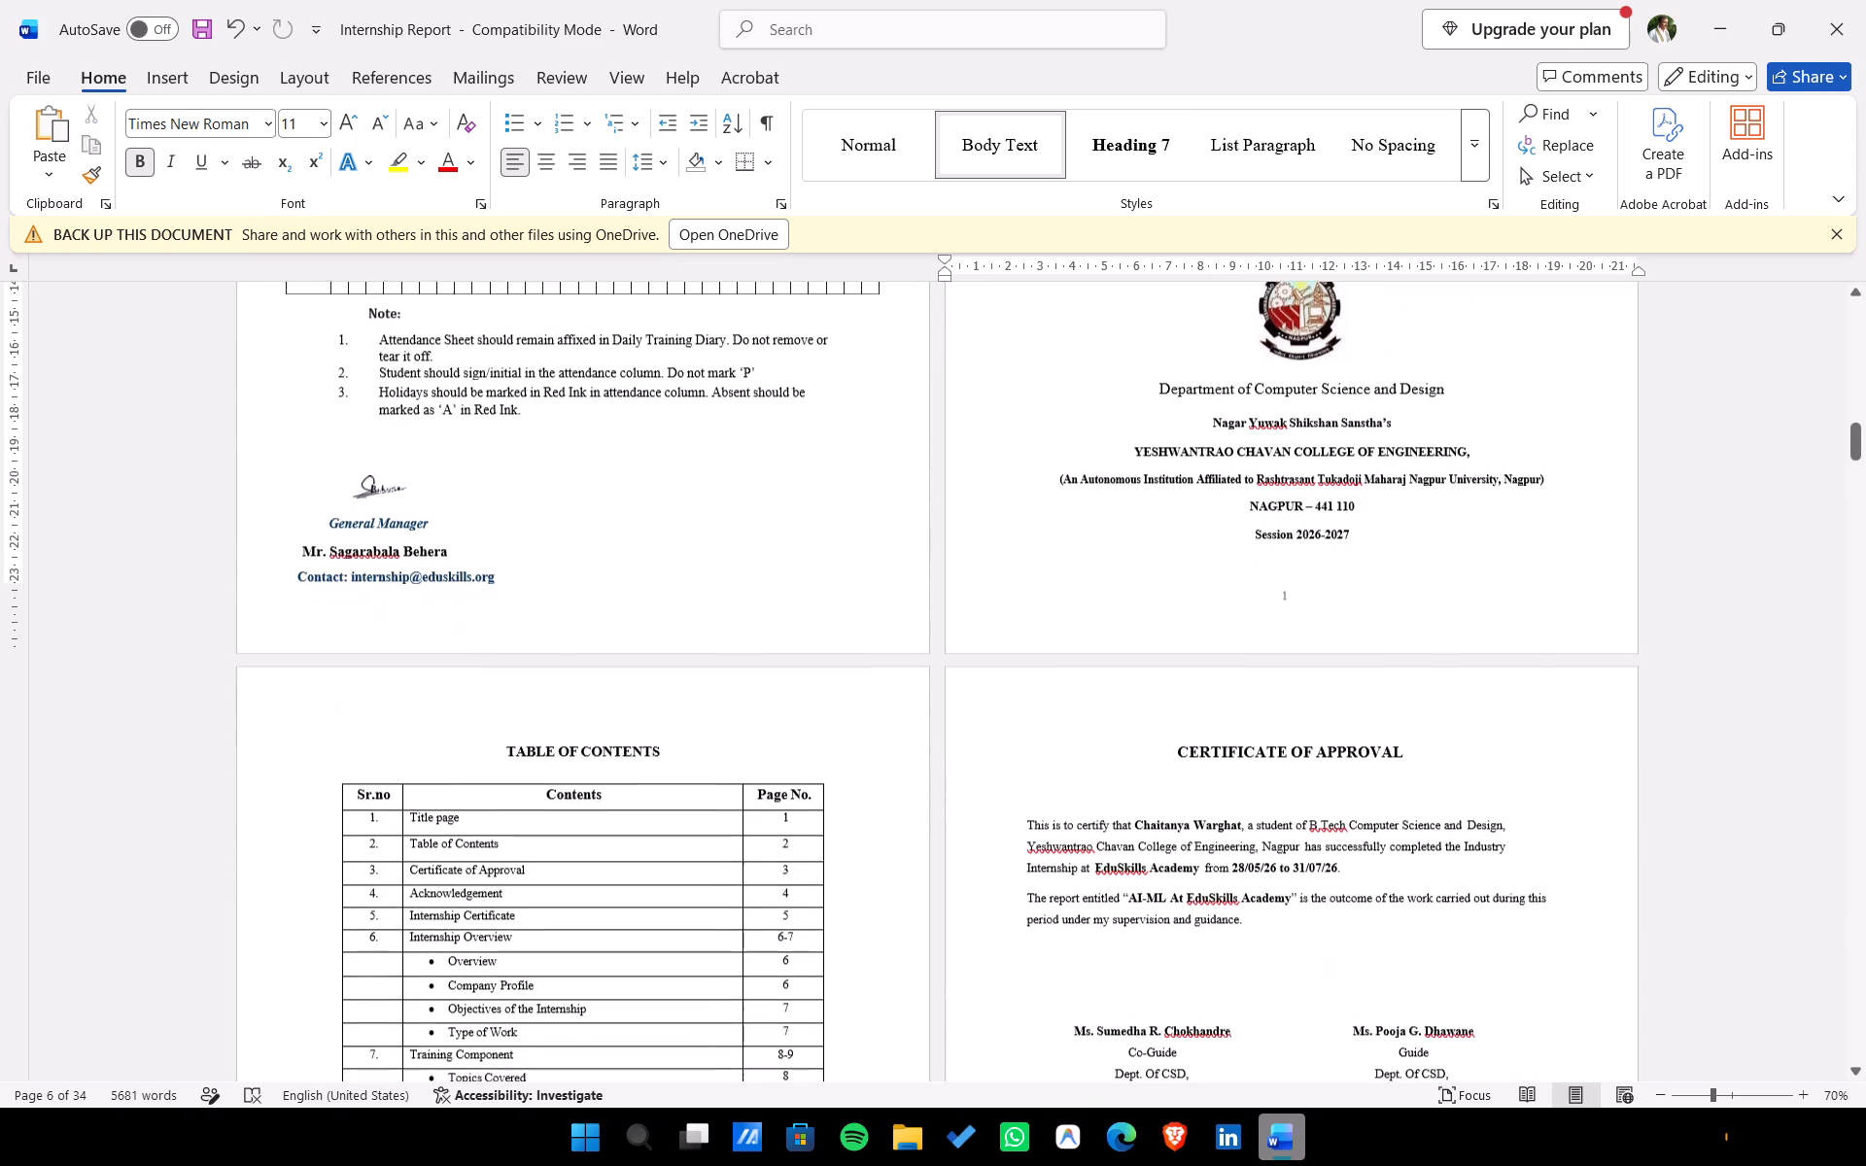
{"action": "scroll", "coordinate": [1163, 634], "scroll_direction": "down", "scroll_amount": 2}
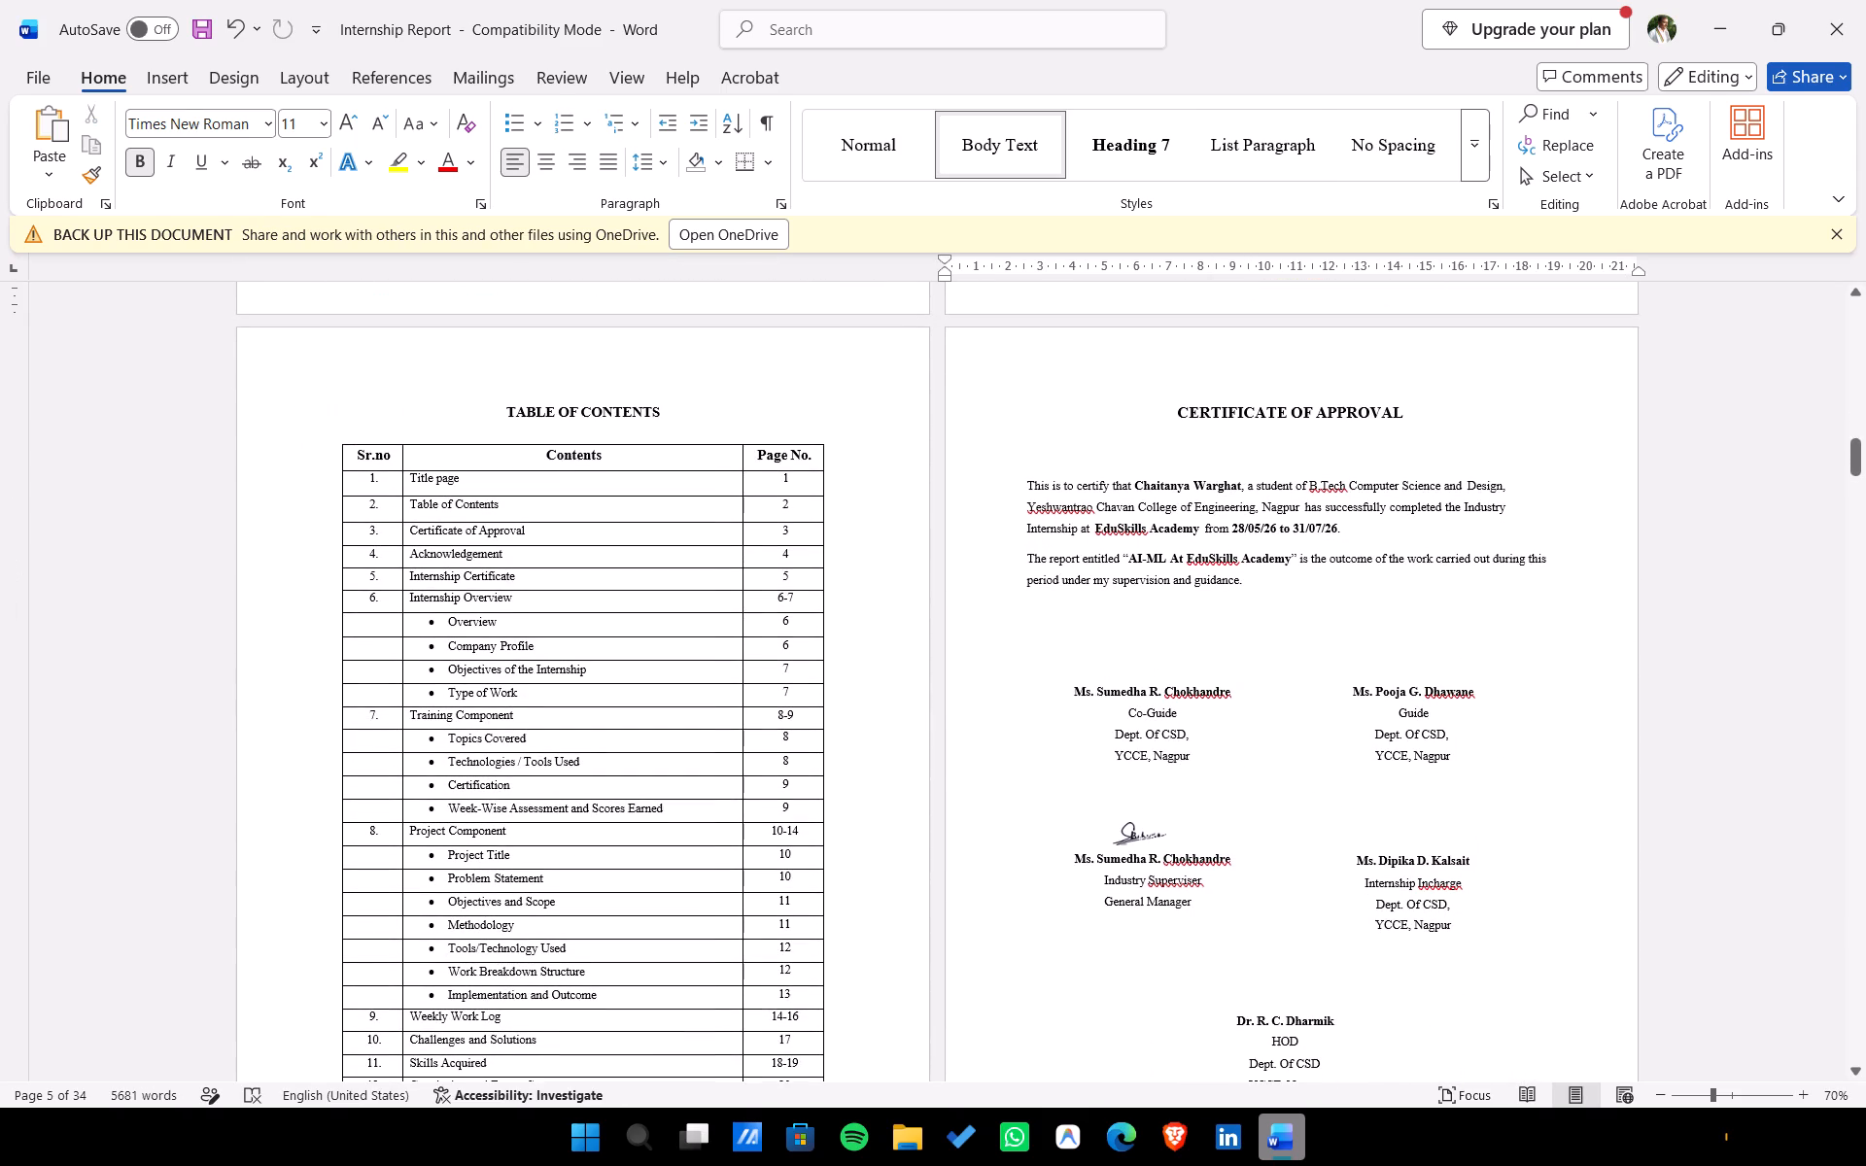
{"action": "scroll", "coordinate": [1219, 830], "scroll_direction": "down", "scroll_amount": 1}
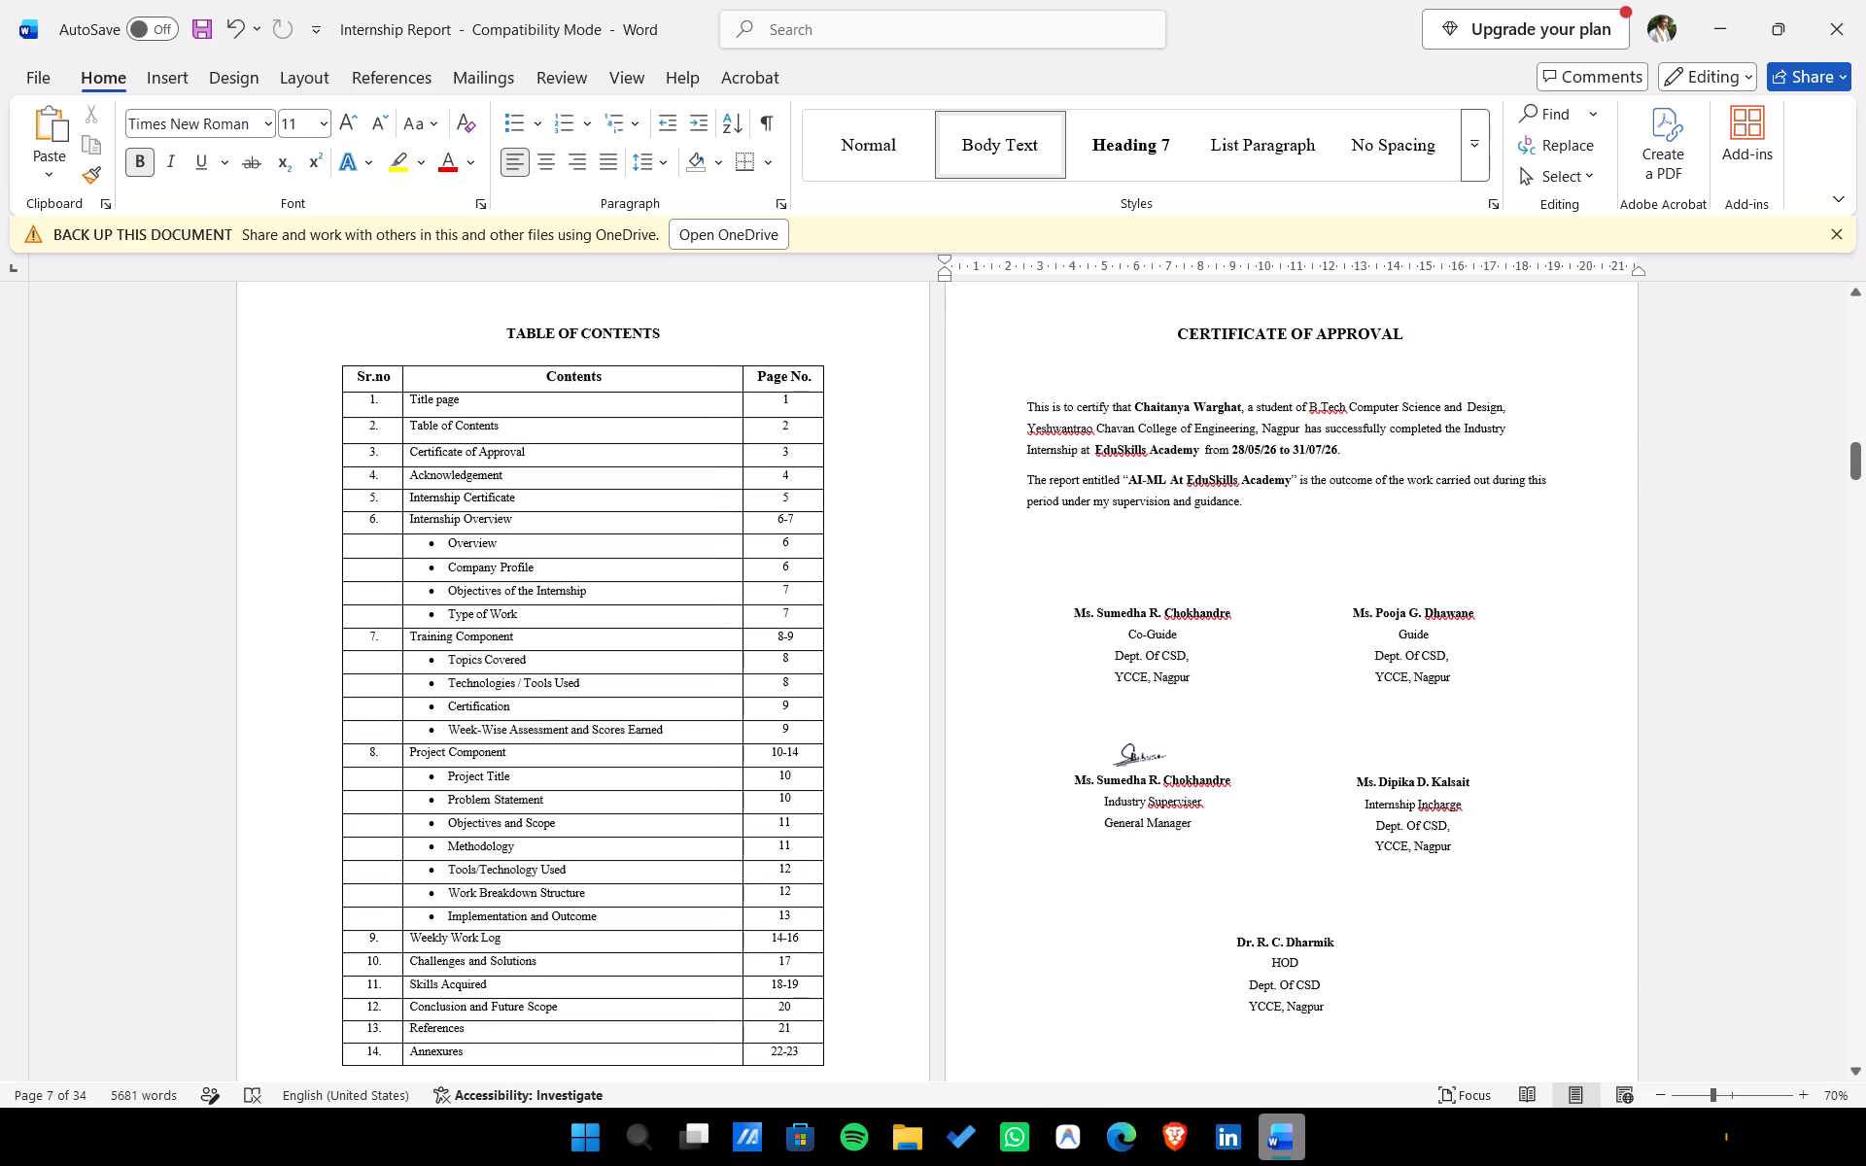
{"action": "left_click", "coordinate": [1232, 781]}
{"action": "left_click", "coordinate": [1232, 781]}
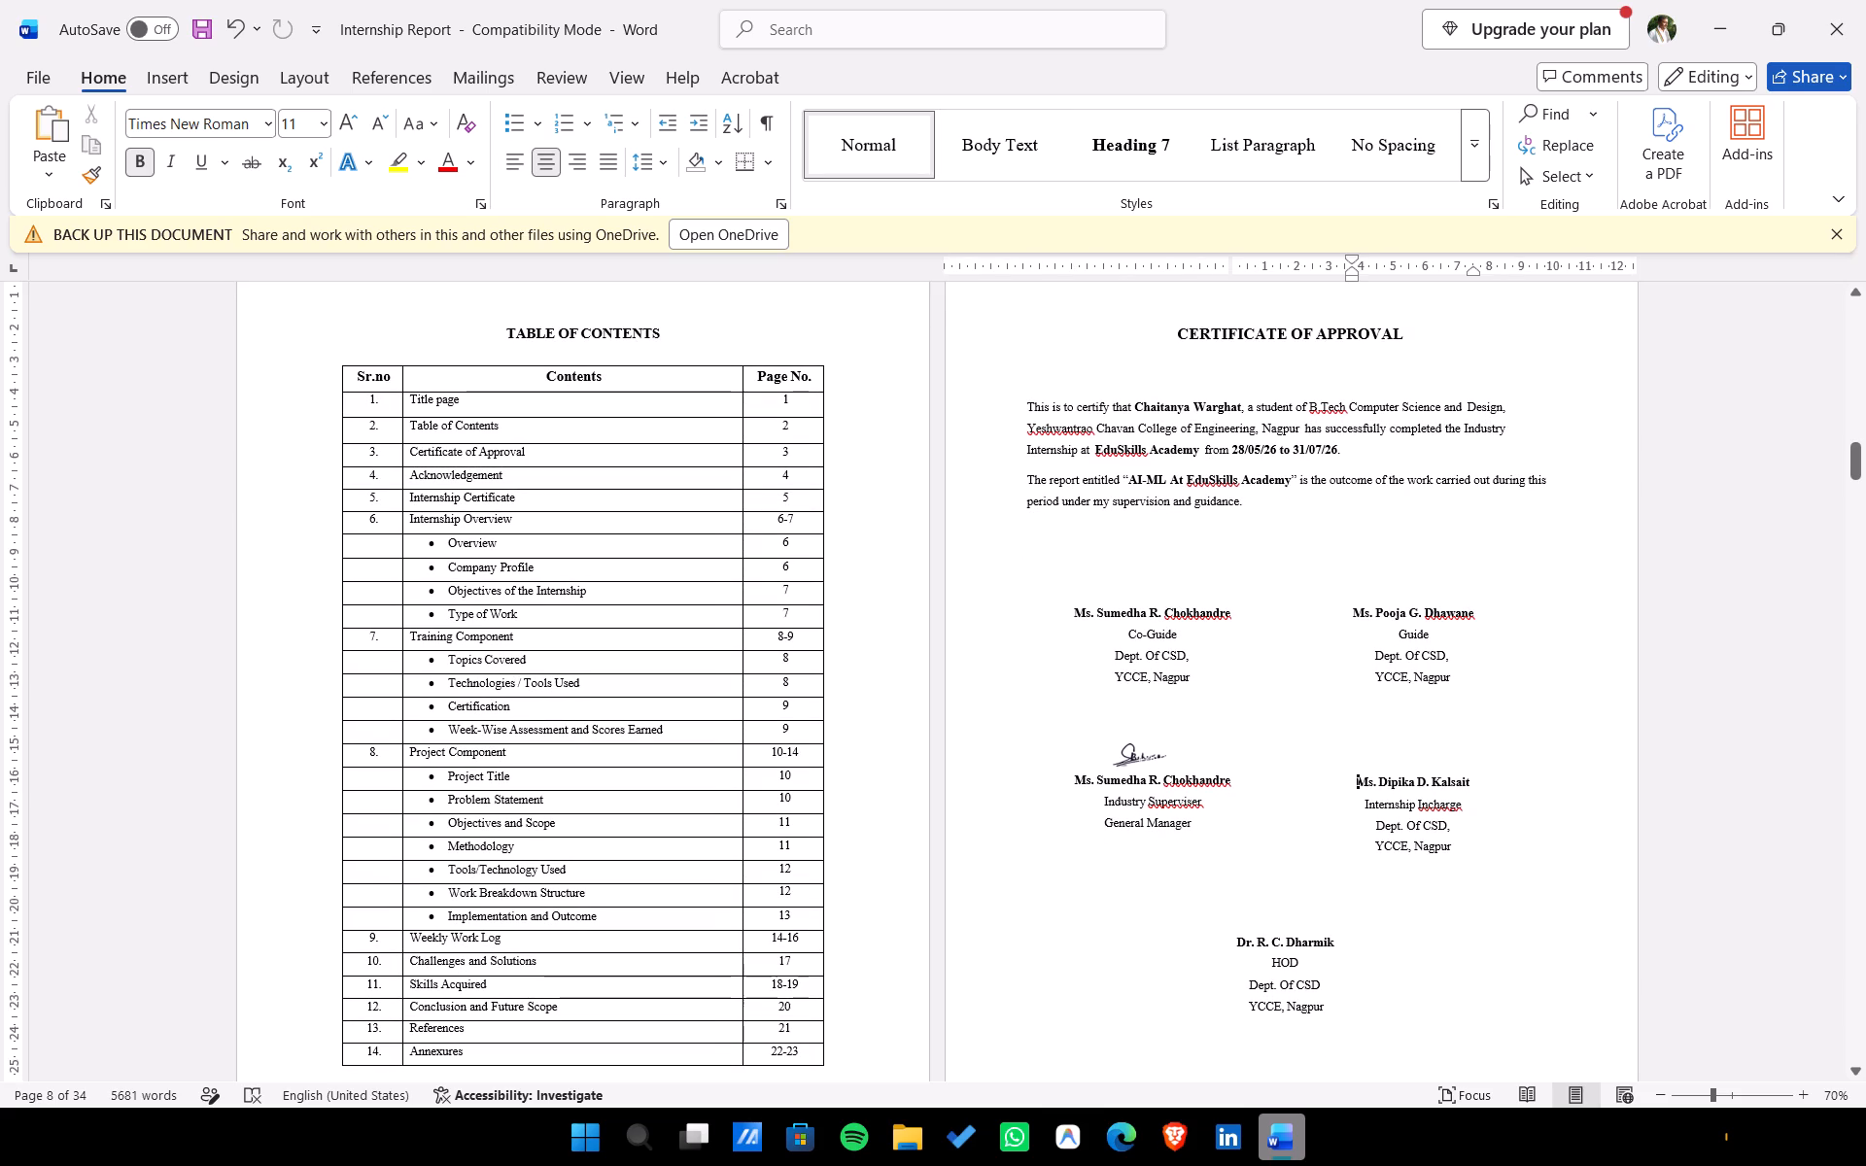
{"action": "left_click", "coordinate": [1229, 781]}
{"action": "key", "text": "Left"}
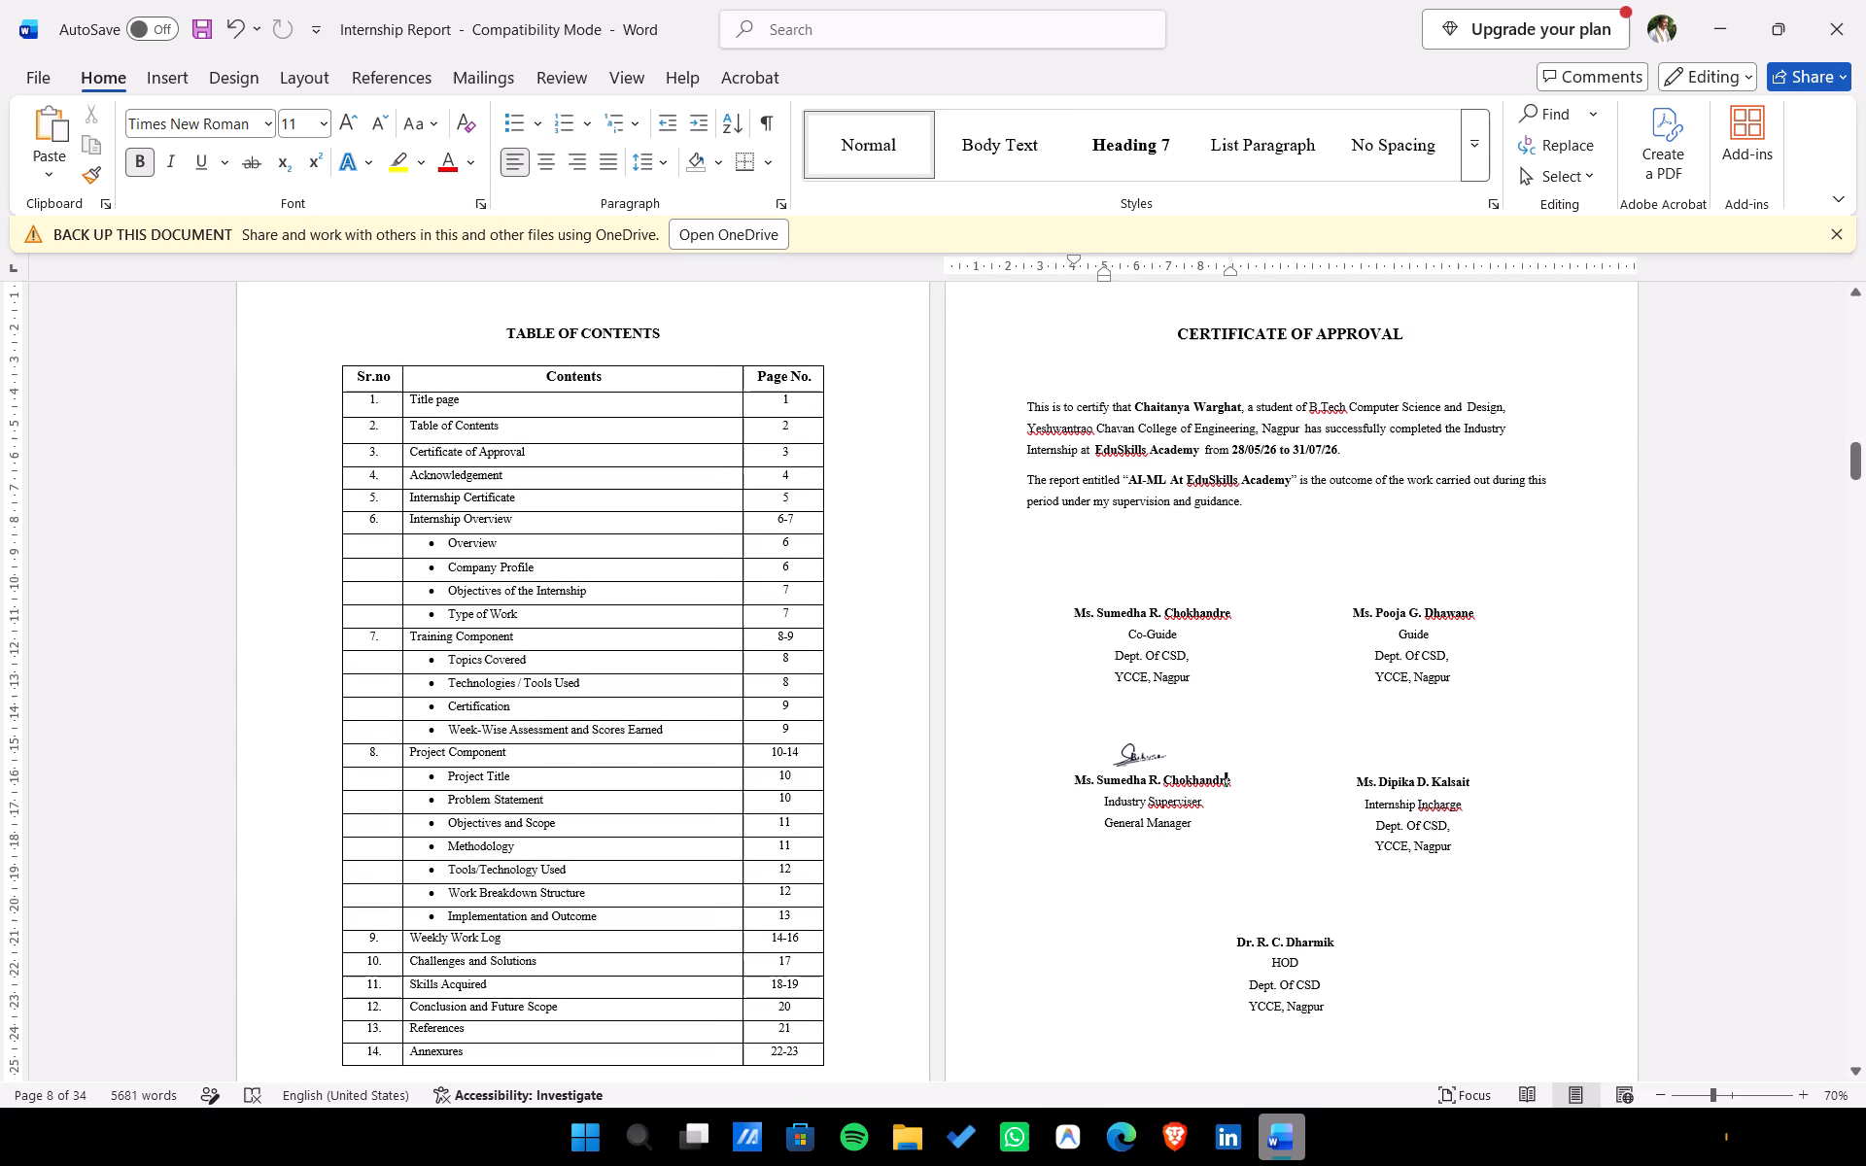
{"action": "key", "text": "Right"}
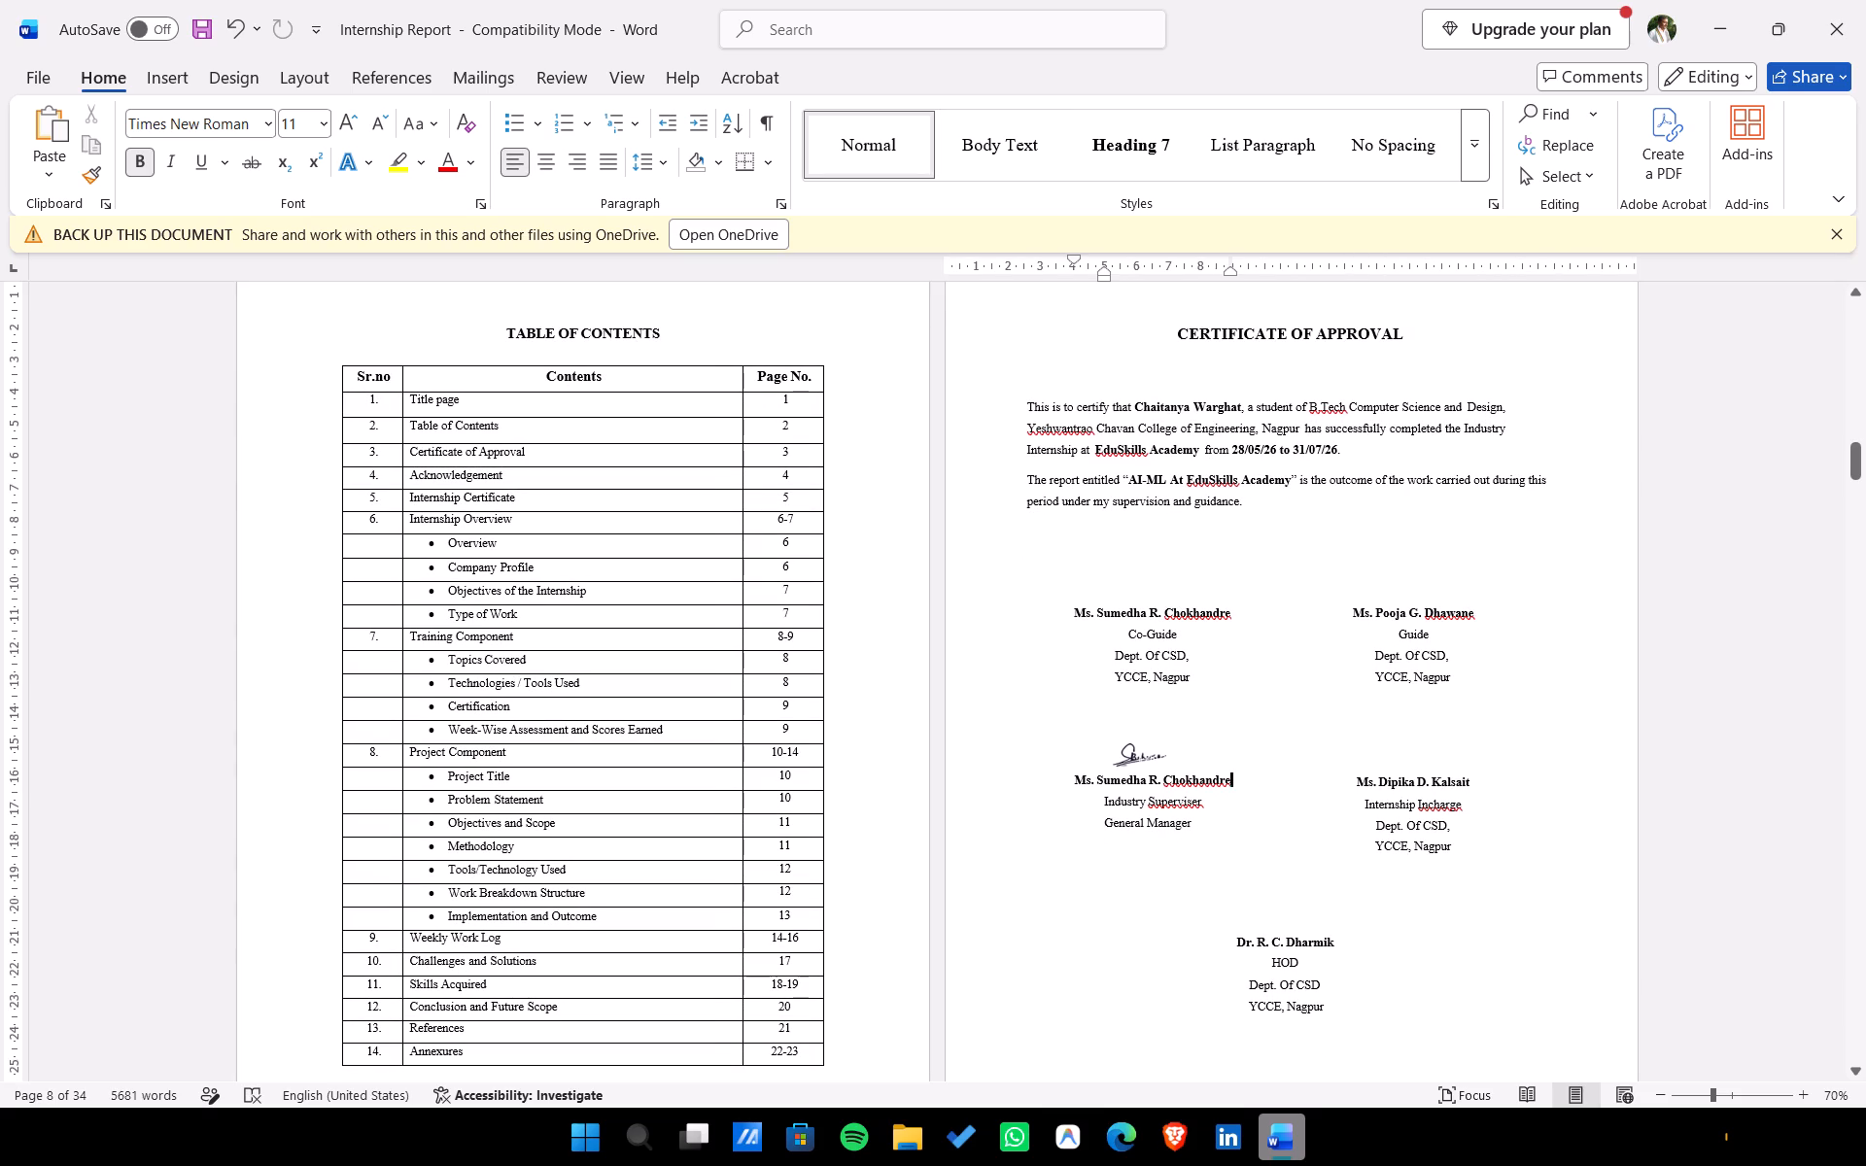
{"action": "key", "text": "ctrl+v"}
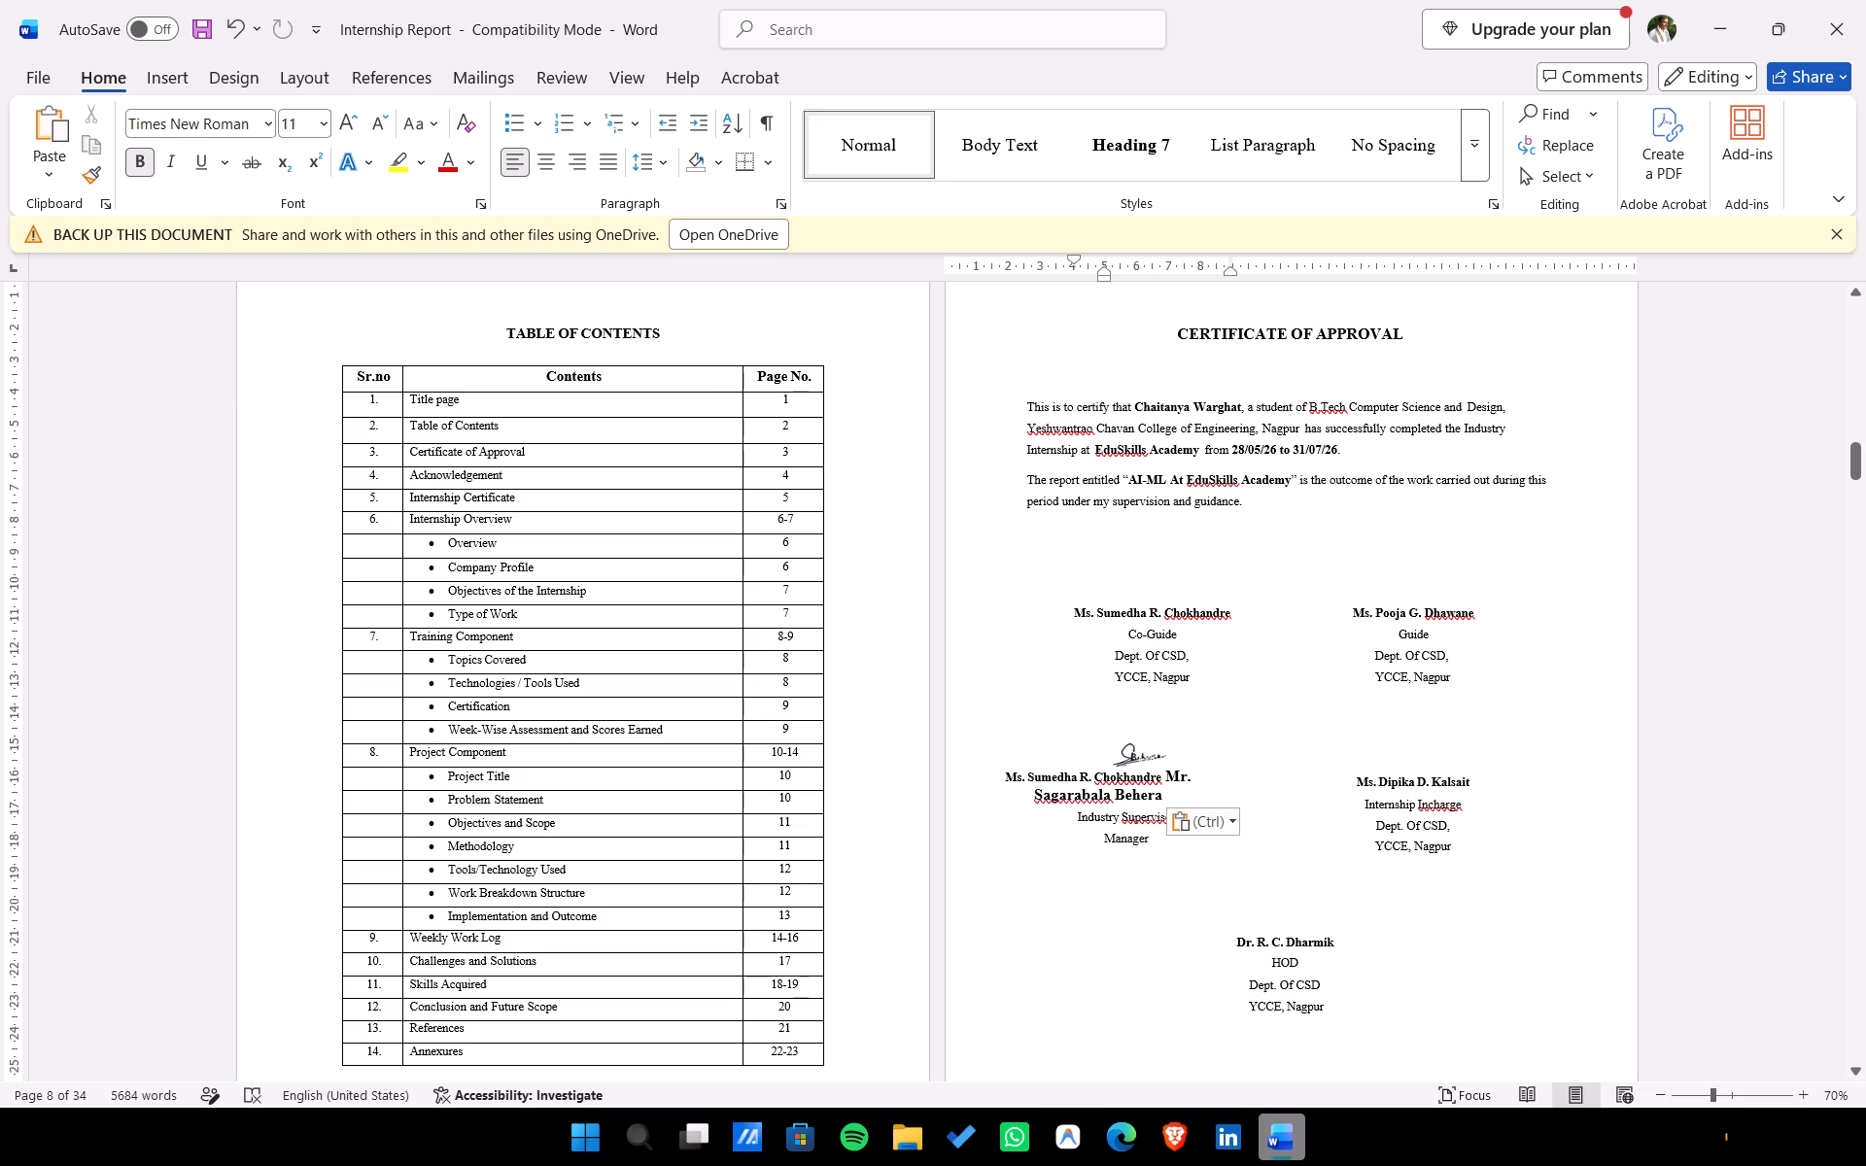
Use Format Painter to match the pasted supervisor name to the 11 pt bold formatting of the name before it.
{"action": "double_click", "coordinate": [1112, 775]}
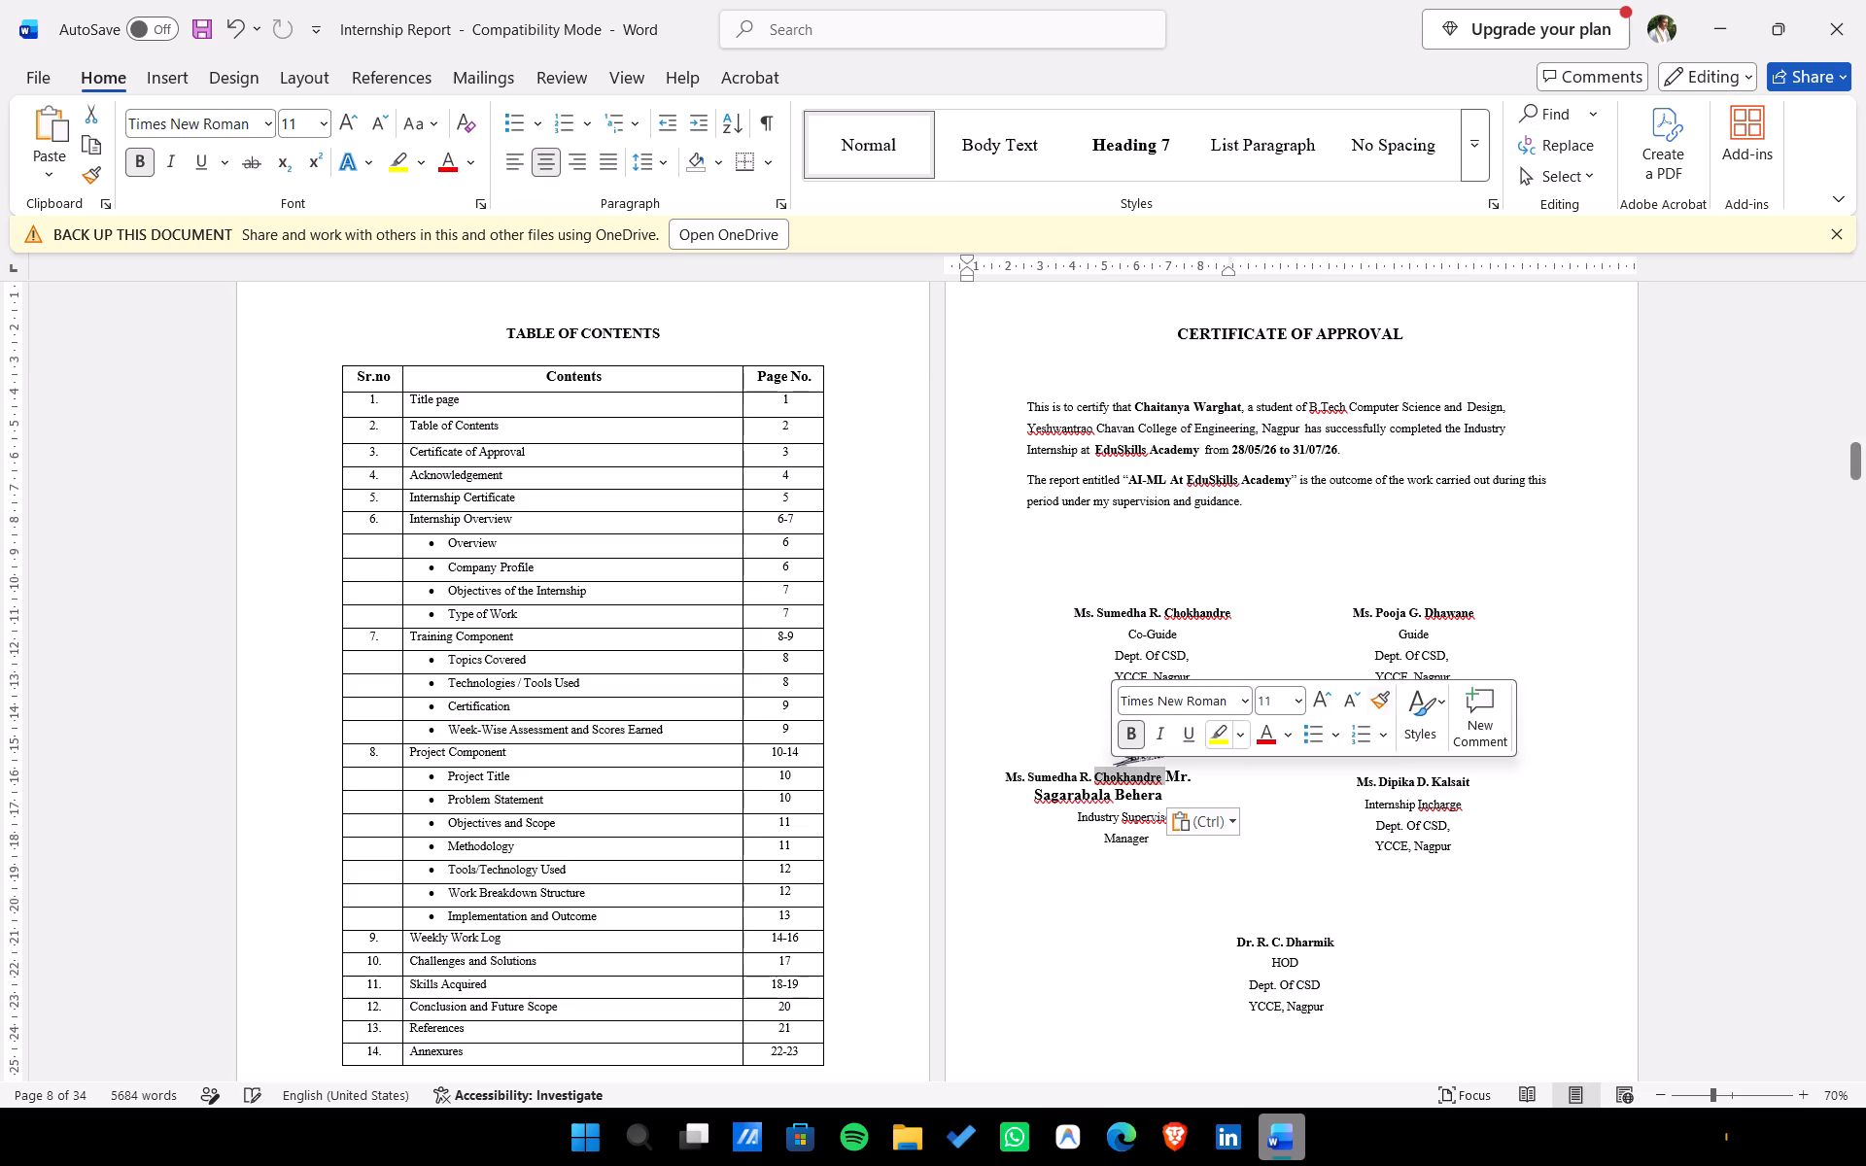
{"action": "left_click", "coordinate": [1384, 697]}
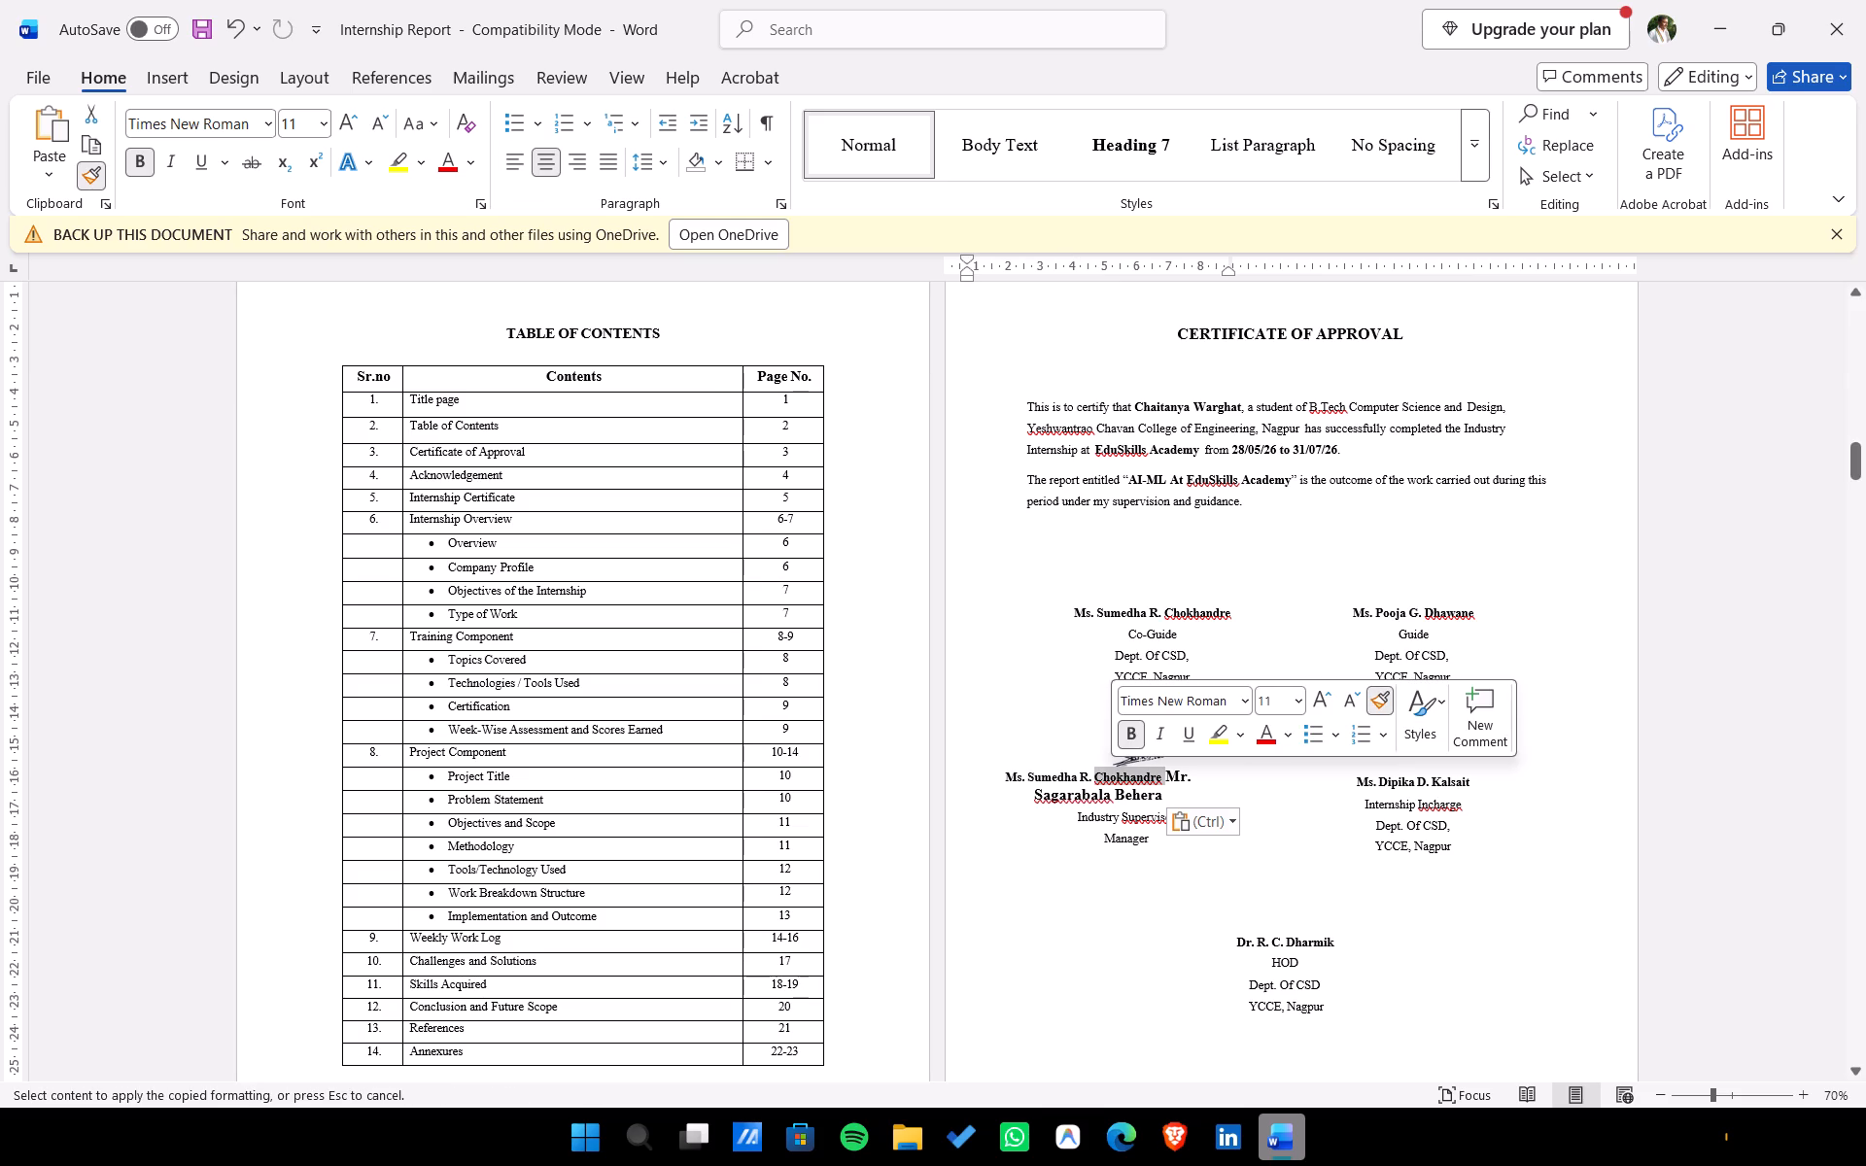
{"action": "left_click_drag", "start_coordinate": [1174, 798], "coordinate": [1163, 778]}
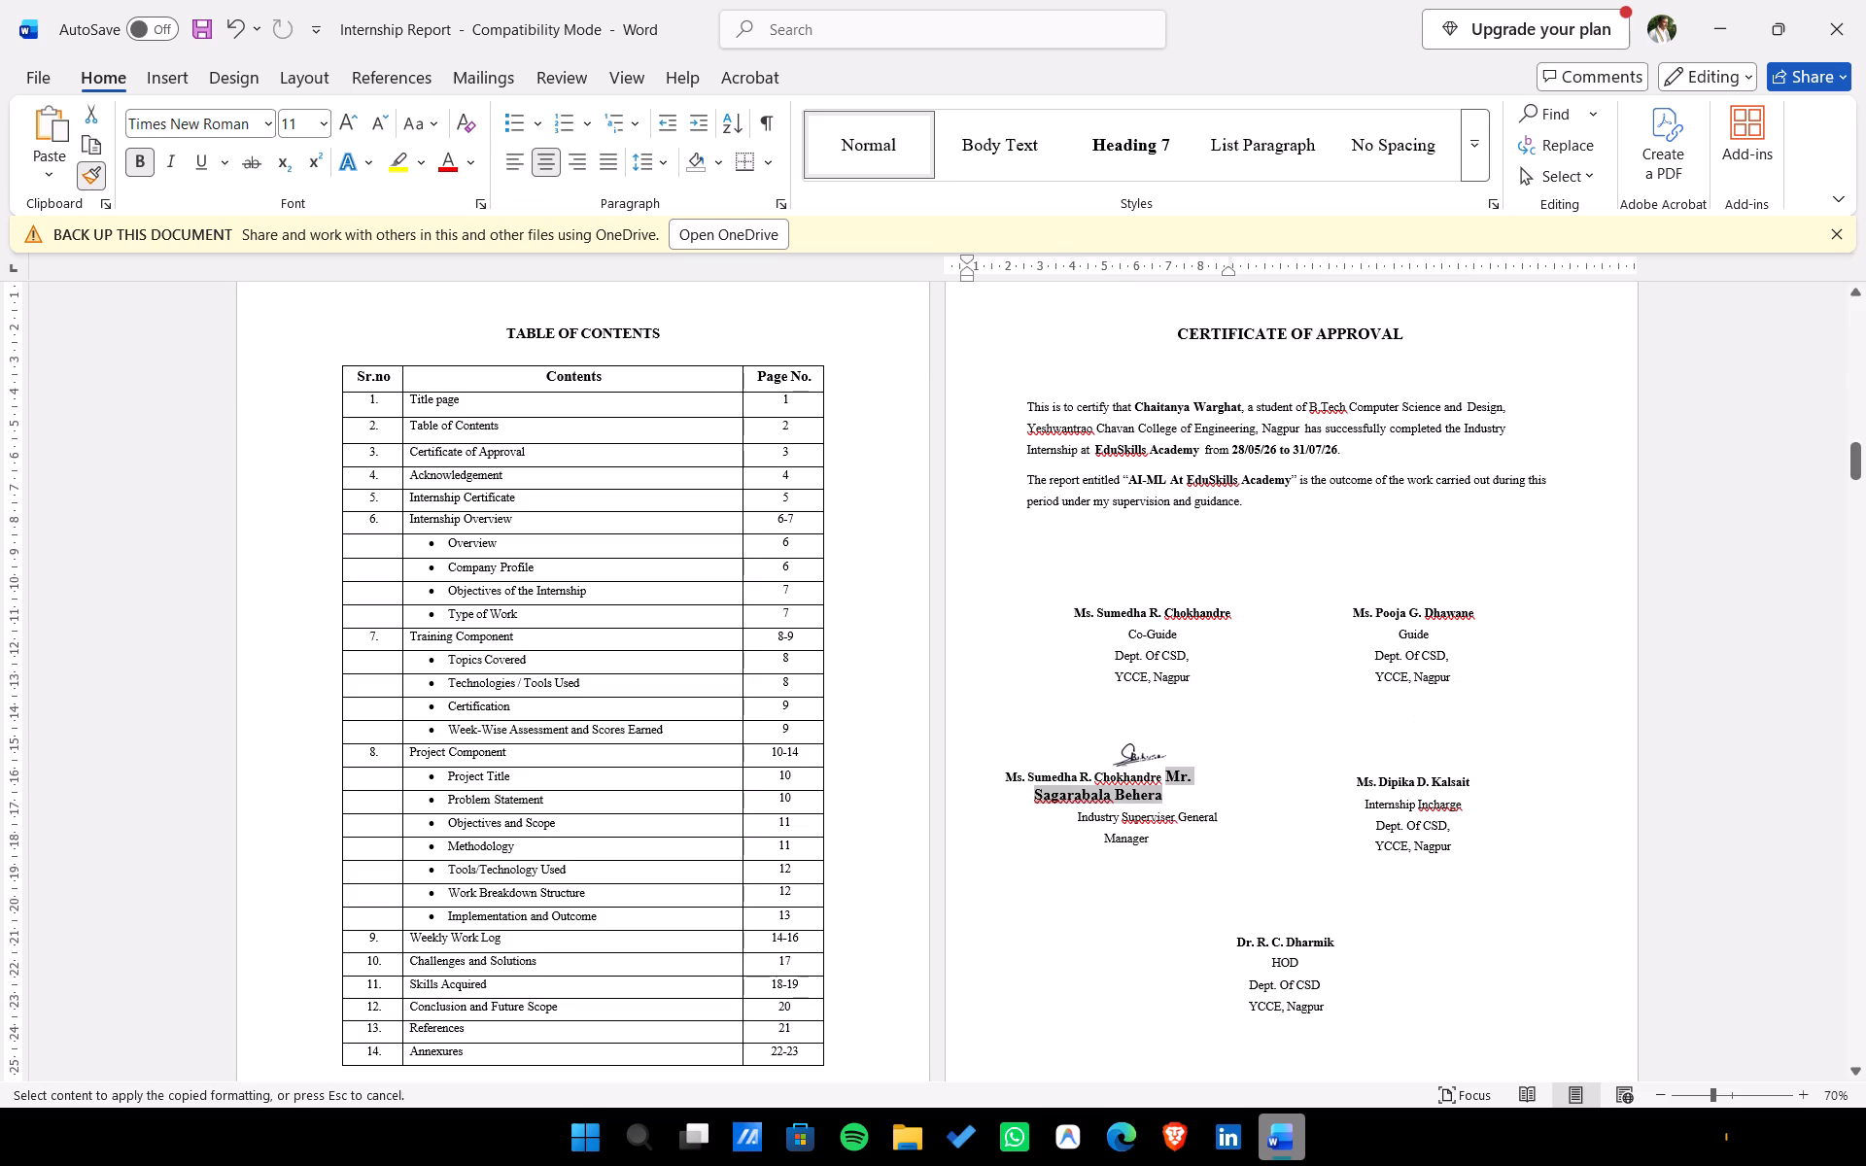
Delete the old incorrect name before the pasted industry supervisor's name in the signature block.
{"action": "left_click_drag", "start_coordinate": [1132, 772], "coordinate": [1018, 766]}
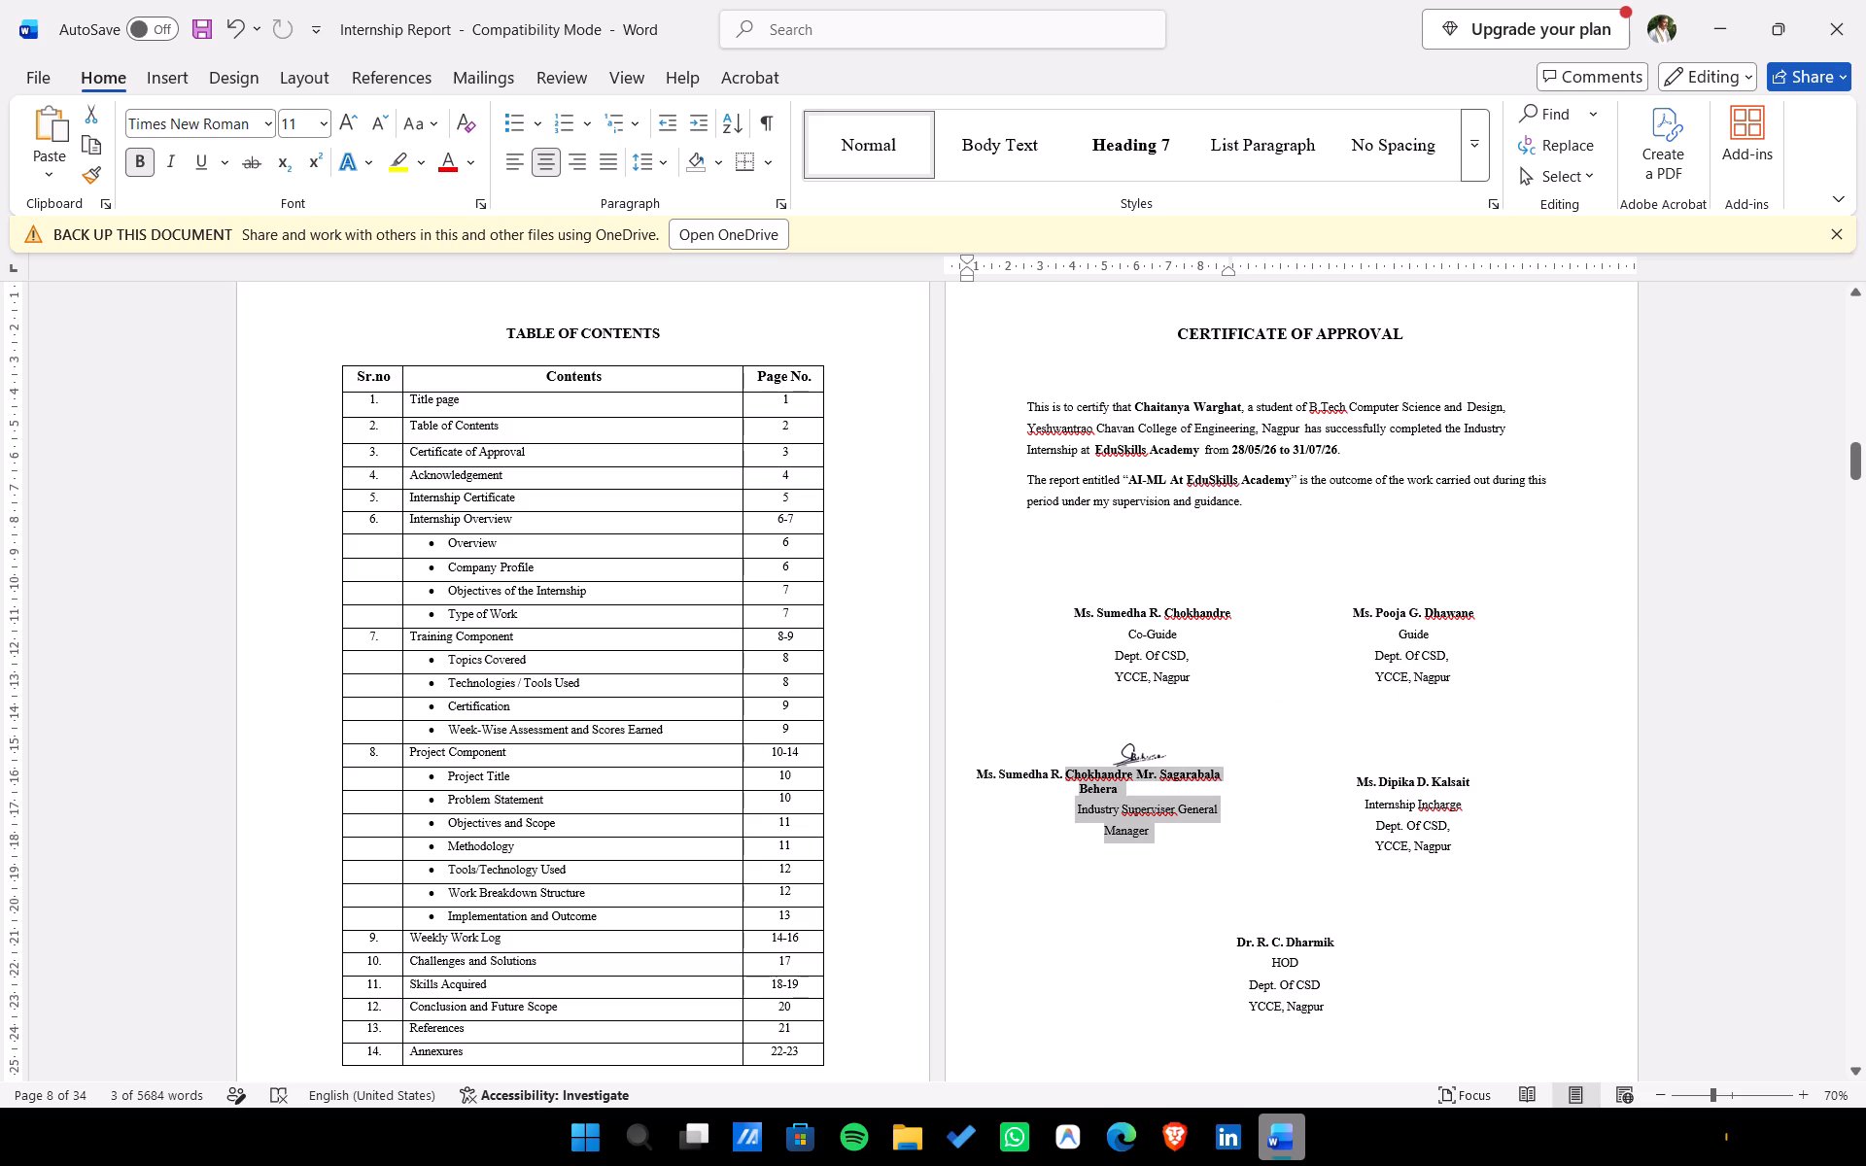
{"action": "left_click_drag", "start_coordinate": [1018, 766], "coordinate": [966, 769]}
{"action": "key", "text": "BackSpace"}
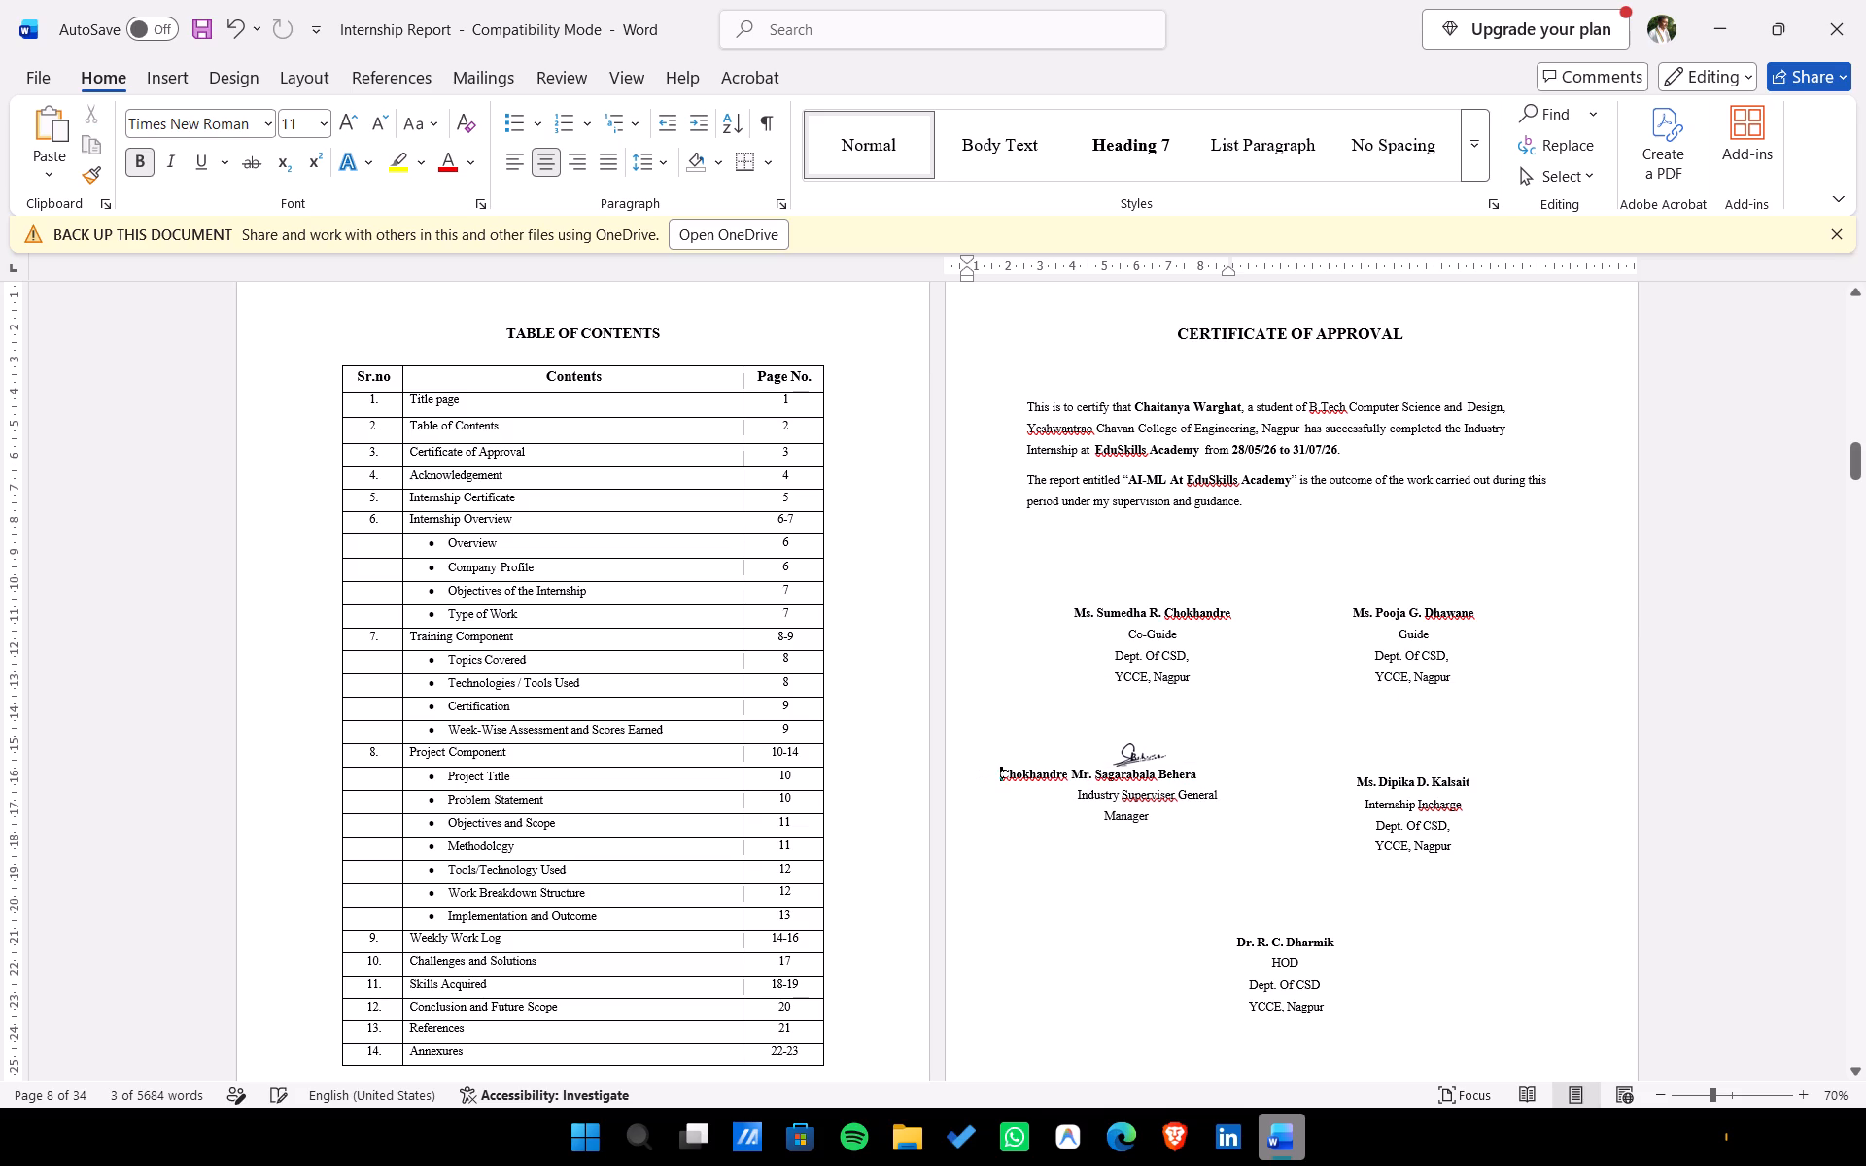
{"action": "key", "text": "Right"}
{"action": "key", "text": "Right"}
{"action": "key", "text": "Right"}
{"action": "key", "text": "Right"}
{"action": "key", "text": "Right"}
{"action": "key", "text": "Right"}
{"action": "key", "text": "Right"}
{"action": "key", "text": "Right"}
{"action": "key", "text": "Right"}
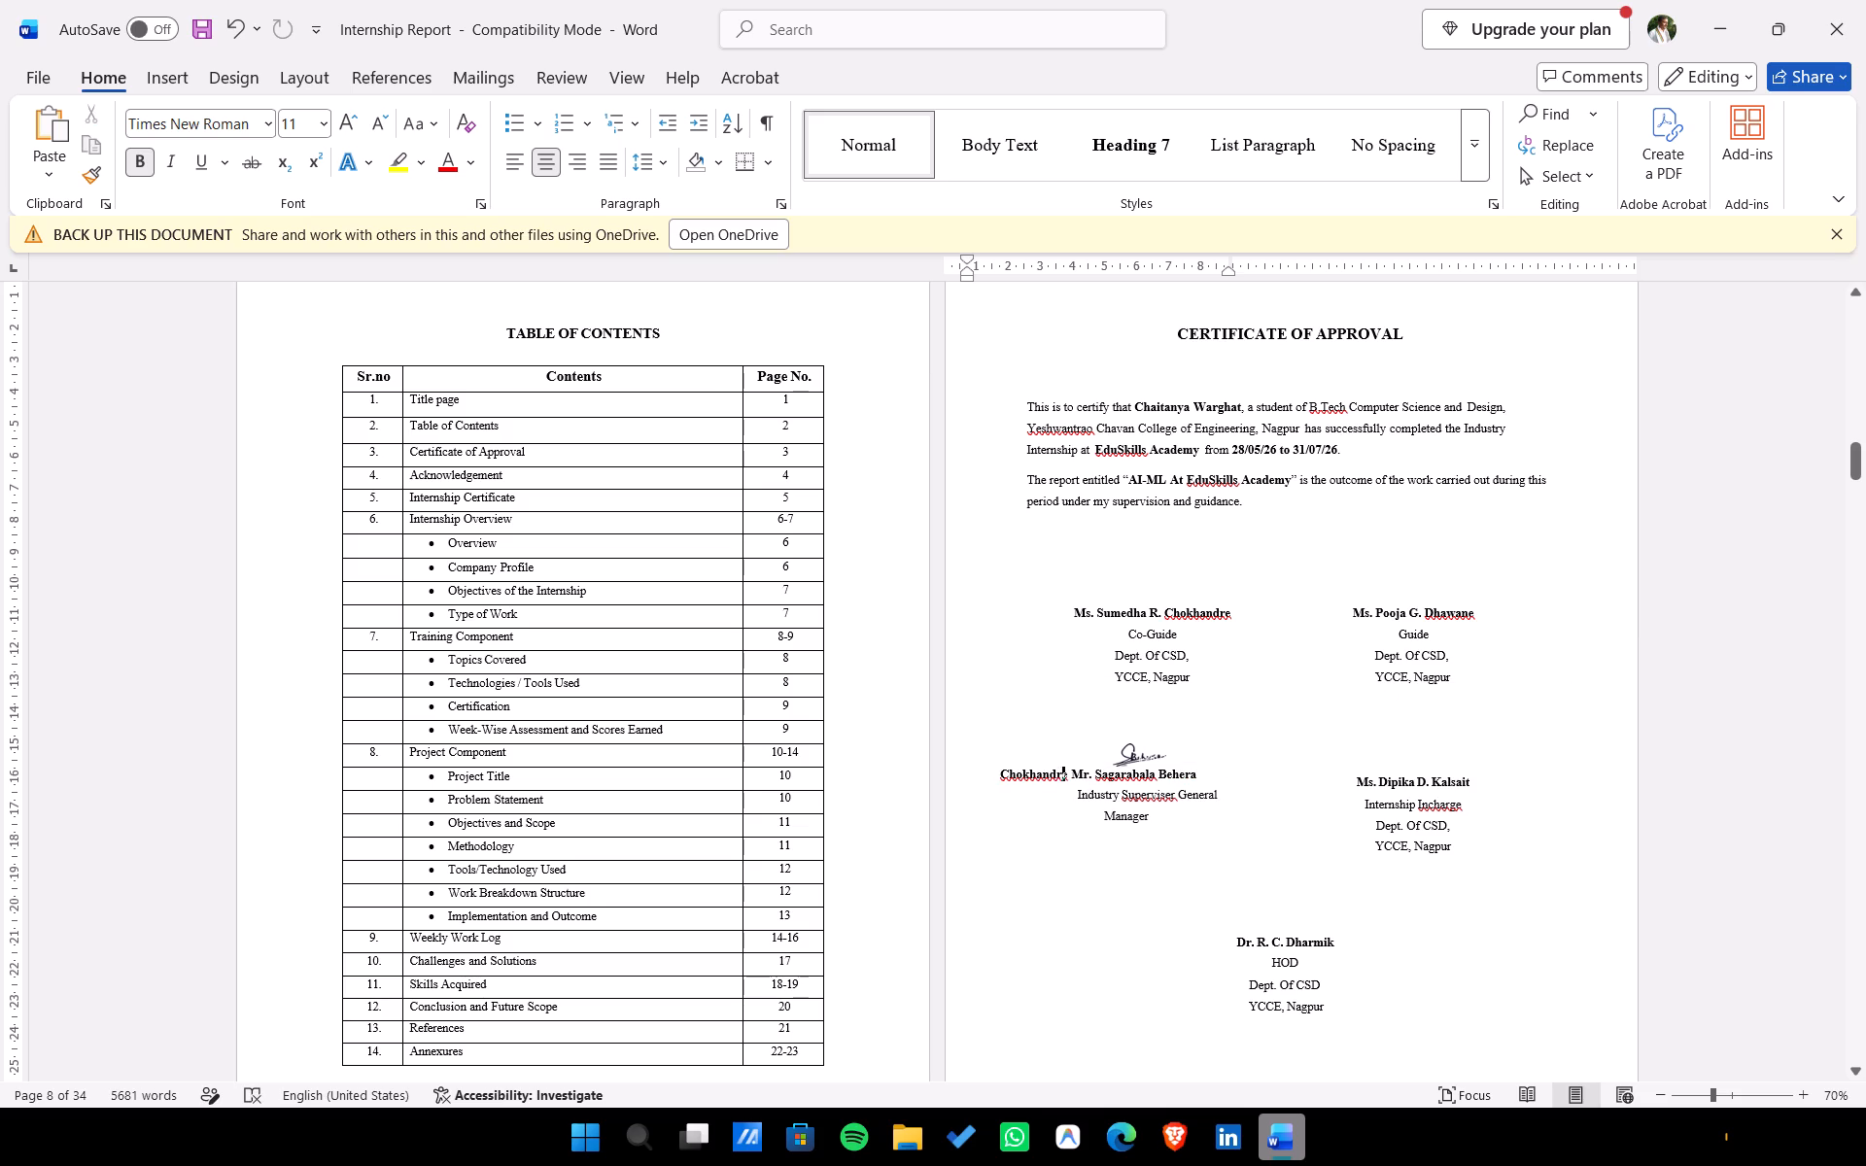
{"action": "key", "text": "Right"}
{"action": "key", "text": "BackSpace"}
{"action": "key", "text": "BackSpace"}
{"action": "key", "text": "BackSpace"}
{"action": "key", "text": "BackSpace"}
{"action": "key", "text": "BackSpace"}
{"action": "key", "text": "BackSpace"}
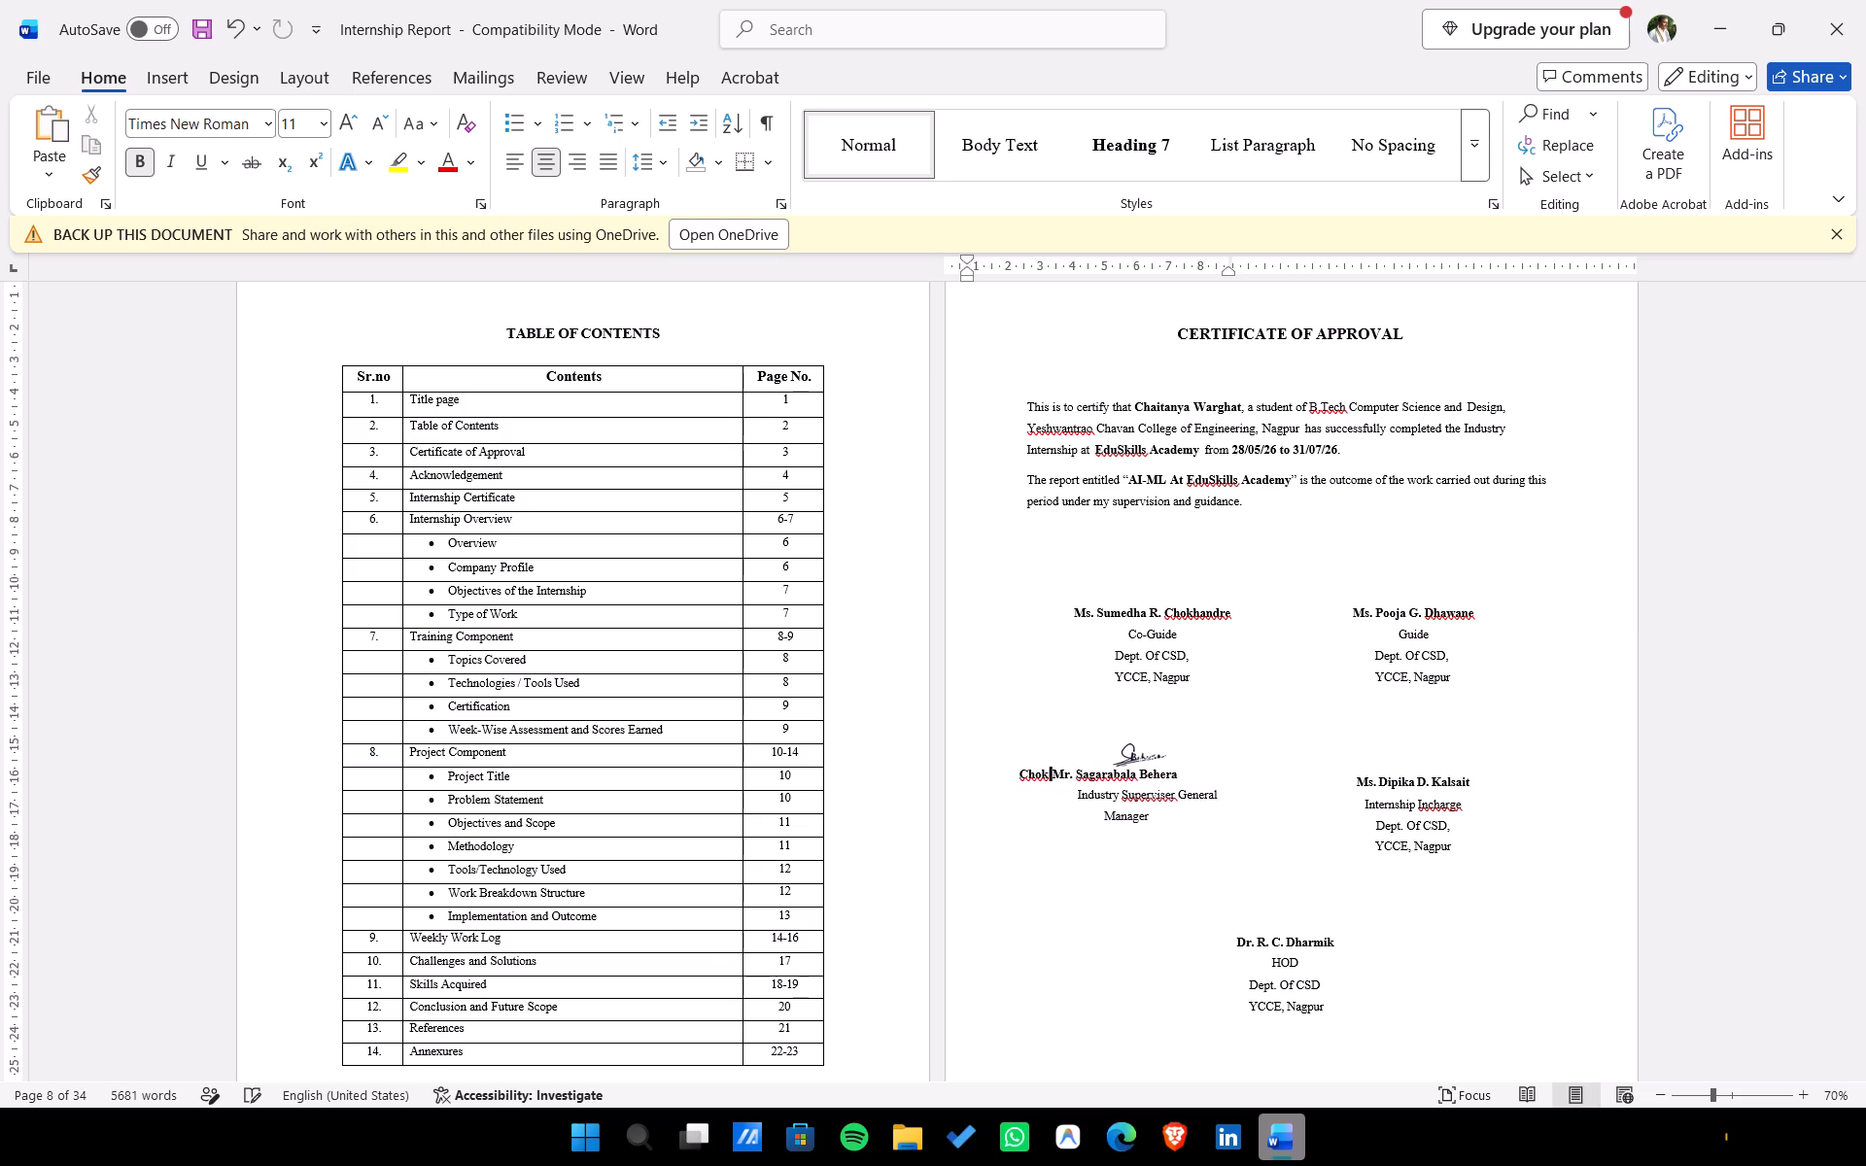
{"action": "key", "text": "BackSpace"}
{"action": "key", "text": "BackSpace"}
{"action": "key", "text": "BackSpace"}
{"action": "key", "text": "BackSpace"}
{"action": "key", "text": "BackSpace"}
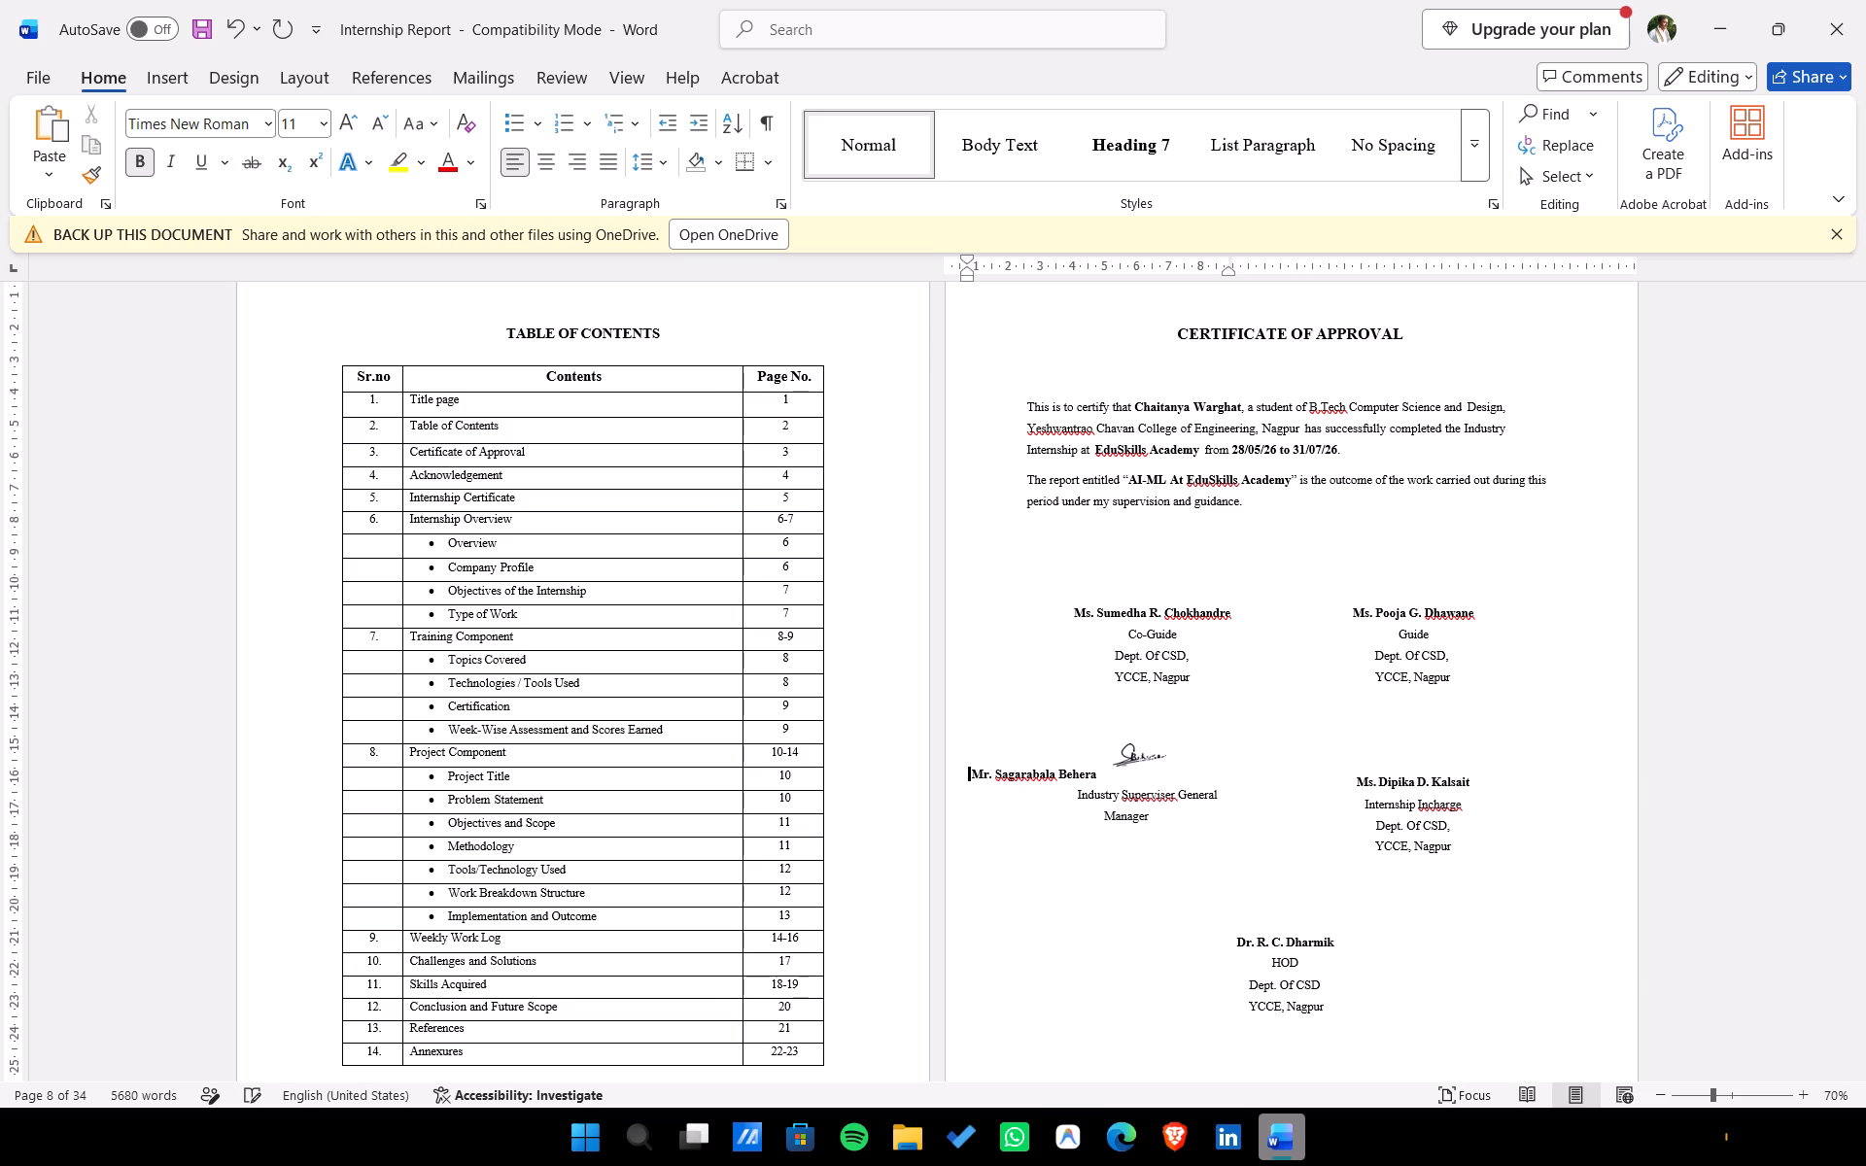
Reposition the industry supervisor's name beneath the signature, padding it with leading spaces to centre it above the Industry Superviser line.
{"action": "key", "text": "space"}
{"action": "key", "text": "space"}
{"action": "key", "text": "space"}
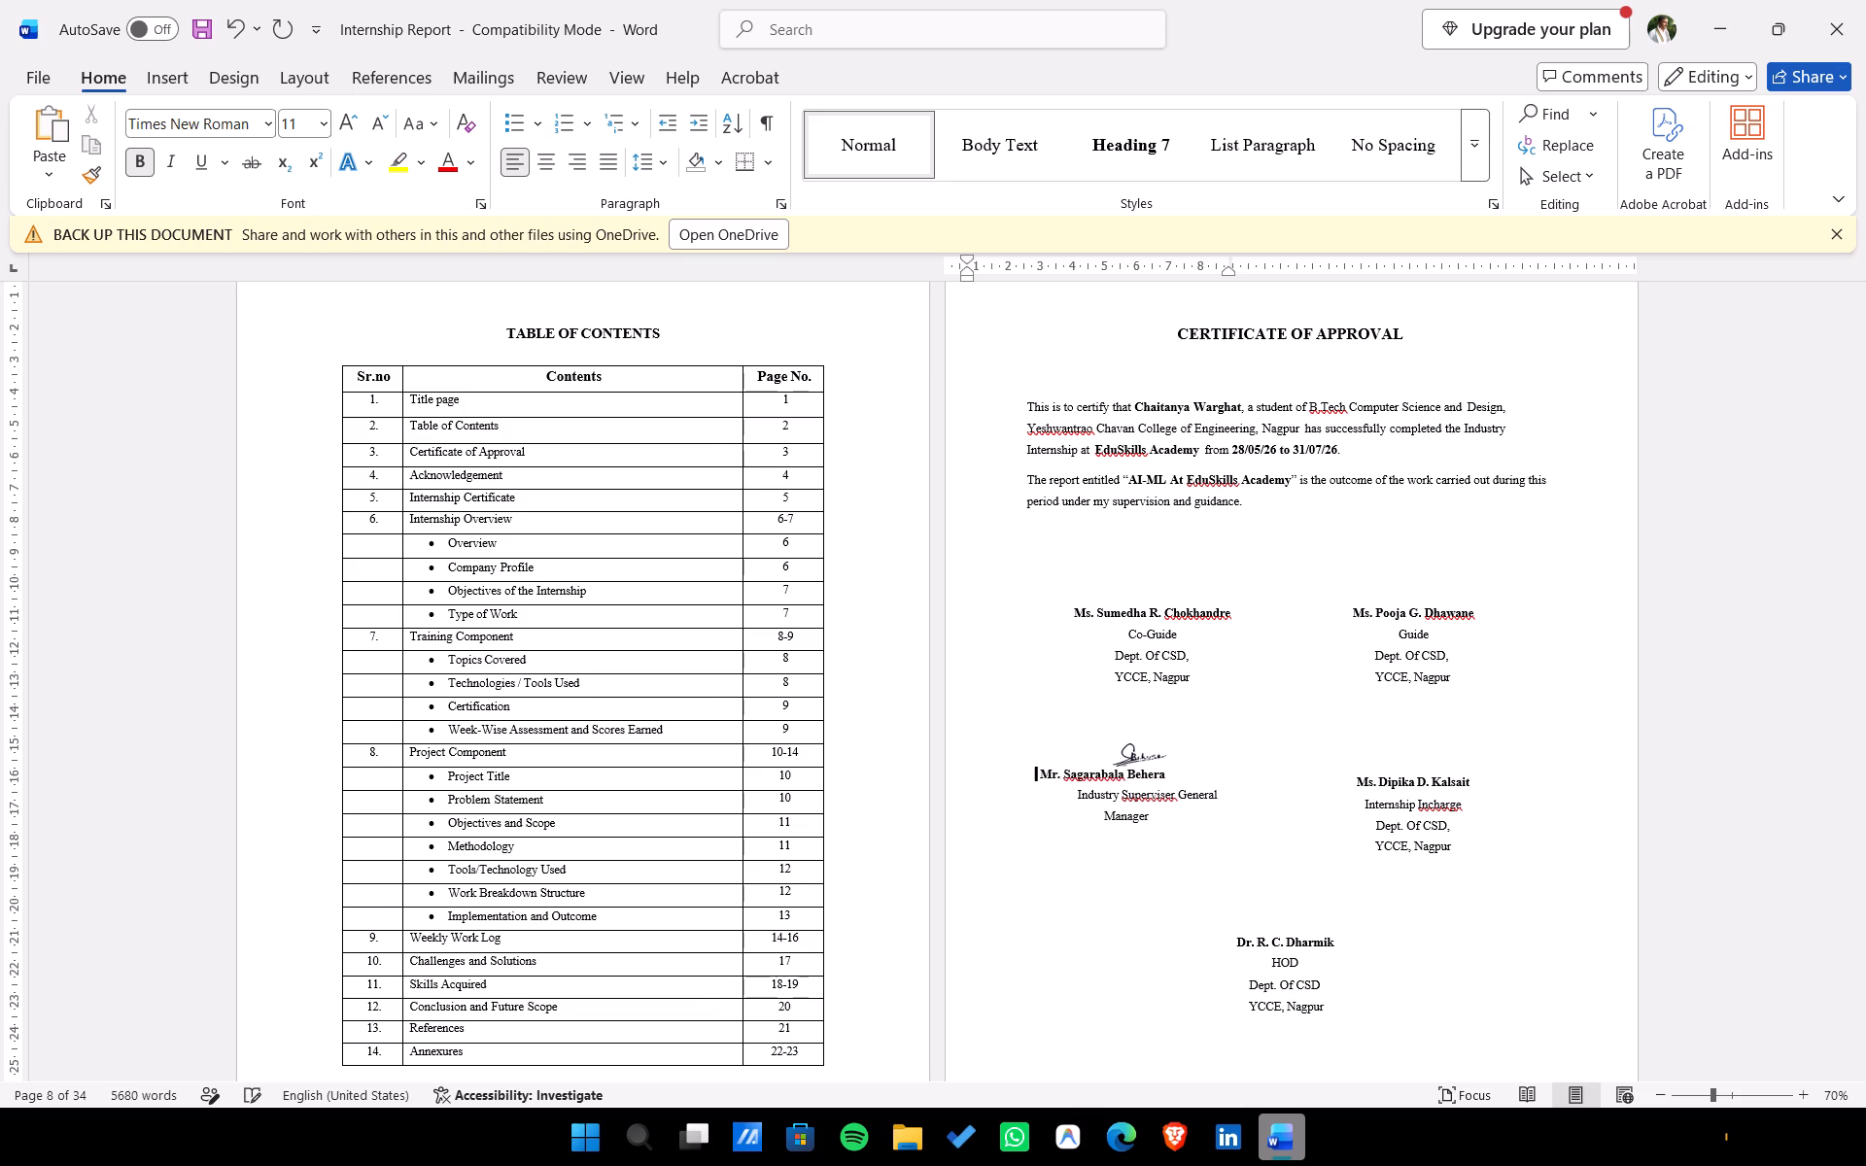
{"action": "key", "text": "BackSpace"}
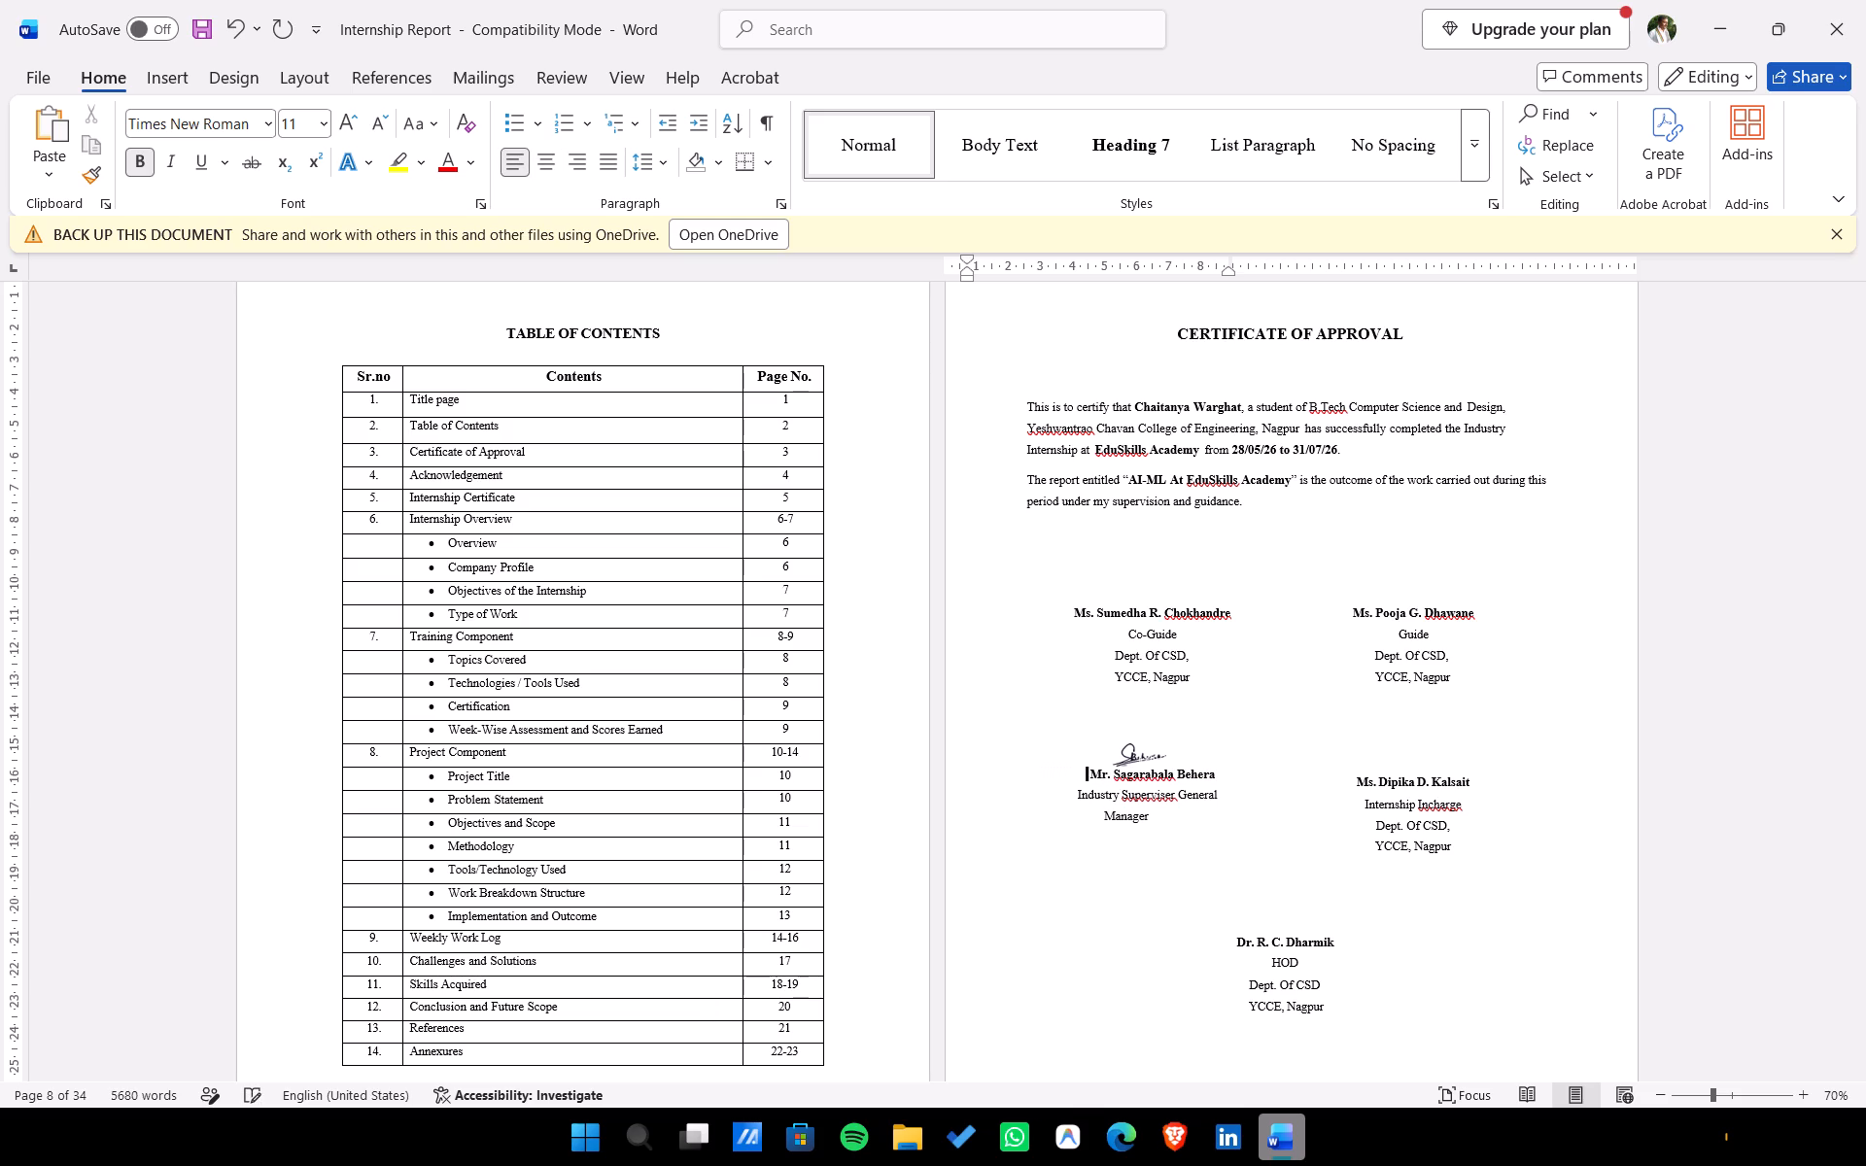
{"action": "key", "text": "BackSpace"}
{"action": "key", "text": "BackSpace"}
{"action": "key", "text": "BackSpace"}
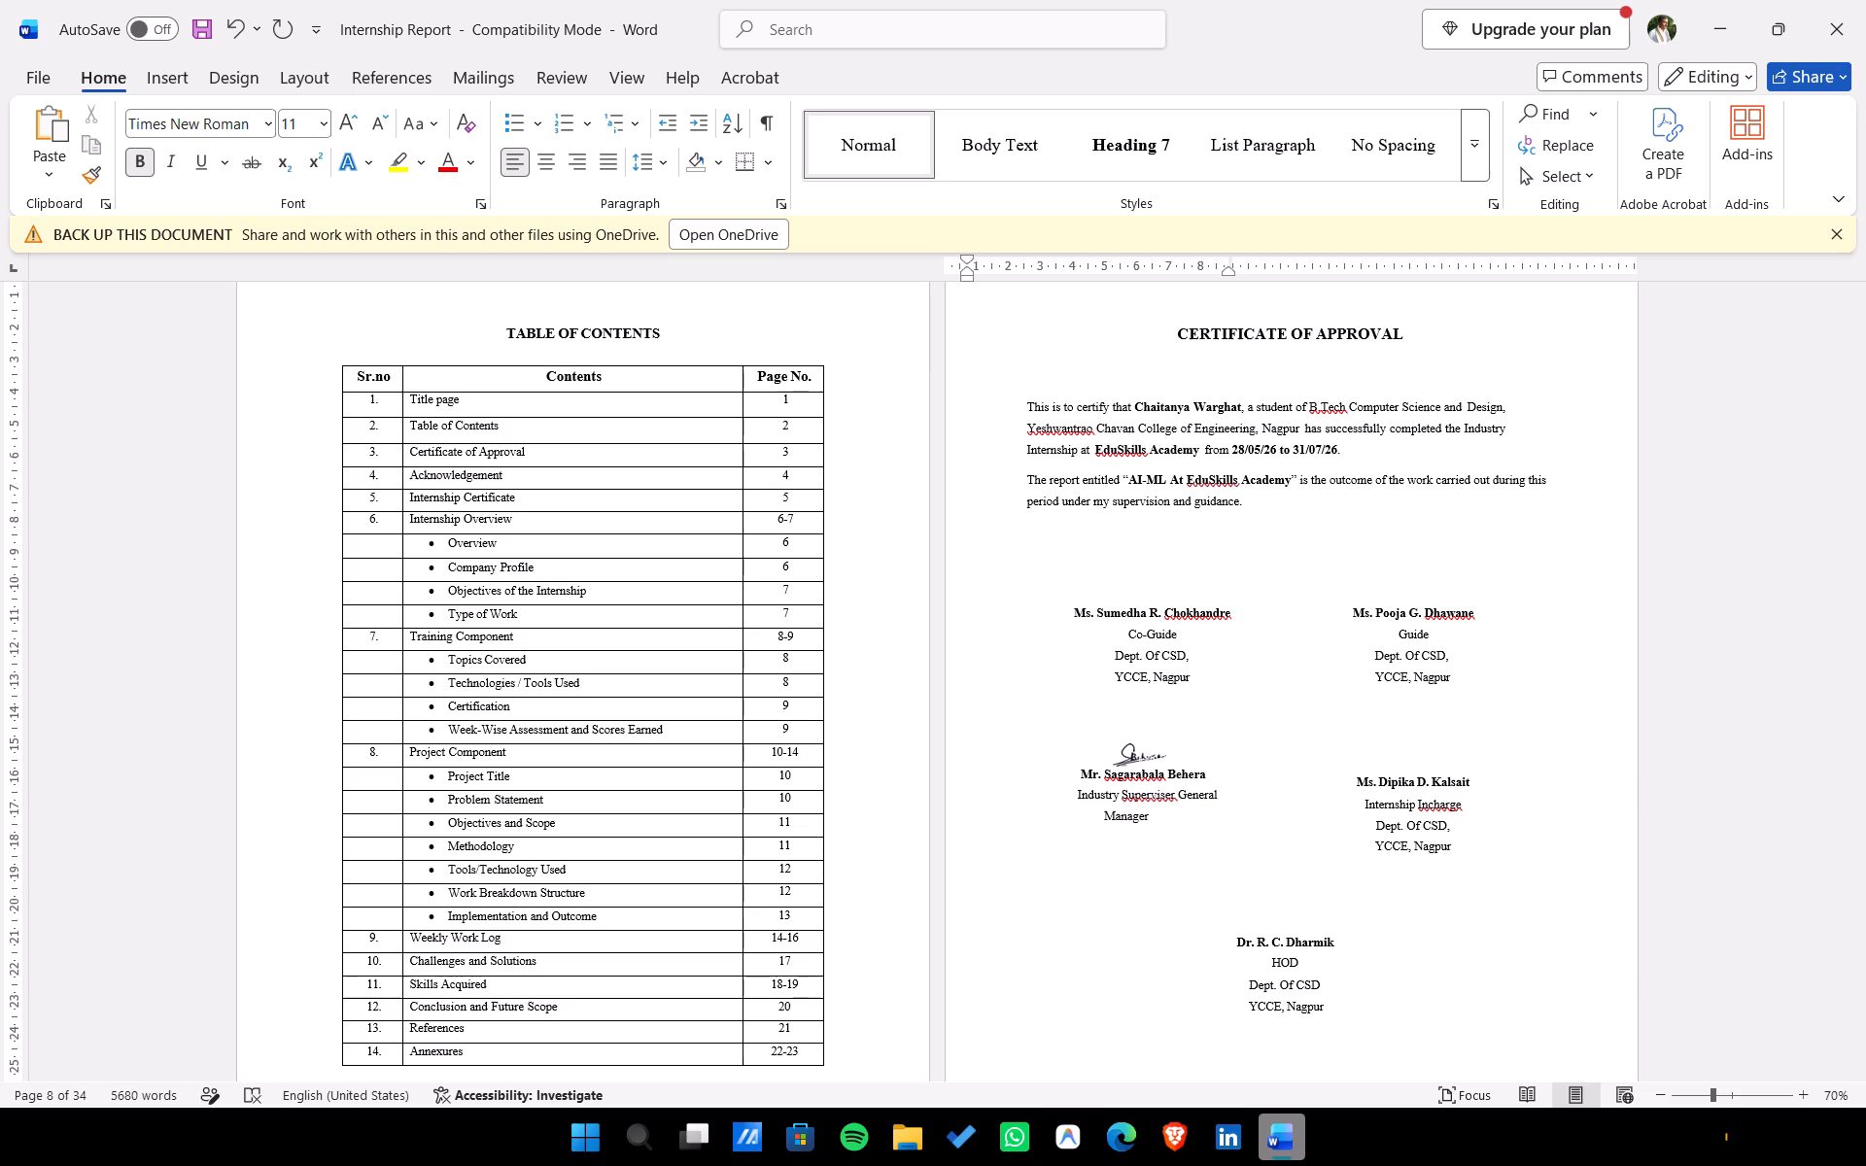
{"action": "key", "text": "BackSpace"}
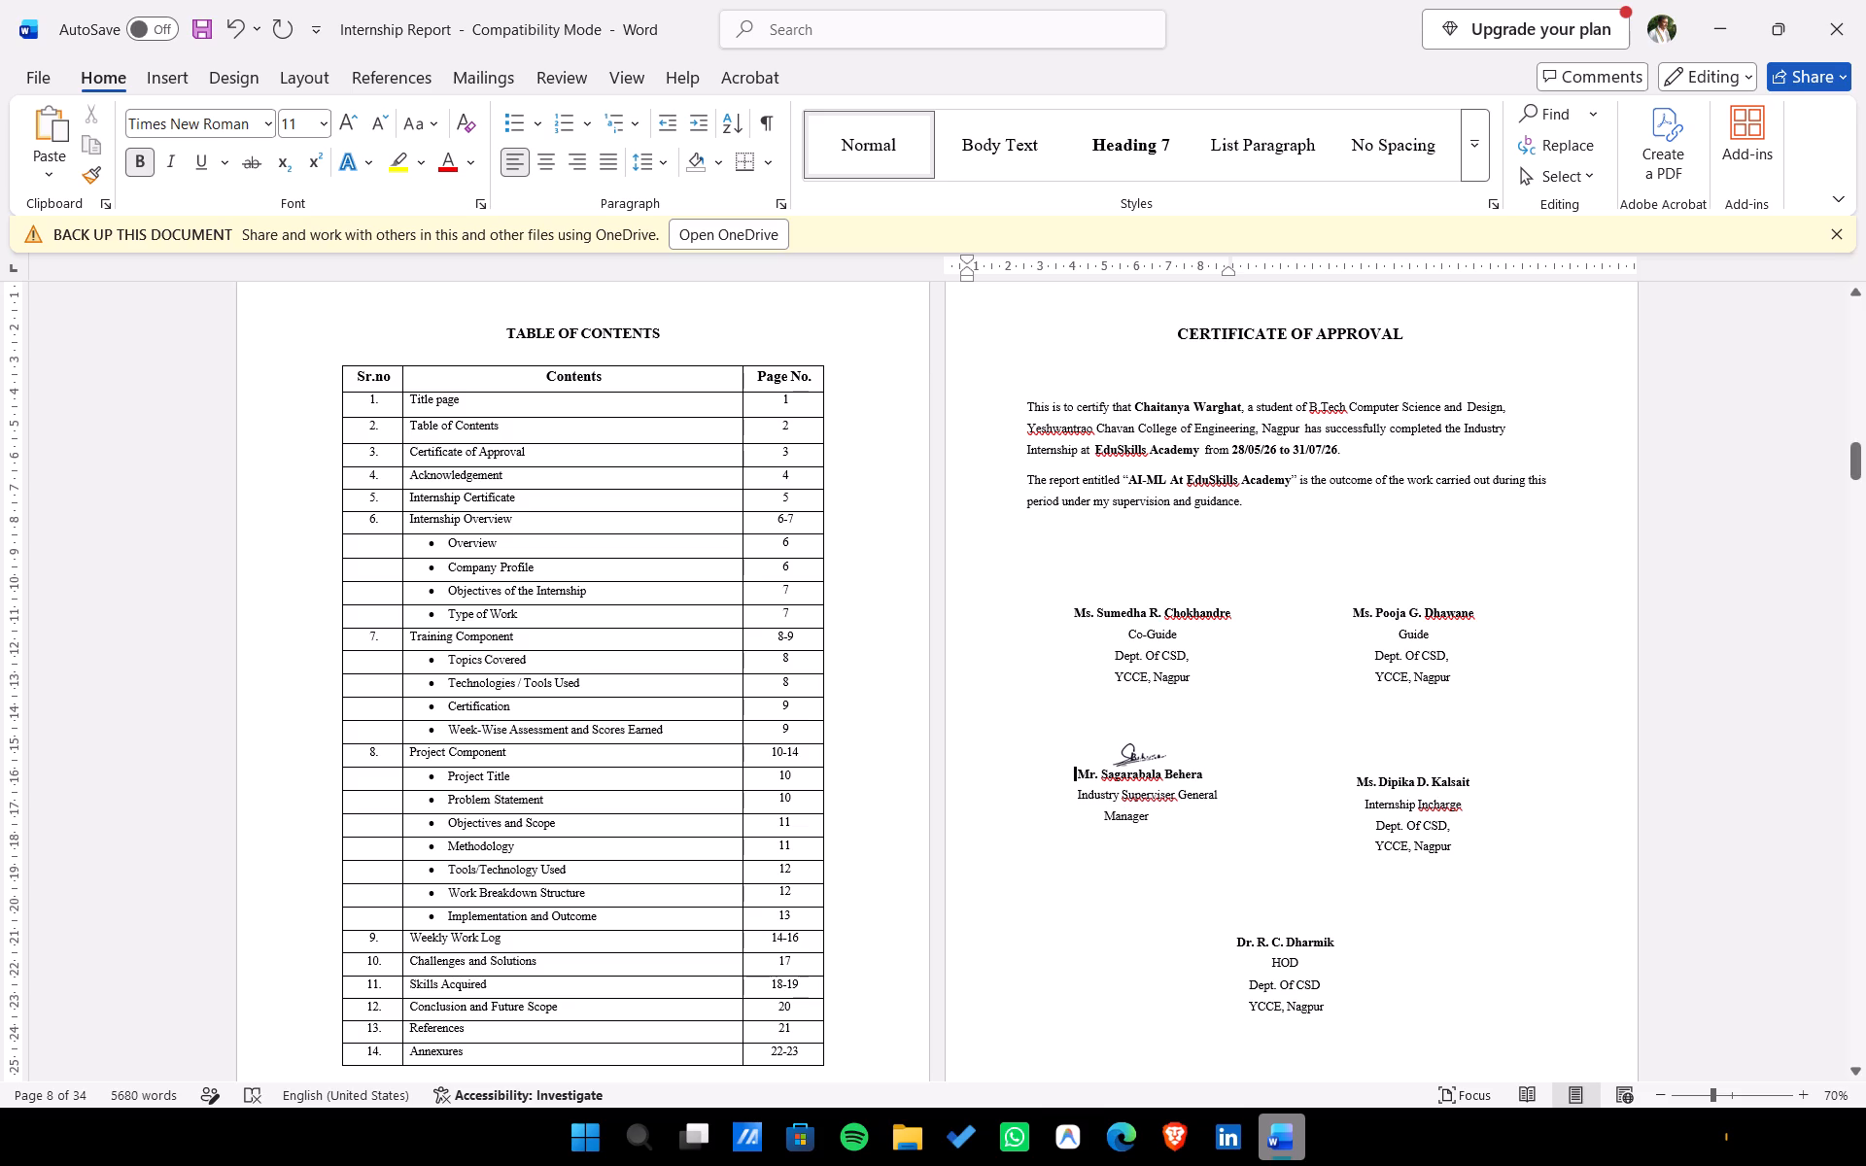
{"action": "key", "text": "Return"}
{"action": "key", "text": "BackSpace"}
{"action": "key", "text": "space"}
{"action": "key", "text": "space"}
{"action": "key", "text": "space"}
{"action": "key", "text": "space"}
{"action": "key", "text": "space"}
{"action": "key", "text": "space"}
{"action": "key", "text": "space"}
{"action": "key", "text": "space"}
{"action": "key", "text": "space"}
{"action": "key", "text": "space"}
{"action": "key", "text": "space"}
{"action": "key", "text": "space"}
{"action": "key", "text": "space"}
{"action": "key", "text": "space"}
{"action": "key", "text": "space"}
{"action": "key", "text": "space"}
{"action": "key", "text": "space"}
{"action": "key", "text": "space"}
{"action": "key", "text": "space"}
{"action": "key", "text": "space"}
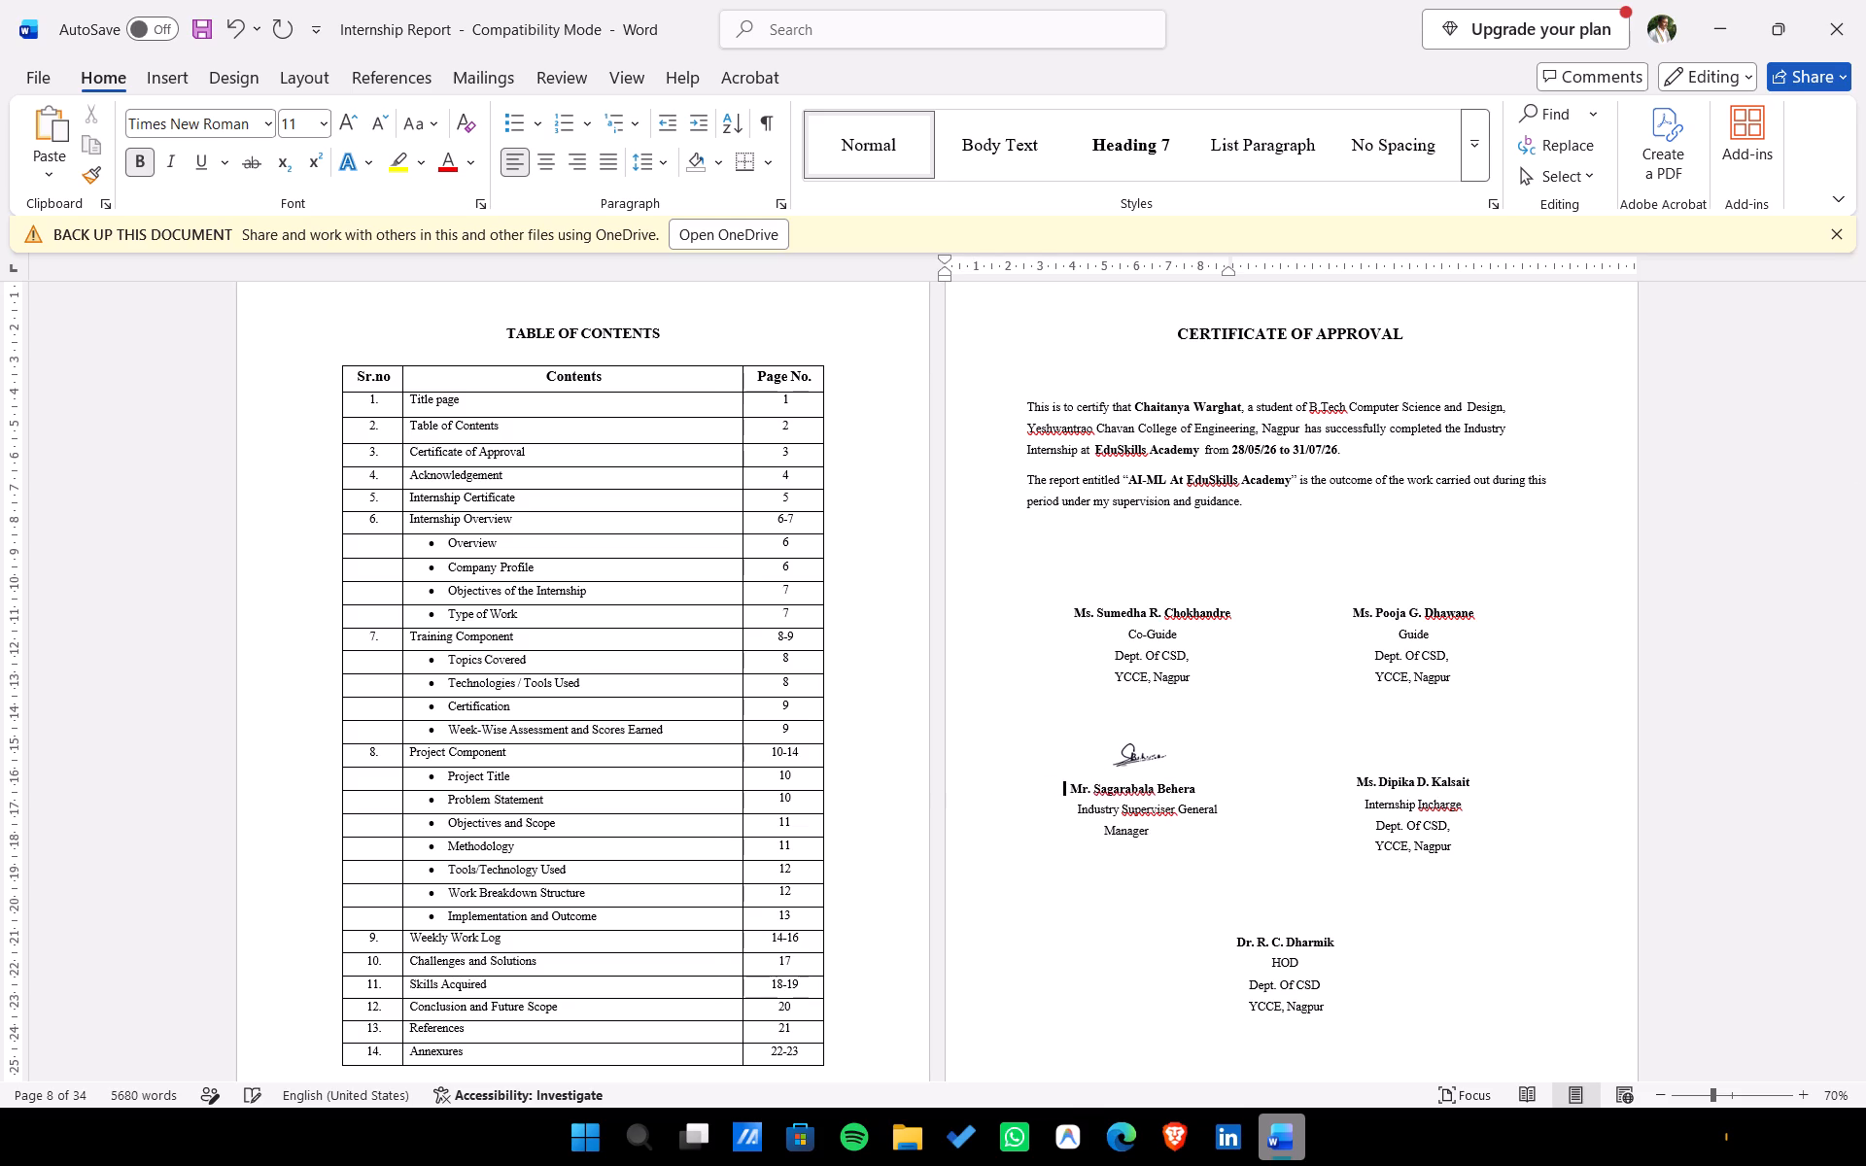
{"action": "key", "text": "BackSpace"}
{"action": "key", "text": "BackSpace"}
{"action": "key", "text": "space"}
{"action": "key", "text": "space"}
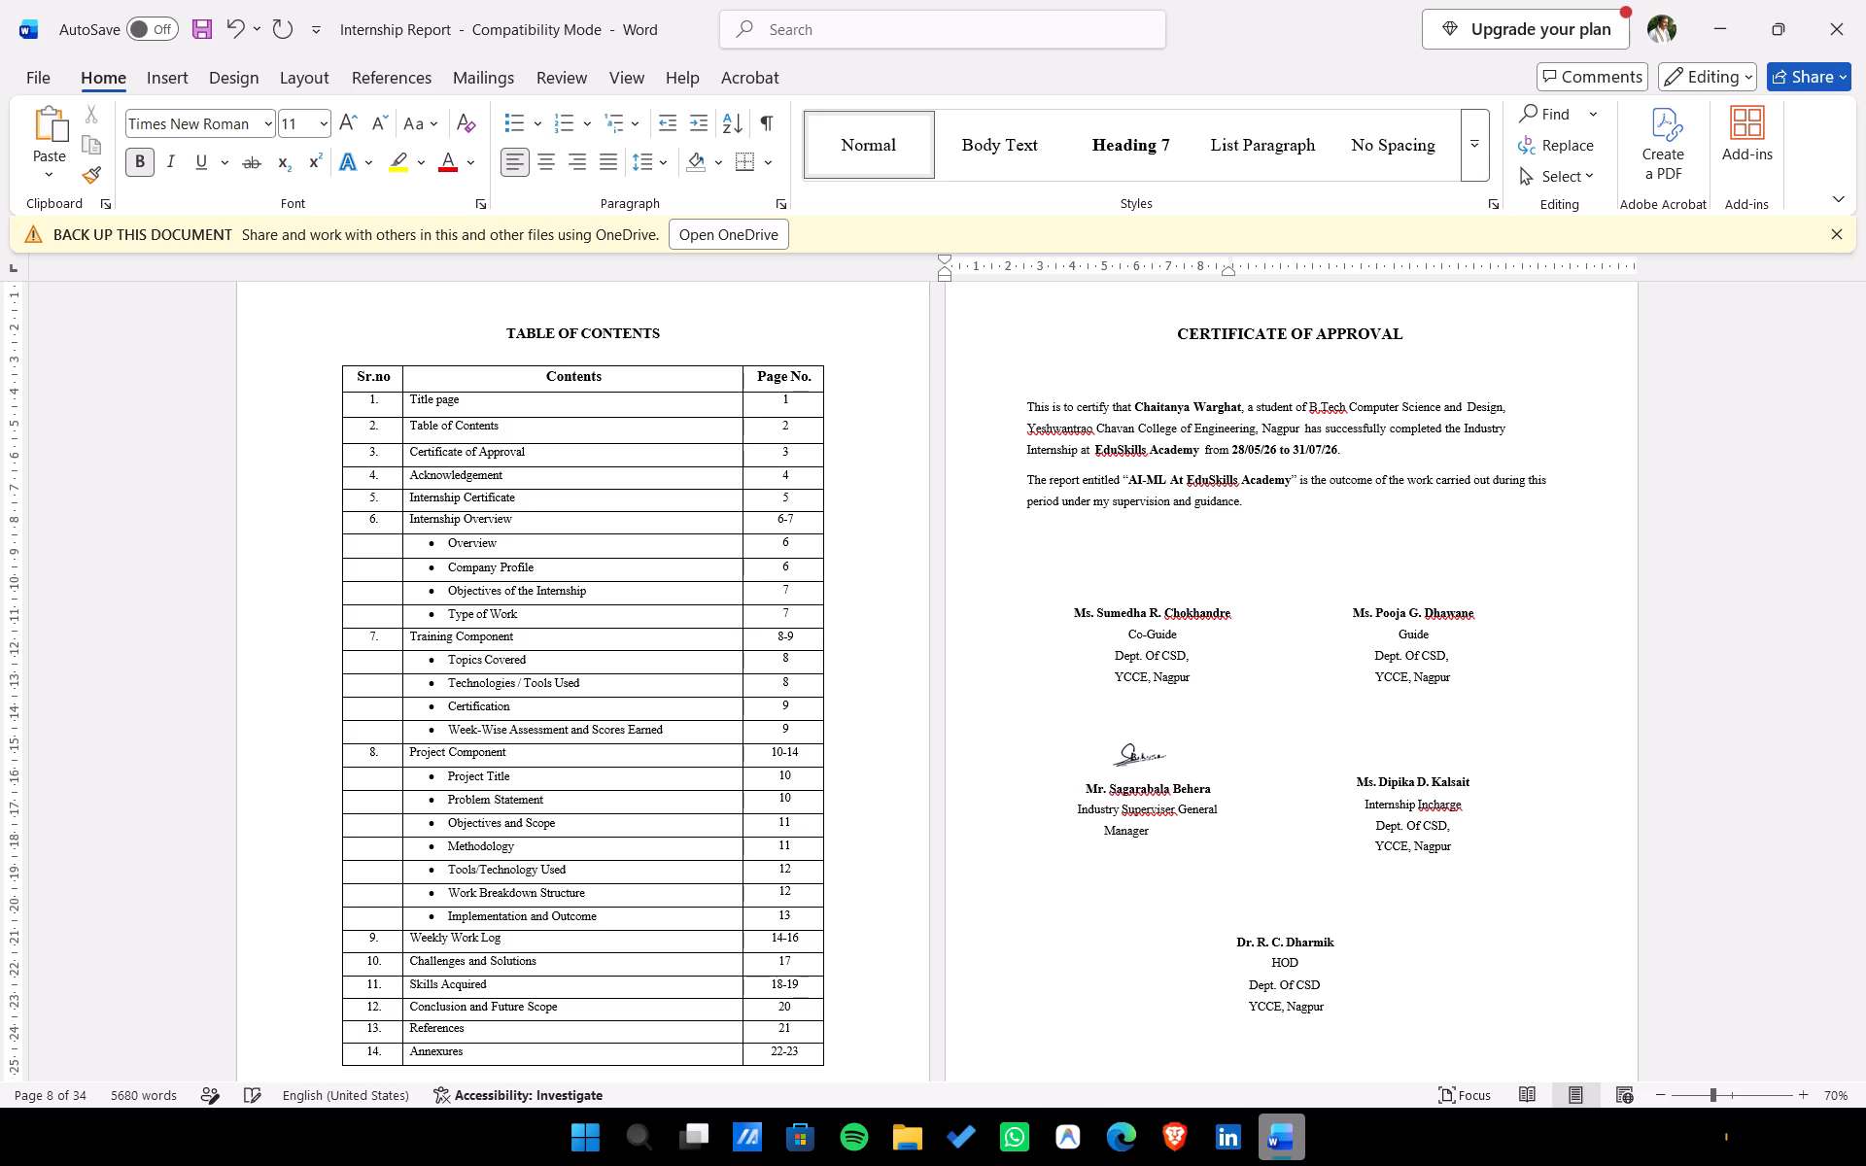
{"action": "key", "text": "BackSpace"}
Copy the formatting of the Internship Incharge's name onto the industry supervisor's name with Format Painter.
{"action": "double_click", "coordinate": [1391, 783]}
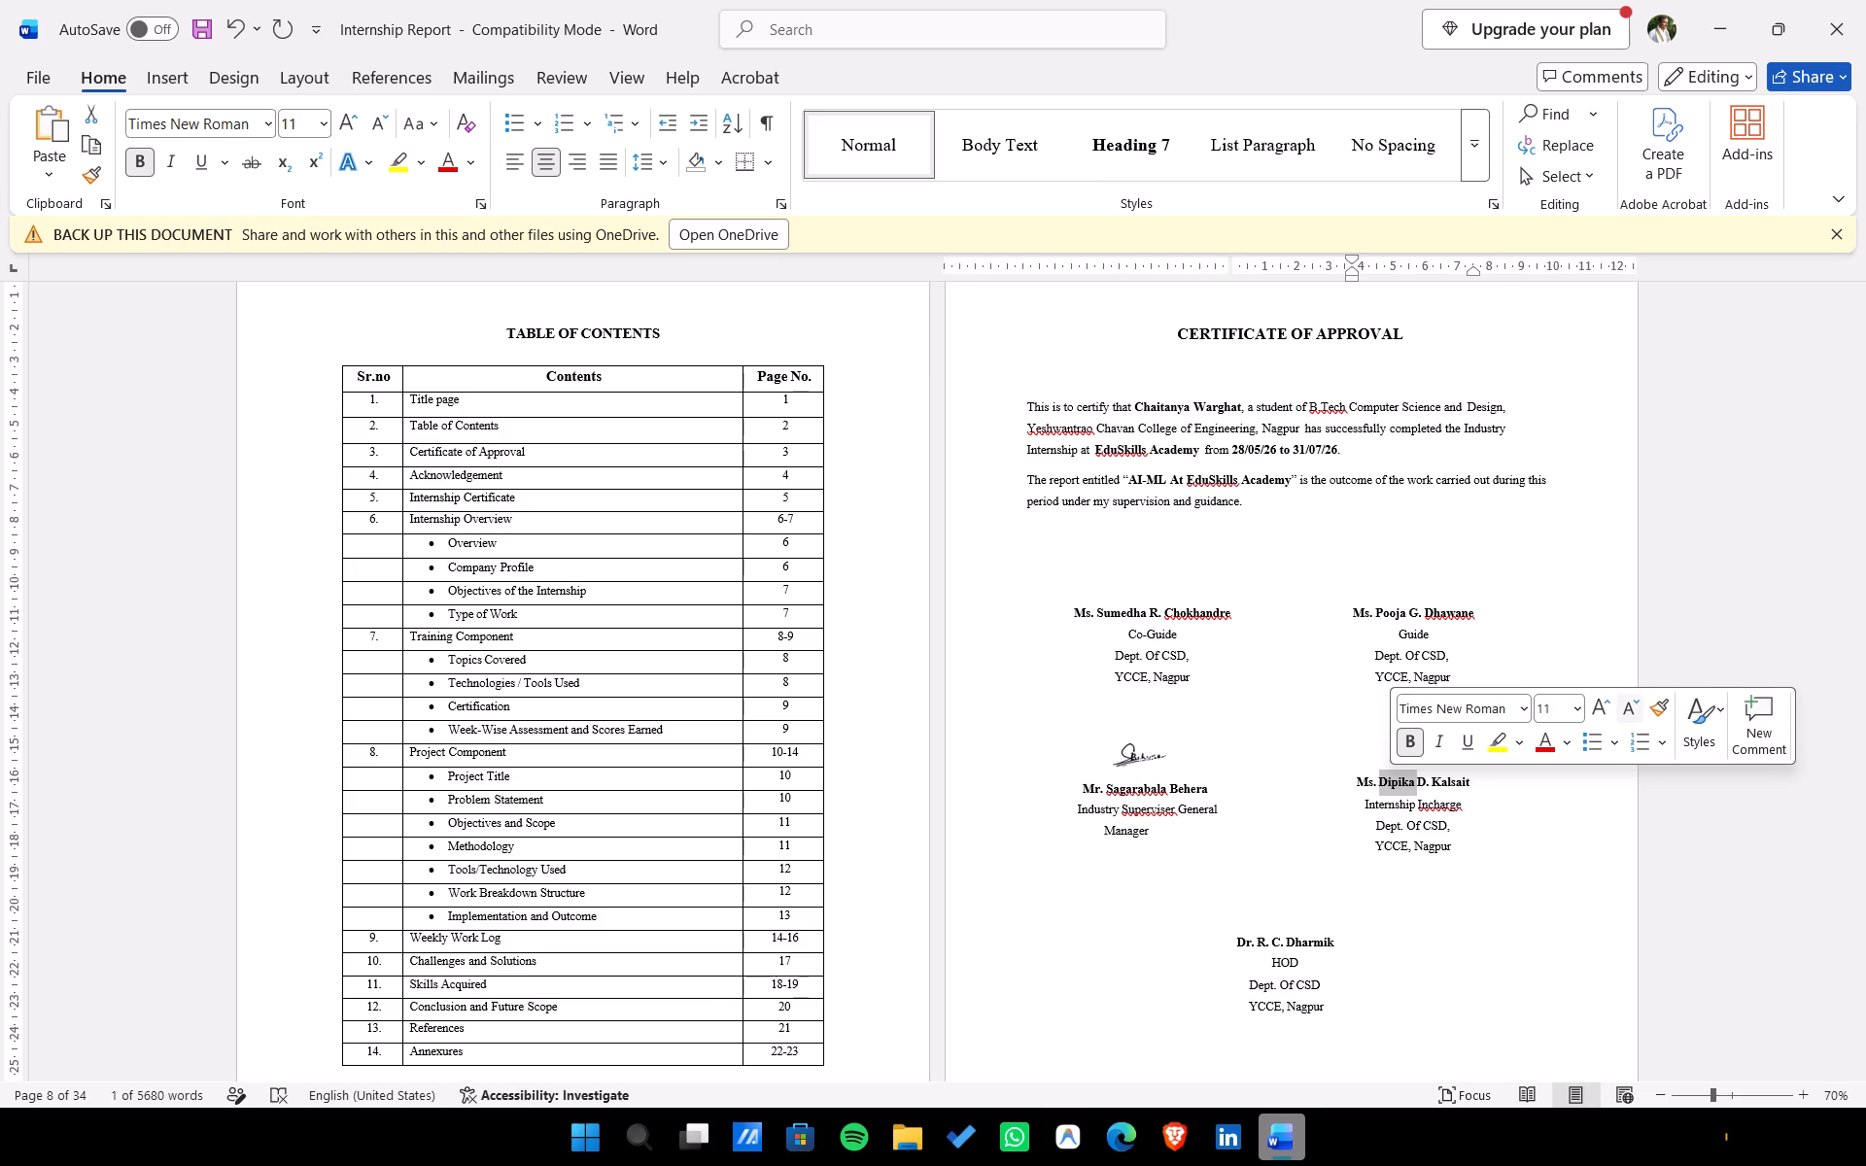
{"action": "left_click", "coordinate": [1652, 706]}
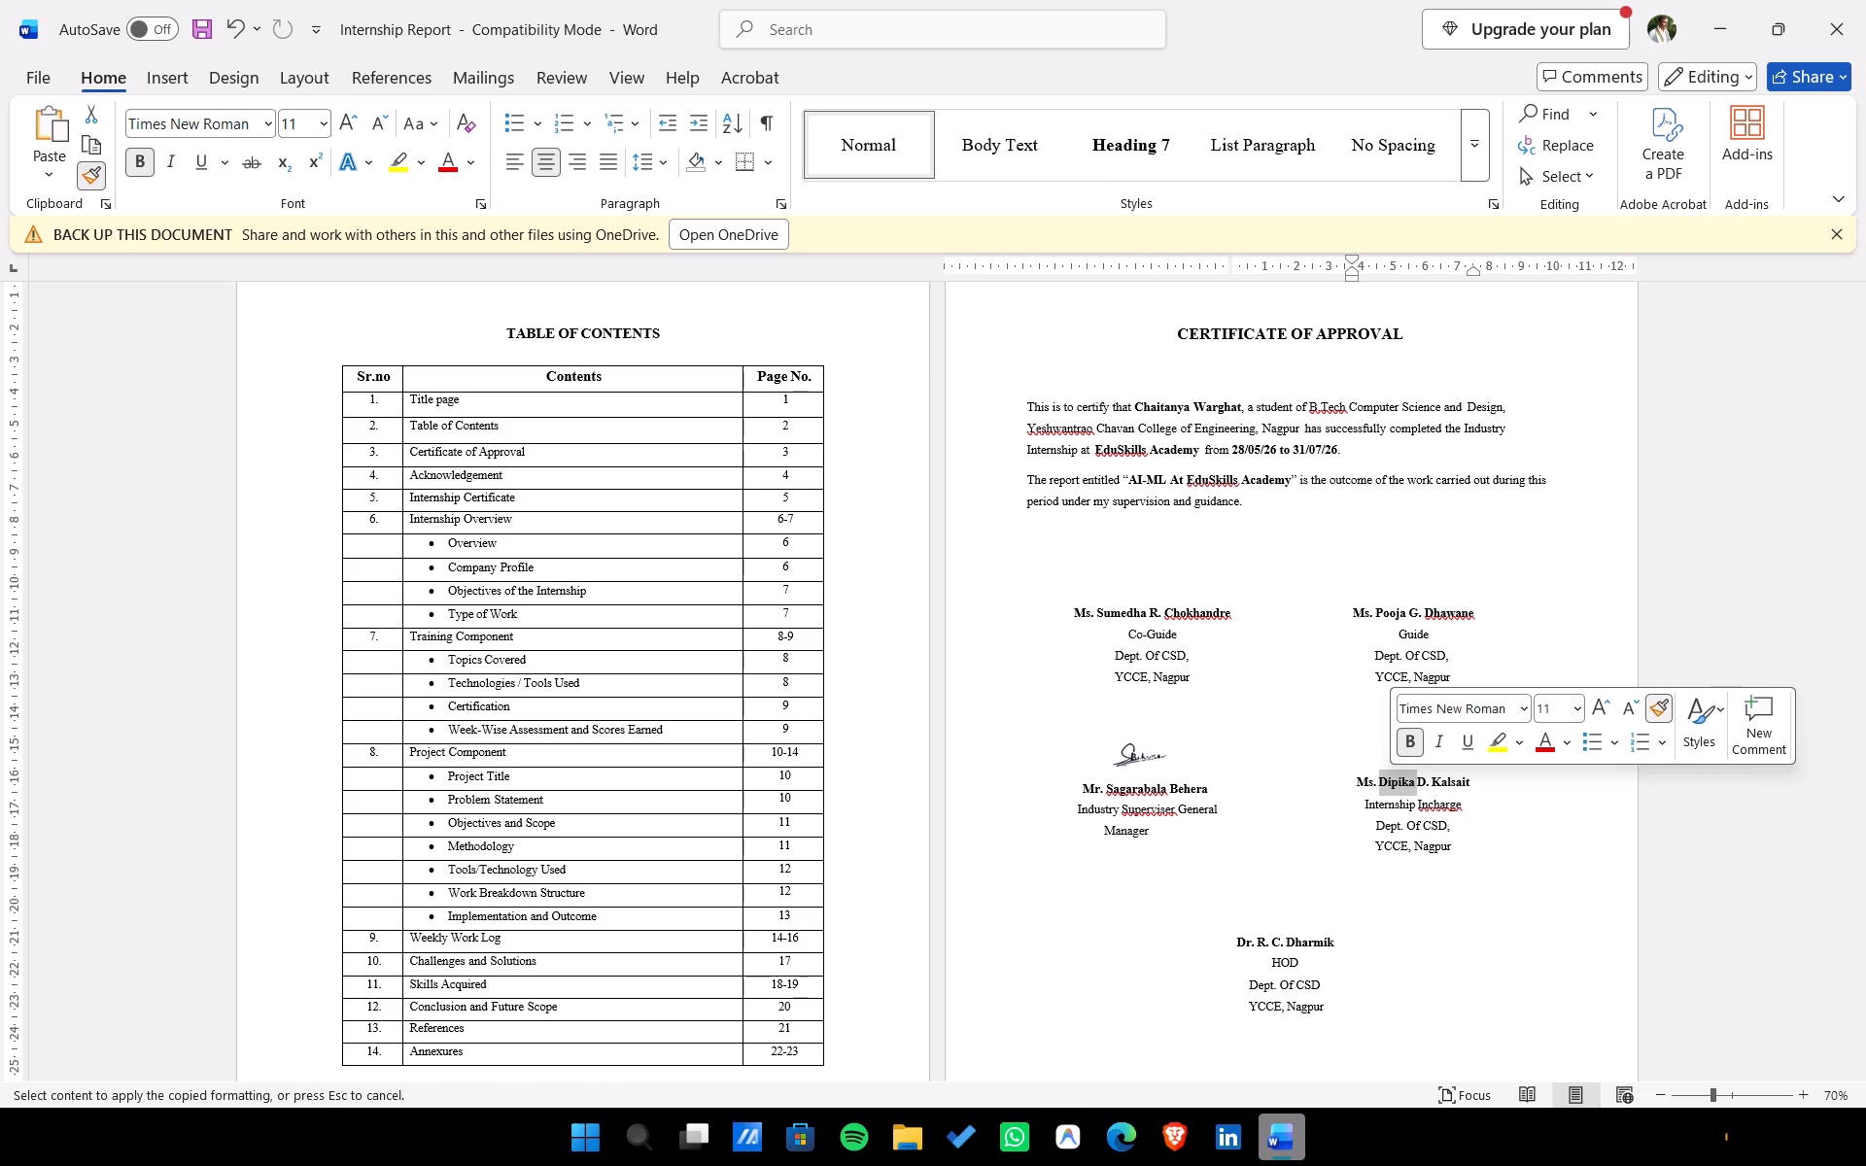
{"action": "left_click_drag", "start_coordinate": [1215, 787], "coordinate": [1090, 794]}
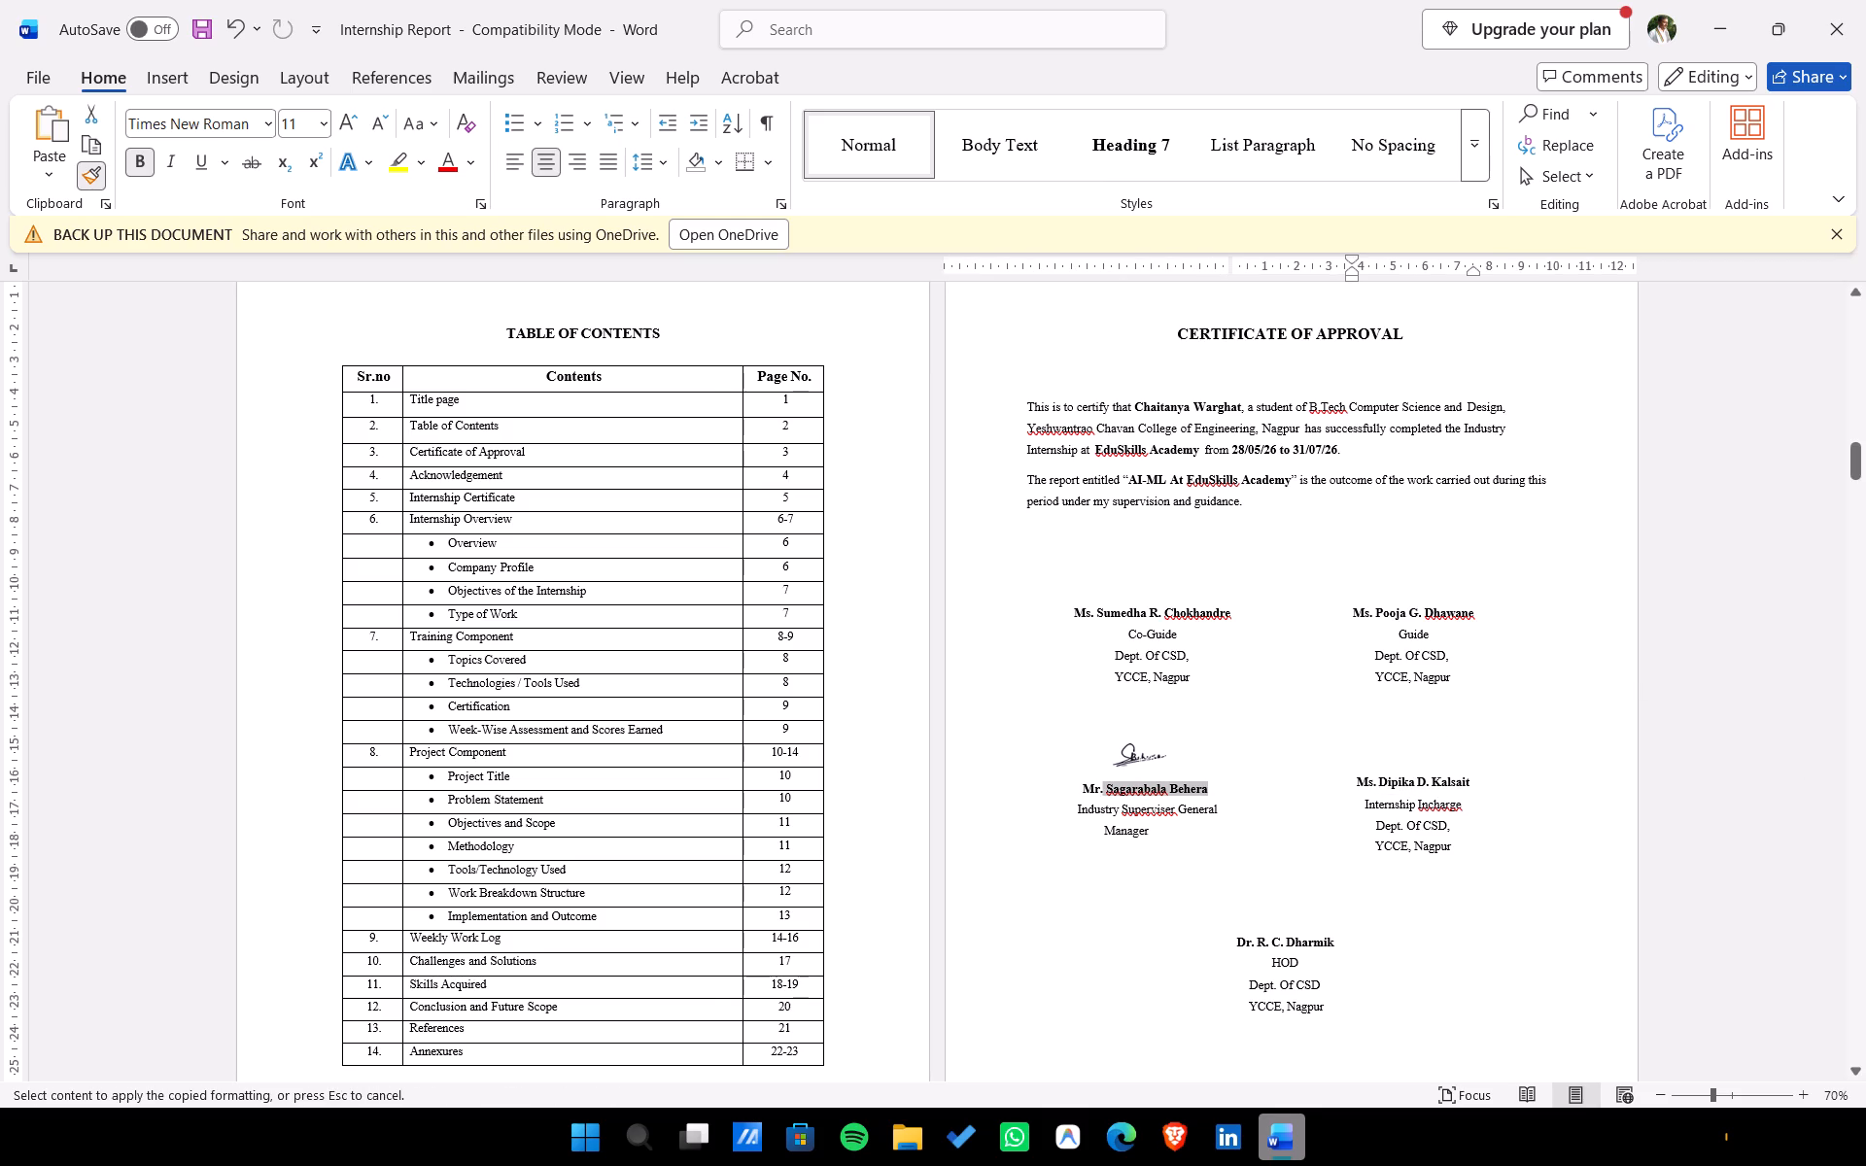
{"action": "left_click_drag", "start_coordinate": [1090, 794], "coordinate": [1080, 794]}
{"action": "left_click", "coordinate": [1263, 812]}
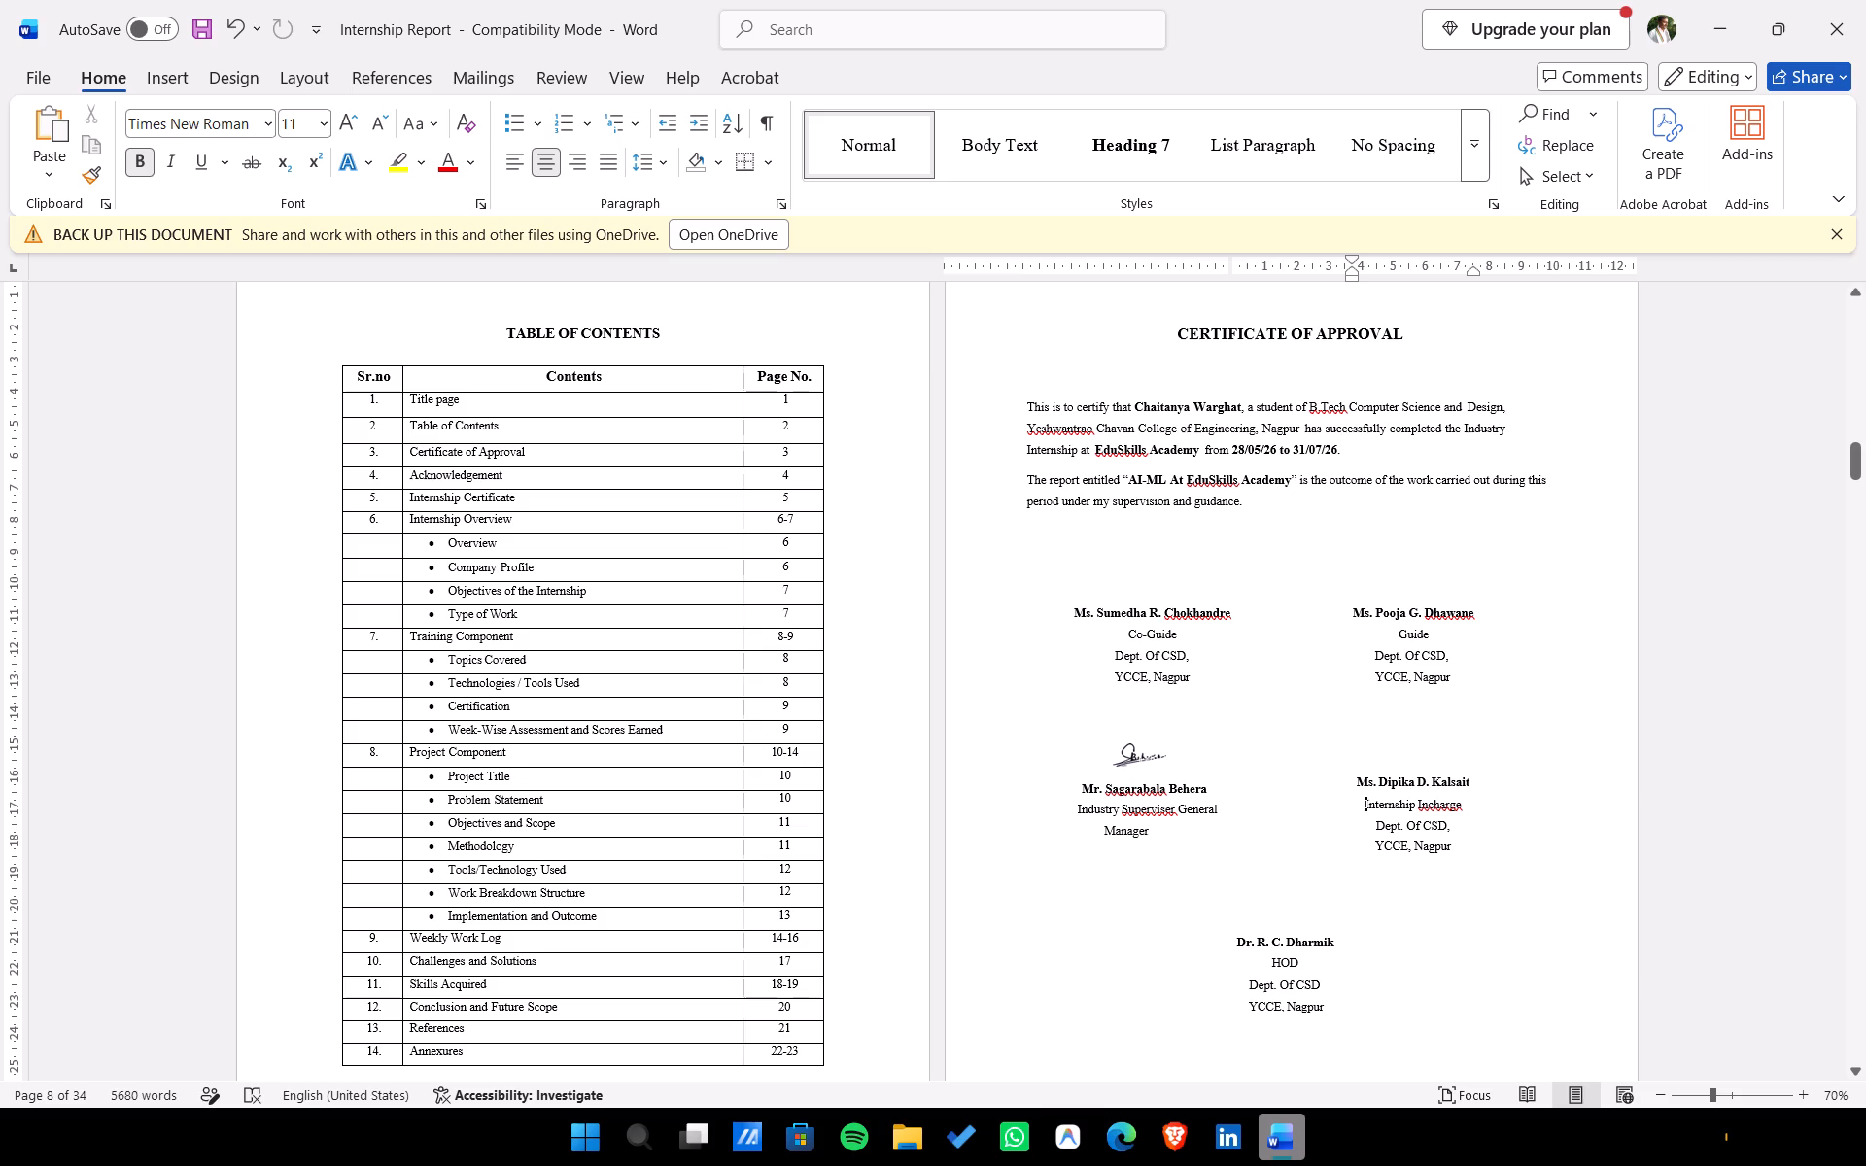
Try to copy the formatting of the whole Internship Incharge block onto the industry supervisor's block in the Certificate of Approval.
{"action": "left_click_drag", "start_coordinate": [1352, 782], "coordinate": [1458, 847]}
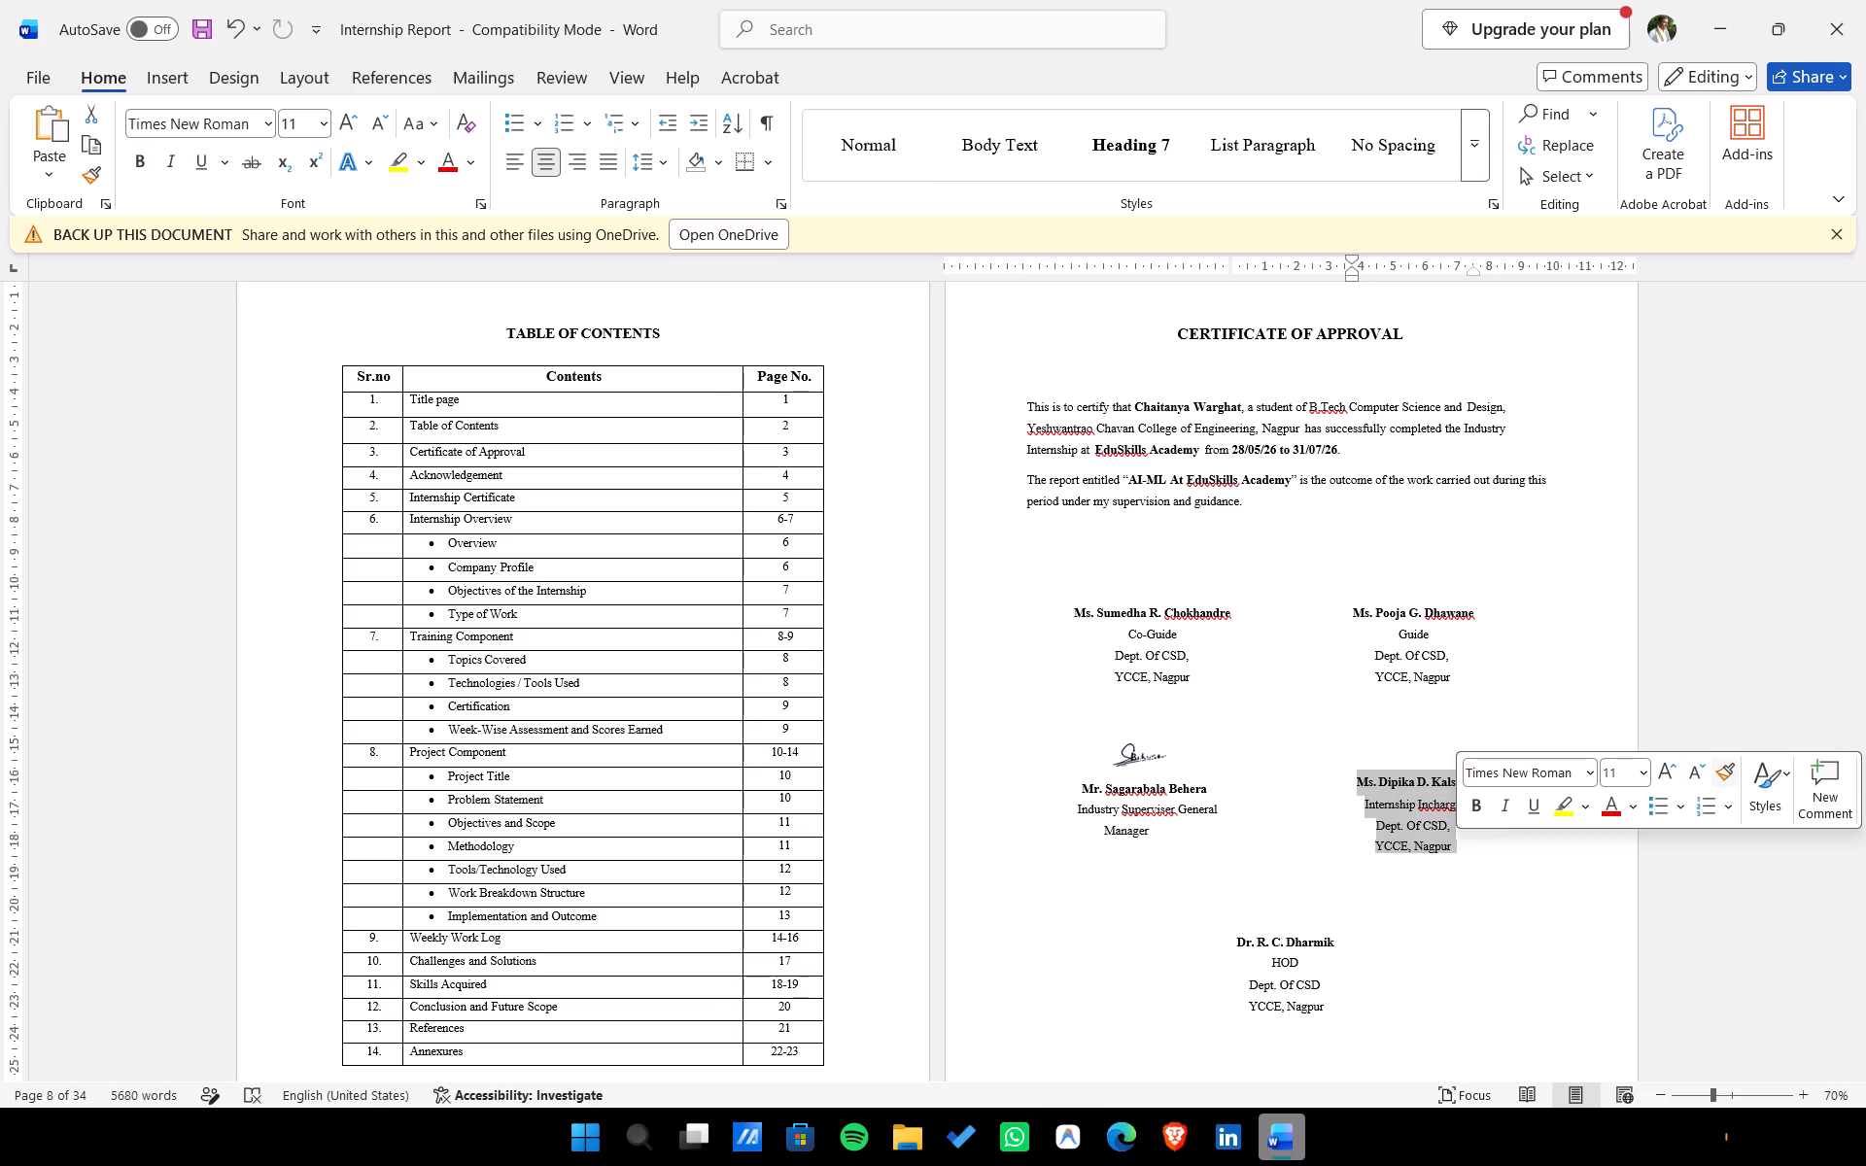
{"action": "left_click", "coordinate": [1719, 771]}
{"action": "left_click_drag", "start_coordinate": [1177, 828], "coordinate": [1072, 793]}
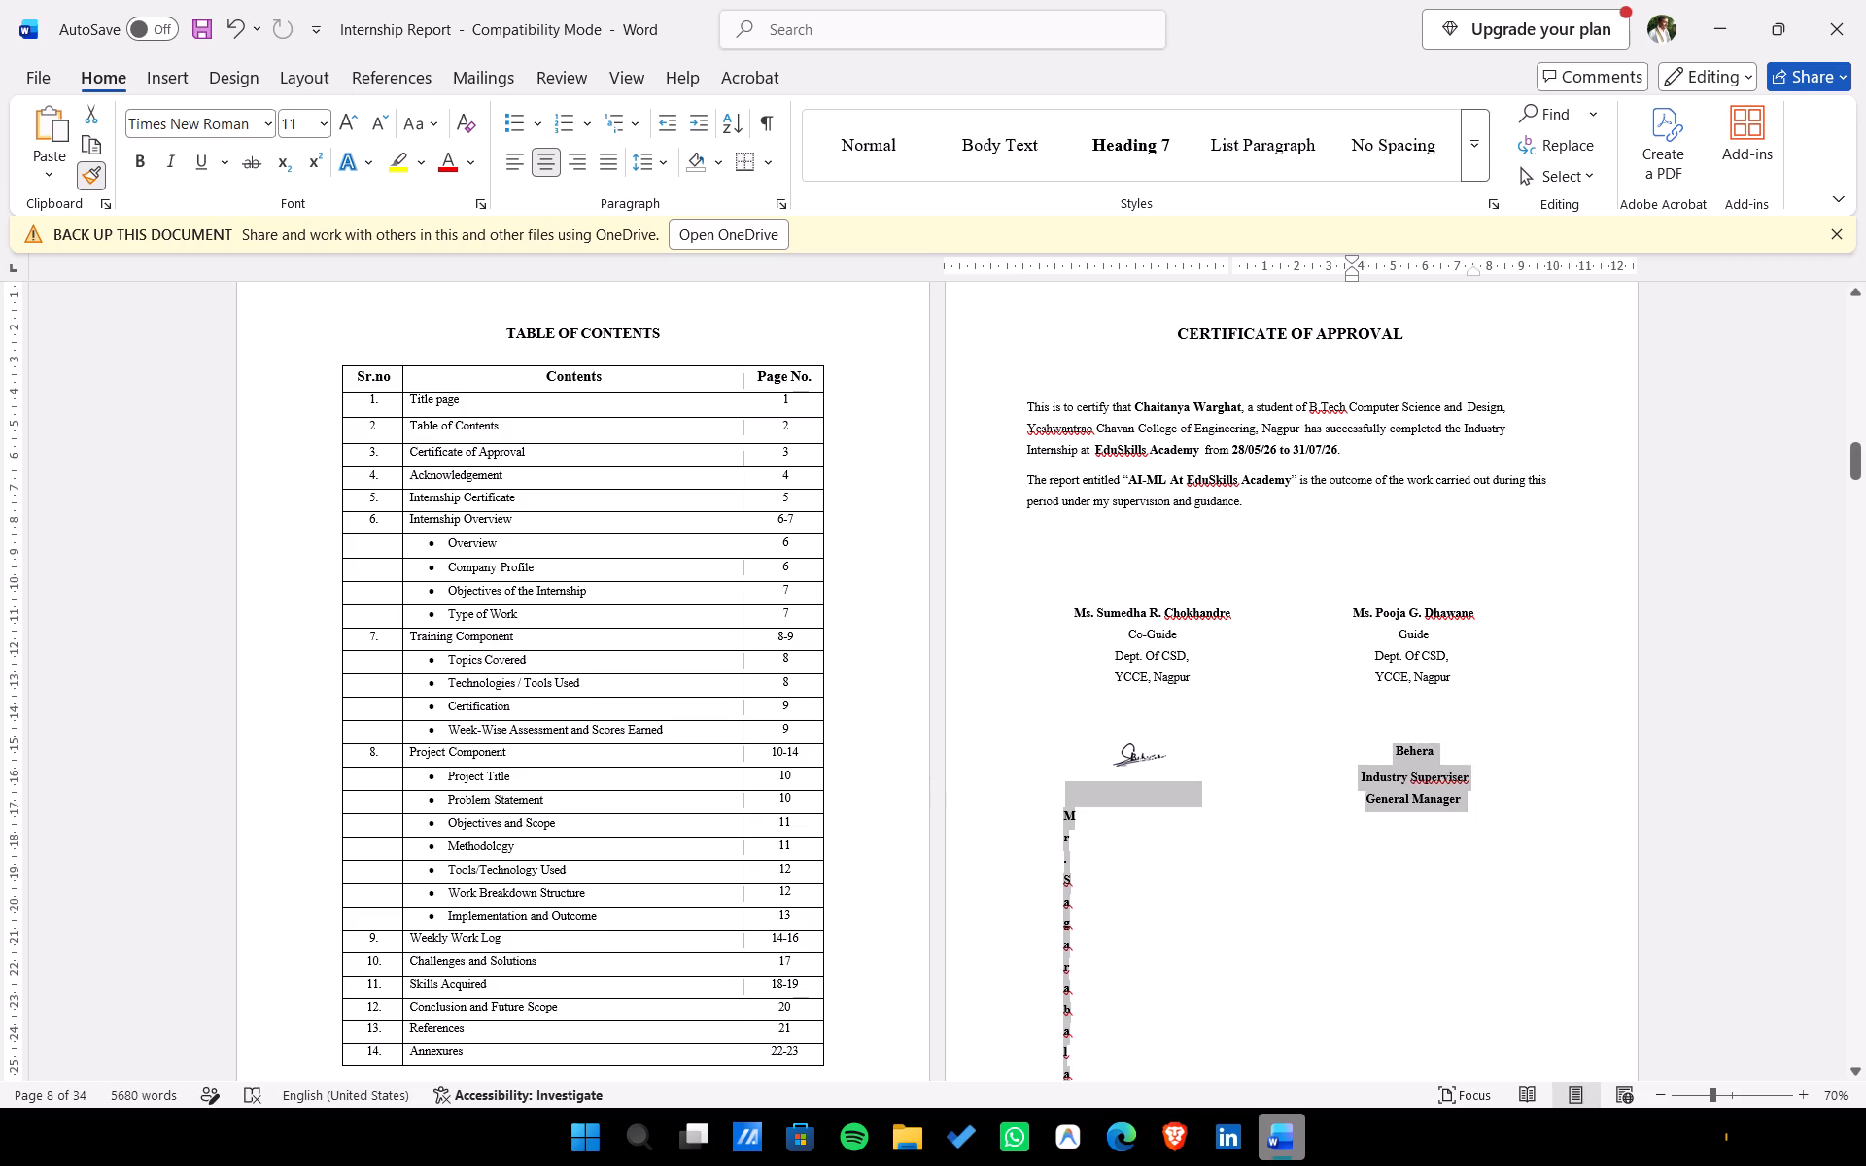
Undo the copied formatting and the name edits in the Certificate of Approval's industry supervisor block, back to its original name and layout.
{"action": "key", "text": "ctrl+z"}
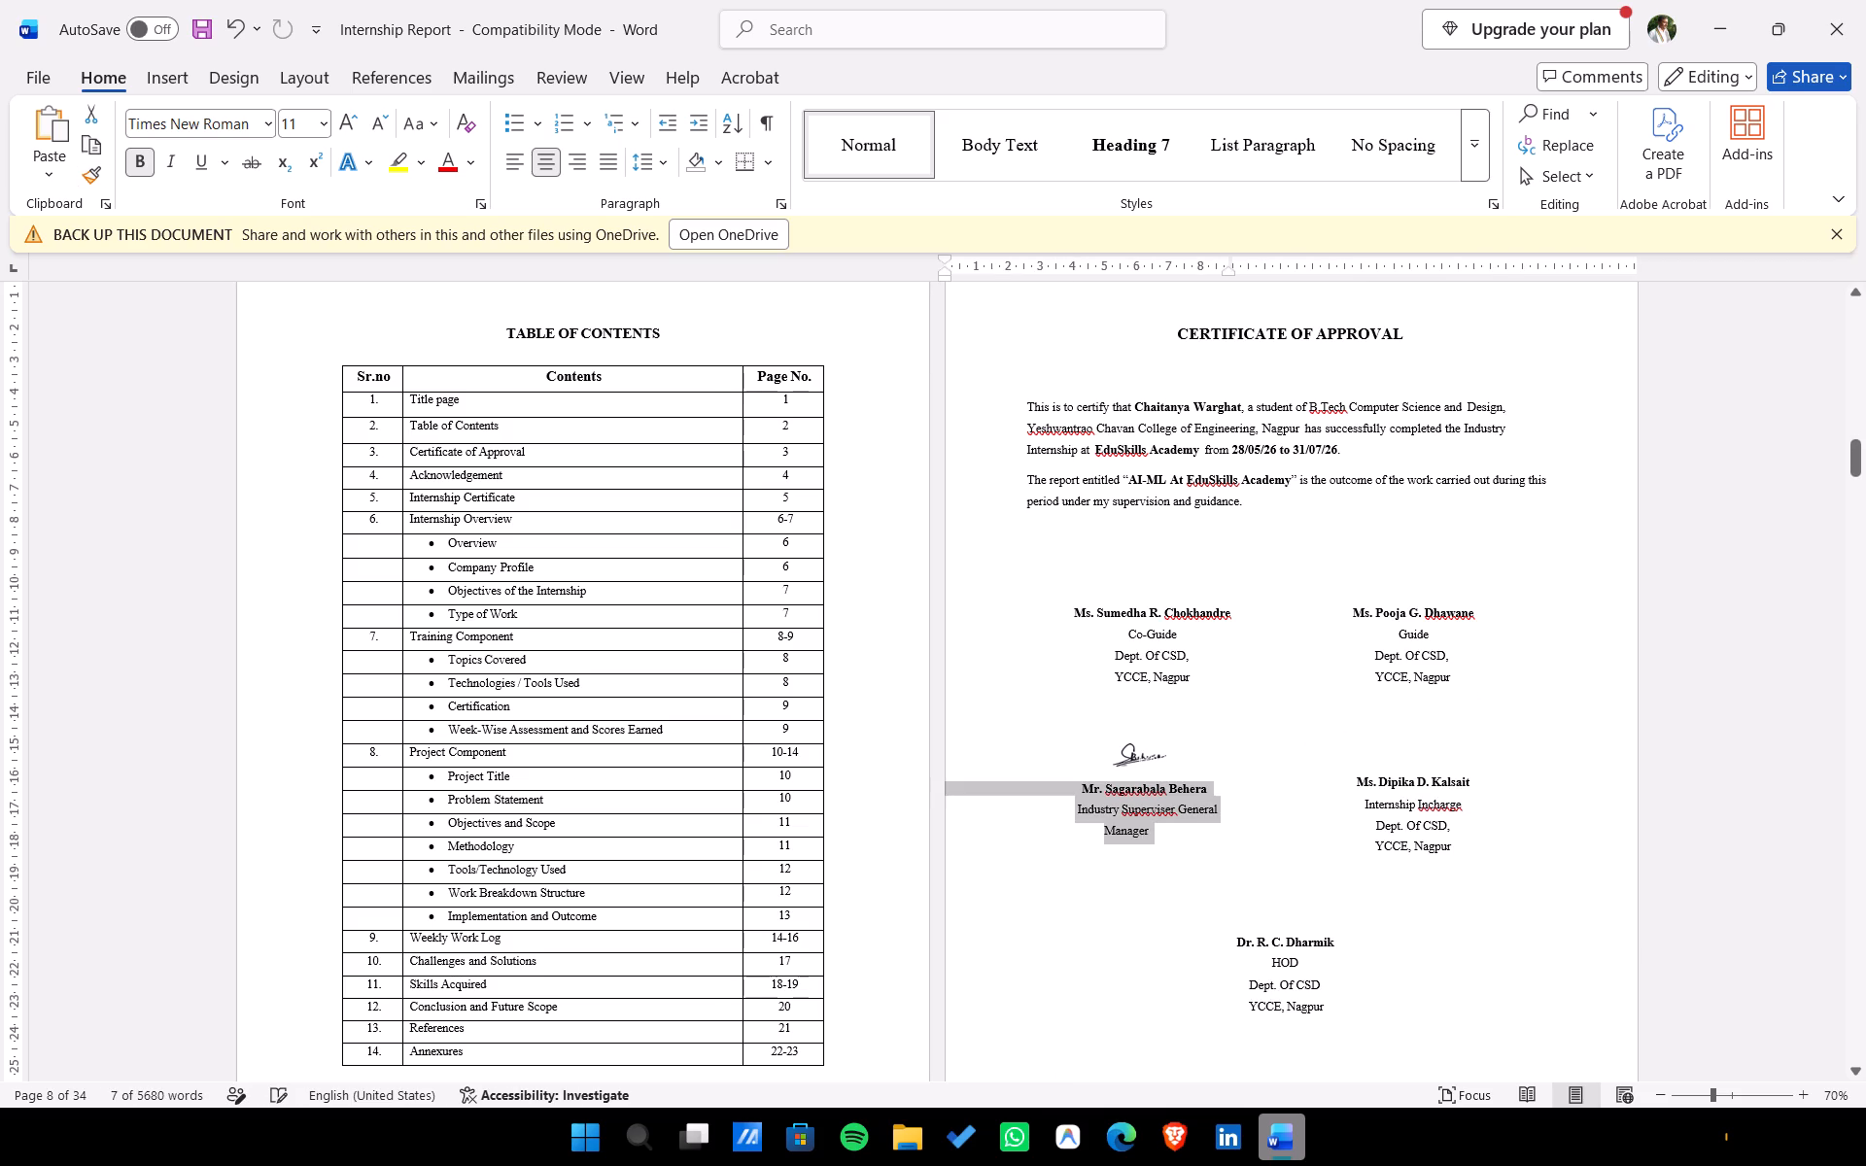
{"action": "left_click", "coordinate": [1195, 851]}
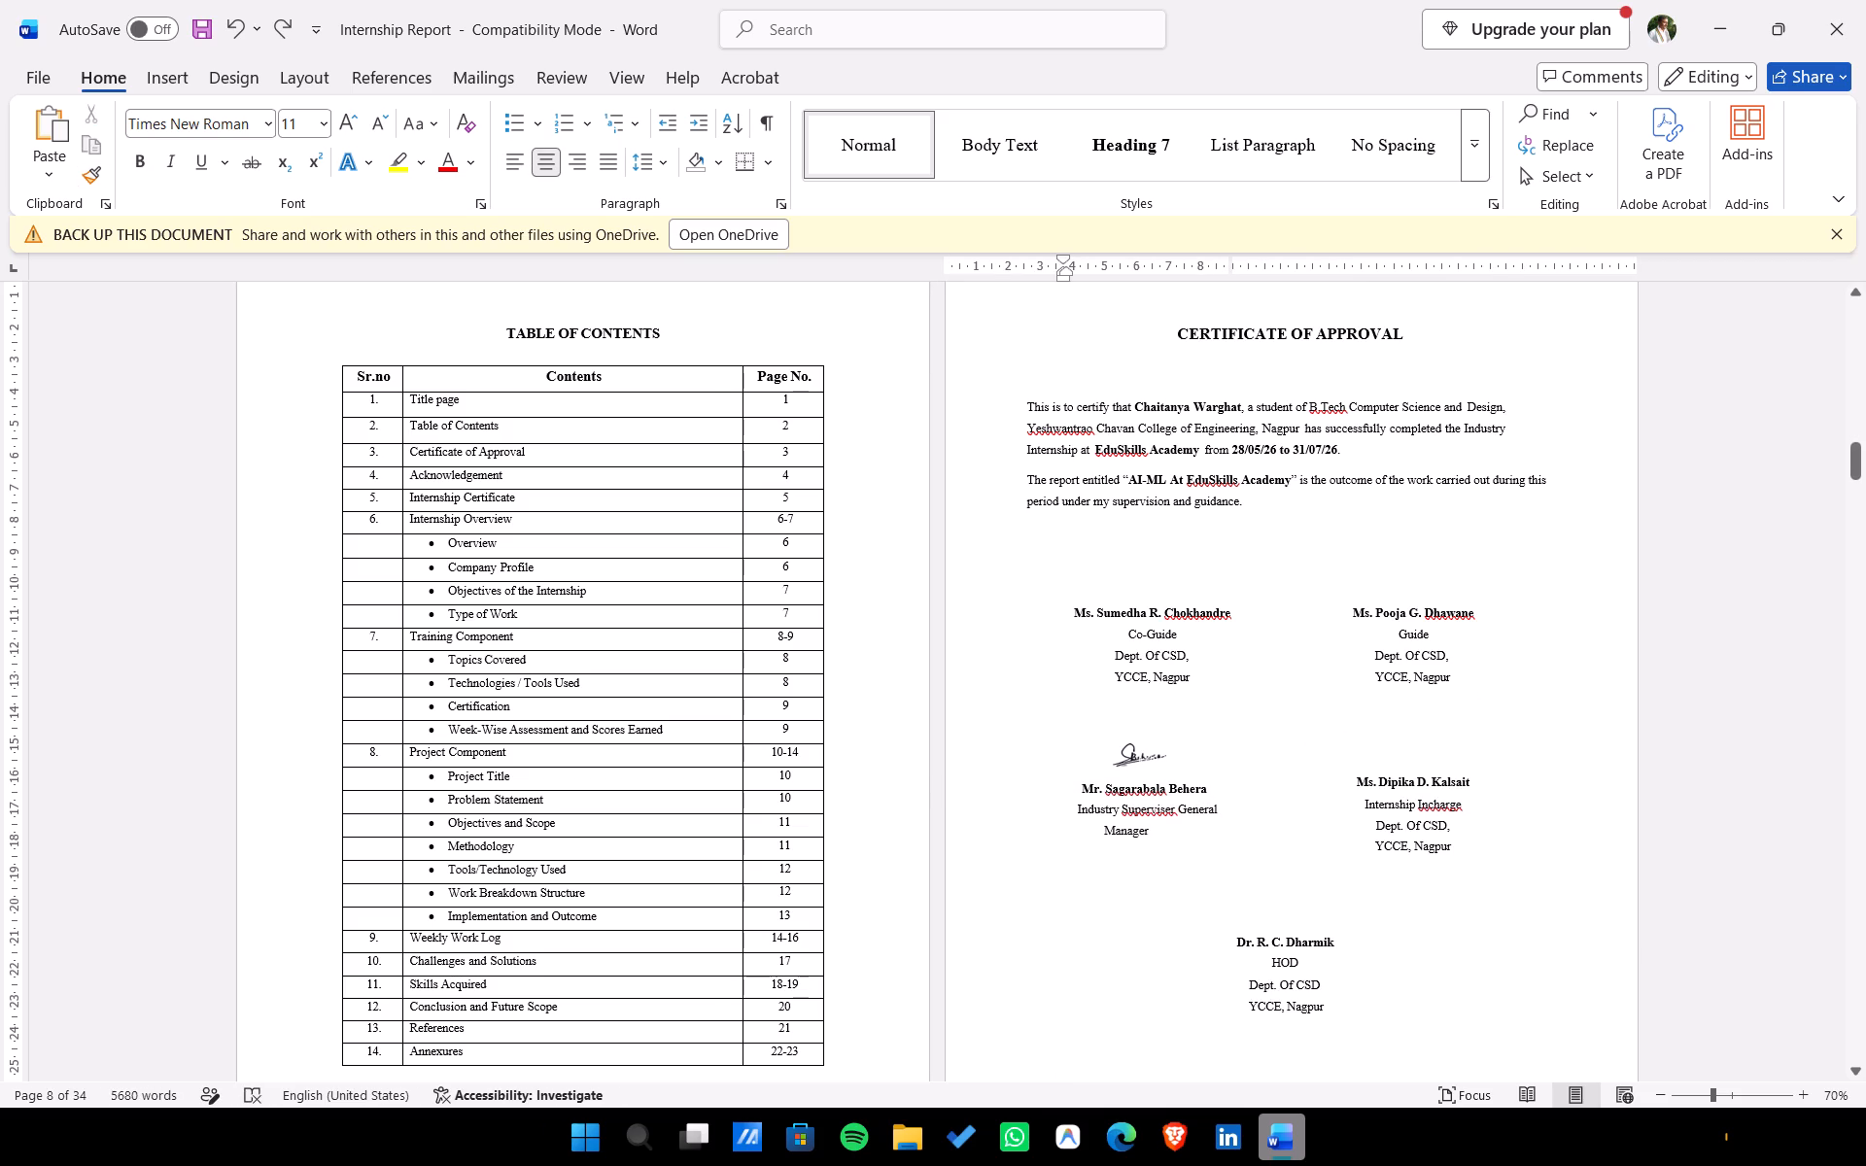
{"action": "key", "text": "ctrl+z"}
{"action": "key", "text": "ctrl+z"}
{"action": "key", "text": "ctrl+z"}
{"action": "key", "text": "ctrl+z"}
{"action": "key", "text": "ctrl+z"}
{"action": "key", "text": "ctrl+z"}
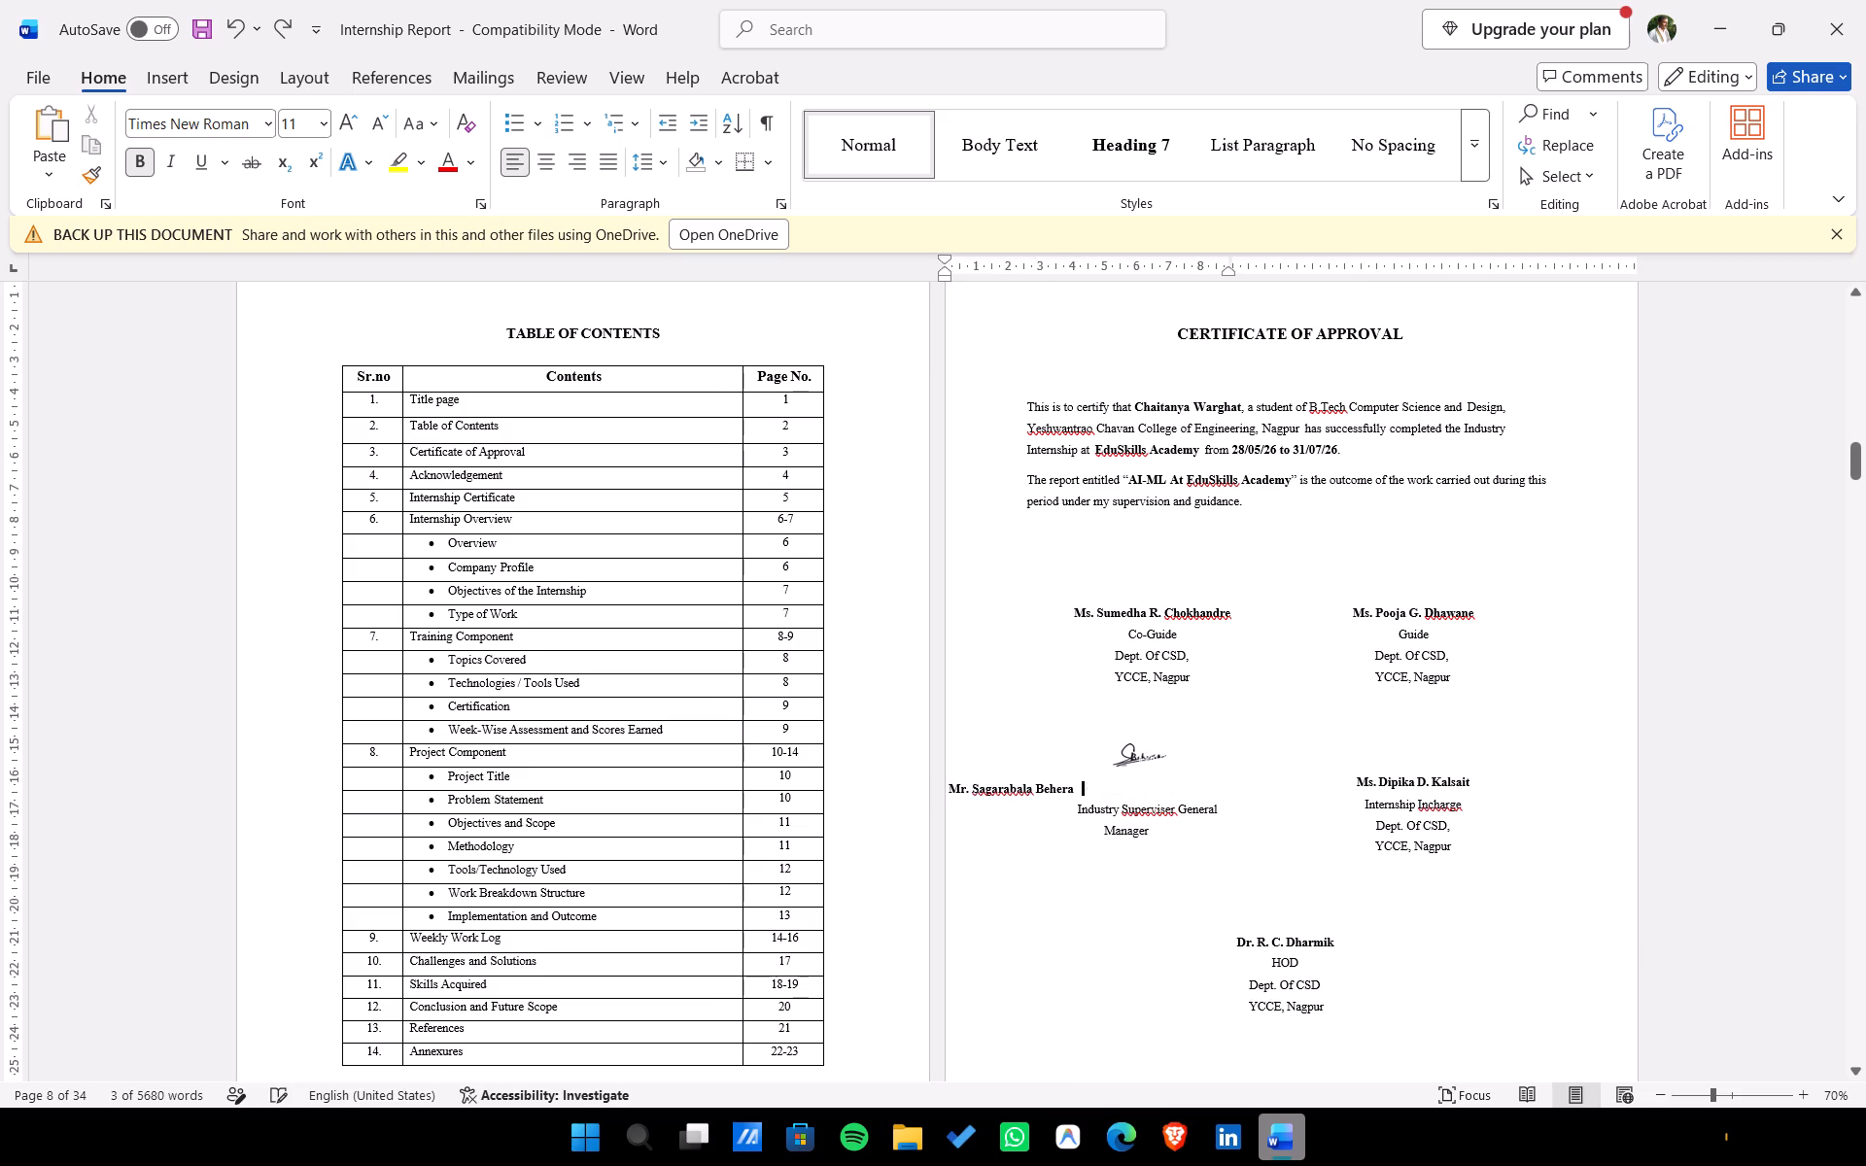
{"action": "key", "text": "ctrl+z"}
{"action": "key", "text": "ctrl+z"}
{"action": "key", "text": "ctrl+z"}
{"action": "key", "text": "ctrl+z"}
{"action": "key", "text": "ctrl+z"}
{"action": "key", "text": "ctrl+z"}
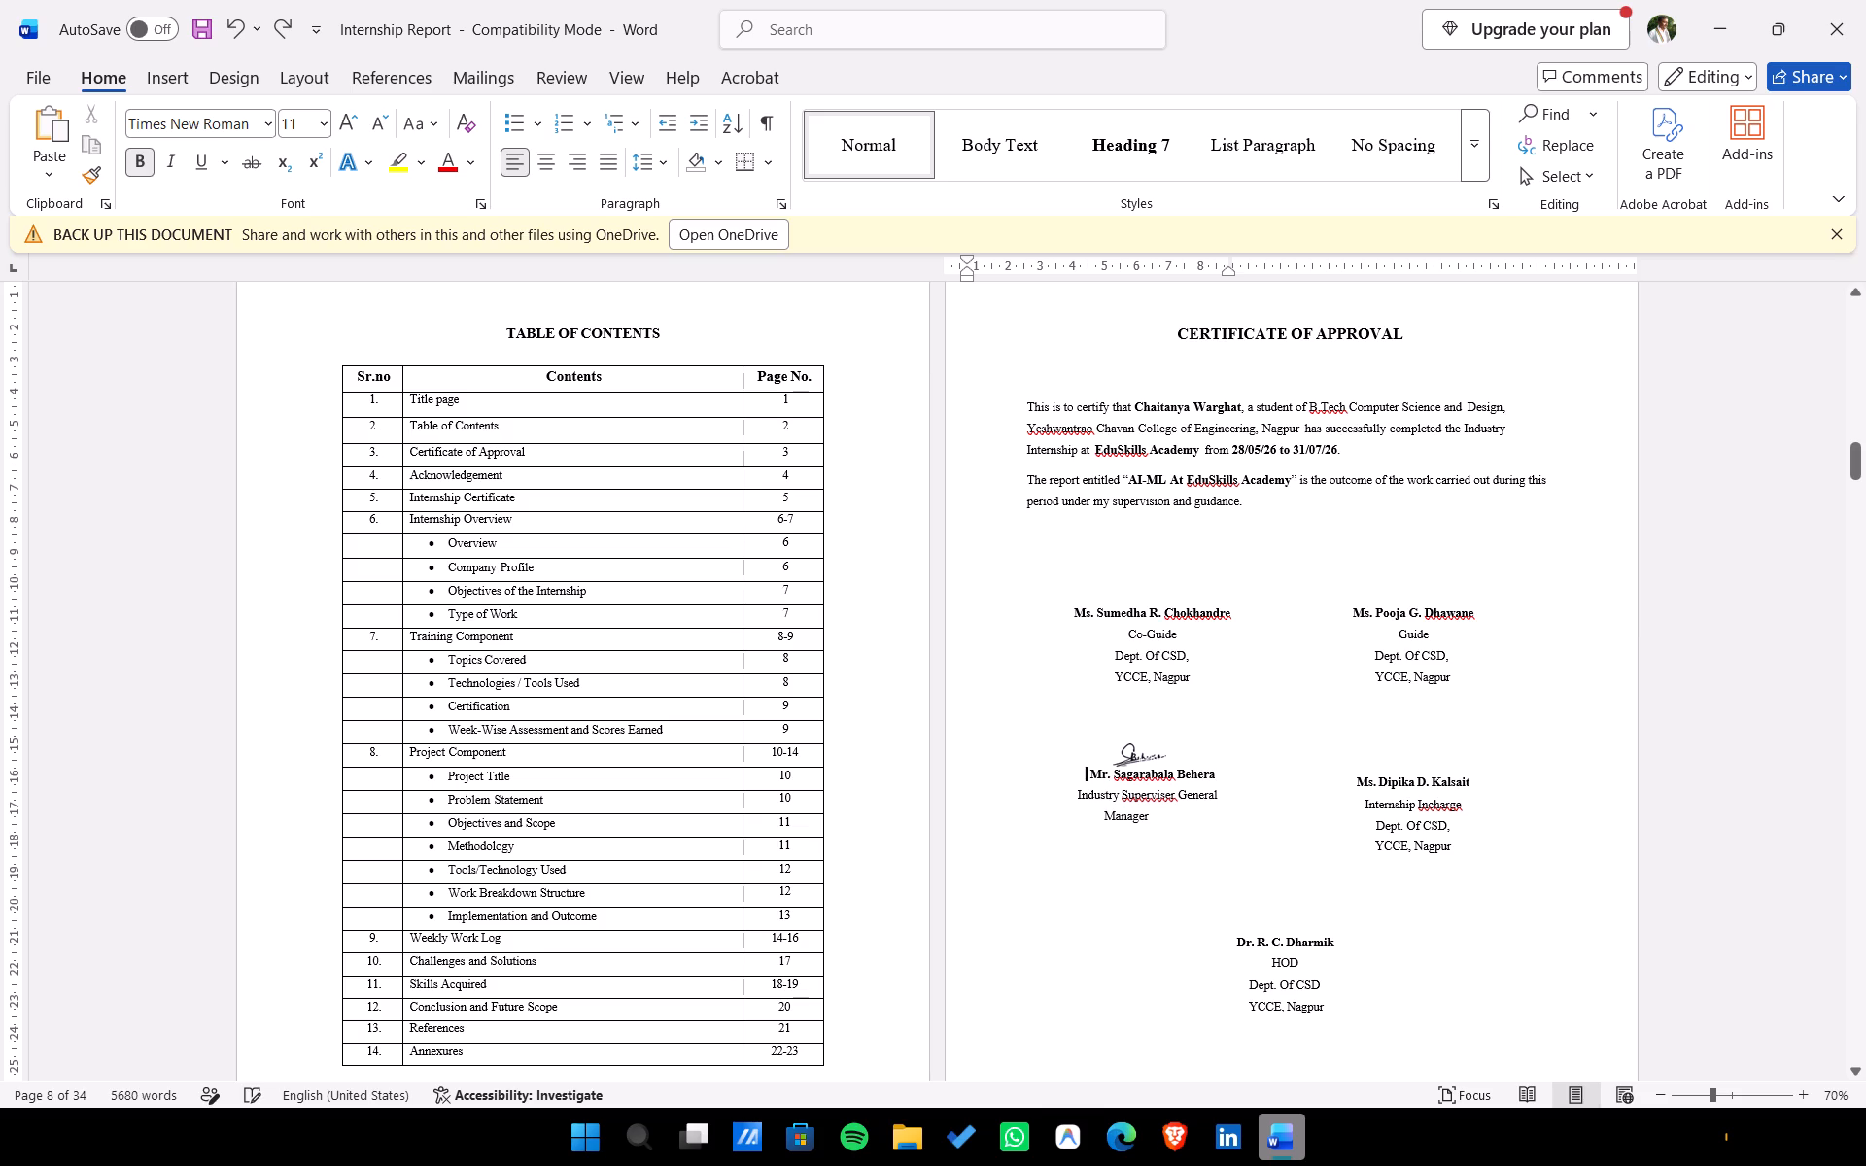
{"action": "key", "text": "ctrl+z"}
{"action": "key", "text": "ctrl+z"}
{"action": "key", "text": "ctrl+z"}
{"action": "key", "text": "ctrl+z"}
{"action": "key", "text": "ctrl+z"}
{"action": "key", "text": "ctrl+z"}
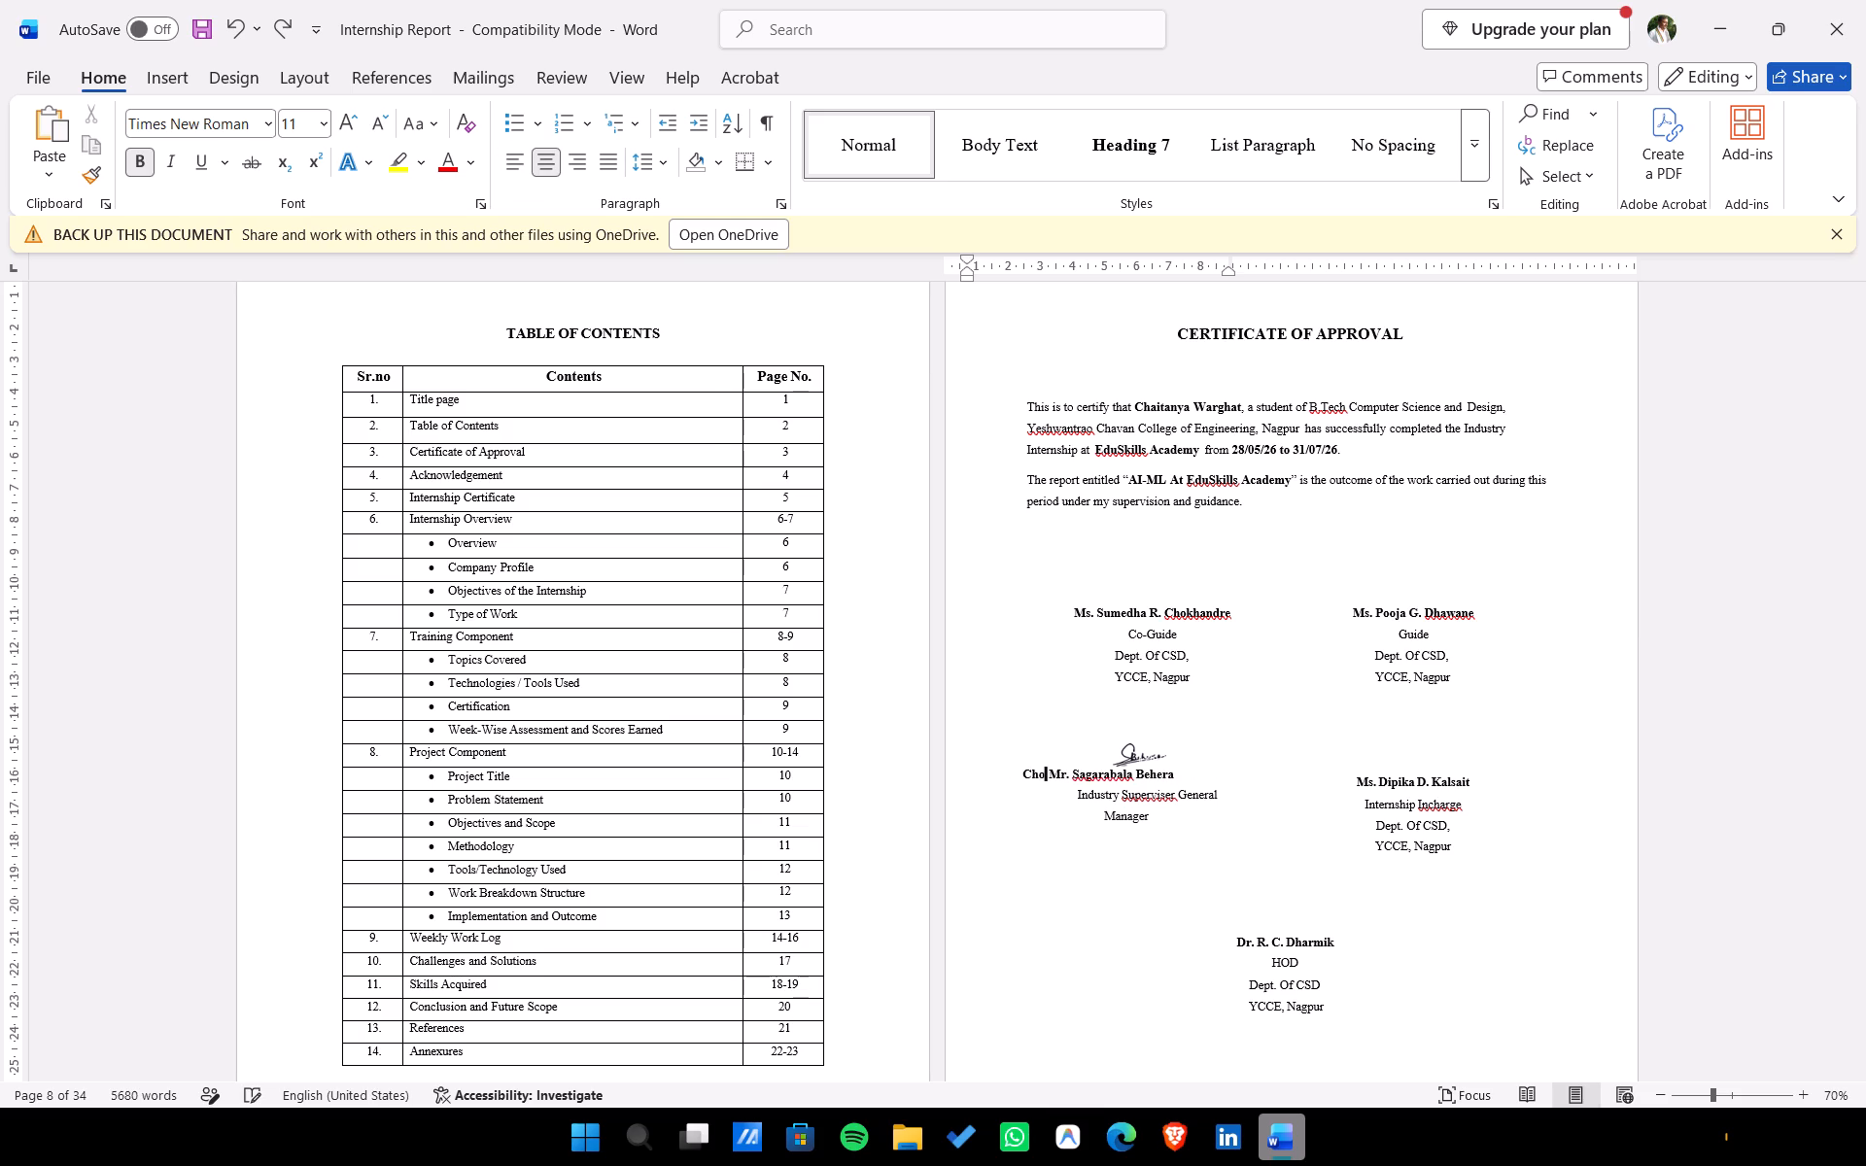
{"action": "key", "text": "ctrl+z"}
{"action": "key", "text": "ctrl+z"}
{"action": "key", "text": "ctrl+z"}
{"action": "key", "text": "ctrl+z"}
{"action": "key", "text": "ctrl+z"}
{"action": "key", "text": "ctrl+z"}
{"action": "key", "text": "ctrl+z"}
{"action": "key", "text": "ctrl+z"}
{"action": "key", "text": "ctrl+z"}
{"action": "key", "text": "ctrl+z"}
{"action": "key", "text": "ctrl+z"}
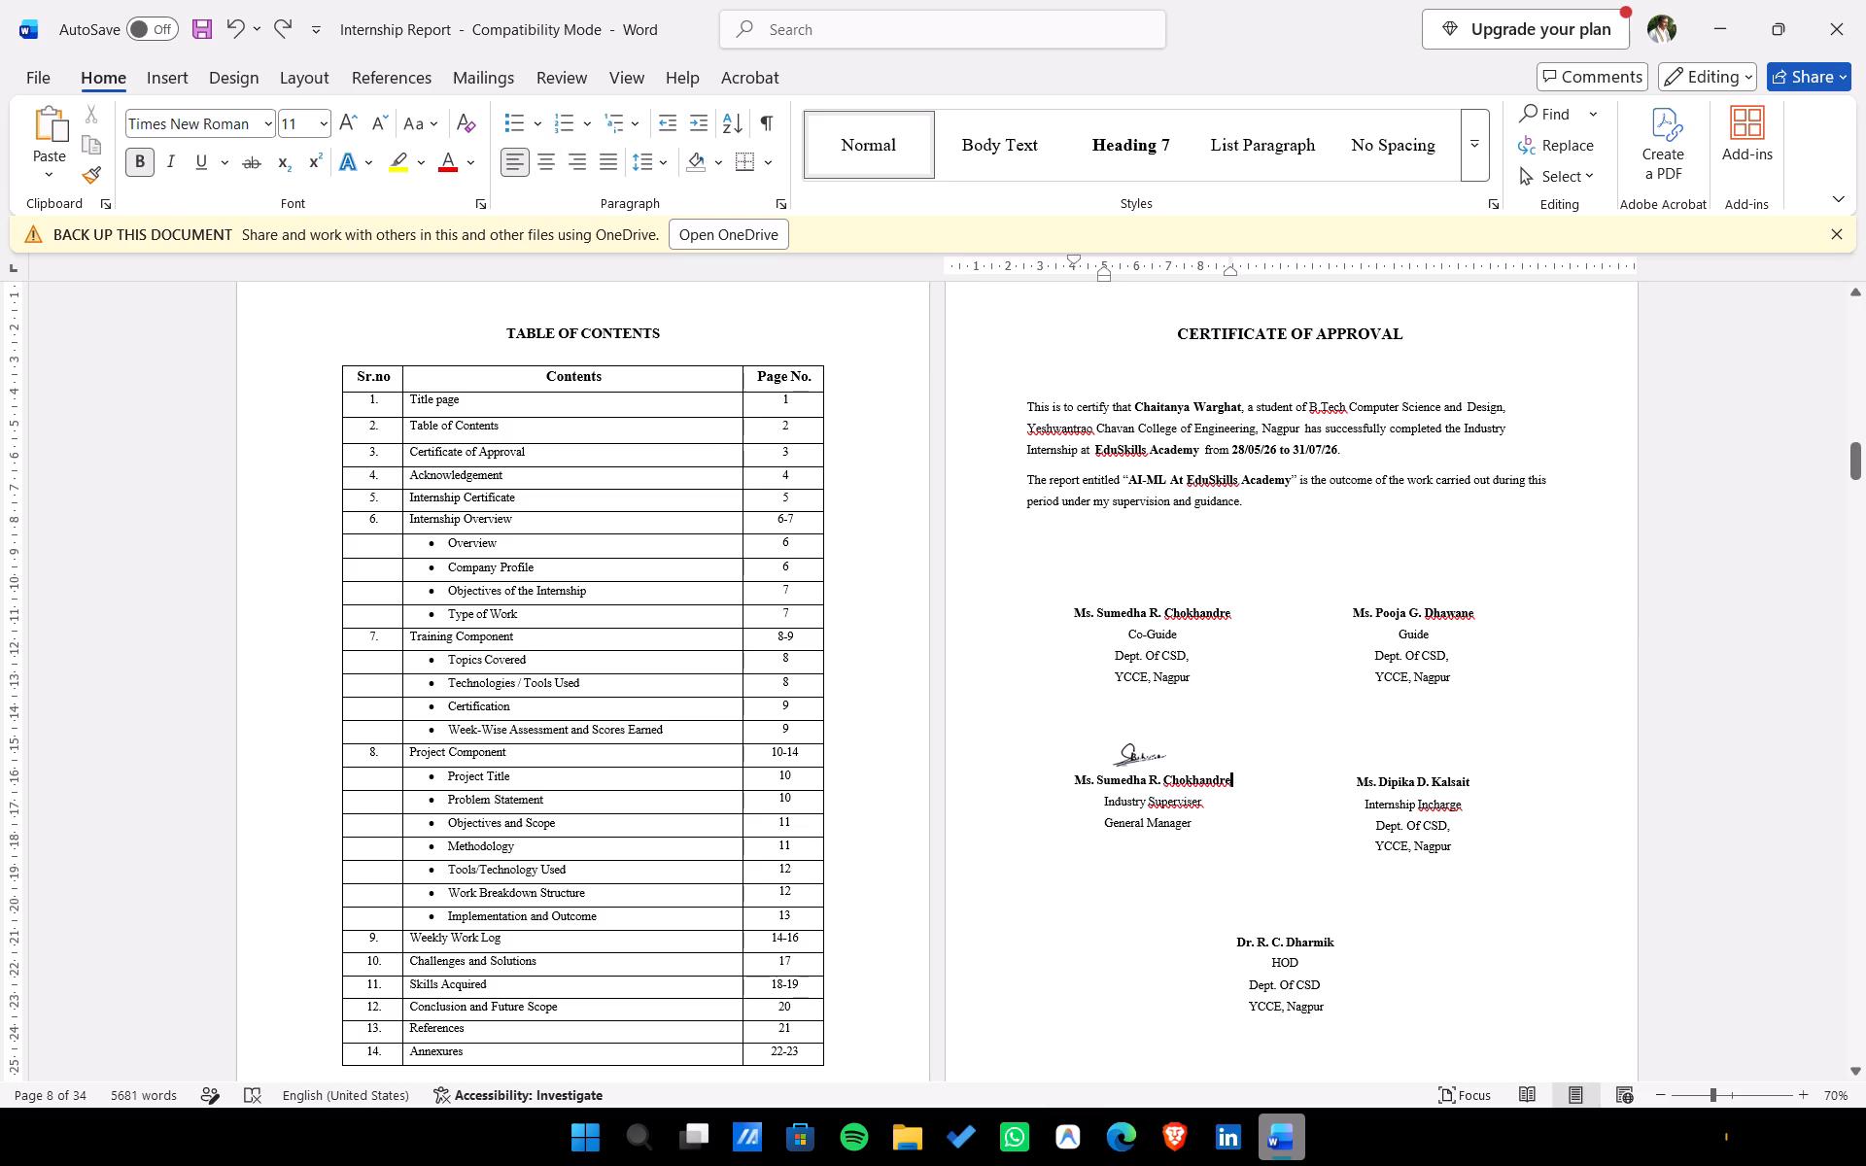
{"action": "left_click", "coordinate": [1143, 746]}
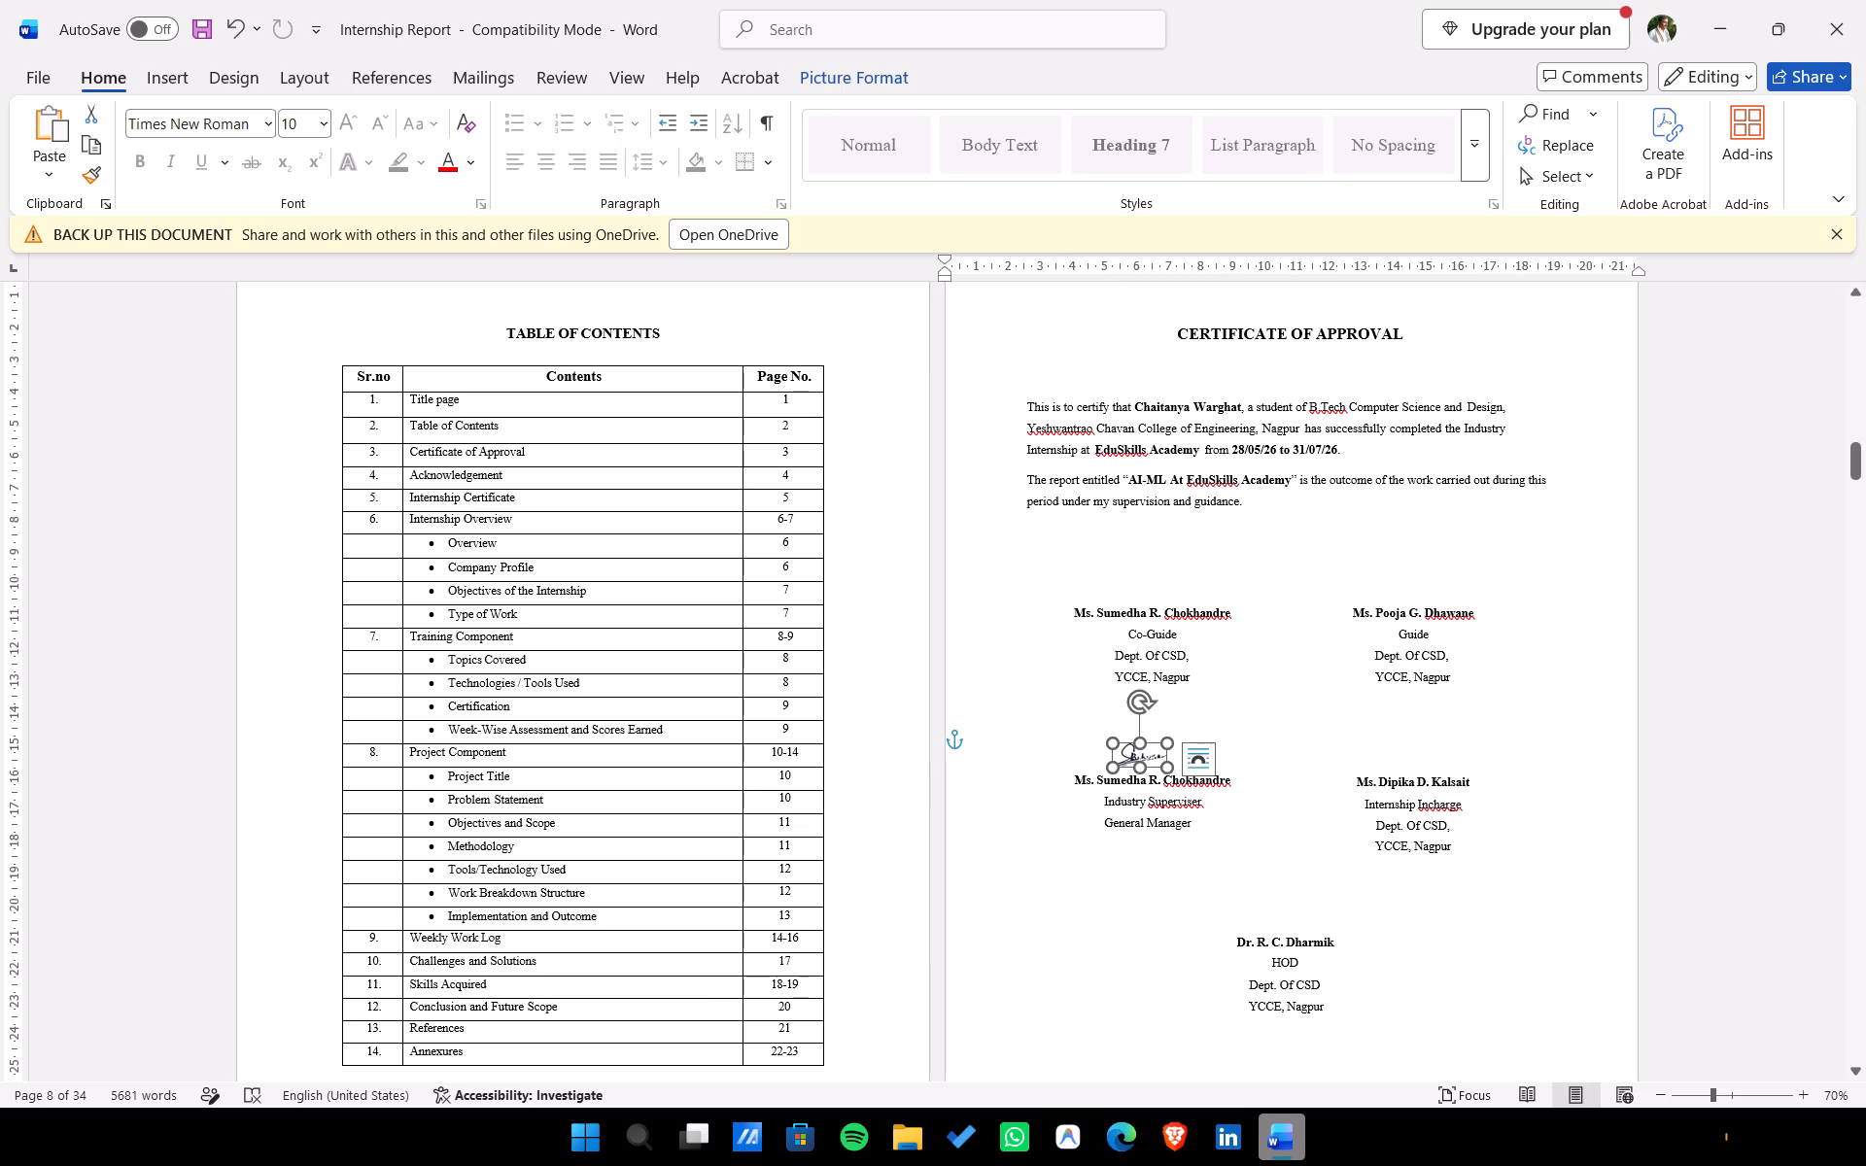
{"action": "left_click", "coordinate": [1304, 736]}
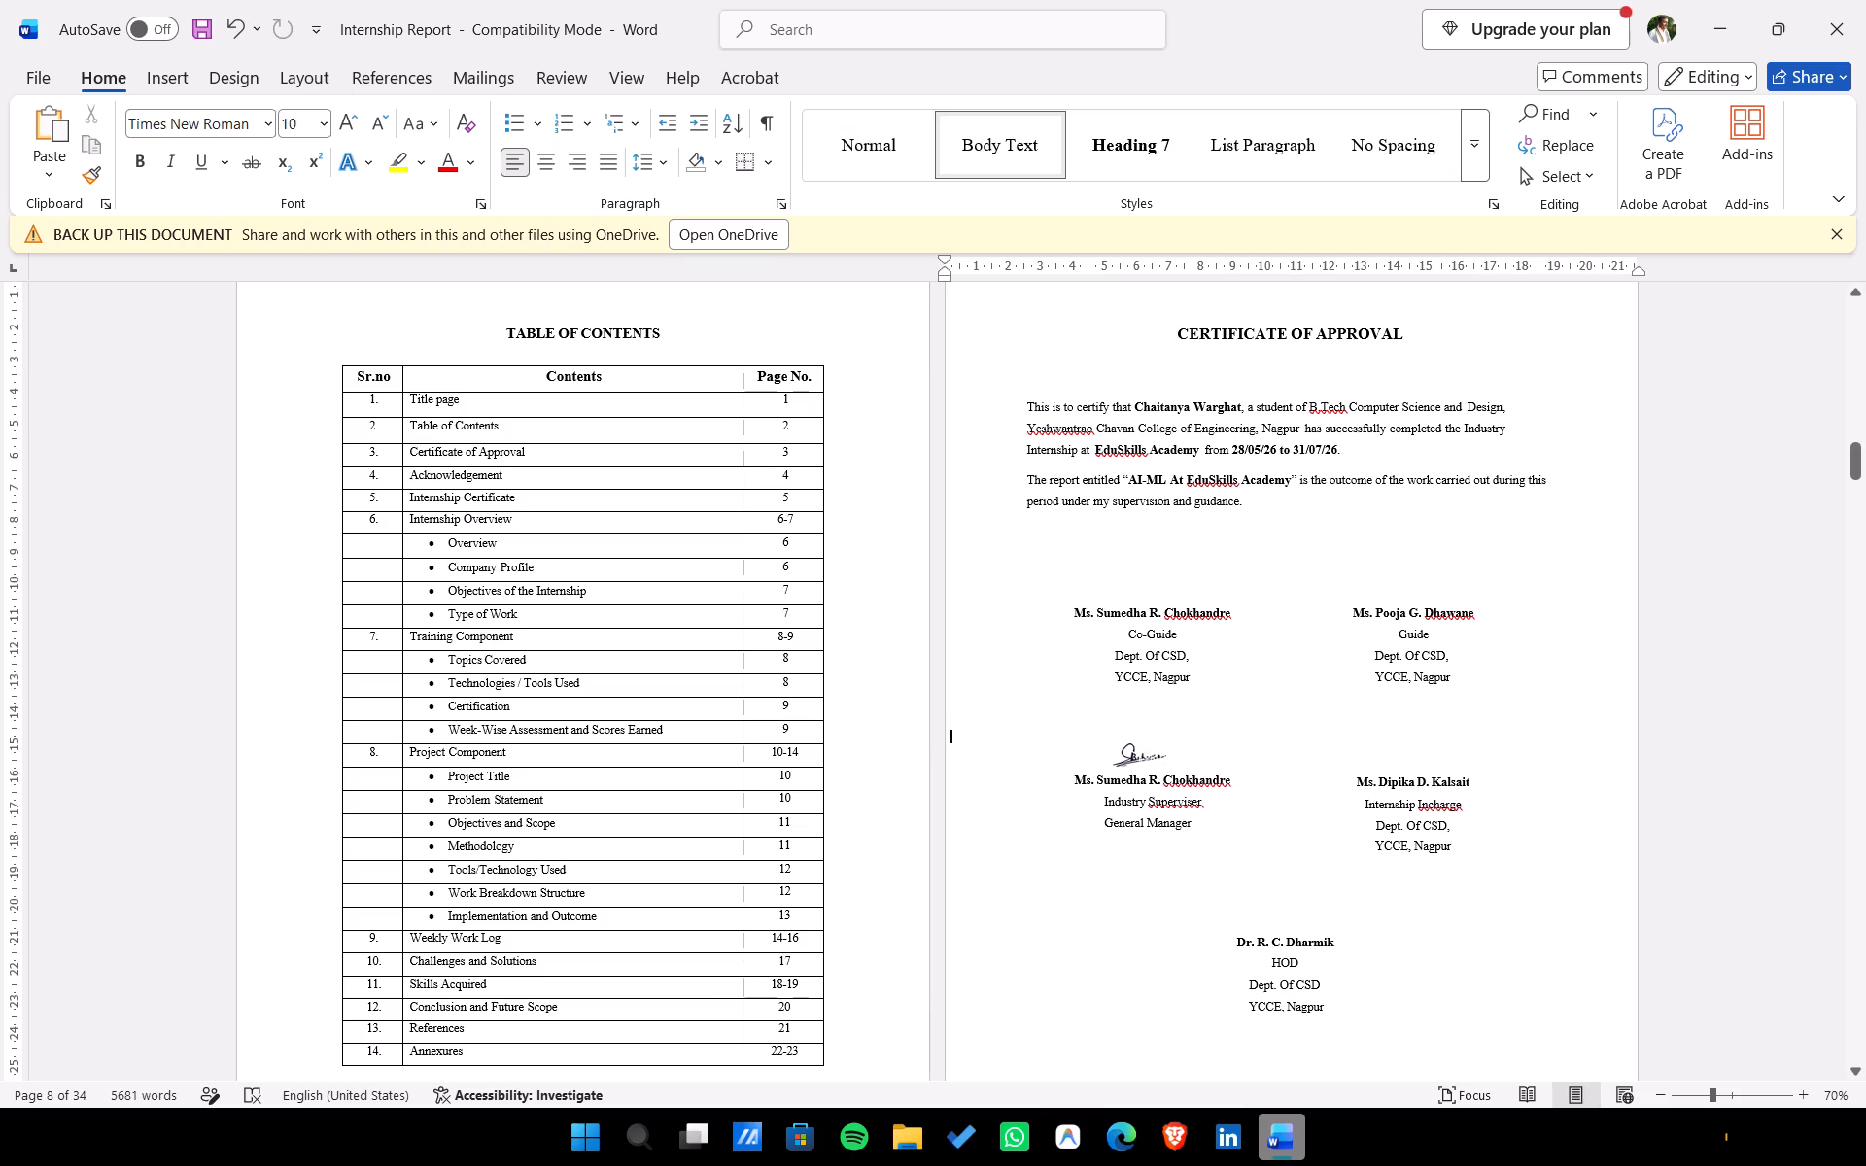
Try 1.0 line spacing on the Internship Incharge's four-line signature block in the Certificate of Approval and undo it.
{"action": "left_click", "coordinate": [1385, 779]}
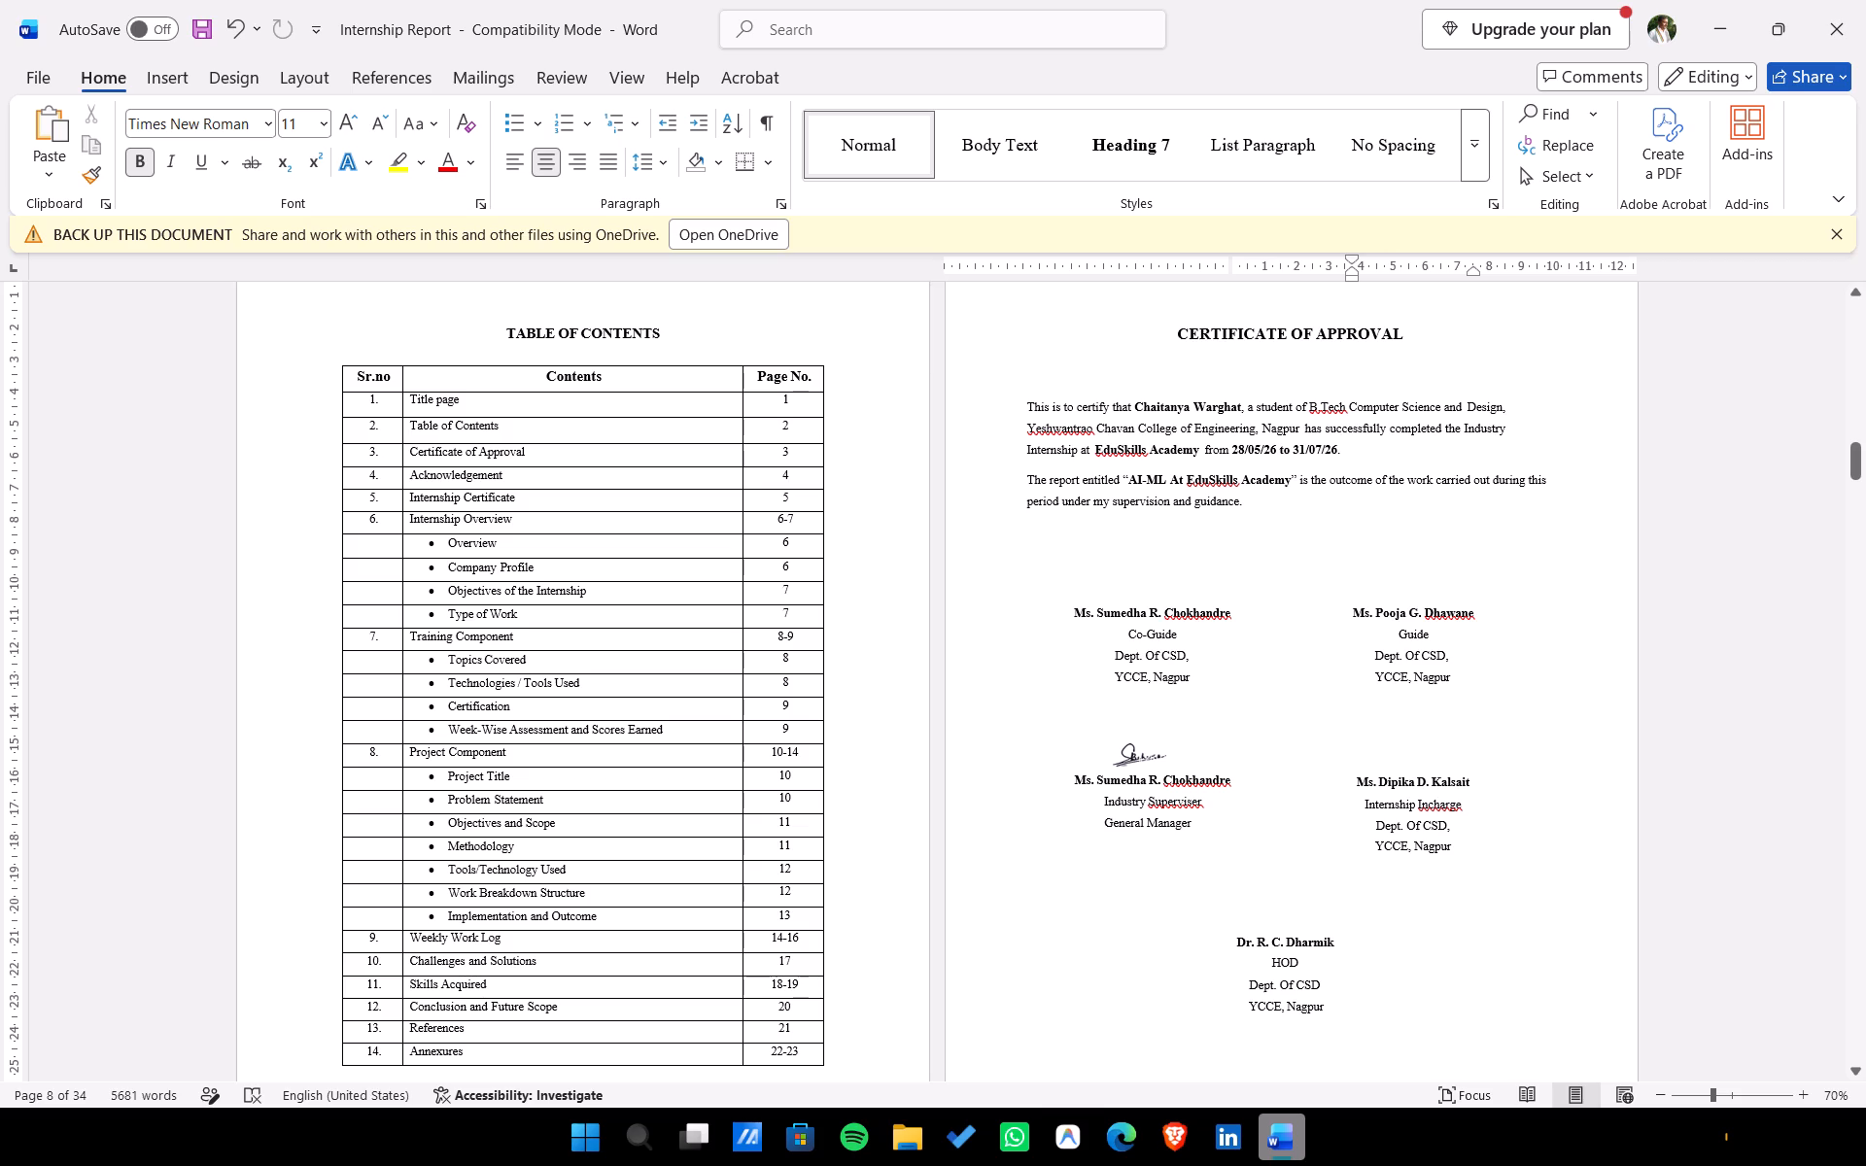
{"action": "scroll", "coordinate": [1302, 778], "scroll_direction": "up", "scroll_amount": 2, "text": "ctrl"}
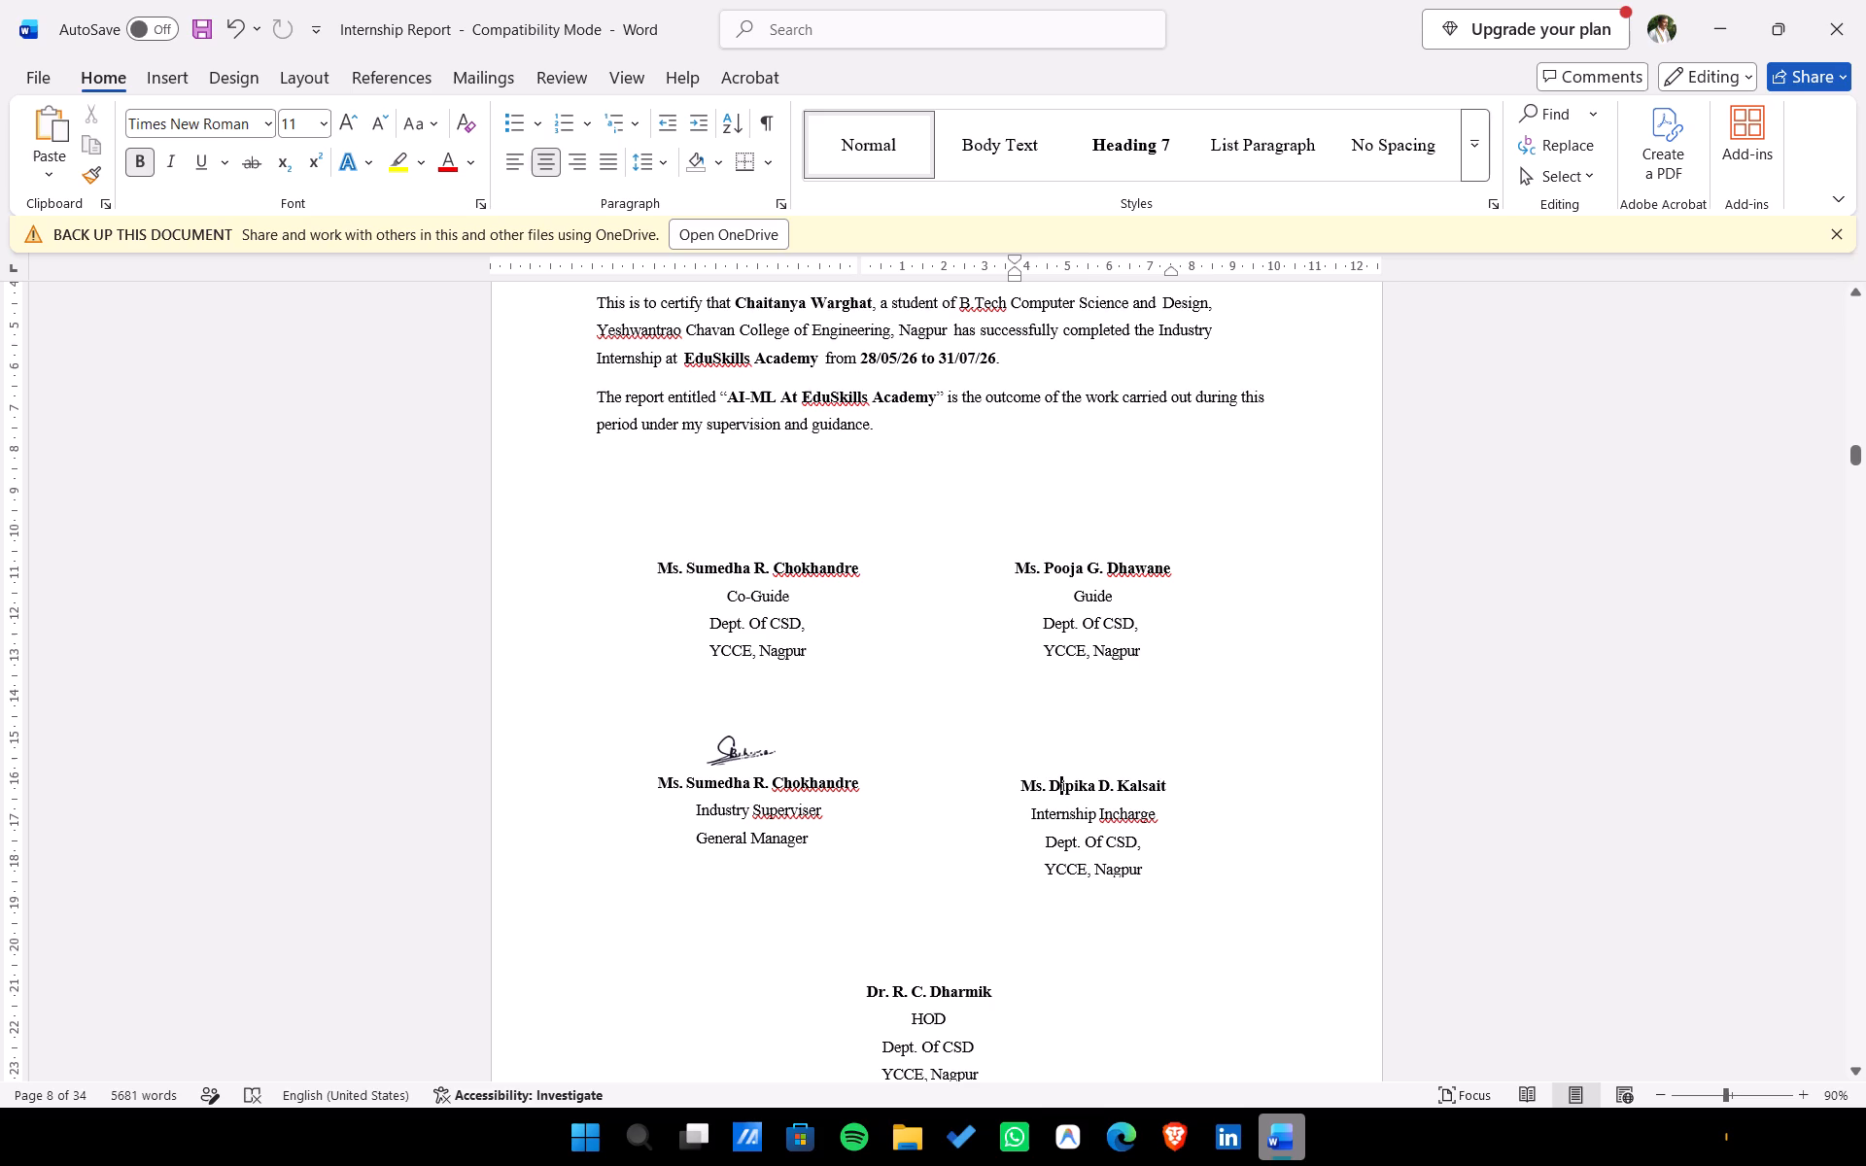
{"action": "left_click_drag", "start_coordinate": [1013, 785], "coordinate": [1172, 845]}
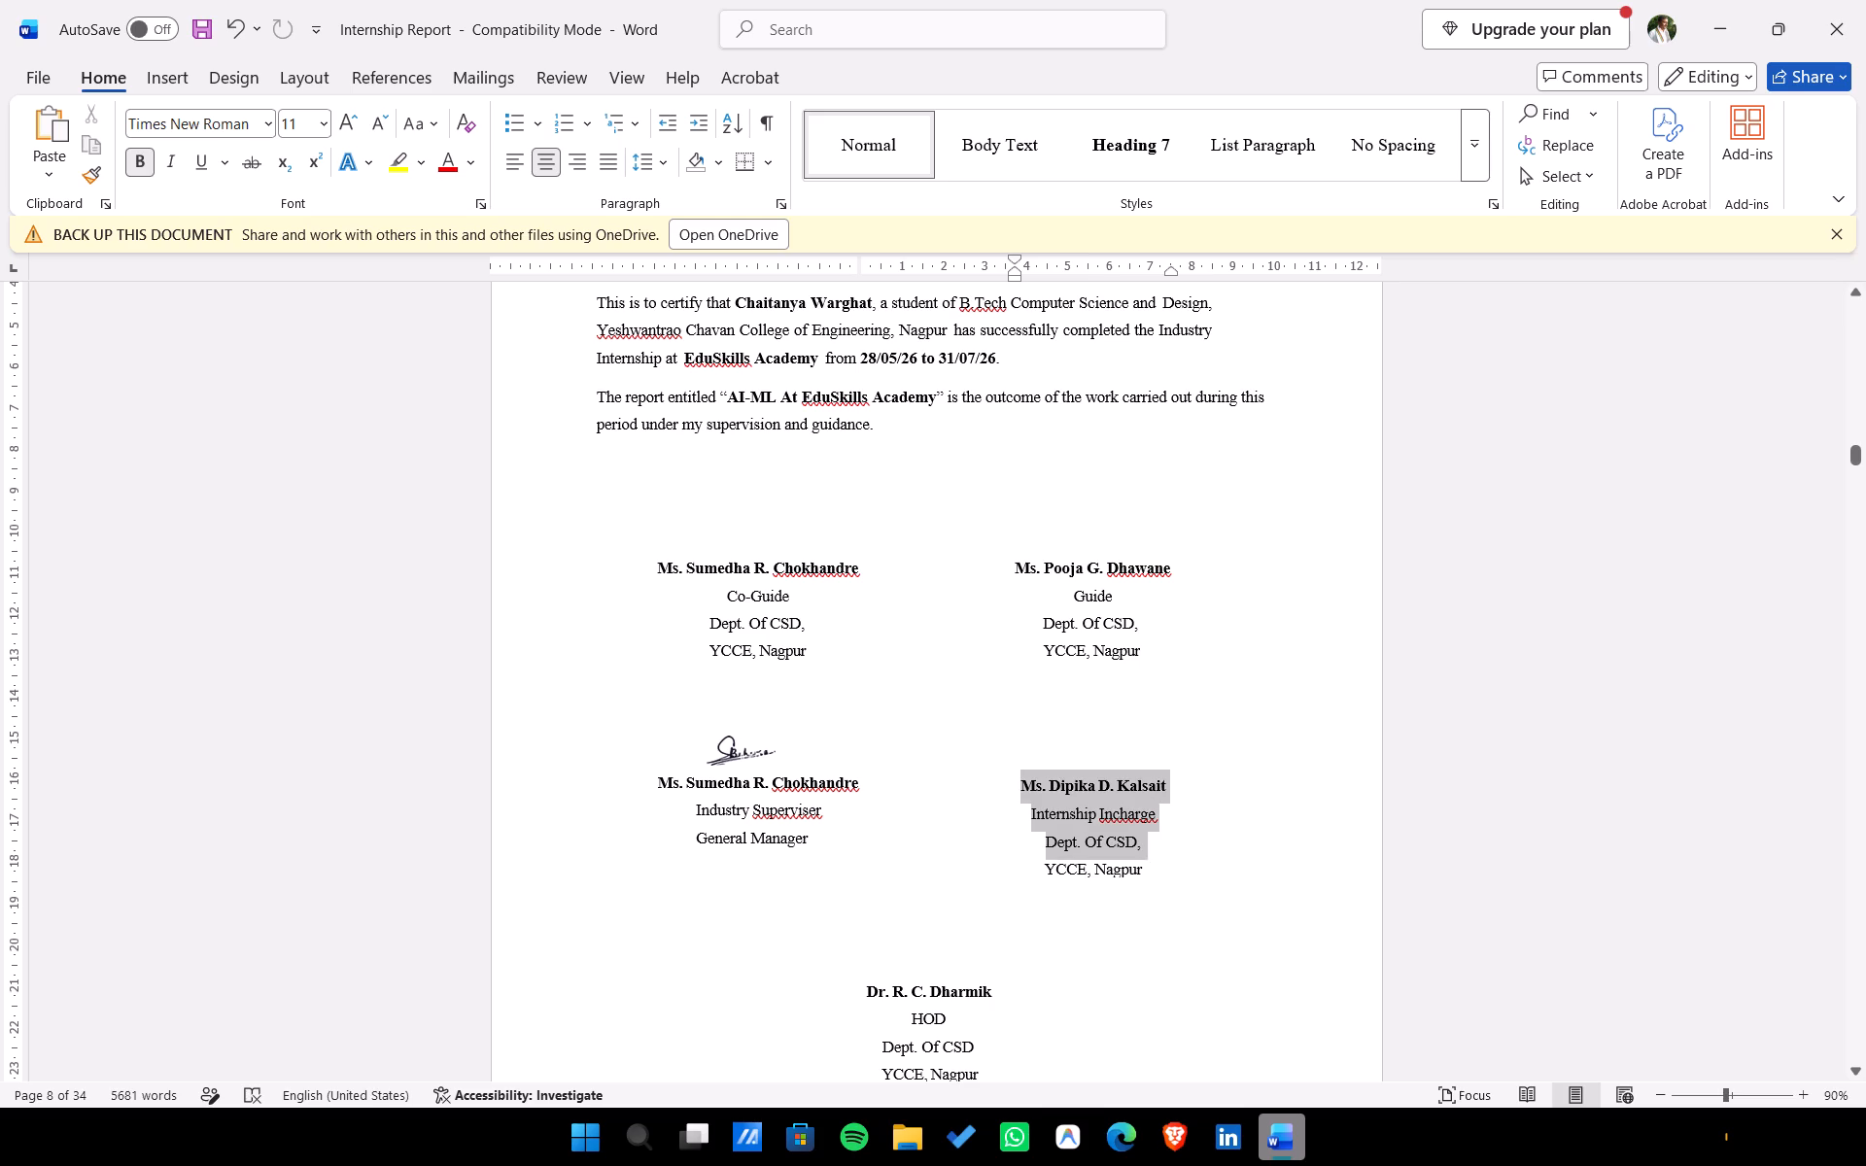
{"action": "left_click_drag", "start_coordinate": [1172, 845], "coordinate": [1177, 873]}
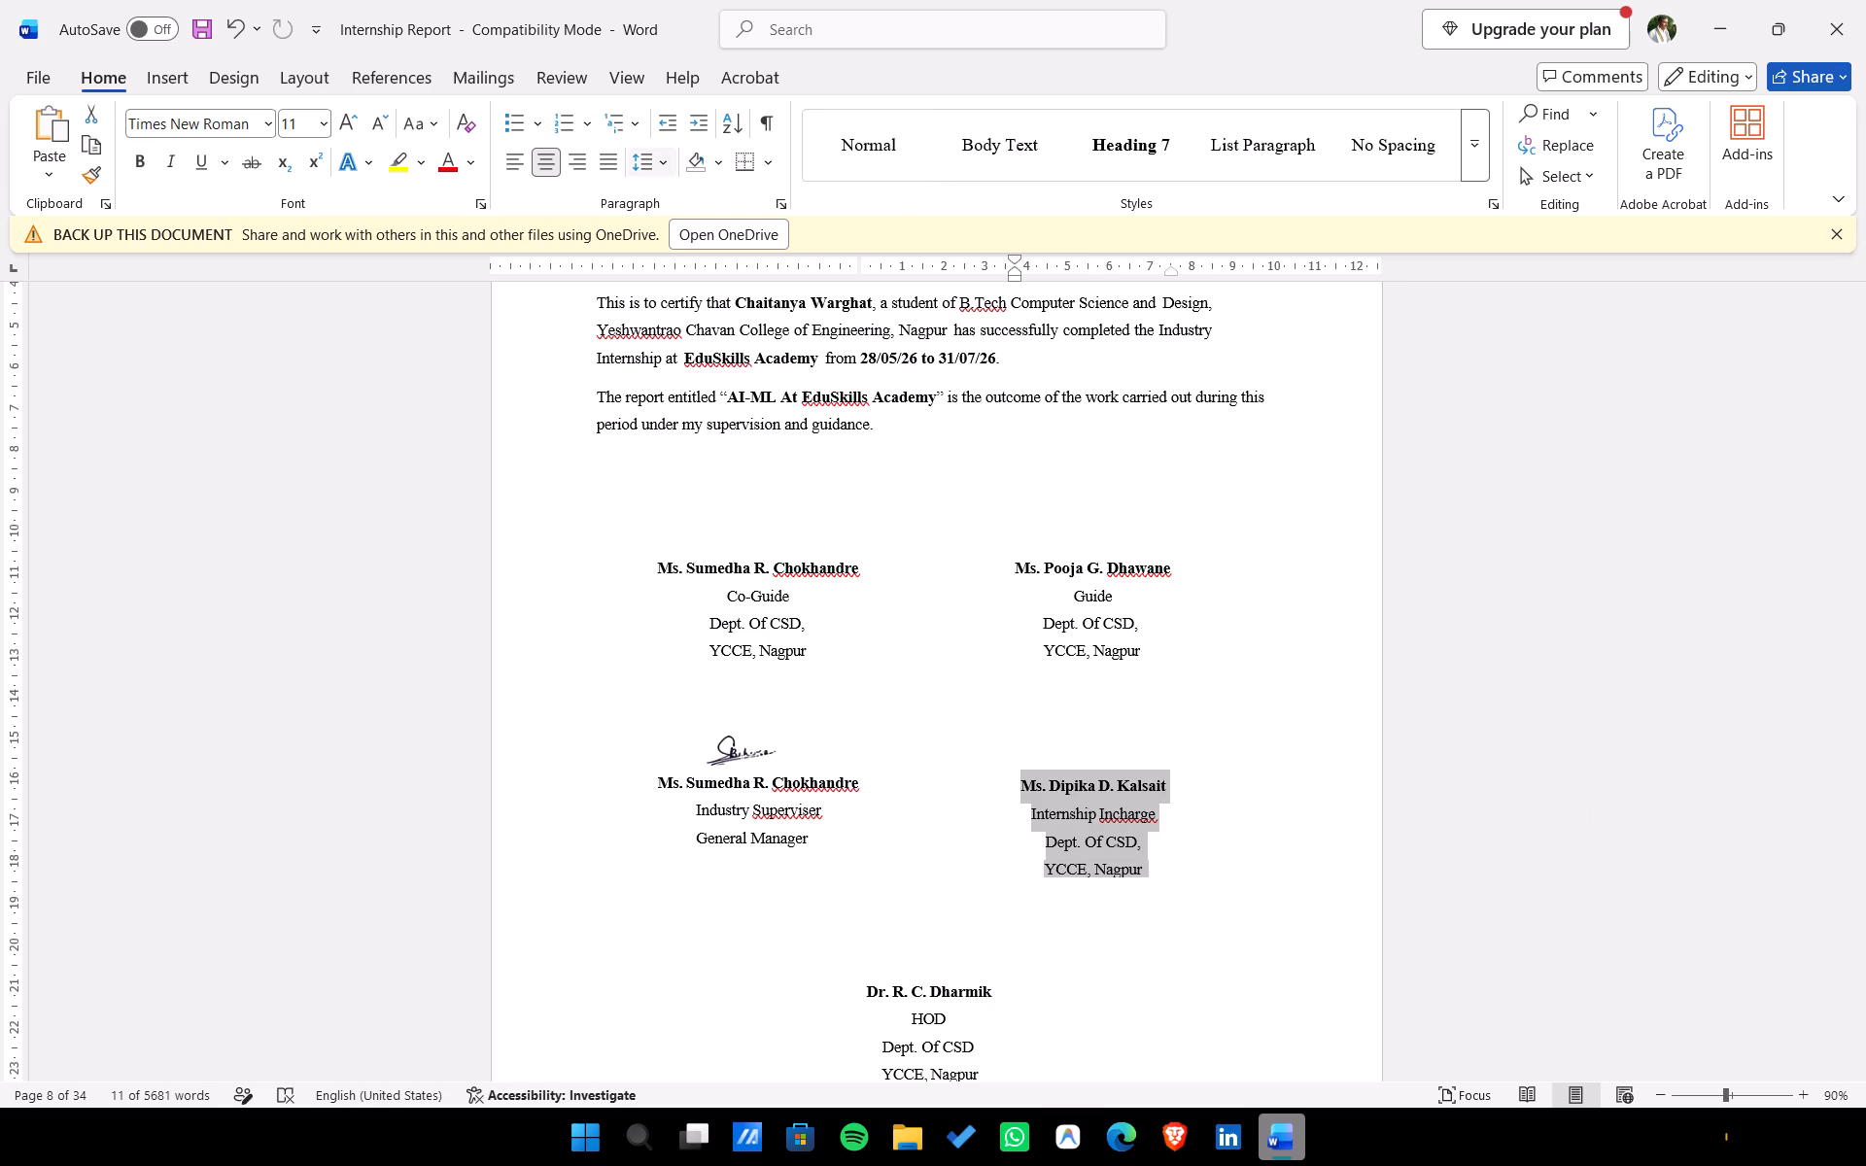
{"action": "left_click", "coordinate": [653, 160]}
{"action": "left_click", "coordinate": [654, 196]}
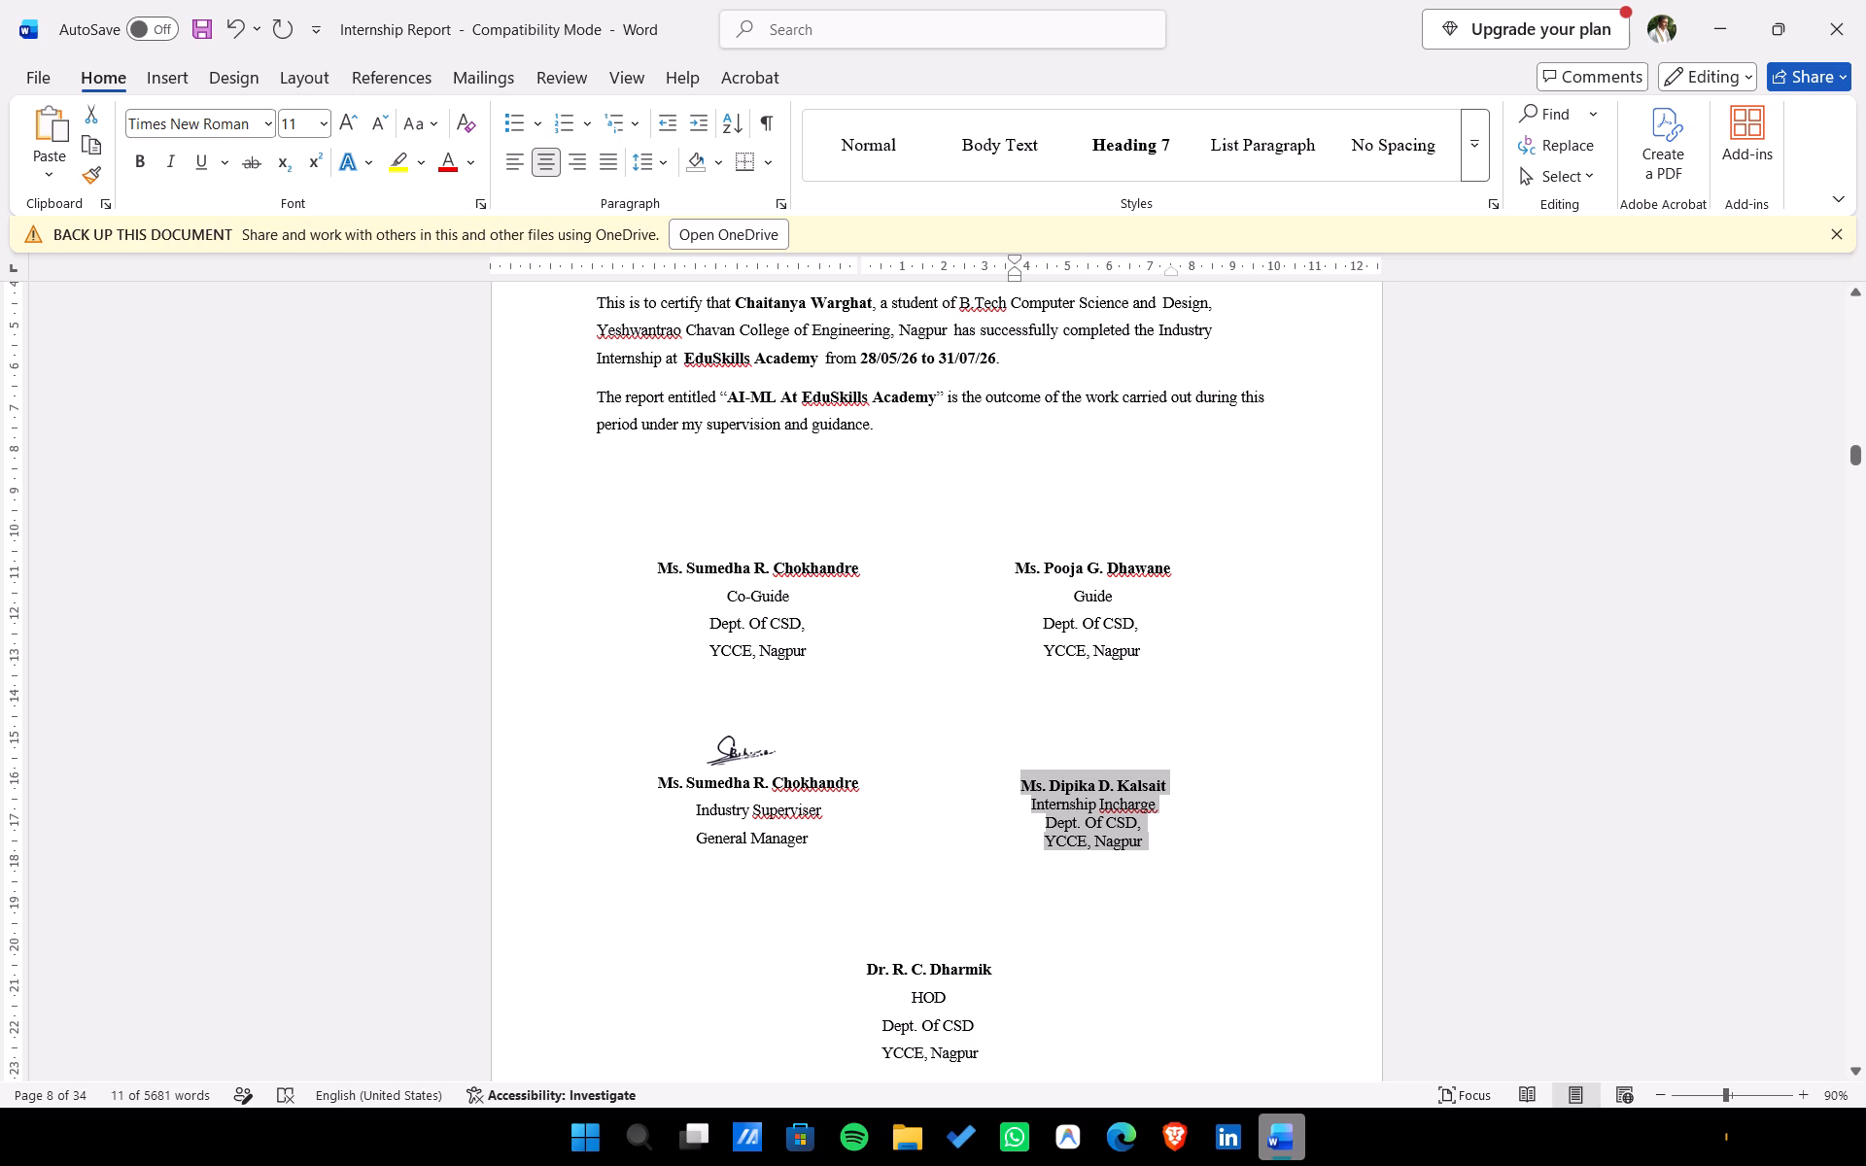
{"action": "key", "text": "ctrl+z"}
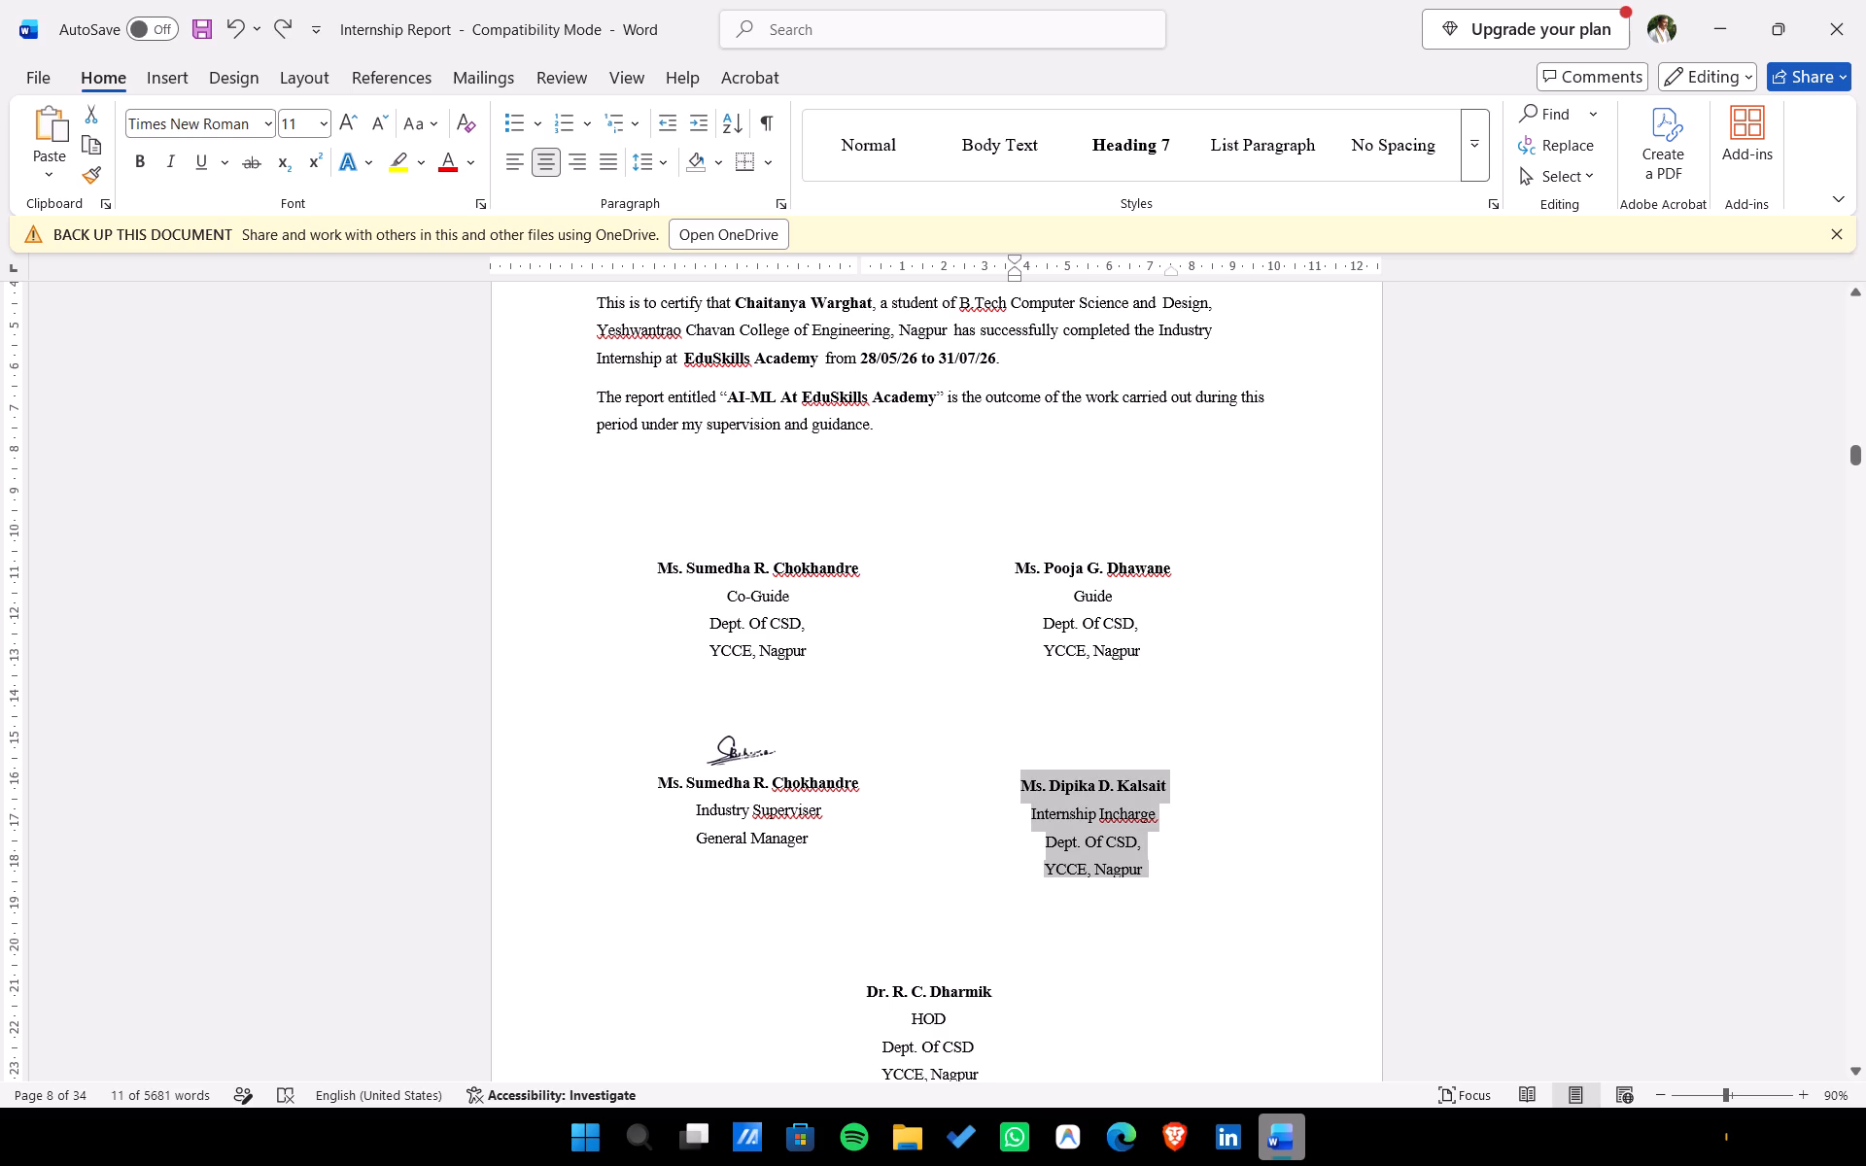
Apply 1.5 line spacing to the industry supervisor's three-line signature block in the Certificate of Approval.
{"action": "left_click_drag", "start_coordinate": [848, 842], "coordinate": [659, 791]}
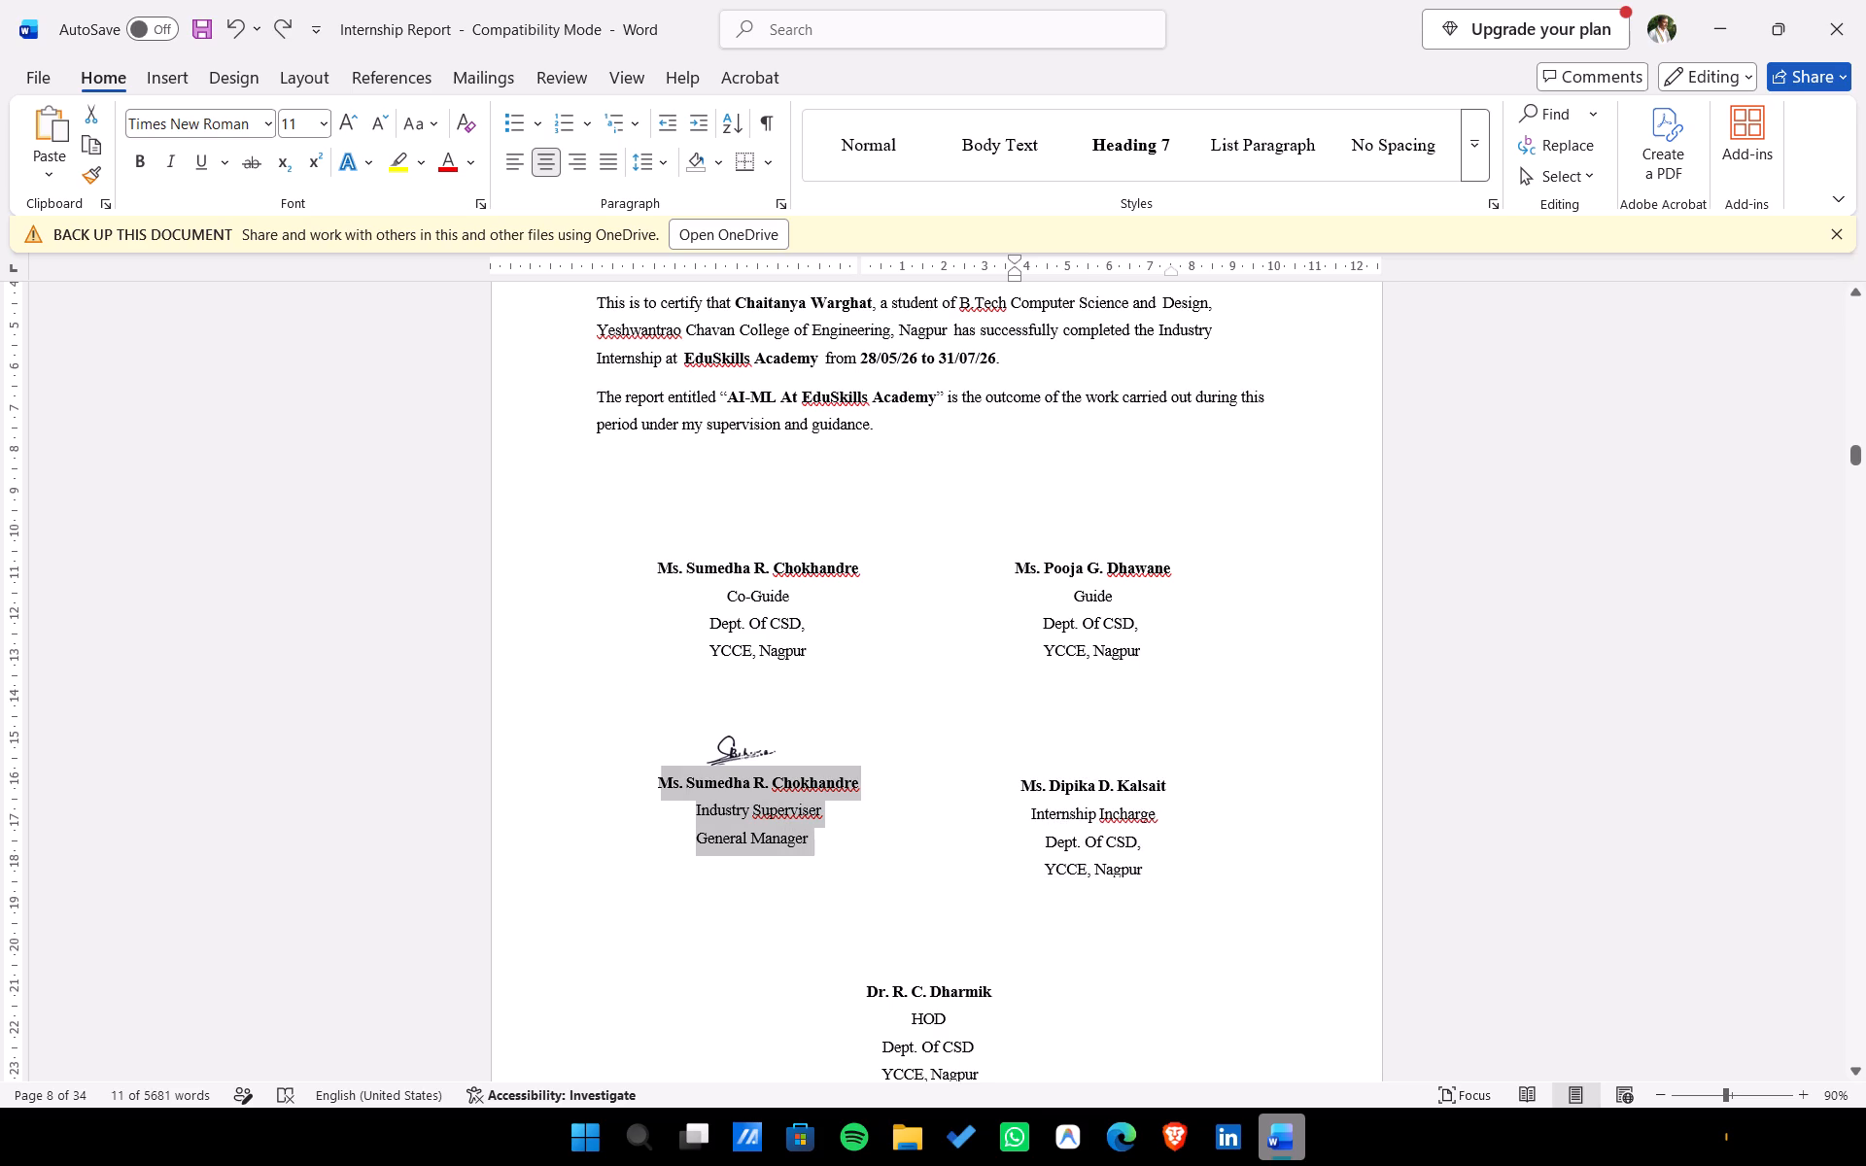
{"action": "left_click_drag", "start_coordinate": [659, 791], "coordinate": [643, 789]}
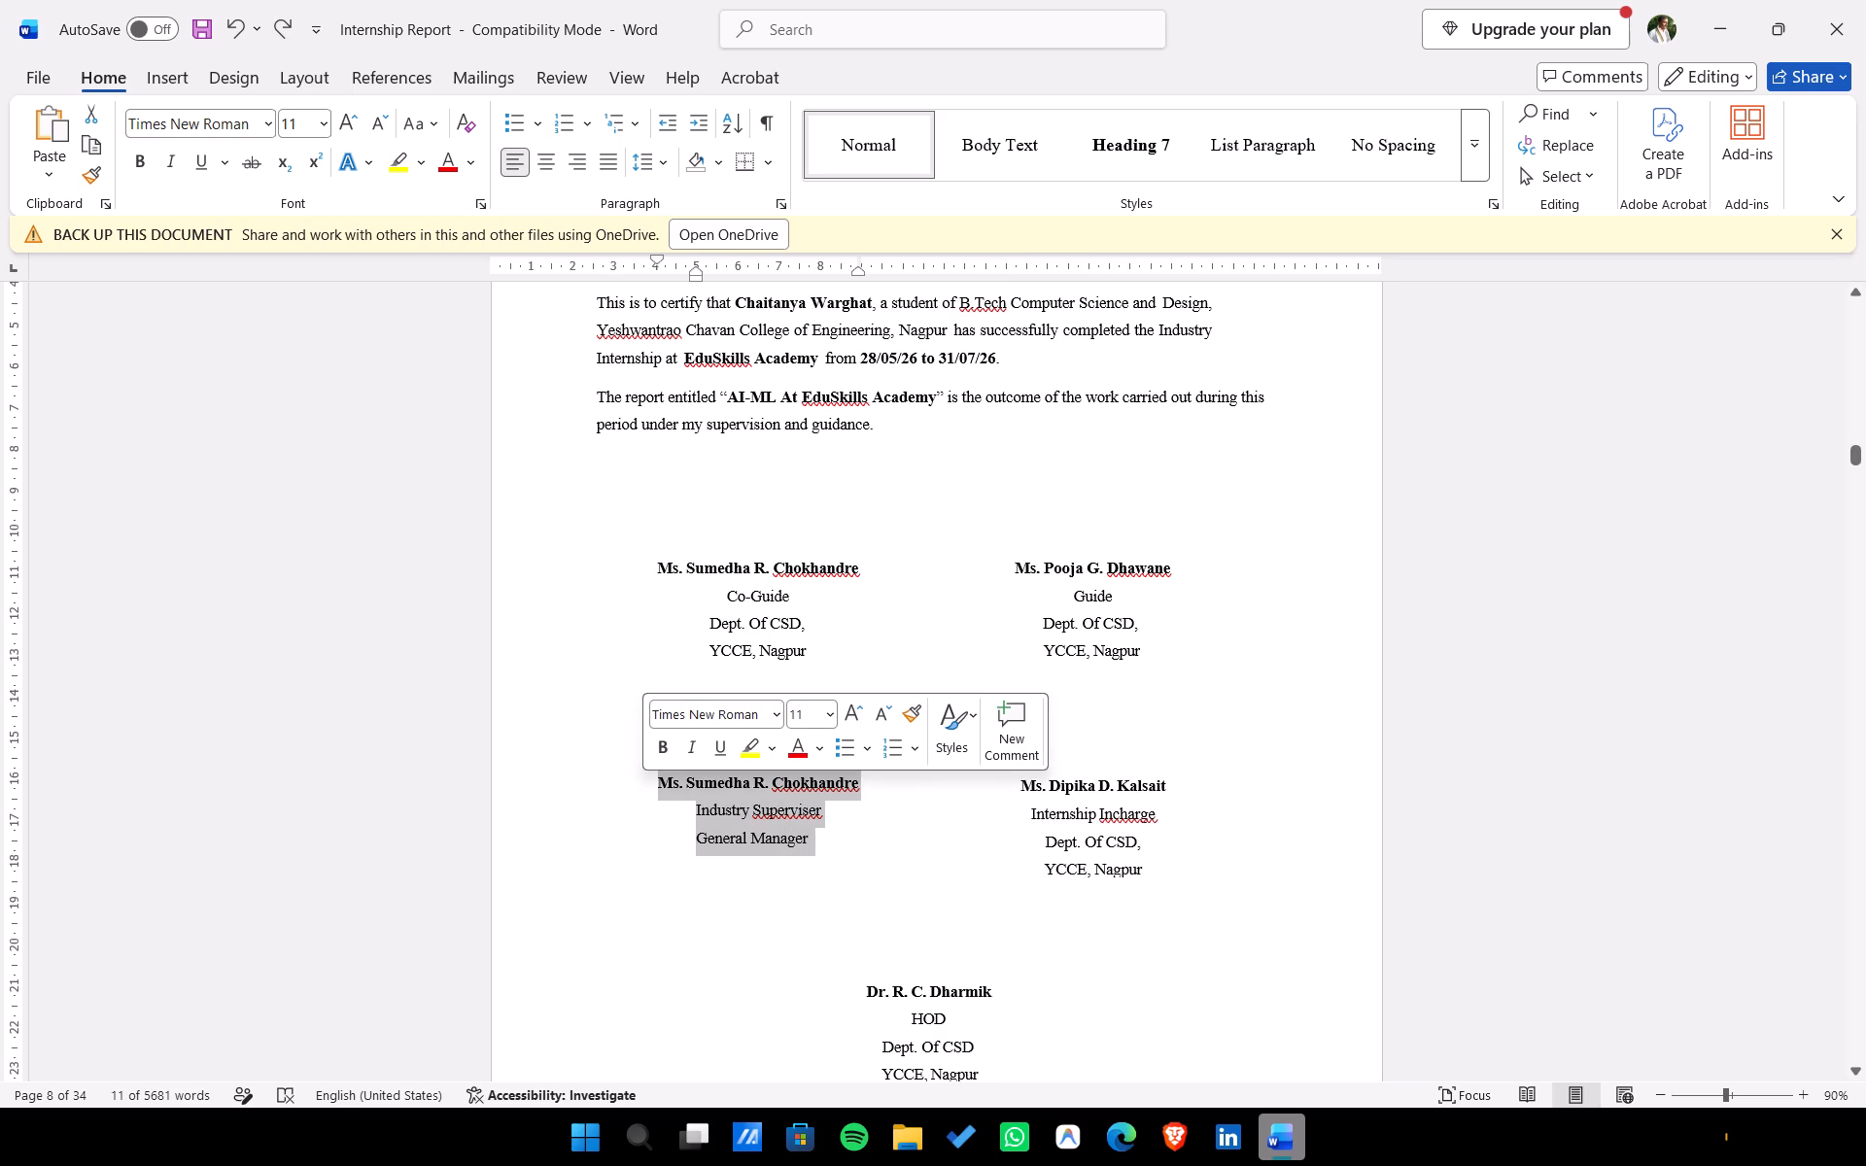
{"action": "left_click", "coordinate": [666, 160]}
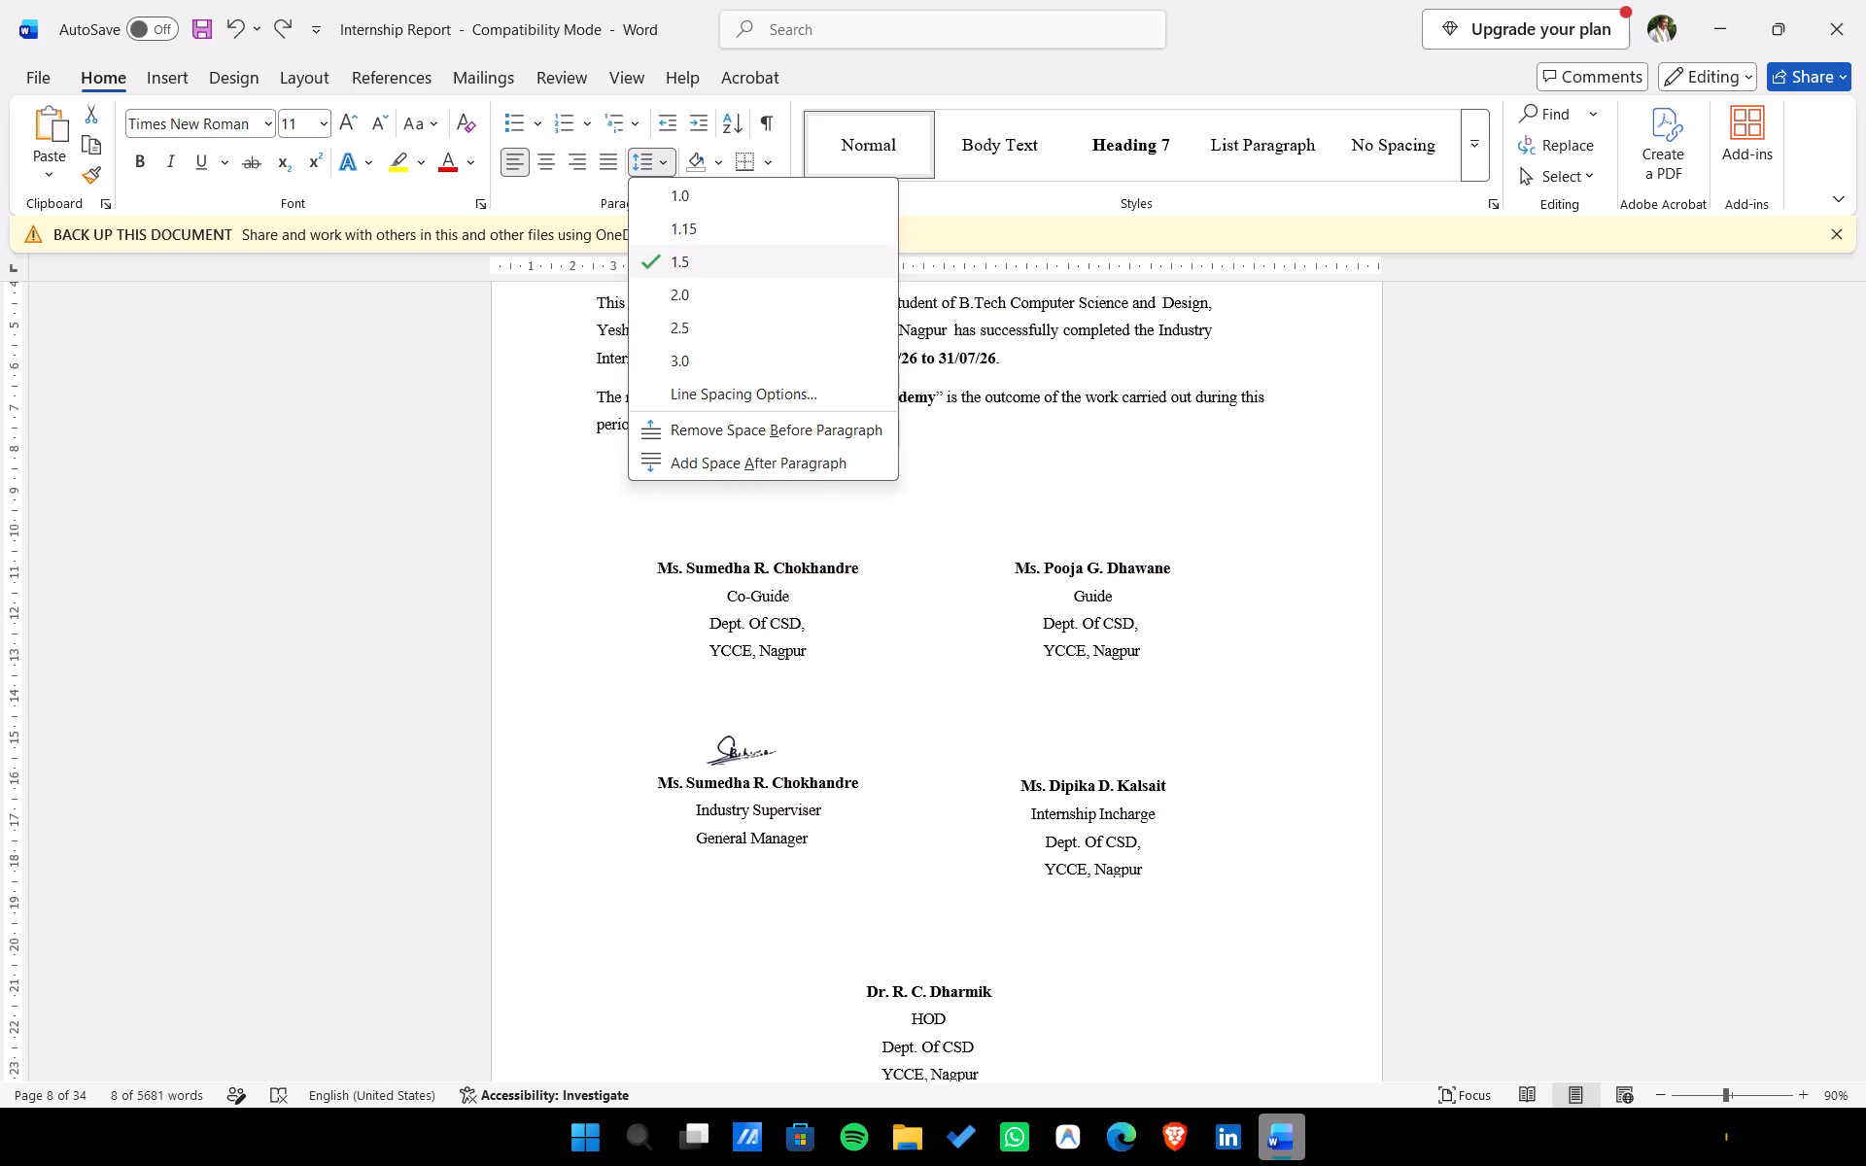
{"action": "left_click", "coordinate": [688, 264]}
{"action": "left_click", "coordinate": [1355, 705]}
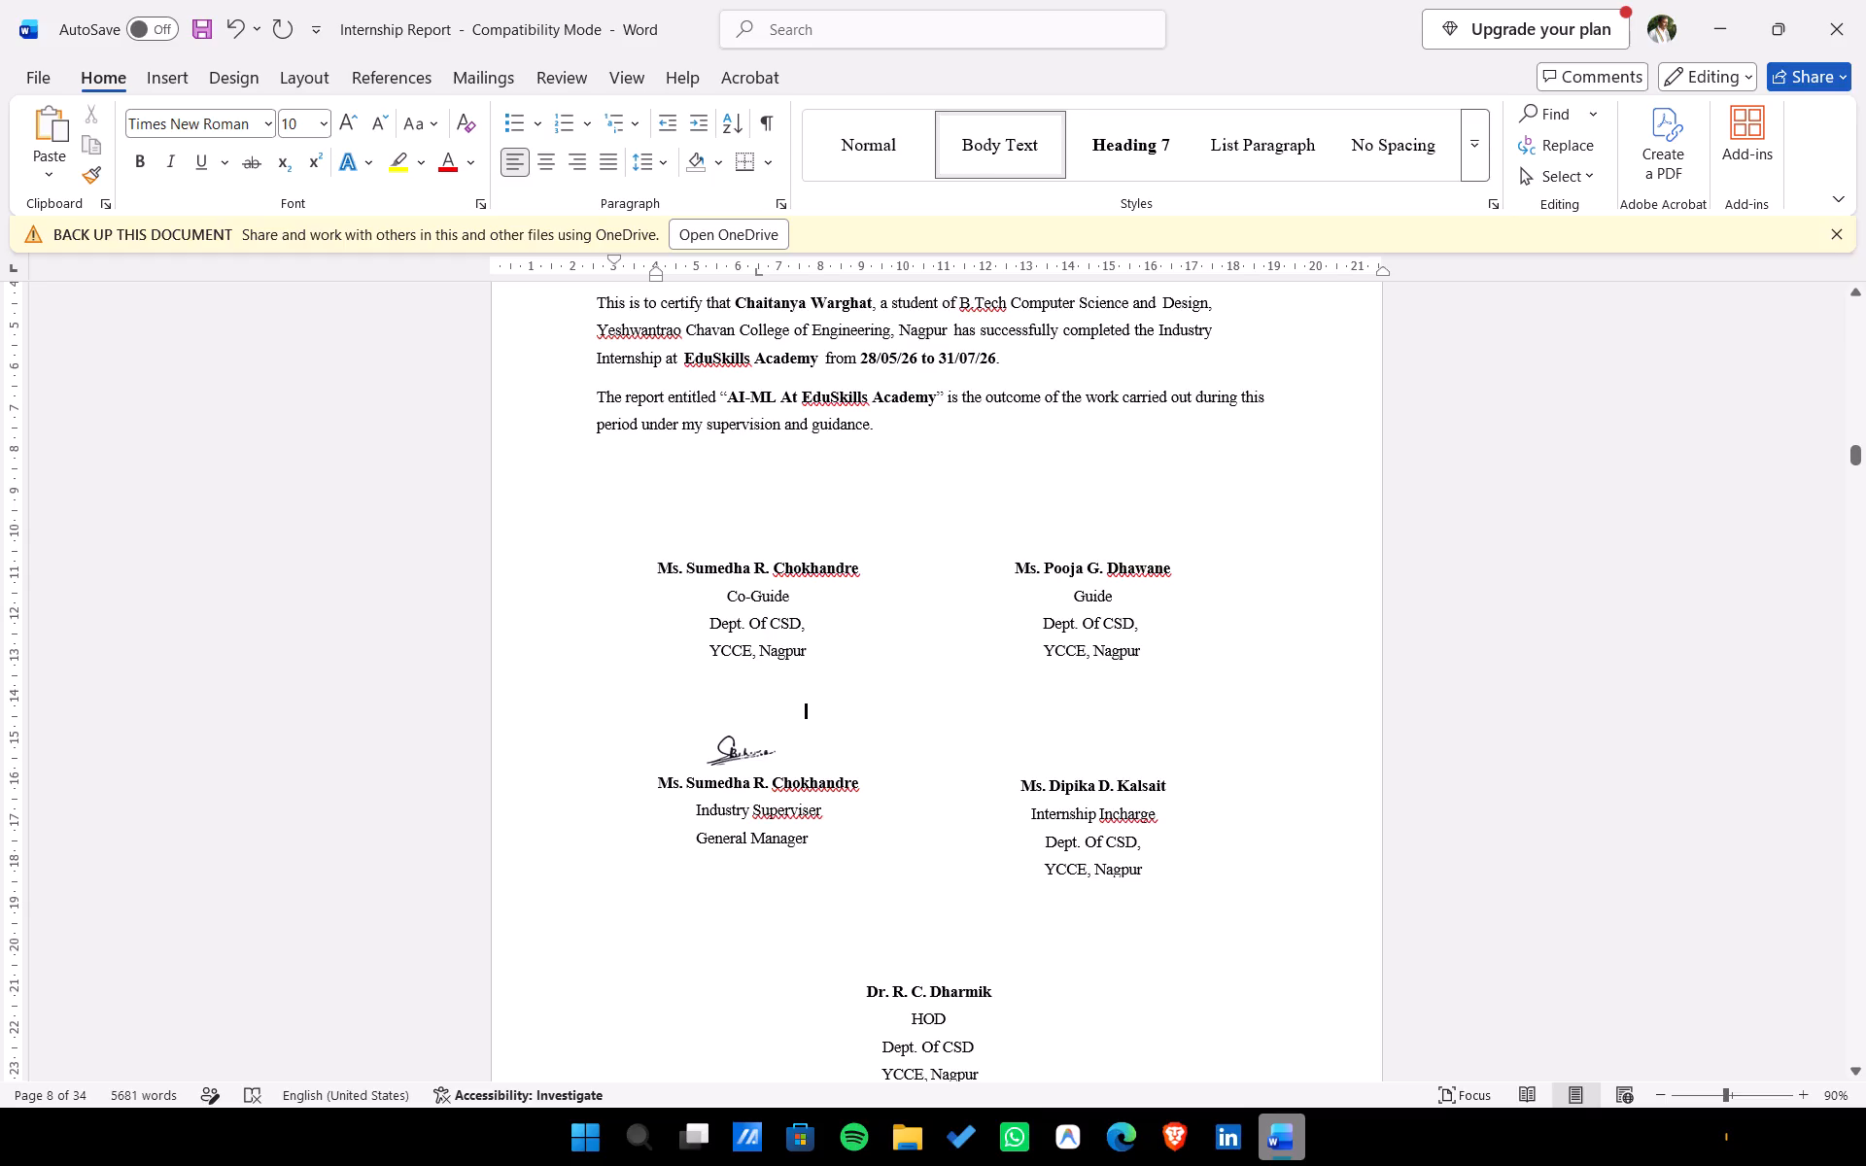
Look through the report from the Index and Offer Letter to the Project Component, ending at the Certificate of Approval's signature blocks.
{"action": "scroll", "coordinate": [1294, 800], "scroll_direction": "up", "scroll_amount": 2}
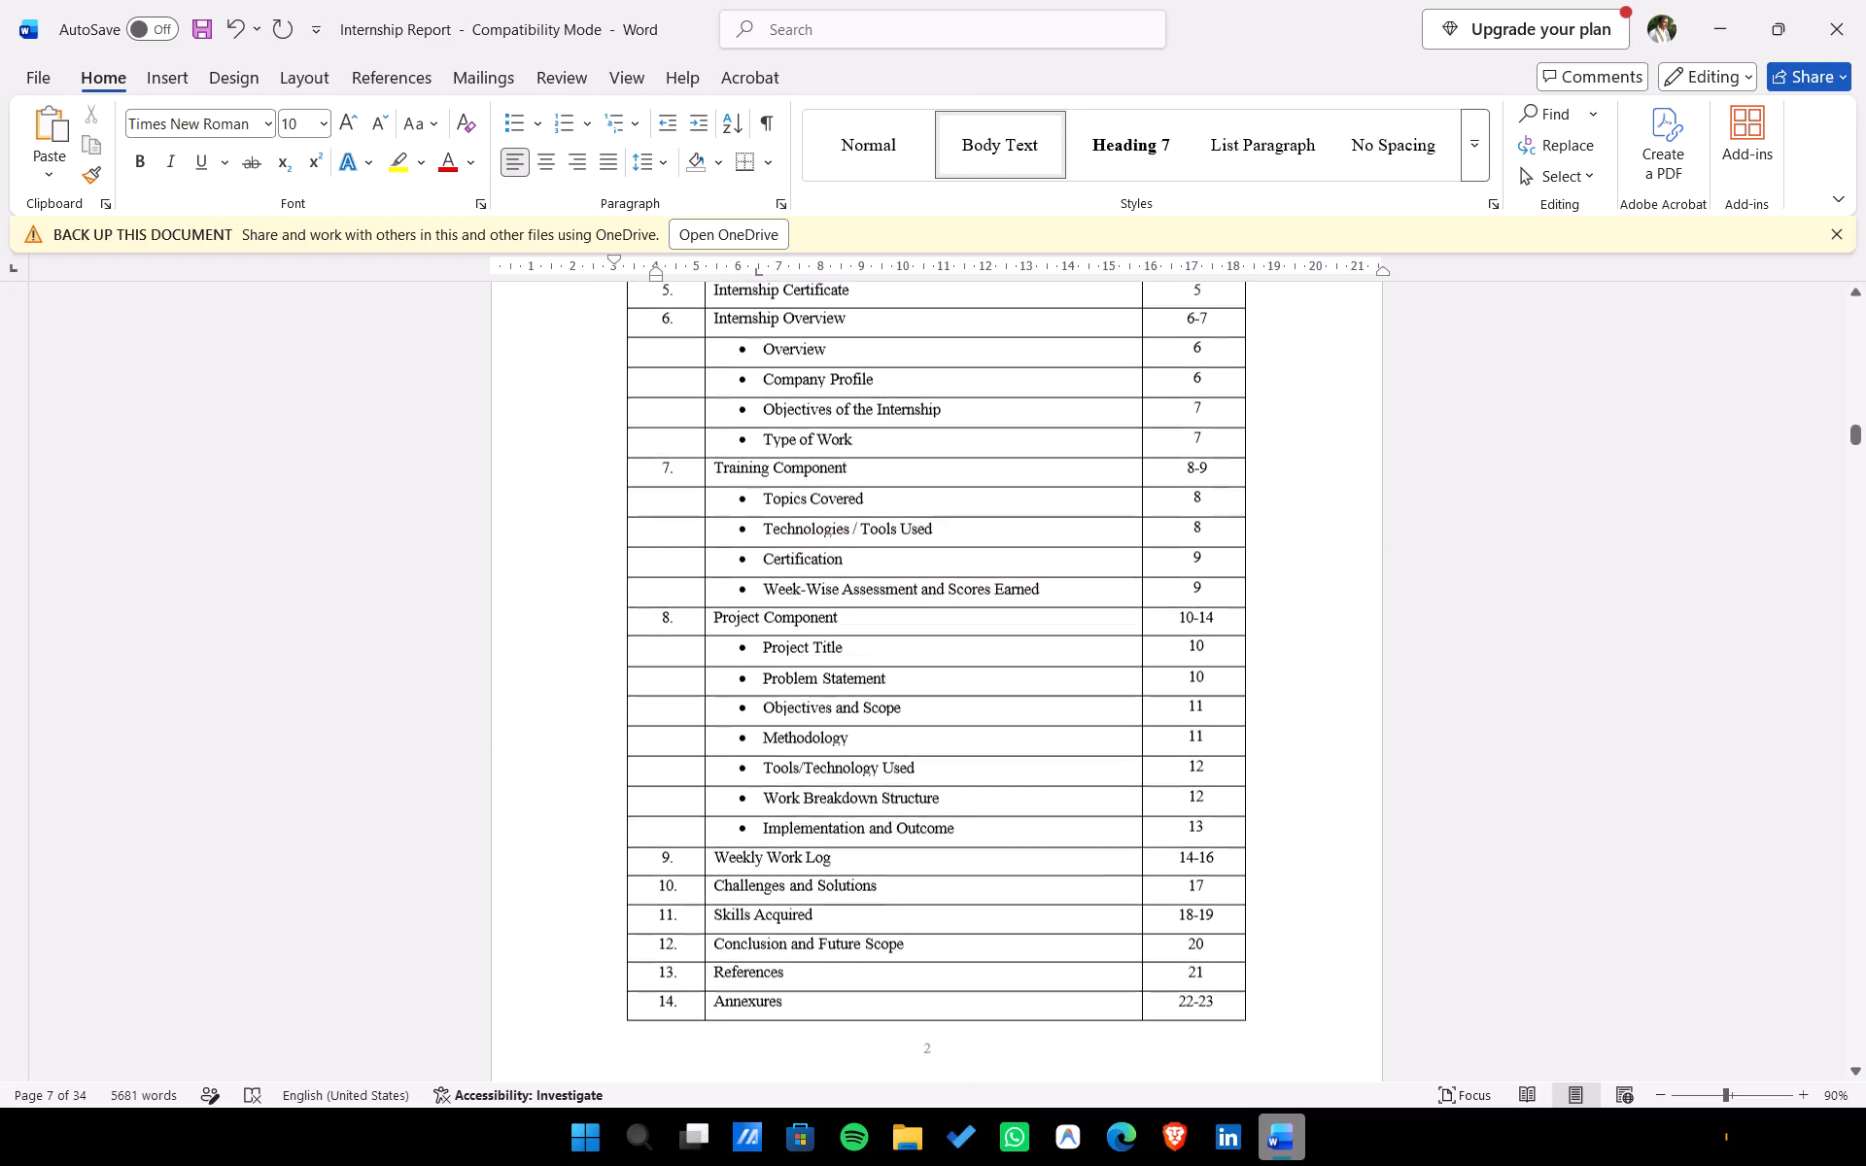
{"action": "scroll", "coordinate": [1294, 800], "scroll_direction": "up", "scroll_amount": 12}
{"action": "scroll", "coordinate": [1294, 800], "scroll_direction": "down", "scroll_amount": 3}
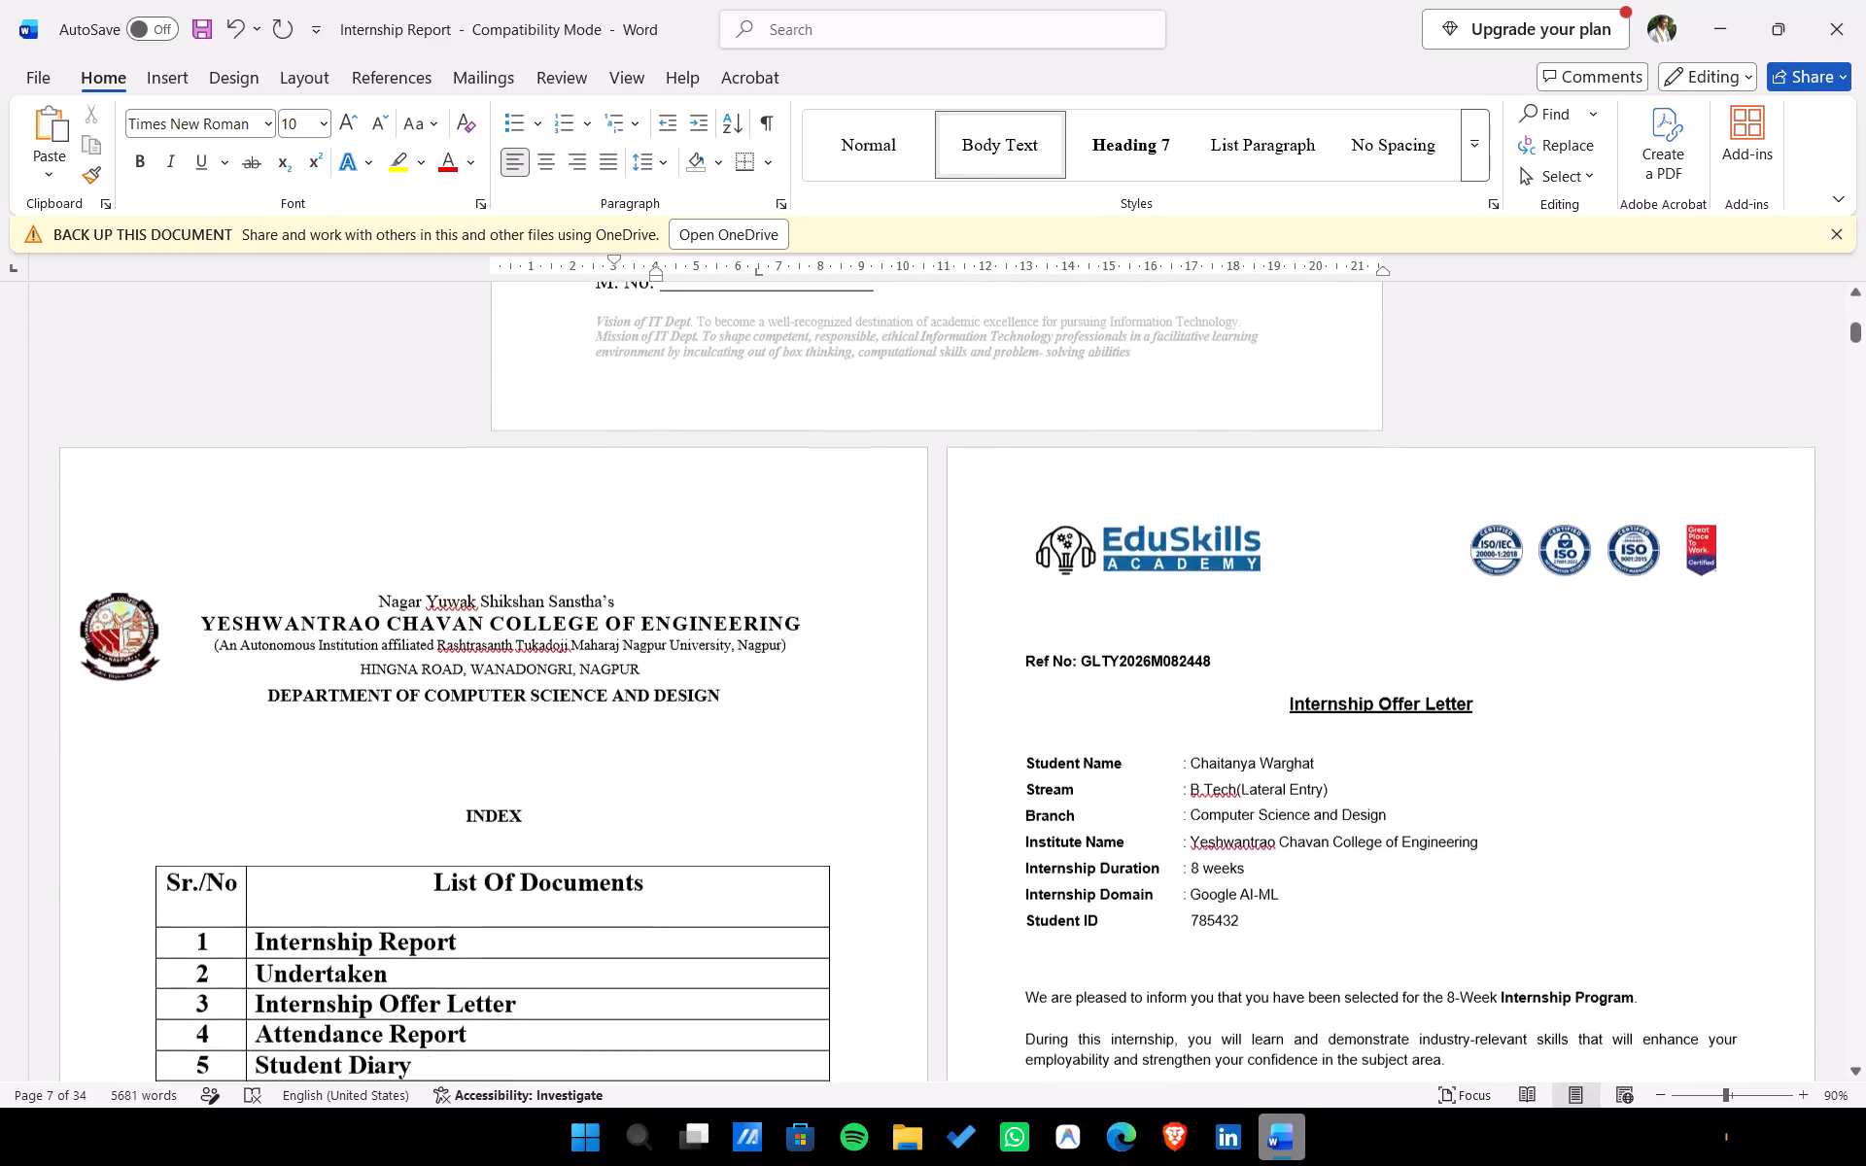
{"action": "scroll", "coordinate": [1294, 800], "scroll_direction": "down", "scroll_amount": 2}
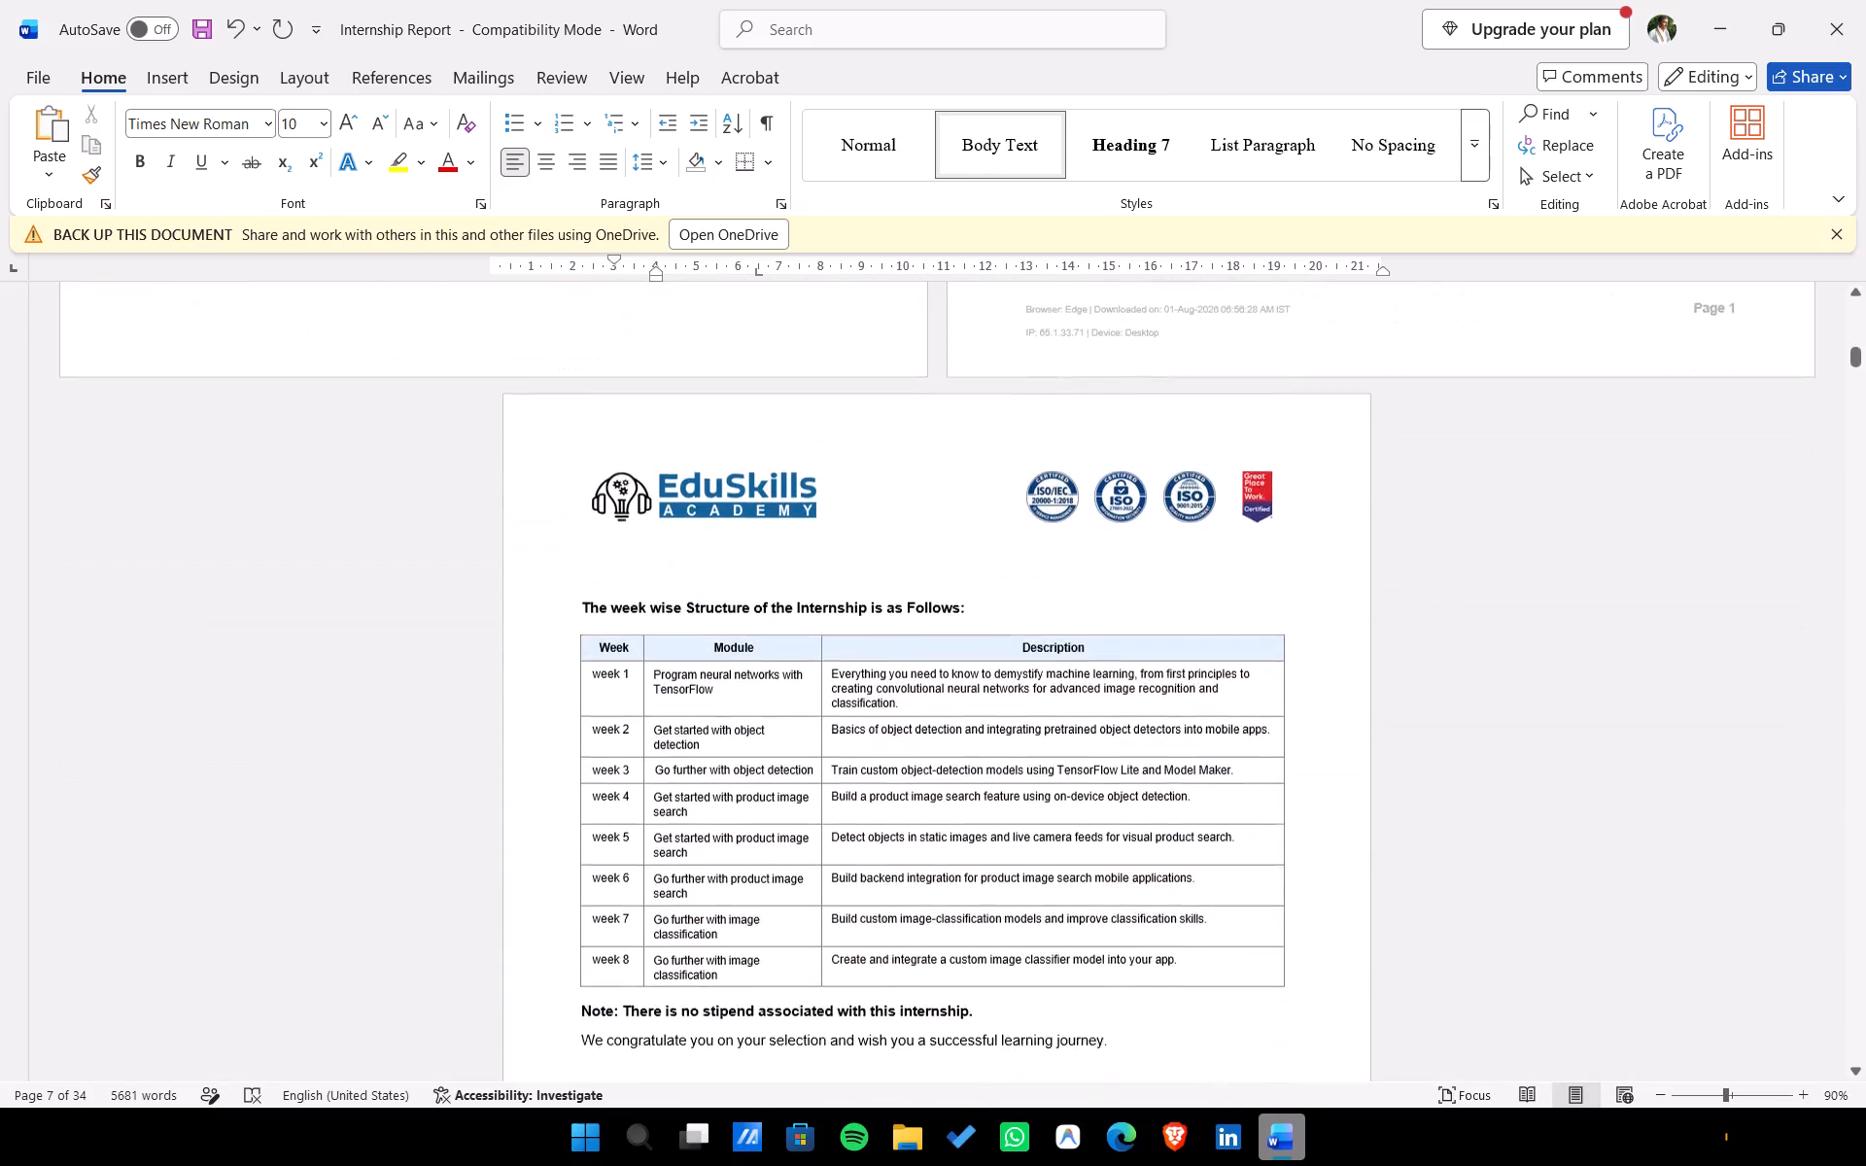
{"action": "scroll", "coordinate": [1294, 800], "scroll_direction": "down", "scroll_amount": 2}
{"action": "scroll", "coordinate": [1090, 759], "scroll_direction": "down", "scroll_amount": 3}
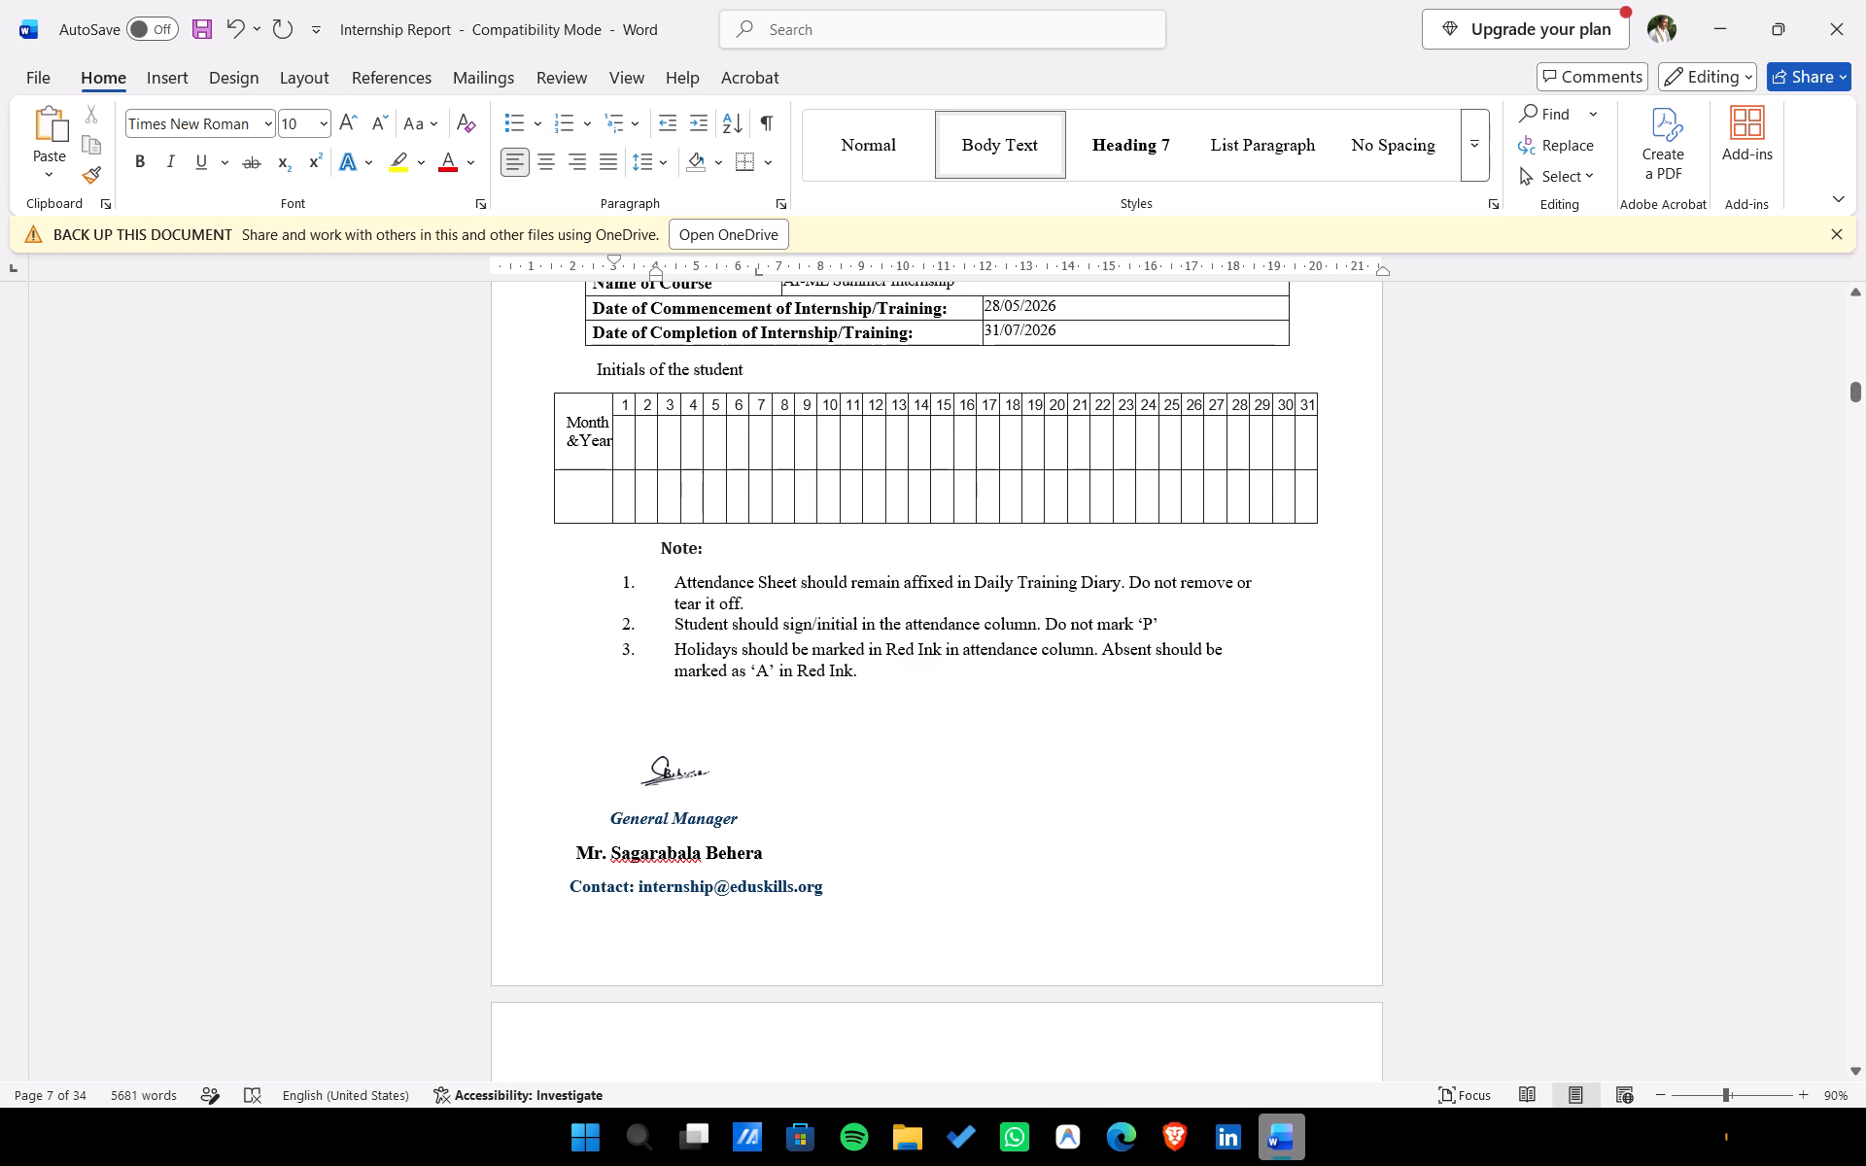
{"action": "scroll", "coordinate": [913, 873], "scroll_direction": "down", "scroll_amount": 5}
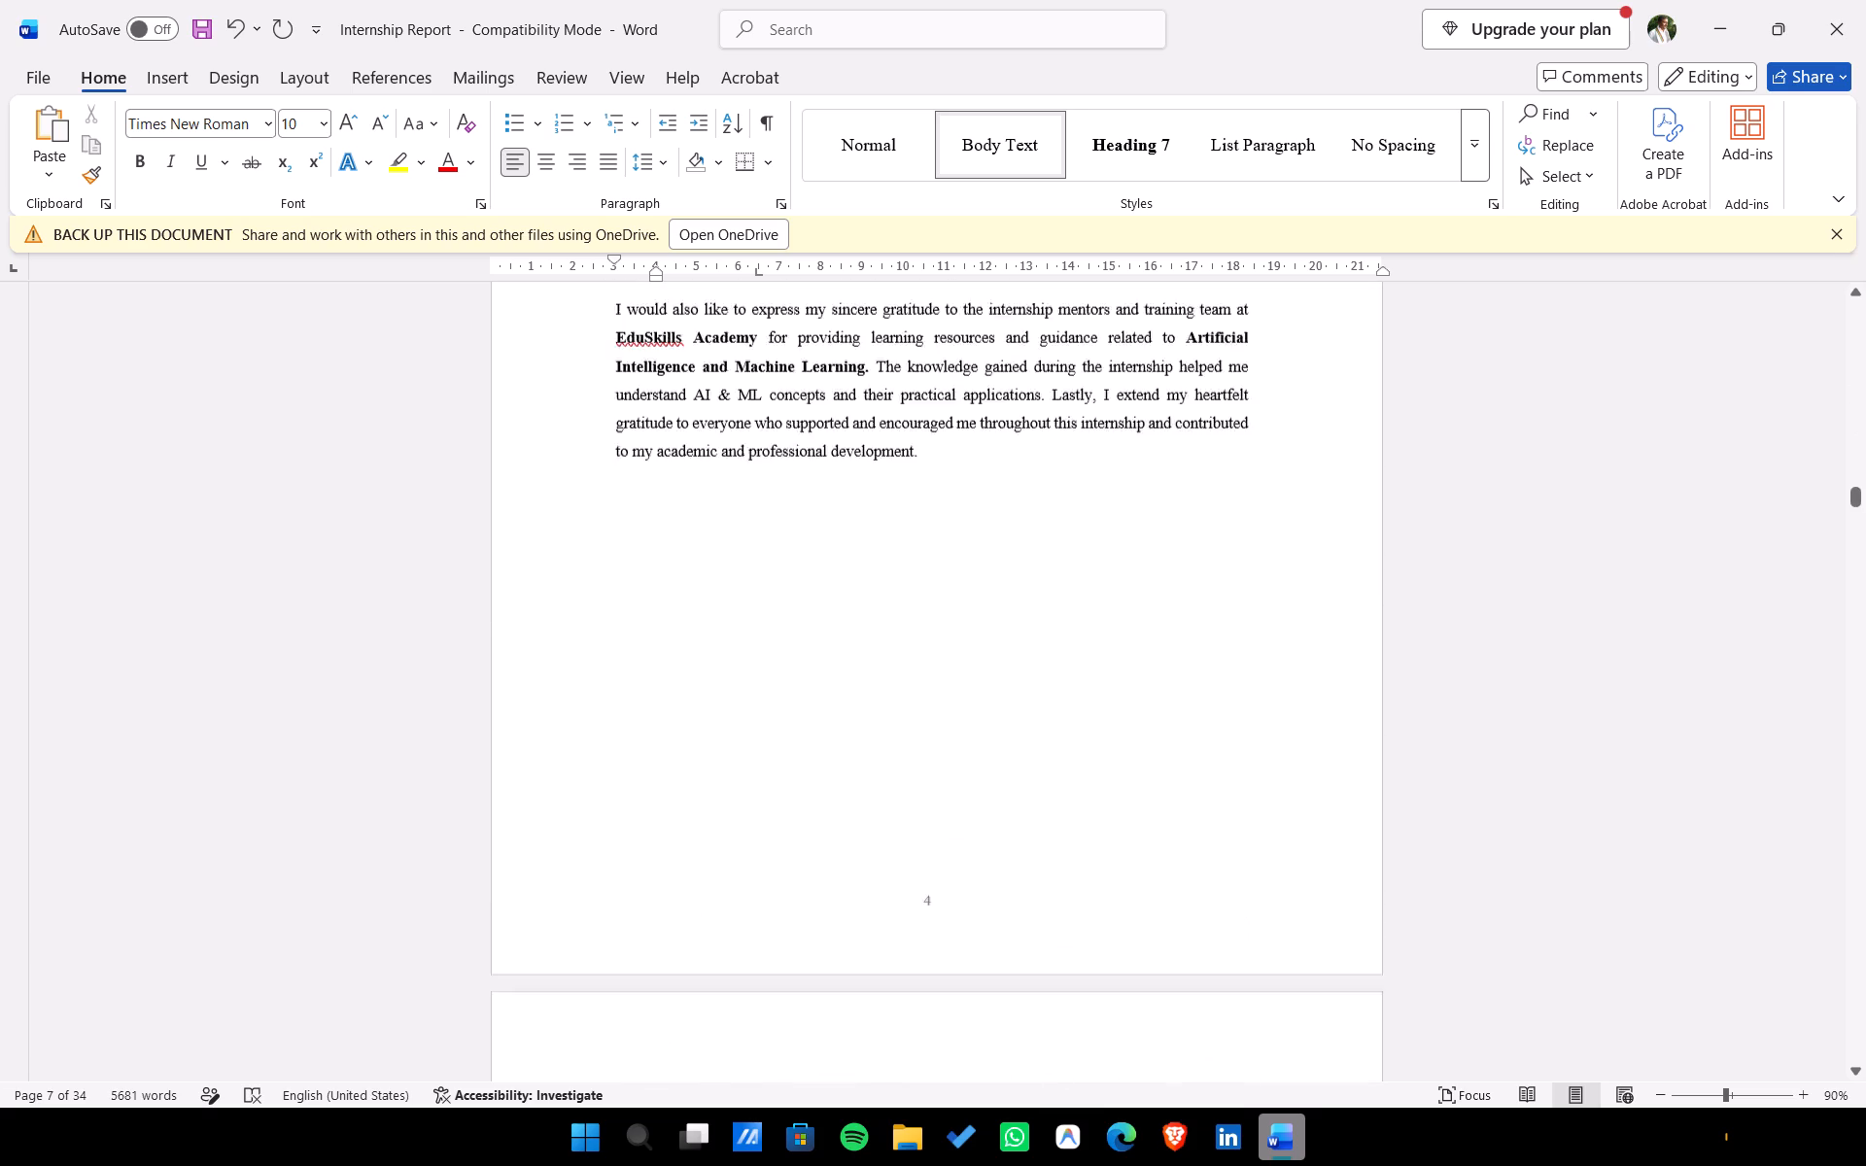
{"action": "scroll", "coordinate": [913, 873], "scroll_direction": "down", "scroll_amount": 5}
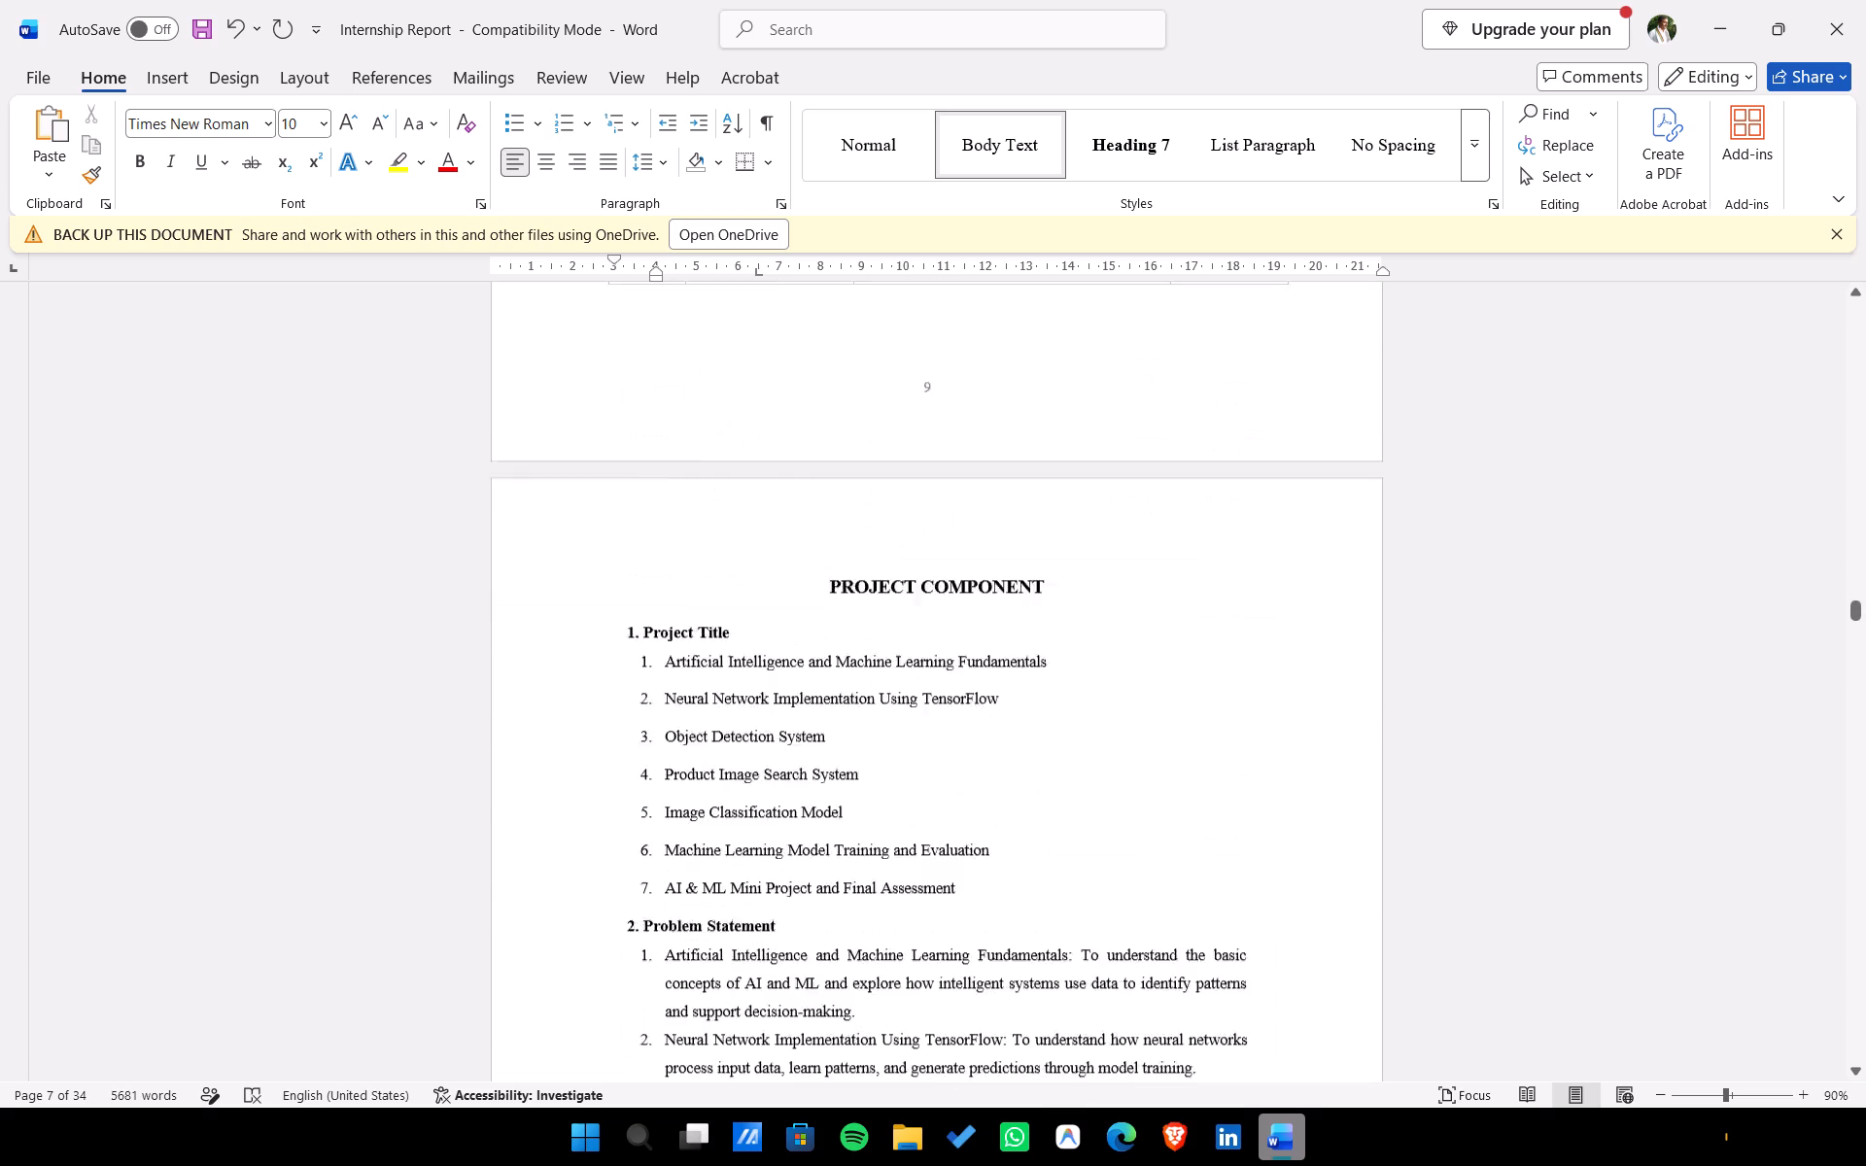
{"action": "scroll", "coordinate": [913, 873], "scroll_direction": "up", "scroll_amount": 7}
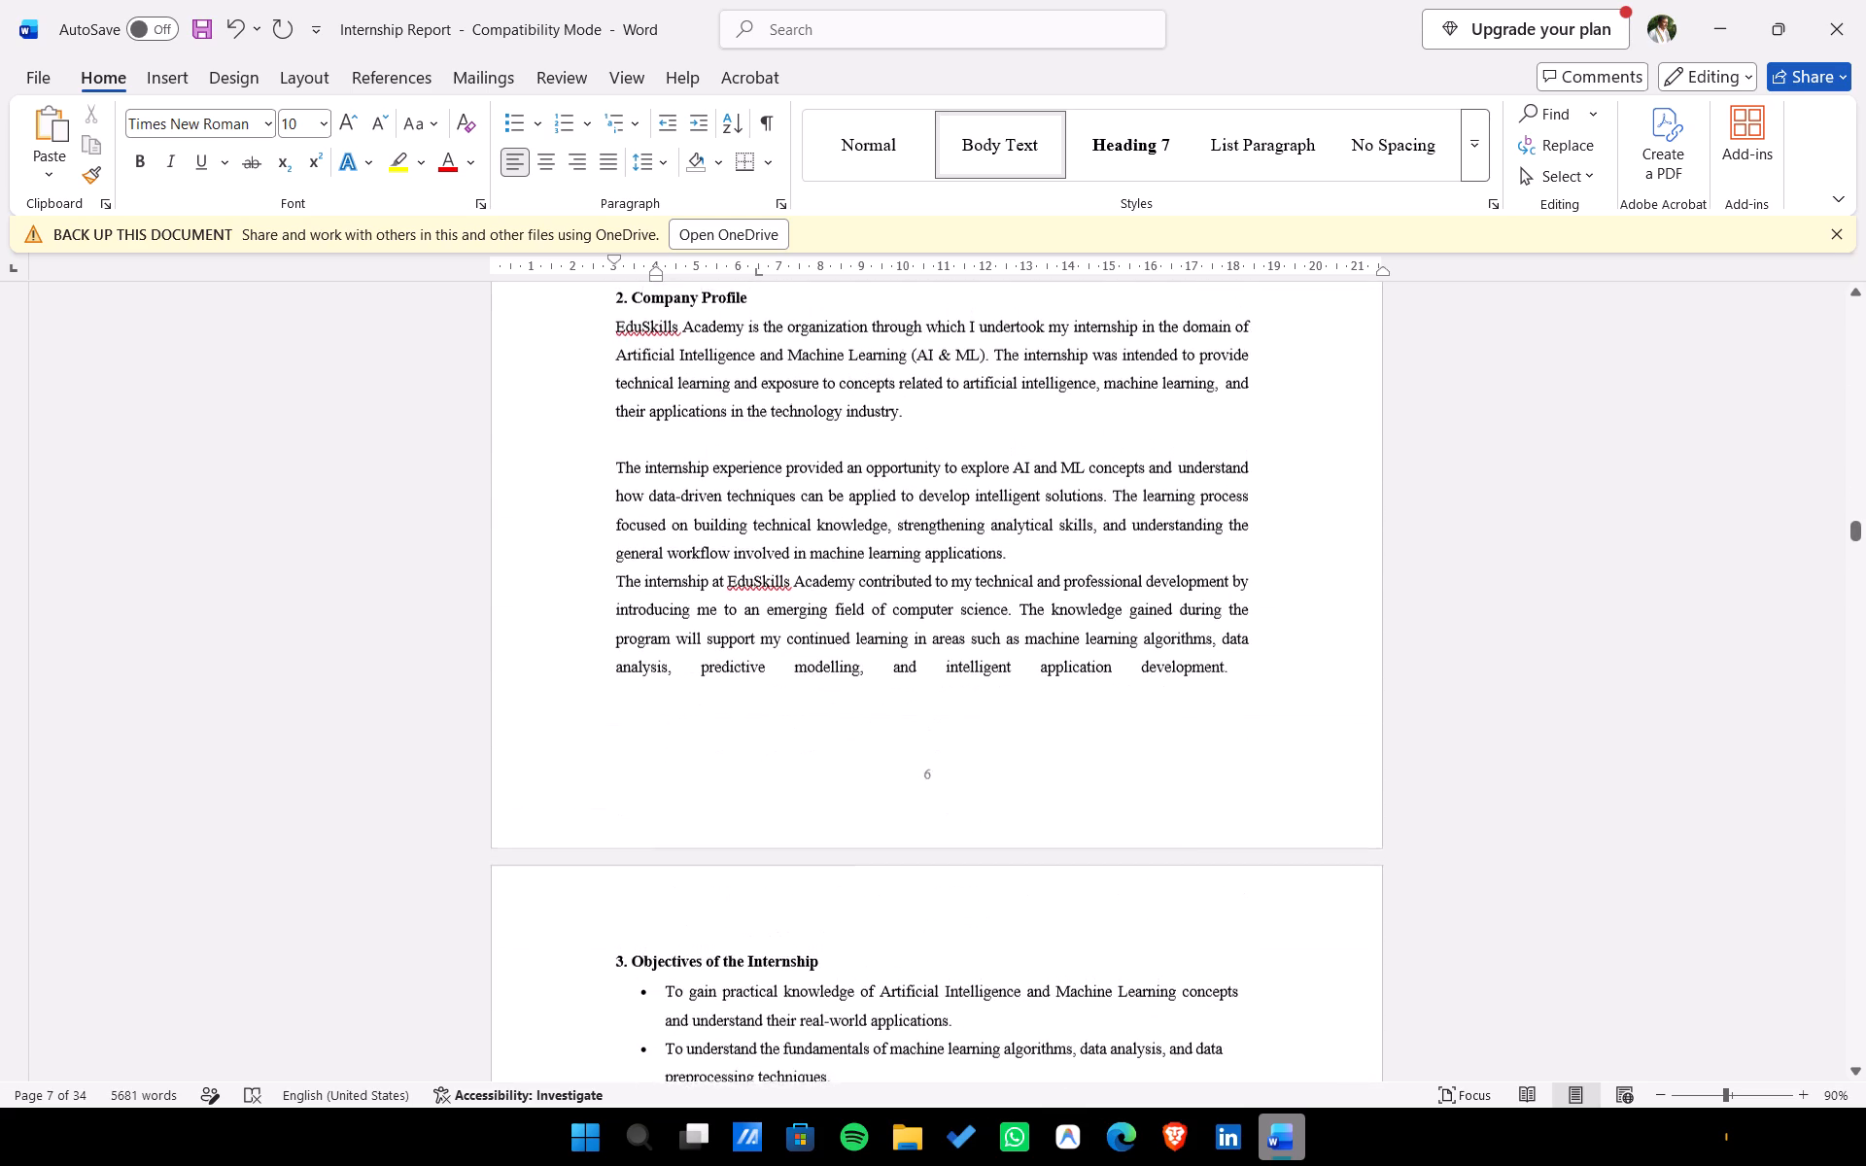
{"action": "scroll", "coordinate": [913, 873], "scroll_direction": "down", "scroll_amount": 3}
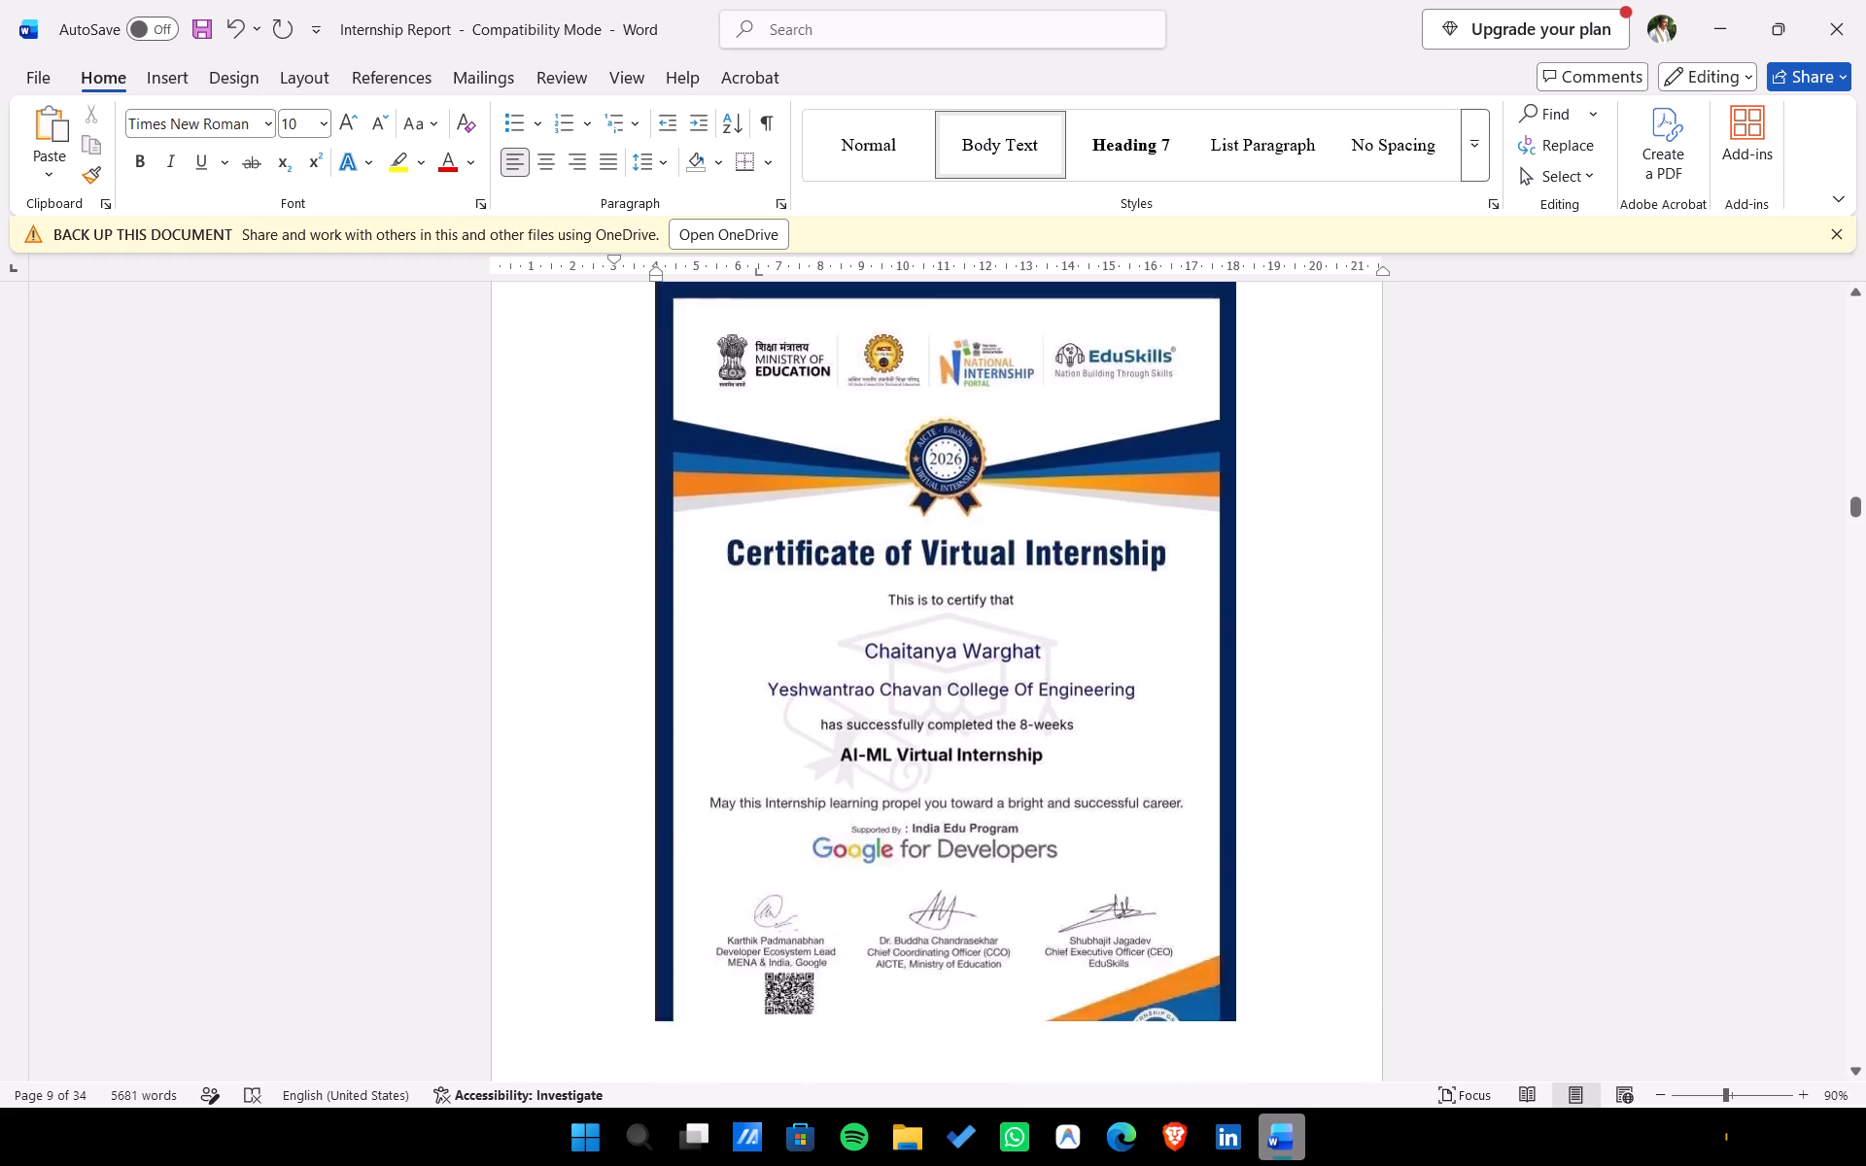
{"action": "scroll", "coordinate": [913, 873], "scroll_direction": "down", "scroll_amount": 1}
{"action": "scroll", "coordinate": [913, 873], "scroll_direction": "up", "scroll_amount": 6}
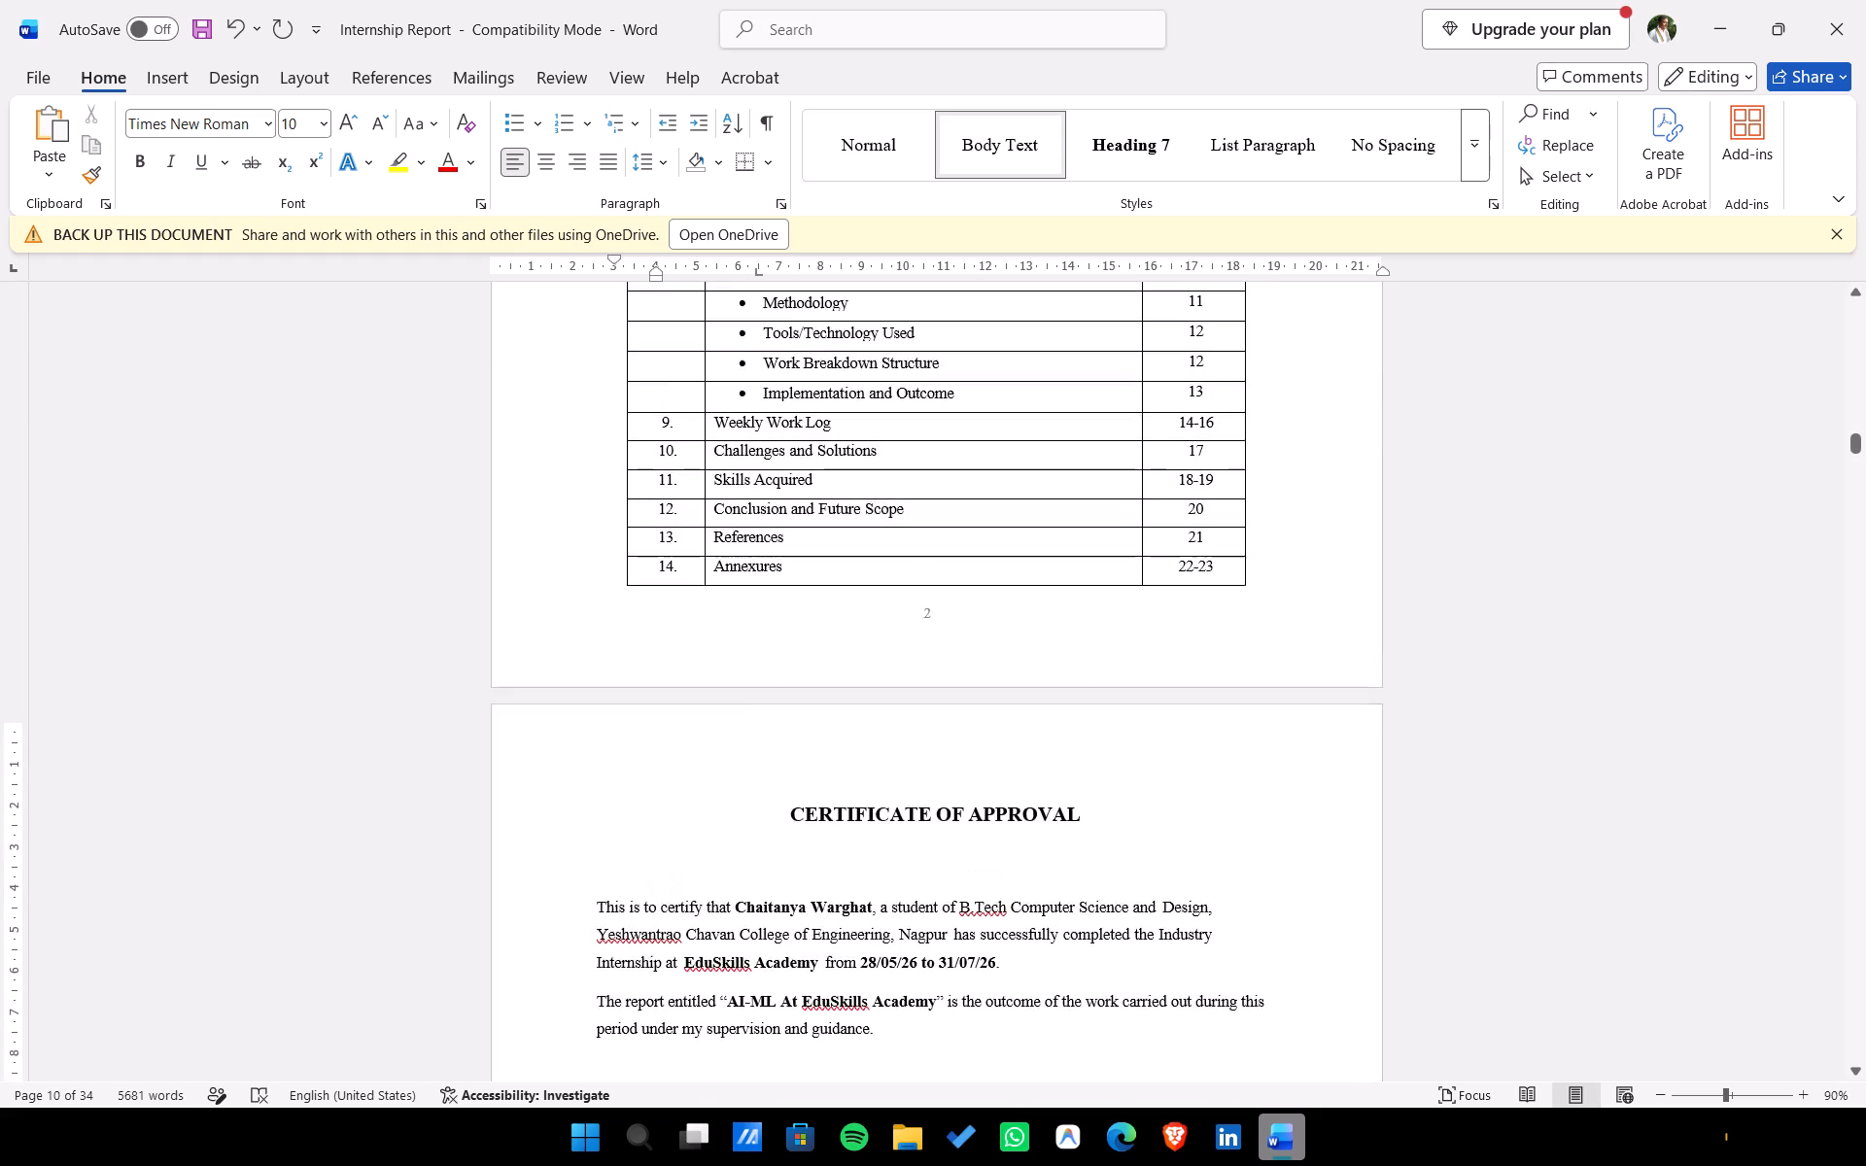
{"action": "scroll", "coordinate": [913, 873], "scroll_direction": "down", "scroll_amount": 2}
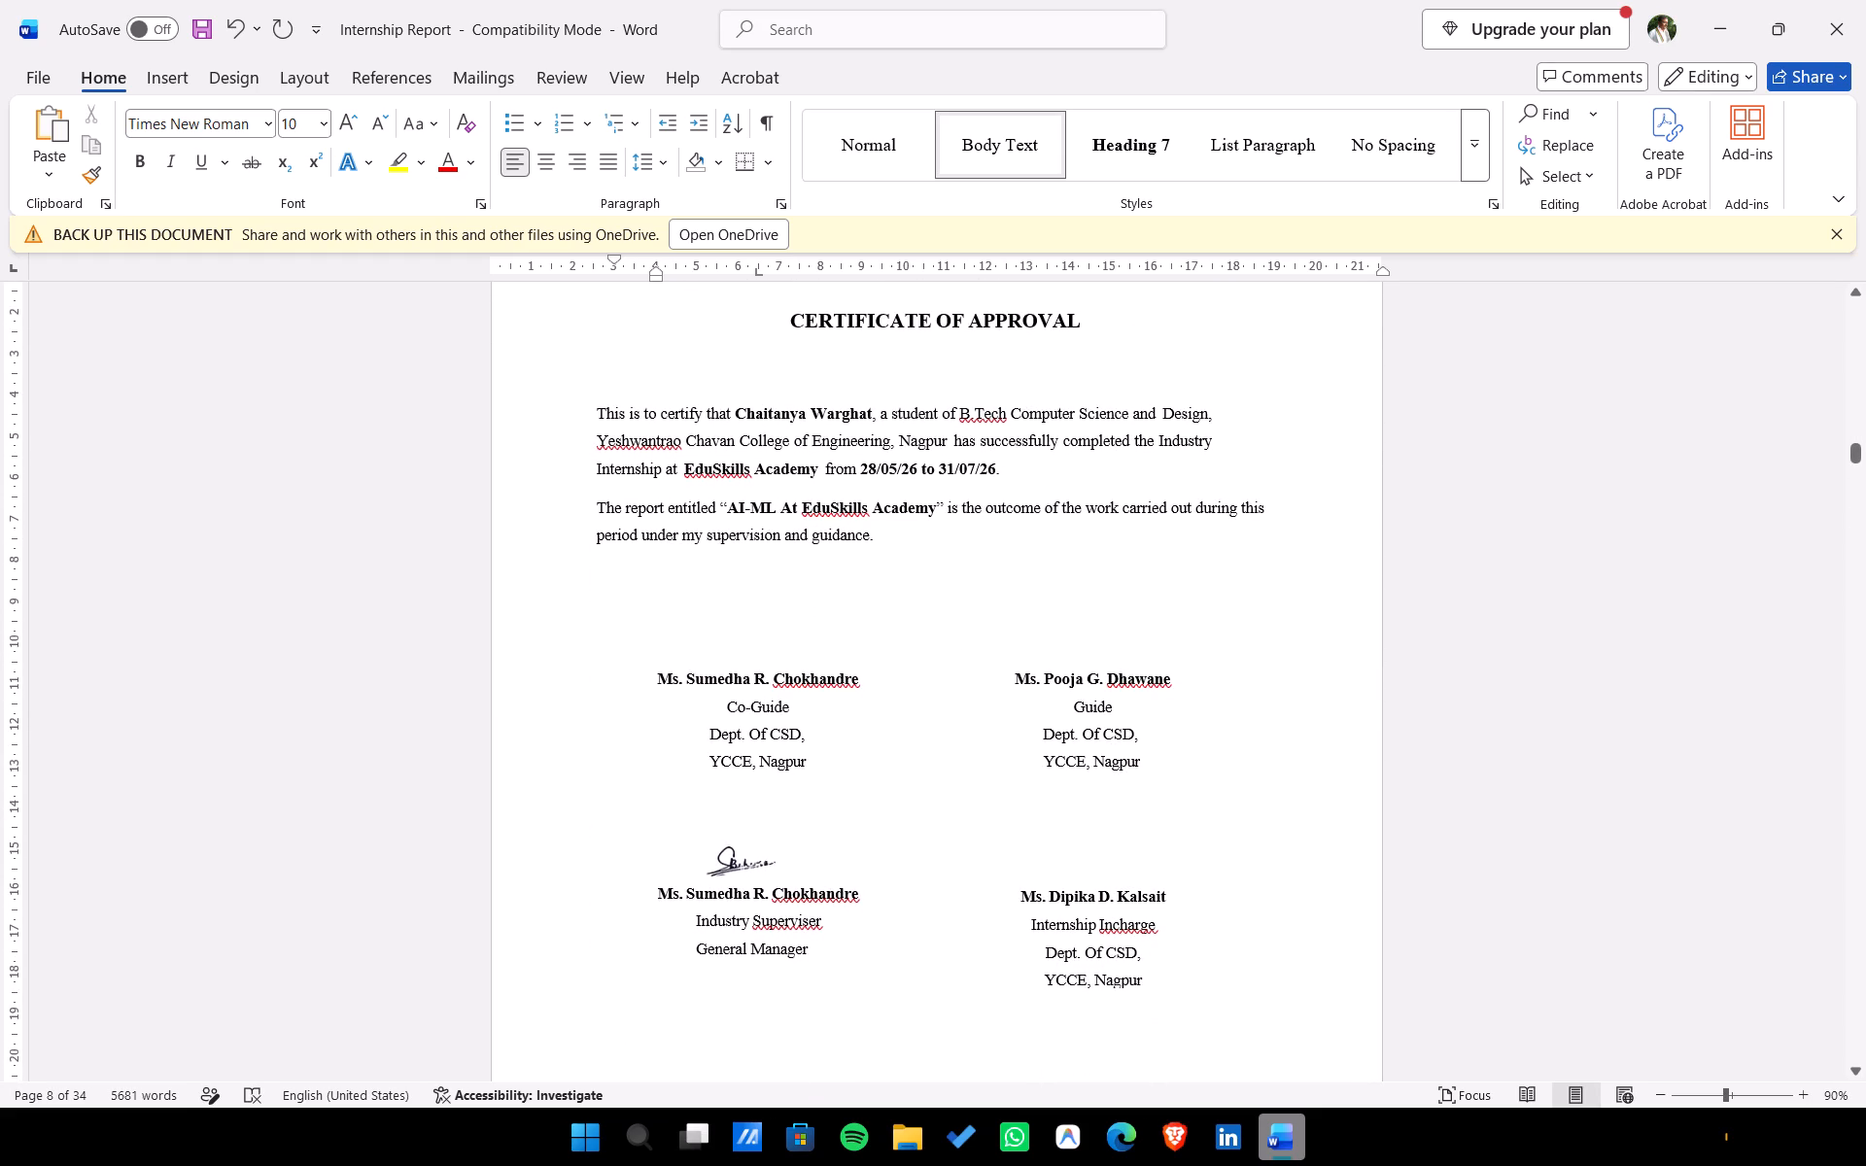
Left-align the "YCCE, Nagpur" line of the Certificate of Approval's Internship Incharge block and indent it with seven spaces under the department line.
{"action": "left_click", "coordinate": [1040, 903]}
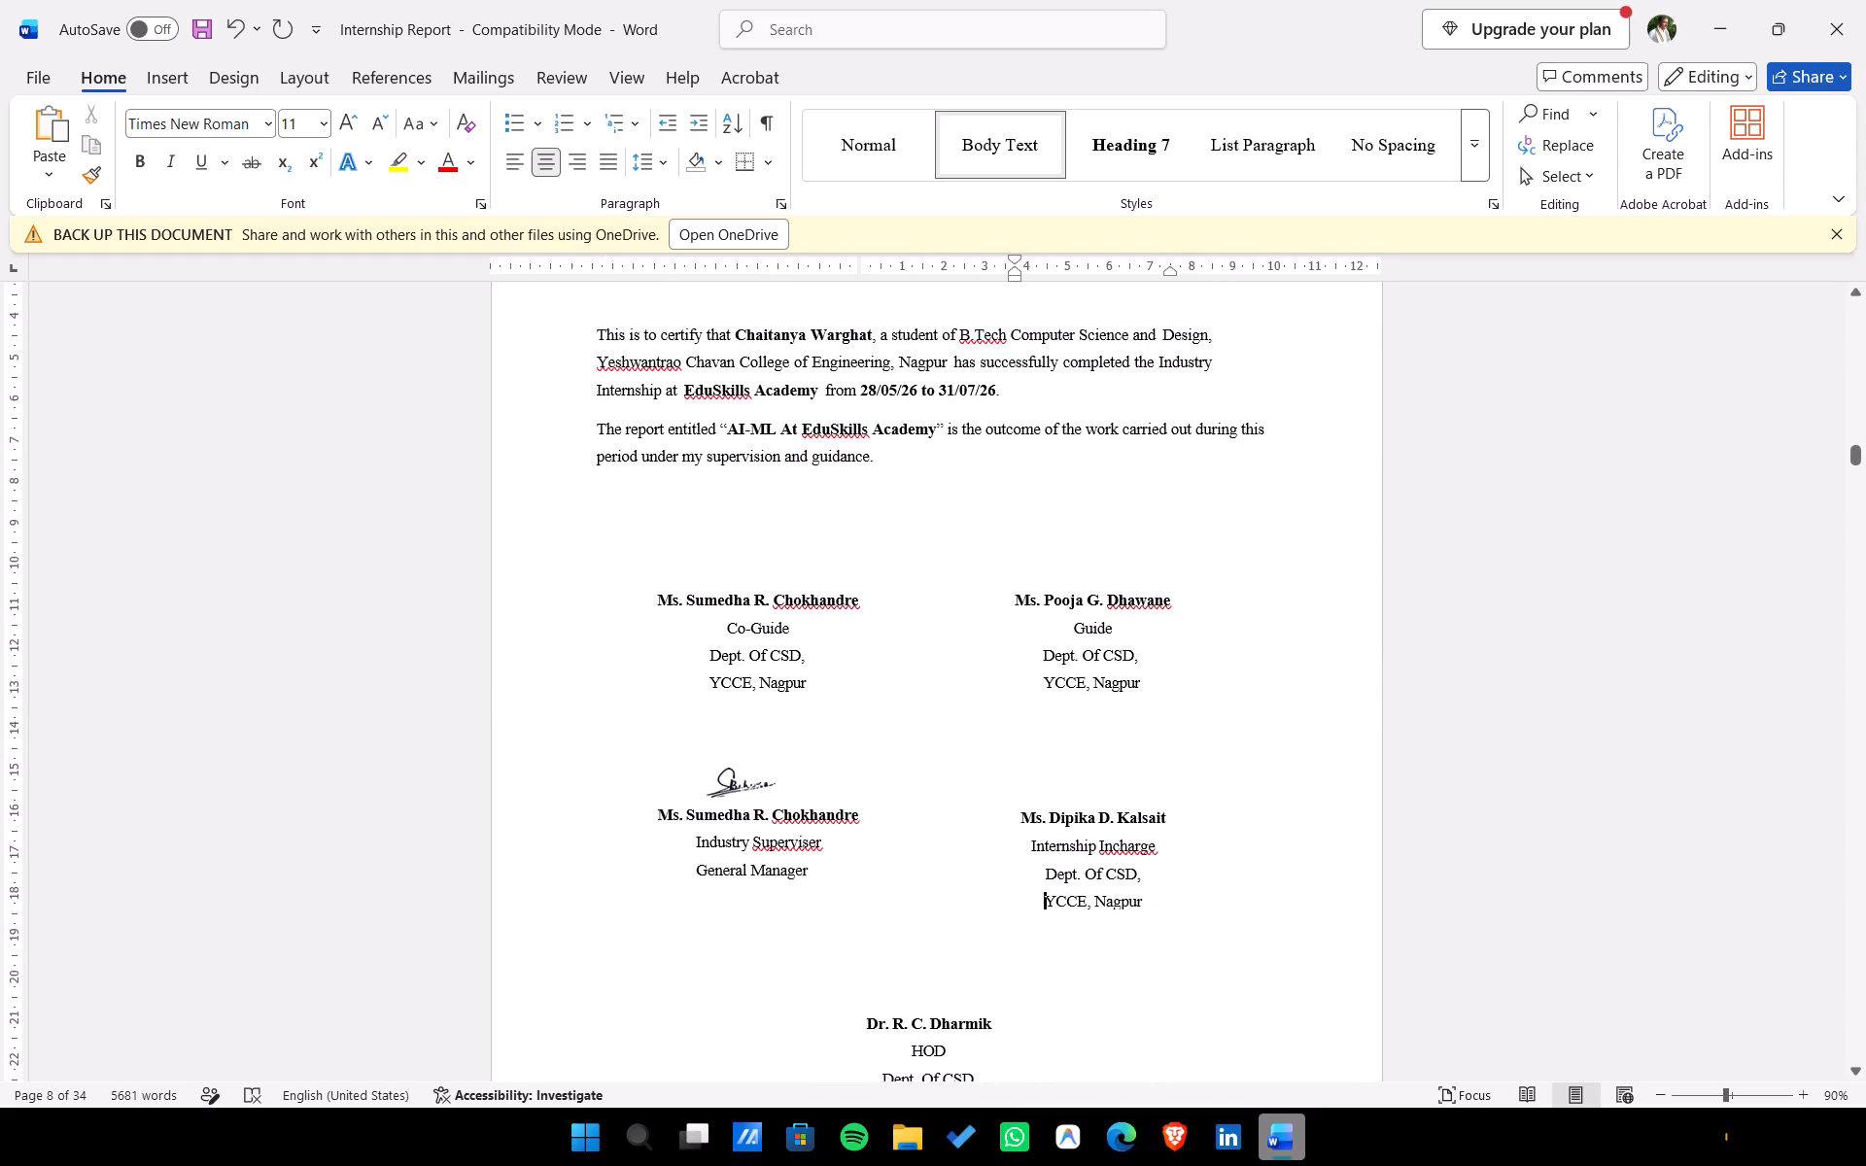
{"action": "key", "text": "Left"}
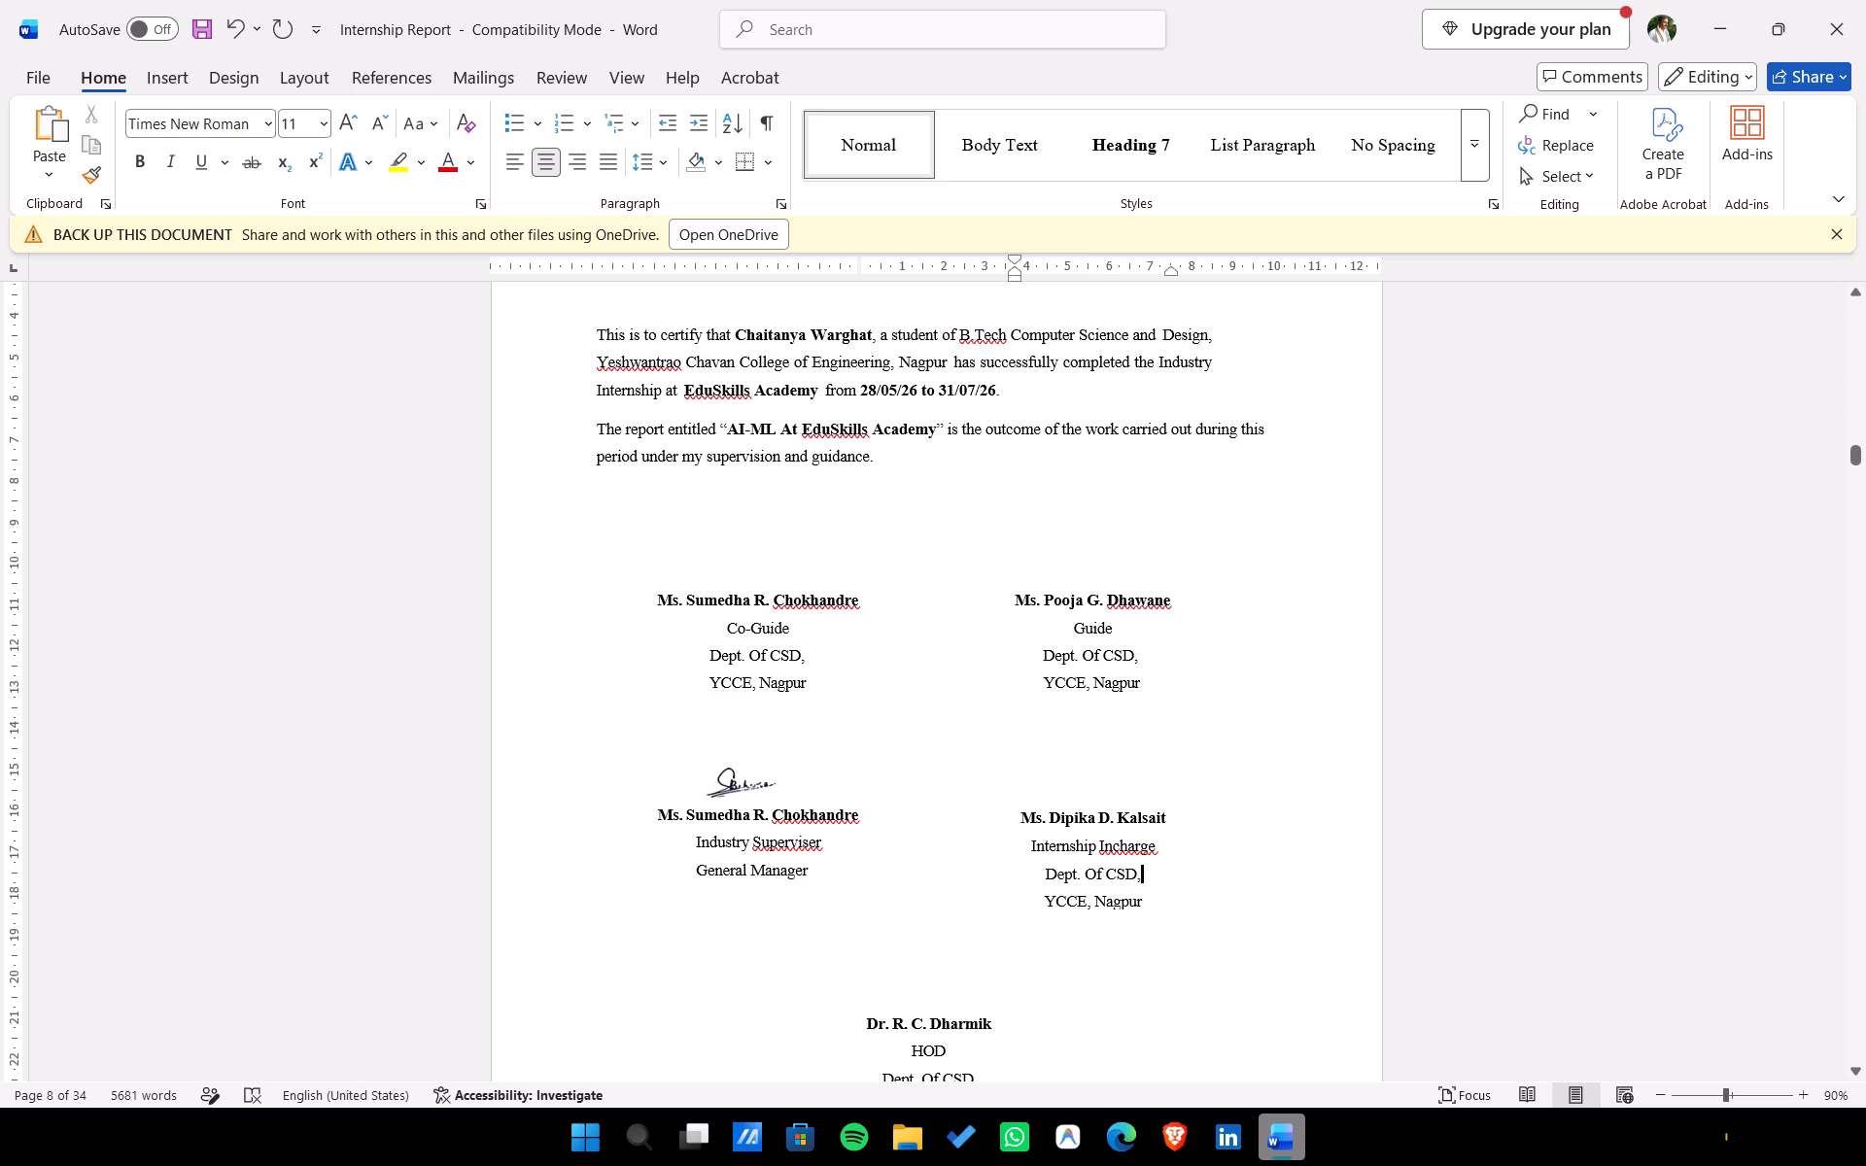
{"action": "left_click", "coordinate": [701, 914]}
{"action": "left_click", "coordinate": [751, 904]}
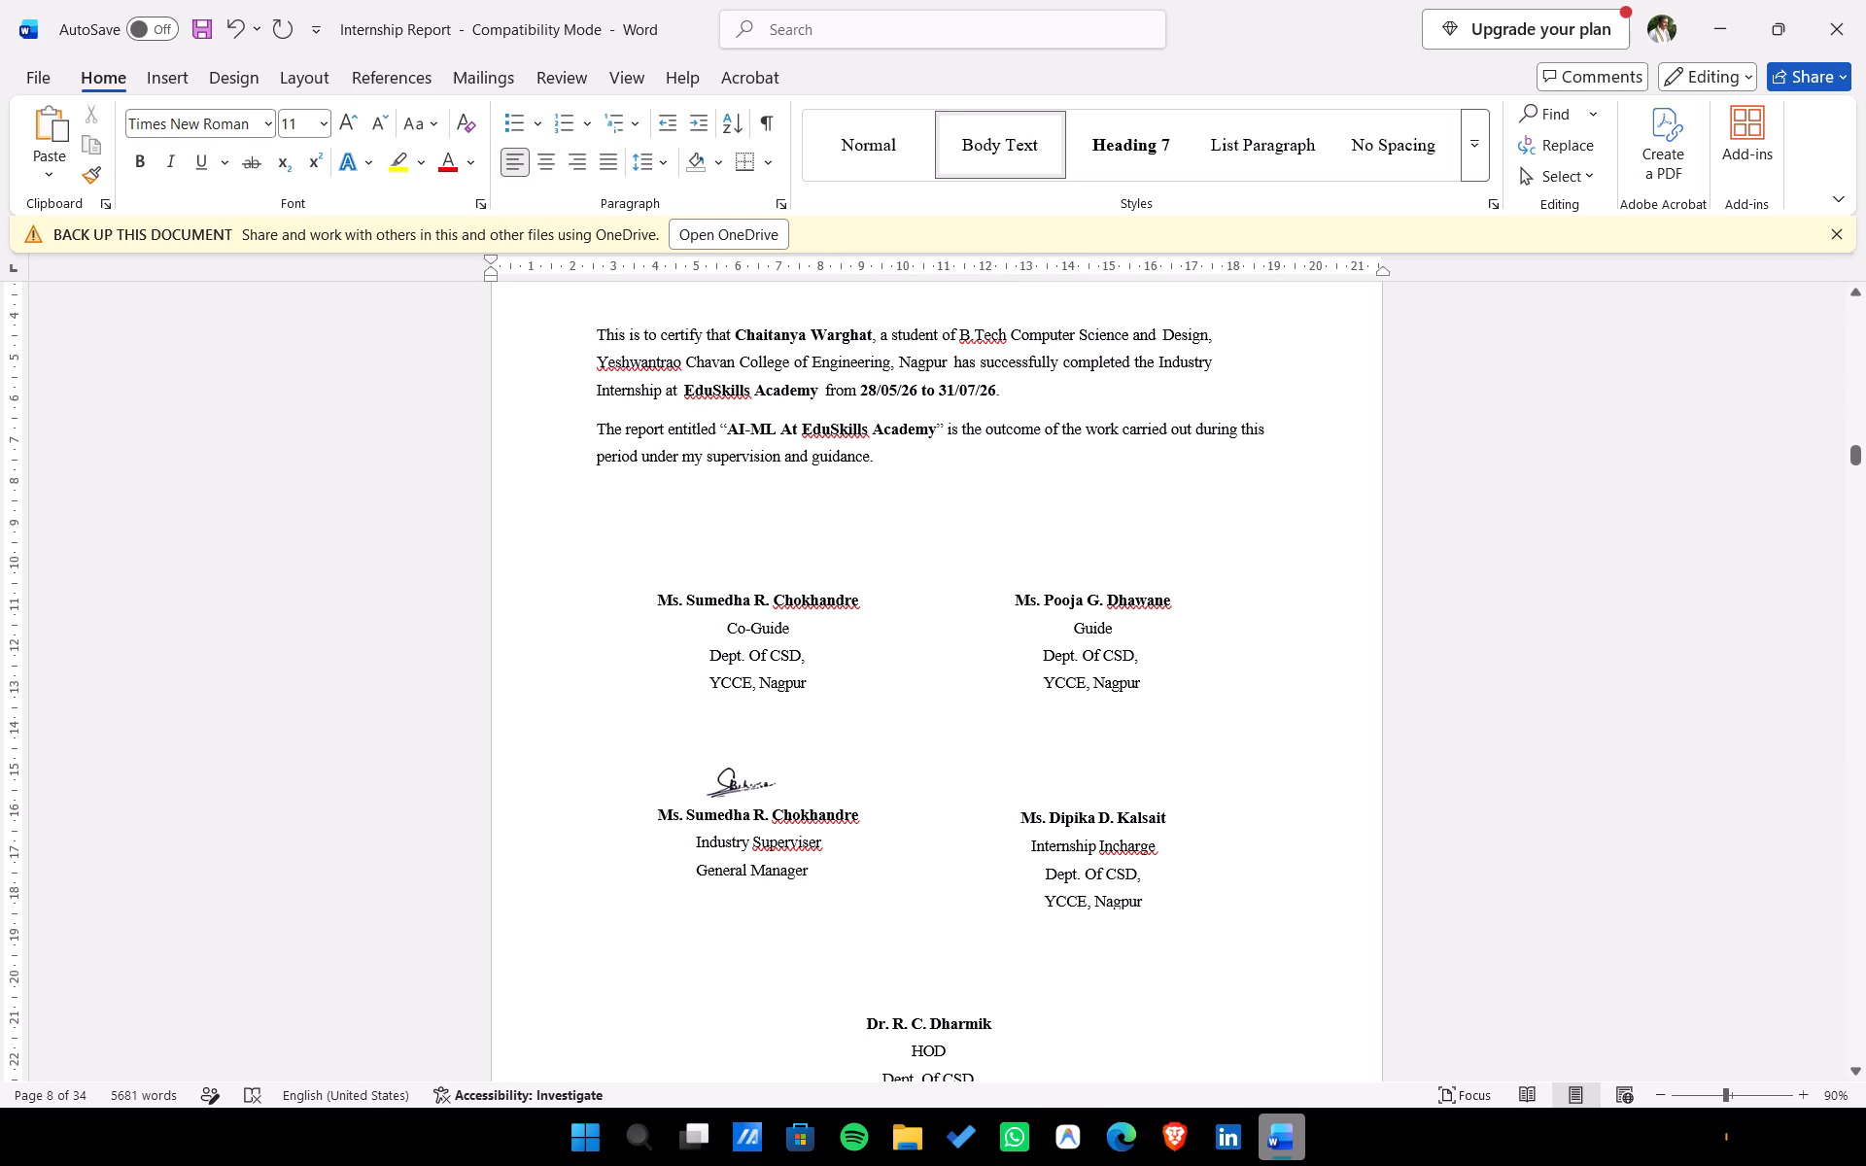
{"action": "left_click", "coordinate": [1040, 903]}
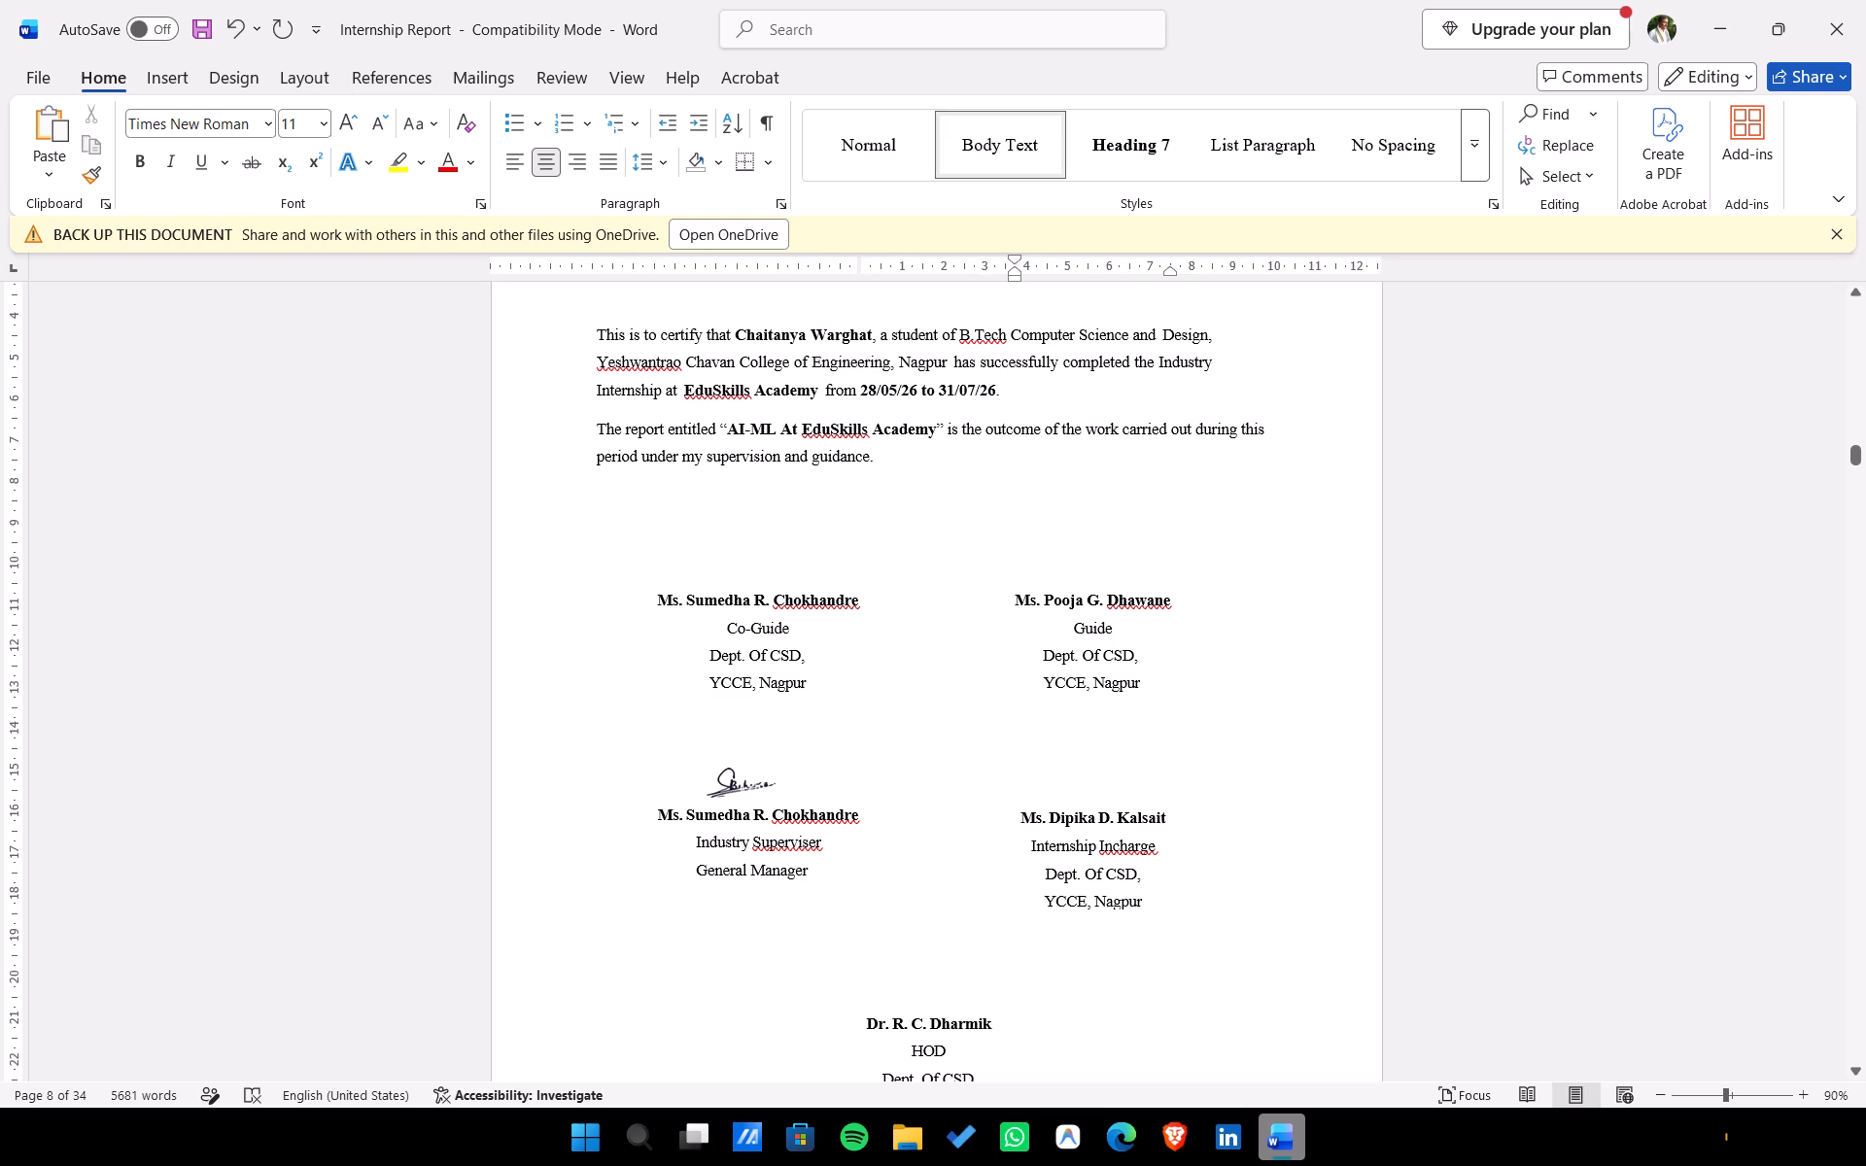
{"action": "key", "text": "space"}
{"action": "key", "text": "BackSpace"}
{"action": "key", "text": "BackSpace"}
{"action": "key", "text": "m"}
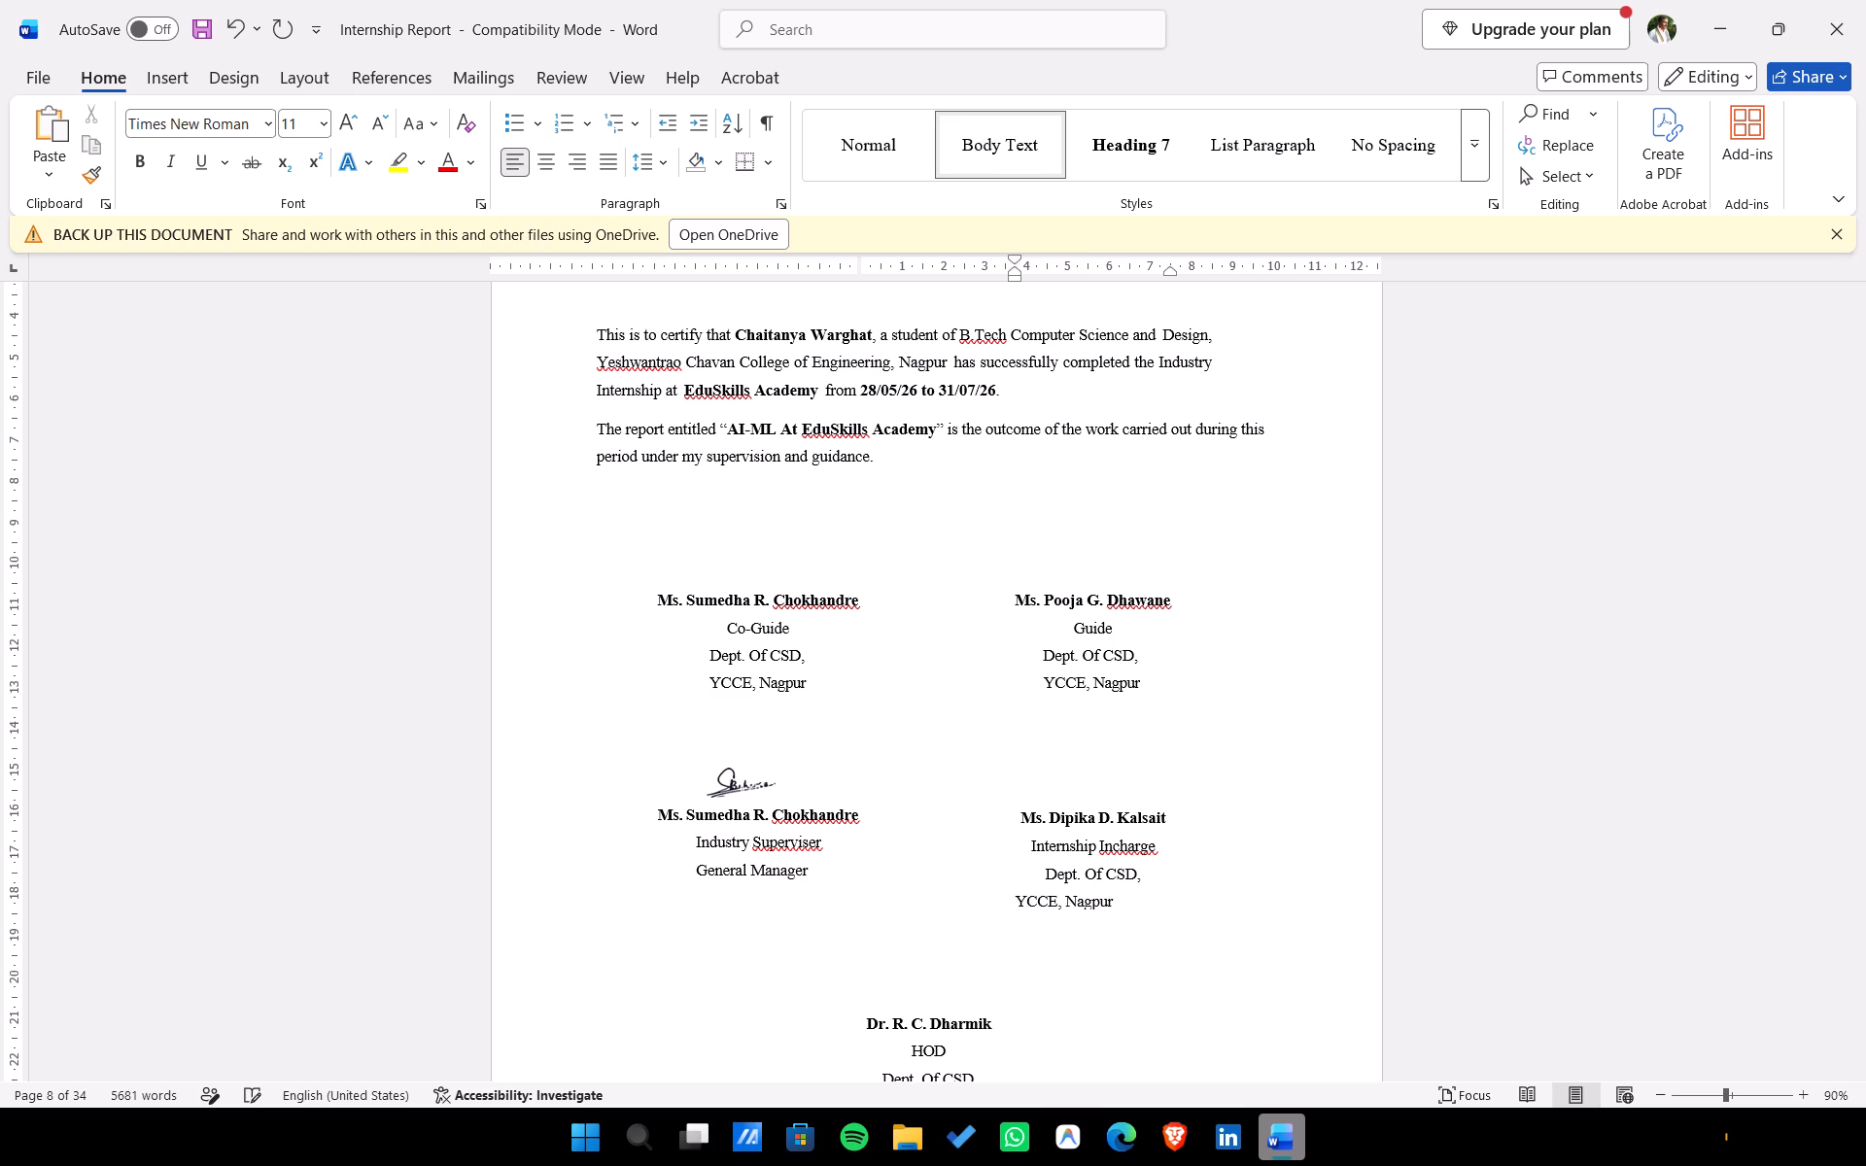
{"action": "key", "text": "BackSpace"}
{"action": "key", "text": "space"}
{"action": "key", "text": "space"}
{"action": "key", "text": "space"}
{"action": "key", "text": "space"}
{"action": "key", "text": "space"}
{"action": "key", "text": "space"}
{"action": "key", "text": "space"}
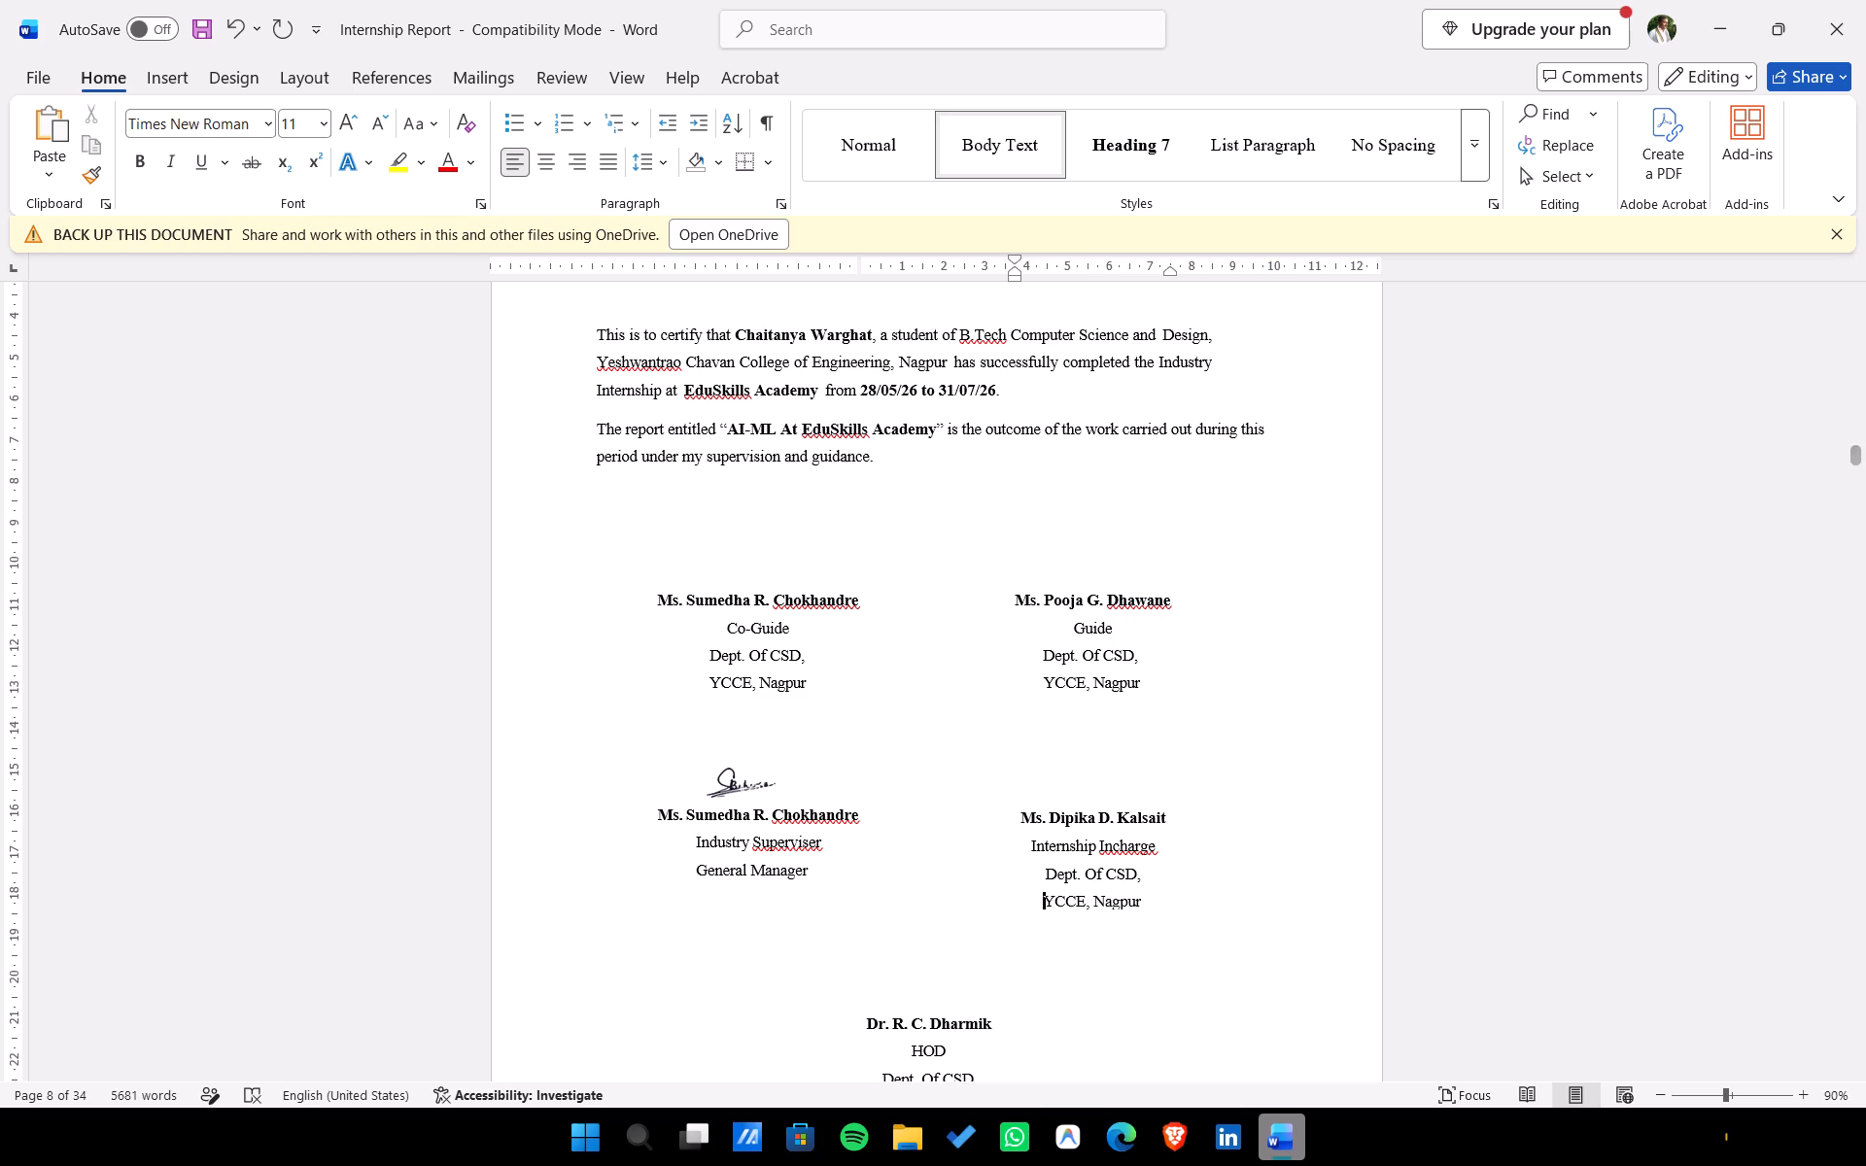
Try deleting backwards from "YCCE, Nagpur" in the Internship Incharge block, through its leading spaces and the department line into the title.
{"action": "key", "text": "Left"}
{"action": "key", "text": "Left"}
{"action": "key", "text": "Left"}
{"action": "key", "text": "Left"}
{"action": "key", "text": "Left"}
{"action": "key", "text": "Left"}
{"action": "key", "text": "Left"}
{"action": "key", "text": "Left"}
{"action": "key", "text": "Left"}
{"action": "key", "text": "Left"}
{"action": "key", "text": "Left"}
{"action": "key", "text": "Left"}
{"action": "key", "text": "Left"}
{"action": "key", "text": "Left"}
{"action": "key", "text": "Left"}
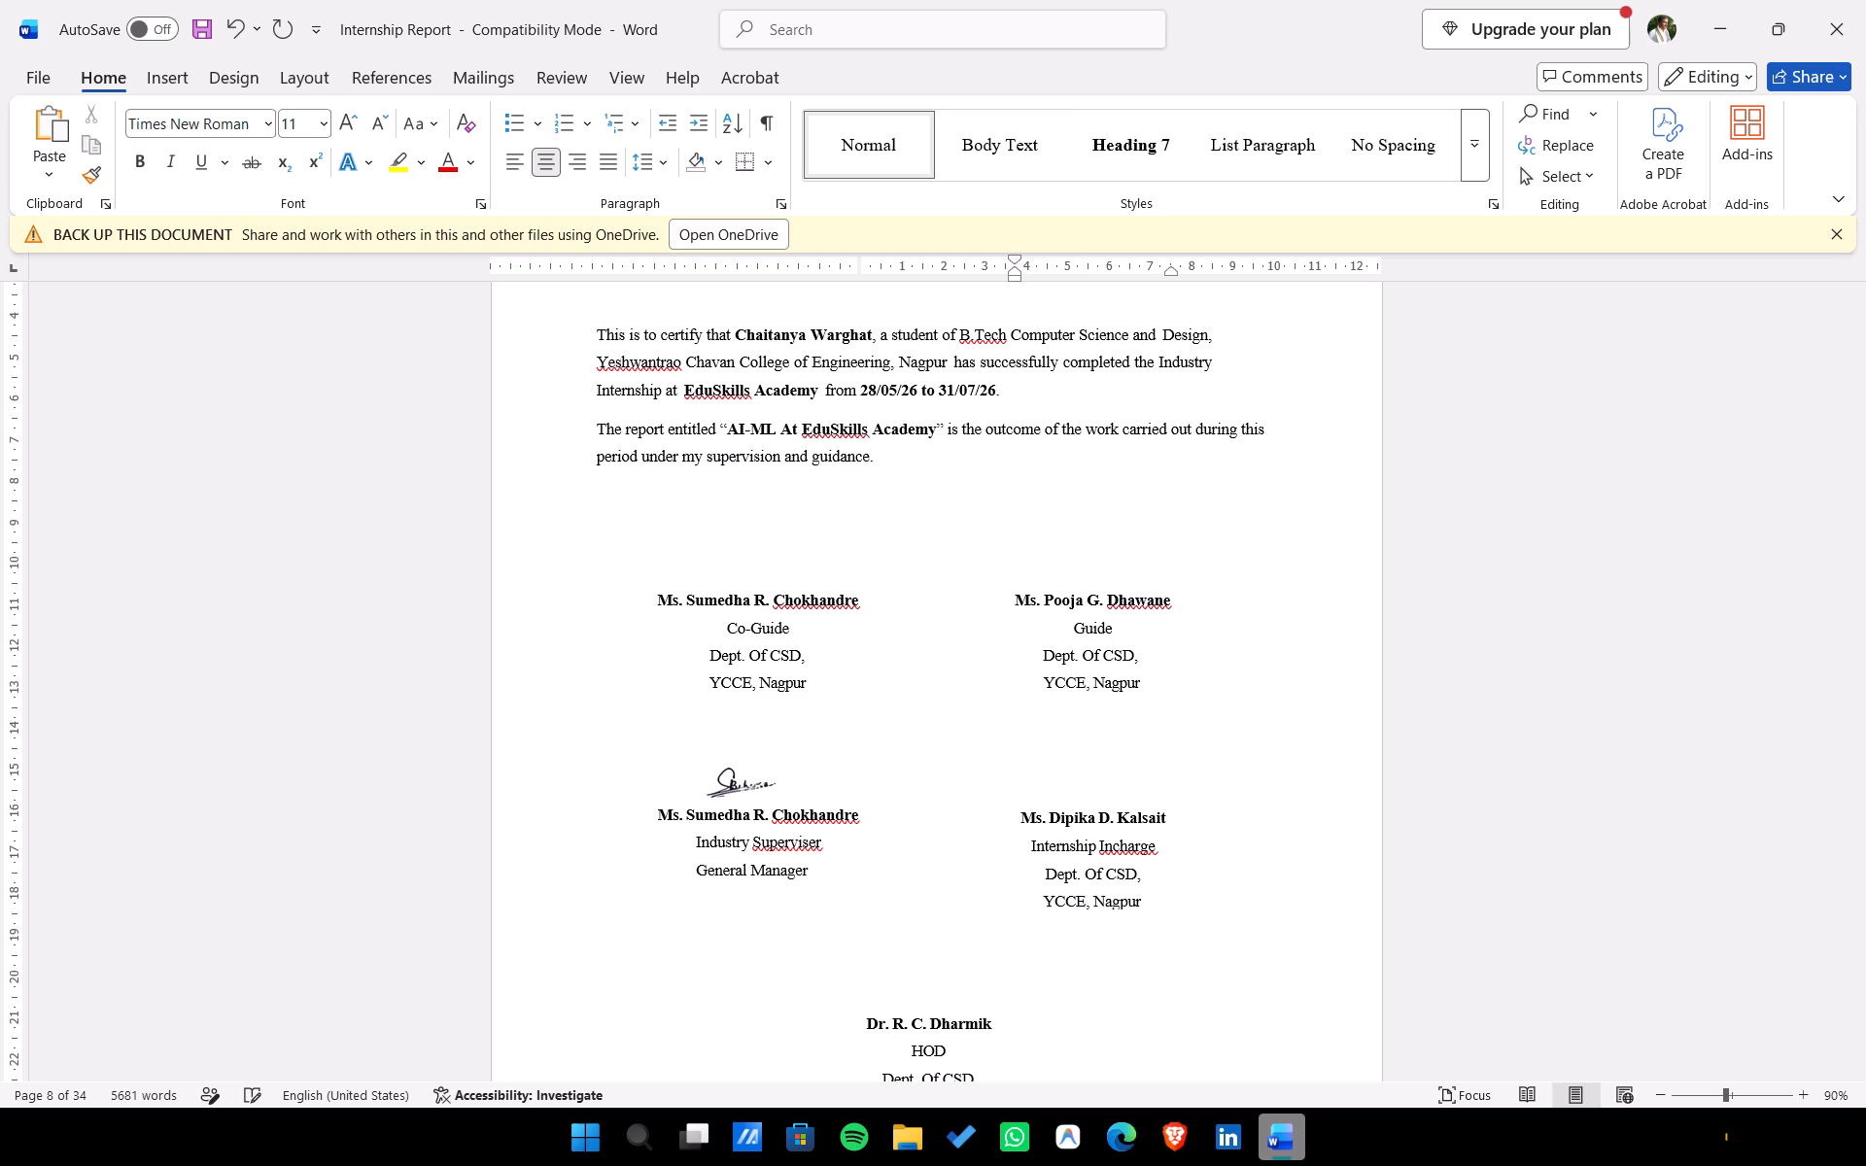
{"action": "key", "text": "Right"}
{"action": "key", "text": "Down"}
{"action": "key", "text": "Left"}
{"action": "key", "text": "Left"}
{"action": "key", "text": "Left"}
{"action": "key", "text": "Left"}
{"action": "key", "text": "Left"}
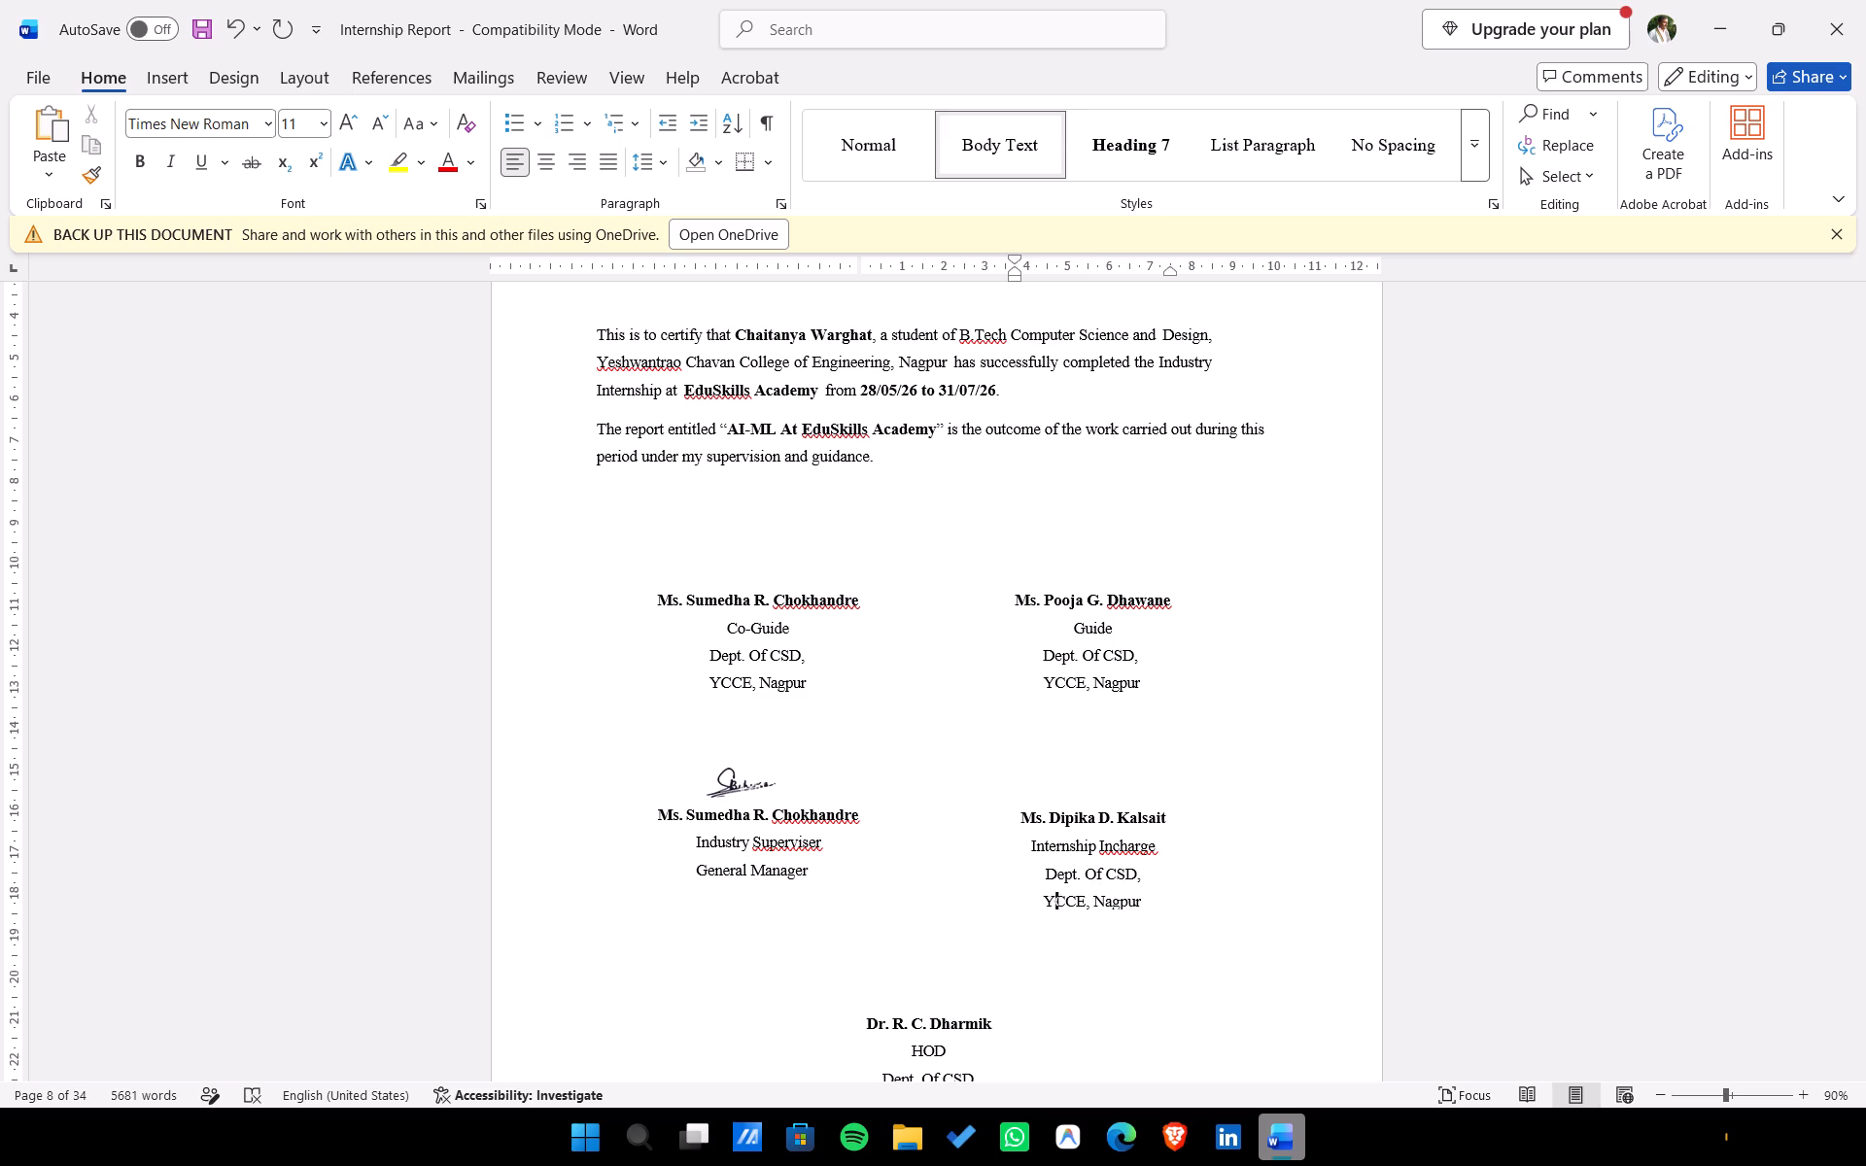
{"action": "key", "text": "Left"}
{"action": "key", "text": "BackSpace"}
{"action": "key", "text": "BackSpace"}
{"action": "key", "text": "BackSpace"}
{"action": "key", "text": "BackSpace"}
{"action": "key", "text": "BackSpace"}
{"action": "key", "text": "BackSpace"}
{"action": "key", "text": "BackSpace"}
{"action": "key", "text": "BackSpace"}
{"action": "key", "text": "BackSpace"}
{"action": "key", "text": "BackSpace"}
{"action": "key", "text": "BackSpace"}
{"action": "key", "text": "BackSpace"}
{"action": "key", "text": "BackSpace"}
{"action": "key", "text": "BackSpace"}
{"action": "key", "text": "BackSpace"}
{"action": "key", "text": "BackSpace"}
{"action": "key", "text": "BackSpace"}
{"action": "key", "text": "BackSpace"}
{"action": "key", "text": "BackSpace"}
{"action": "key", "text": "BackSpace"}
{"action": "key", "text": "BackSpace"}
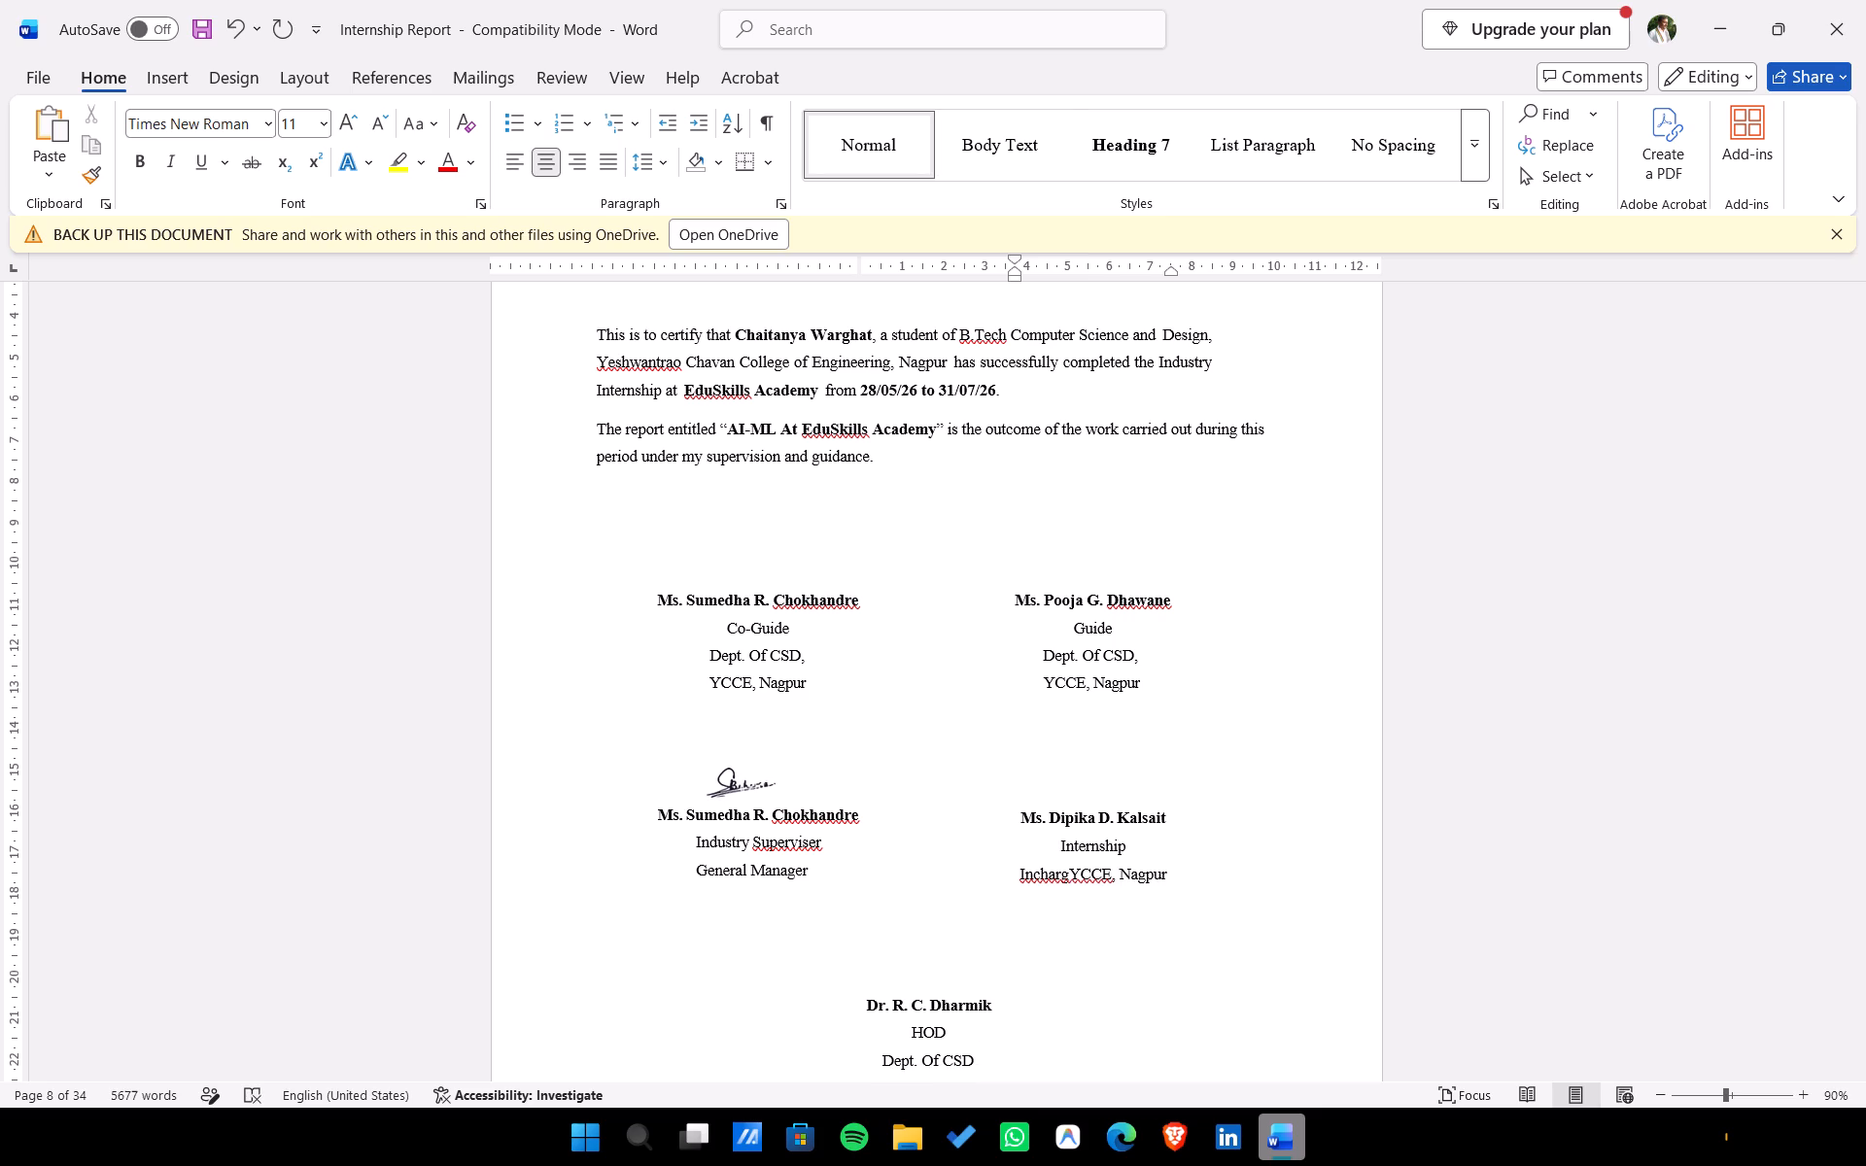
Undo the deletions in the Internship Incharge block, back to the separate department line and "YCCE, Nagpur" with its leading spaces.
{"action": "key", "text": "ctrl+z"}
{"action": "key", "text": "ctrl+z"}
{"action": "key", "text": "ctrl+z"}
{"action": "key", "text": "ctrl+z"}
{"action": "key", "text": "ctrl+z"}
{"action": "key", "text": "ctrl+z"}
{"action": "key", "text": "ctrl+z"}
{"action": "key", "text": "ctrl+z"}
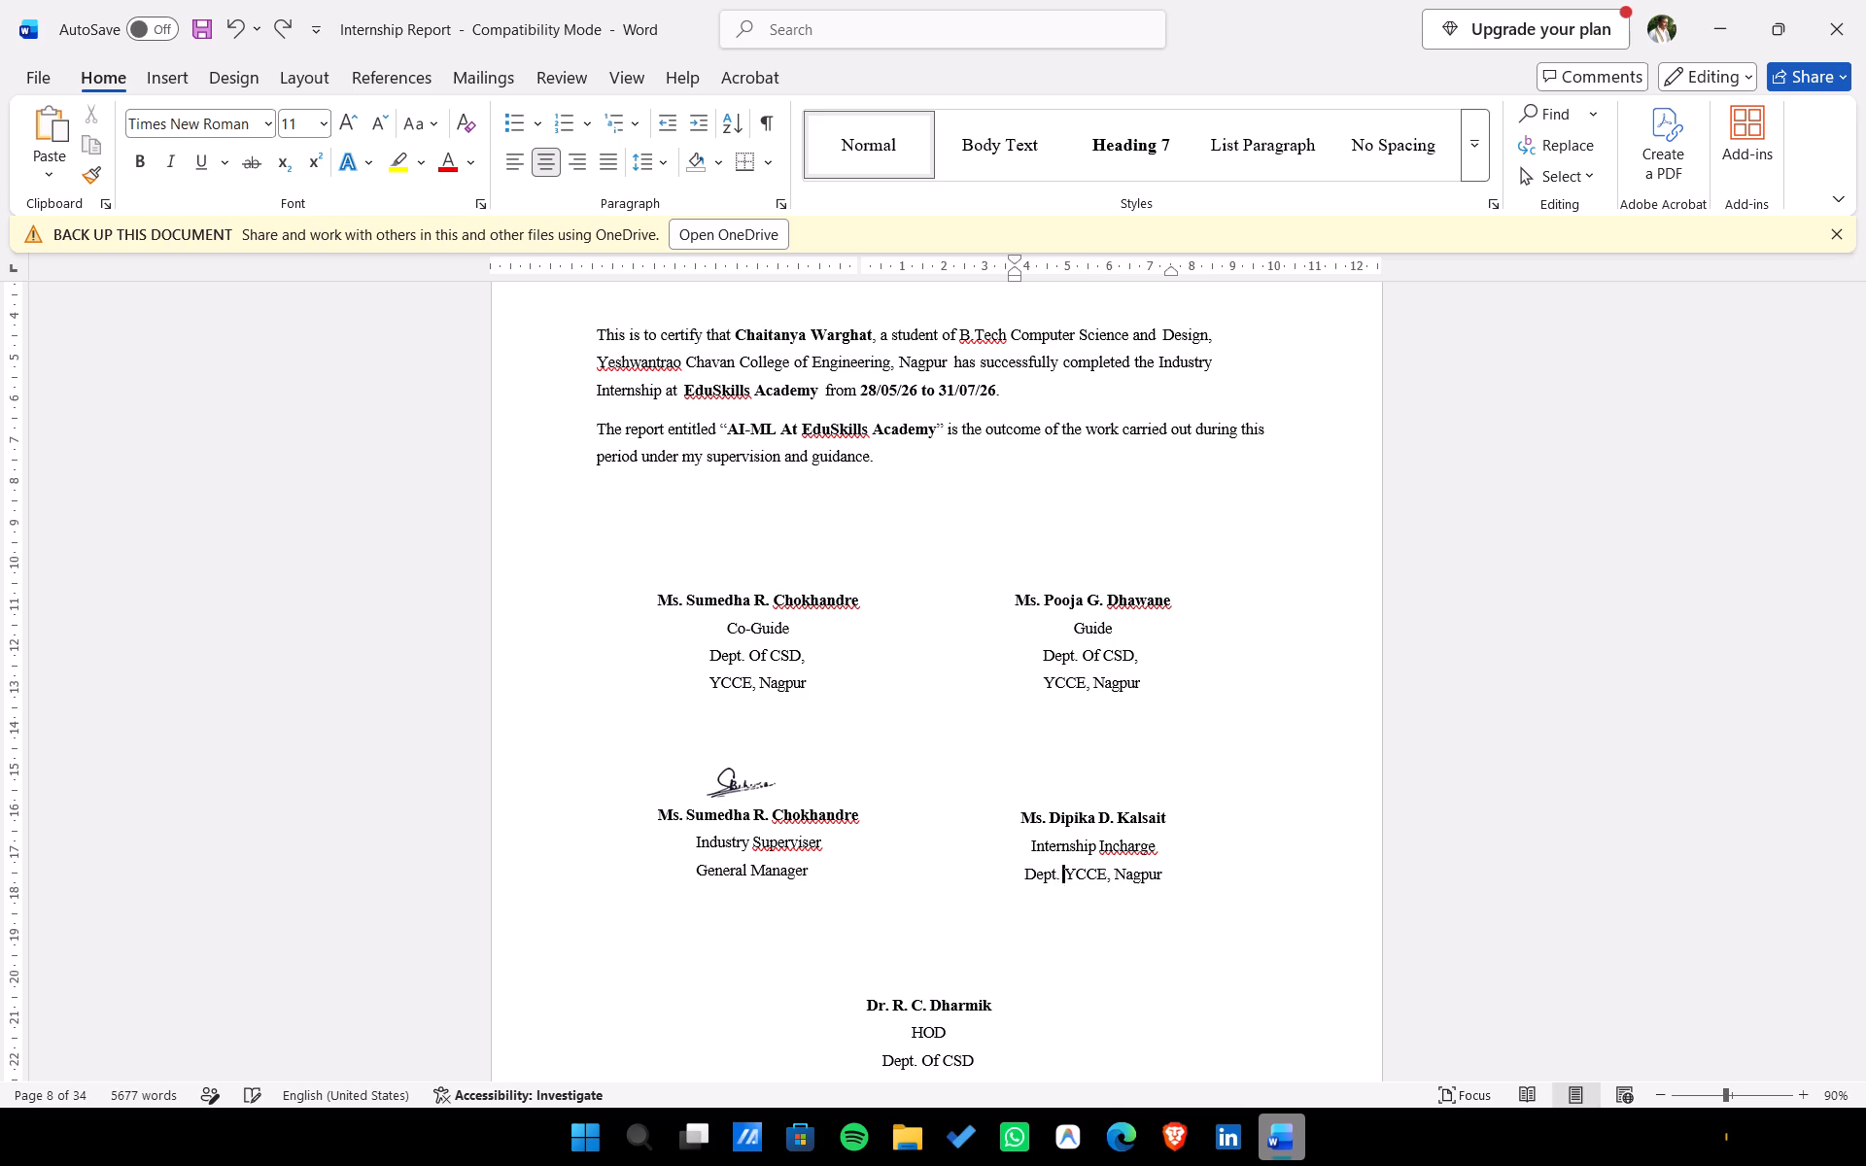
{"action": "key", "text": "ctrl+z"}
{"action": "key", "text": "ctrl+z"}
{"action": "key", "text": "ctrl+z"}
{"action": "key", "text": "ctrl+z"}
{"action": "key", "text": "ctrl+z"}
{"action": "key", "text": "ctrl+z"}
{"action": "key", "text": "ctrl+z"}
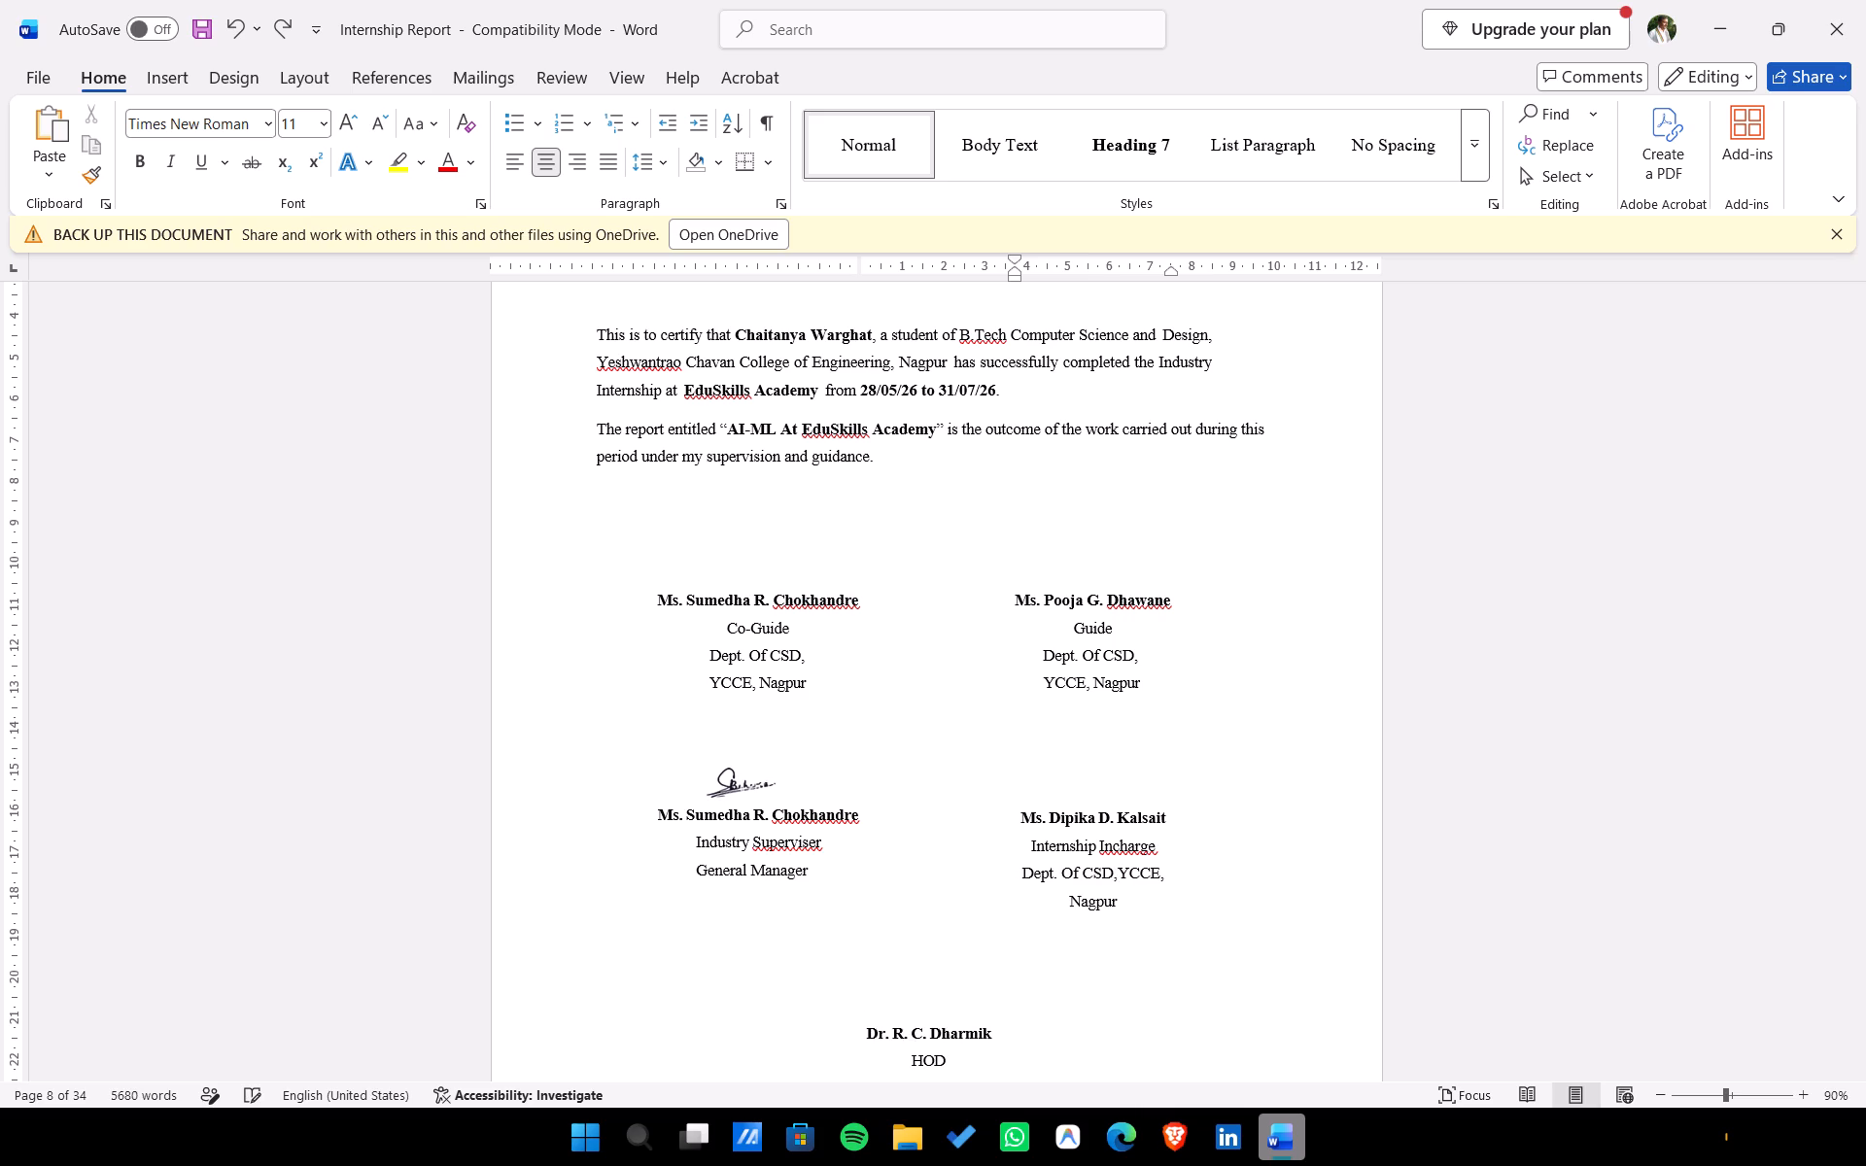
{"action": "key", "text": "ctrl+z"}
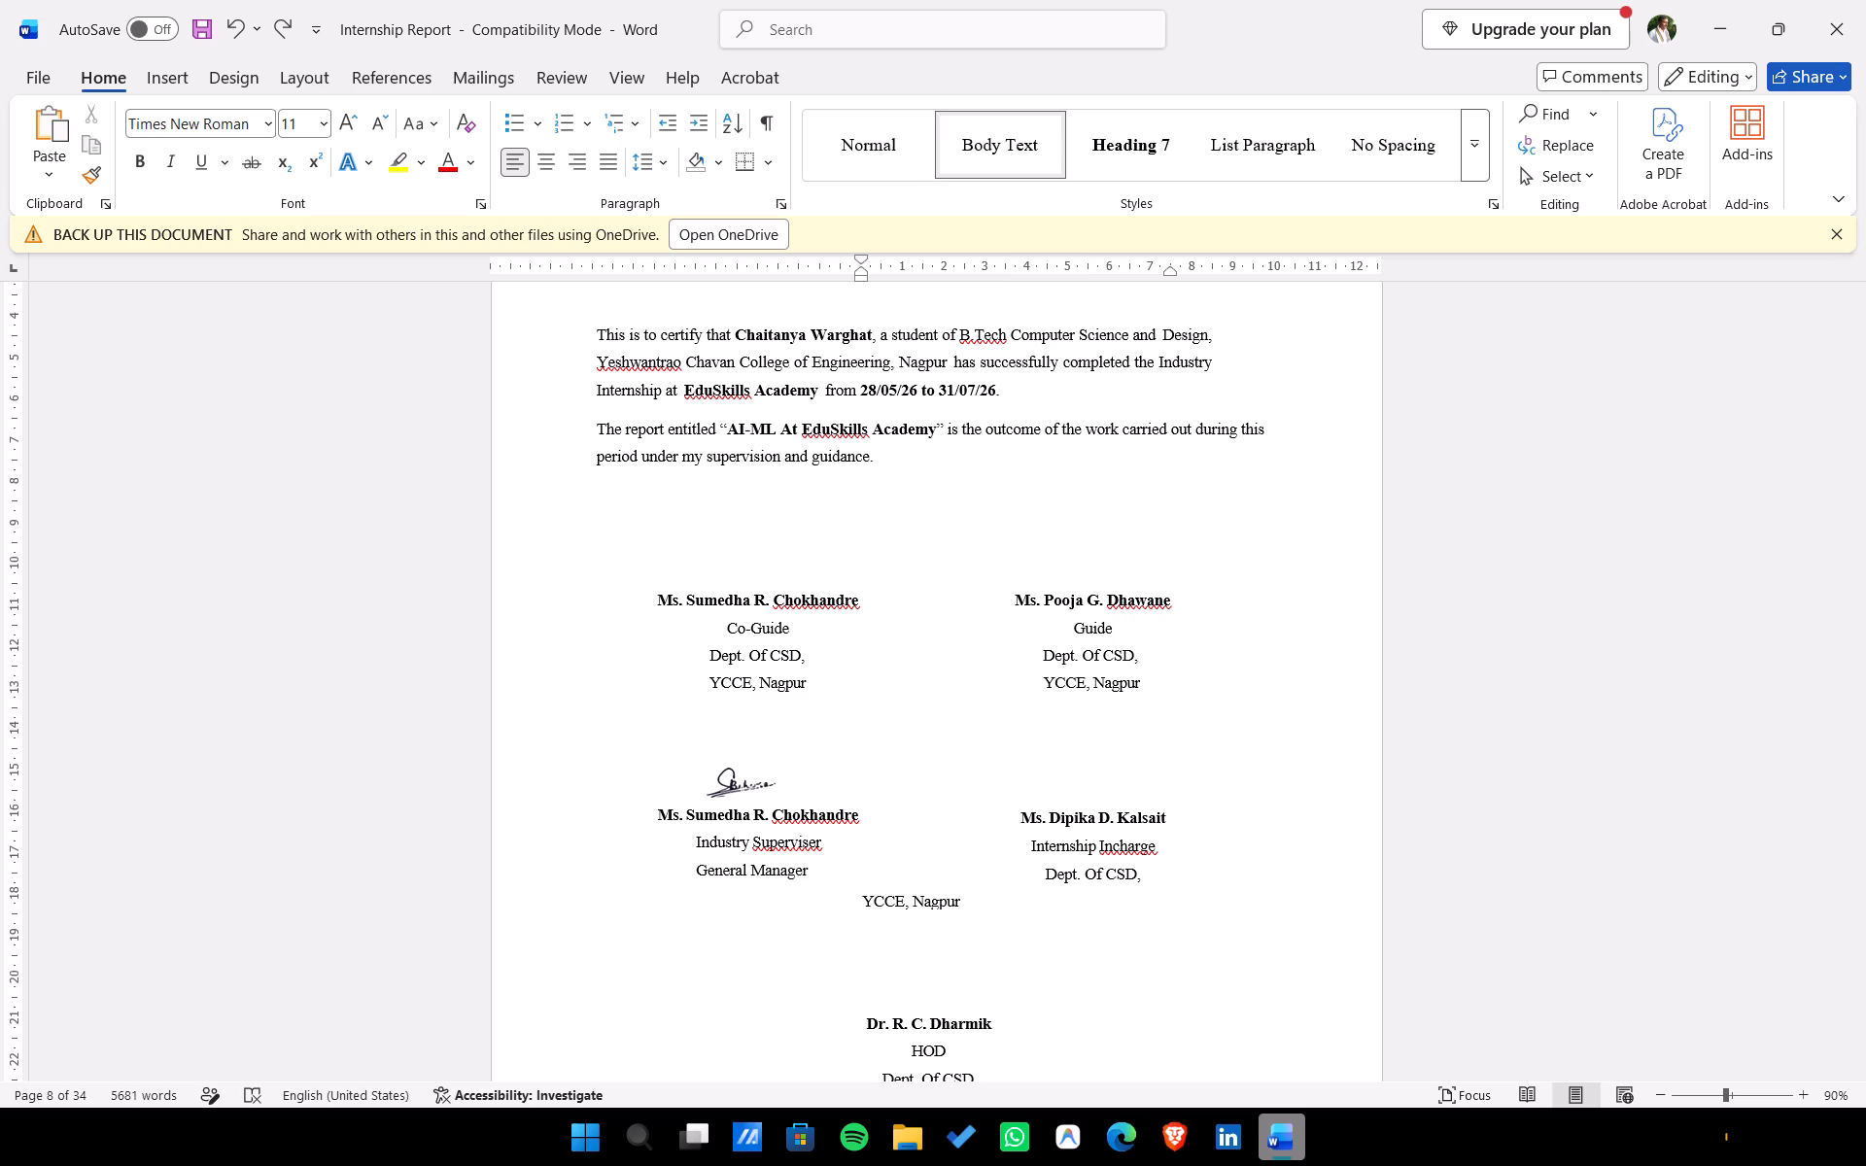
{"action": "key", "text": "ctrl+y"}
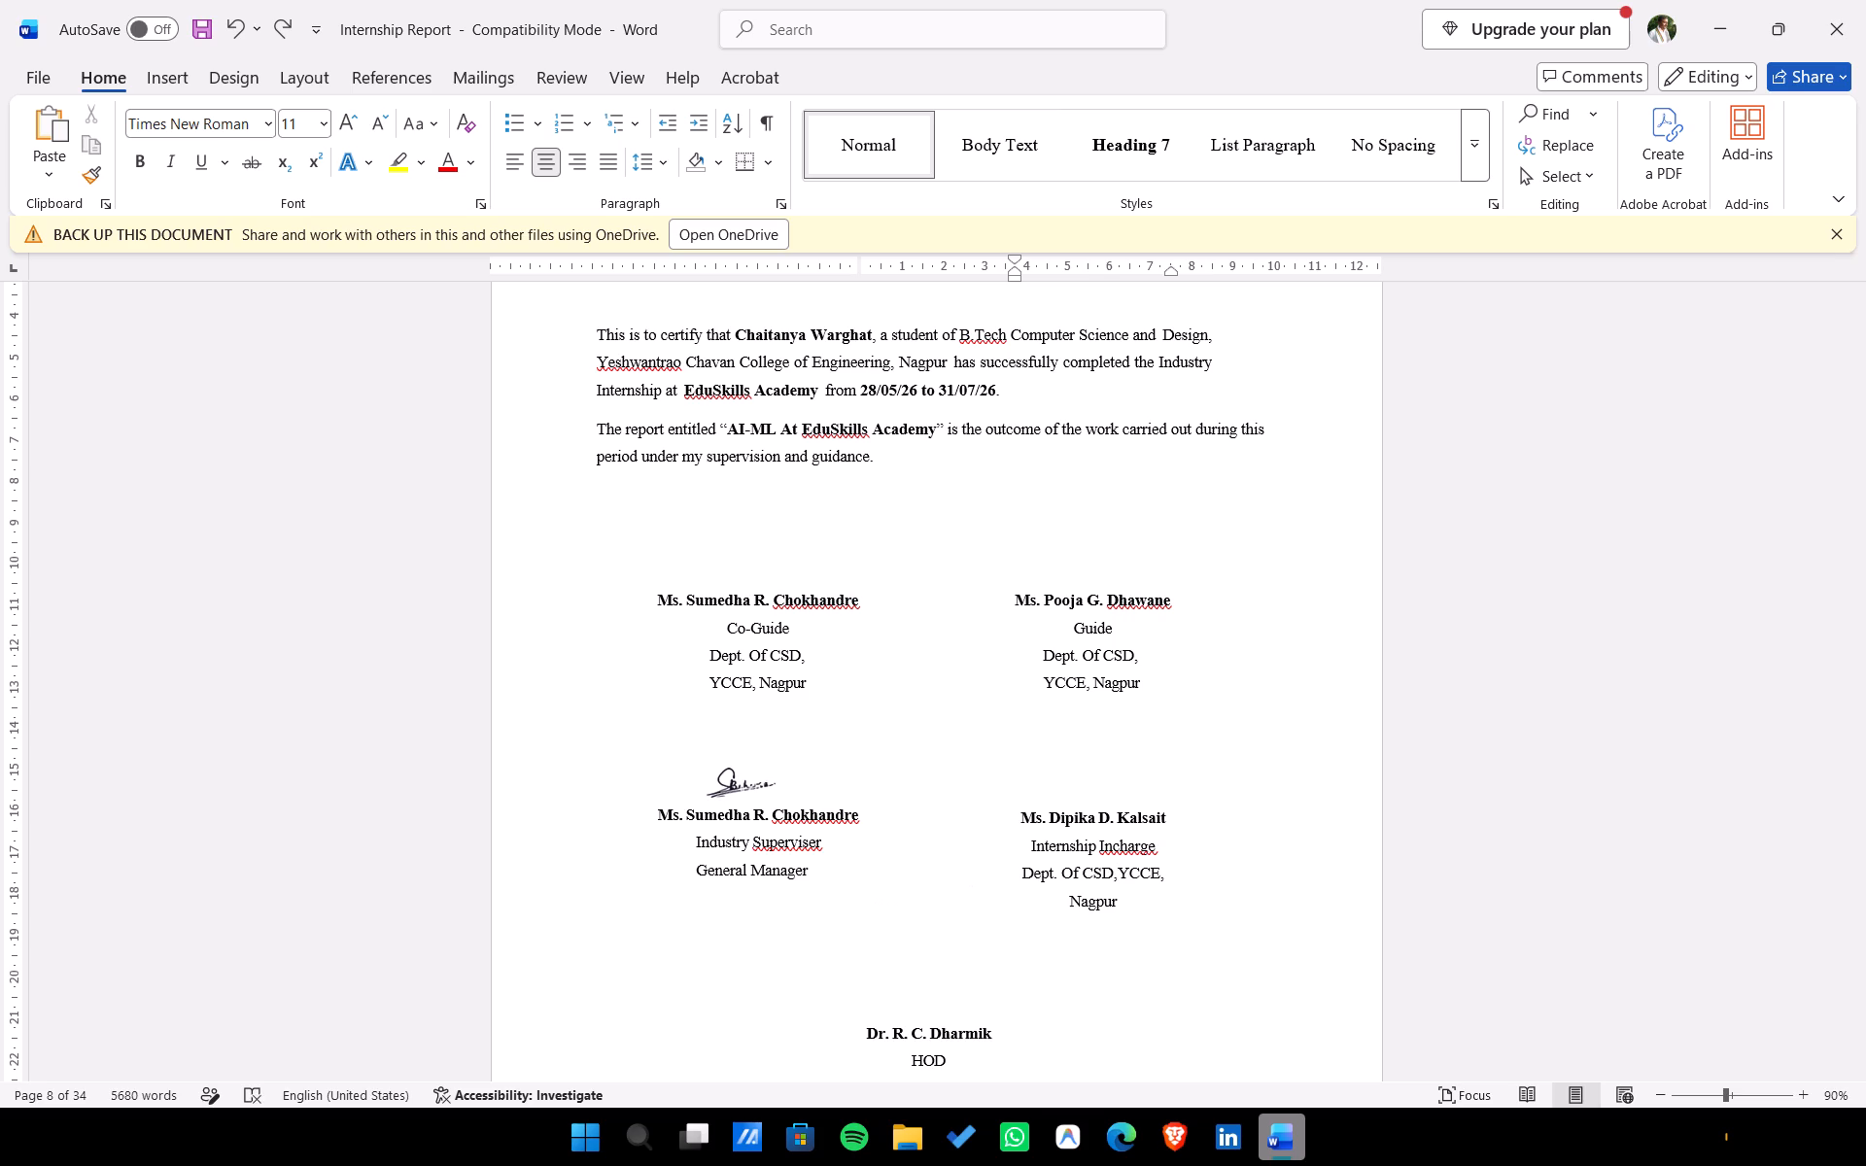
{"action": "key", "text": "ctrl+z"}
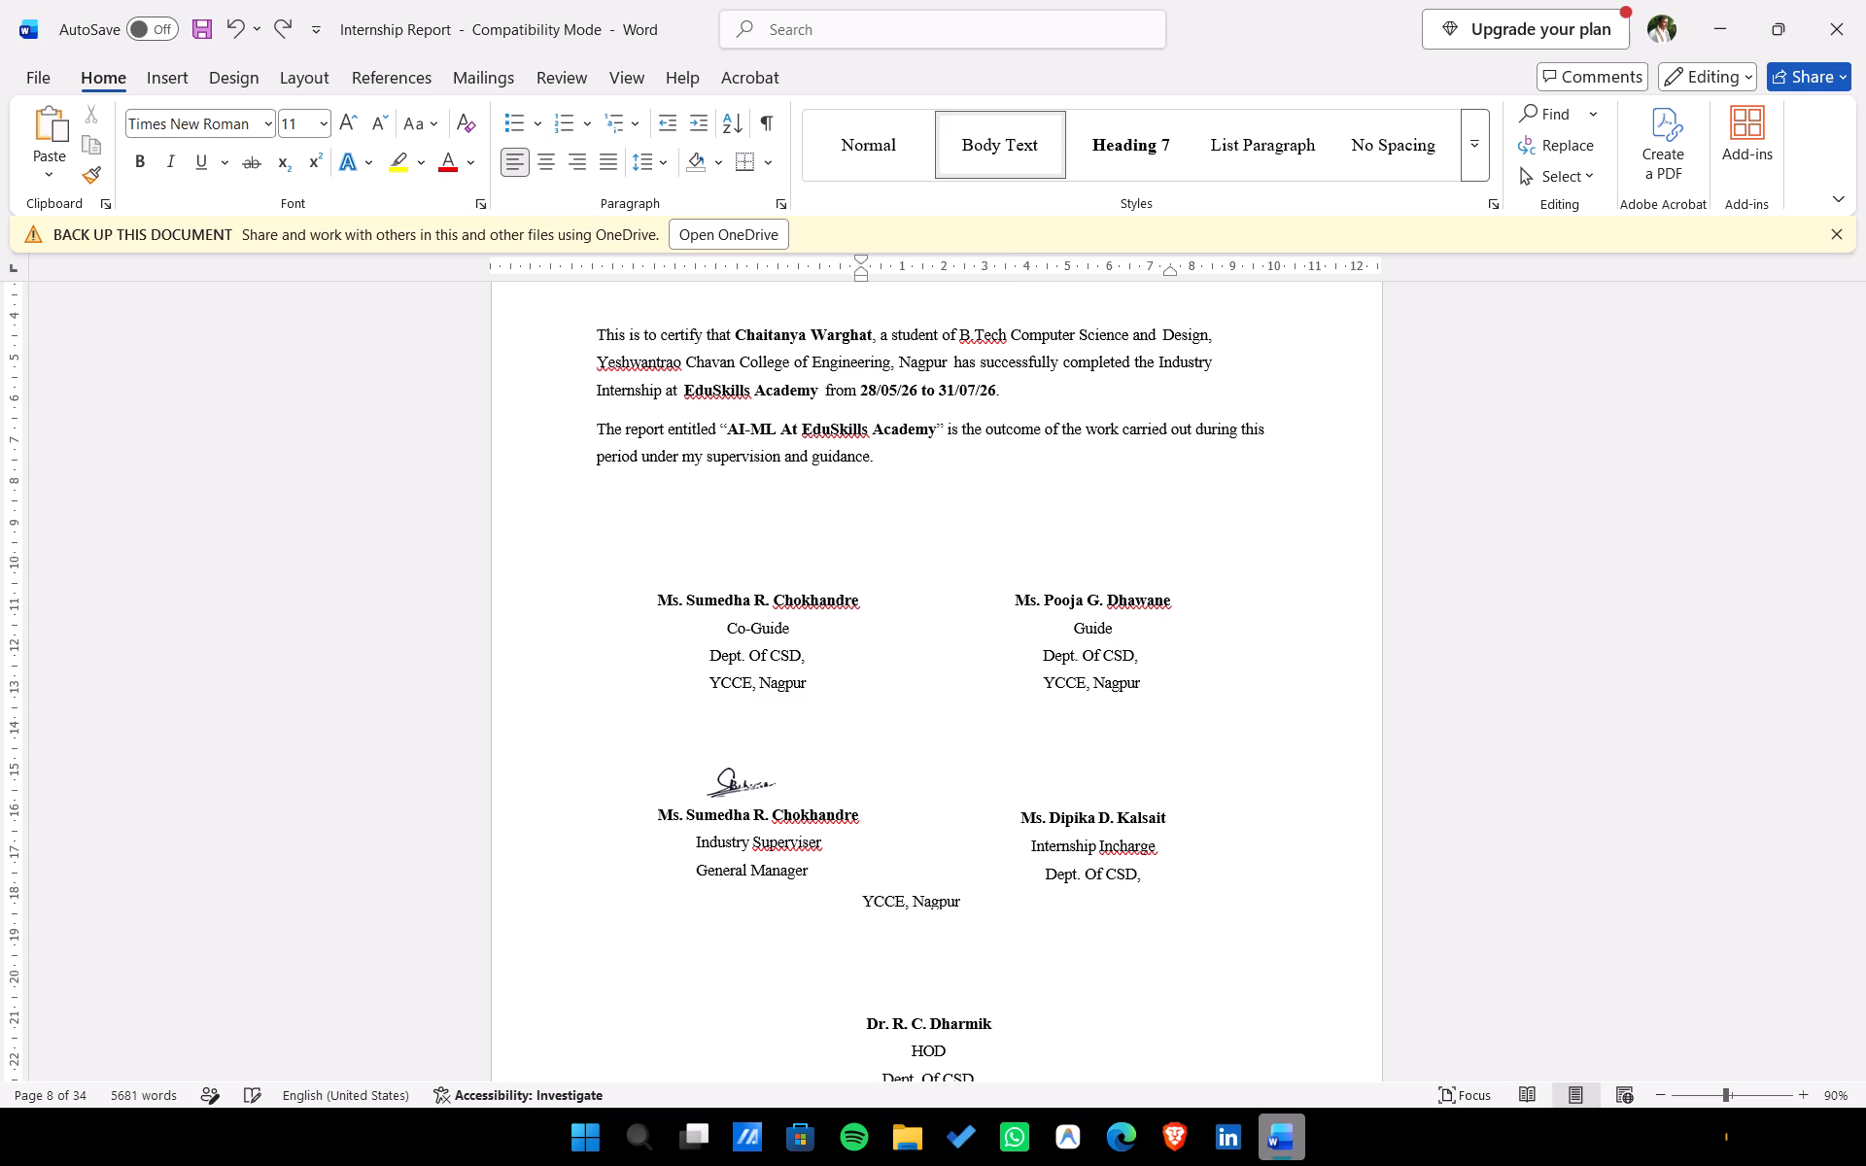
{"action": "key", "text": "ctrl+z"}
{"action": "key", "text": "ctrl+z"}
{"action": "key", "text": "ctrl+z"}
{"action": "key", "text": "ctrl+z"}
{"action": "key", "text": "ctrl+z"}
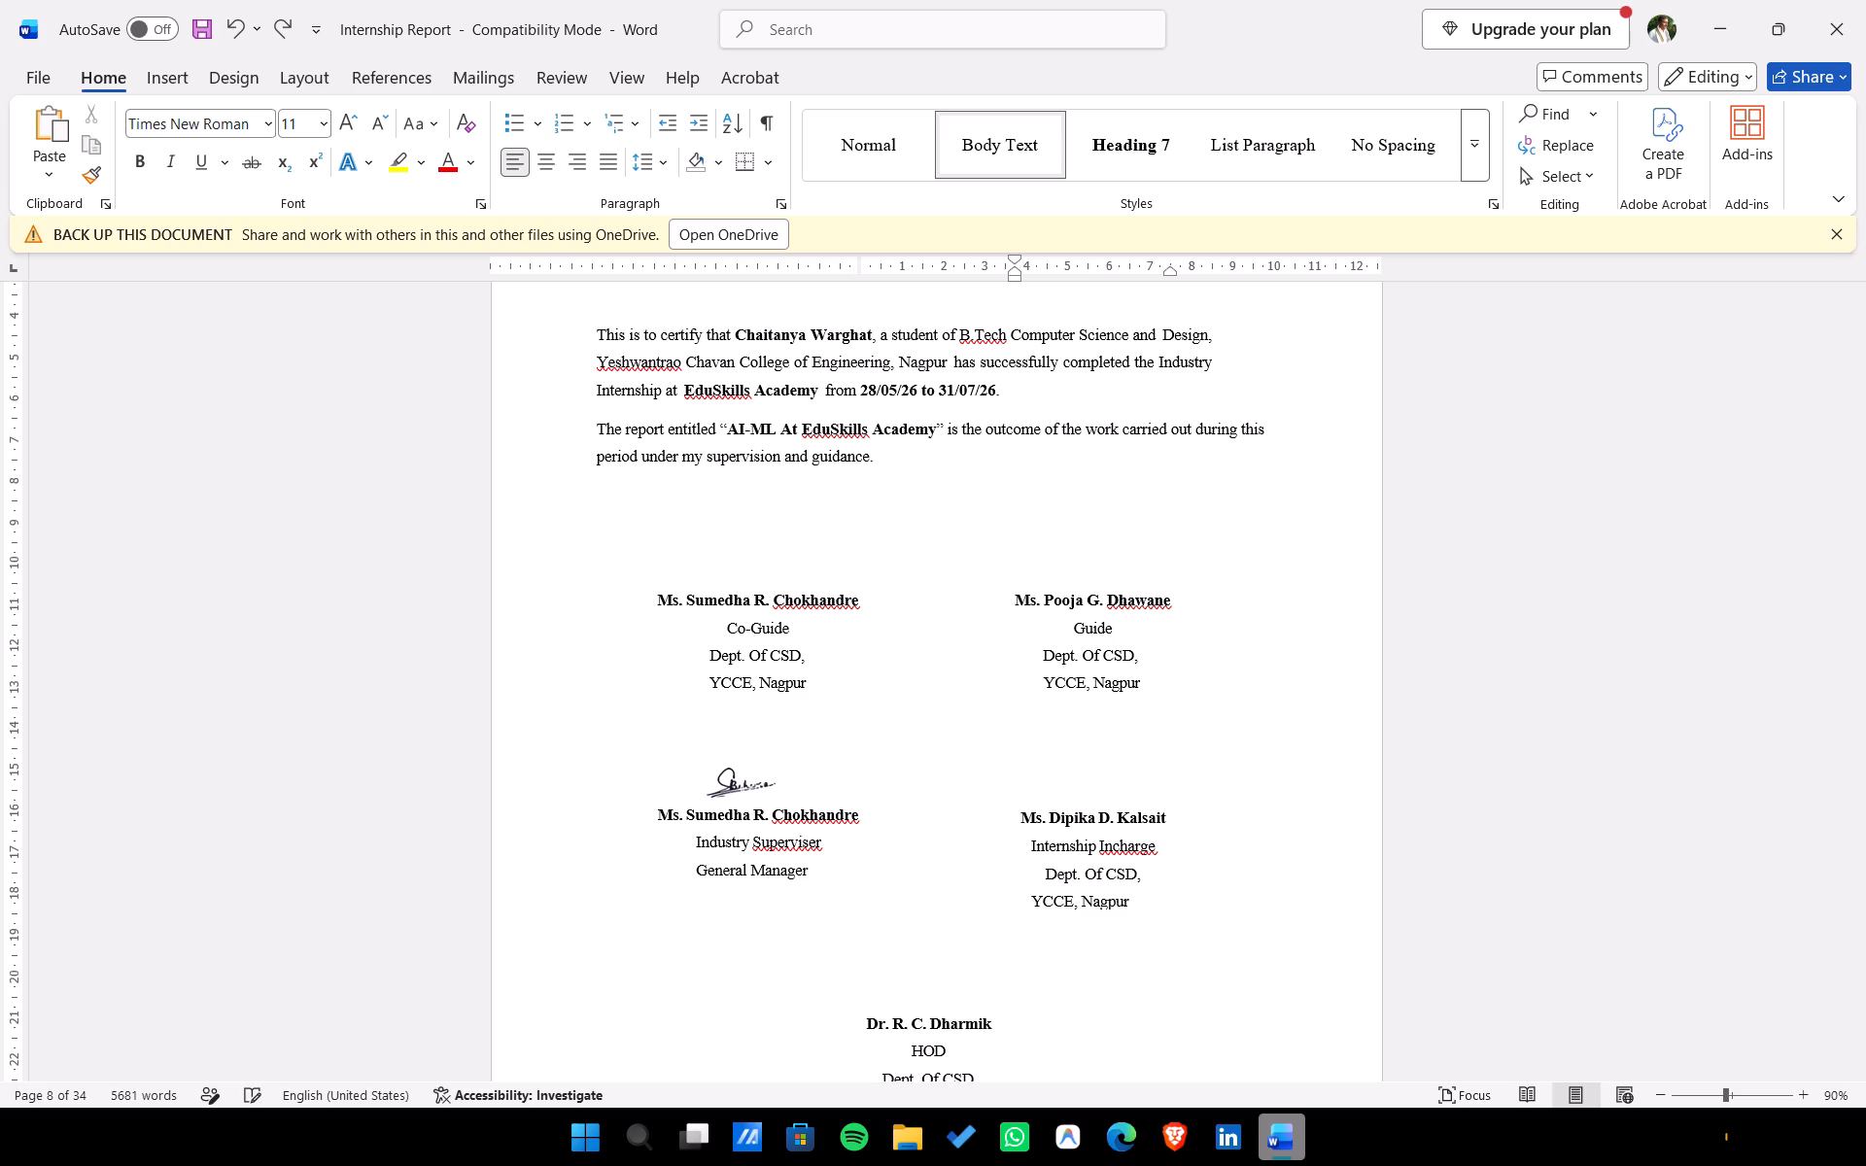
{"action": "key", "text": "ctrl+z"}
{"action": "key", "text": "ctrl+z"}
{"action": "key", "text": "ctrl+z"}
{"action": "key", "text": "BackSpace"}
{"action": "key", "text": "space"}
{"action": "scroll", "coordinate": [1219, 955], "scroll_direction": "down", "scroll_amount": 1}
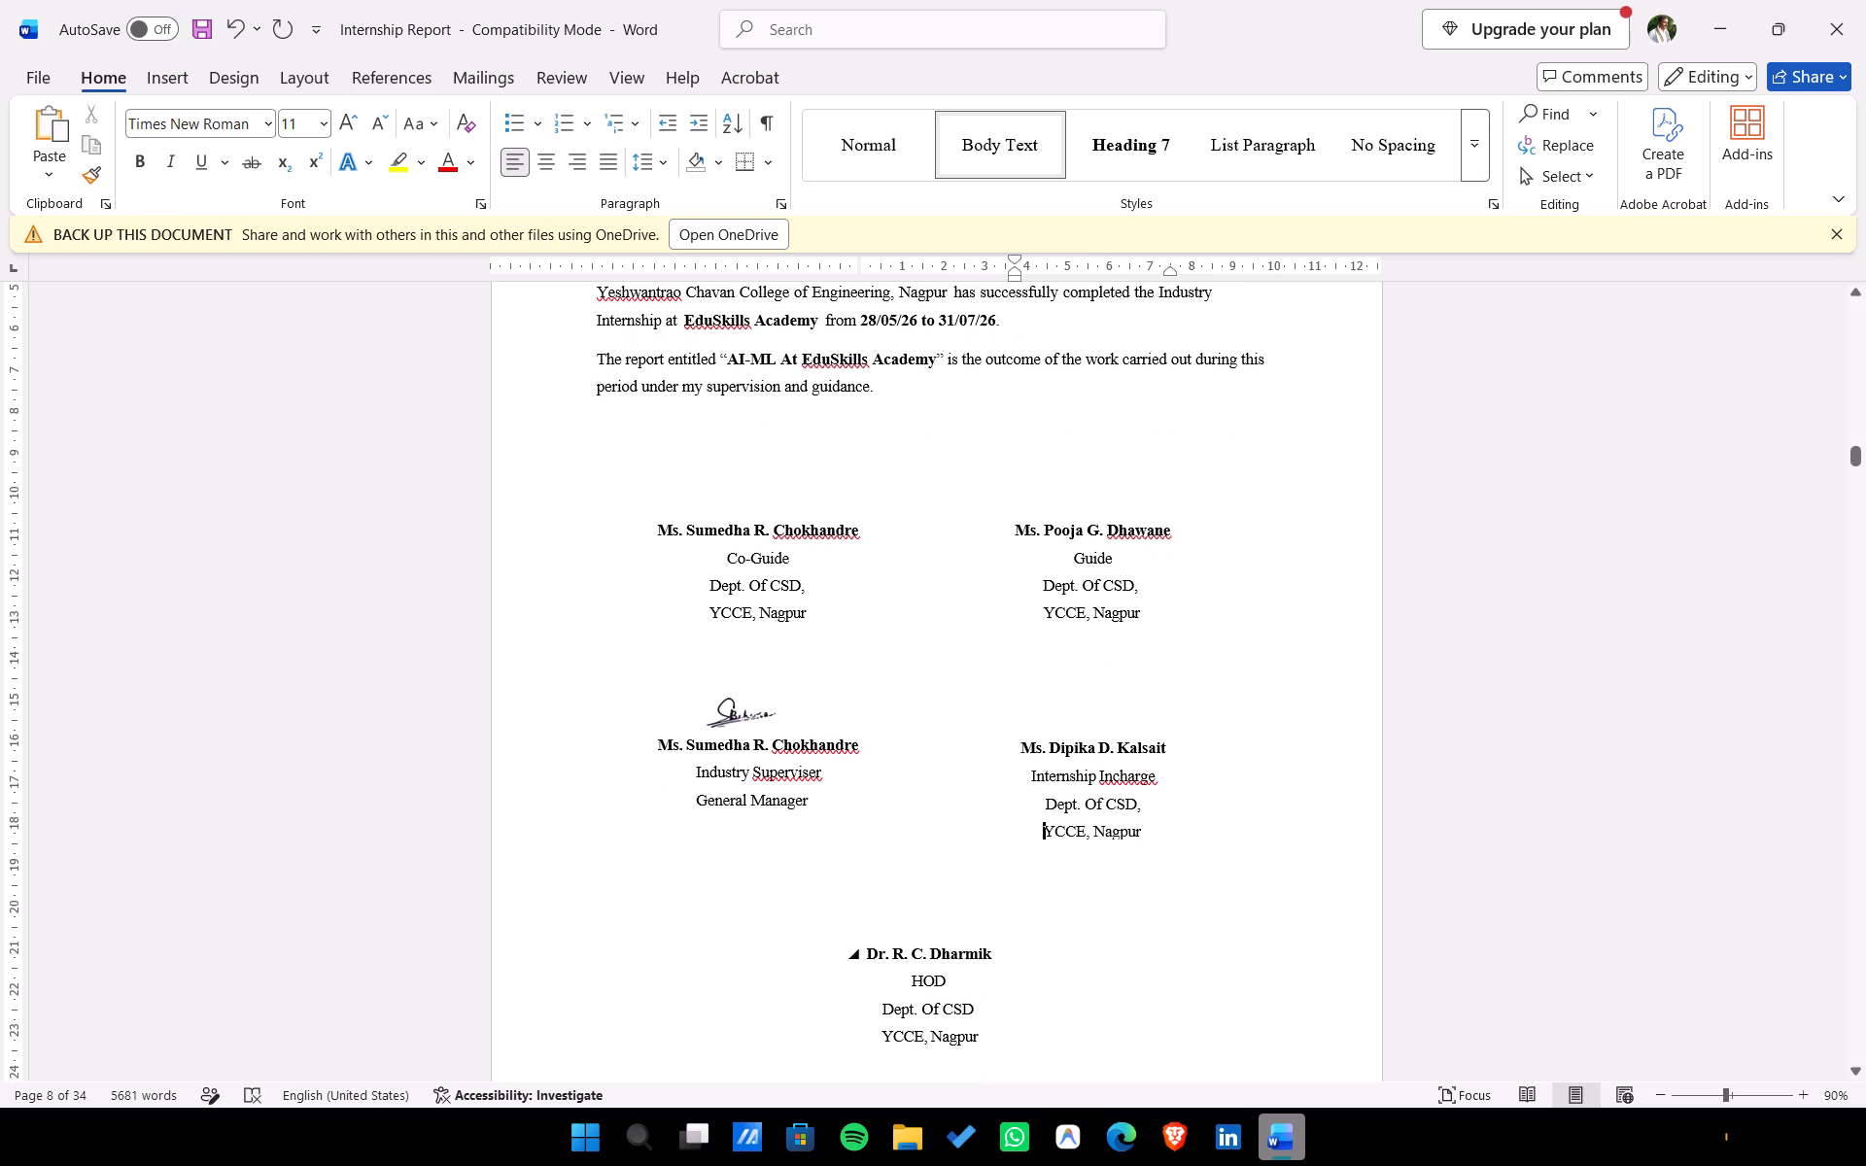
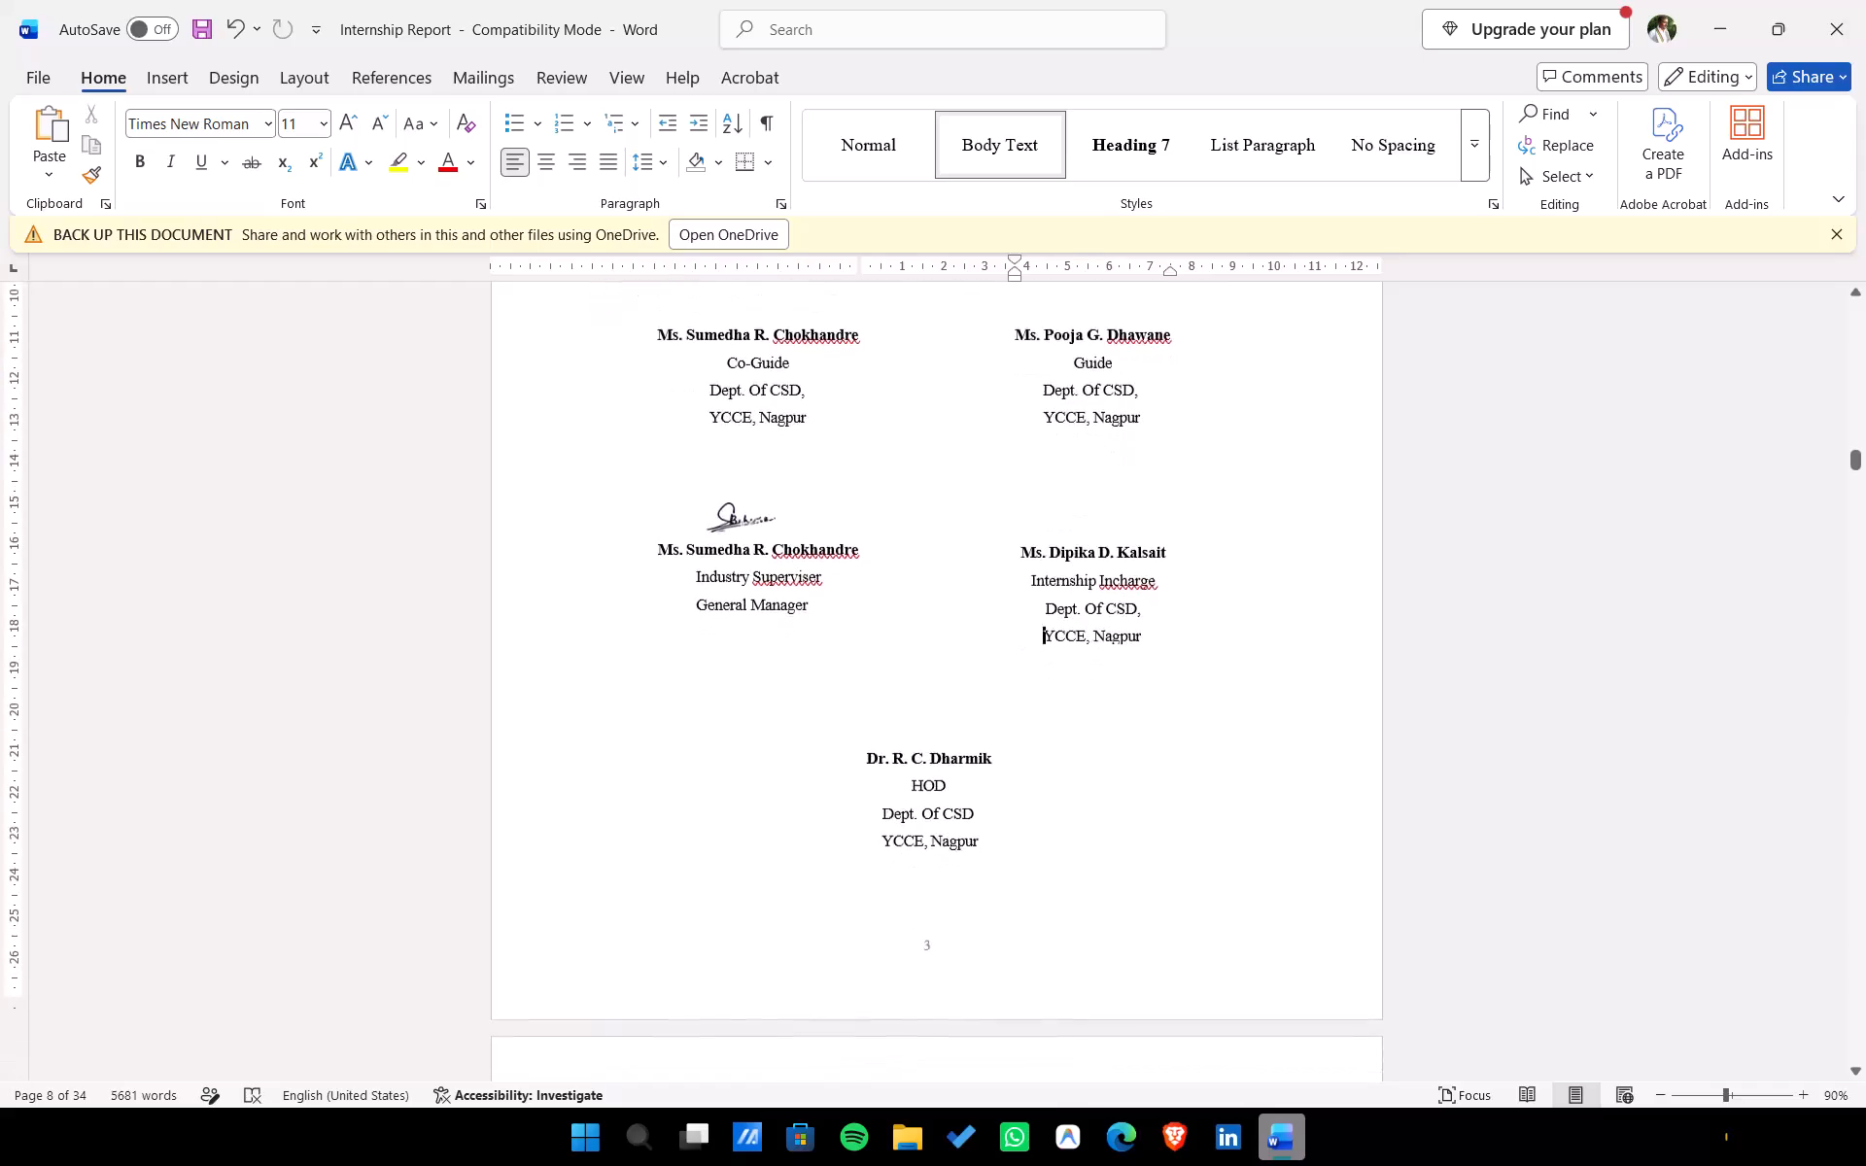
Review the report from its first page, covering the student and parent undertakings, the Index, the Label of File table and the Offer Letter.
{"action": "scroll", "coordinate": [1219, 955], "scroll_direction": "down", "scroll_amount": 1}
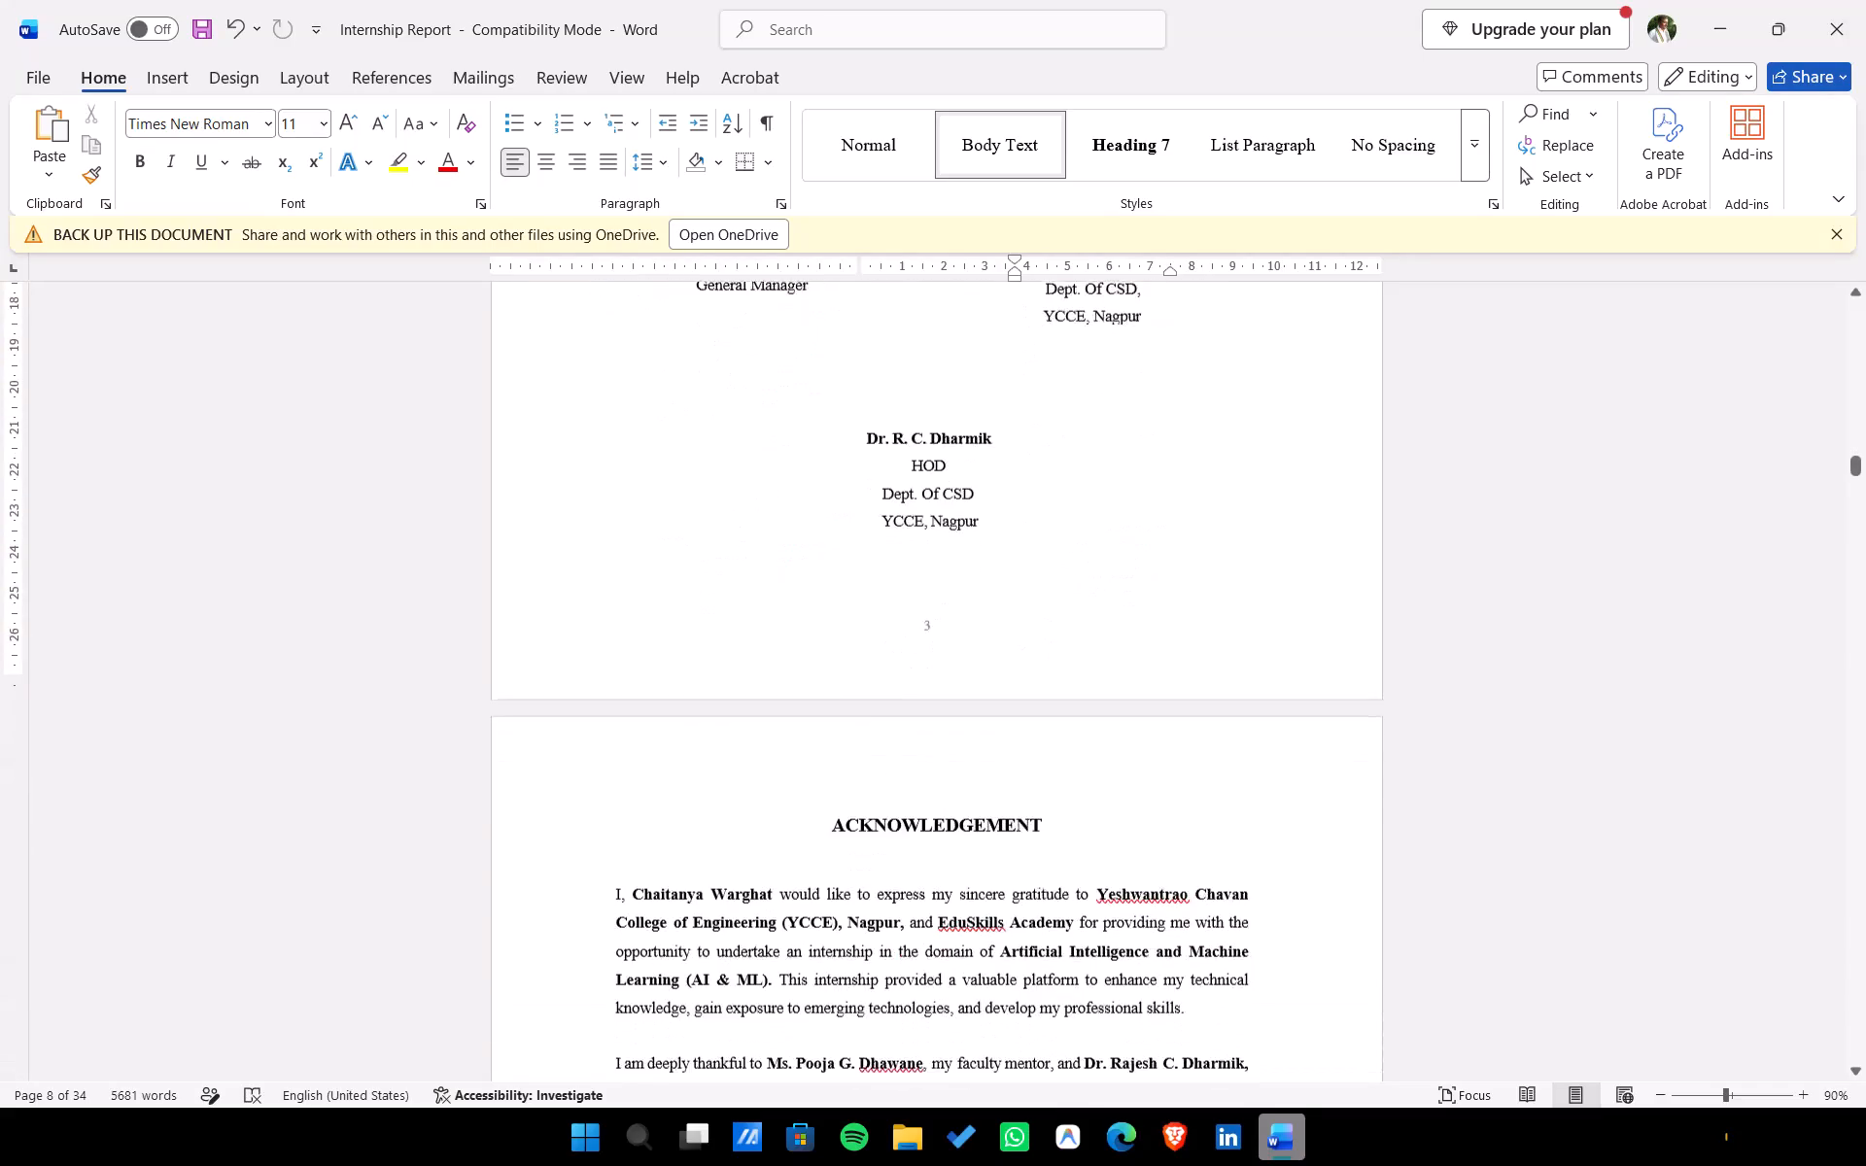
{"action": "scroll", "coordinate": [1219, 955], "scroll_direction": "down", "scroll_amount": 1}
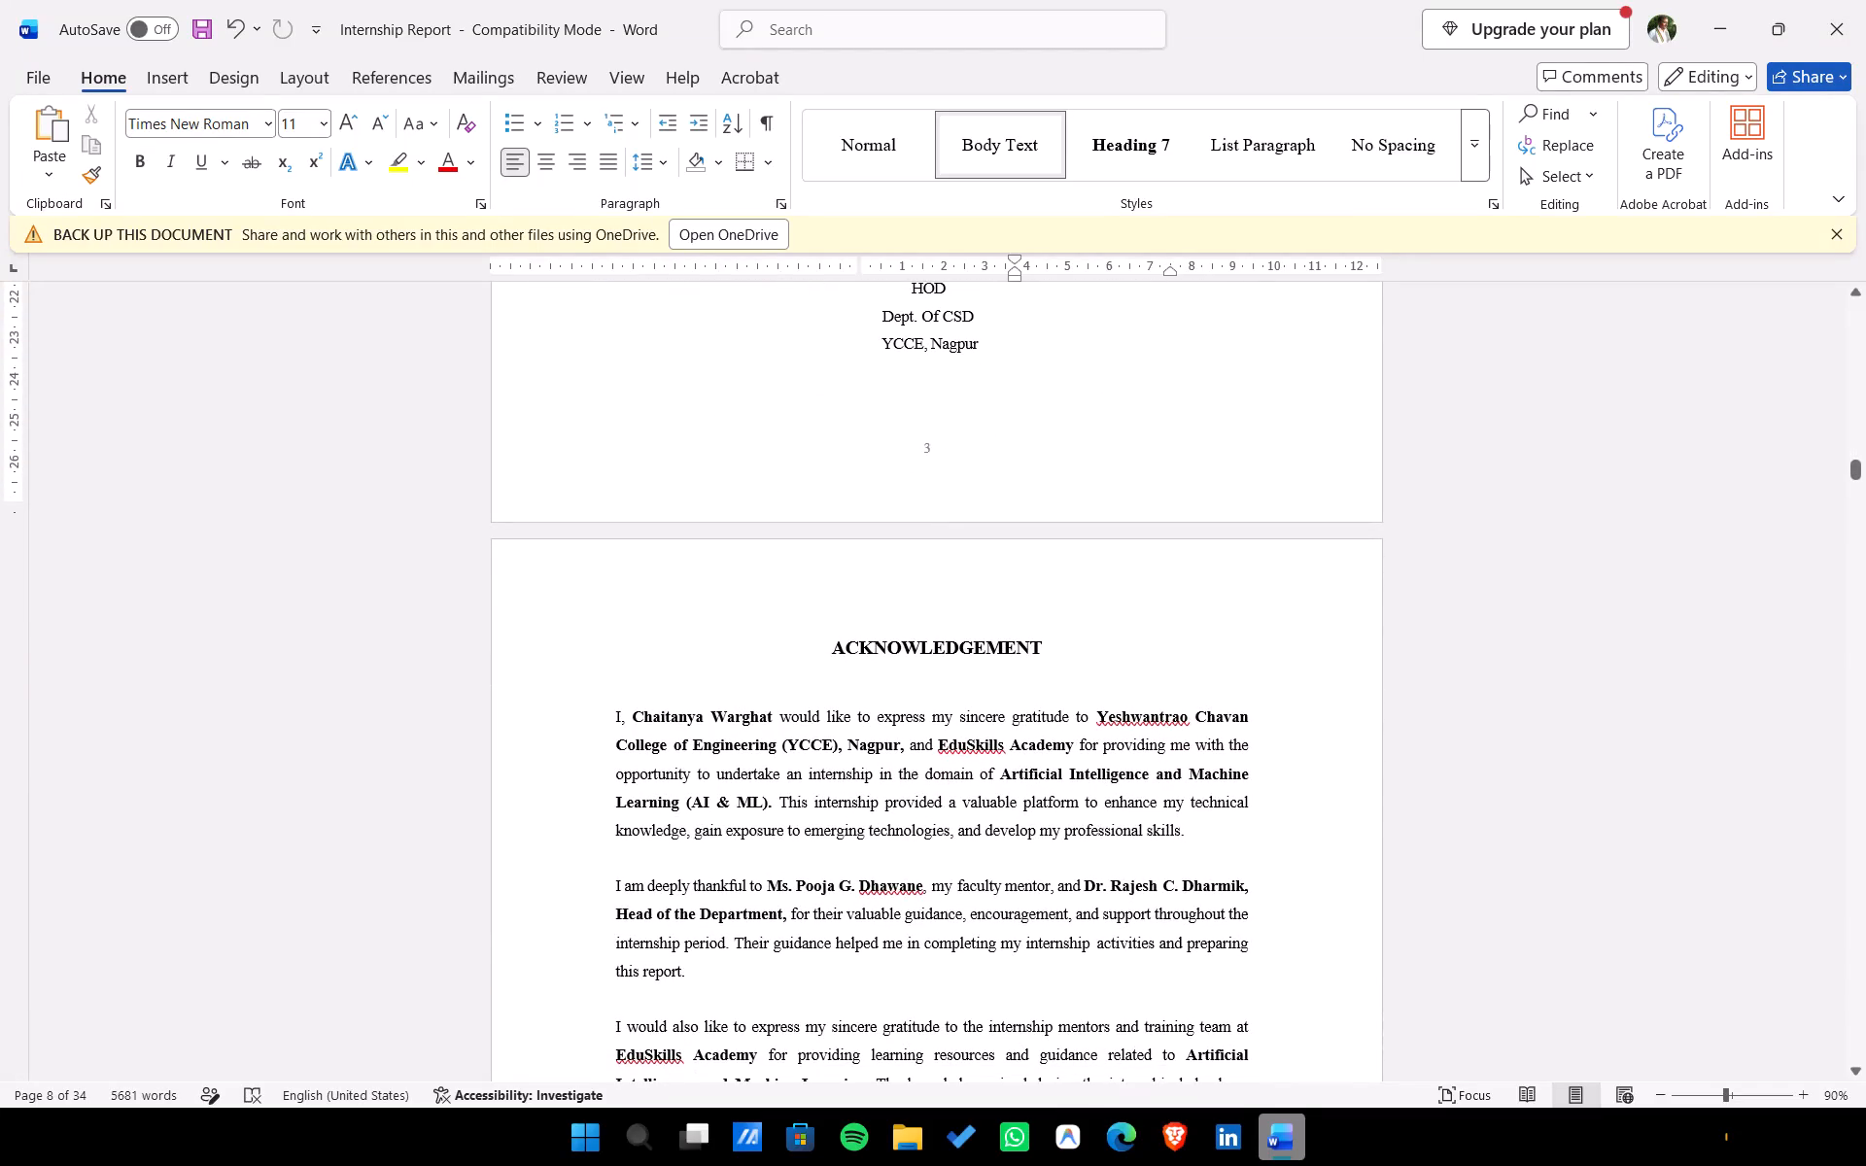
{"action": "scroll", "coordinate": [1387, 890], "scroll_direction": "up", "scroll_amount": 20}
{"action": "scroll", "coordinate": [1387, 890], "scroll_direction": "up", "scroll_amount": 20}
{"action": "scroll", "coordinate": [1387, 890], "scroll_direction": "up", "scroll_amount": 12}
{"action": "left_click", "coordinate": [1001, 787]}
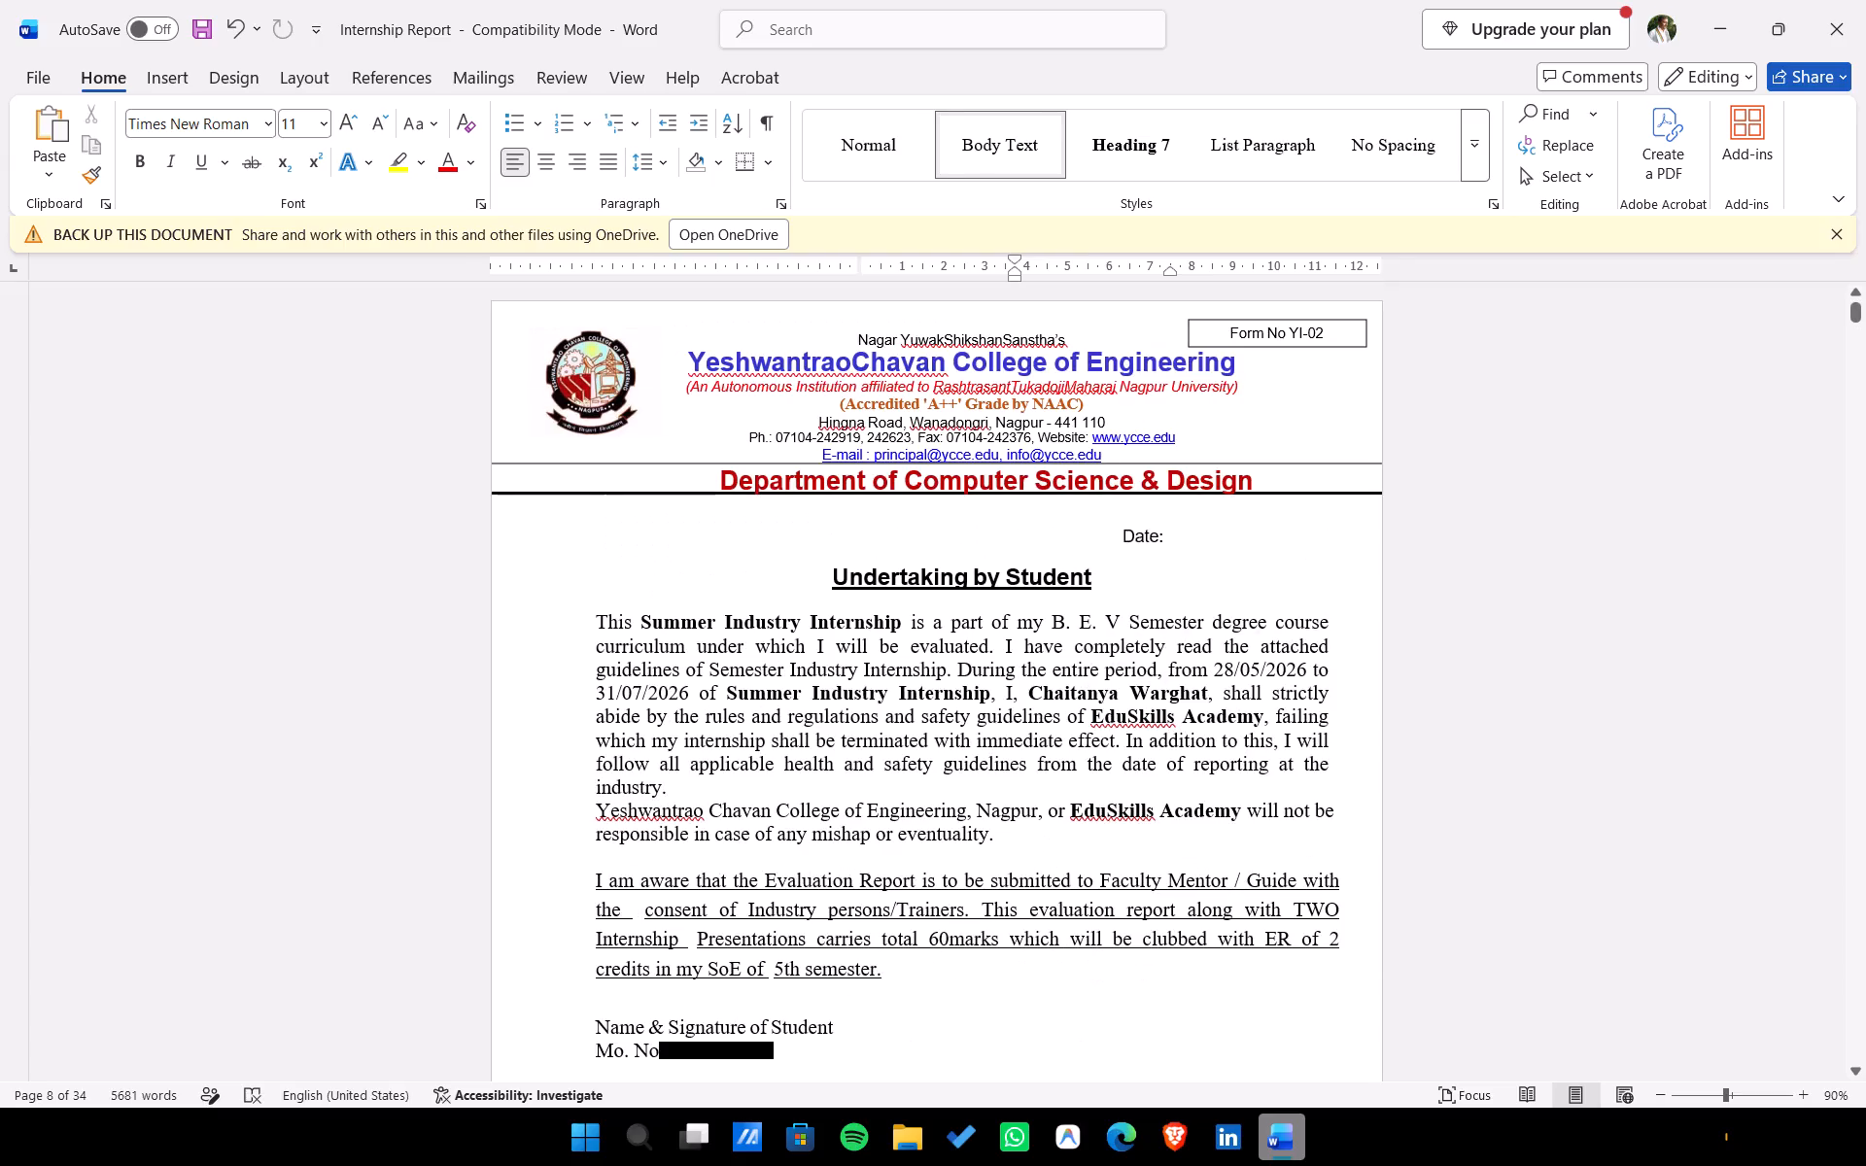
{"action": "scroll", "coordinate": [1001, 787], "scroll_direction": "down", "scroll_amount": 1}
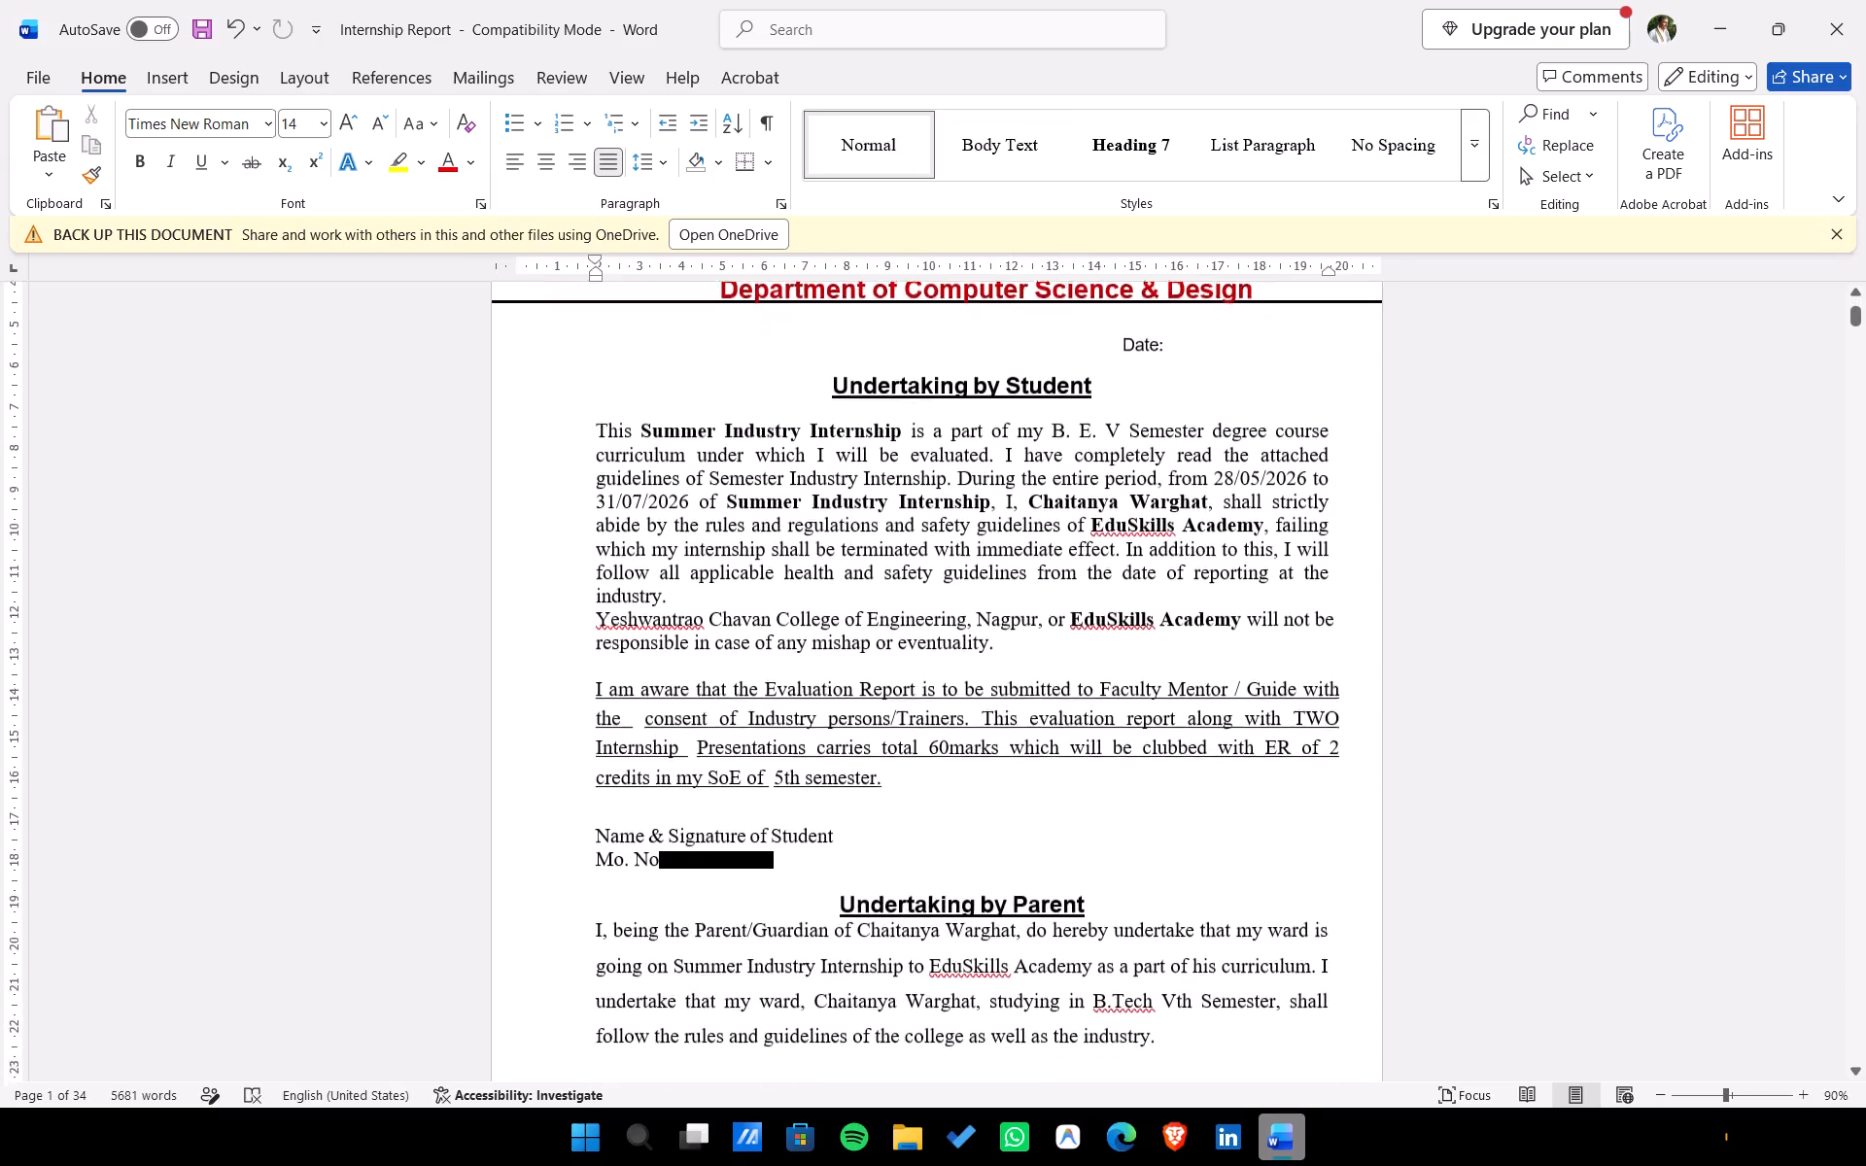
{"action": "scroll", "coordinate": [1001, 787], "scroll_direction": "down", "scroll_amount": 1}
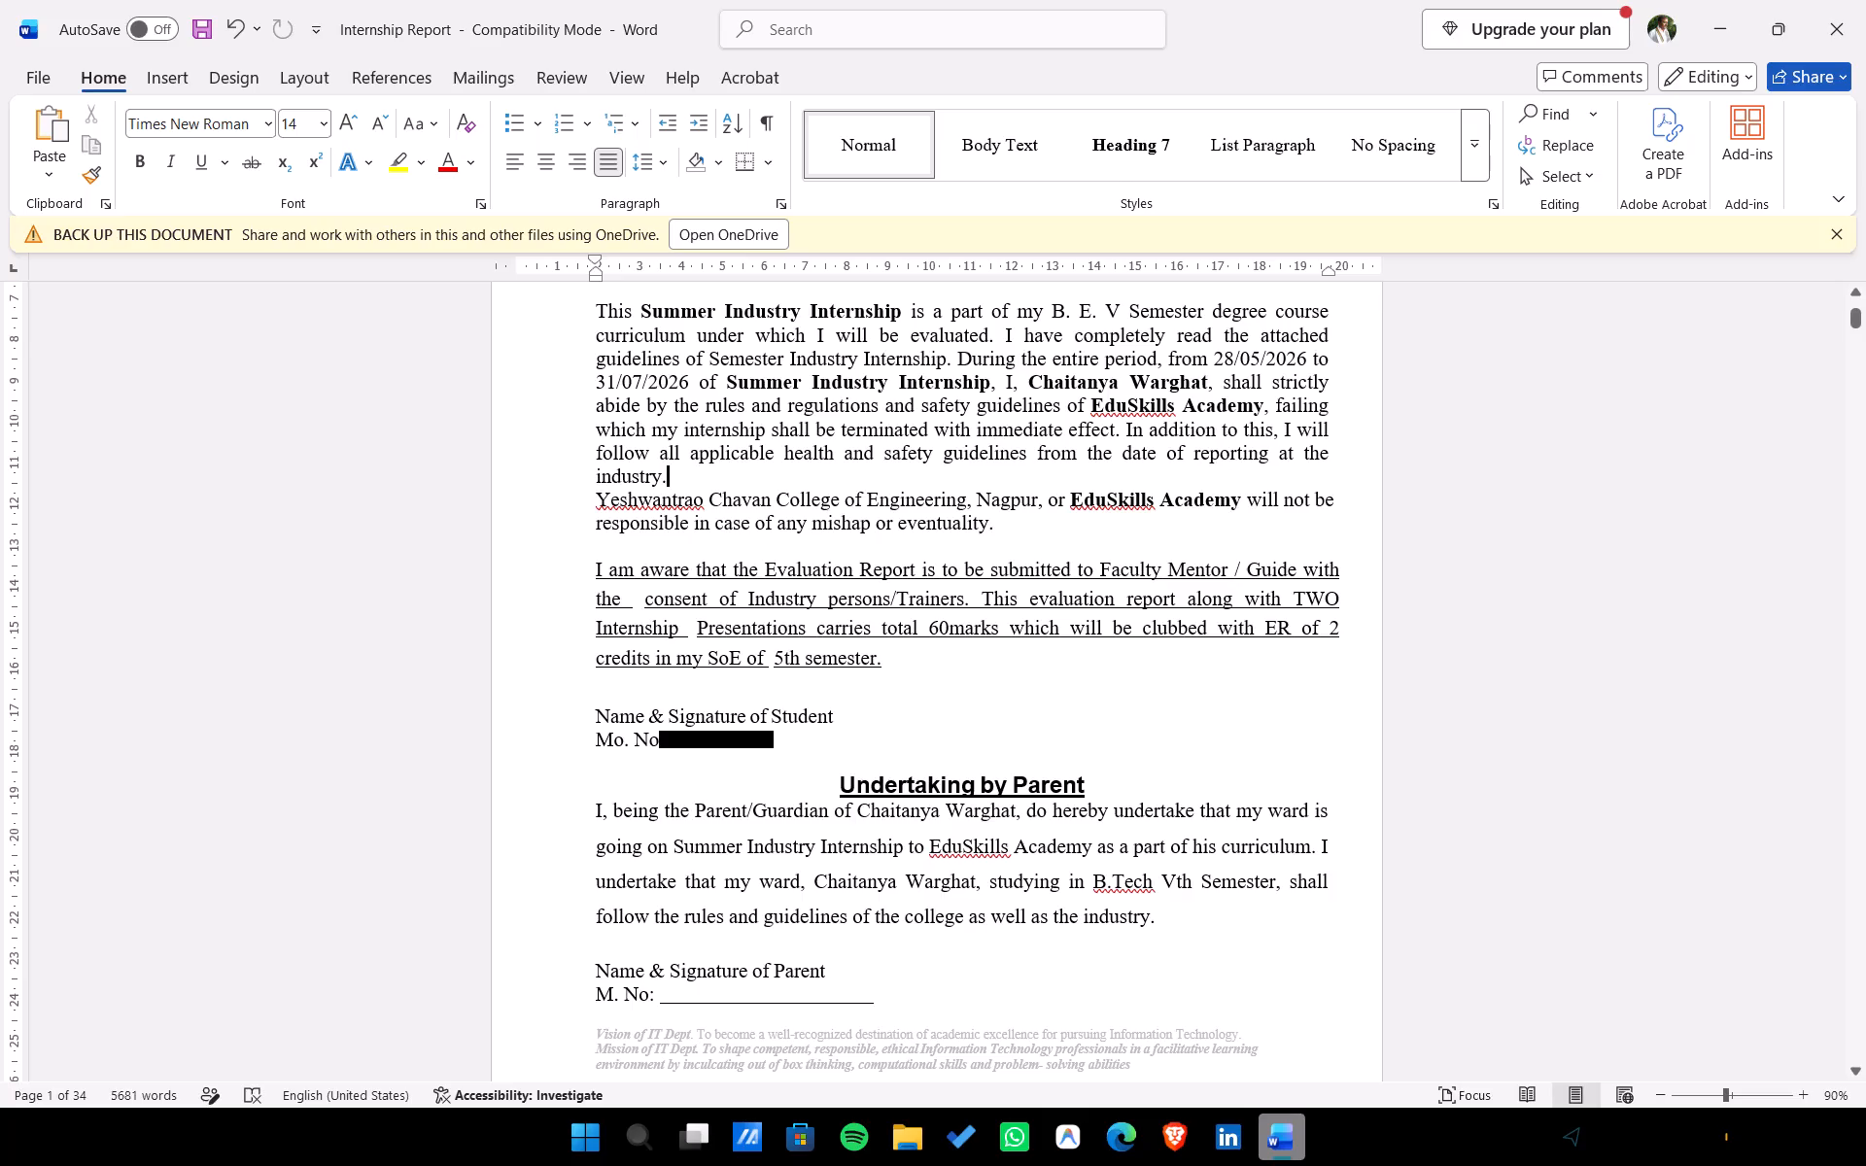
{"action": "scroll", "coordinate": [972, 715], "scroll_direction": "down", "scroll_amount": 3}
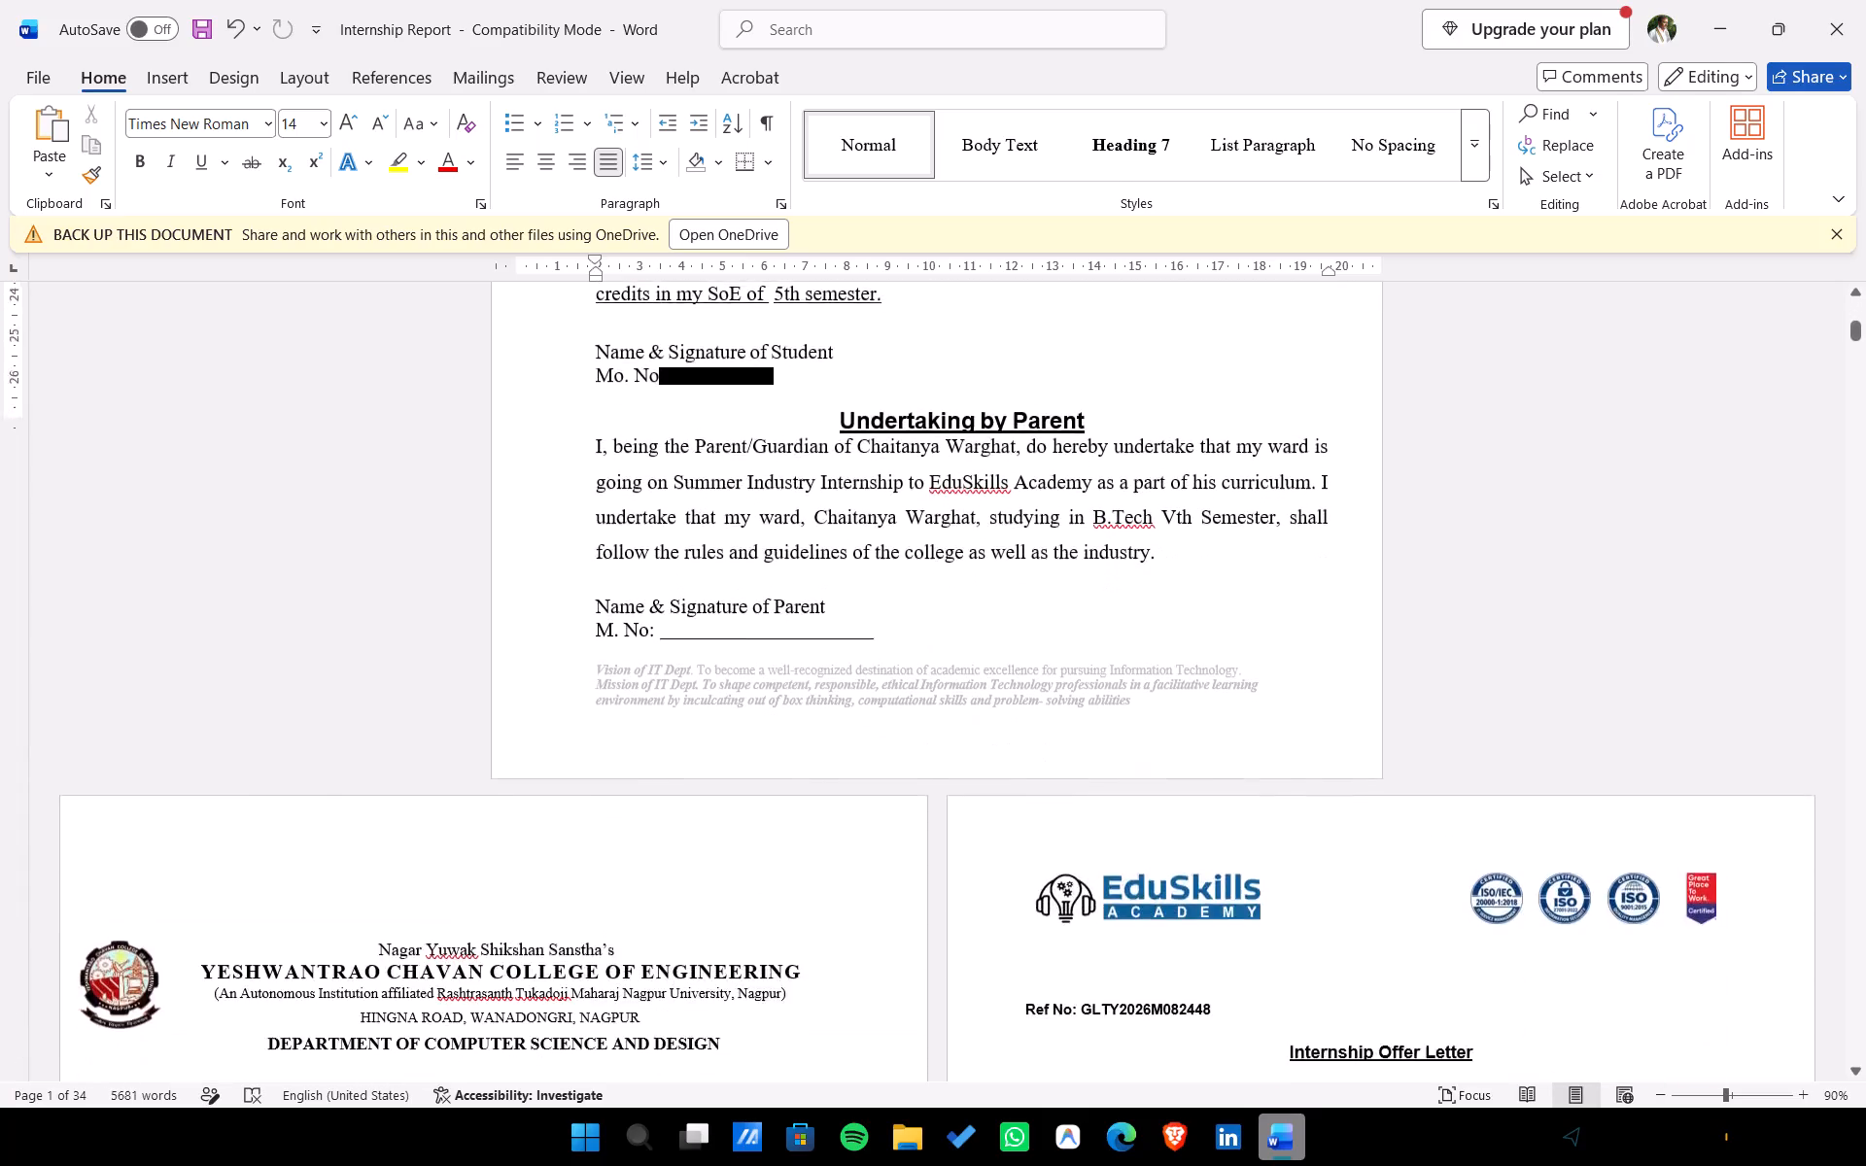
{"action": "scroll", "coordinate": [972, 715], "scroll_direction": "down", "scroll_amount": 2}
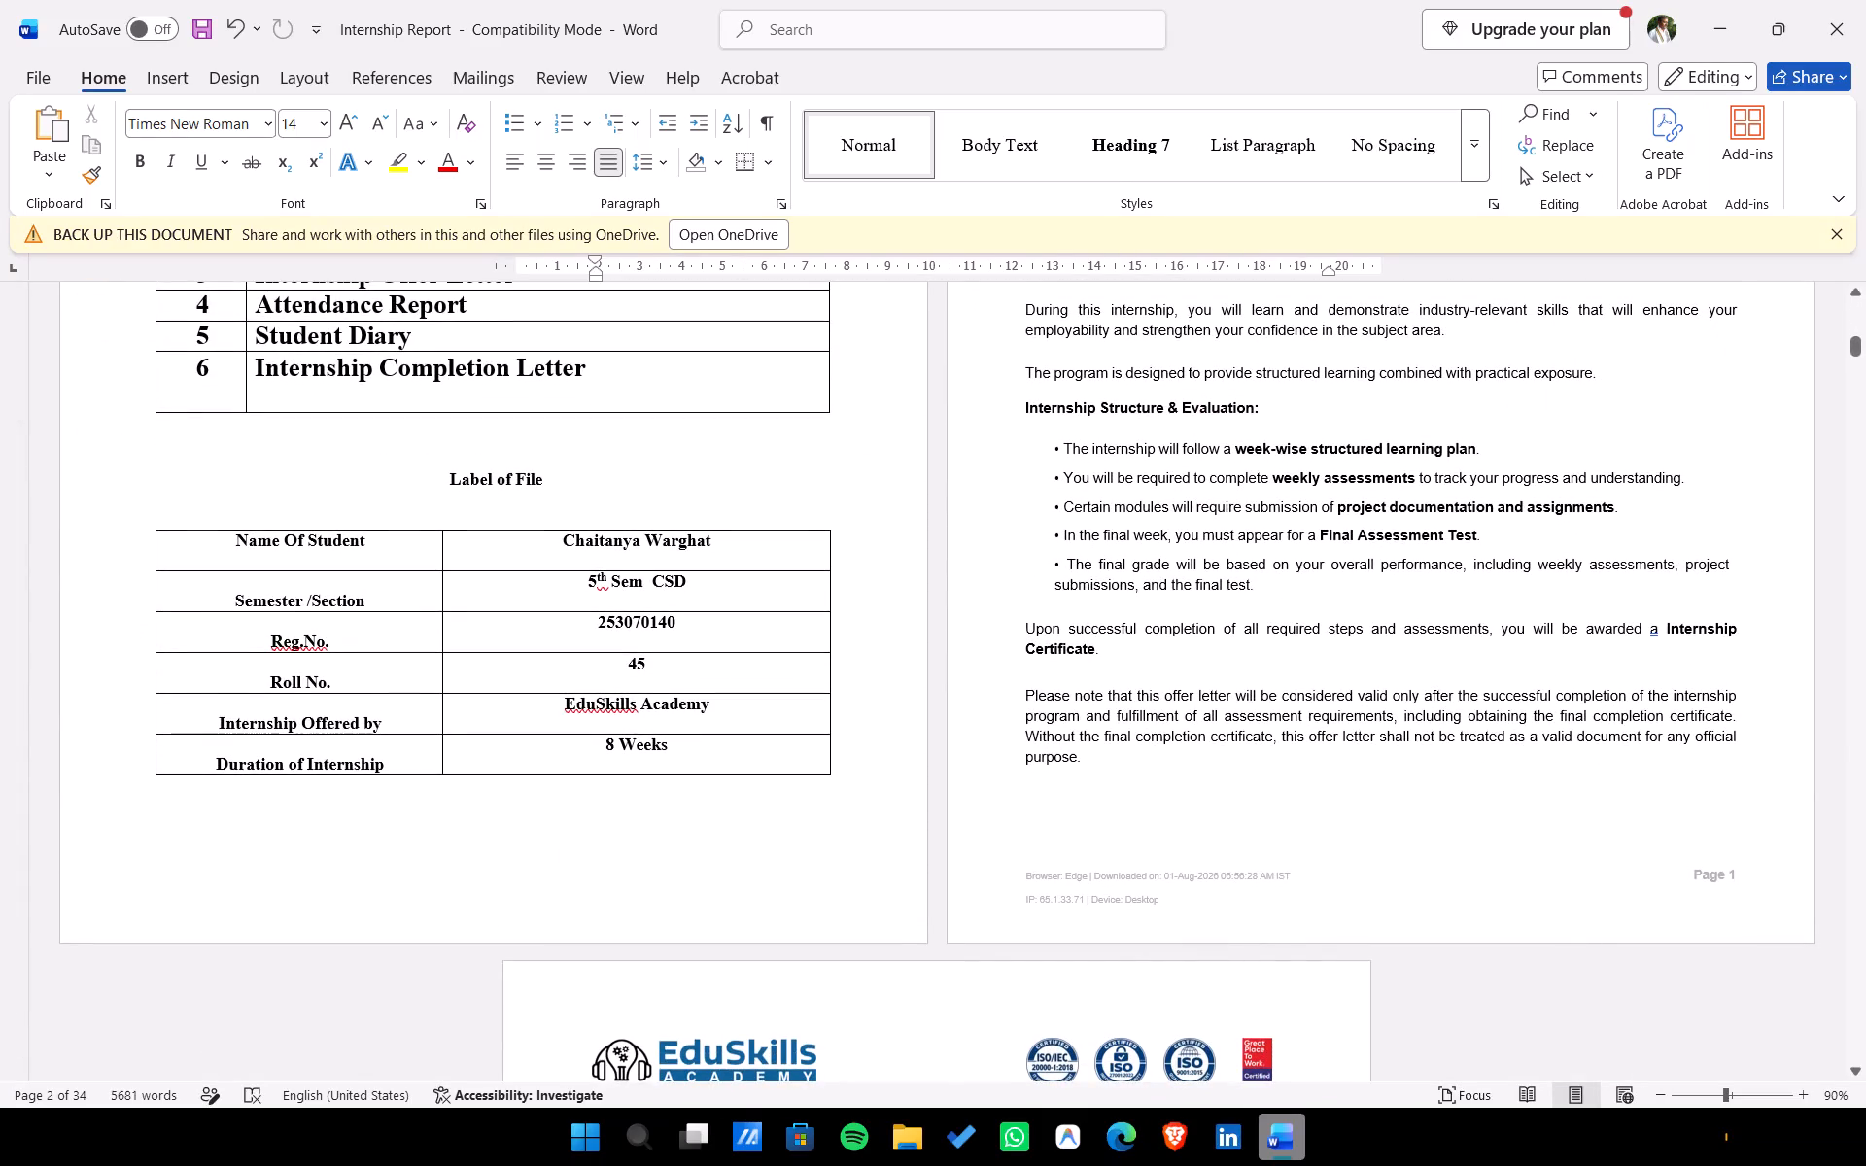
{"action": "scroll", "coordinate": [964, 839], "scroll_direction": "up", "scroll_amount": 2}
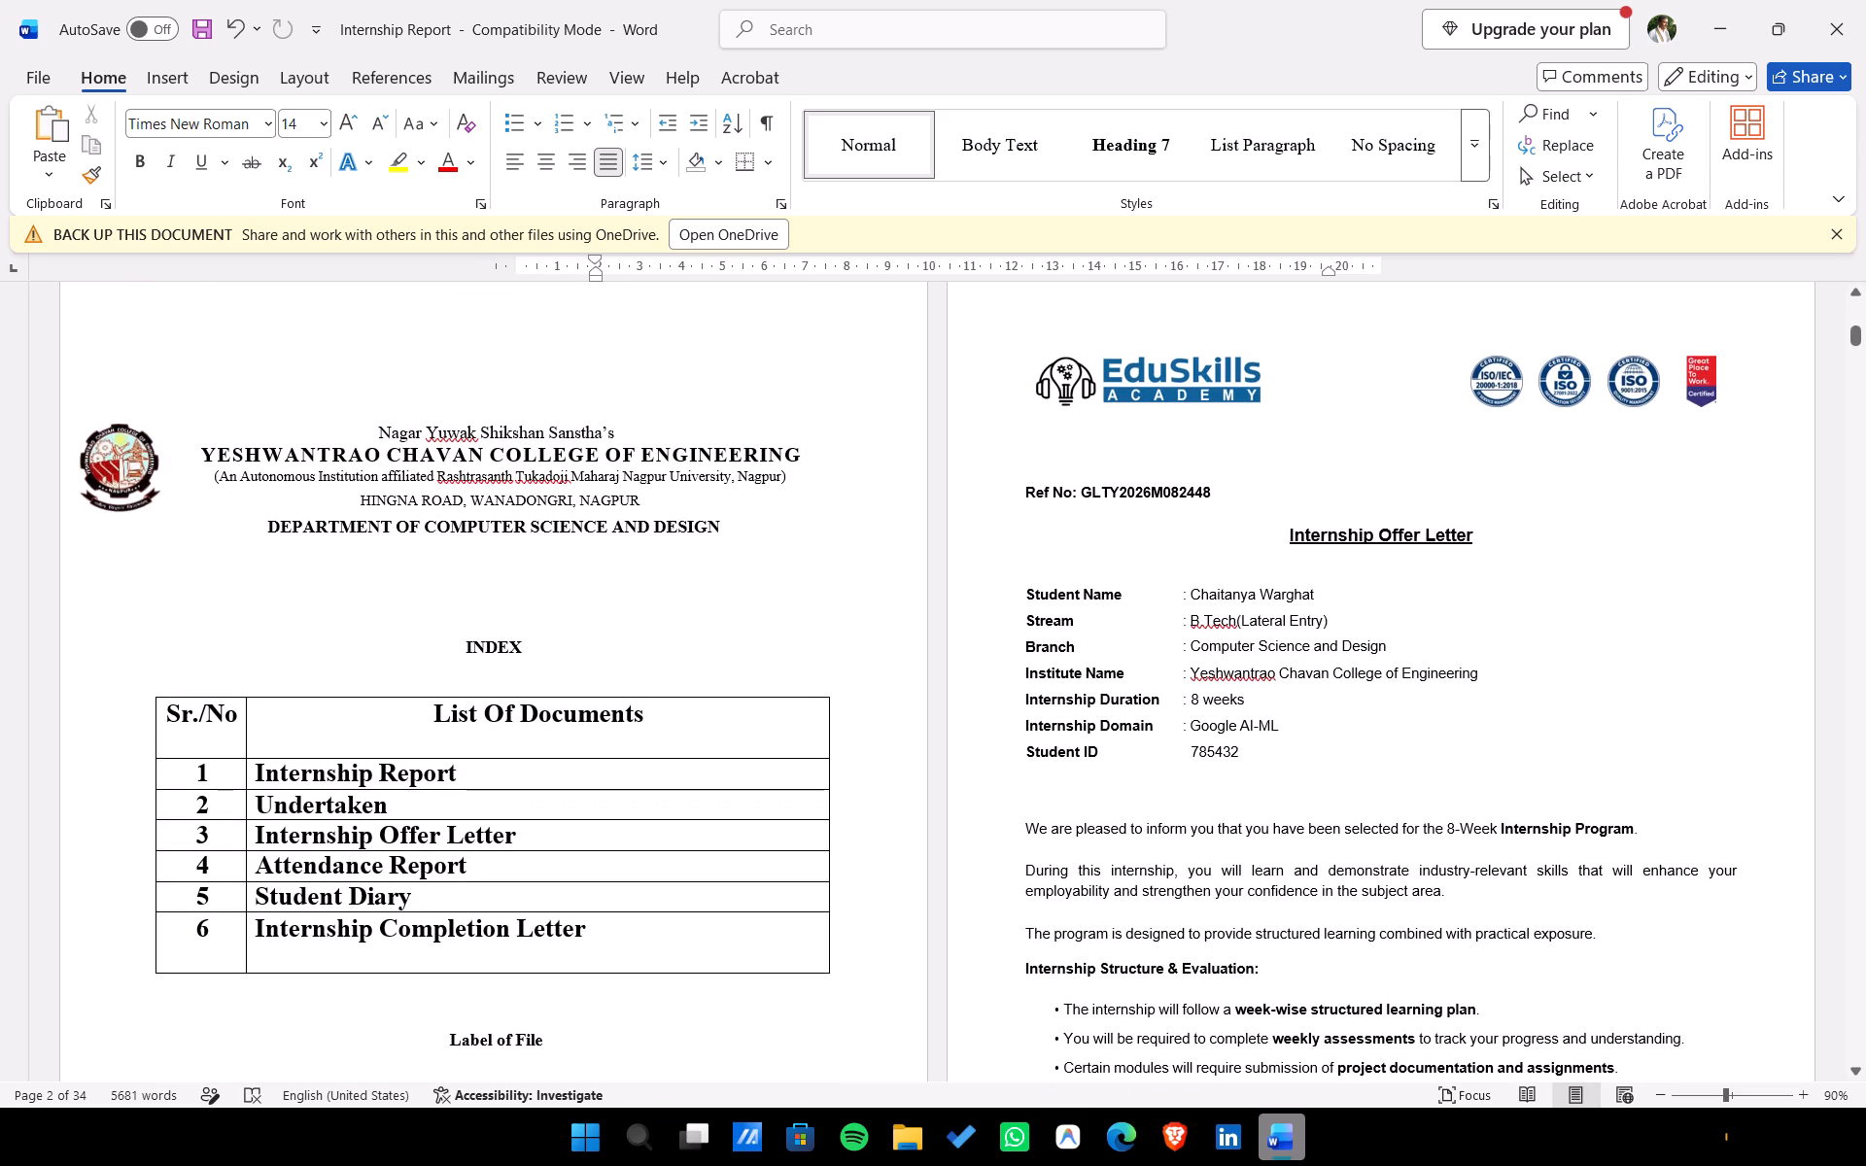
{"action": "scroll", "coordinate": [1175, 751], "scroll_direction": "down", "scroll_amount": 2}
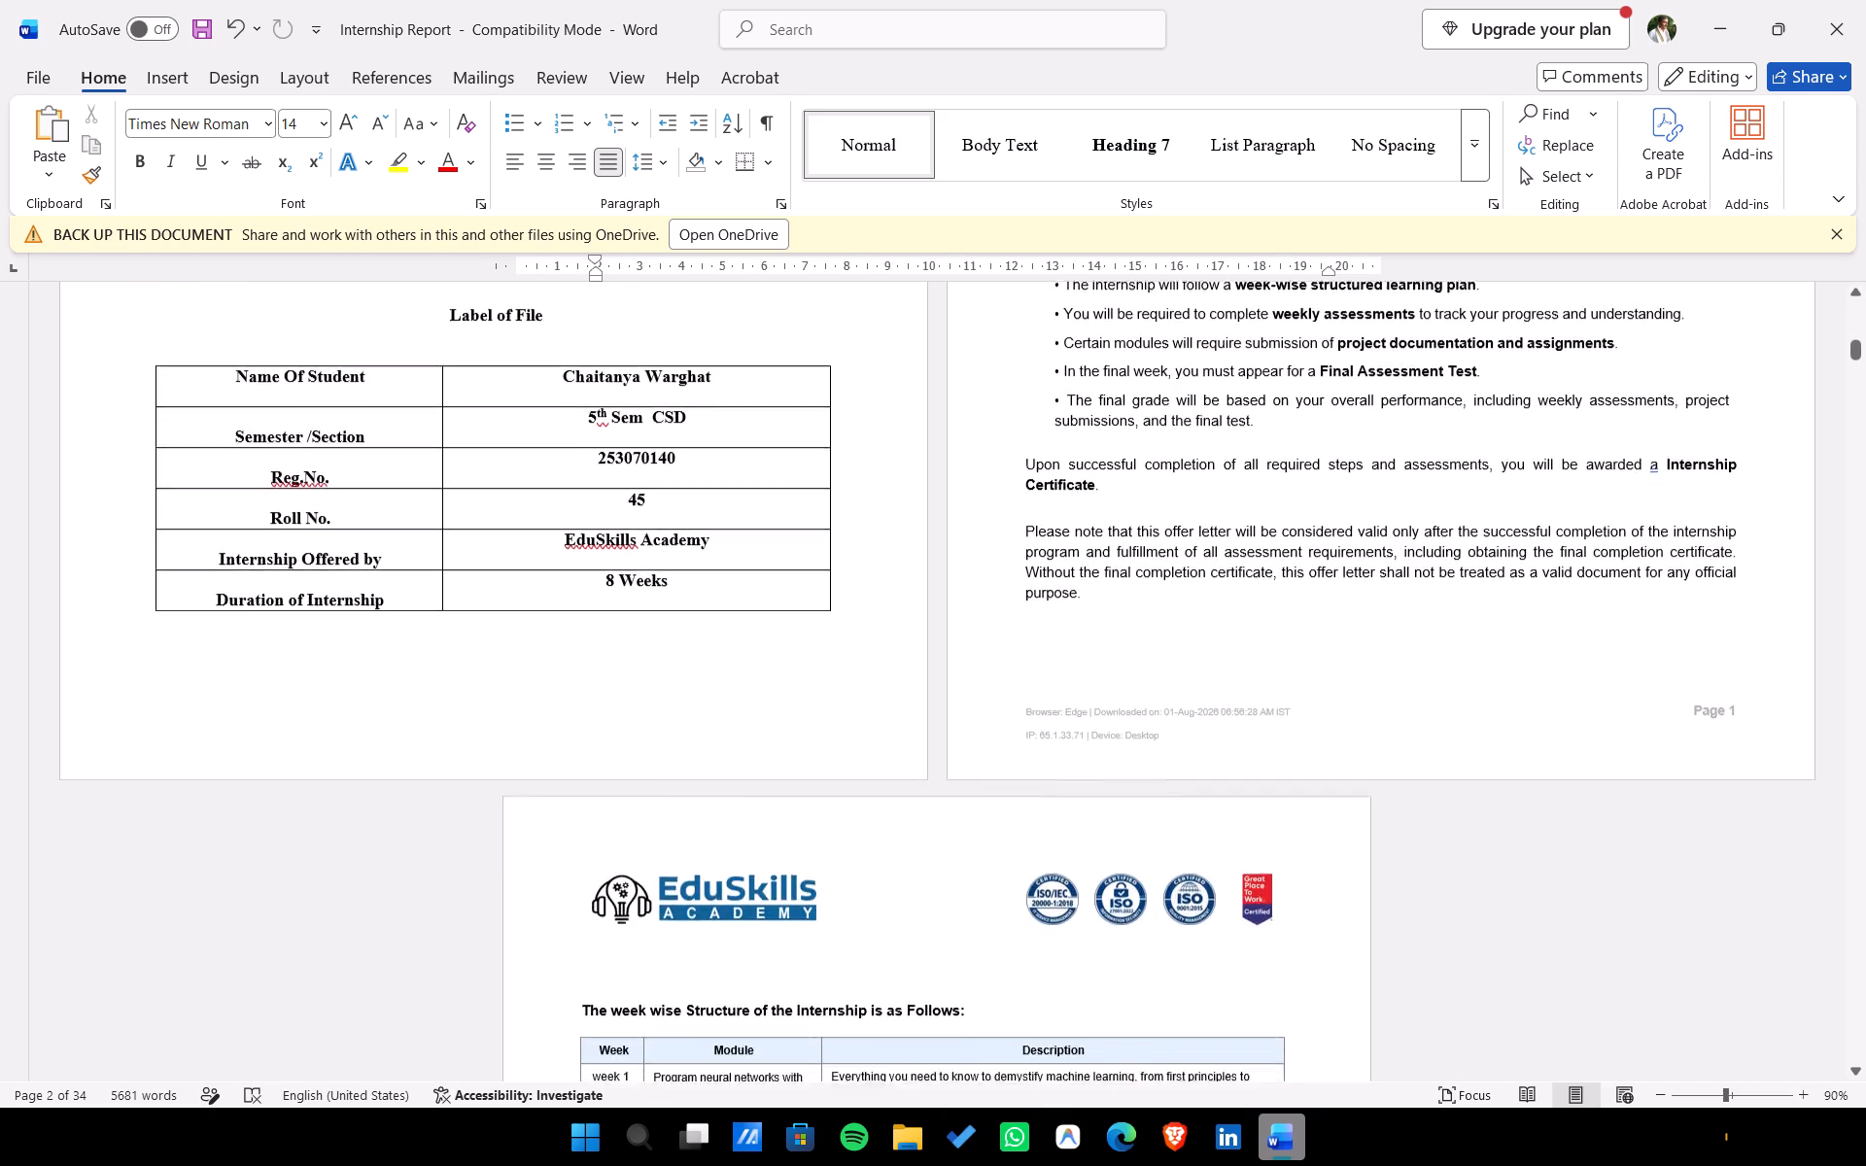
Check the attendance sheet's student details, internship dates and General Manager signature block, dismissing the low-battery dialog.
{"action": "scroll", "coordinate": [1175, 751], "scroll_direction": "down", "scroll_amount": 2}
{"action": "scroll", "coordinate": [1021, 830], "scroll_direction": "up", "scroll_amount": 1}
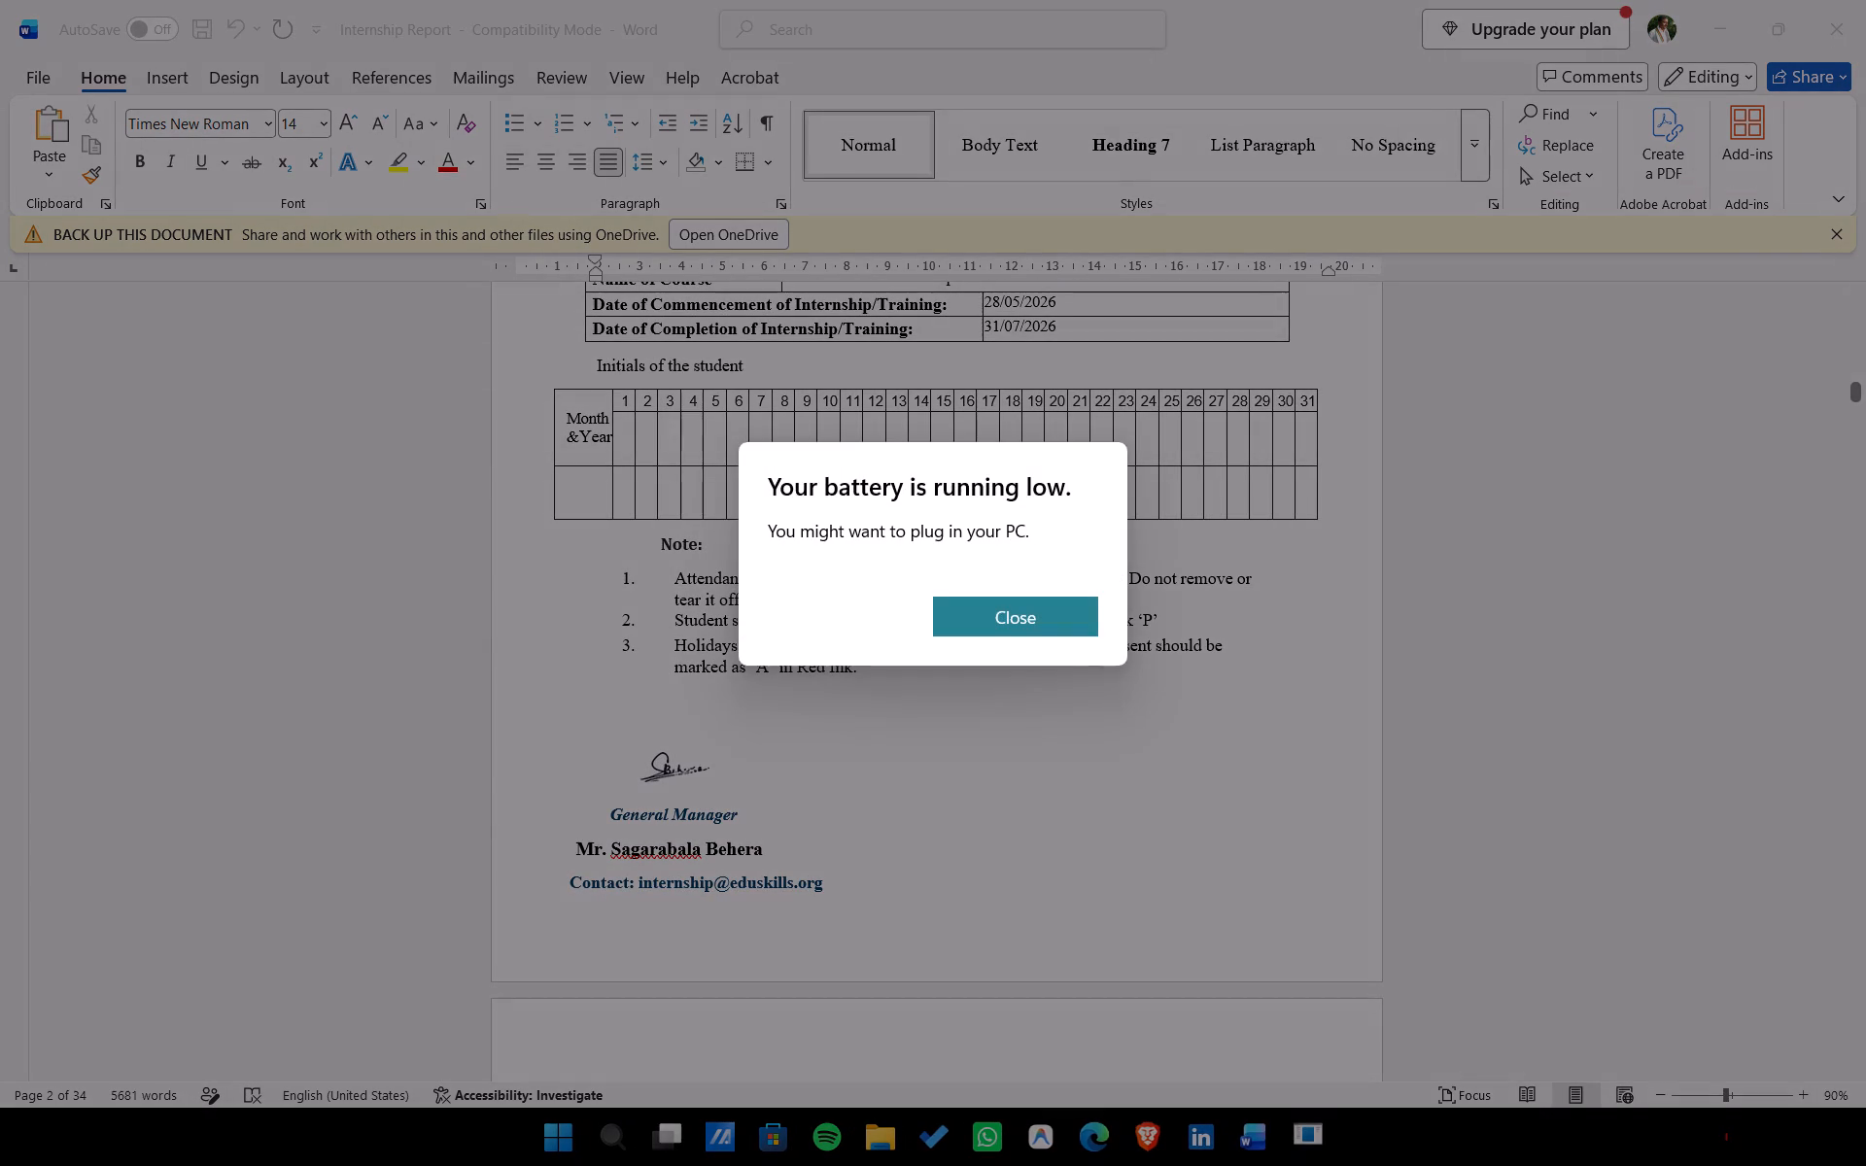
{"action": "scroll", "coordinate": [1021, 830], "scroll_direction": "up", "scroll_amount": 1}
{"action": "left_click", "coordinate": [1041, 616]}
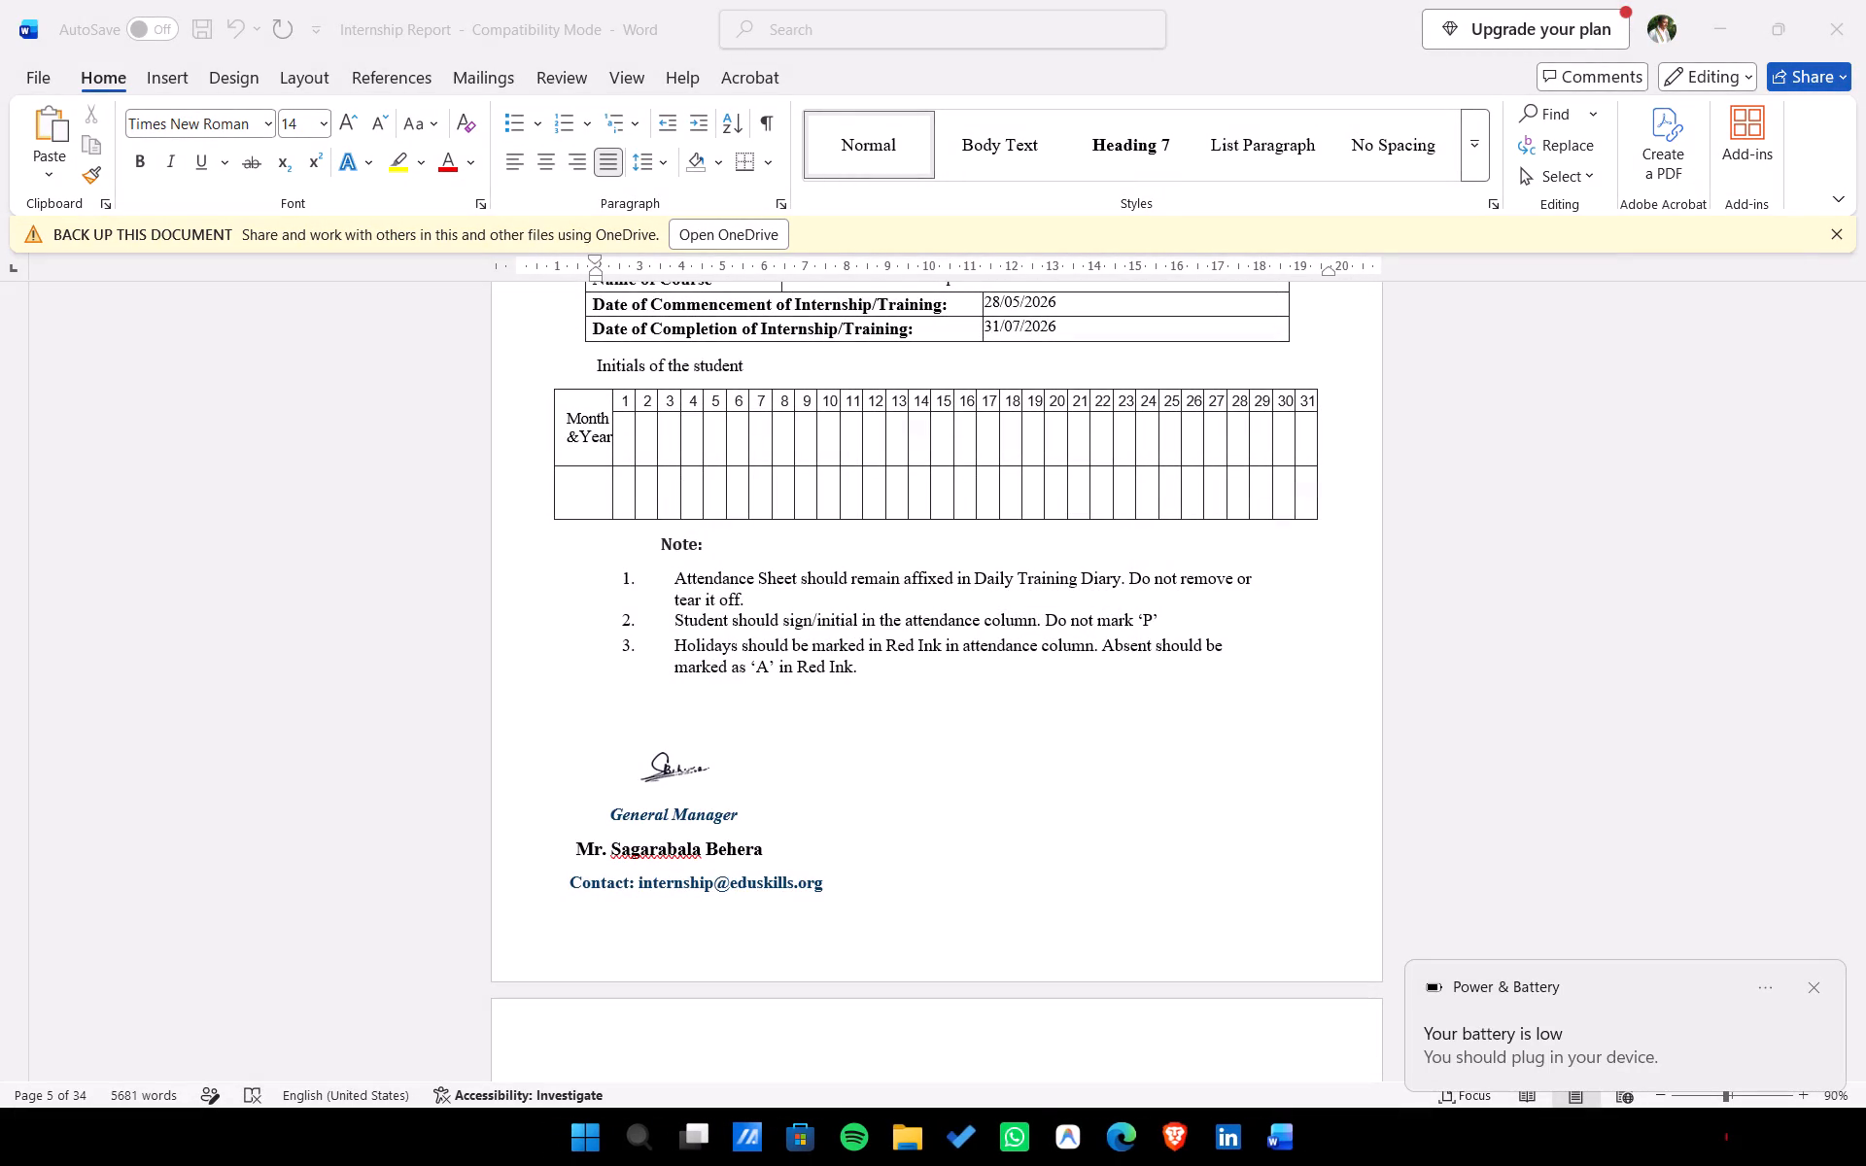
{"action": "scroll", "coordinate": [934, 712], "scroll_direction": "up", "scroll_amount": 2}
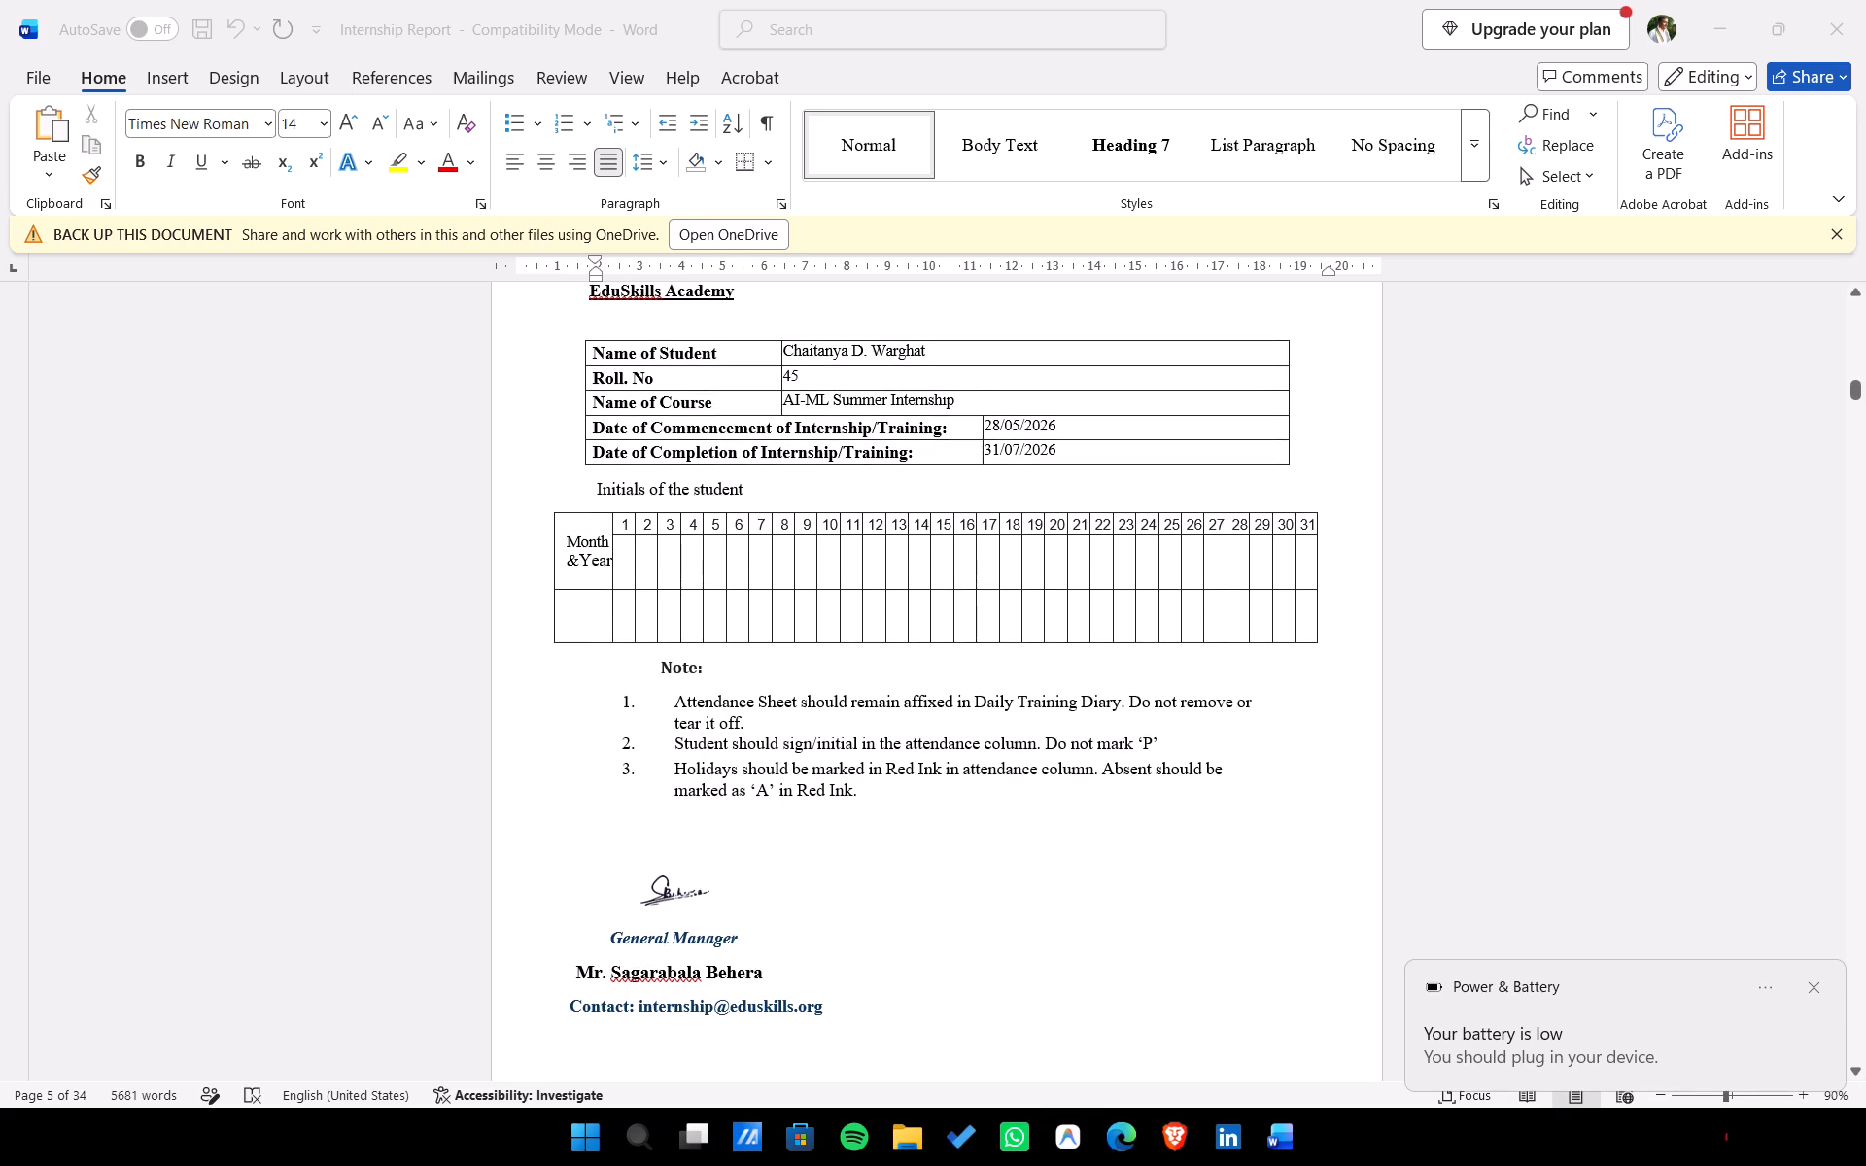
{"action": "scroll", "coordinate": [934, 712], "scroll_direction": "up", "scroll_amount": 1}
{"action": "left_click", "coordinate": [934, 712]}
Review the title page's supervisor names and the Table of Contents, continuing to the opening text of the Certificate of Approval.
{"action": "scroll", "coordinate": [934, 712], "scroll_direction": "down", "scroll_amount": 2}
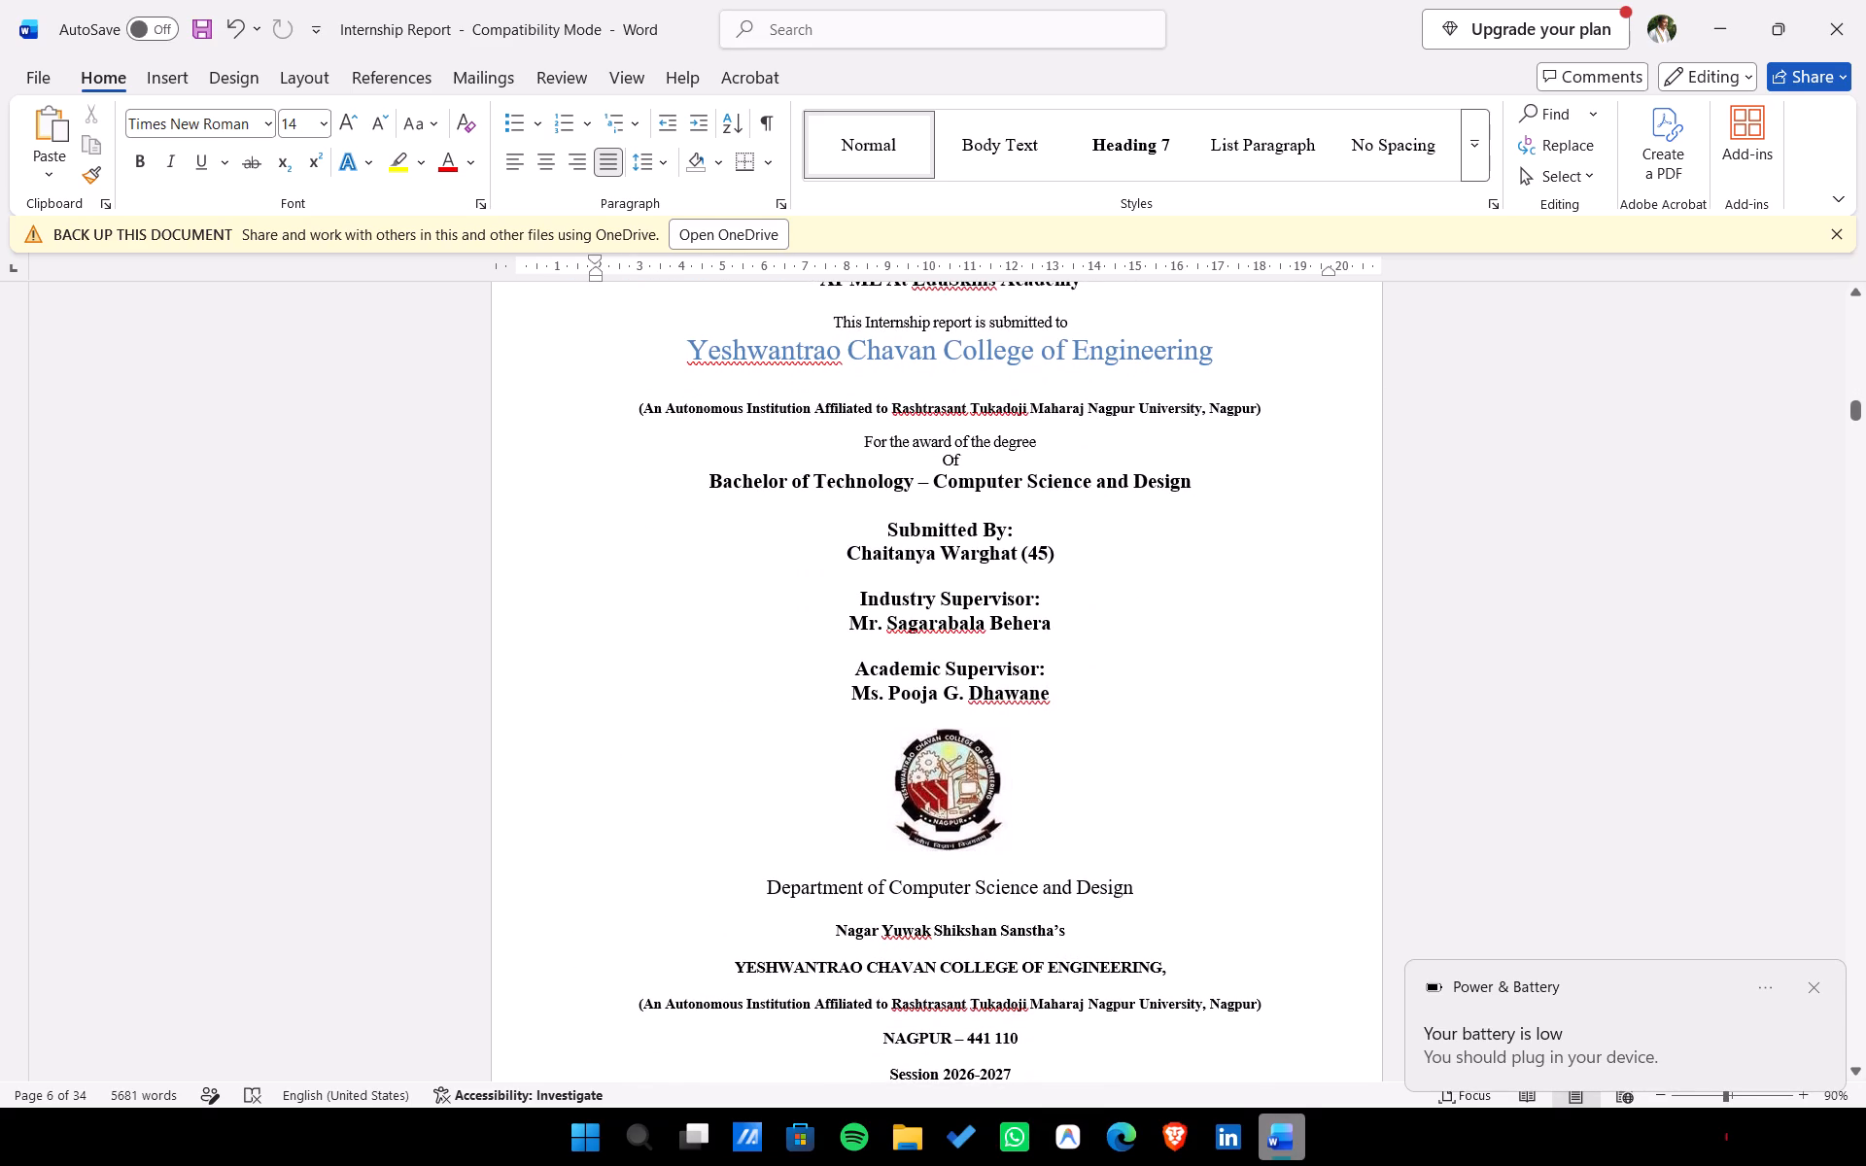
{"action": "scroll", "coordinate": [934, 712], "scroll_direction": "down", "scroll_amount": 1}
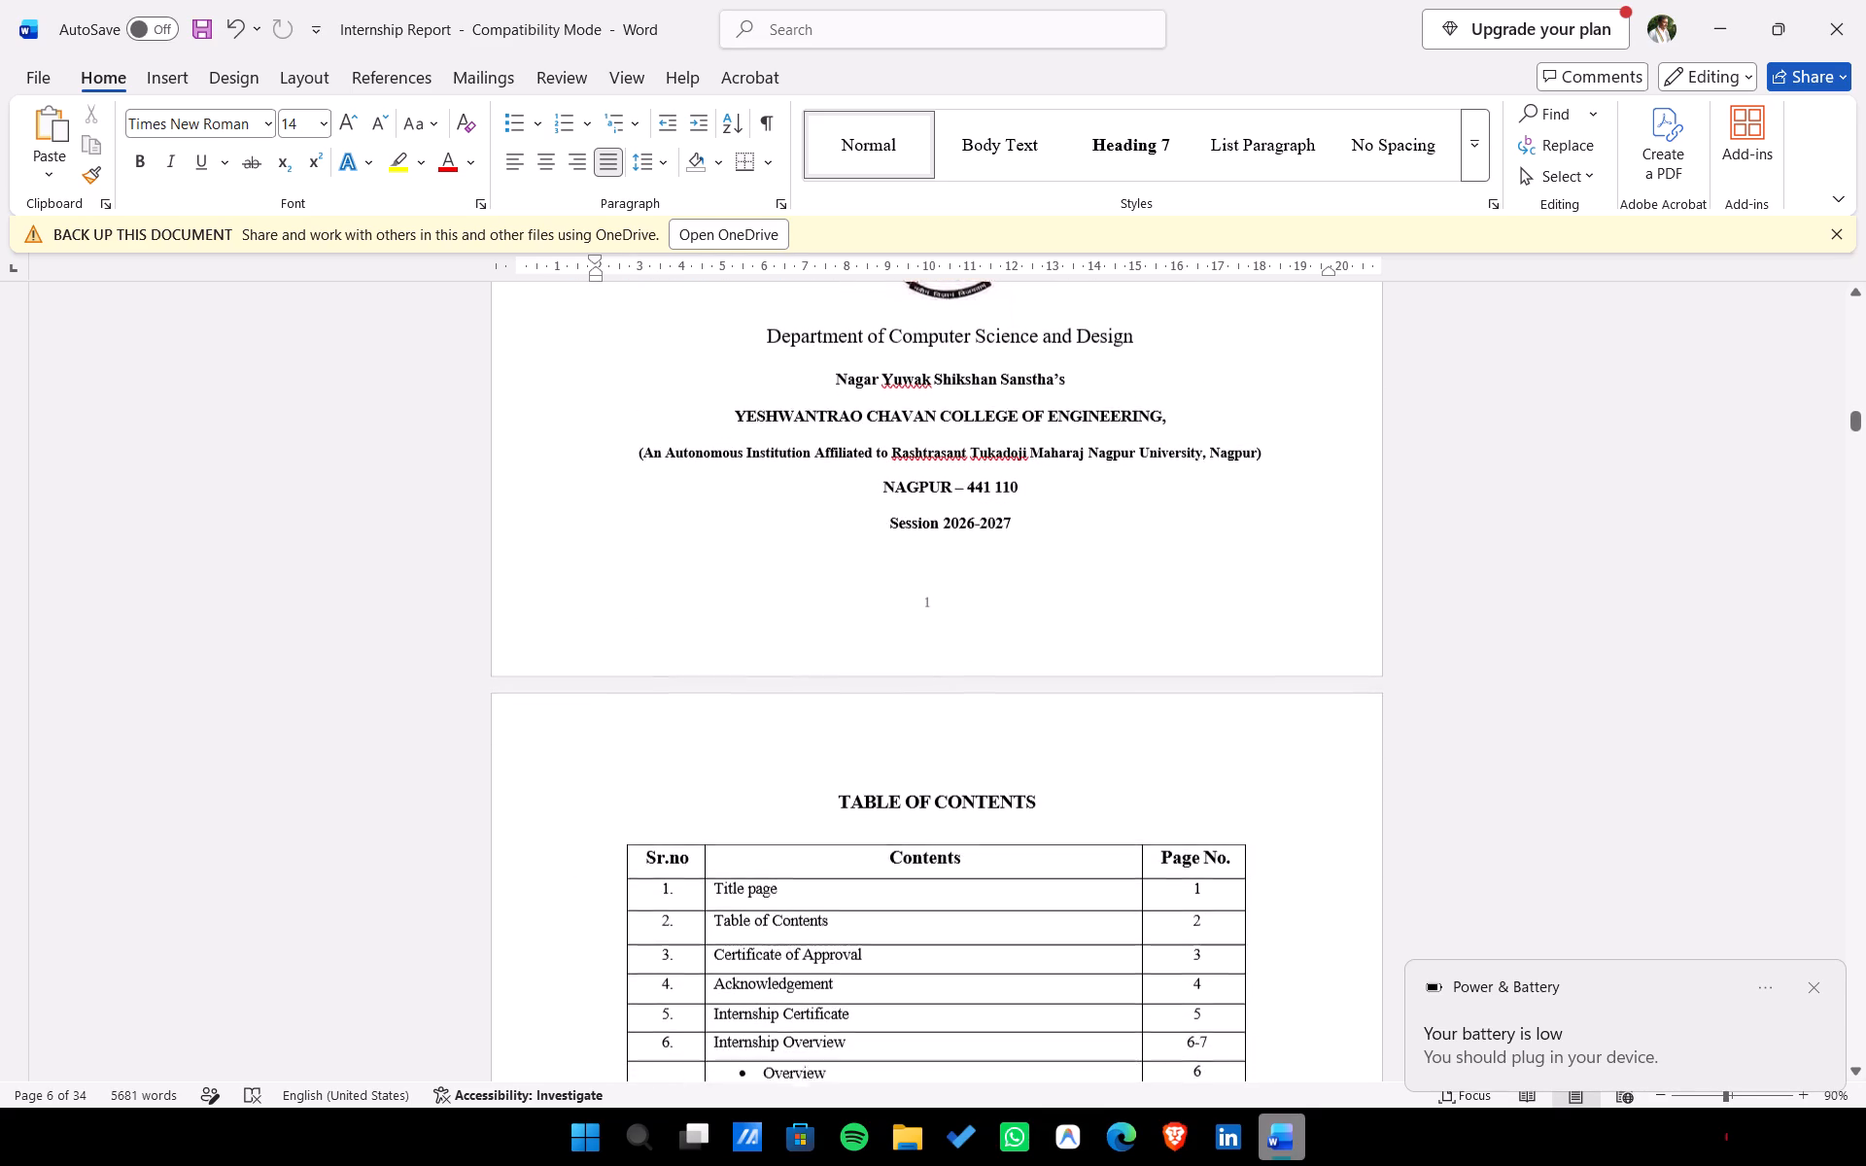
{"action": "scroll", "coordinate": [934, 712], "scroll_direction": "down", "scroll_amount": 2}
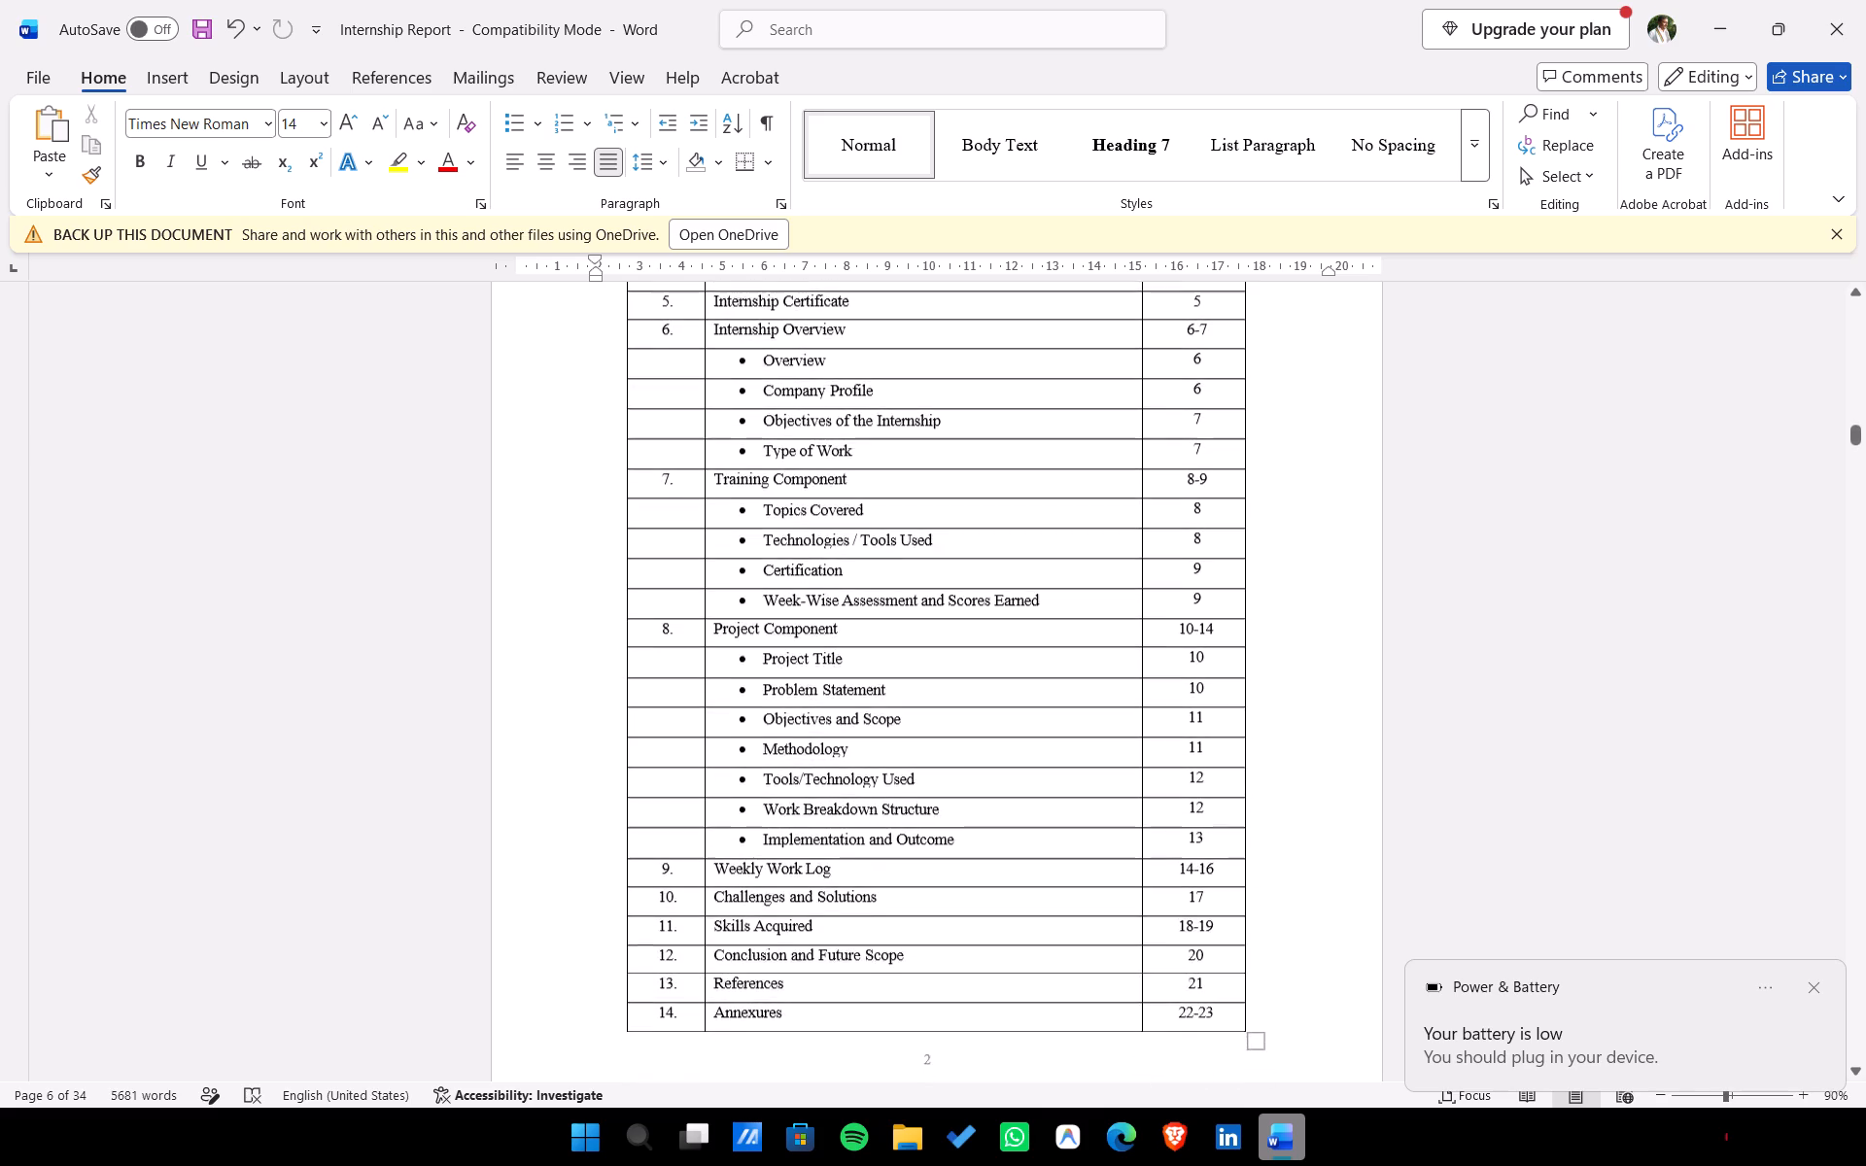
{"action": "scroll", "coordinate": [934, 712], "scroll_direction": "down", "scroll_amount": 2}
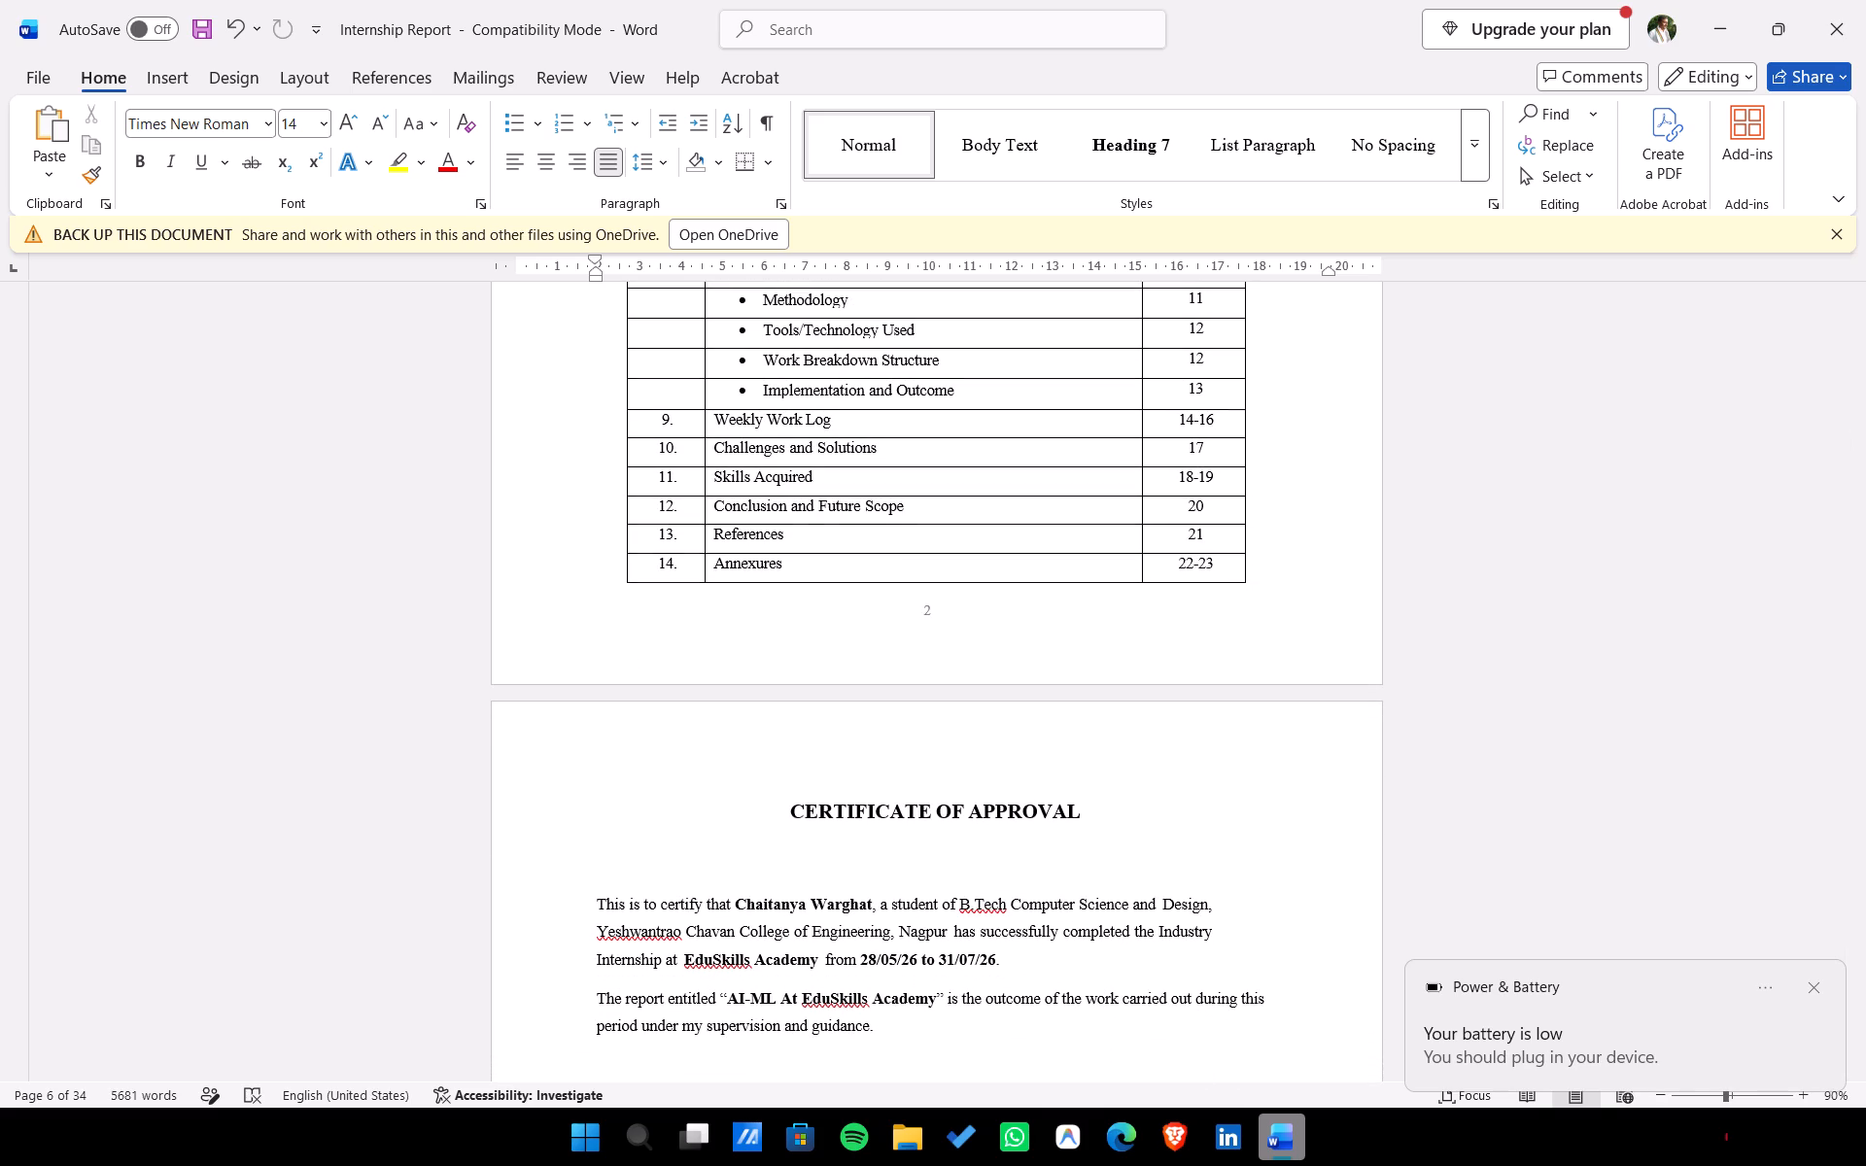
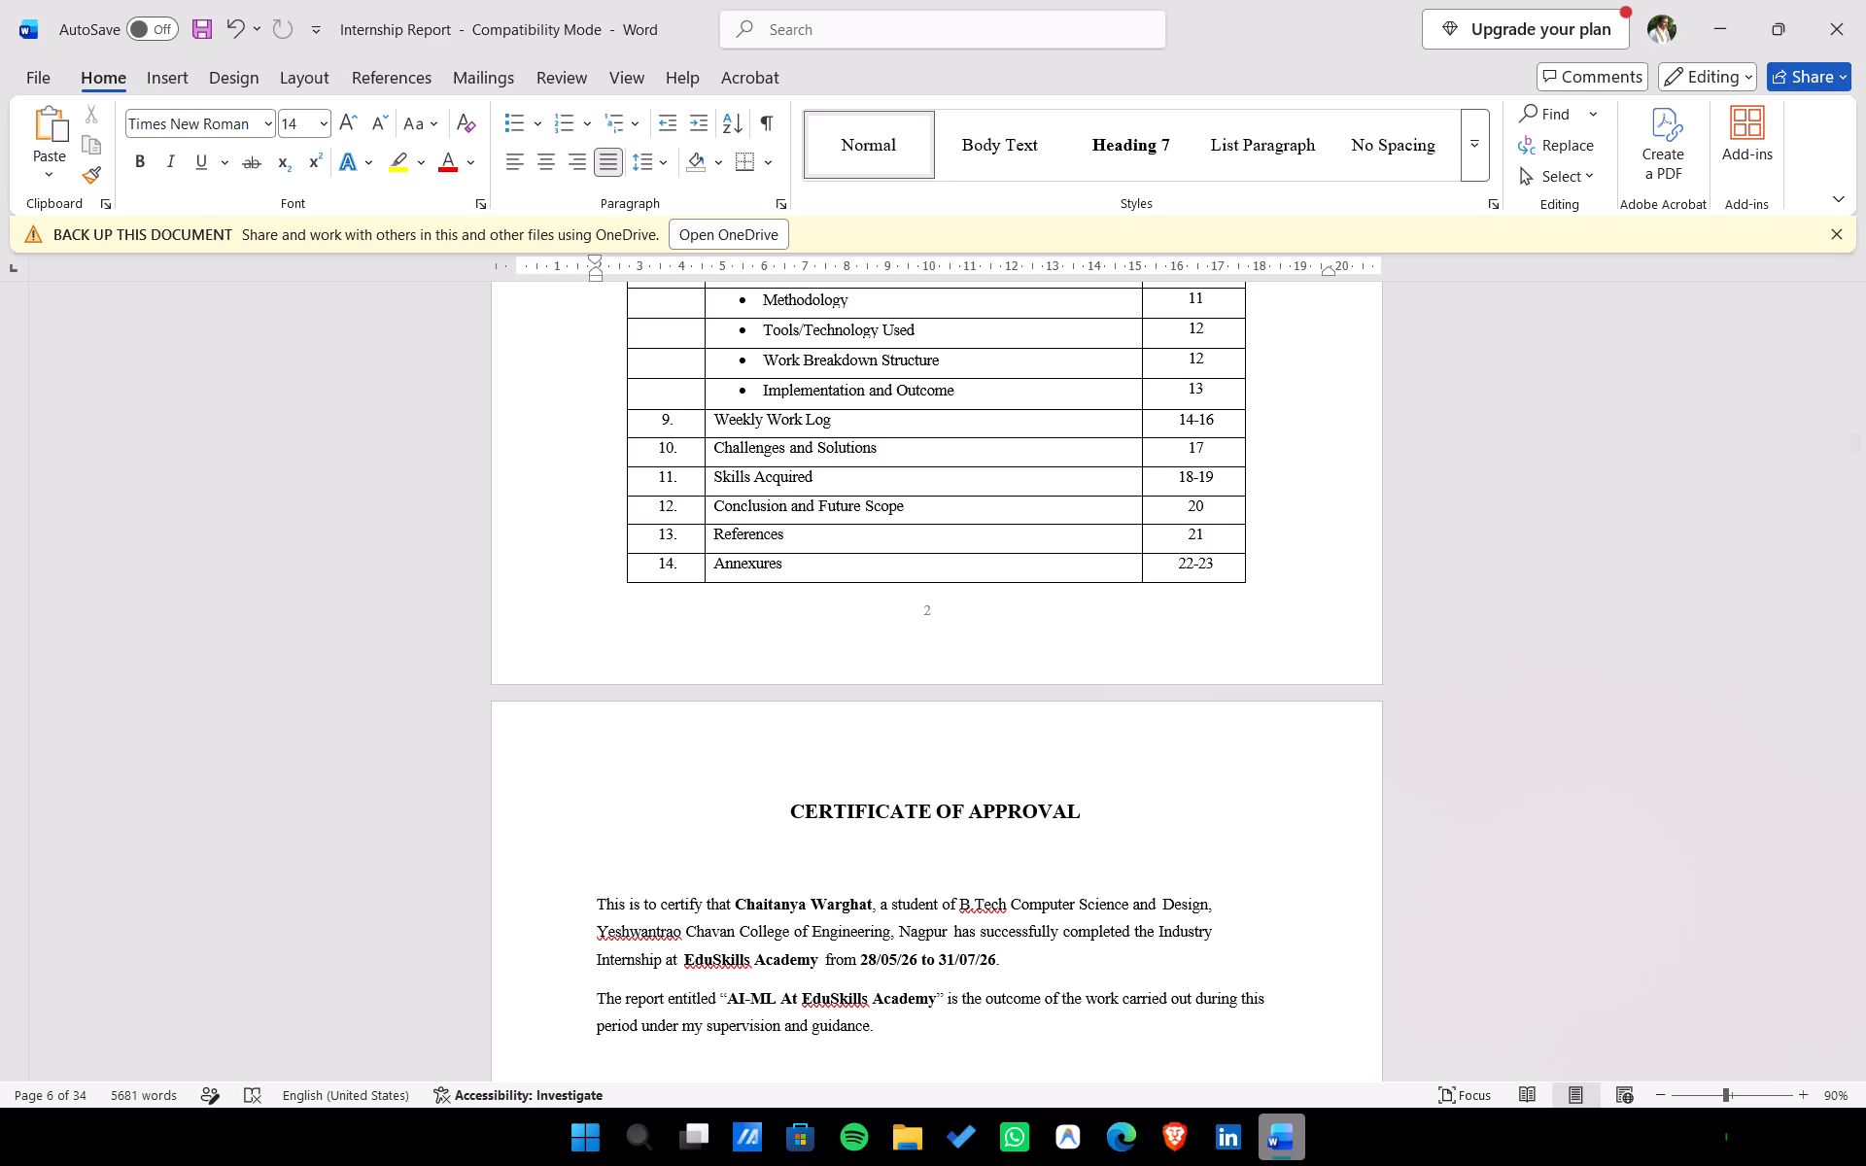
Recheck the Table of Contents entries and page numbers, and examine the Certificate of Approval's text, internship dates and signature blocks.
{"action": "scroll", "coordinate": [1029, 679], "scroll_direction": "up", "scroll_amount": 1}
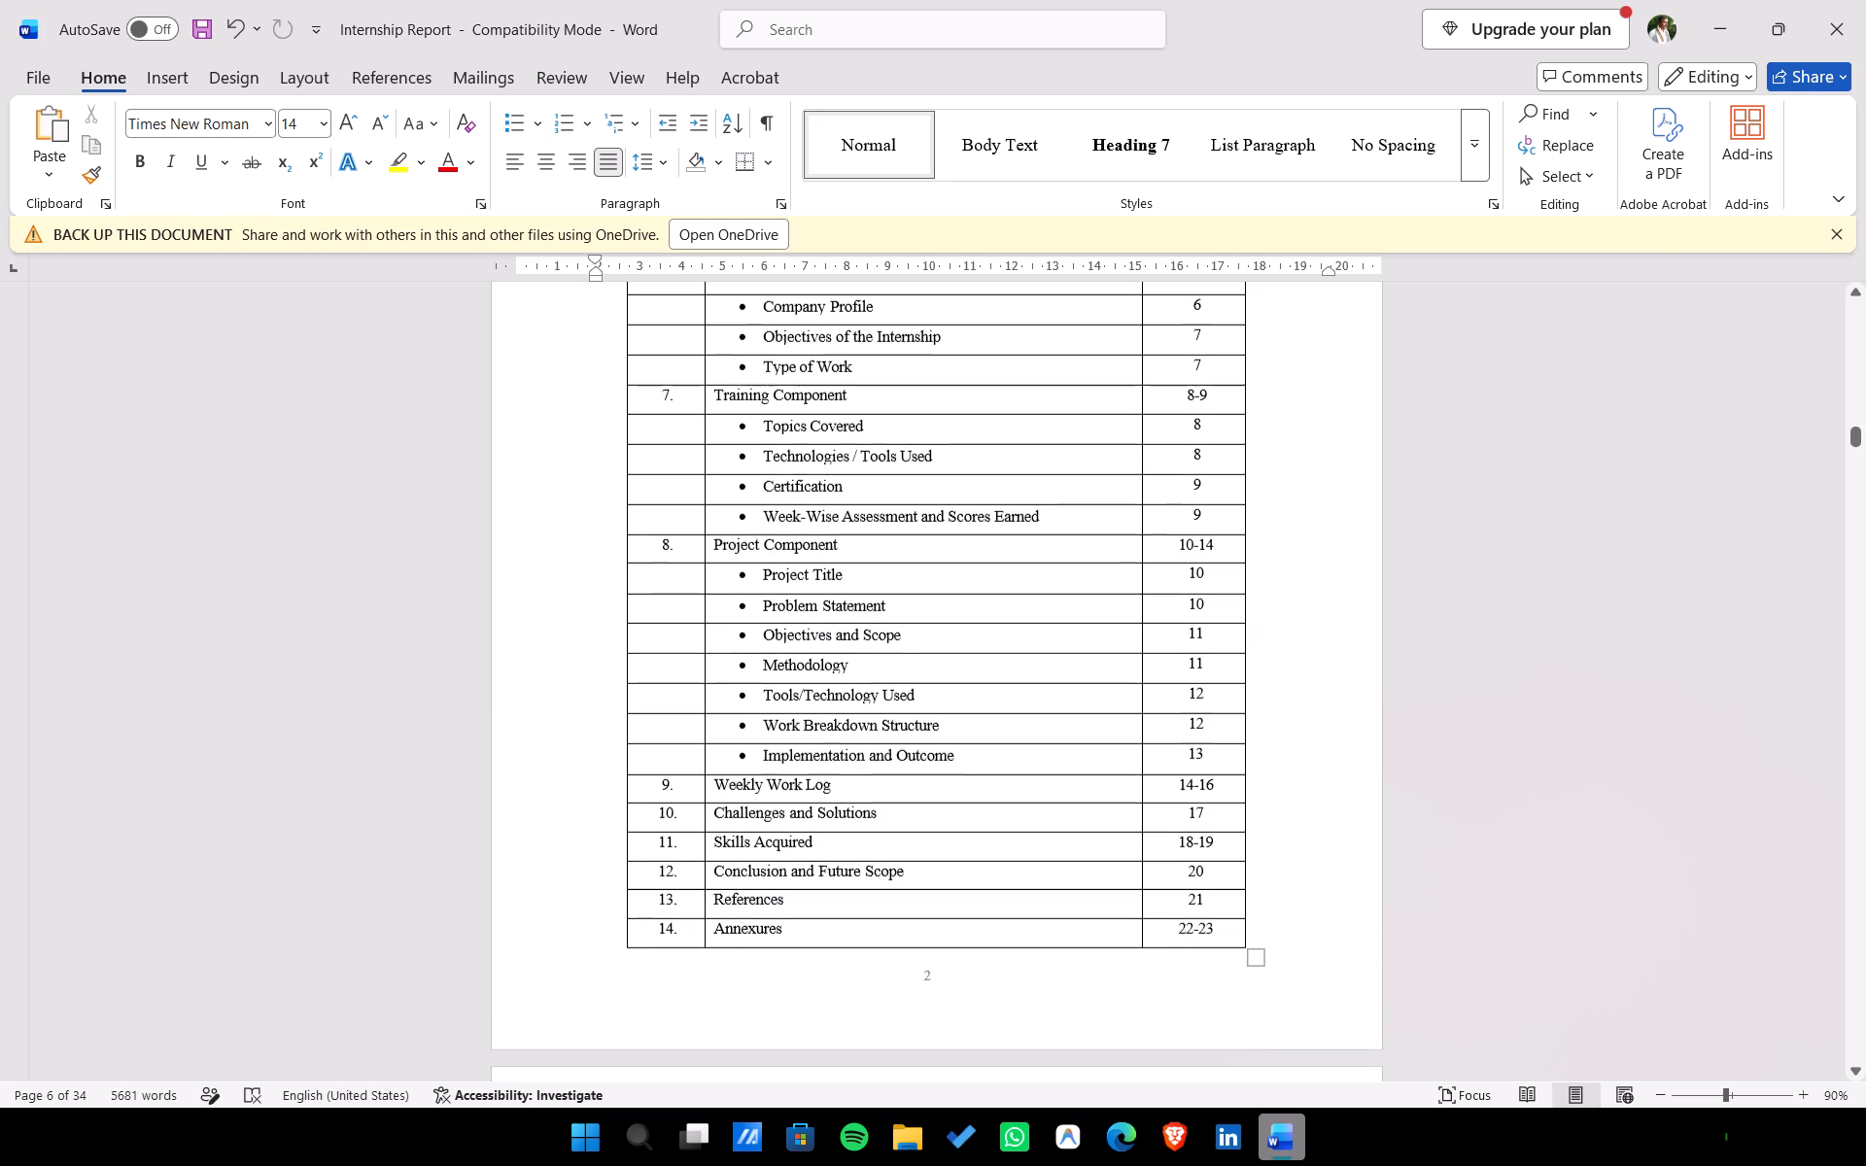
{"action": "left_click", "coordinate": [1008, 704]}
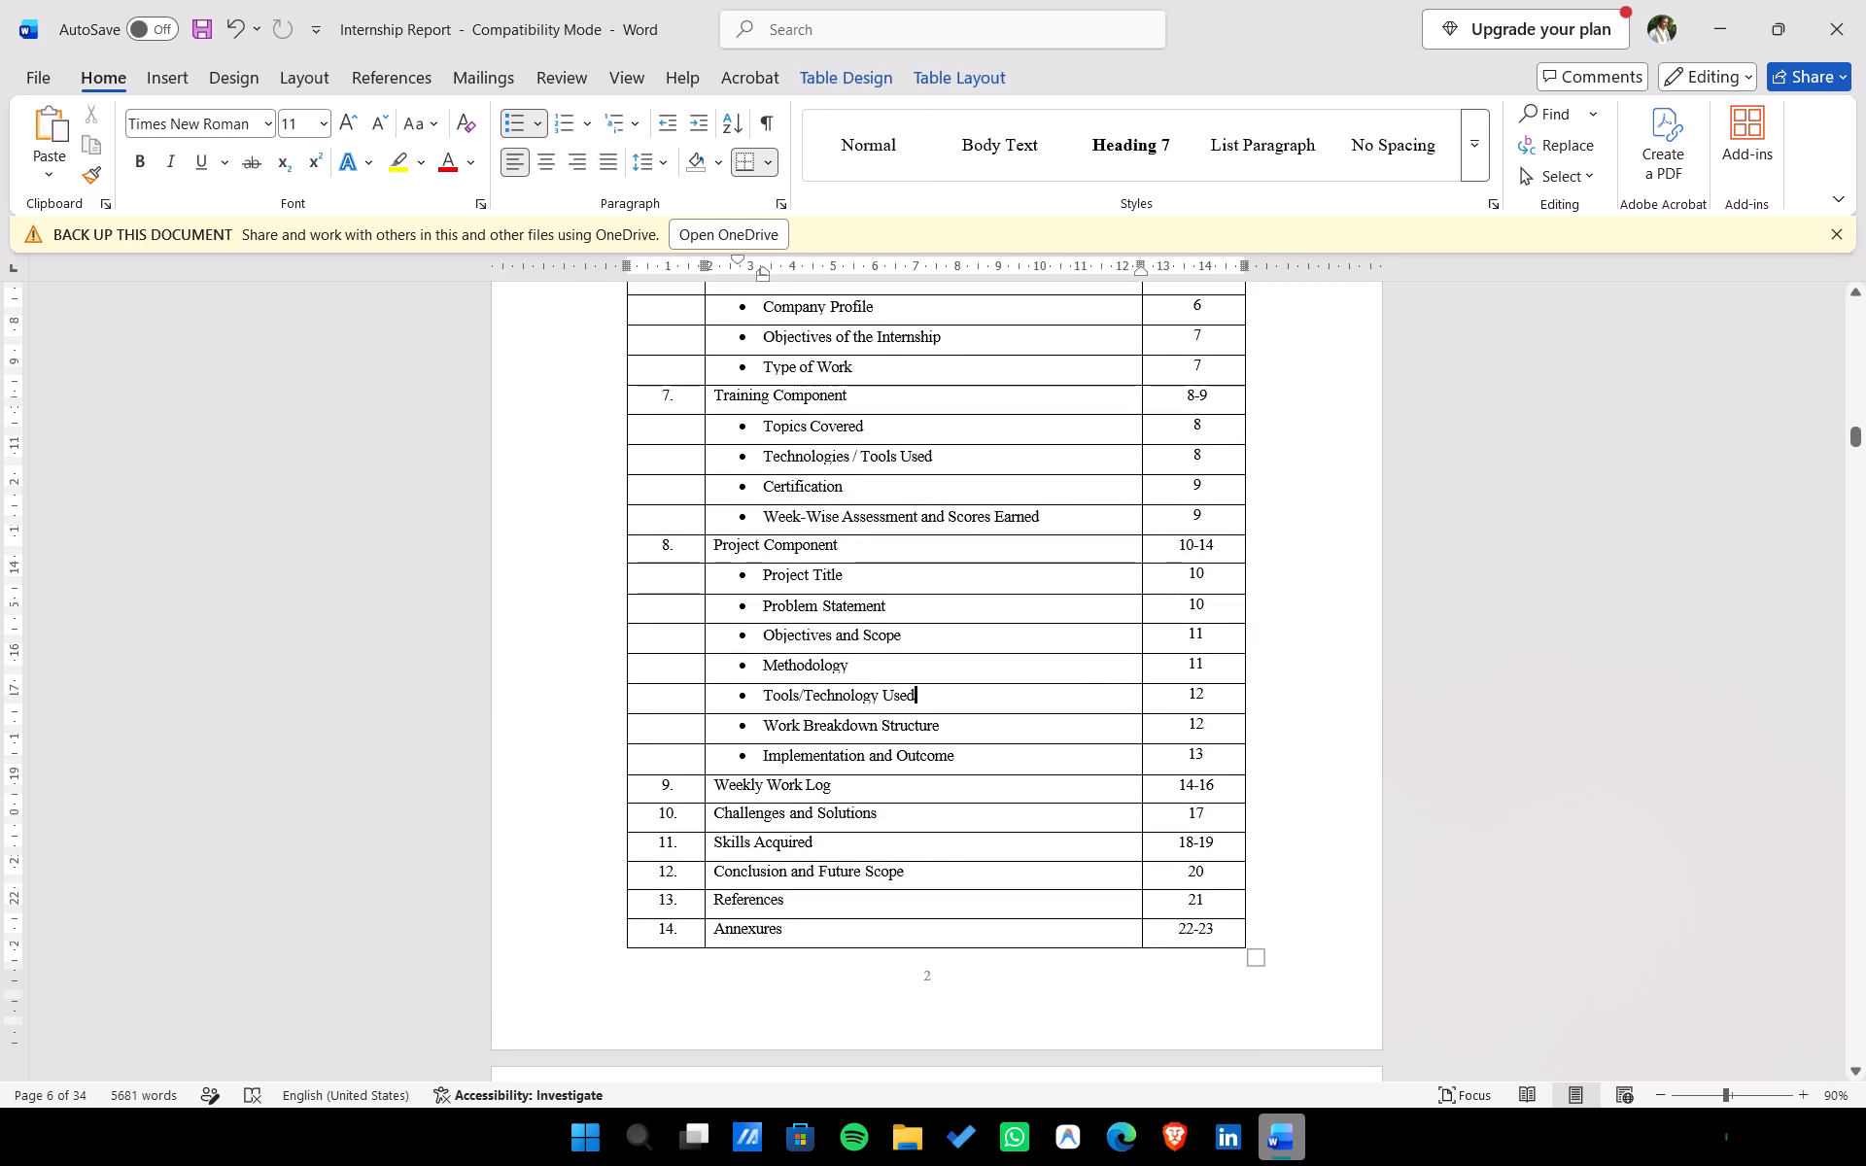
{"action": "scroll", "coordinate": [1008, 704], "scroll_direction": "down", "scroll_amount": 1}
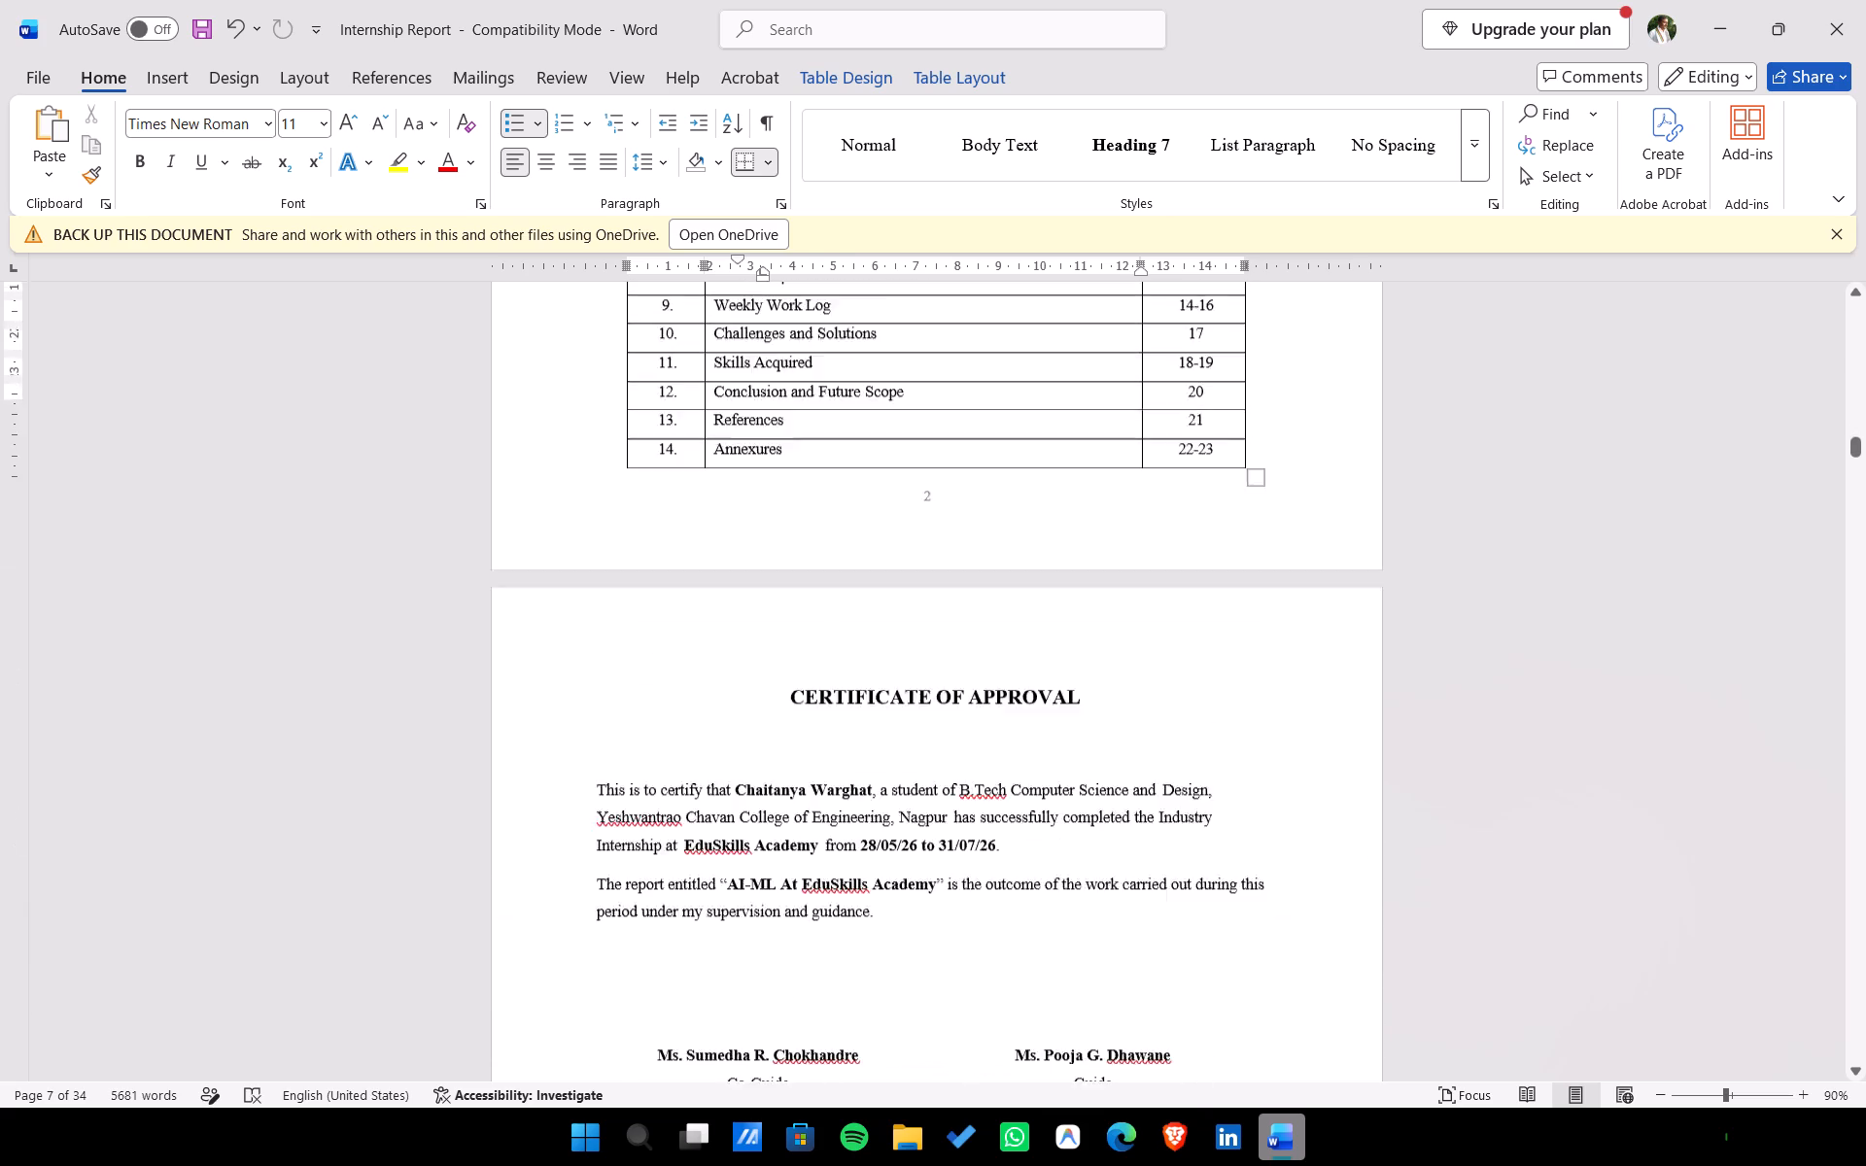
{"action": "scroll", "coordinate": [1008, 704], "scroll_direction": "down", "scroll_amount": 2}
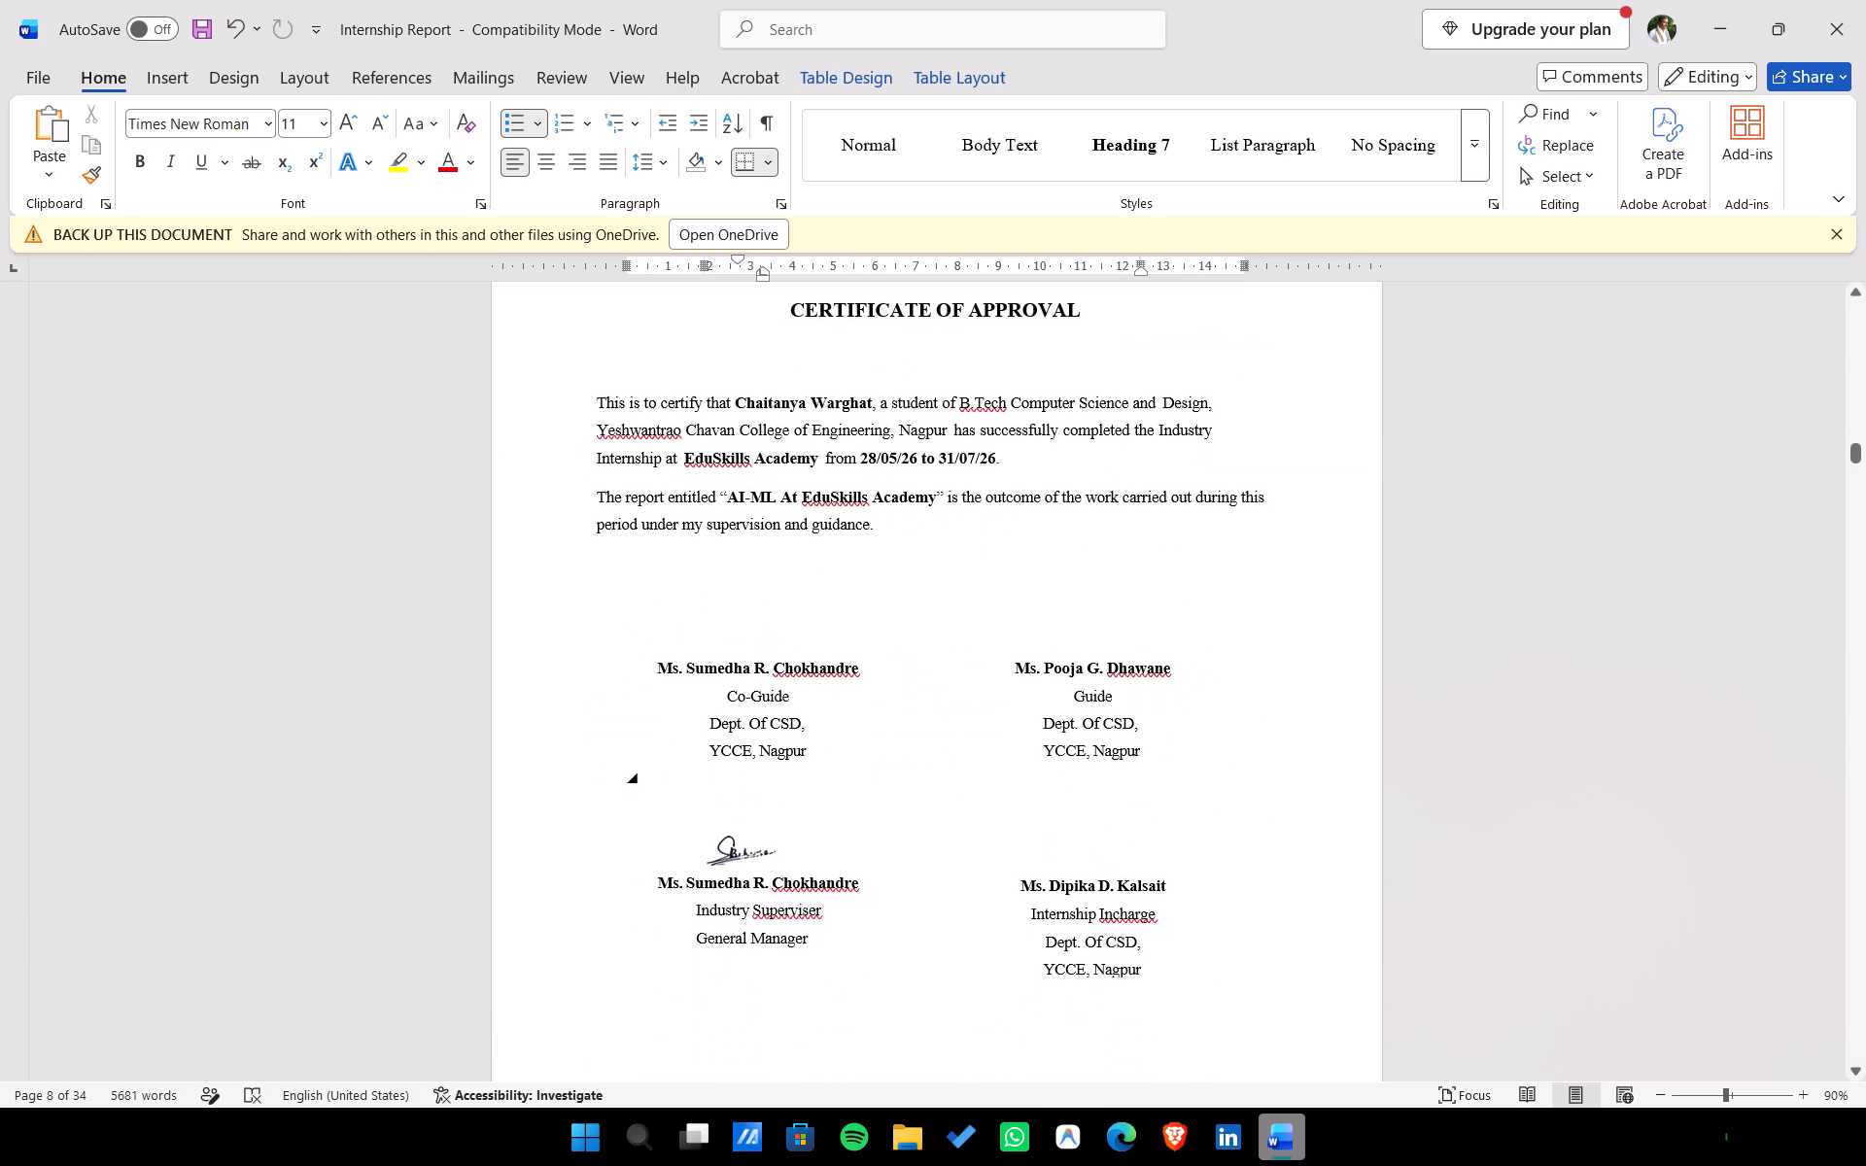
{"action": "scroll", "coordinate": [969, 716], "scroll_direction": "down", "scroll_amount": 1}
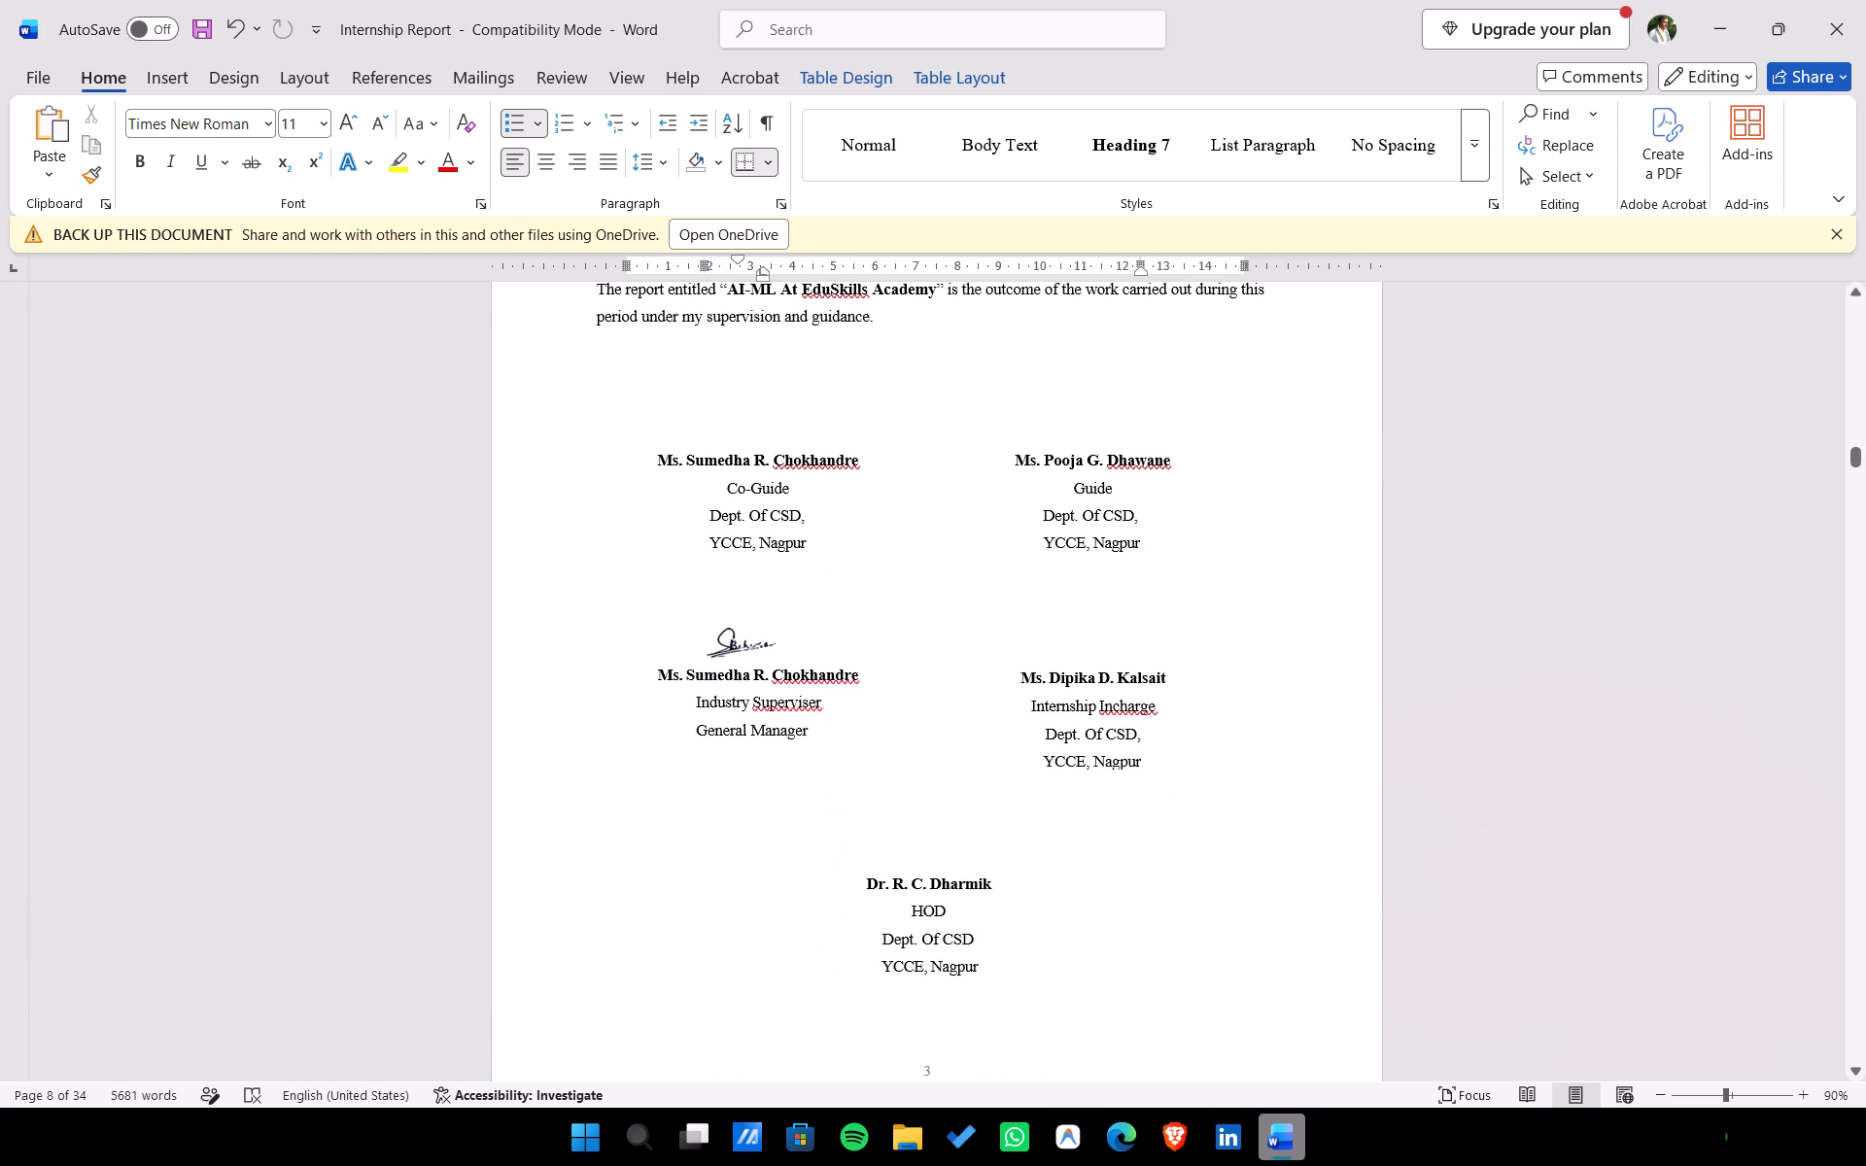
Review the Certificate of Approval's text and signature blocks, including the start of the Acknowledgement page.
{"action": "scroll", "coordinate": [1025, 717], "scroll_direction": "up", "scroll_amount": 1}
{"action": "left_click", "coordinate": [932, 730]}
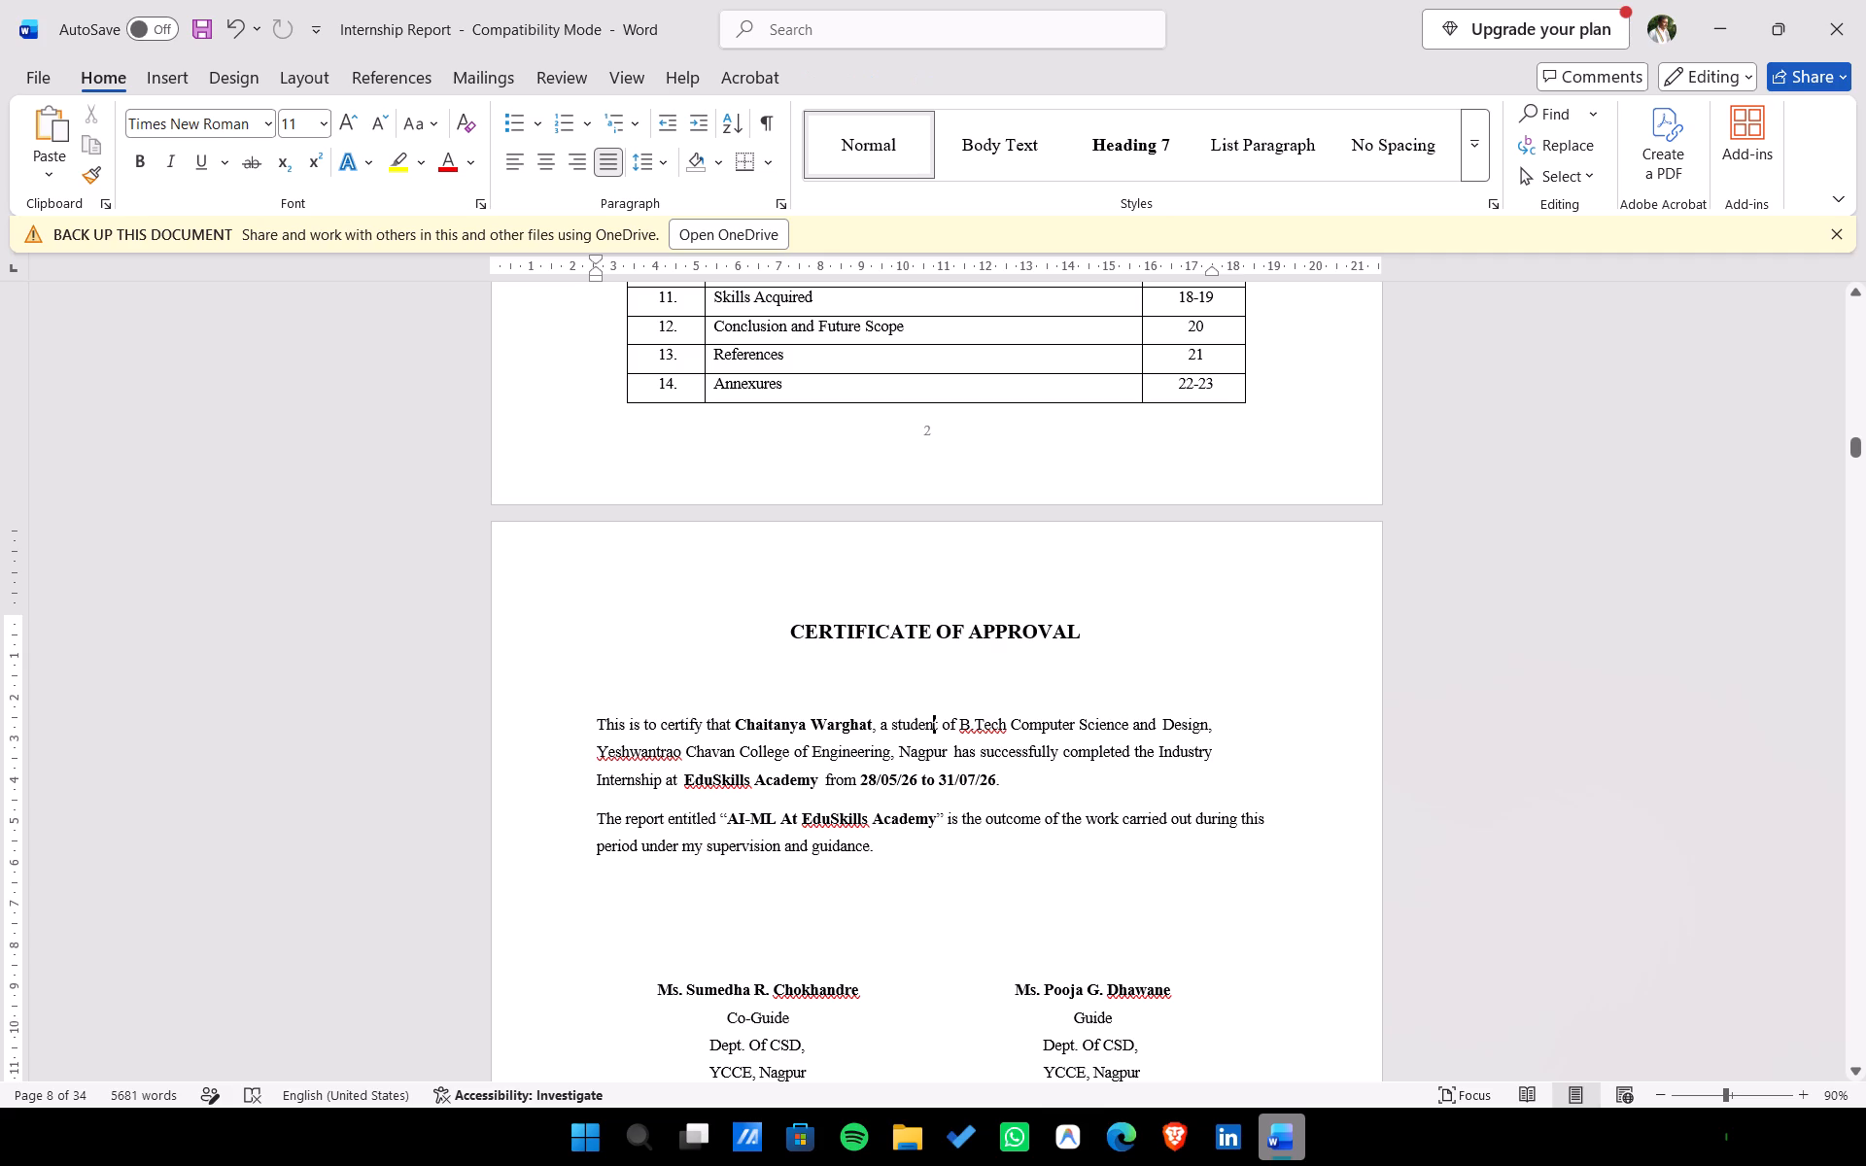
{"action": "scroll", "coordinate": [1219, 790], "scroll_direction": "down", "scroll_amount": 2}
{"action": "scroll", "coordinate": [1219, 790], "scroll_direction": "up", "scroll_amount": 1}
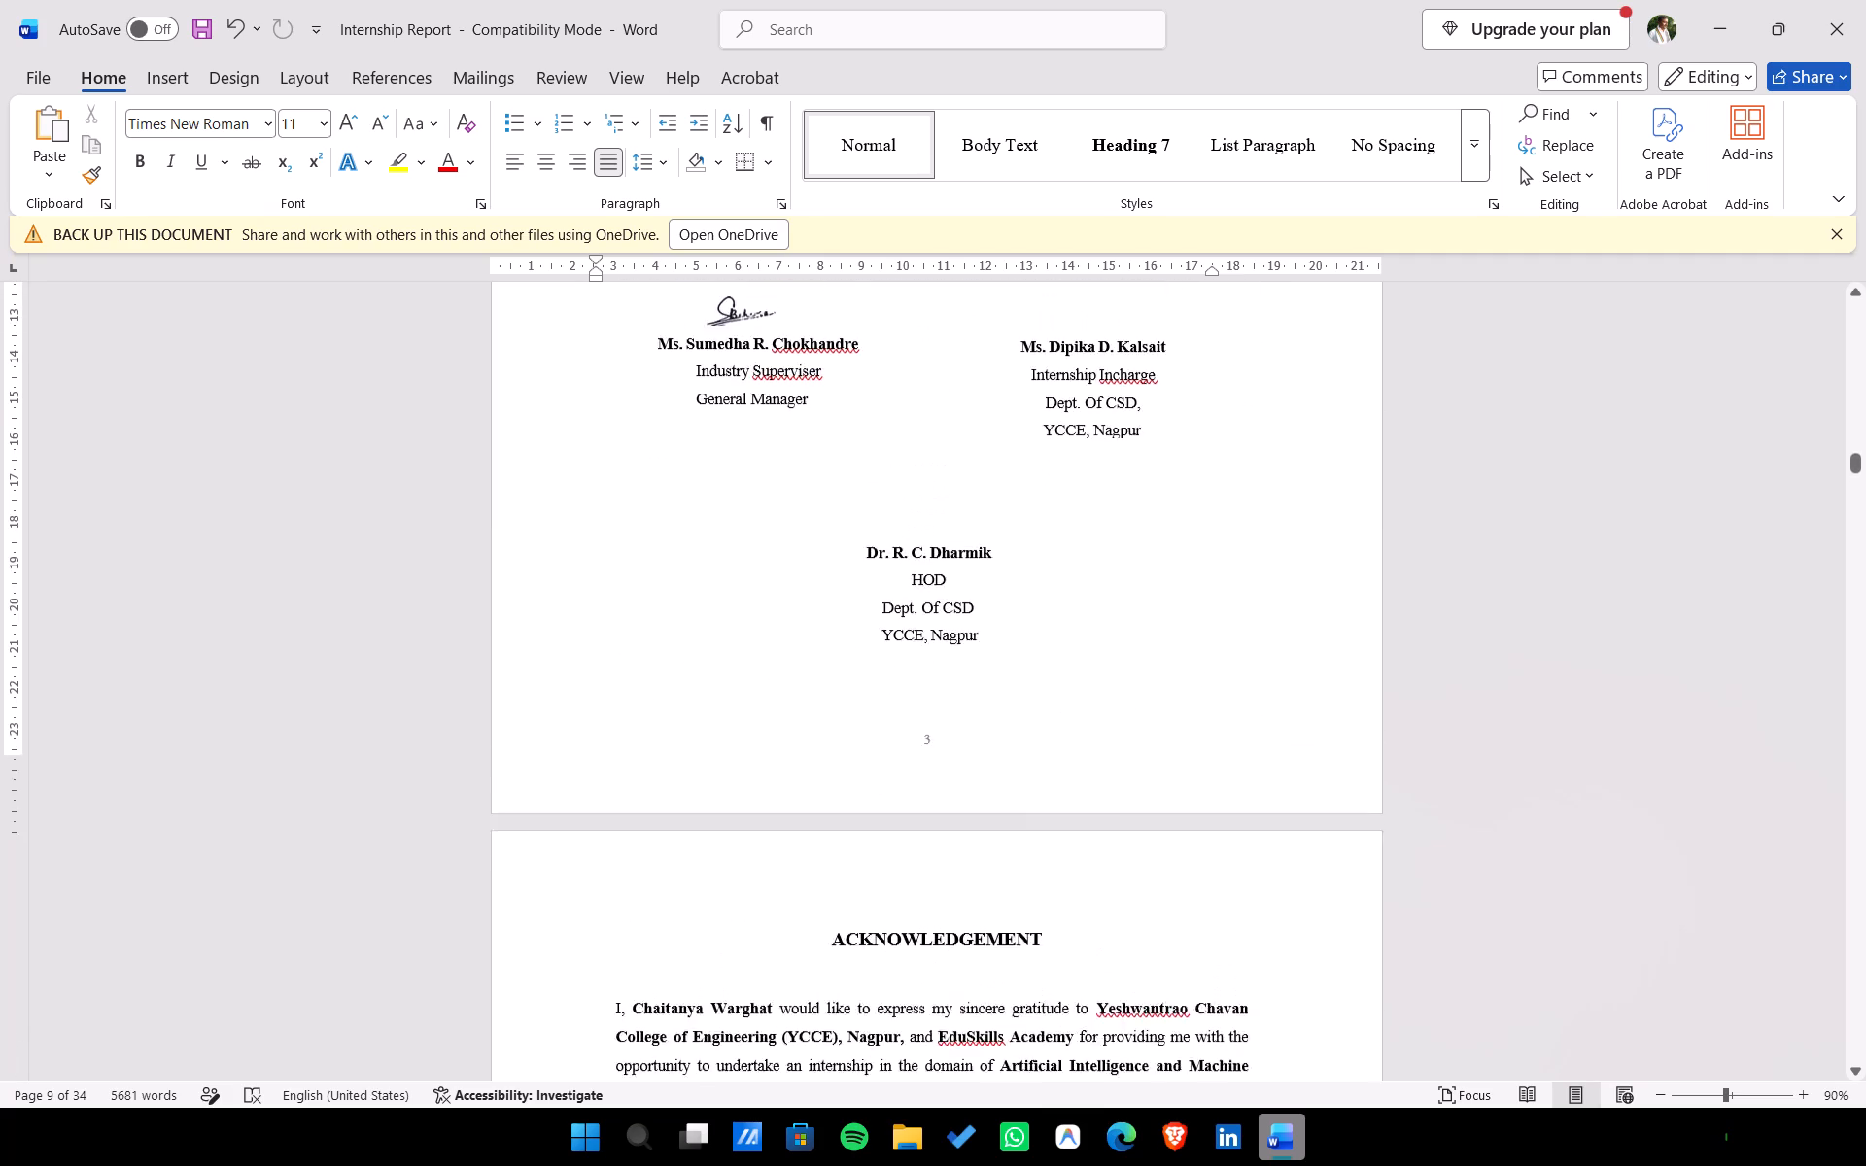
{"action": "scroll", "coordinate": [1219, 790], "scroll_direction": "up", "scroll_amount": 1}
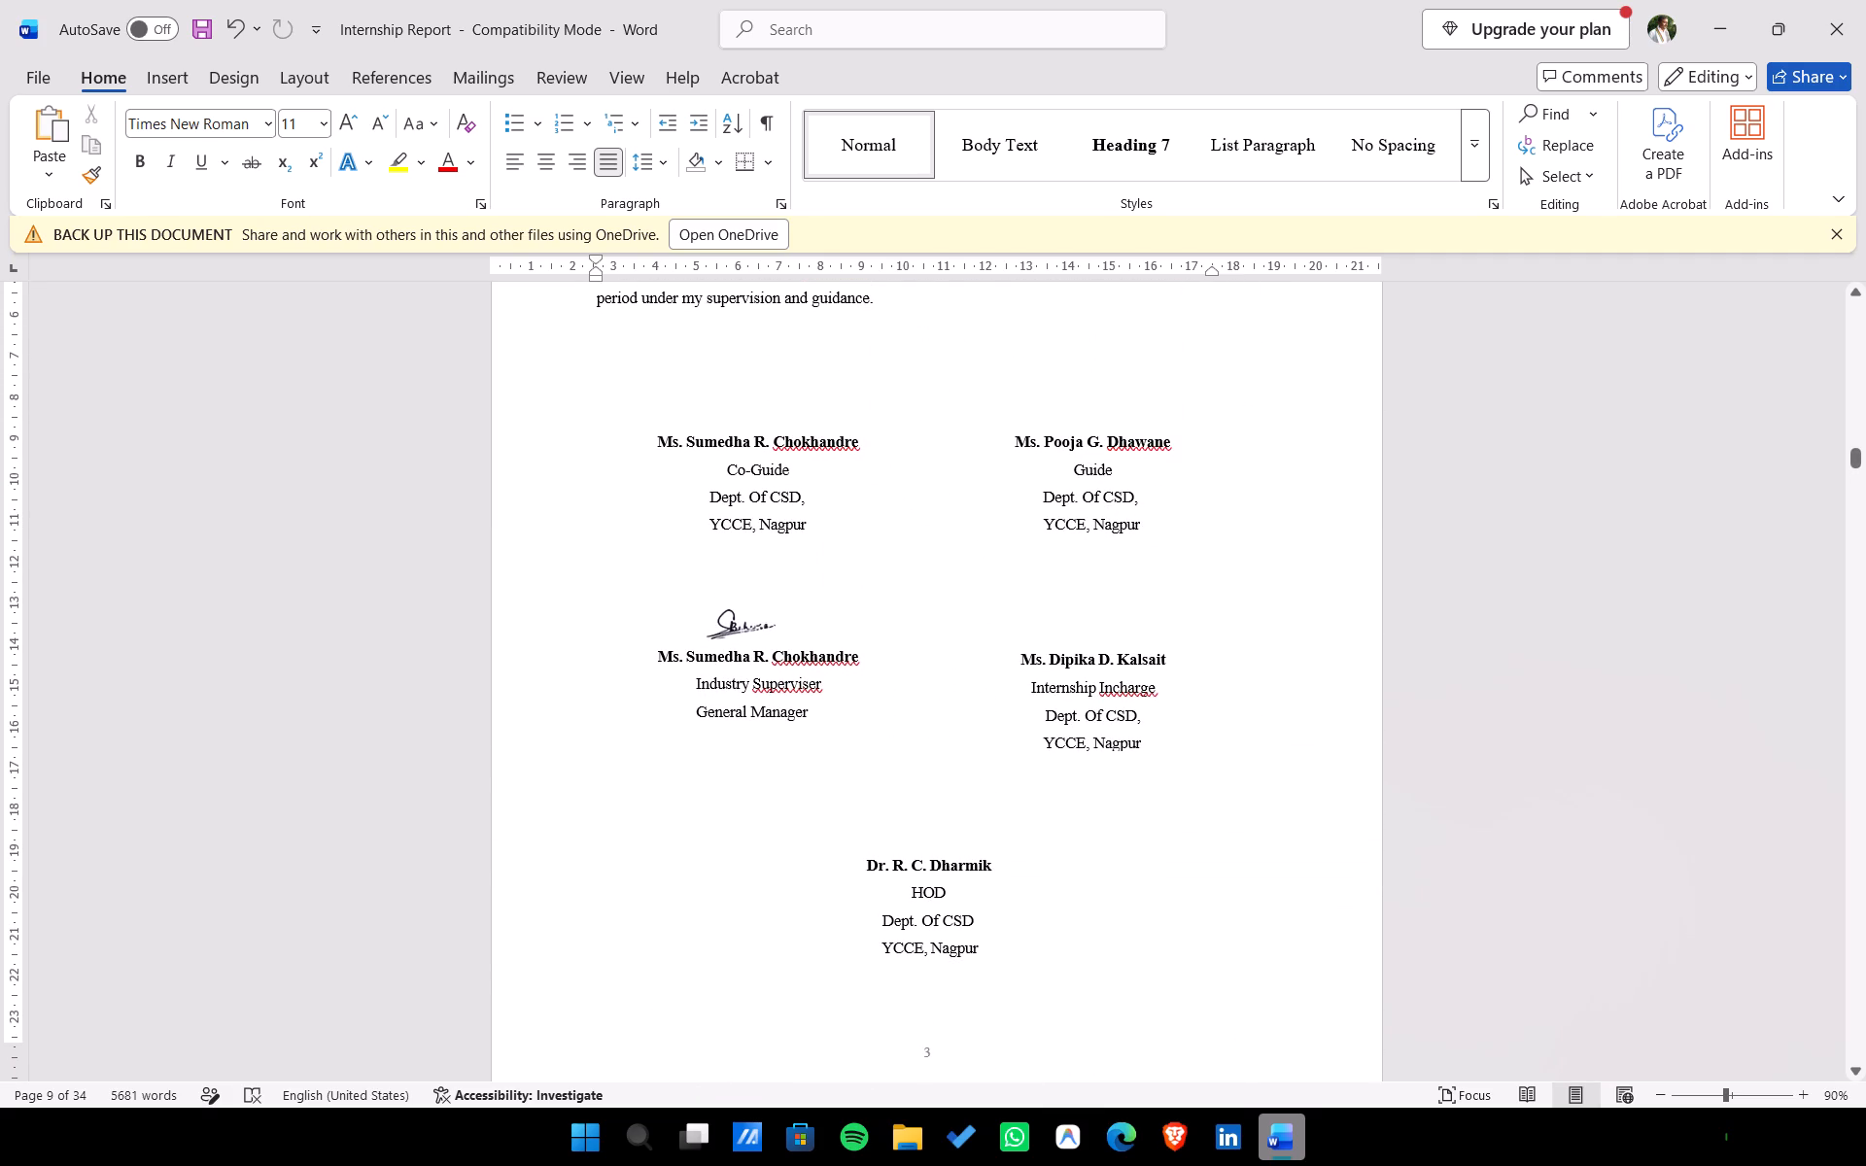
{"action": "scroll", "coordinate": [1219, 790], "scroll_direction": "up", "scroll_amount": 1}
{"action": "scroll", "coordinate": [863, 656], "scroll_direction": "up", "scroll_amount": 5}
{"action": "scroll", "coordinate": [863, 656], "scroll_direction": "down", "scroll_amount": 1}
{"action": "scroll", "coordinate": [863, 656], "scroll_direction": "up", "scroll_amount": 4}
{"action": "scroll", "coordinate": [863, 656], "scroll_direction": "down", "scroll_amount": 4}
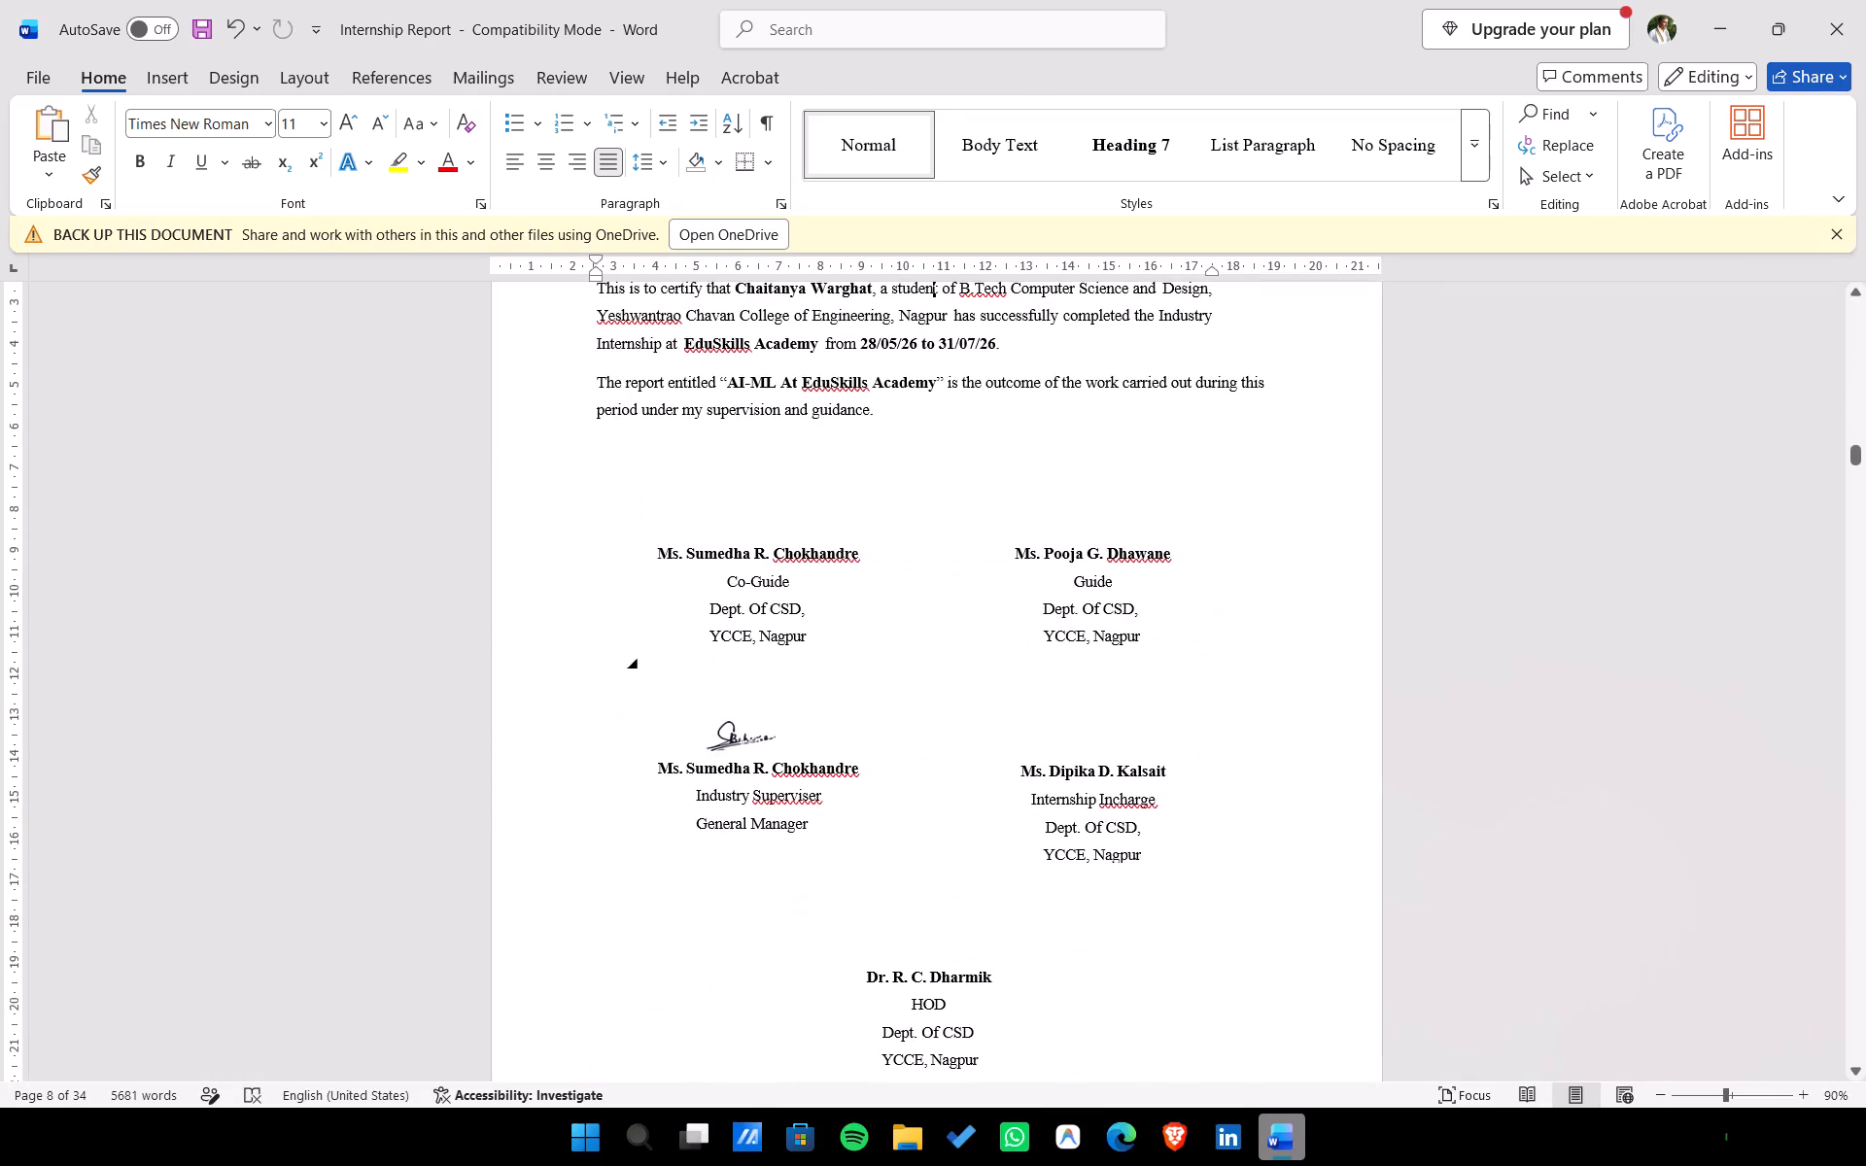
Change the courtesy title before the industry supervisor's name in the Certificate of Approval to "Mr.".
{"action": "left_click_drag", "start_coordinate": [866, 769], "coordinate": [811, 773]}
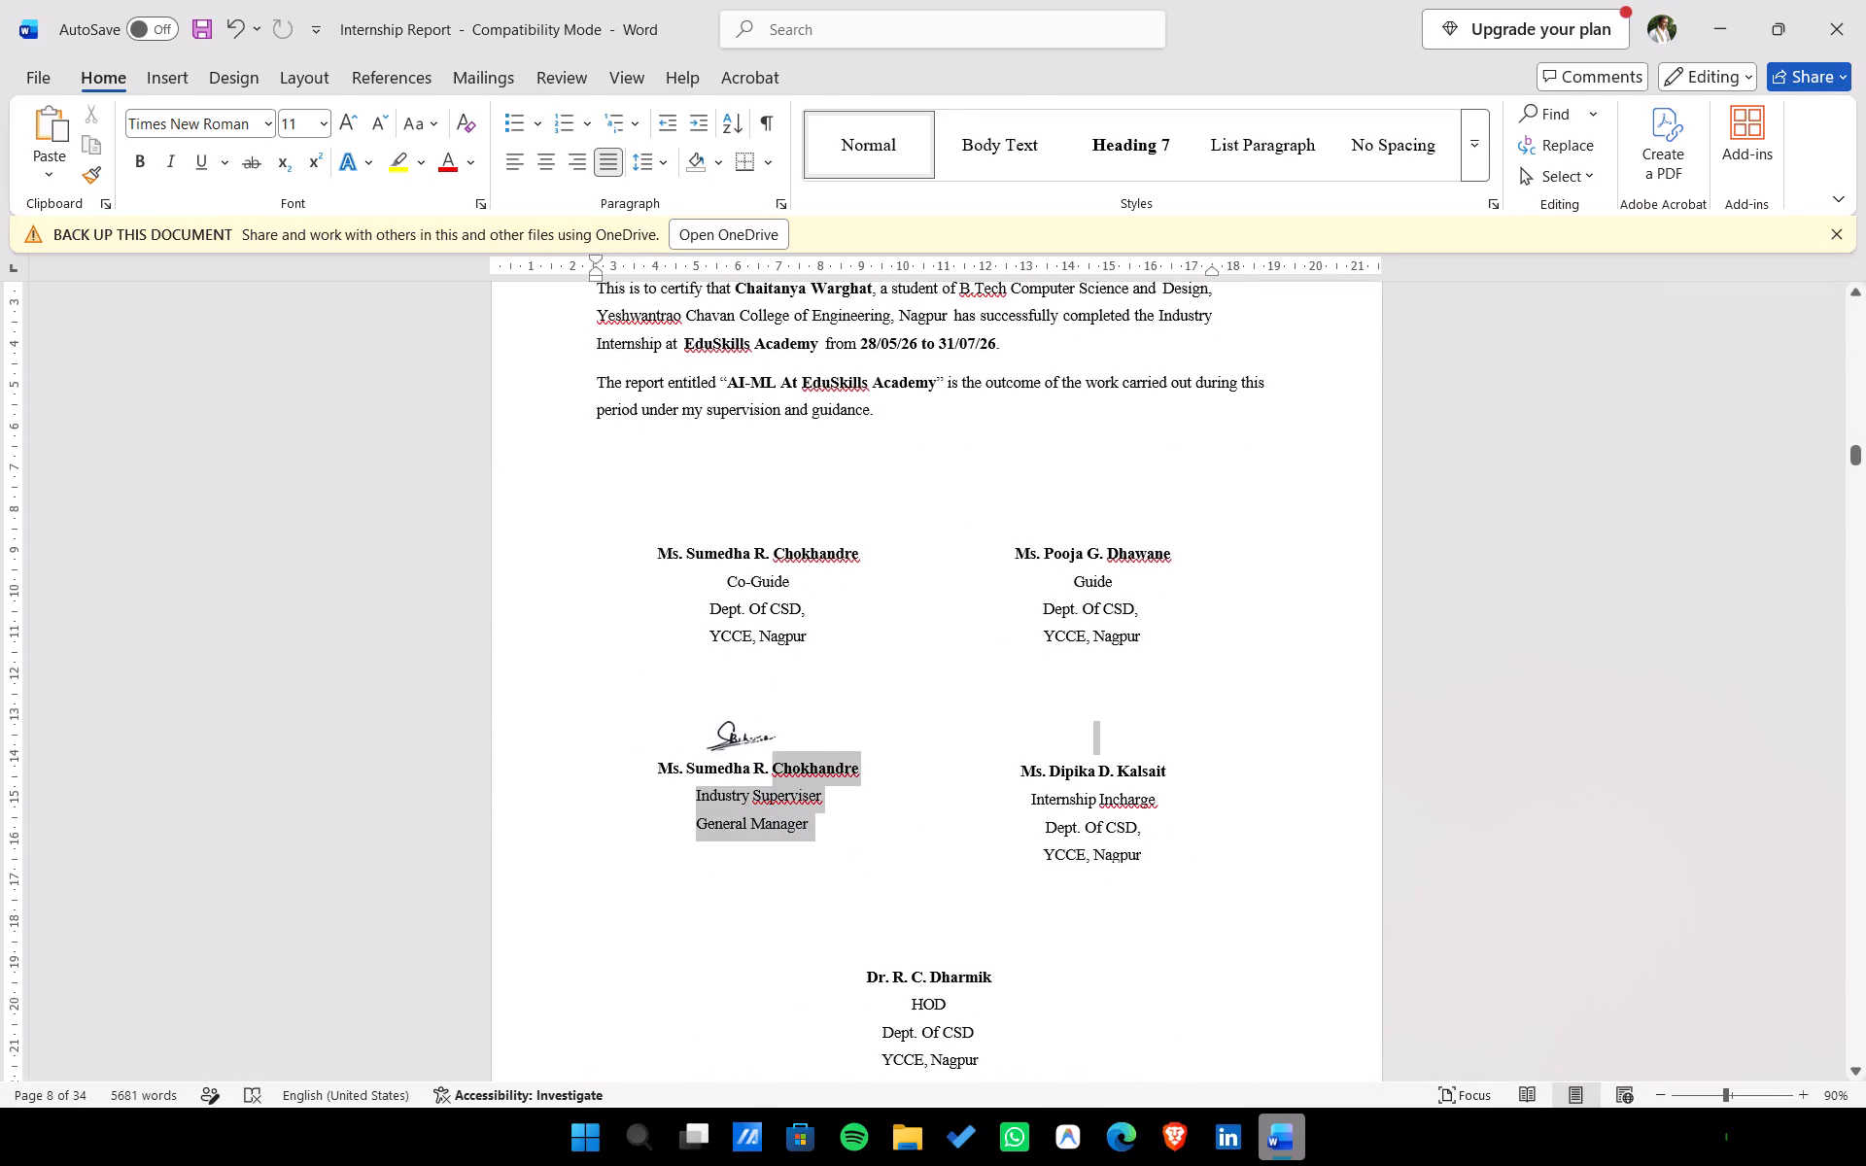
{"action": "left_click_drag", "start_coordinate": [811, 773], "coordinate": [840, 771]}
{"action": "left_click", "coordinate": [840, 771]}
{"action": "left_click", "coordinate": [858, 767]}
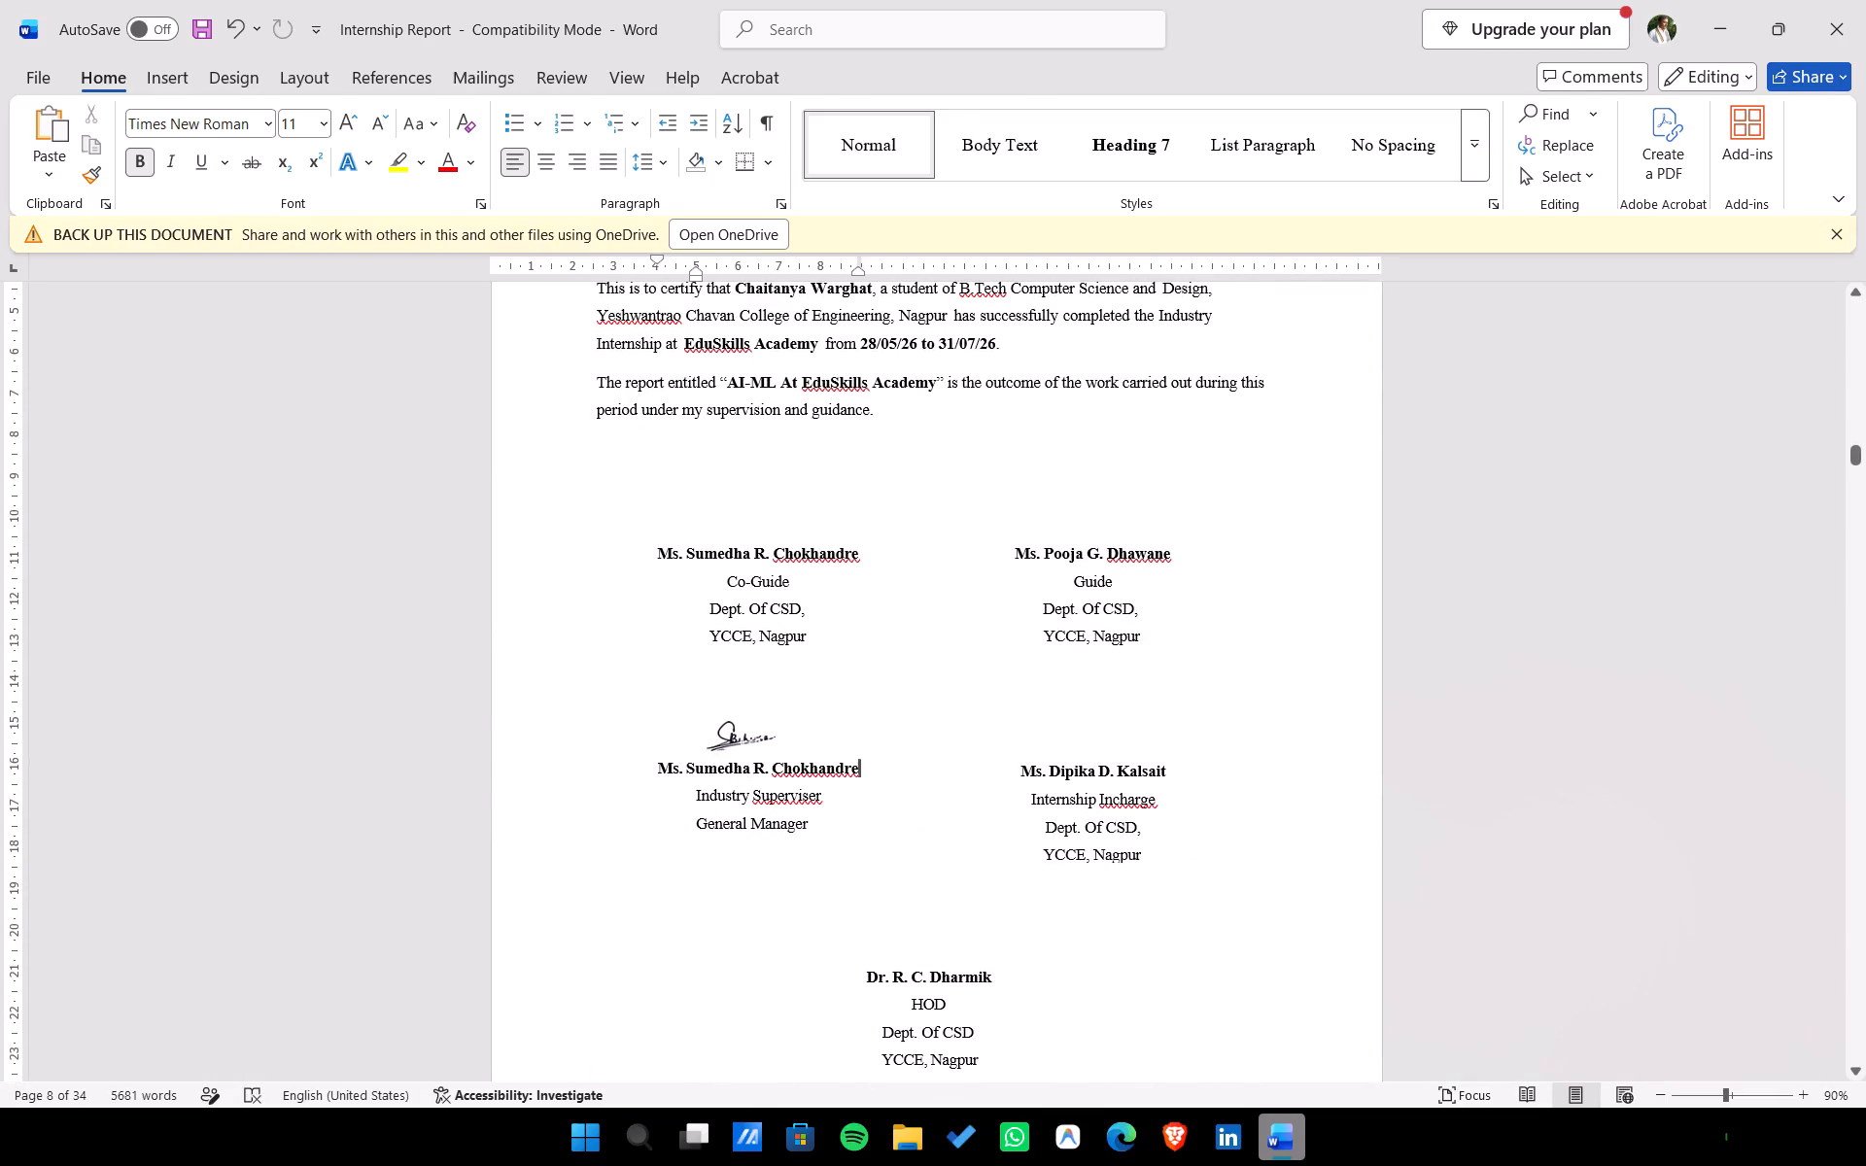
{"action": "key", "text": "Left"}
{"action": "key", "text": "Left"}
{"action": "key", "text": "Left"}
{"action": "key", "text": "Left"}
{"action": "key", "text": "Left"}
{"action": "key", "text": "Left"}
{"action": "key", "text": "Left"}
{"action": "key", "text": "Left"}
{"action": "key", "text": "Left"}
{"action": "key", "text": "Left"}
{"action": "key", "text": "Left"}
{"action": "key", "text": "Left"}
{"action": "key", "text": "Left"}
{"action": "key", "text": "Left"}
{"action": "key", "text": "Left"}
{"action": "key", "text": "Left"}
{"action": "key", "text": "Left"}
{"action": "key", "text": "Left"}
{"action": "key", "text": "Left"}
{"action": "key", "text": "Left"}
{"action": "key", "text": "Down"}
{"action": "key", "text": "Right"}
{"action": "key", "text": "Right"}
{"action": "key", "text": "BackSpace"}
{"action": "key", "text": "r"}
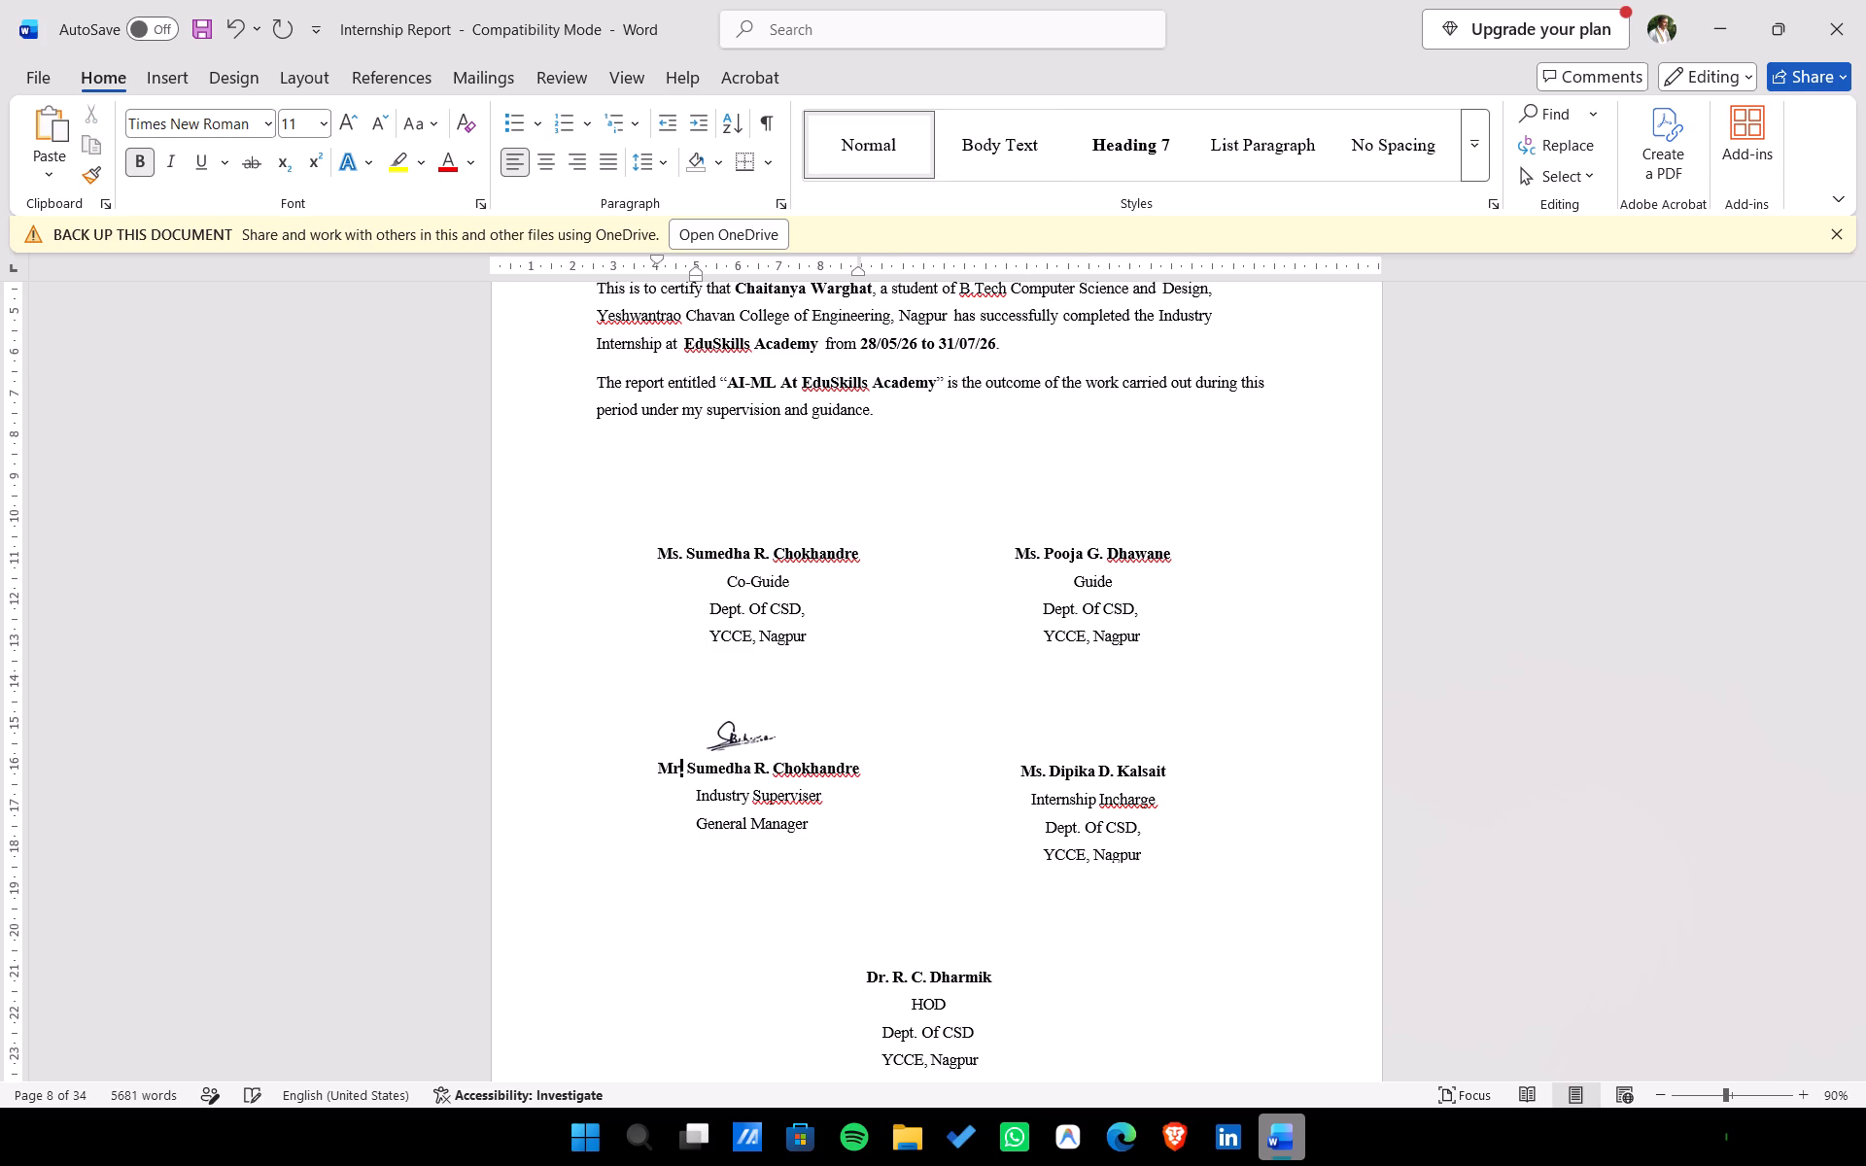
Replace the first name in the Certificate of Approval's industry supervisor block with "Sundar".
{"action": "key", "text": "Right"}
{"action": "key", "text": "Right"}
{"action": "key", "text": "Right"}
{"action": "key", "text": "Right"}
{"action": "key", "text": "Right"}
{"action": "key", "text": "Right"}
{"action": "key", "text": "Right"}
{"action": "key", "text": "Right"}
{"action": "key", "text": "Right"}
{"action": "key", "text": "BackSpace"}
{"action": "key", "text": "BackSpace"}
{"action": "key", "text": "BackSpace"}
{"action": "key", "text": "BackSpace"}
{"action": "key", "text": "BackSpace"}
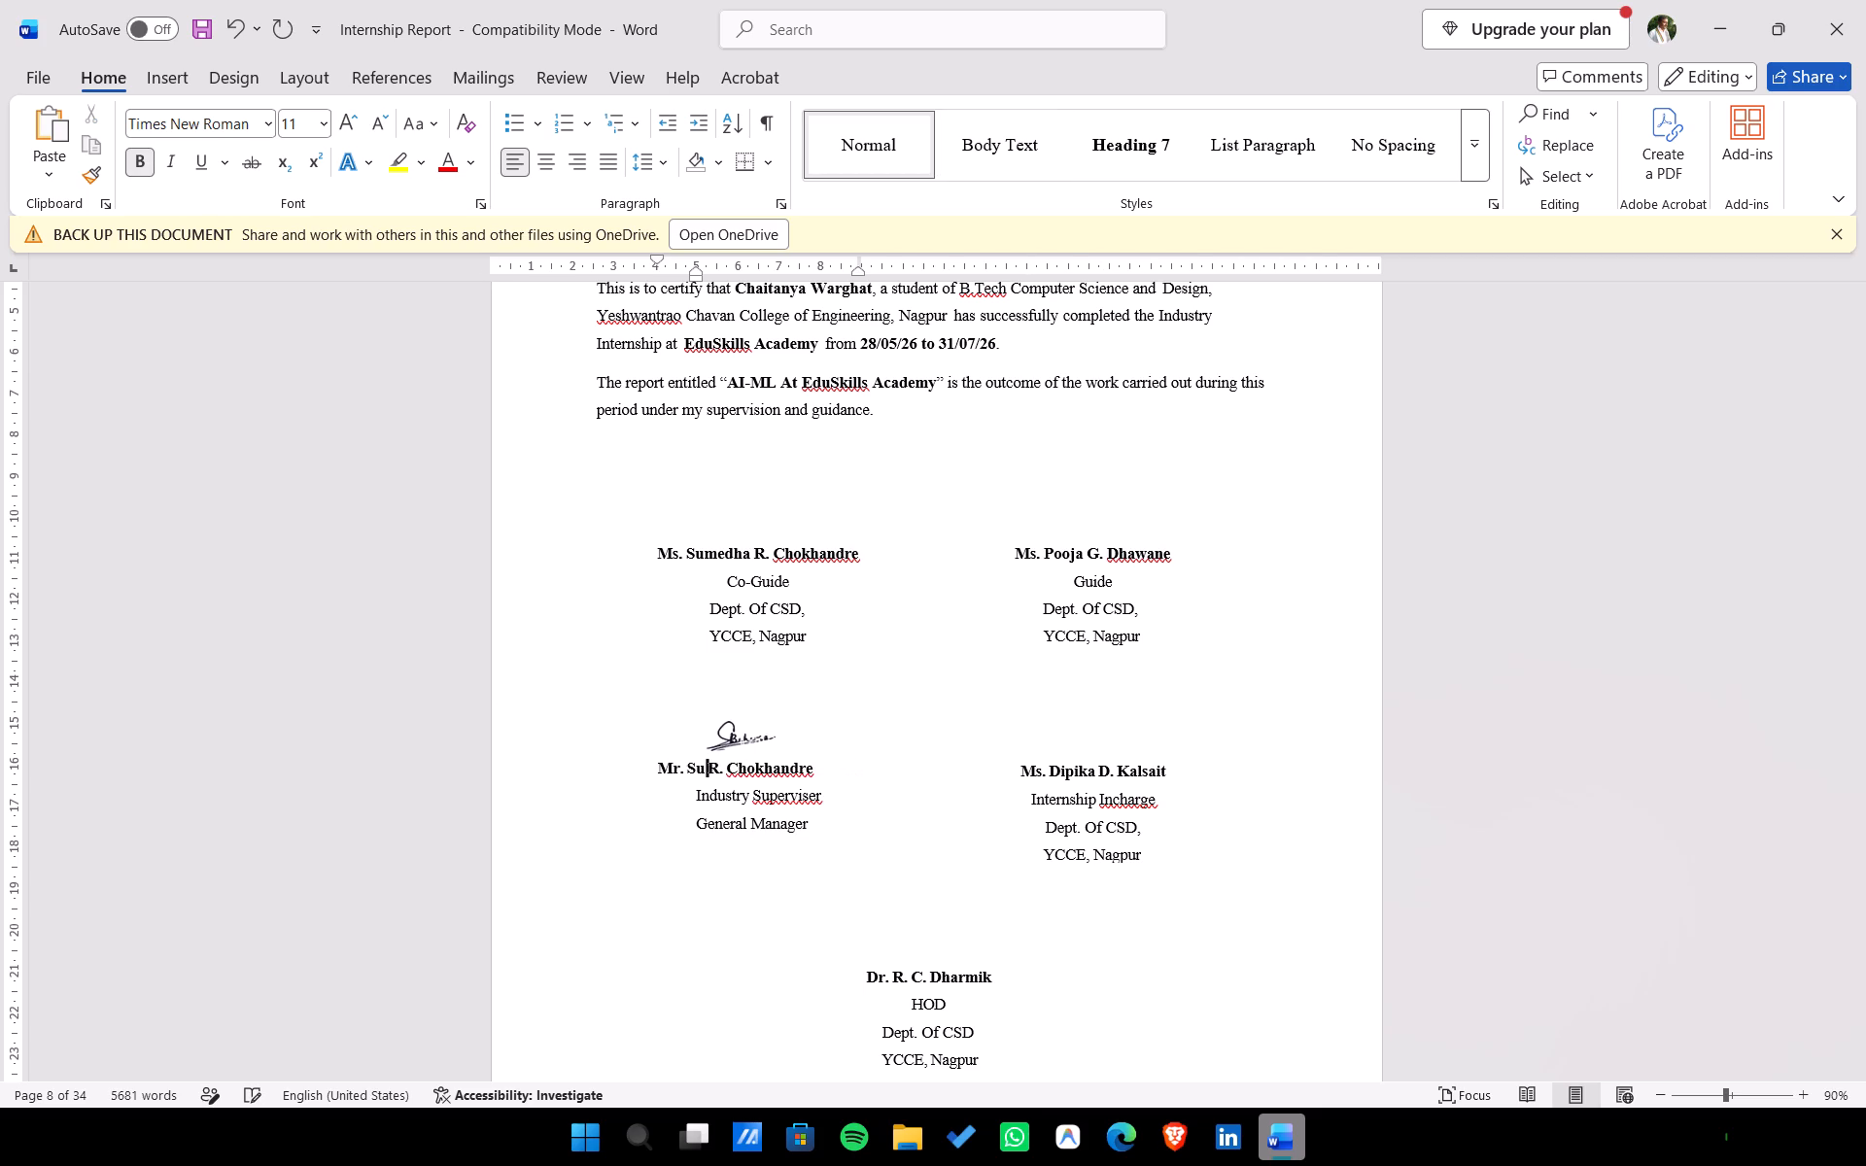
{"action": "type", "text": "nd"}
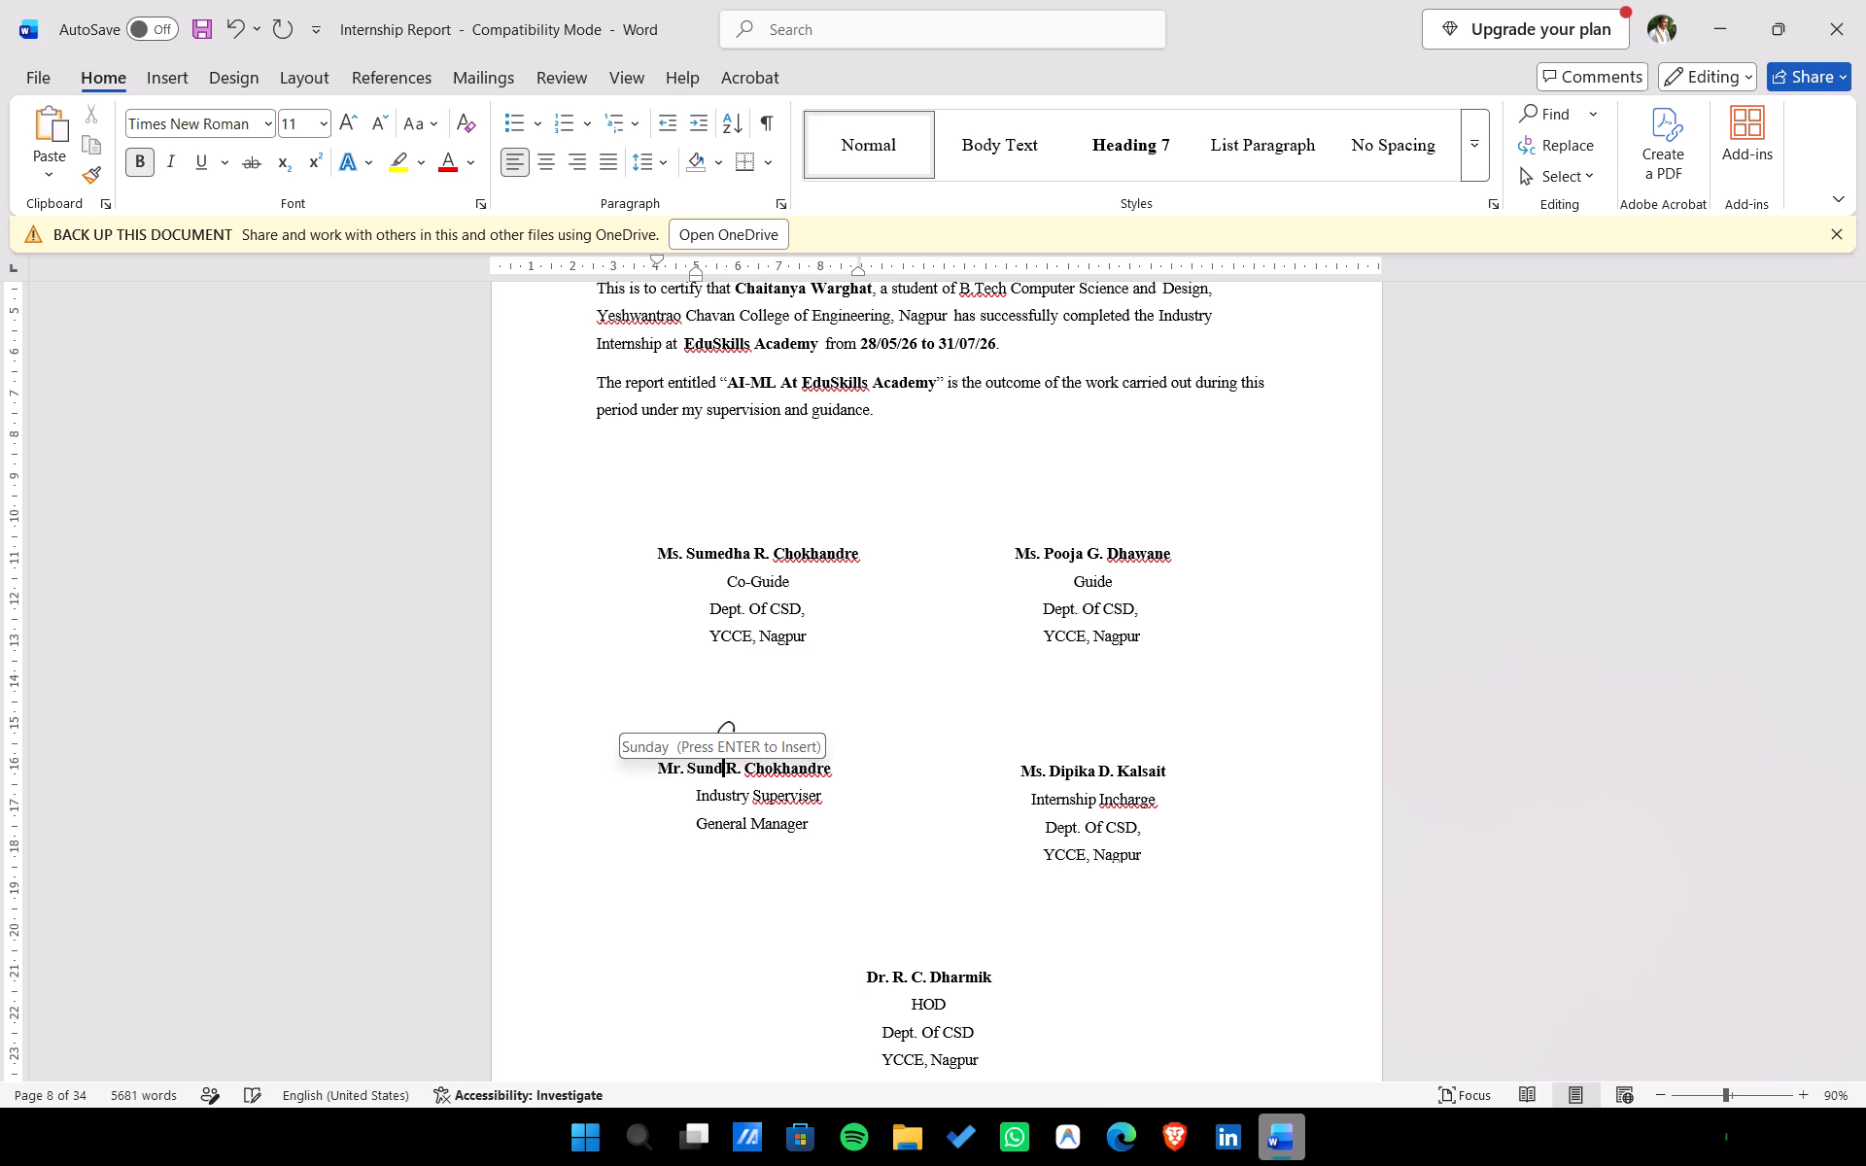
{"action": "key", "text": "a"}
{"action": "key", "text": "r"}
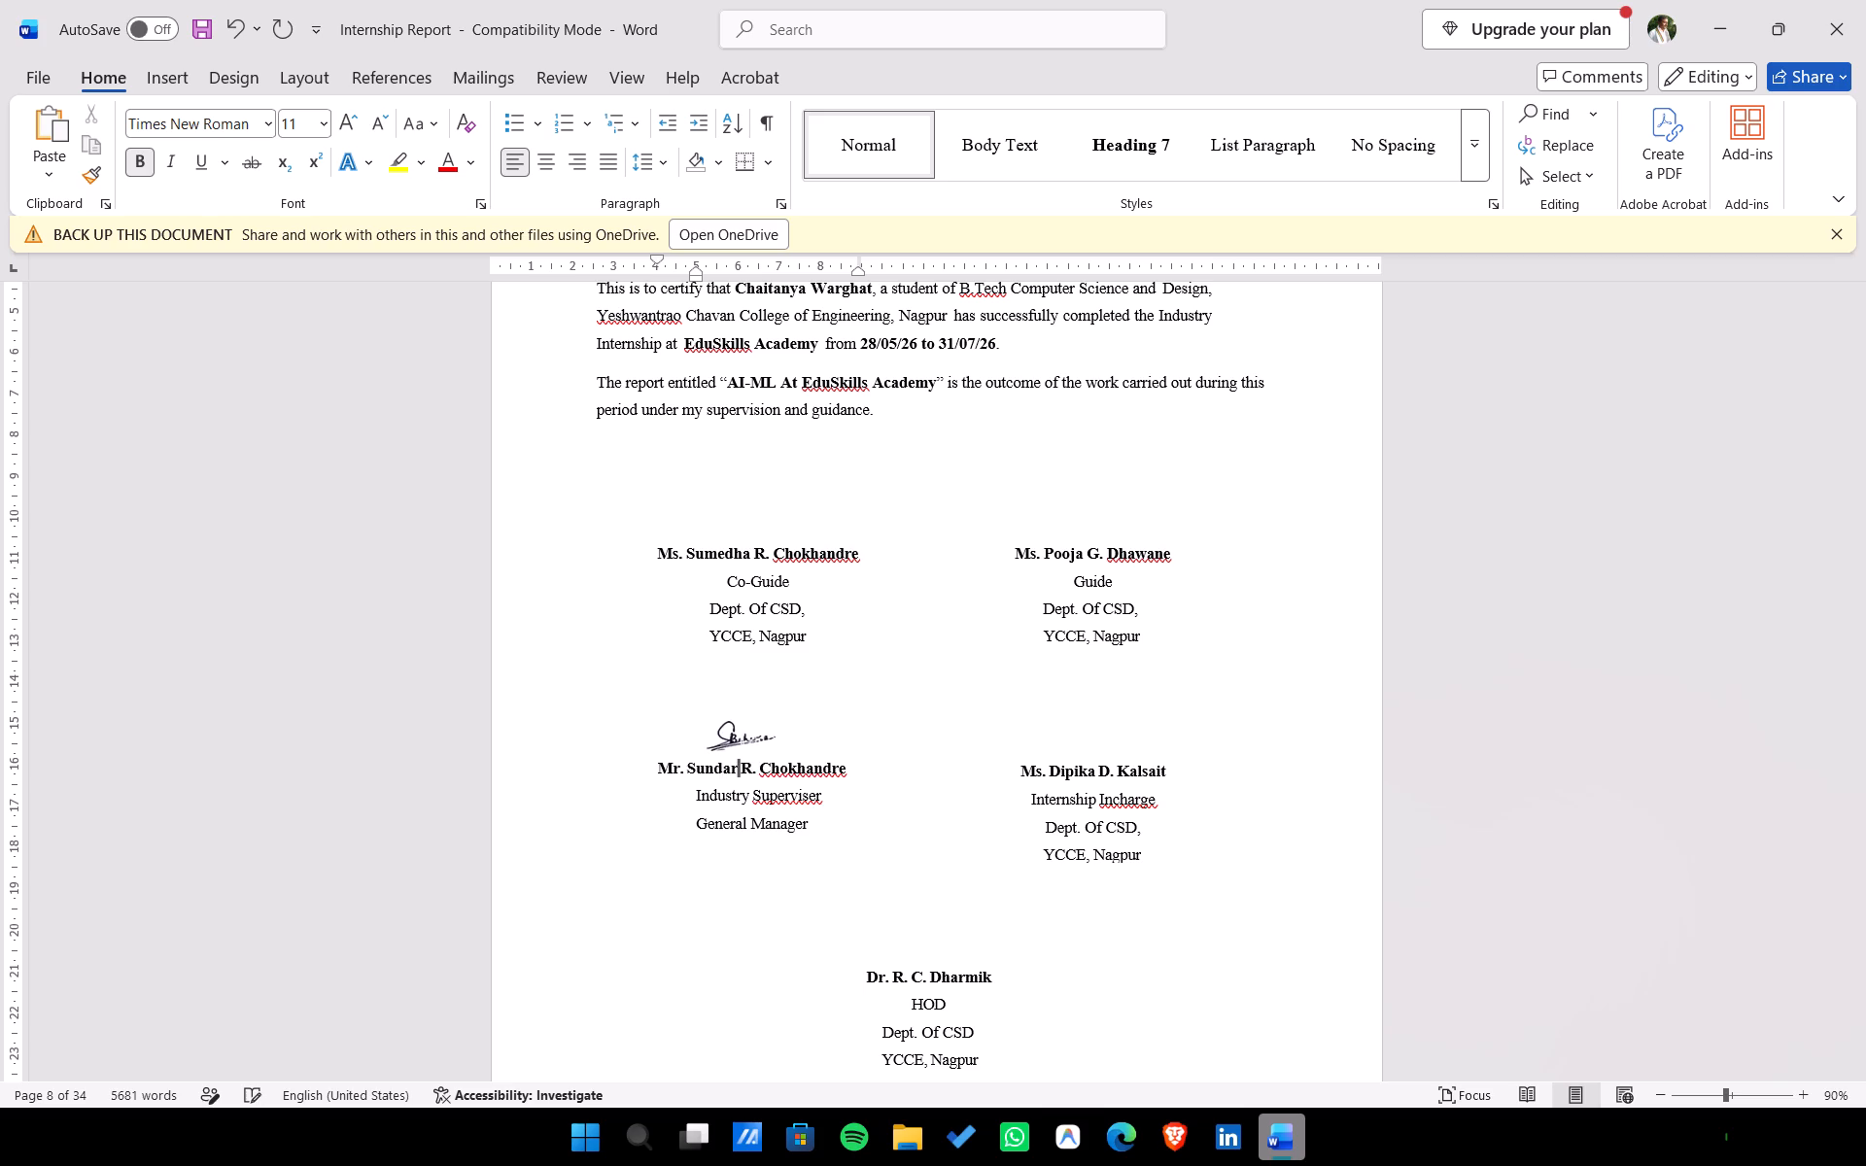
Look up the industry supervisor's name in the offer letter, the attendance sheet's signature block and the title page.
{"action": "scroll", "coordinate": [983, 753], "scroll_direction": "up", "scroll_amount": 5}
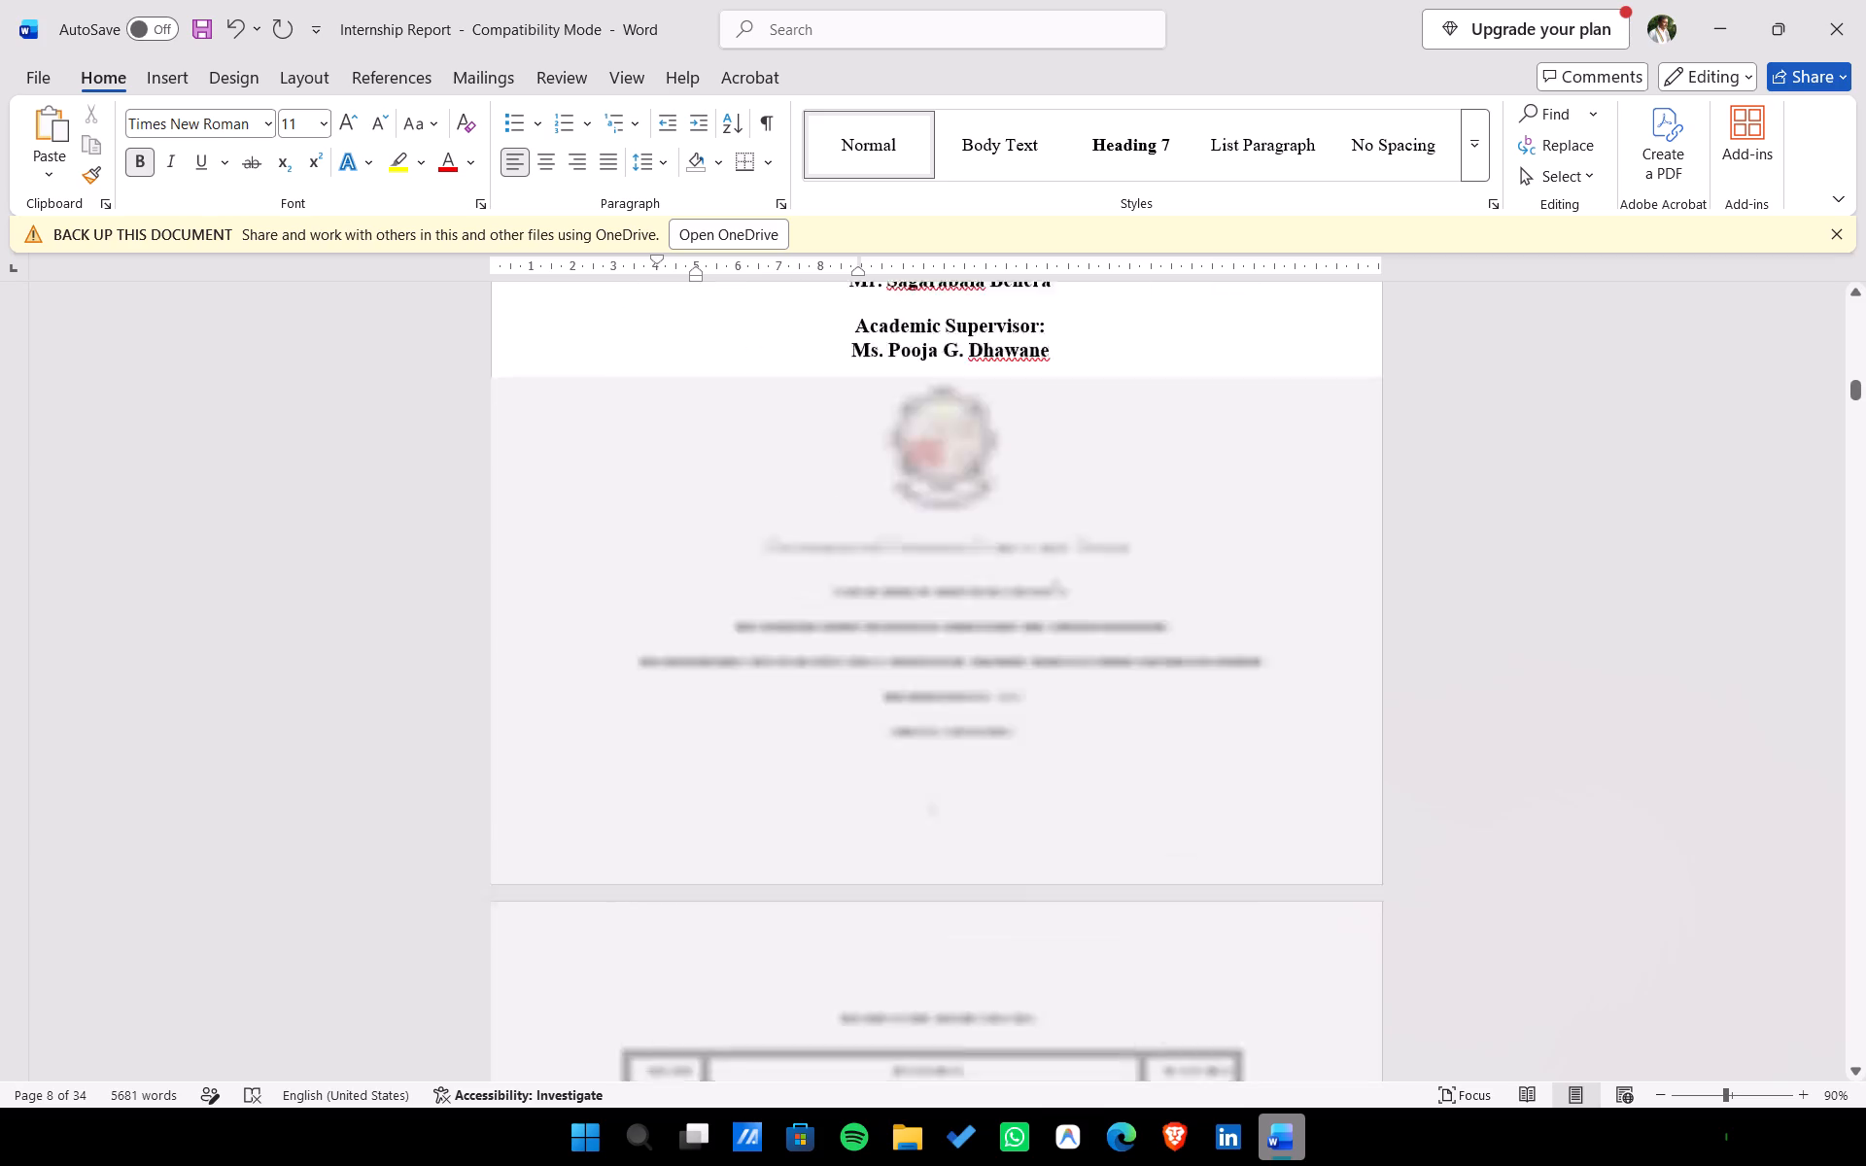
{"action": "scroll", "coordinate": [983, 753], "scroll_direction": "up", "scroll_amount": 7}
{"action": "scroll", "coordinate": [983, 753], "scroll_direction": "down", "scroll_amount": 1}
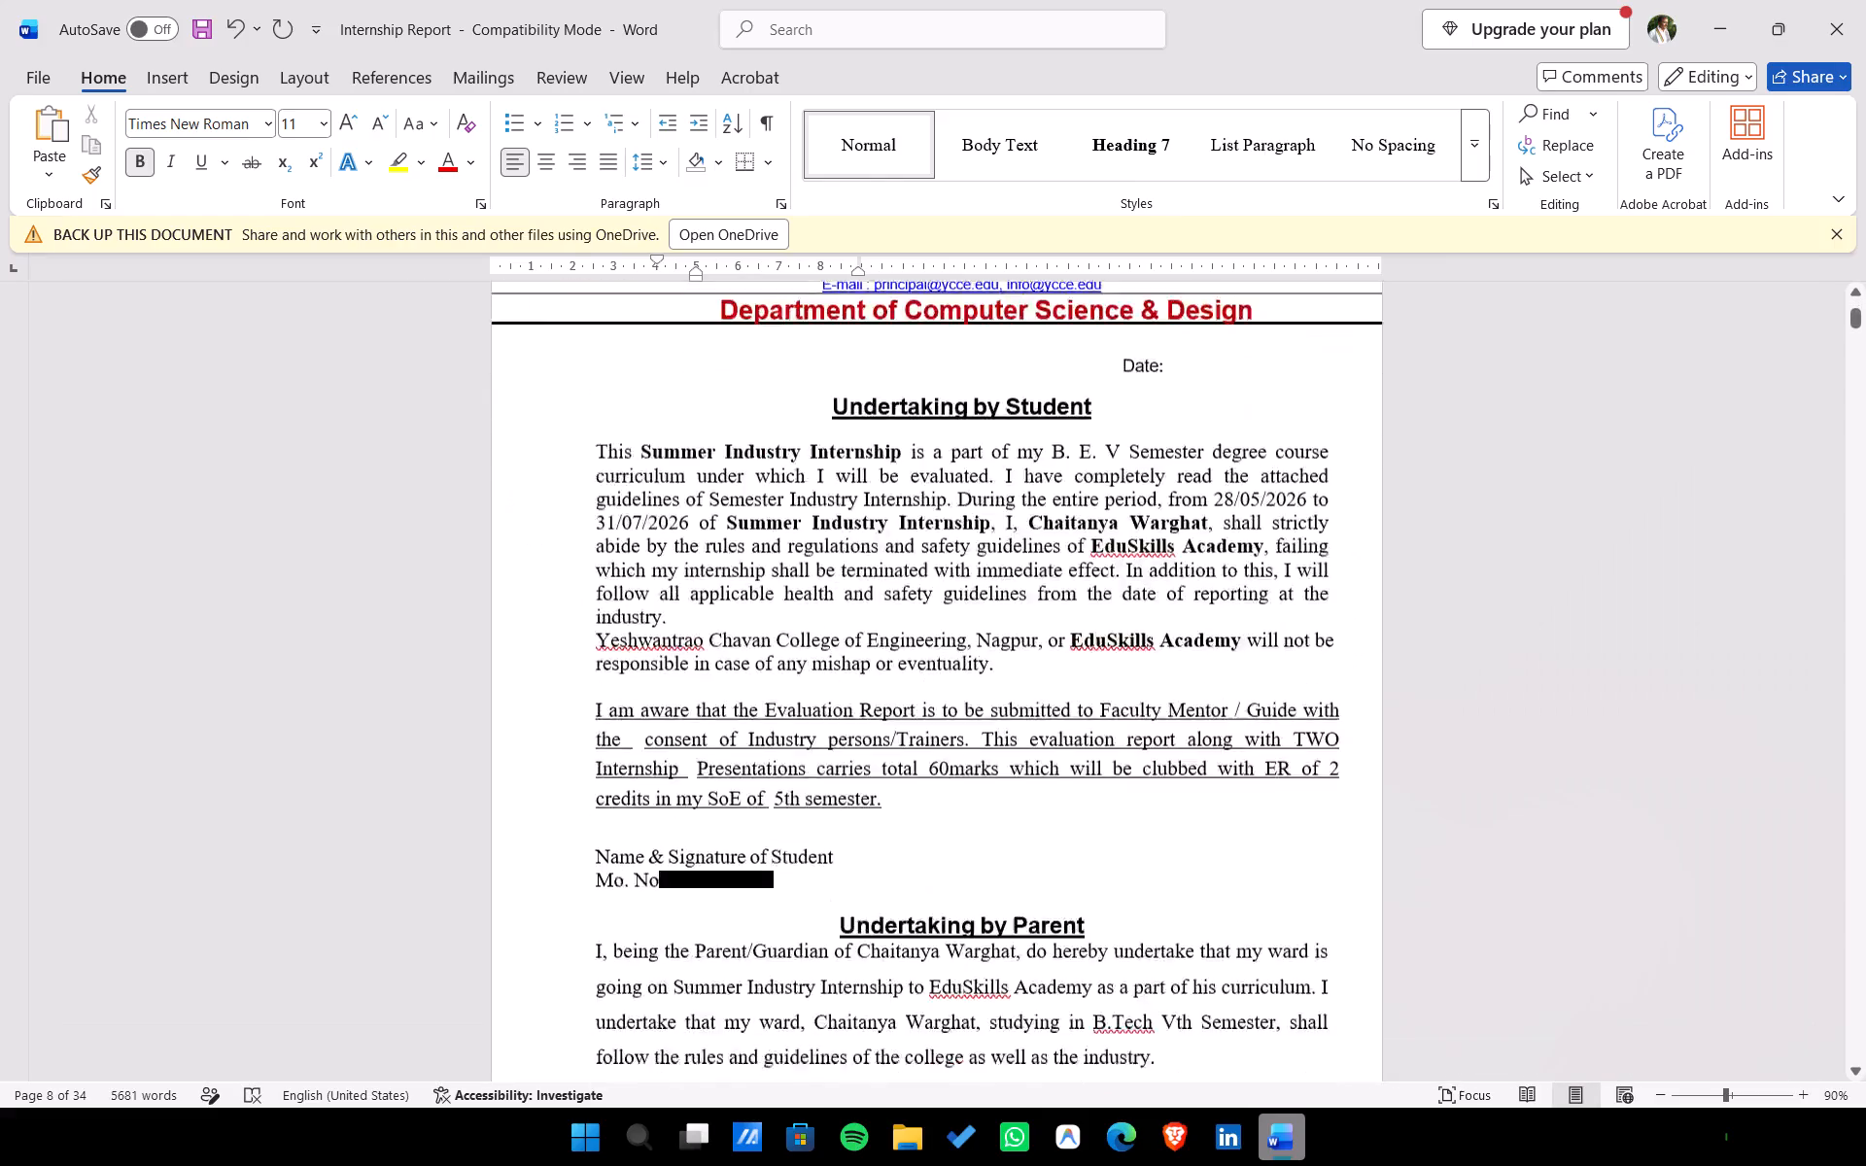
{"action": "scroll", "coordinate": [983, 753], "scroll_direction": "down", "scroll_amount": 3}
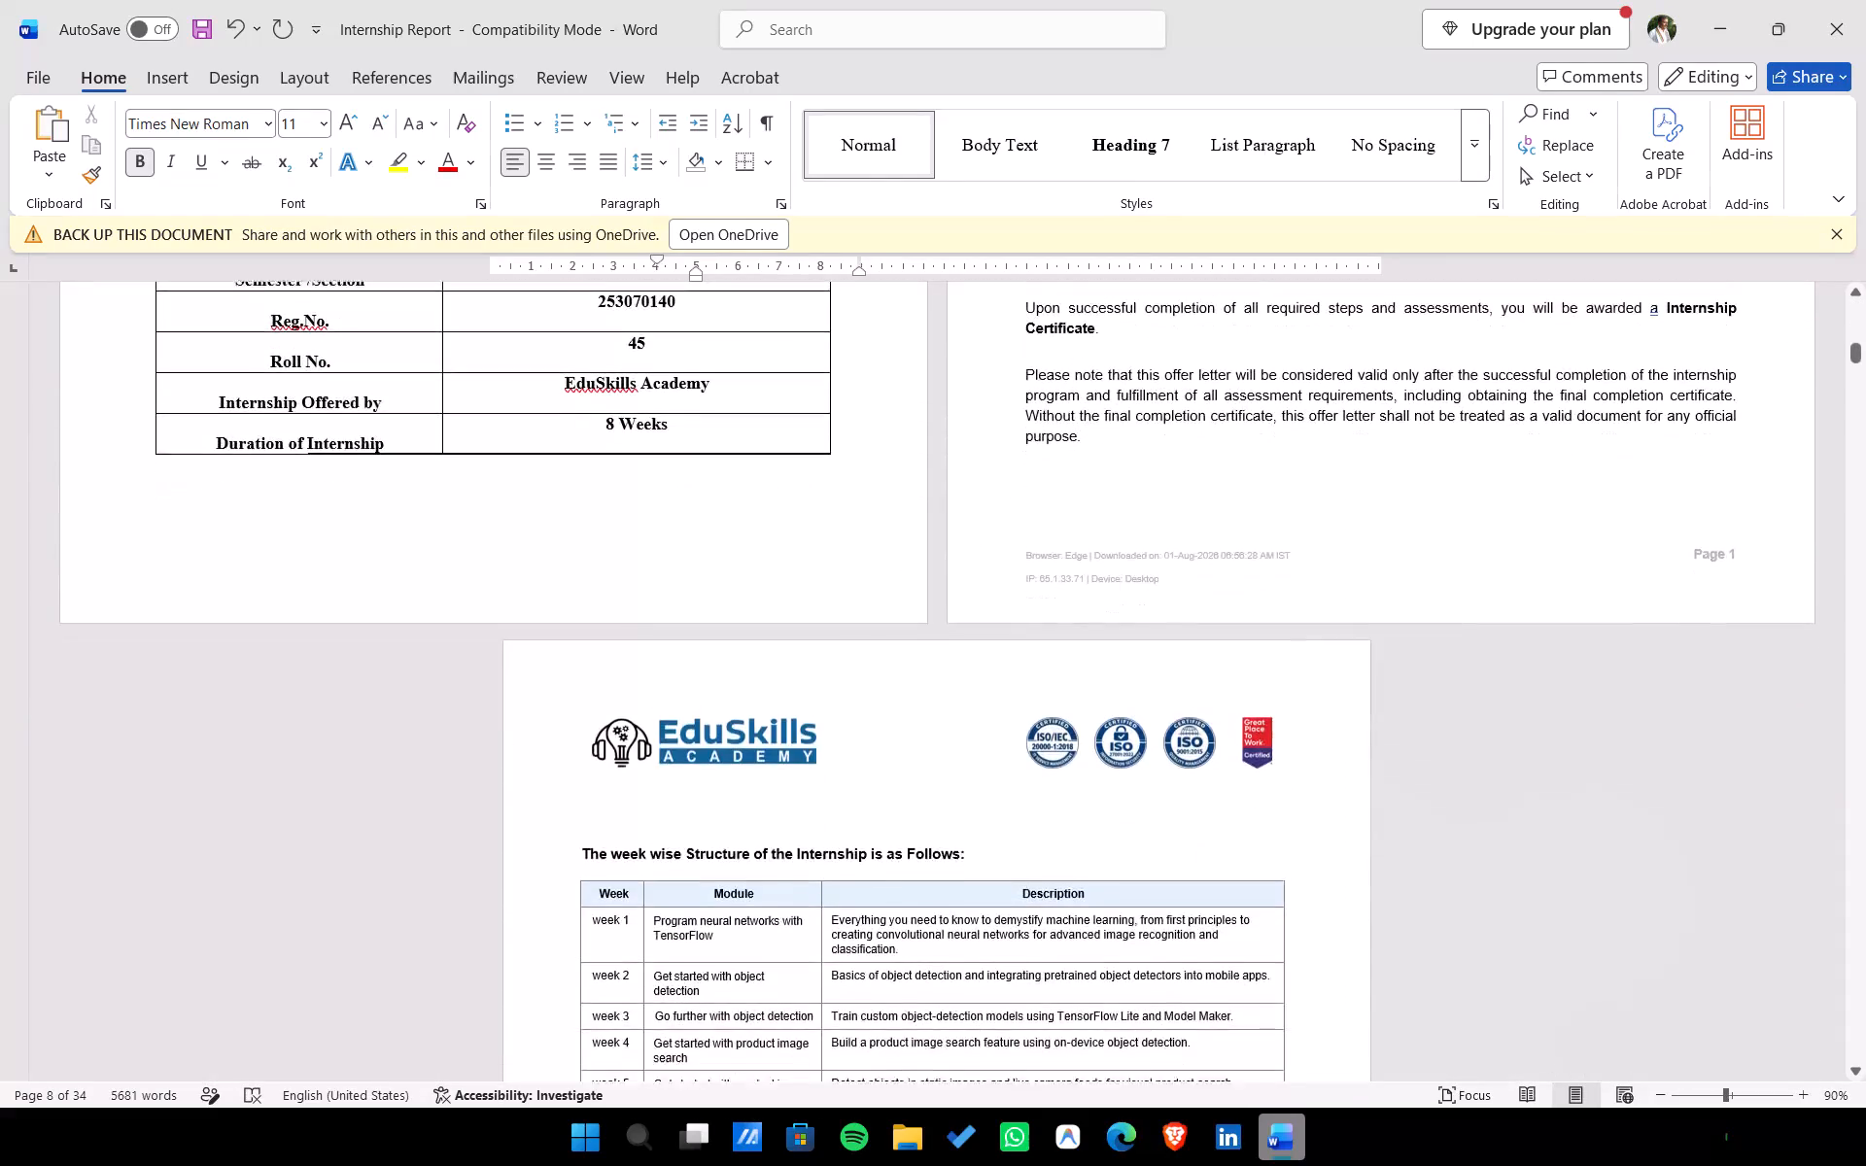
{"action": "scroll", "coordinate": [983, 753], "scroll_direction": "down", "scroll_amount": 2}
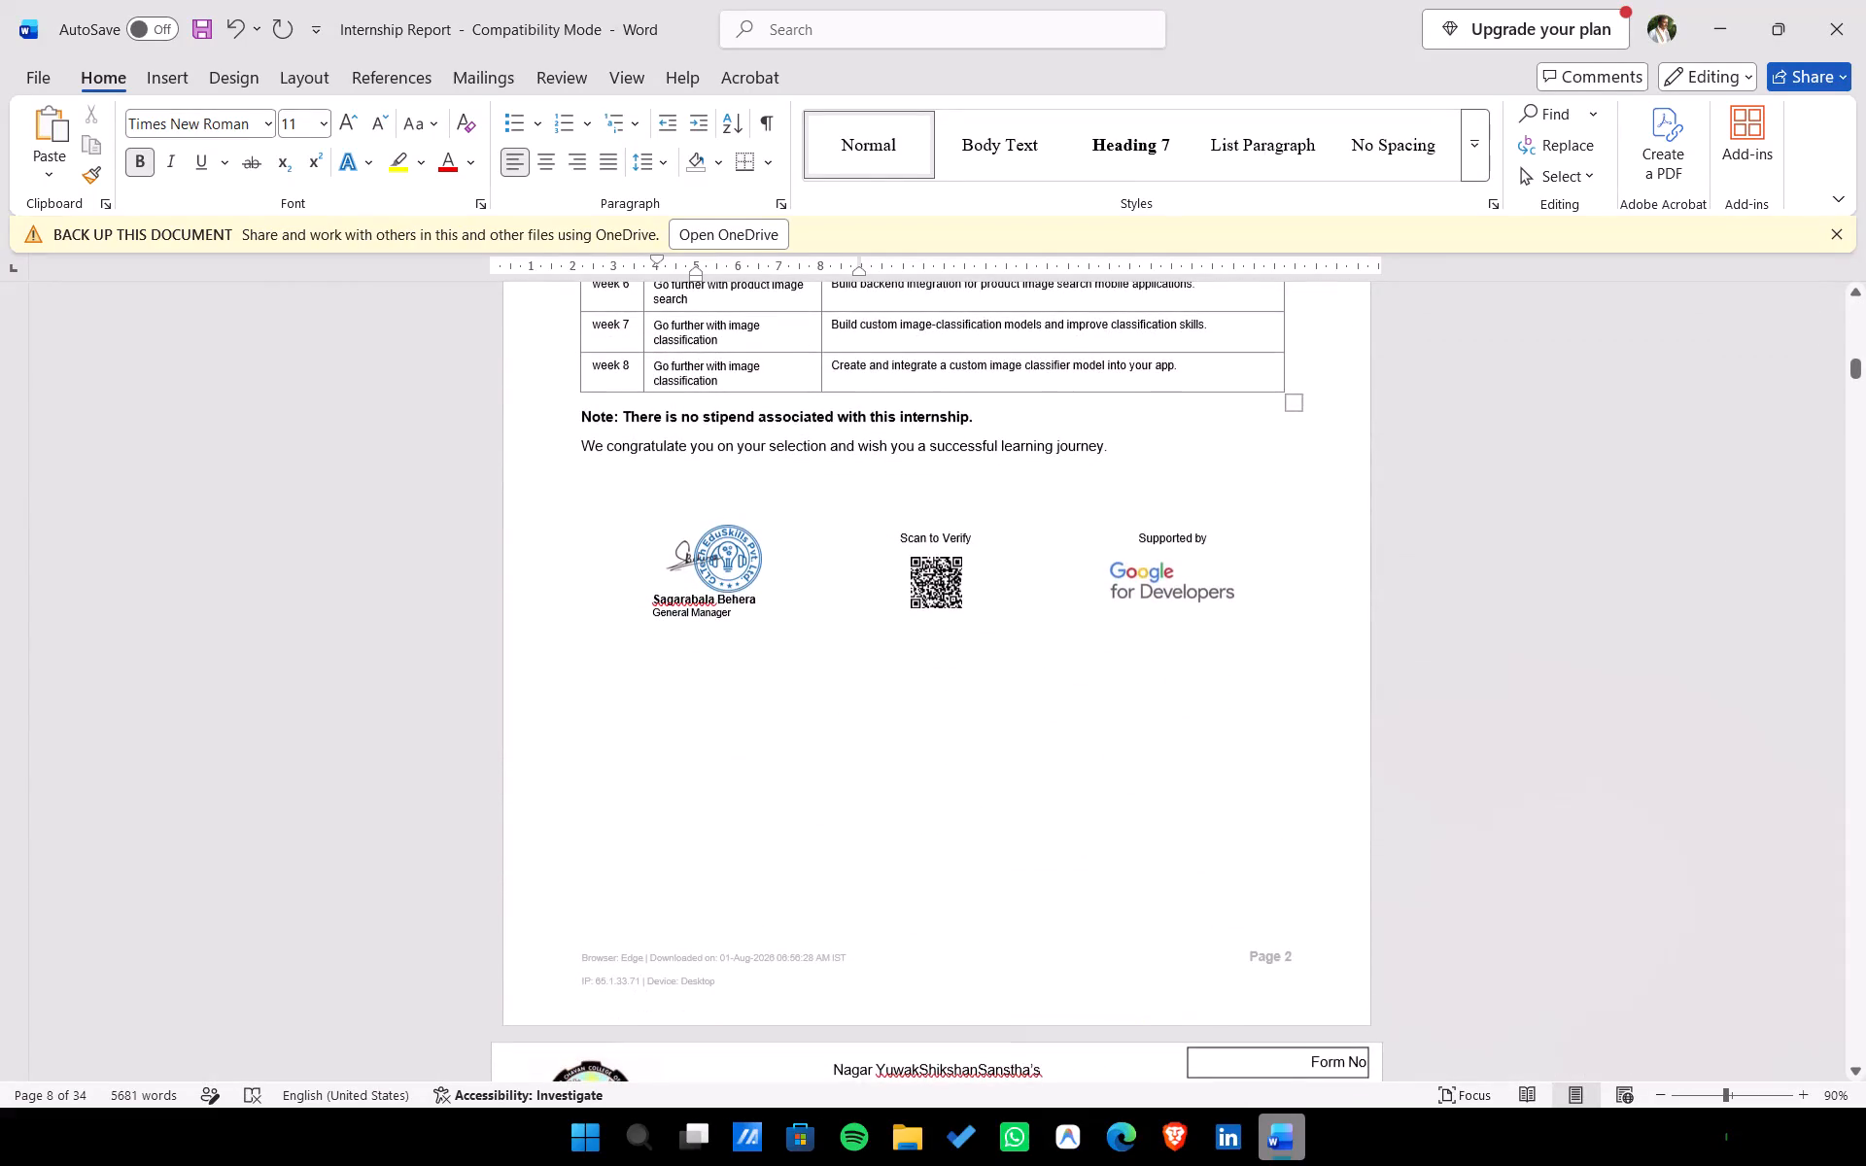
{"action": "scroll", "coordinate": [833, 706], "scroll_direction": "down", "scroll_amount": 1}
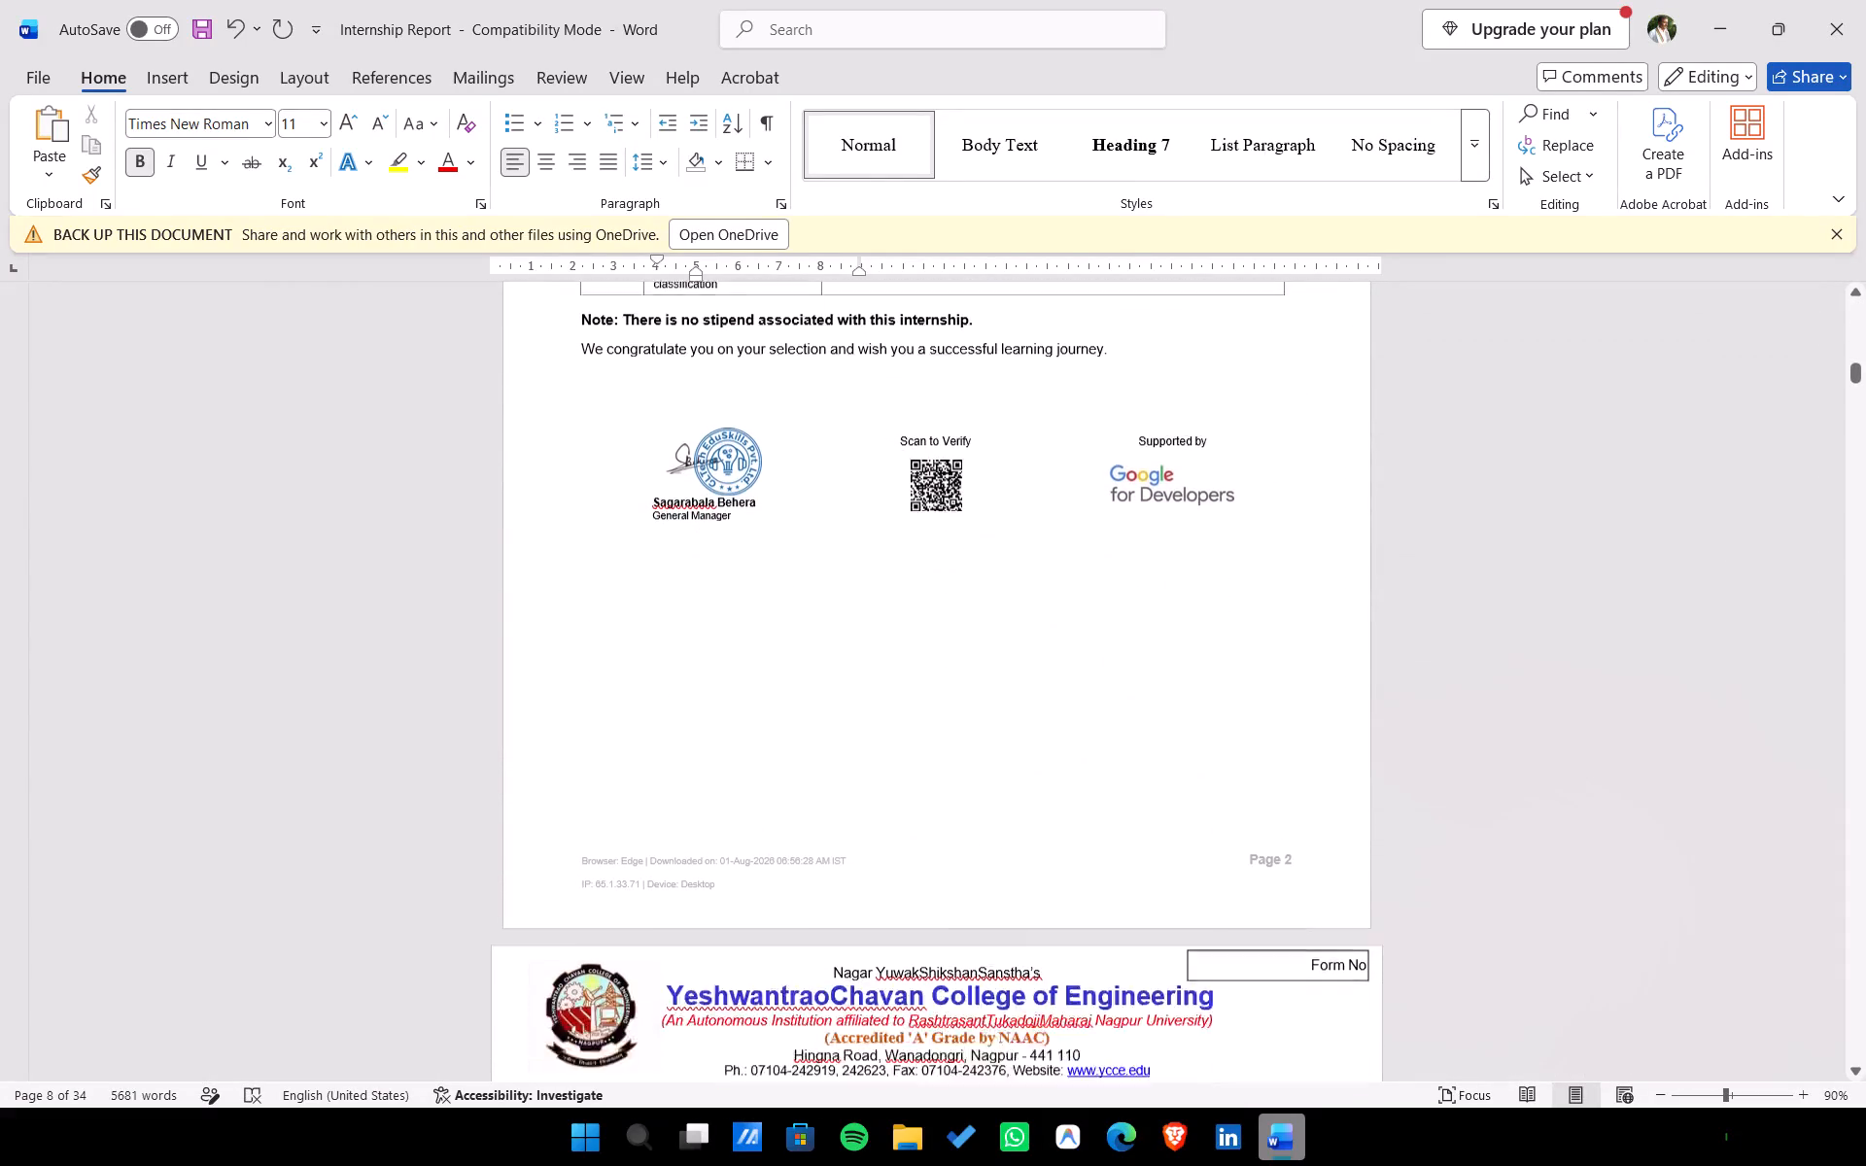
{"action": "scroll", "coordinate": [833, 706], "scroll_direction": "down", "scroll_amount": 3}
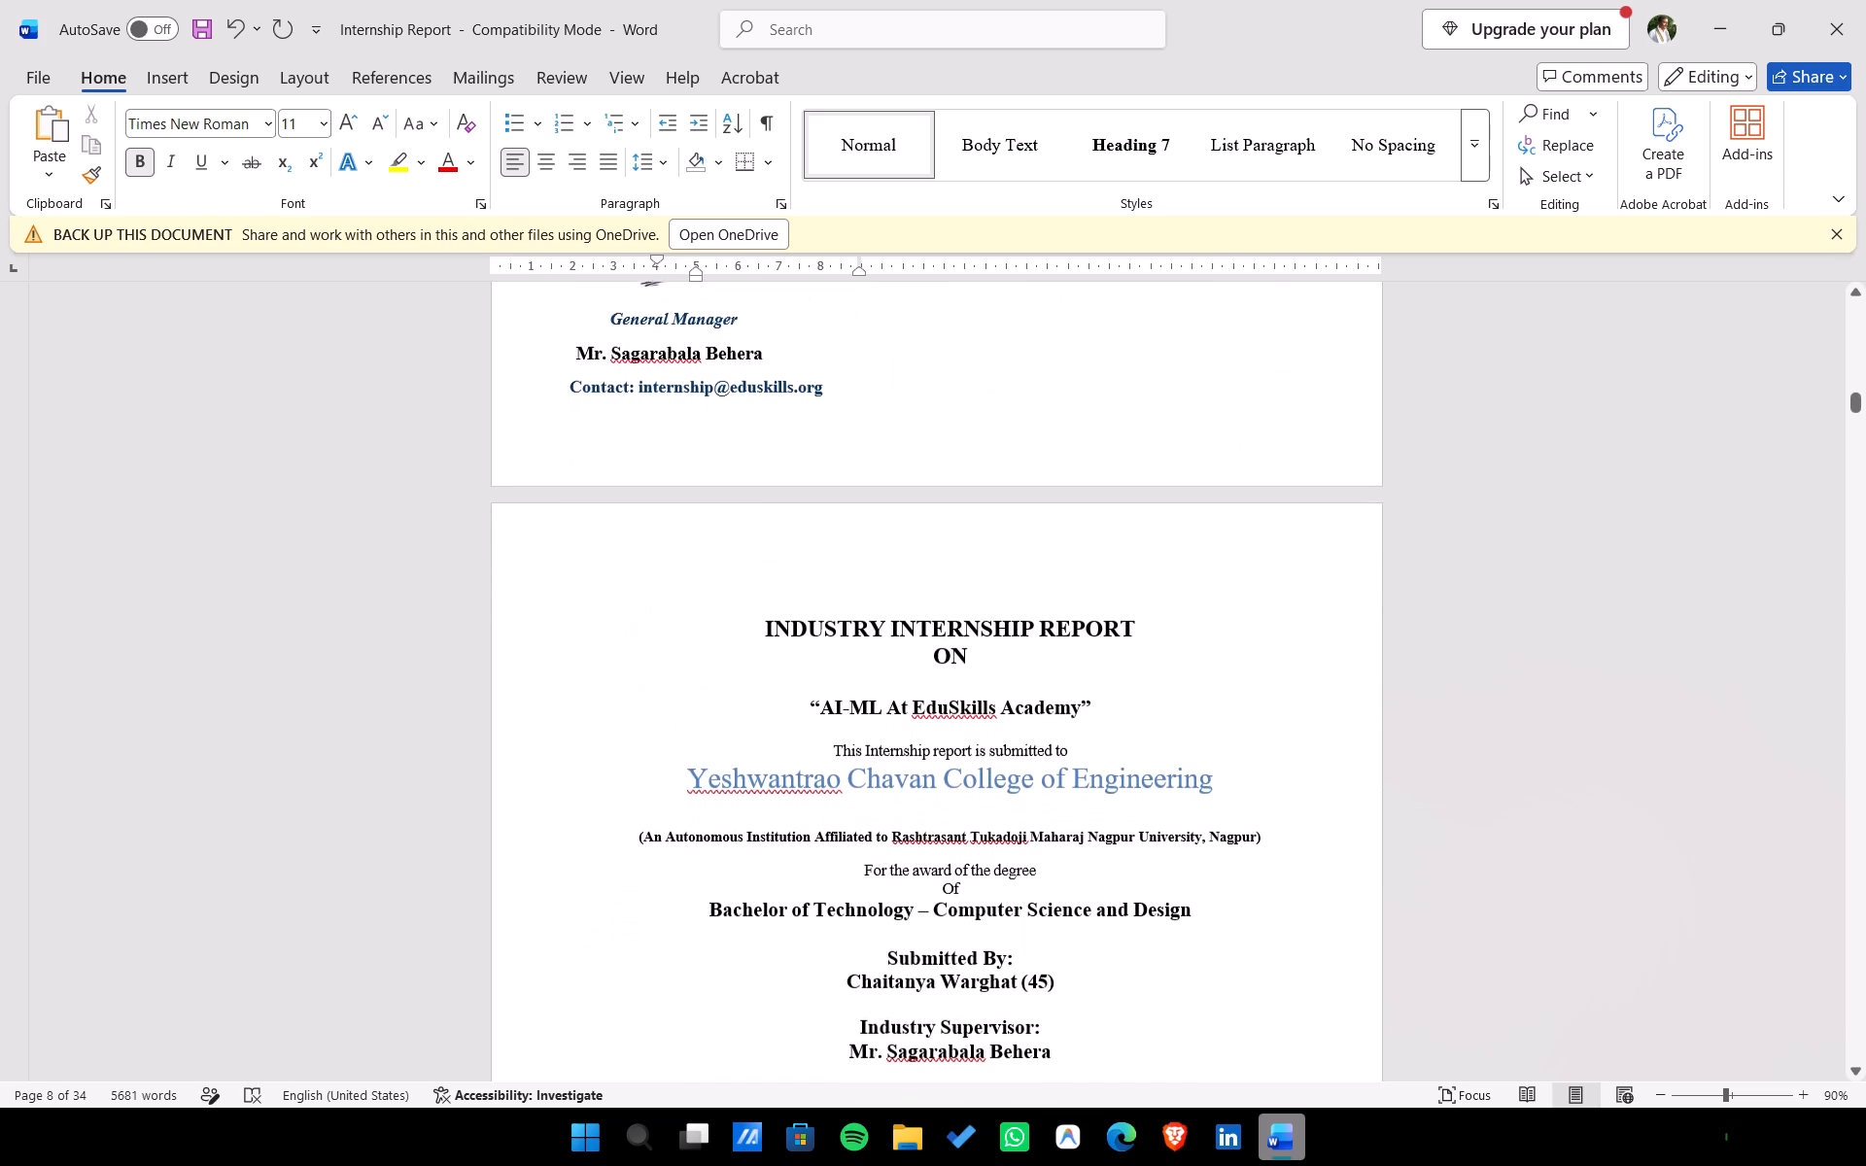
{"action": "scroll", "coordinate": [833, 706], "scroll_direction": "down", "scroll_amount": 2}
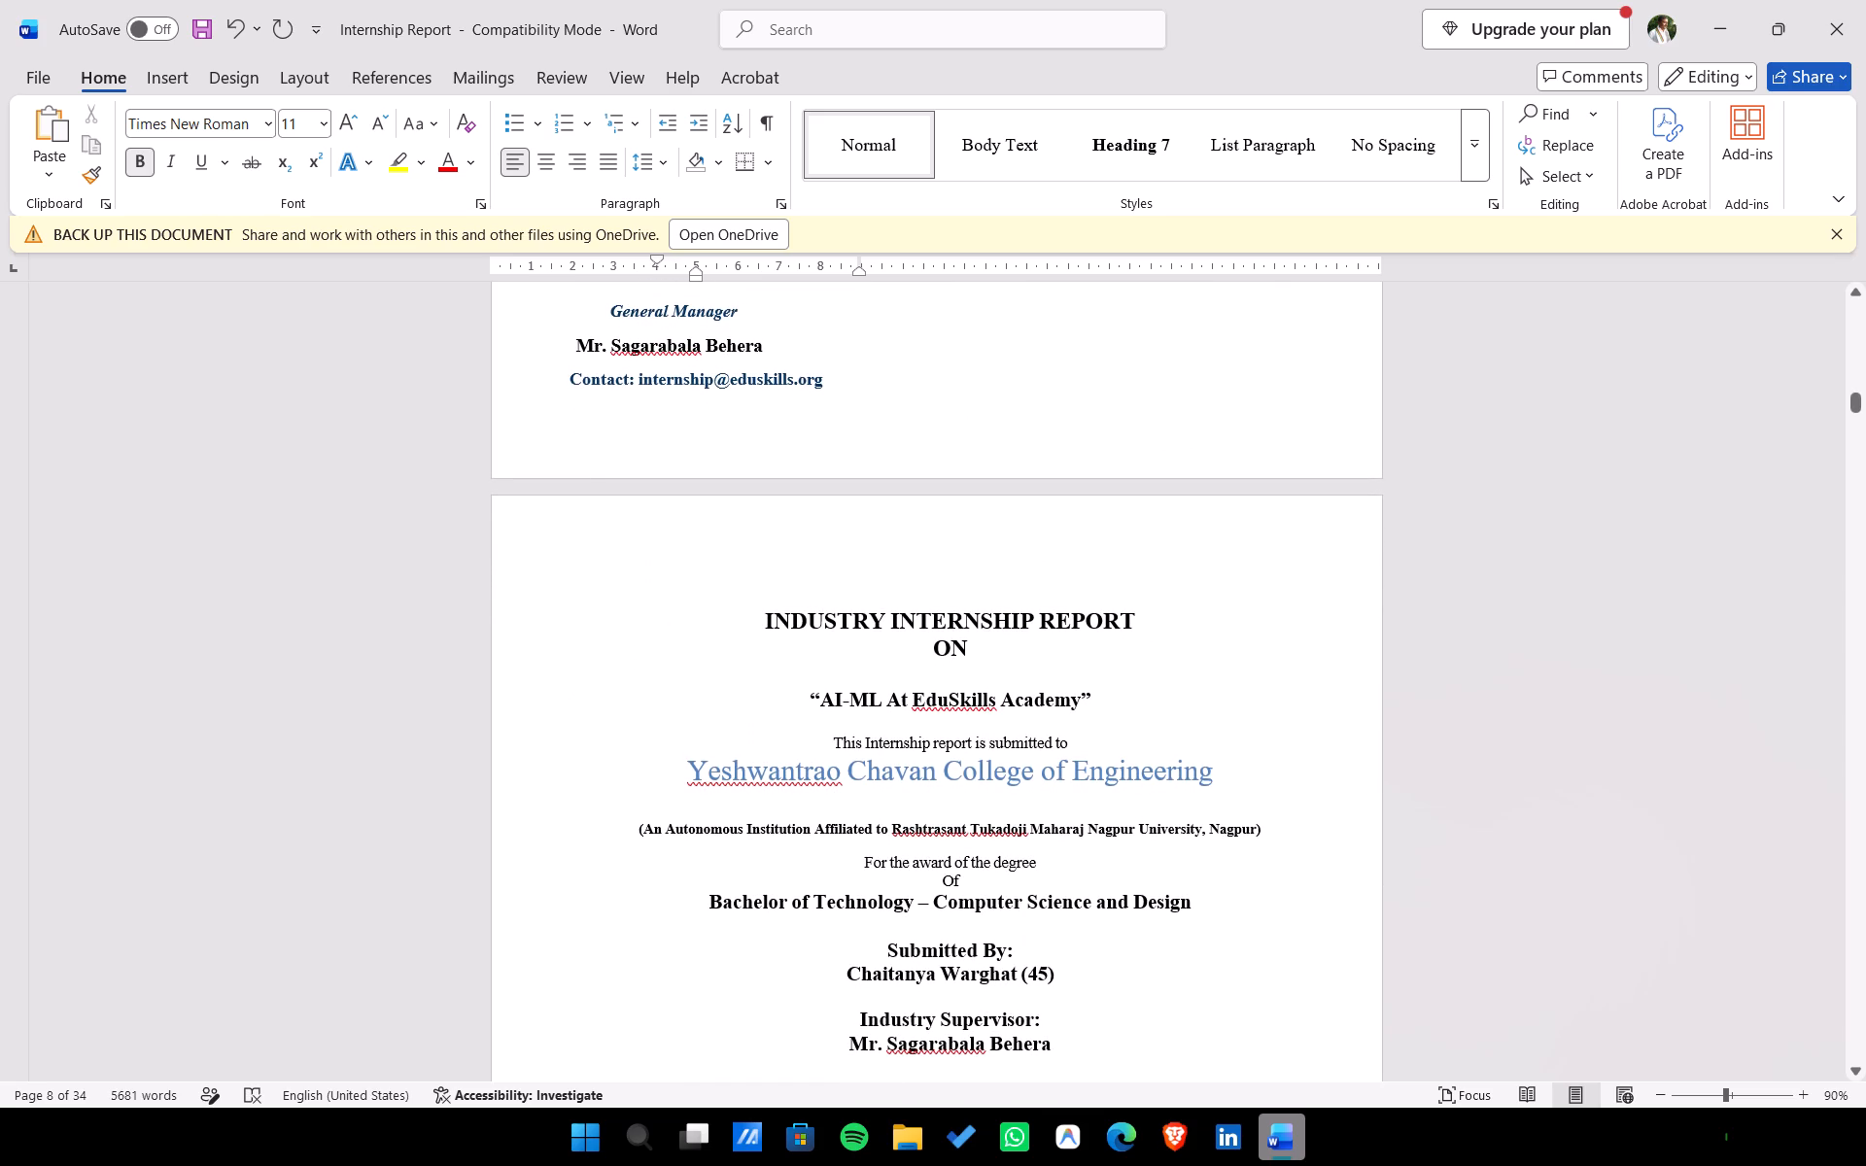
{"action": "scroll", "coordinate": [833, 706], "scroll_direction": "down", "scroll_amount": 3}
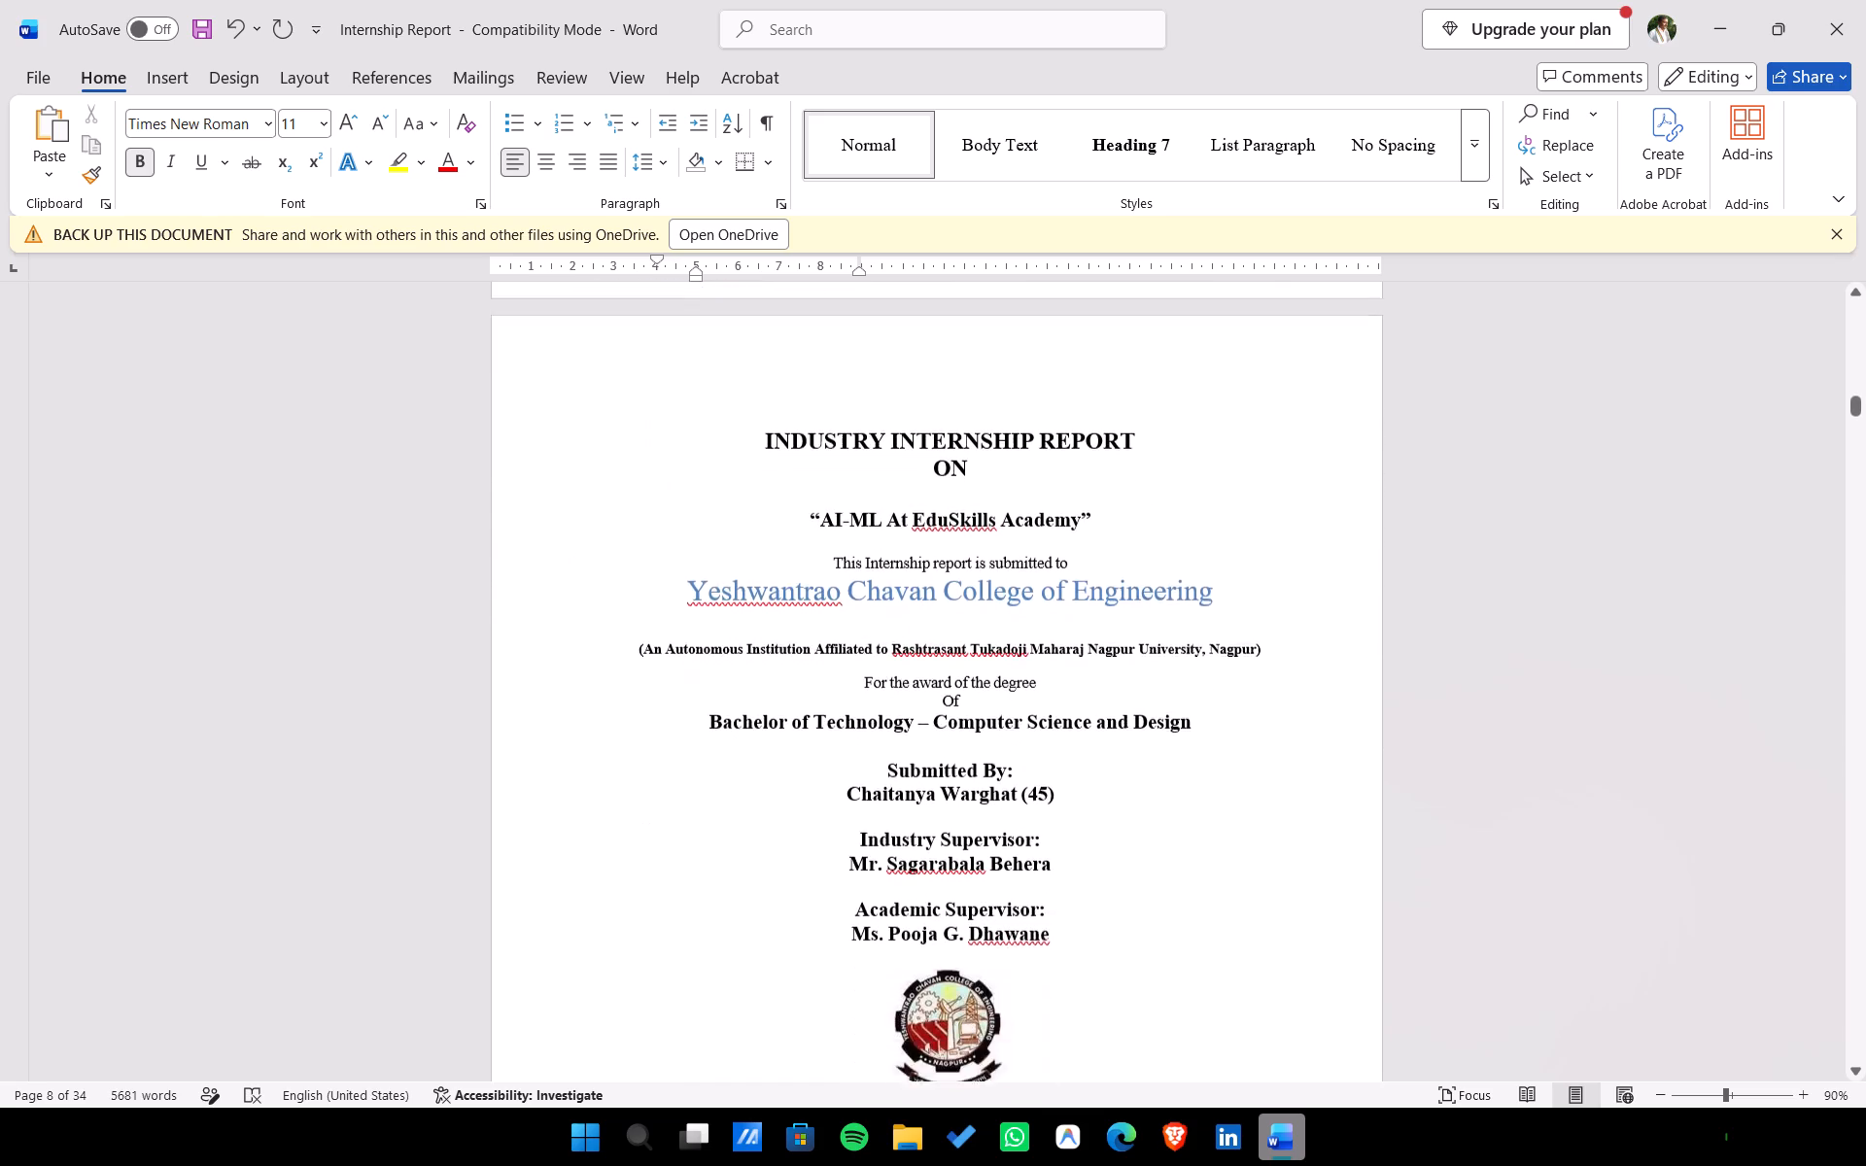
{"action": "scroll", "coordinate": [833, 706], "scroll_direction": "down", "scroll_amount": 5}
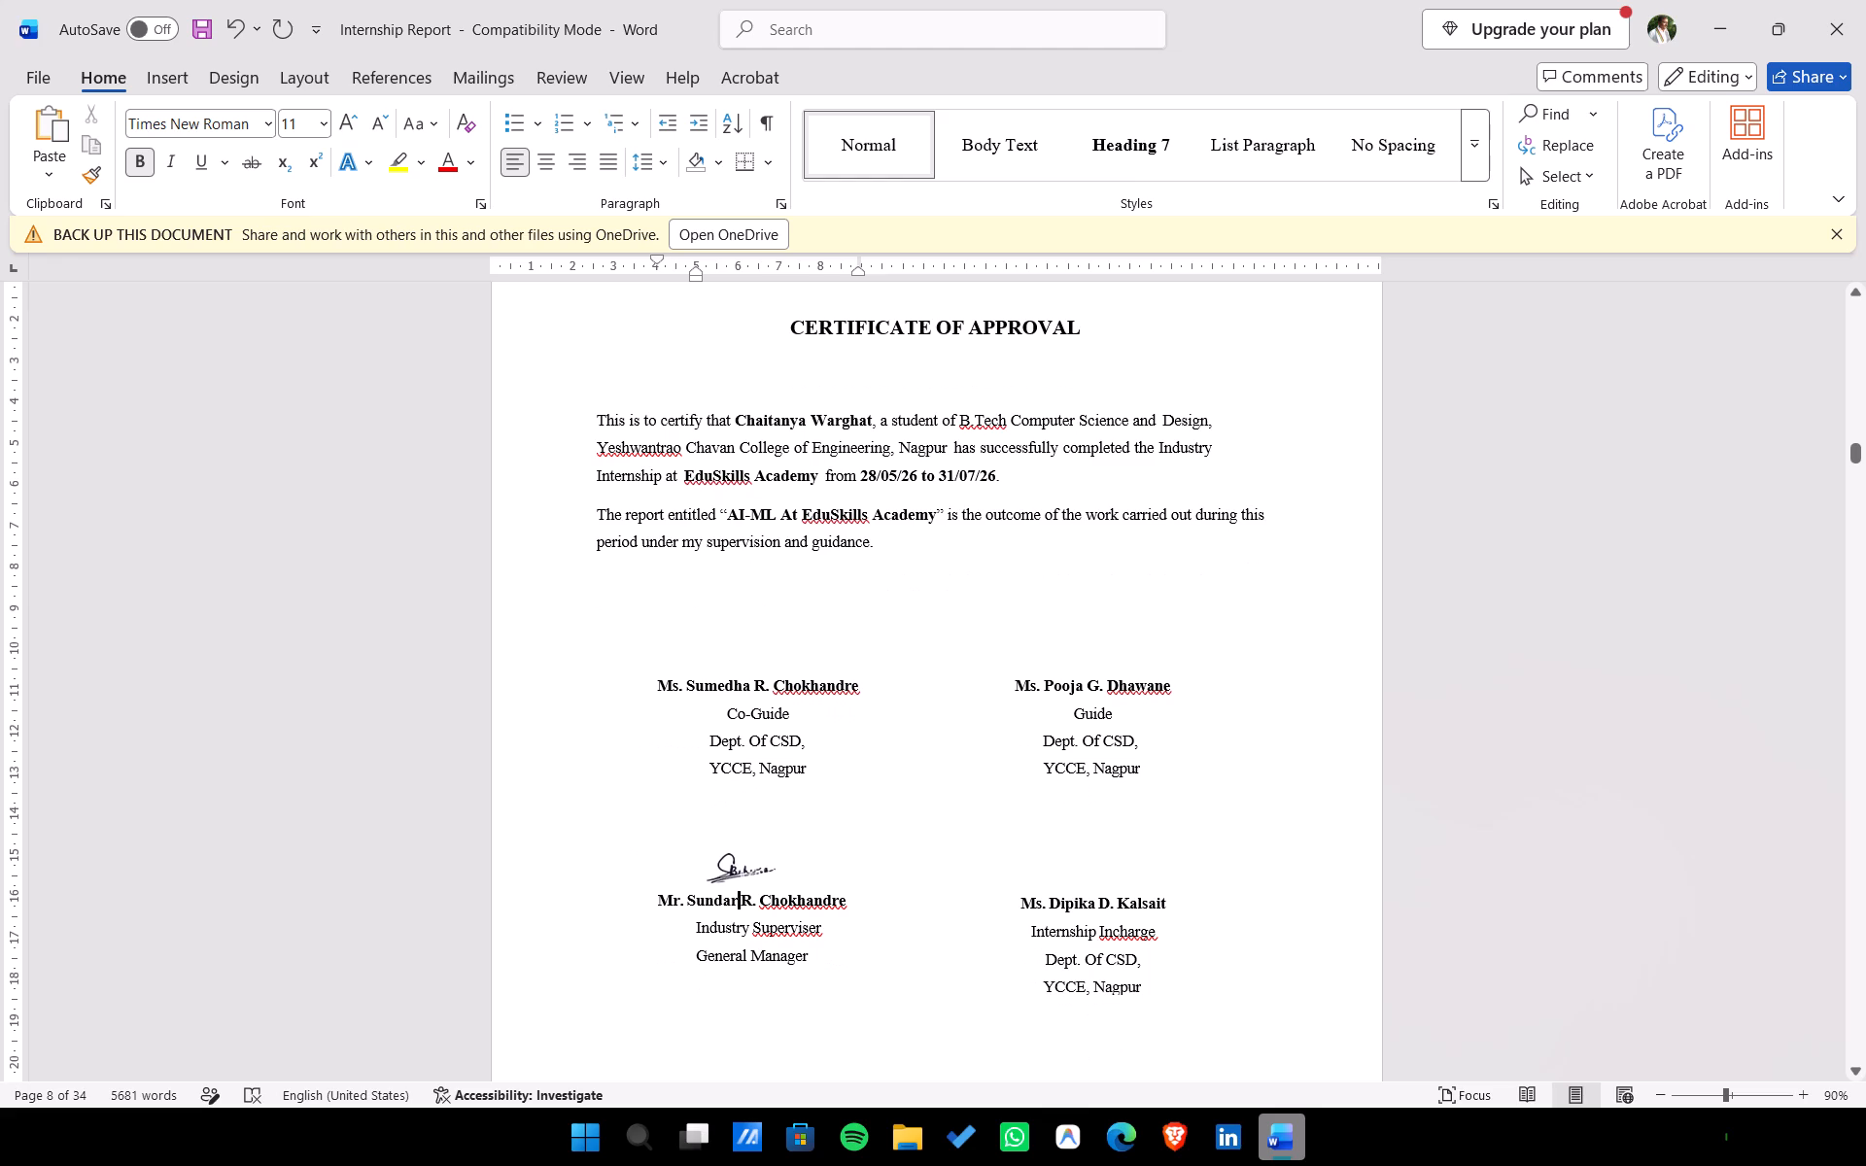
Replace the first name in the Certificate of Approval's industry supervisor block with the supervisor's first name from the title page.
{"action": "key", "text": "BackSpace"}
{"action": "key", "text": "BackSpace"}
{"action": "key", "text": "BackSpace"}
{"action": "key", "text": "BackSpace"}
{"action": "key", "text": "BackSpace"}
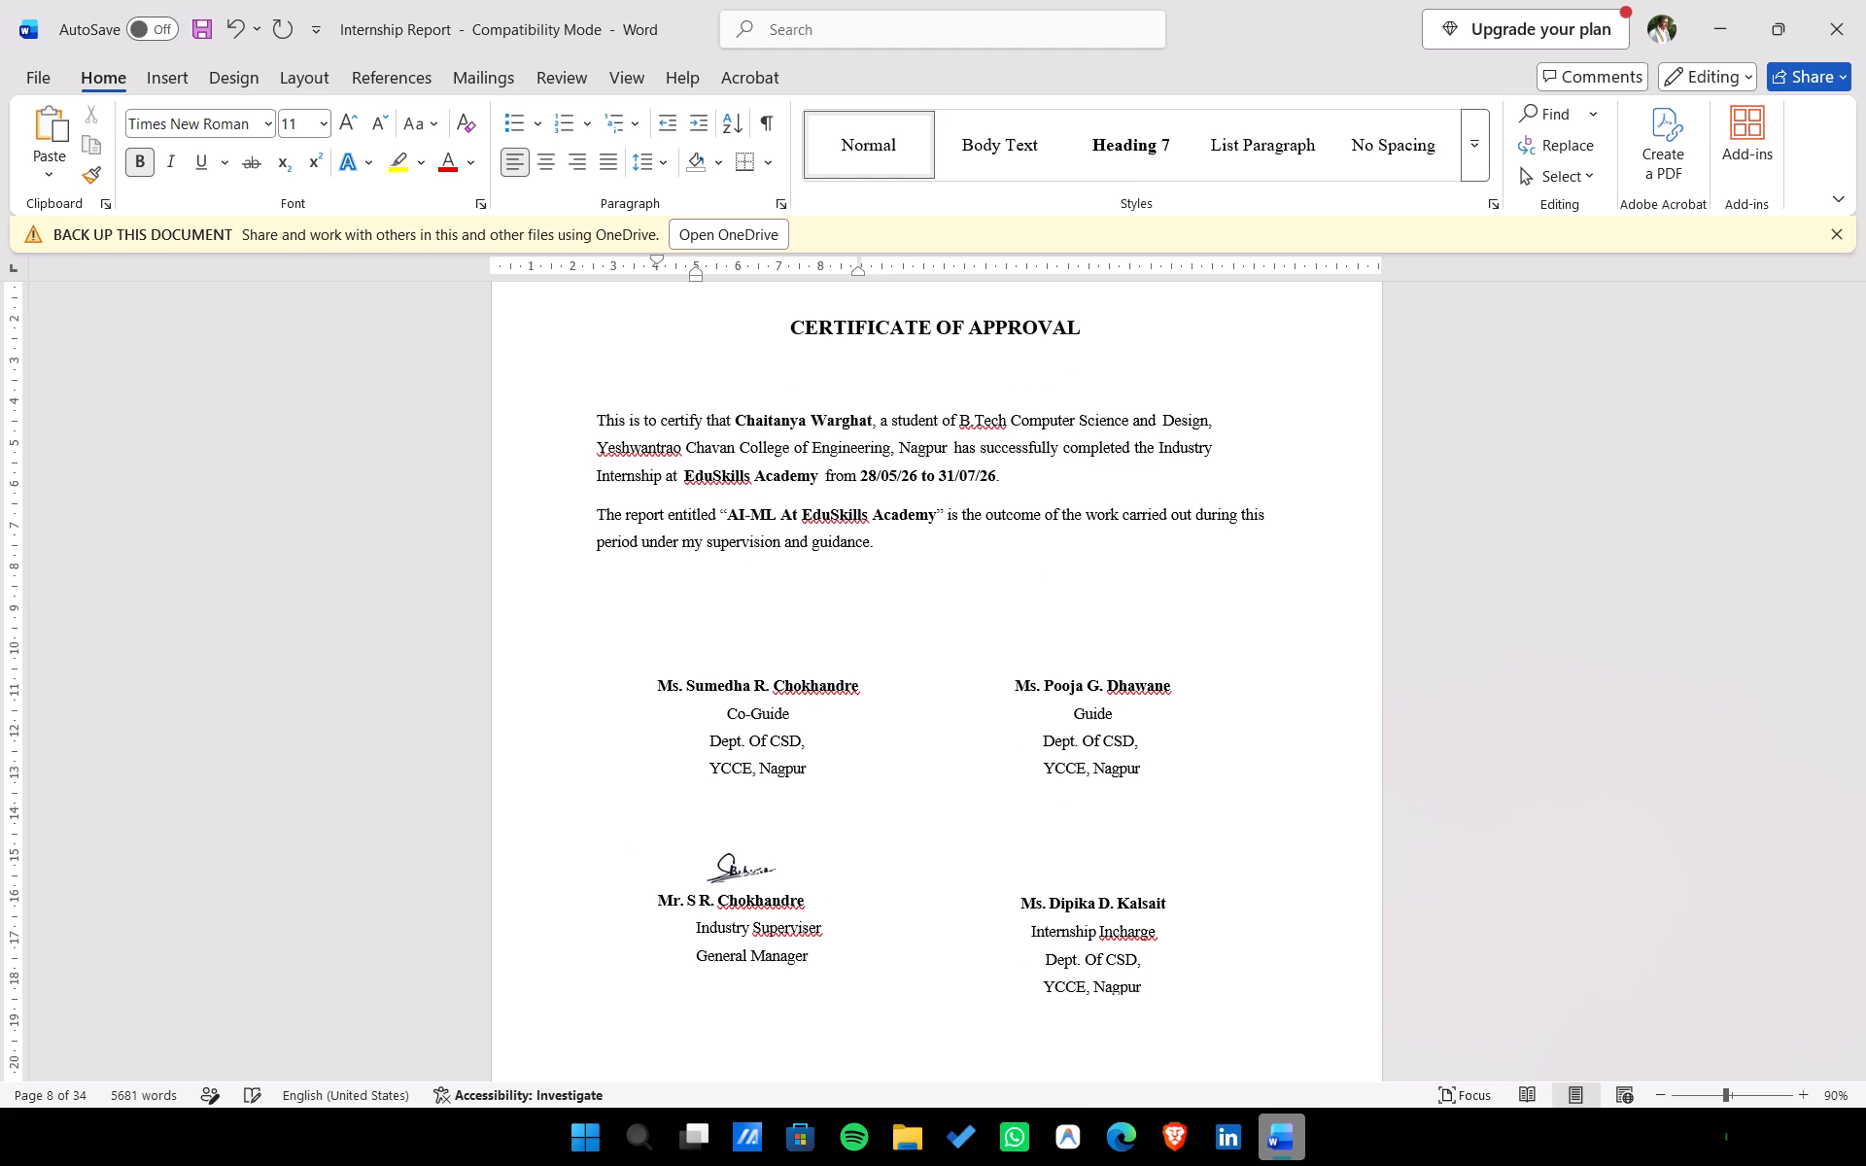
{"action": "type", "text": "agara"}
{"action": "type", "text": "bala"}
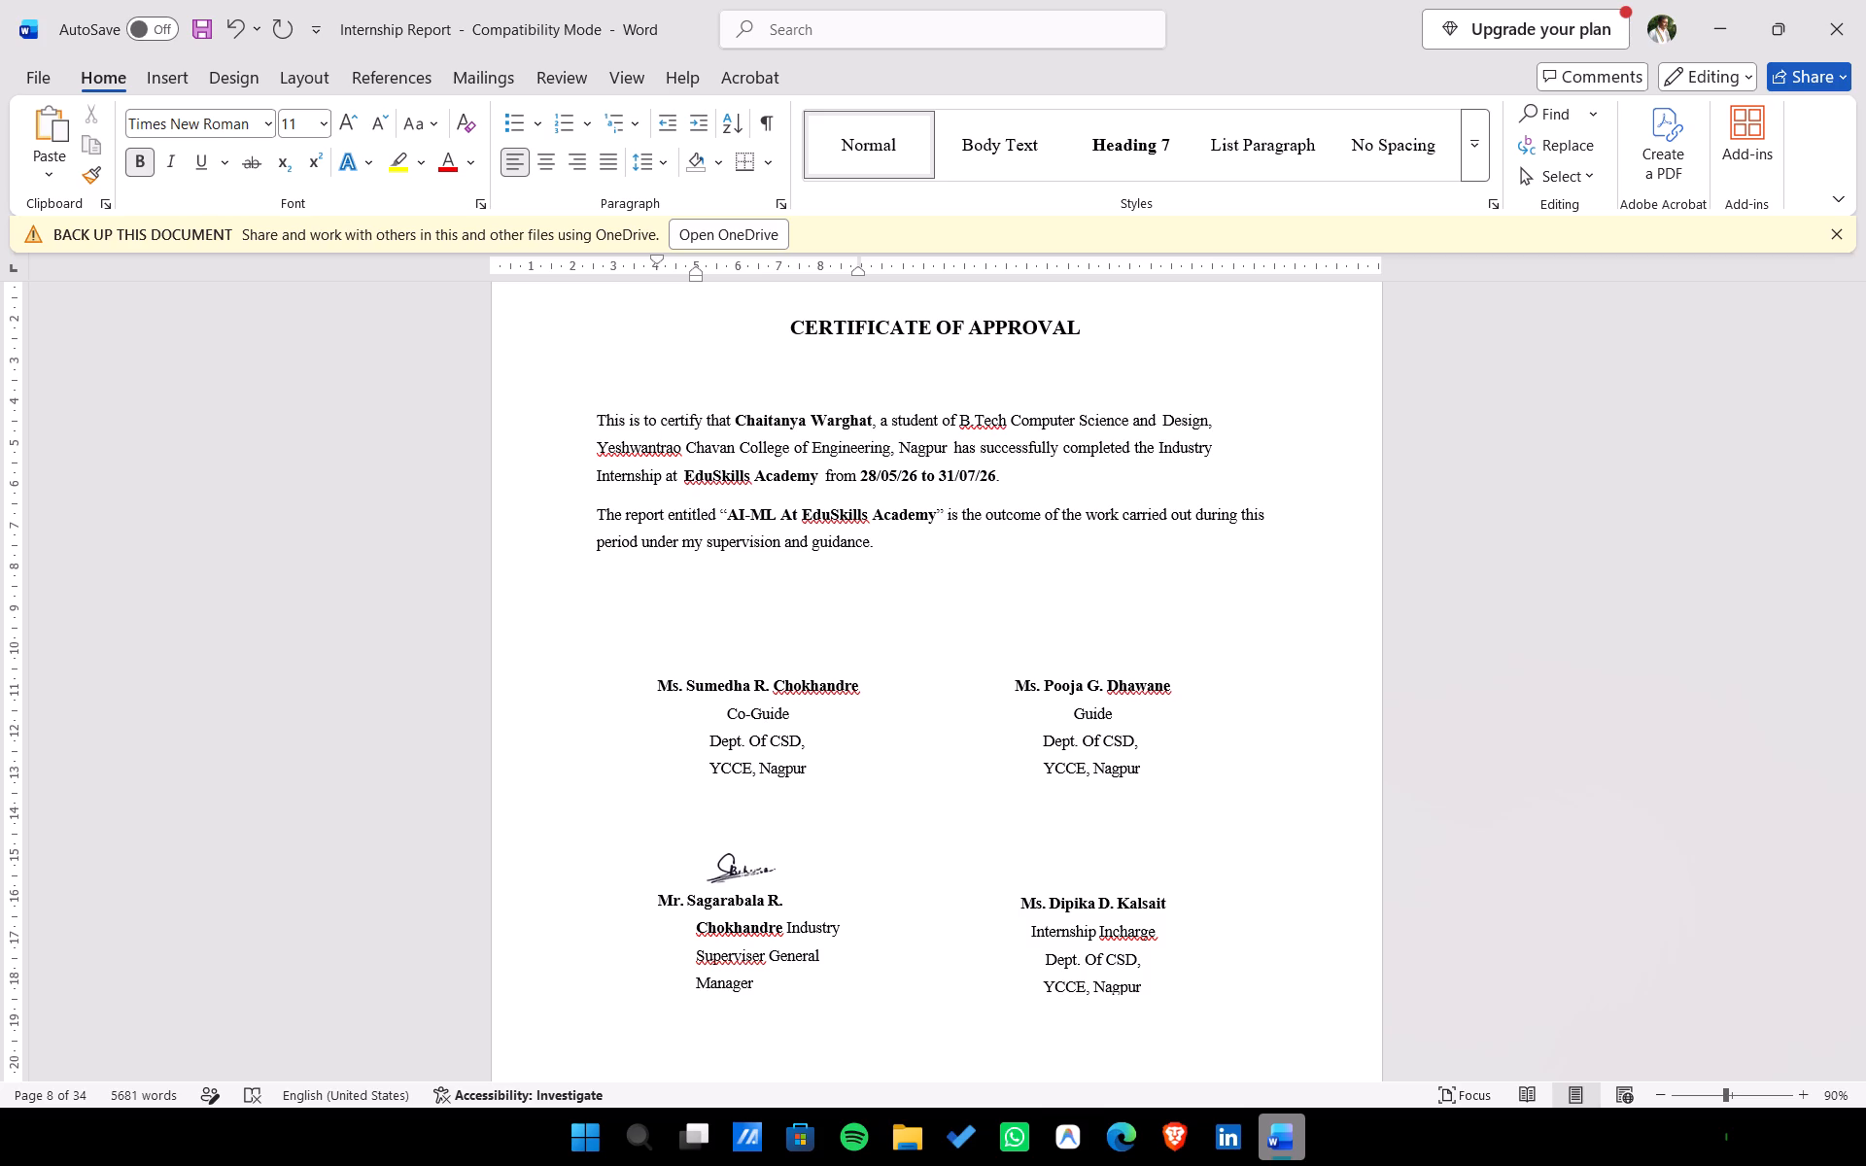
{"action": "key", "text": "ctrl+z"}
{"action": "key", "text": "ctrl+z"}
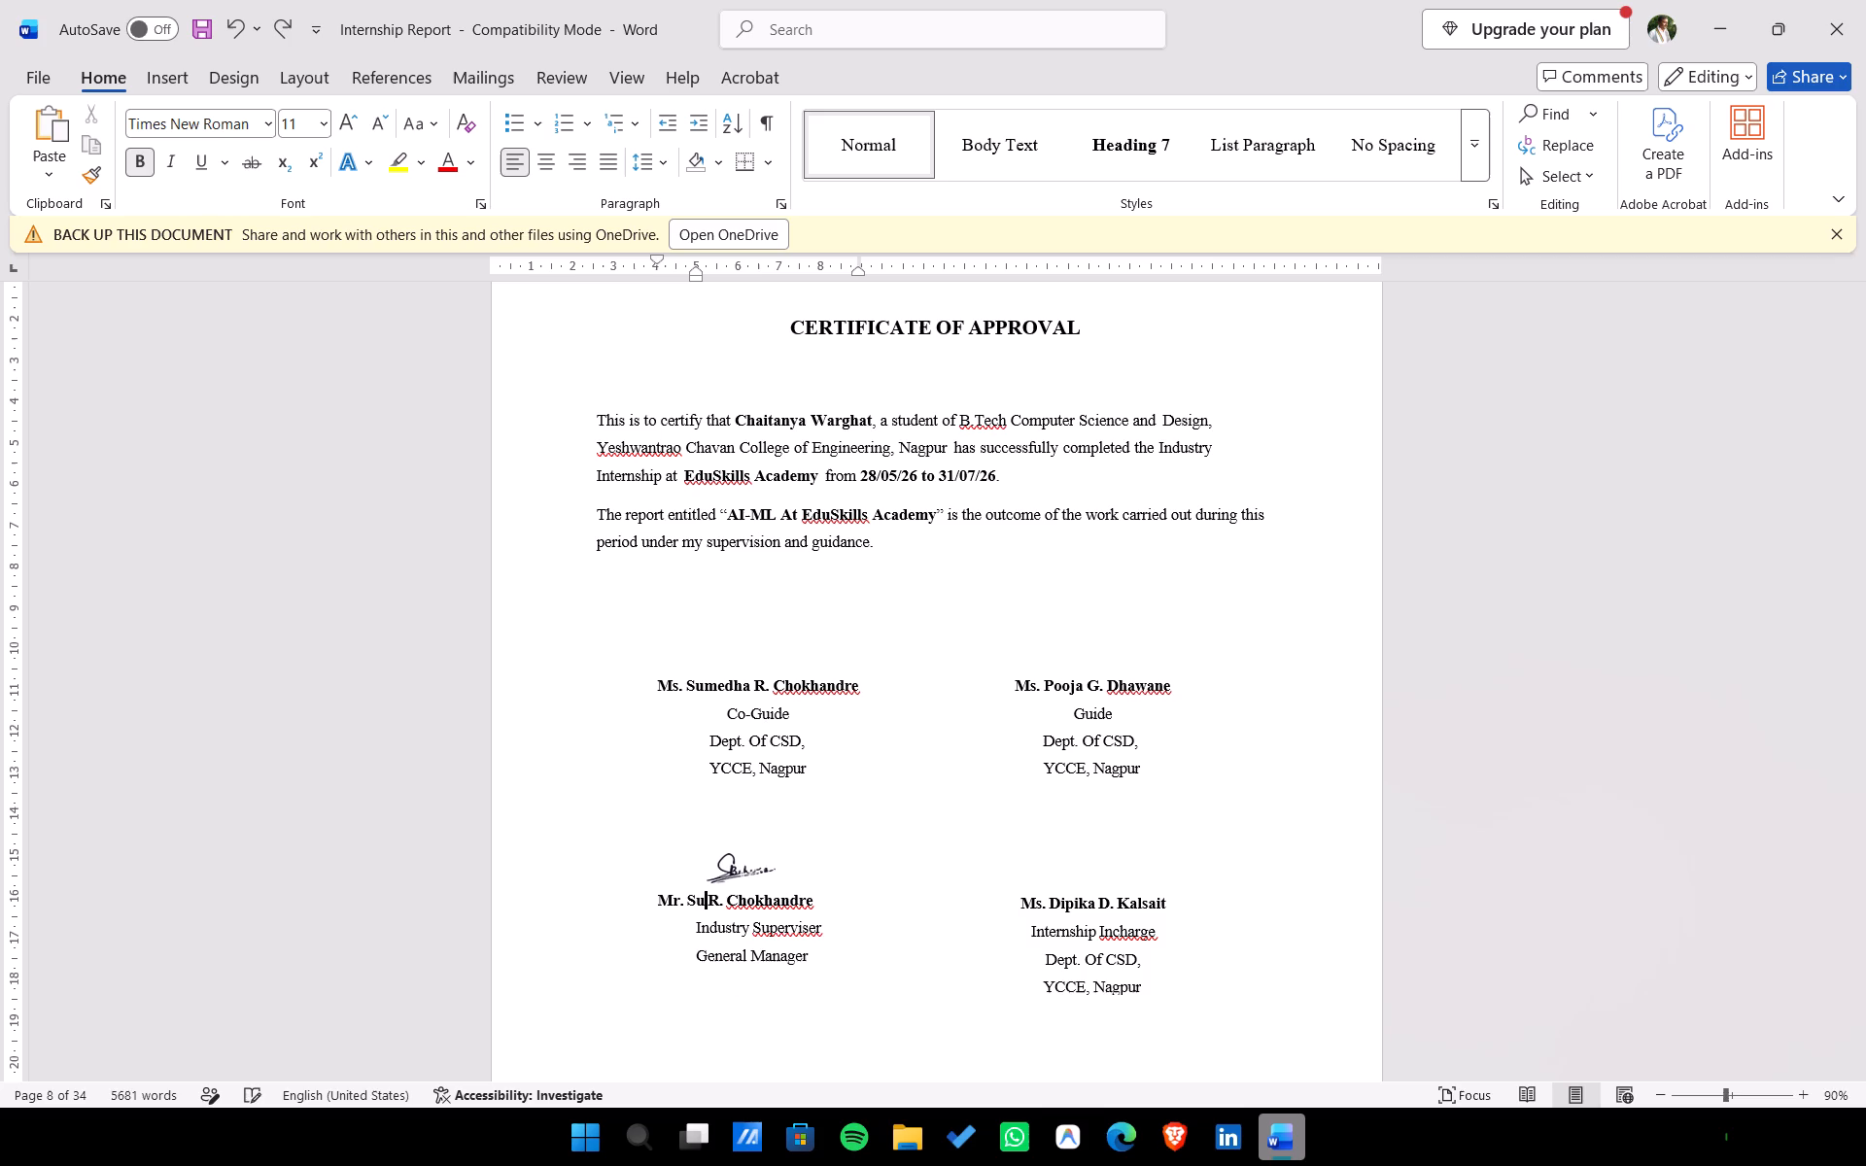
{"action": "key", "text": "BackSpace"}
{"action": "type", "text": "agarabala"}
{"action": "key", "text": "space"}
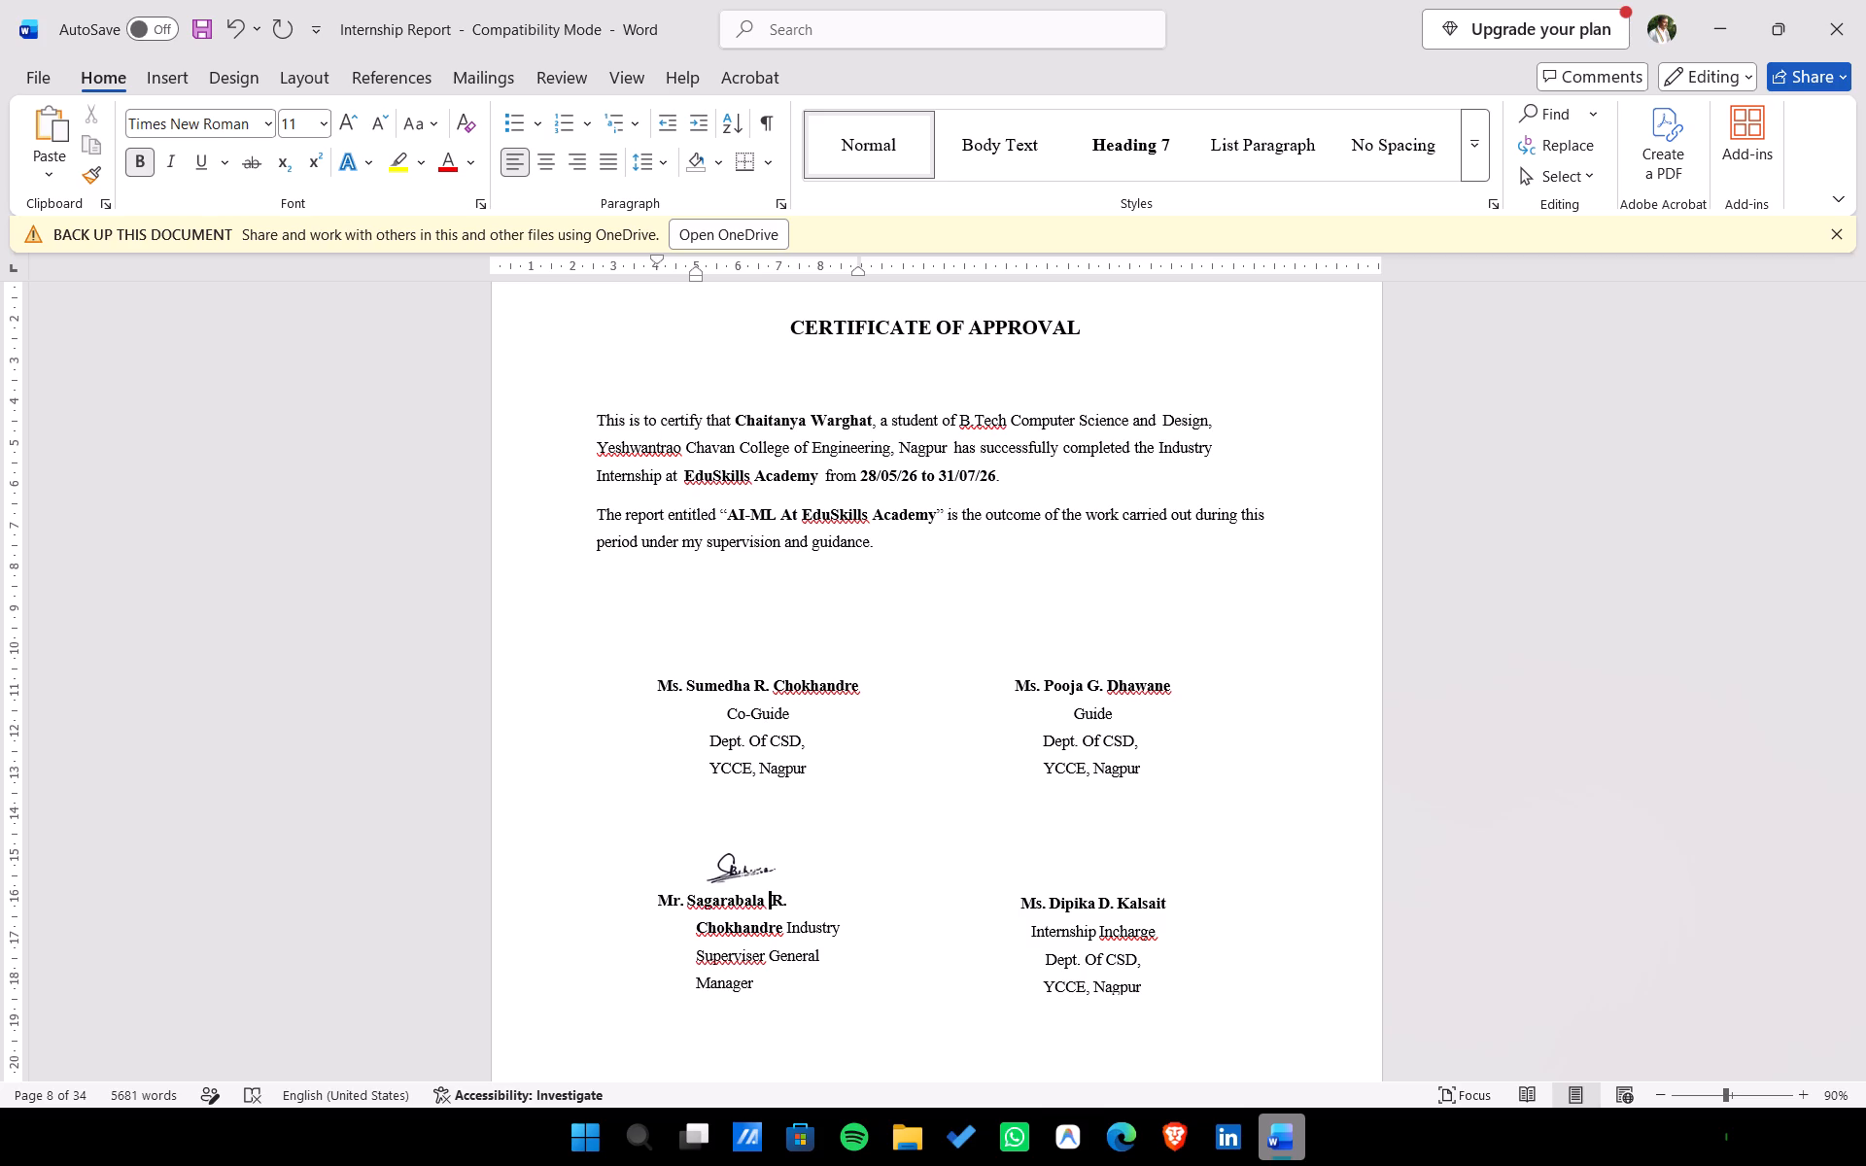
Replace the middle initial and surname in the industry supervisor block with "Behara".
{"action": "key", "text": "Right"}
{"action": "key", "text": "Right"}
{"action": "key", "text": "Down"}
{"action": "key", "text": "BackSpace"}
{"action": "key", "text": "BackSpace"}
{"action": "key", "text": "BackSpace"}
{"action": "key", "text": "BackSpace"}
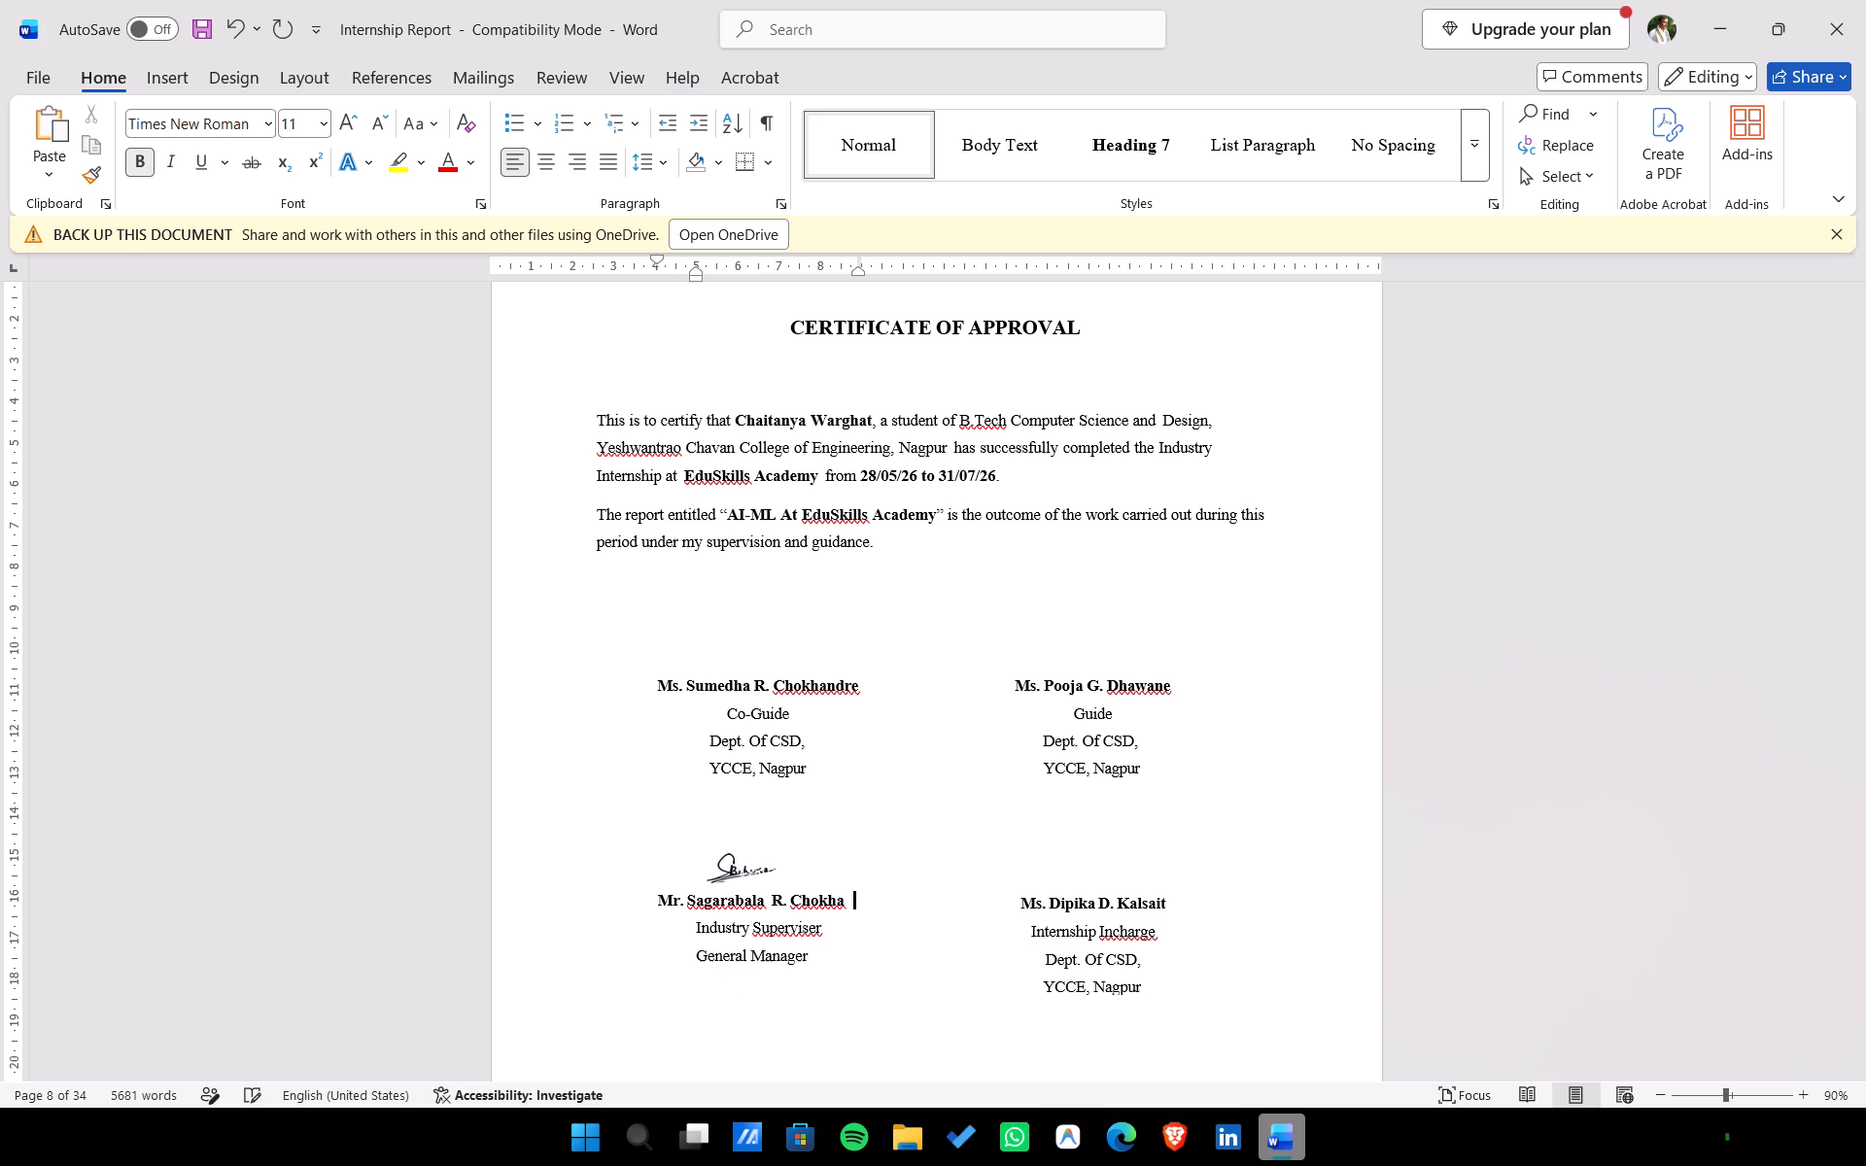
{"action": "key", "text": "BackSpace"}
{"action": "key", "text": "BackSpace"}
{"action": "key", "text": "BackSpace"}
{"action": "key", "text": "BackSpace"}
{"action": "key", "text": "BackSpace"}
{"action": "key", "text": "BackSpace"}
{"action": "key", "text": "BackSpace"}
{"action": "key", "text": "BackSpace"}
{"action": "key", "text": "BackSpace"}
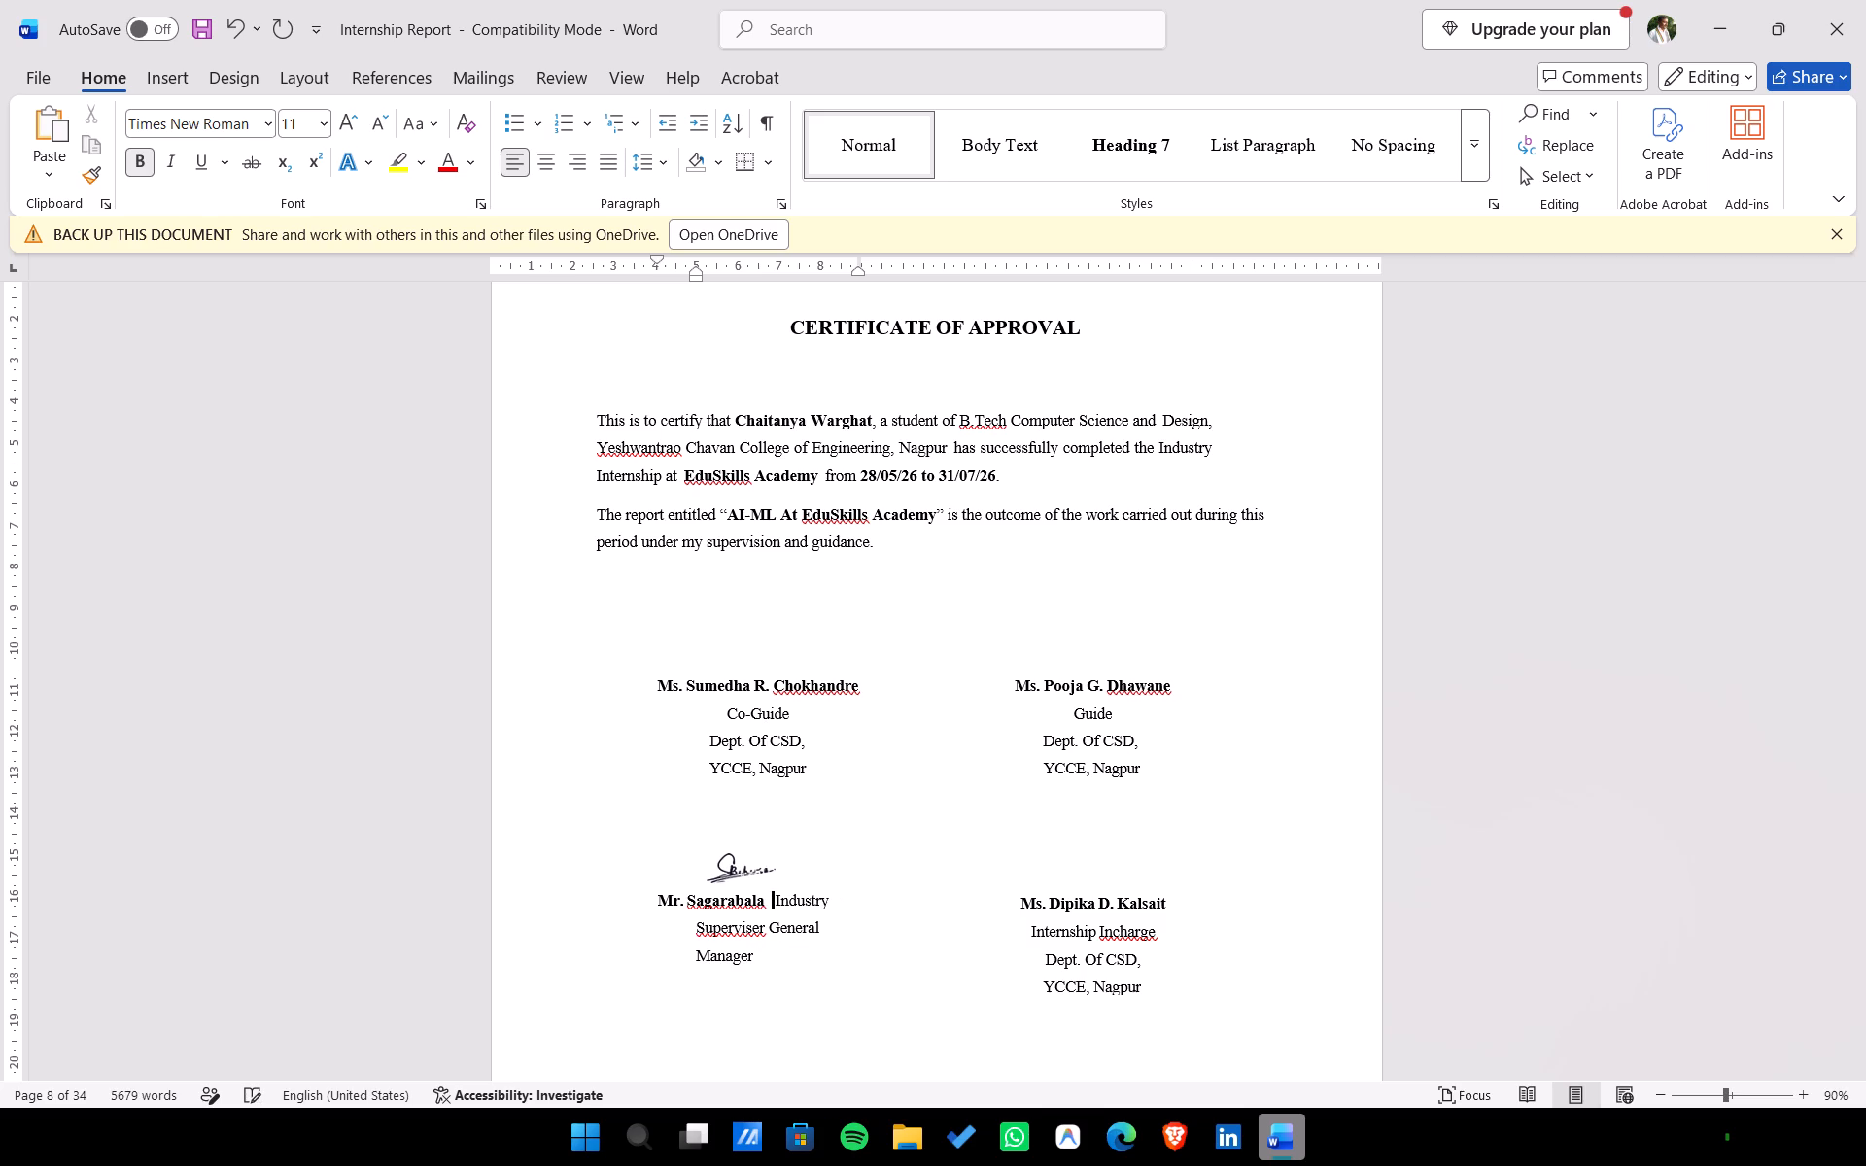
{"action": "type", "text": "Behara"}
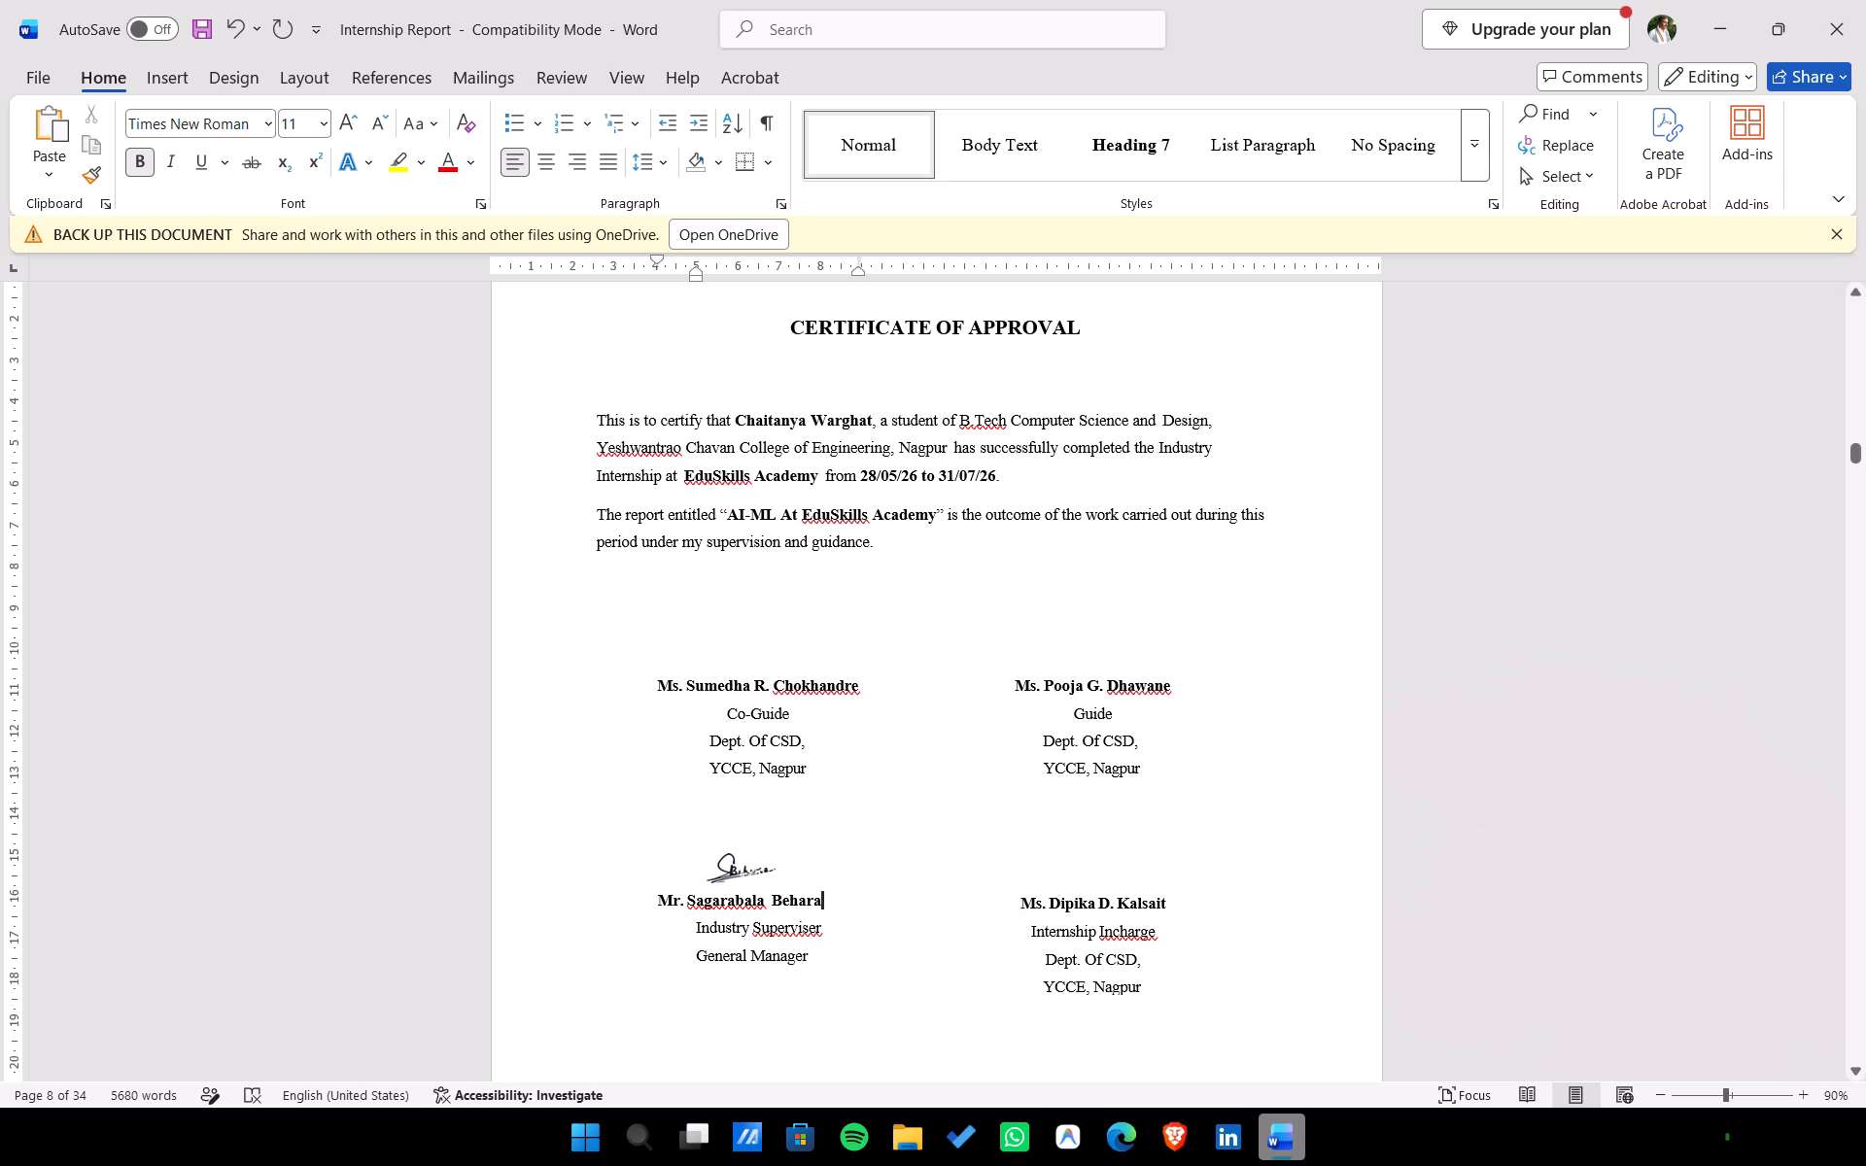
Indent the industry supervisor's name with four leading spaces to centre it over the designation lines.
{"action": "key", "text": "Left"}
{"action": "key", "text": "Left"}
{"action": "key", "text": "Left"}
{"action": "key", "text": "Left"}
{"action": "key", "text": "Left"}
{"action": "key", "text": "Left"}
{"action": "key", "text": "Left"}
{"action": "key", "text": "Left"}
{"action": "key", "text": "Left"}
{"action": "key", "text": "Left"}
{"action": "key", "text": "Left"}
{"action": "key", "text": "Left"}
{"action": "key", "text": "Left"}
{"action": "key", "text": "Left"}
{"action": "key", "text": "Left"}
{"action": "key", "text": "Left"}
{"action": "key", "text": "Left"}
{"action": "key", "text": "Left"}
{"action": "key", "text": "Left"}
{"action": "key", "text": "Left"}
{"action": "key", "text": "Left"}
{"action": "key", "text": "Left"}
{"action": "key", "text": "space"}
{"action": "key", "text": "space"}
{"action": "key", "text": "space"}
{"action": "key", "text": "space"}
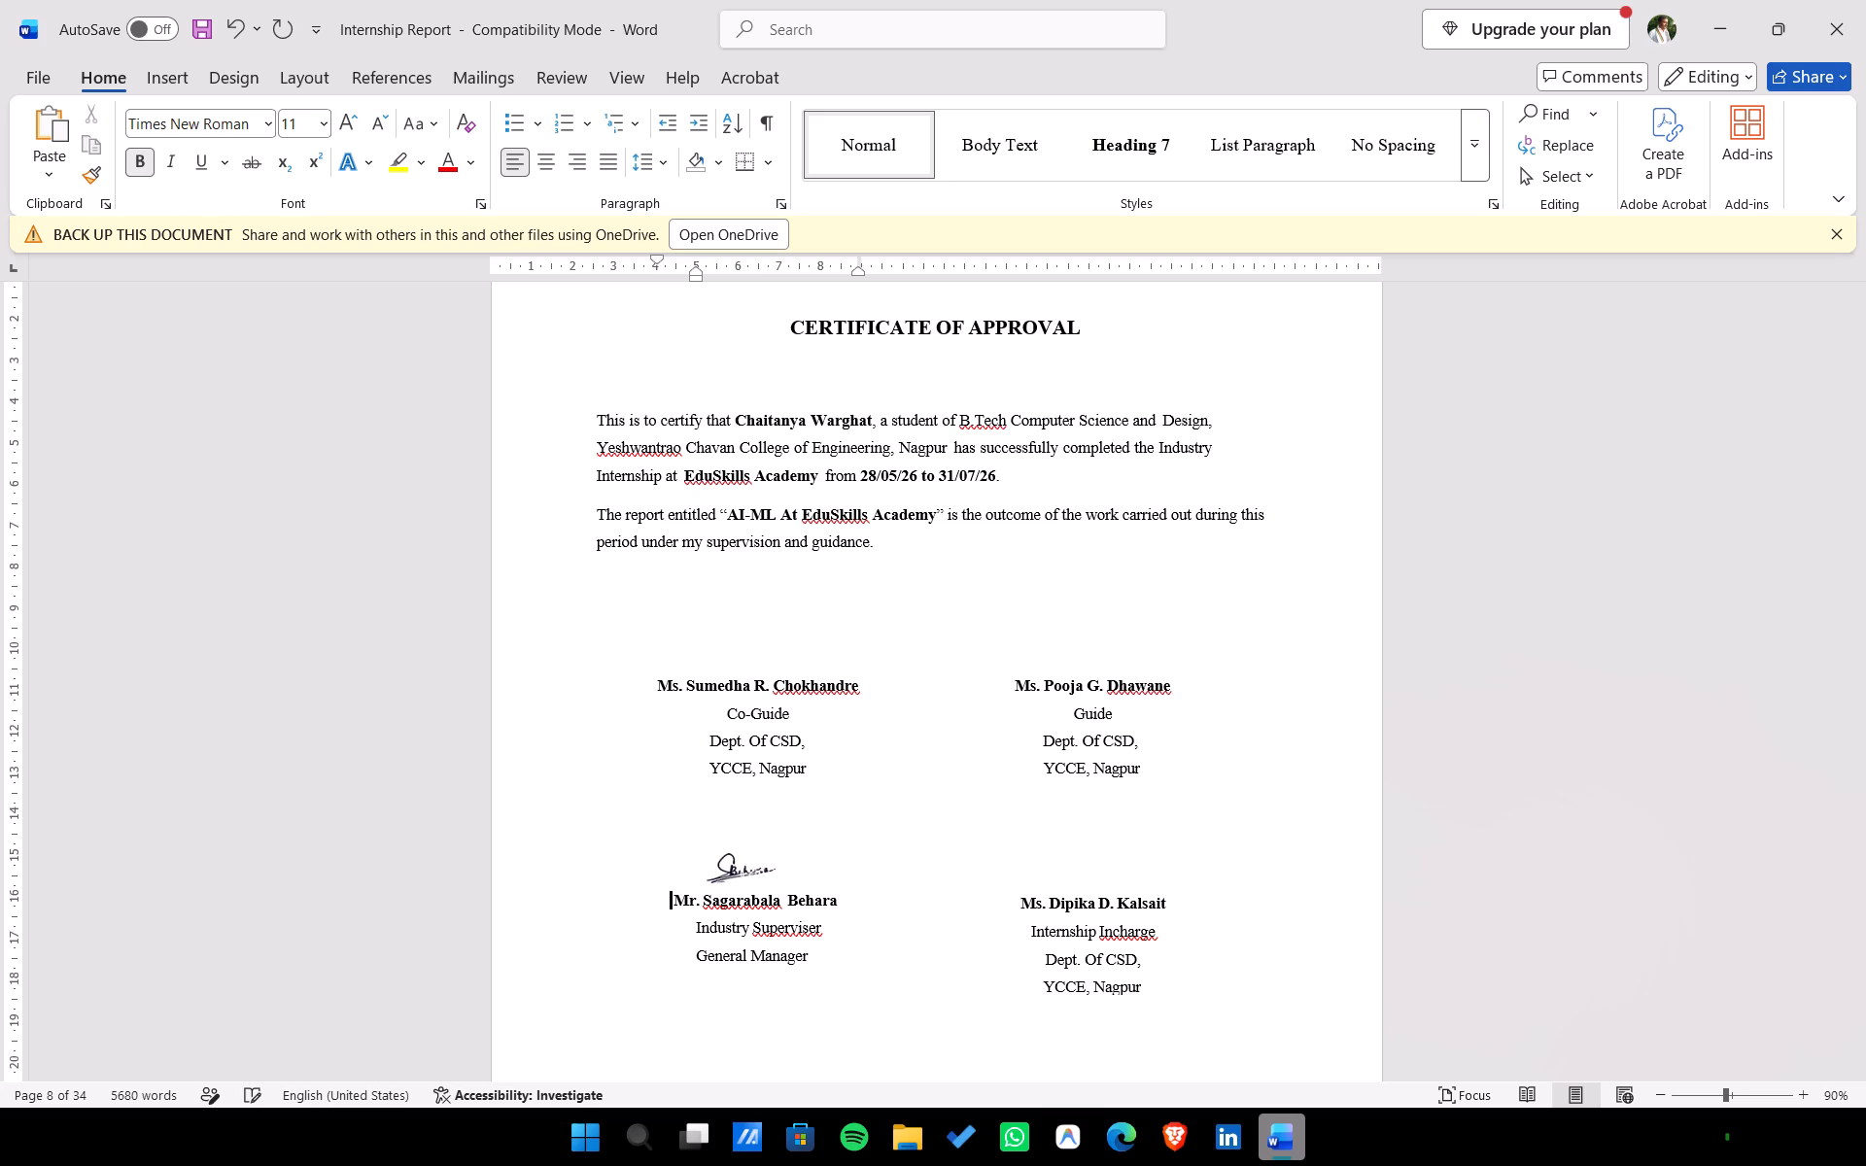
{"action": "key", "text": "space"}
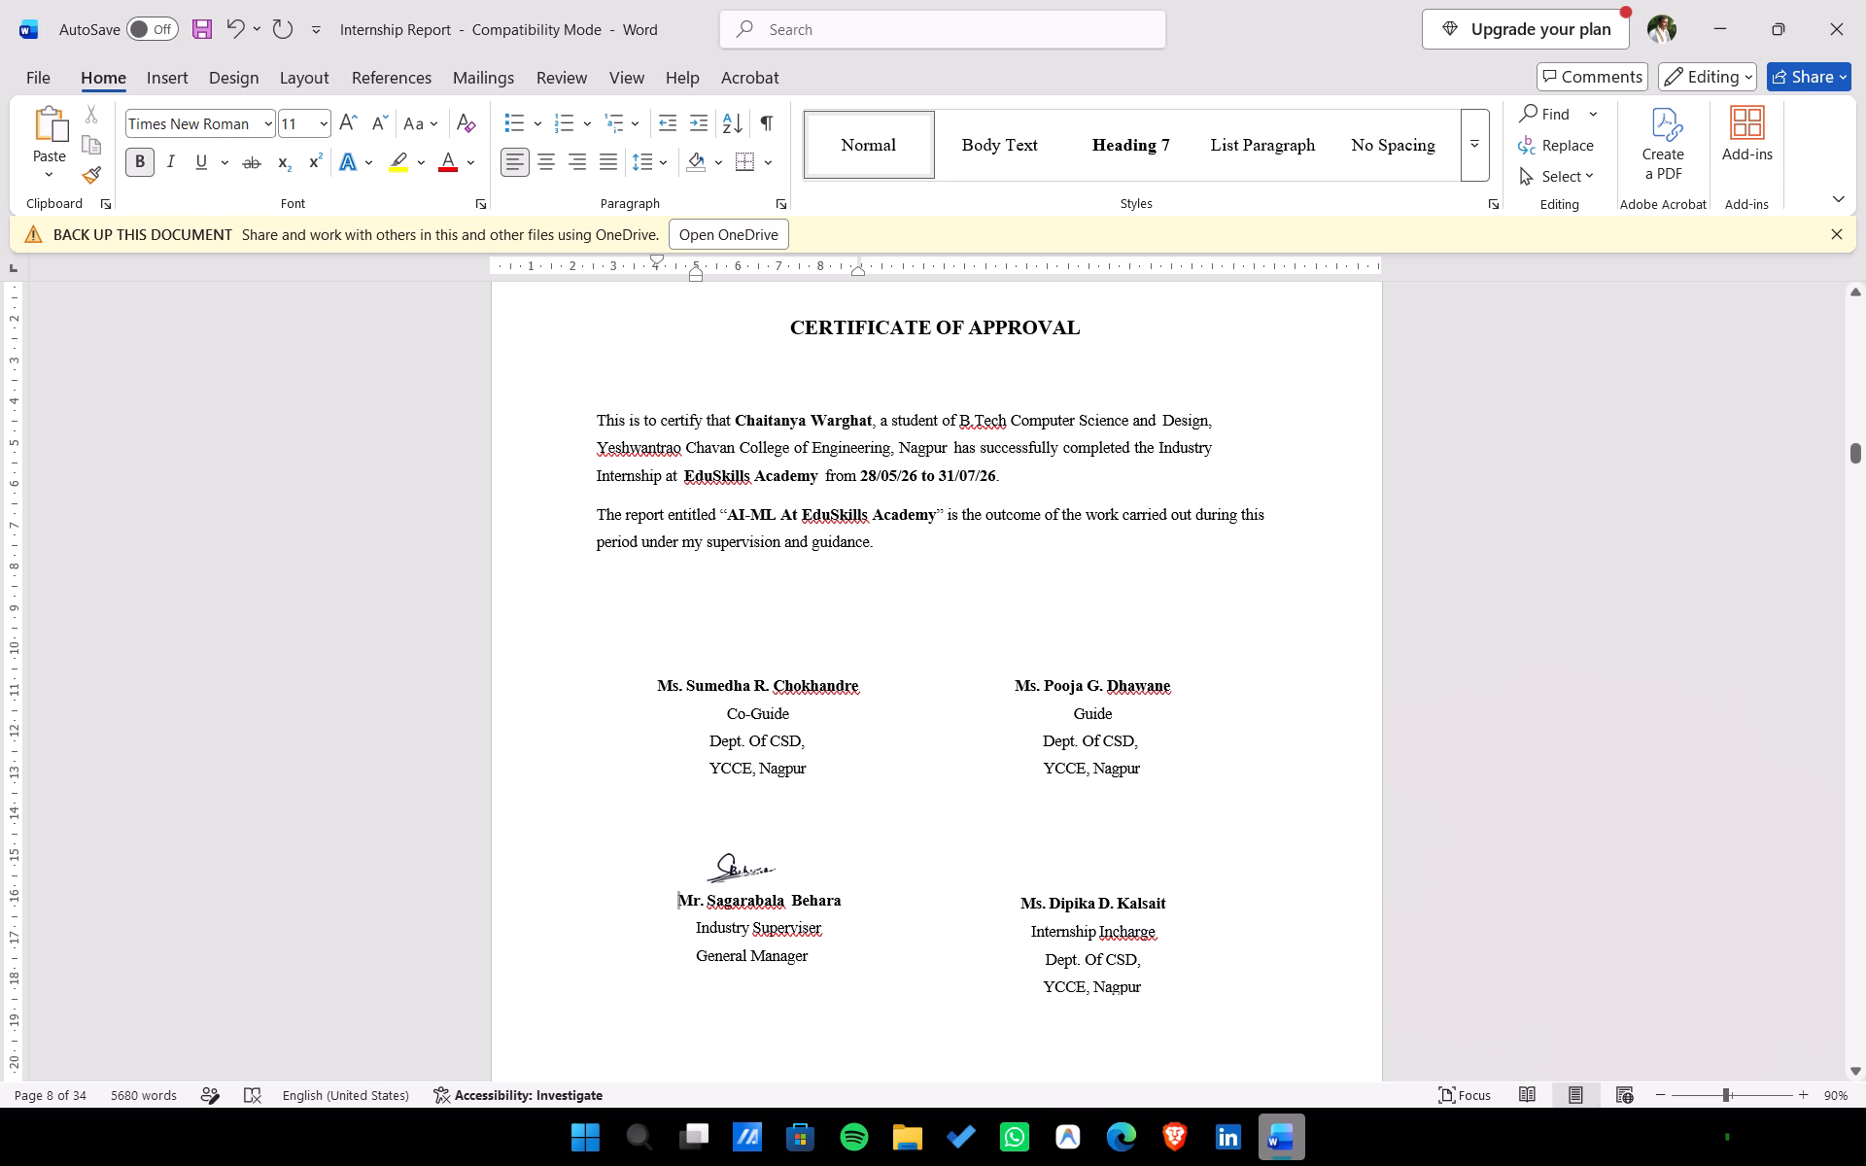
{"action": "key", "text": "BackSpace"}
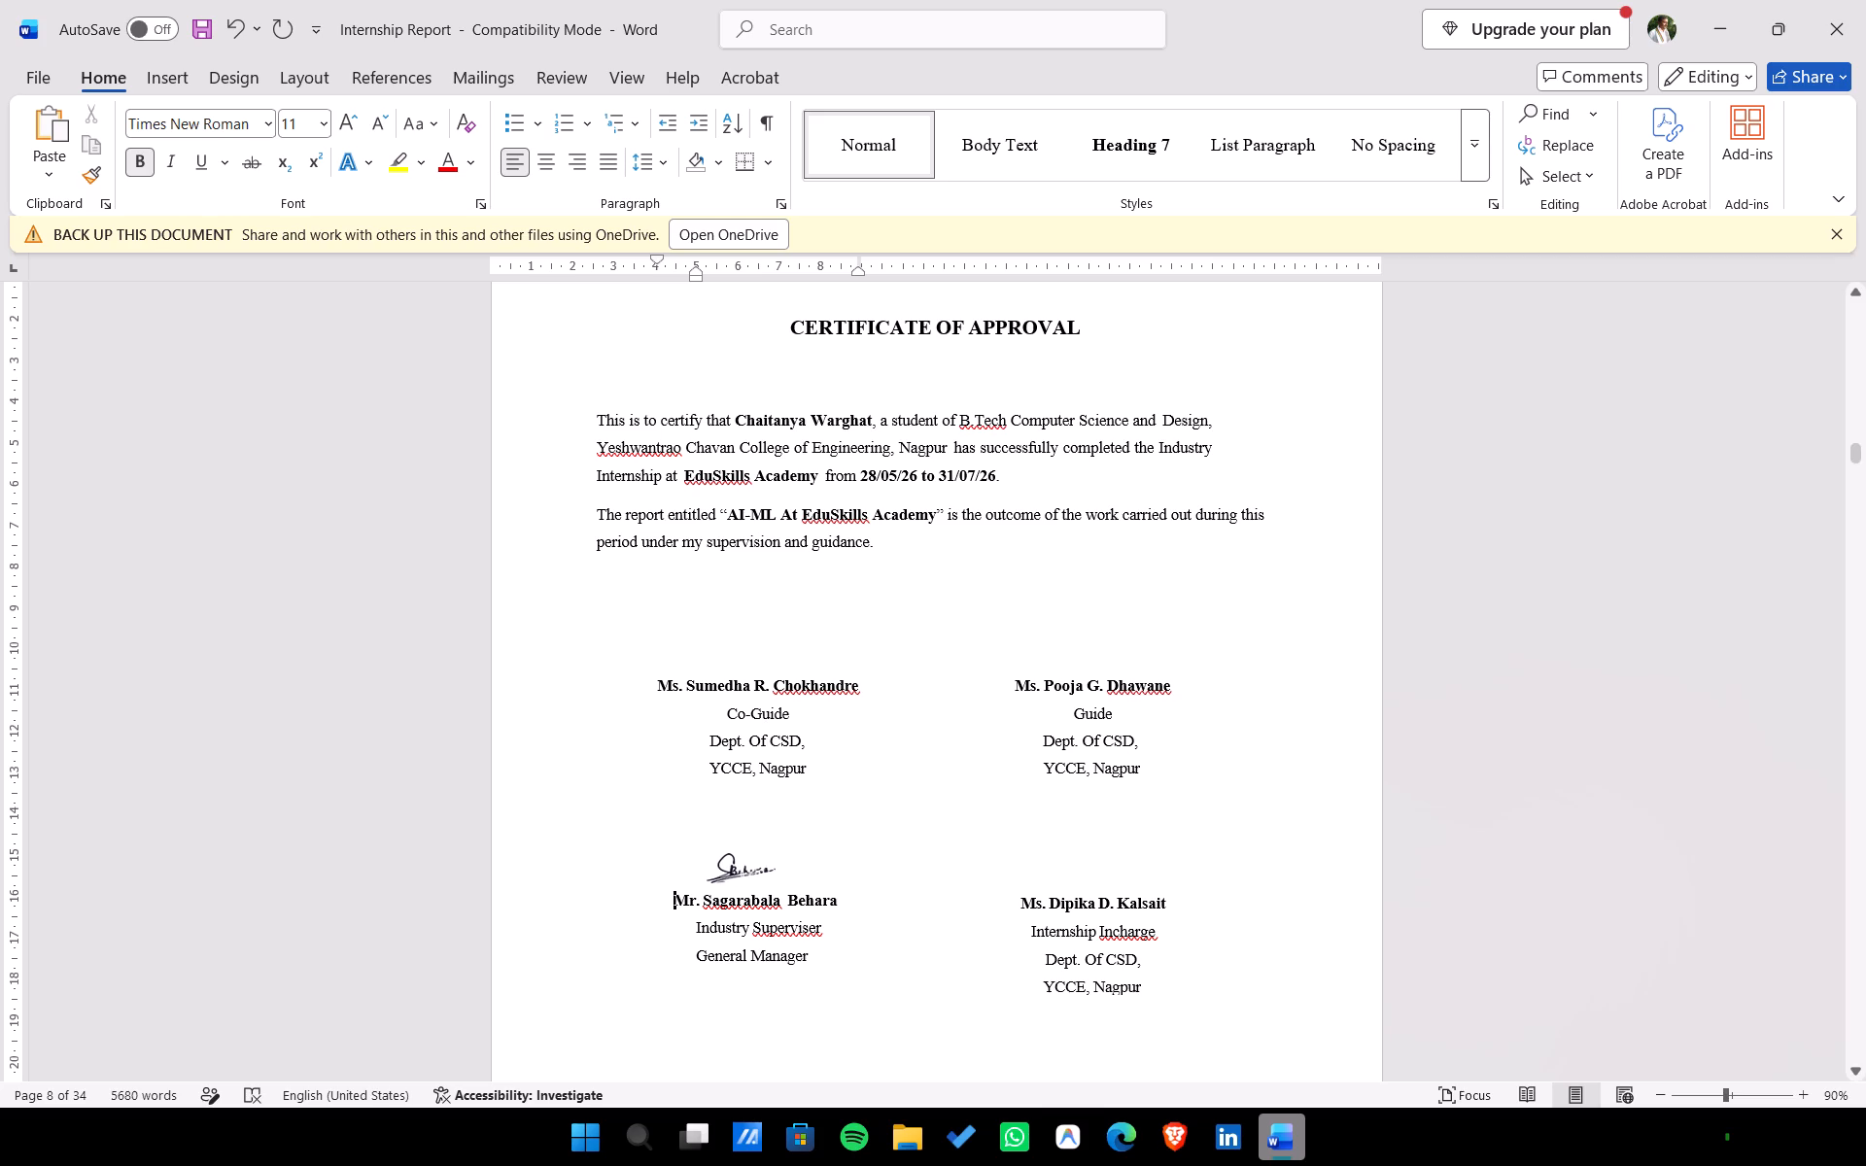
{"action": "scroll", "coordinate": [898, 845], "scroll_direction": "up", "scroll_amount": 4}
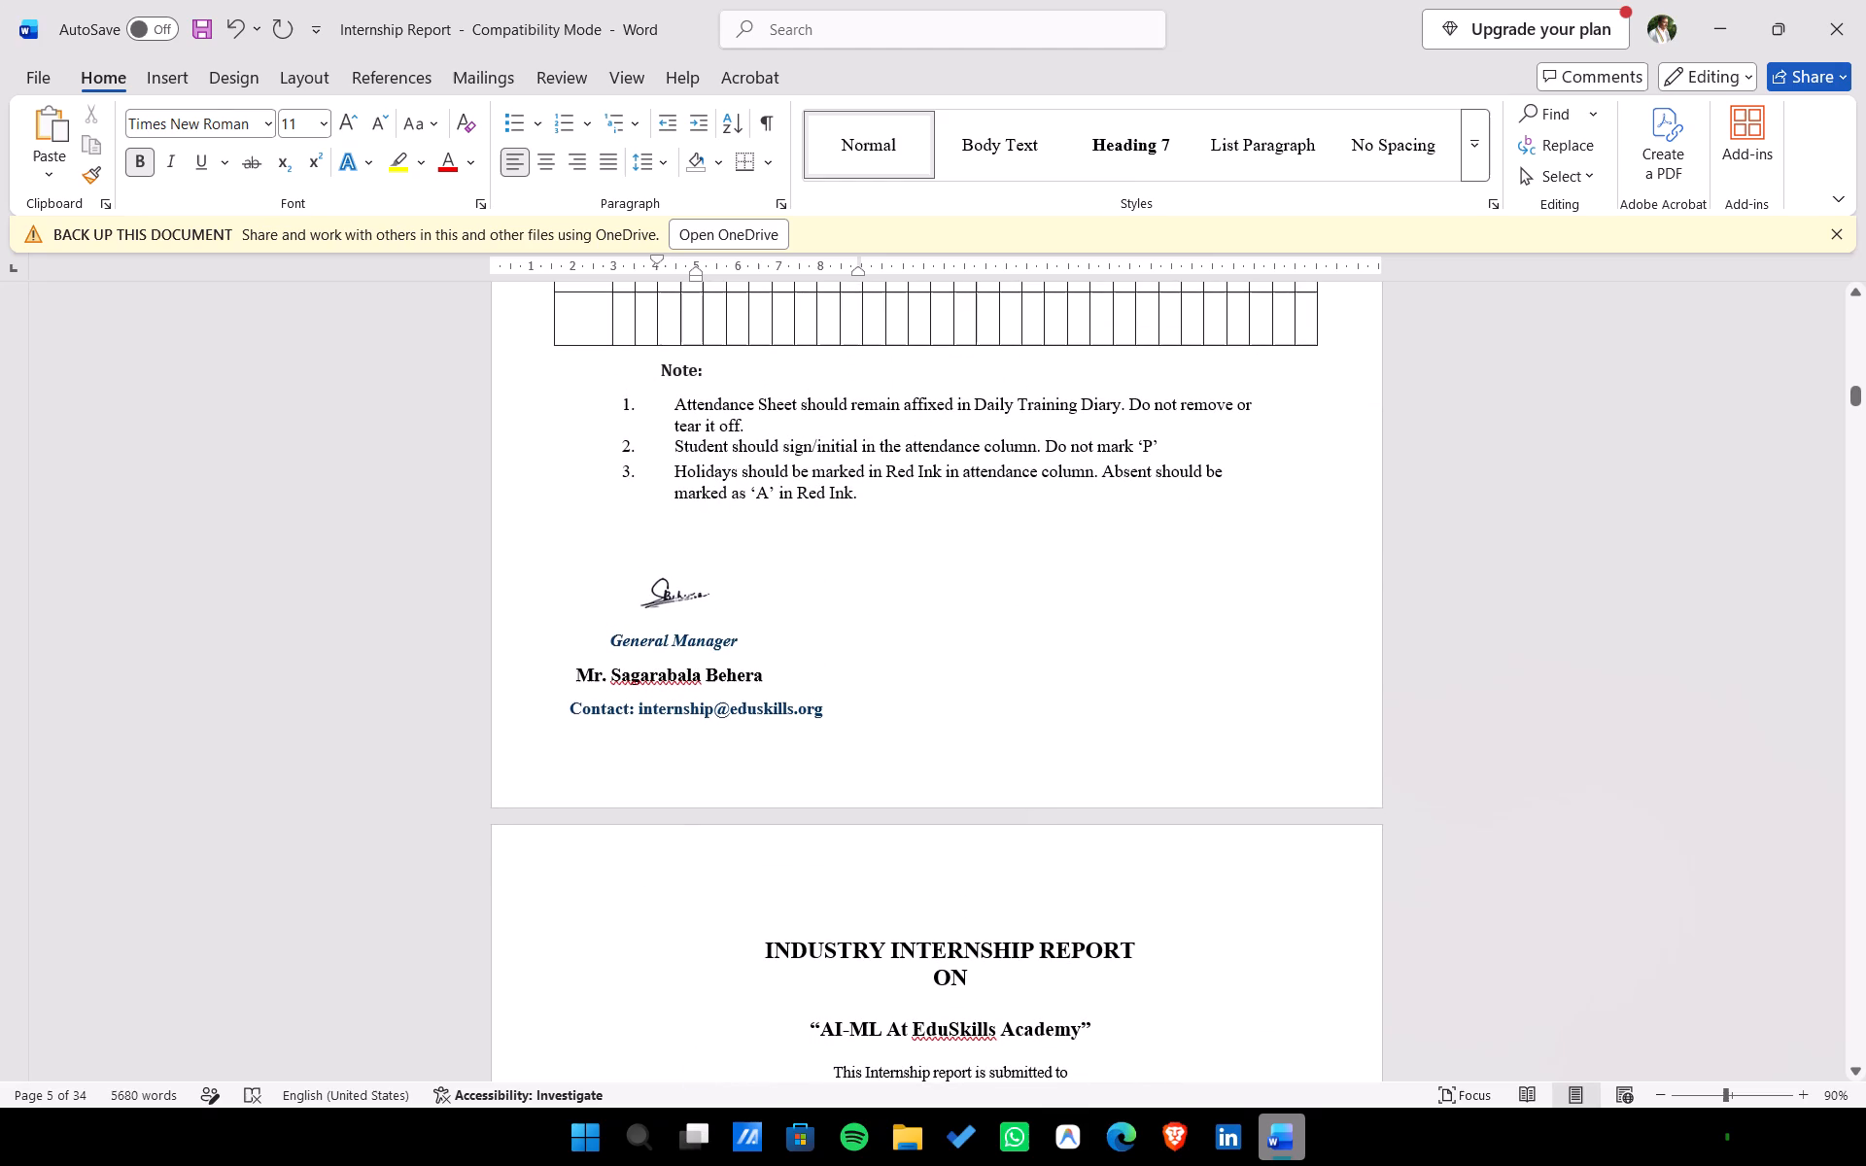
{"action": "scroll", "coordinate": [854, 789], "scroll_direction": "down", "scroll_amount": 5}
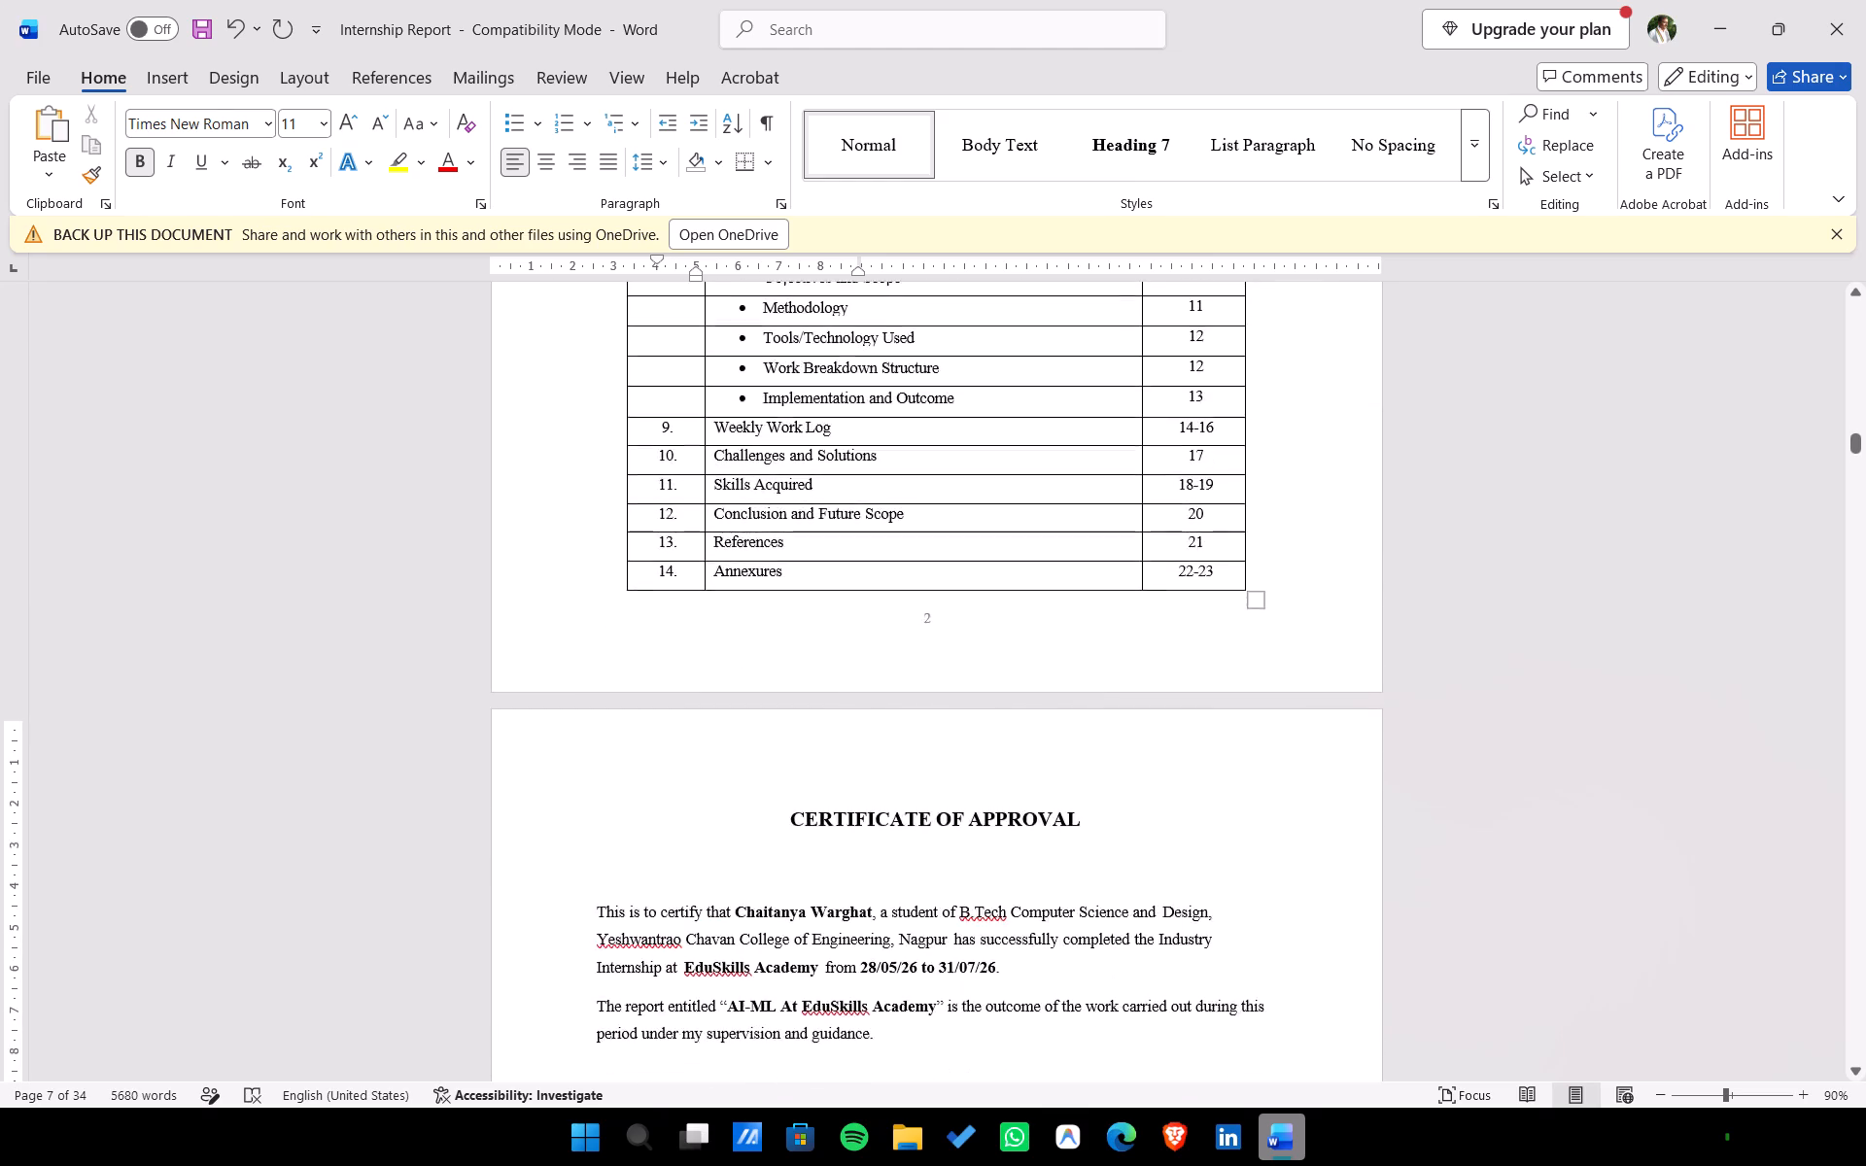
{"action": "scroll", "coordinate": [854, 789], "scroll_direction": "down", "scroll_amount": 1}
{"action": "left_click", "coordinate": [820, 650]}
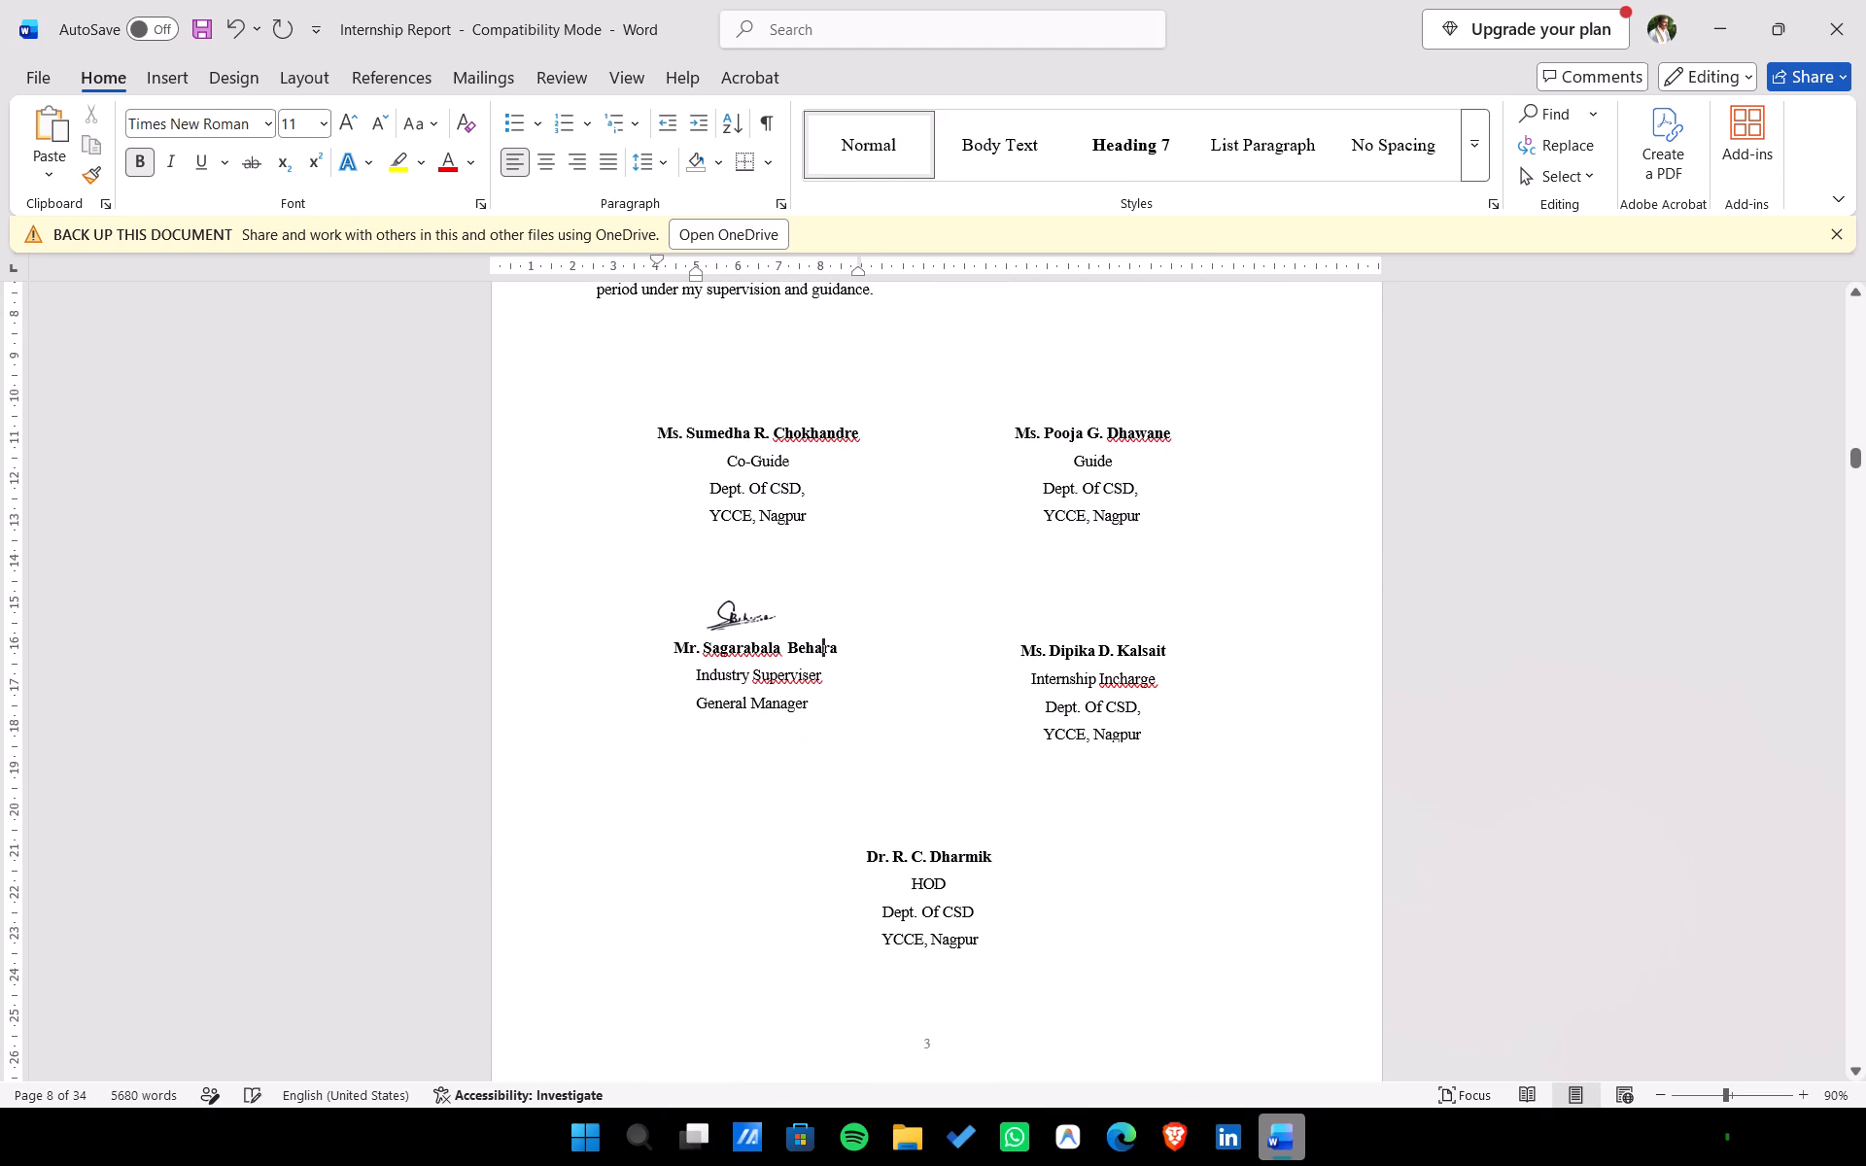
{"action": "key", "text": "BackSpace"}
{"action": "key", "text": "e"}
{"action": "left_click", "coordinate": [1024, 727]}
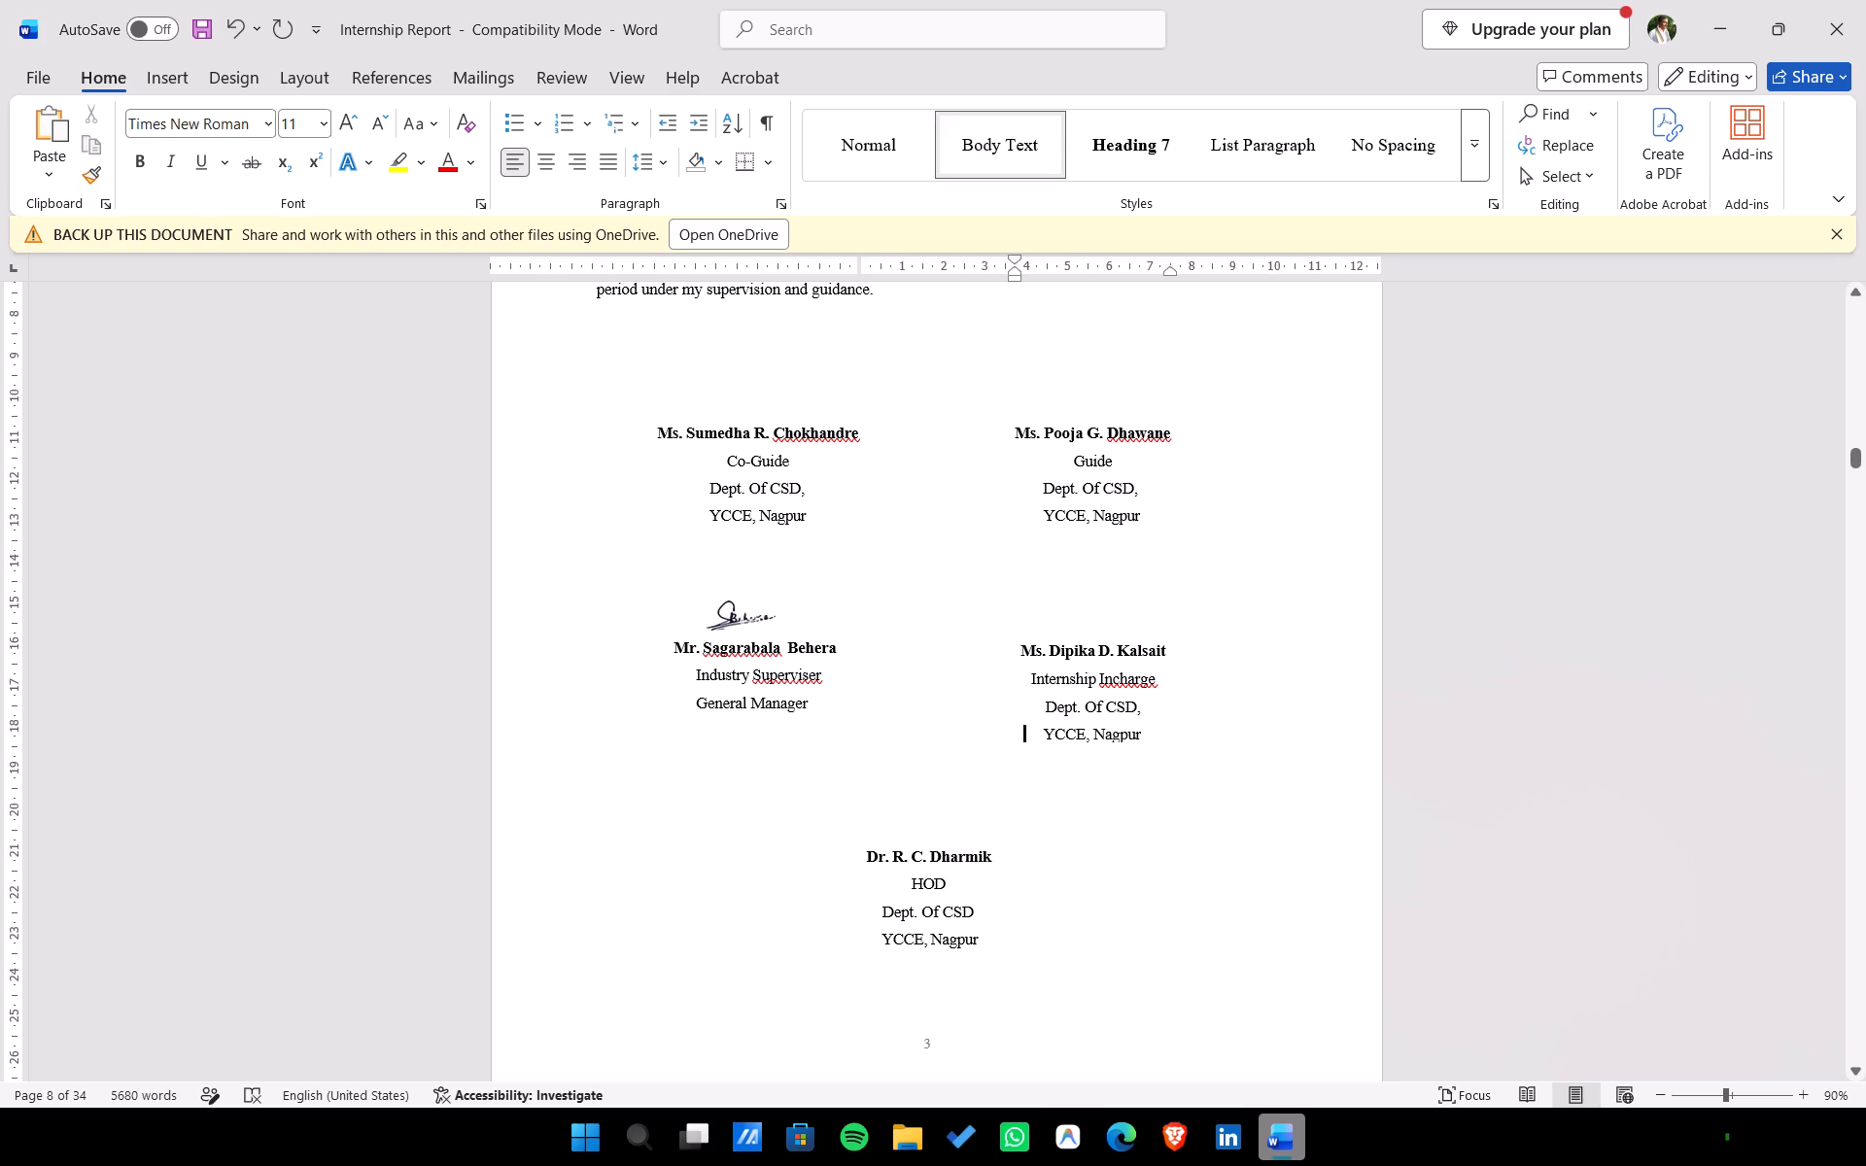
Nudge the signature image above the industry supervisor's name slightly right and down, leaving its layout options as they are.
{"action": "left_click", "coordinate": [739, 615]}
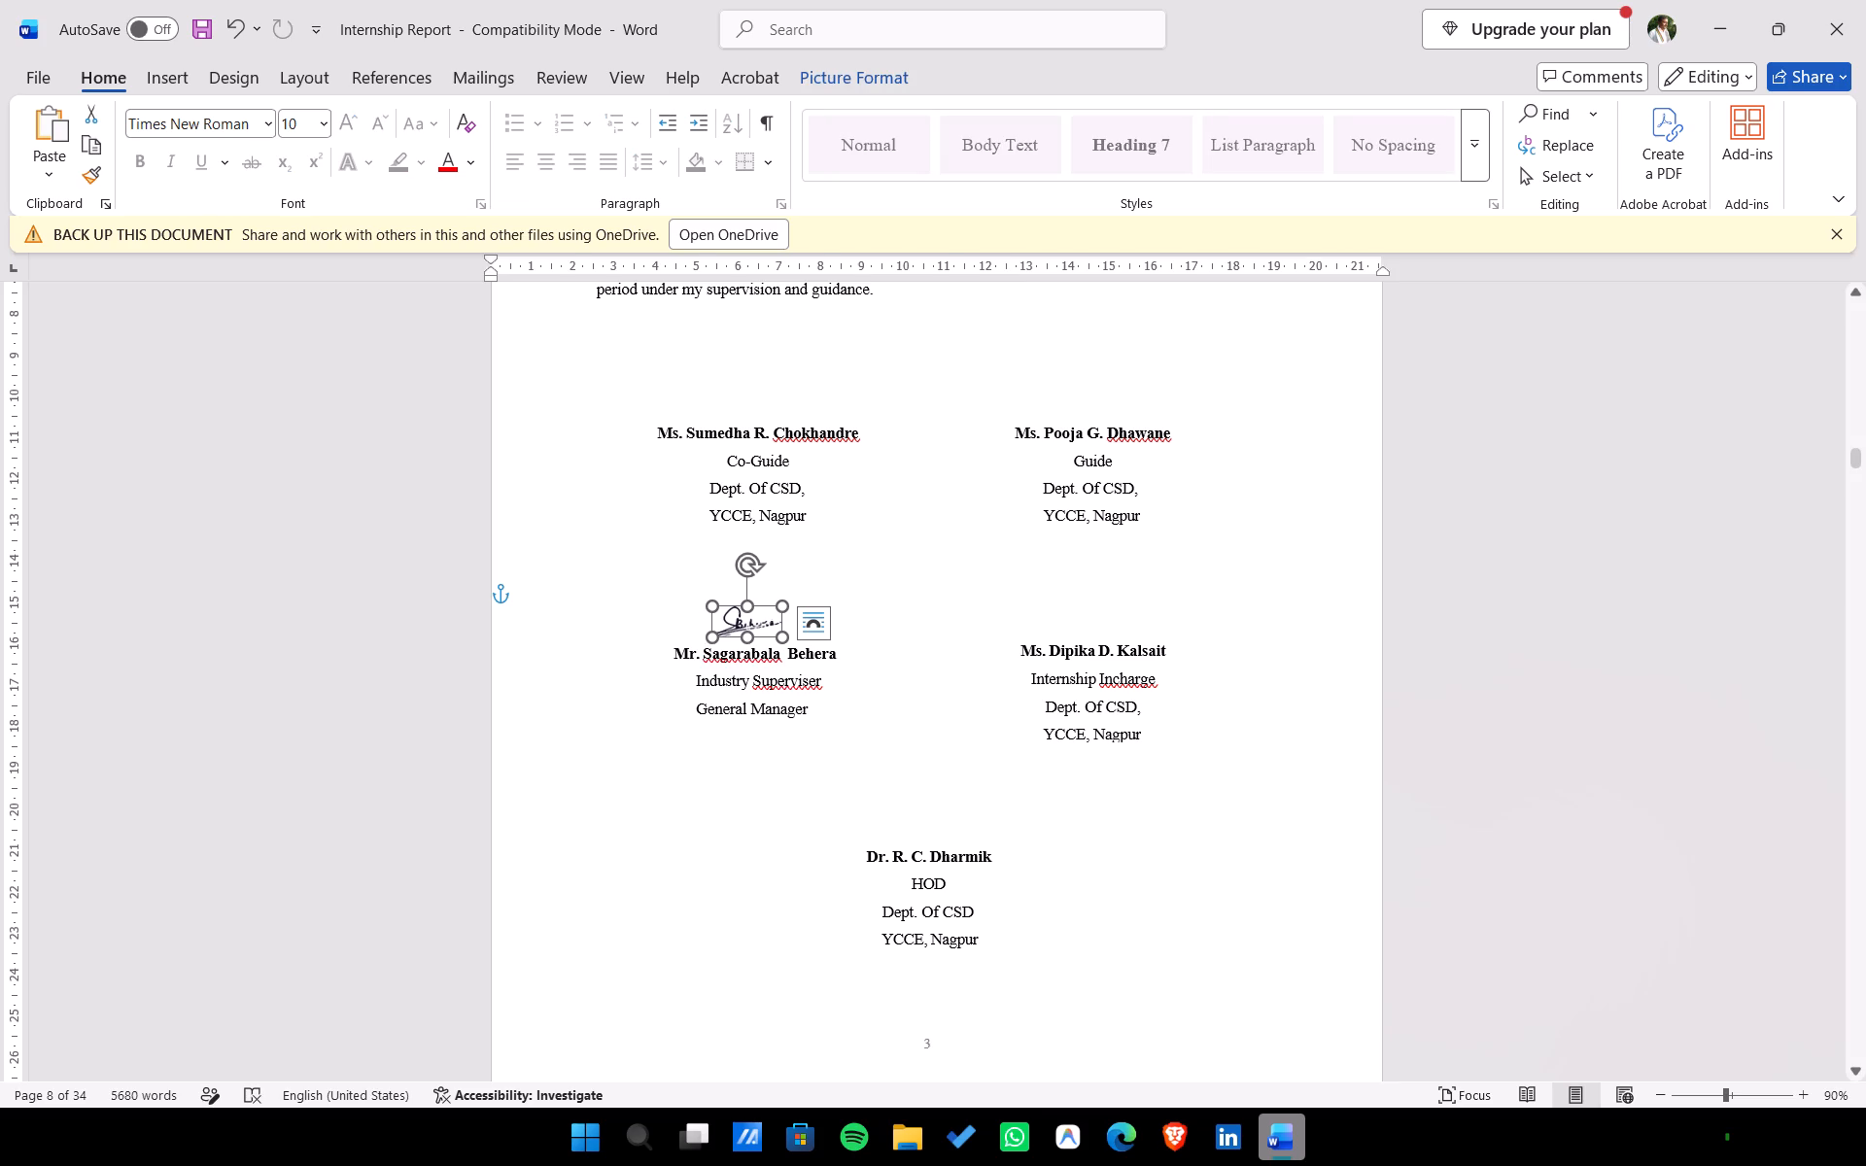
{"action": "left_click", "coordinate": [824, 623]}
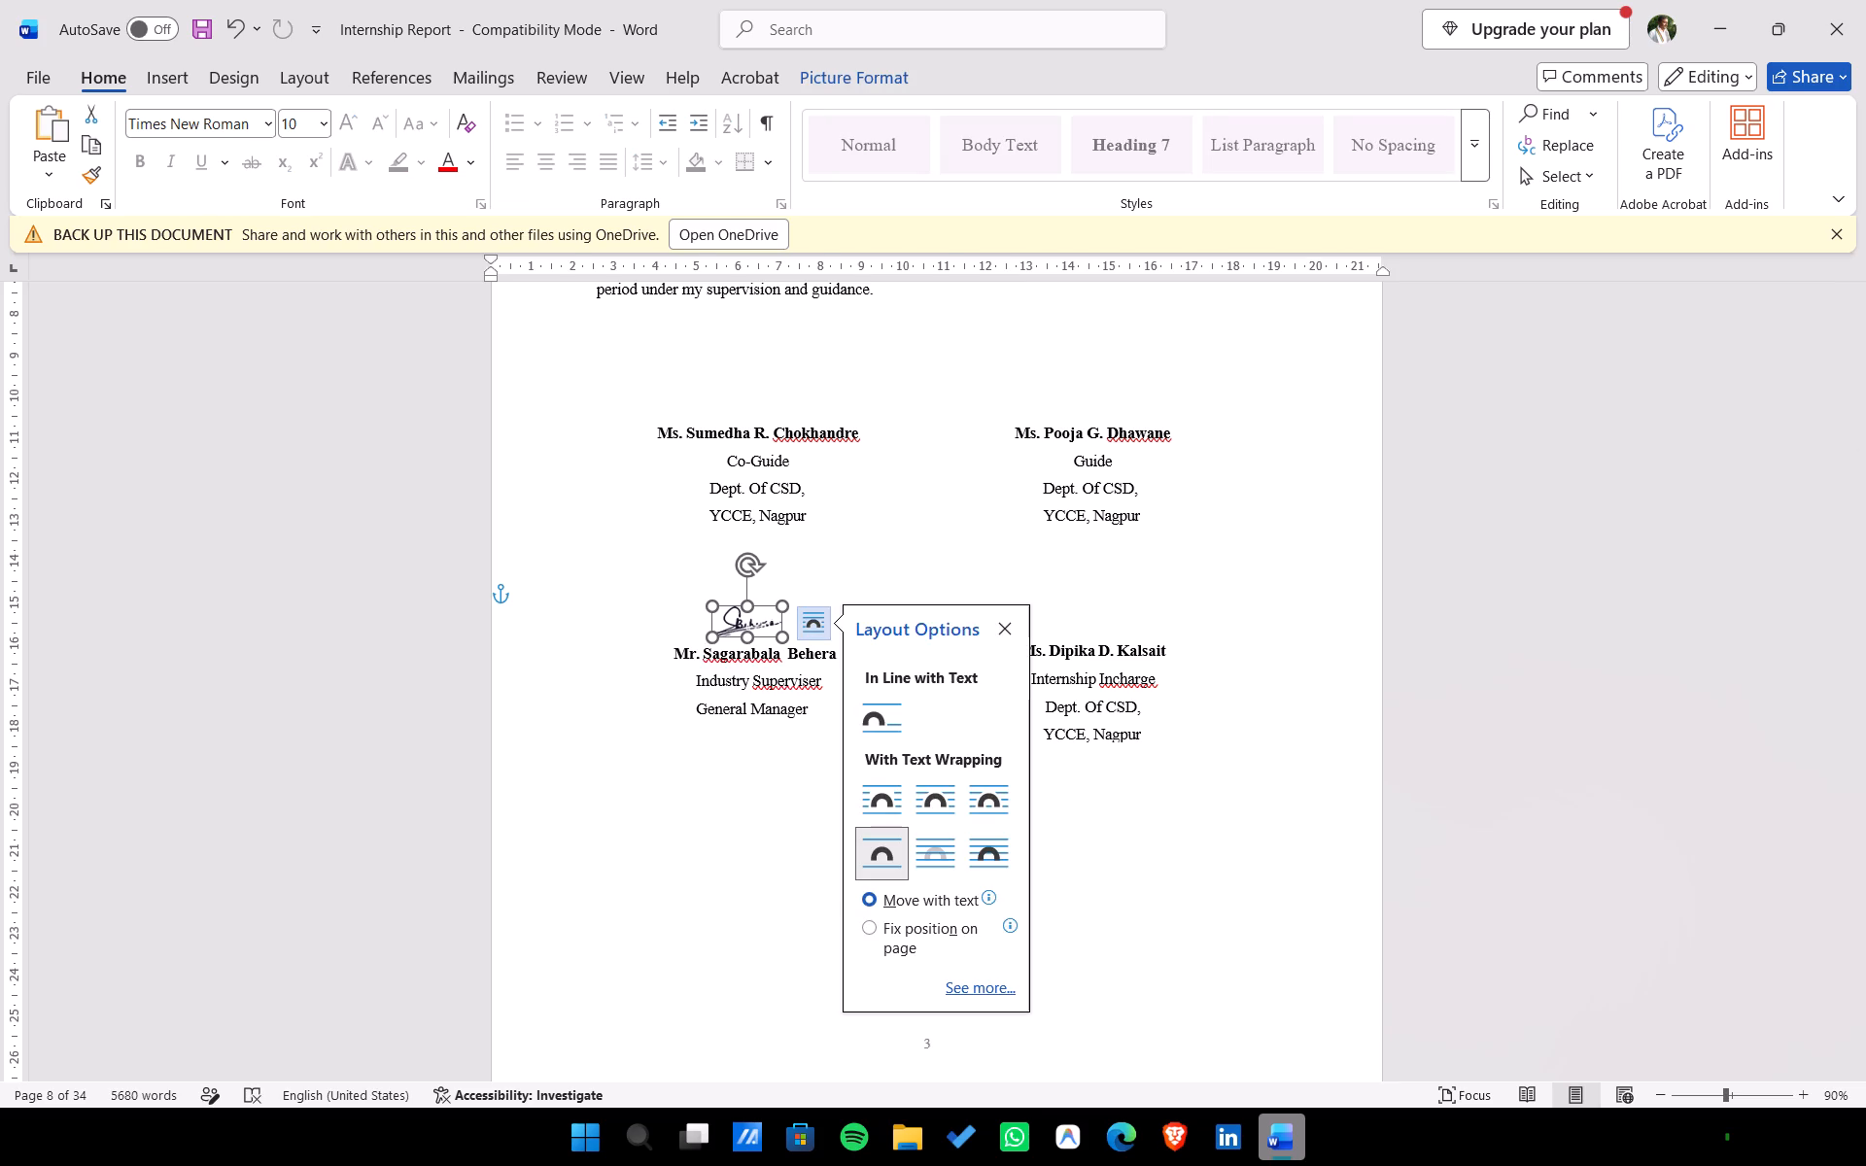
{"action": "left_click", "coordinate": [823, 713]}
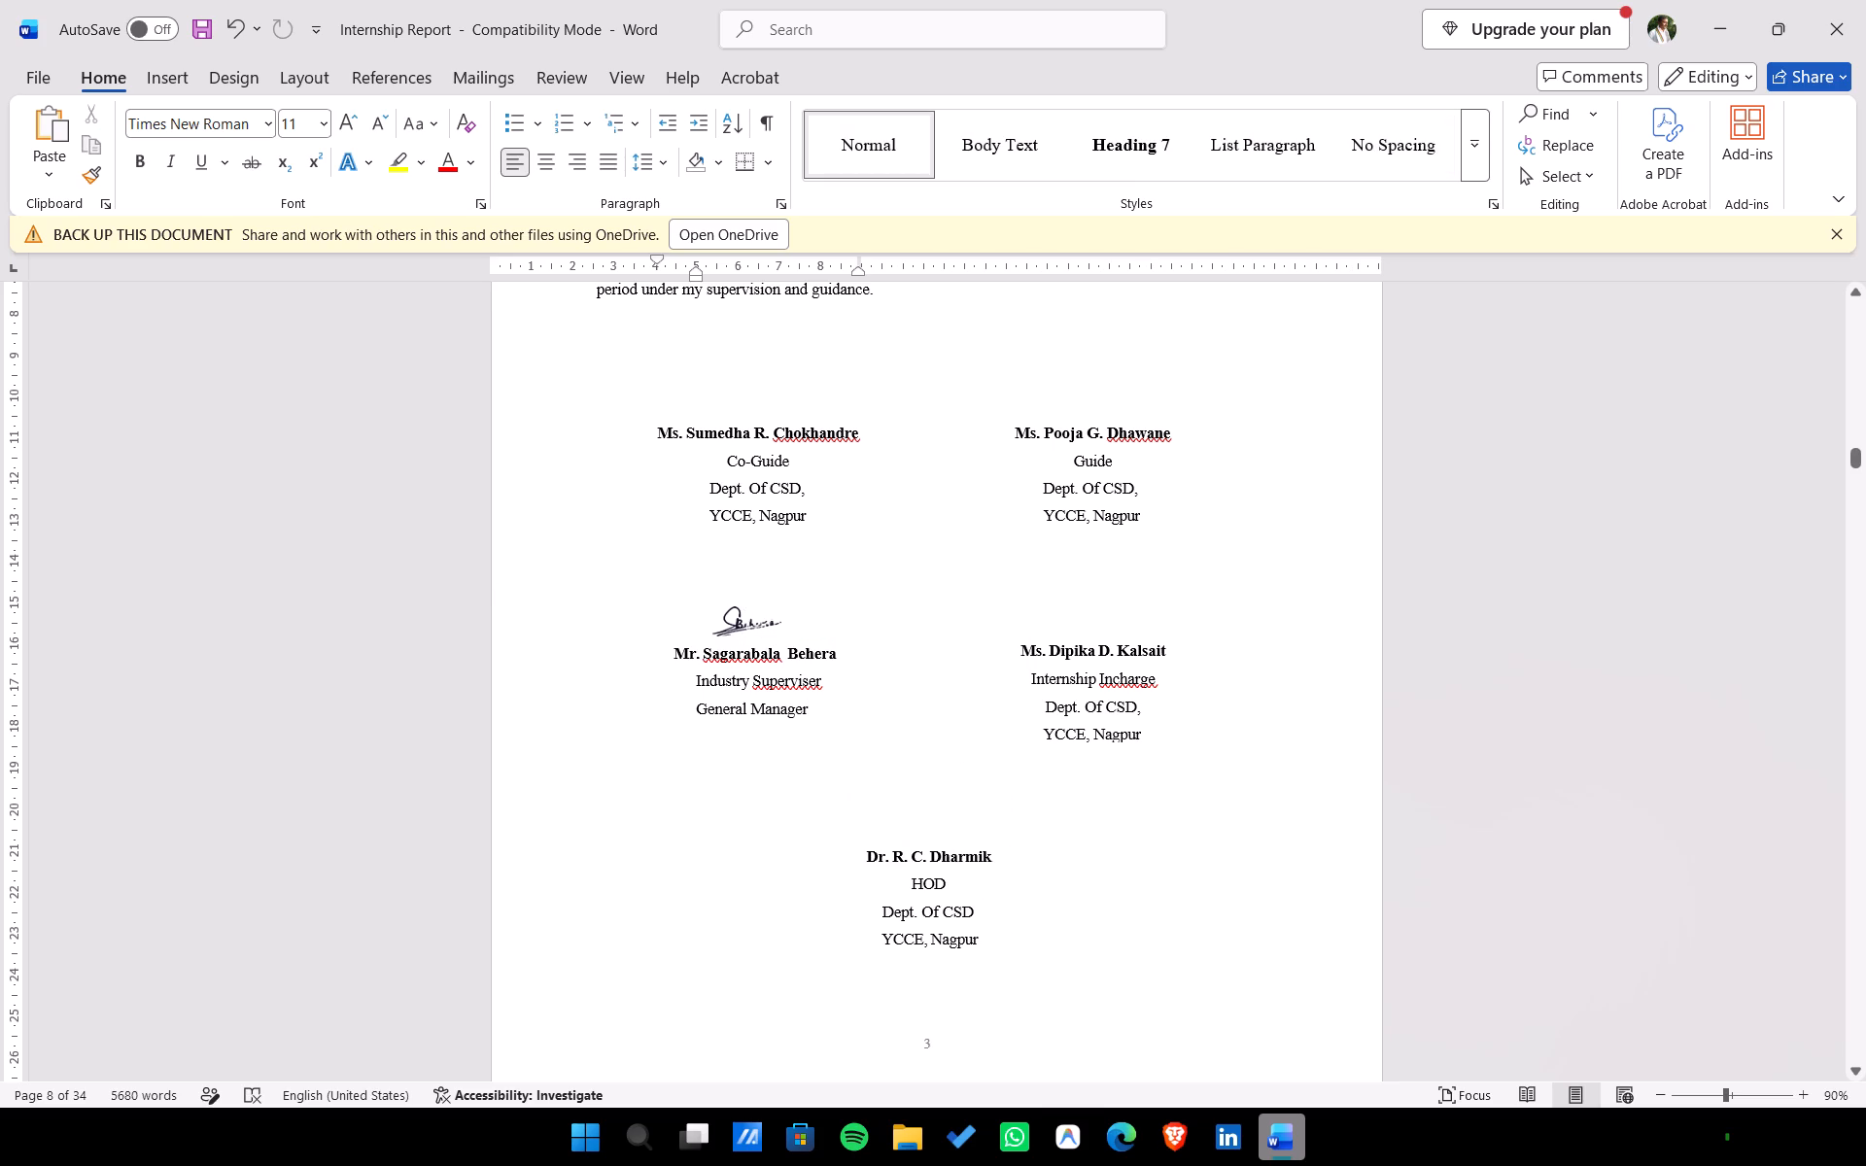
Select the text of the industry supervisor's signature block, from the surname through the "General Manager" line.
{"action": "left_click_drag", "start_coordinate": [1016, 656], "coordinate": [971, 649]}
{"action": "left_click_drag", "start_coordinate": [971, 649], "coordinate": [831, 653]}
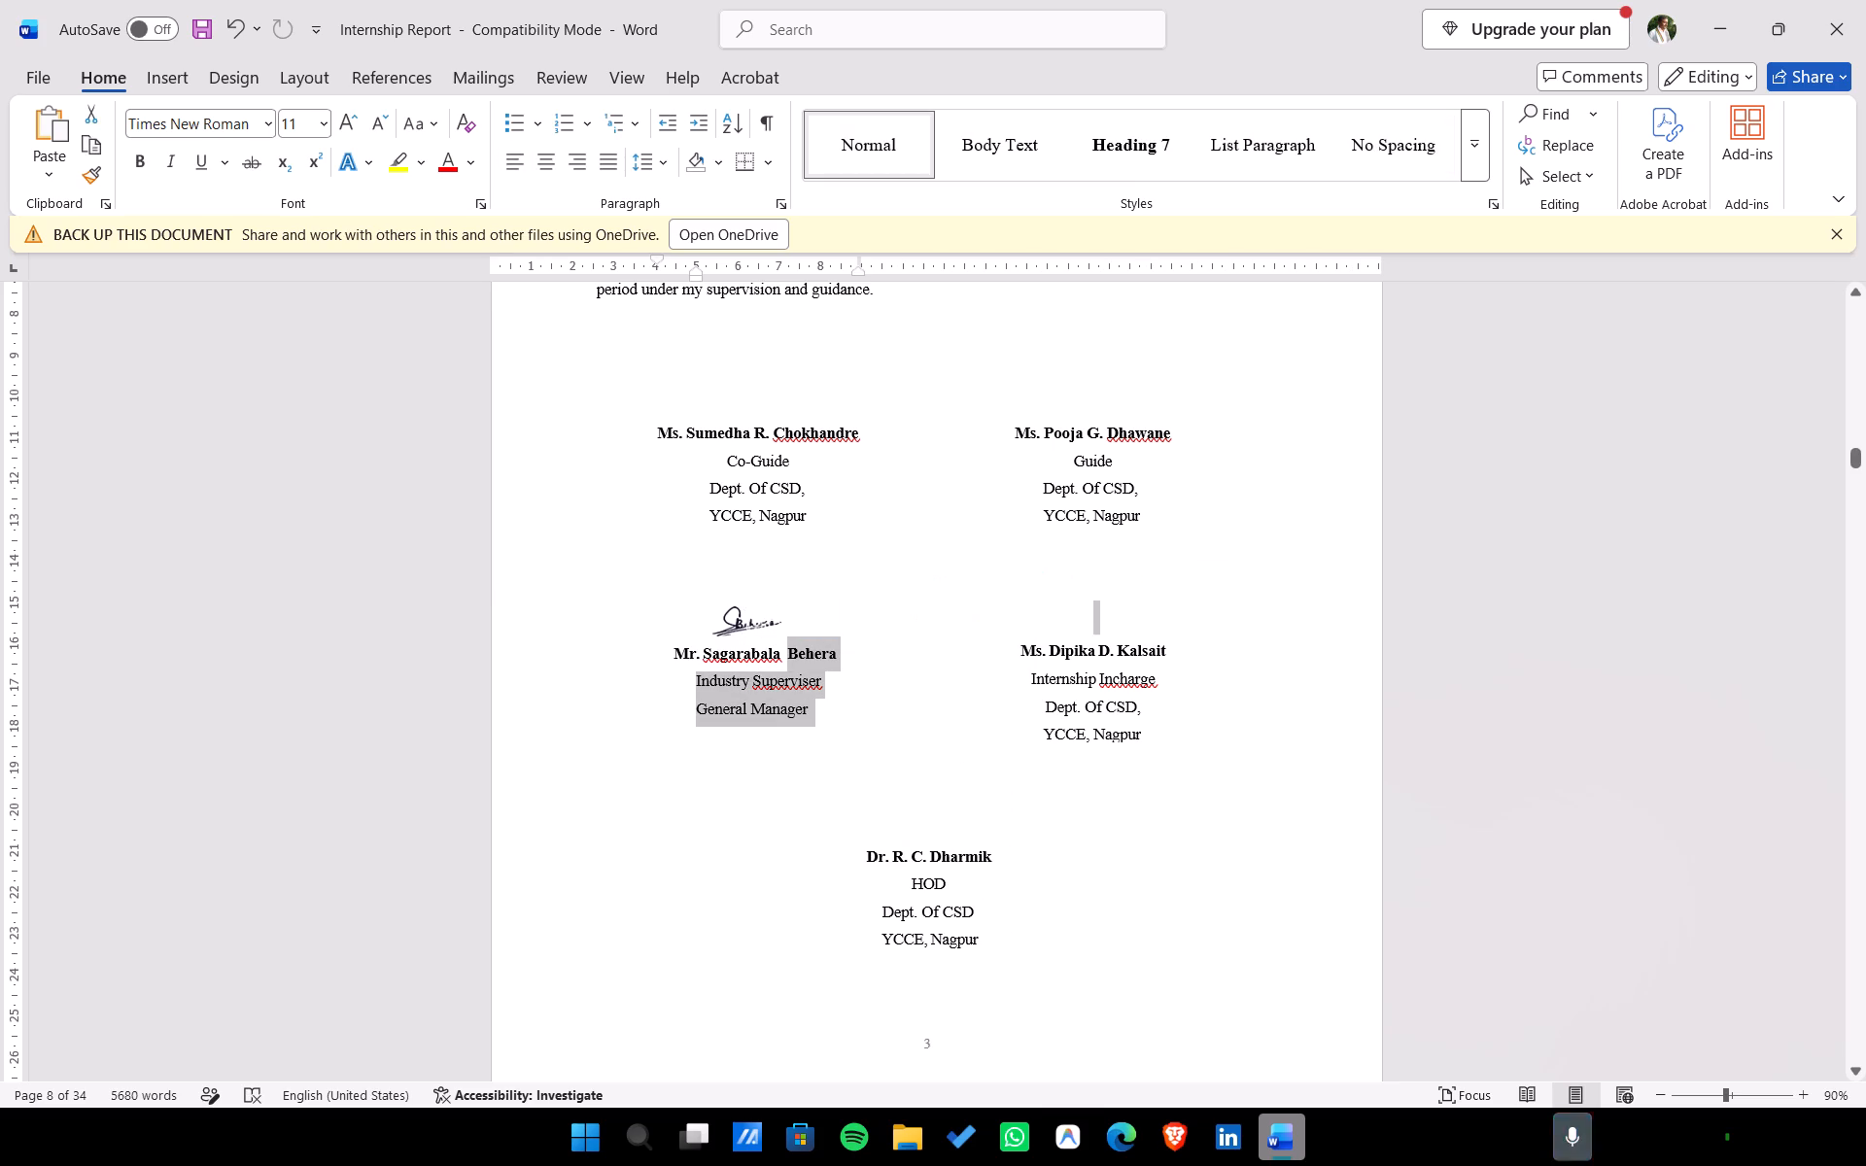
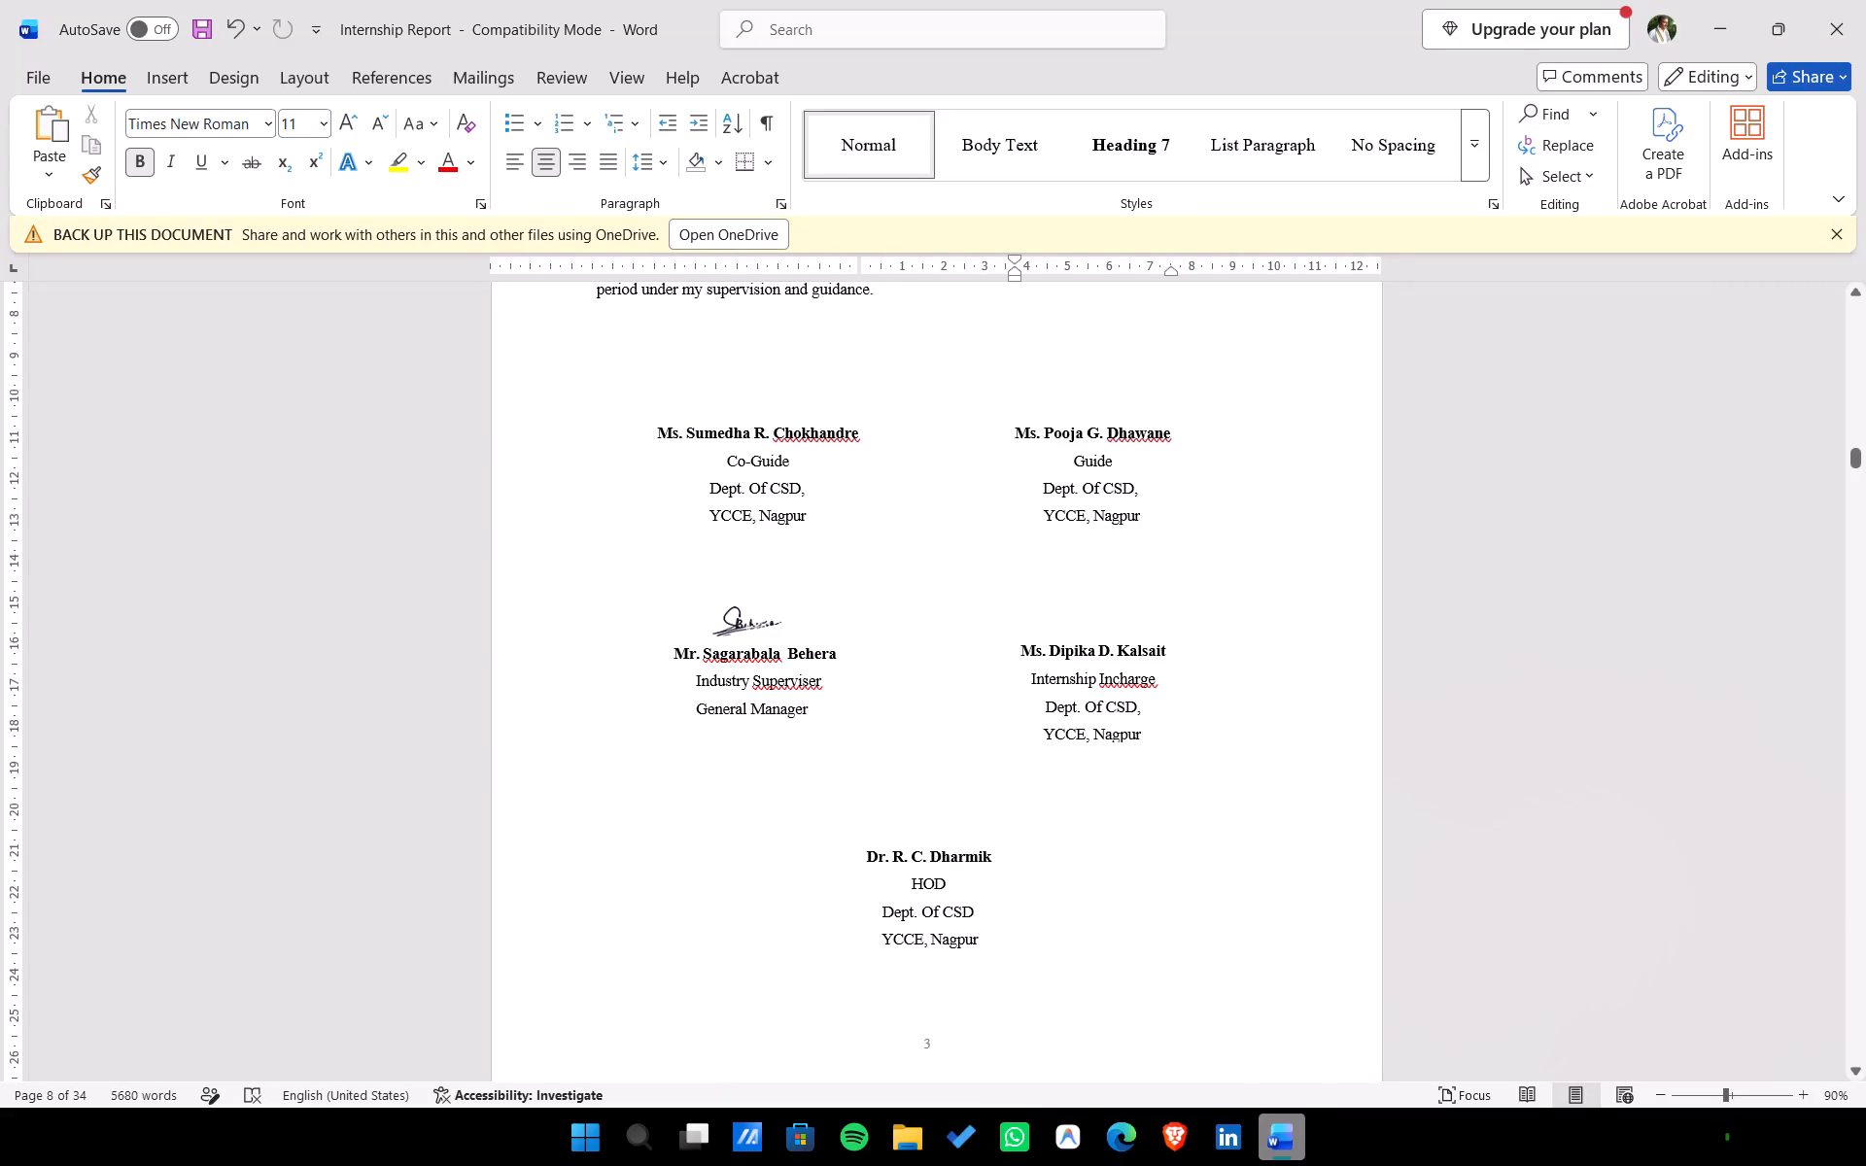
Adjust the Industry Superviser's signature image on the Certificate of Approval so that signature block lines up with the Internship Incharge block.
{"action": "left_click", "coordinate": [745, 617]}
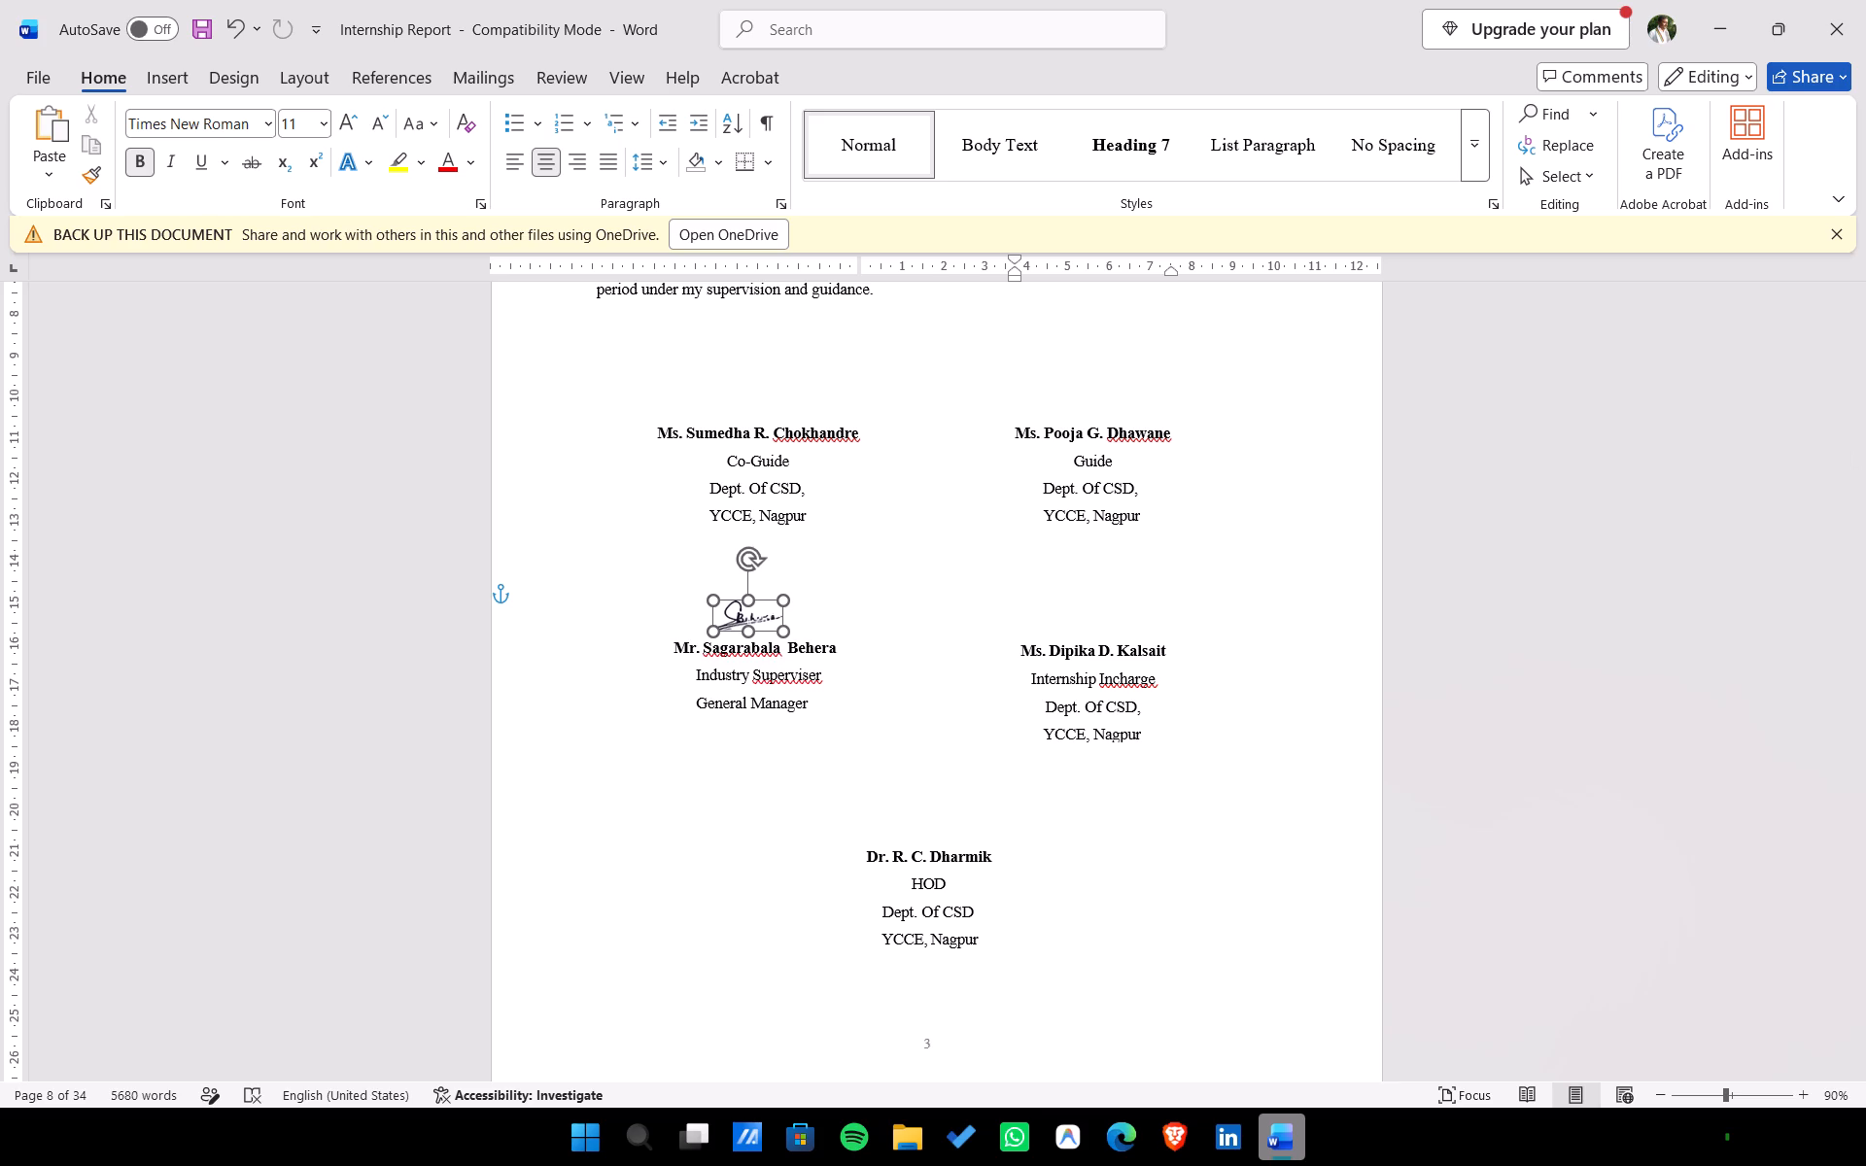
{"action": "left_click", "coordinate": [918, 584]}
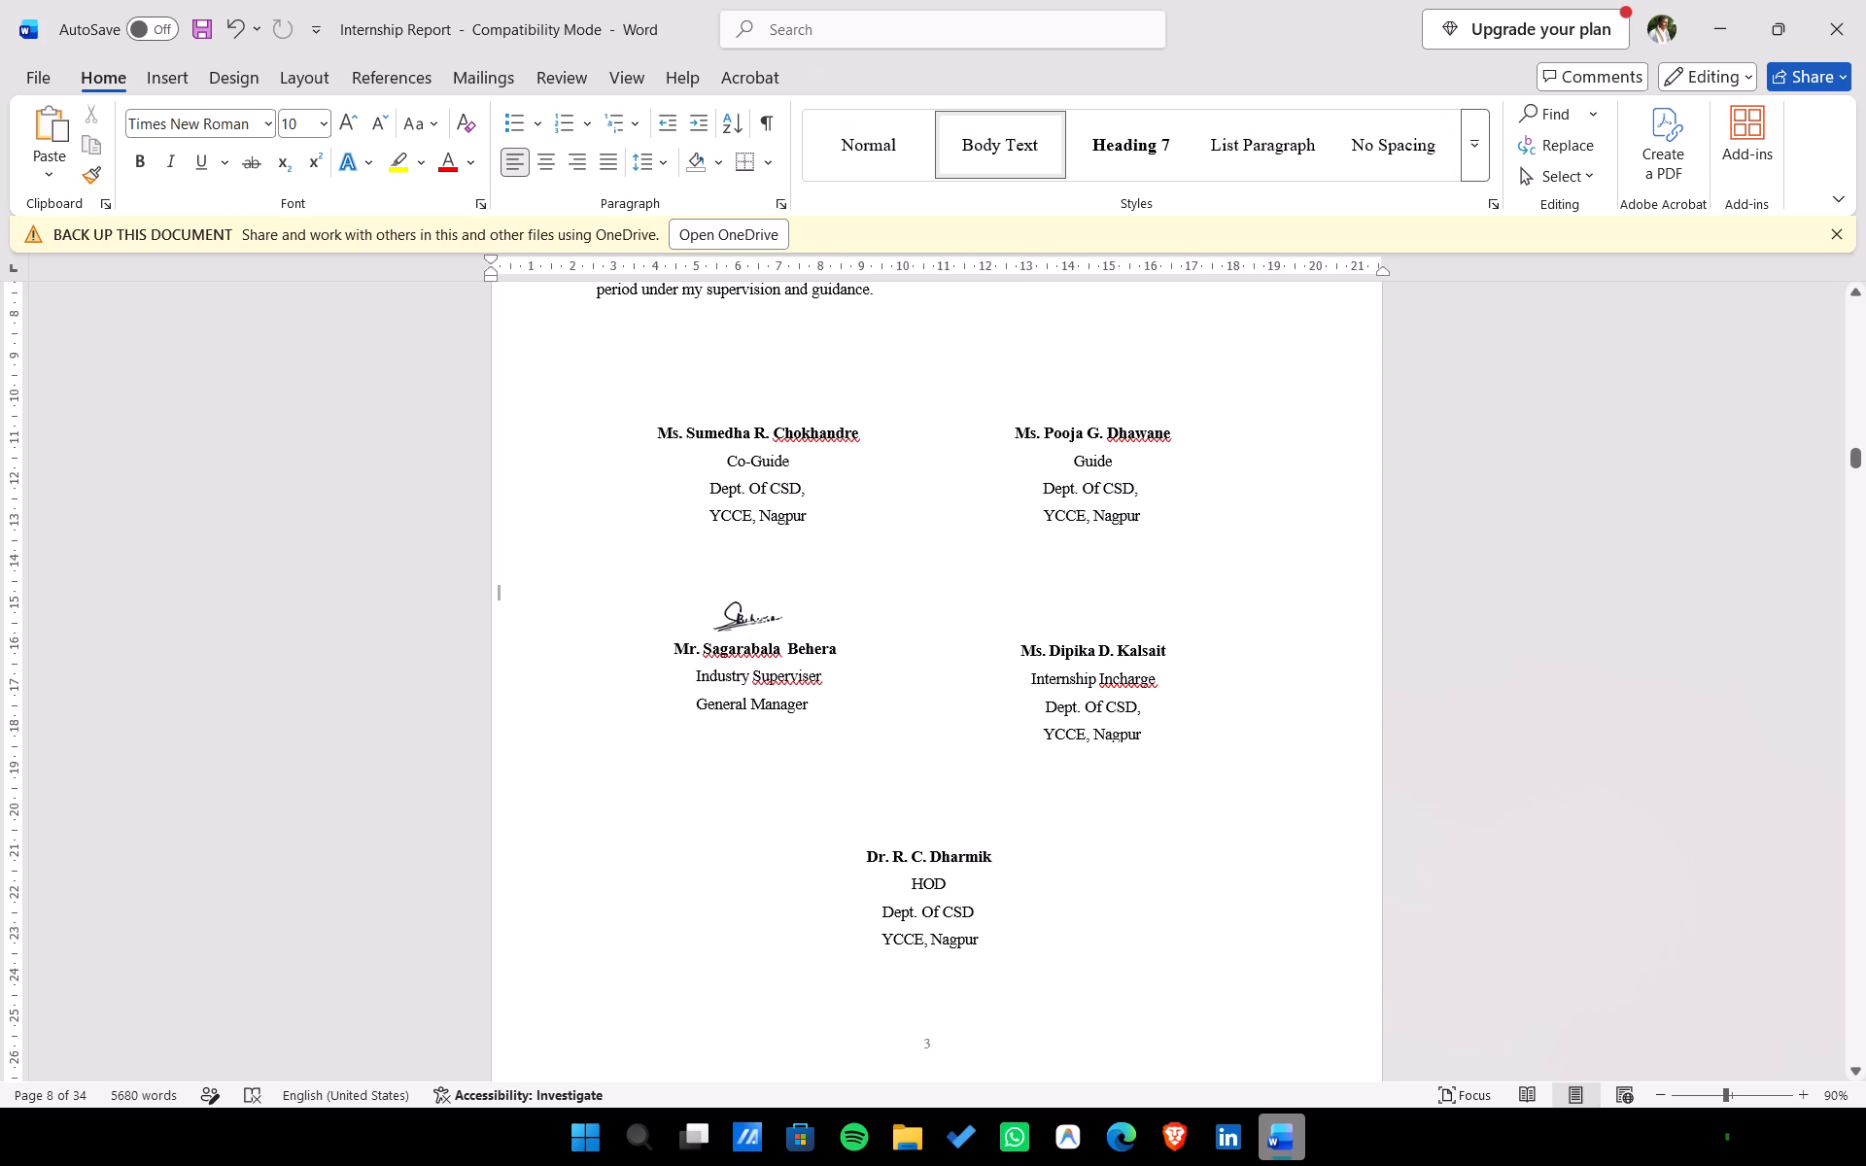
{"action": "left_click", "coordinate": [613, 548]}
{"action": "key", "text": "Return"}
{"action": "key", "text": "BackSpace"}
{"action": "left_click", "coordinate": [752, 639]}
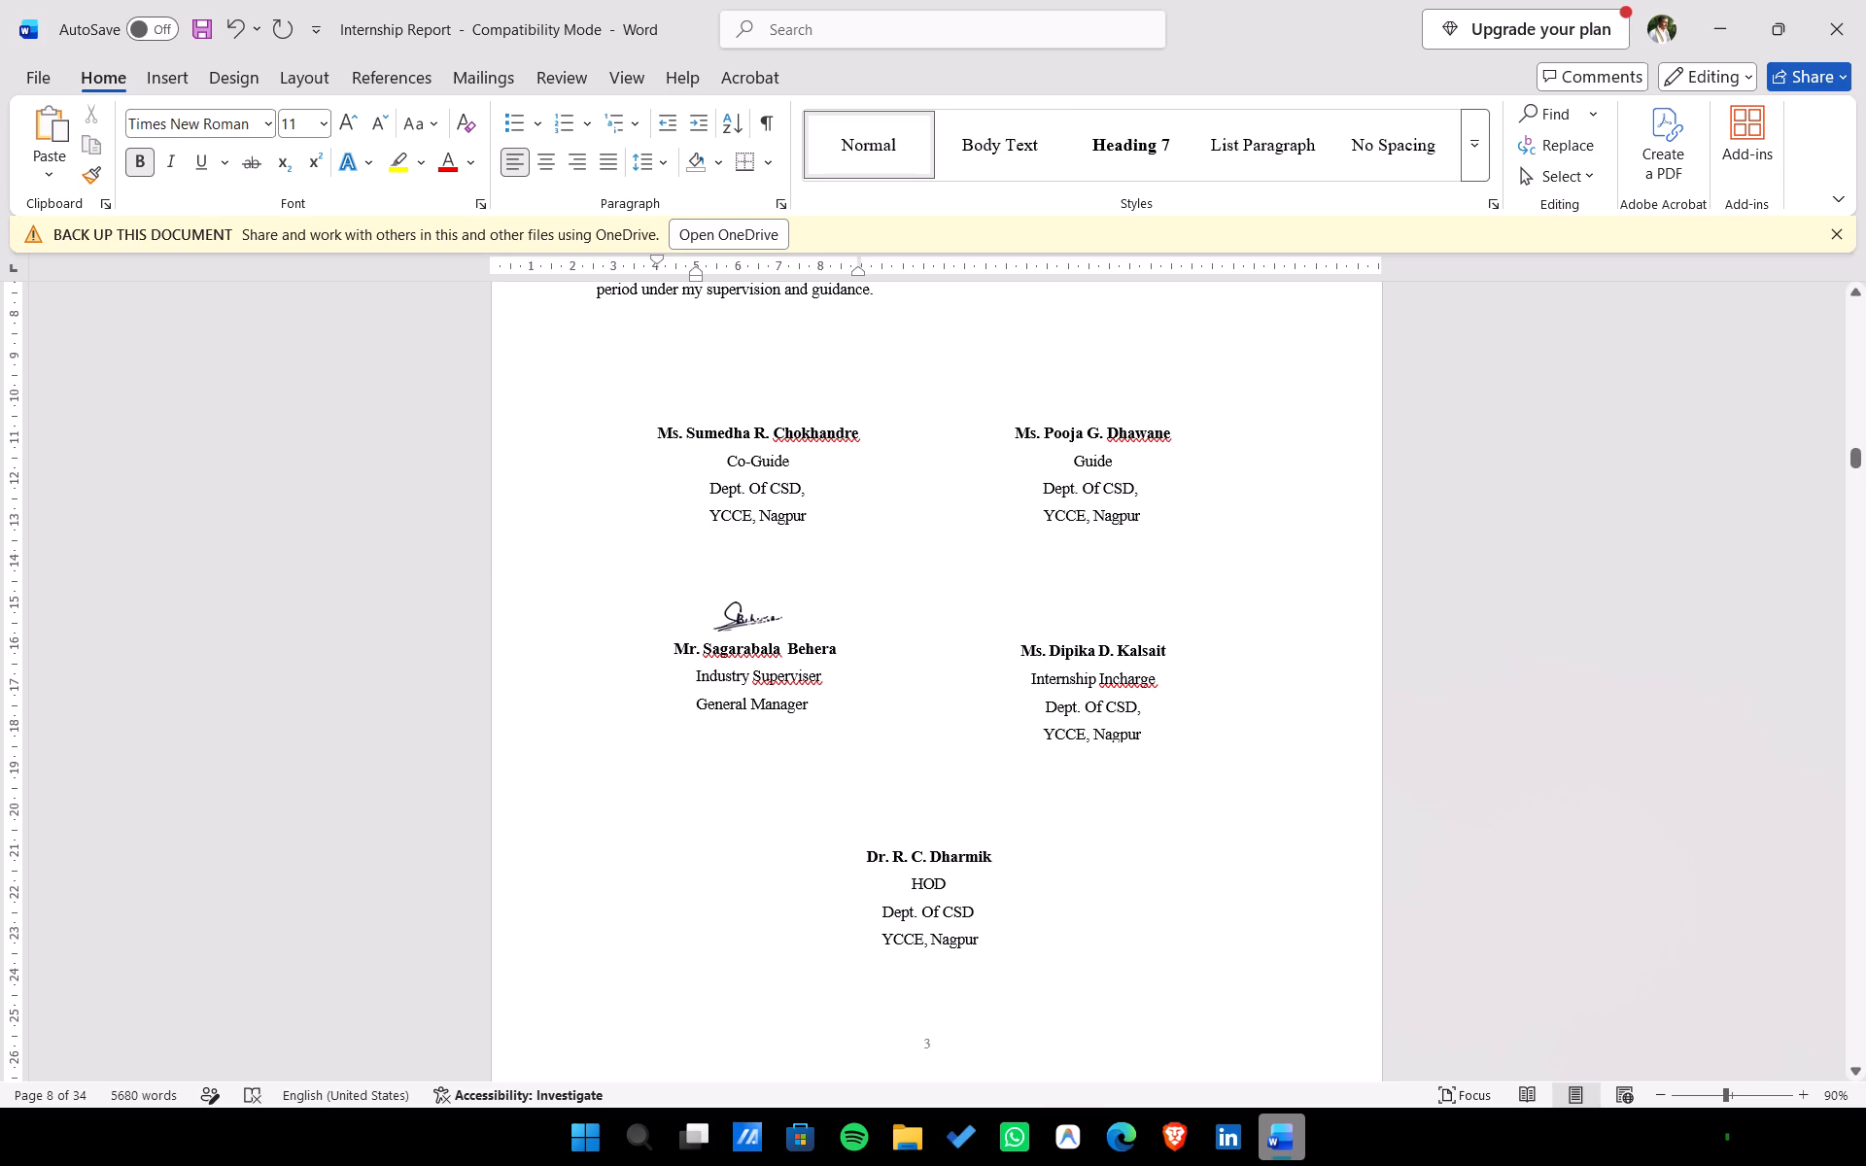
{"action": "left_click", "coordinate": [748, 622]}
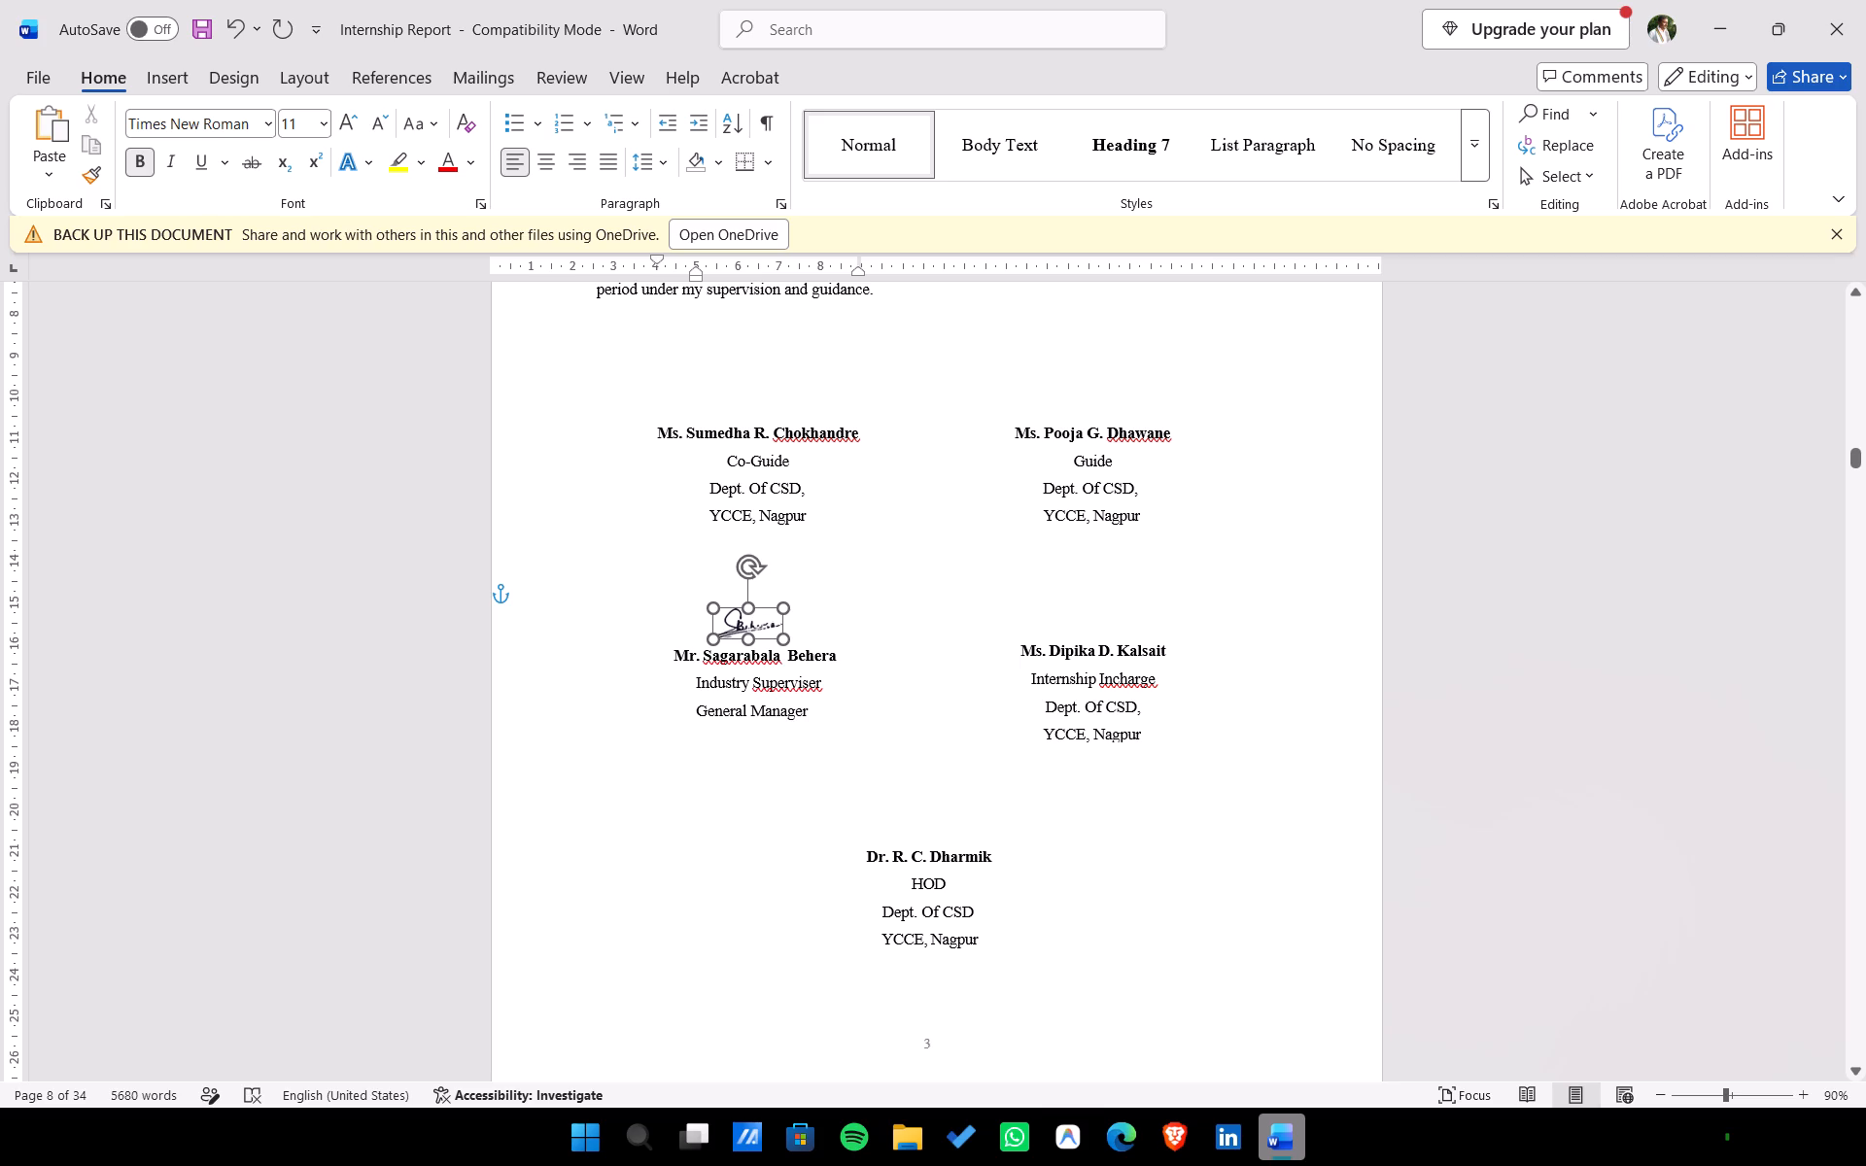
{"action": "left_click", "coordinate": [998, 589]}
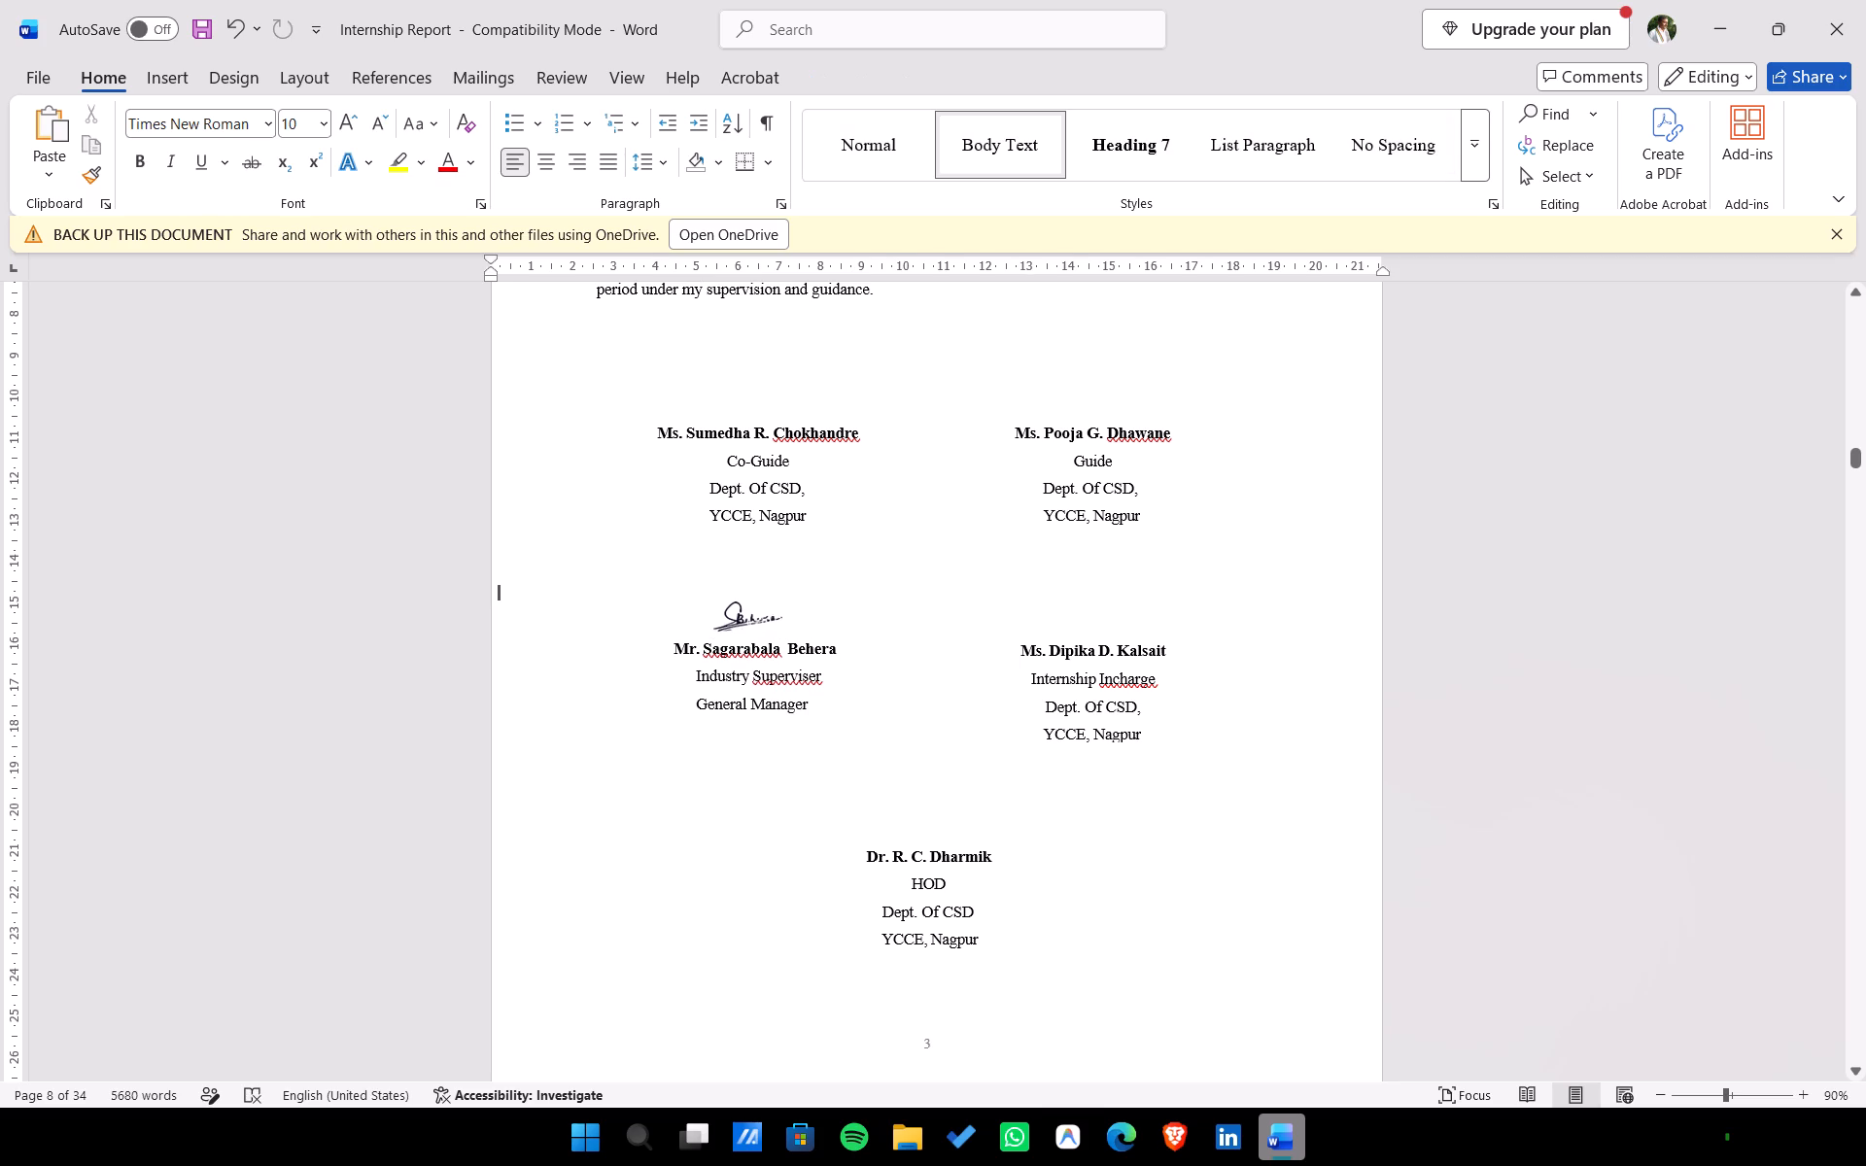
{"action": "left_click", "coordinate": [733, 612]}
{"action": "left_click", "coordinate": [733, 612]}
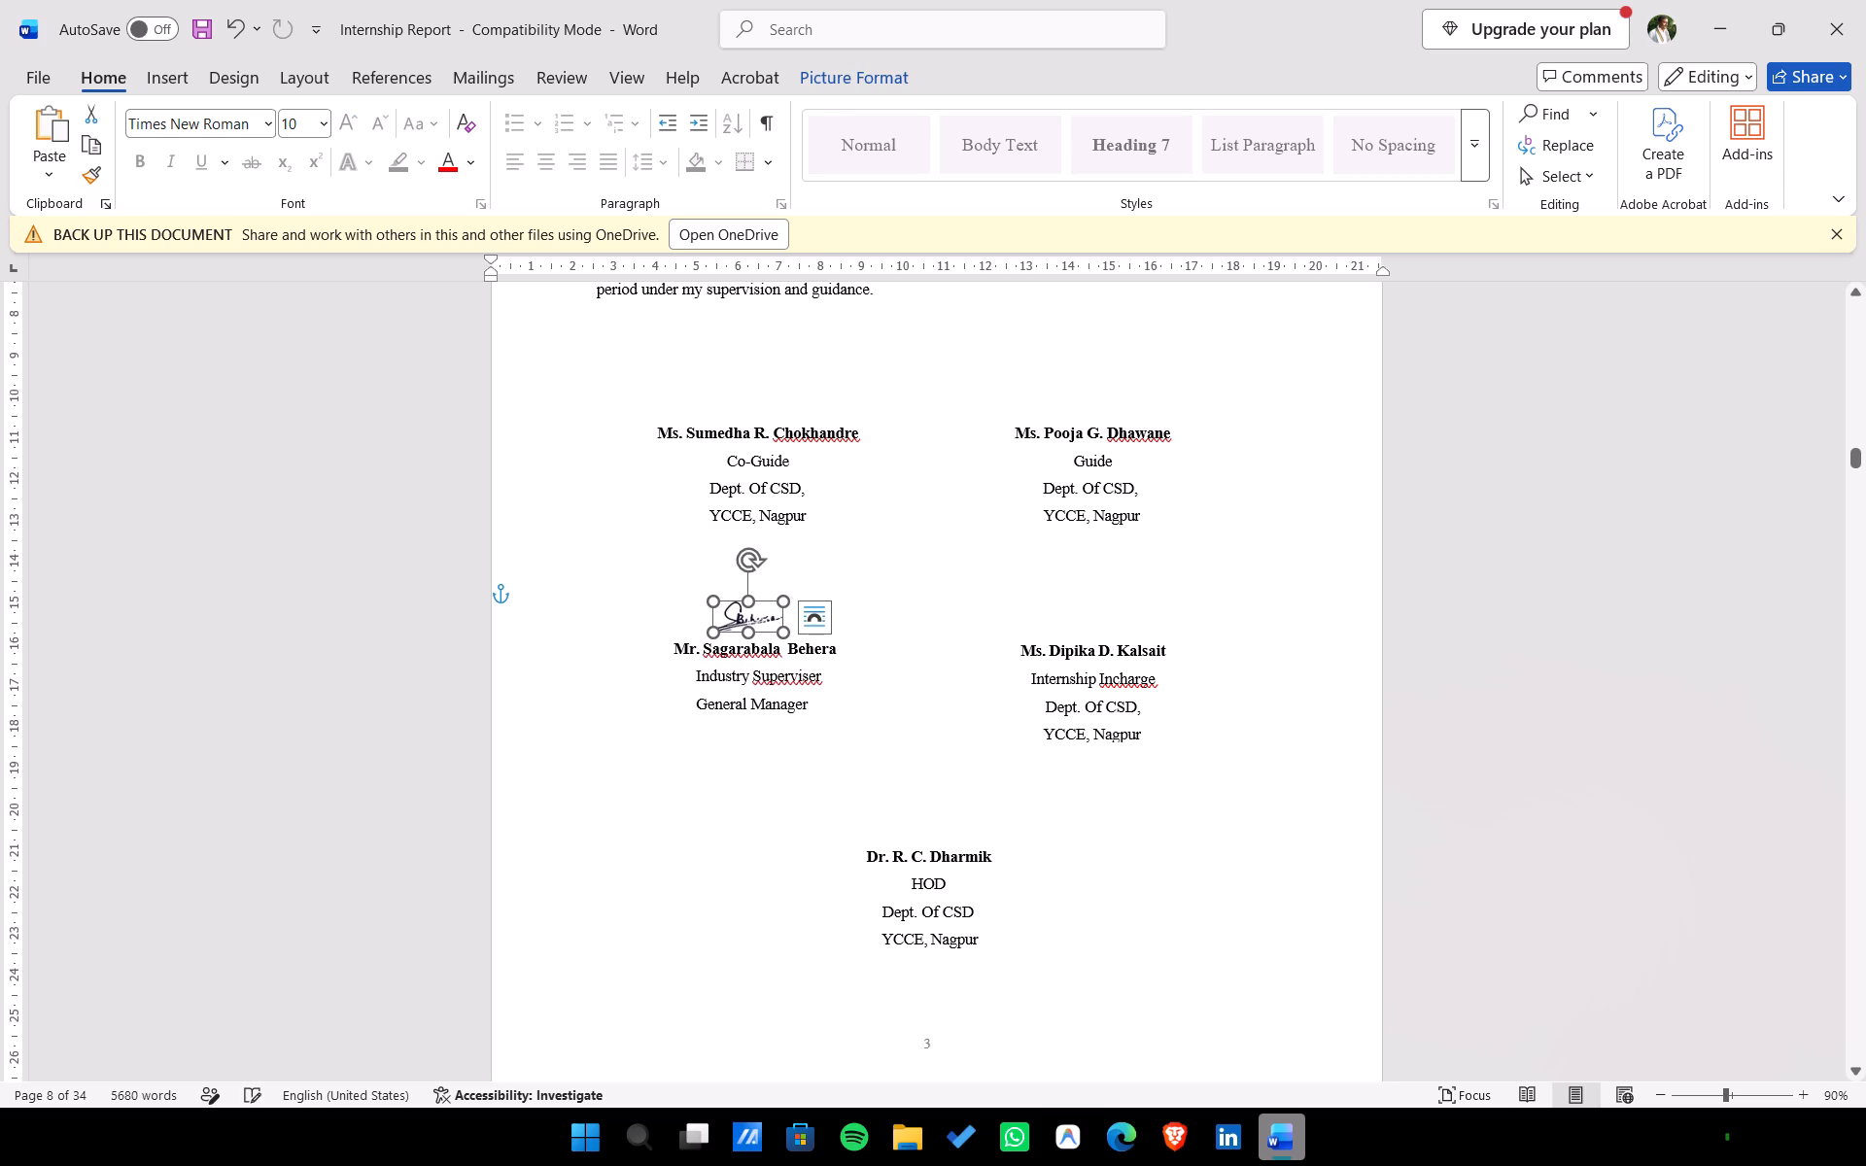
{"action": "left_click", "coordinate": [1038, 581]}
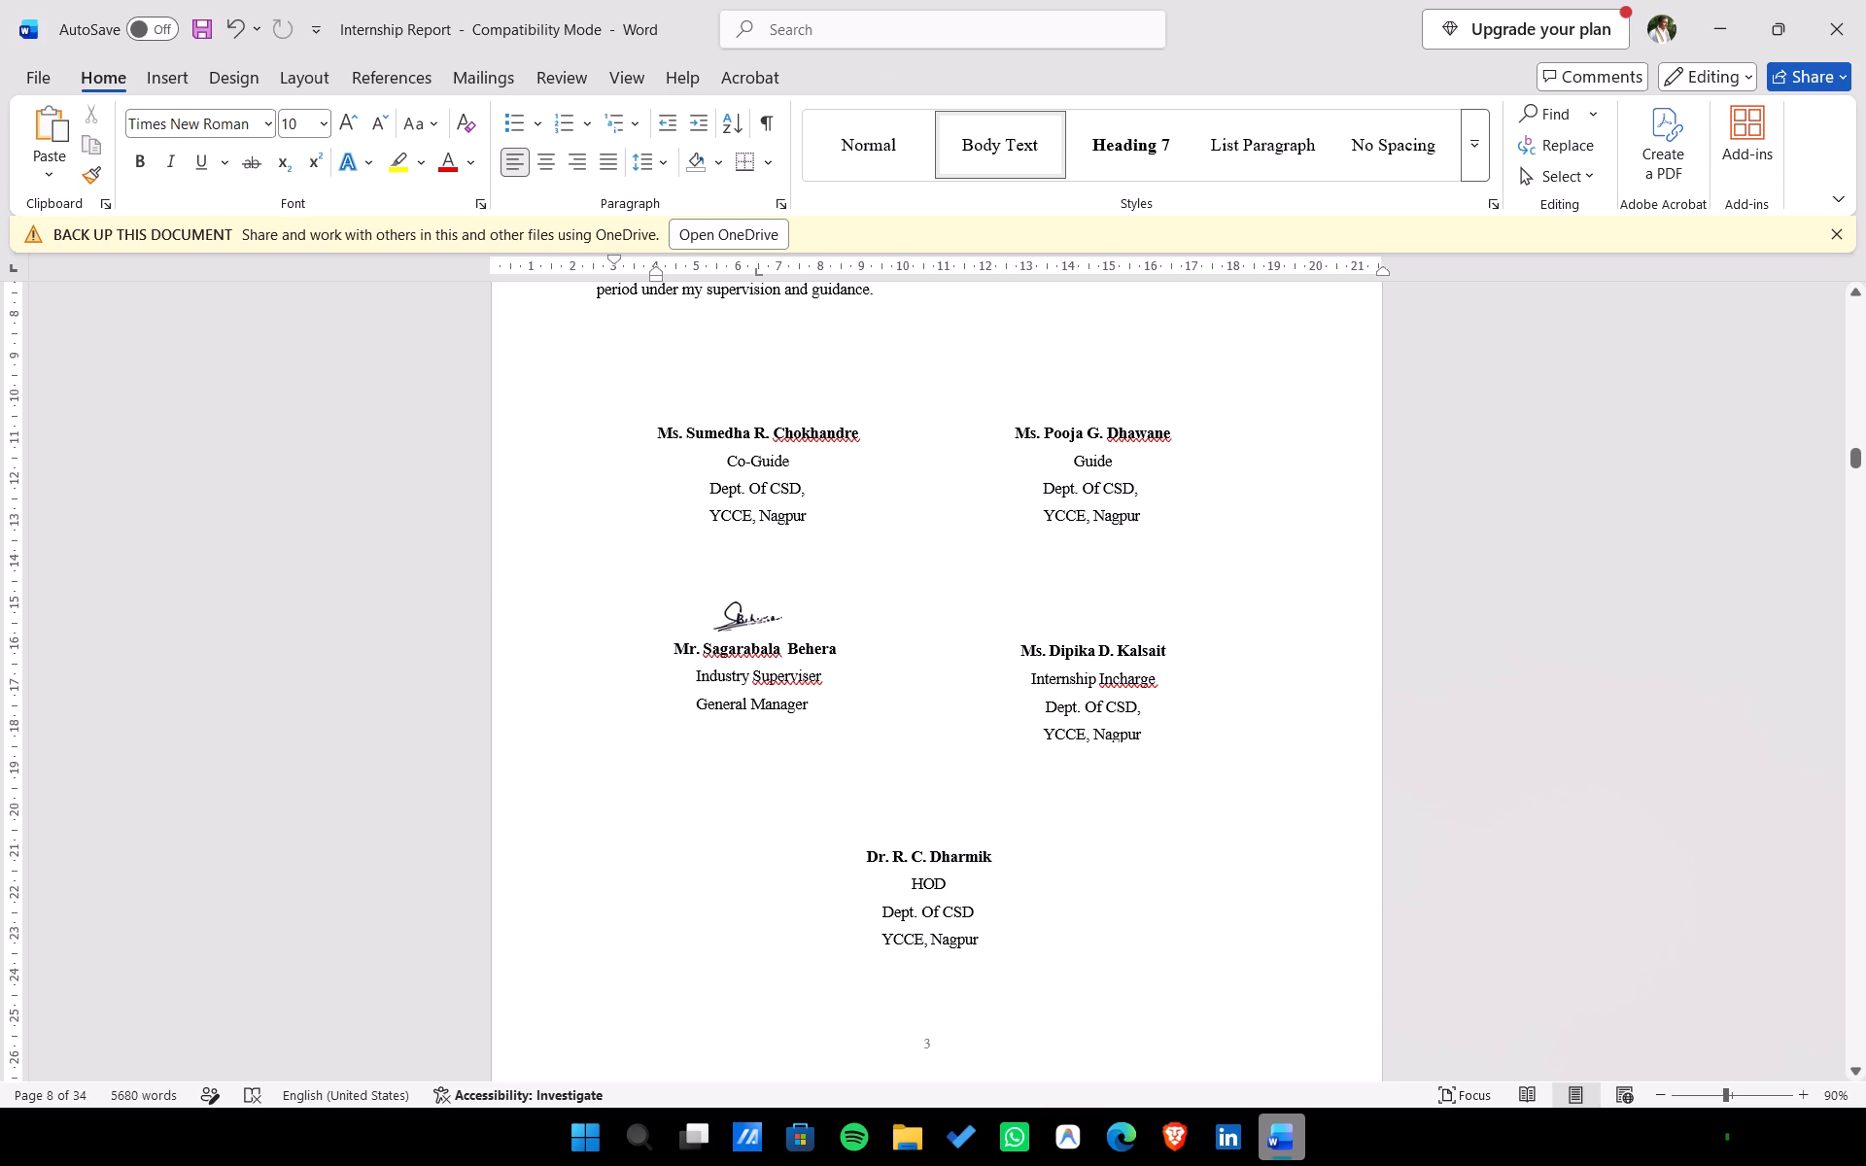
{"action": "left_click", "coordinate": [1245, 654]}
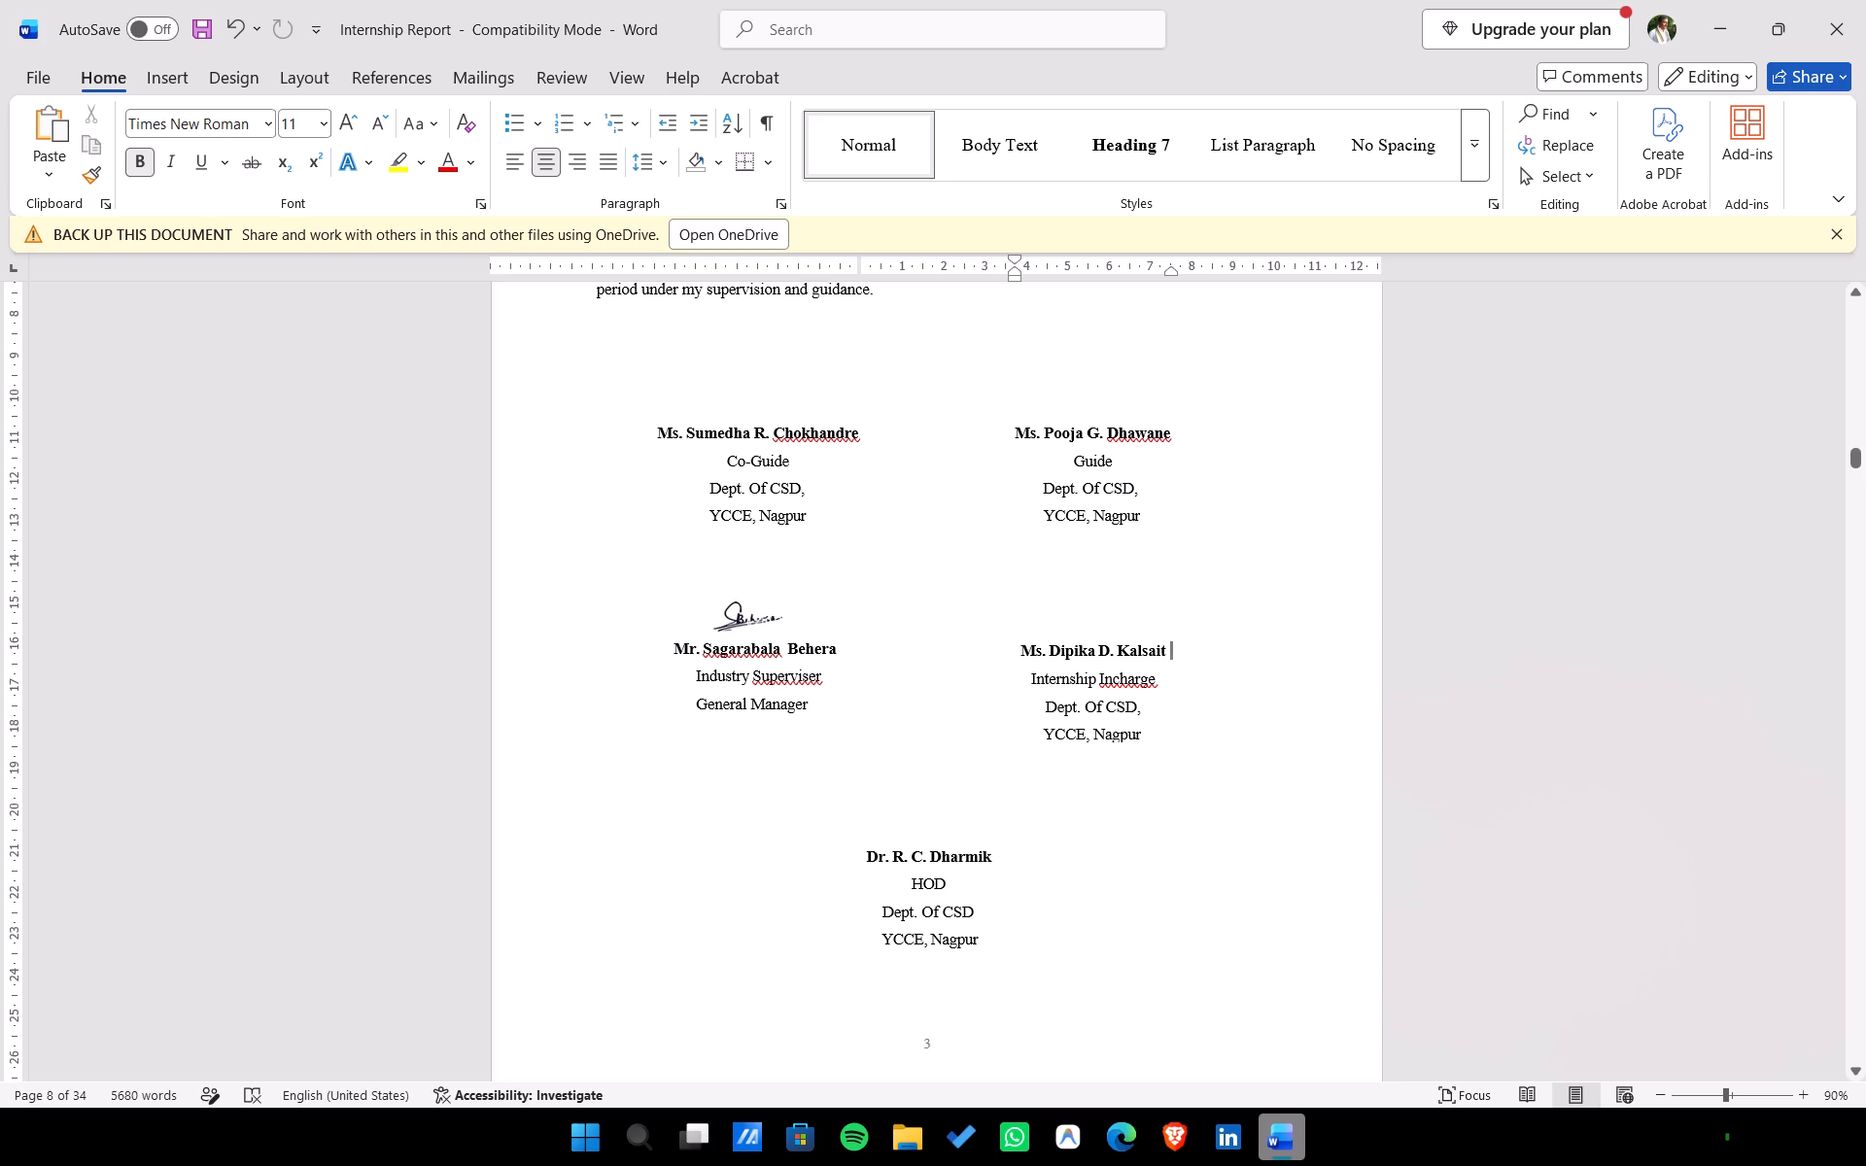
Proofread the Acknowledgement, the internship certificate page and the Internship Overview sections through Type of Work.
{"action": "scroll", "coordinate": [1168, 807], "scroll_direction": "down", "scroll_amount": 3}
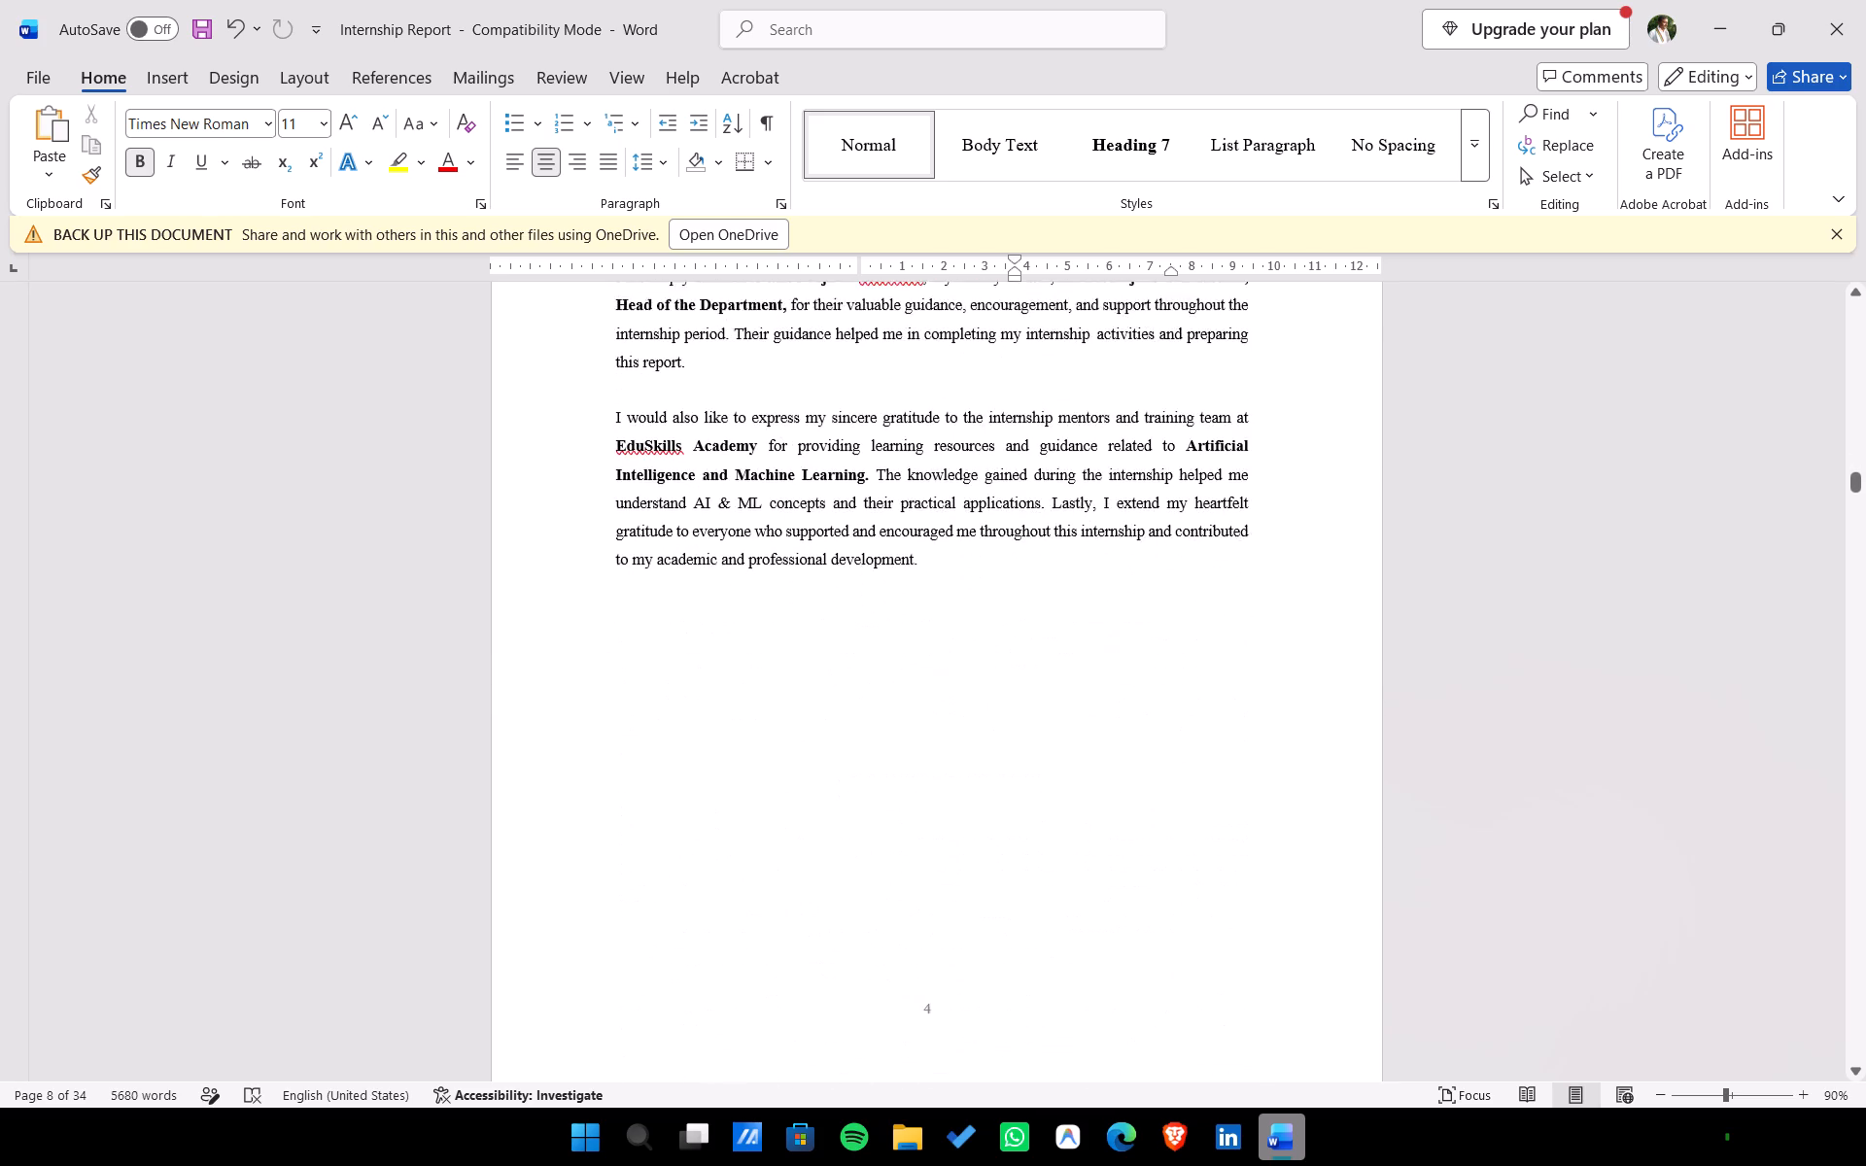
{"action": "scroll", "coordinate": [1053, 786], "scroll_direction": "up", "scroll_amount": 2}
{"action": "scroll", "coordinate": [1053, 786], "scroll_direction": "down", "scroll_amount": 1}
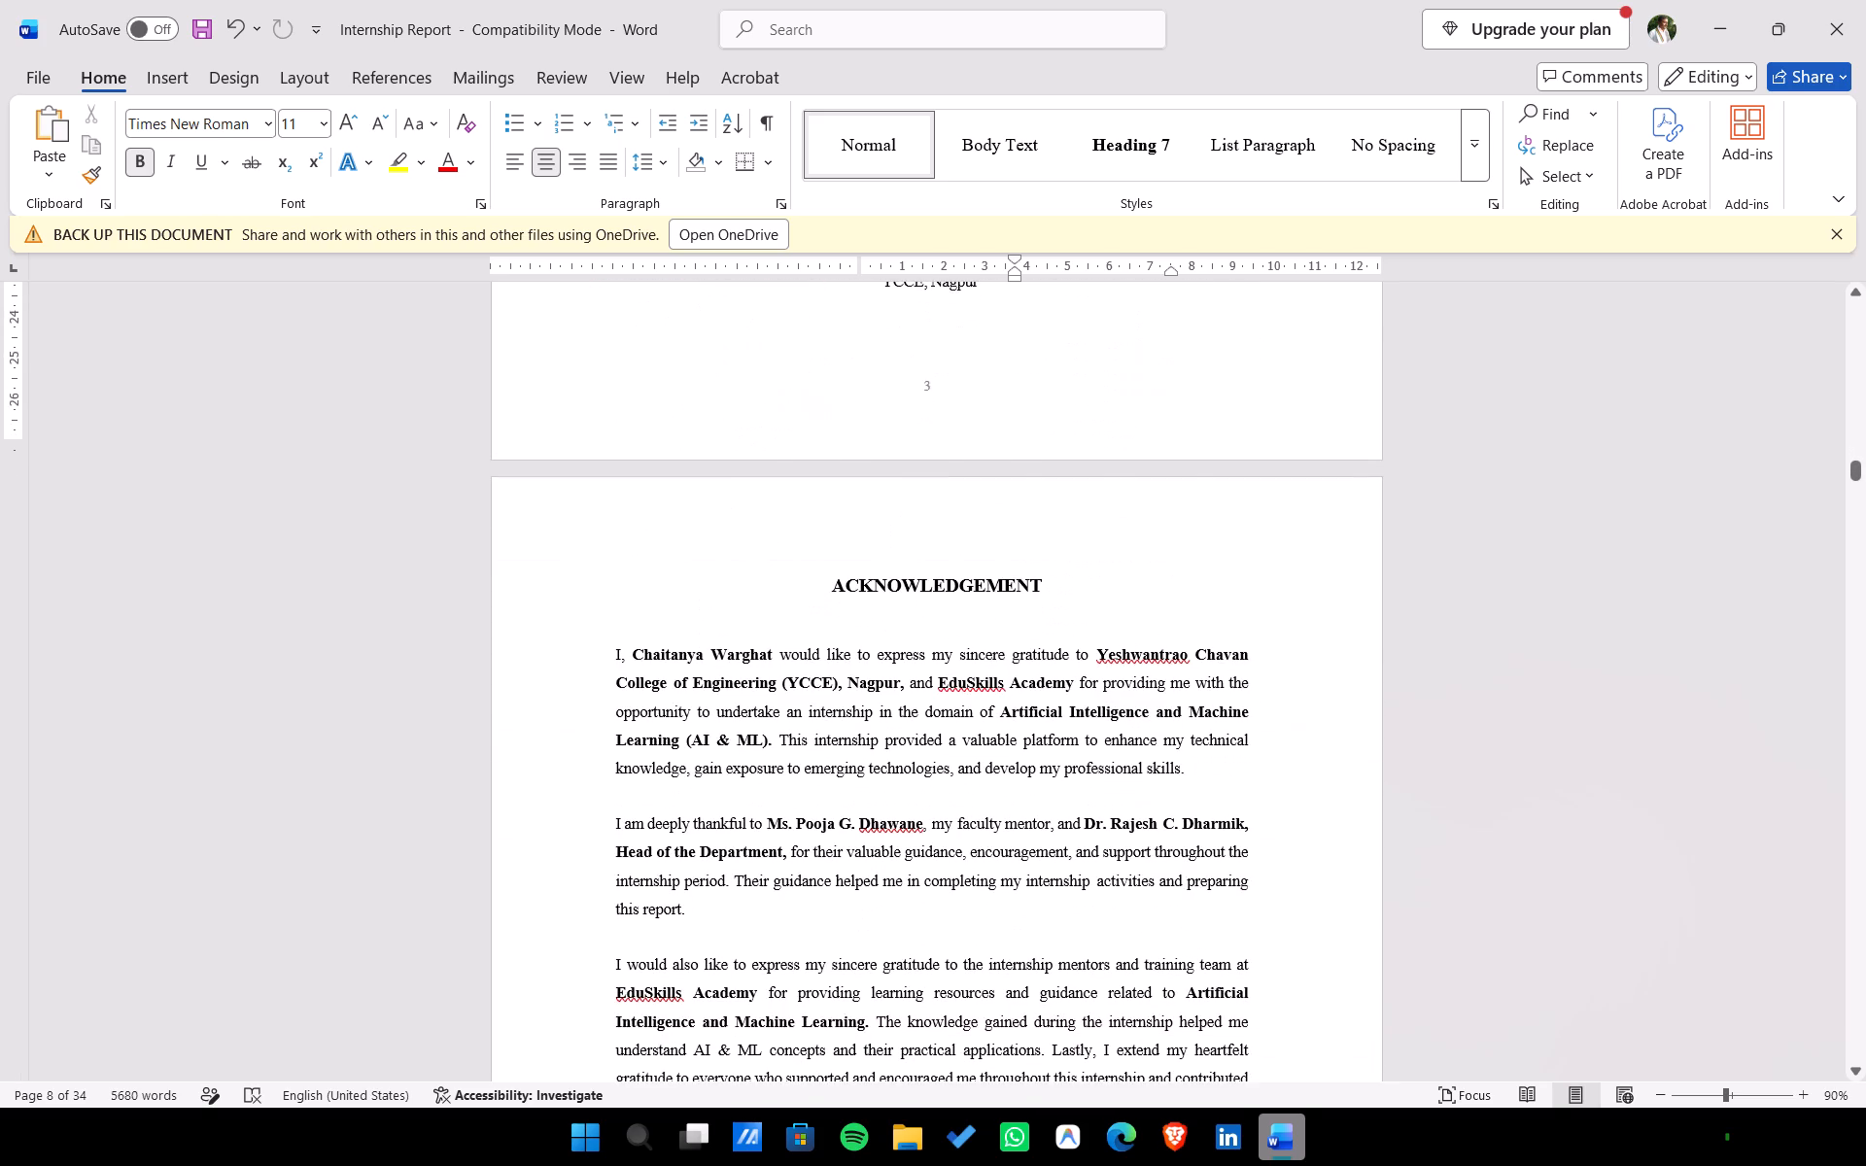
{"action": "scroll", "coordinate": [981, 794], "scroll_direction": "down", "scroll_amount": 1}
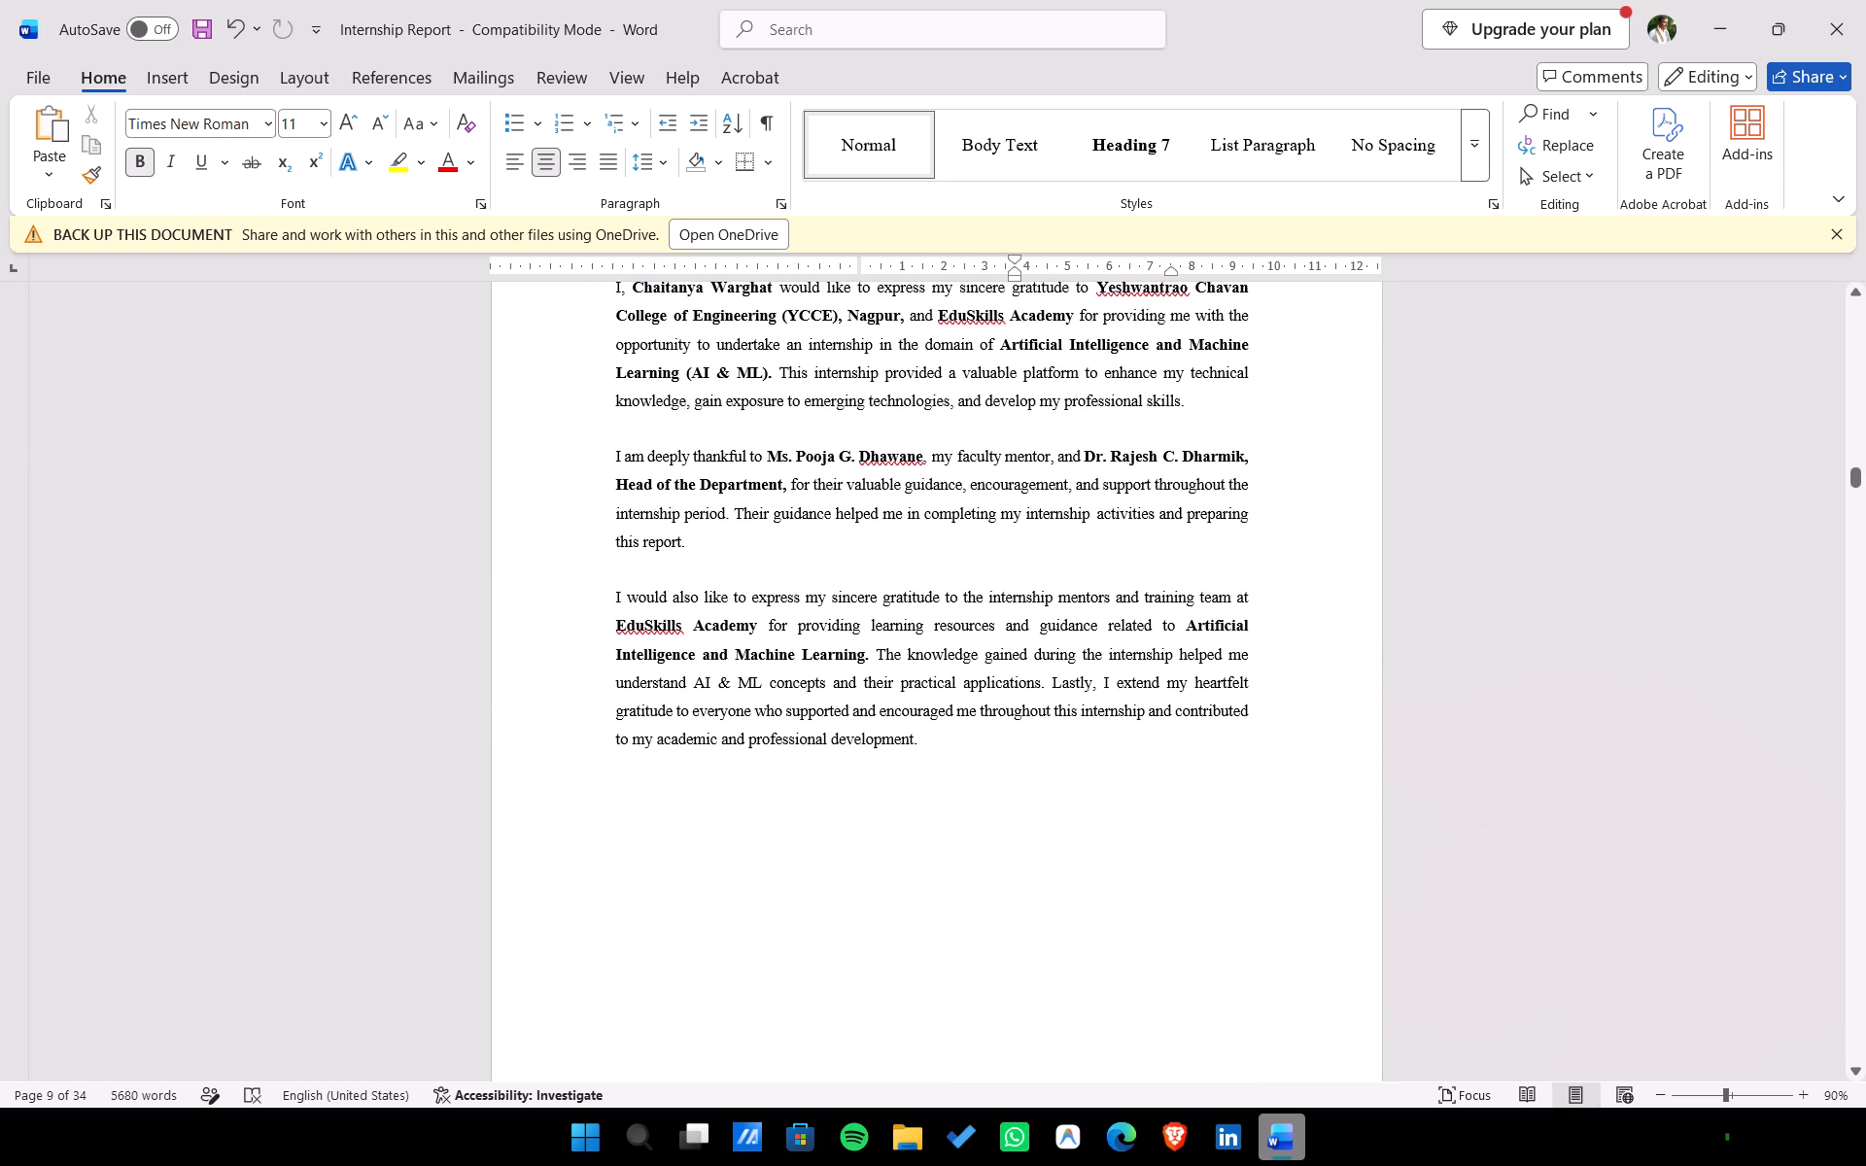
{"action": "scroll", "coordinate": [1068, 769], "scroll_direction": "down", "scroll_amount": 1}
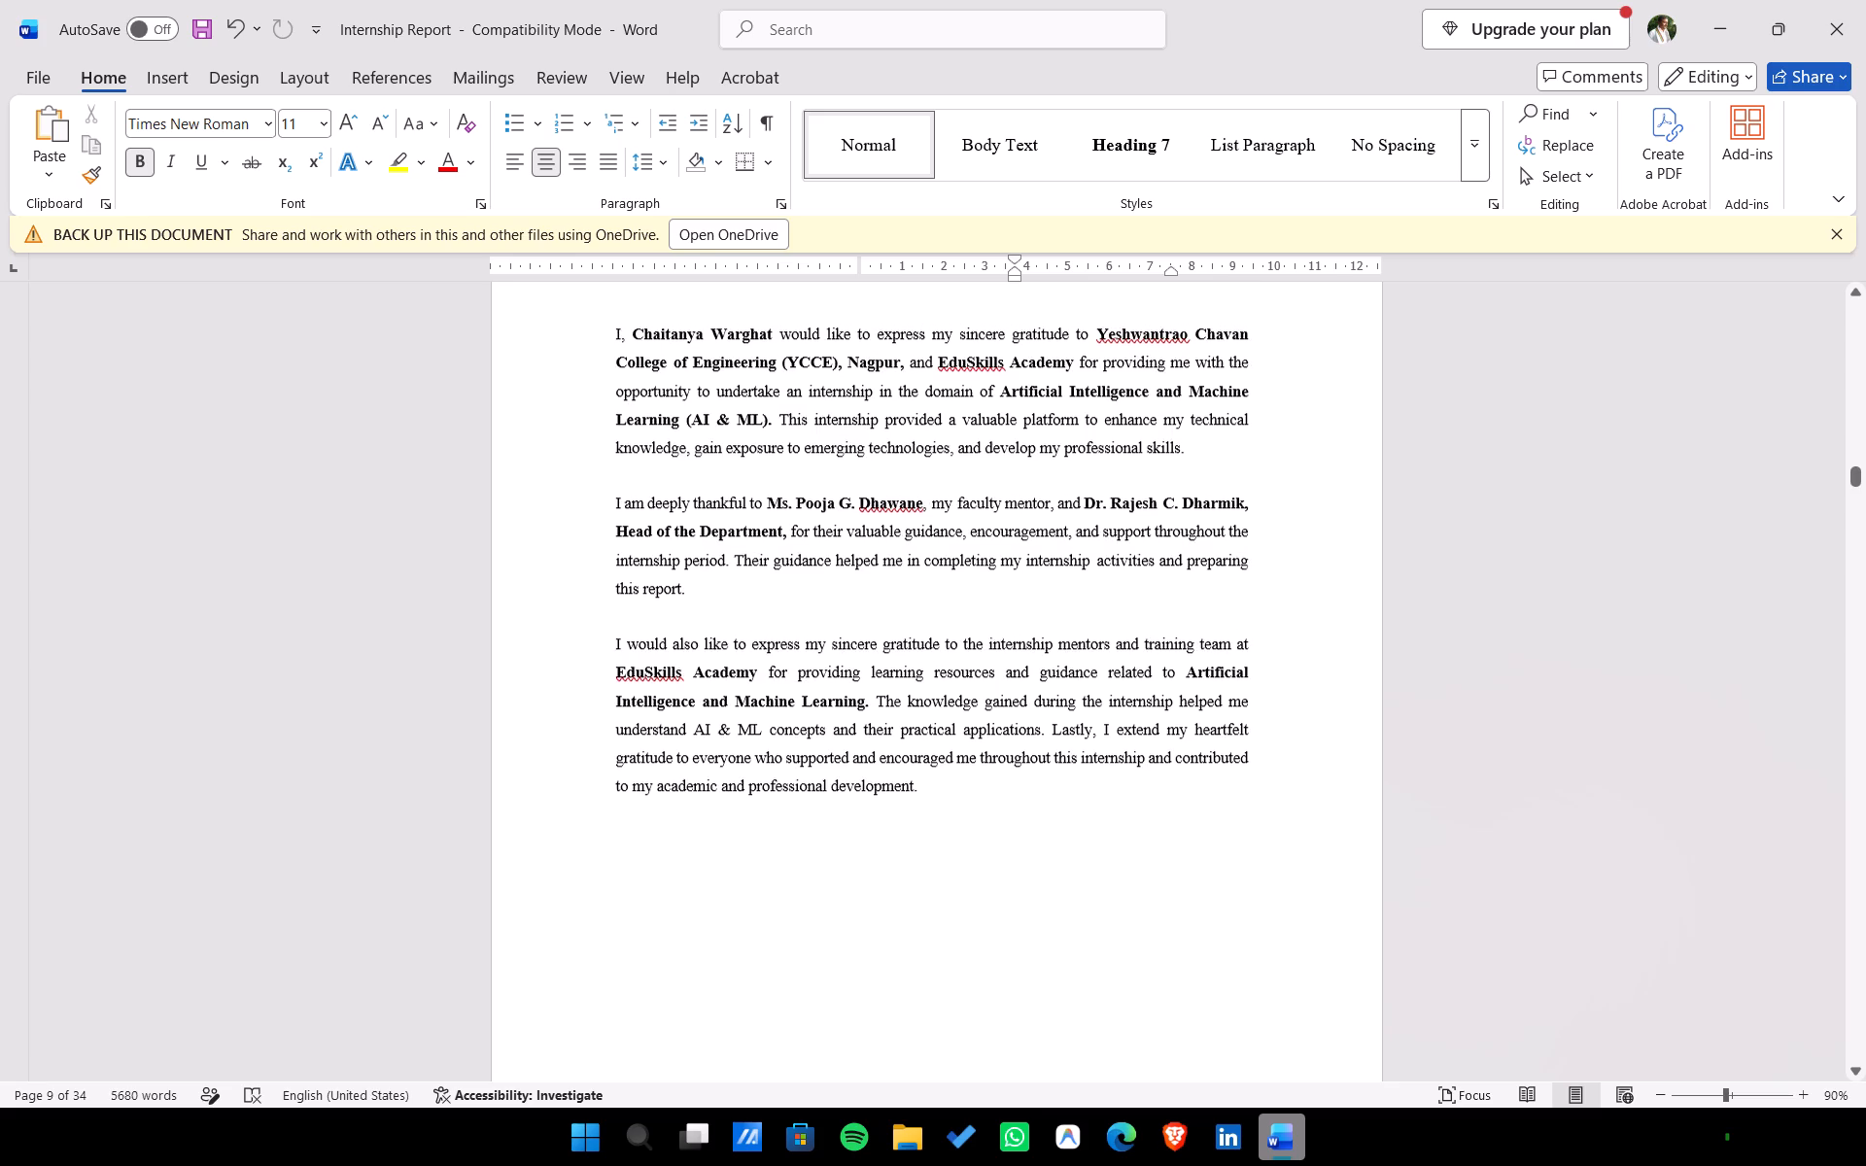
{"action": "scroll", "coordinate": [1068, 769], "scroll_direction": "down", "scroll_amount": 4}
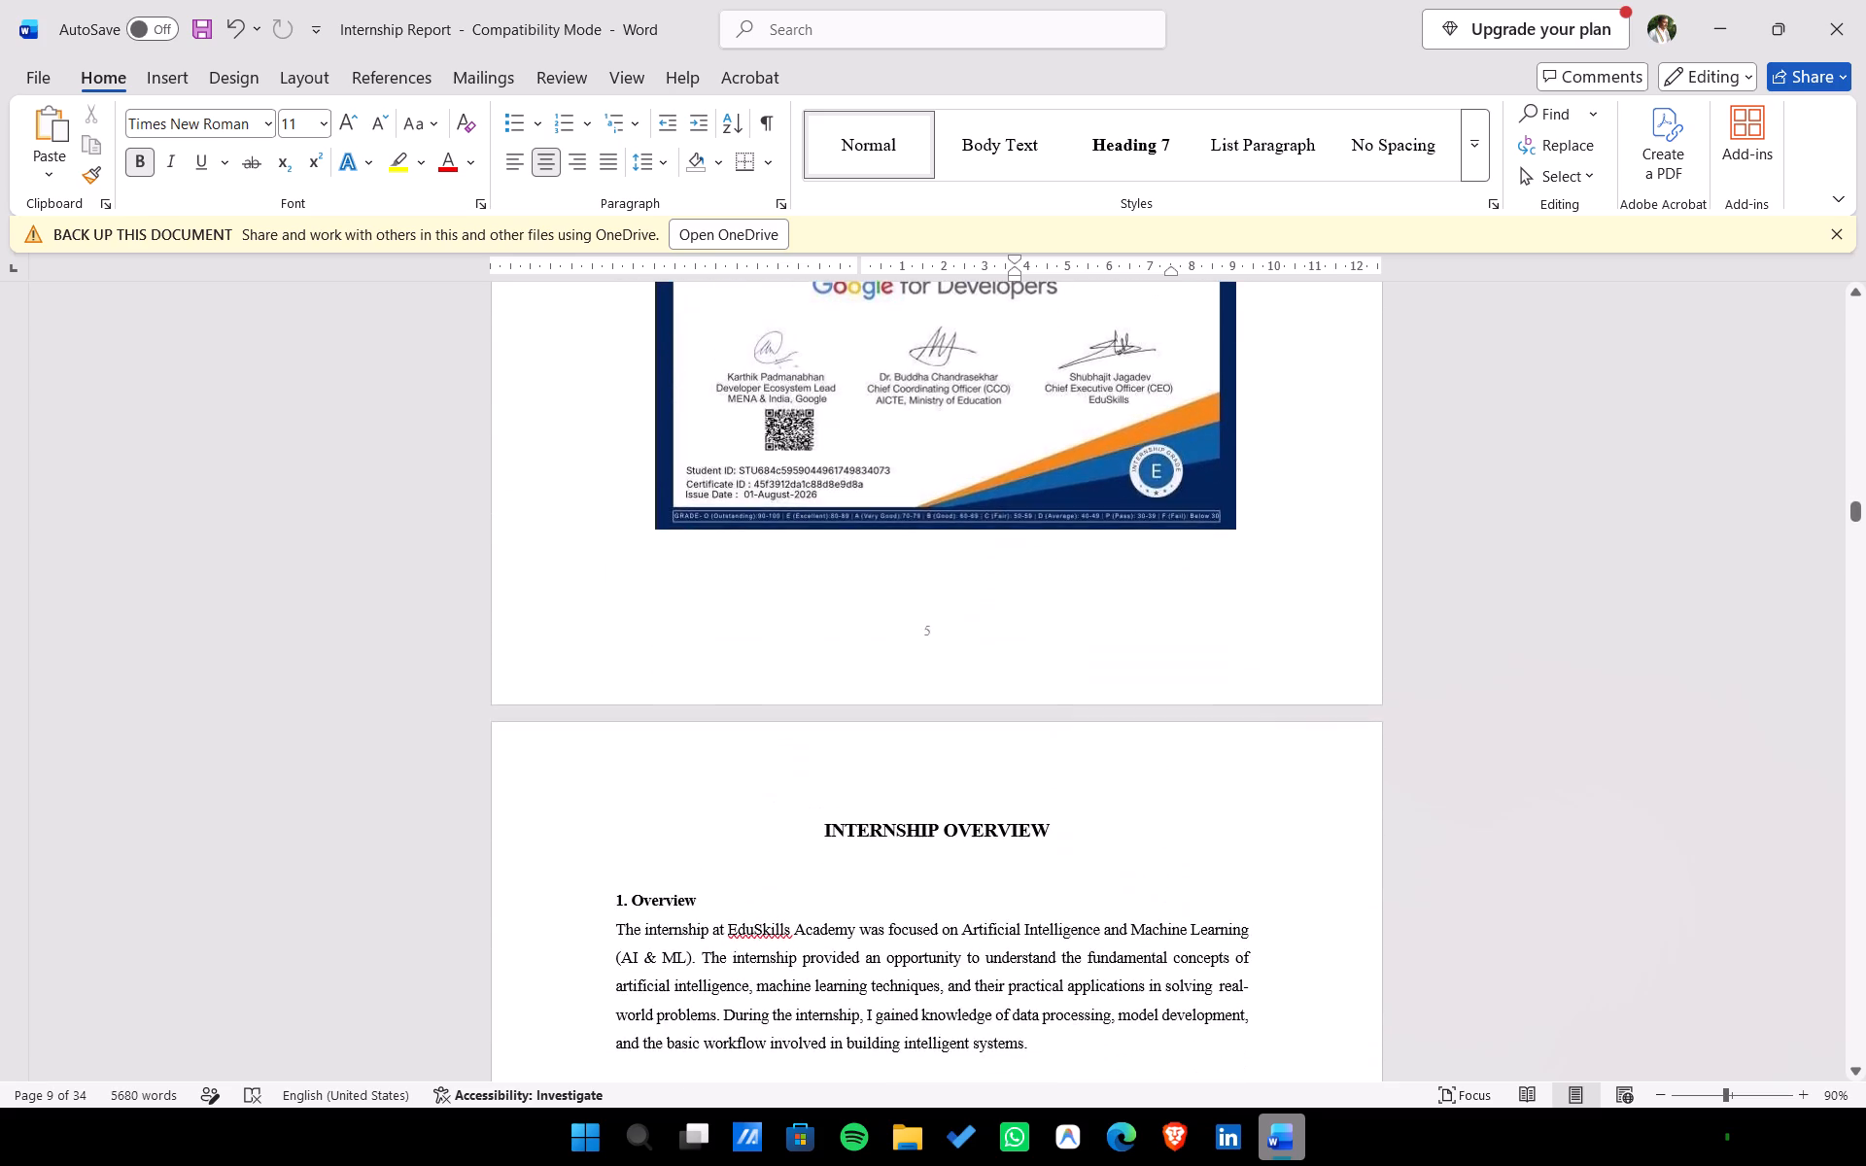
{"action": "scroll", "coordinate": [1068, 769], "scroll_direction": "down", "scroll_amount": 1}
{"action": "scroll", "coordinate": [985, 761], "scroll_direction": "down", "scroll_amount": 1}
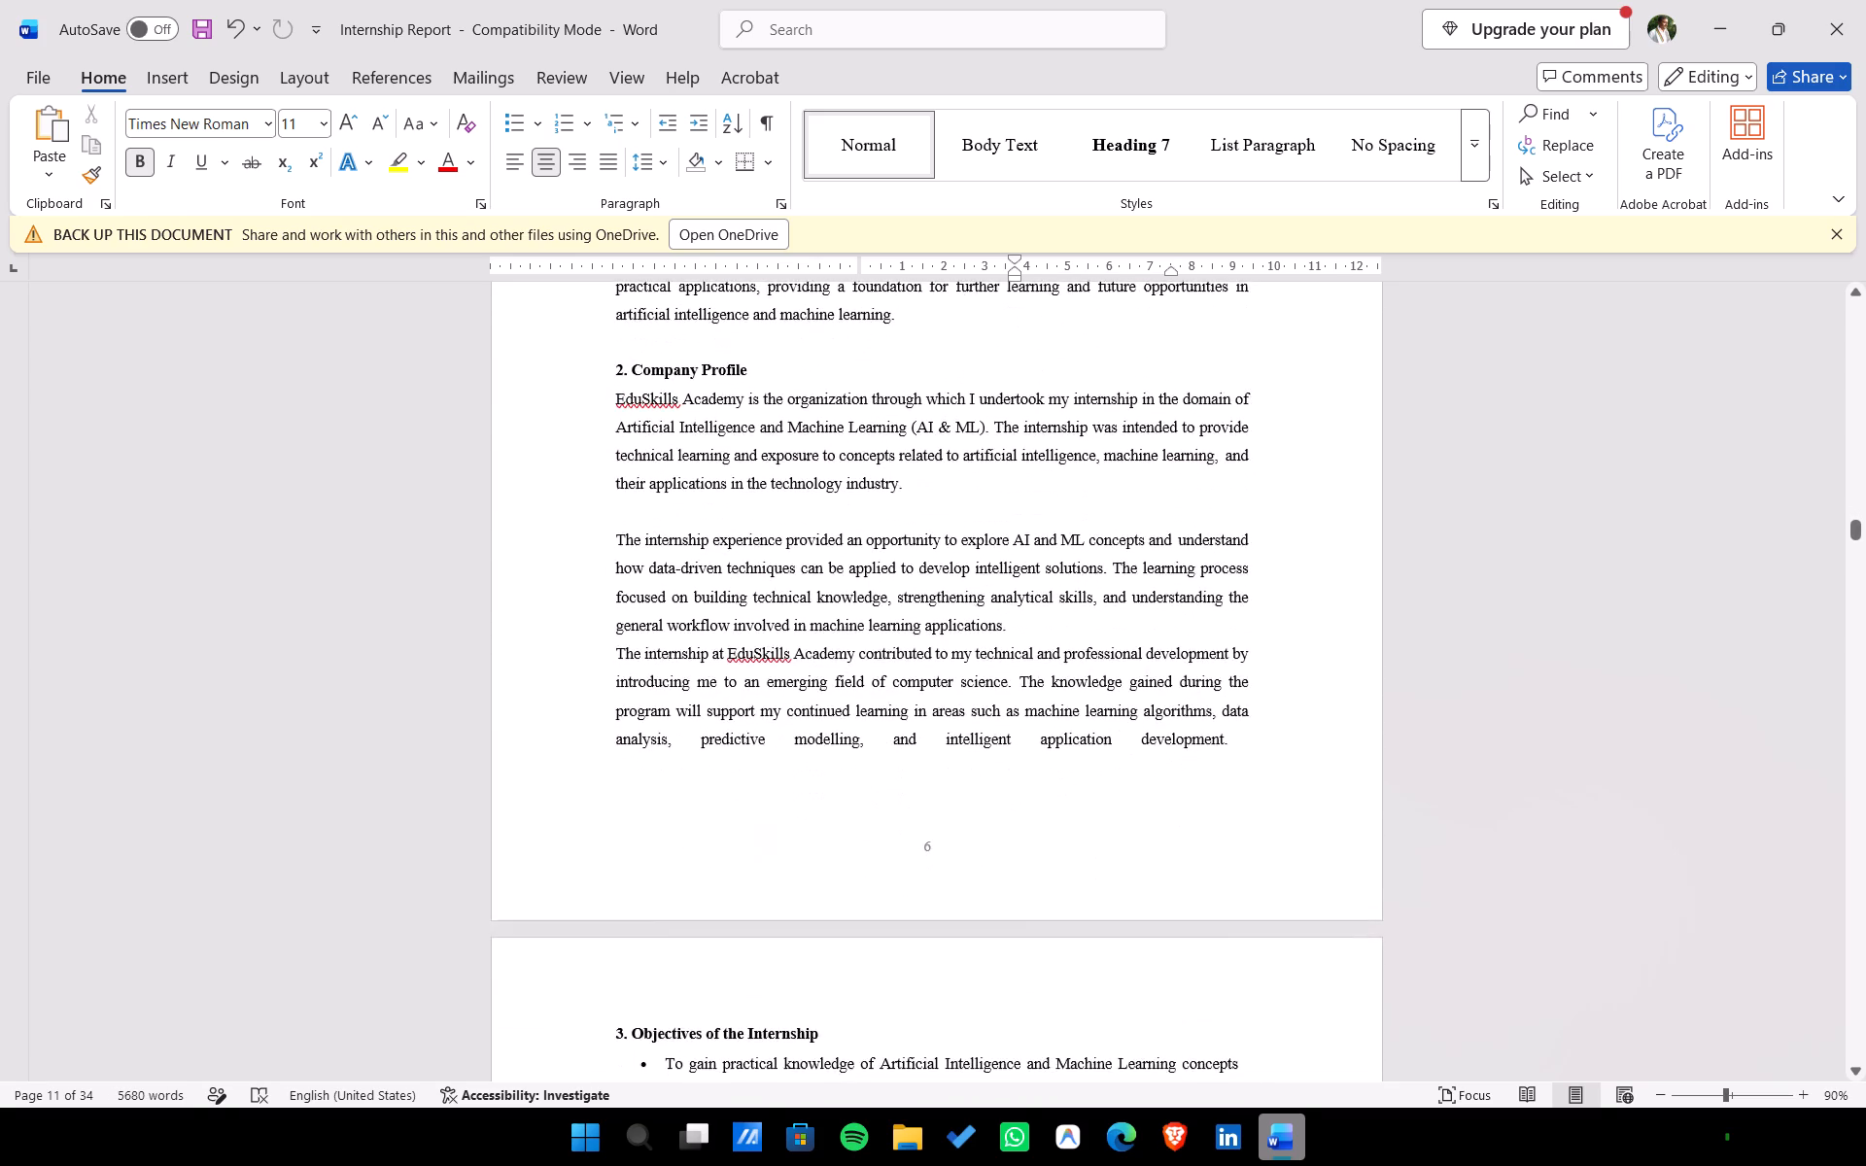
{"action": "scroll", "coordinate": [985, 761], "scroll_direction": "down", "scroll_amount": 2}
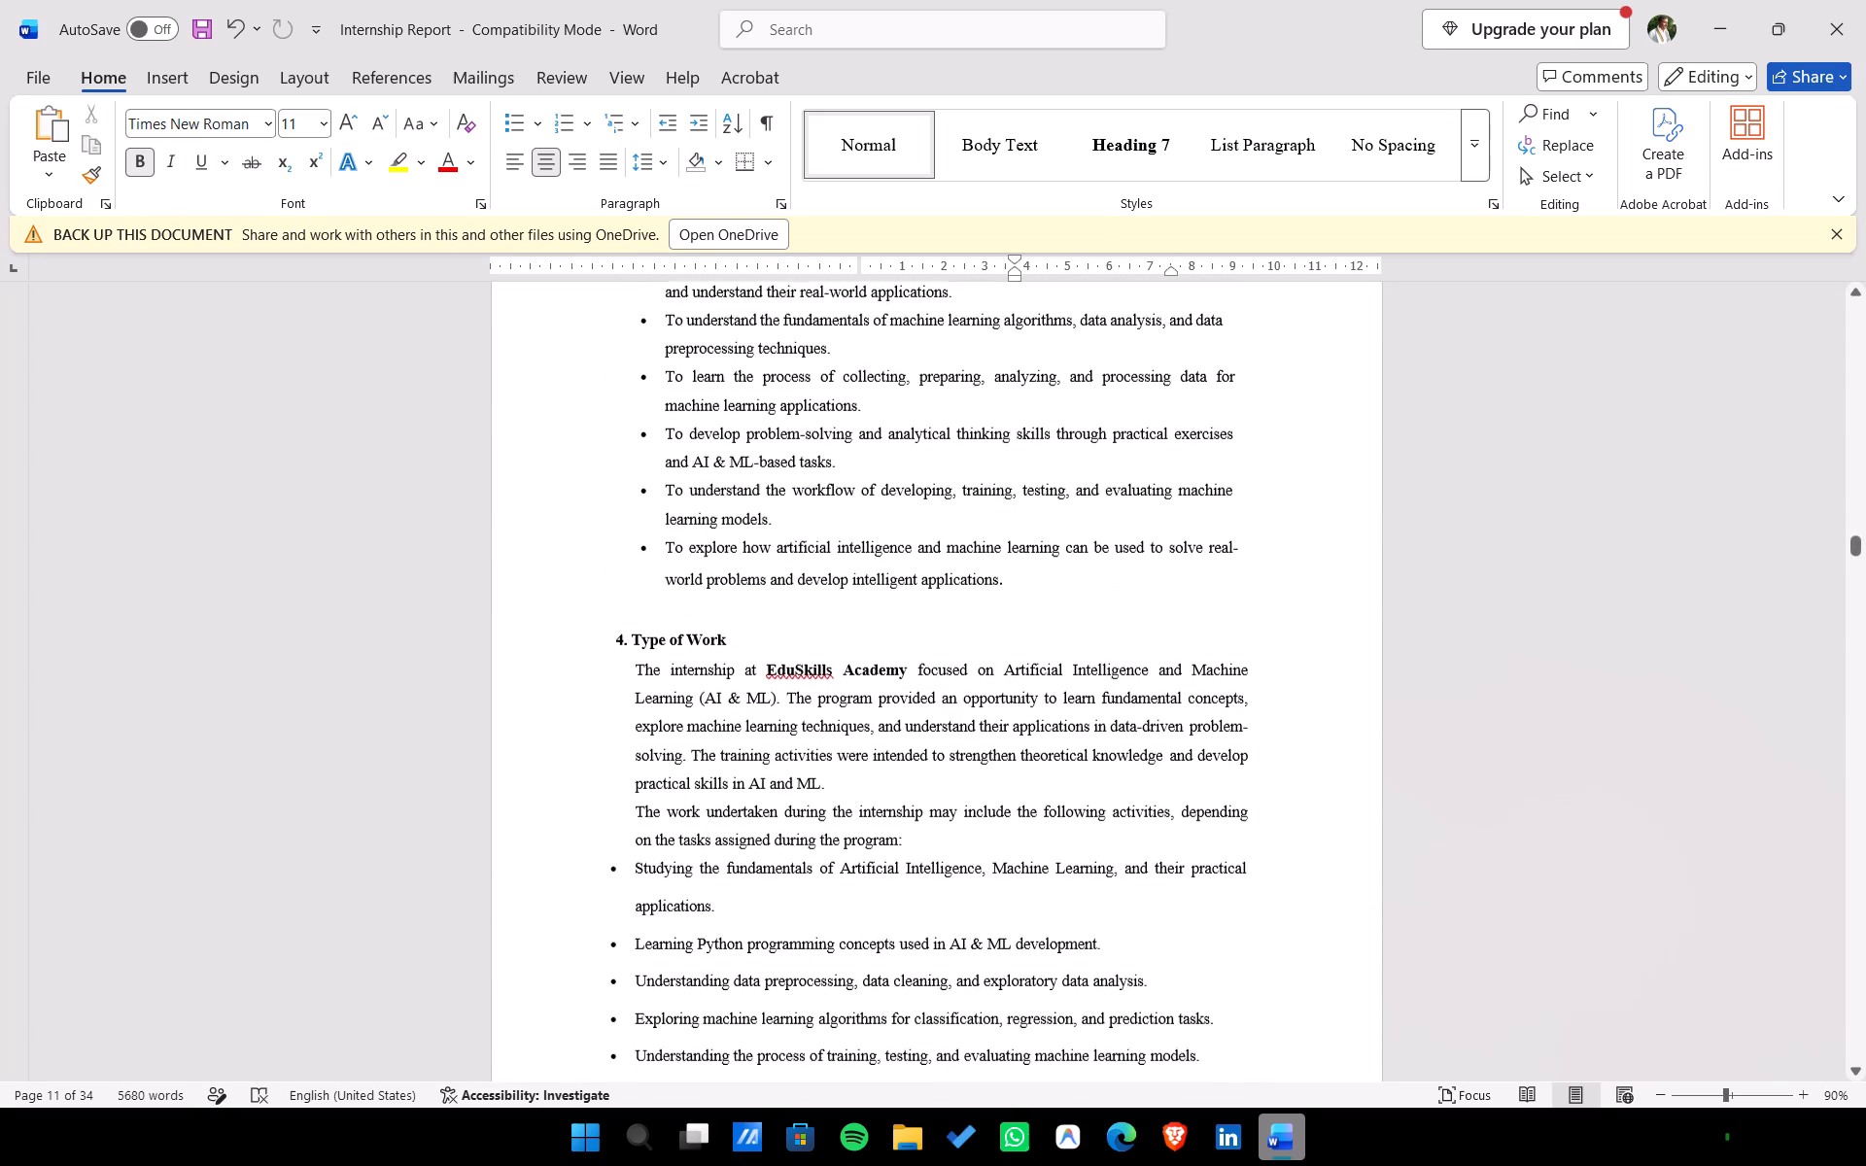
{"action": "scroll", "coordinate": [985, 761], "scroll_direction": "down", "scroll_amount": 1}
{"action": "left_click", "coordinate": [985, 761]}
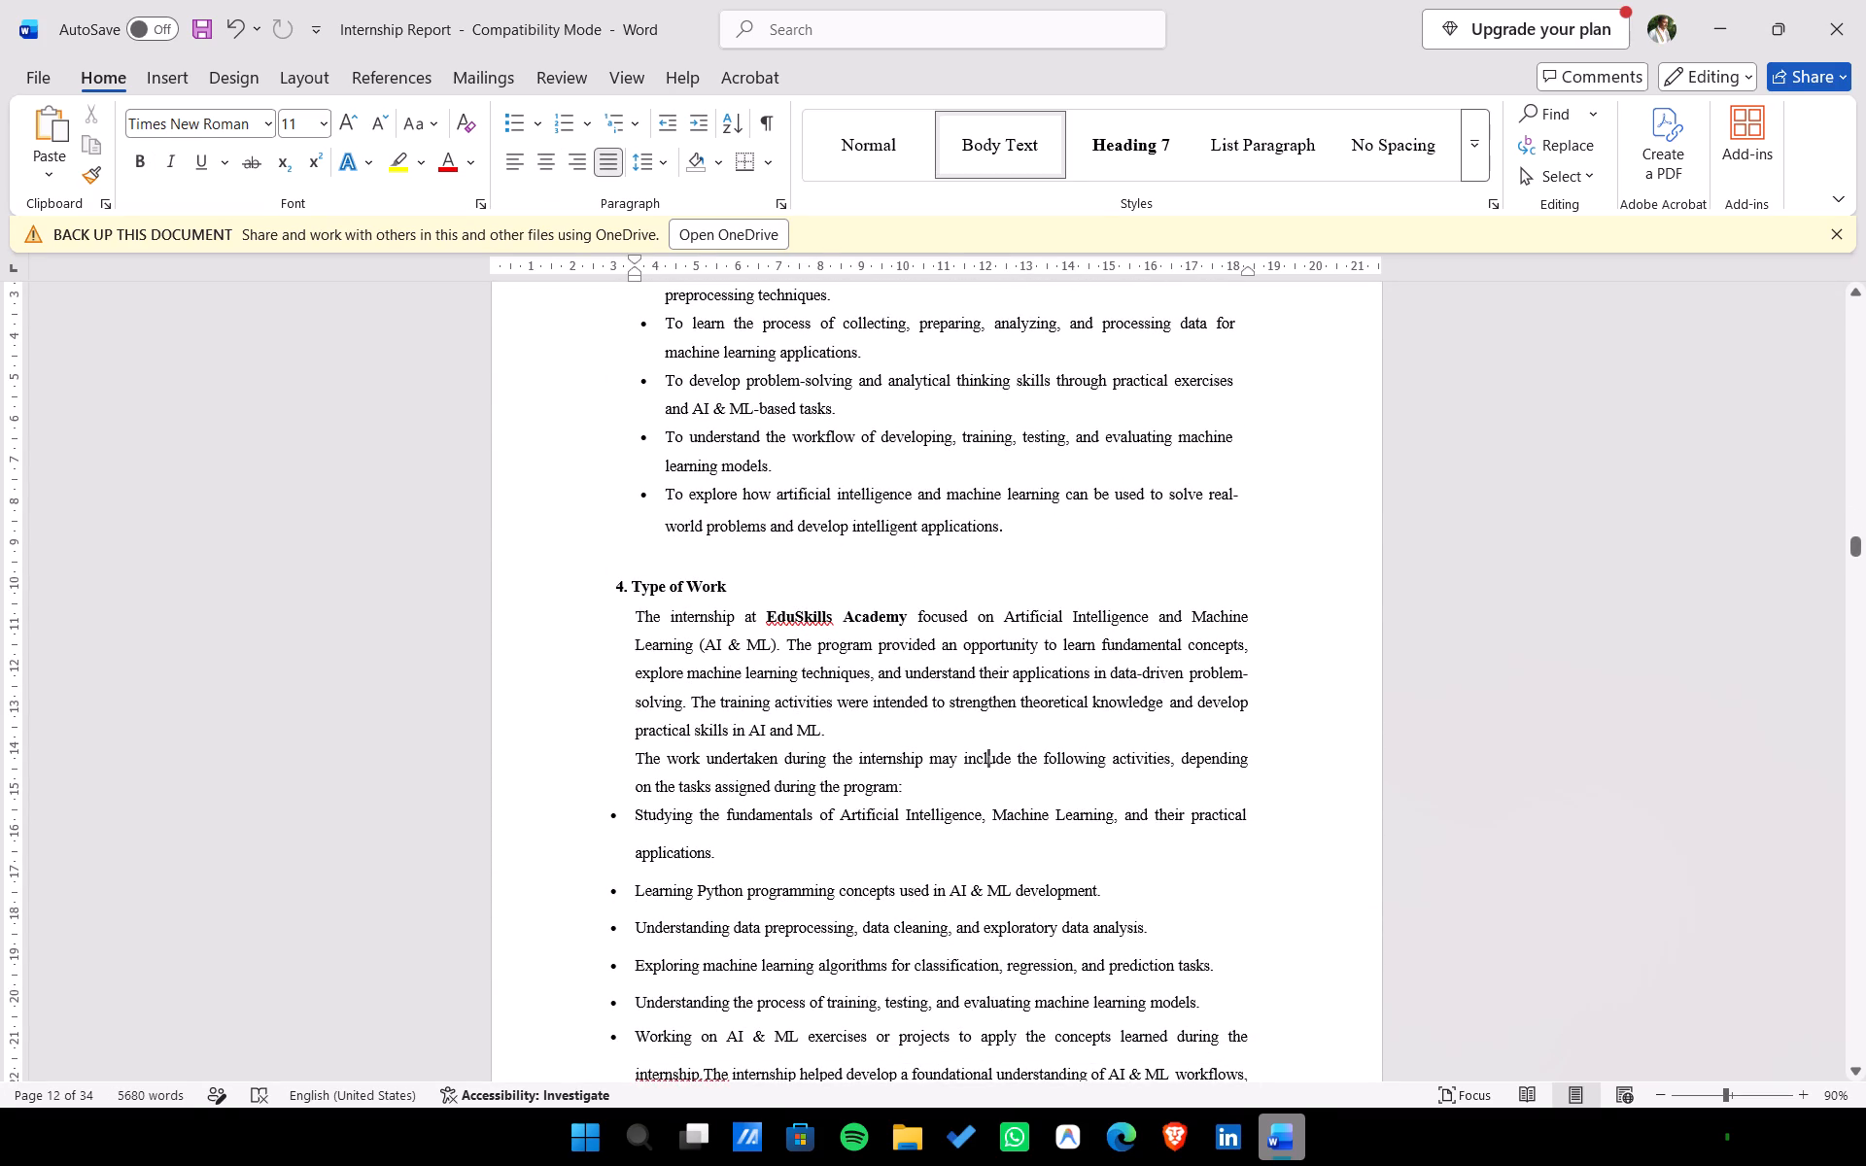
{"action": "left_click", "coordinate": [705, 588]}
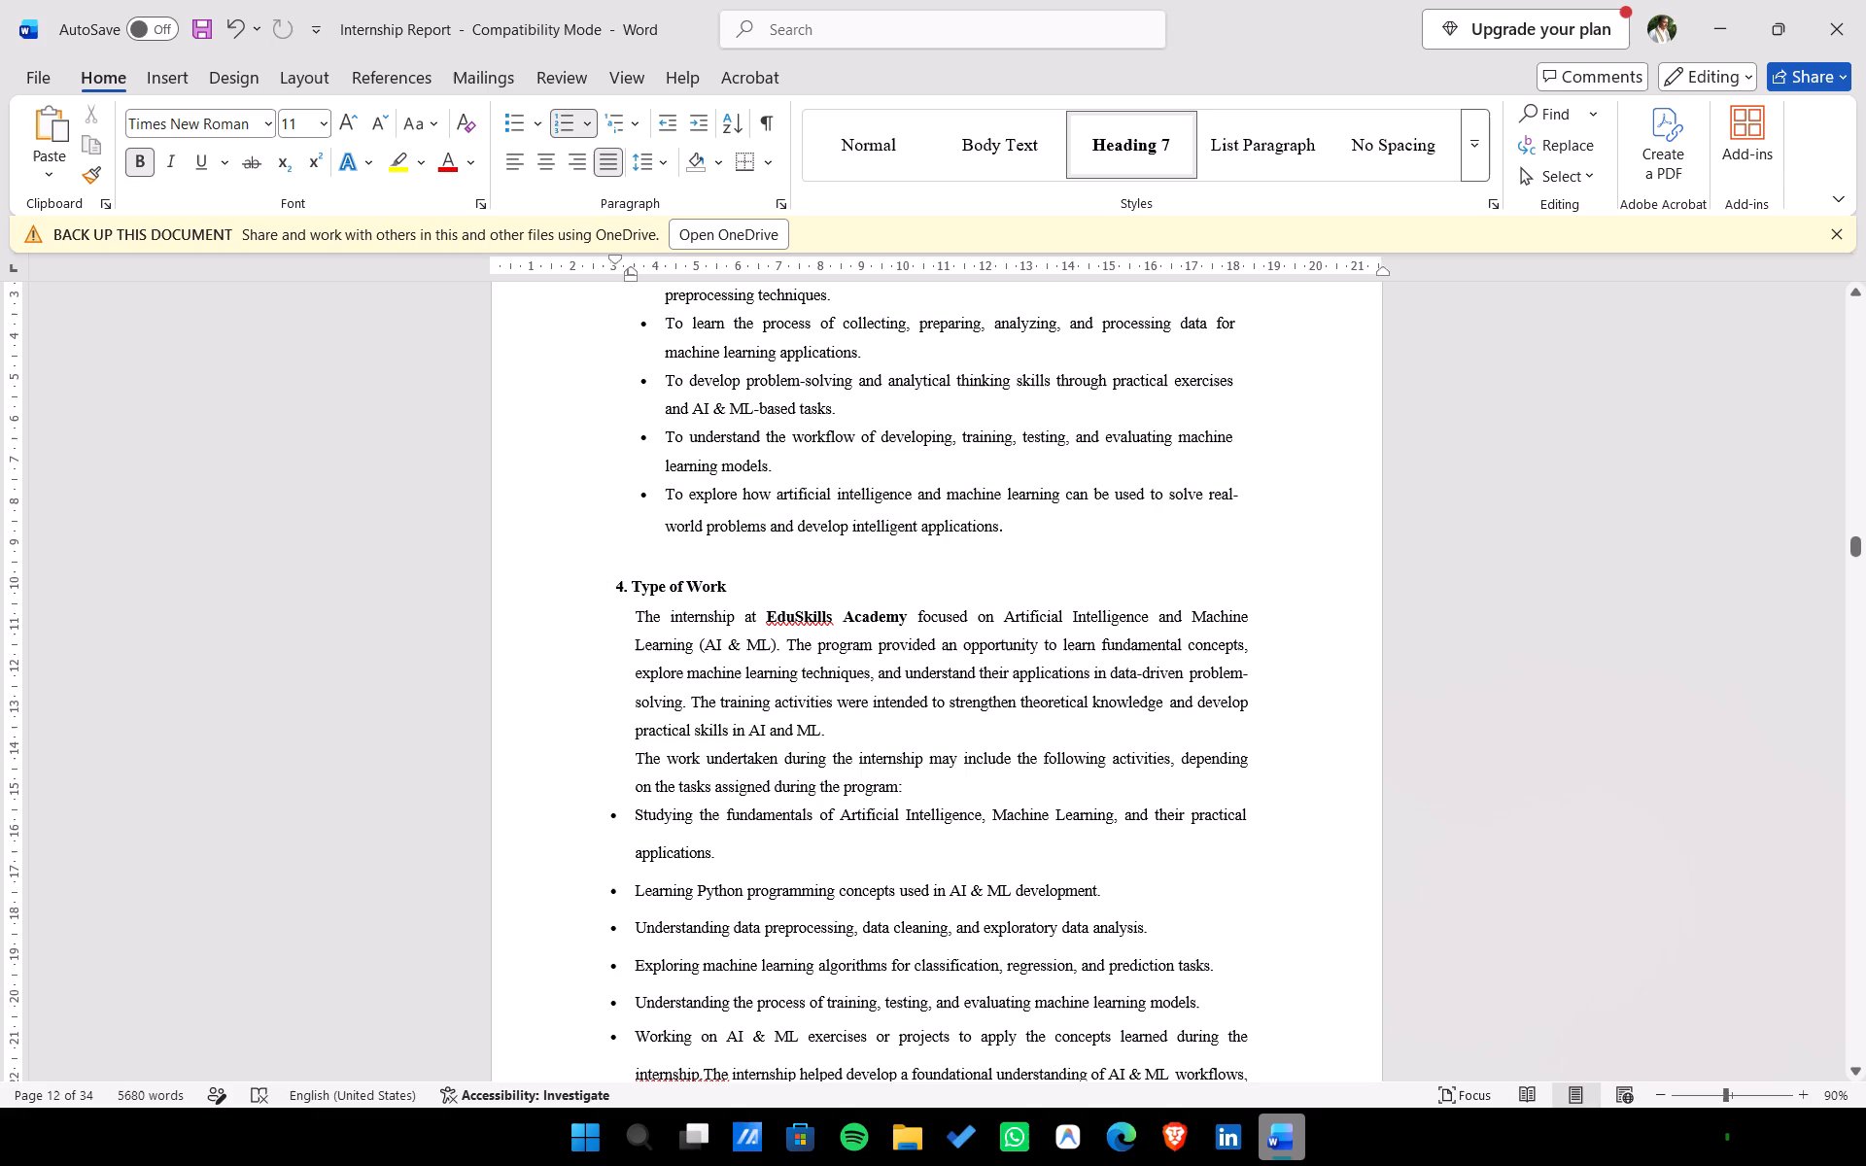
Review the Training Component pages, including the Certification text and the Week-Wise Assessment and Scores Earned table.
{"action": "scroll", "coordinate": [922, 700], "scroll_direction": "down", "scroll_amount": 1}
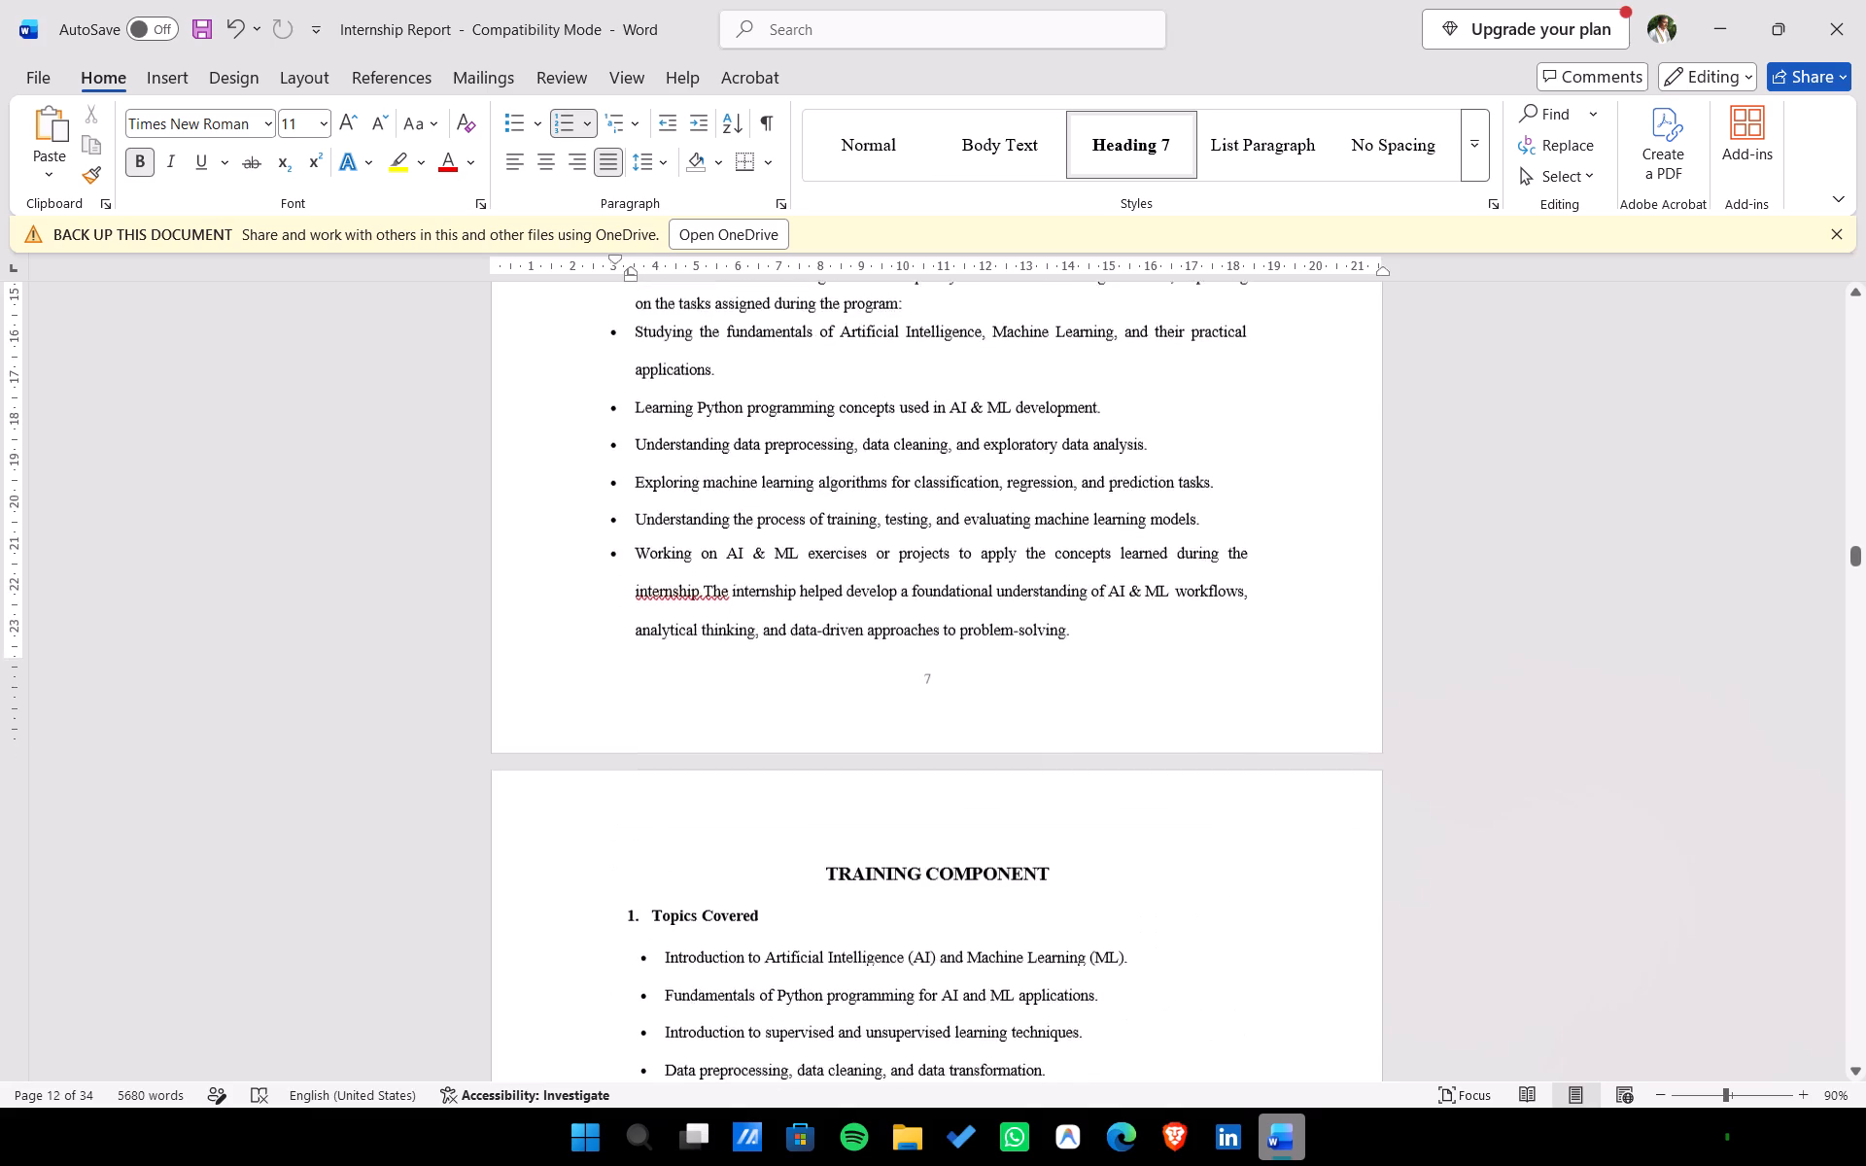
{"action": "scroll", "coordinate": [922, 700], "scroll_direction": "down", "scroll_amount": 4}
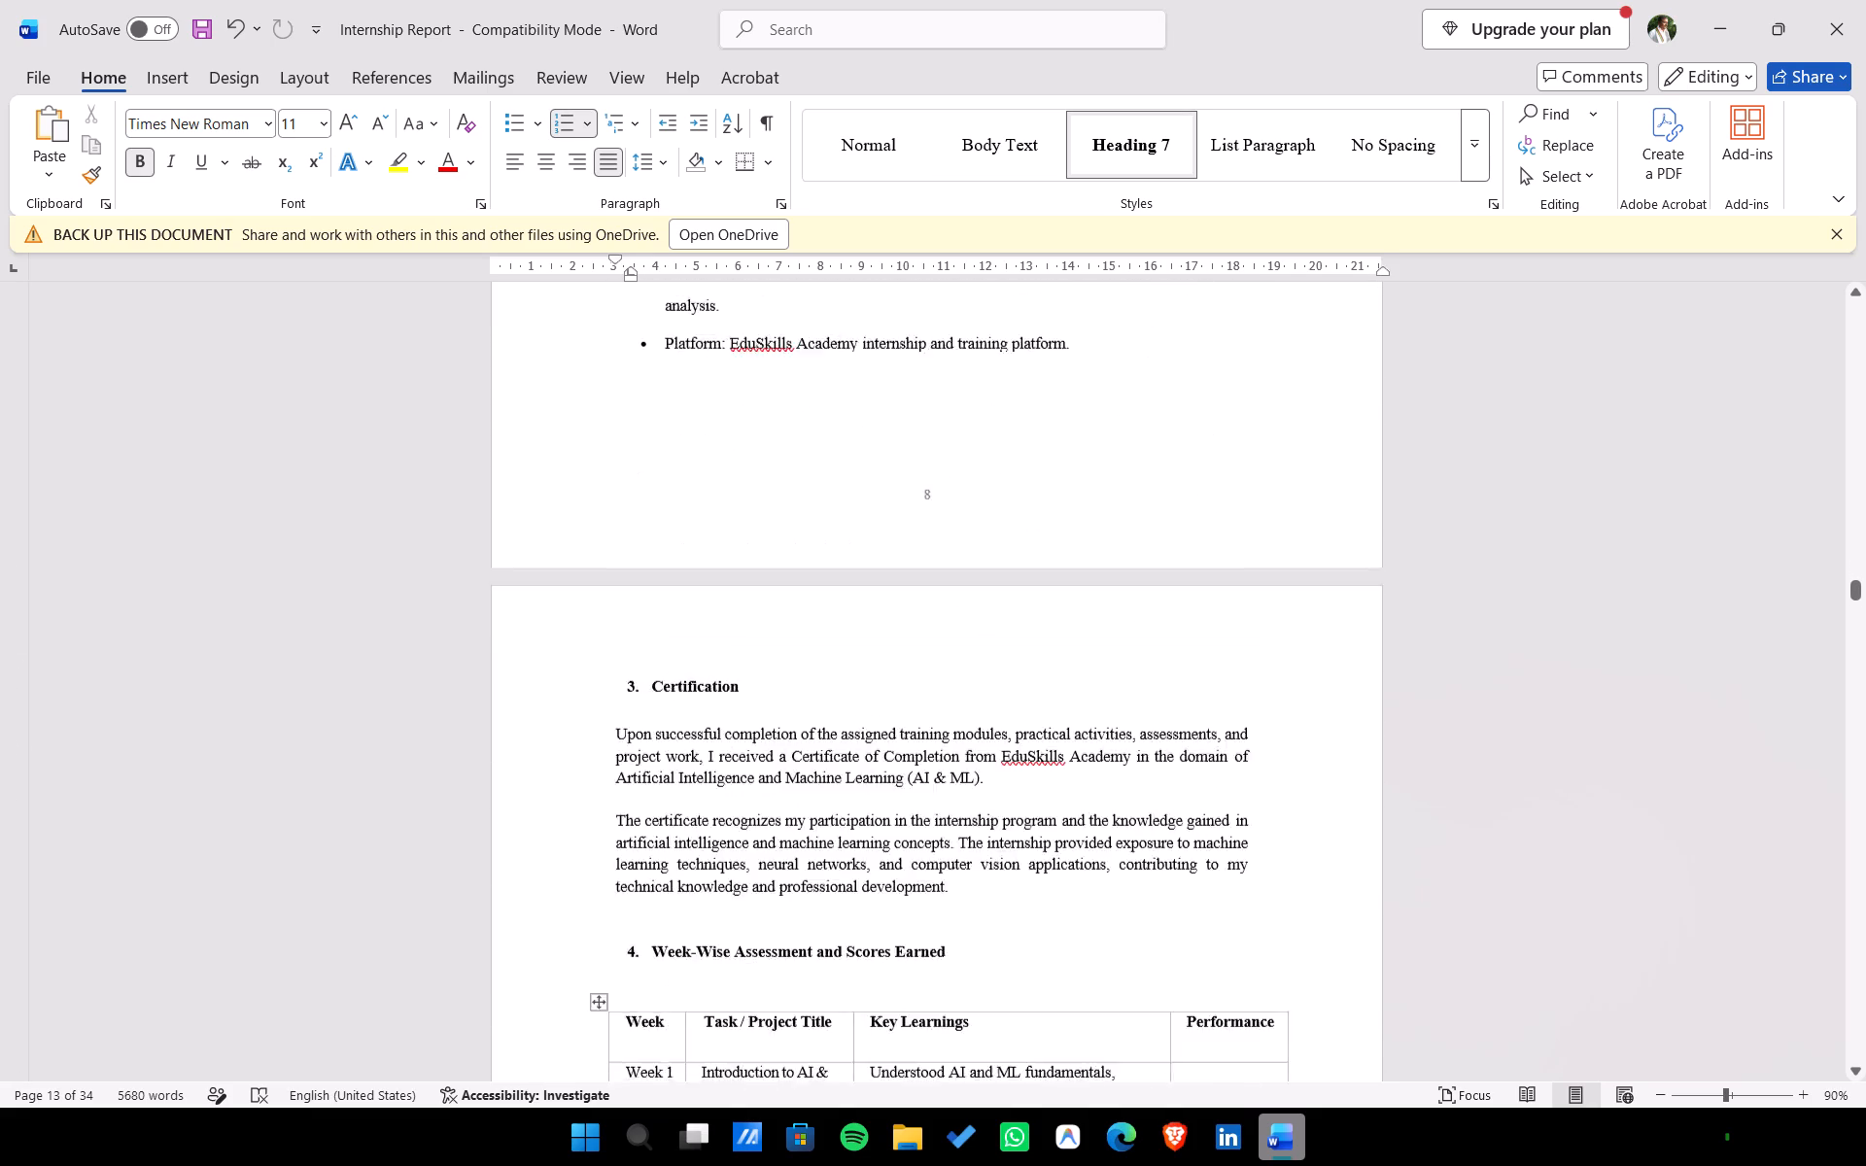
{"action": "scroll", "coordinate": [922, 700], "scroll_direction": "up", "scroll_amount": 2}
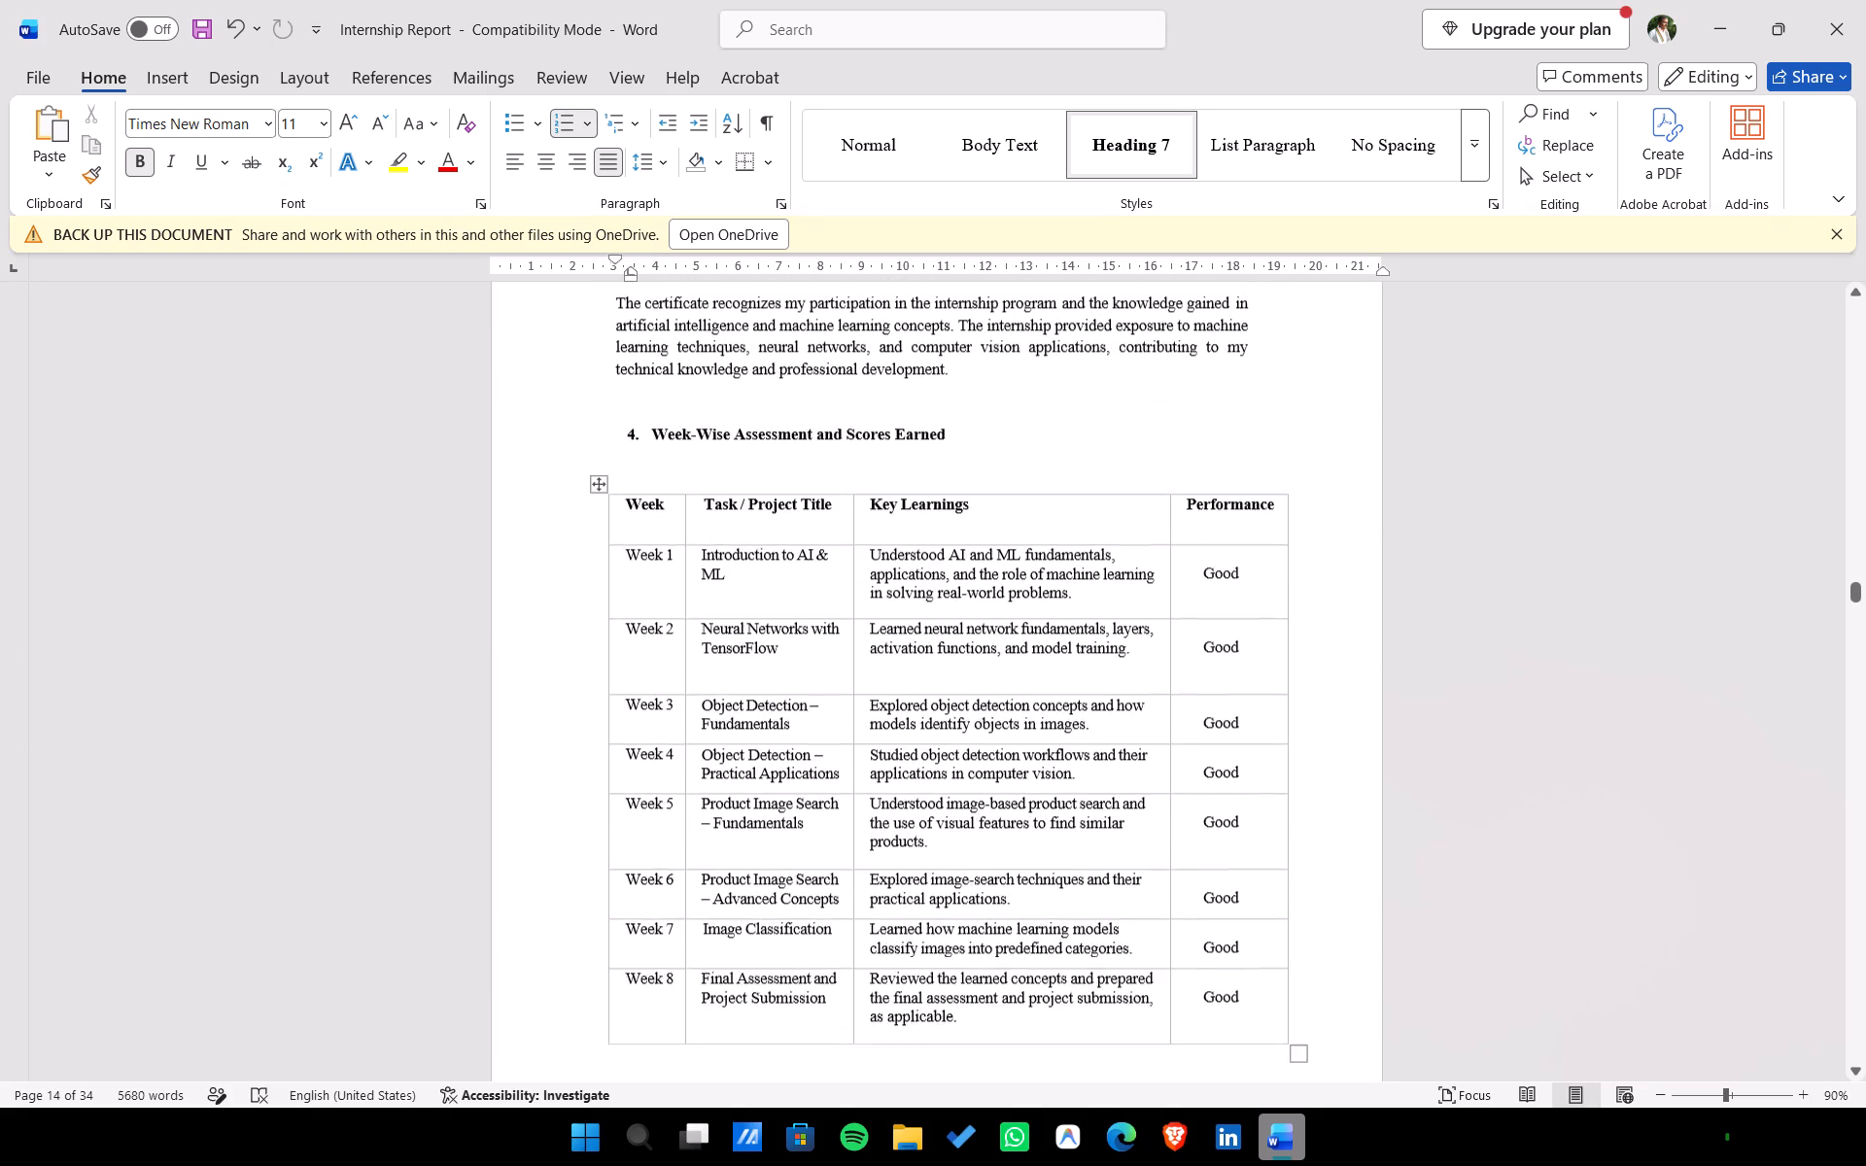
{"action": "scroll", "coordinate": [918, 700], "scroll_direction": "up", "scroll_amount": 1}
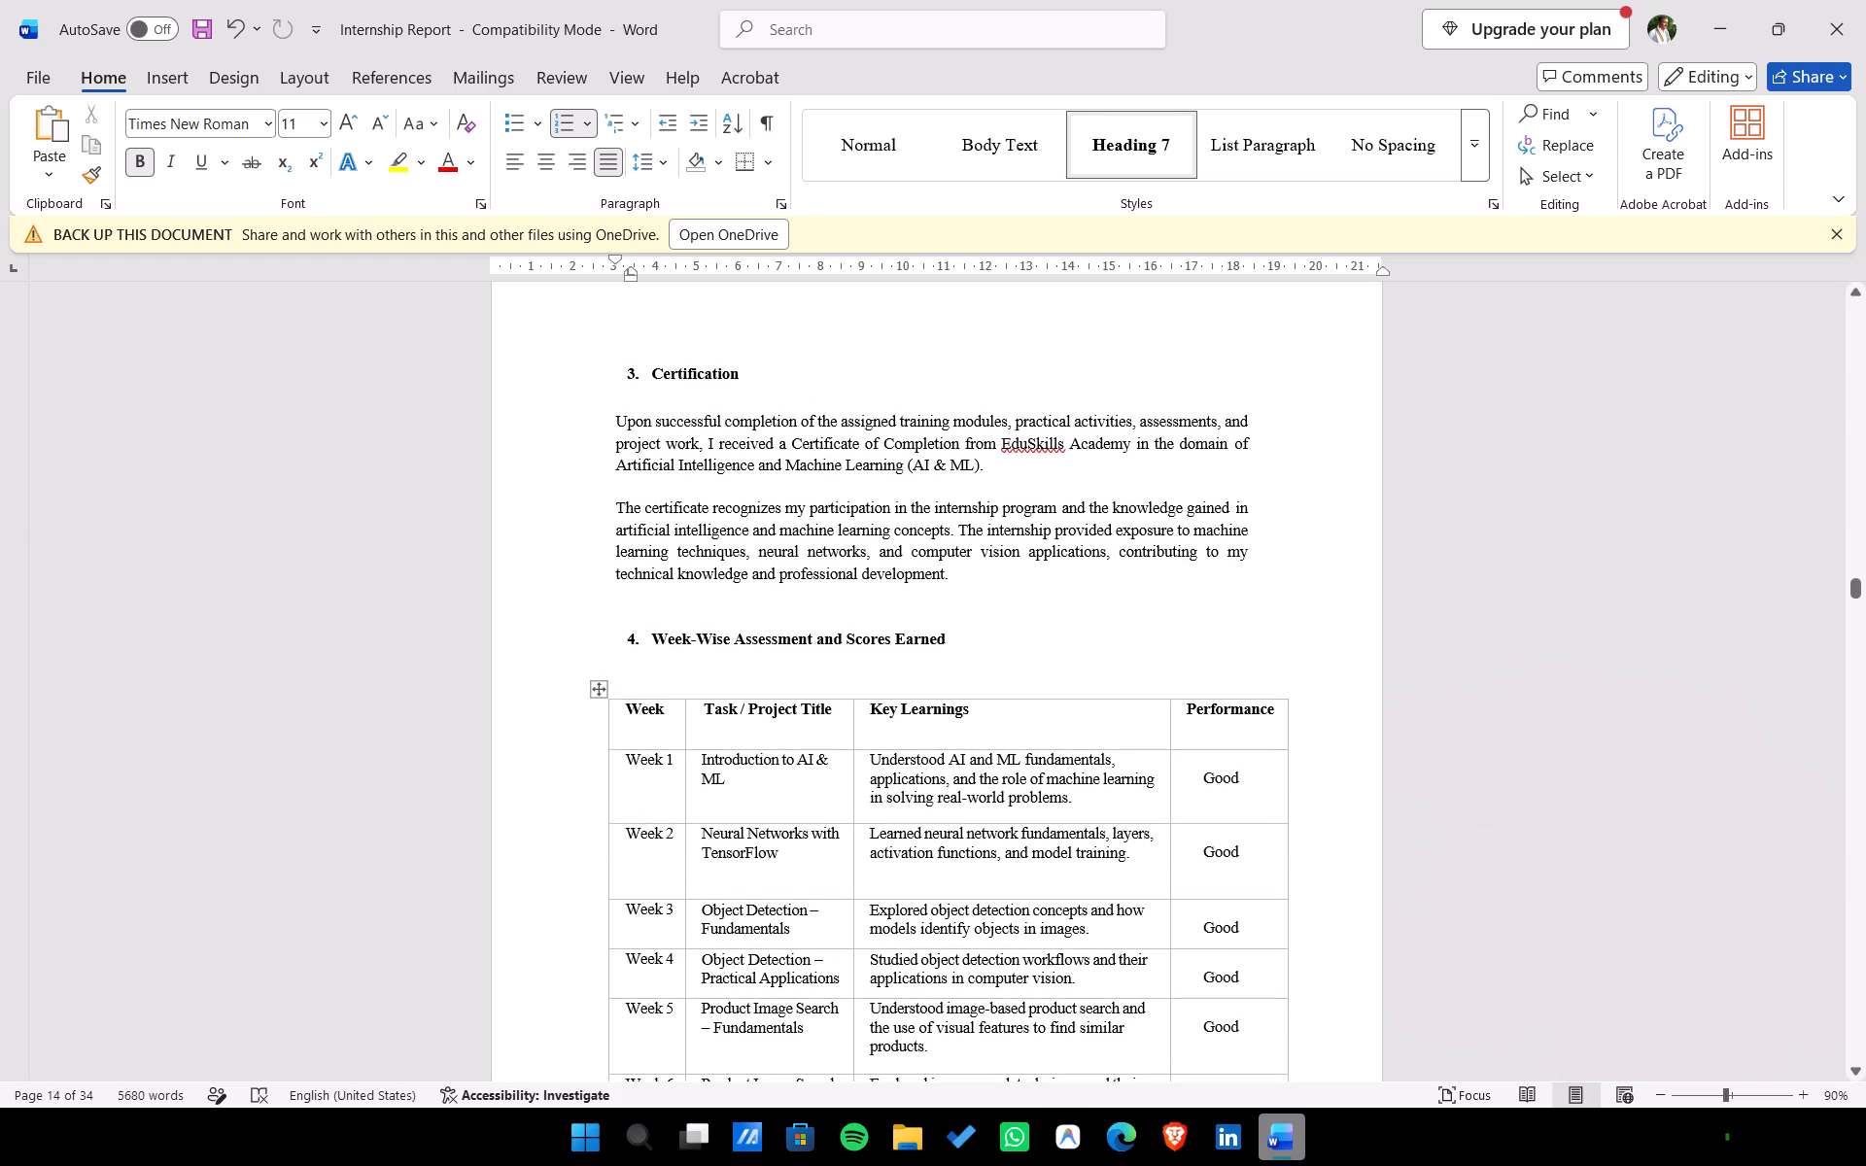
{"action": "left_click", "coordinate": [868, 646]}
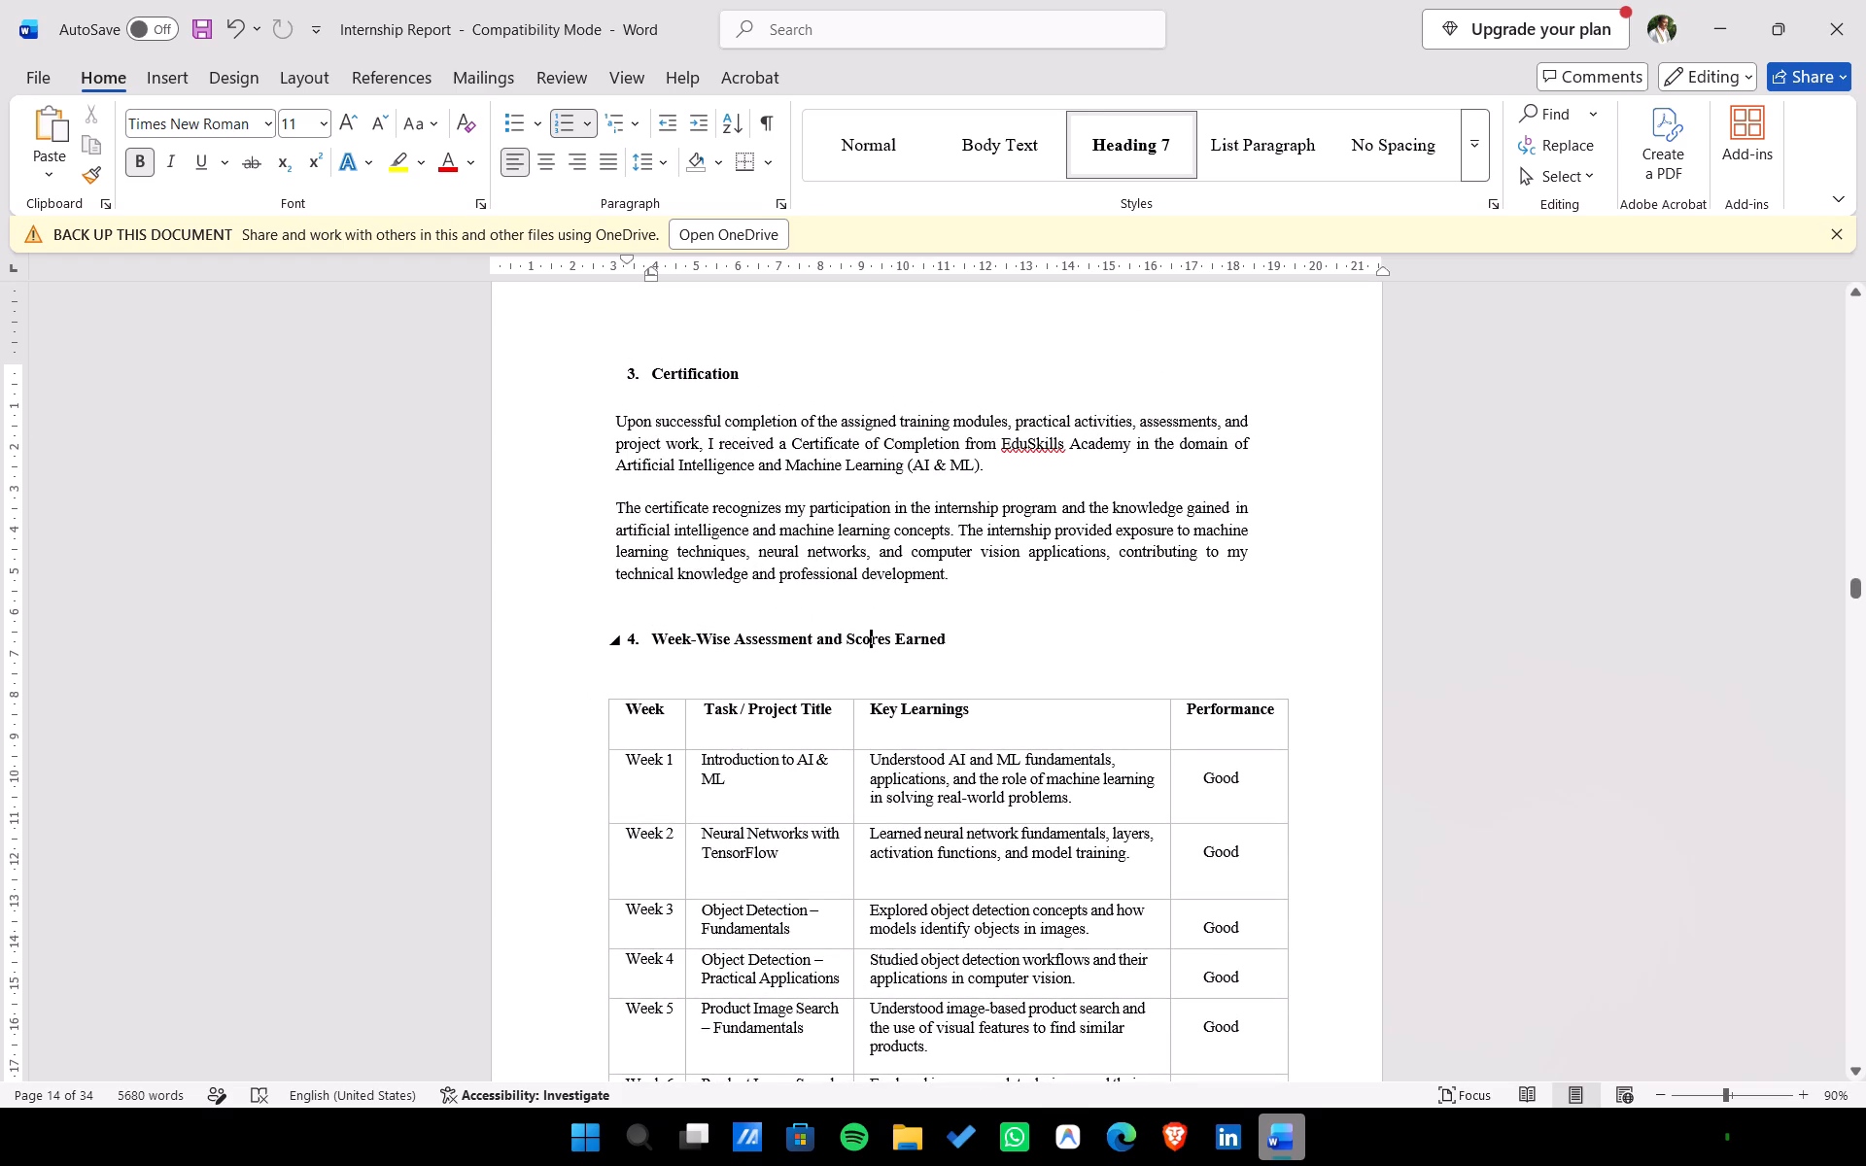
Review the project pages from Objectives and Scope through Tools / Technology Used to the Work Breakdown Structure table.
{"action": "scroll", "coordinate": [982, 647], "scroll_direction": "down", "scroll_amount": 4}
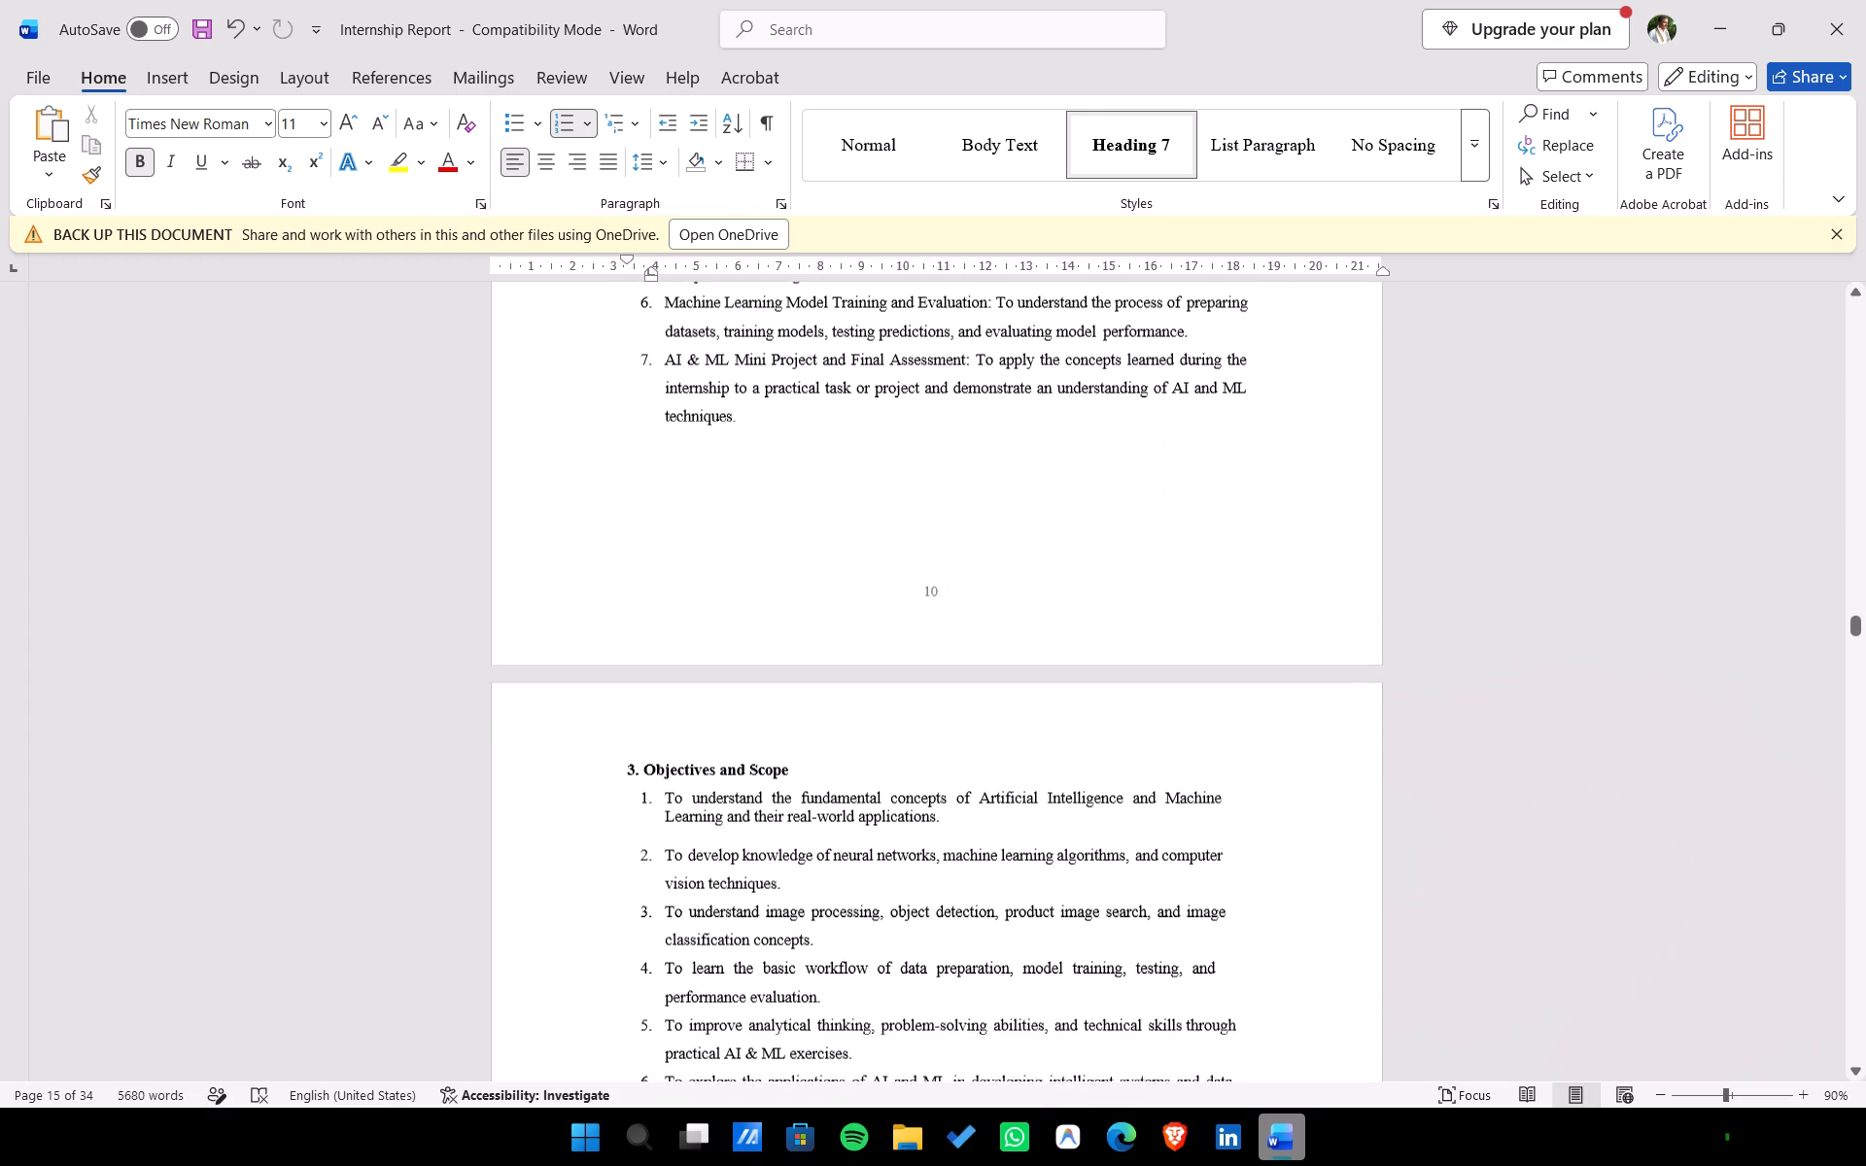
{"action": "scroll", "coordinate": [982, 647], "scroll_direction": "down", "scroll_amount": 1}
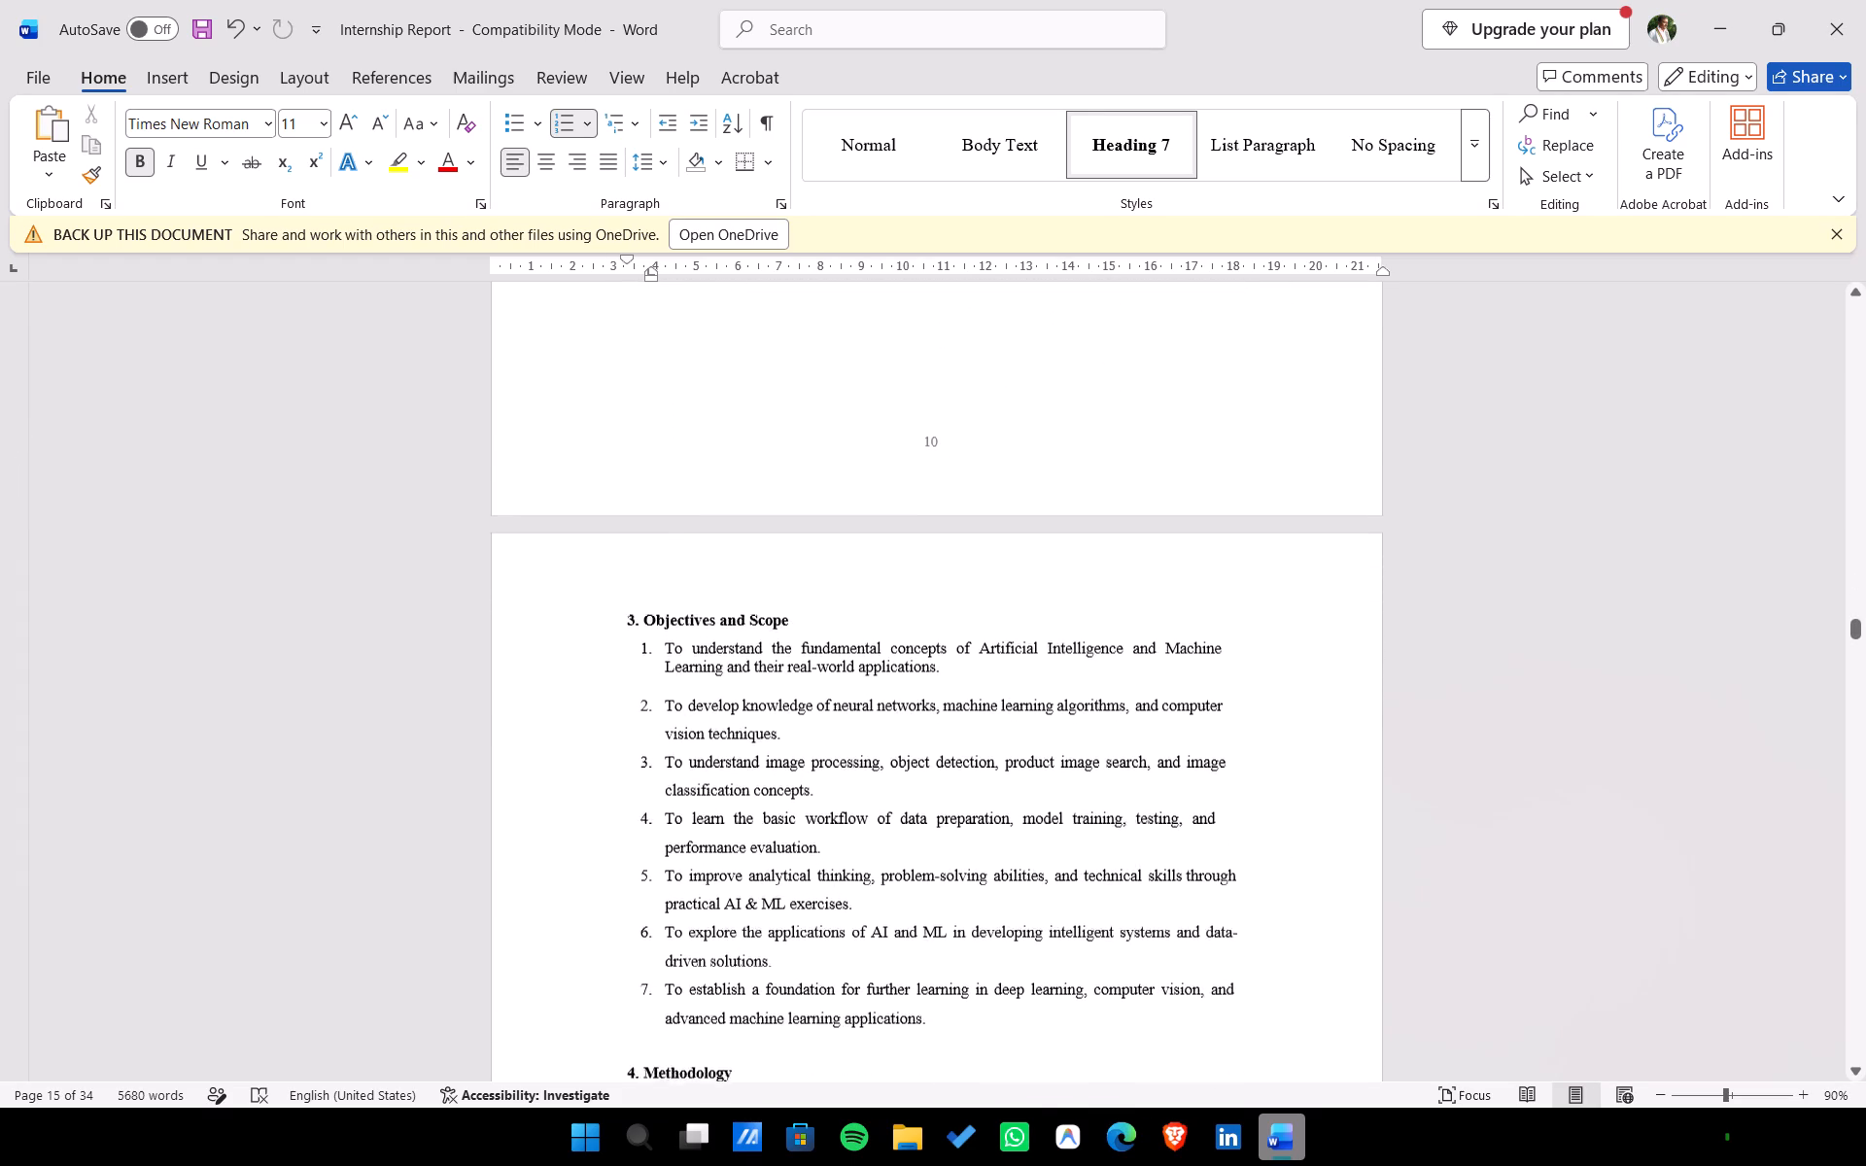
{"action": "scroll", "coordinate": [982, 647], "scroll_direction": "down", "scroll_amount": 2}
{"action": "left_click", "coordinate": [975, 647]}
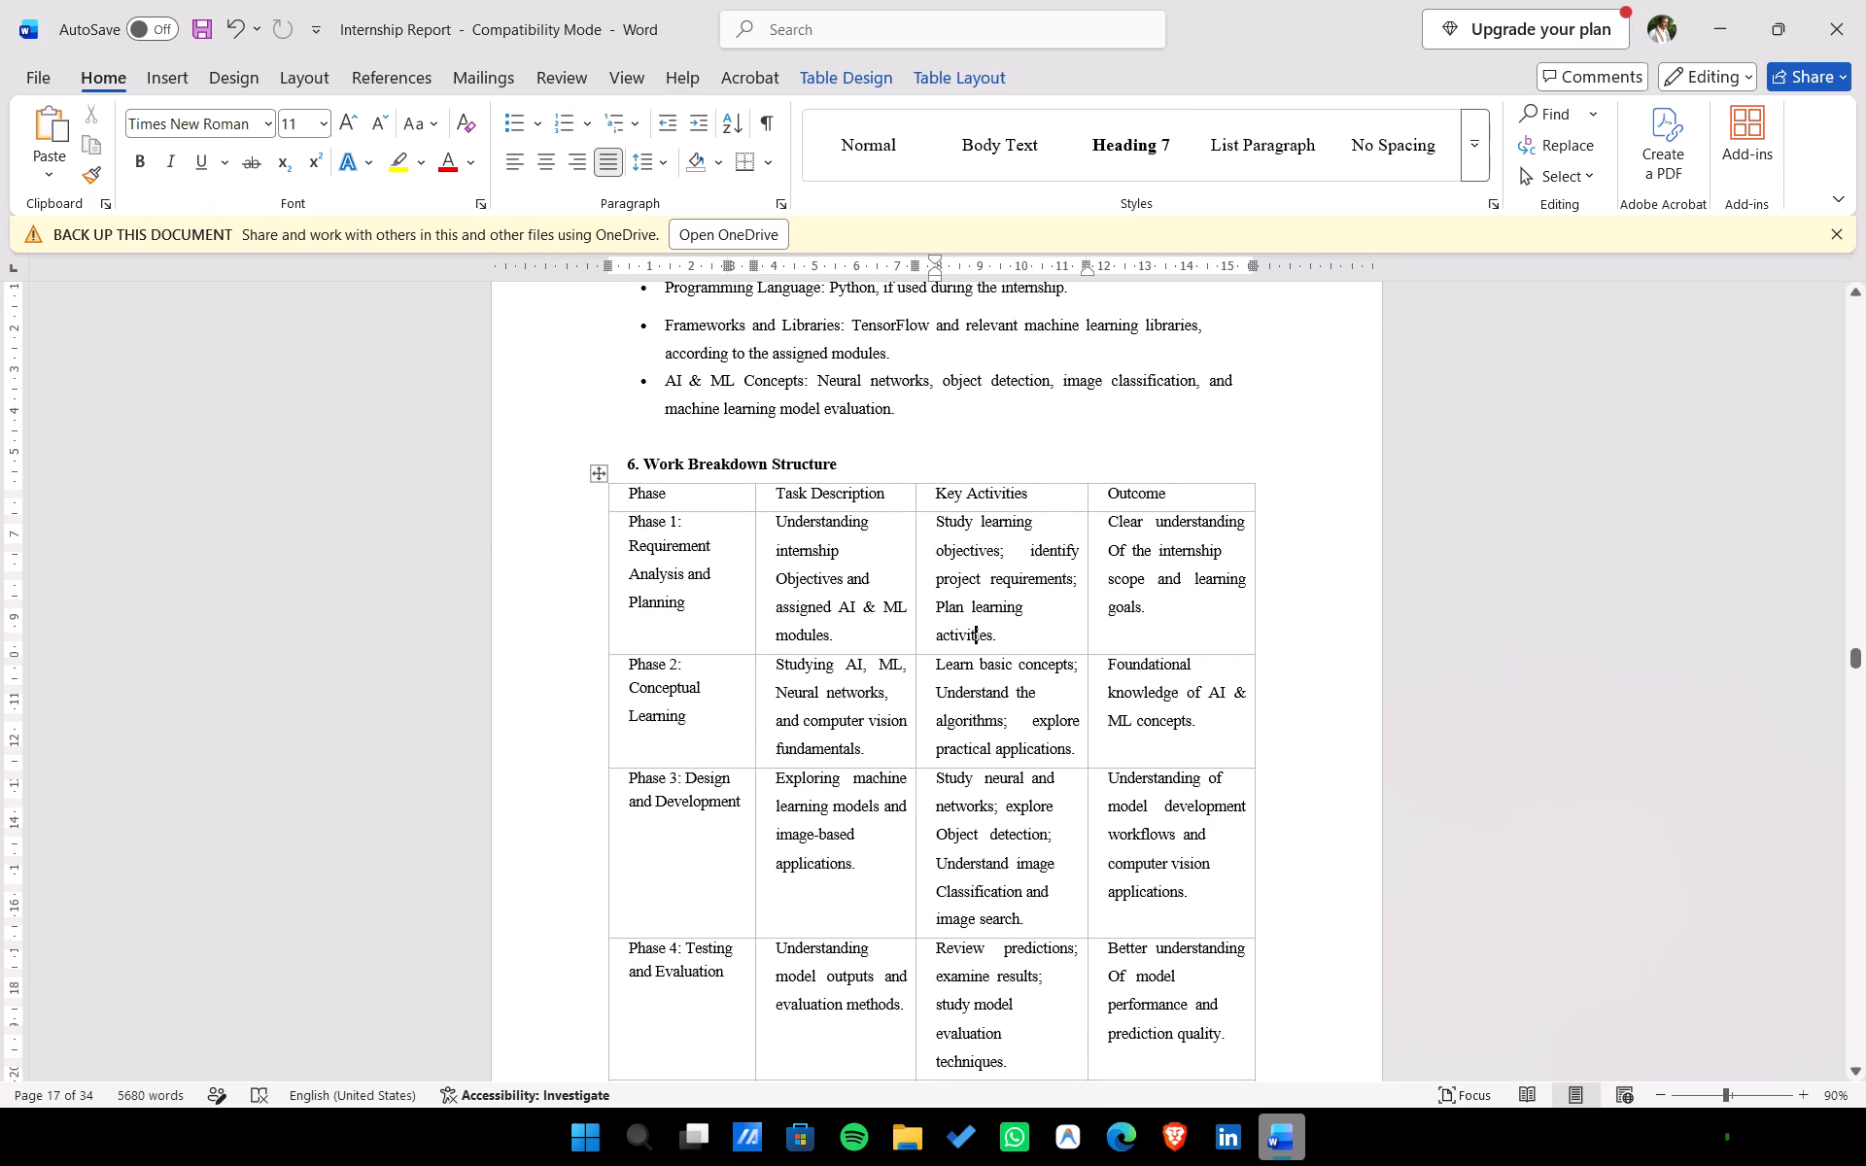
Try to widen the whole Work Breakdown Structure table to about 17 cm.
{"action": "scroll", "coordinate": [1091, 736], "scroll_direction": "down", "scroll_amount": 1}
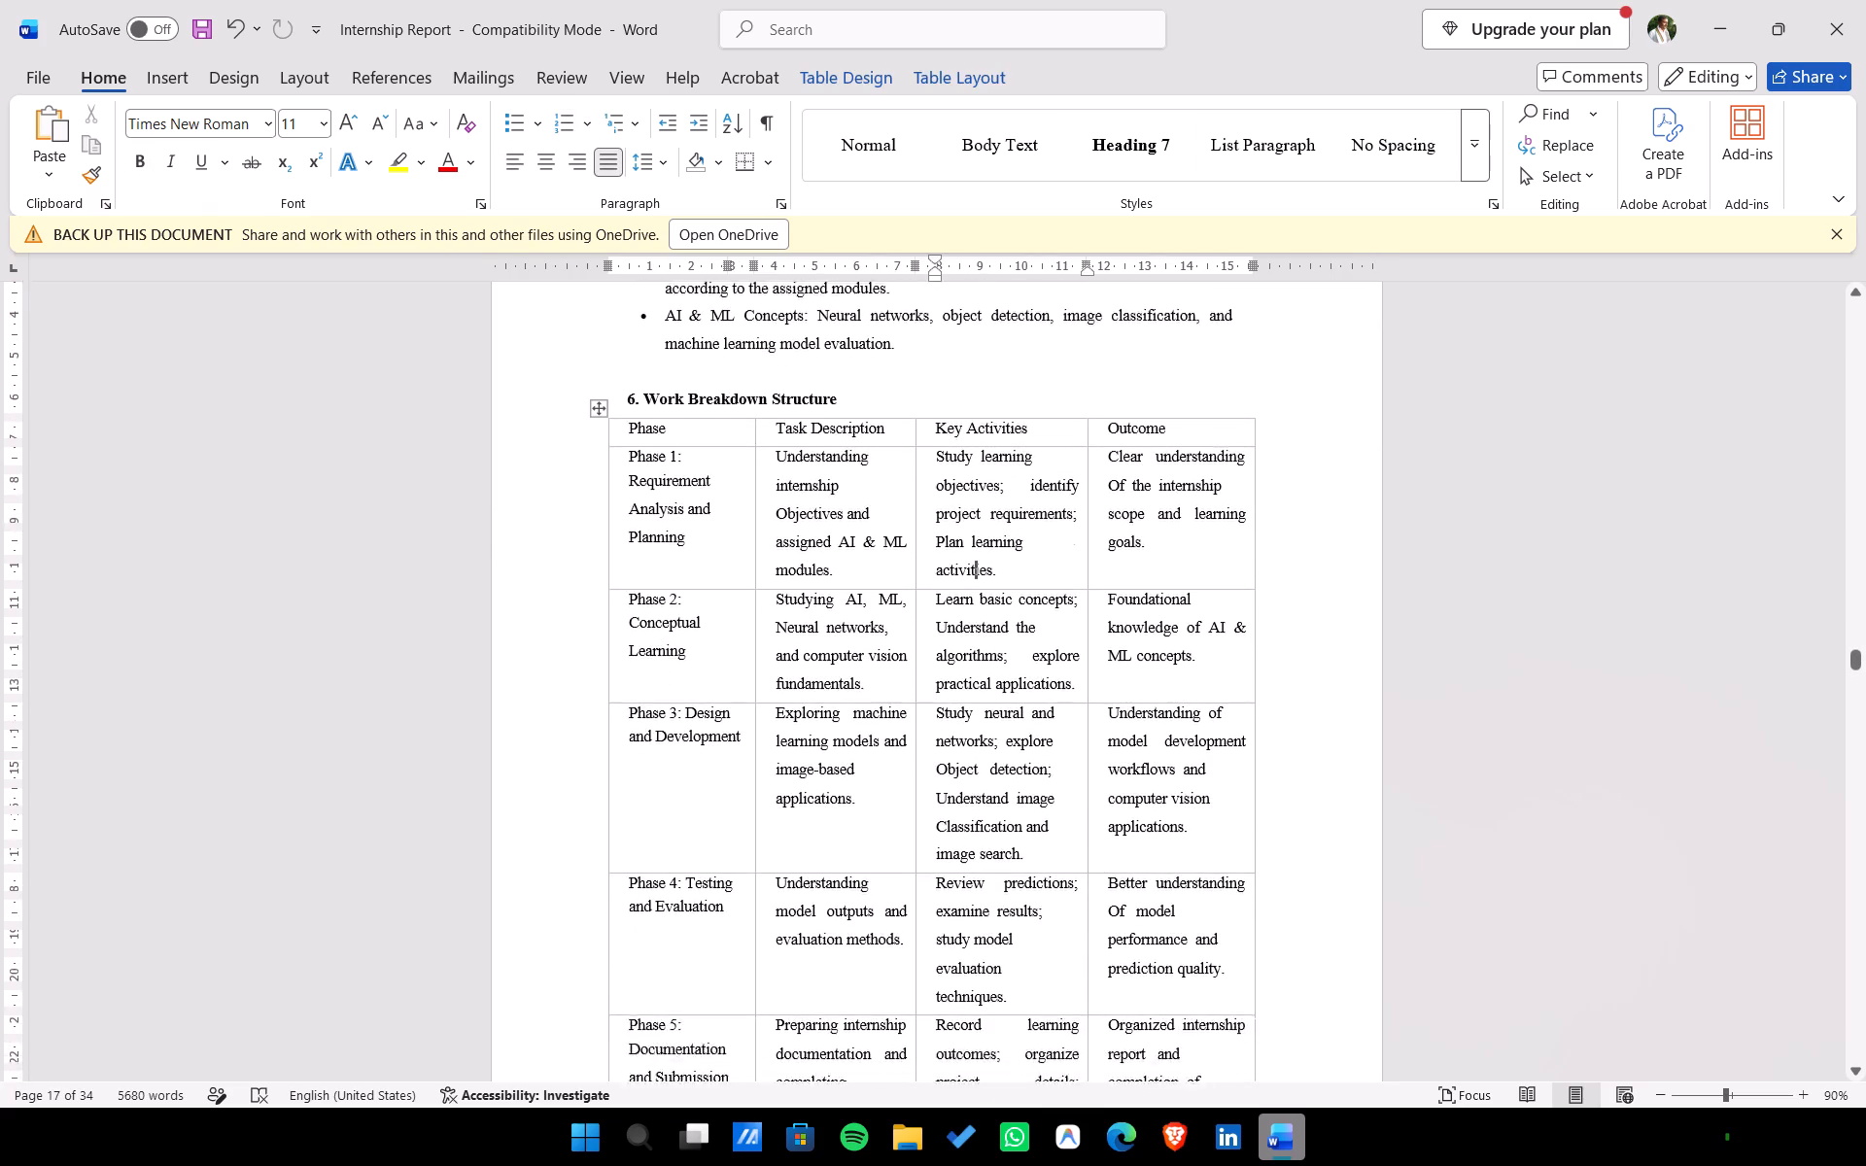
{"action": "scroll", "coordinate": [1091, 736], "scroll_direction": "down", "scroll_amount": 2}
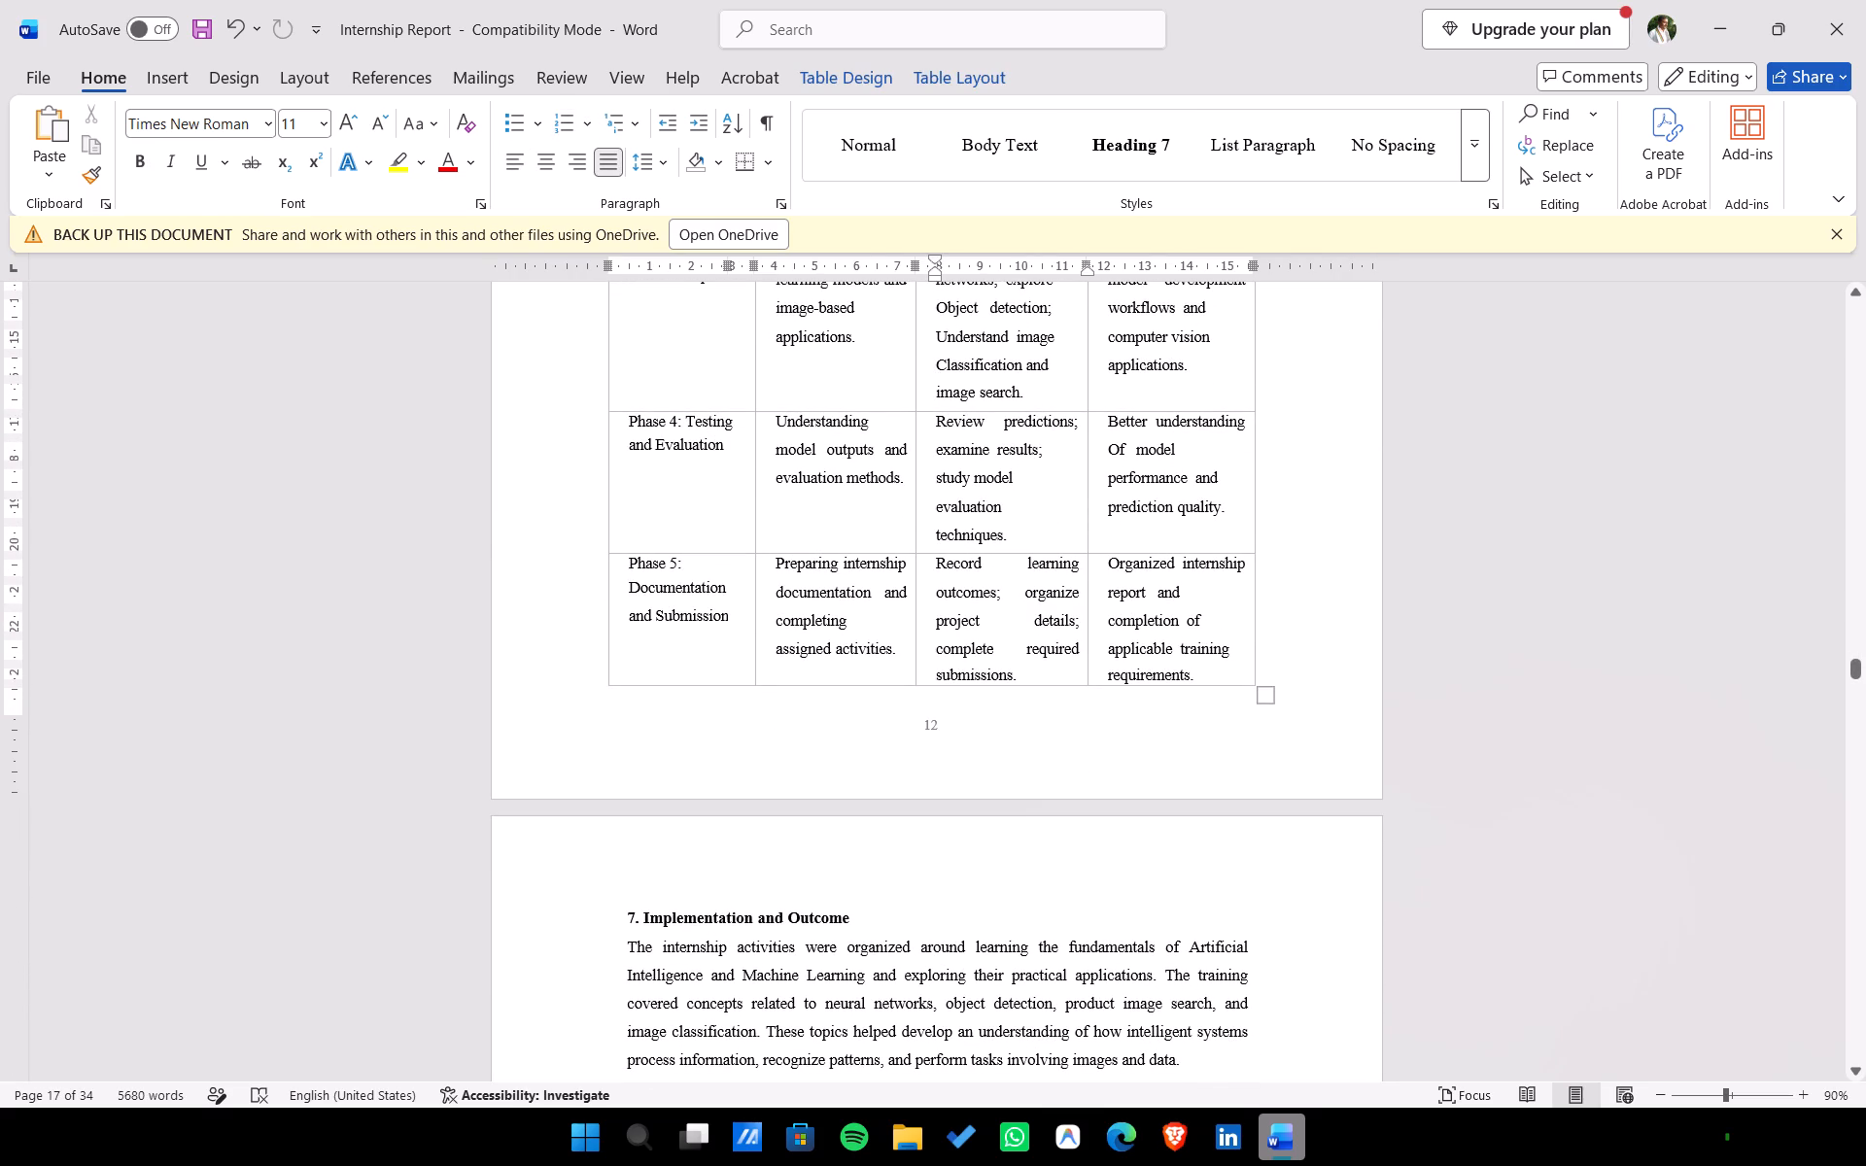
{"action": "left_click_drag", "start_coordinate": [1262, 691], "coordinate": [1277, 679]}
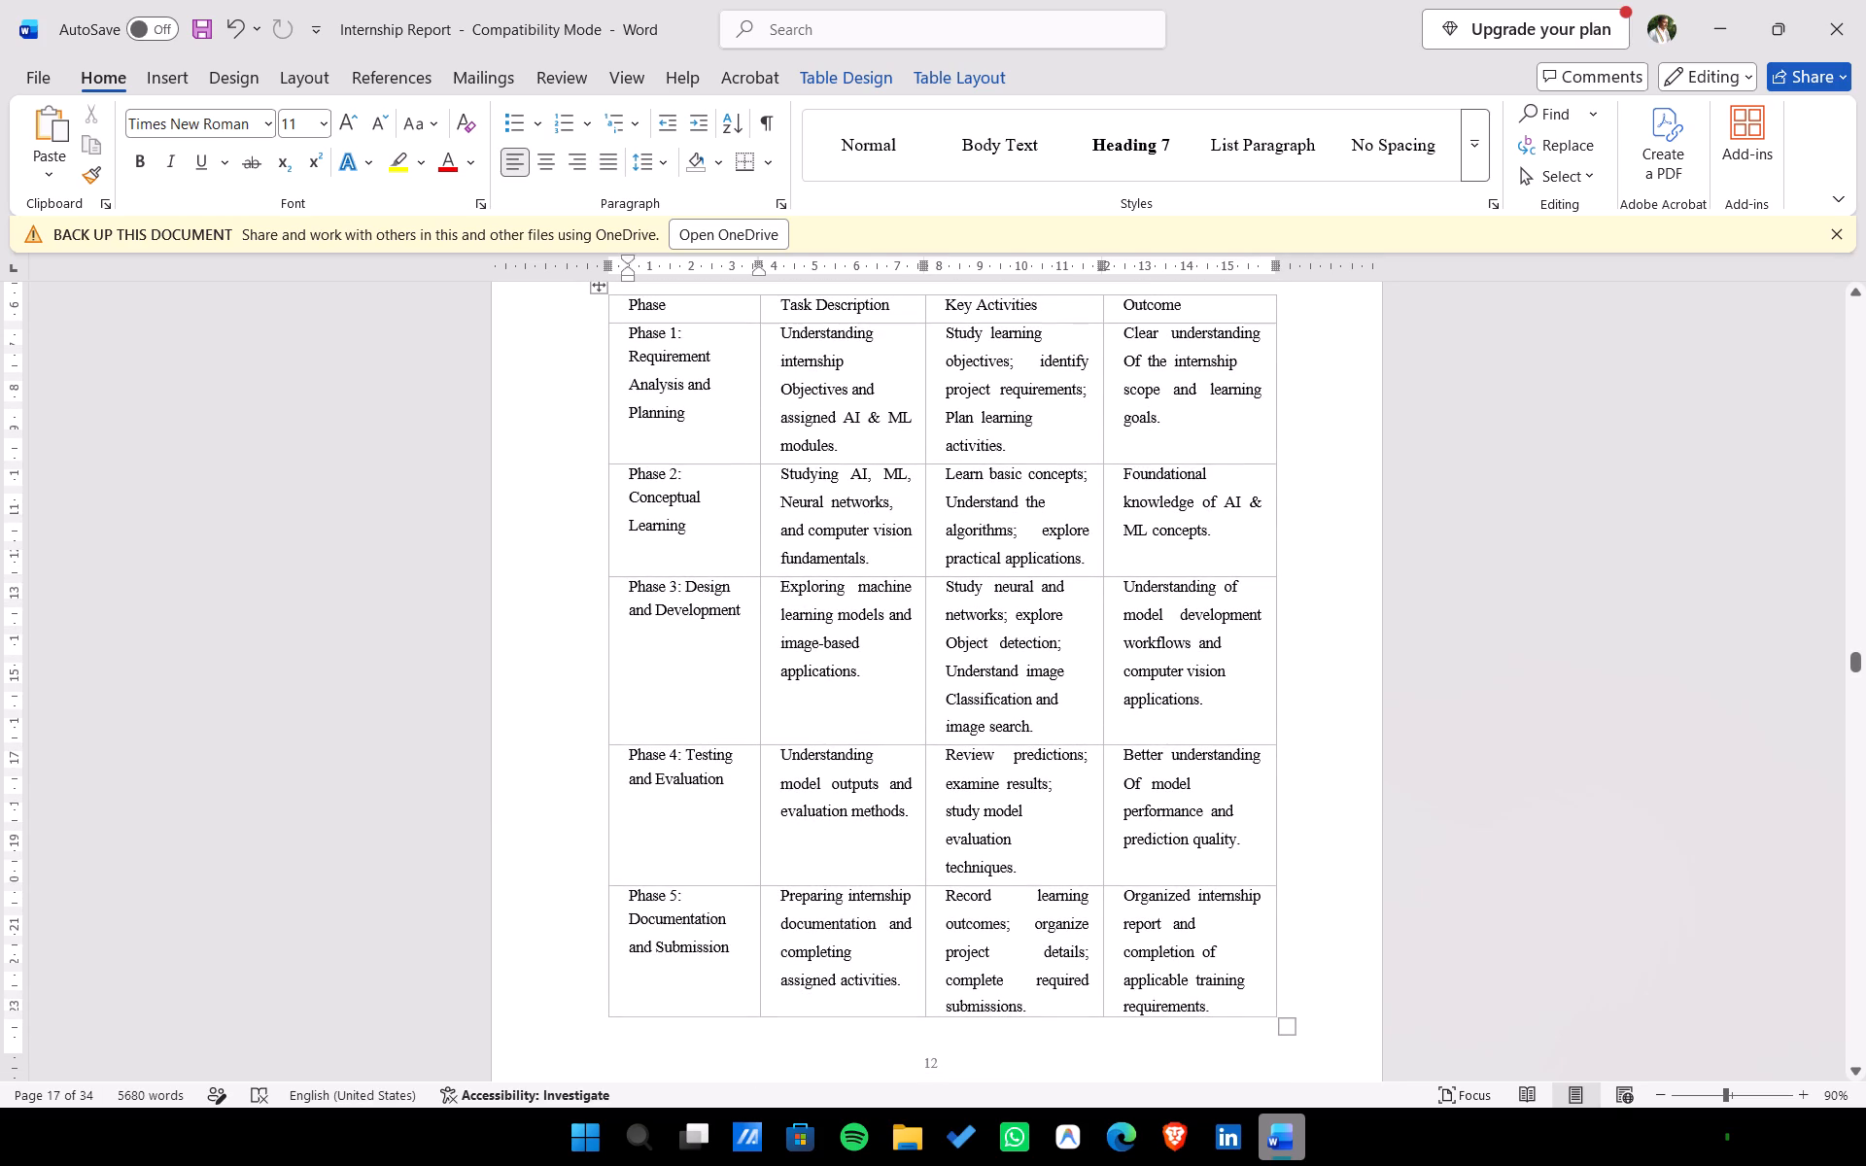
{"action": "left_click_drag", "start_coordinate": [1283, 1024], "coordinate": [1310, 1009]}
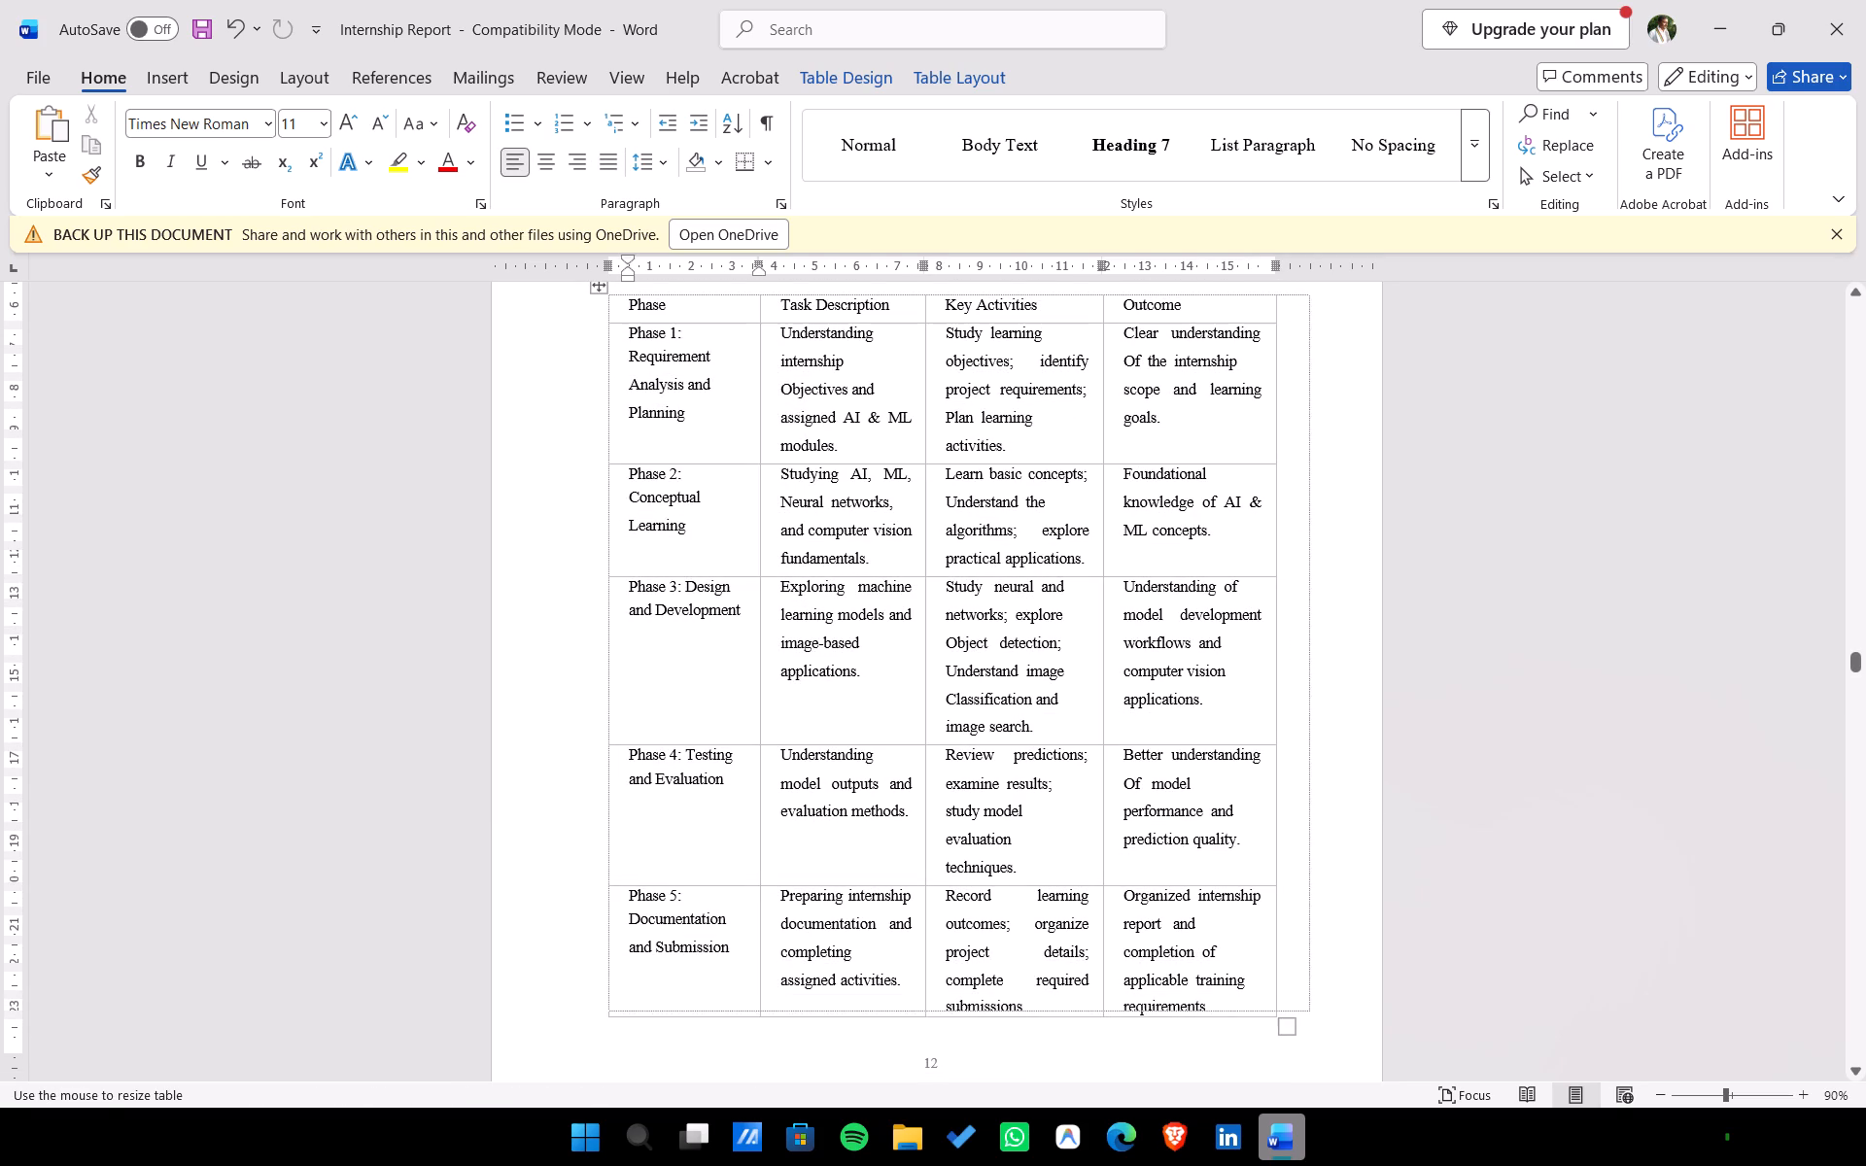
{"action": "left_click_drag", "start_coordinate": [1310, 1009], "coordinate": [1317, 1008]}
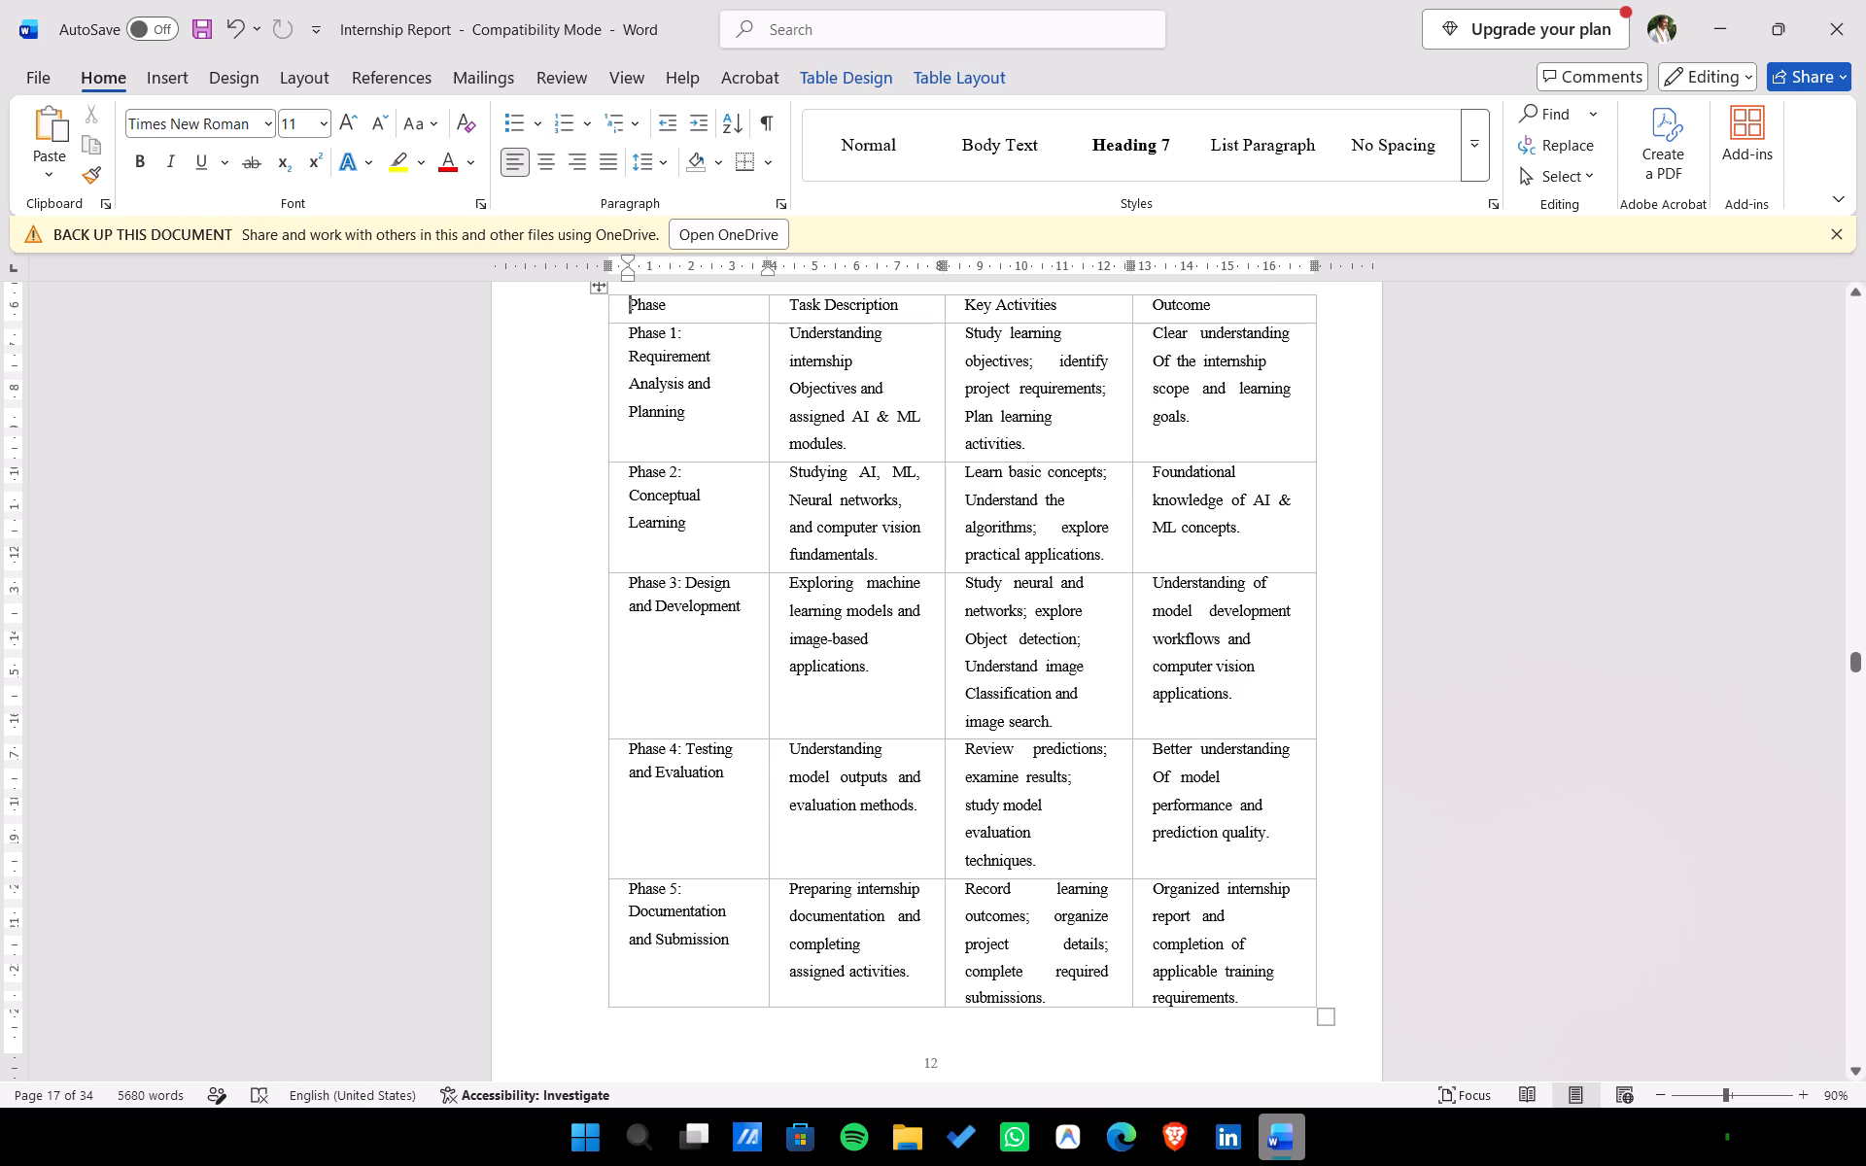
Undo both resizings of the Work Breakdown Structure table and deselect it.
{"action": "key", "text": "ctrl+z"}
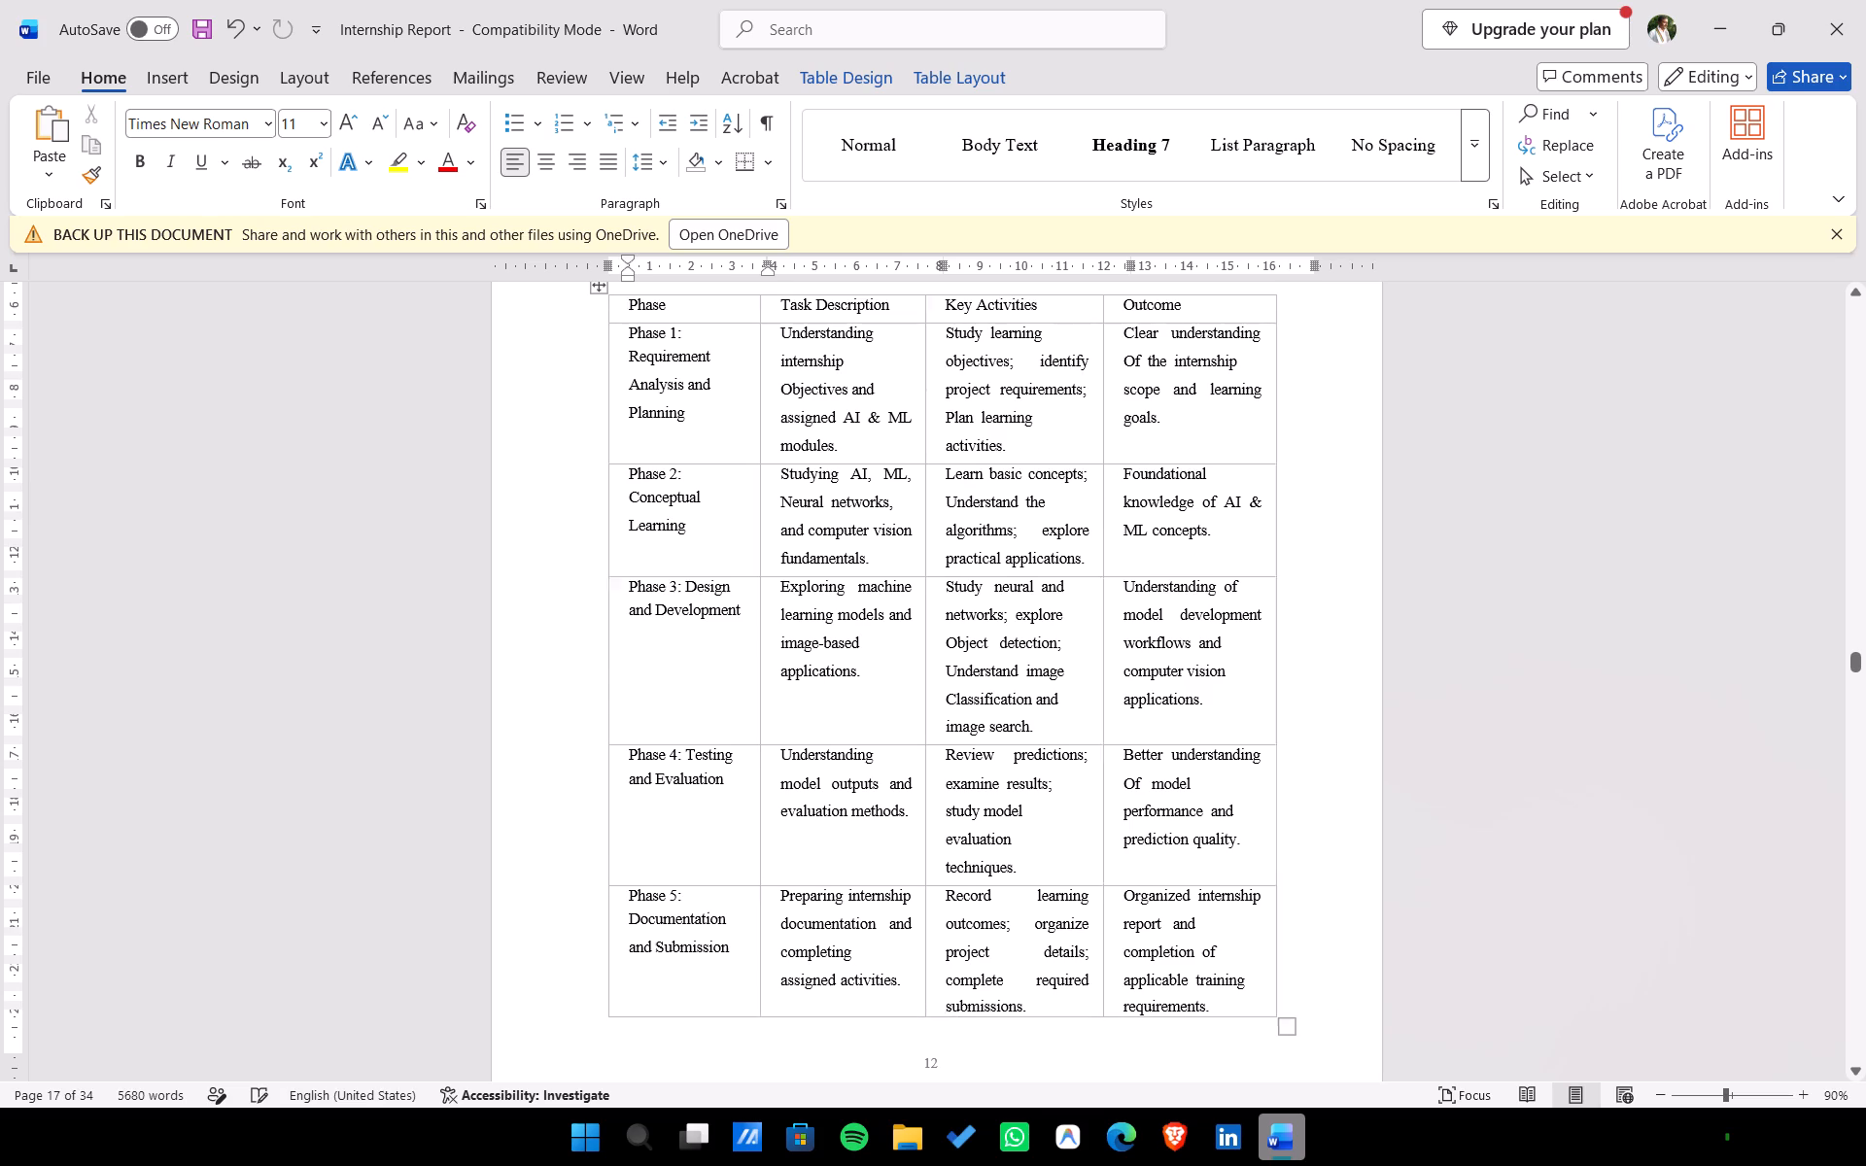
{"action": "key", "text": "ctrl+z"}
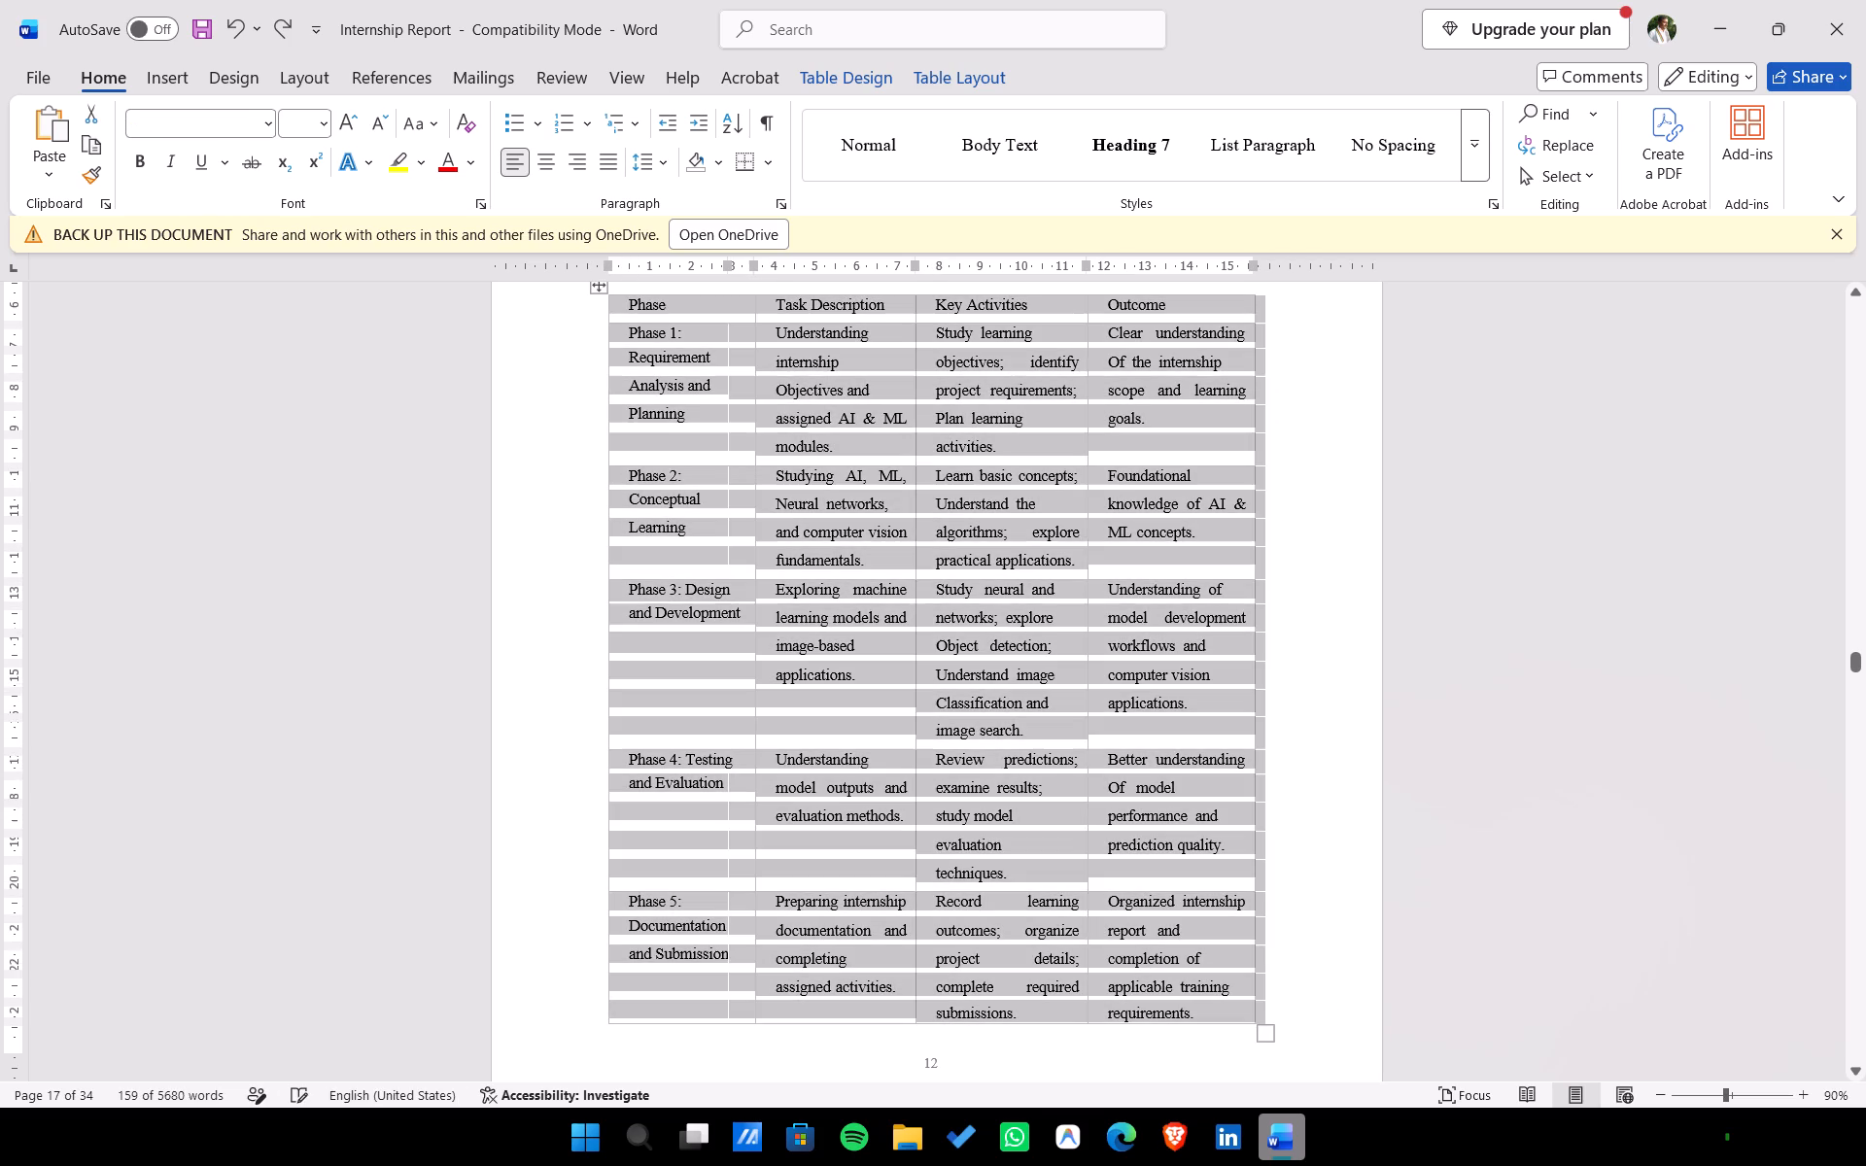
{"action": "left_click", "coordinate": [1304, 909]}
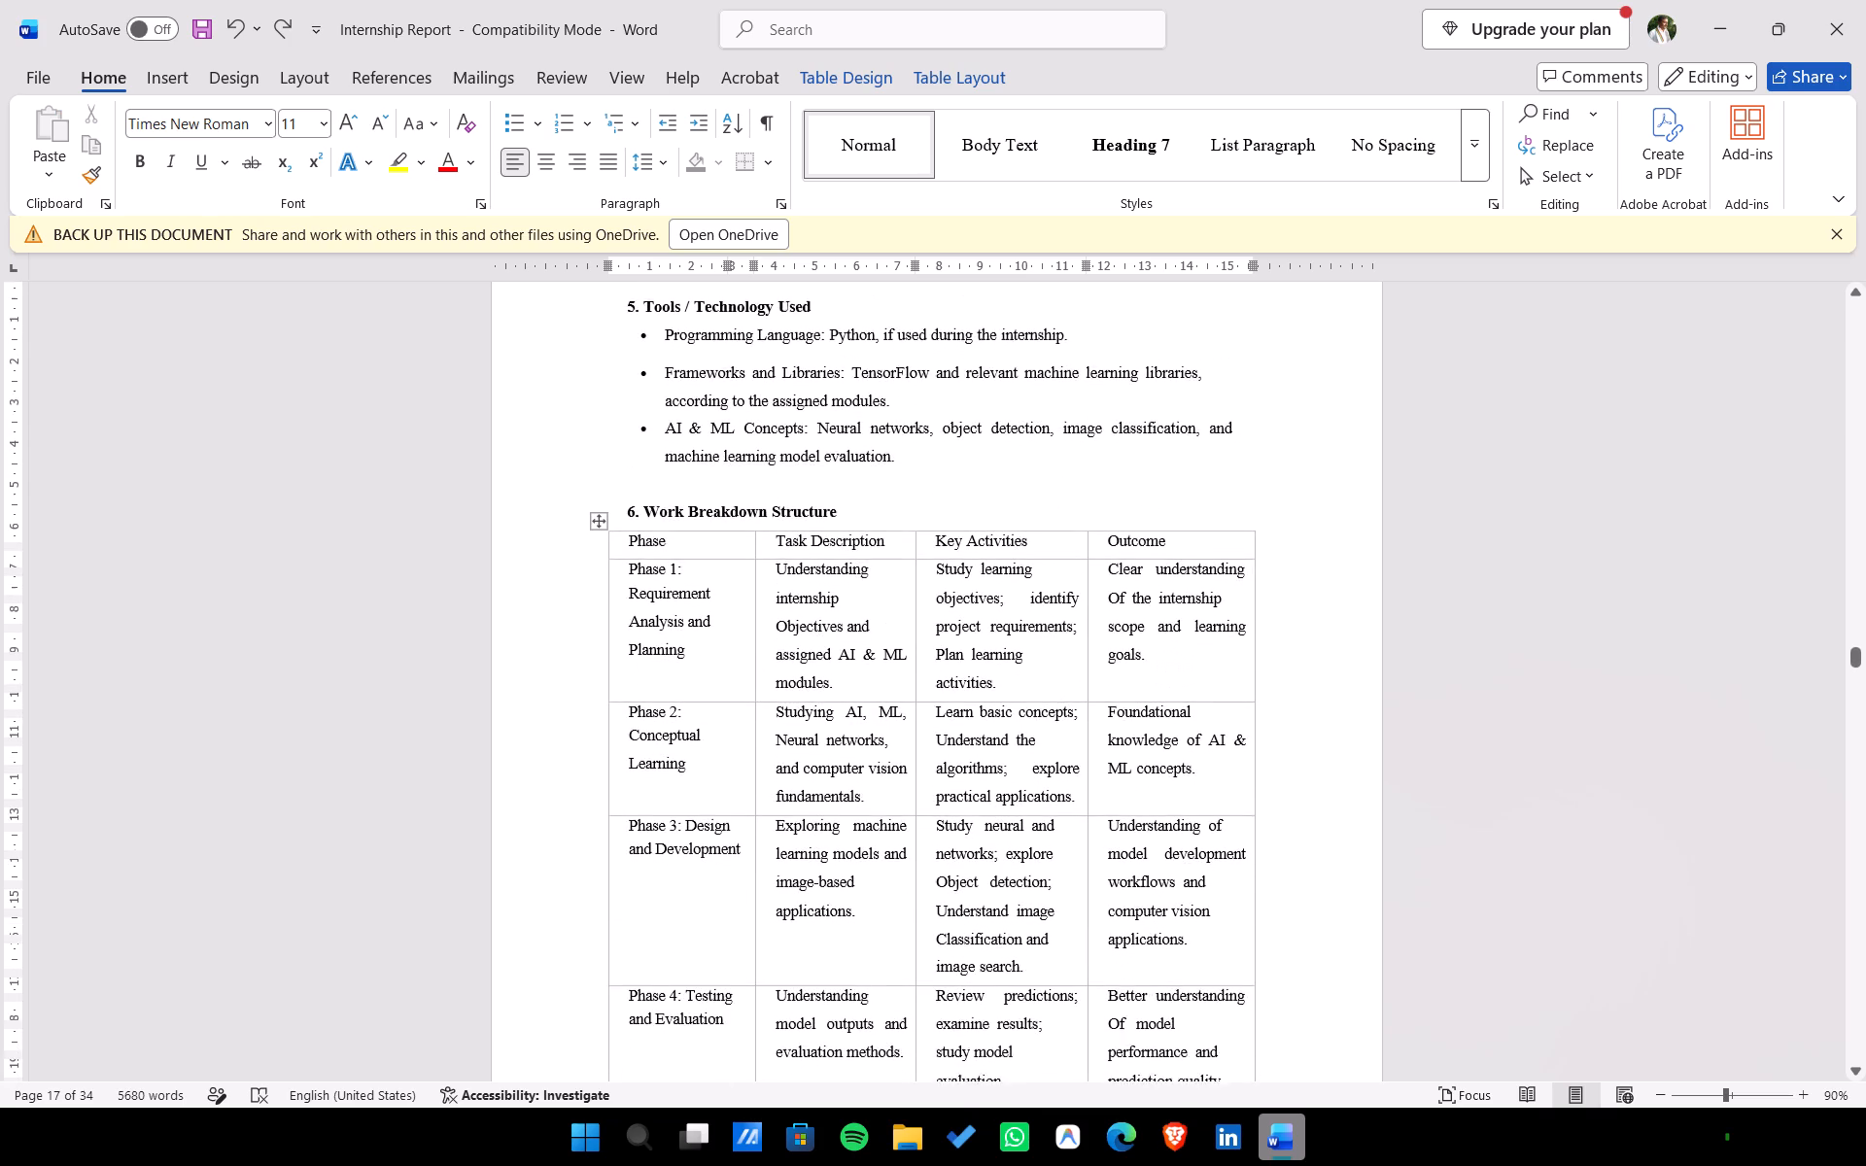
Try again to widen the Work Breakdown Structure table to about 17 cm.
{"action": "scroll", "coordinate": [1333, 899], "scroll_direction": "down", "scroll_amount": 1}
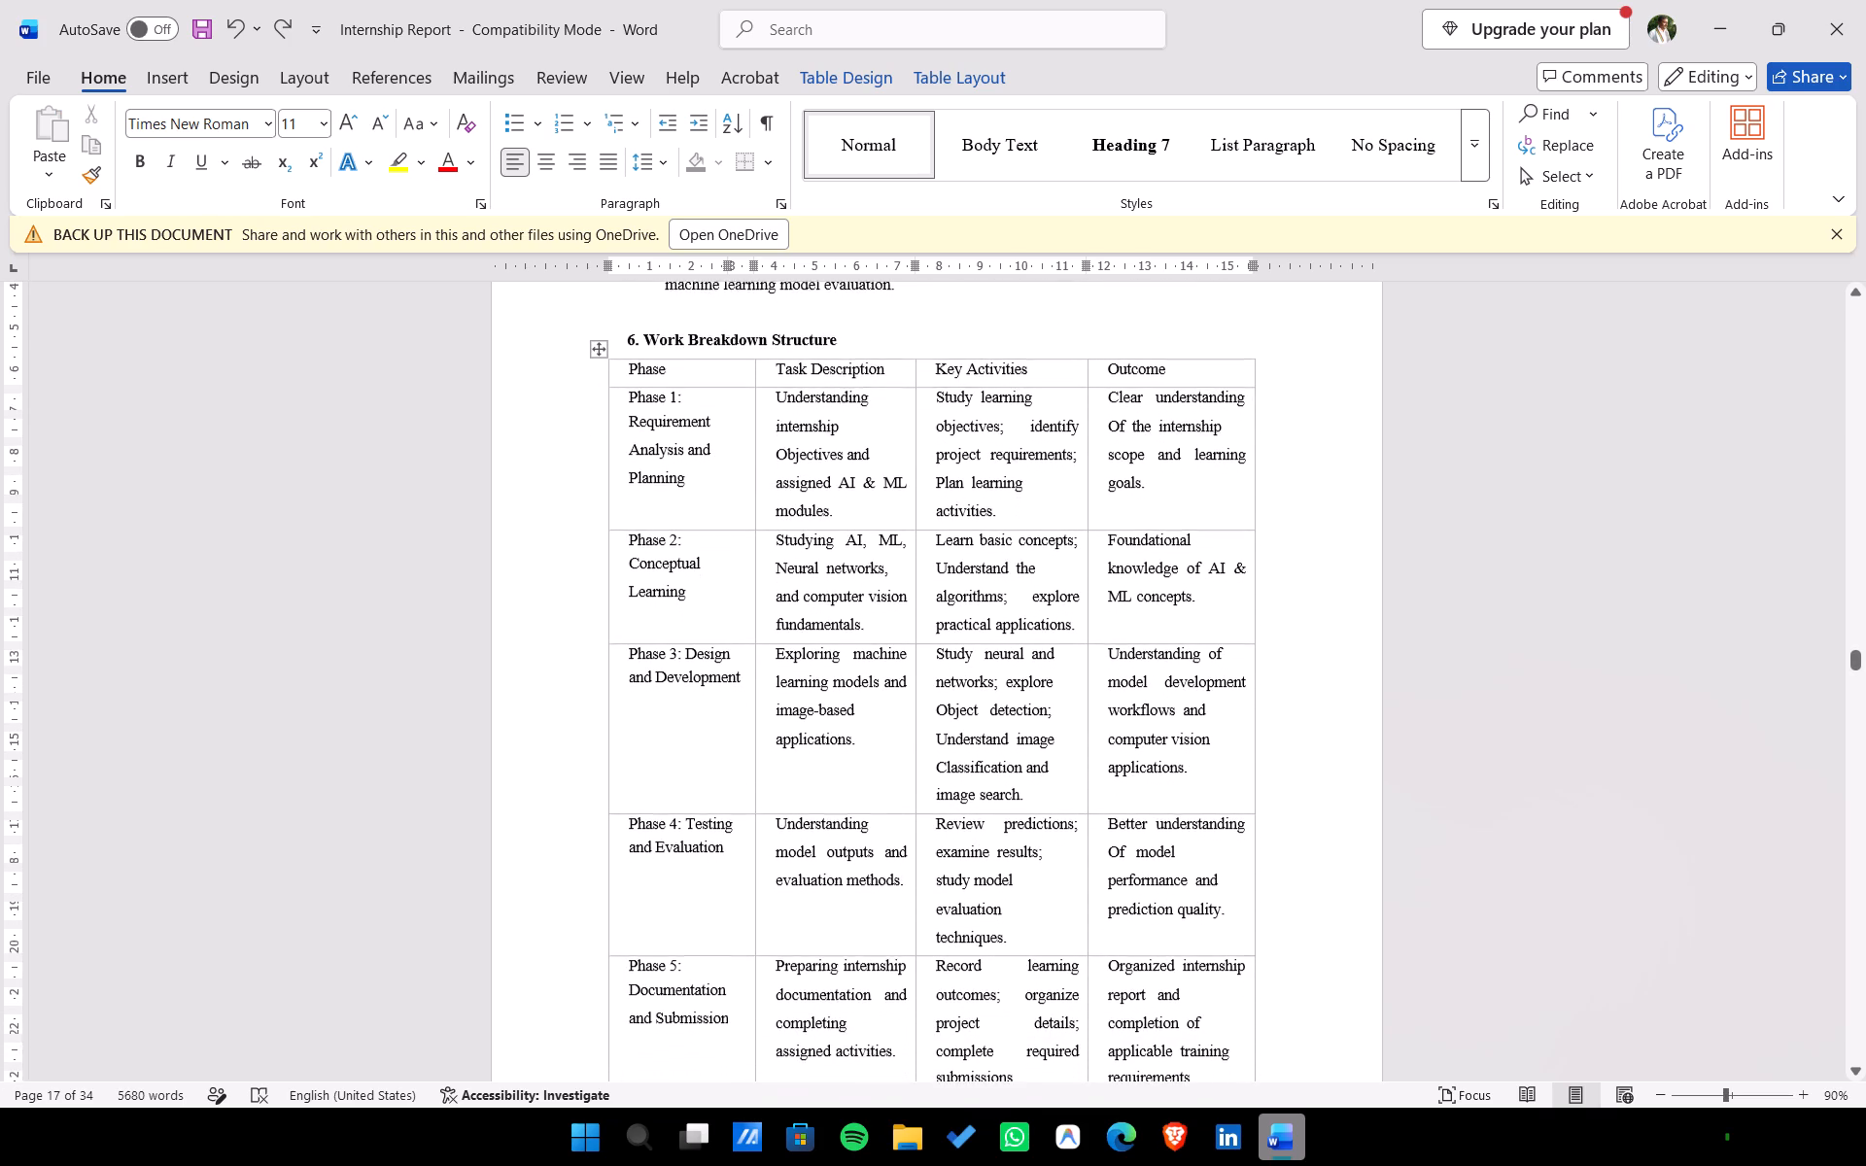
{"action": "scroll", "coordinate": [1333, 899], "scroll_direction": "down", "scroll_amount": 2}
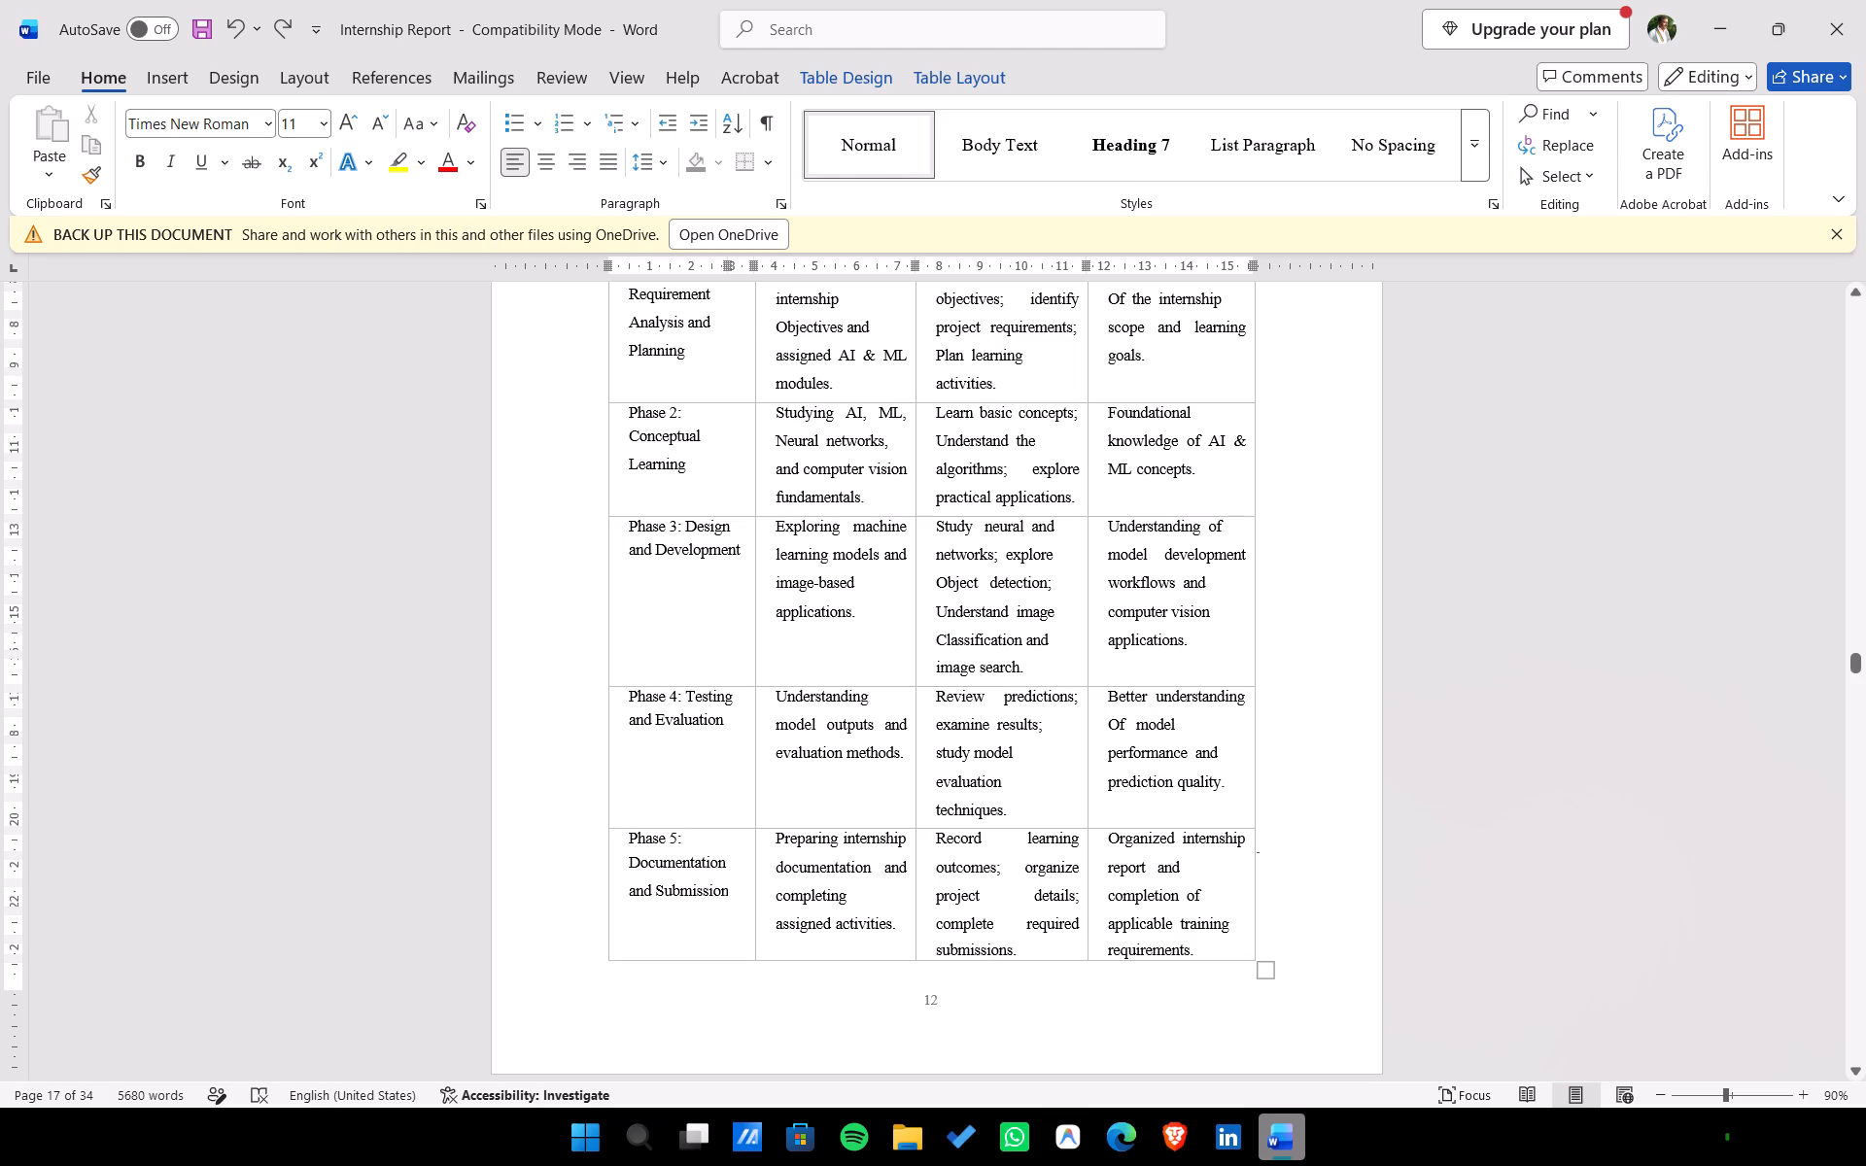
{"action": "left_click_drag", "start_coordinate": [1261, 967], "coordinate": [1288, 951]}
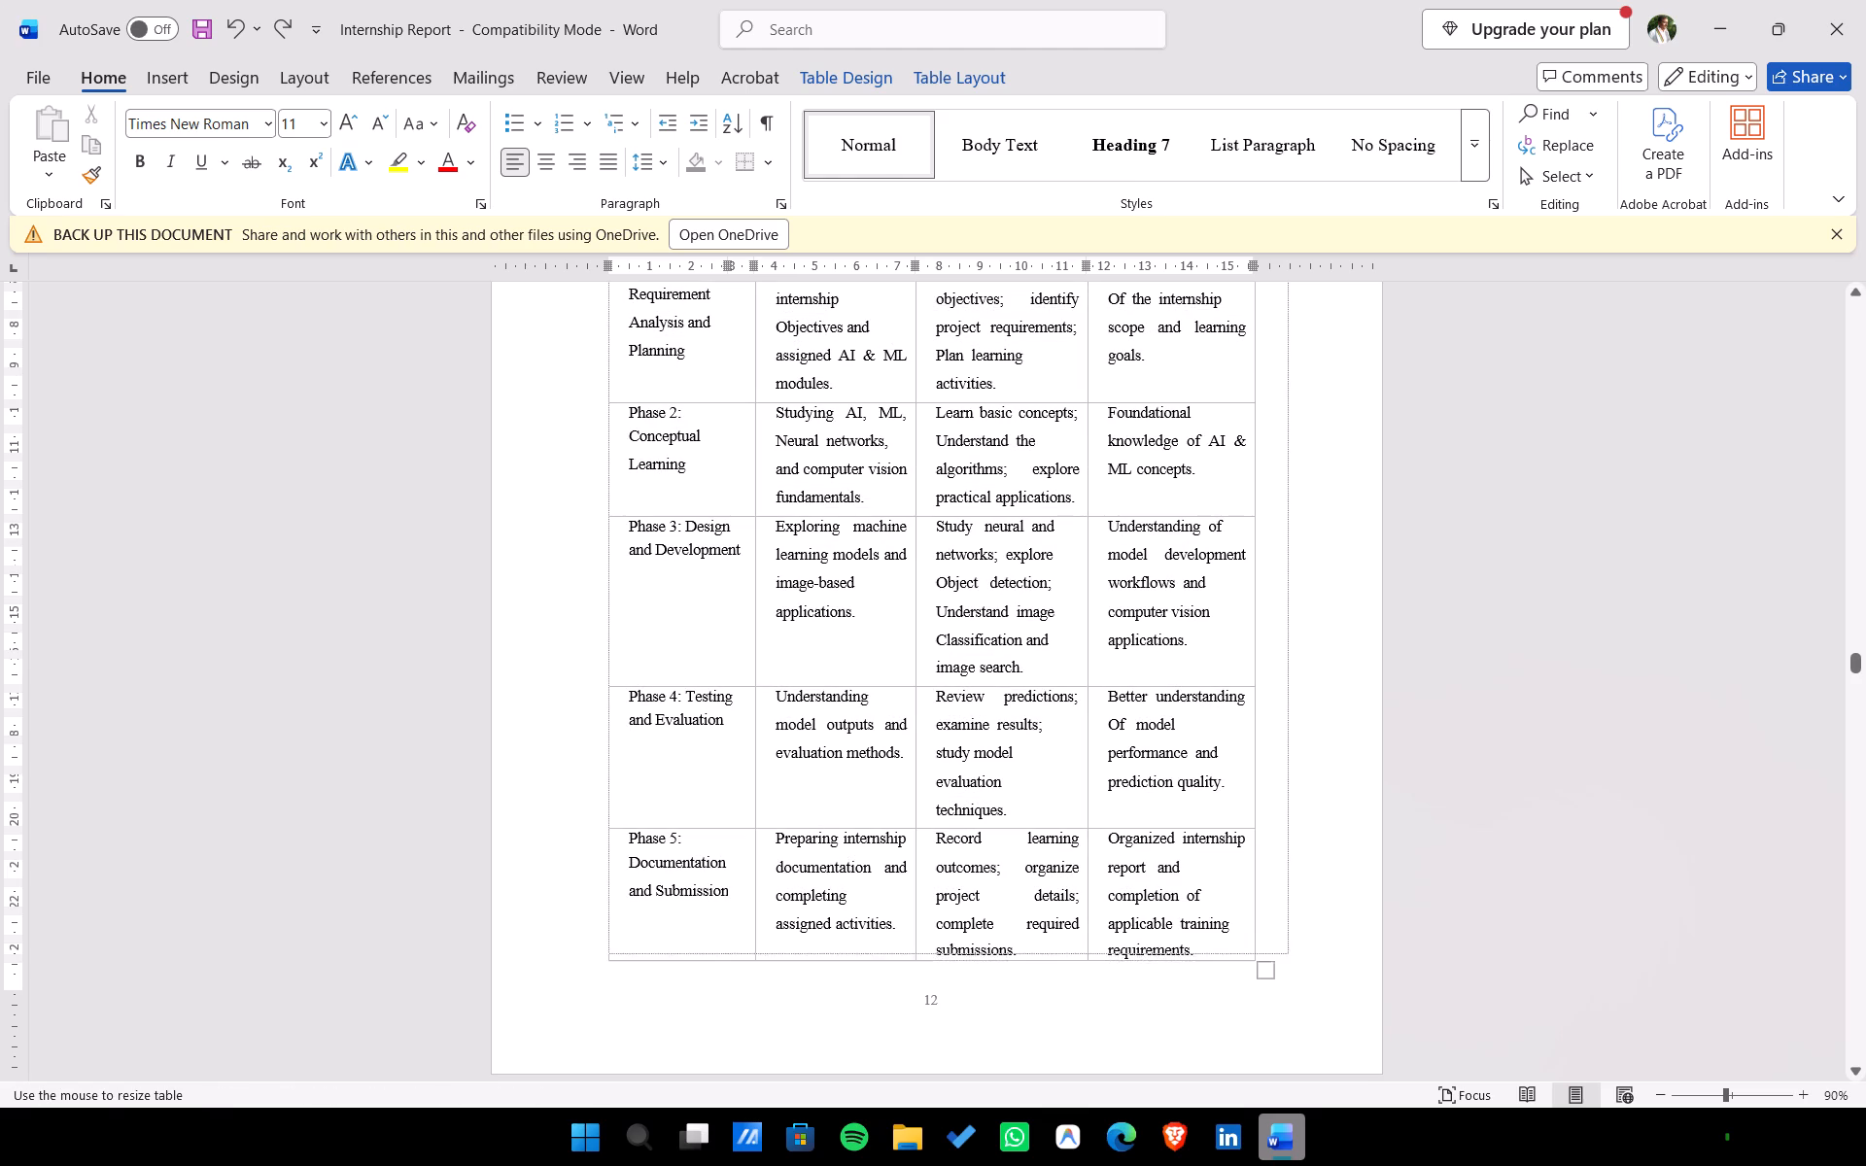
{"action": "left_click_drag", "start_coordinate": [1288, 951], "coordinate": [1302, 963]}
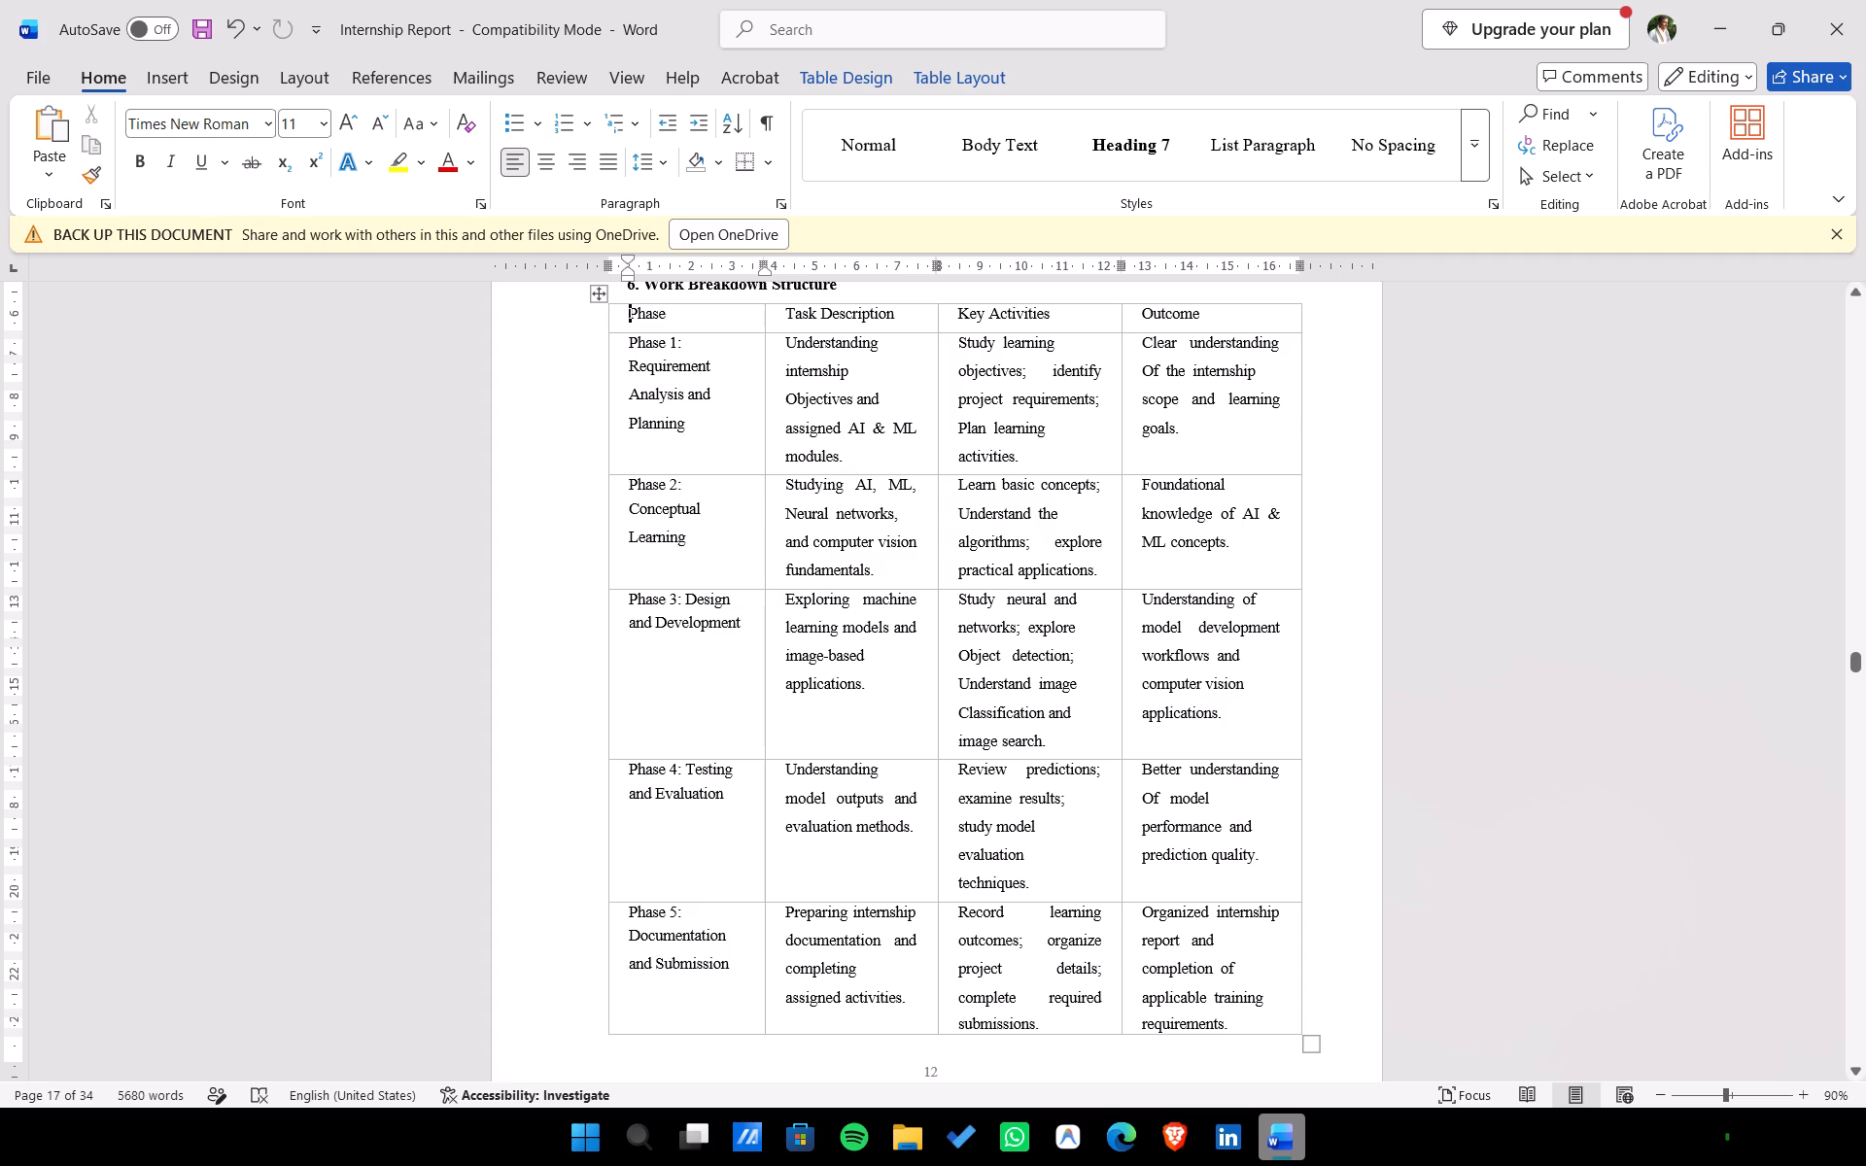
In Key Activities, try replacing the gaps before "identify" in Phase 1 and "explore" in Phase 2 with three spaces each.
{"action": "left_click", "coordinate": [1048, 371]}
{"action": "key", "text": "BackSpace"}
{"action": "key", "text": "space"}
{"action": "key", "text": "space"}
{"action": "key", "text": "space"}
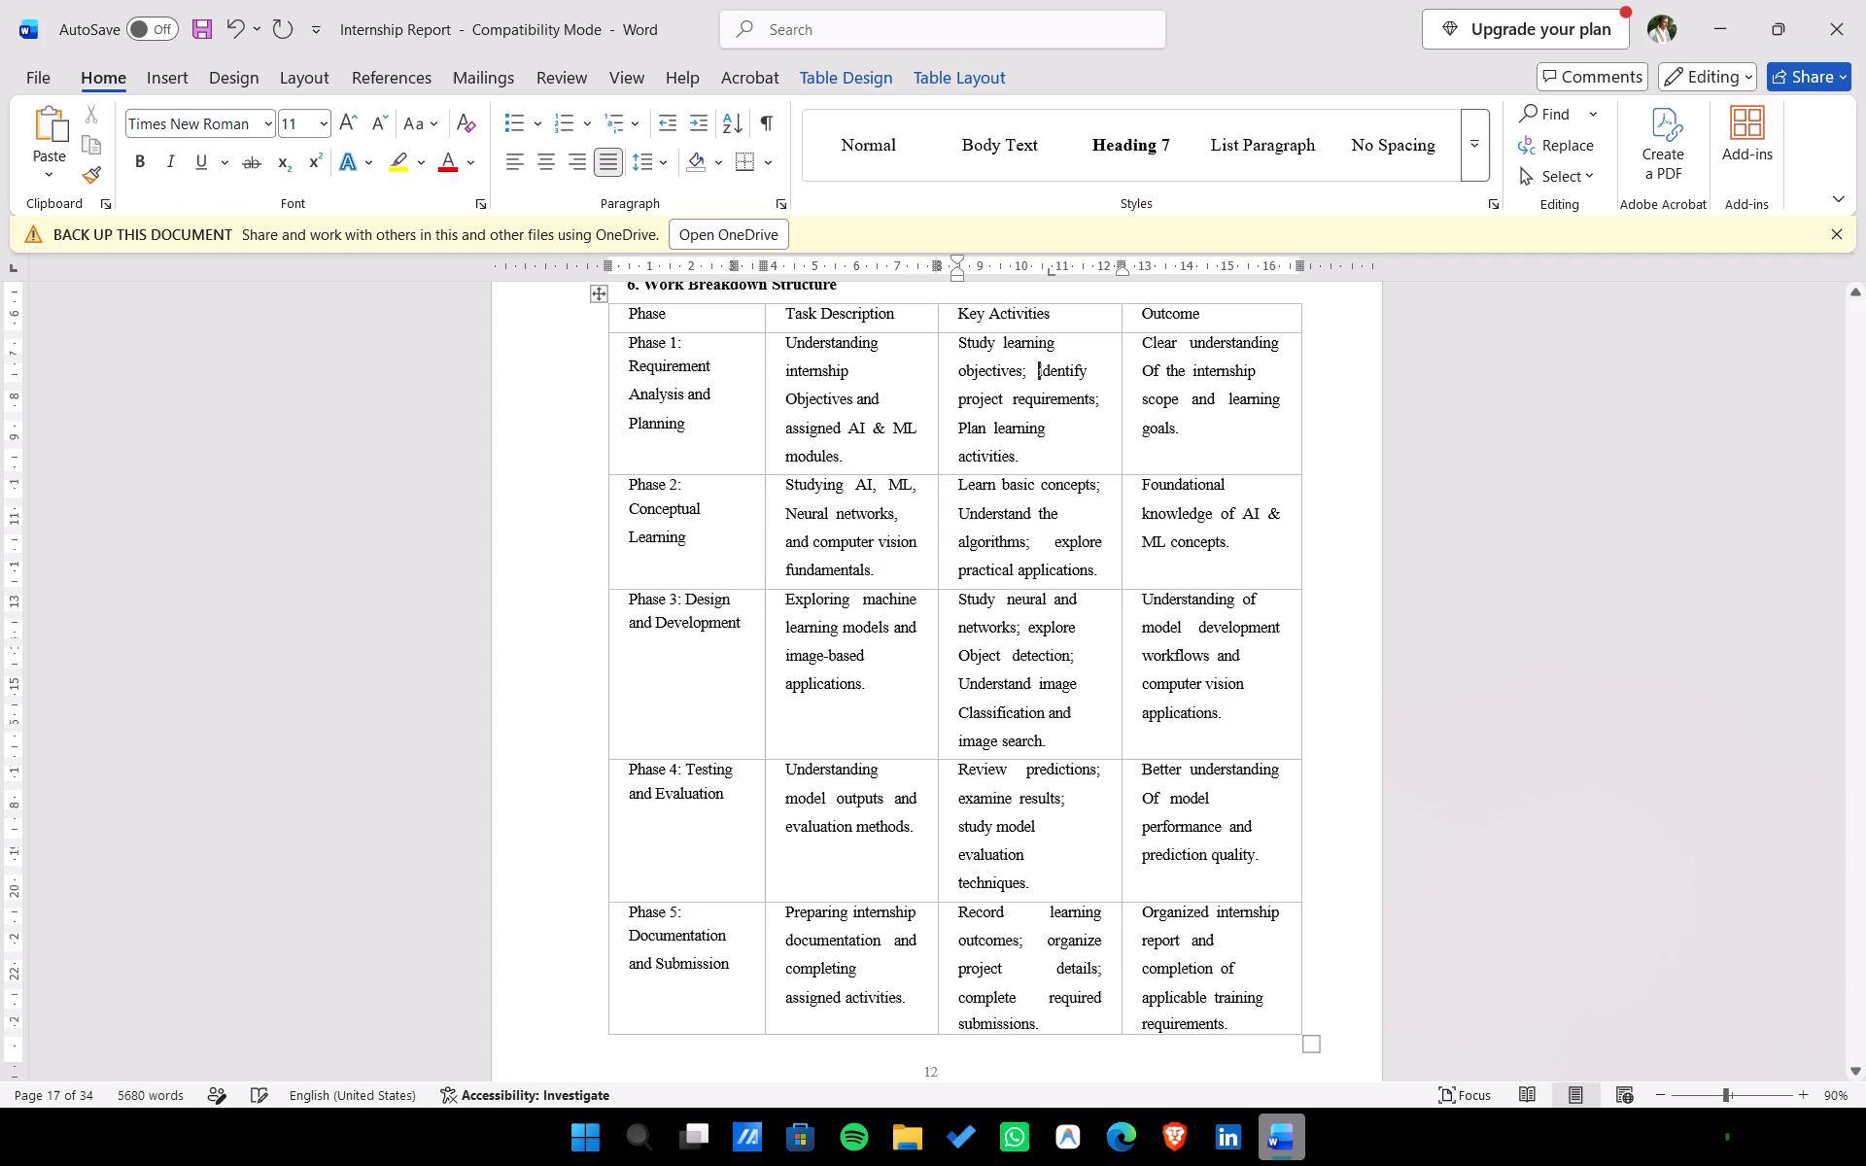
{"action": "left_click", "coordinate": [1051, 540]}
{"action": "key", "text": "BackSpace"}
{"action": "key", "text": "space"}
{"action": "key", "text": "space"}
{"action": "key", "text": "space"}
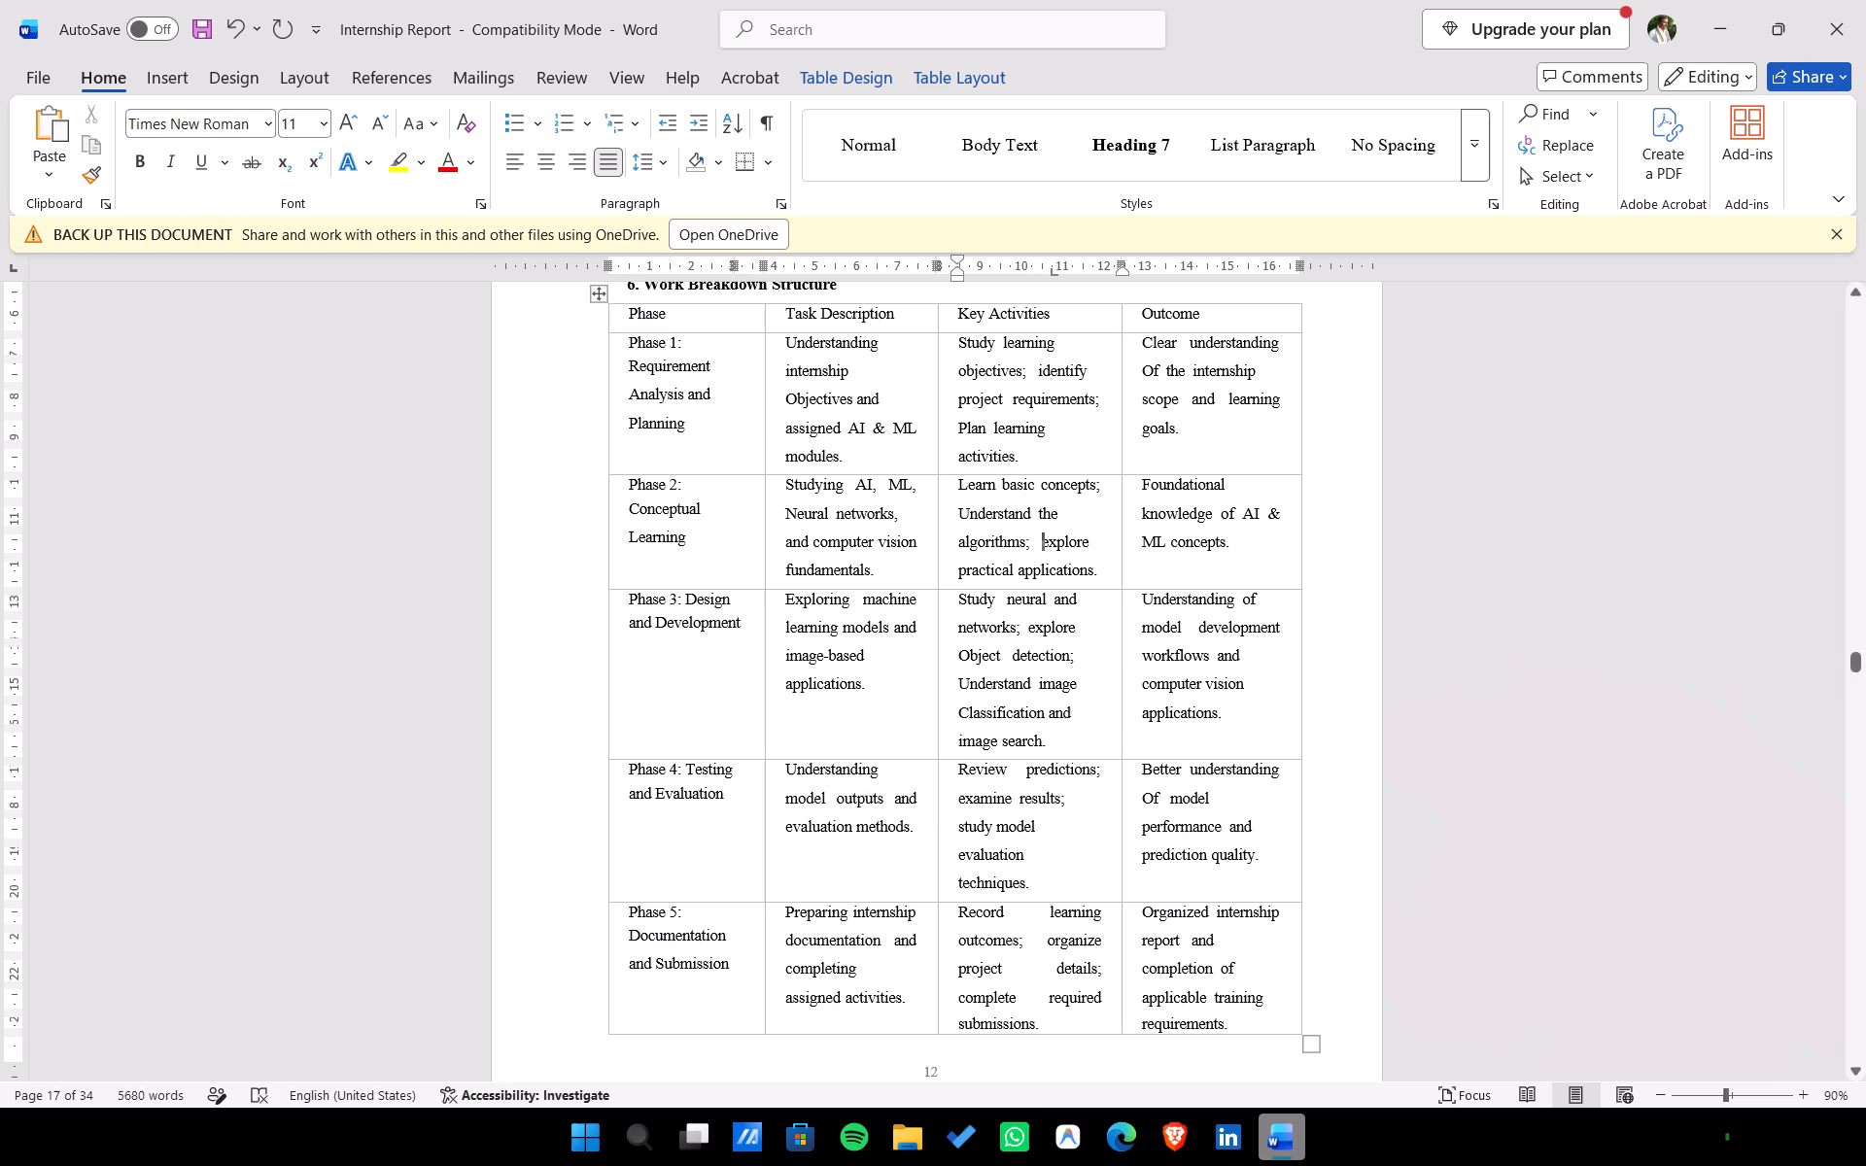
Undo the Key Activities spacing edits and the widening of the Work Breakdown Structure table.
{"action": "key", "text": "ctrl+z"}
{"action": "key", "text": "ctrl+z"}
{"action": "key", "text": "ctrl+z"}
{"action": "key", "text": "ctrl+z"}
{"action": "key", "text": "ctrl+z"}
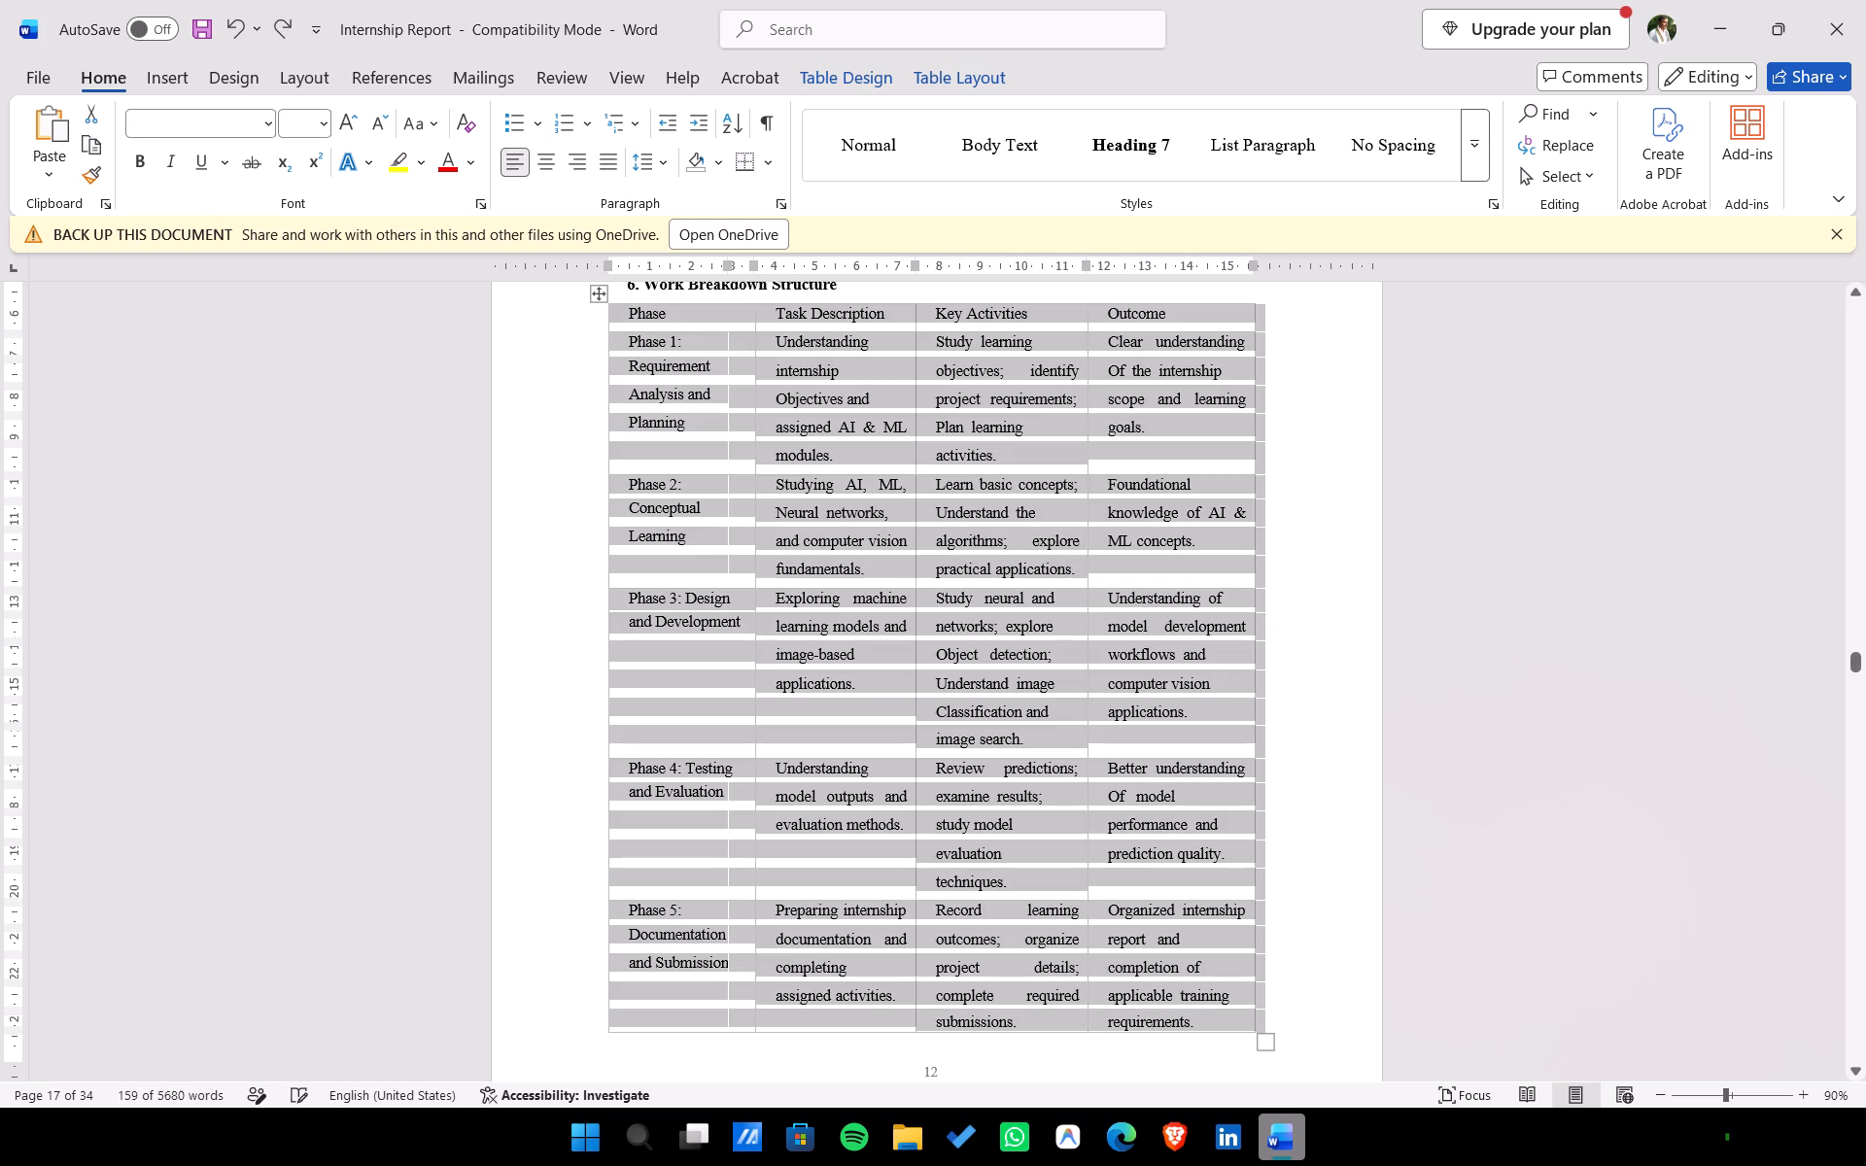
Redo the widening of the Work Breakdown Structure table and the Key Activities spacing edits in Phases 1 and 2.
{"action": "left_click", "coordinate": [1303, 860]}
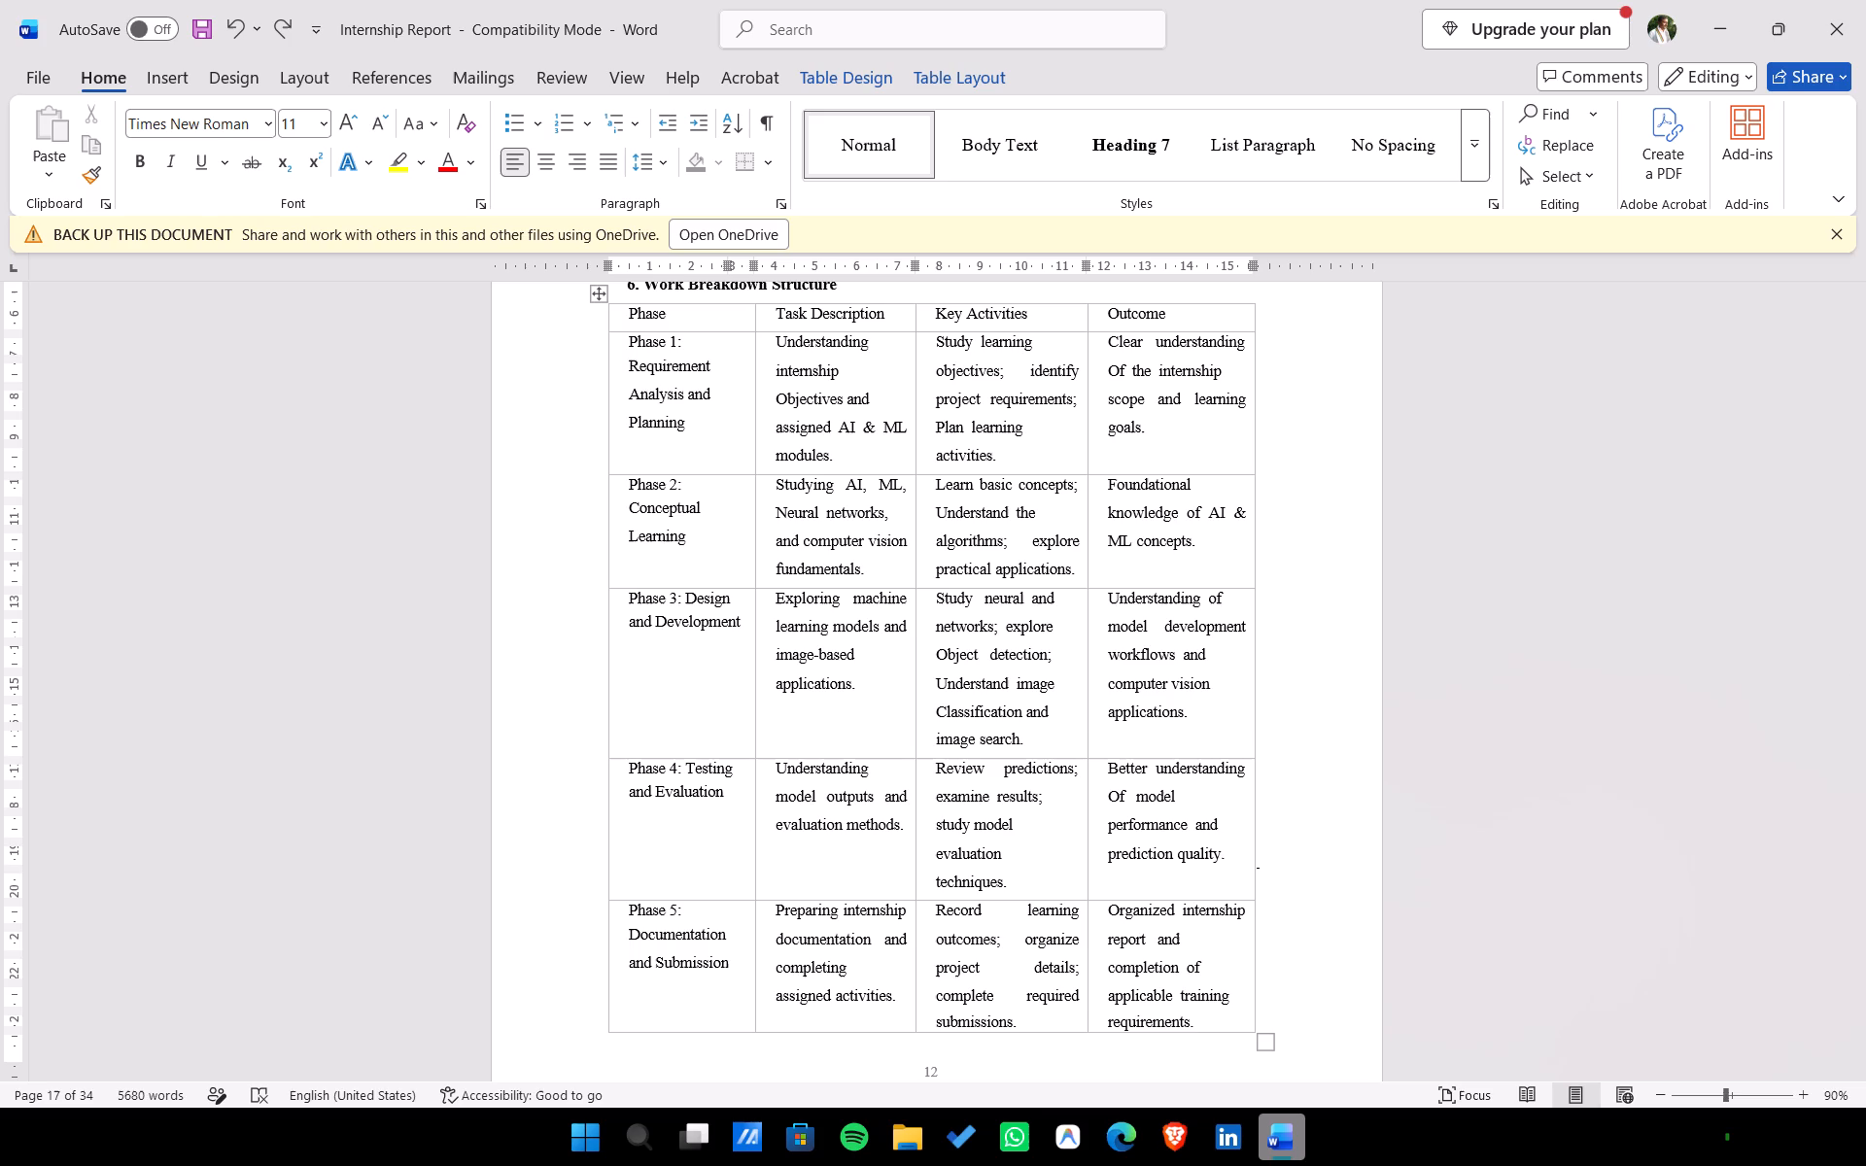
{"action": "key", "text": "ctrl+y"}
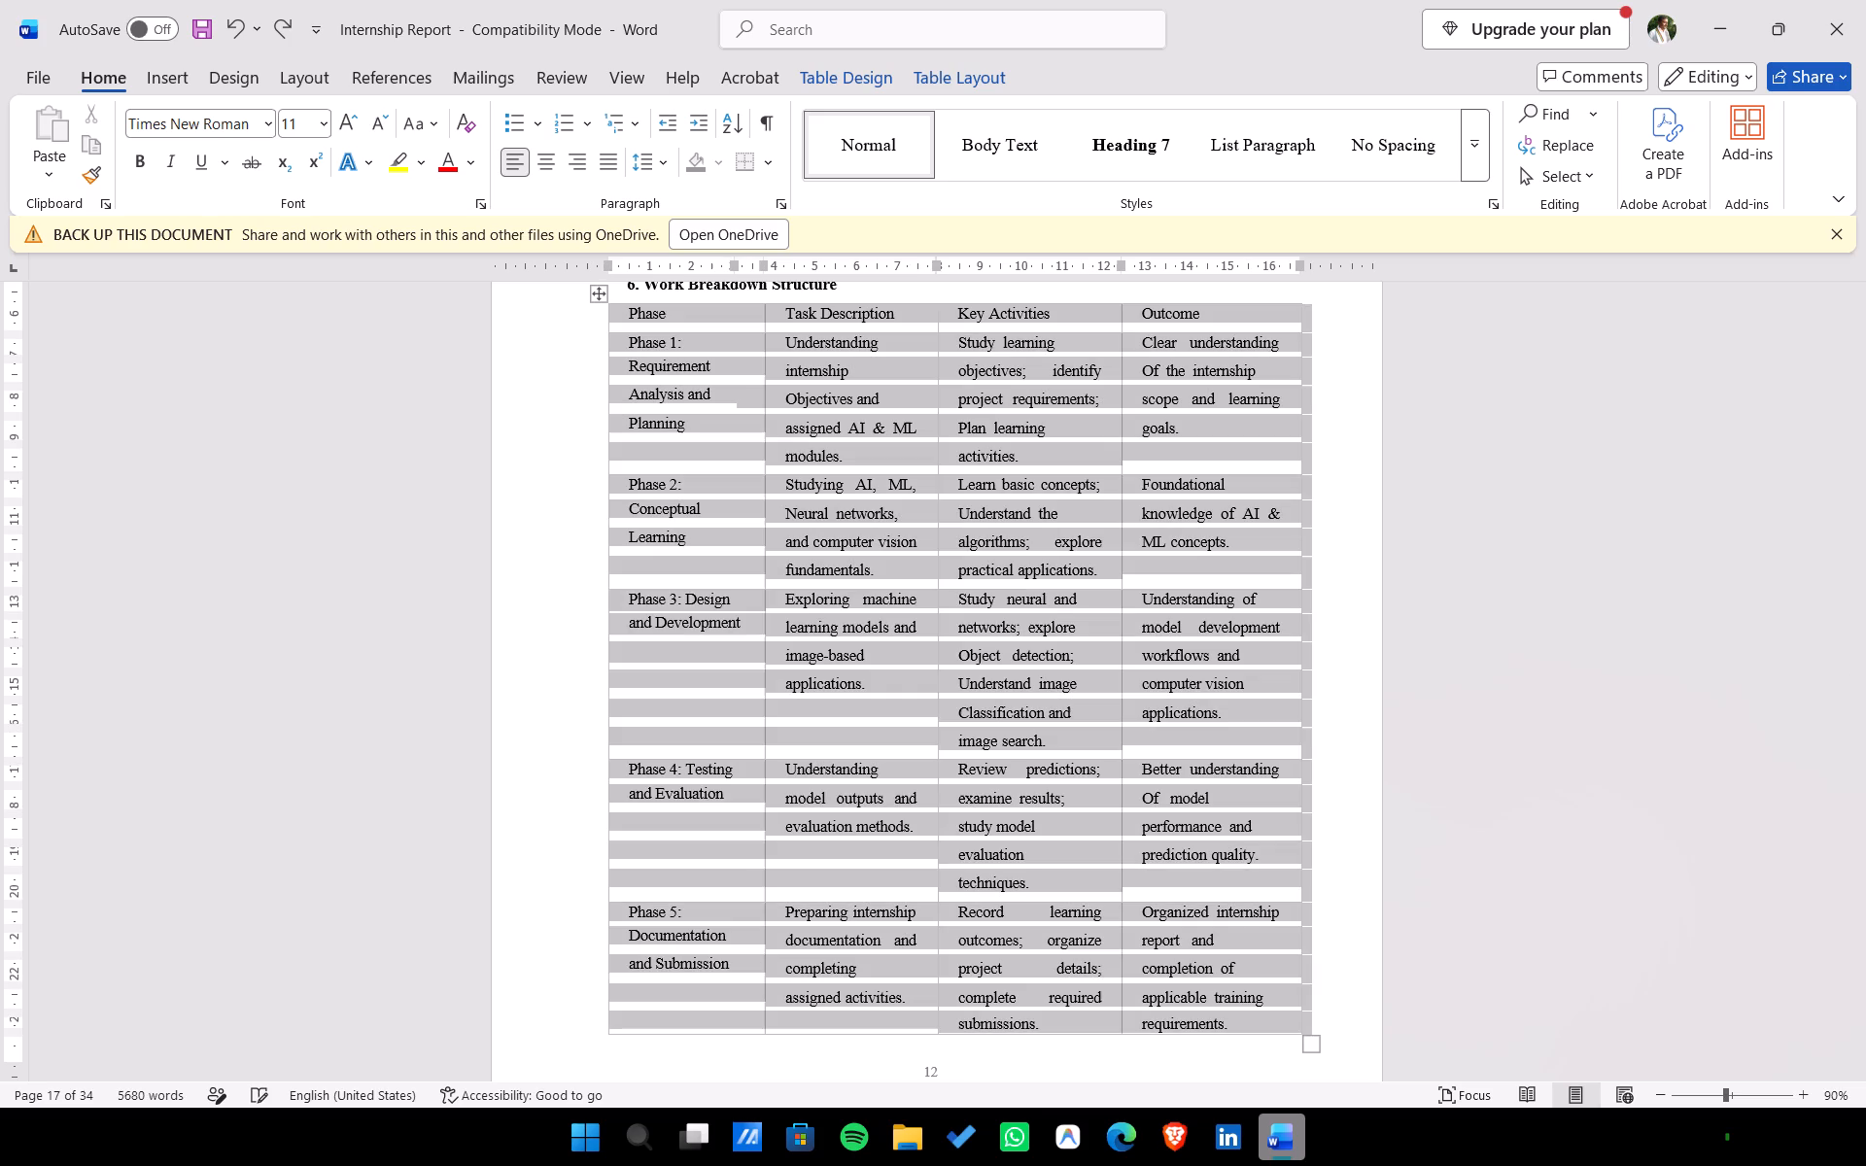
{"action": "left_click", "coordinate": [1221, 839]}
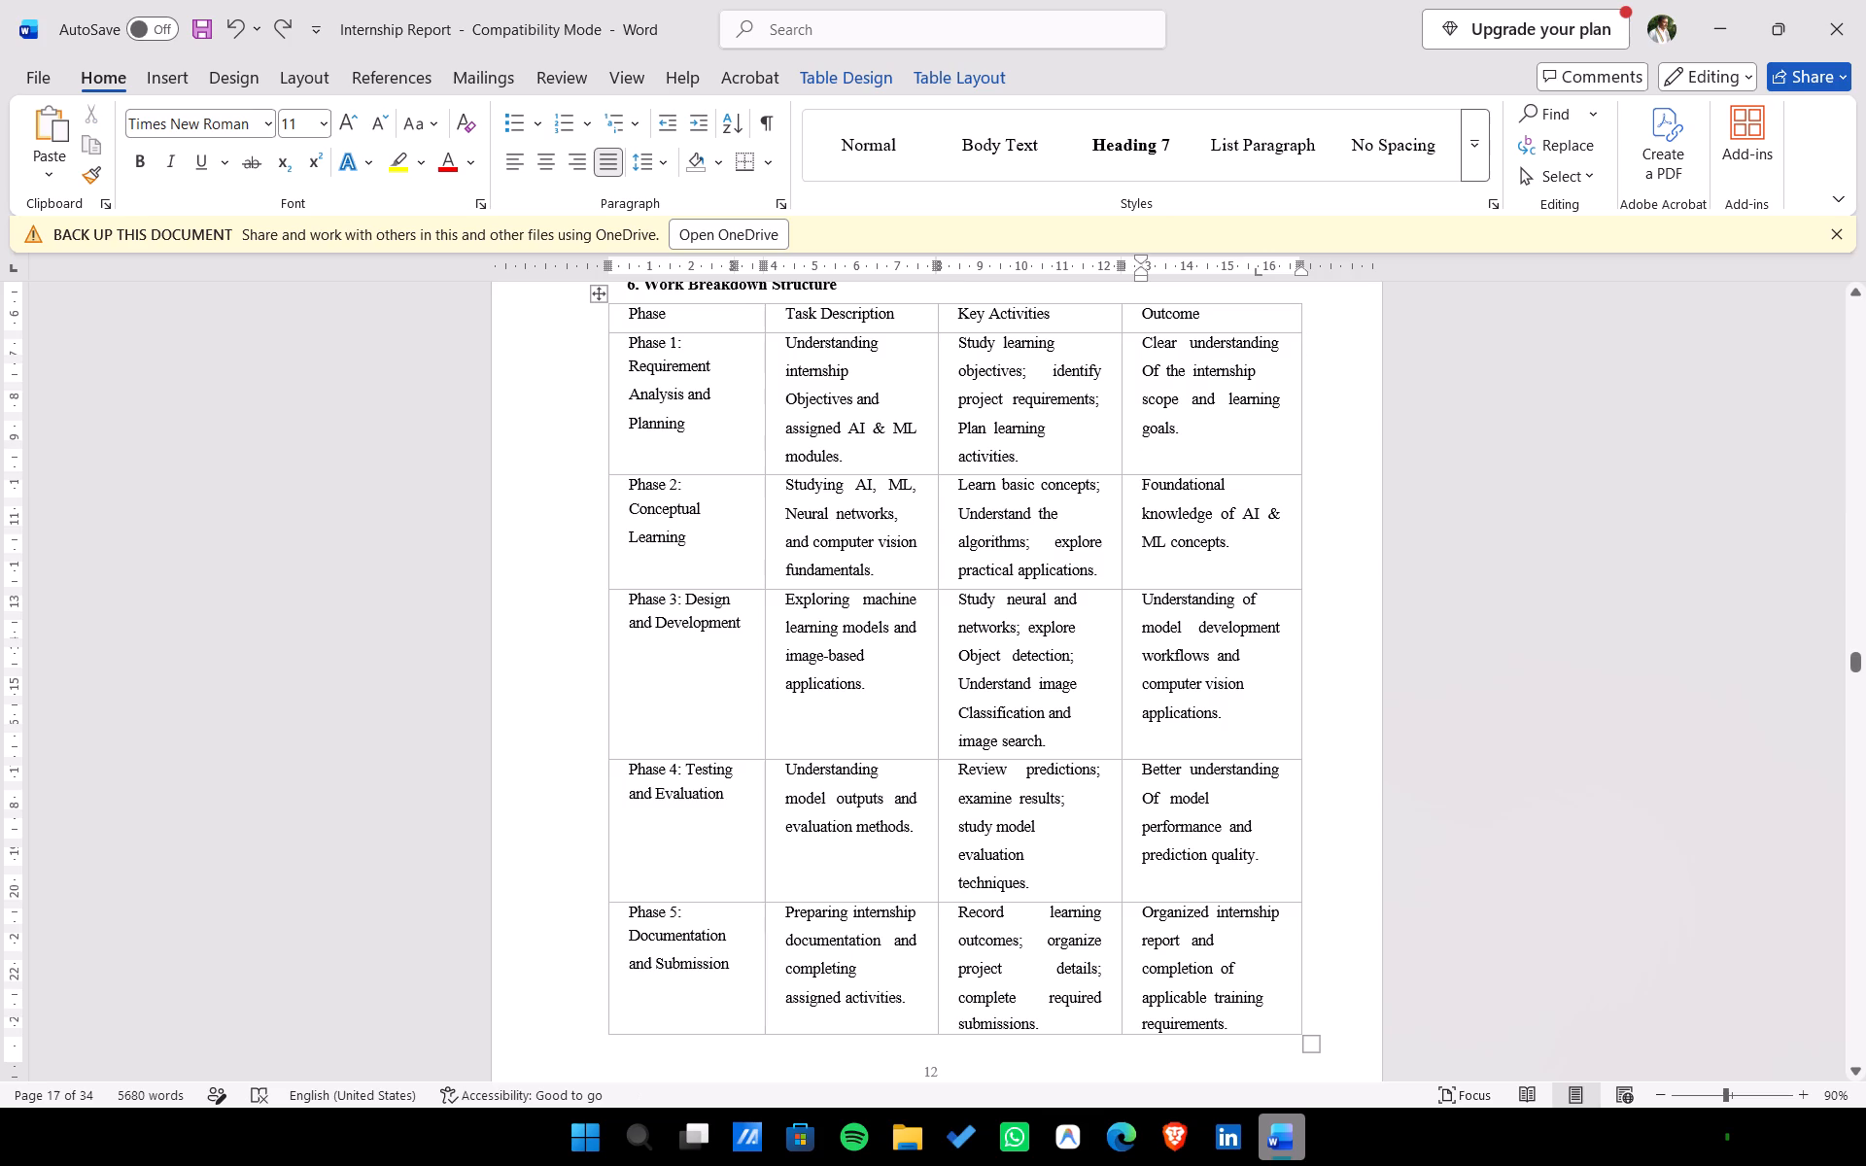
{"action": "key", "text": "ctrl+y"}
{"action": "key", "text": "ctrl+y"}
{"action": "key", "text": "ctrl+y"}
{"action": "key", "text": "ctrl+y"}
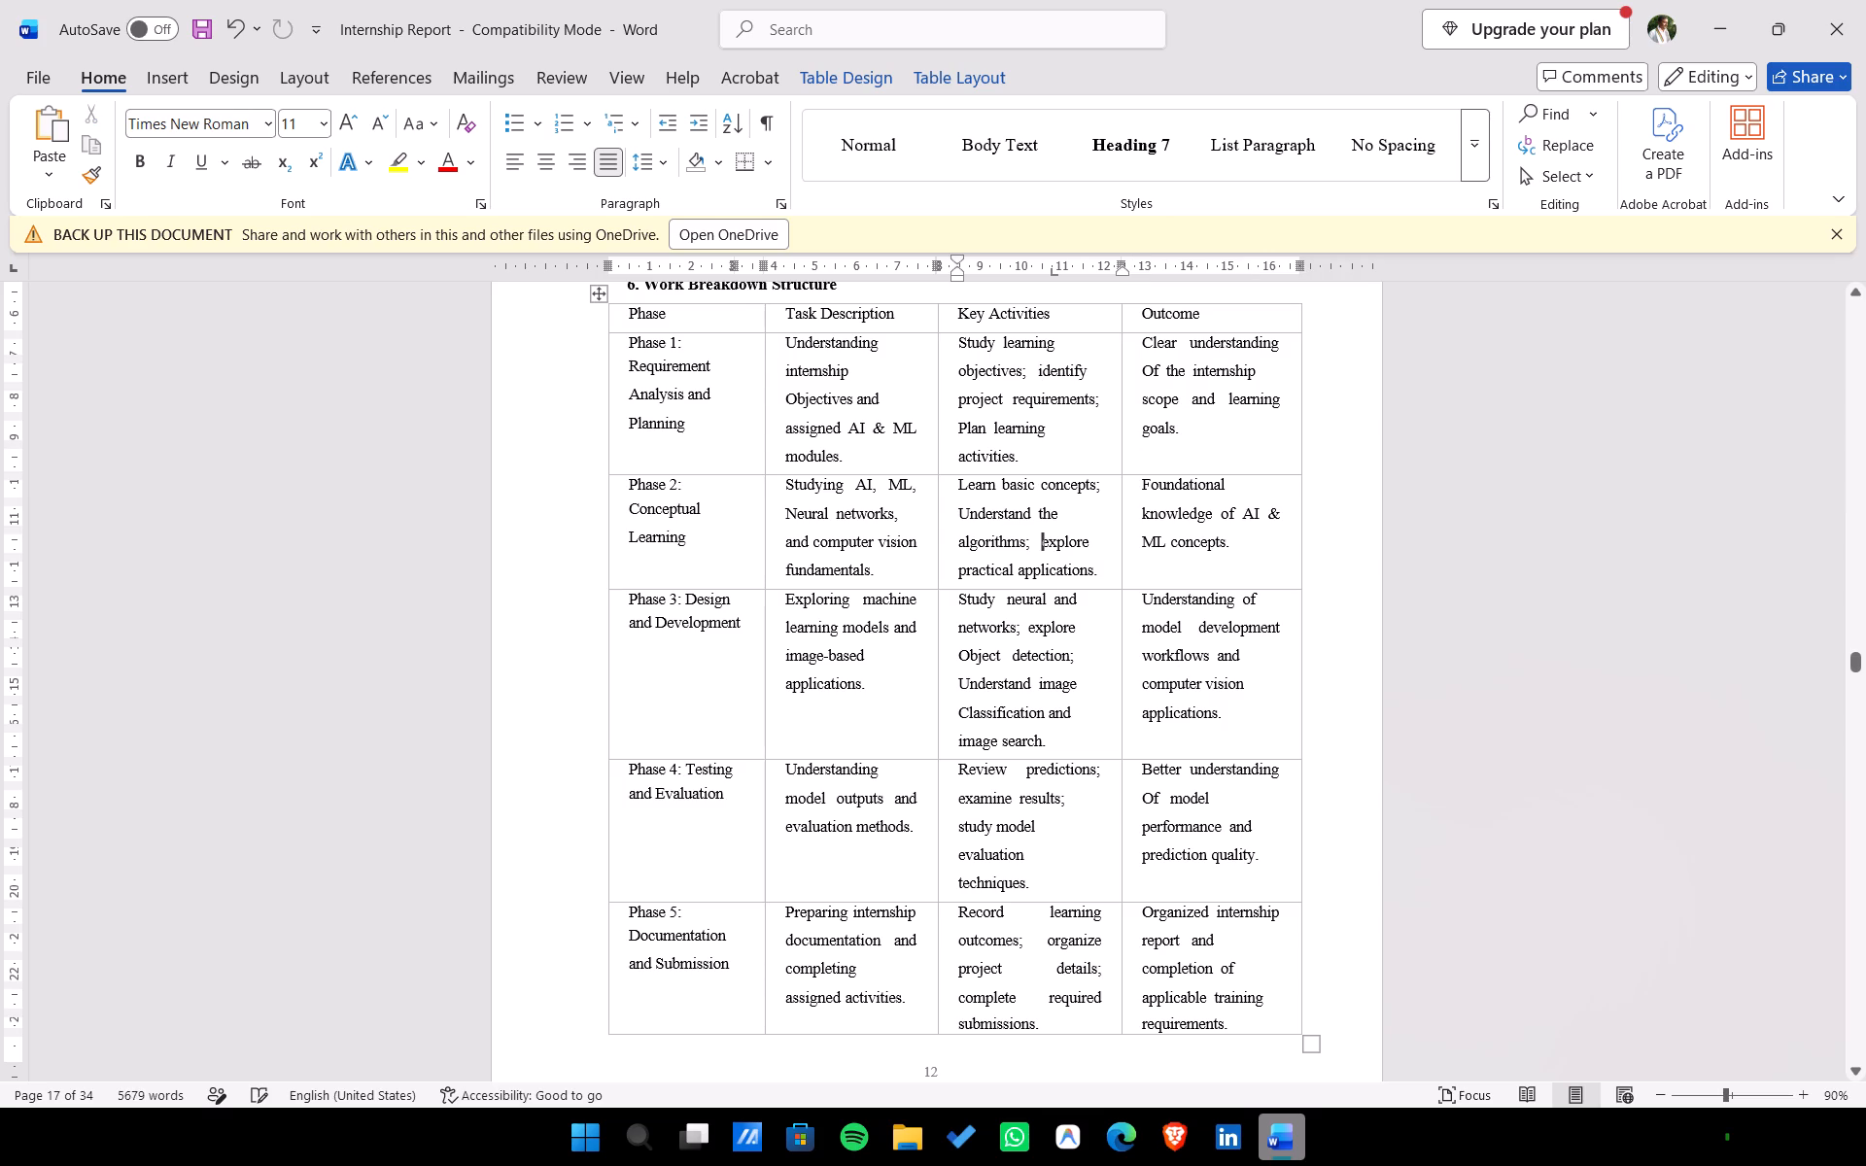
In Phase 5 Key Activities, replace the gap before "learning" with three spaces and the gap before "organize" with two.
{"action": "left_click", "coordinate": [1046, 913]}
{"action": "key", "text": "BackSpace"}
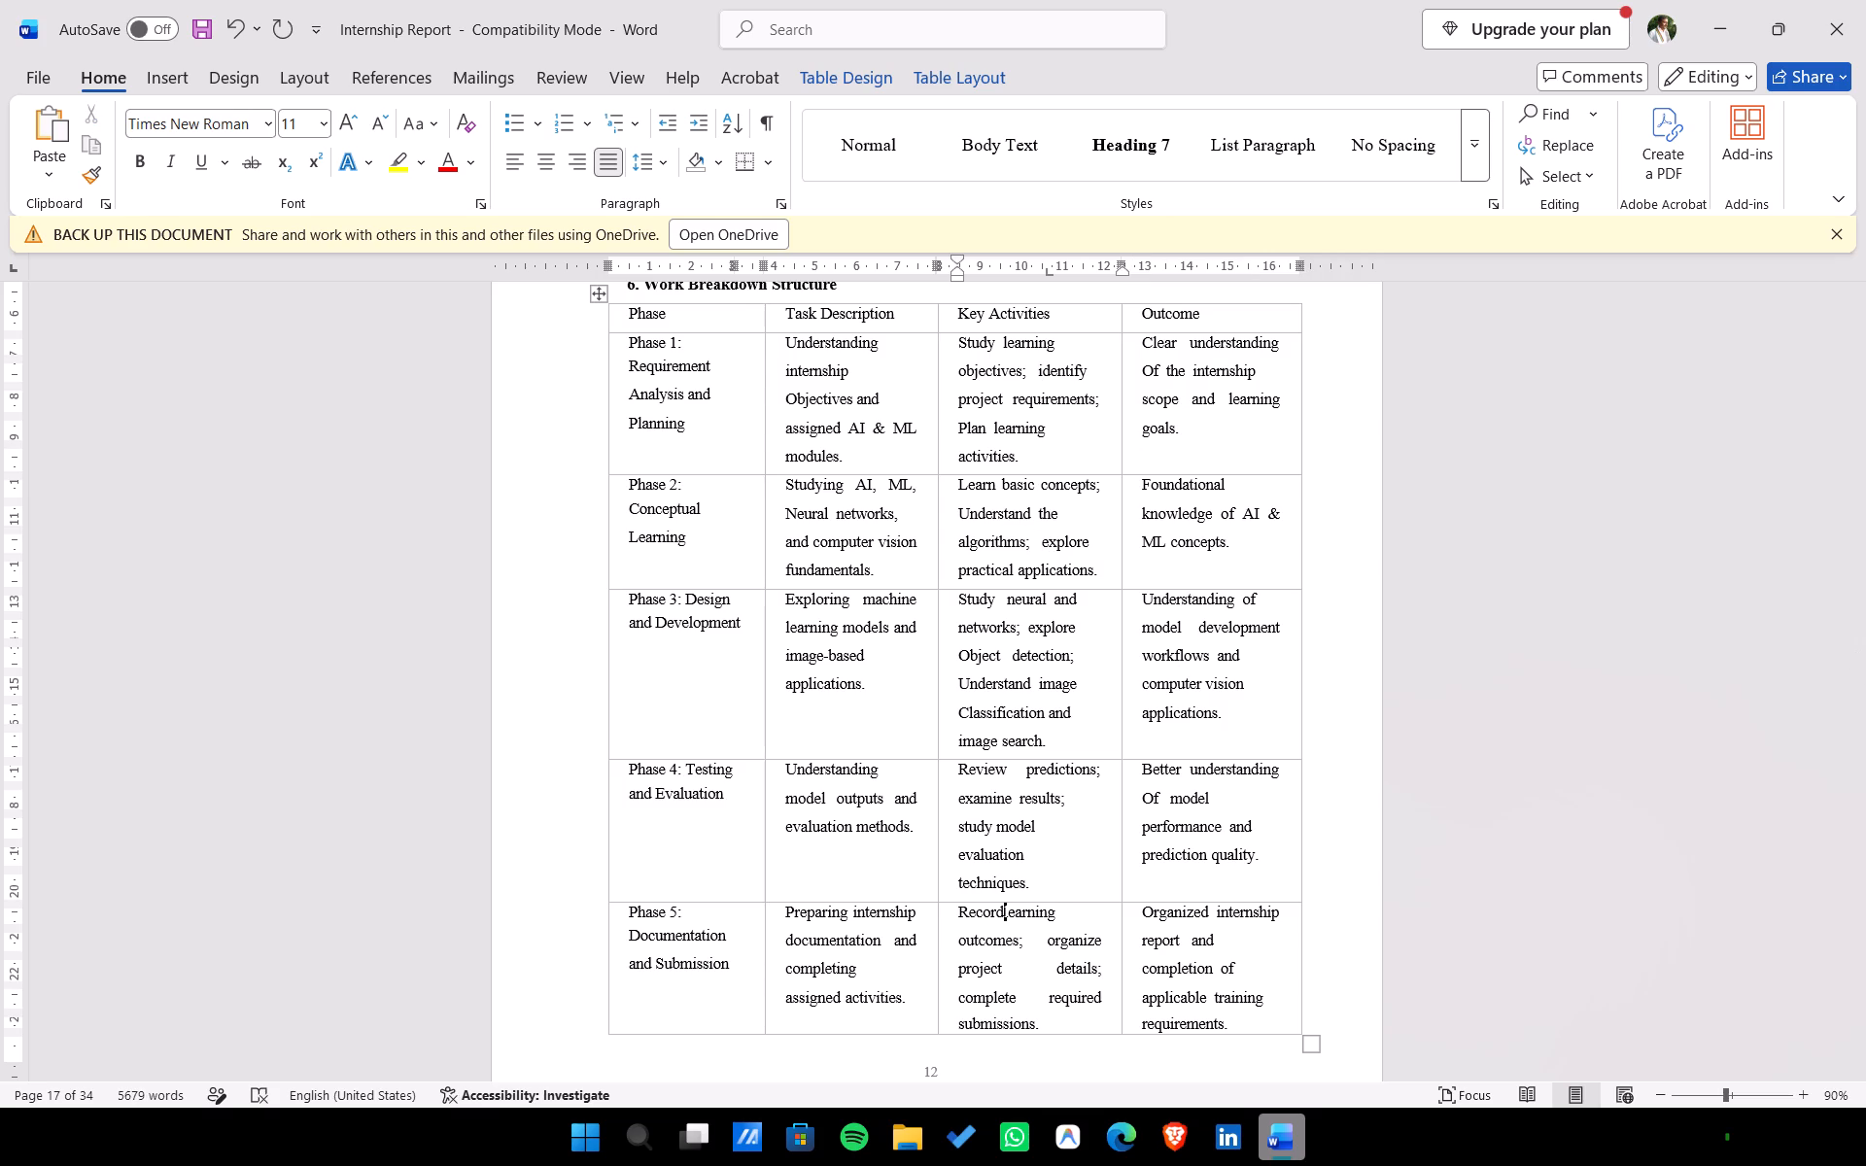
{"action": "key", "text": "space"}
{"action": "key", "text": "space"}
{"action": "key", "text": "space"}
{"action": "left_click", "coordinate": [1048, 934]}
{"action": "key", "text": "BackSpace"}
{"action": "key", "text": "space"}
{"action": "key", "text": "space"}
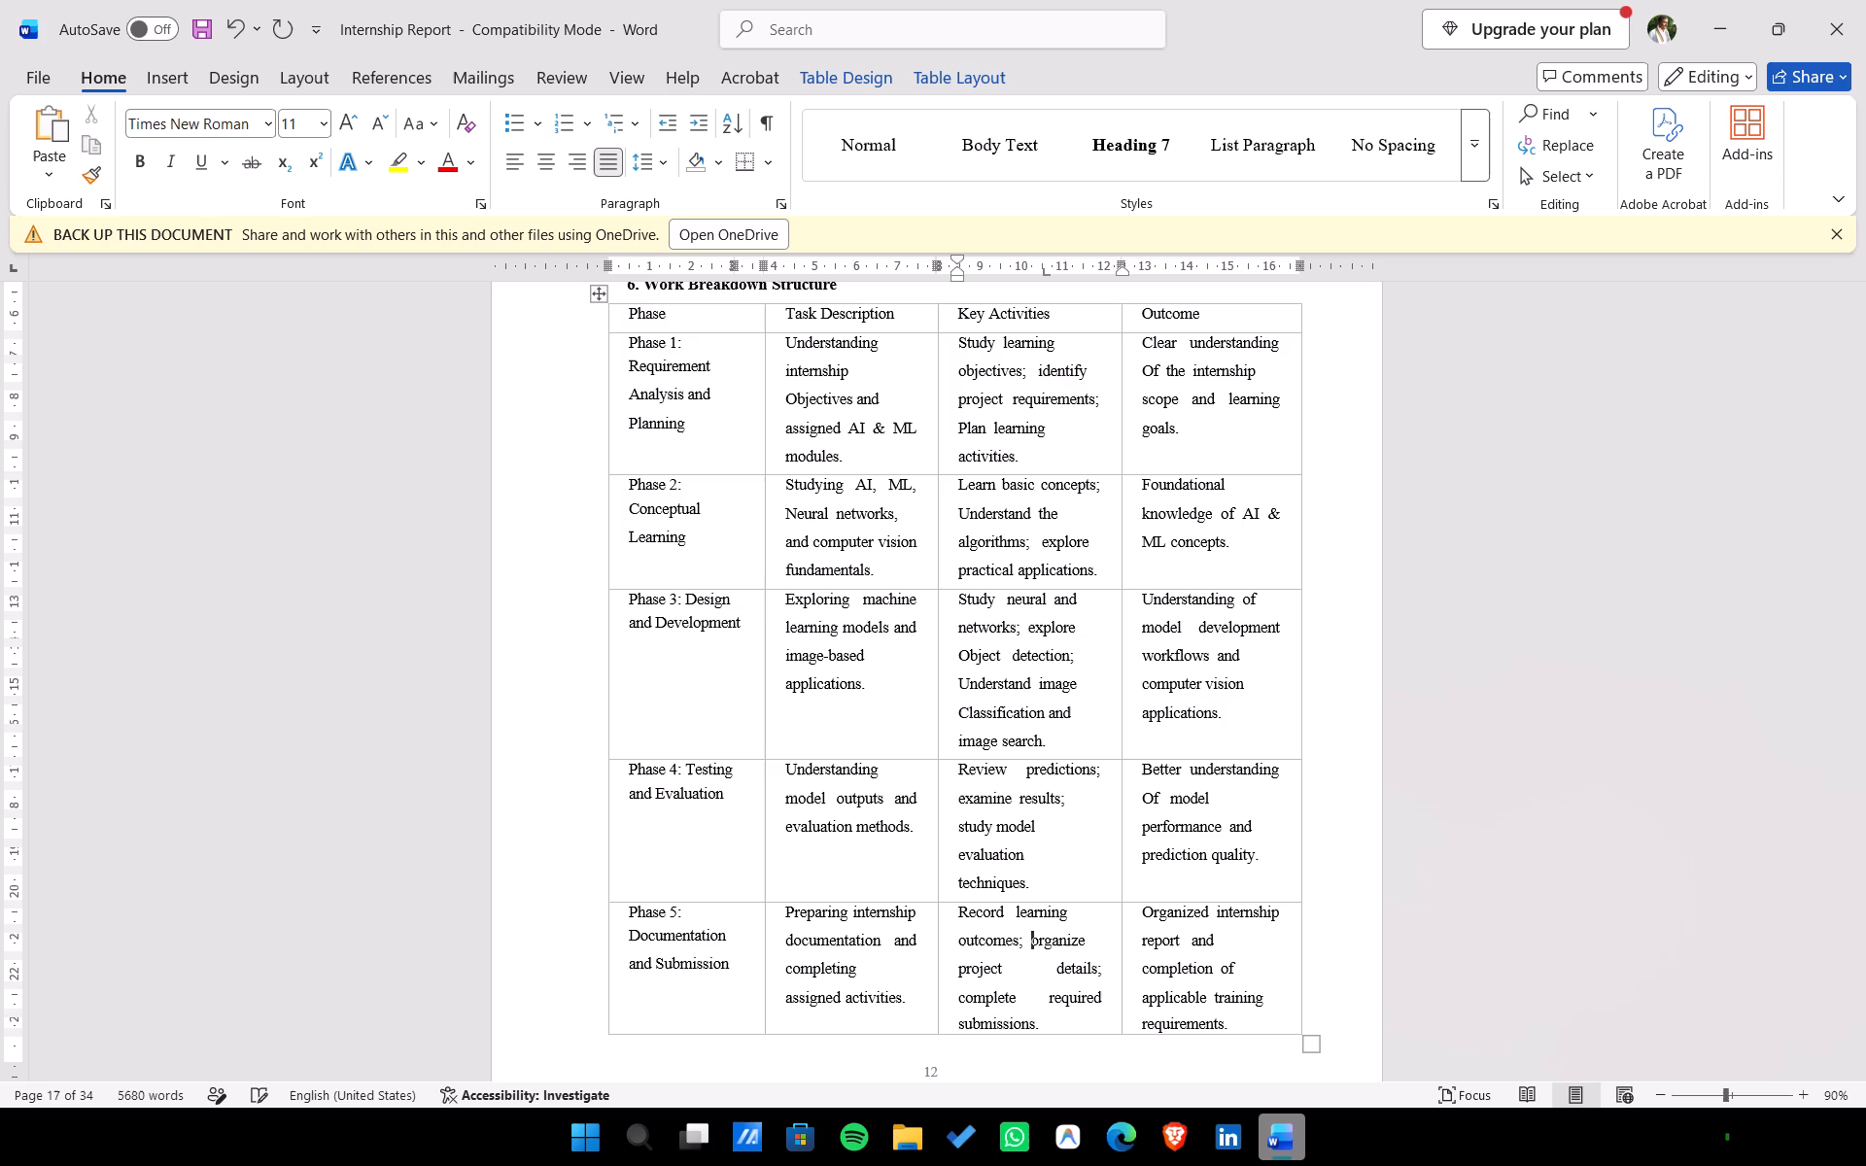
In Phase 5 Key Activities, replace the gap before "details" with three spaces and the gap before "required" with two.
{"action": "left_click", "coordinate": [1053, 964]}
{"action": "key", "text": "BackSpace"}
{"action": "key", "text": "space"}
{"action": "key", "text": "space"}
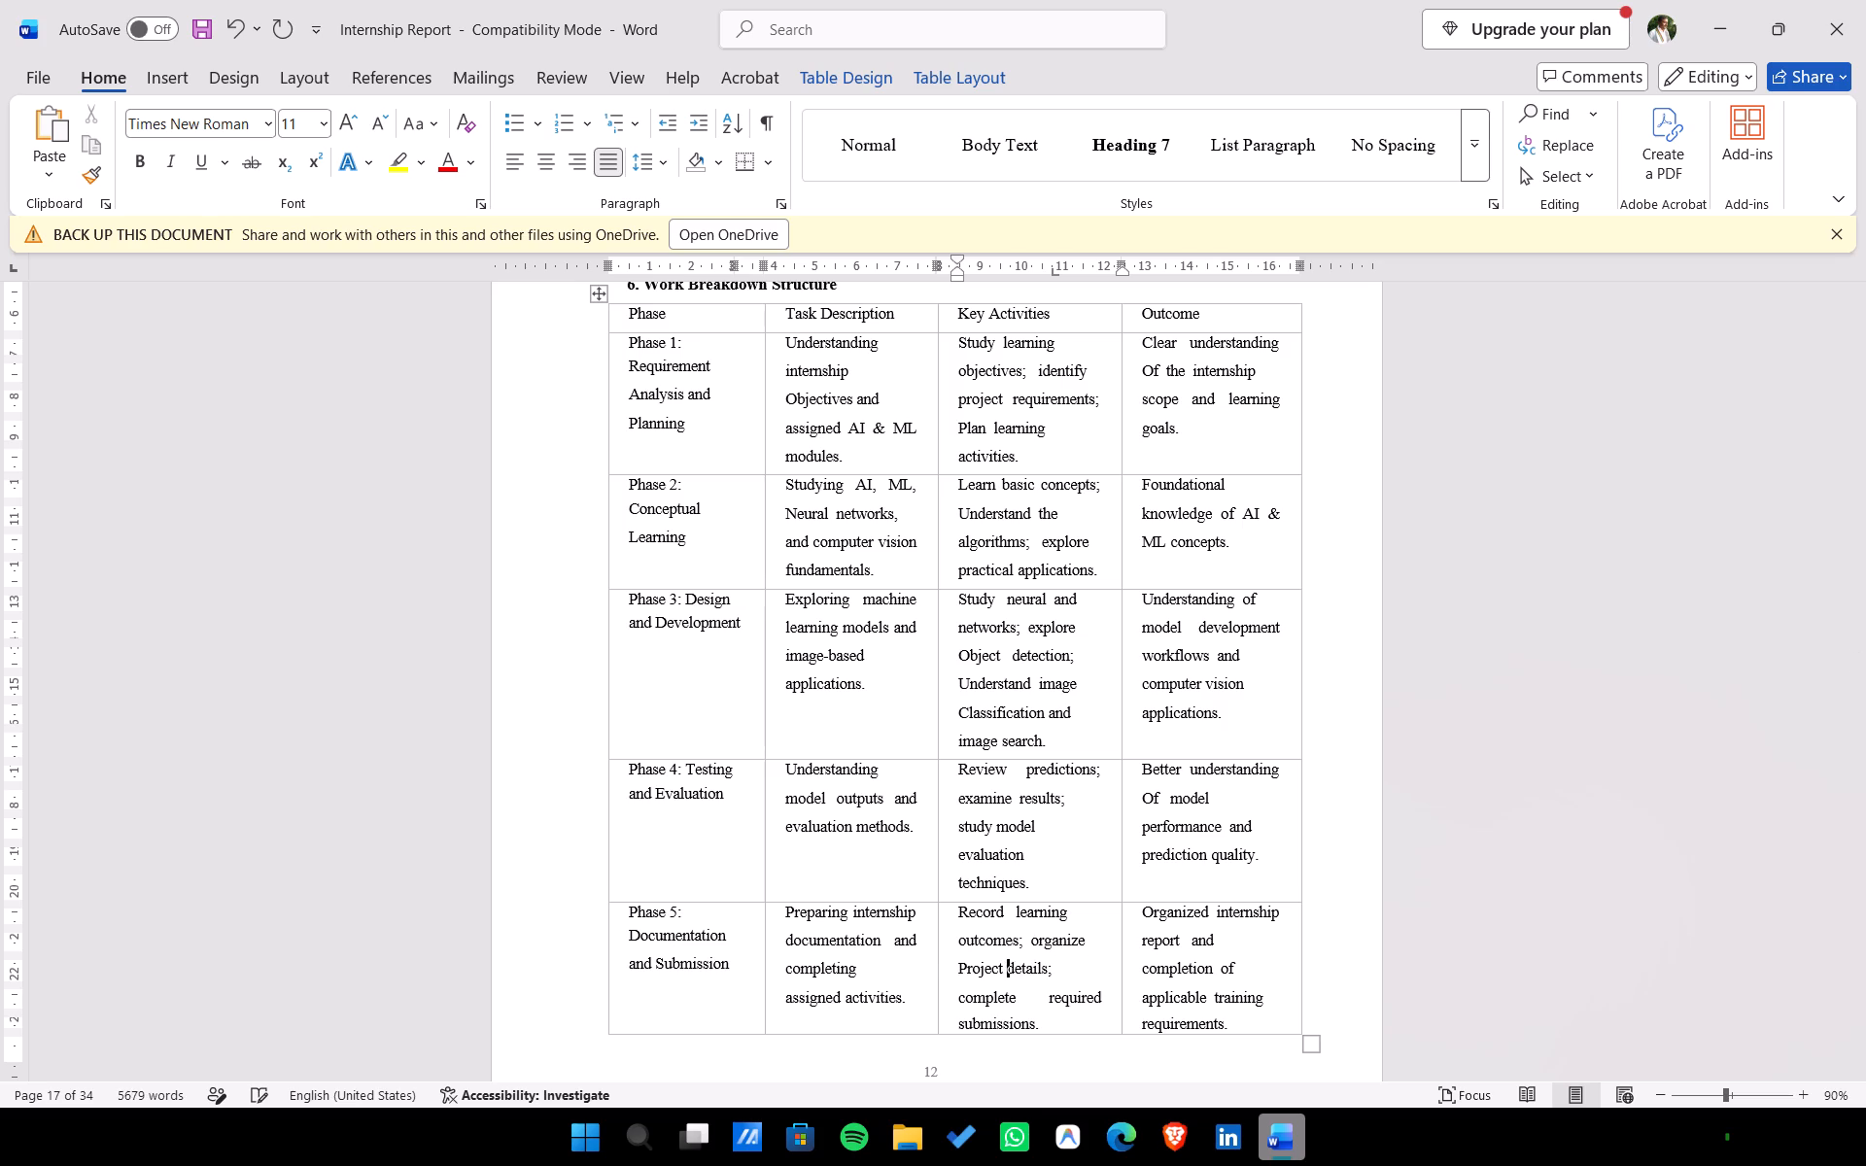
{"action": "key", "text": "space"}
{"action": "key", "text": "Down"}
{"action": "key", "text": "Right"}
{"action": "key", "text": "BackSpace"}
{"action": "key", "text": "space"}
{"action": "key", "text": "space"}
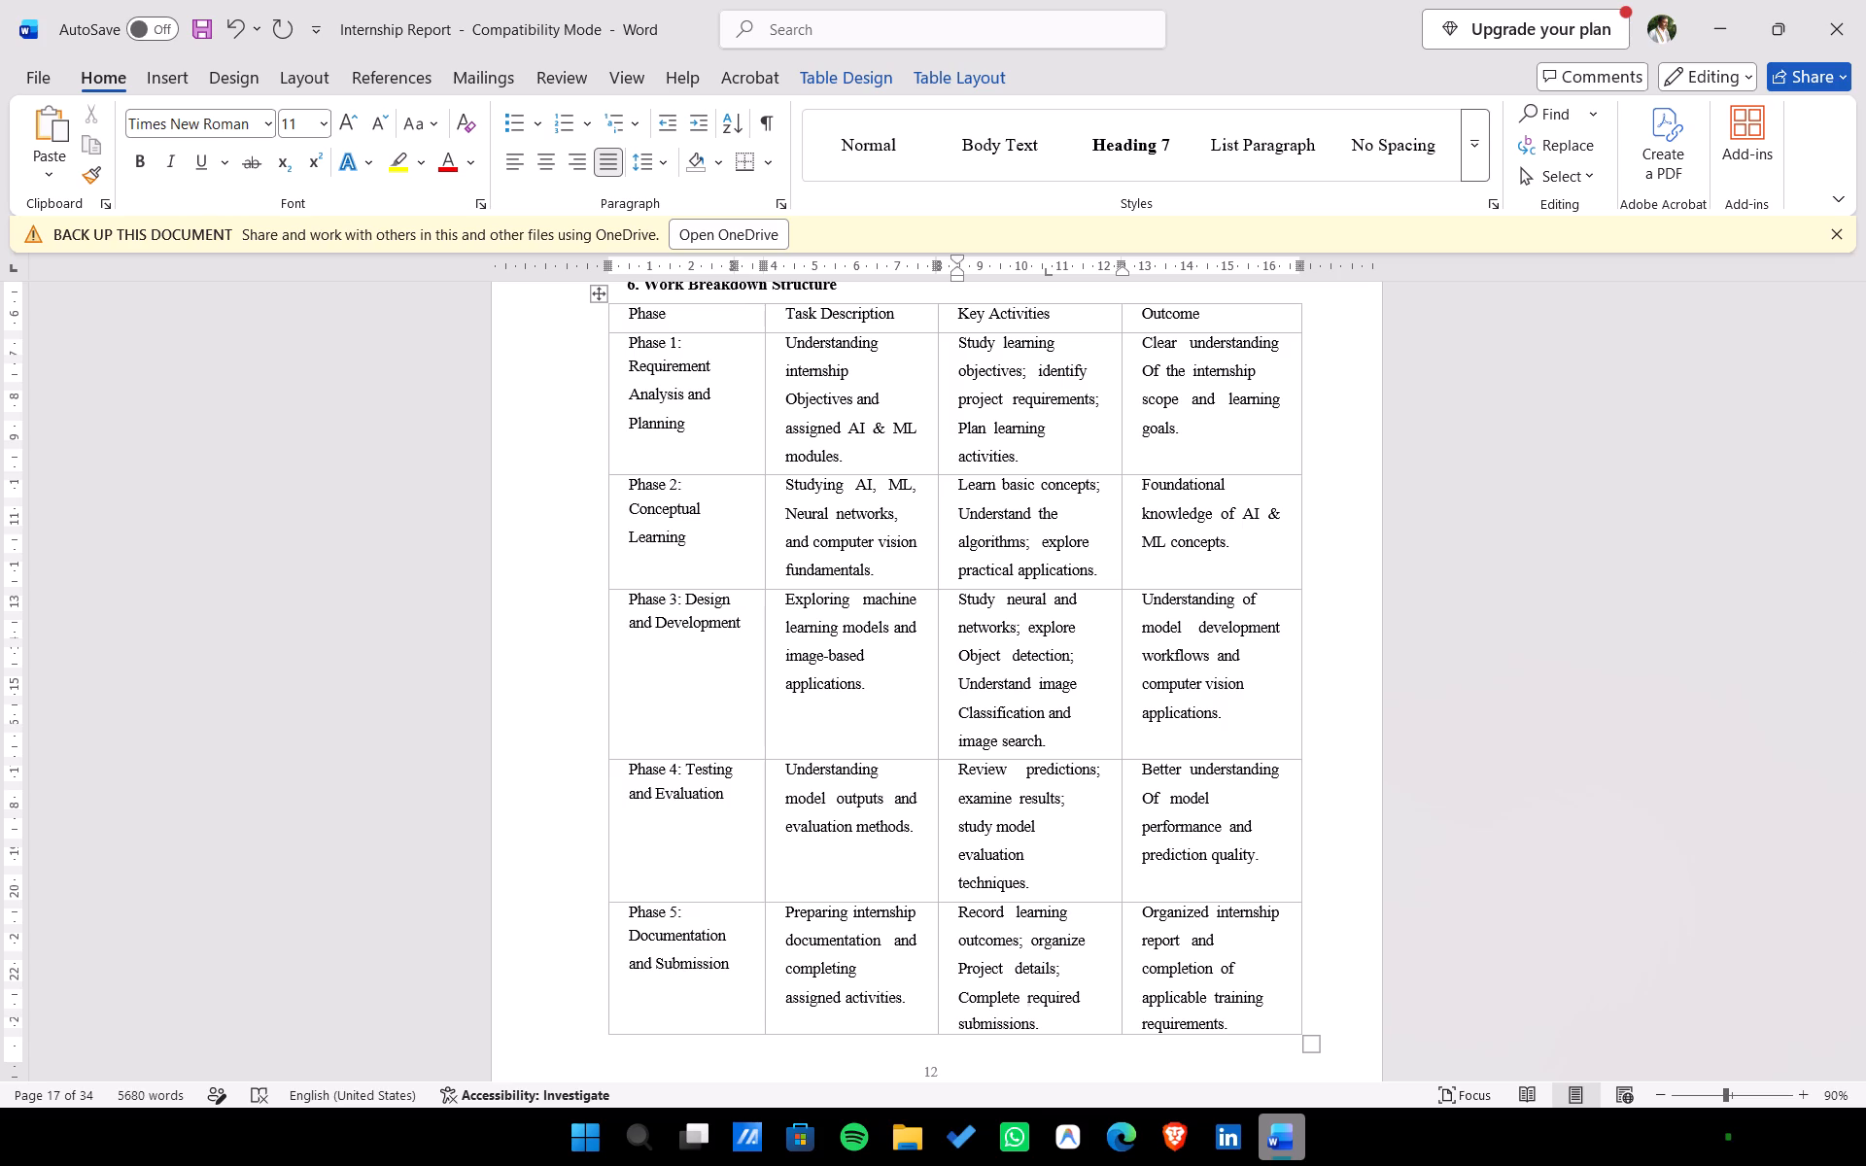
In Phase 5 Key Activities, change the initial letters of "Complete" and "Project" to lowercase.
{"action": "key", "text": "Left"}
{"action": "key", "text": "Left"}
{"action": "key", "text": "Left"}
{"action": "key", "text": "Left"}
{"action": "key", "text": "Left"}
{"action": "key", "text": "Left"}
{"action": "key", "text": "Left"}
{"action": "key", "text": "Left"}
{"action": "key", "text": "Left"}
{"action": "key", "text": "BackSpace"}
{"action": "key", "text": "c"}
{"action": "key", "text": "Up"}
{"action": "key", "text": "BackSpace"}
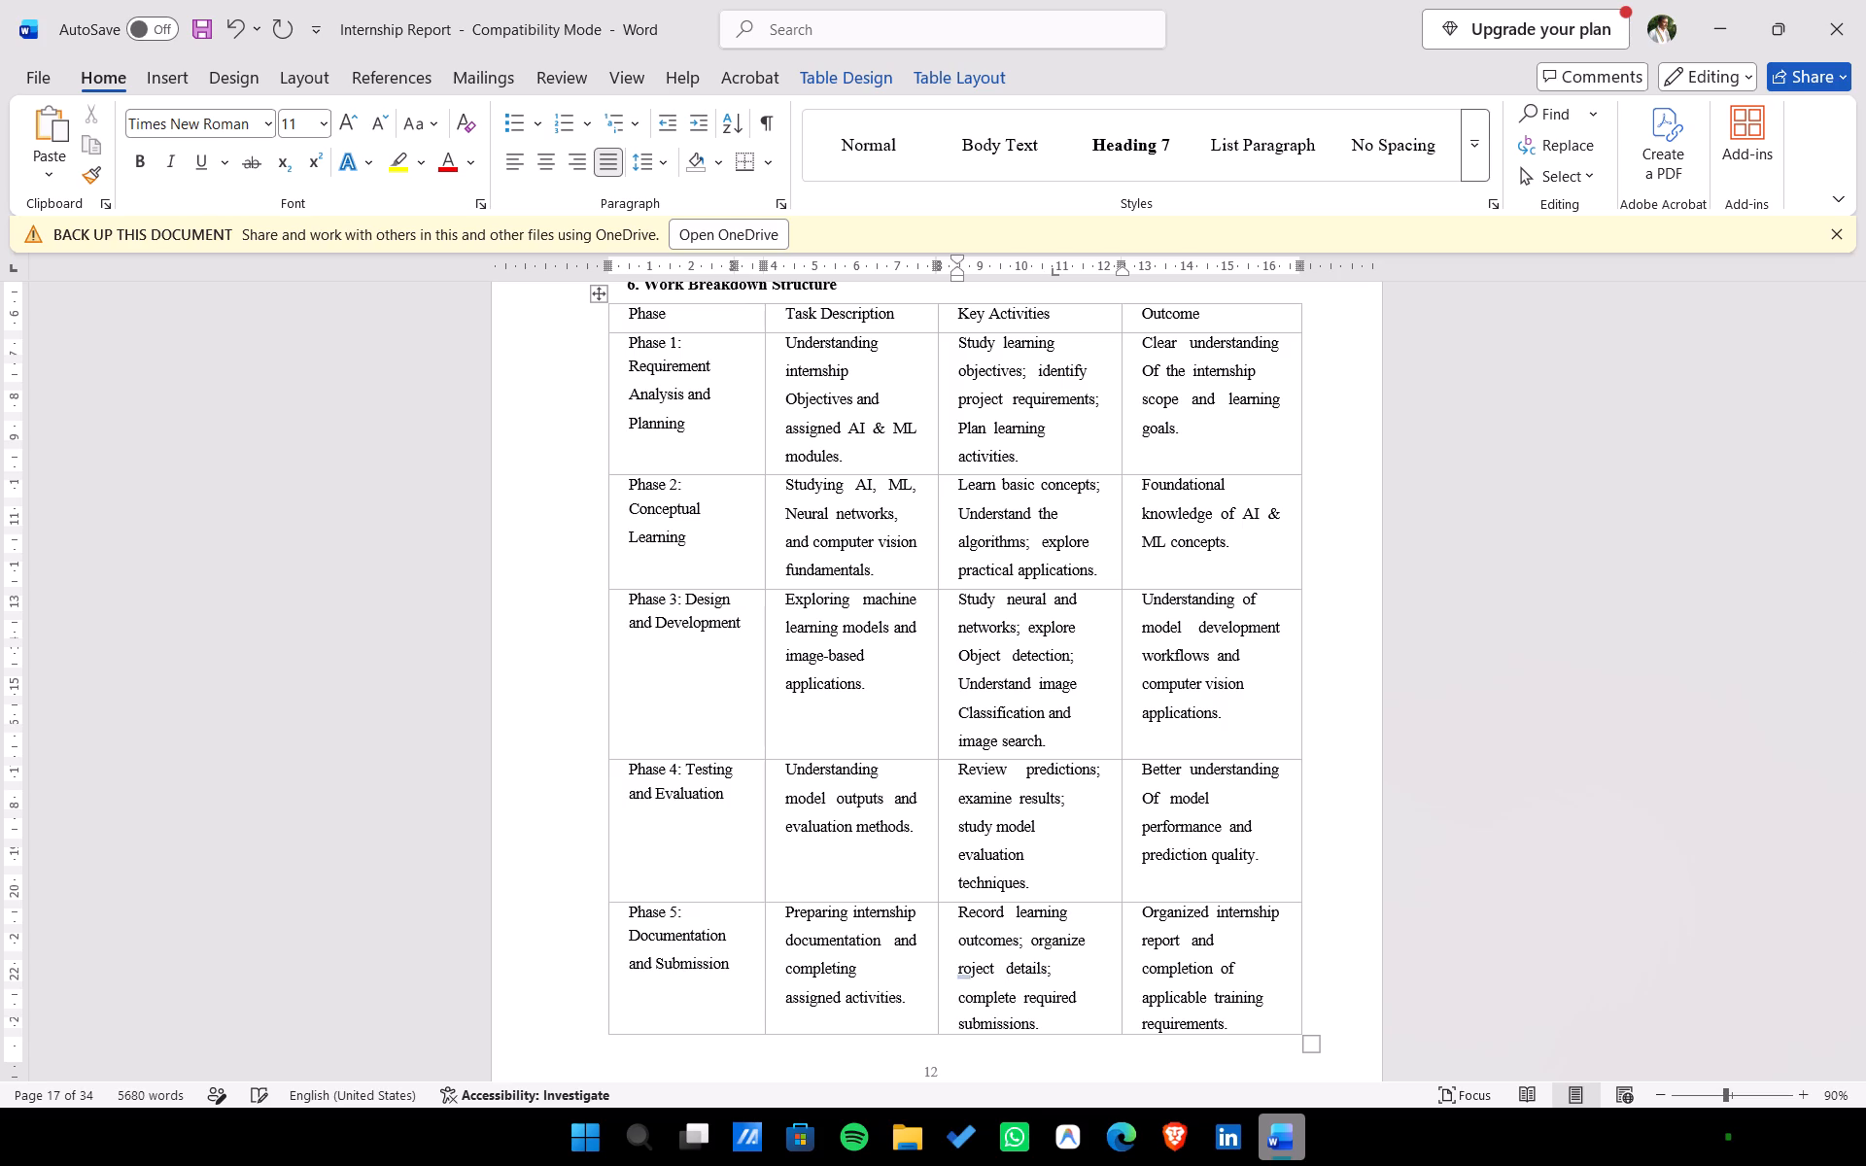
{"action": "key", "text": "p"}
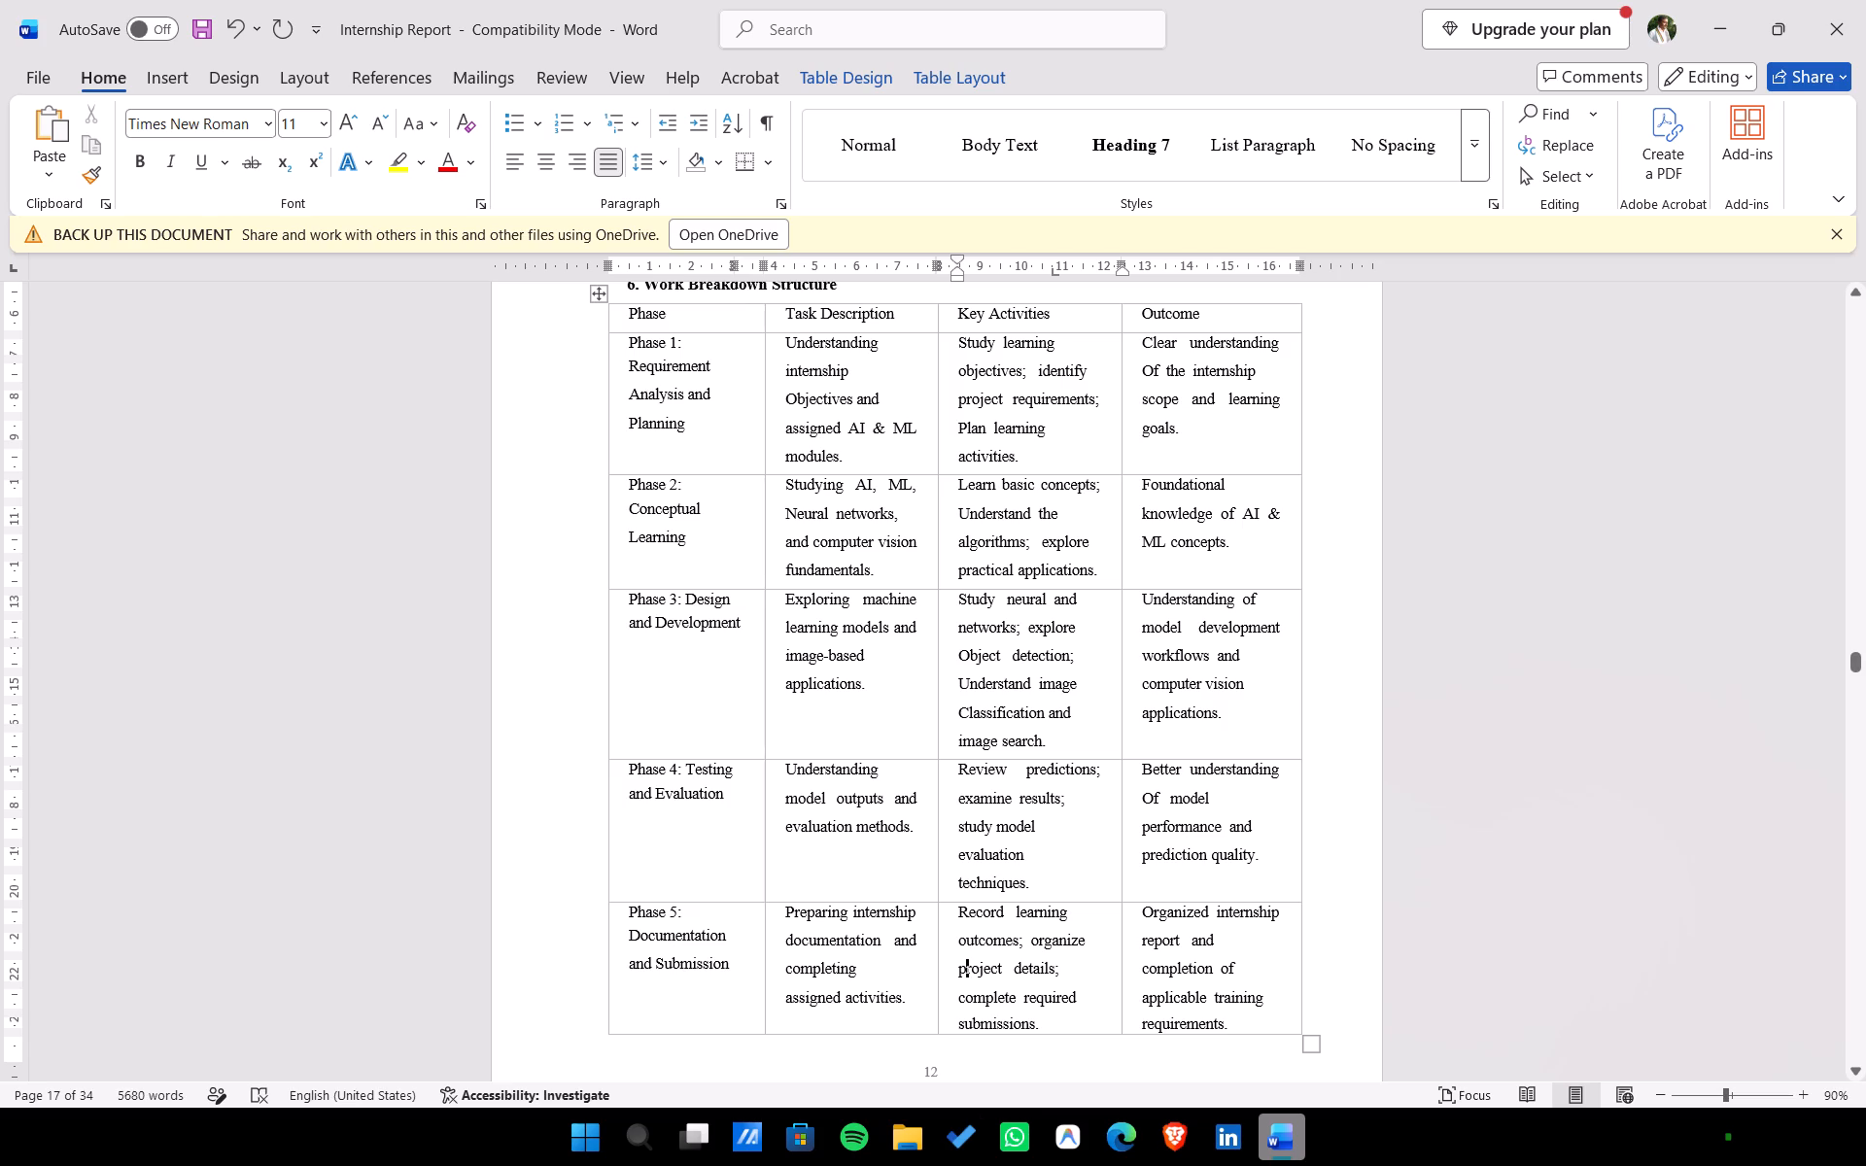
Review the remaining pages from Implementation and Outcome through the weekly work log and student diary to the internship certificate.
{"action": "scroll", "coordinate": [1481, 725], "scroll_direction": "down", "scroll_amount": 1}
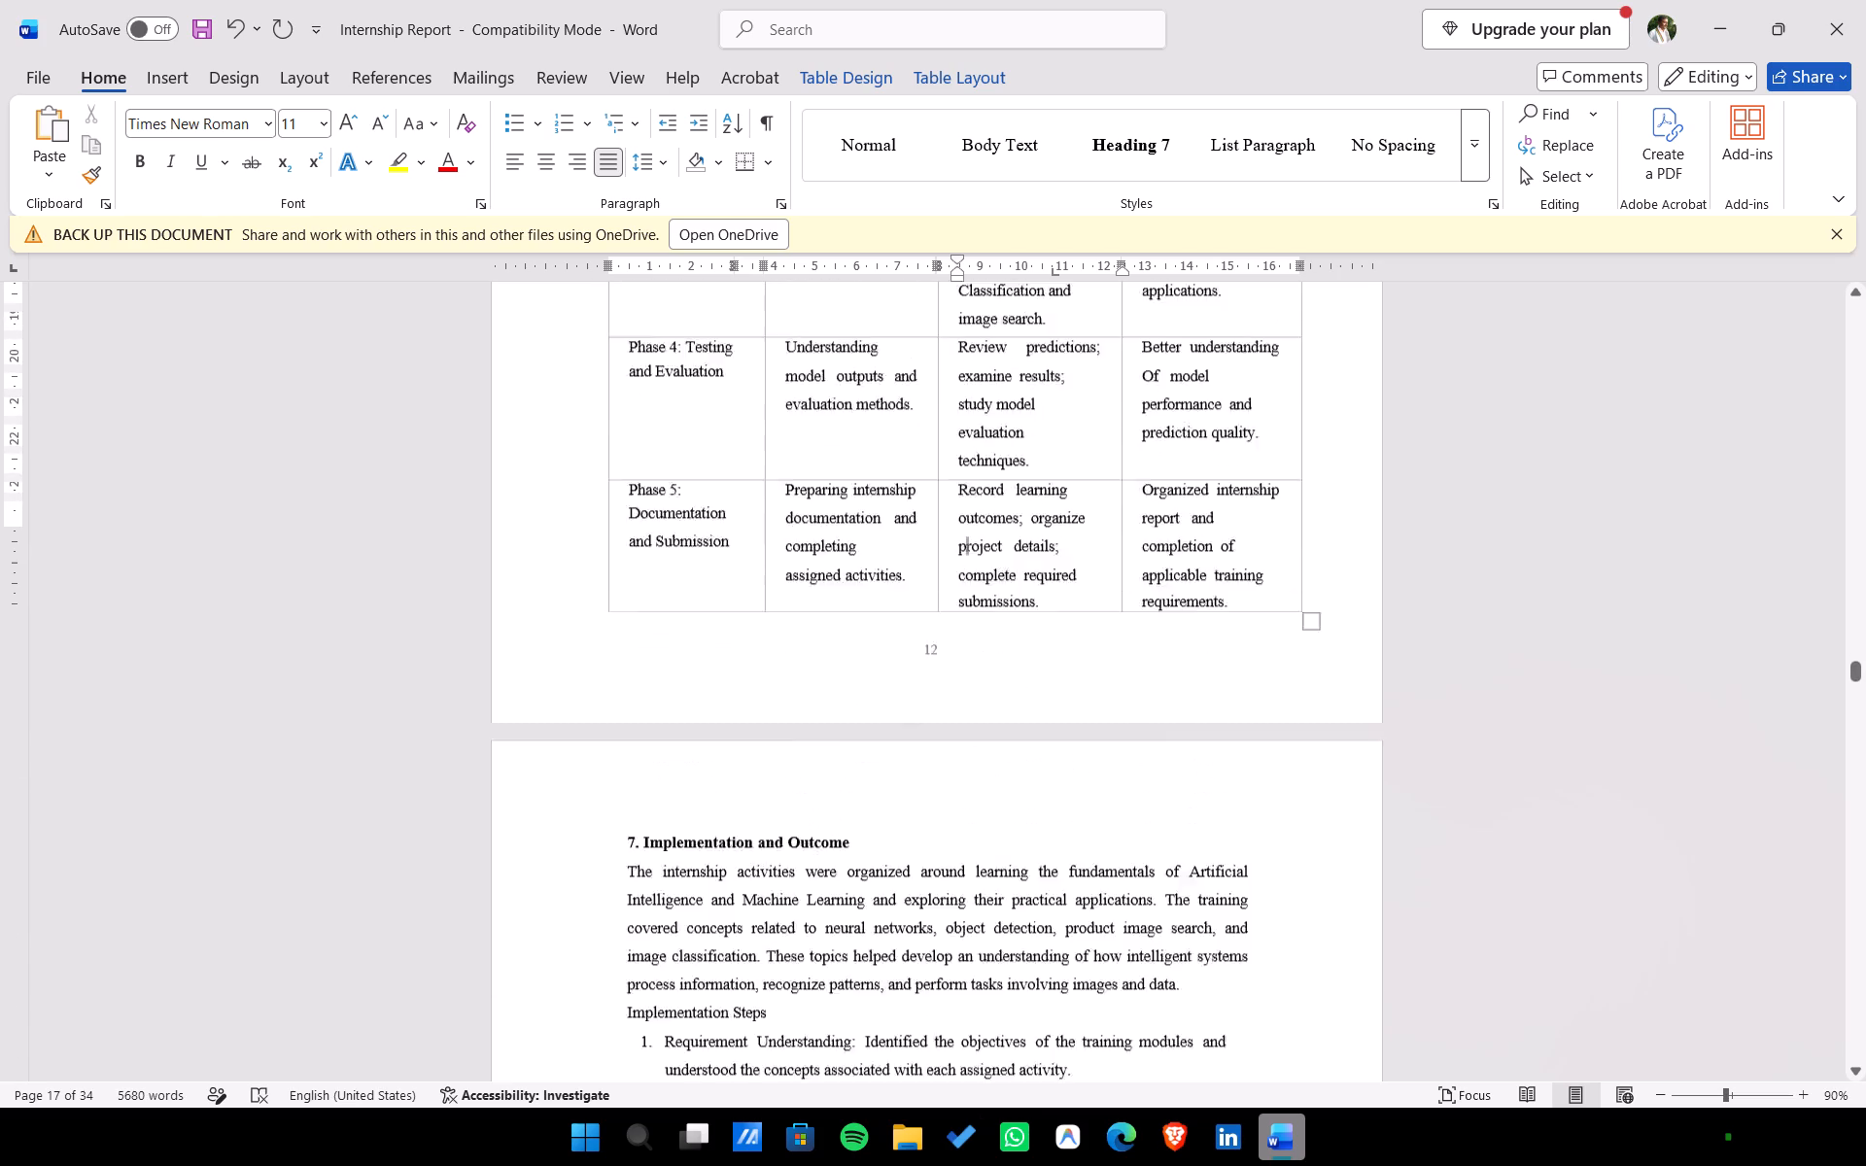
{"action": "scroll", "coordinate": [1481, 725], "scroll_direction": "down", "scroll_amount": 3}
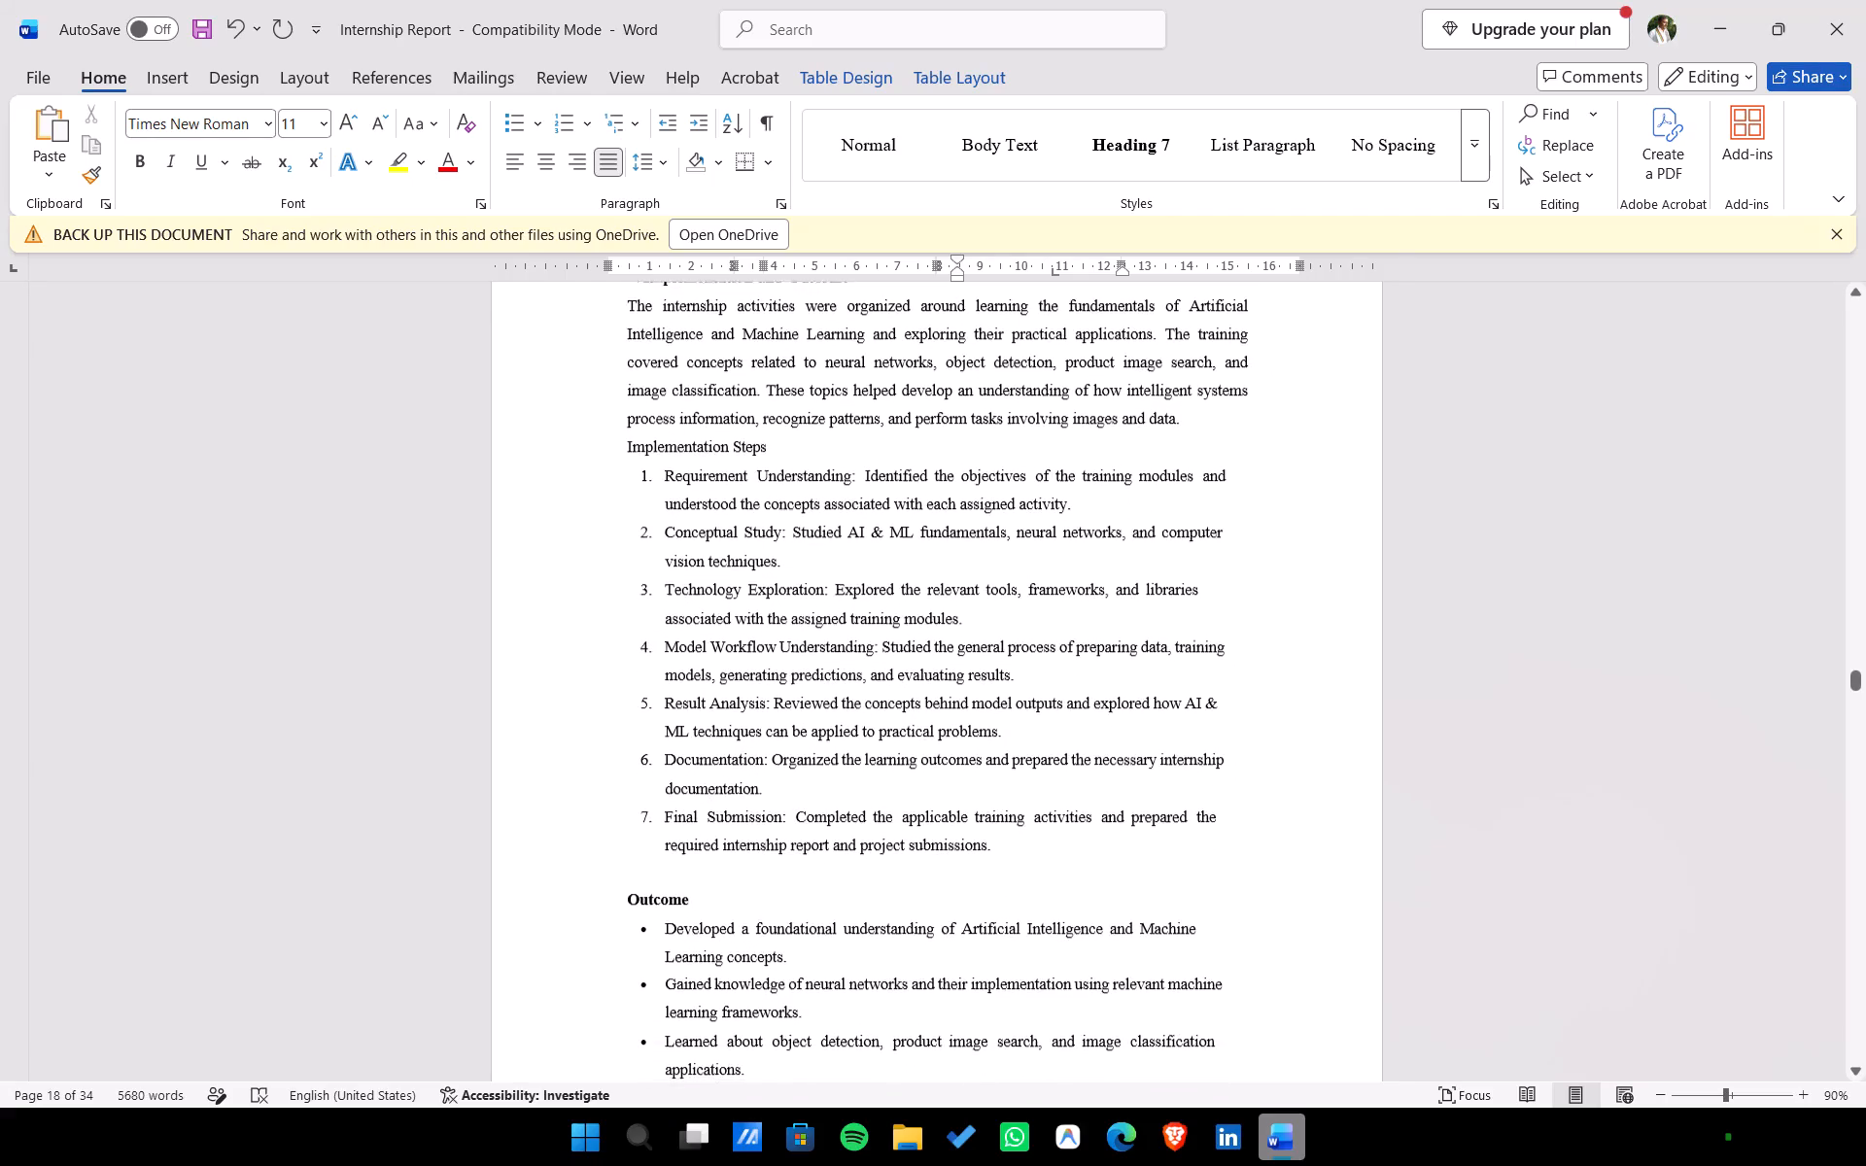
{"action": "scroll", "coordinate": [1481, 725], "scroll_direction": "down", "scroll_amount": 1}
{"action": "left_click", "coordinate": [1179, 673]}
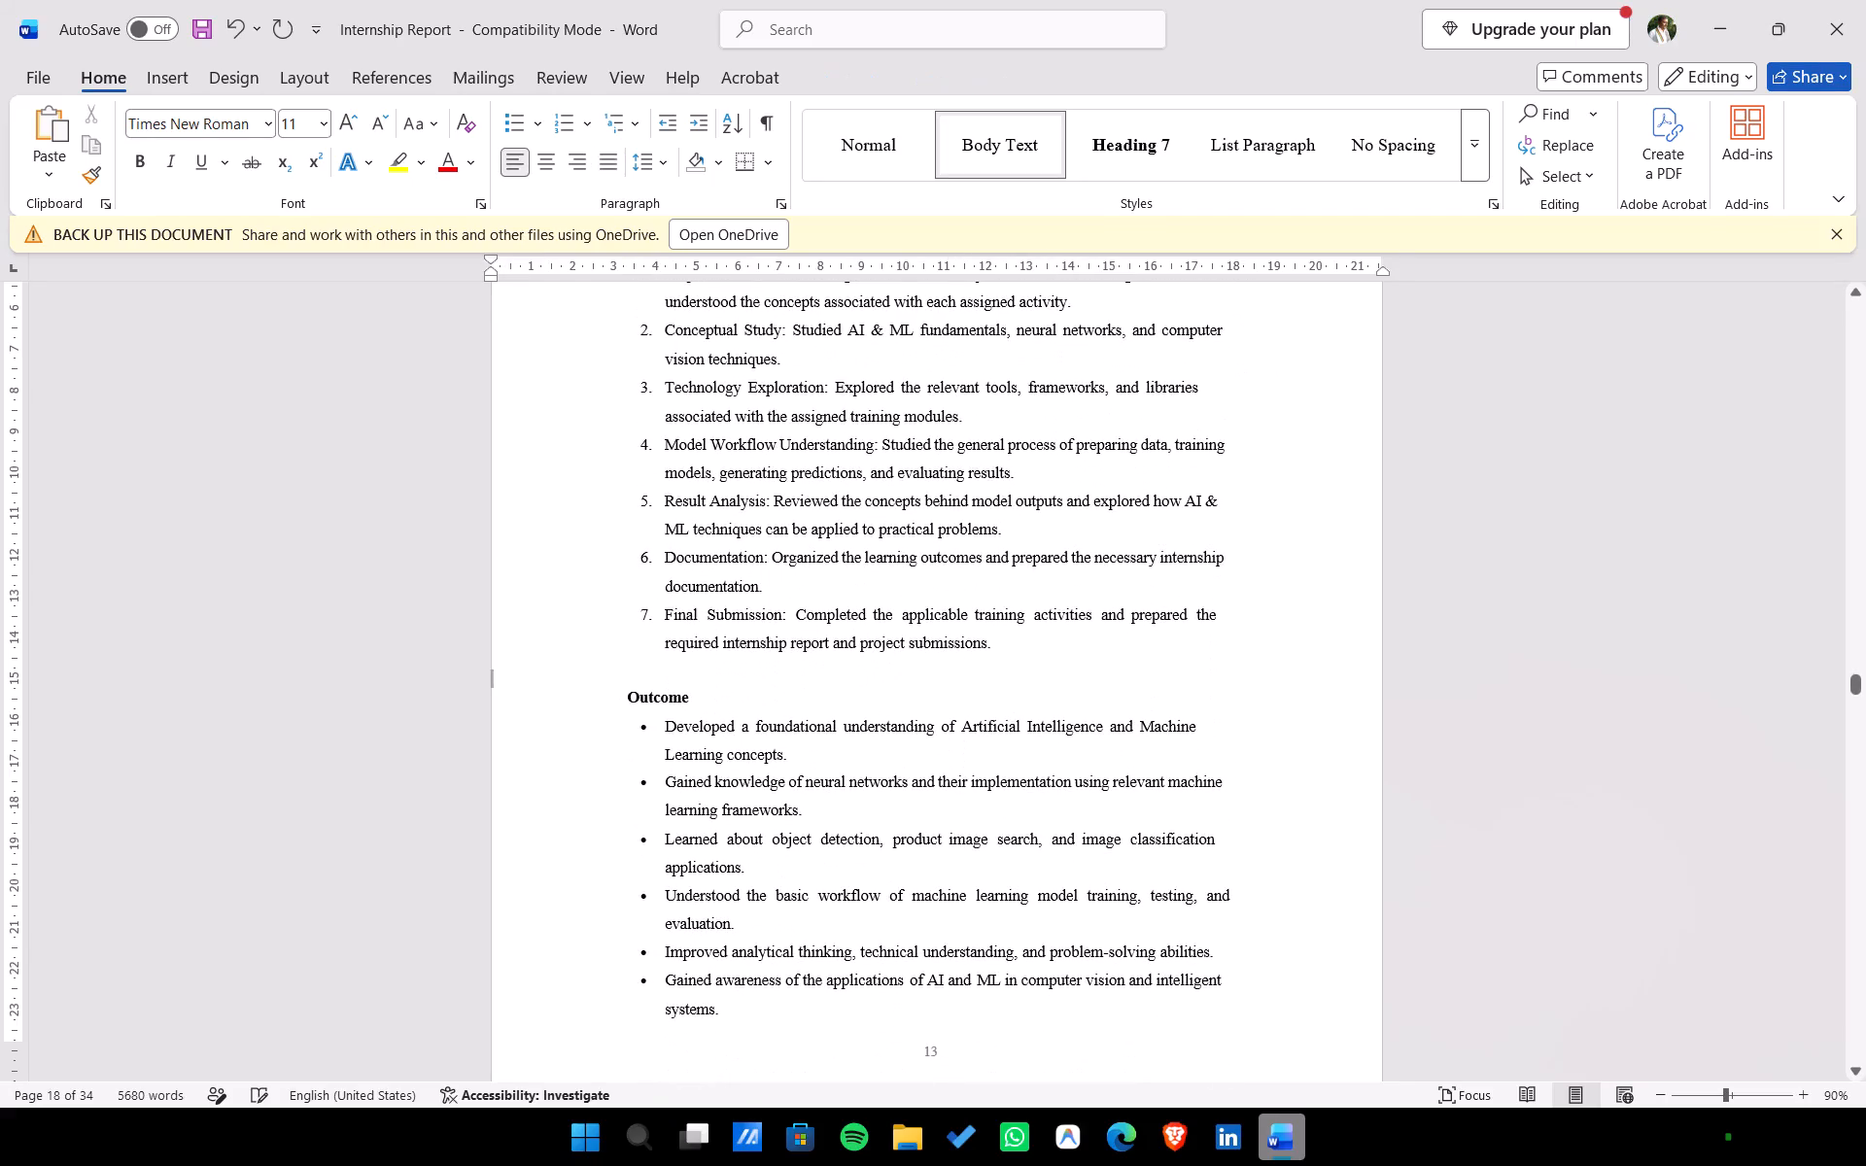
{"action": "scroll", "coordinate": [1329, 662], "scroll_direction": "down", "scroll_amount": 2}
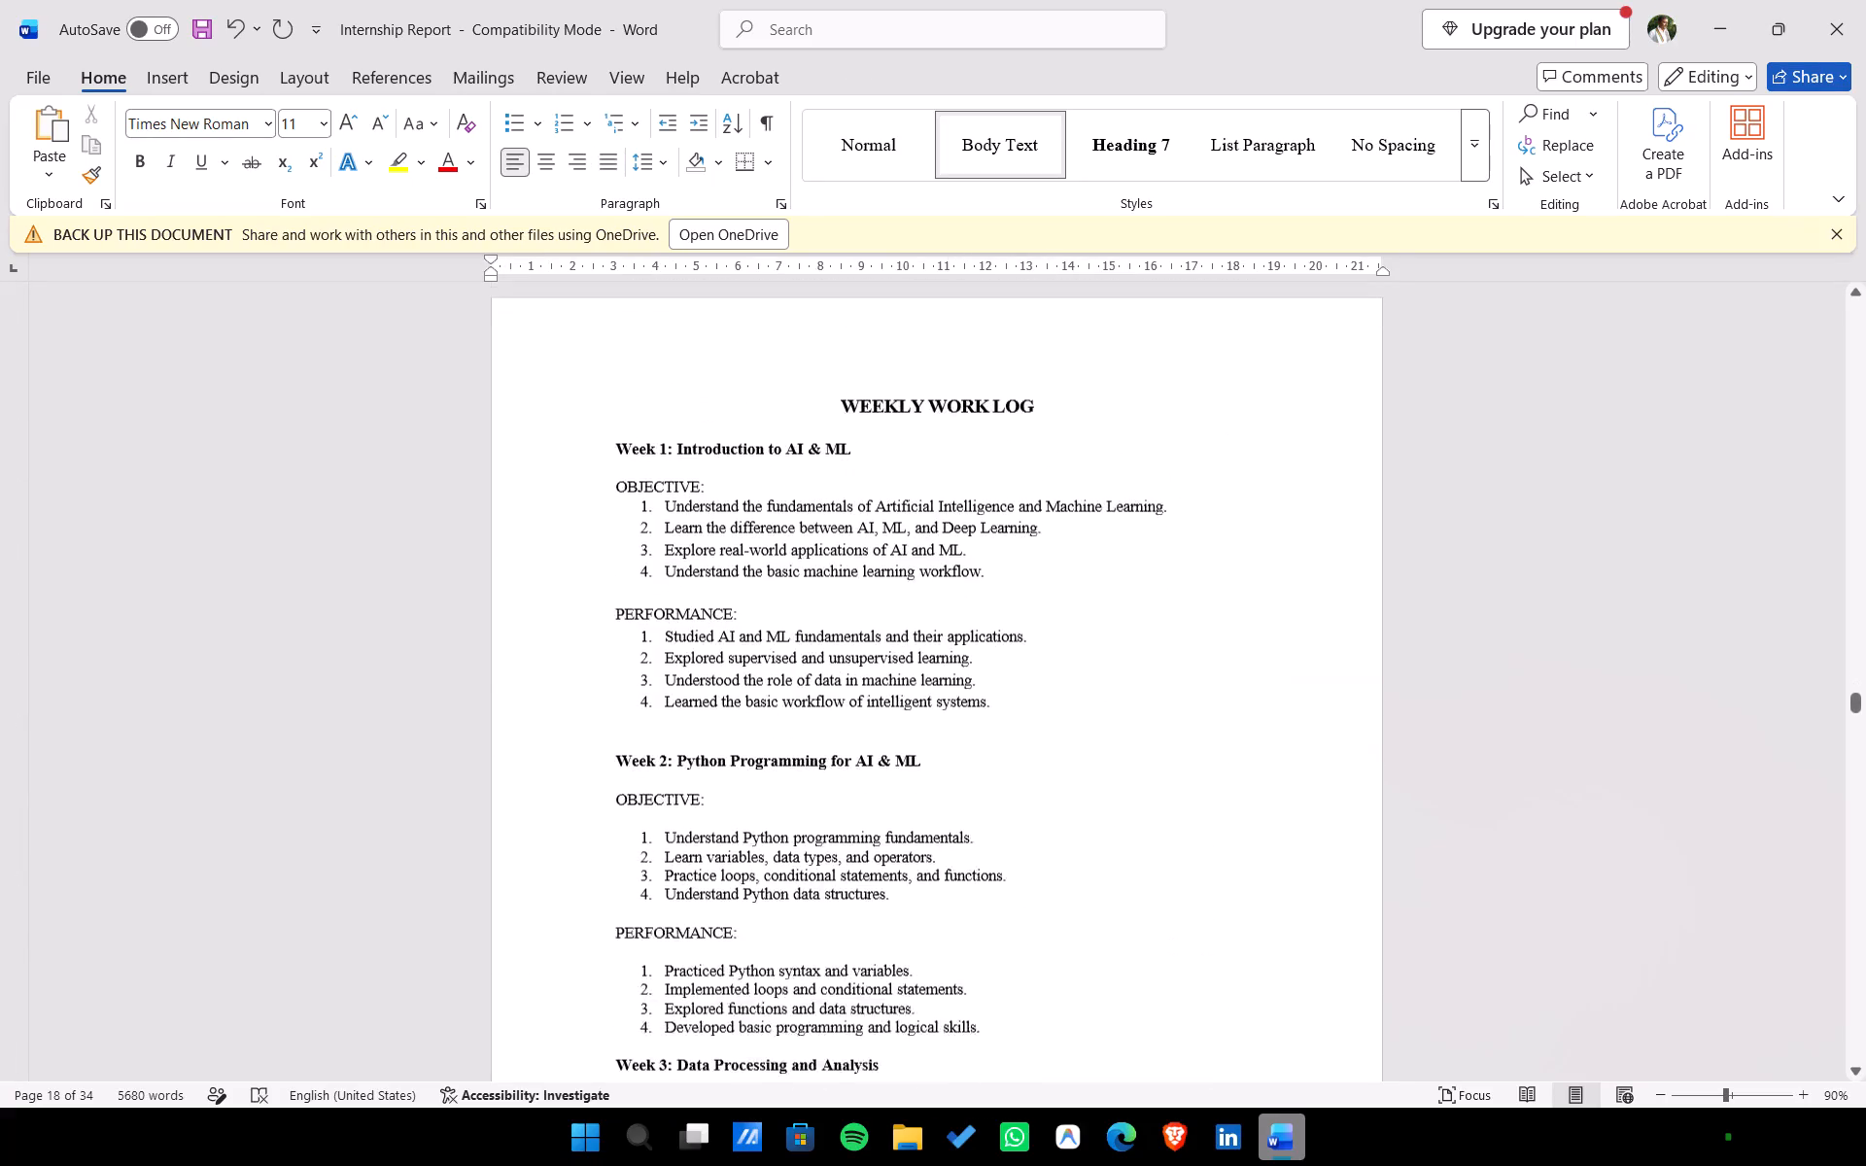
{"action": "scroll", "coordinate": [1329, 662], "scroll_direction": "down", "scroll_amount": 5}
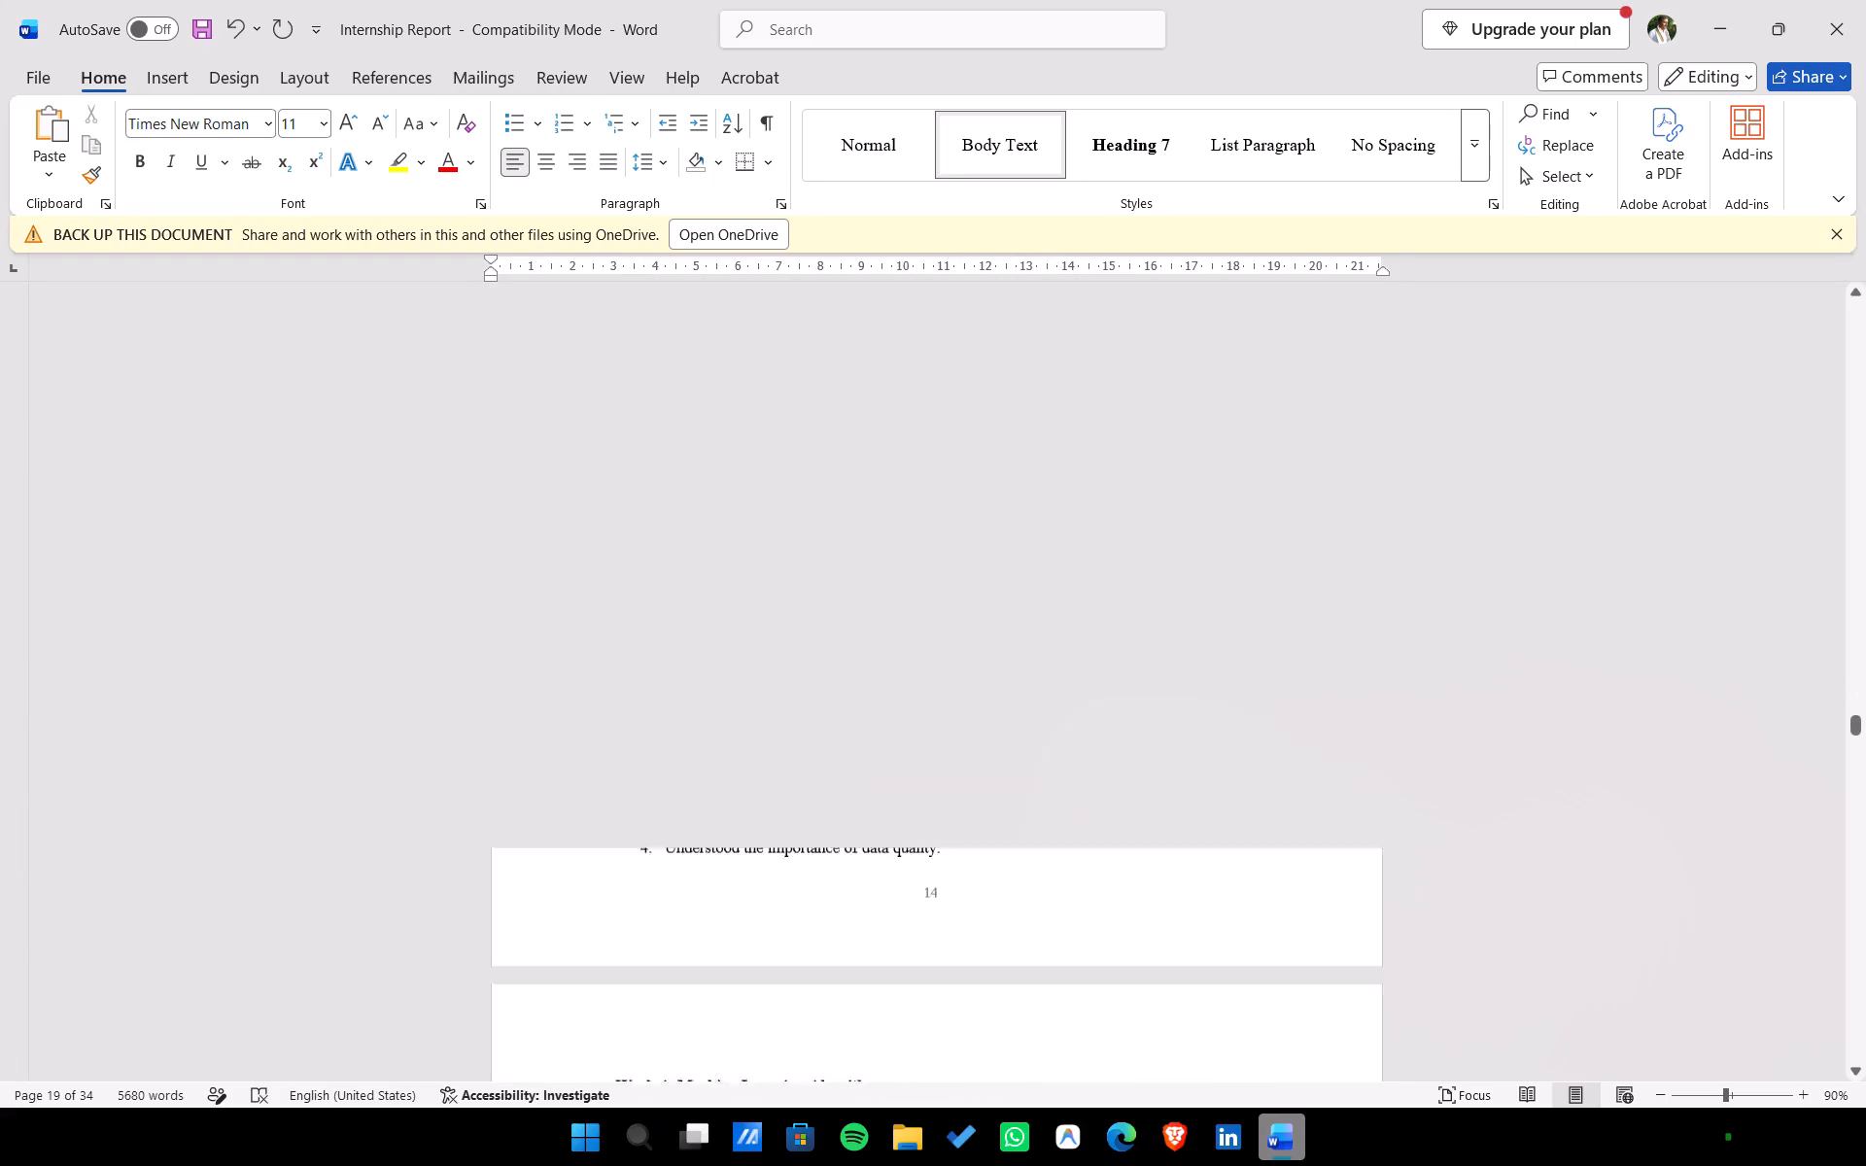
{"action": "scroll", "coordinate": [1329, 662], "scroll_direction": "down", "scroll_amount": 6}
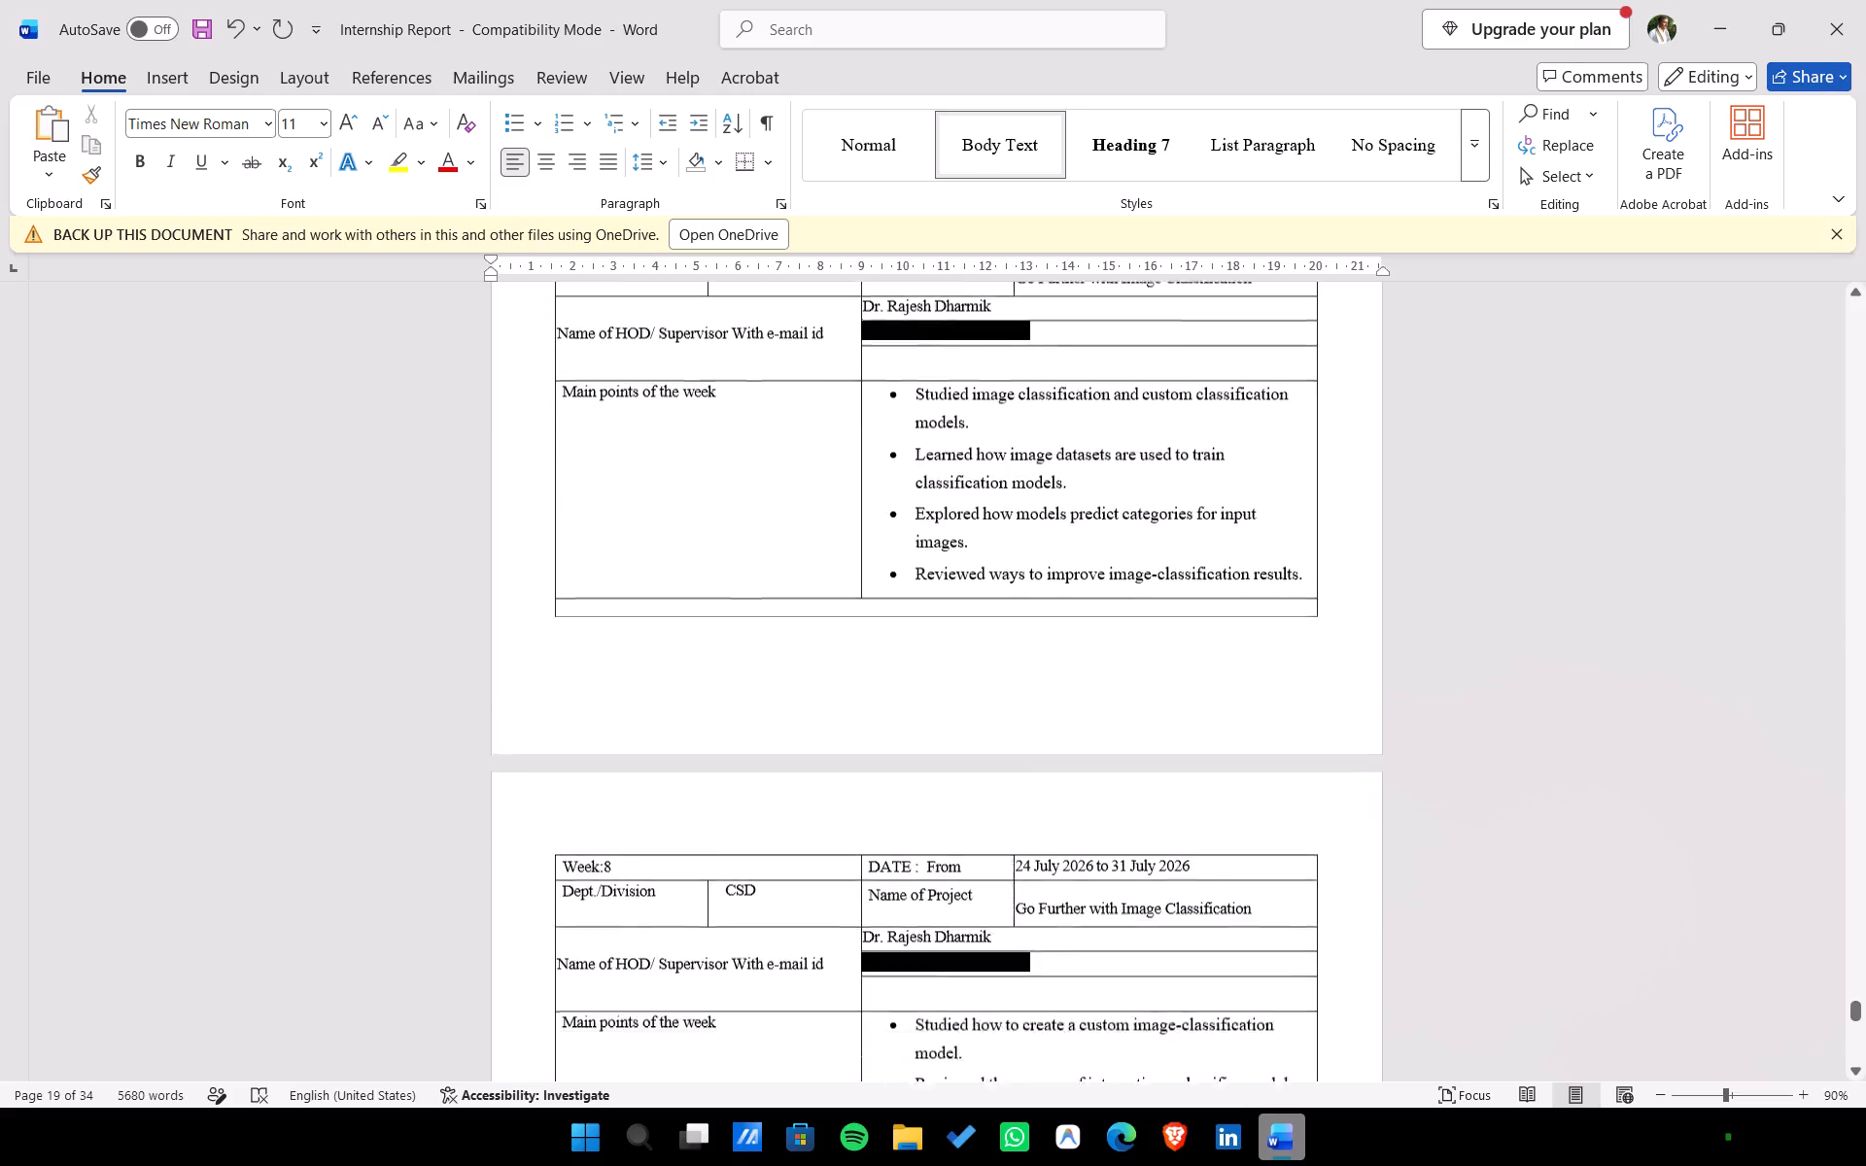
{"action": "scroll", "coordinate": [1329, 662], "scroll_direction": "up", "scroll_amount": 2}
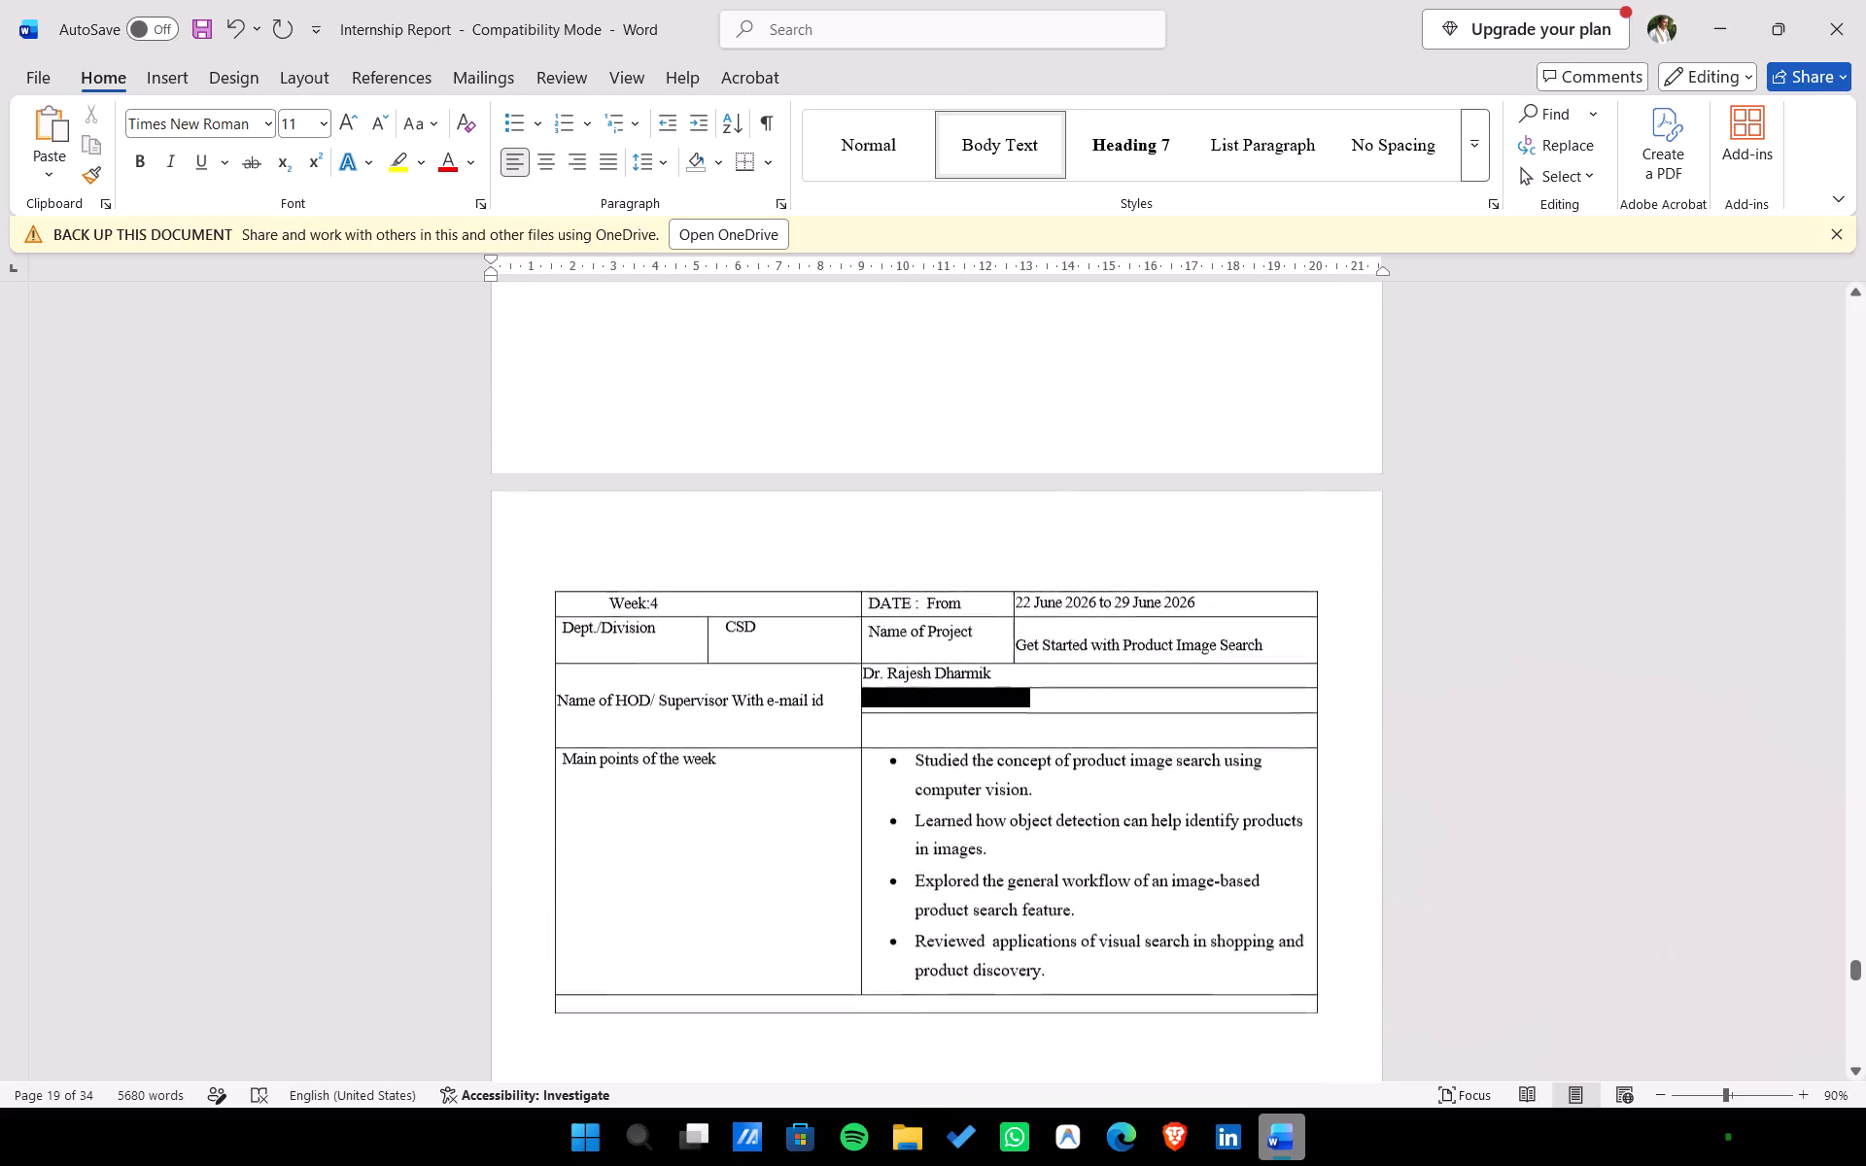
{"action": "scroll", "coordinate": [1329, 662], "scroll_direction": "up", "scroll_amount": 1}
{"action": "scroll", "coordinate": [1126, 653], "scroll_direction": "up", "scroll_amount": 1}
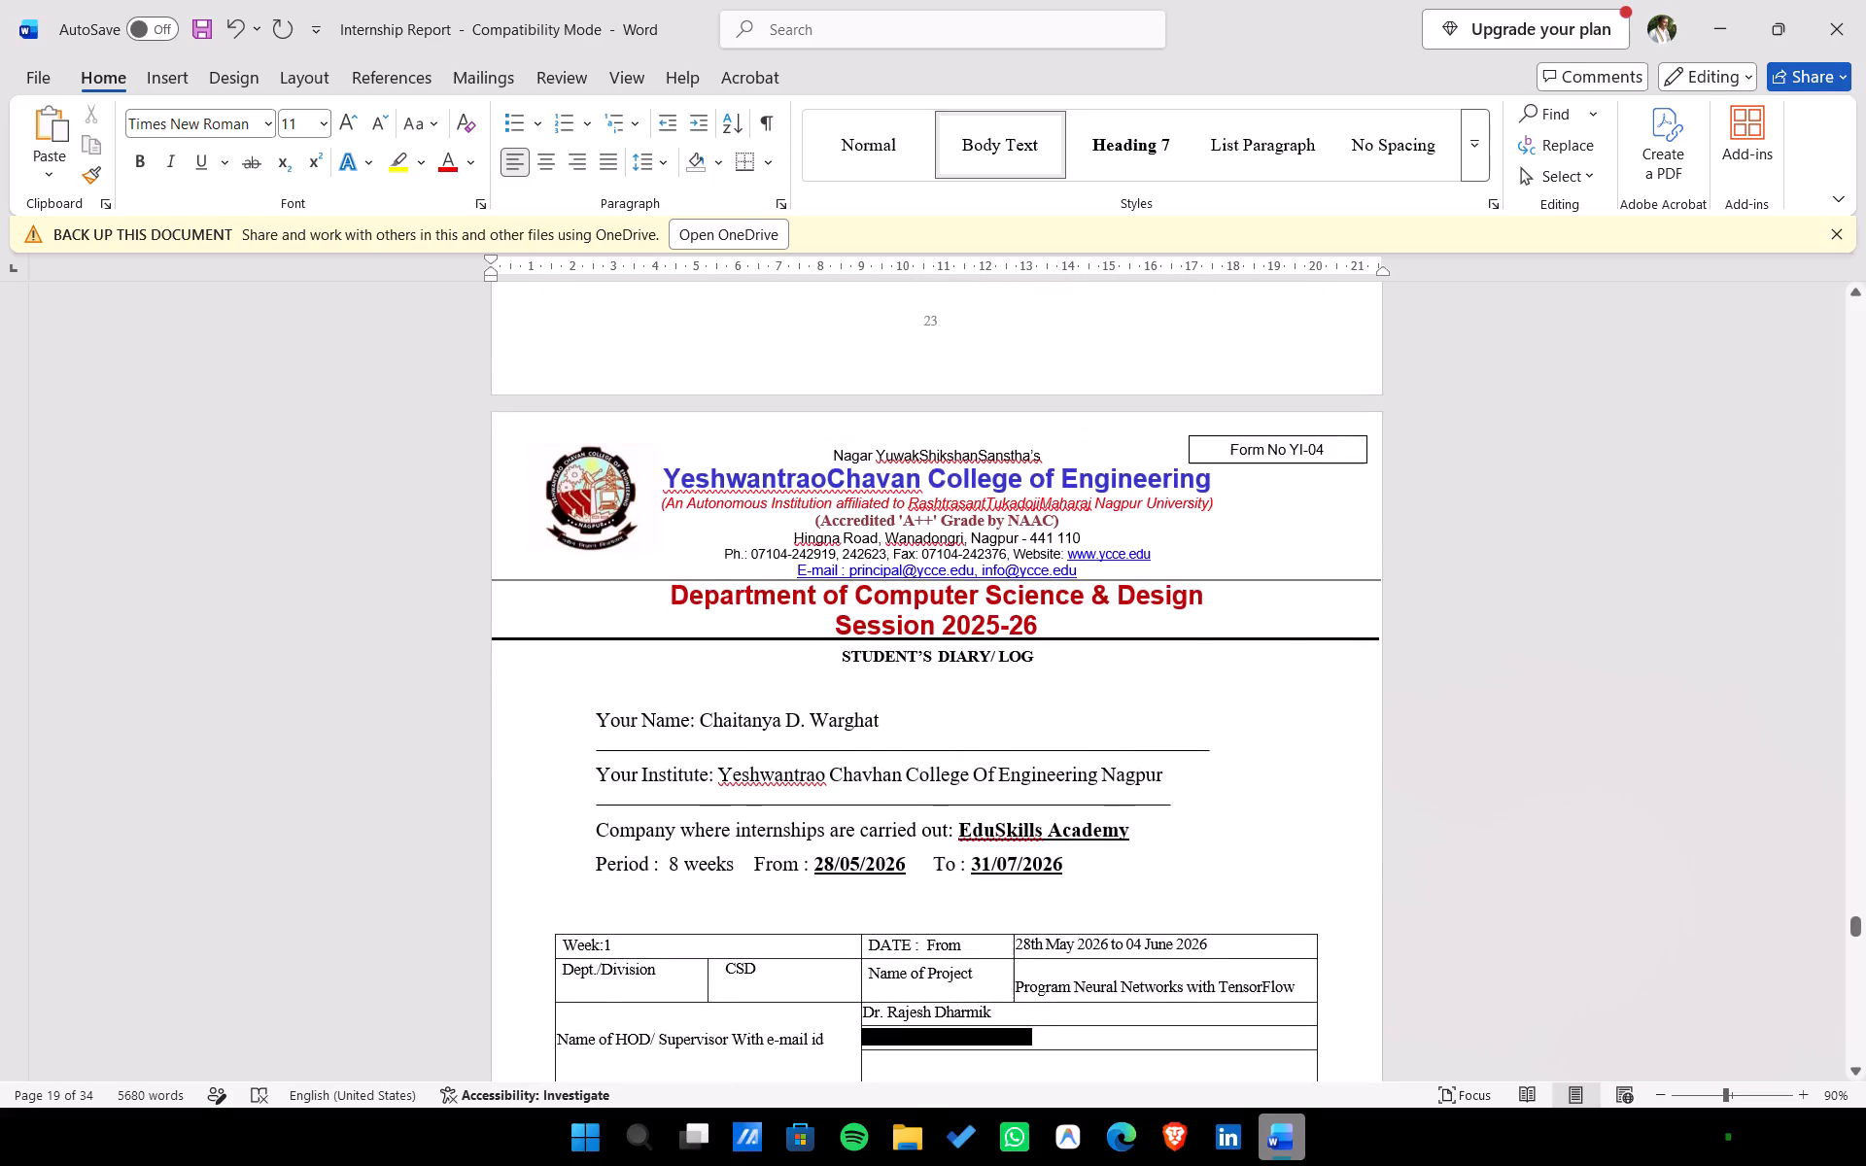
{"action": "scroll", "coordinate": [1072, 672], "scroll_direction": "left", "scroll_amount": 1}
{"action": "scroll", "coordinate": [1072, 672], "scroll_direction": "down", "scroll_amount": 1}
{"action": "left_click", "coordinate": [1000, 750]}
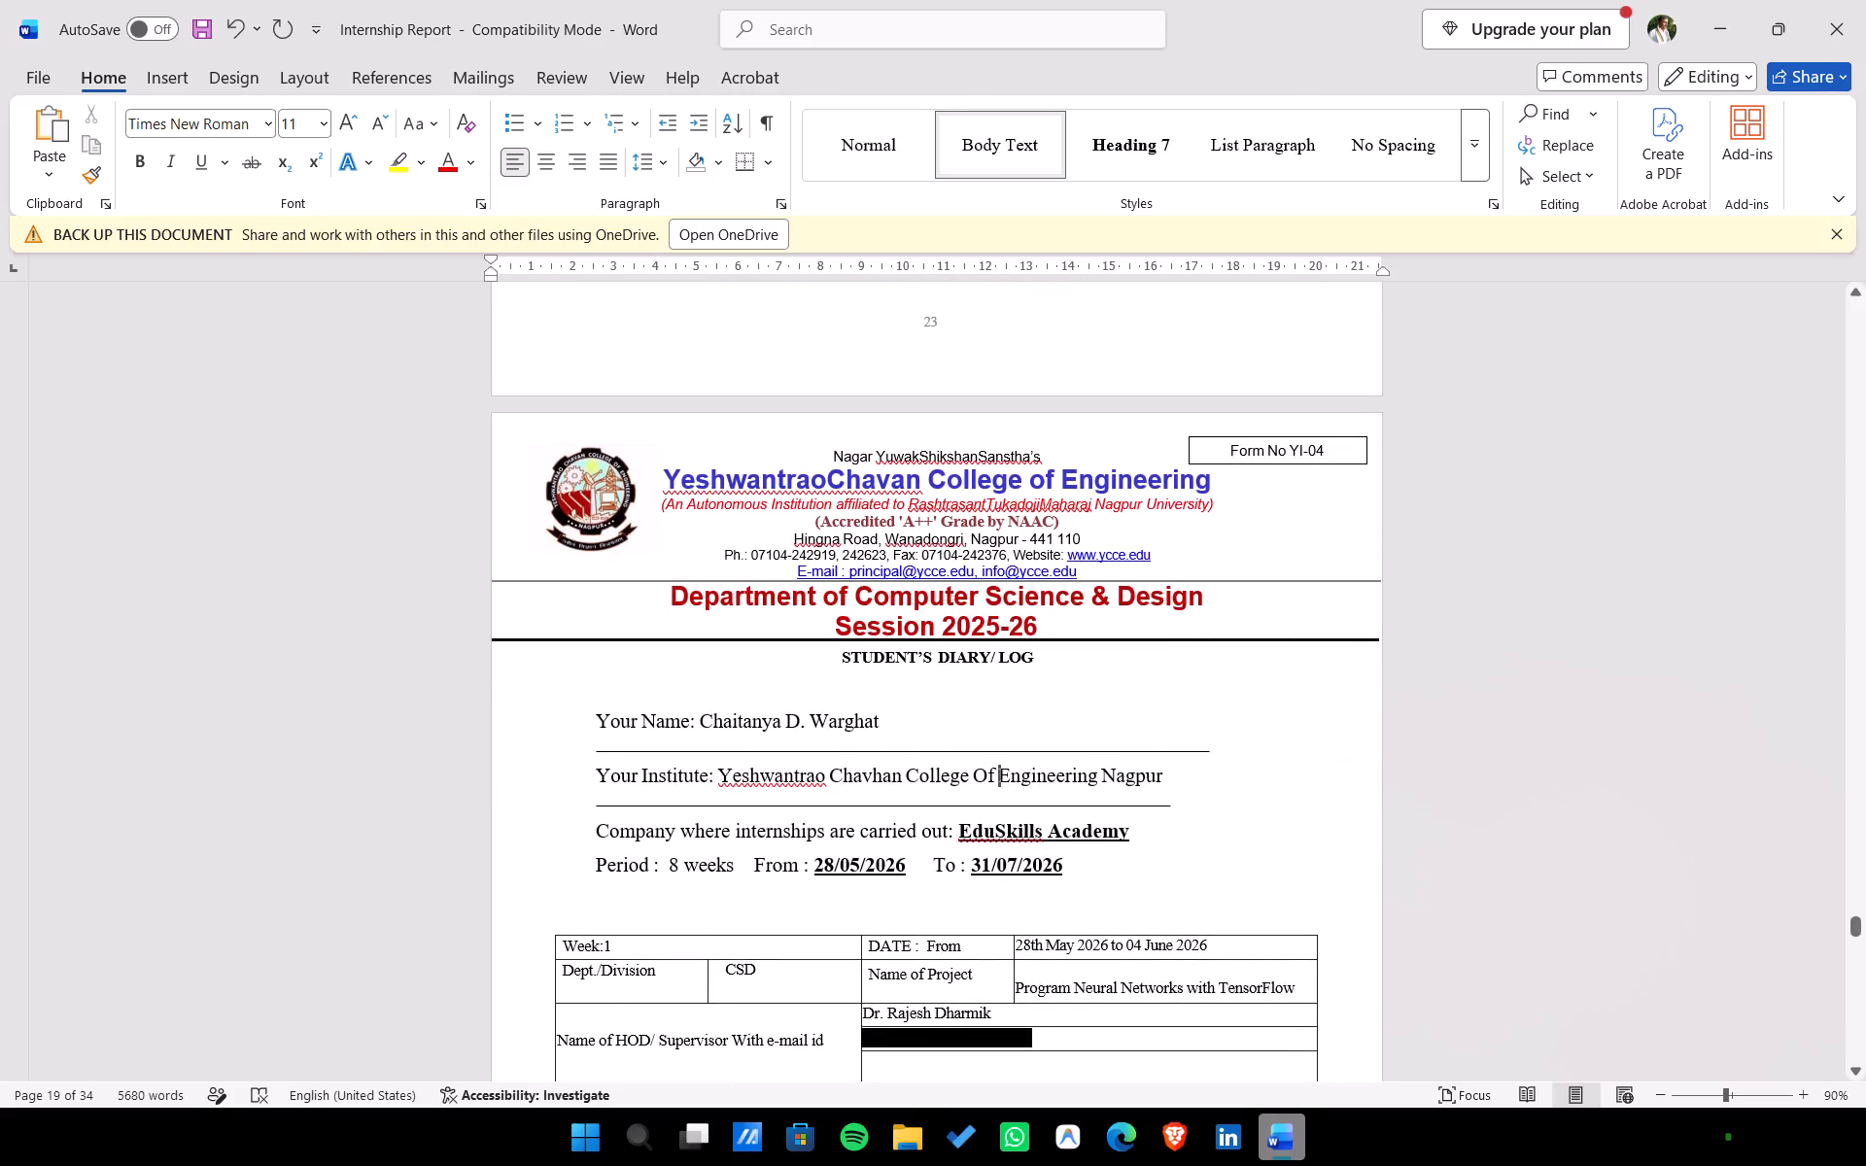
{"action": "scroll", "coordinate": [1163, 727], "scroll_direction": "down", "scroll_amount": 9}
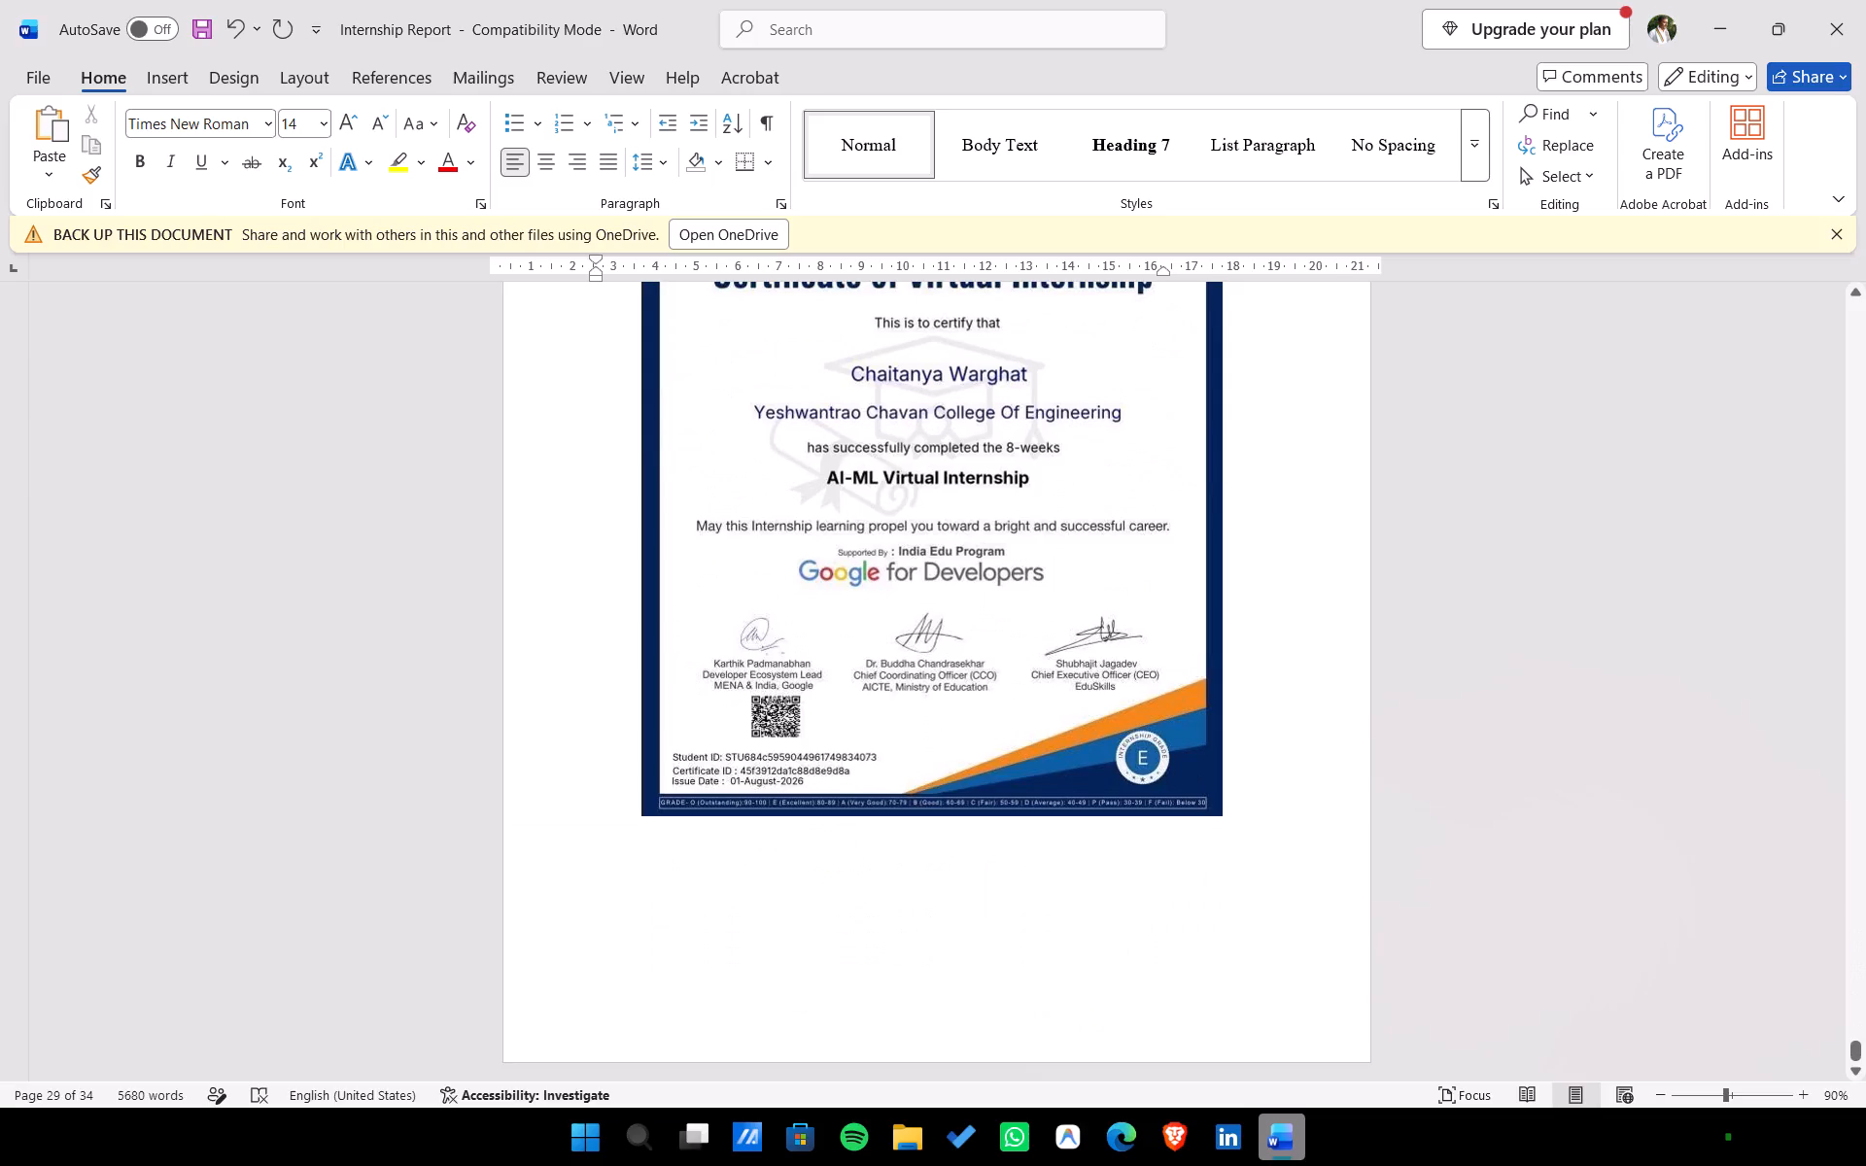
{"action": "scroll", "coordinate": [1163, 727], "scroll_direction": "down", "scroll_amount": 2}
Save a PDF copy of the report to the Desktop folder as Internship Report.
{"action": "left_click", "coordinate": [29, 84]}
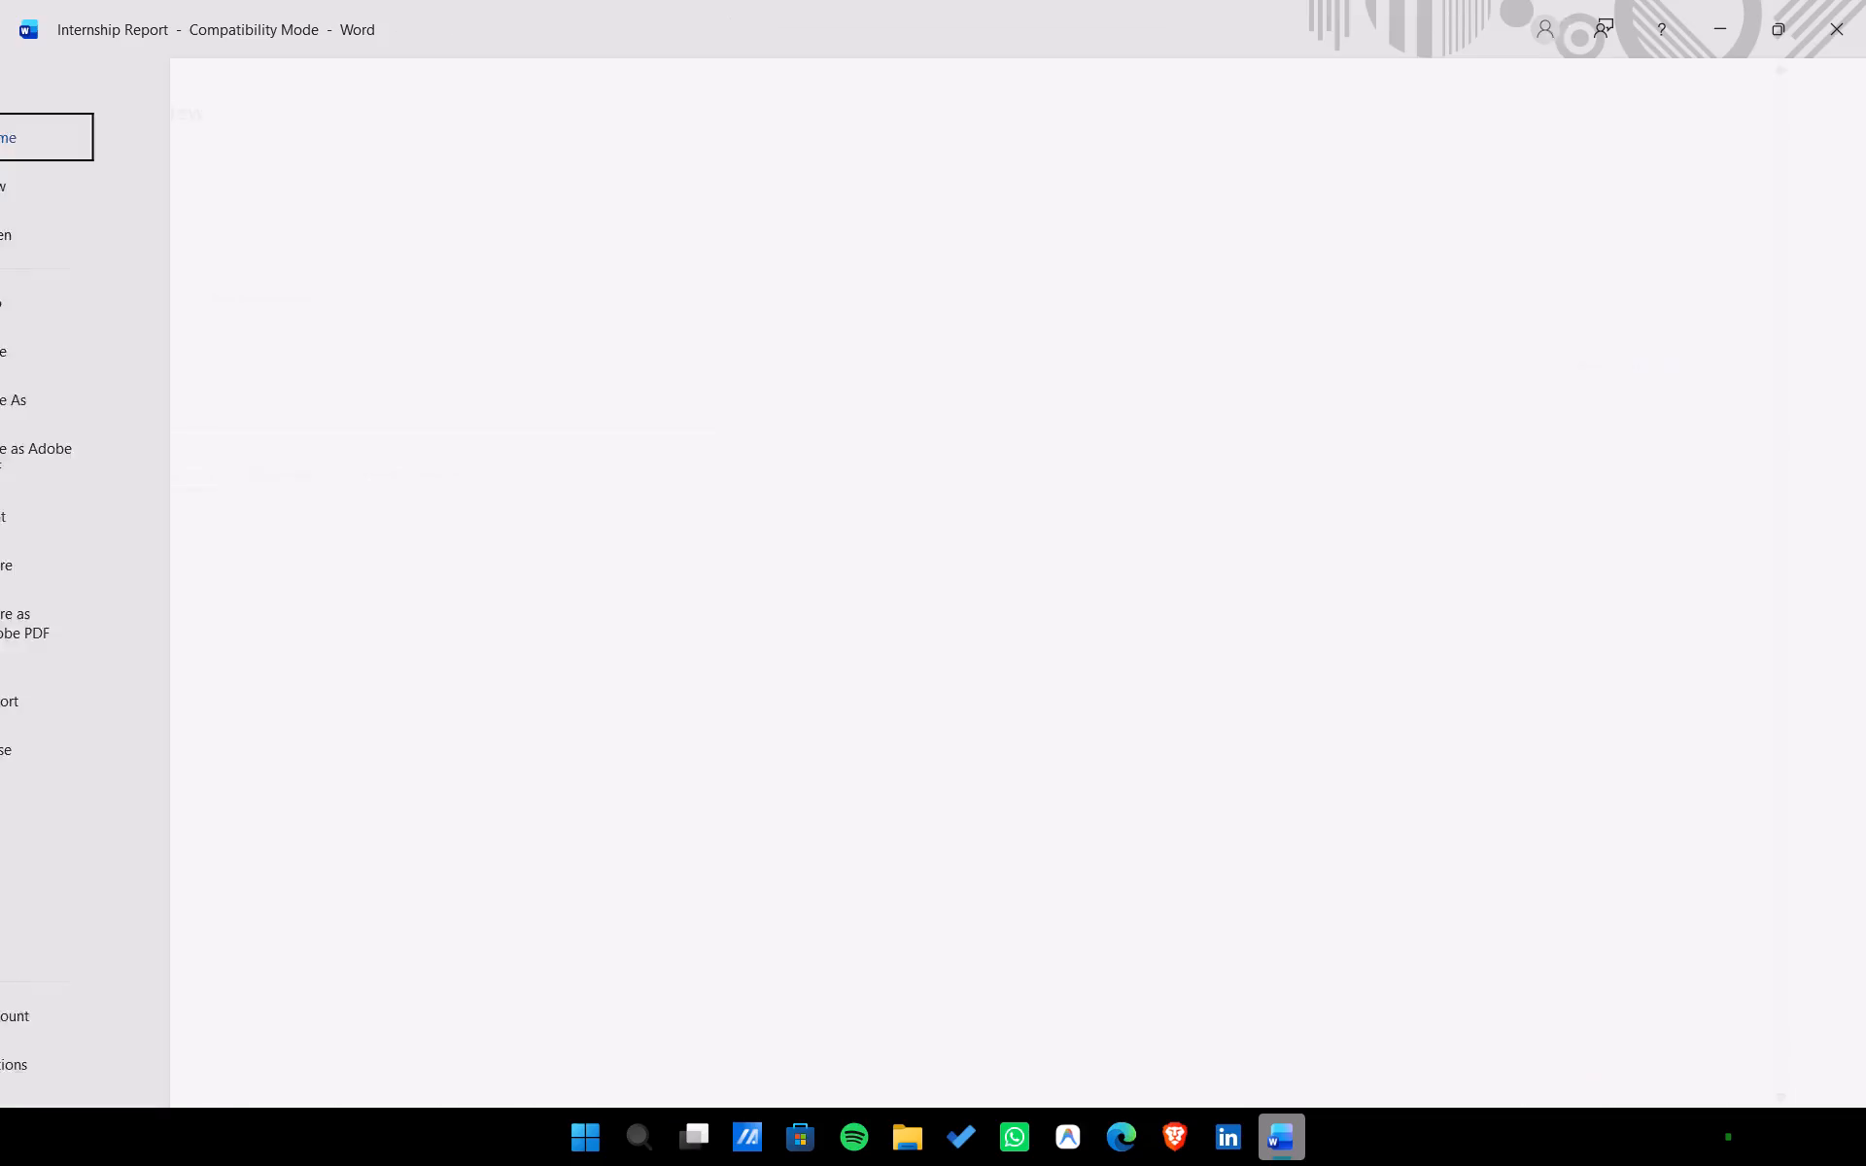
{"action": "left_click", "coordinate": [80, 397]}
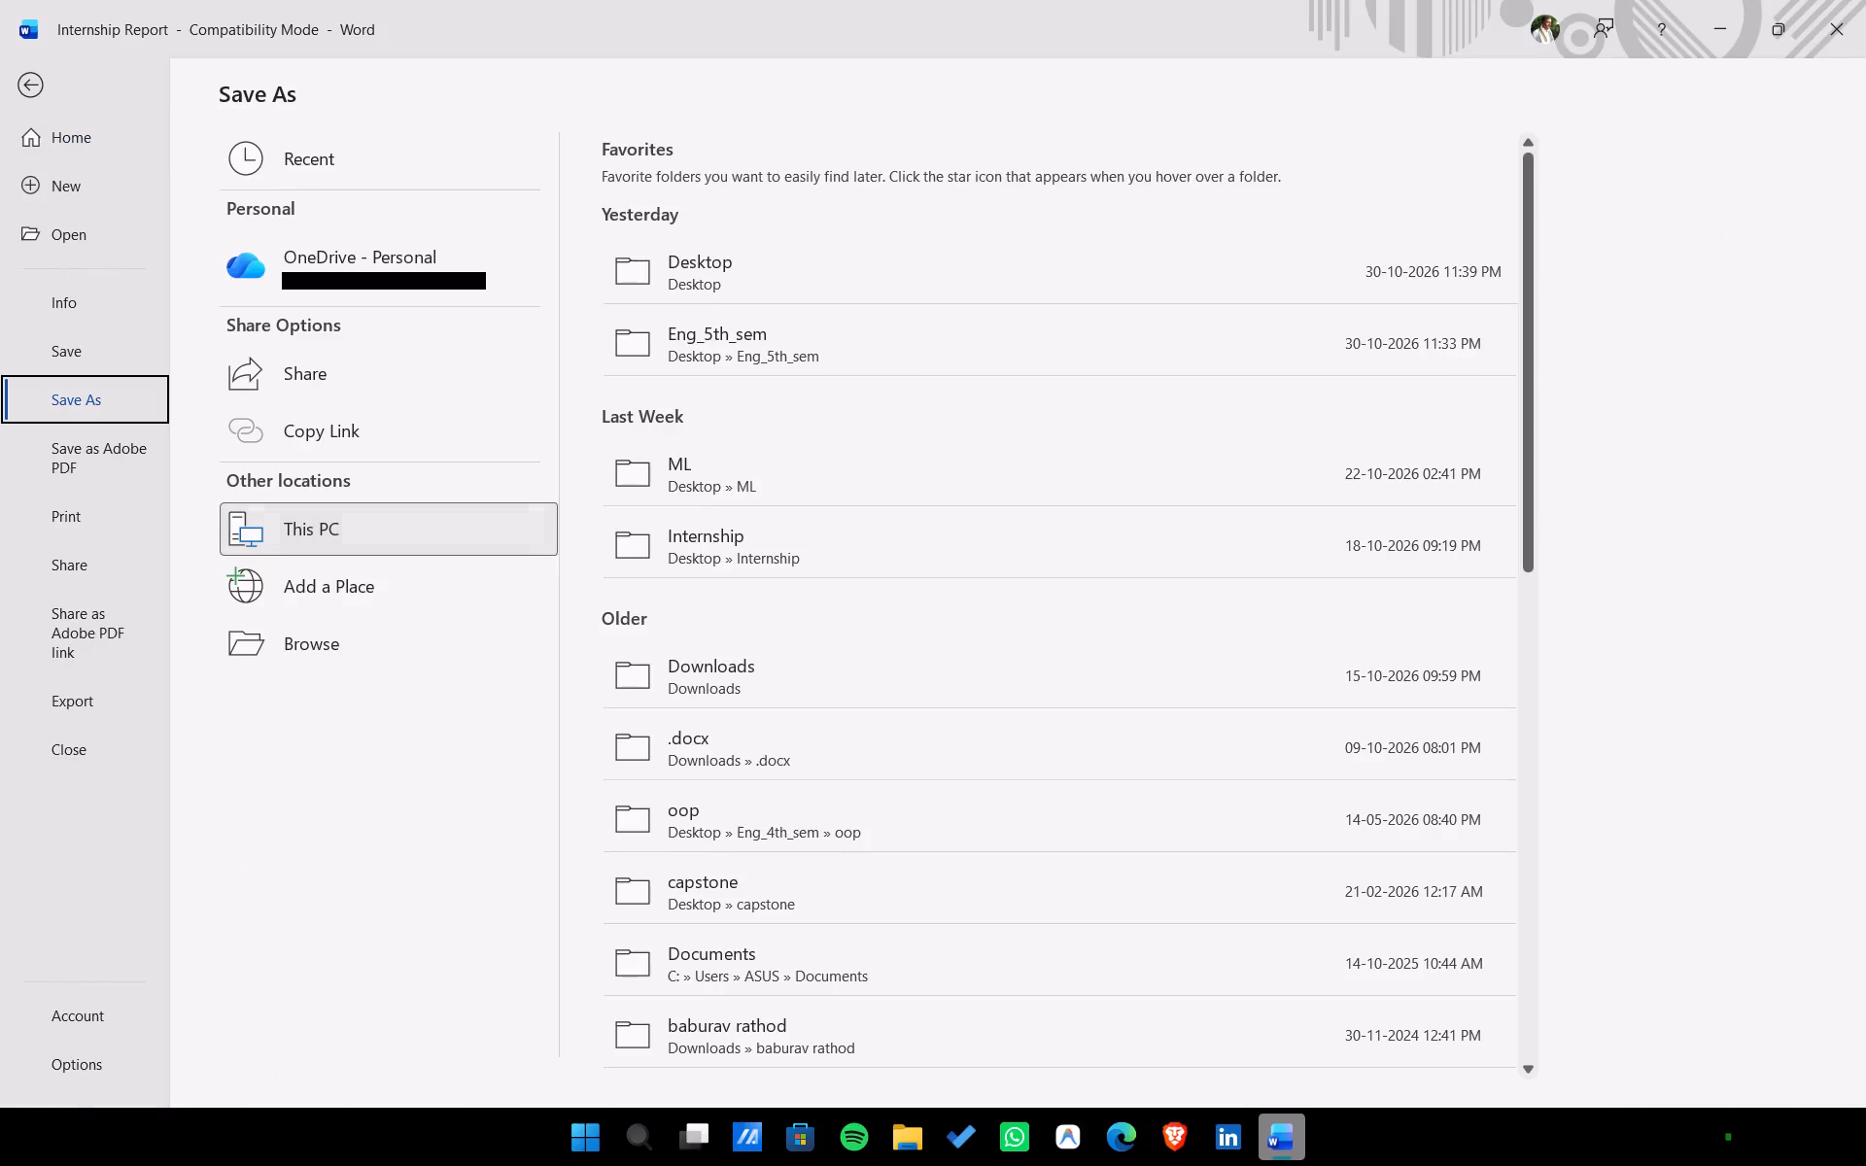
{"action": "left_click", "coordinate": [731, 280]}
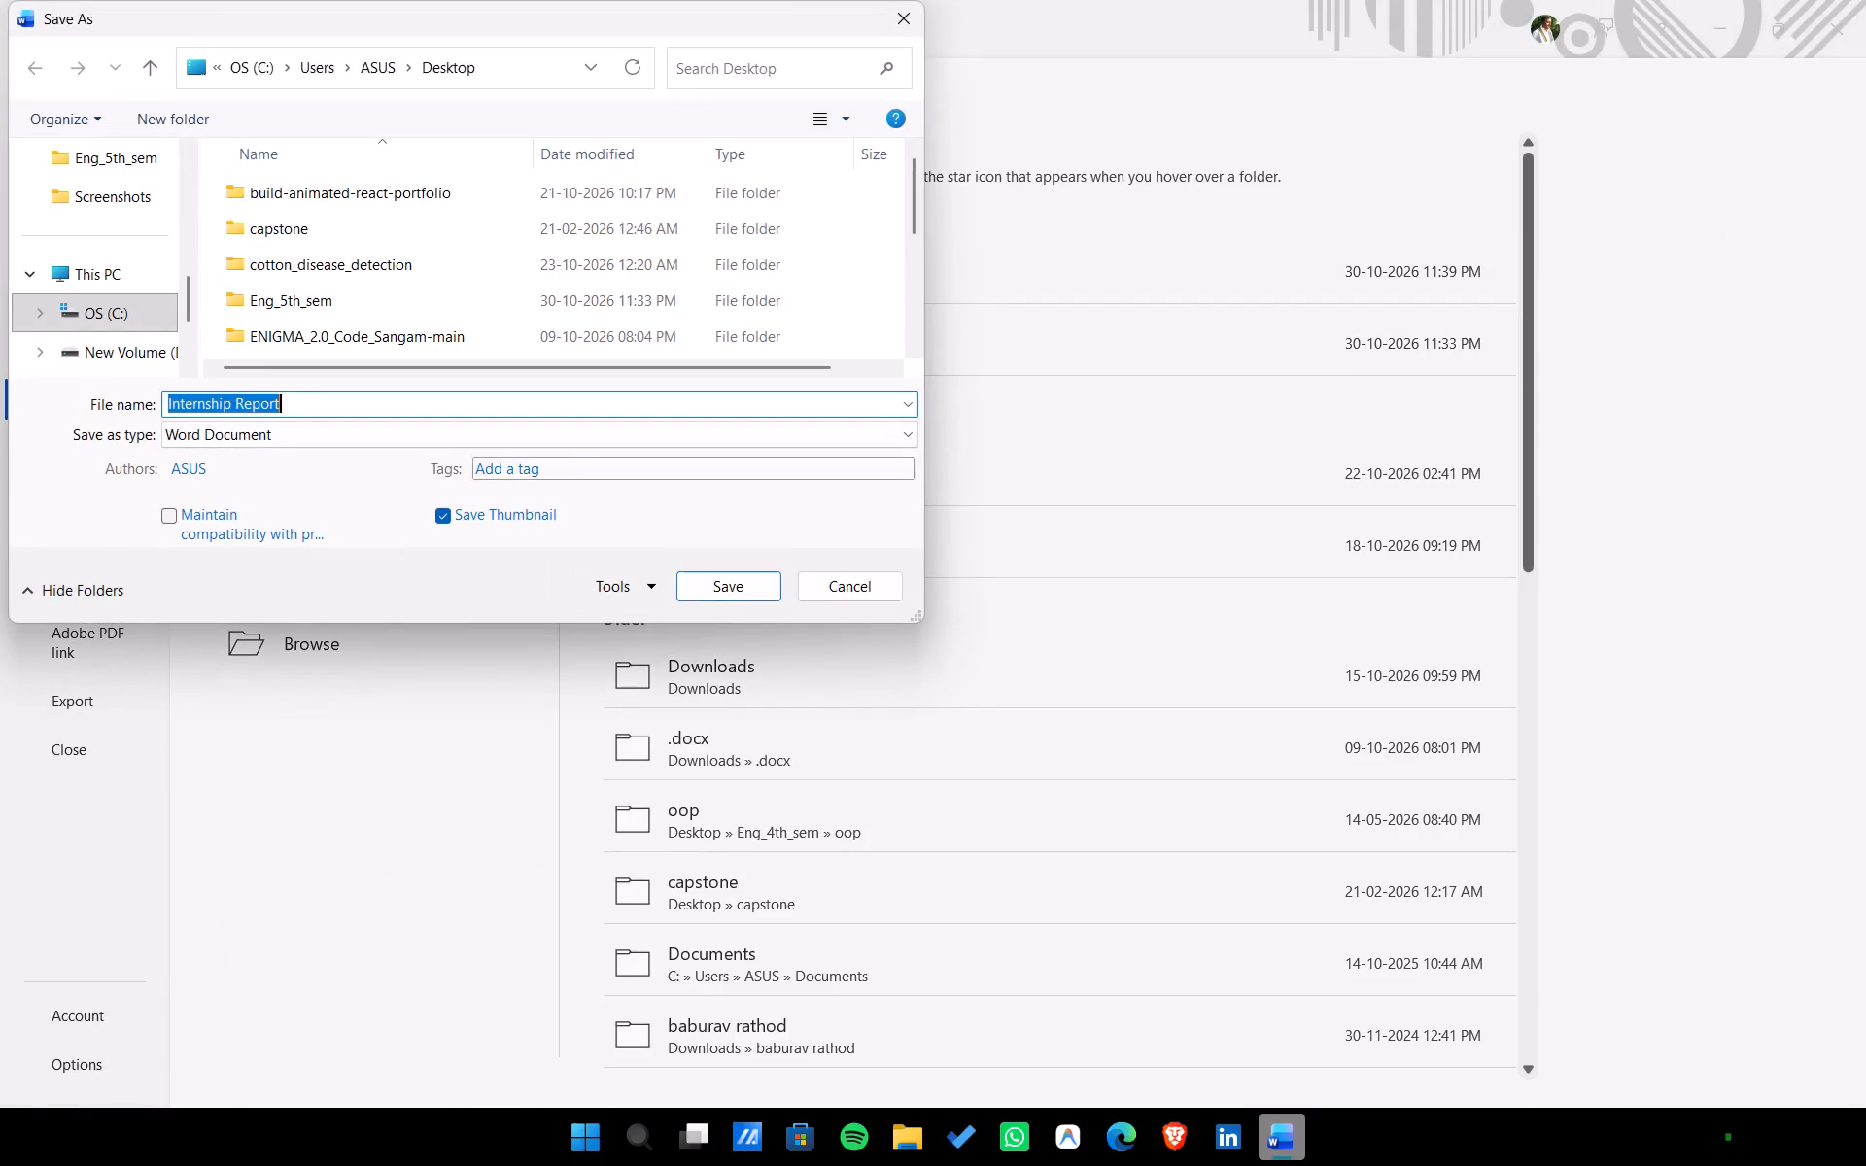
{"action": "left_click", "coordinate": [575, 439]}
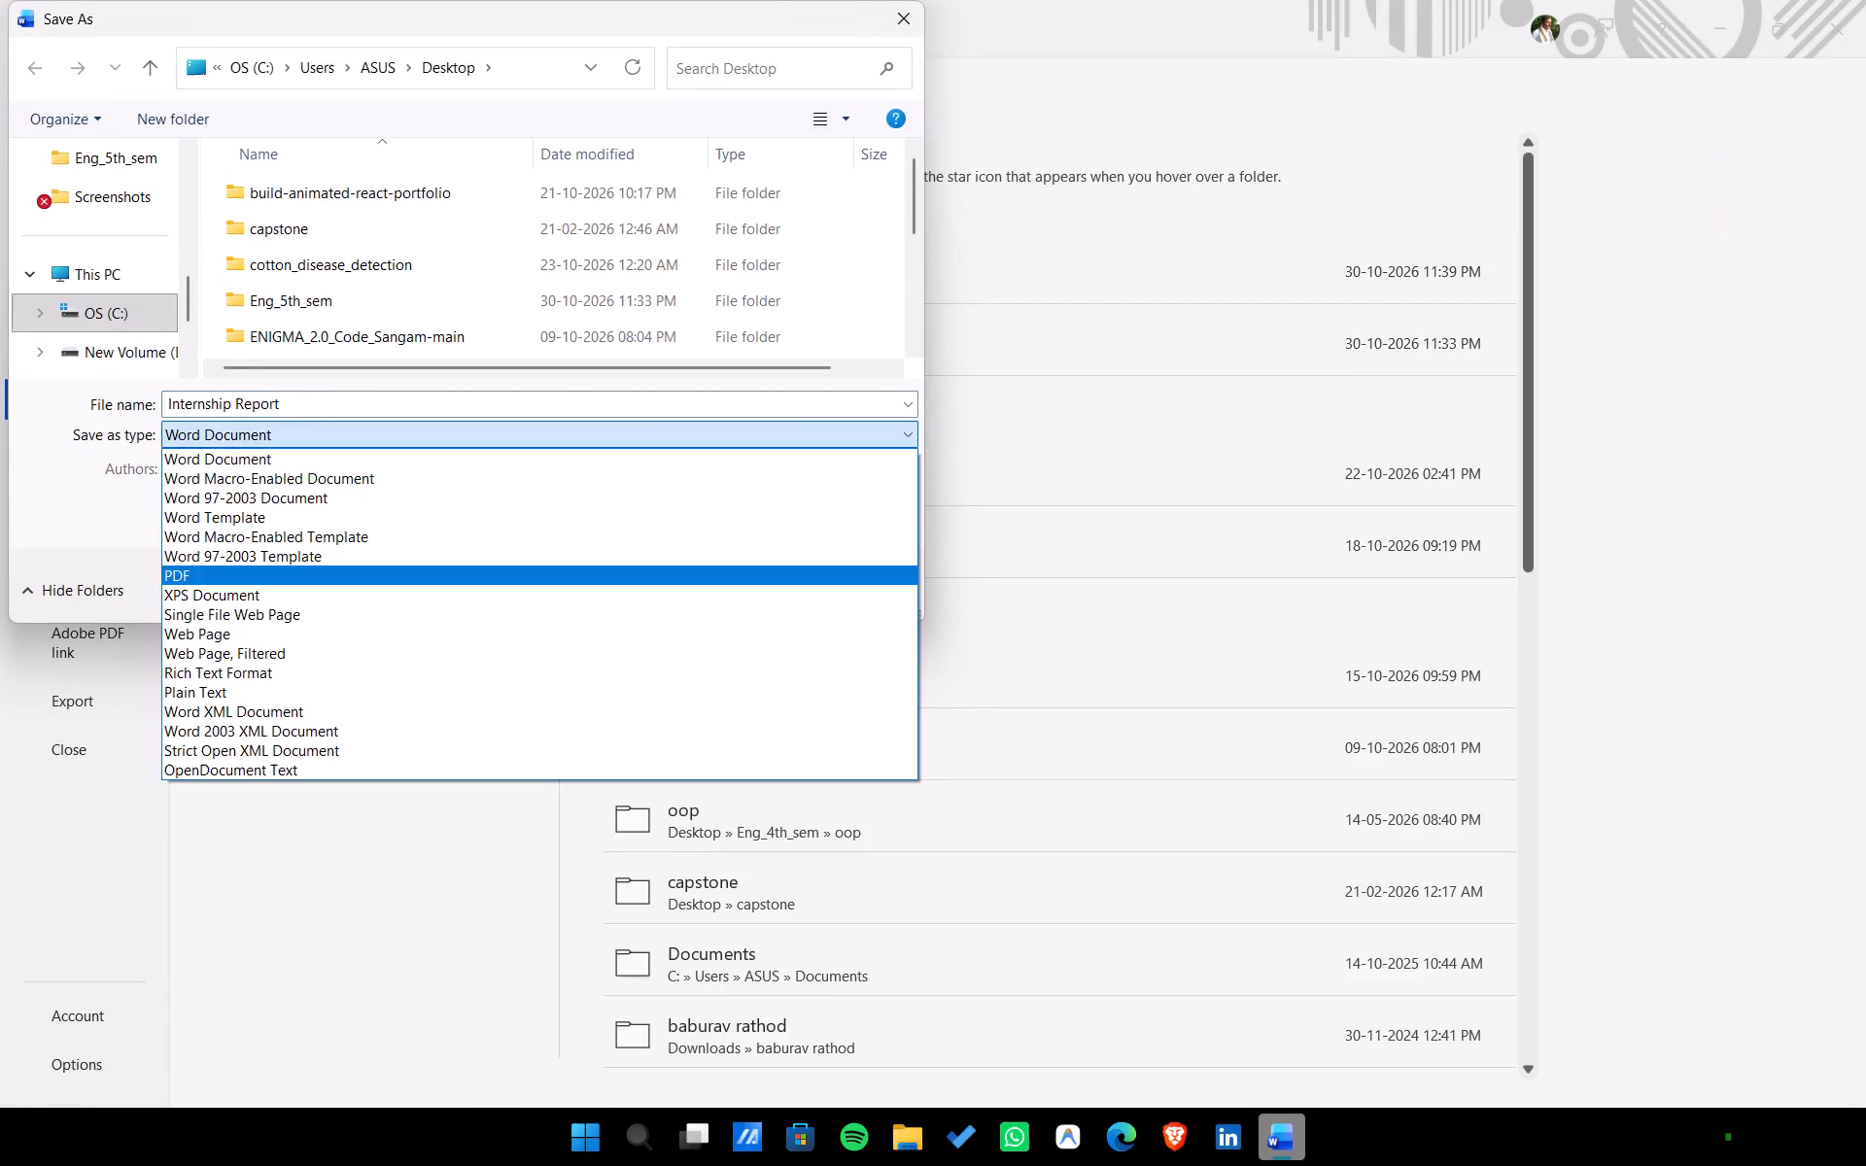
{"action": "left_click", "coordinate": [287, 570]}
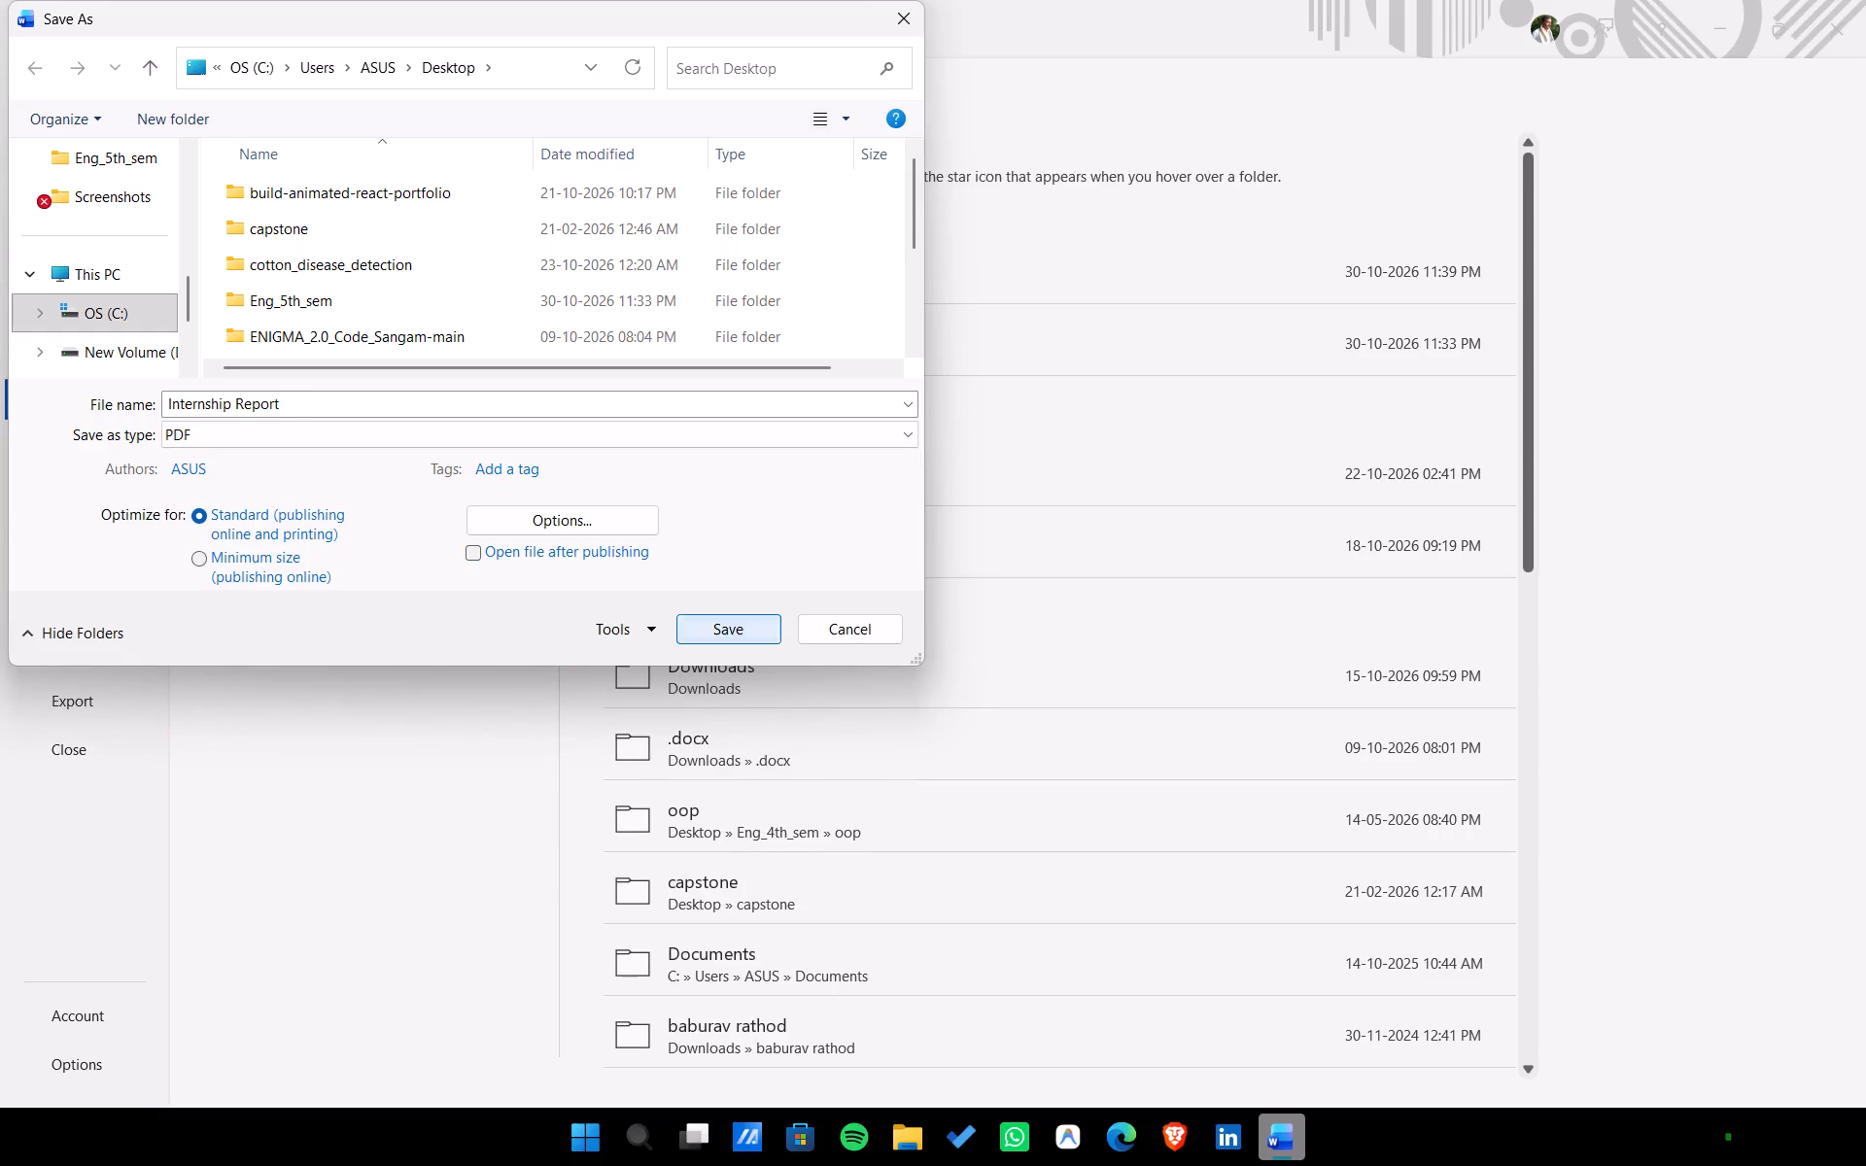
{"action": "left_click", "coordinate": [722, 628]}
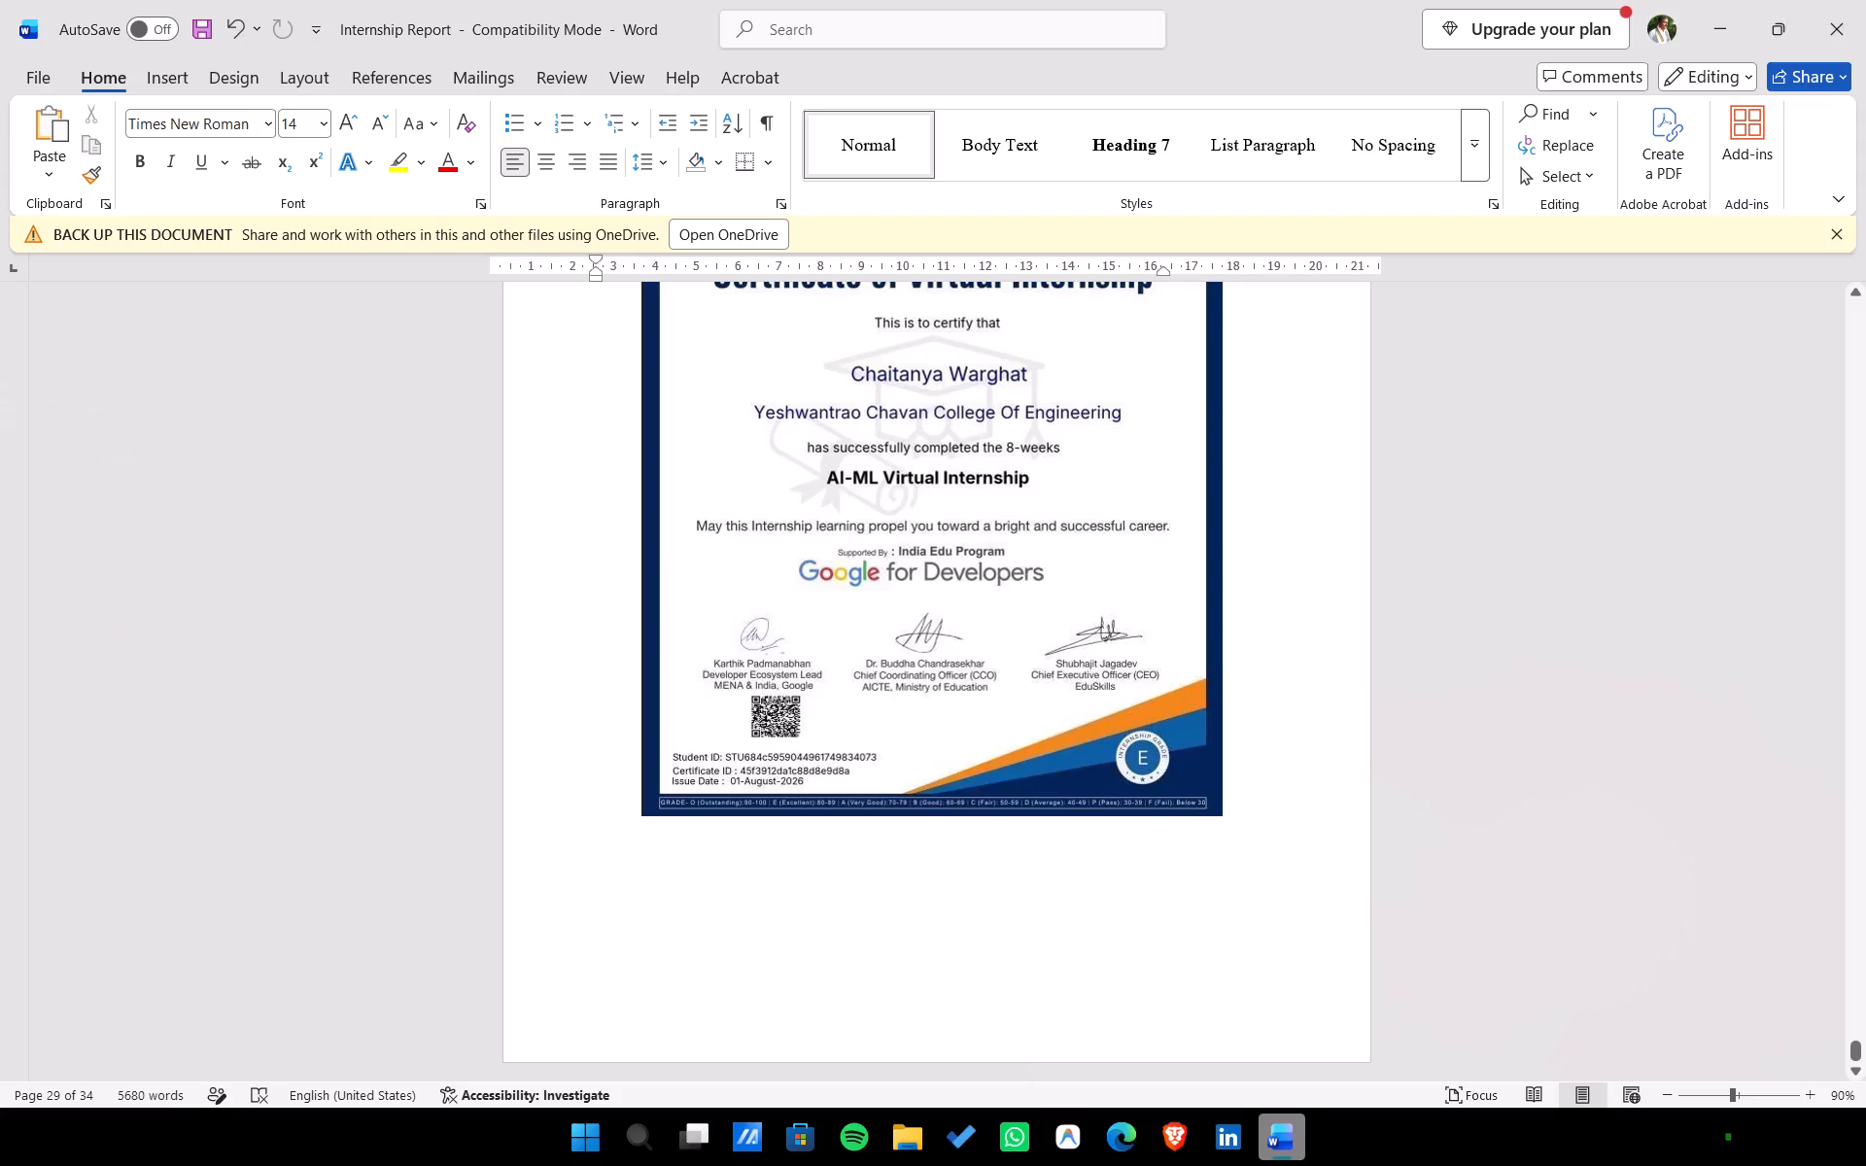
Close the report document and save its changes to the Desktop.
{"action": "left_click", "coordinate": [1862, 31]}
{"action": "left_click", "coordinate": [1862, 31]}
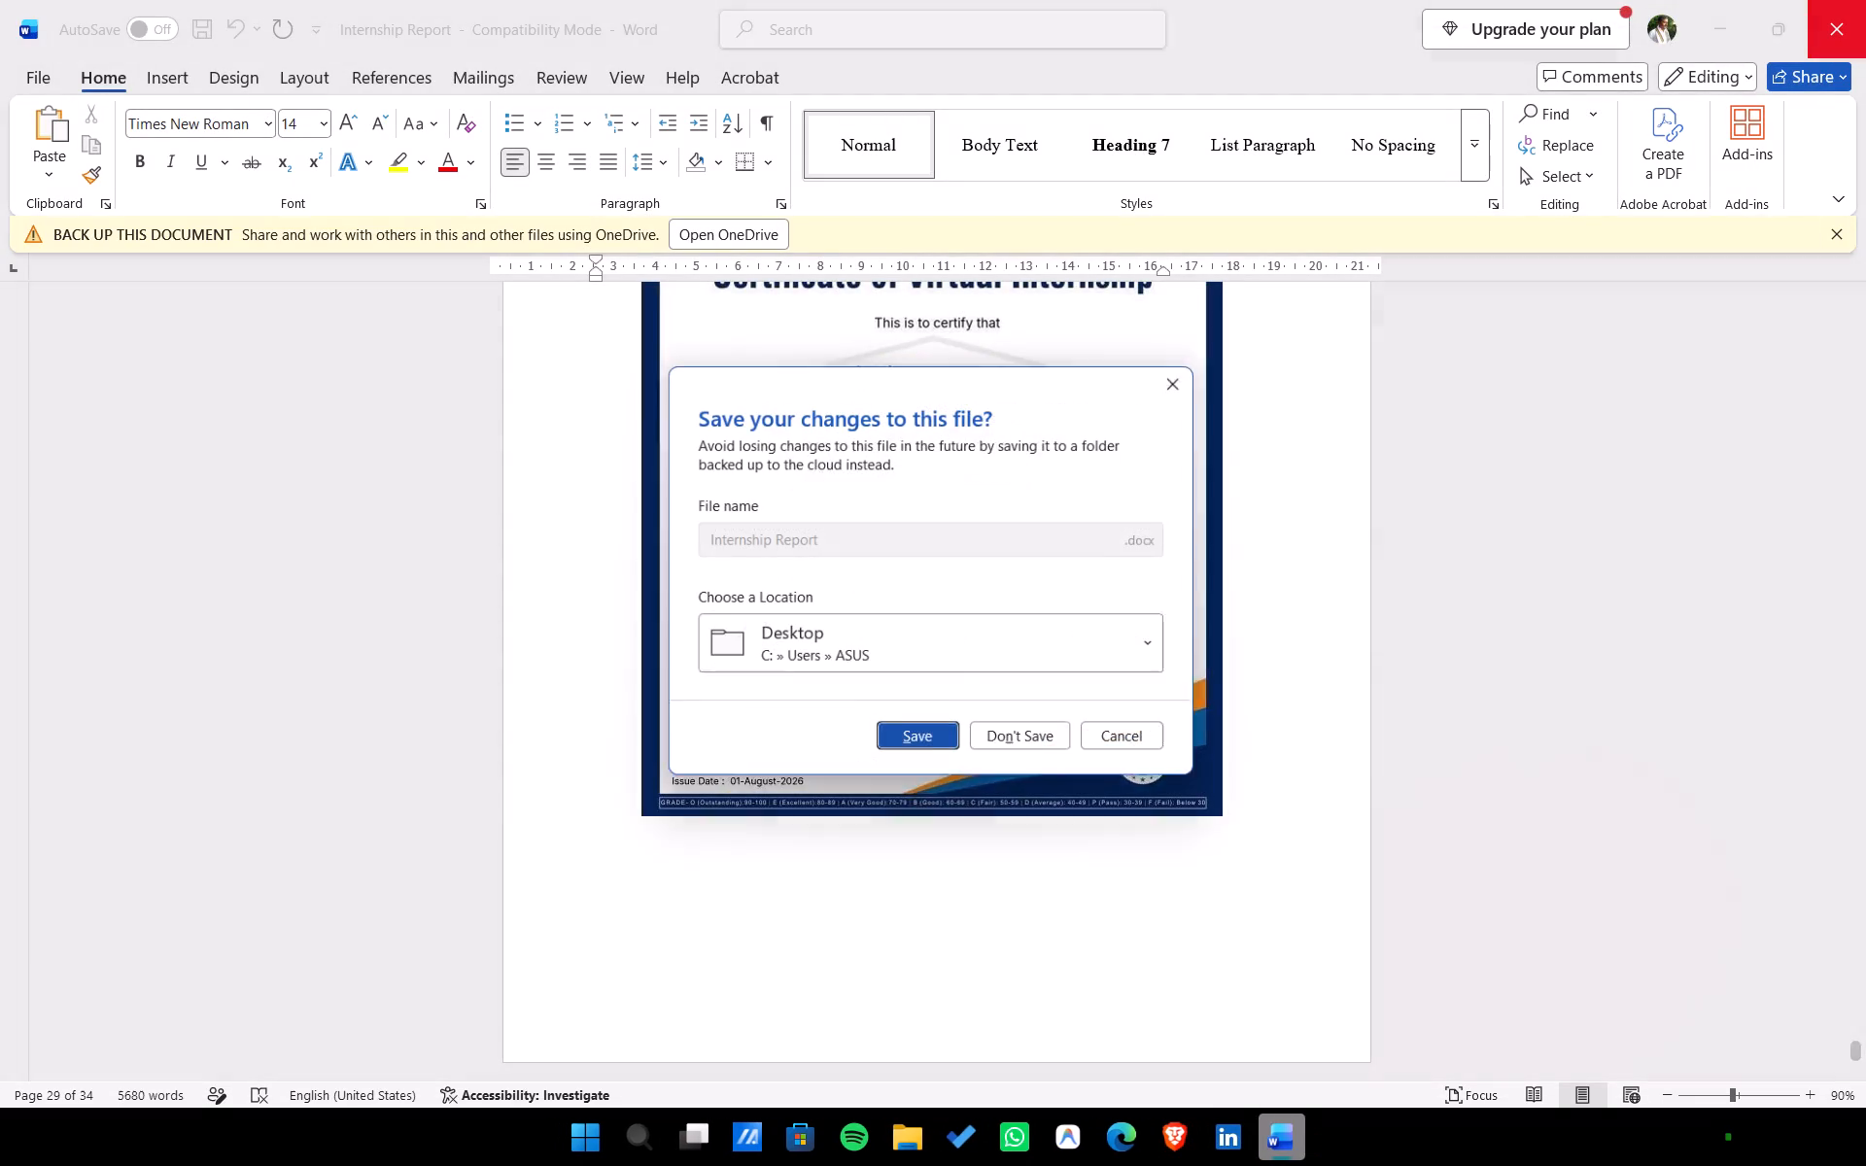
{"action": "left_click", "coordinate": [923, 737]}
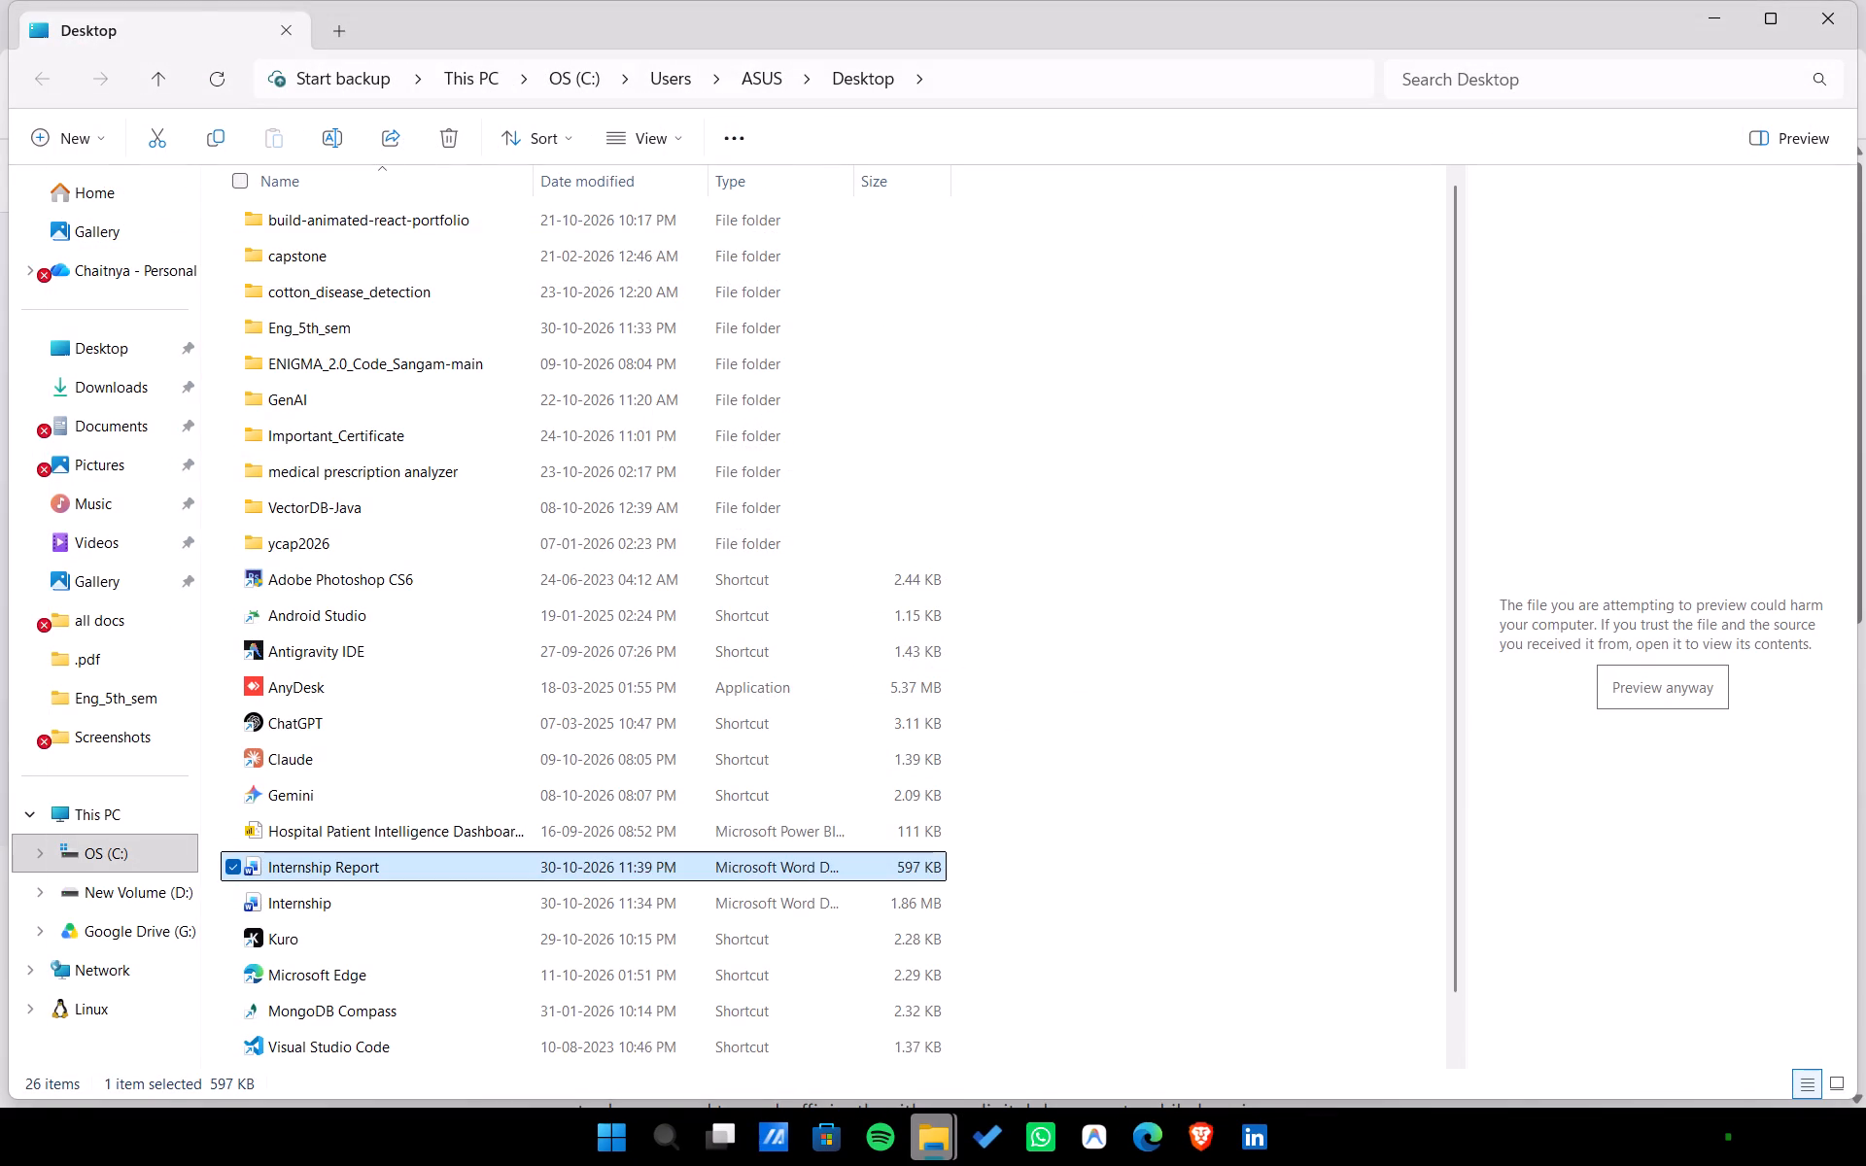
Close the Desktop folder window, the browser and the Eng_5th_sem folder window to reach the desktop.
{"action": "left_click", "coordinate": [1812, 18]}
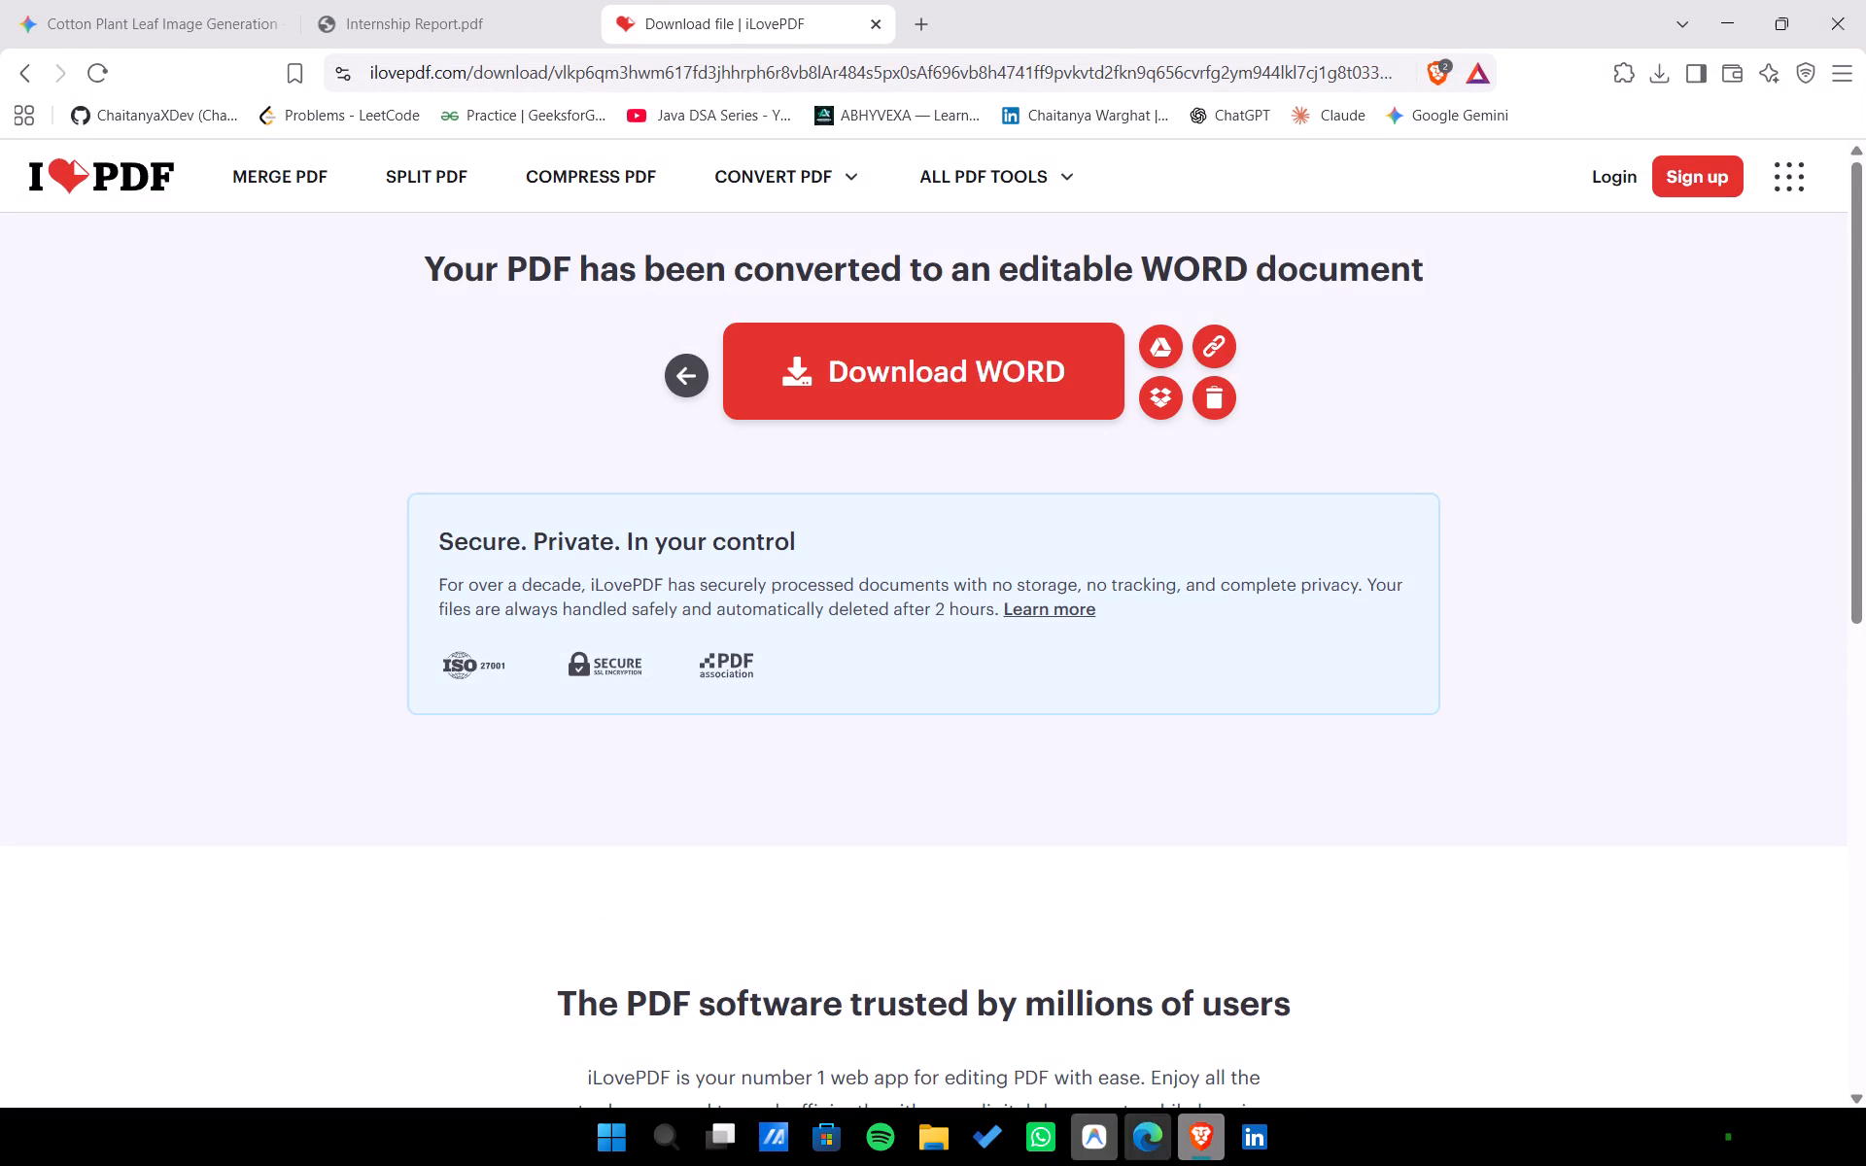
{"action": "left_click", "coordinate": [1813, 0]}
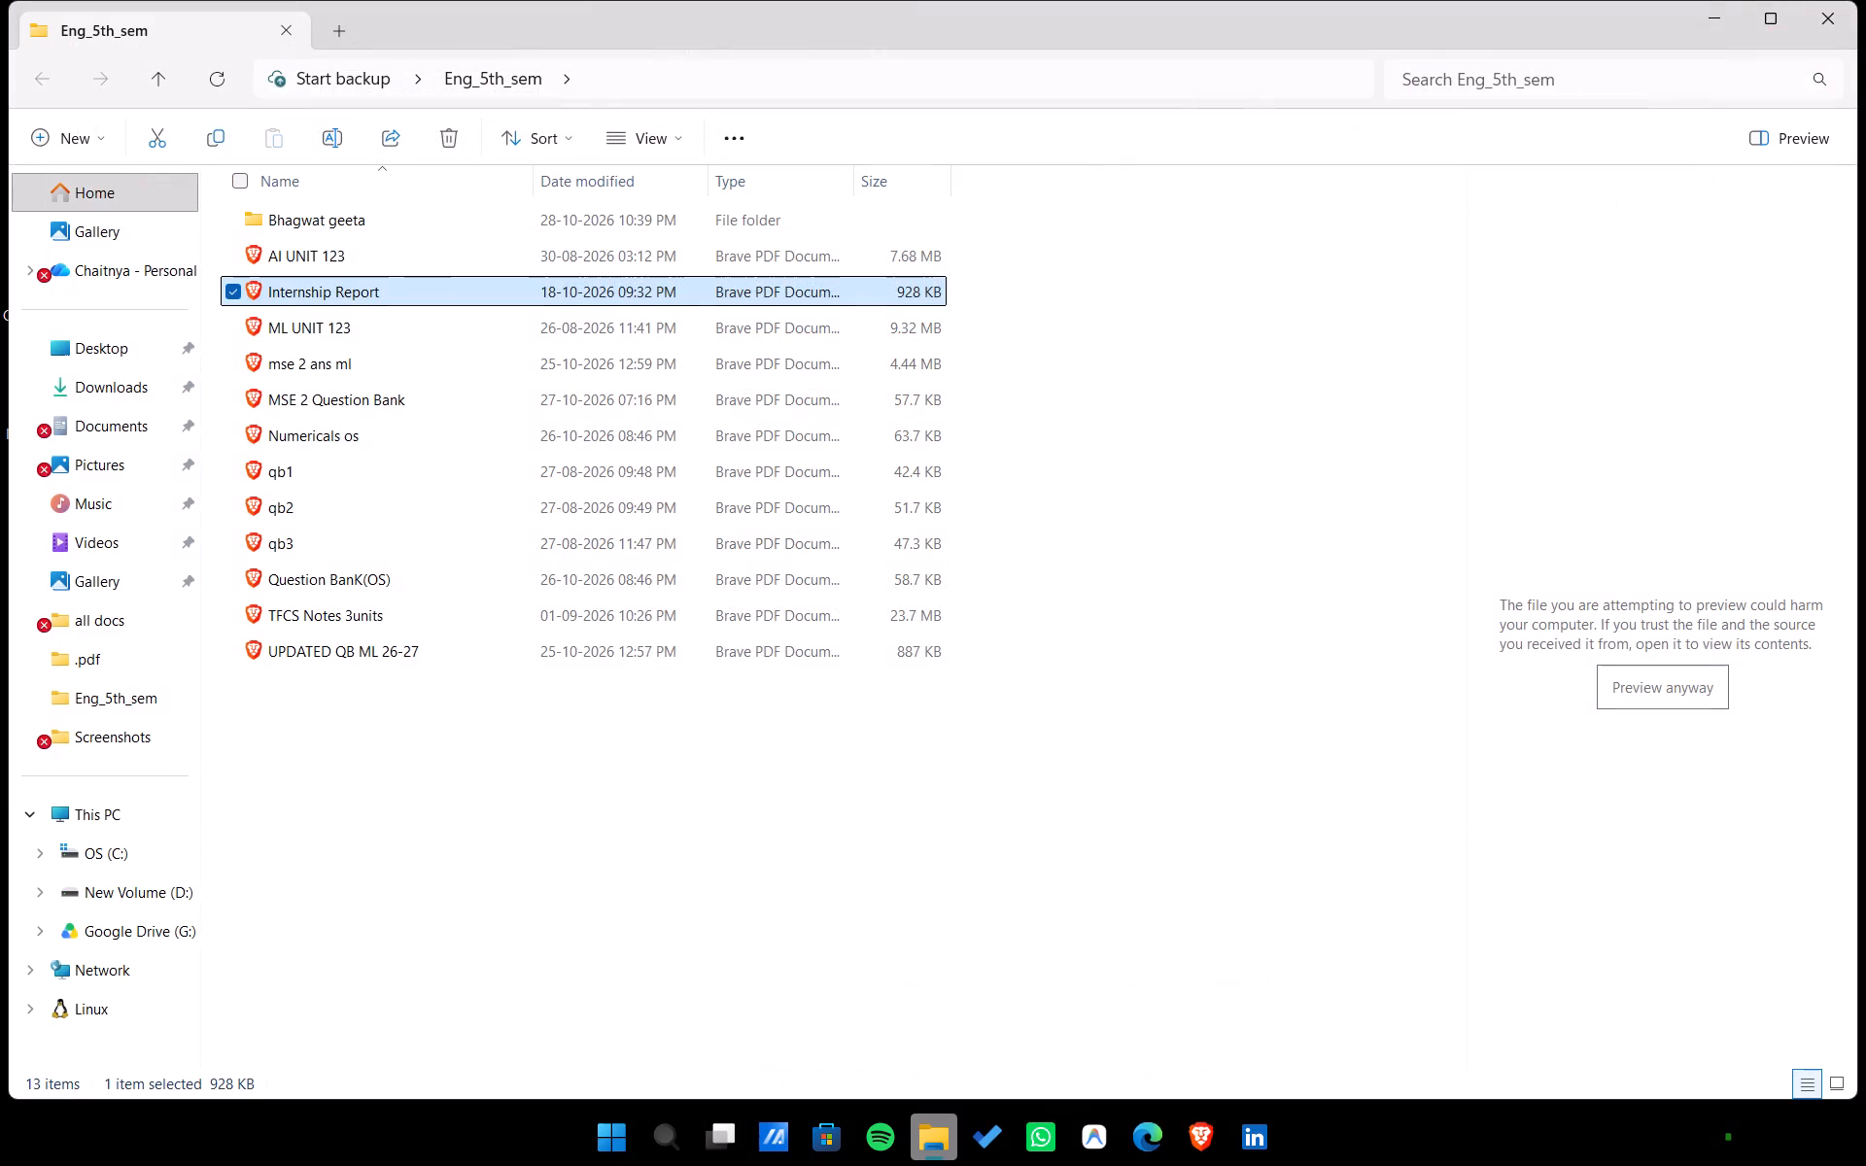
{"action": "left_click", "coordinate": [1833, 16]}
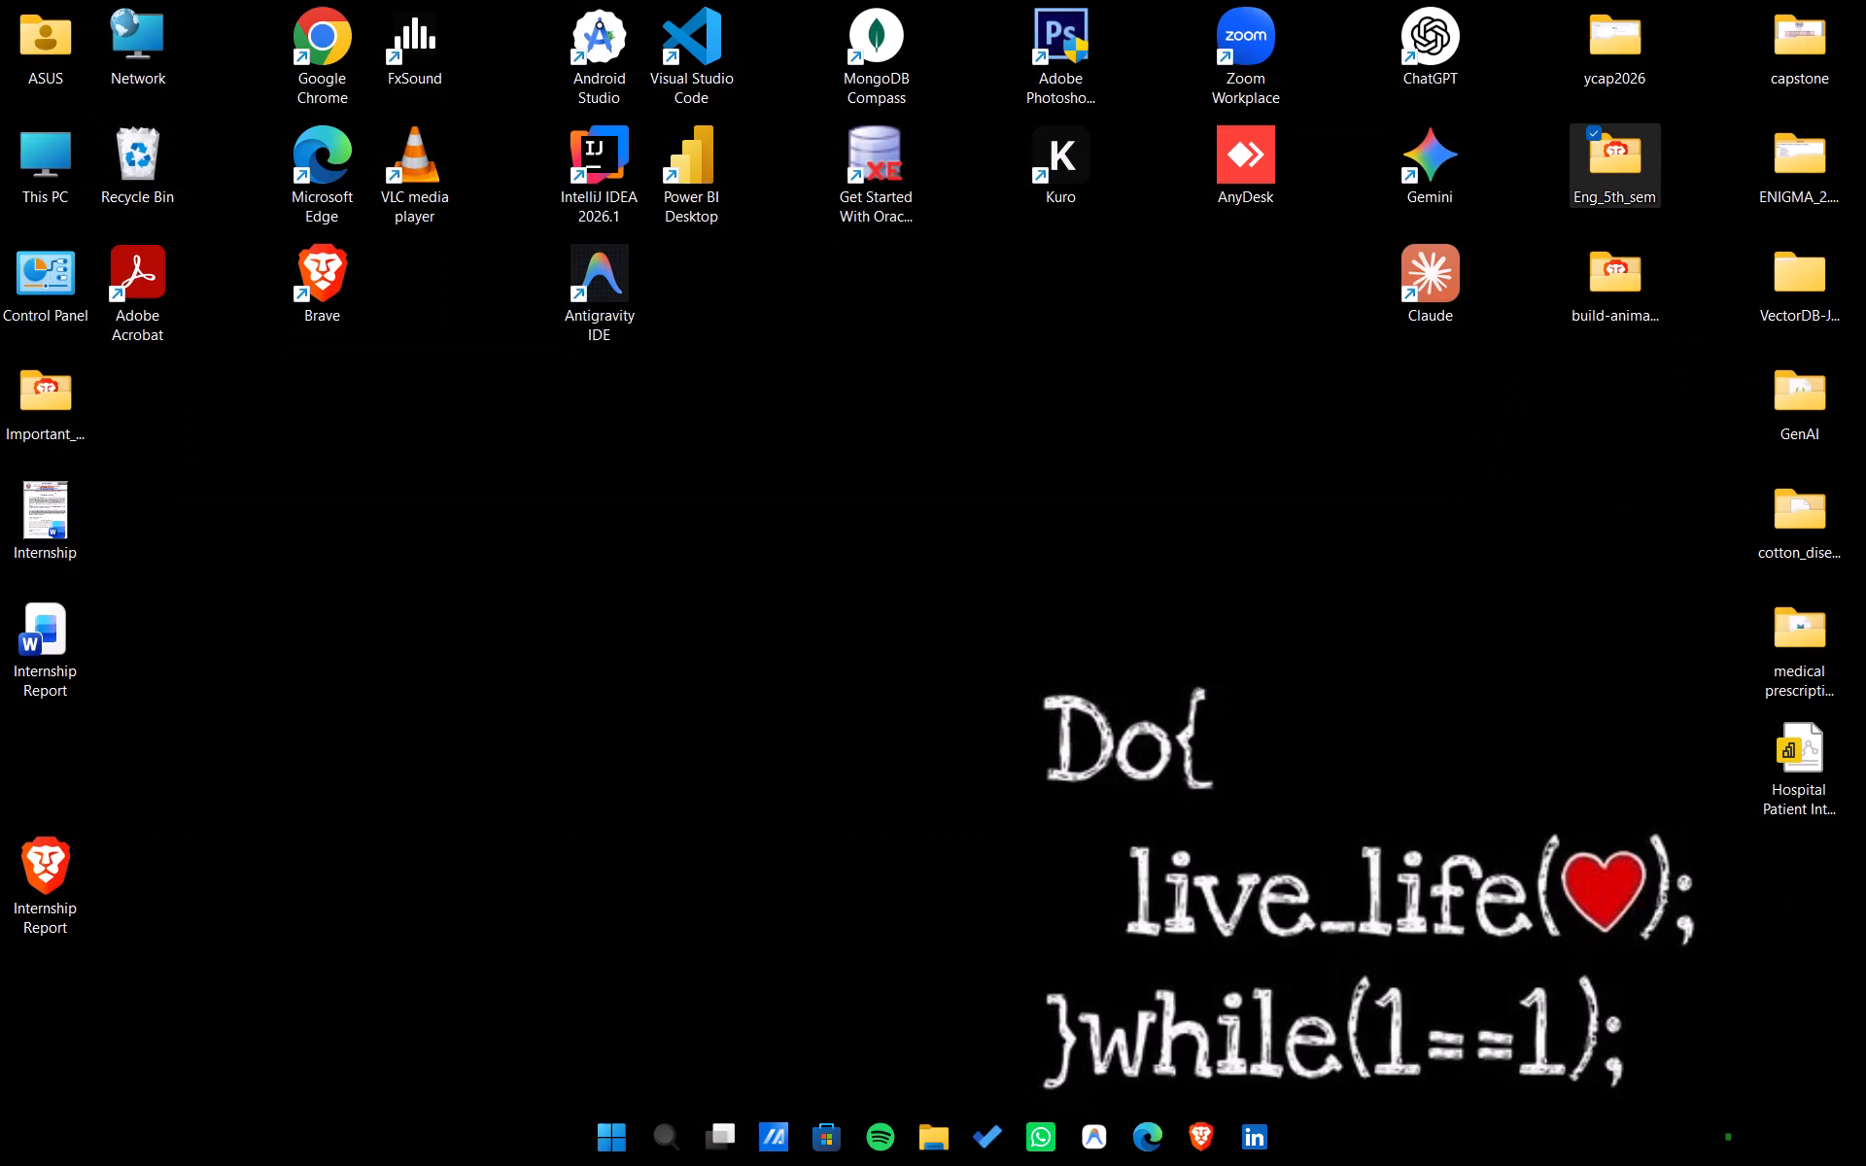
Select both the Word and PDF versions of Internship Report on the desktop.
{"action": "left_click", "coordinate": [62, 685]}
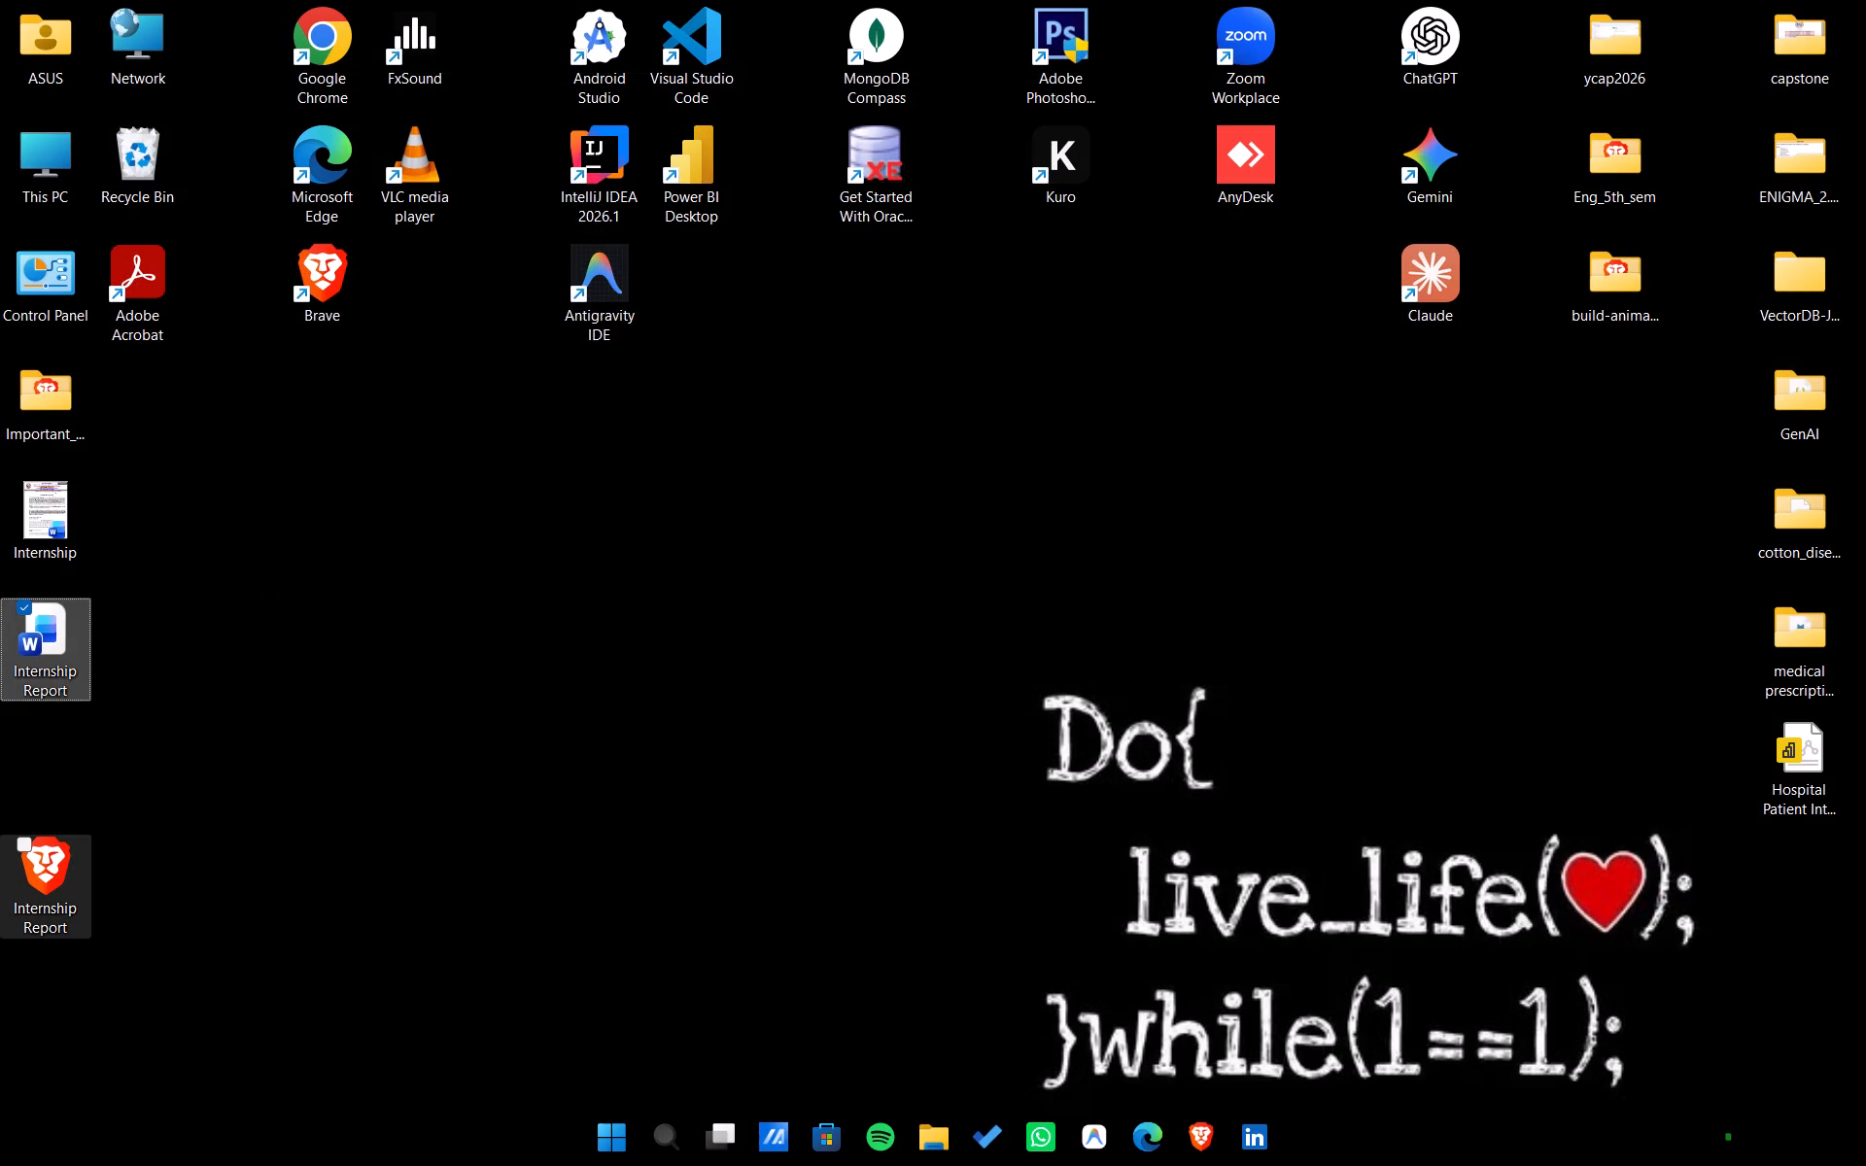
{"action": "left_click", "coordinate": [49, 874], "text": "ctrl"}
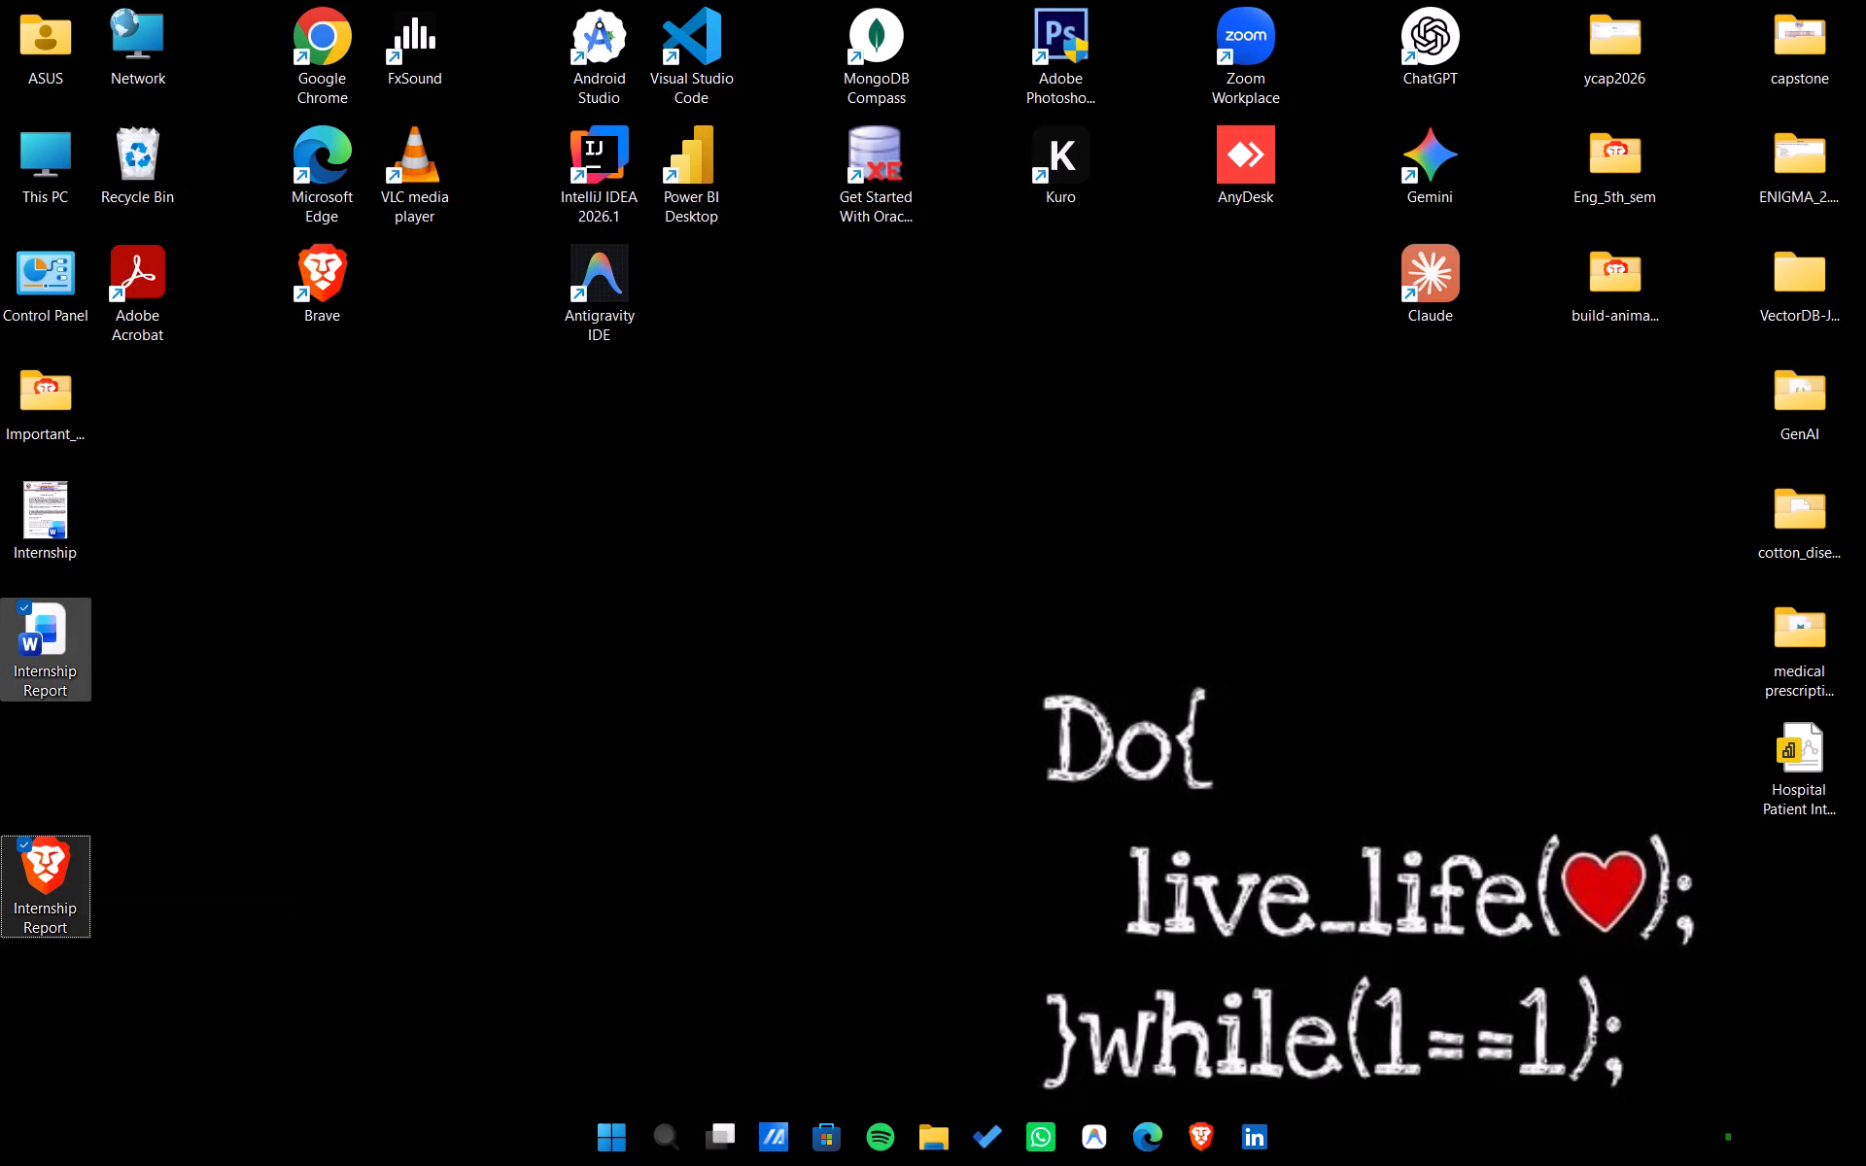
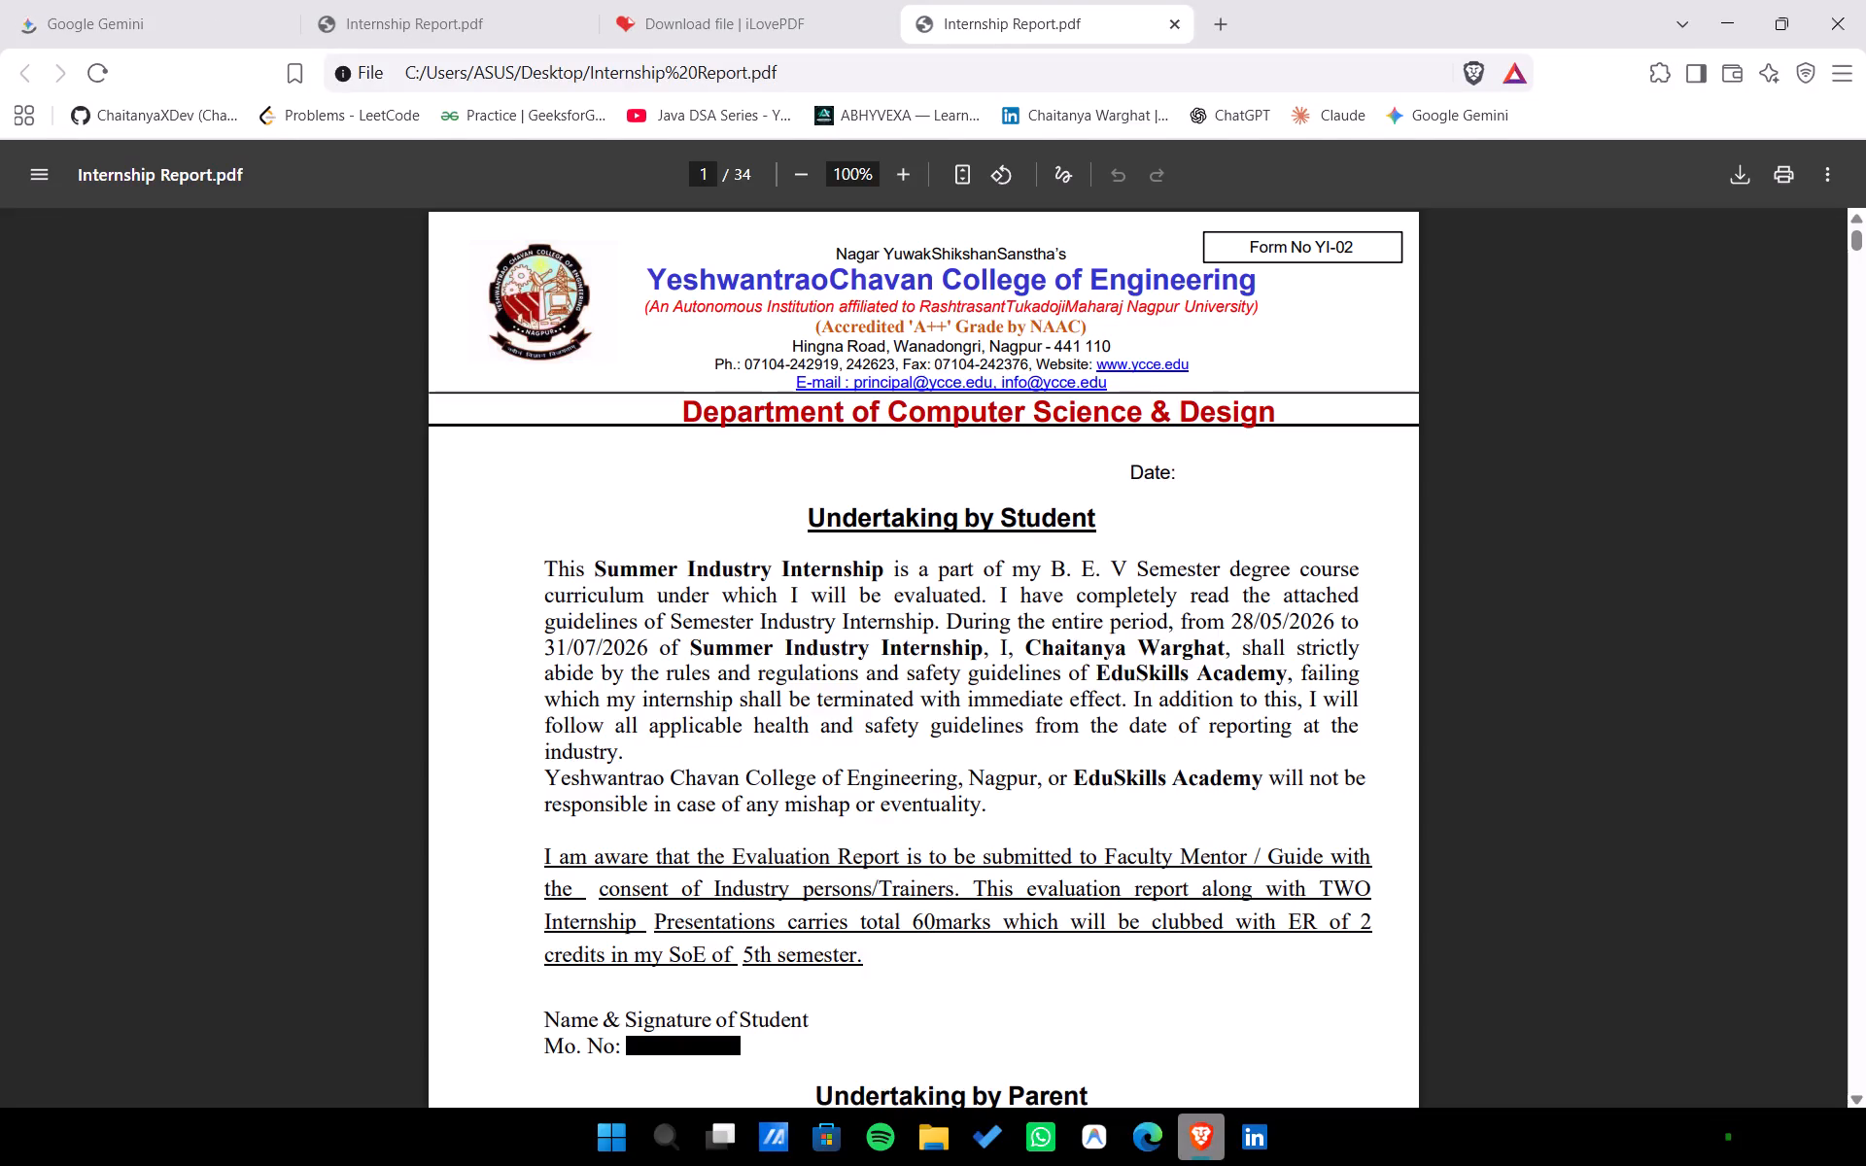
Review the front pages of the Desktop Internship Report PDF, from the student undertaking to the guide and HOD signature page.
{"action": "scroll", "coordinate": [1095, 604], "scroll_direction": "down", "scroll_amount": 1}
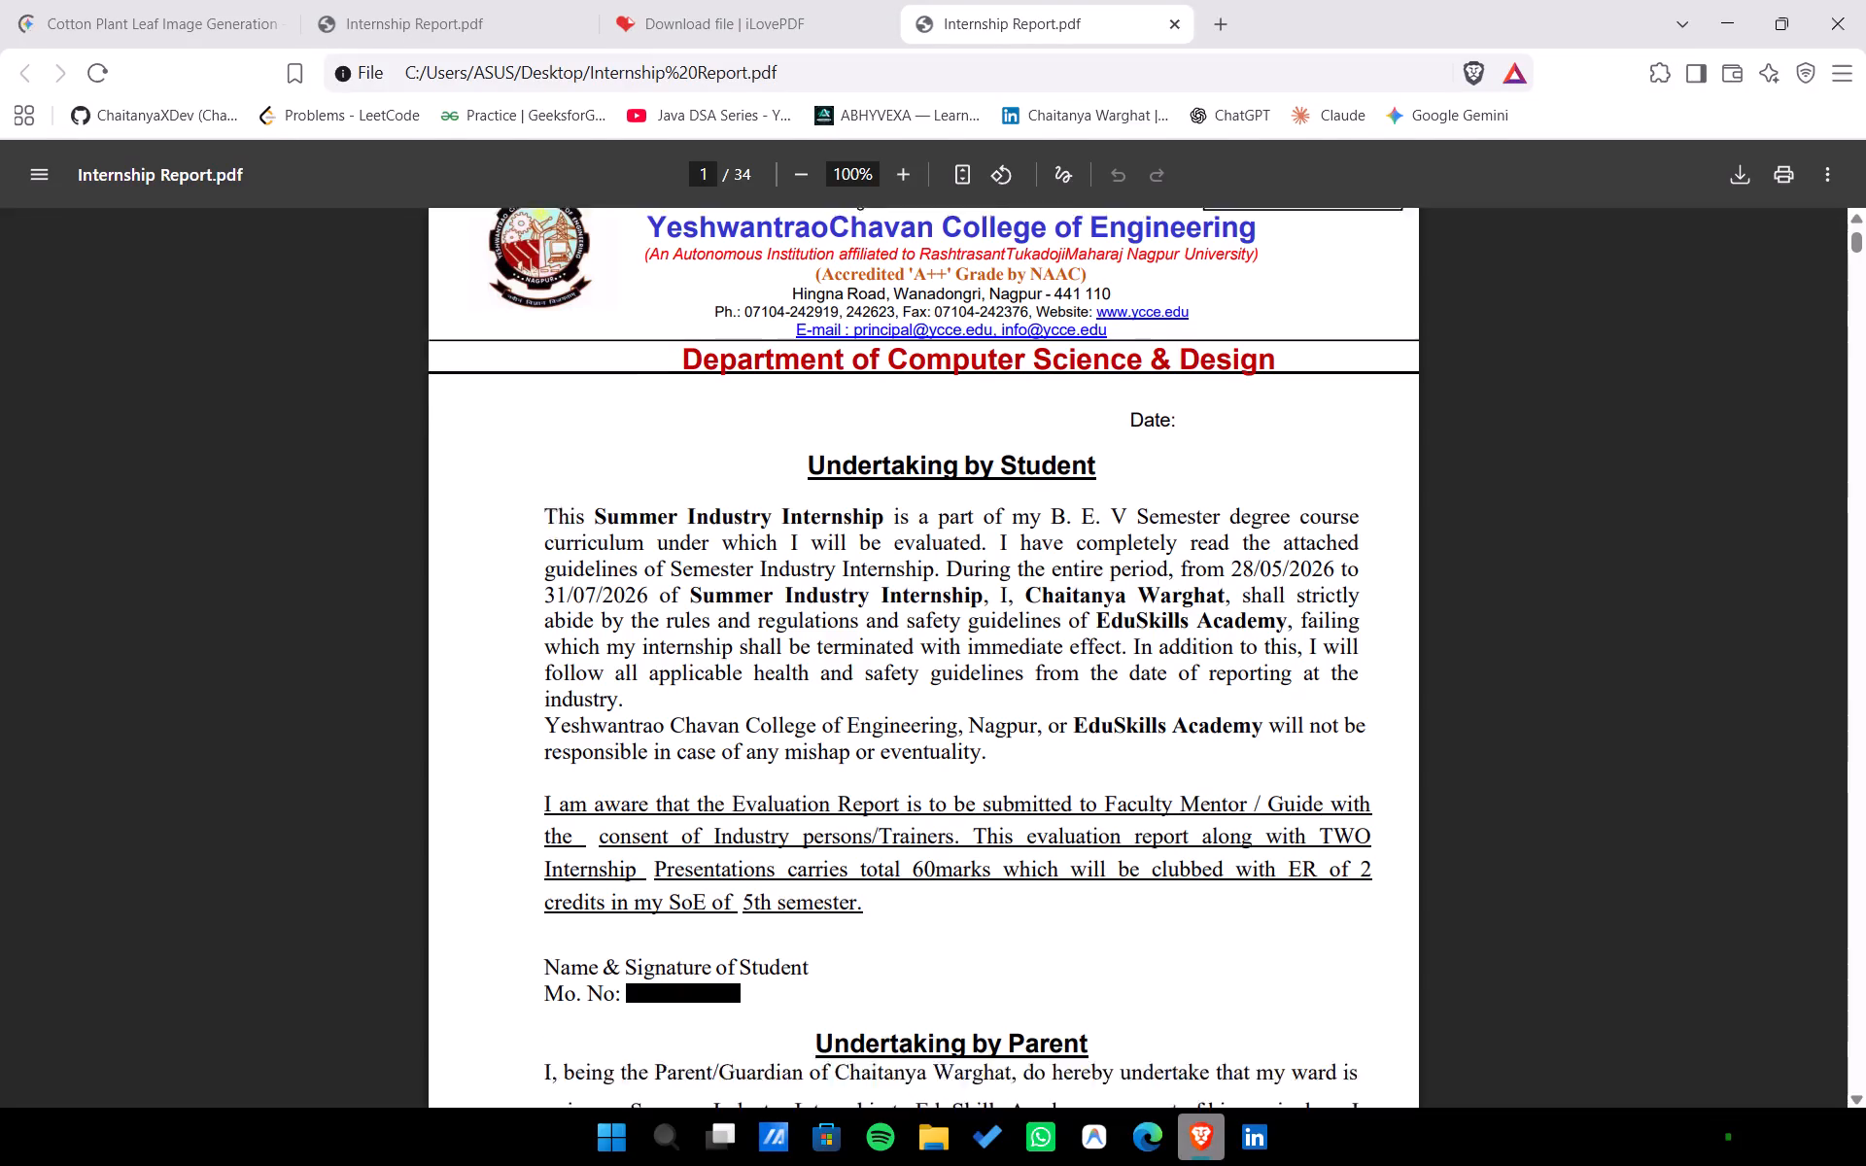
{"action": "scroll", "coordinate": [1095, 604], "scroll_direction": "down", "scroll_amount": 3}
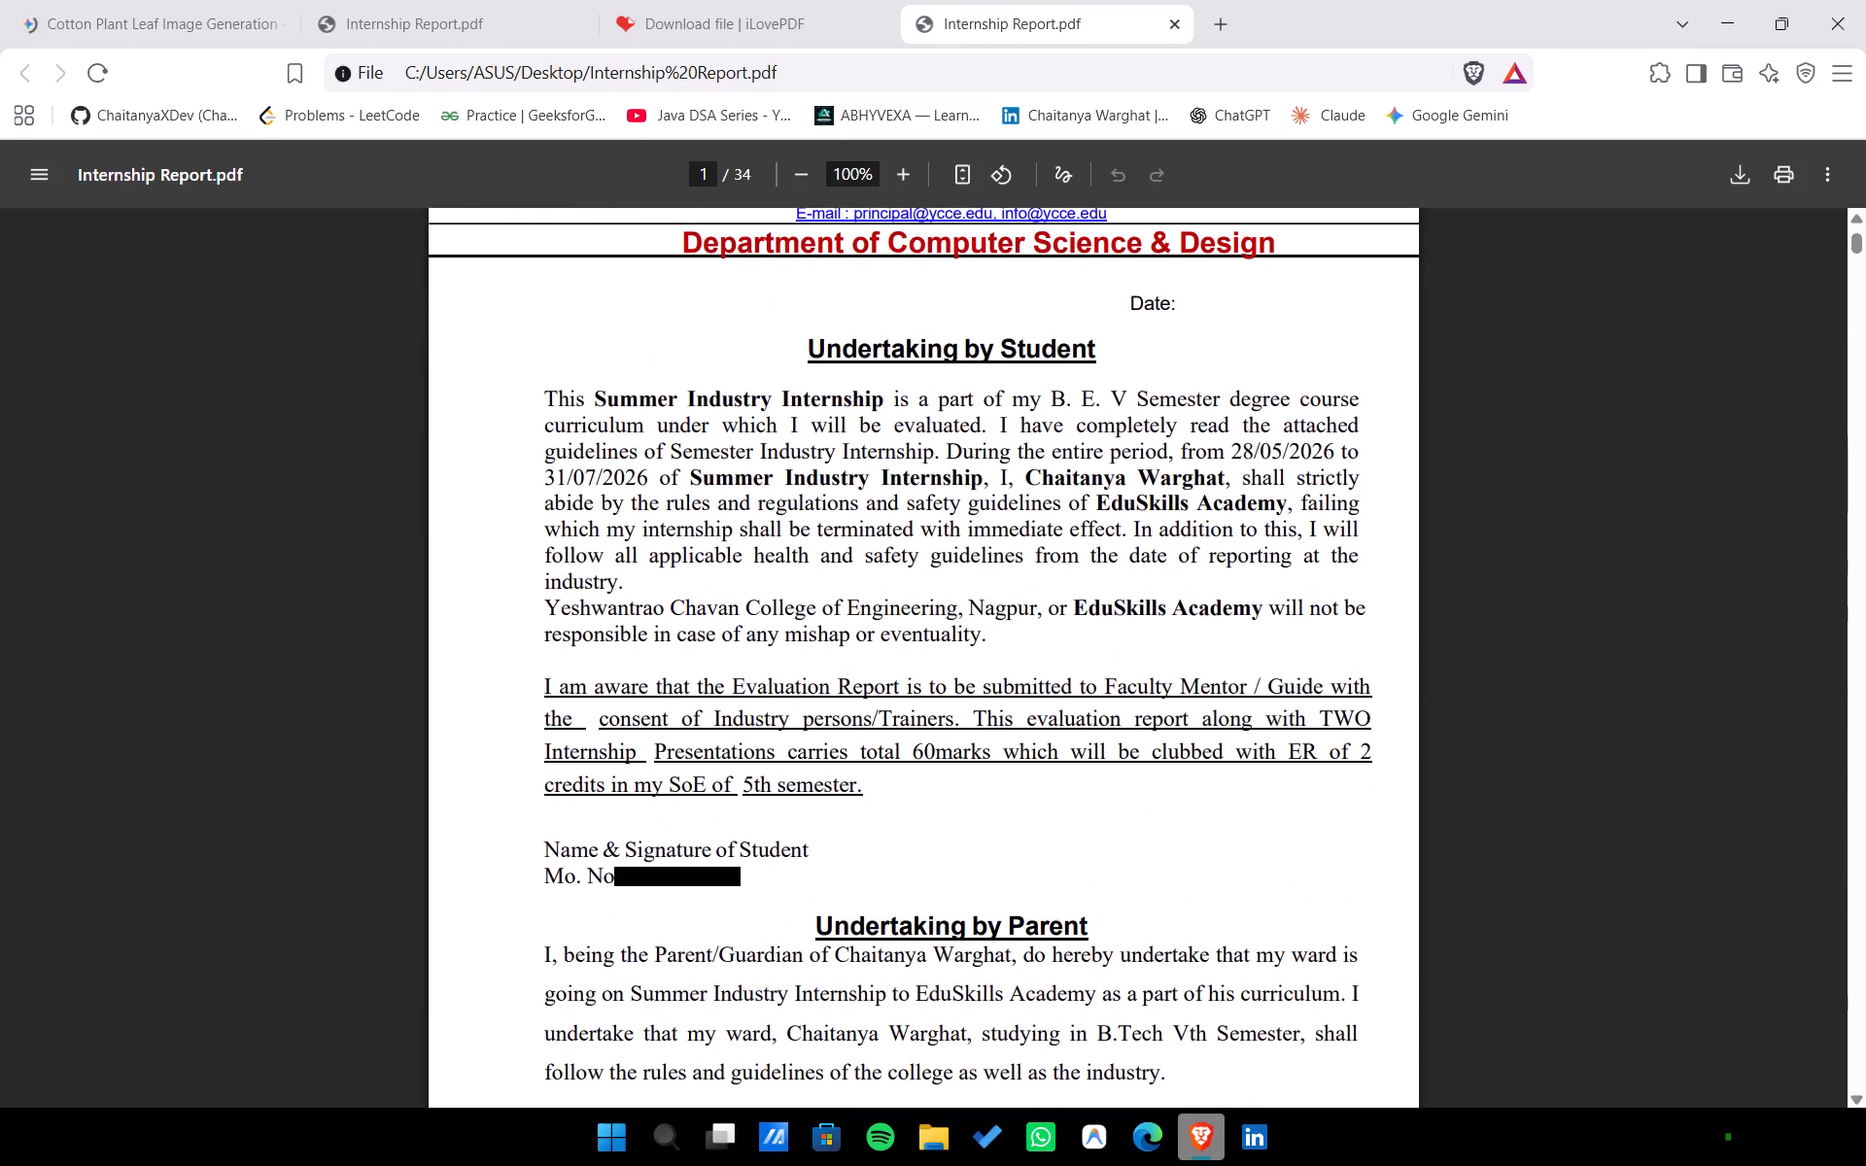
{"action": "scroll", "coordinate": [1095, 604], "scroll_direction": "down", "scroll_amount": 4}
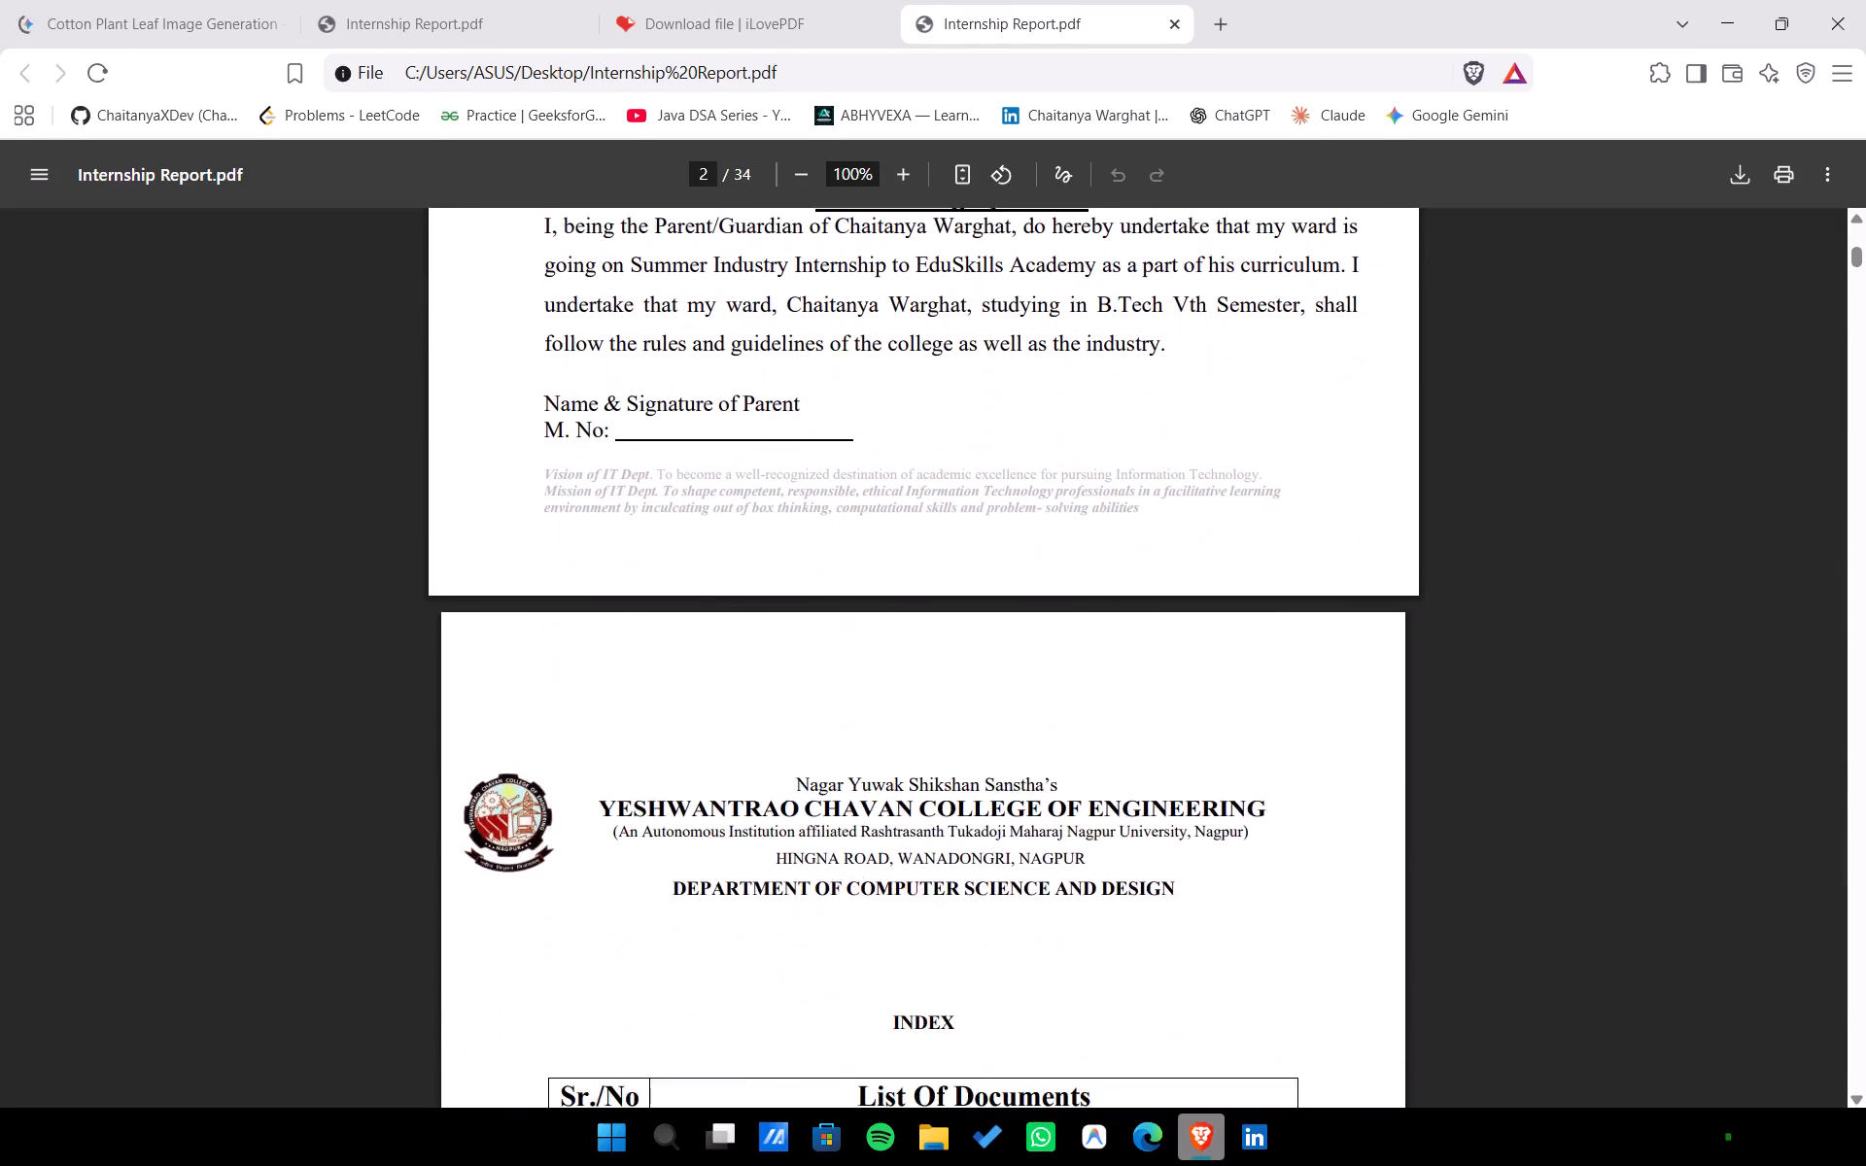
{"action": "scroll", "coordinate": [1095, 604], "scroll_direction": "down", "scroll_amount": 7}
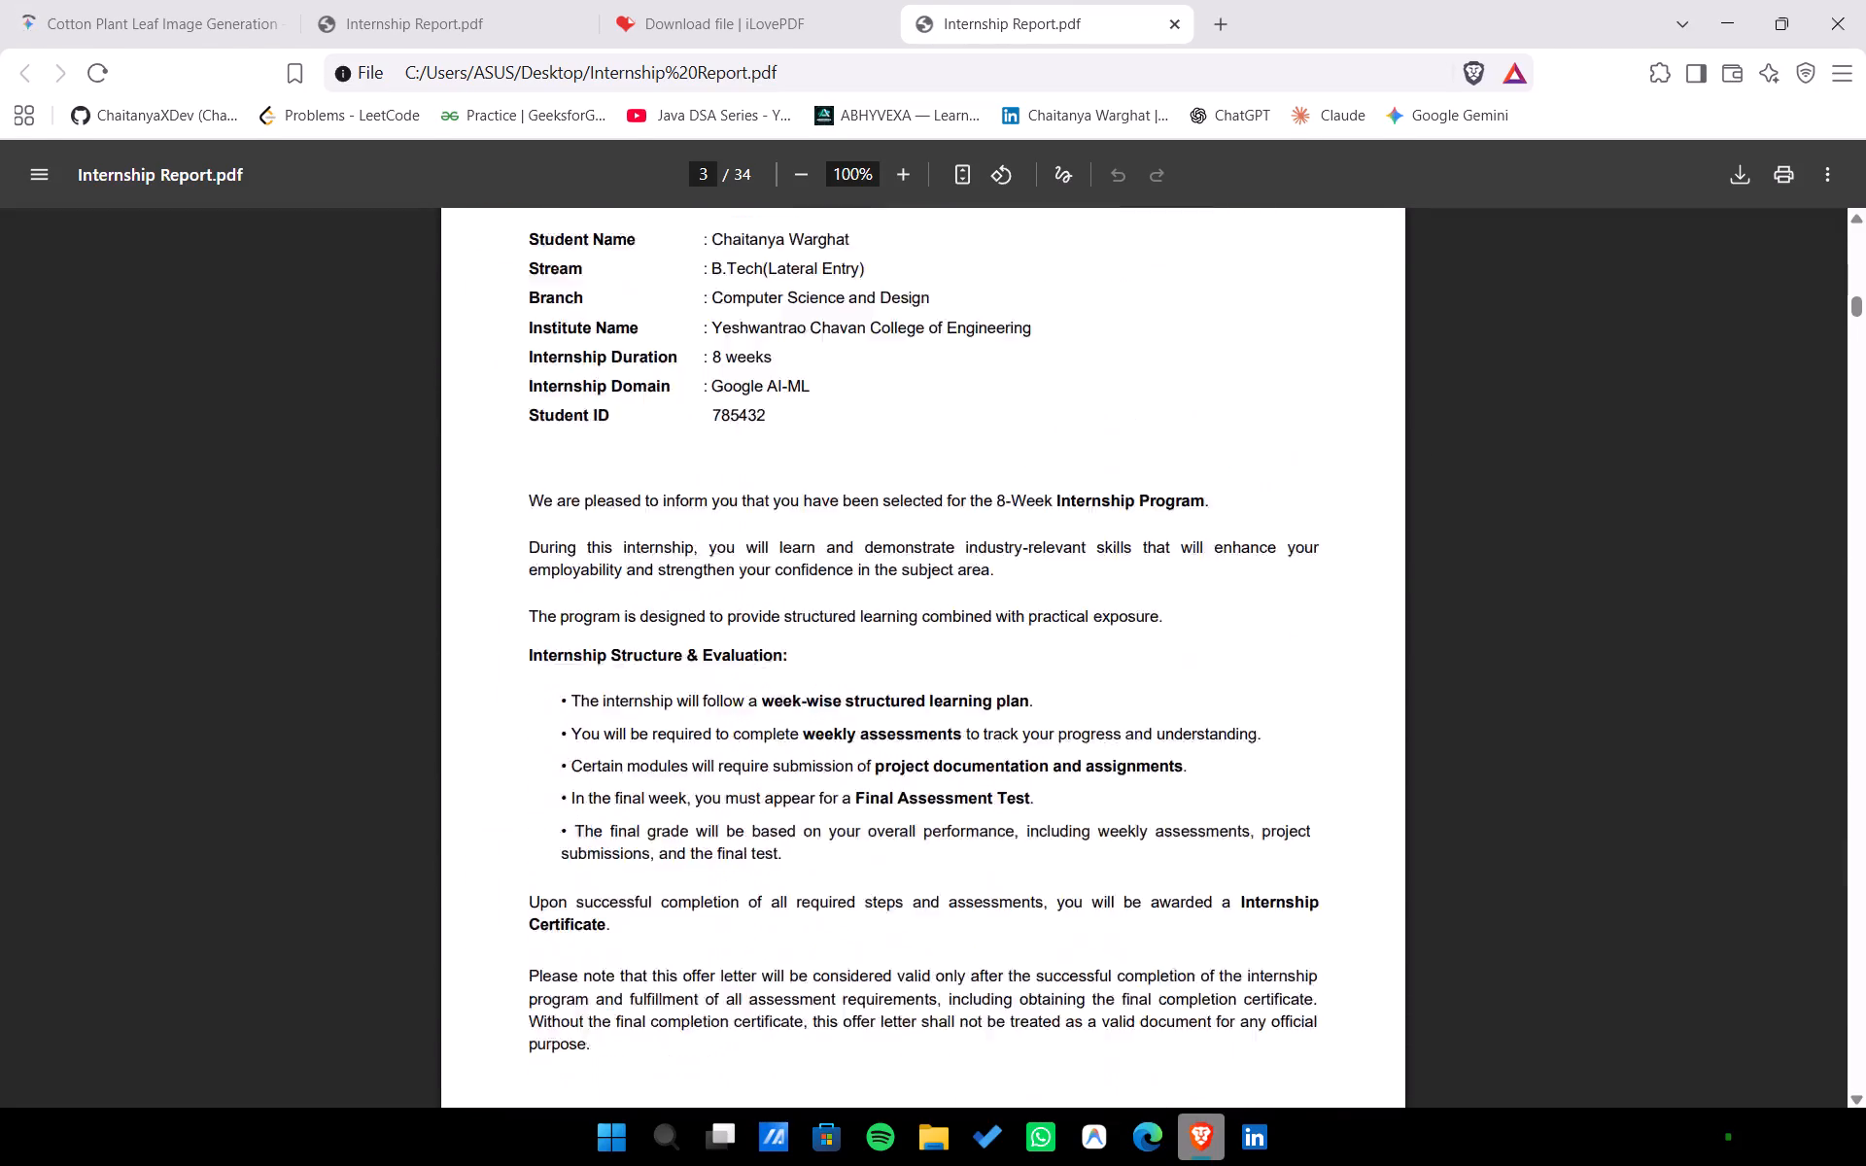
{"action": "scroll", "coordinate": [1095, 604], "scroll_direction": "down", "scroll_amount": 10}
{"action": "scroll", "coordinate": [1095, 604], "scroll_direction": "up", "scroll_amount": 1}
{"action": "scroll", "coordinate": [1095, 604], "scroll_direction": "down", "scroll_amount": 1}
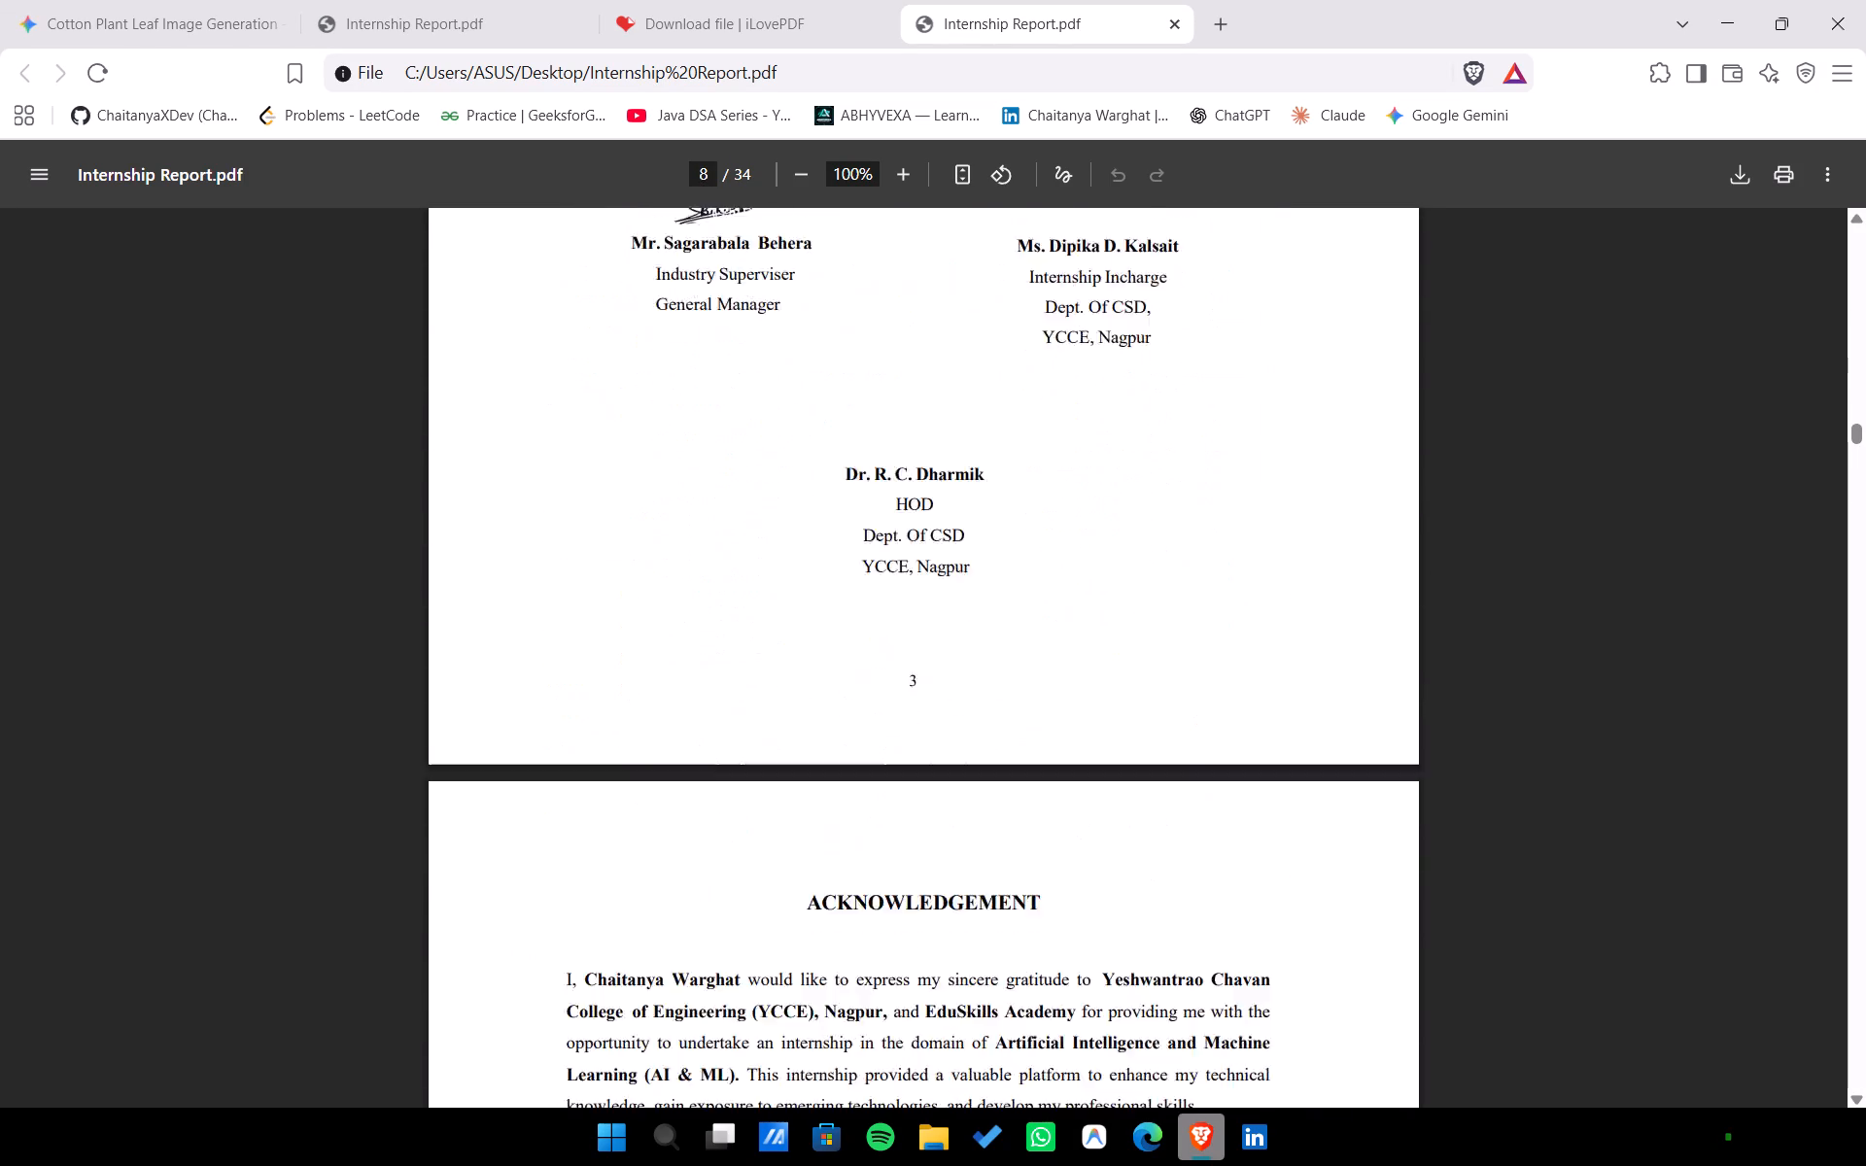
{"action": "scroll", "coordinate": [1095, 604], "scroll_direction": "down", "scroll_amount": 1}
{"action": "scroll", "coordinate": [1095, 604], "scroll_direction": "up", "scroll_amount": 8}
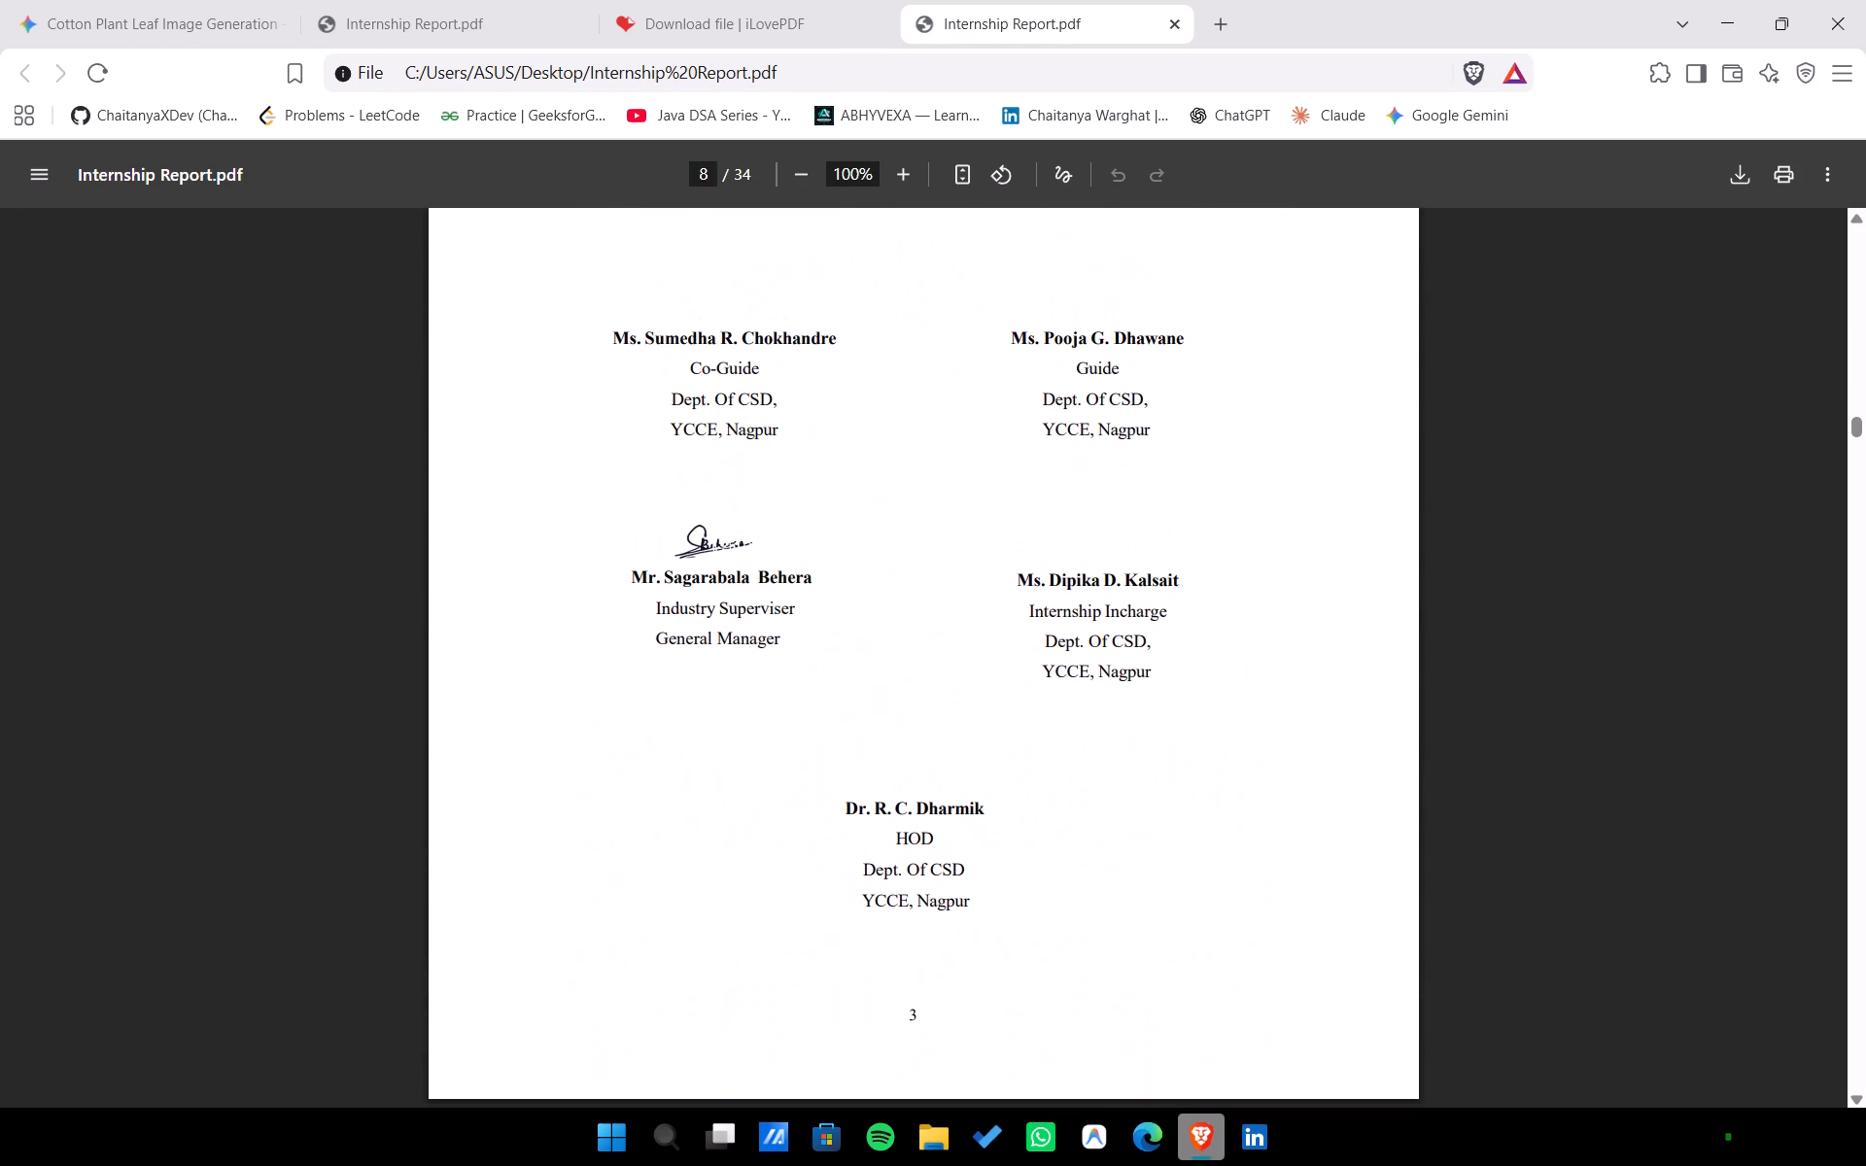
{"action": "scroll", "coordinate": [1265, 522], "scroll_direction": "up", "scroll_amount": 1}
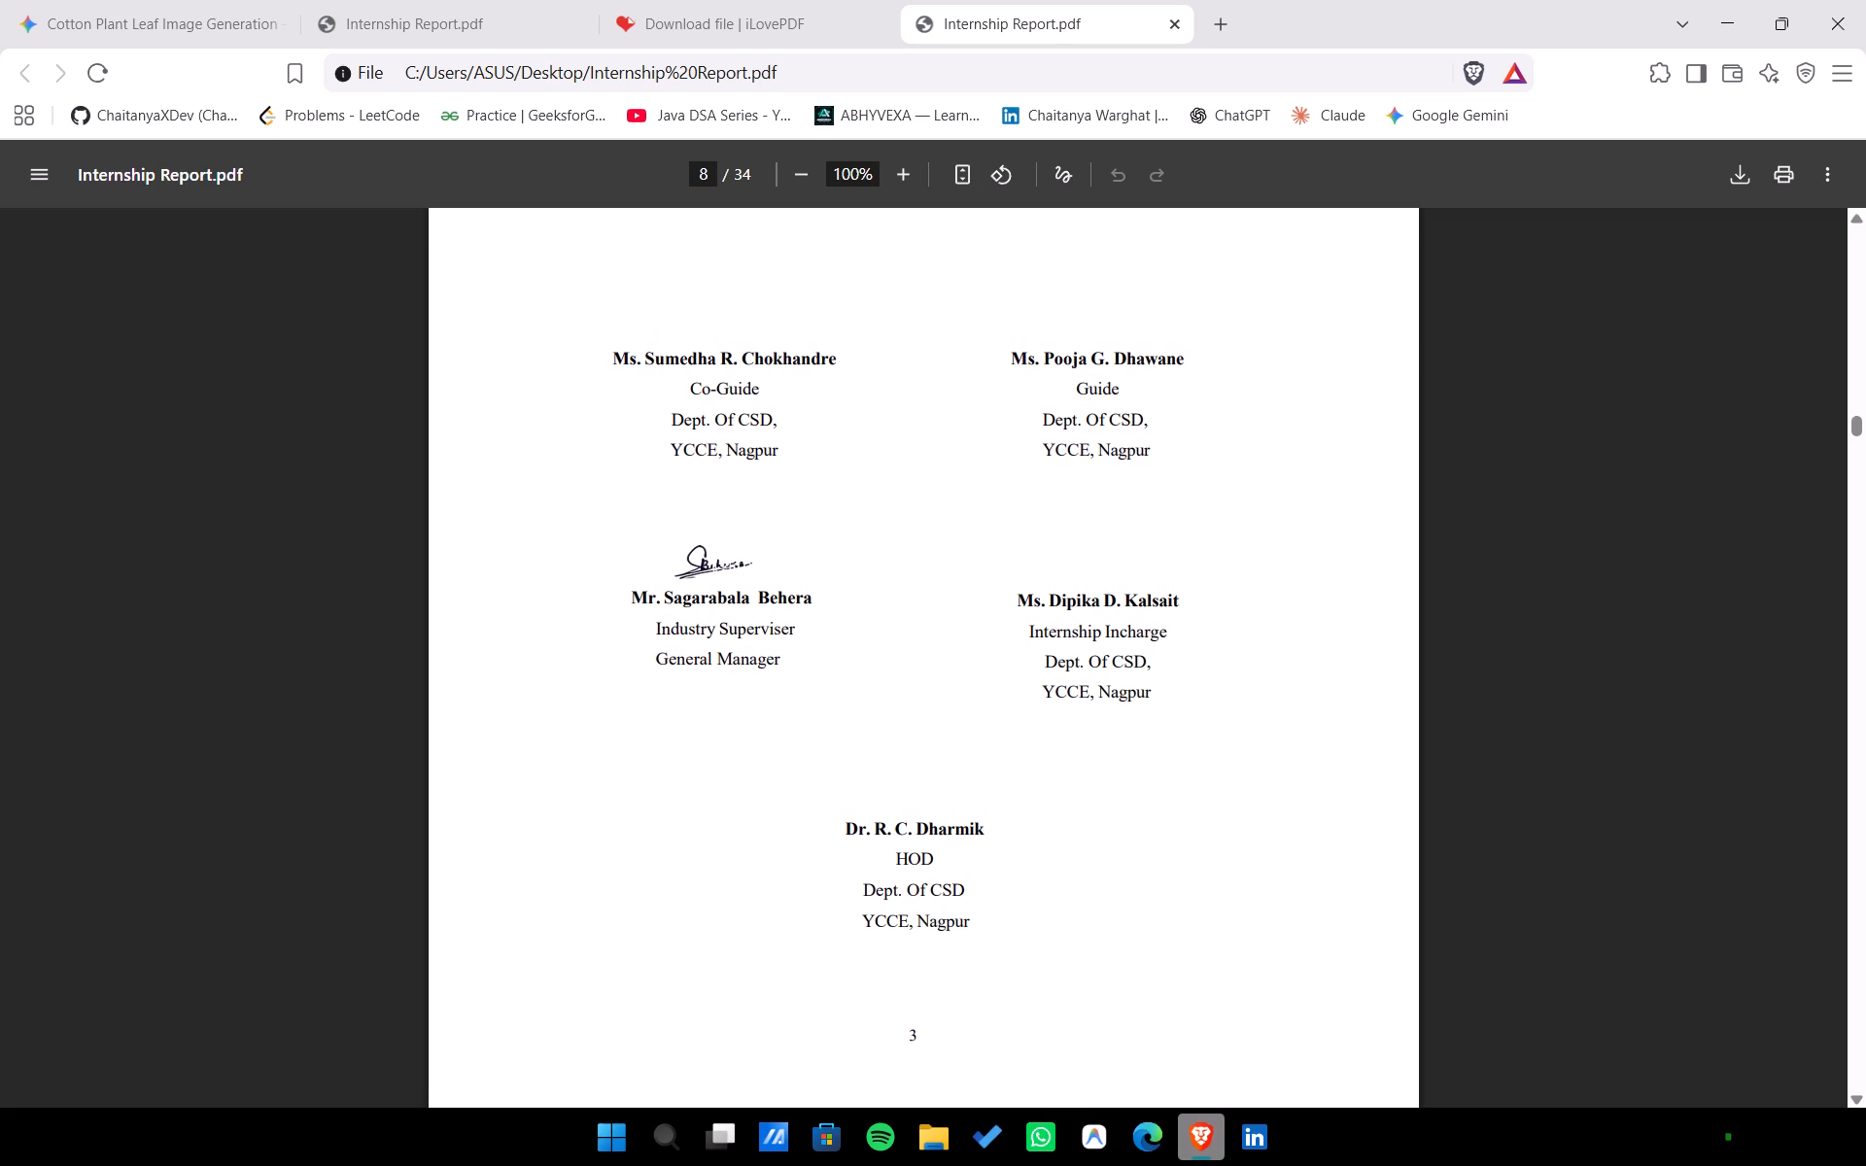
Review the remaining pages of the report PDF, from the acknowledgement through to the internship certificate on the last page.
{"action": "scroll", "coordinate": [1265, 522], "scroll_direction": "down", "scroll_amount": 11}
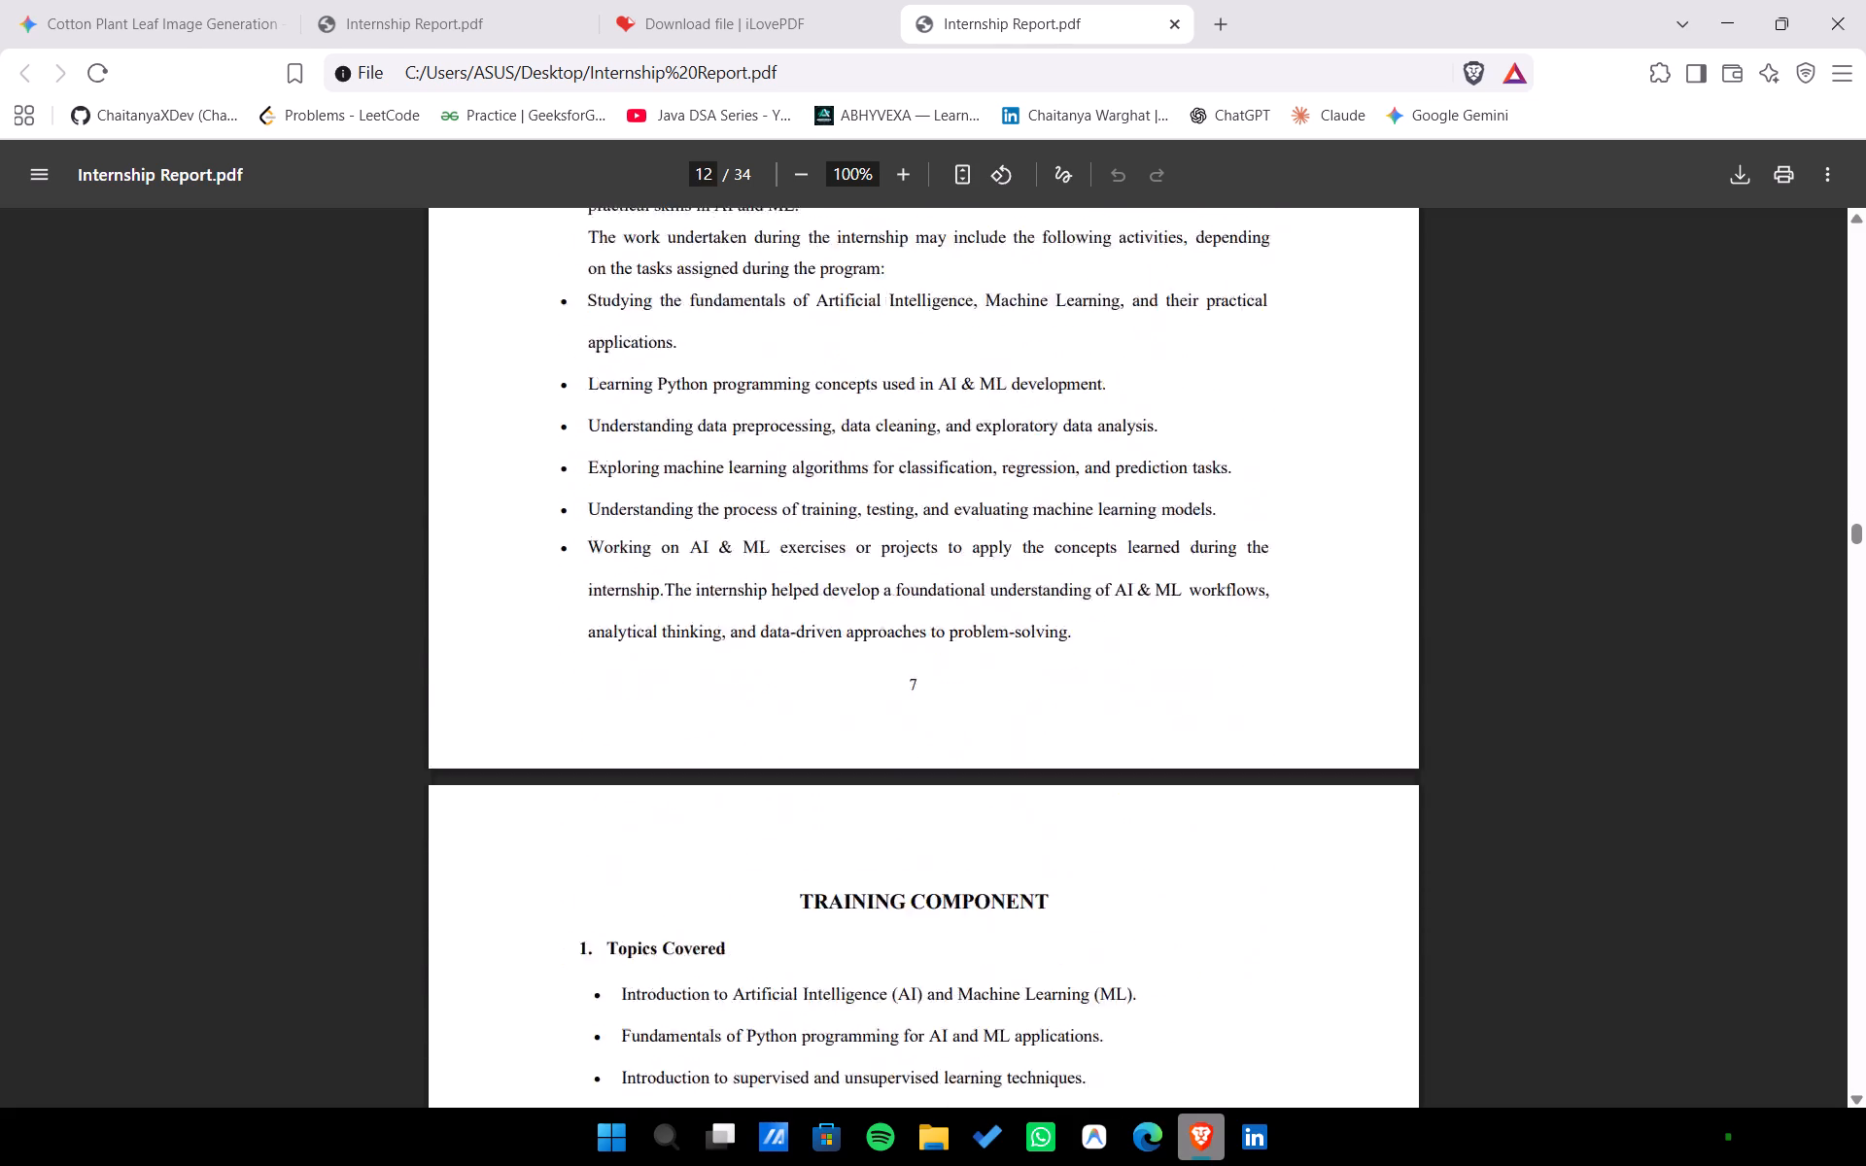
{"action": "scroll", "coordinate": [1265, 522], "scroll_direction": "down", "scroll_amount": 20}
{"action": "scroll", "coordinate": [1265, 522], "scroll_direction": "down", "scroll_amount": 20}
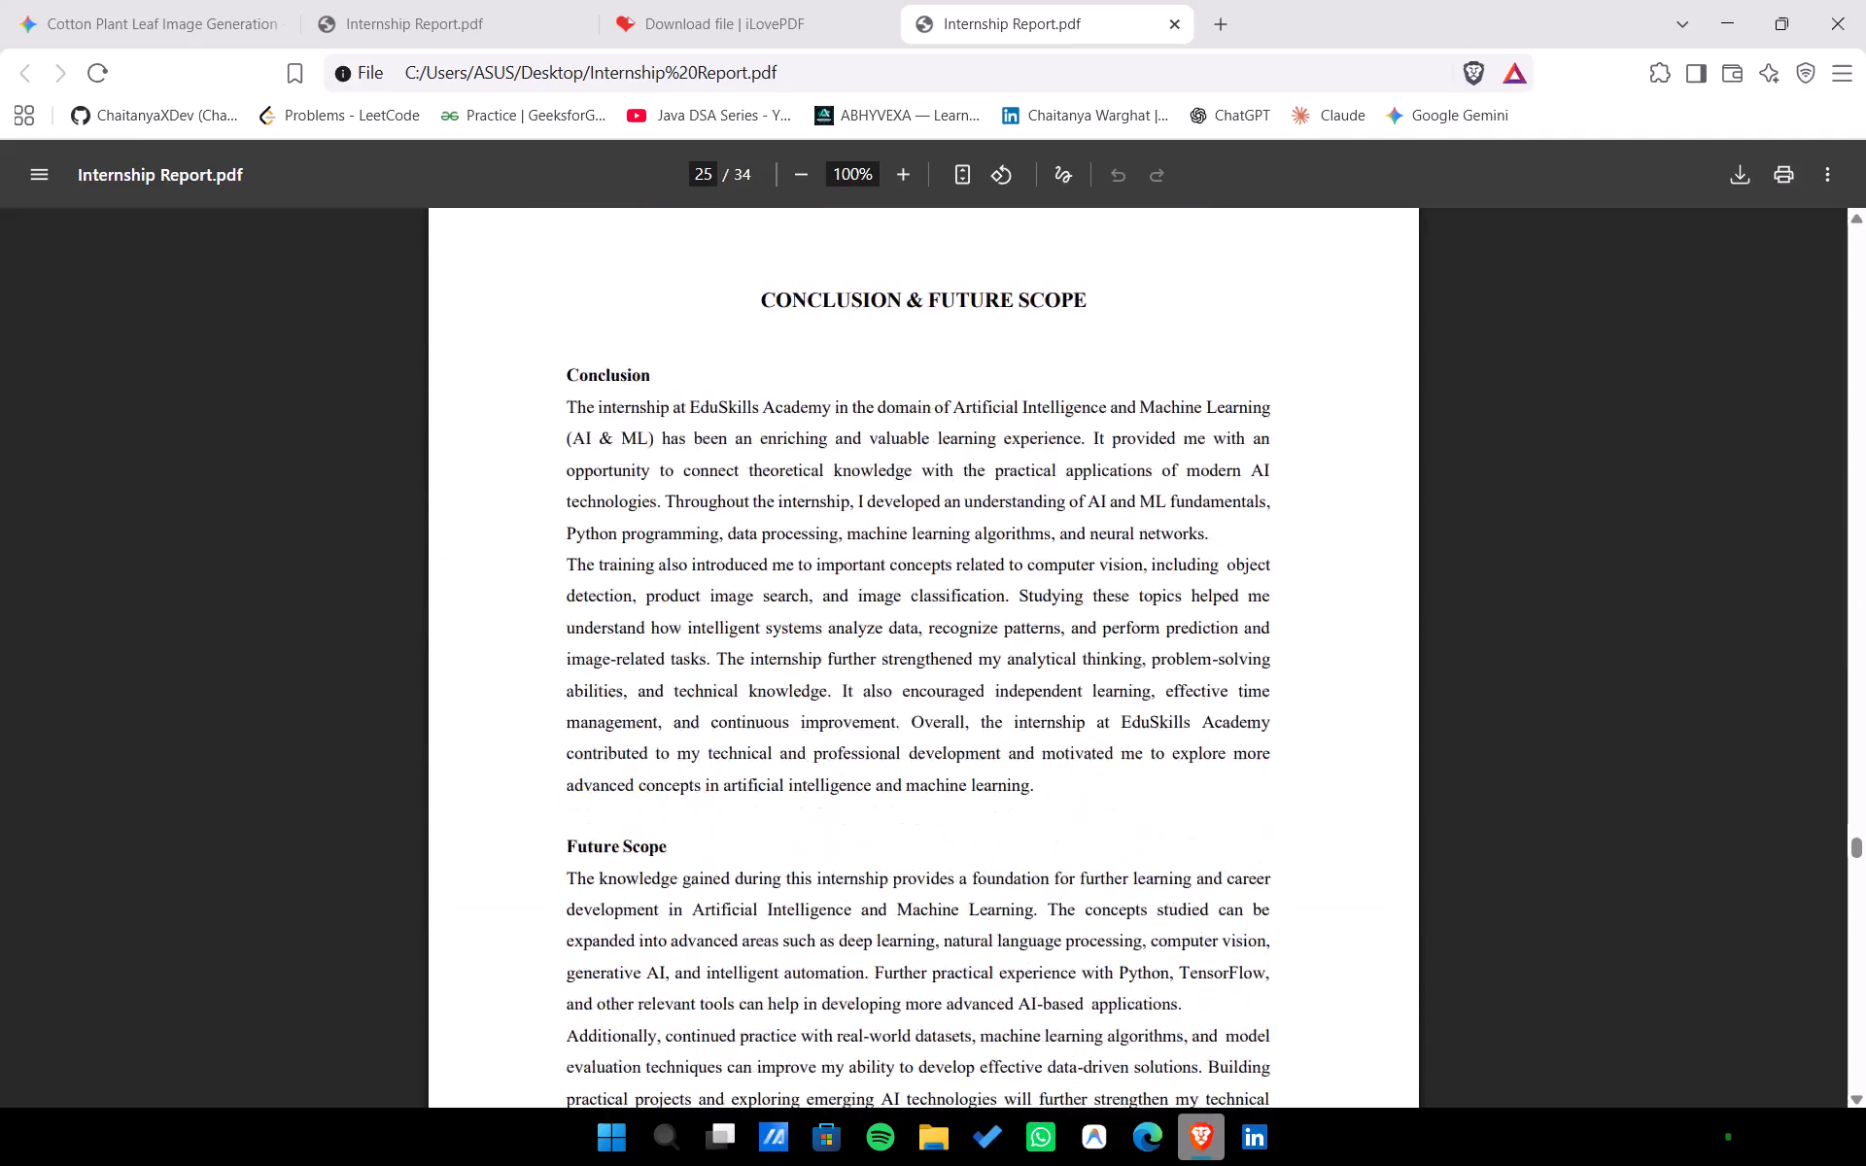
{"action": "scroll", "coordinate": [1265, 522], "scroll_direction": "down", "scroll_amount": 18}
{"action": "scroll", "coordinate": [1265, 522], "scroll_direction": "down", "scroll_amount": 7}
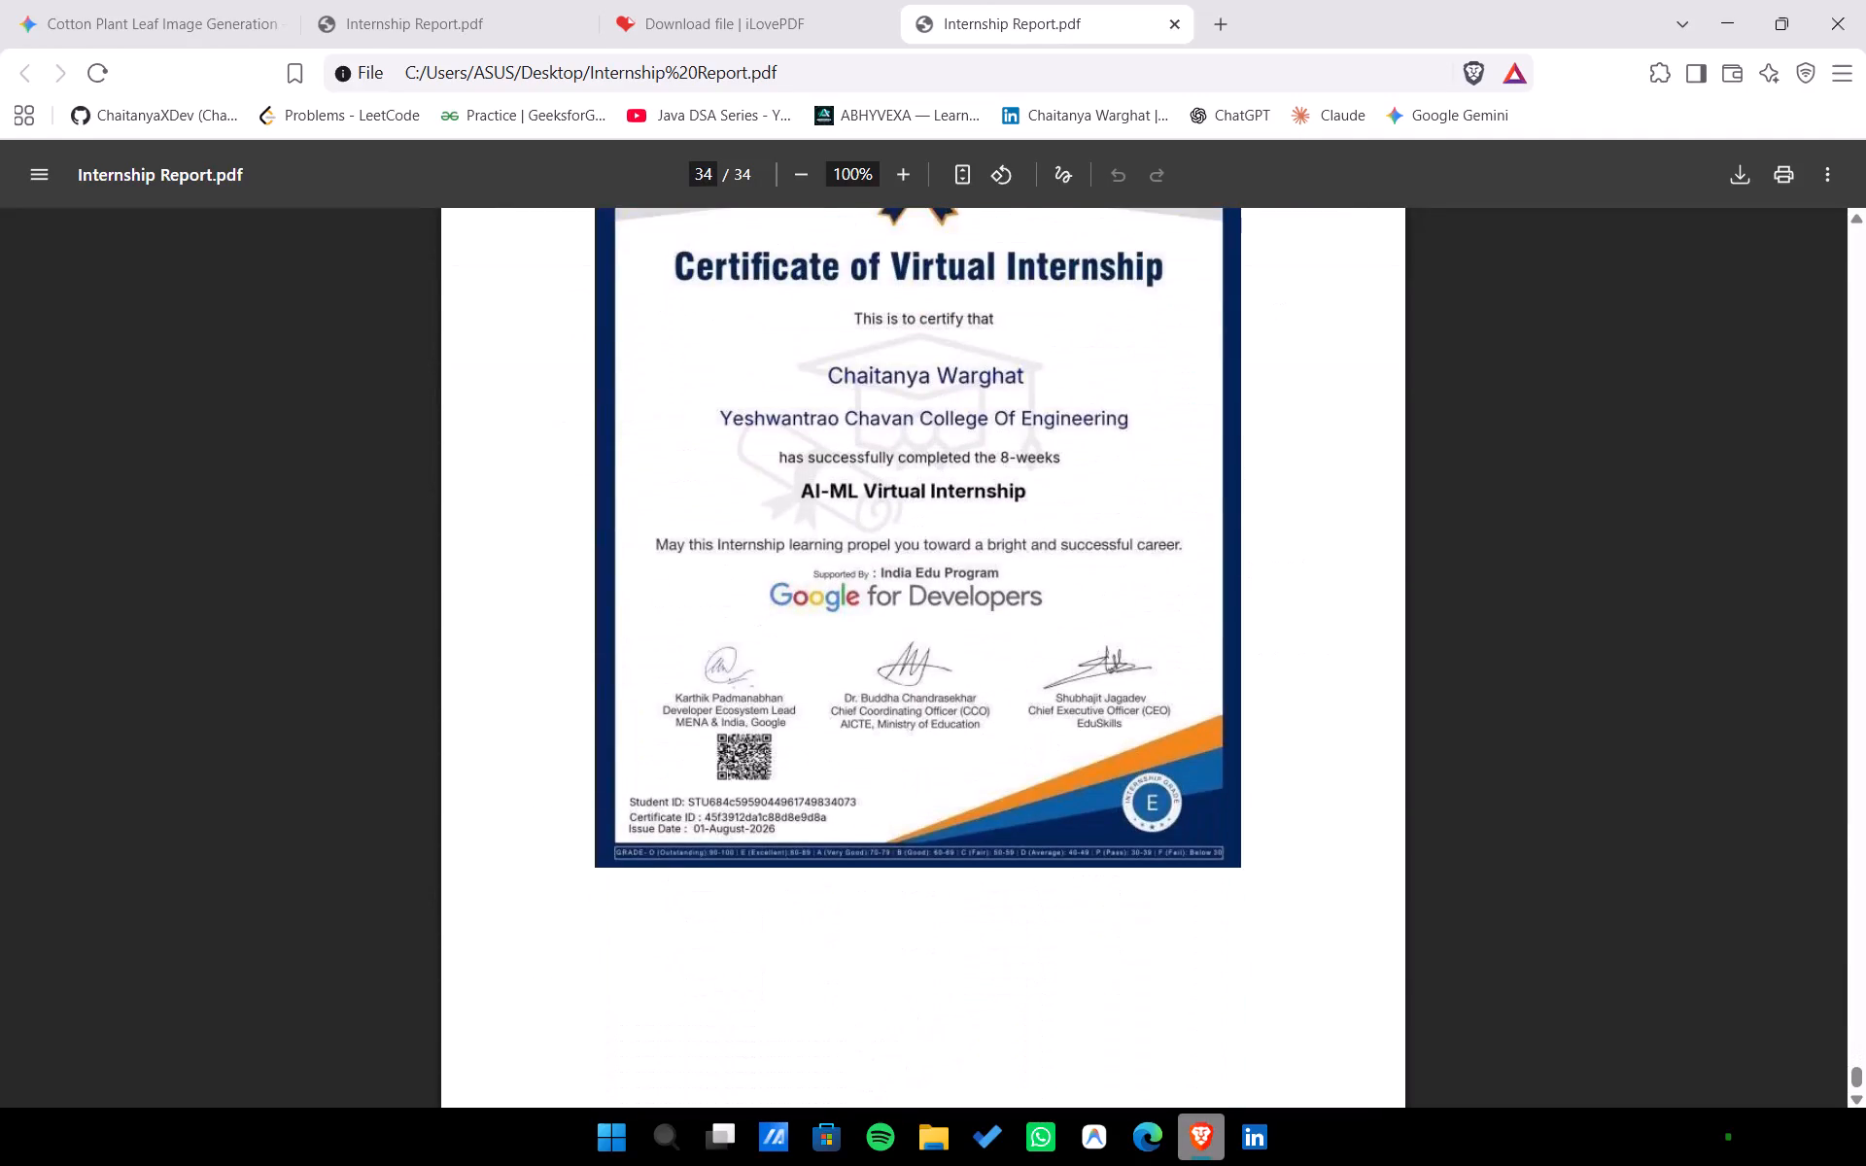
{"action": "scroll", "coordinate": [1265, 522], "scroll_direction": "down", "scroll_amount": 2}
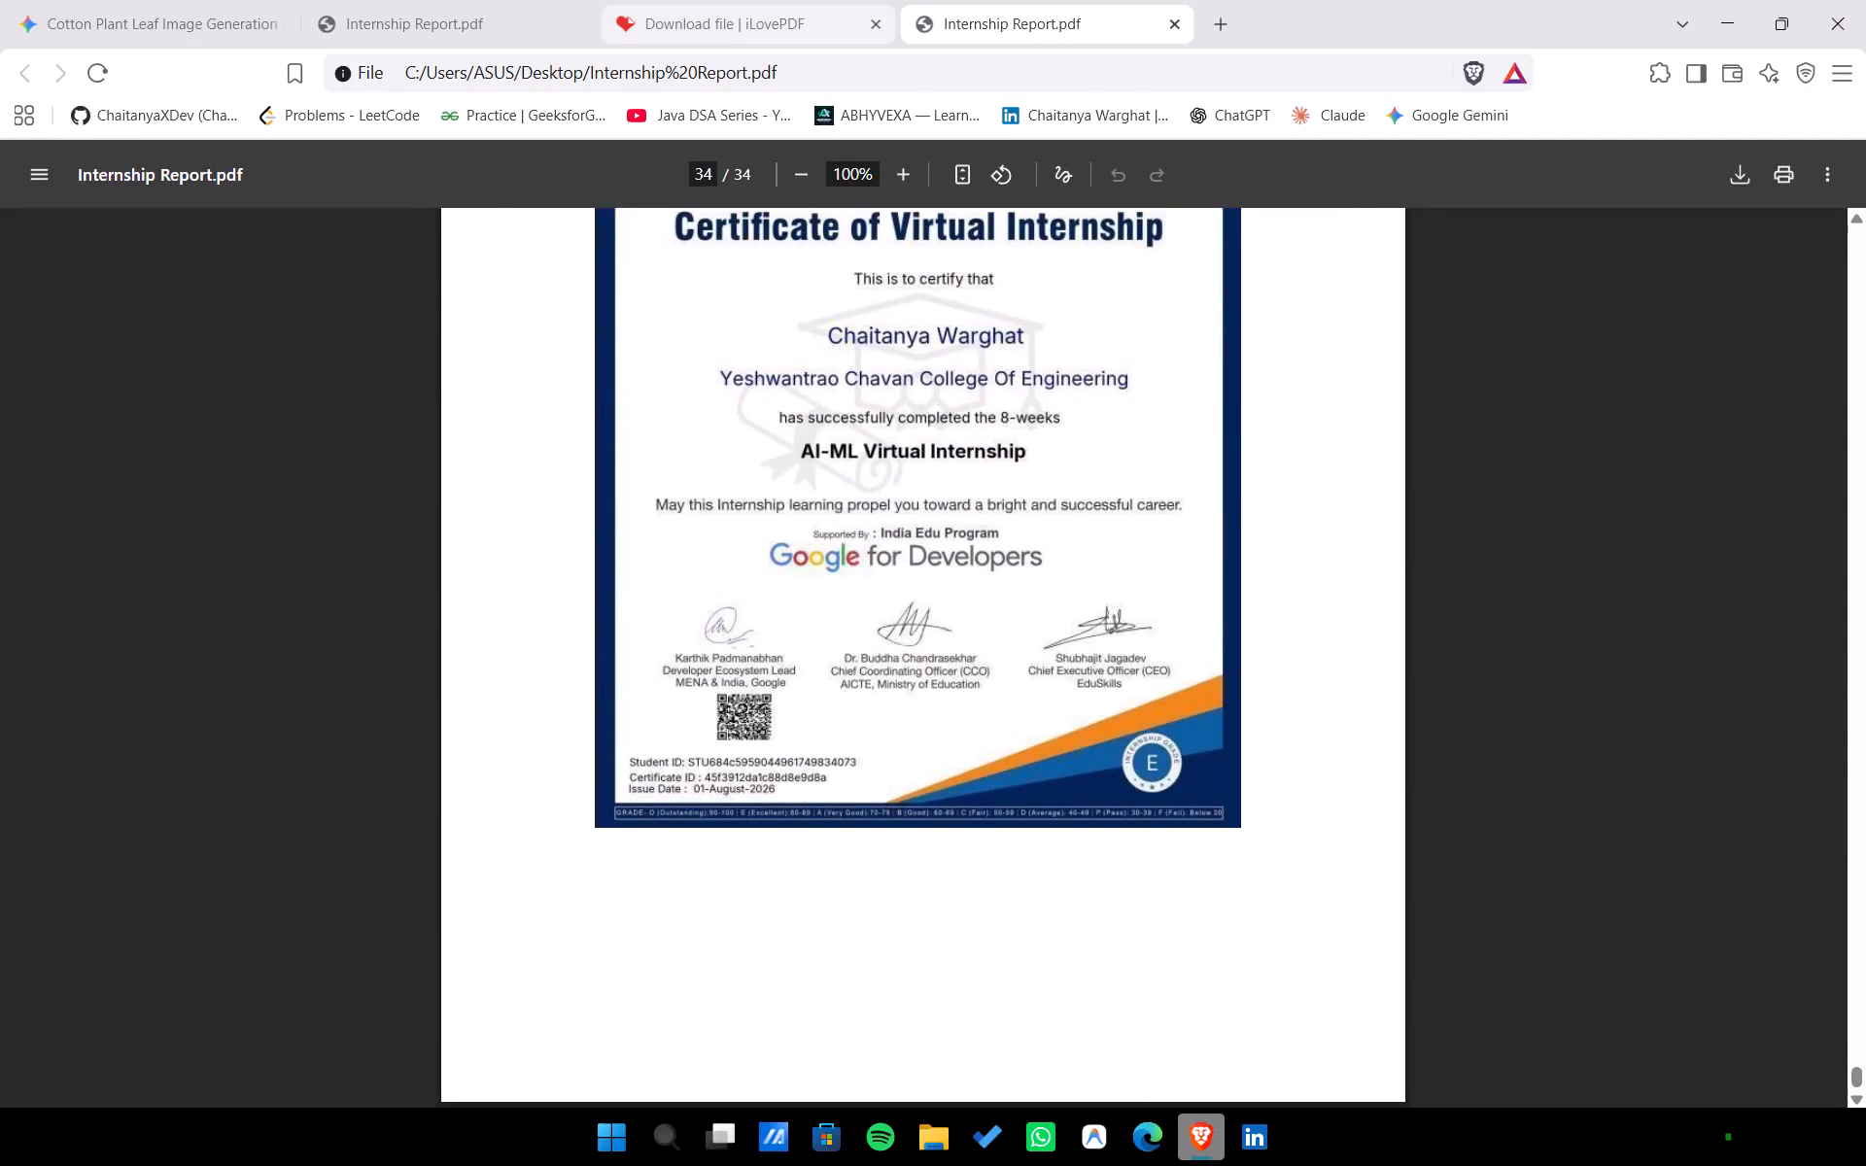
Close the iLovePDF, Desktop report PDF and Gemini pages, and exit the browser to return to the desktop.
{"action": "left_click", "coordinate": [661, 3]}
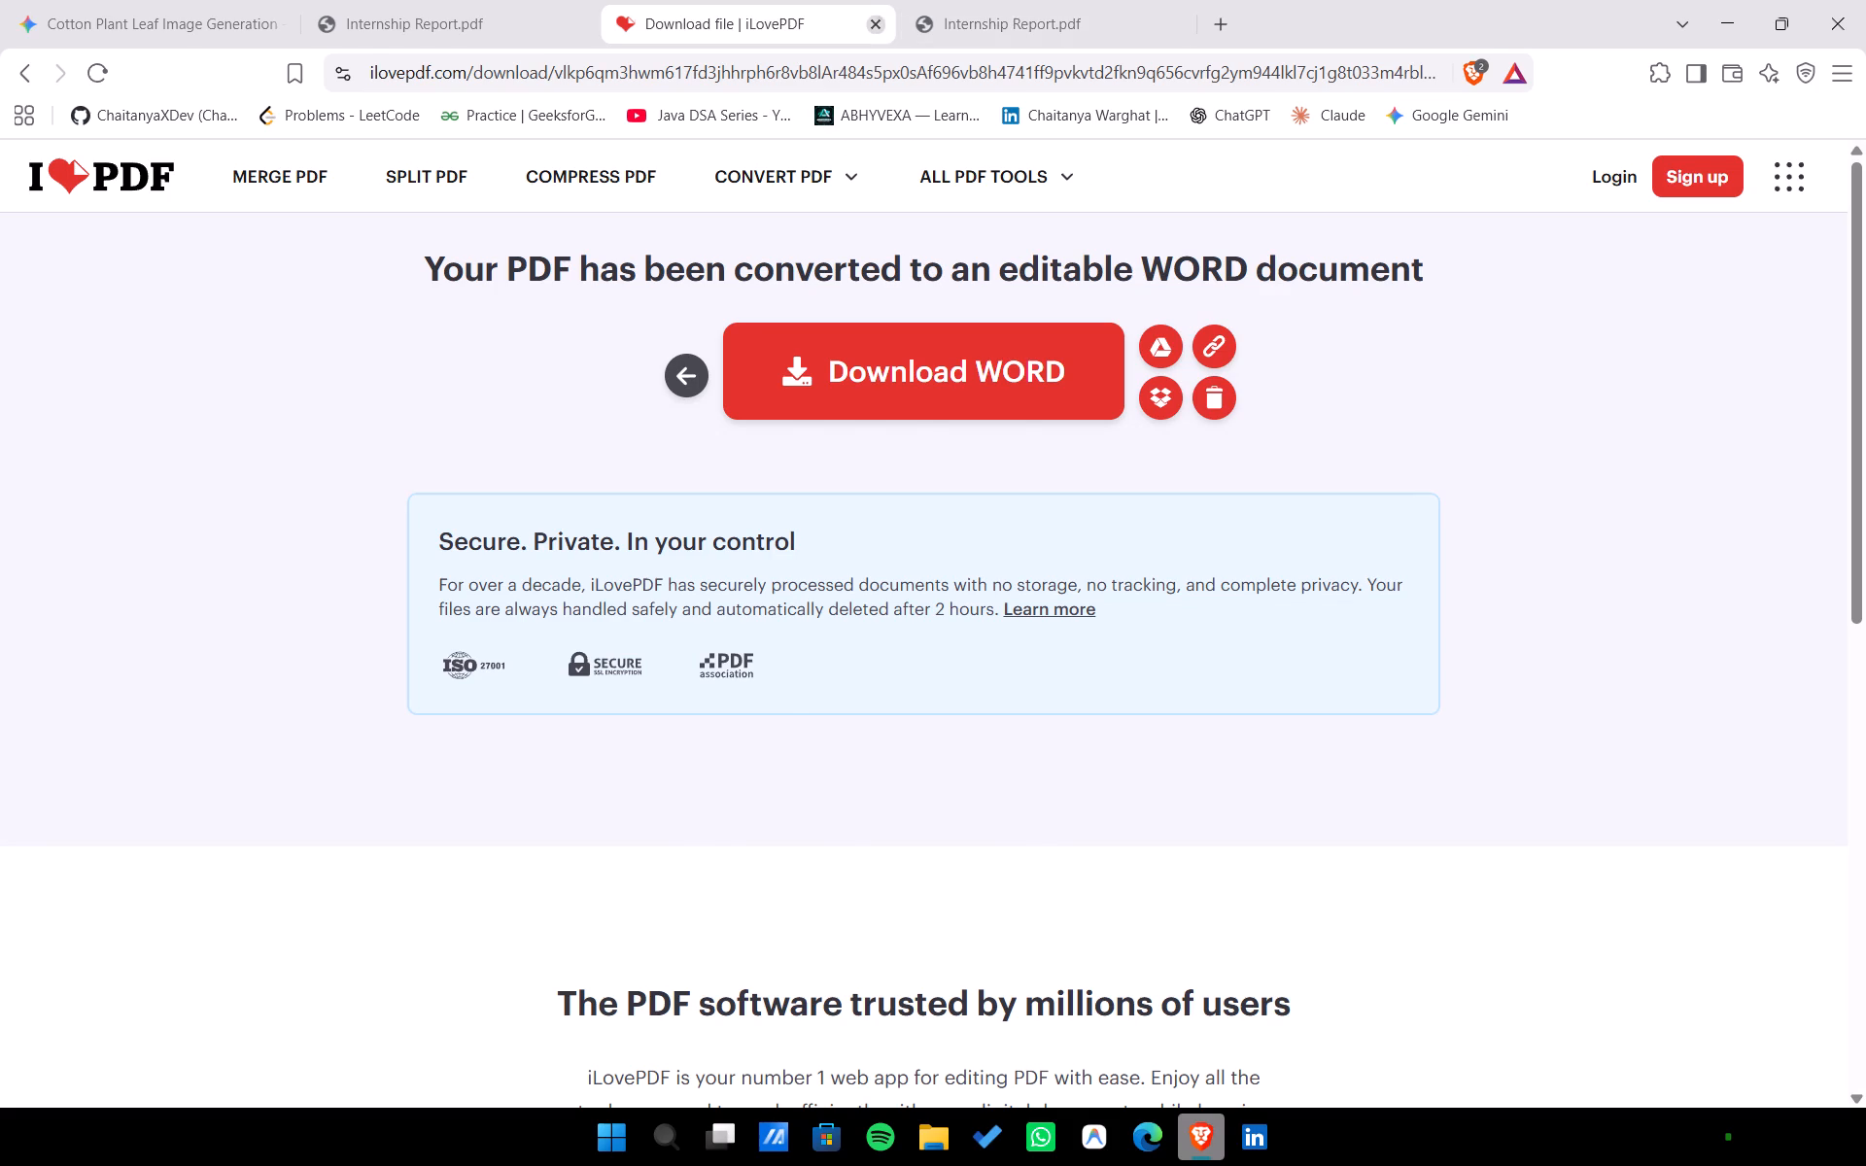
{"action": "left_click", "coordinate": [880, 18]}
{"action": "left_click", "coordinate": [883, 22]}
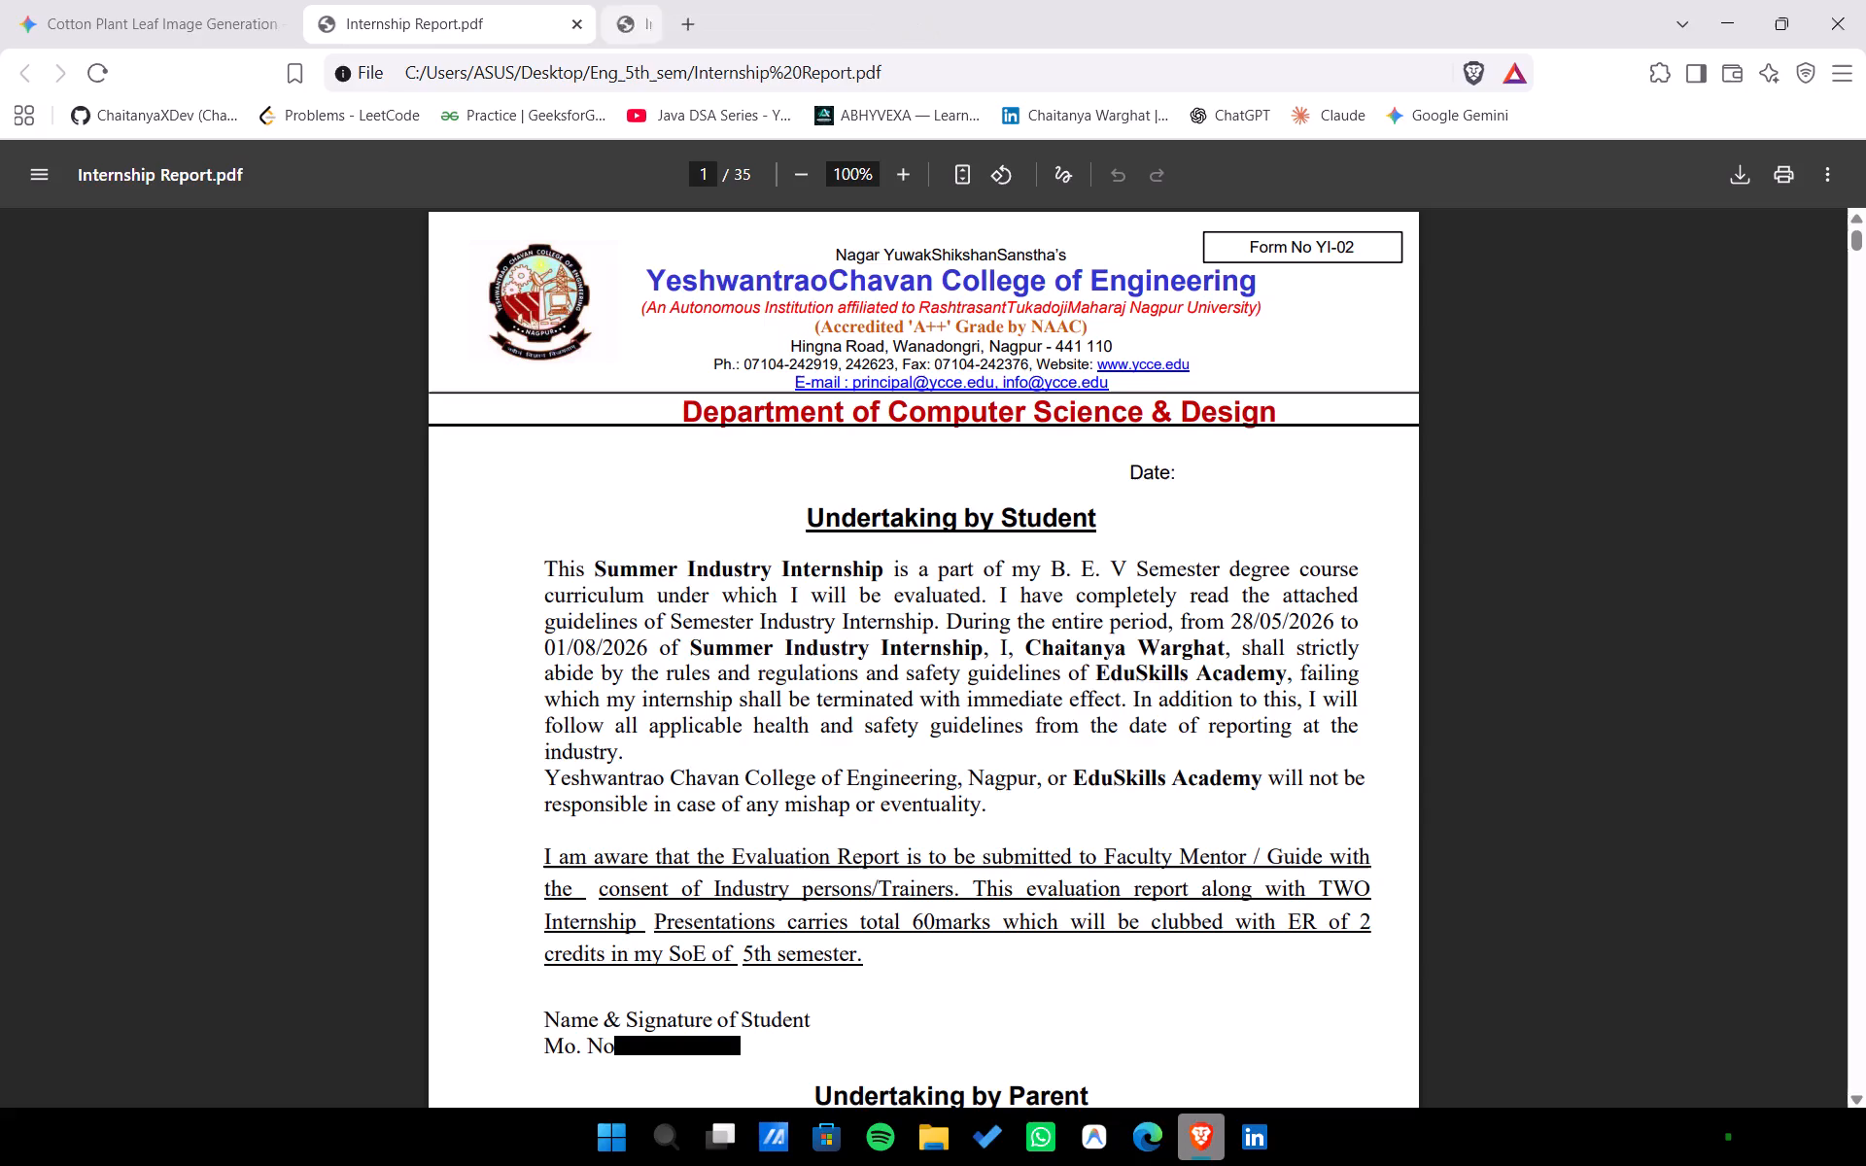
{"action": "left_click", "coordinate": [282, 21]}
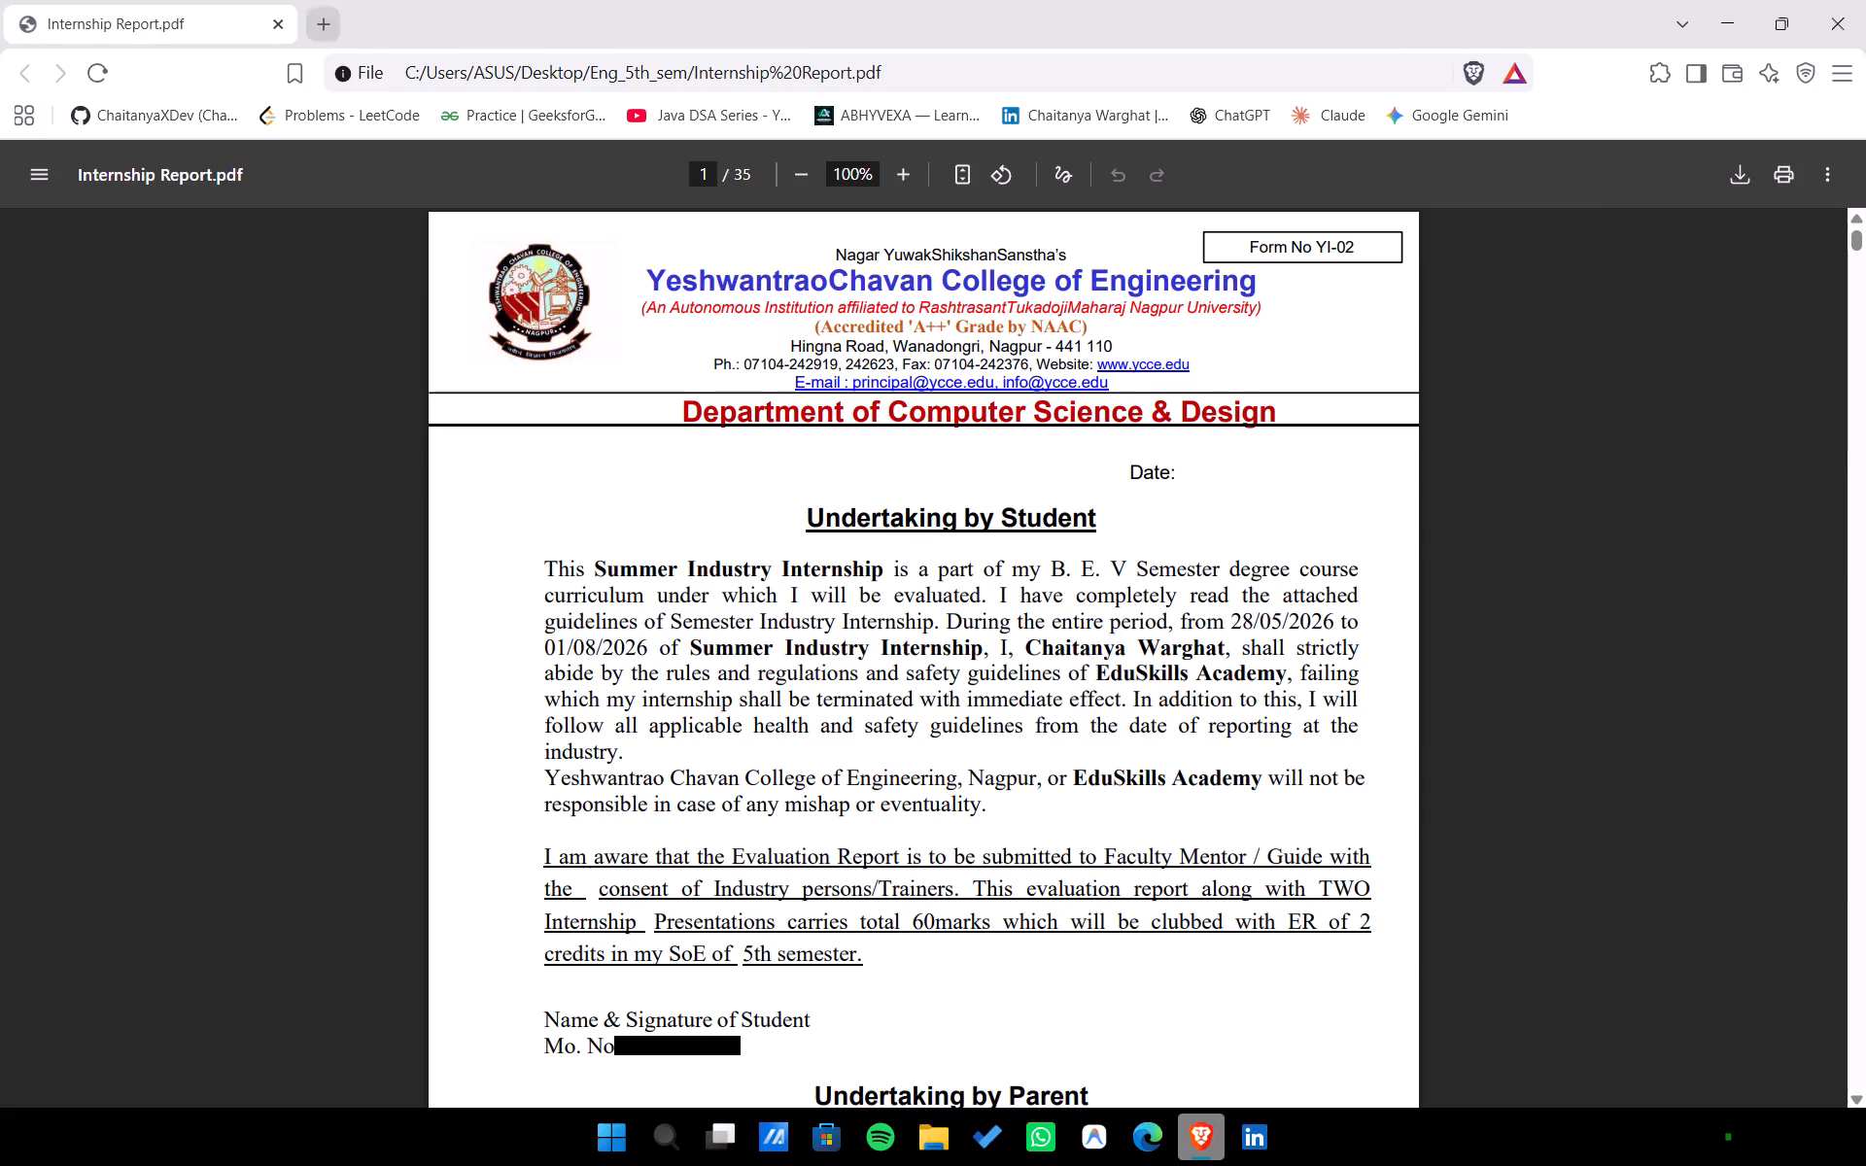
{"action": "left_click", "coordinate": [1865, 0]}
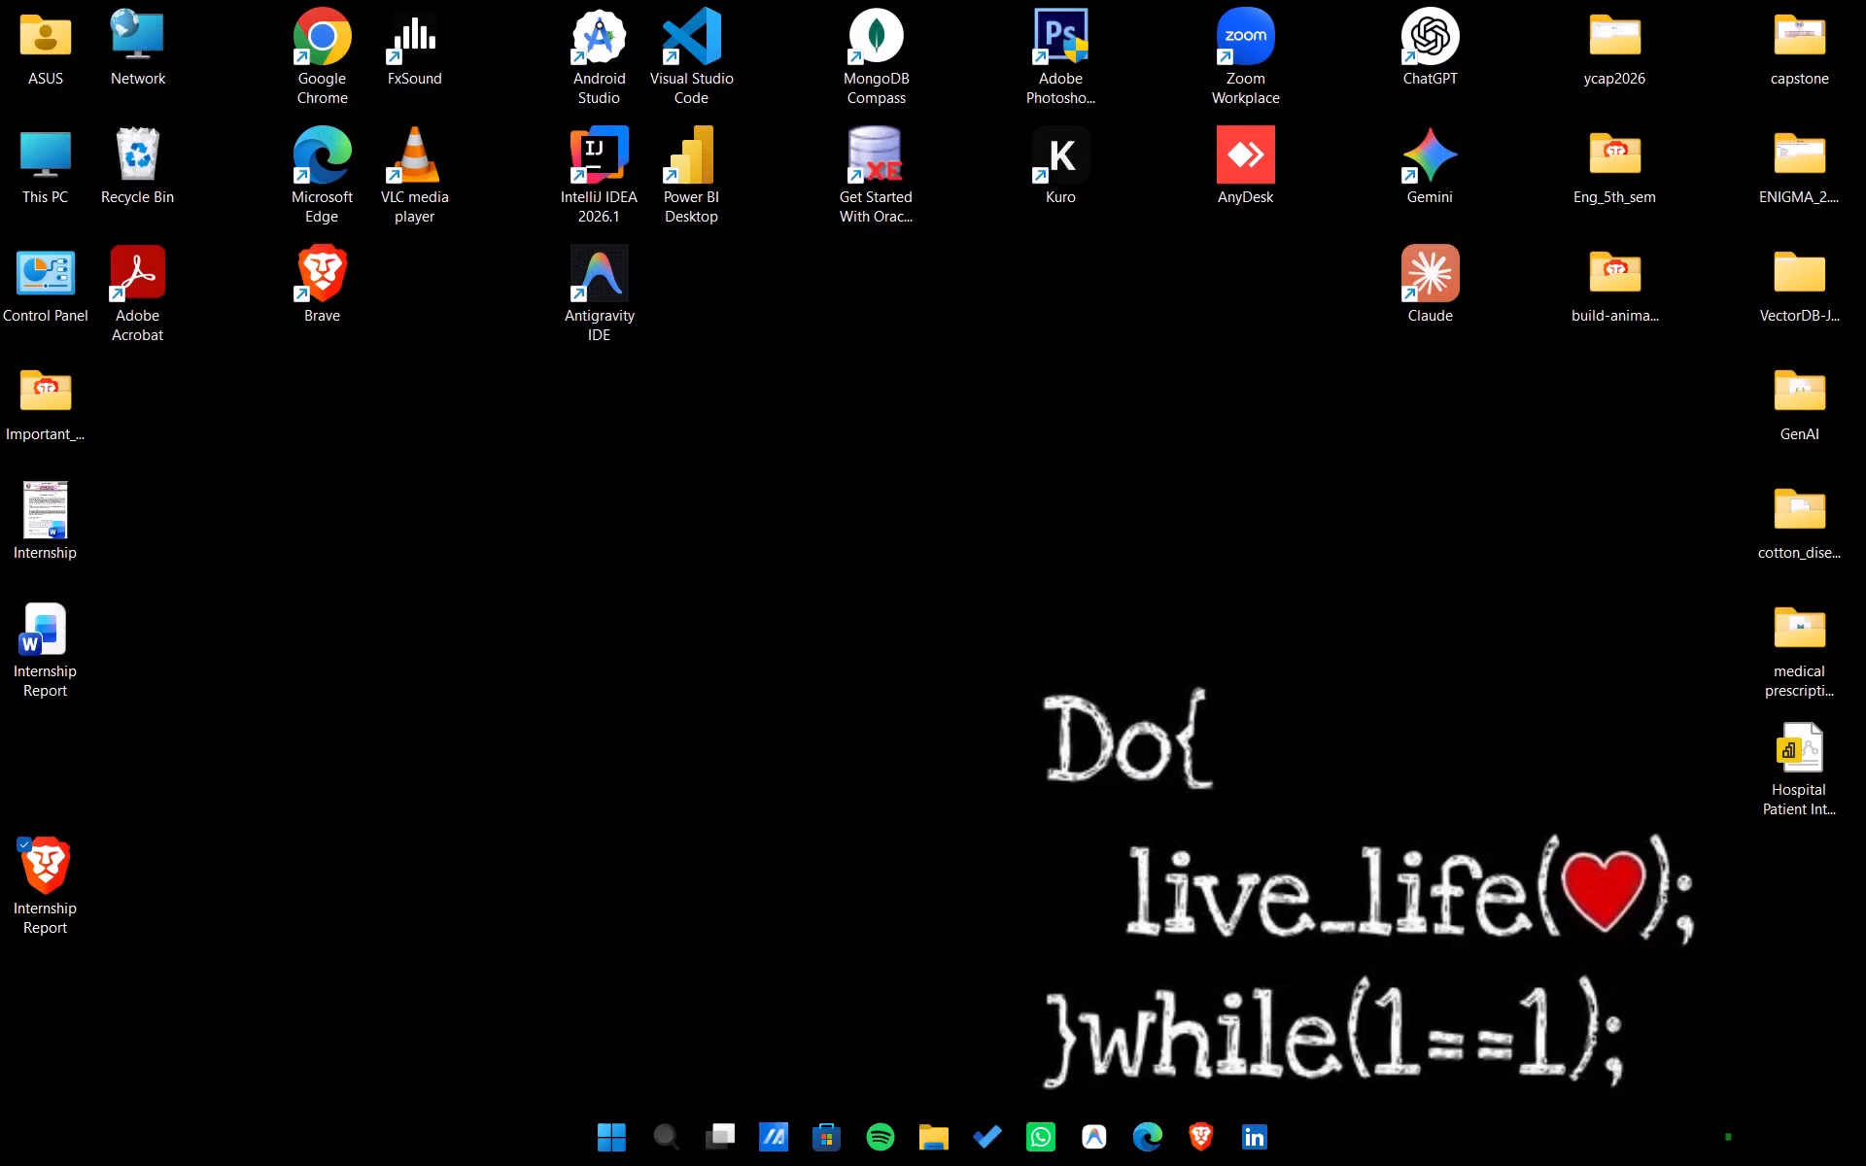
Launch Kuro from the desktop.
{"action": "double_click", "coordinate": [1061, 151]}
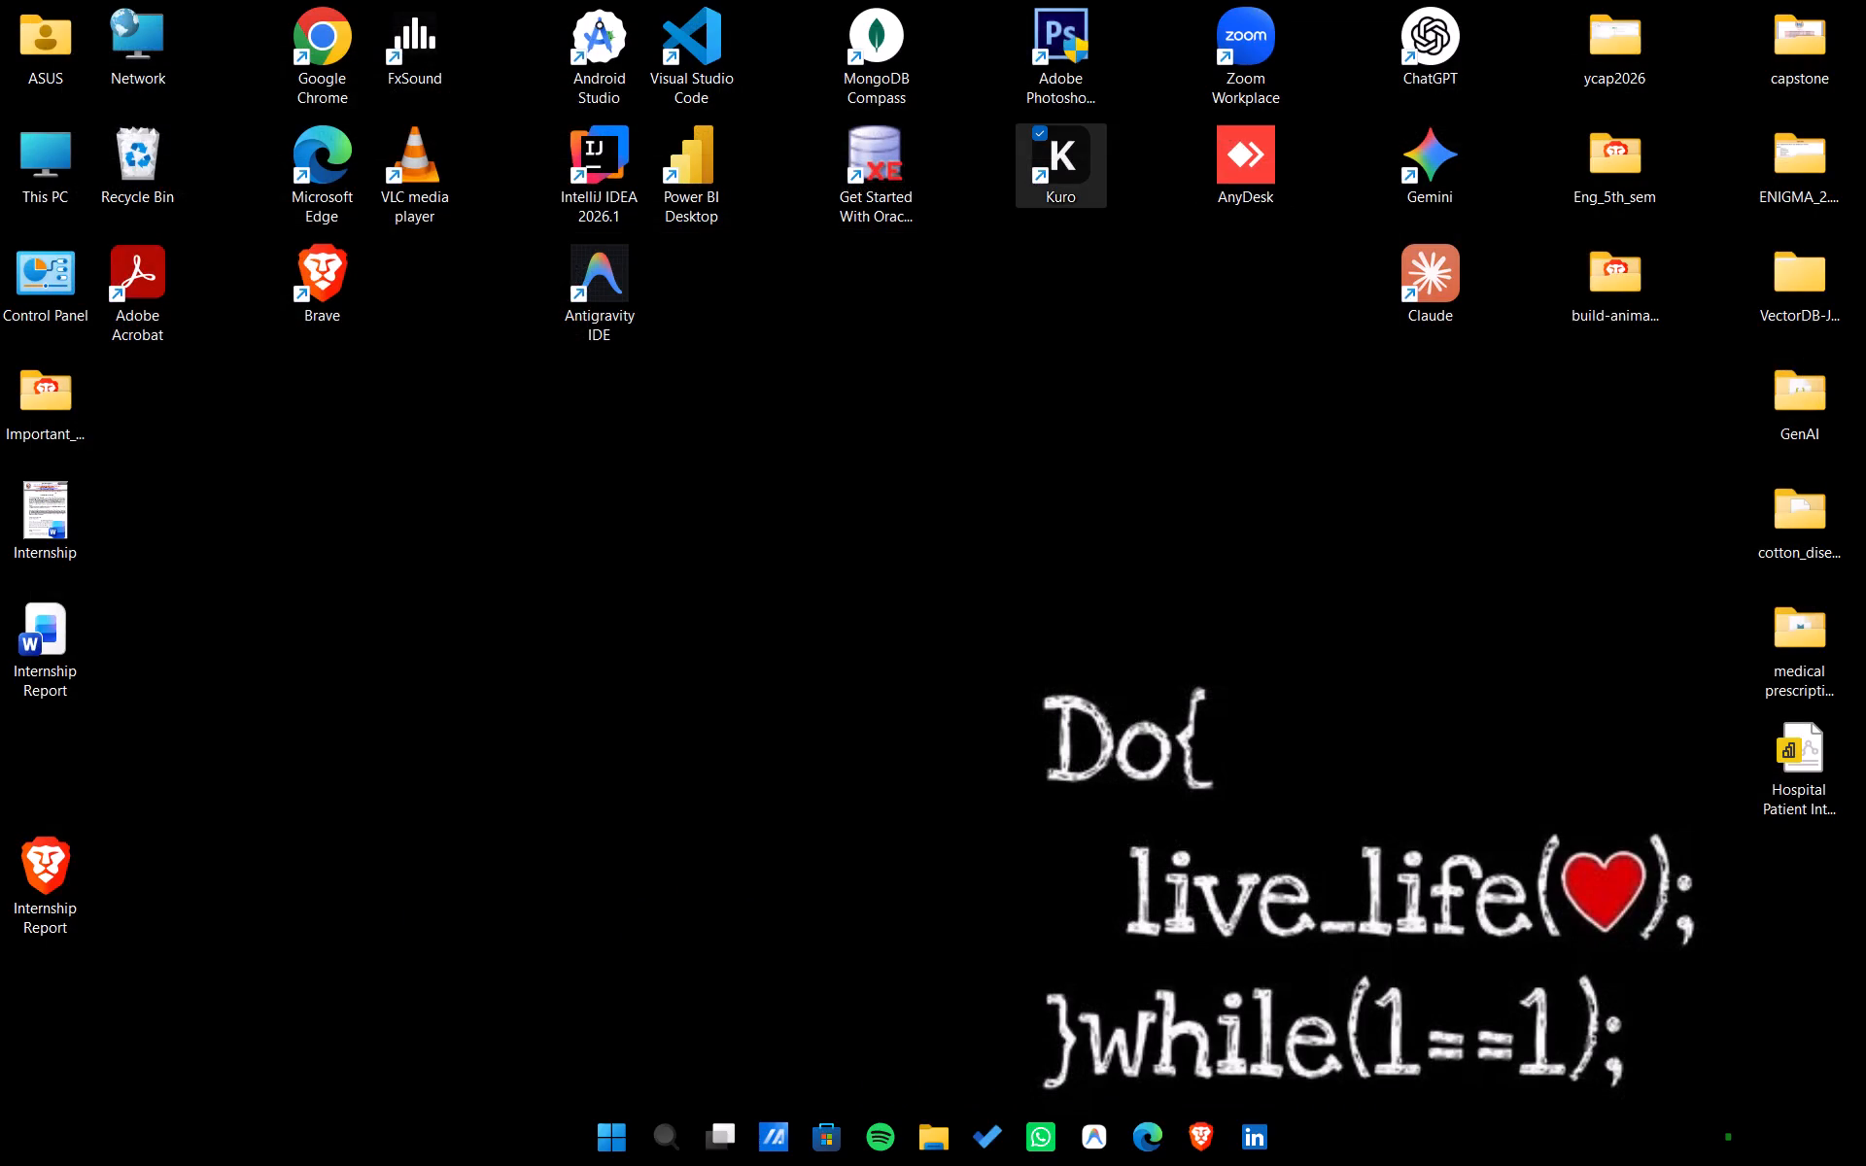
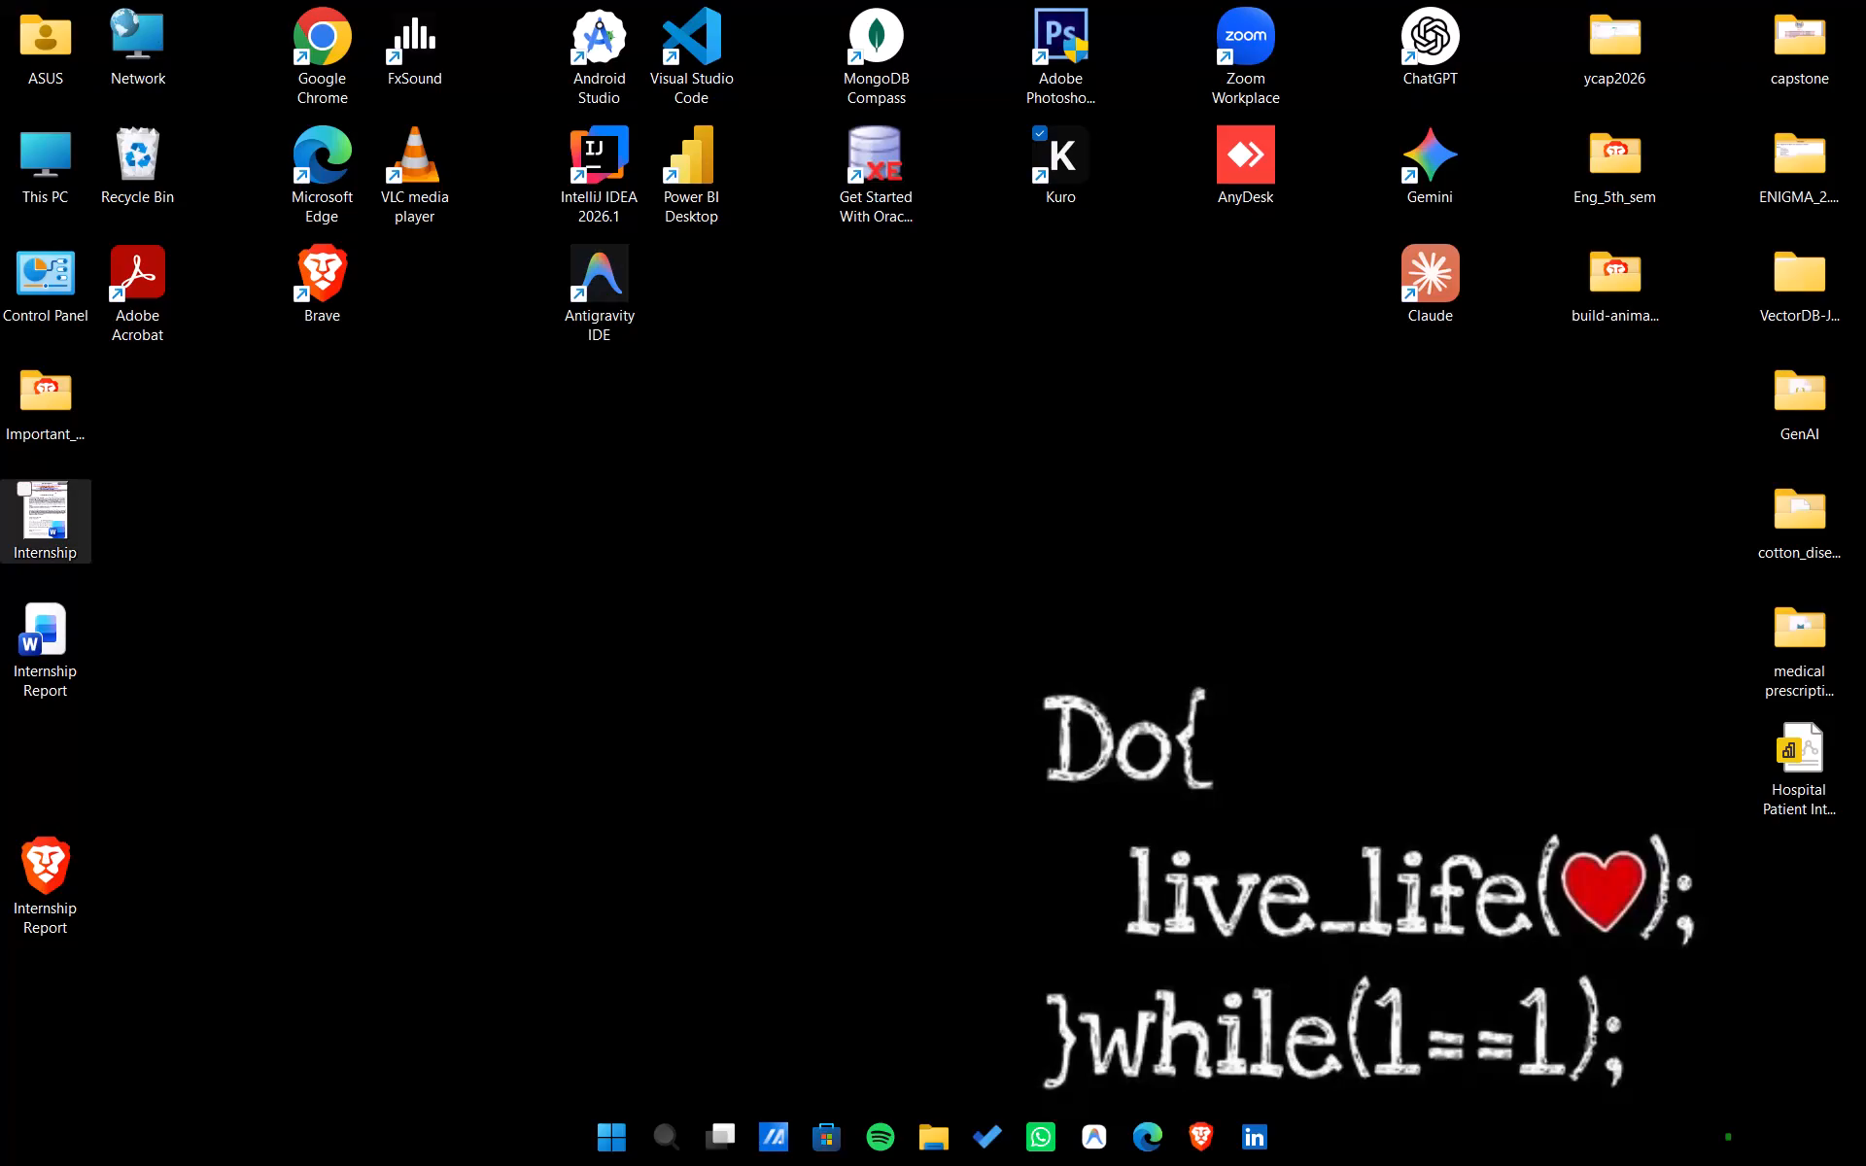
Delete the Internship document from the desktop.
{"action": "left_click", "coordinate": [17, 514]}
{"action": "key", "text": "ctrl+d"}
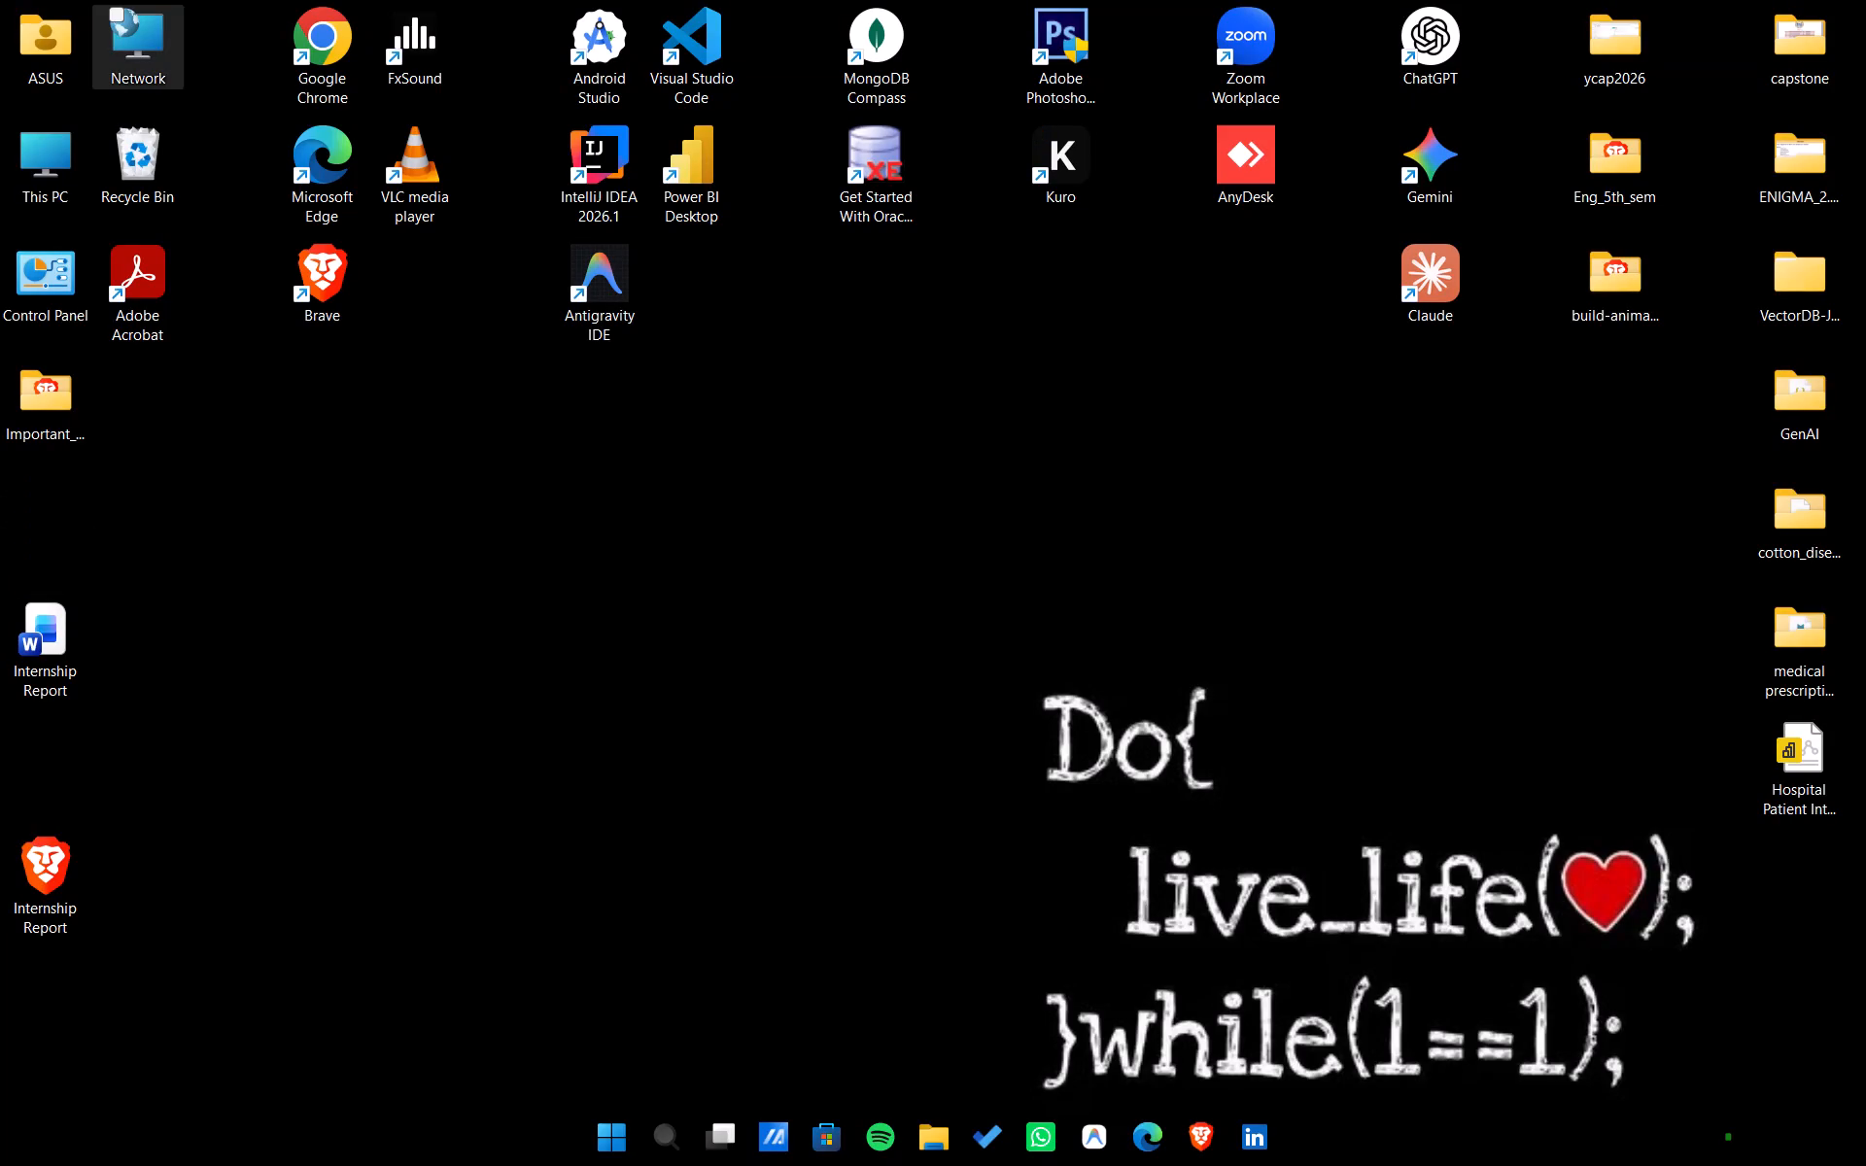
Move the Internship Report Word file on the desktop to the spot directly above the Internship Report PDF.
{"action": "left_click_drag", "start_coordinate": [38, 620], "coordinate": [38, 691]}
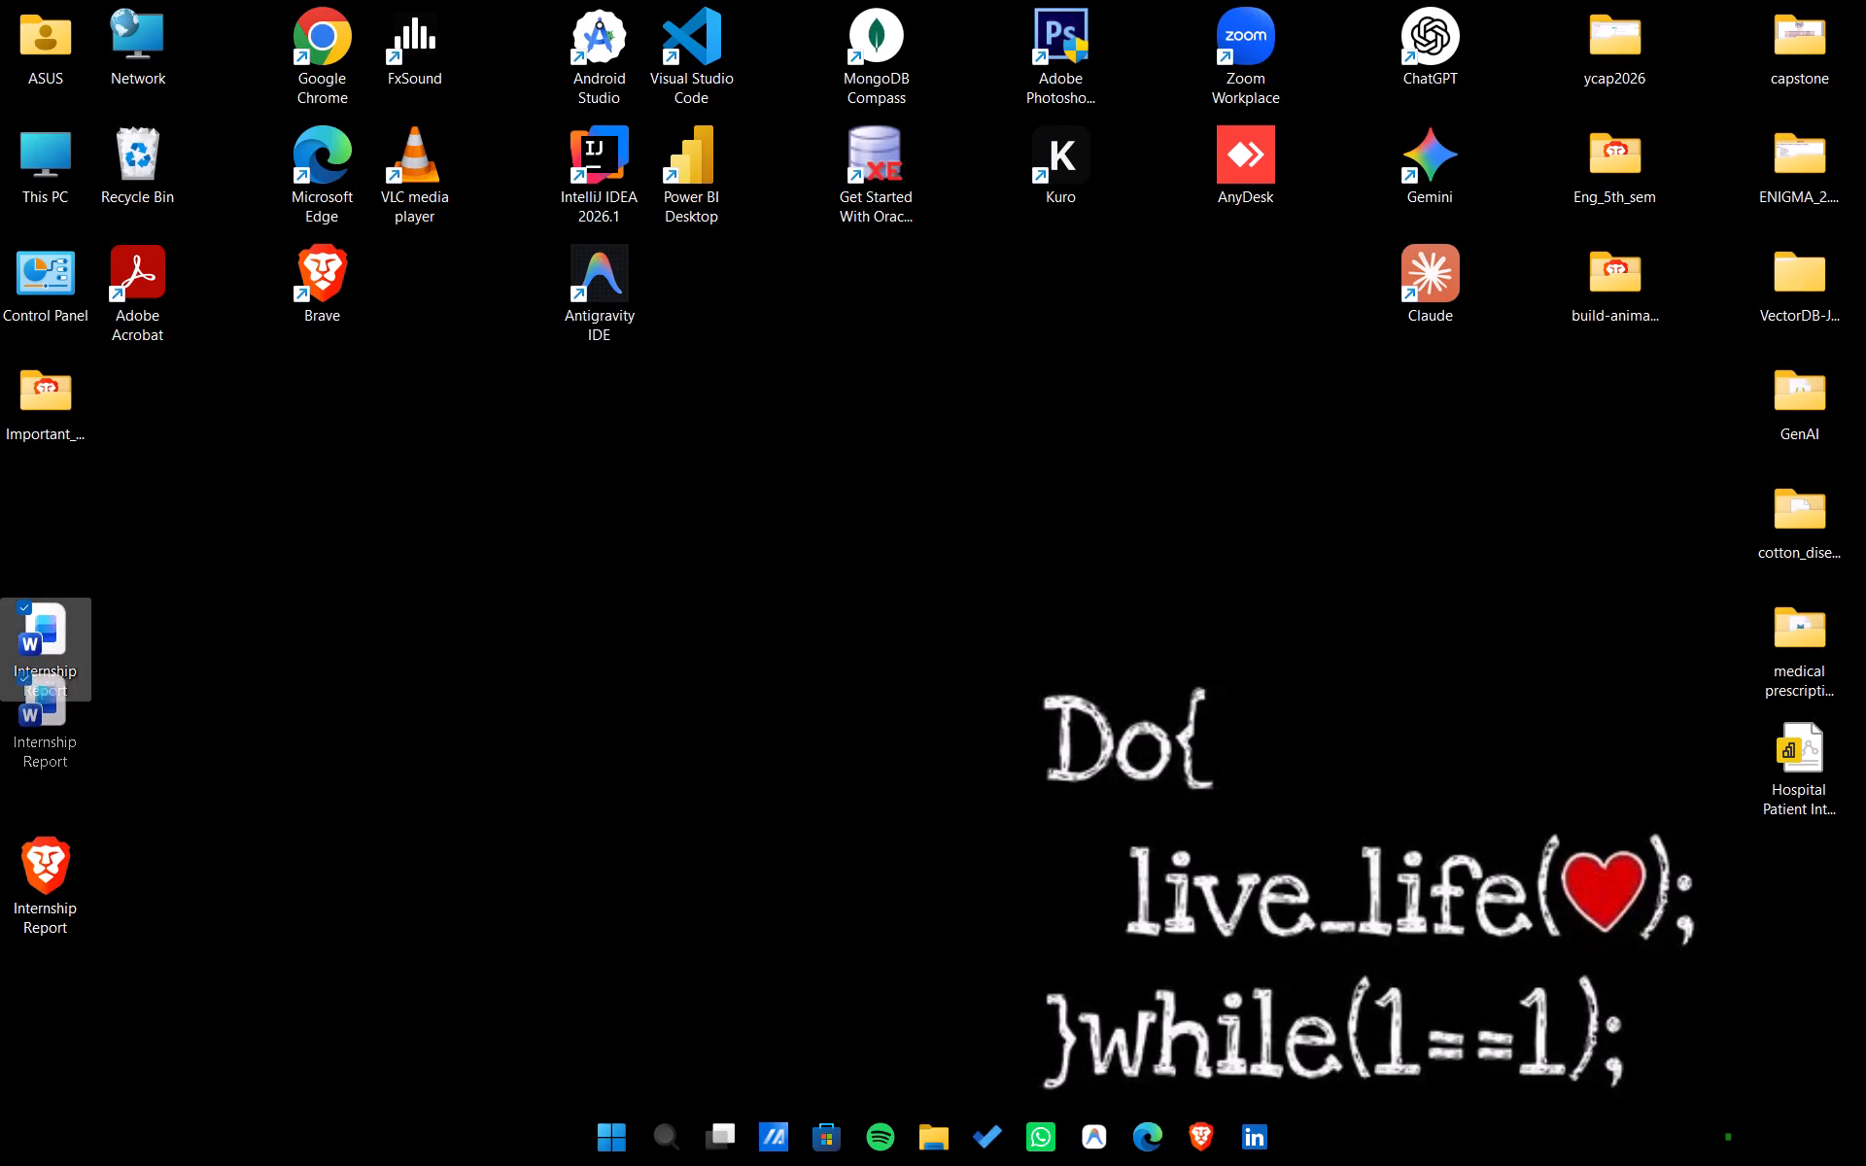
{"action": "left_click_drag", "start_coordinate": [38, 691], "coordinate": [40, 725]}
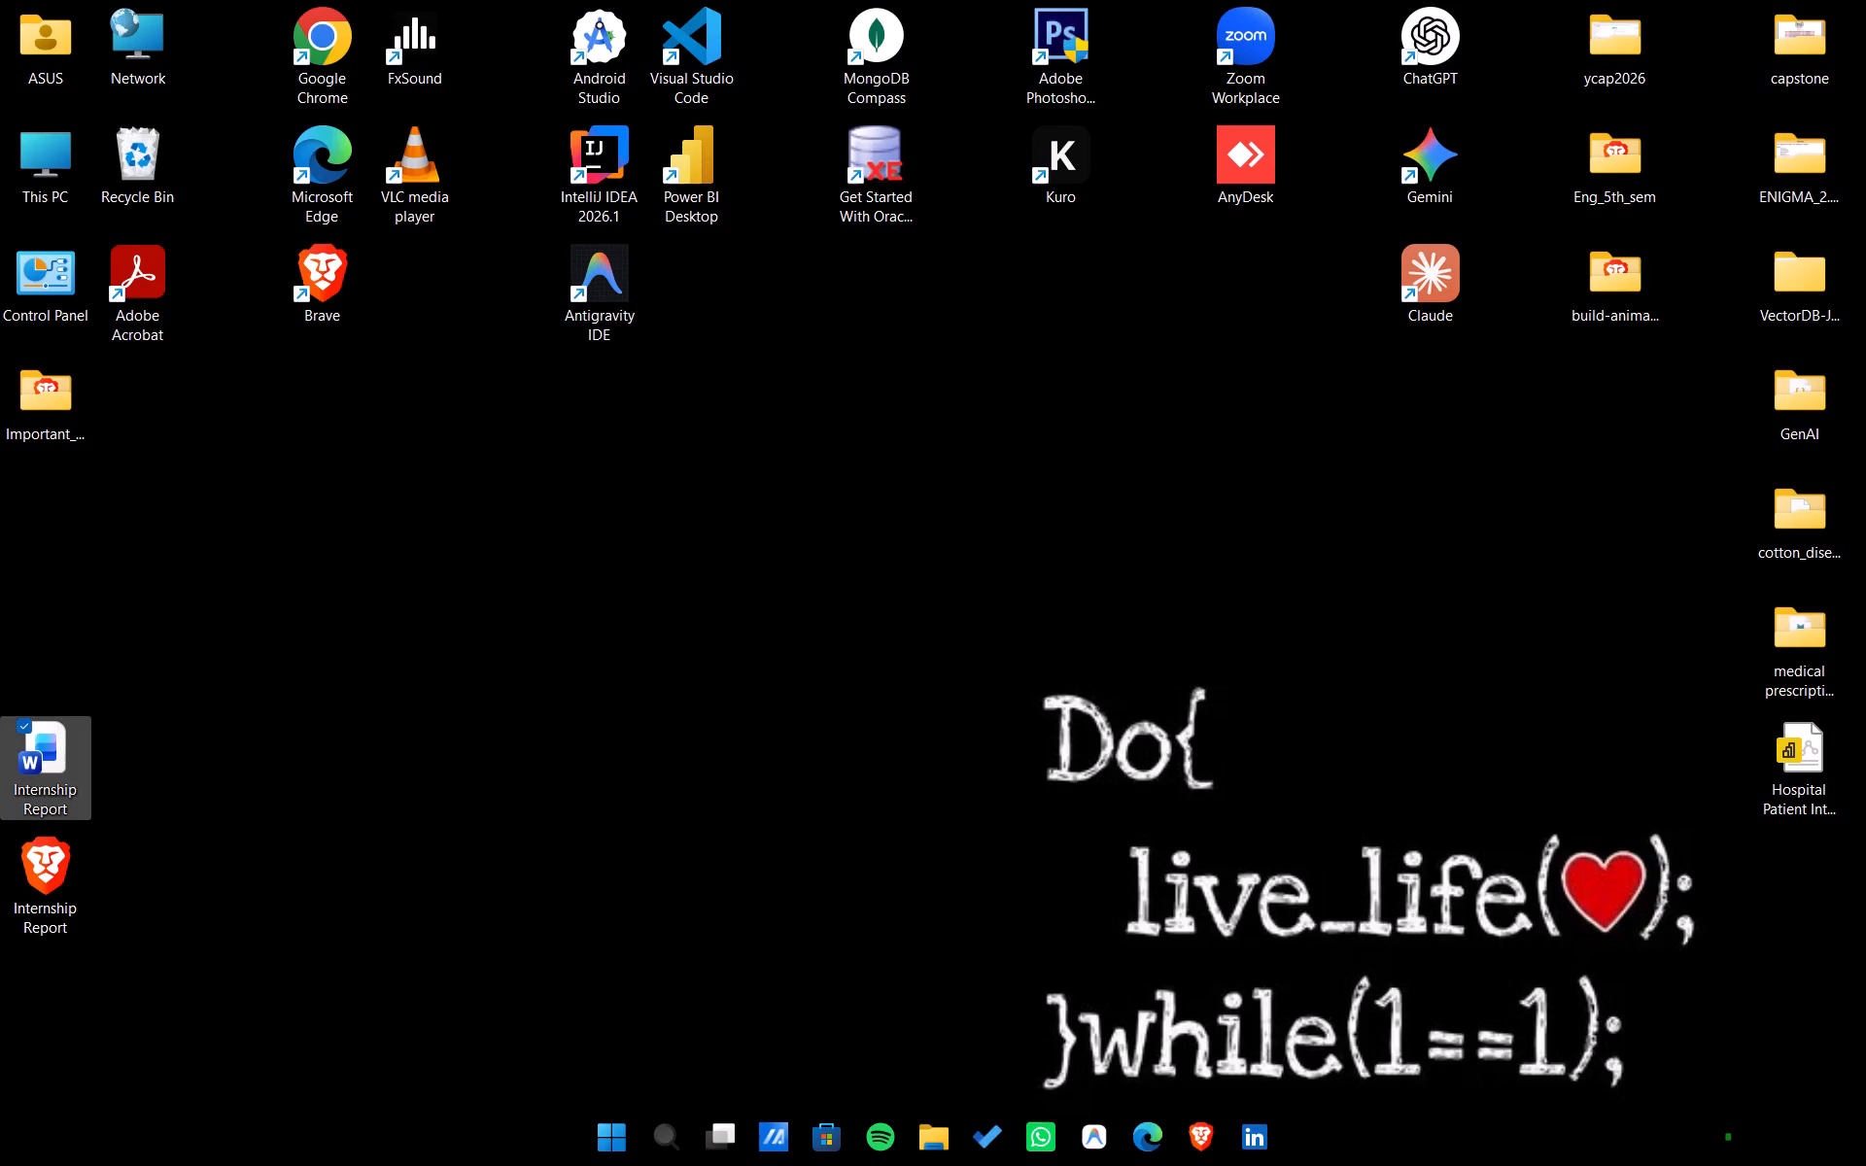